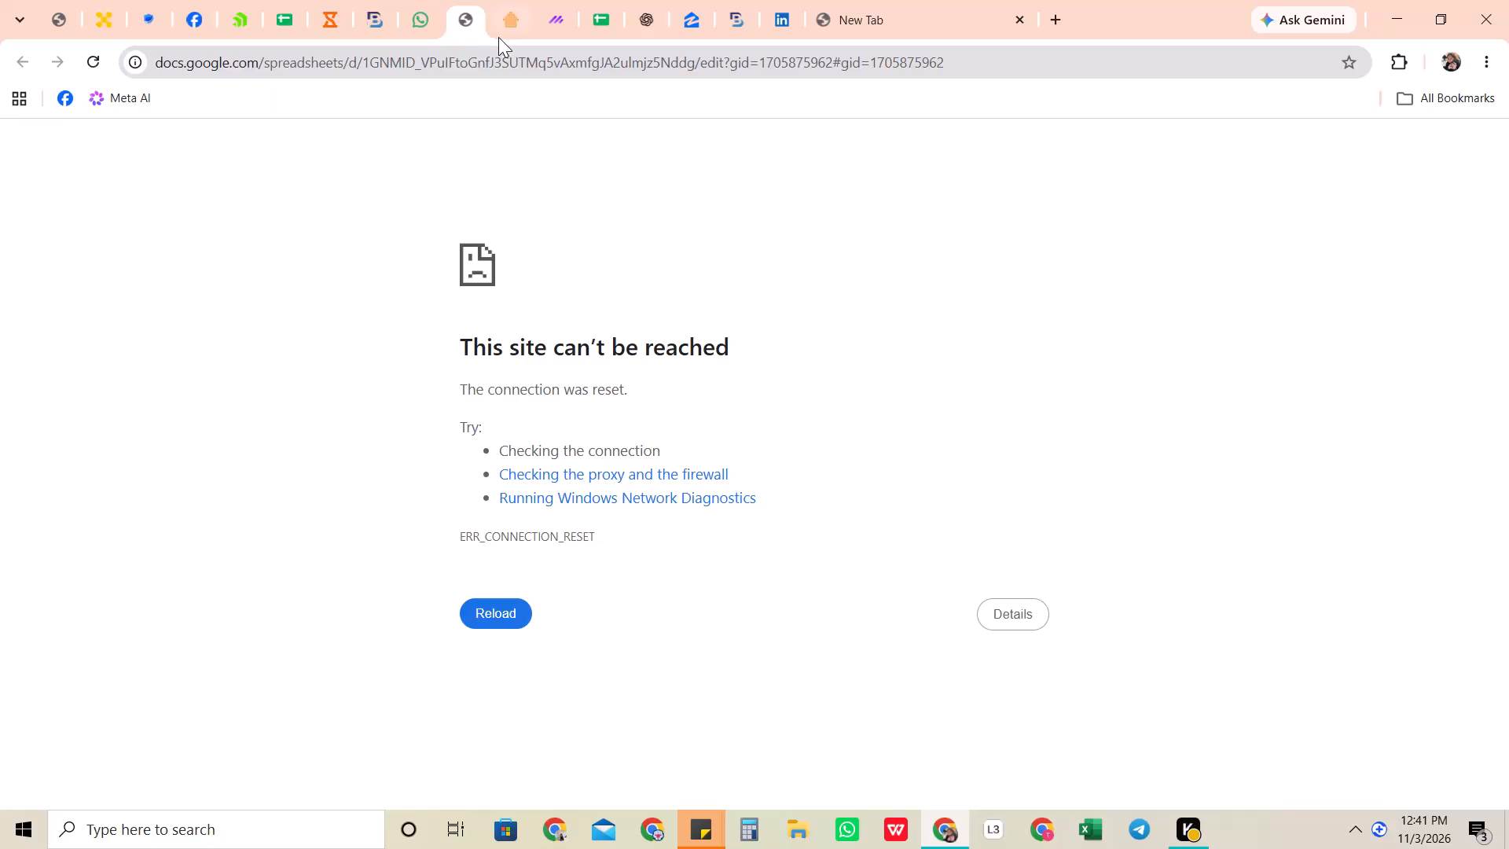
Reload the Google Sheets spreadsheet page in its existing browser tab.
left_click(524, 23)
left_click(446, 23)
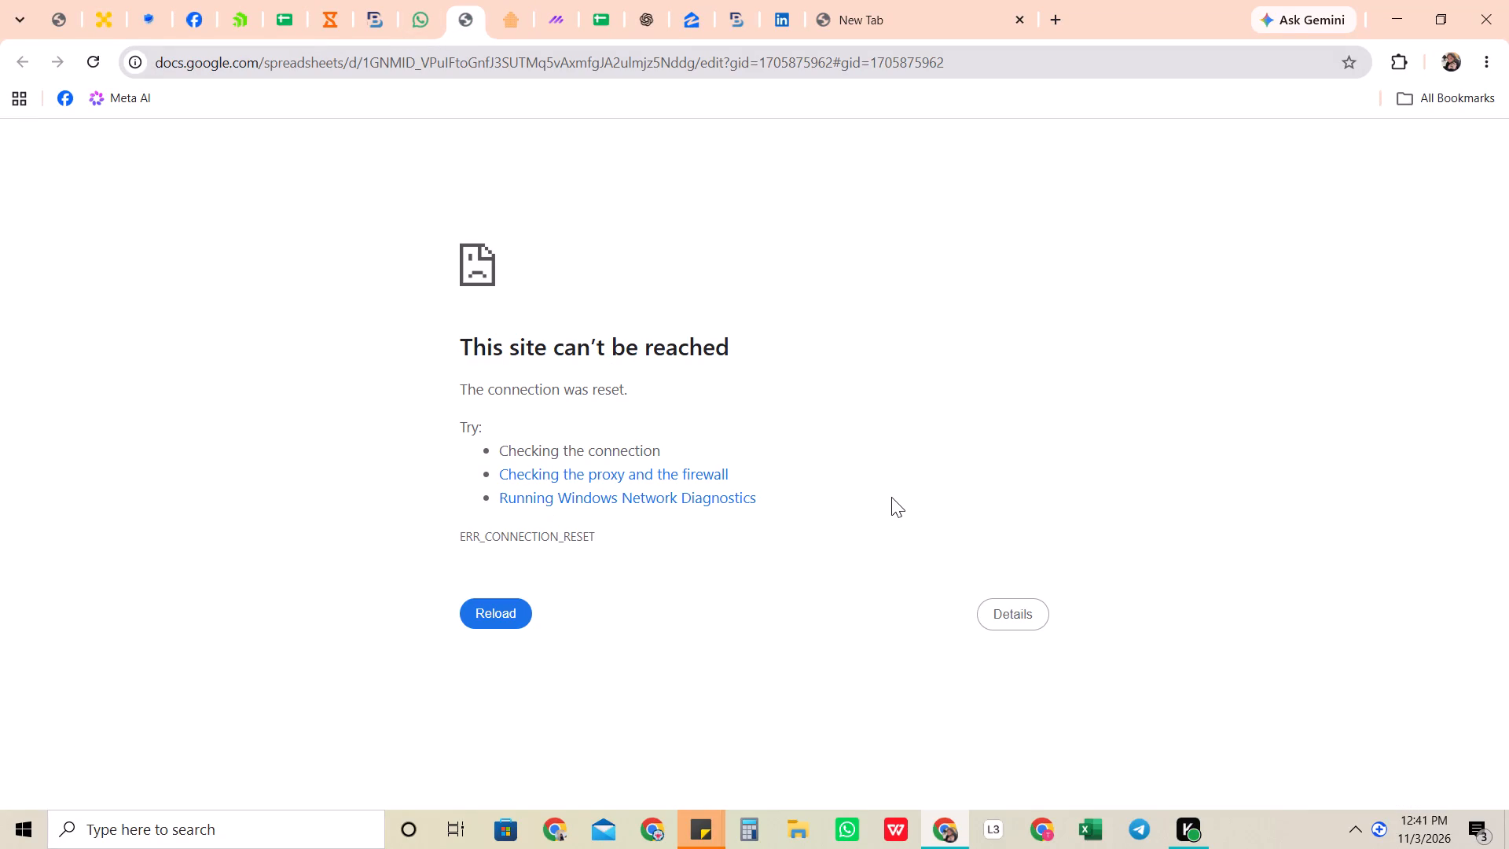
left_click(491, 616)
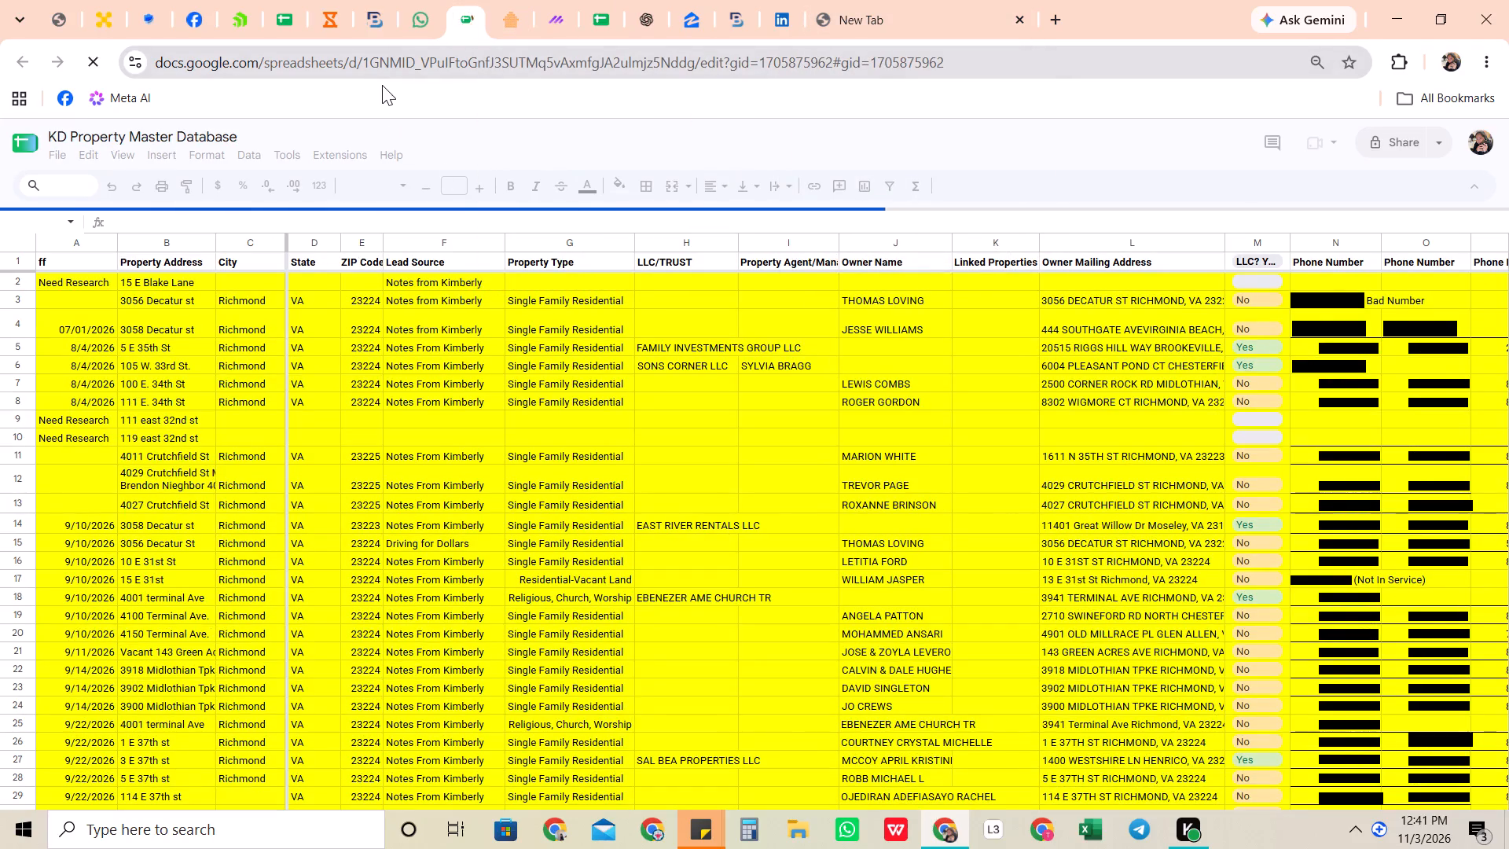
Look through the Driving for Dollars sheet for the address entries near its end whose property and owner columns are unfilled, around row 1400.
scroll(481, 313, "down", 4)
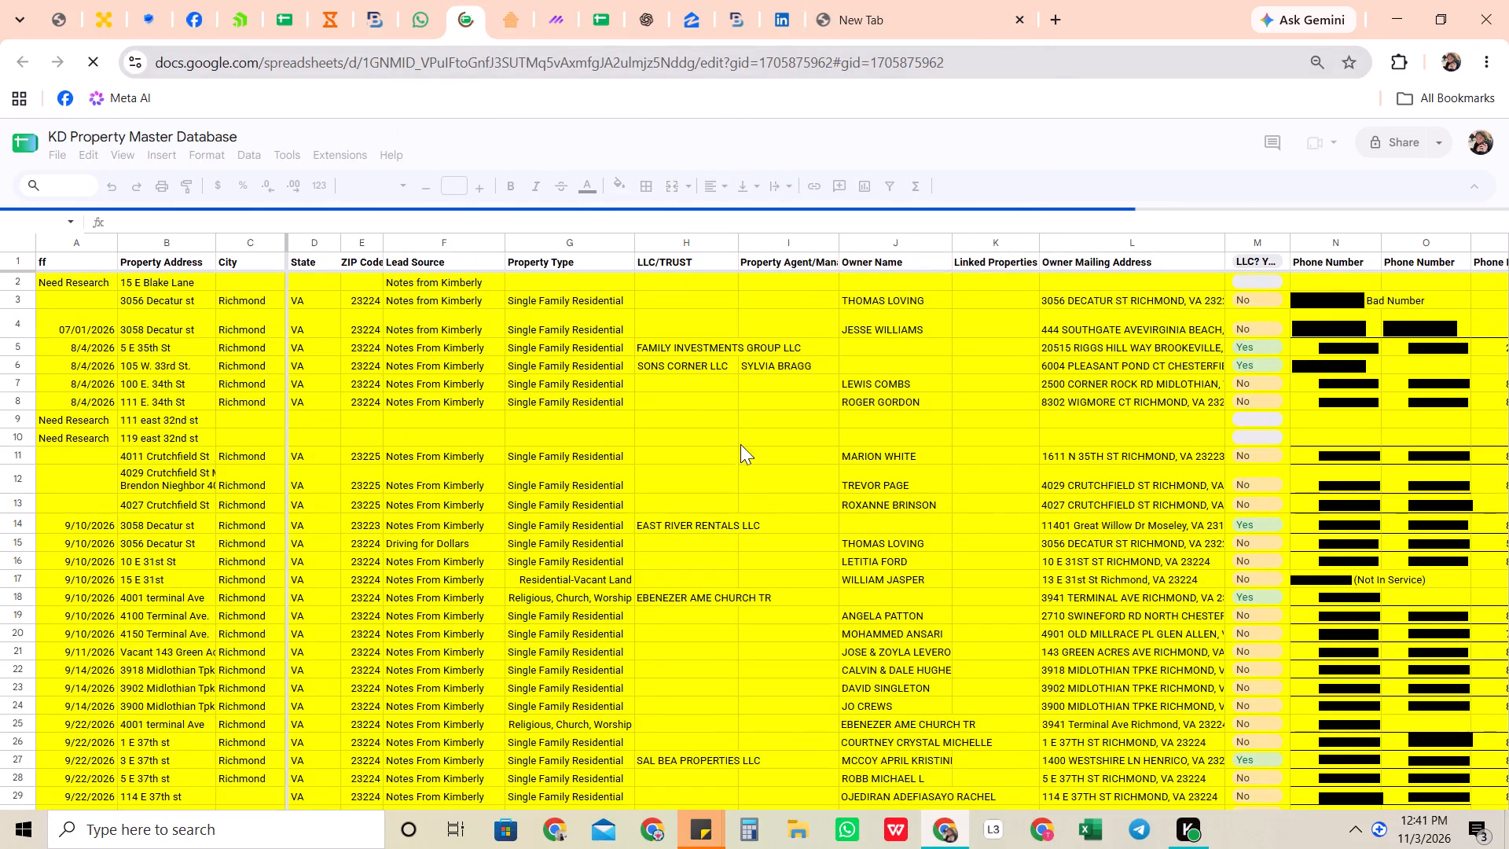
scroll(730, 527, "up", 5)
scroll(514, 490, "down", 3)
scroll(512, 490, "up", 1)
scroll(512, 490, "down", 5)
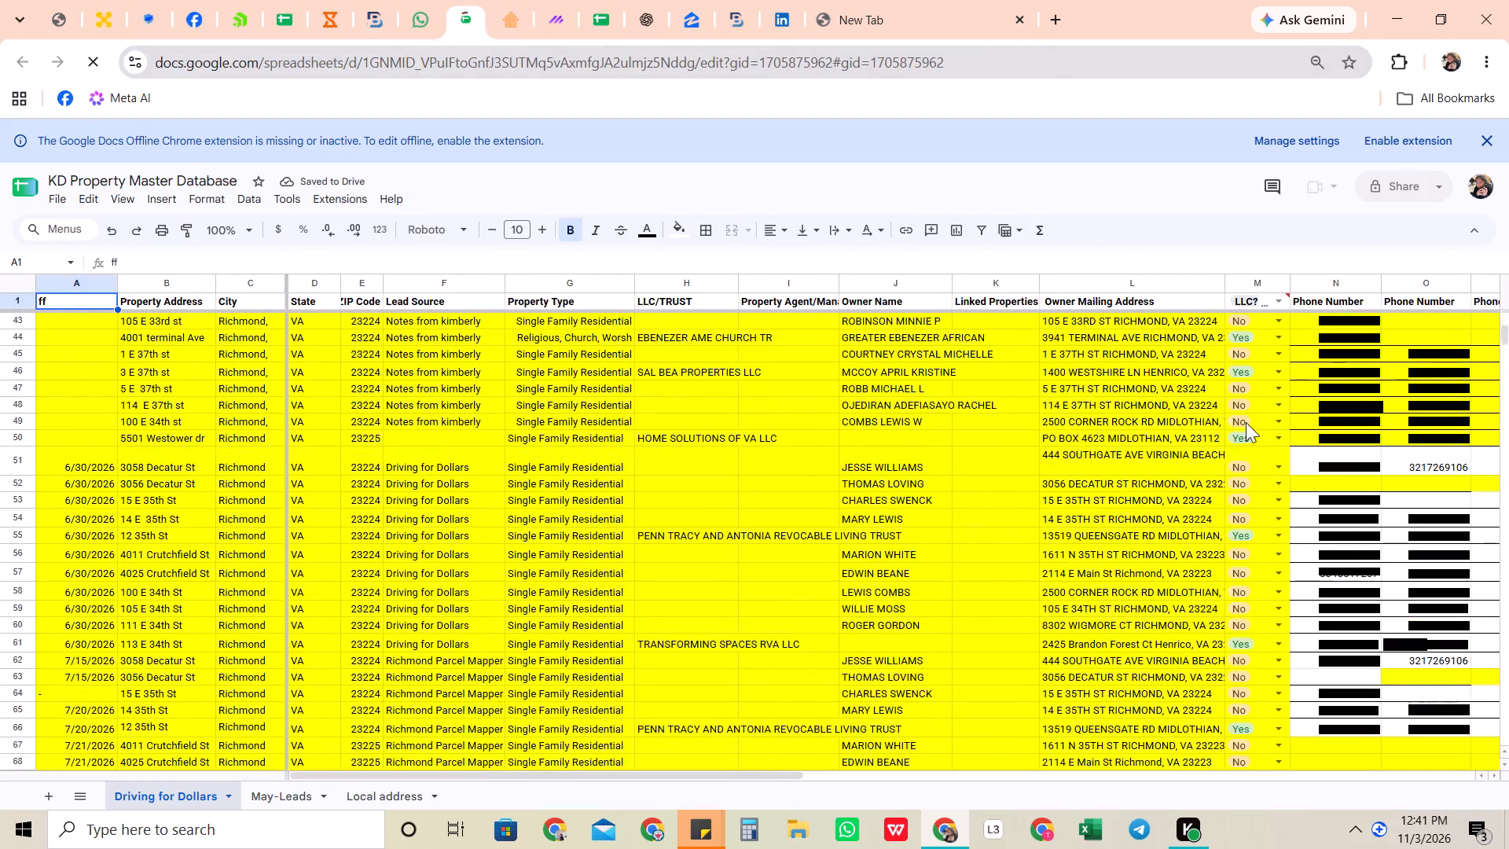
left_click_drag(1503, 343, 1484, 540)
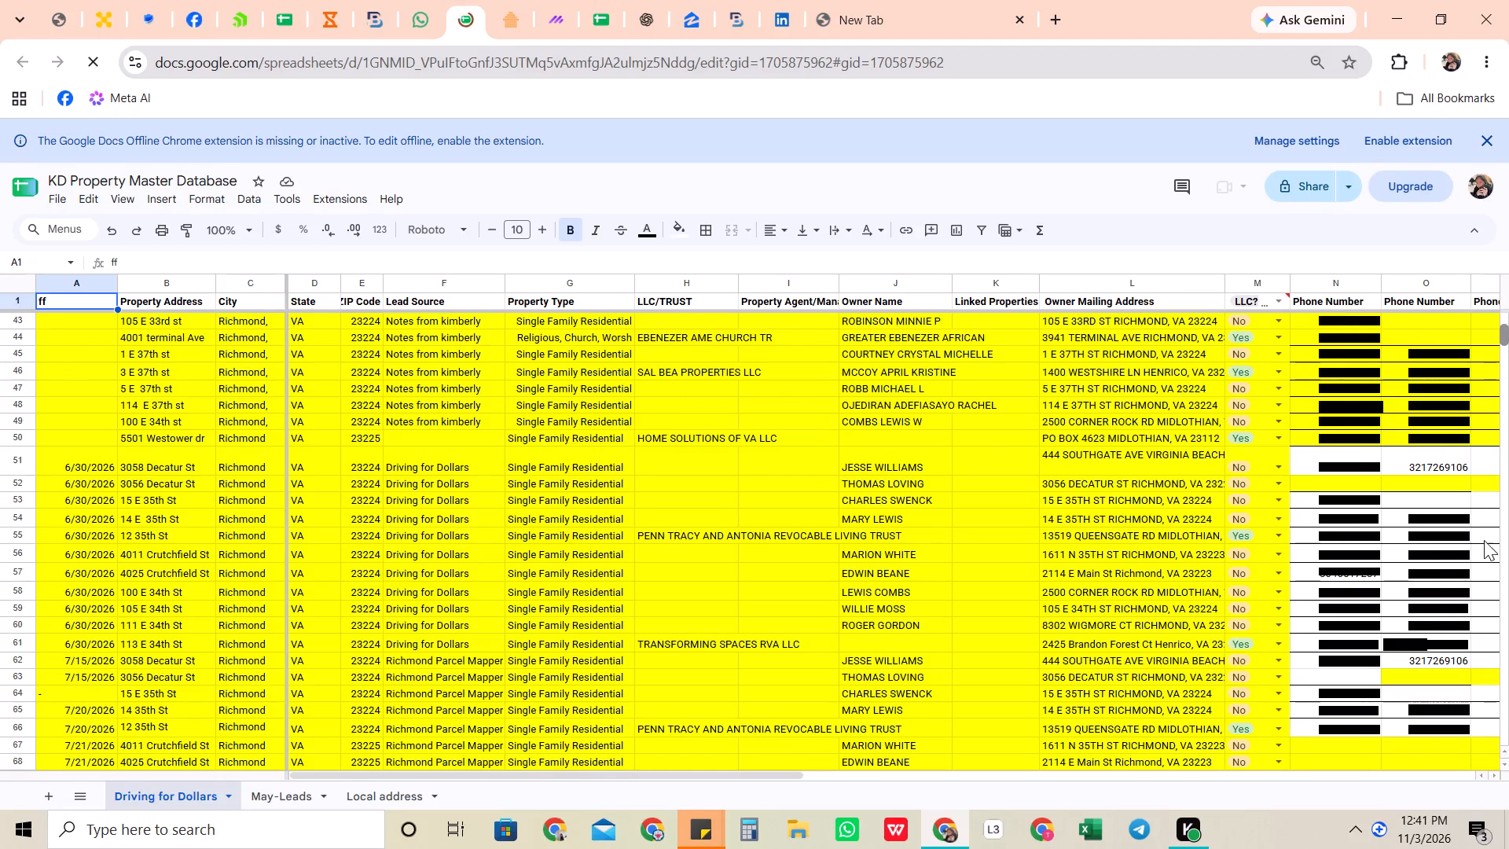
left_click_drag(1484, 540, 1484, 537)
scroll(663, 634, "down", 5)
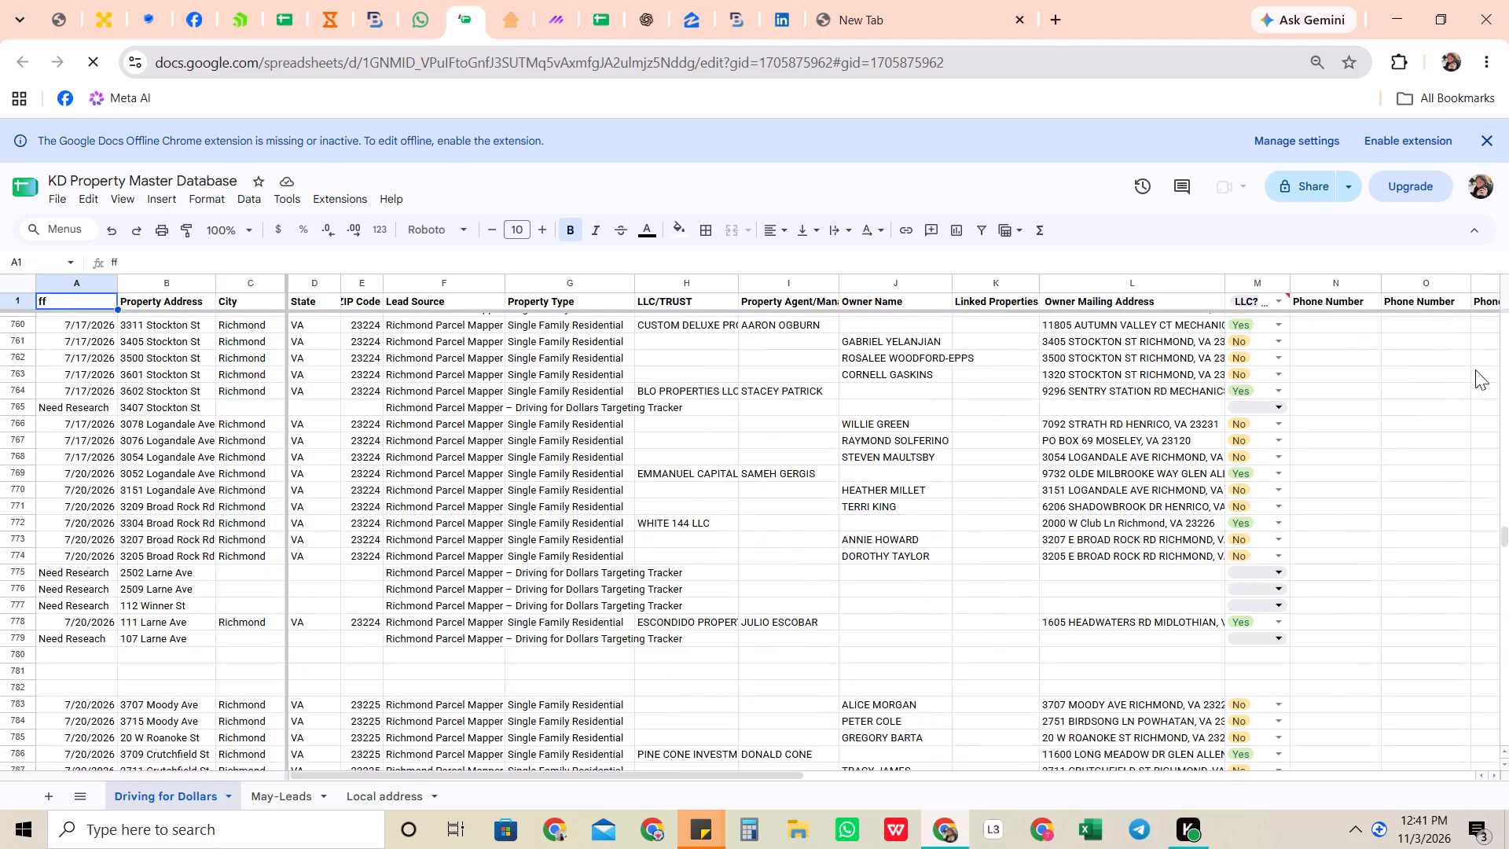
left_click_drag(1507, 533, 1498, 719)
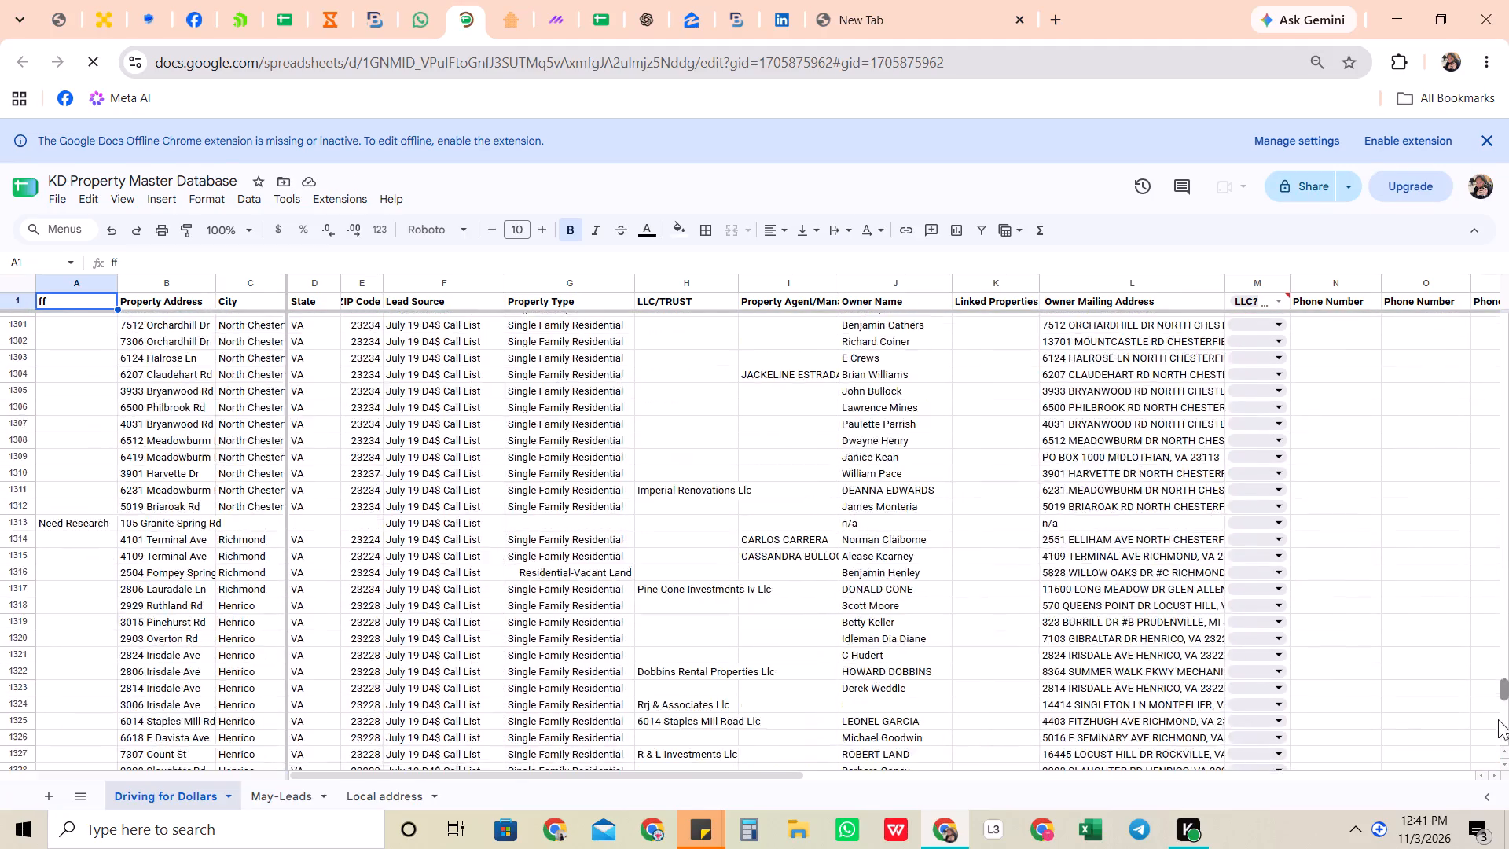
left_click_drag(1498, 719, 1489, 736)
scroll(442, 494, "up", 5)
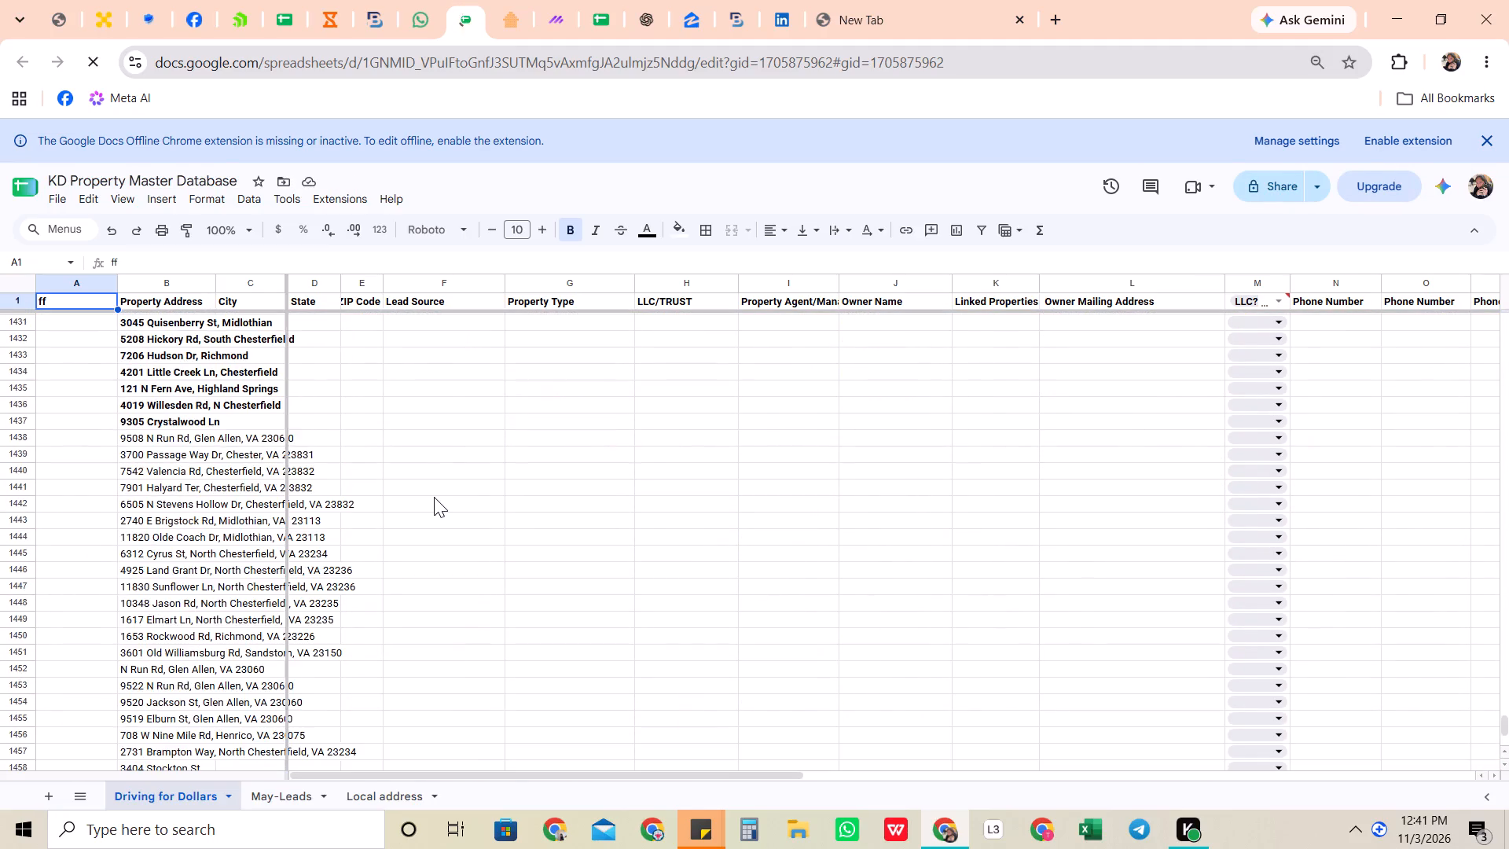
scroll(434, 497, "up", 4)
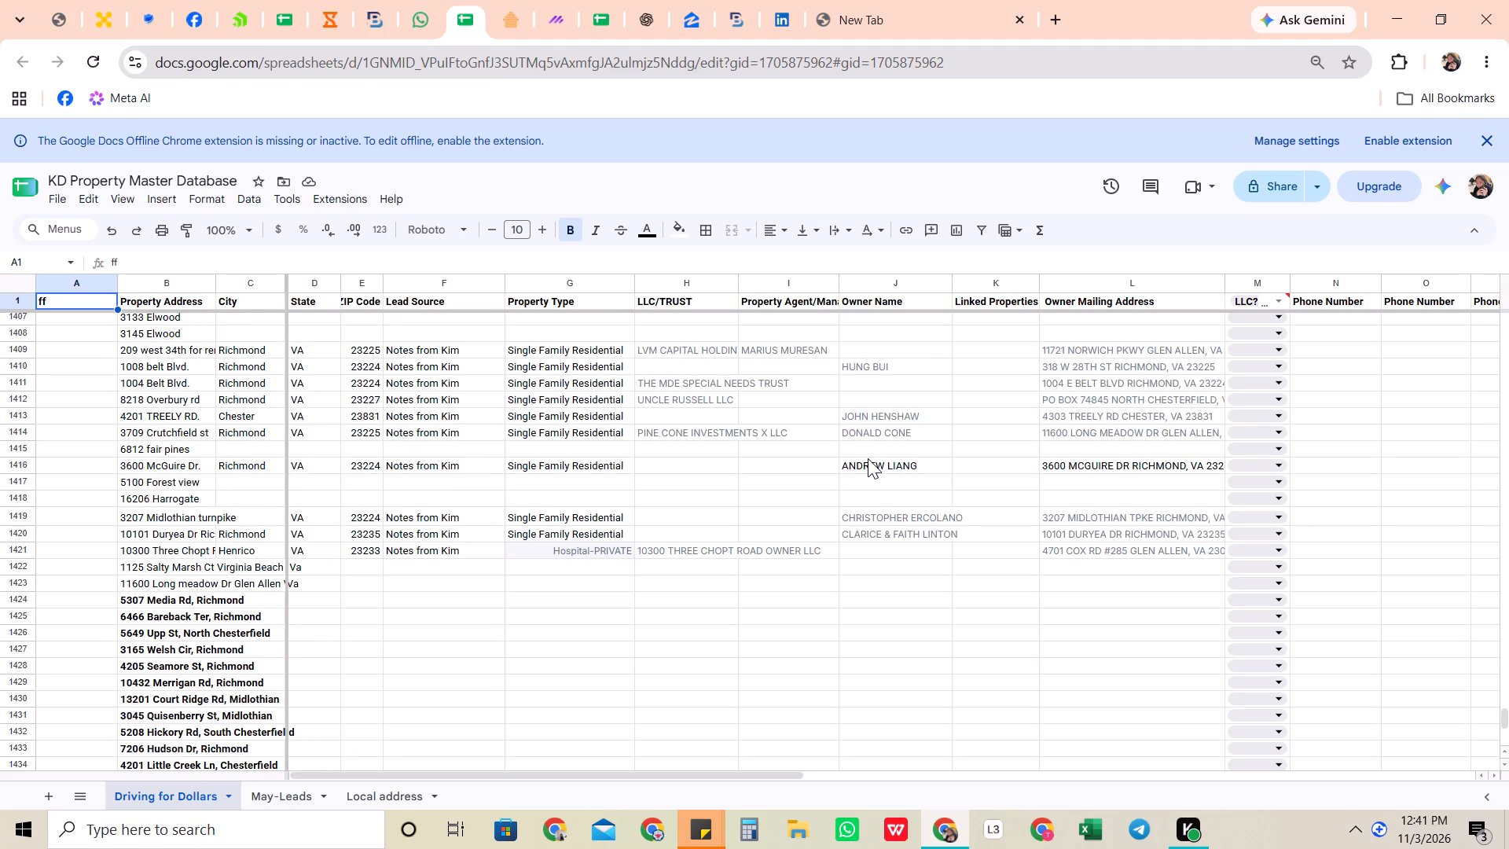
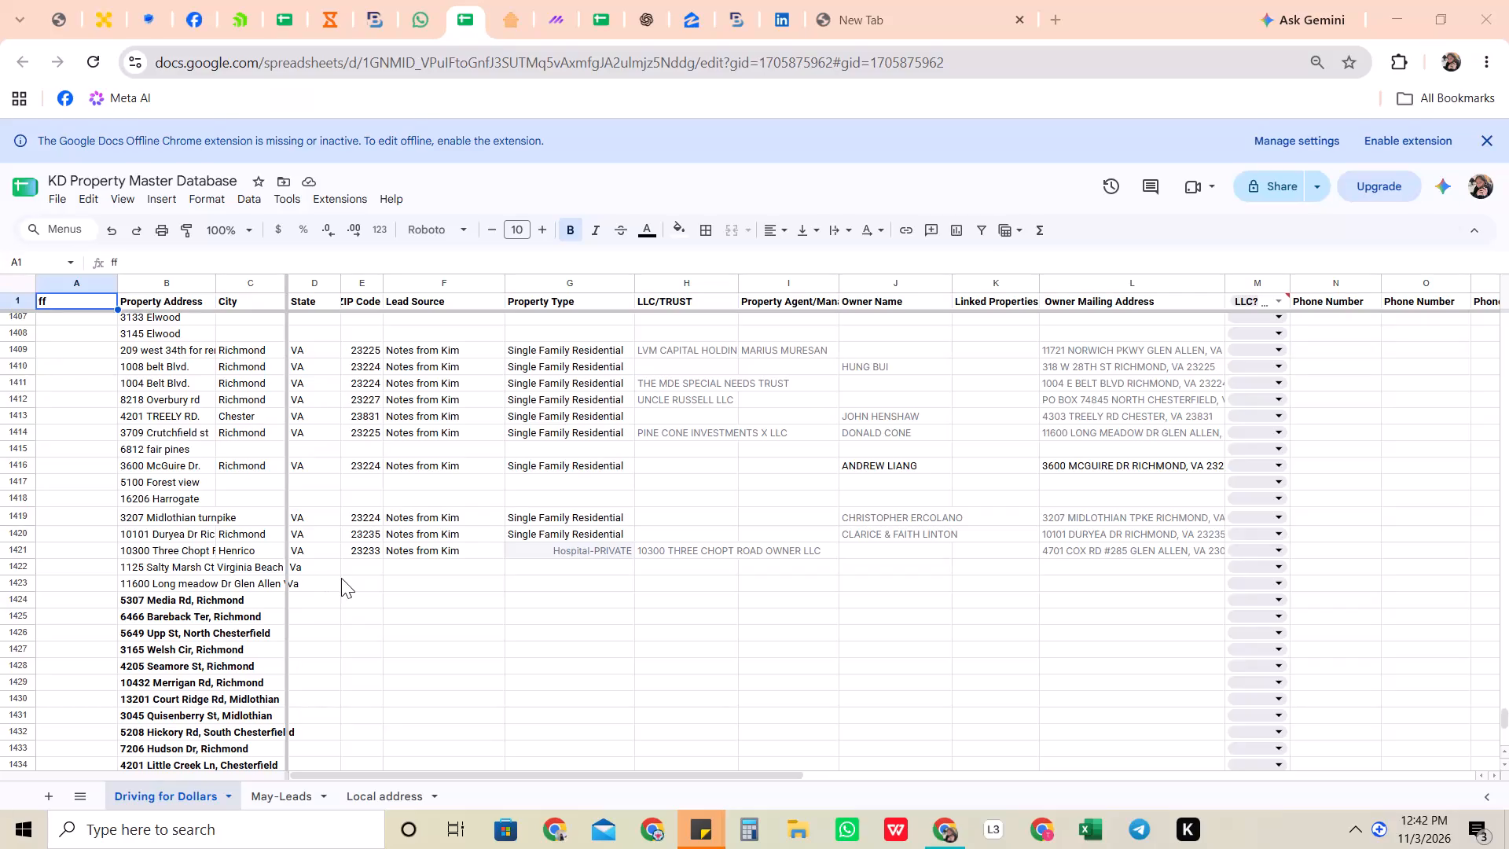
left_click(1210, 836)
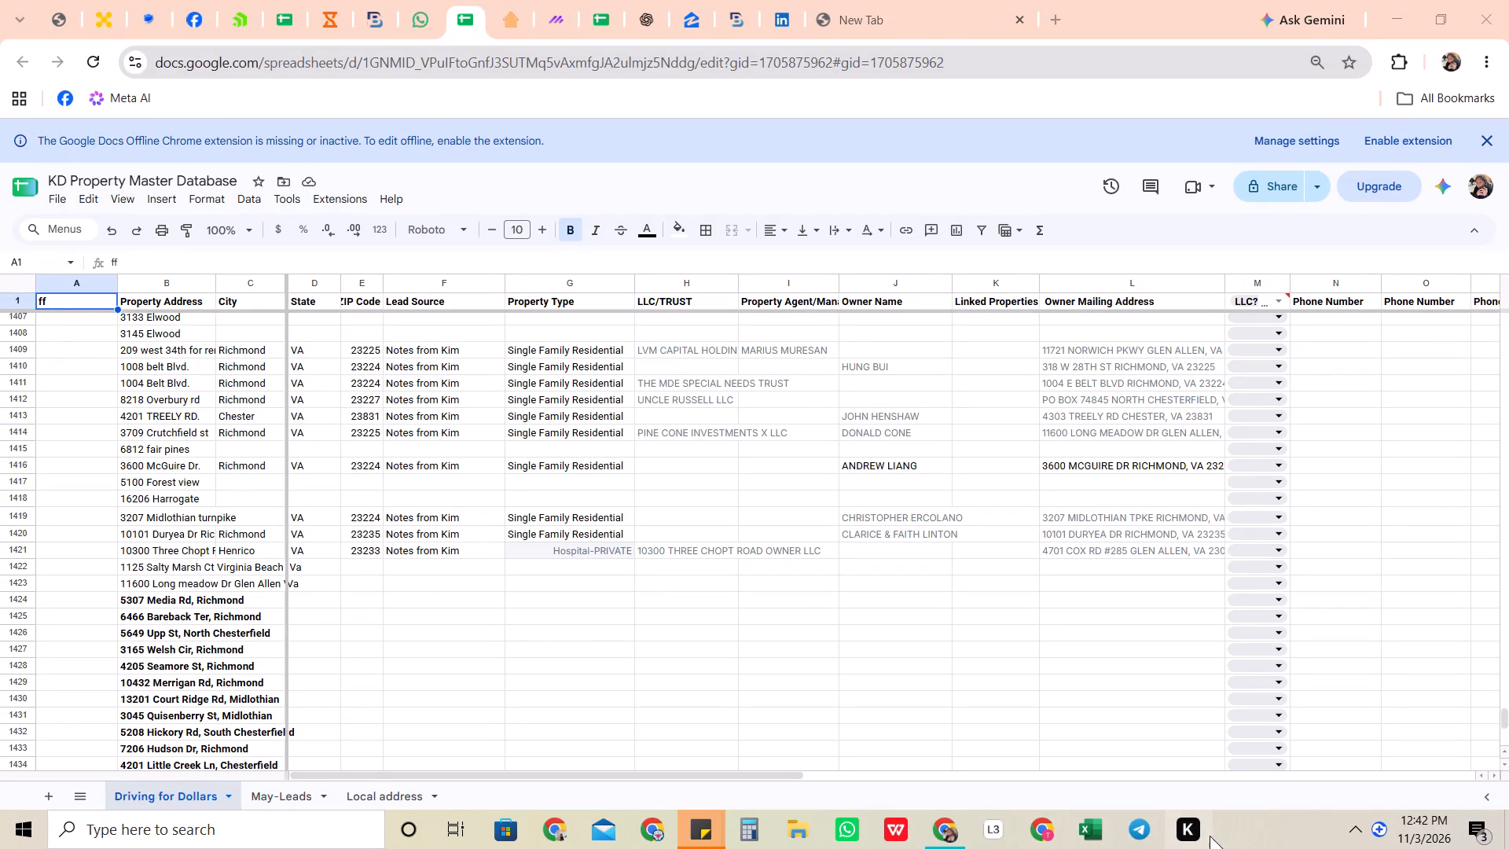
left_click(238, 573)
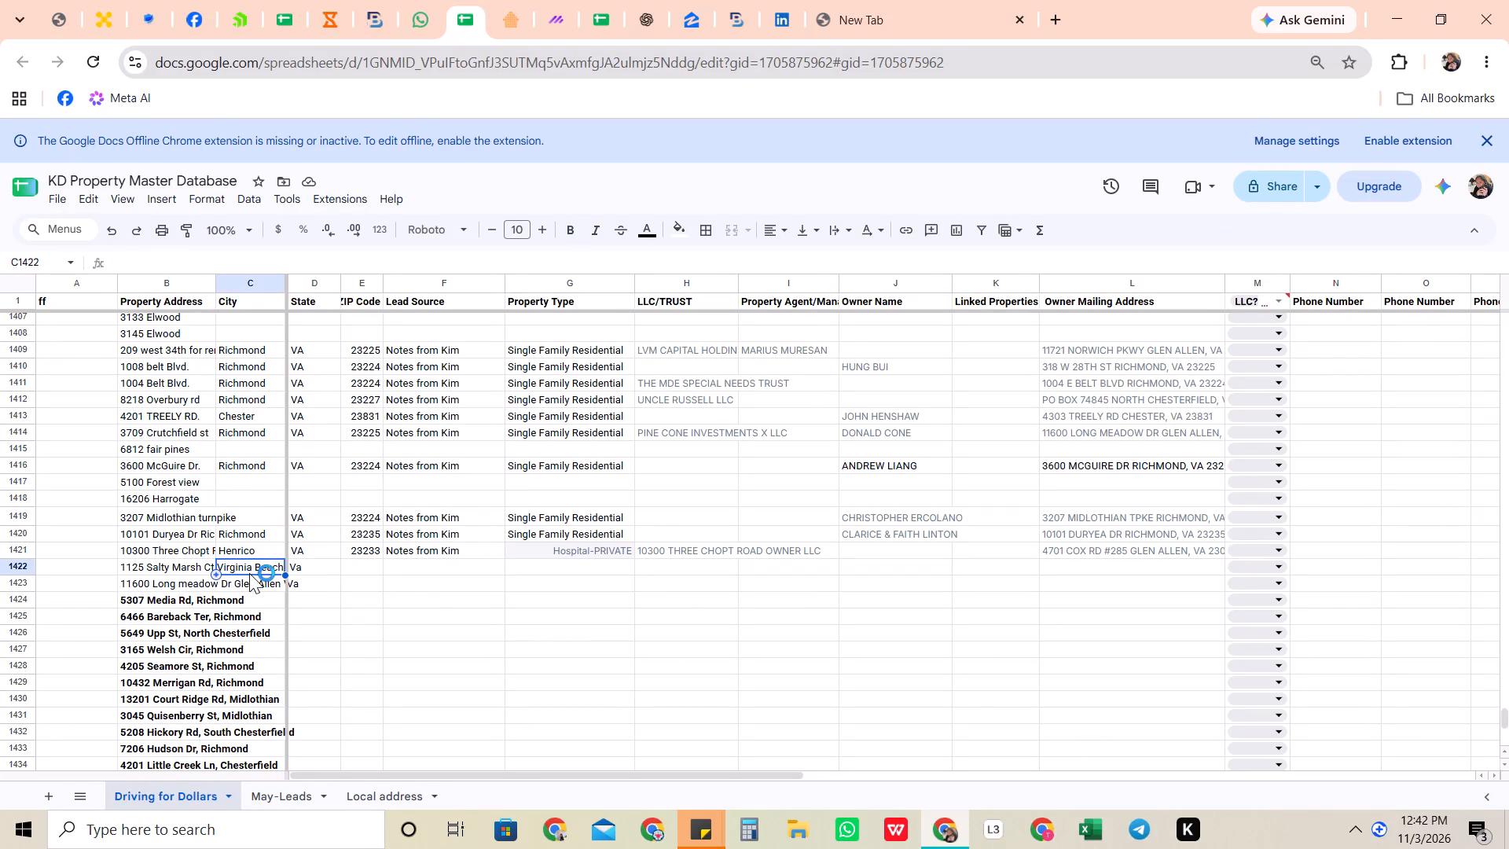
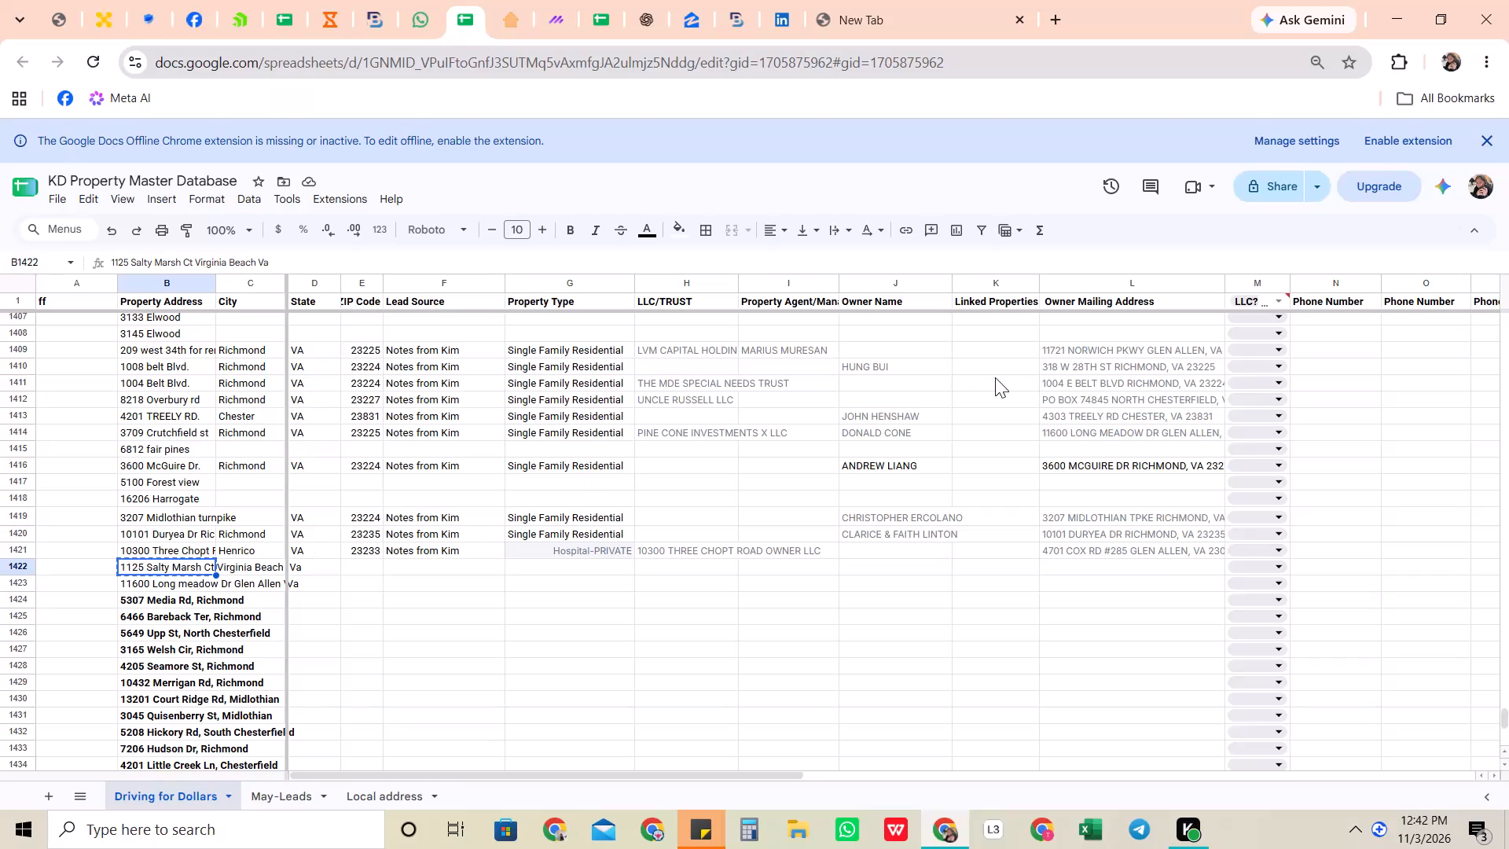
Switch to PropStream and search for the property address copied from row 1422, choosing the matching Virginia Beach, VA suggestion.
left_click(510, 19)
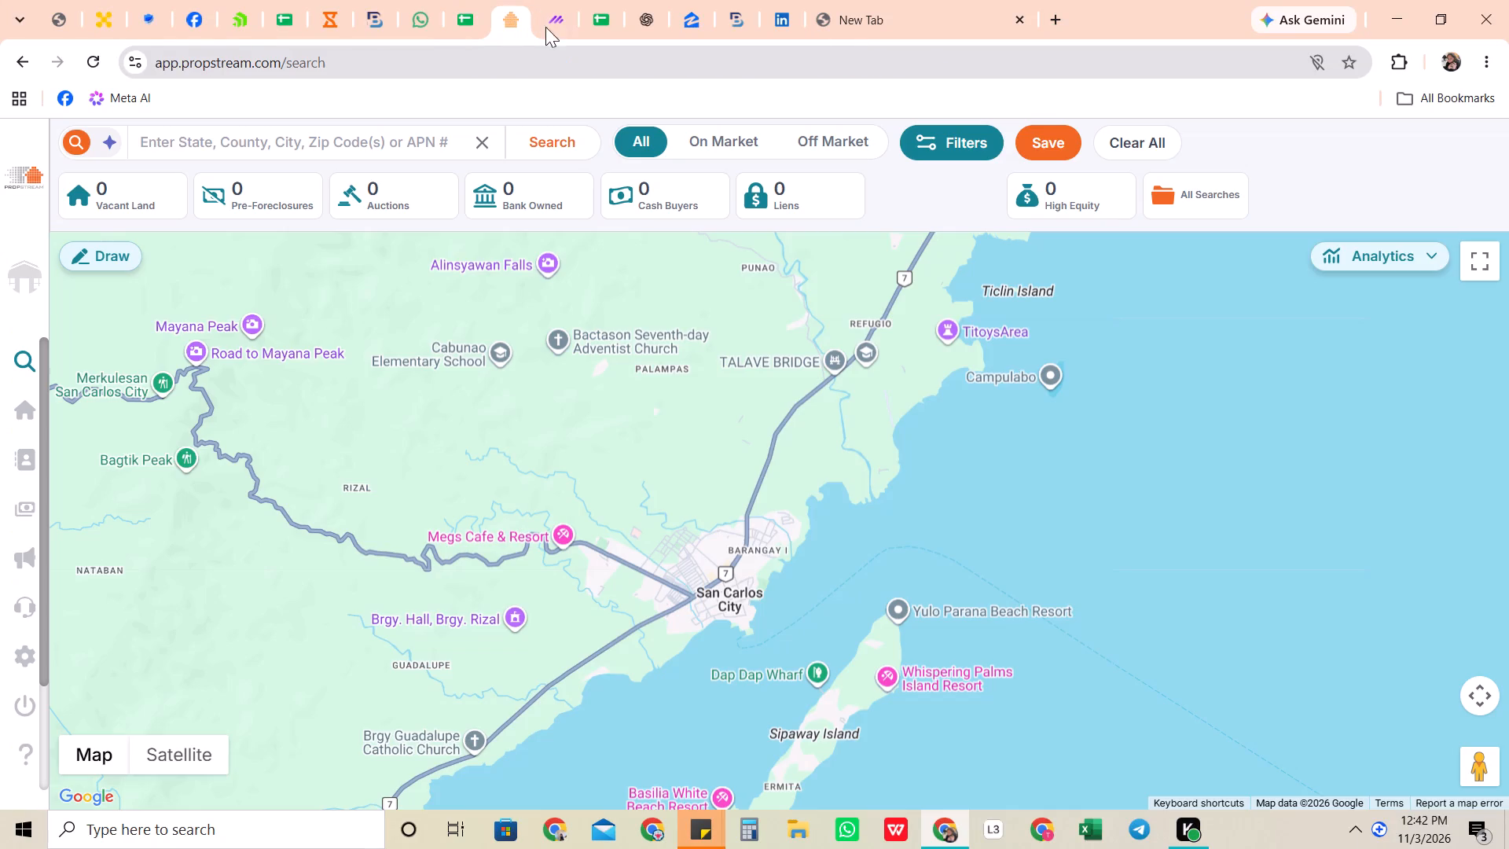
left_click(483, 144)
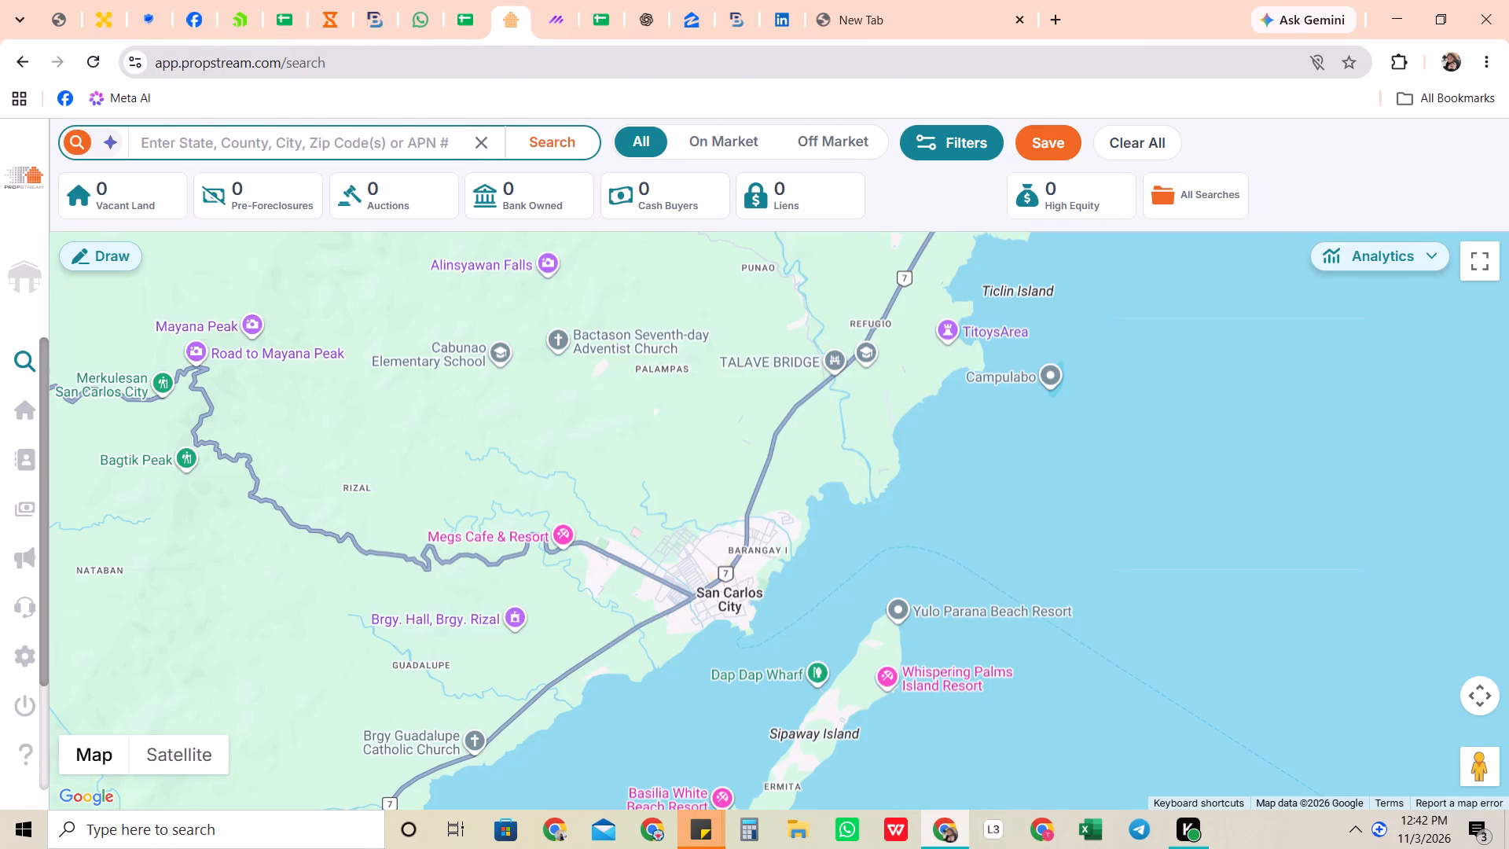
left_click(297, 133)
key("ctrl+v")
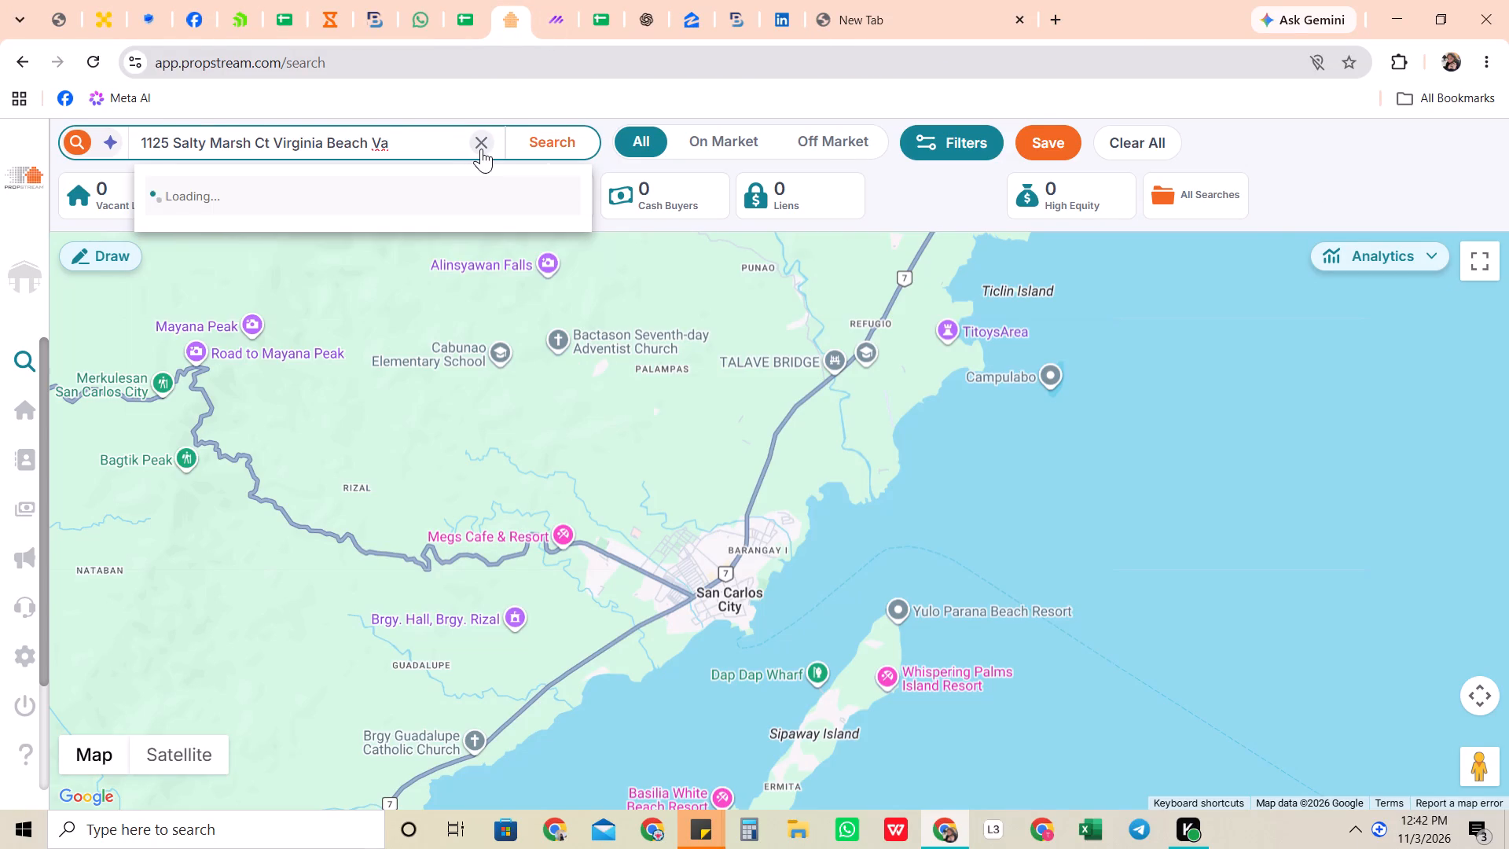
left_click(447, 198)
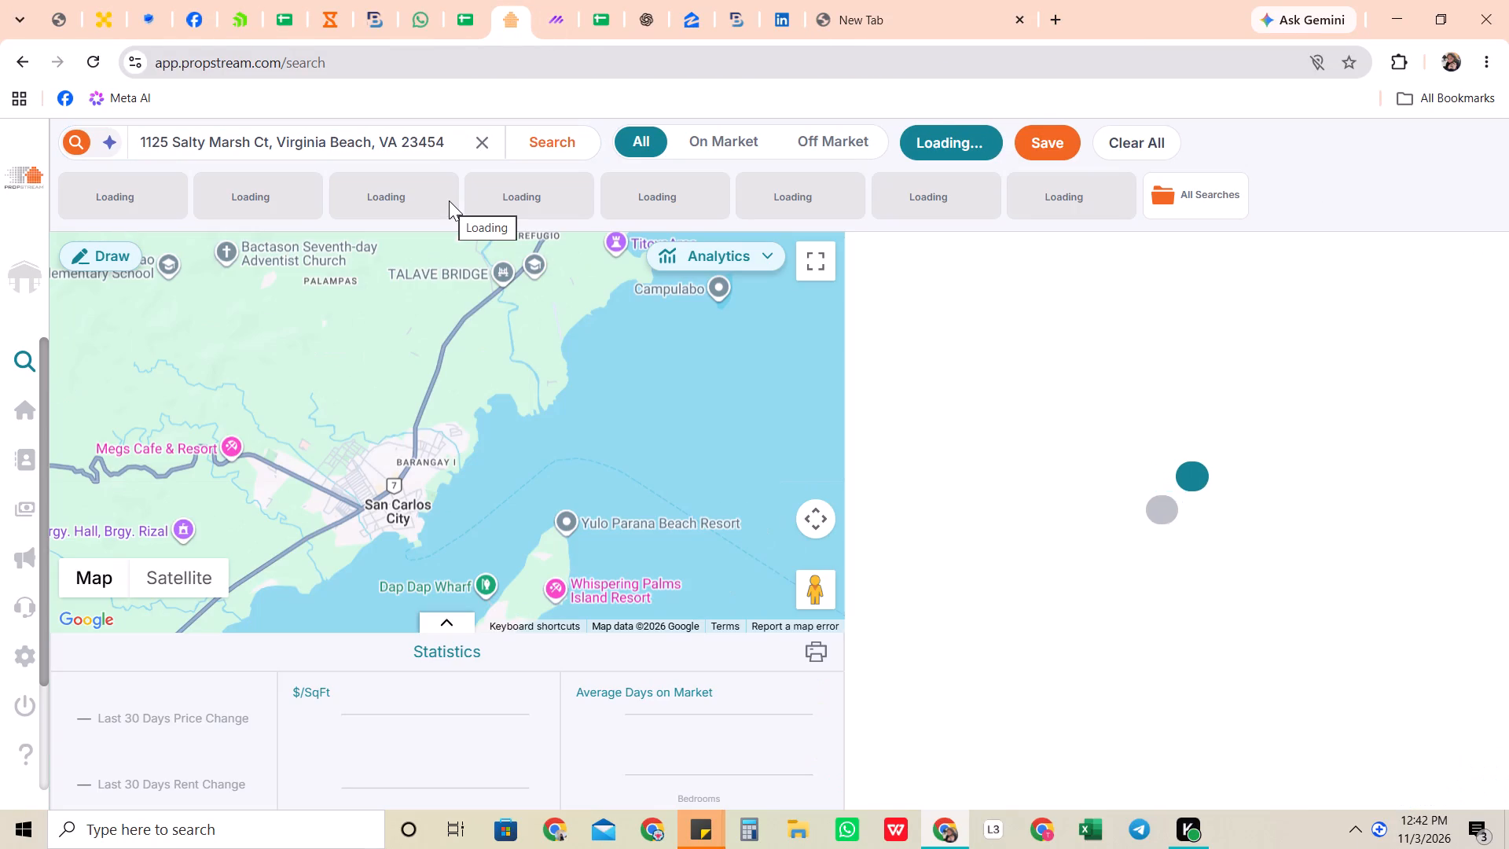
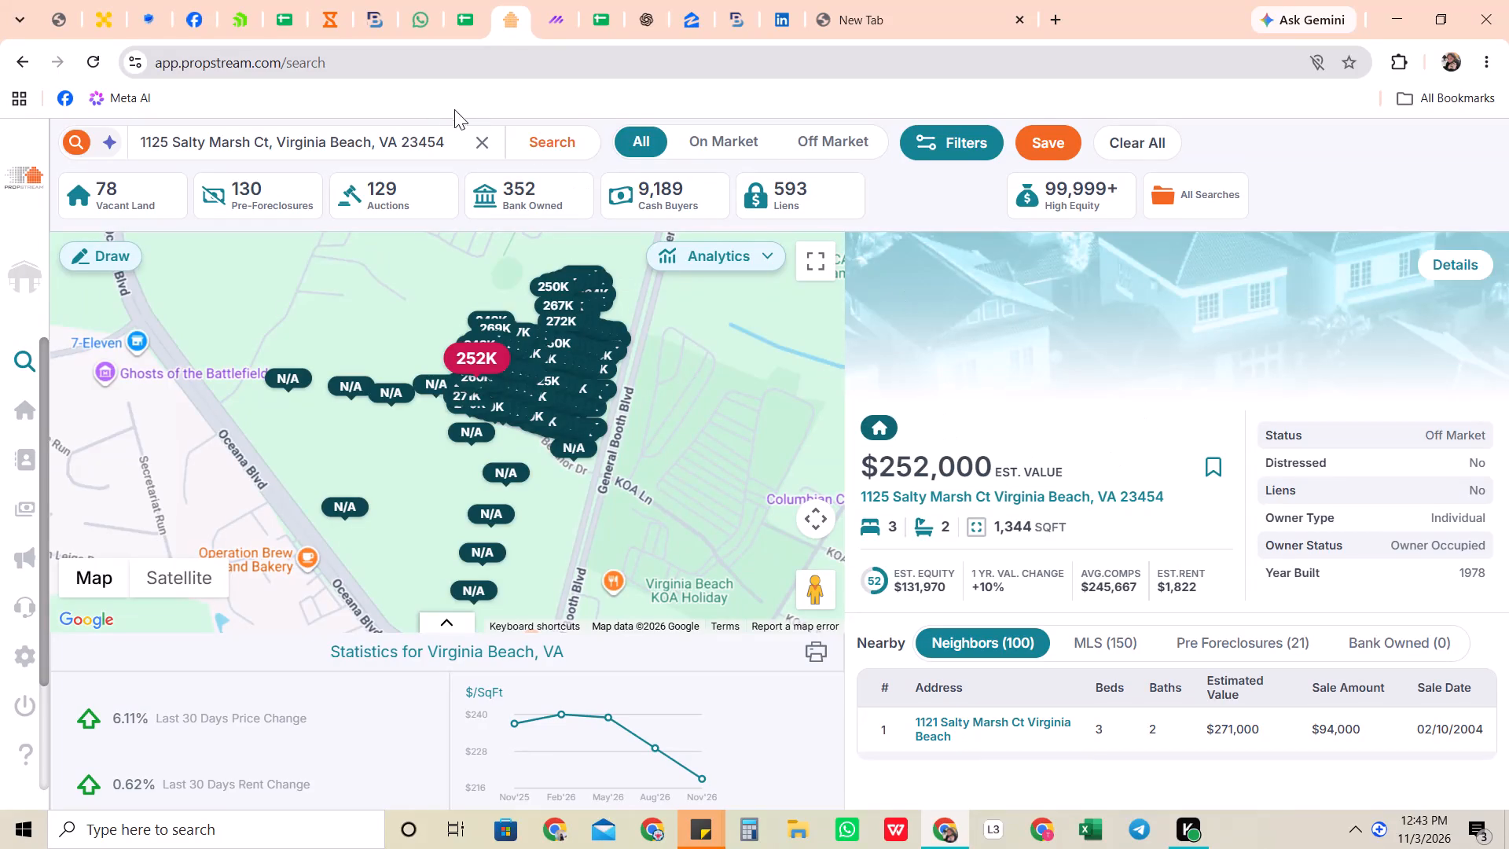
Open the full property details of the matched Virginia Beach address from its search result card.
left_click(887, 501)
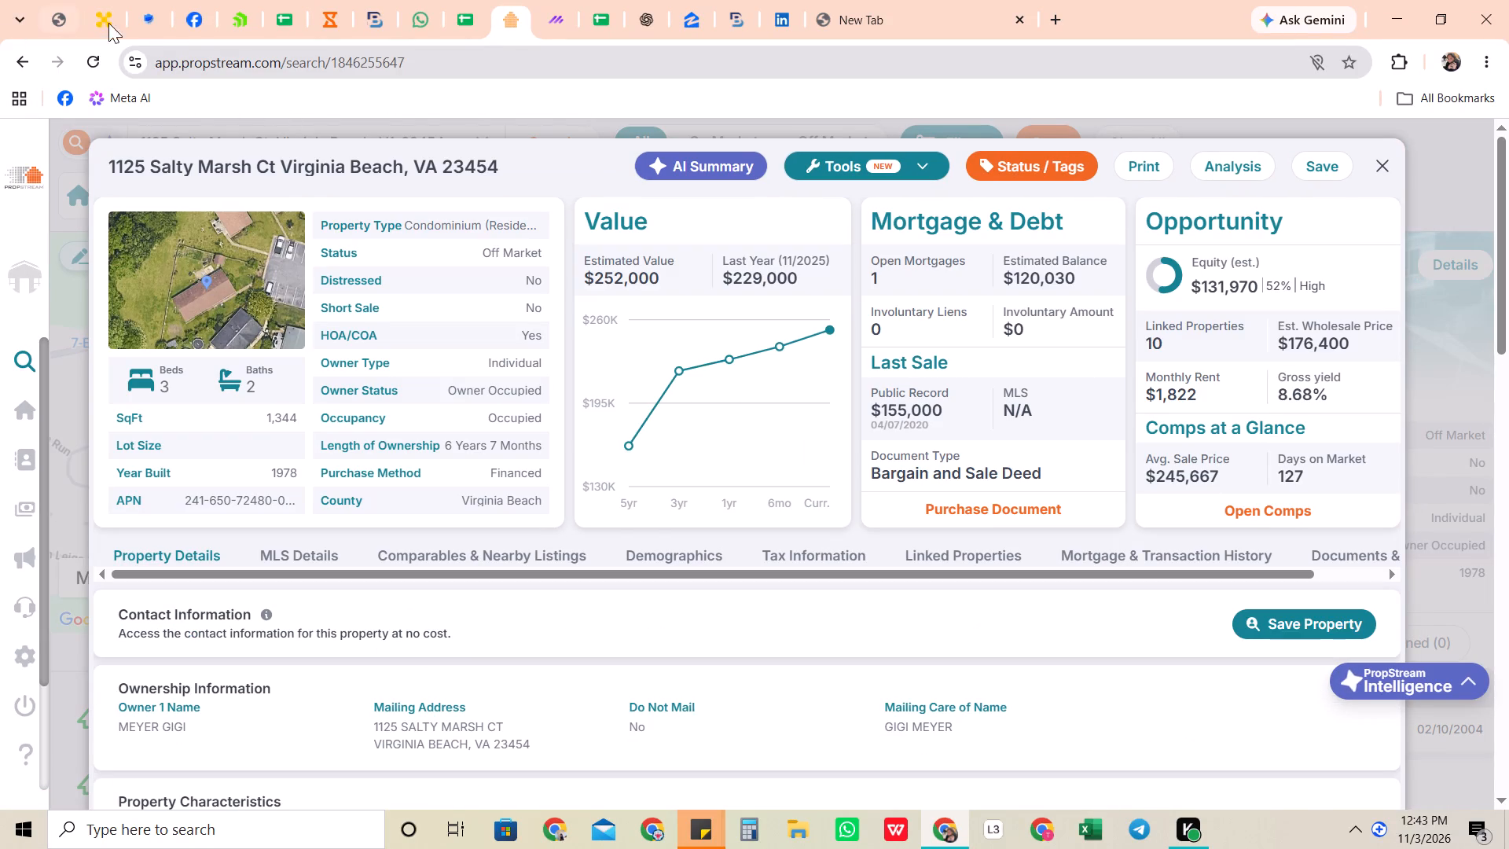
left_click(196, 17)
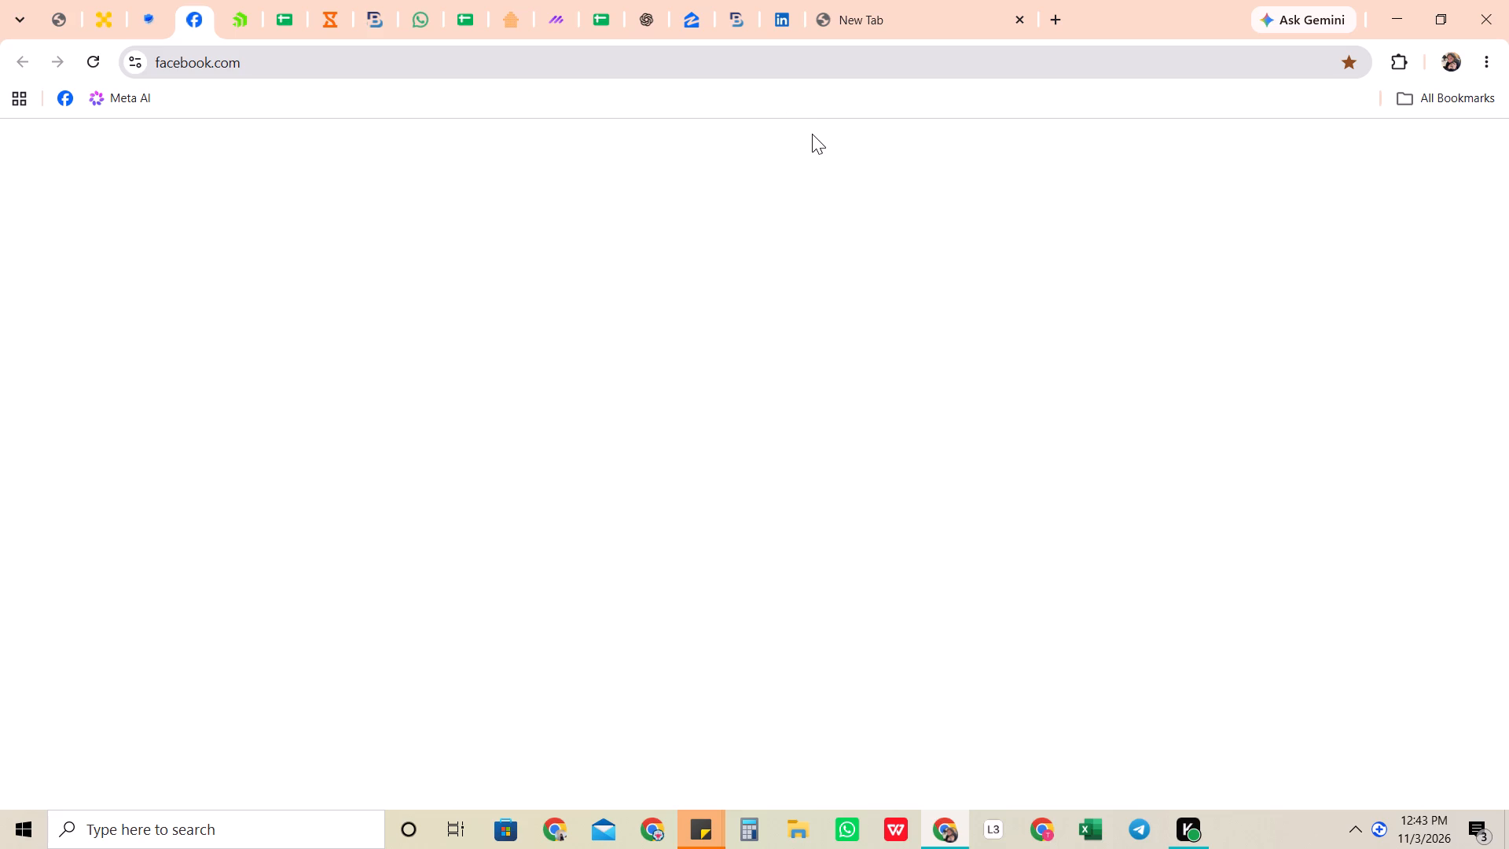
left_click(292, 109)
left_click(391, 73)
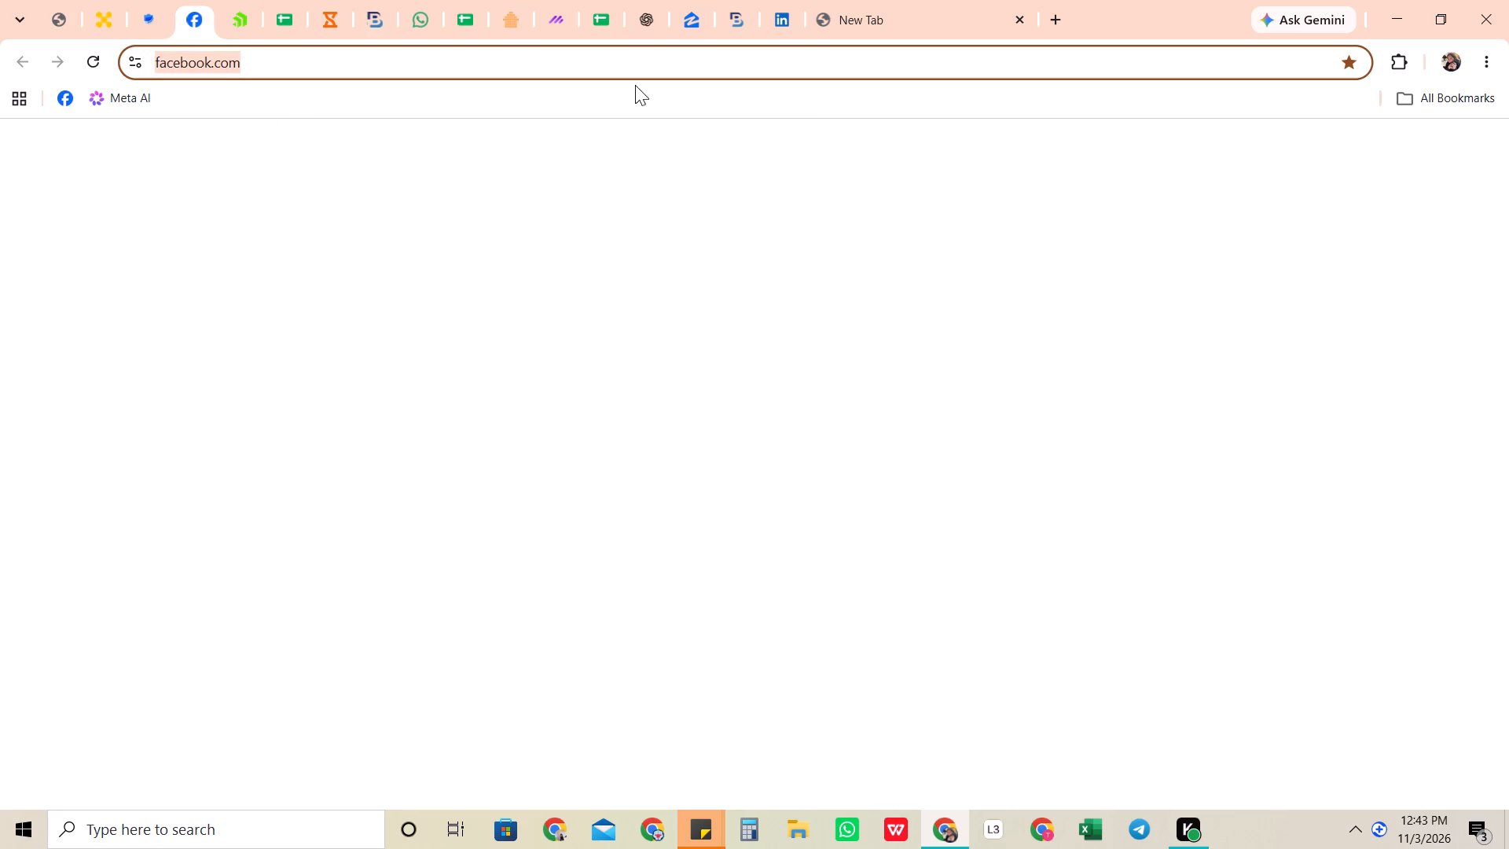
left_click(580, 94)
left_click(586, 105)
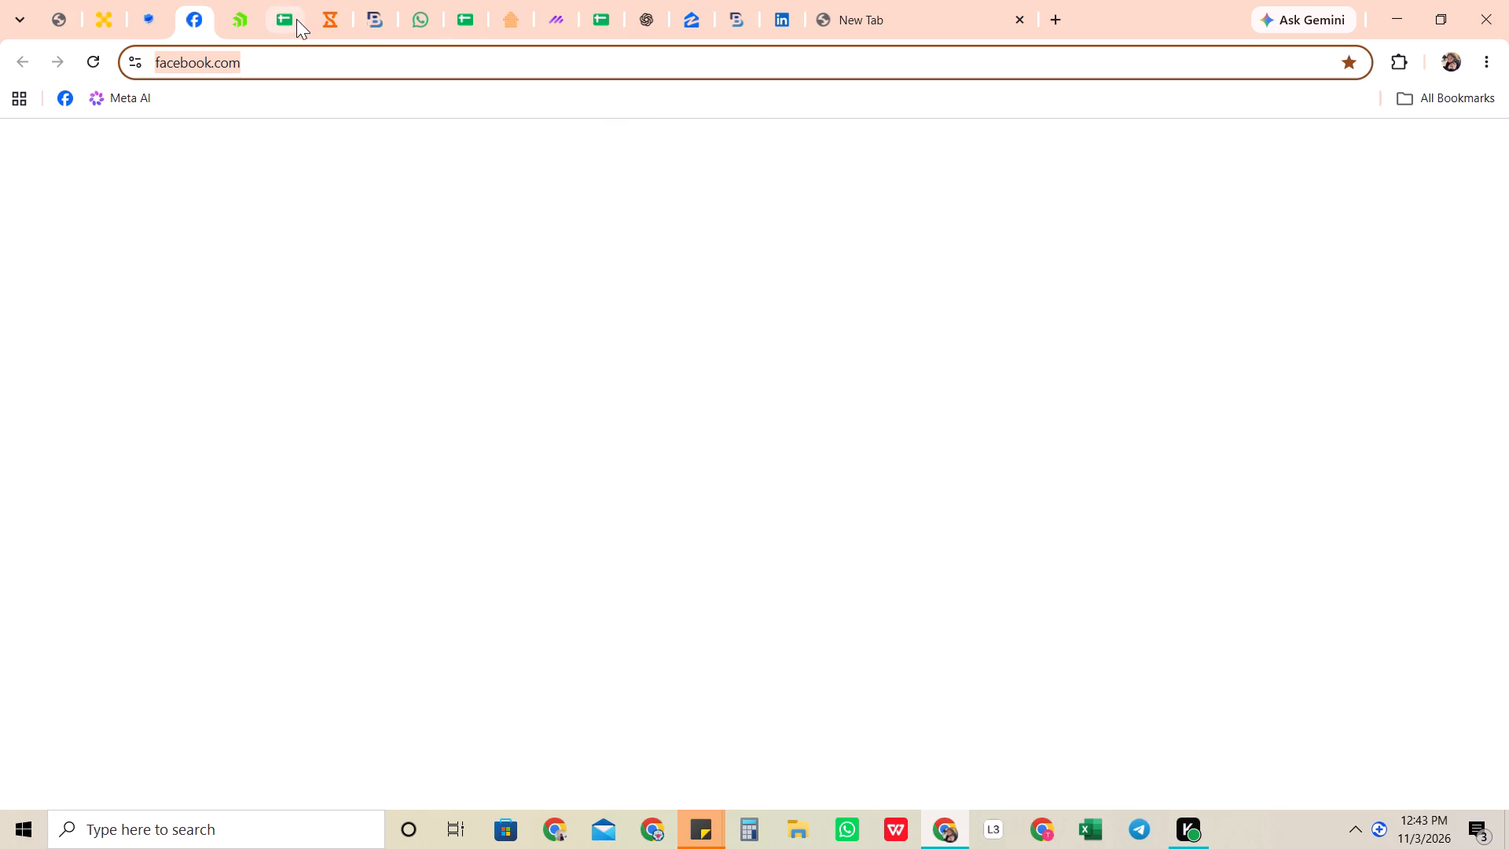
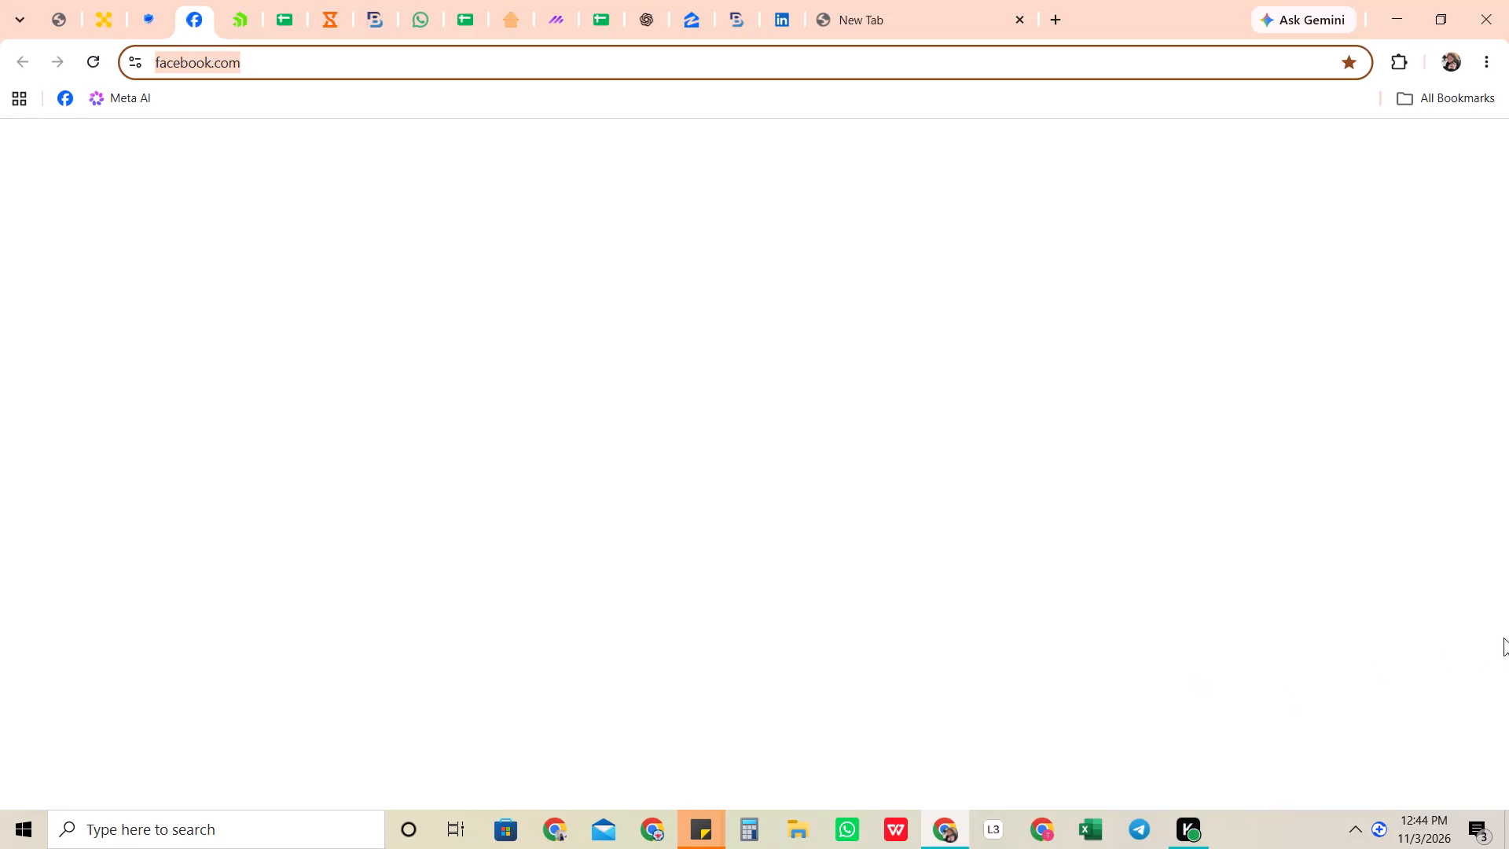
Return to the KD Property Master Database spreadsheet, showing the Driving for Dollars sheet at the row 1422 address.
left_click(461, 17)
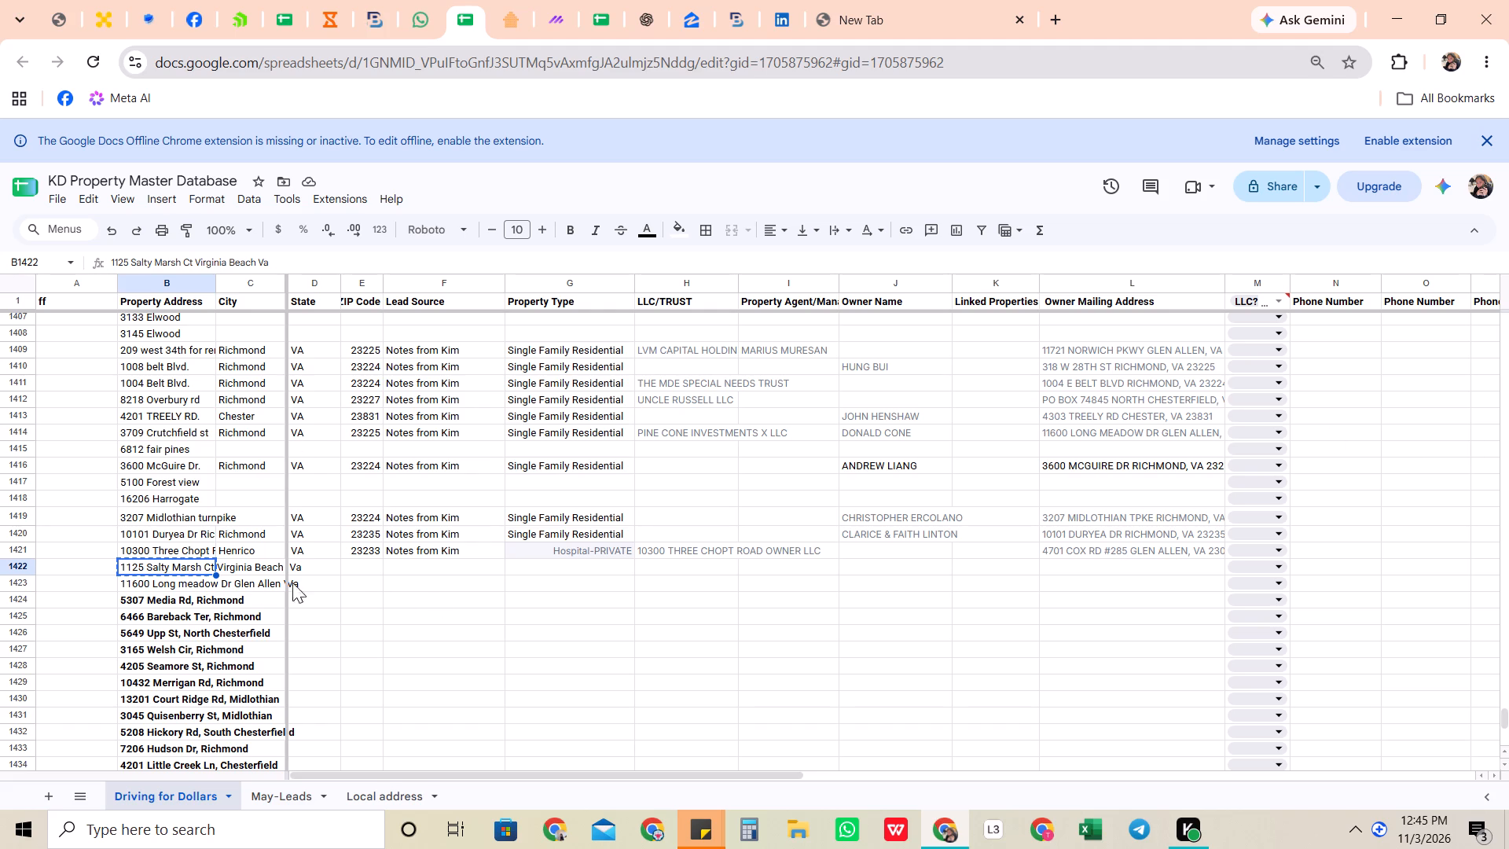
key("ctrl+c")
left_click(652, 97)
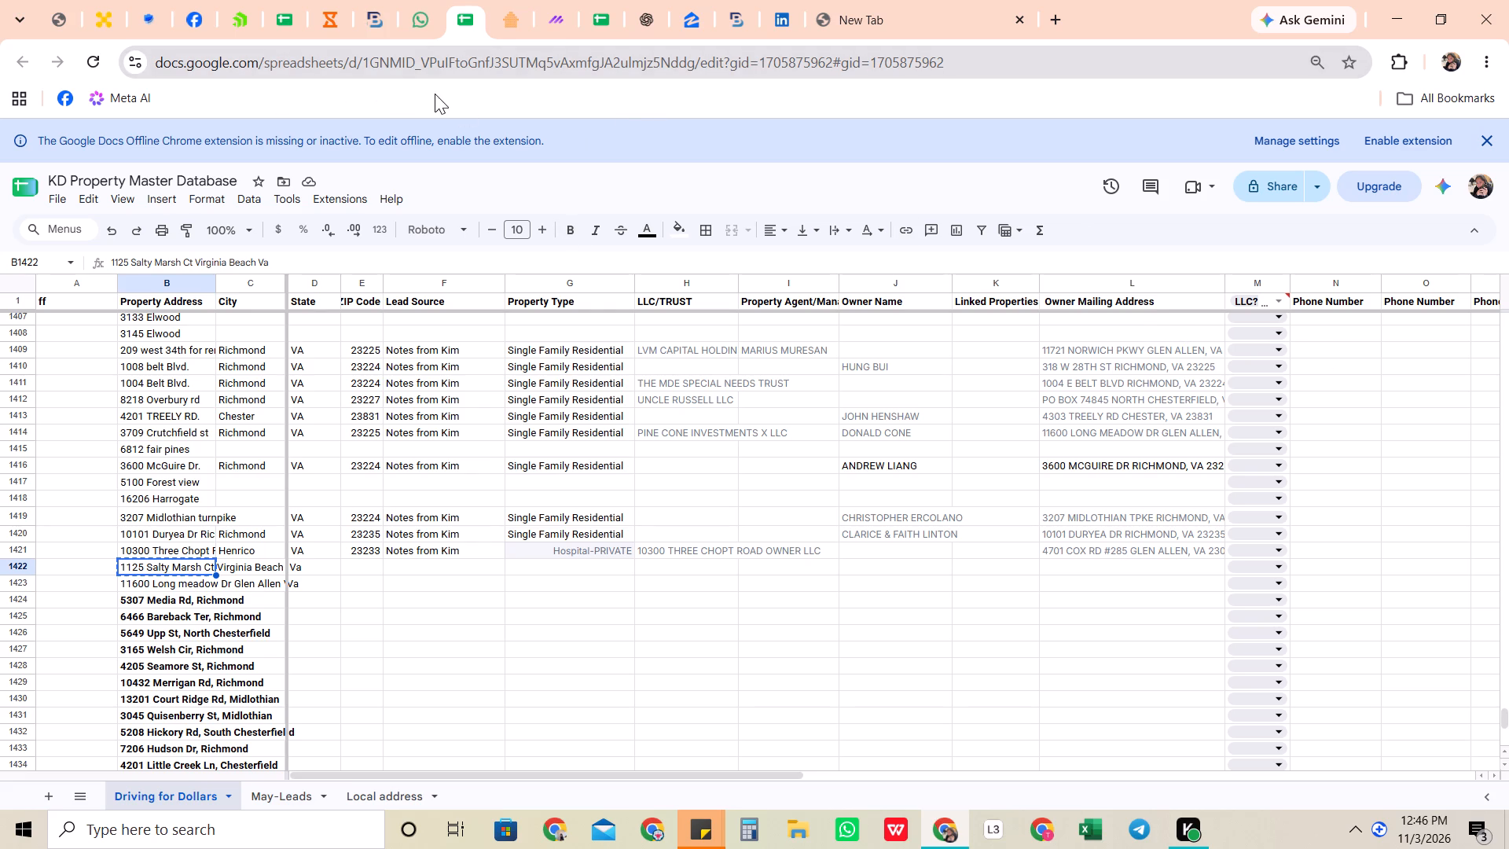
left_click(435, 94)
Copy the owner's mailing address from the PropStream ownership information into the Owner Mailing Address cell of row 1422 in the sheet.
left_click(504, 23)
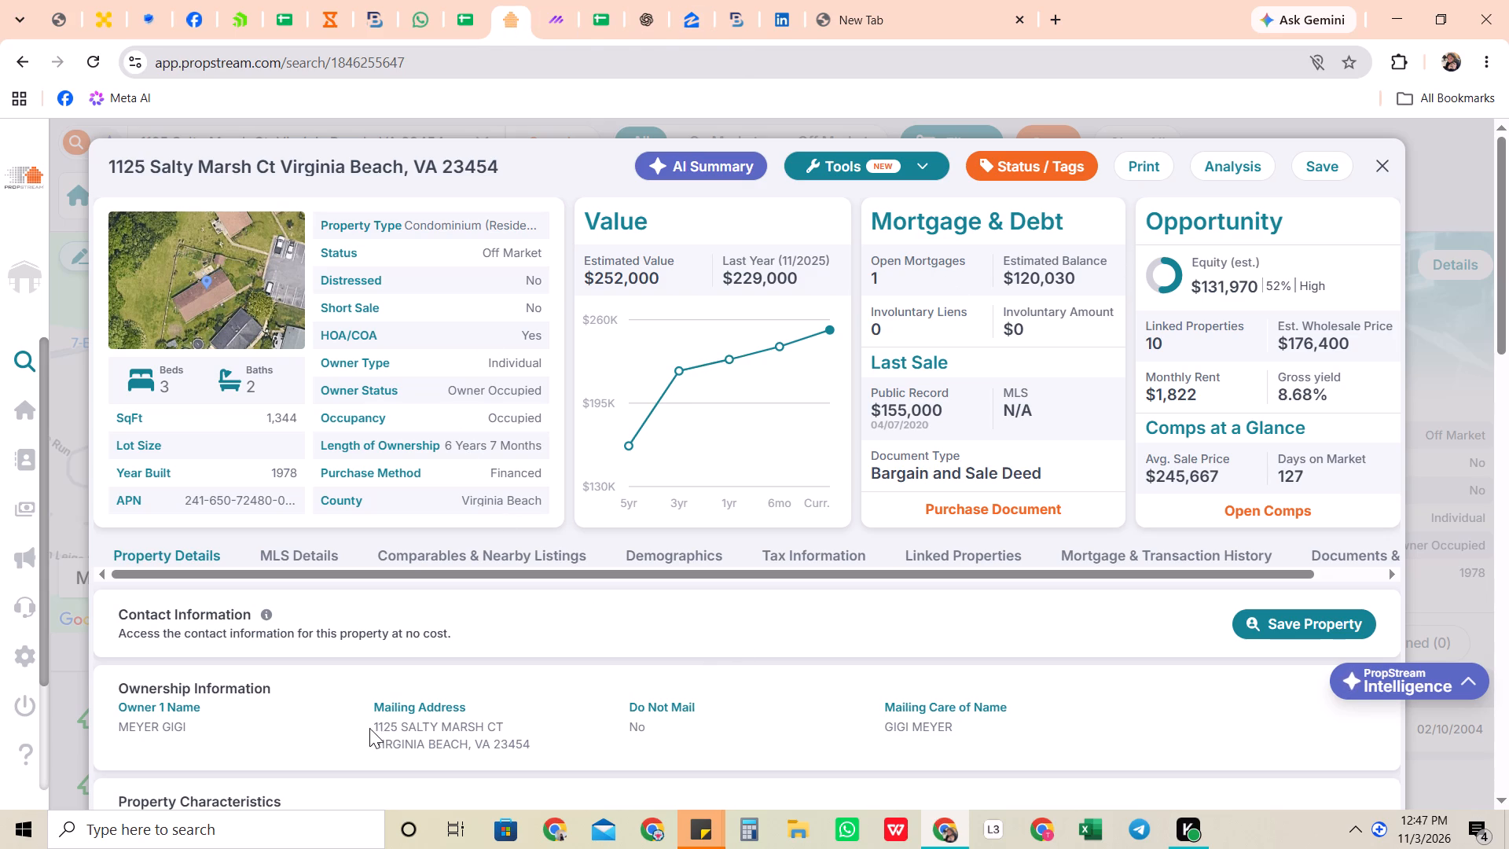
left_click_drag(372, 724, 553, 763)
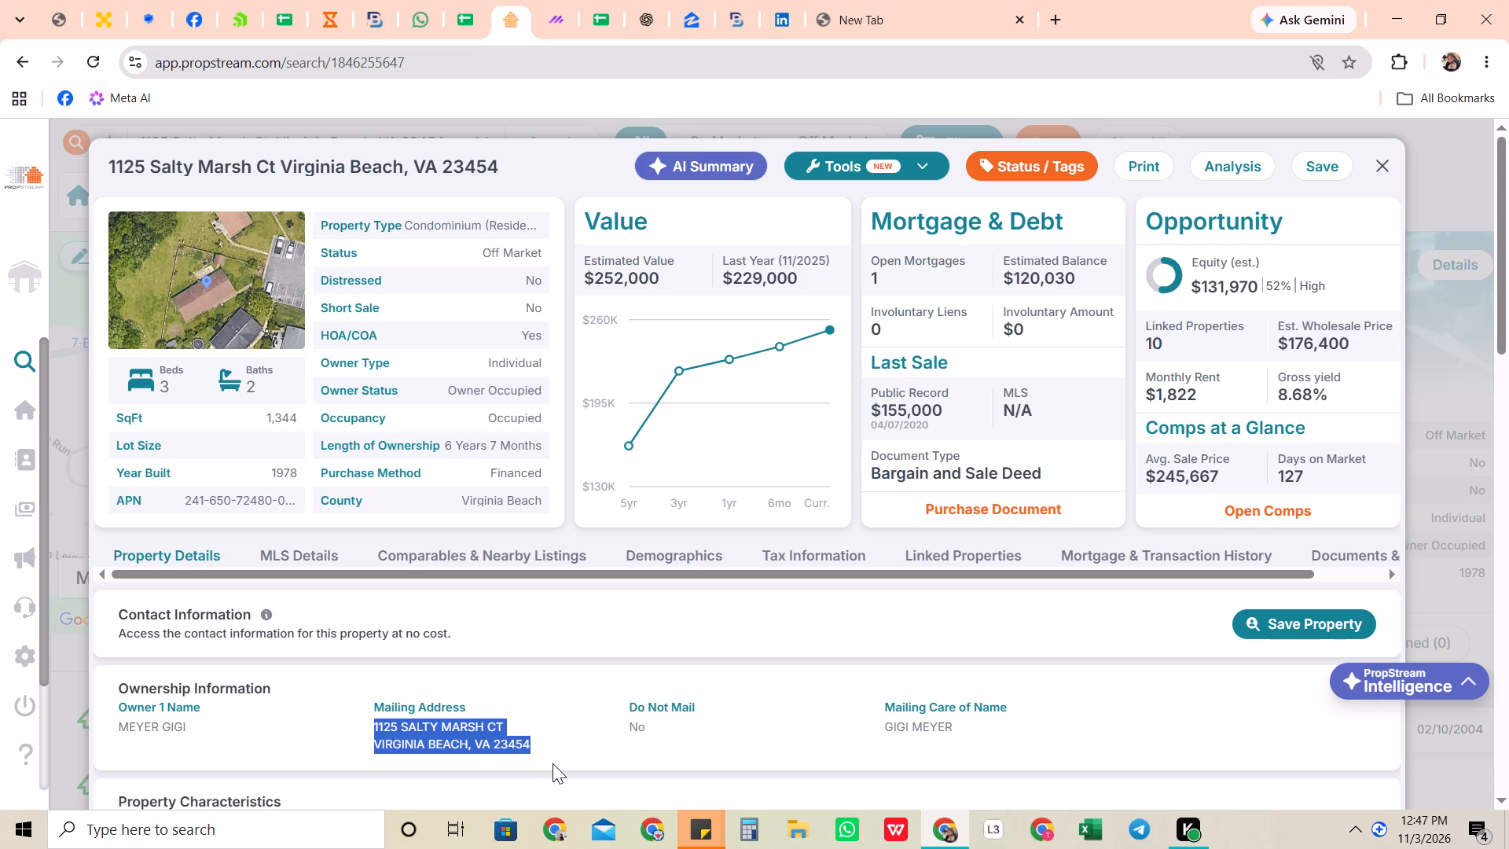
key("ctrl+c")
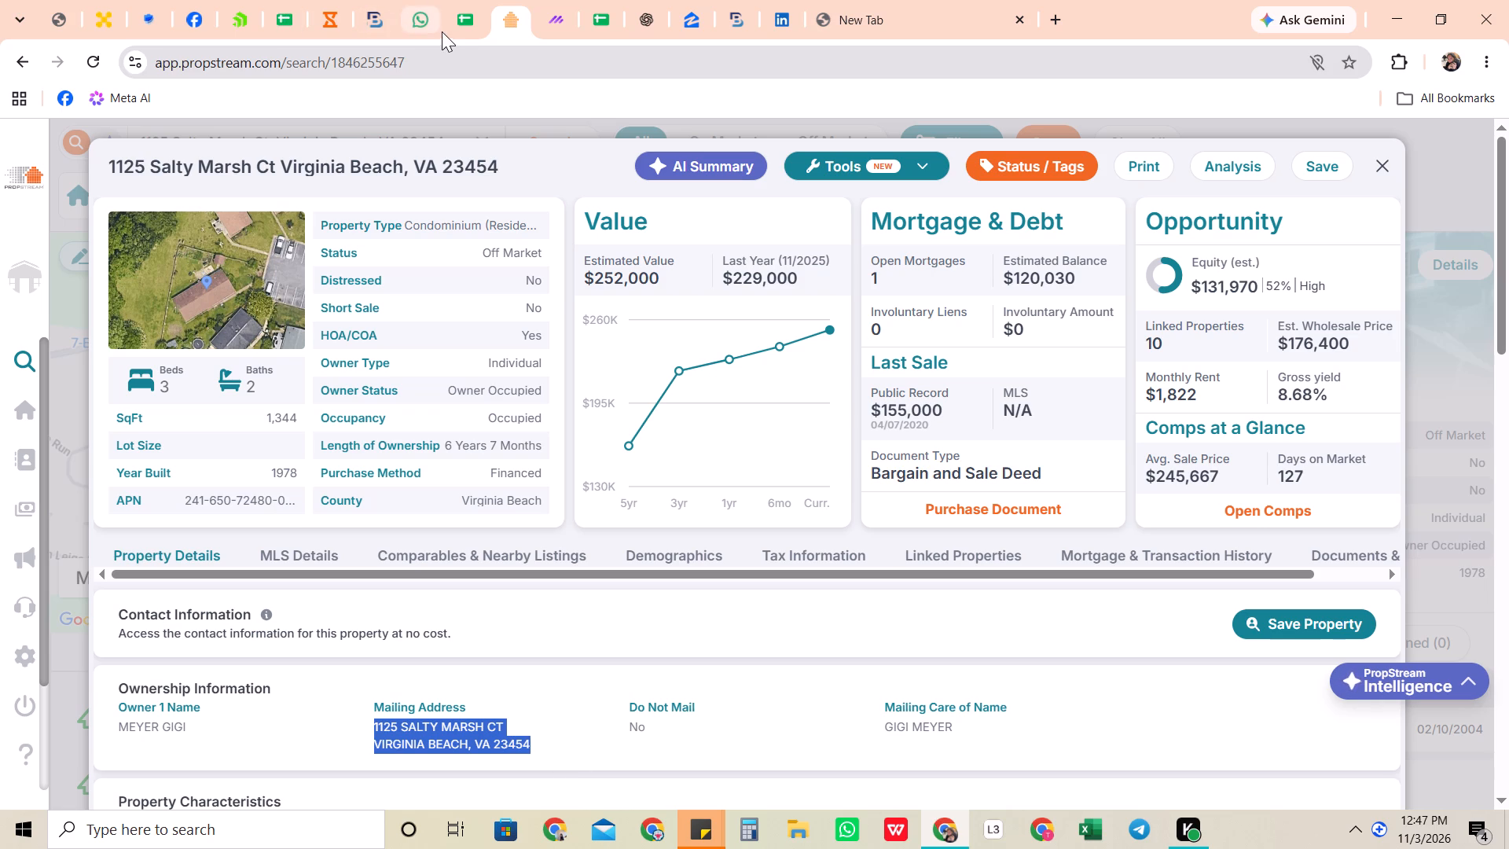
left_click(456, 24)
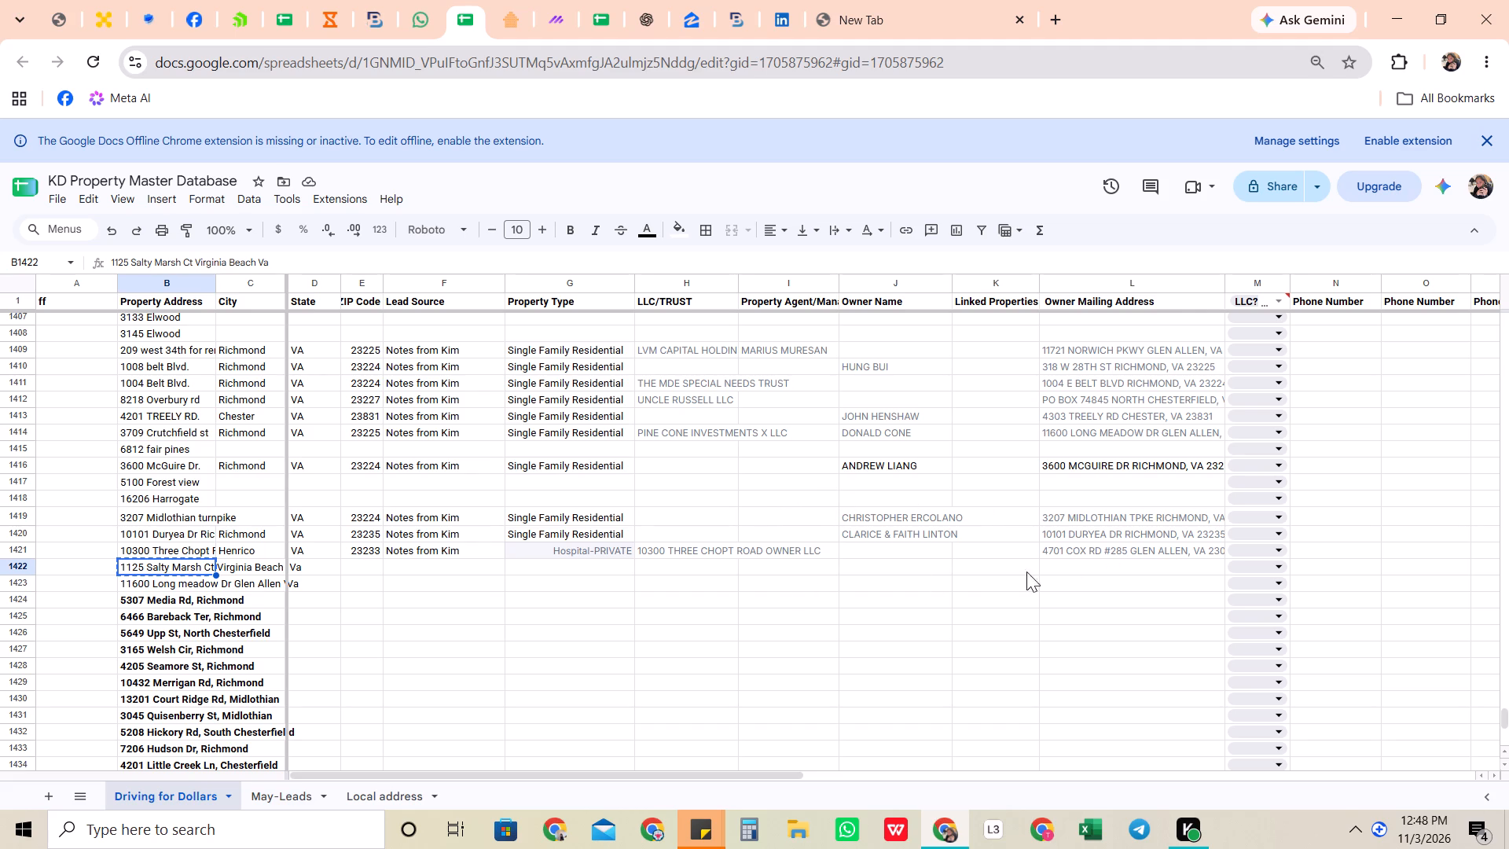
right_click(1074, 564)
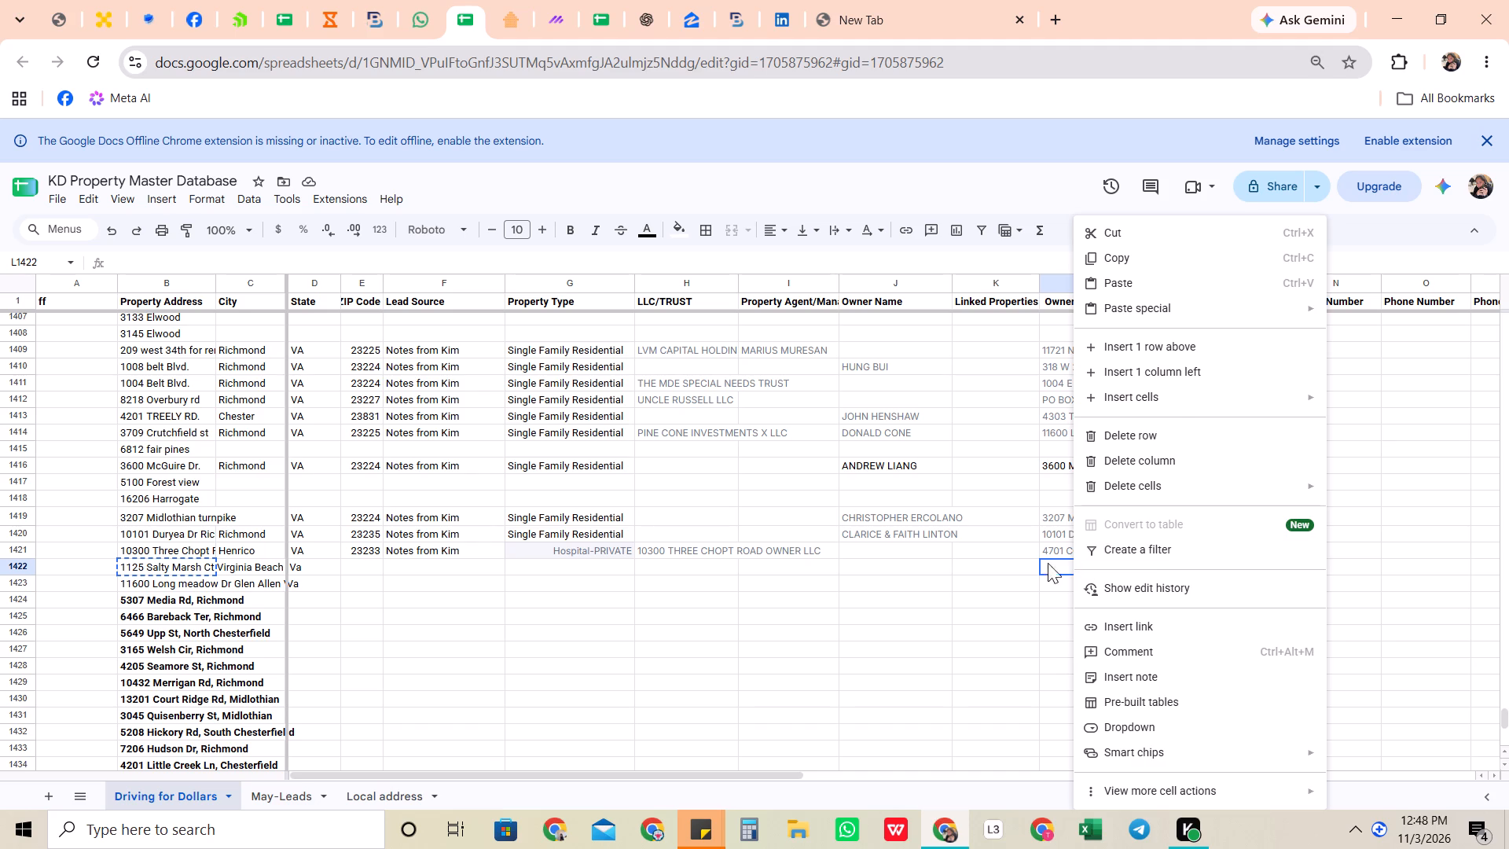
left_click(1059, 563)
key("ctrl+v")
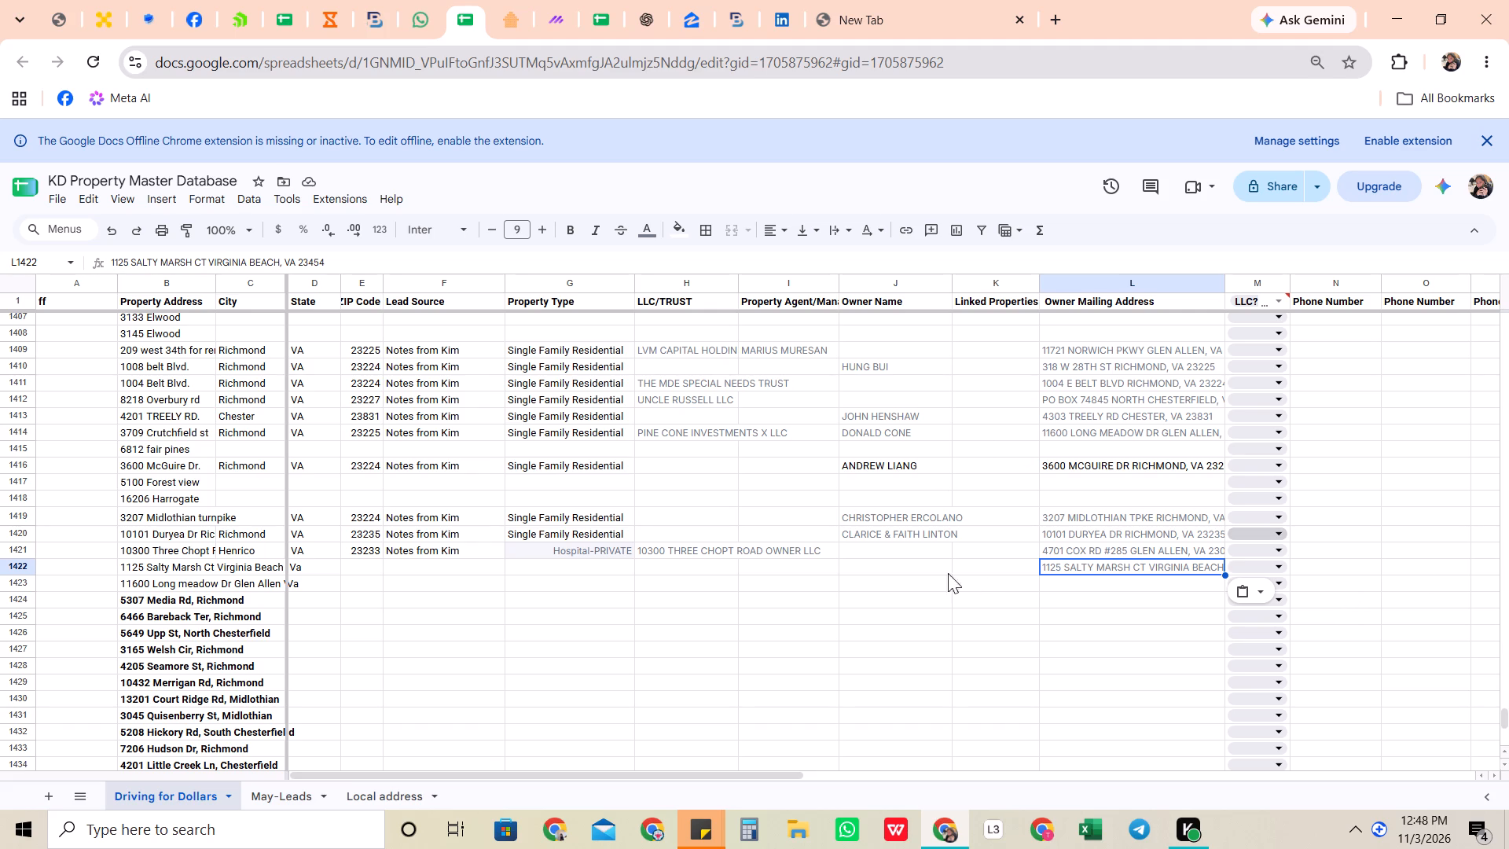
Switch back to the row 1422 property's details in PropStream.
left_click(495, 15)
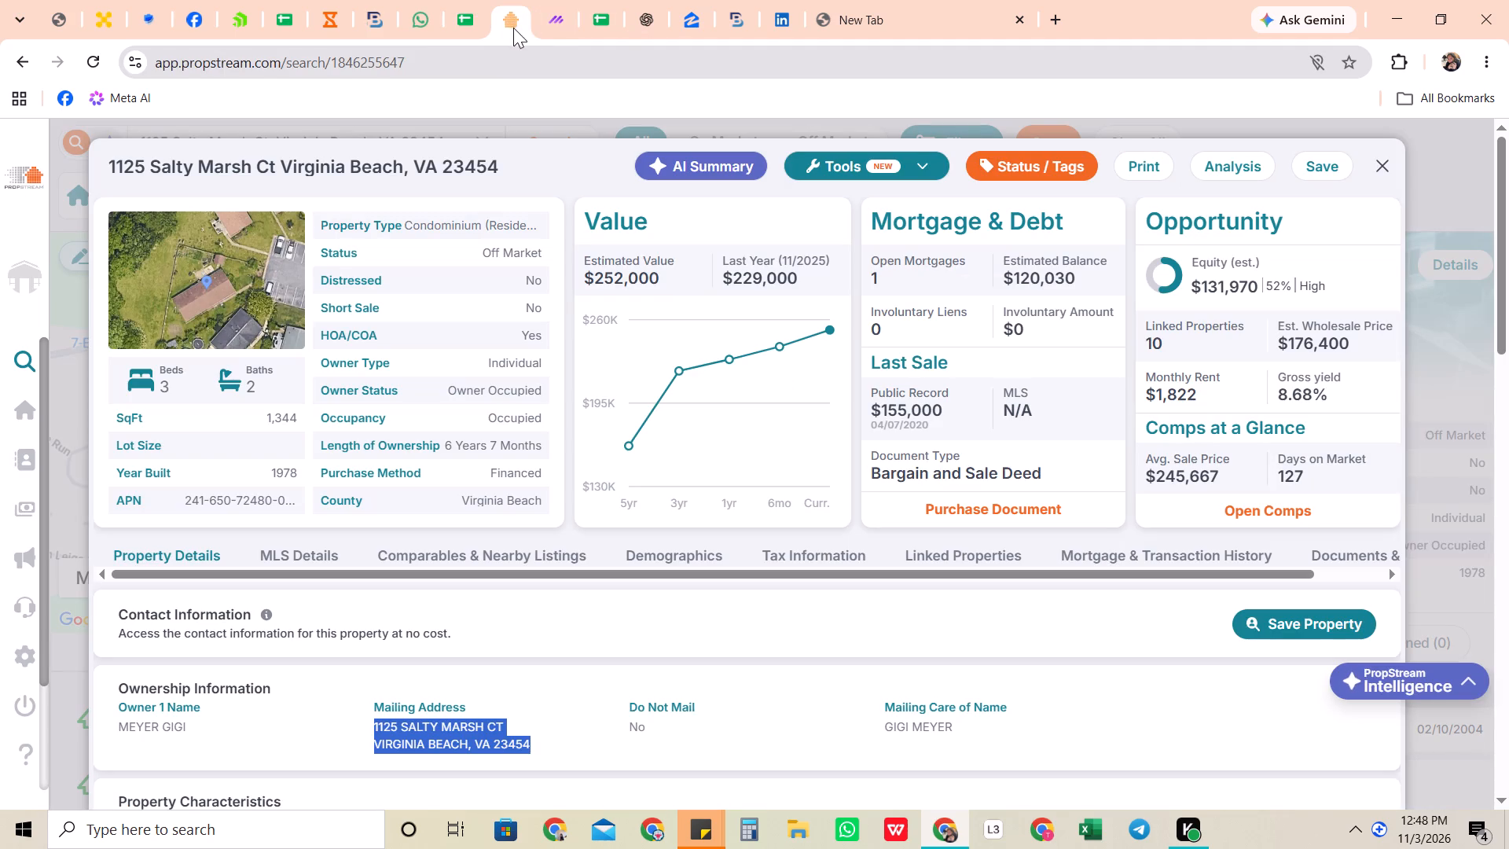
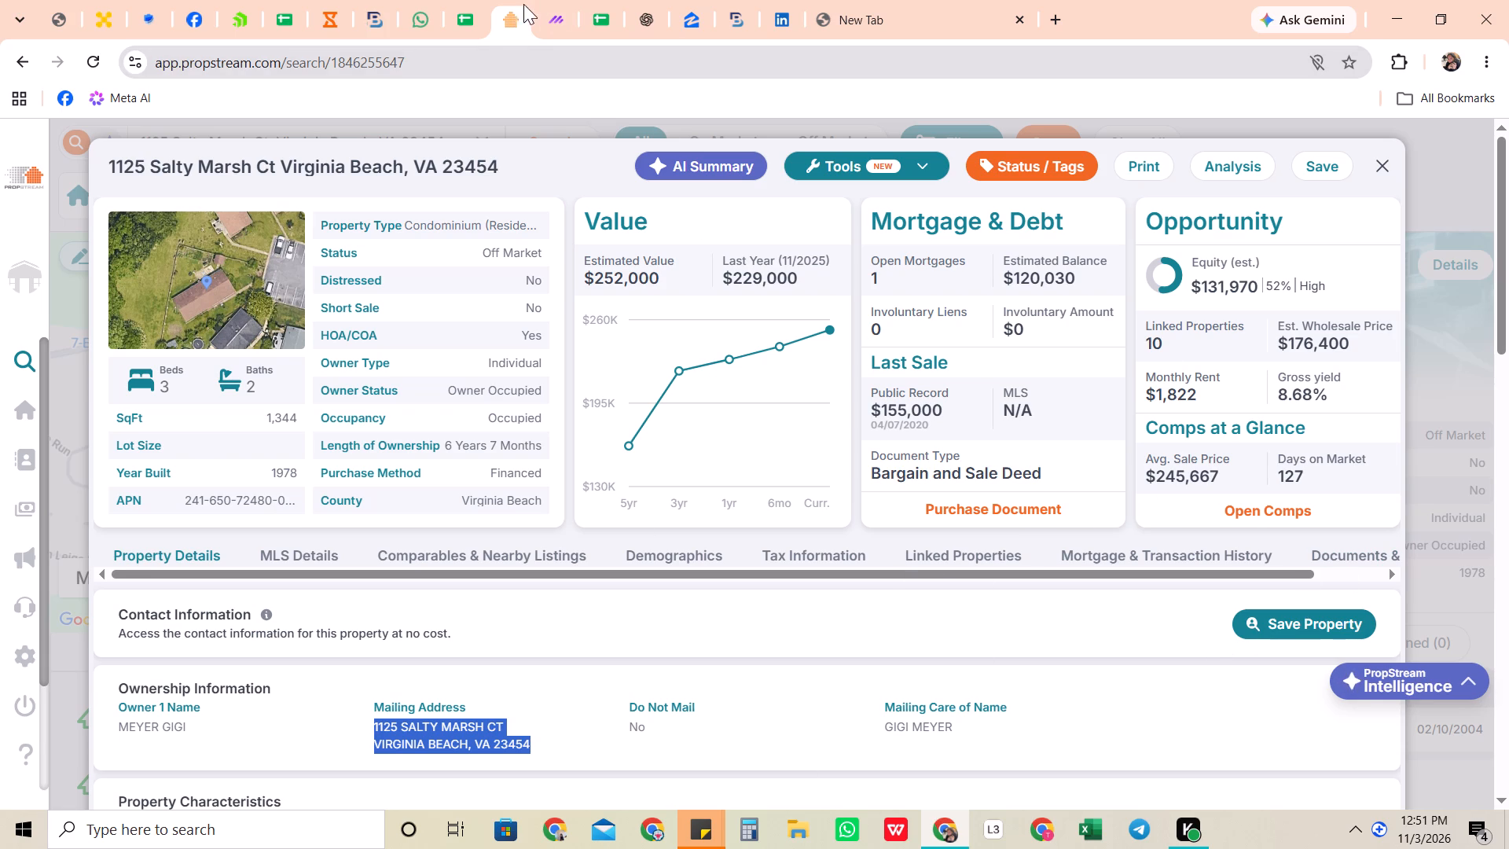
Copy the Mailing Care of Name from the PropStream ownership information into the Owner Name cell of row 1422 in the sheet.
left_click(470, 20)
left_click(503, 18)
left_click_drag(874, 729, 992, 731)
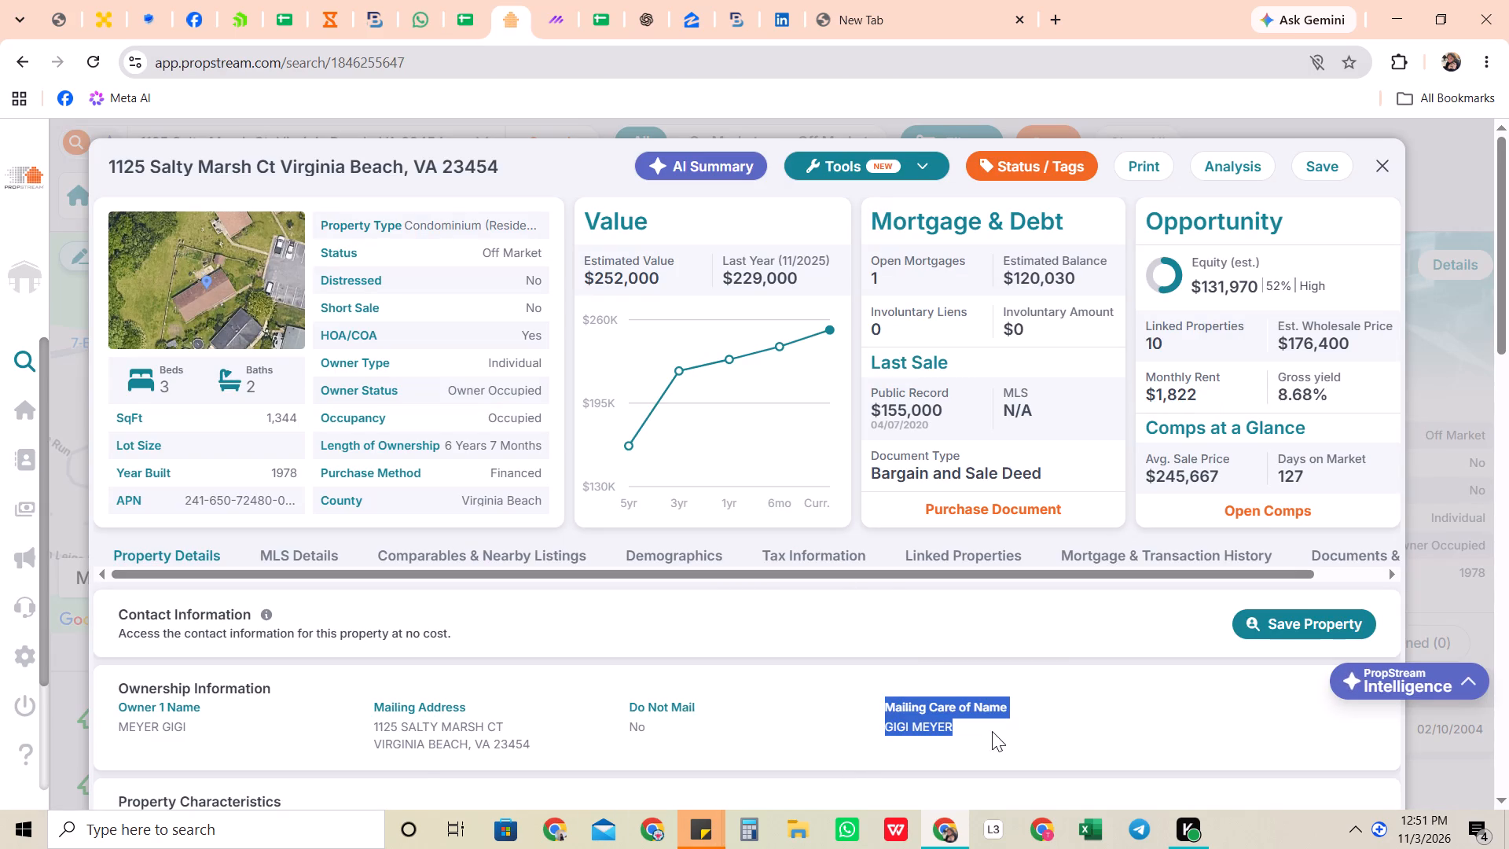
left_click_drag(992, 731, 990, 731)
left_click(941, 733)
left_click(965, 741)
left_click_drag(889, 718, 905, 719)
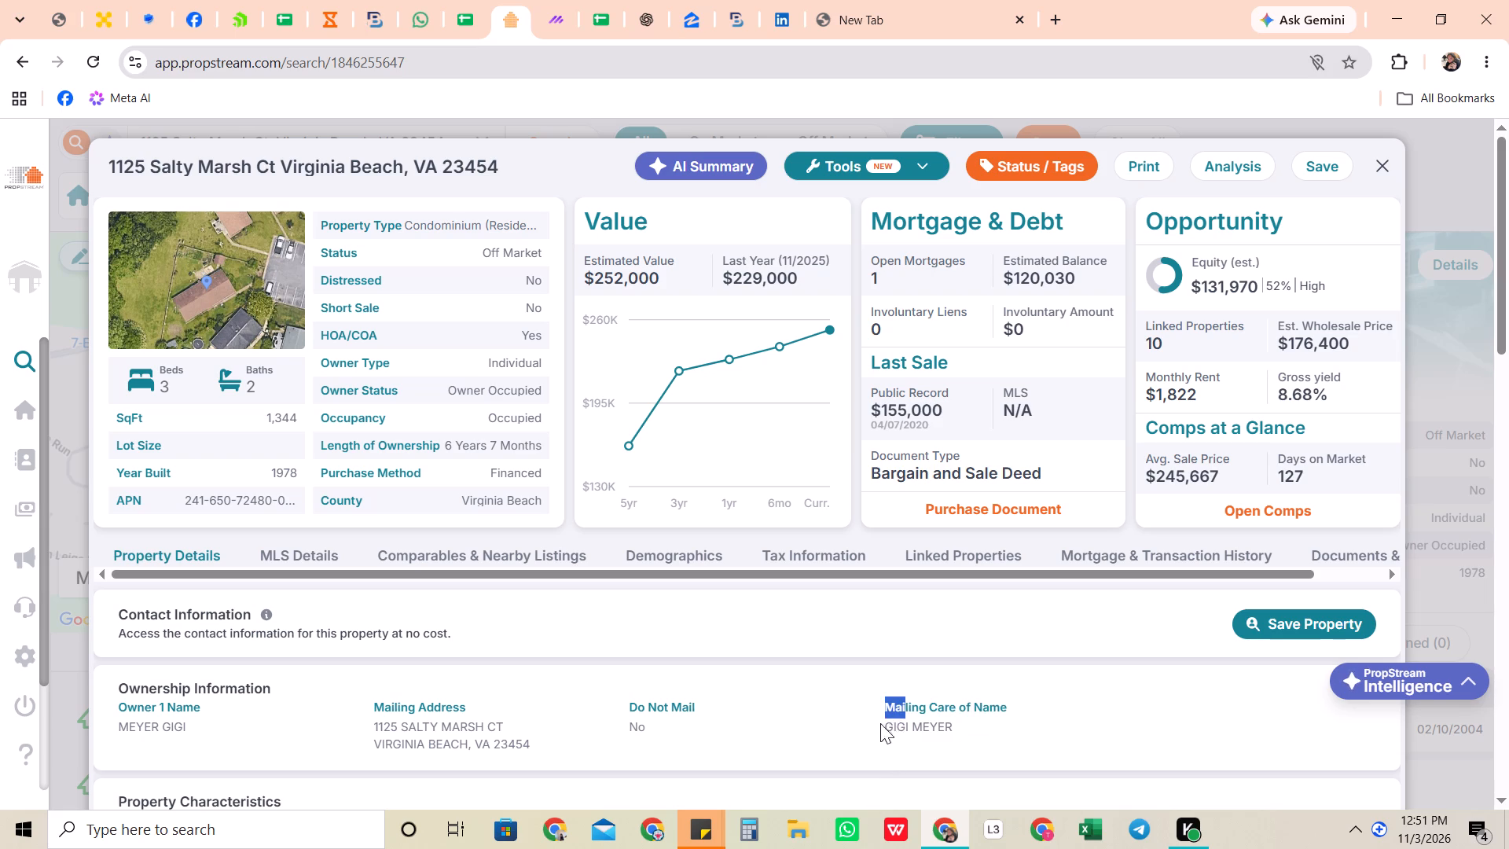
left_click_drag(879, 729, 887, 732)
left_click(882, 741)
left_click(897, 744)
left_click(925, 720)
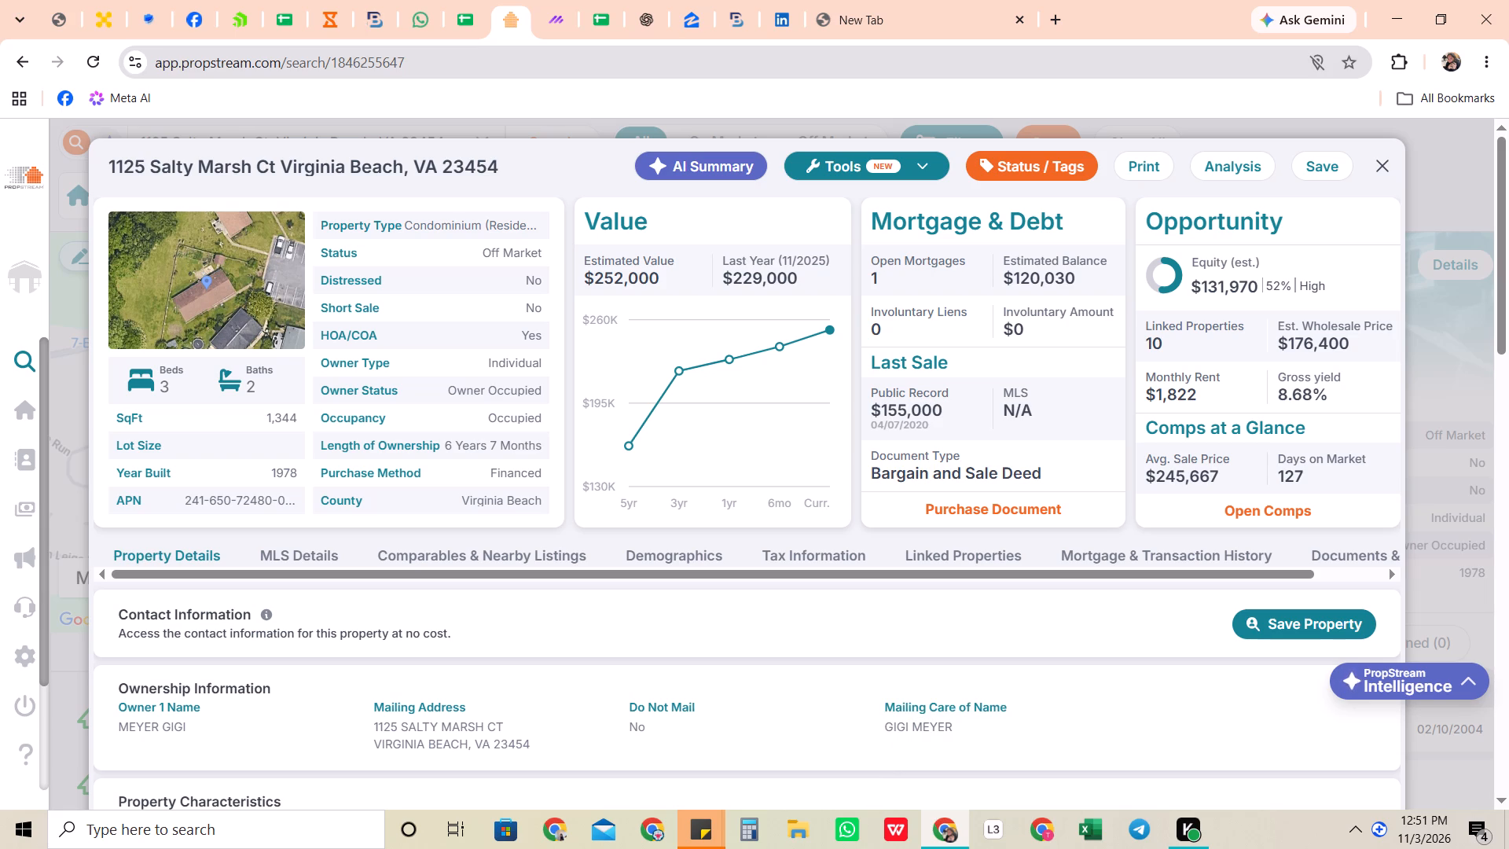
left_click_drag(886, 728, 971, 728)
right_click(934, 728)
left_click(982, 530)
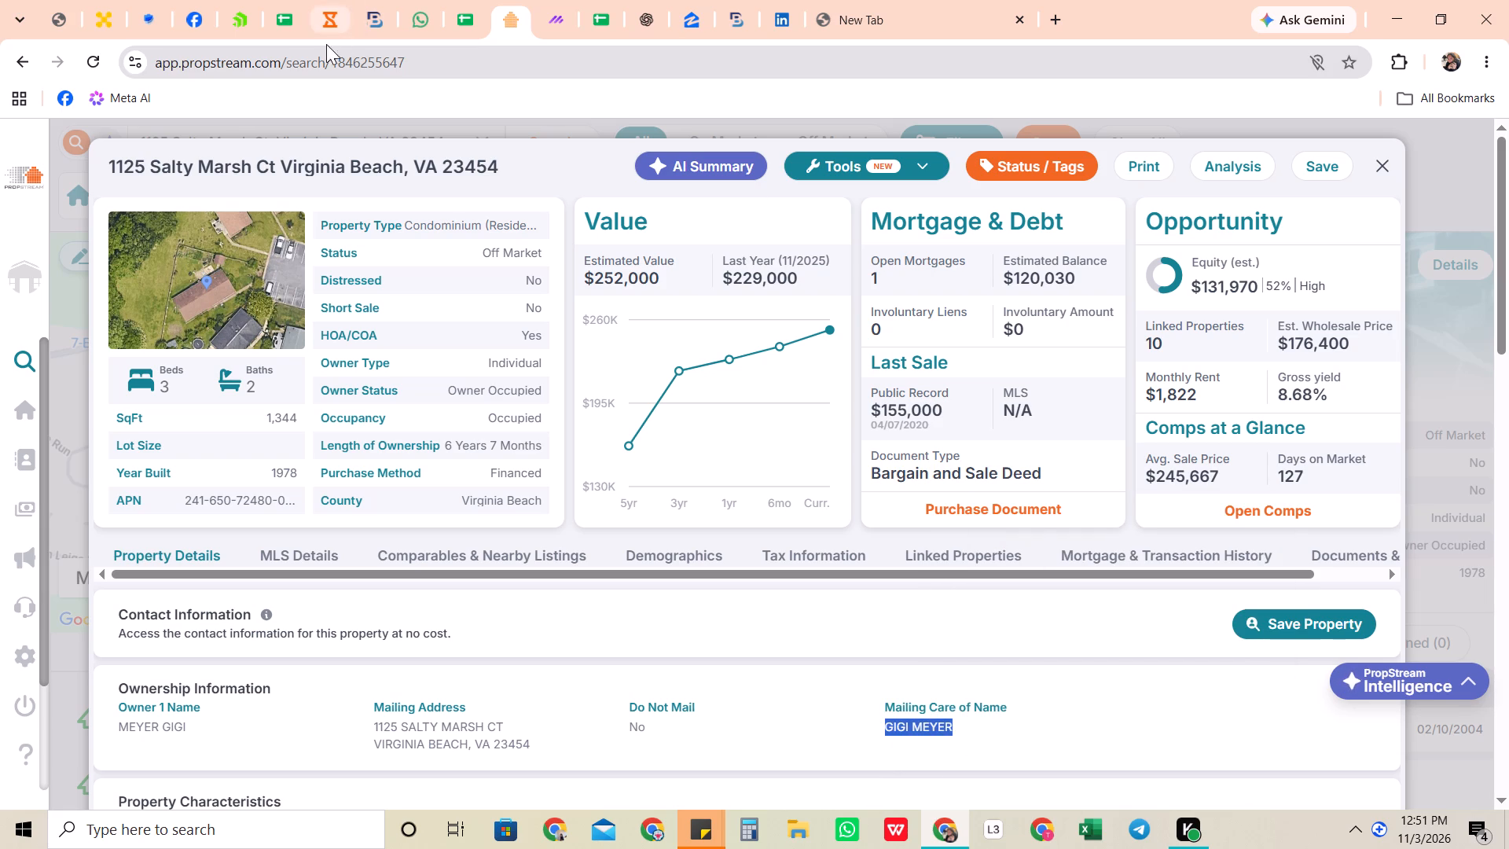
left_click(468, 24)
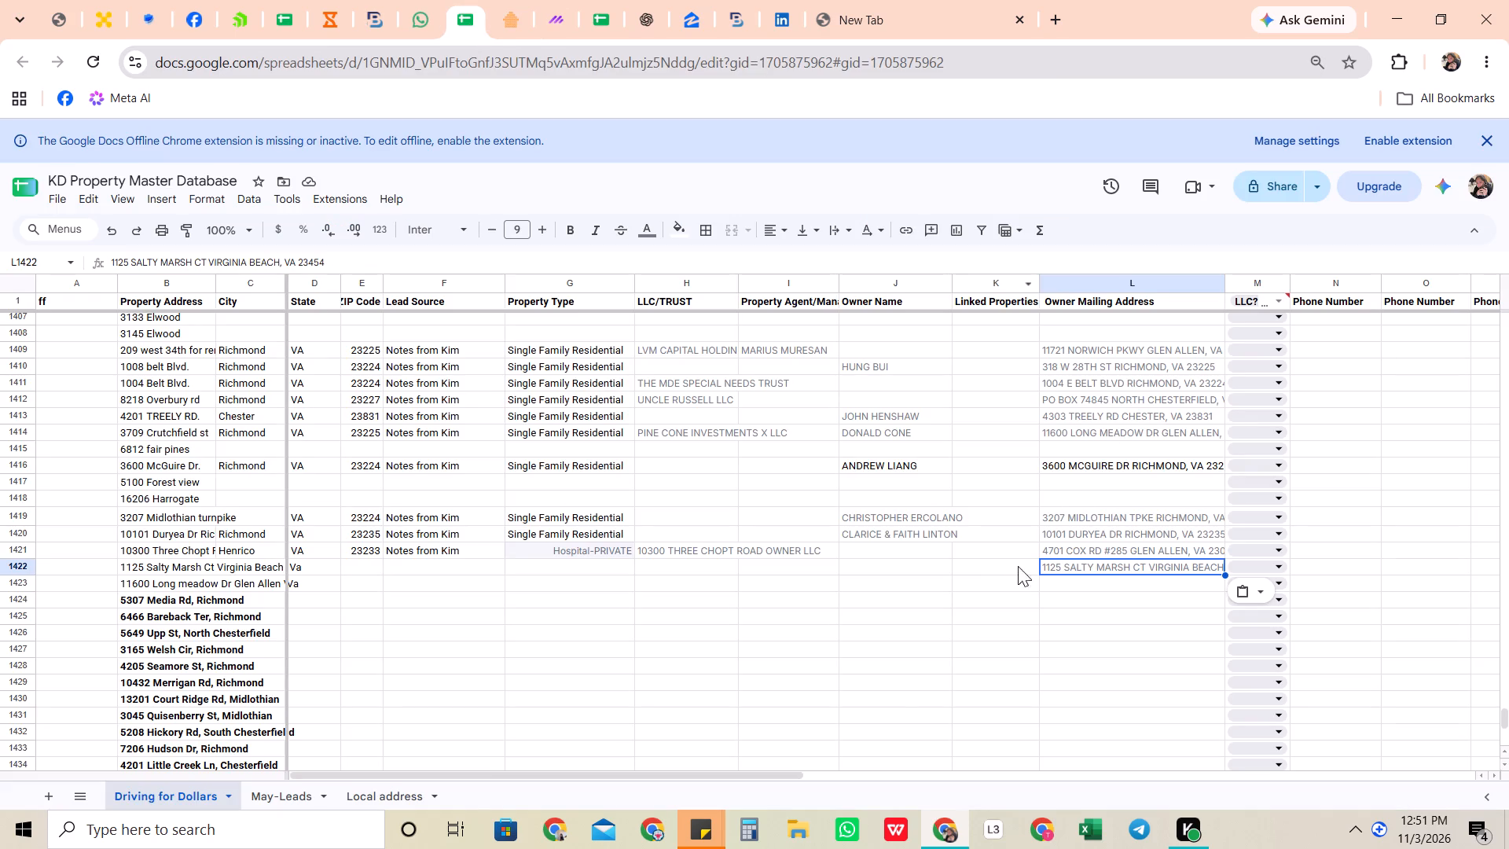
left_click(879, 568)
right_click(879, 568)
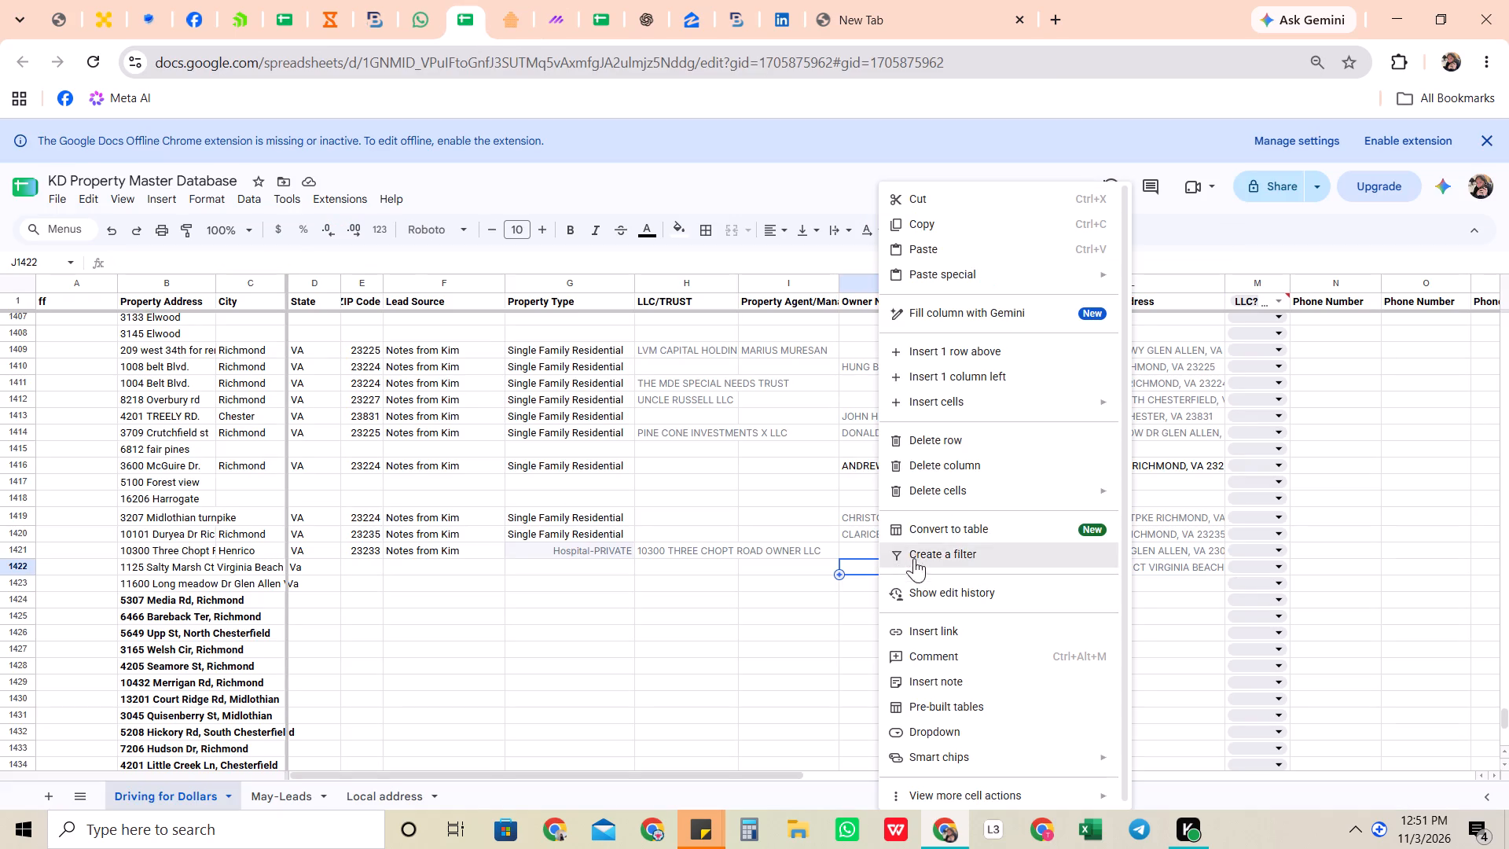
left_click(928, 252)
left_click(866, 550)
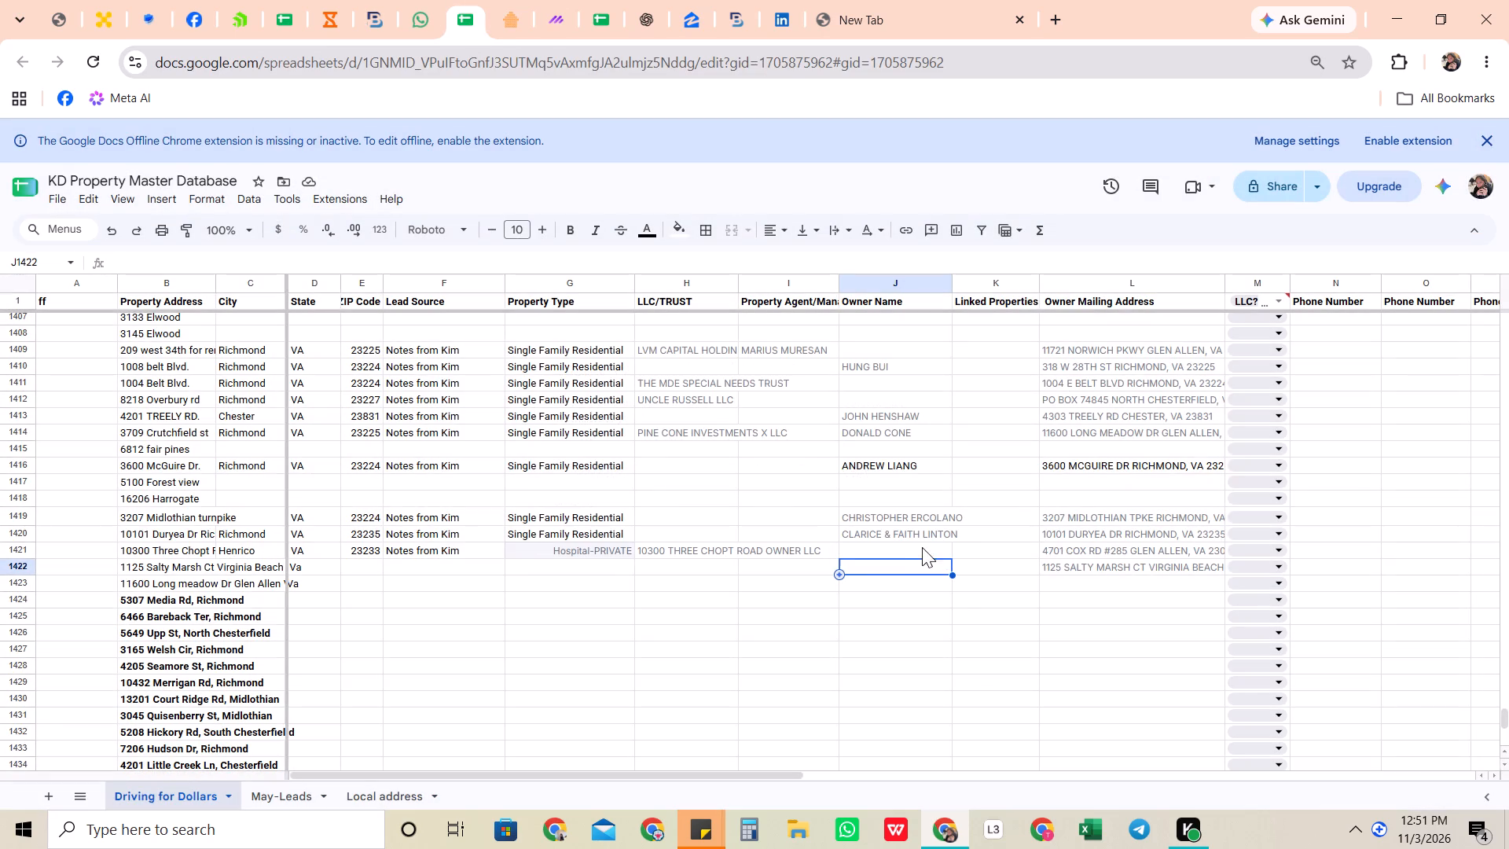
key("ctrl+v")
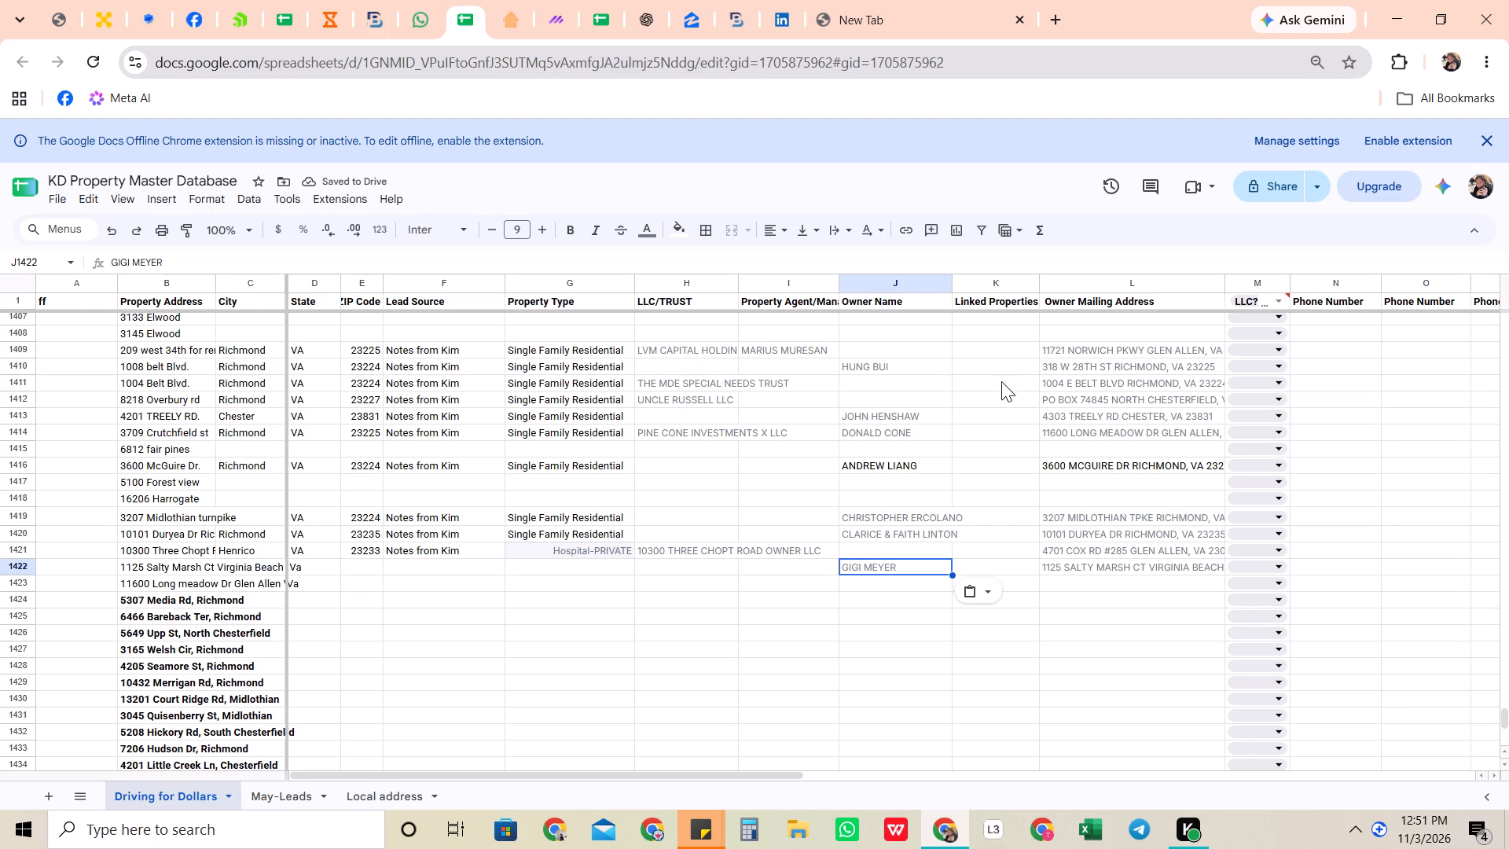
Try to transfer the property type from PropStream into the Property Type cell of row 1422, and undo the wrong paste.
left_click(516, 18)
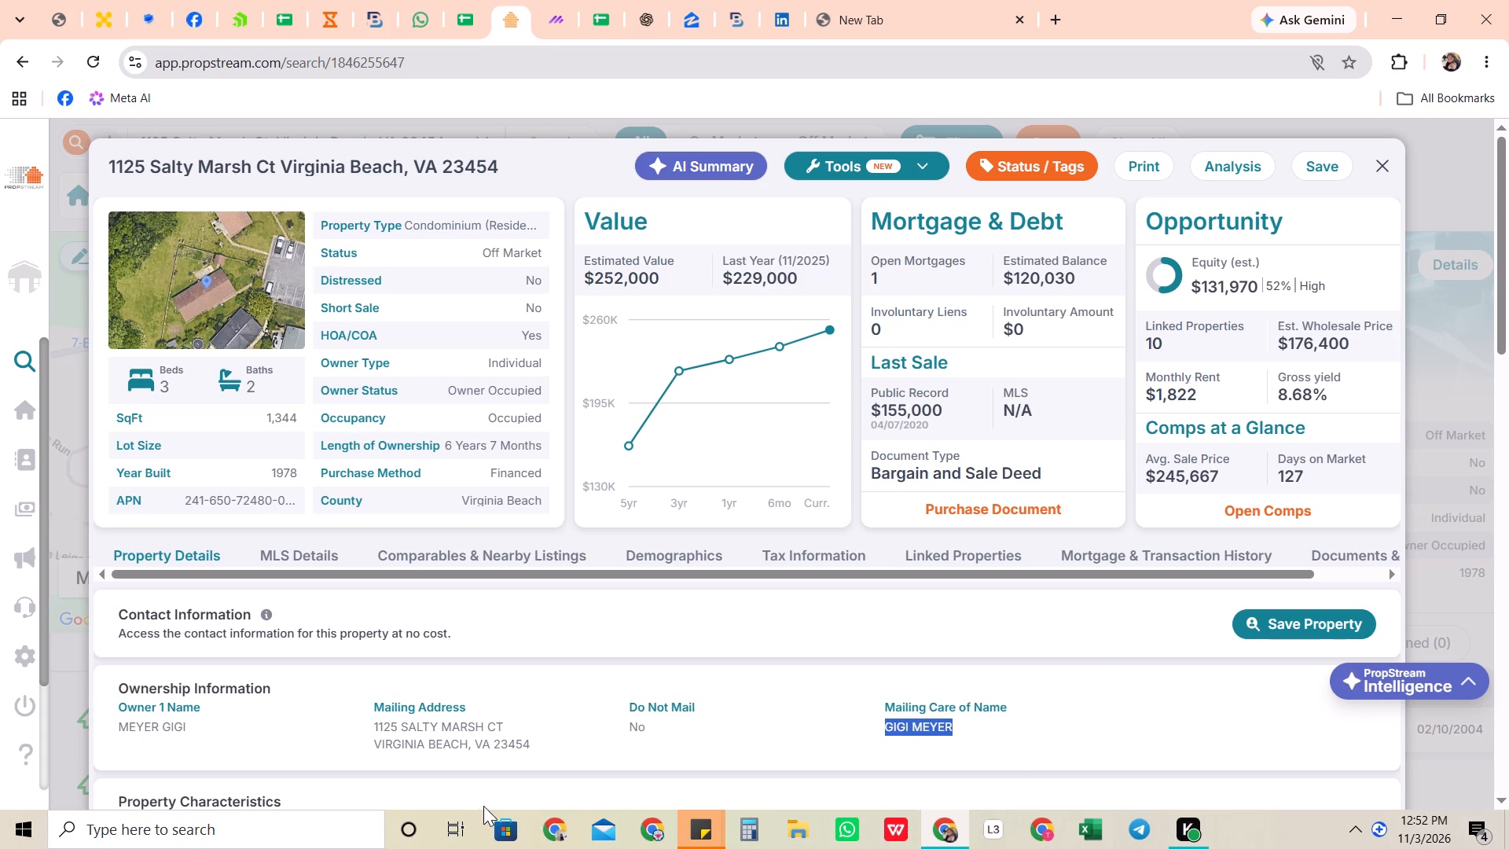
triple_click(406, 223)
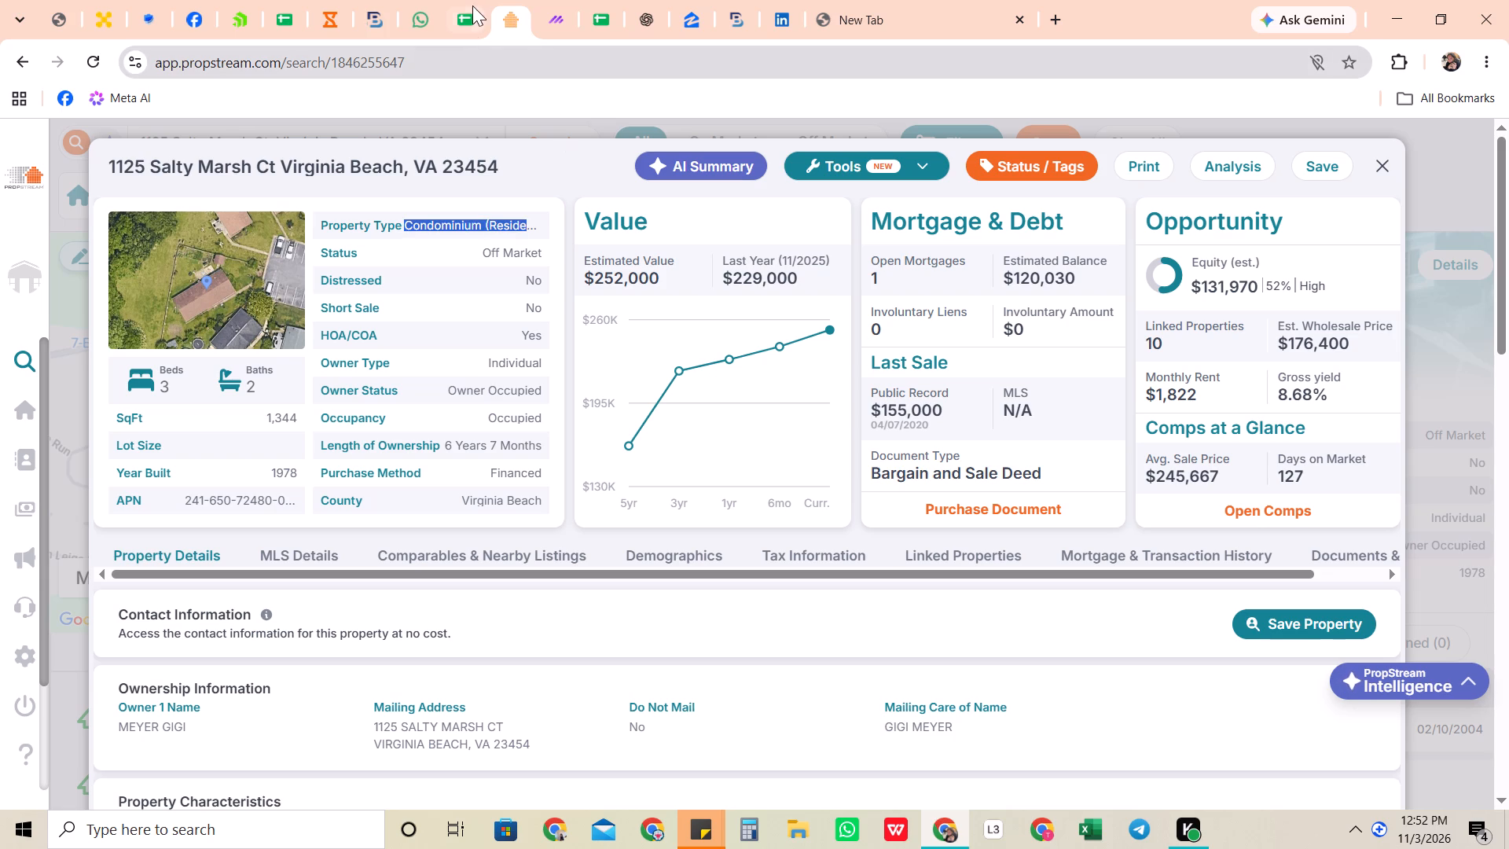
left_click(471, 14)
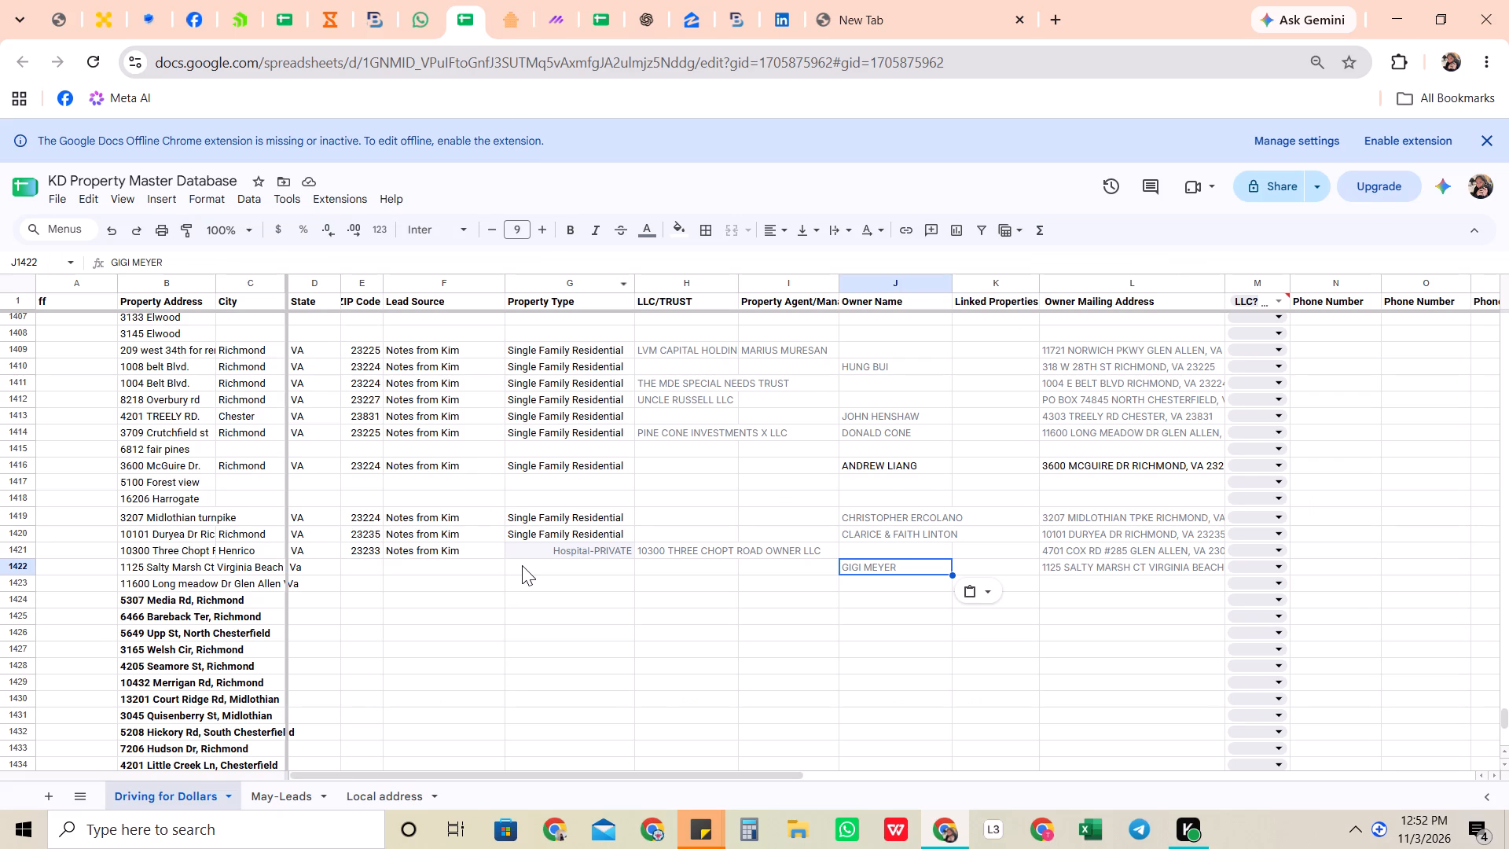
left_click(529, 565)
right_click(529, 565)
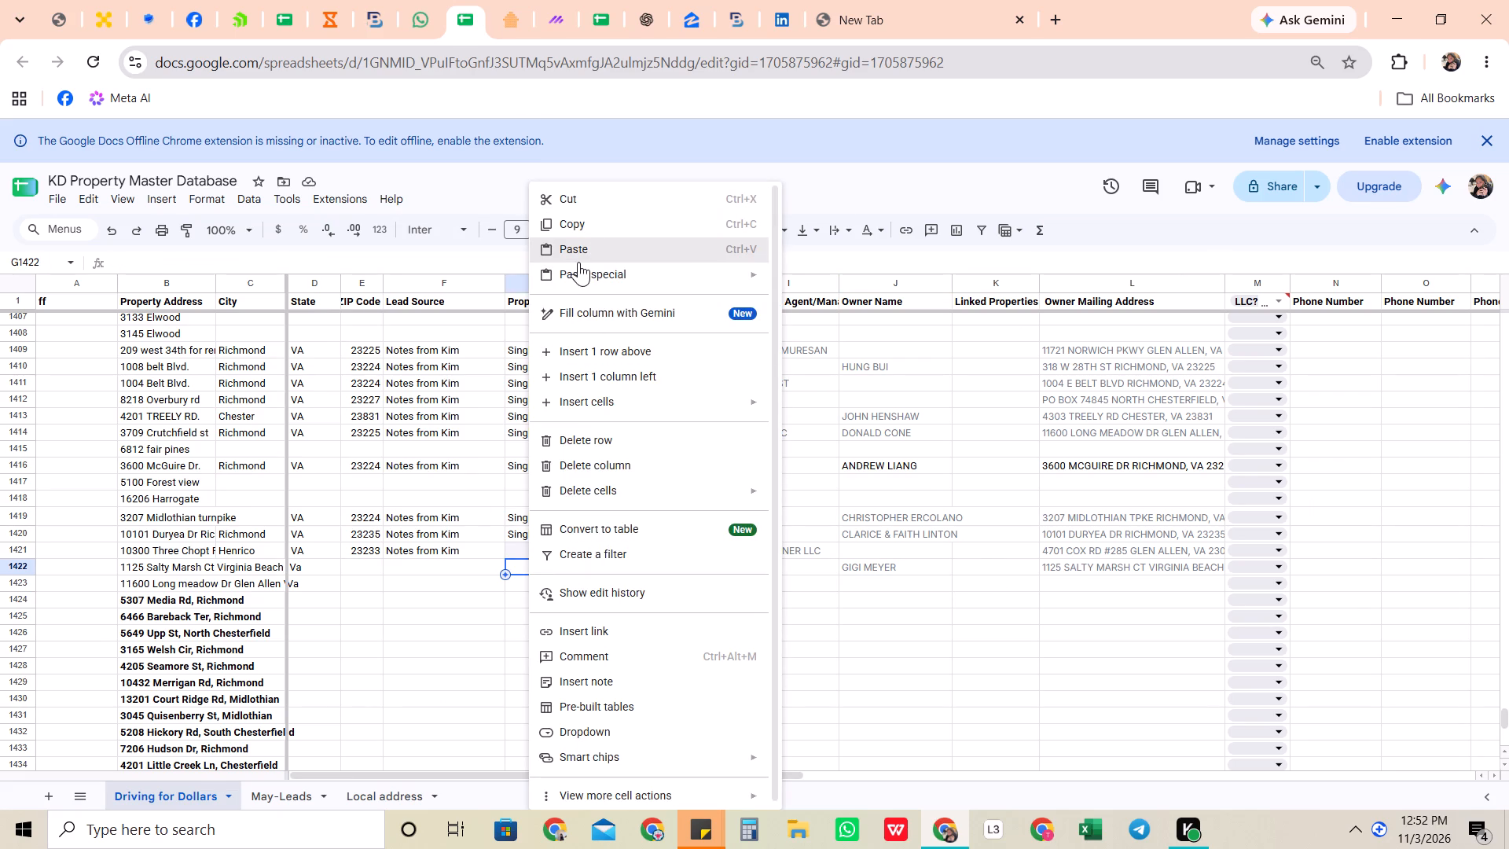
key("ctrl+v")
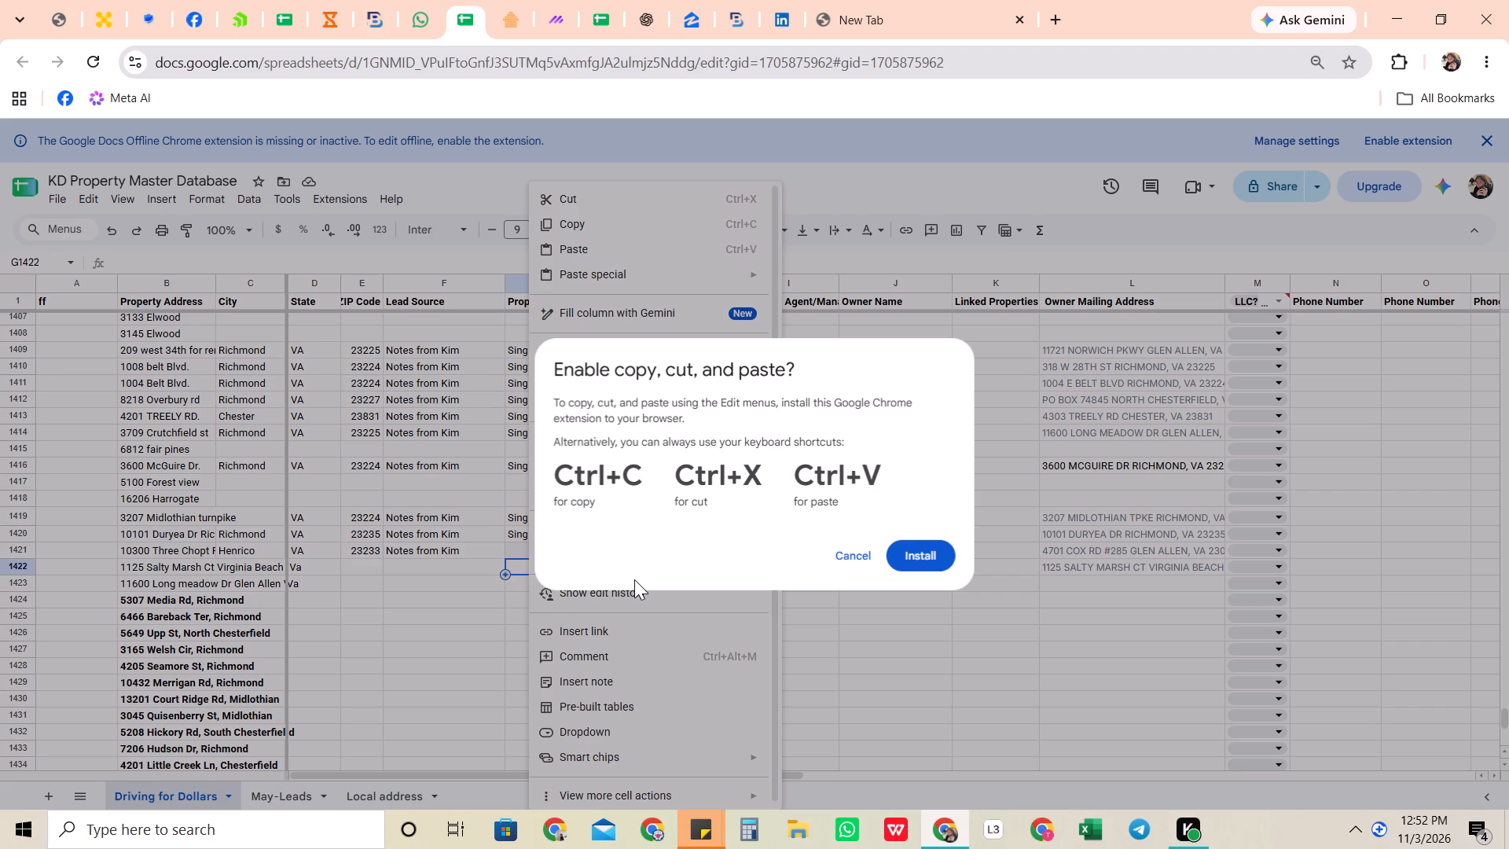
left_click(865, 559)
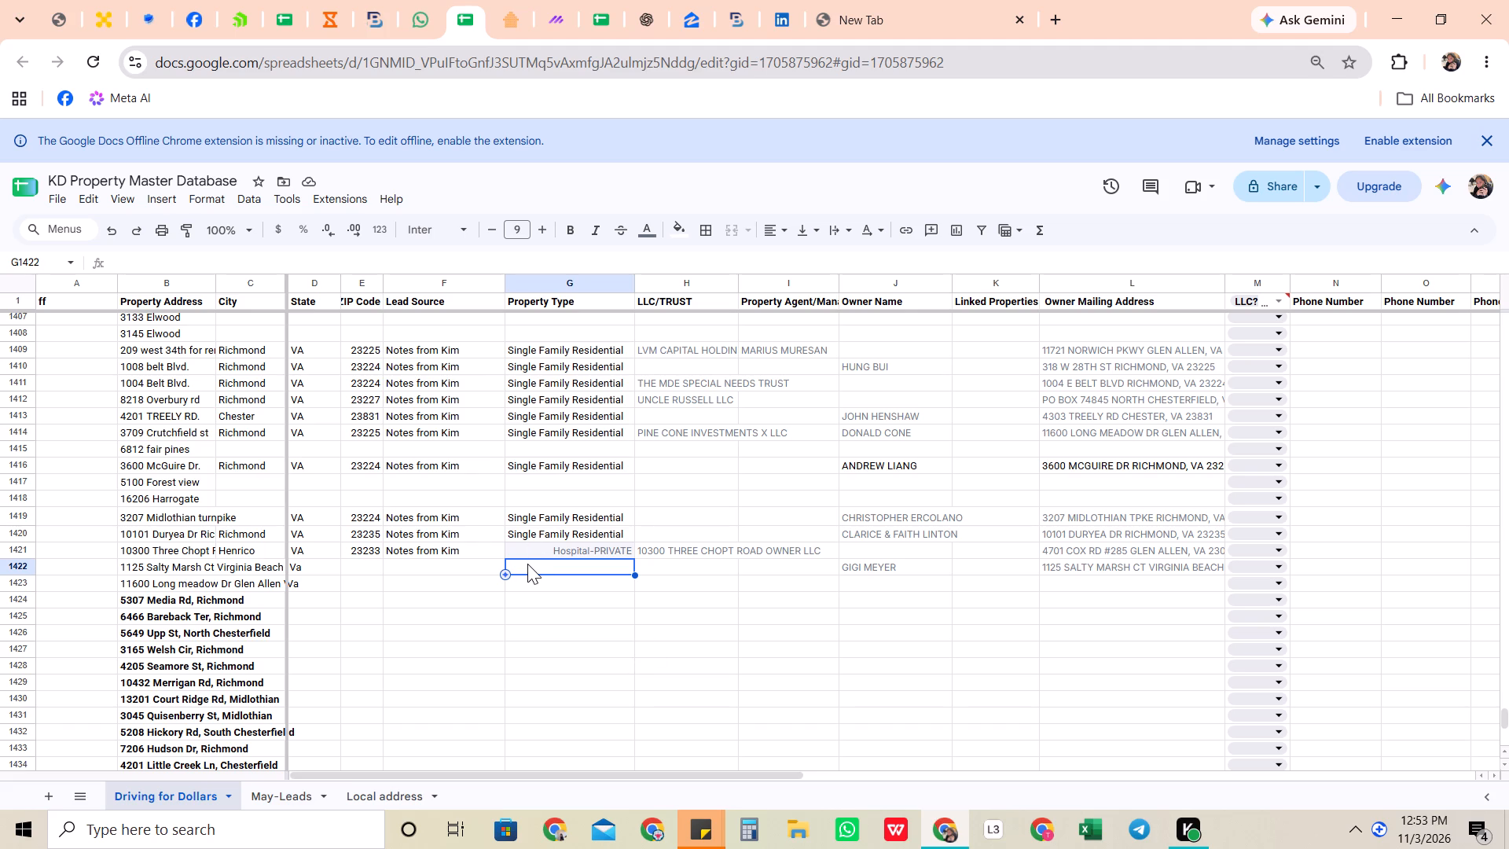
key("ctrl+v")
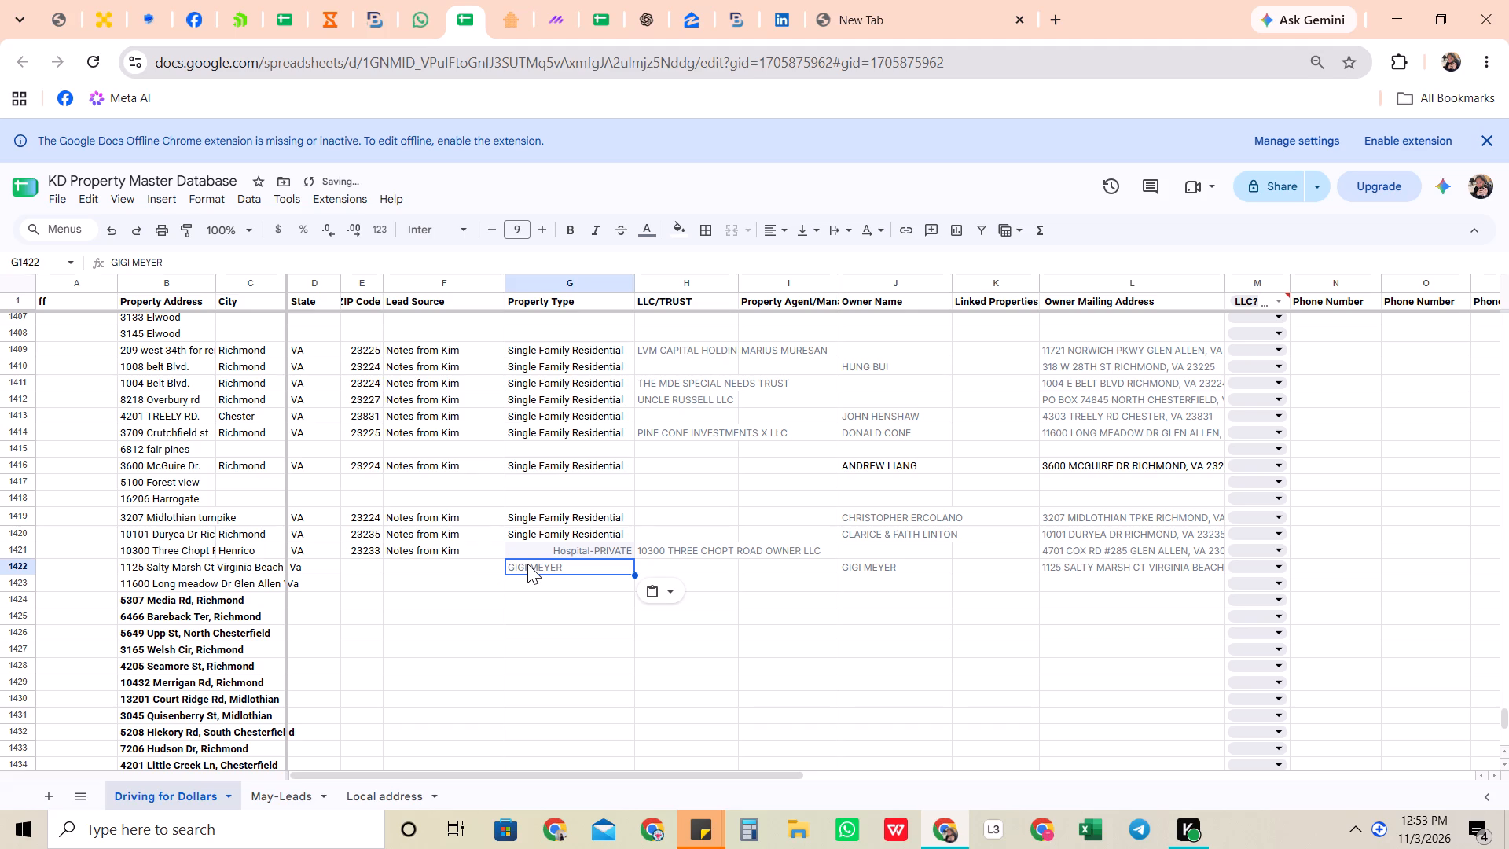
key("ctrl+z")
Copy the property type Condominium (Residential) from PropStream into the Property Type cell of row 1422.
left_click(503, 12)
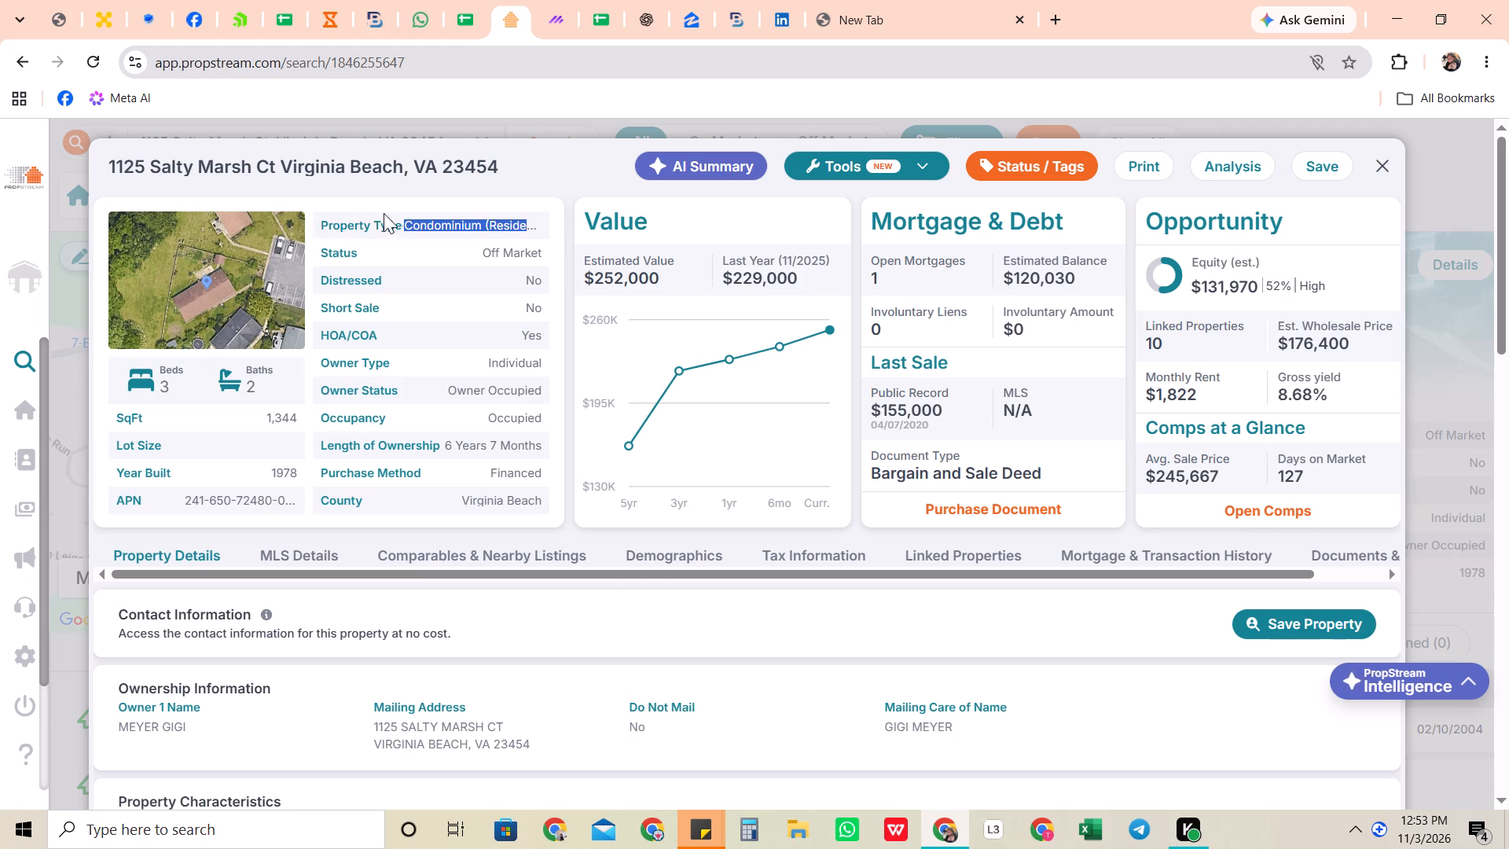
right_click(419, 219)
left_click(498, 251)
left_click(457, 33)
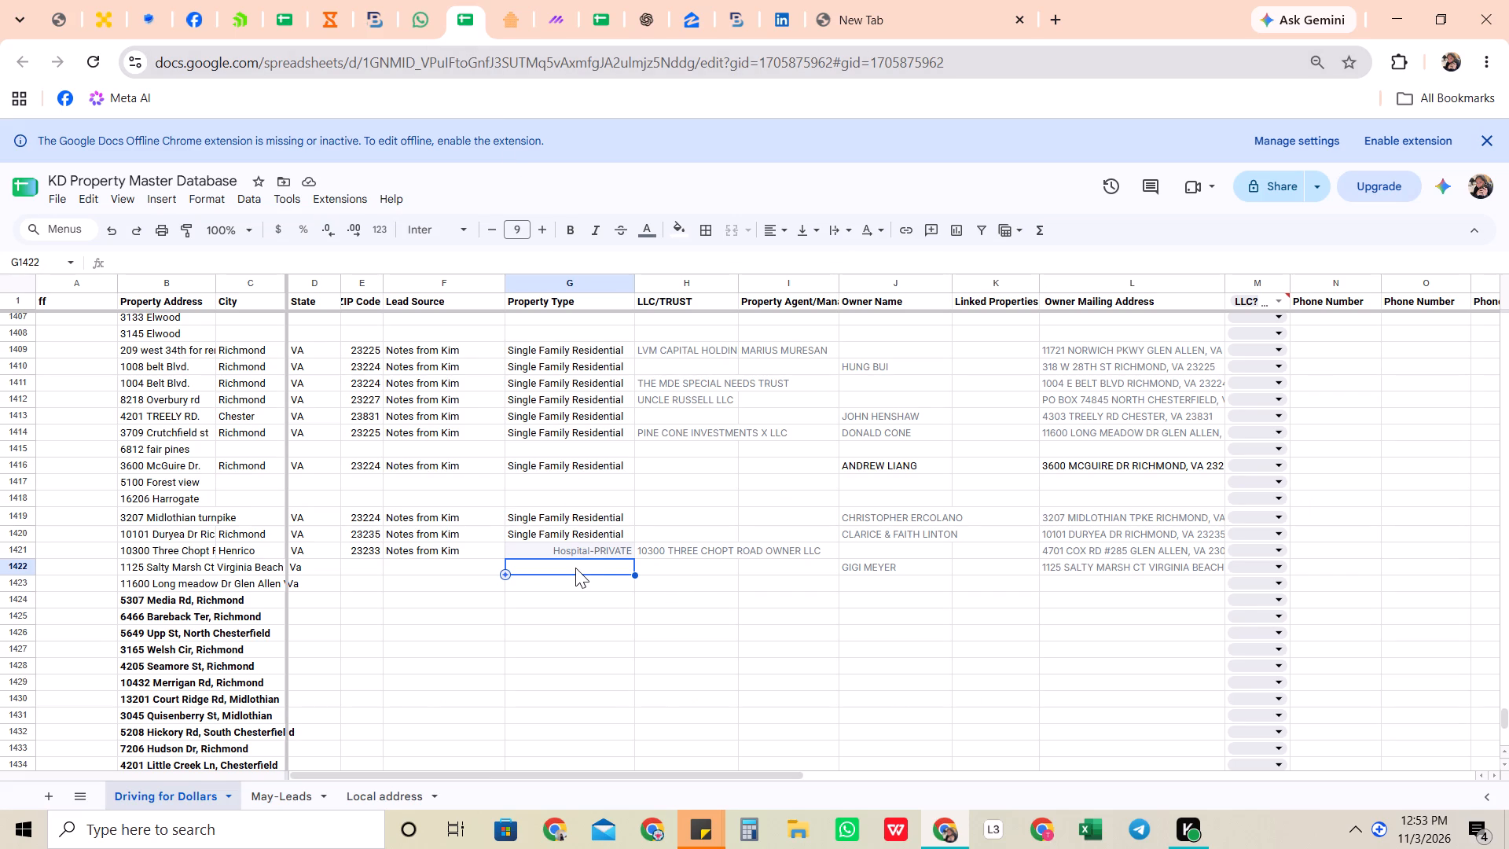
key("ctrl+v")
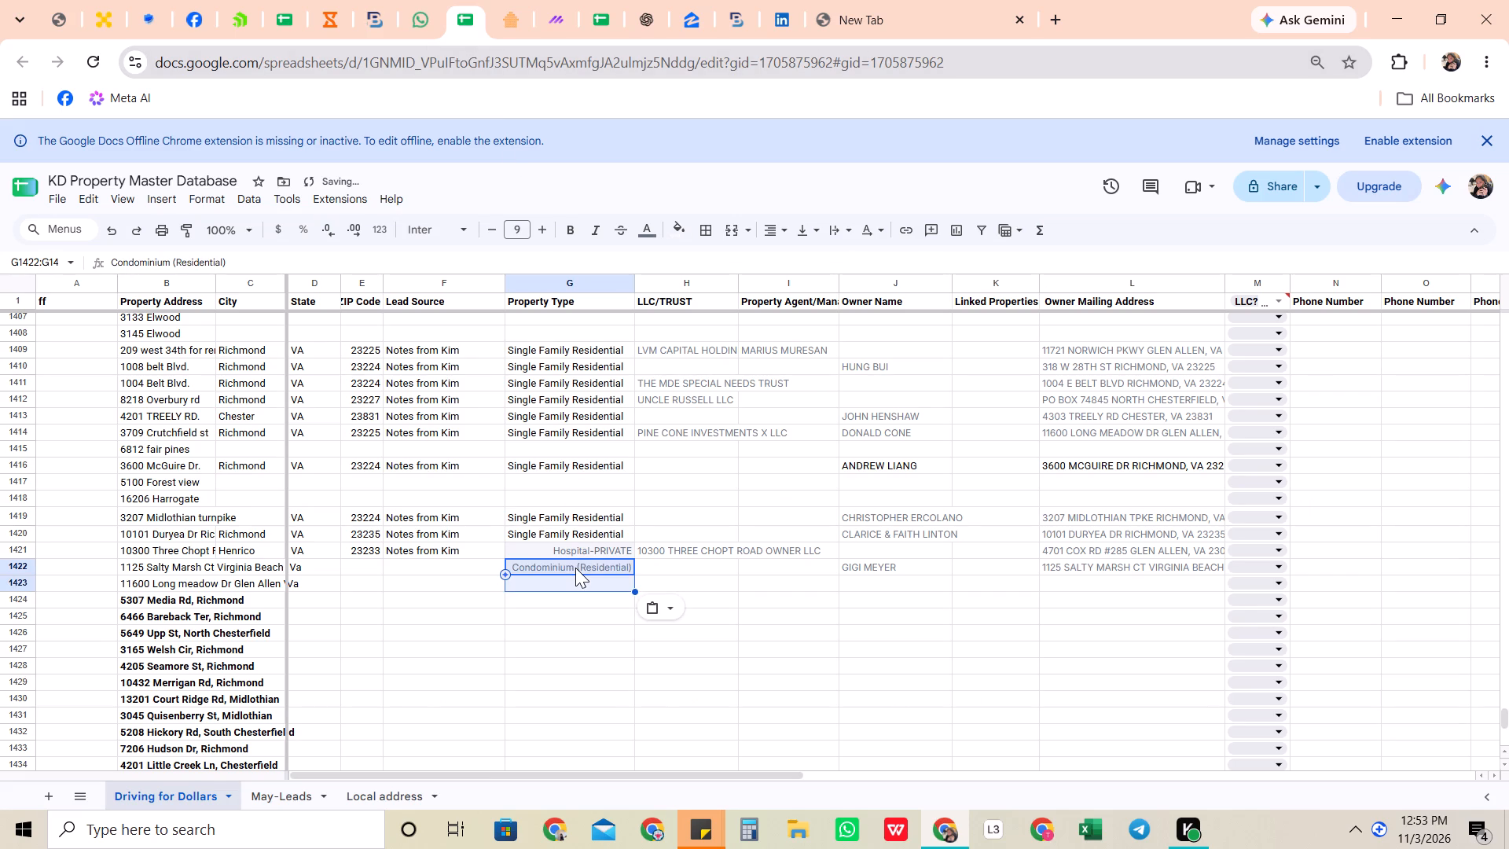
Enter "Notes from Kim" as the Lead Source for row 1422.
left_click(412, 557)
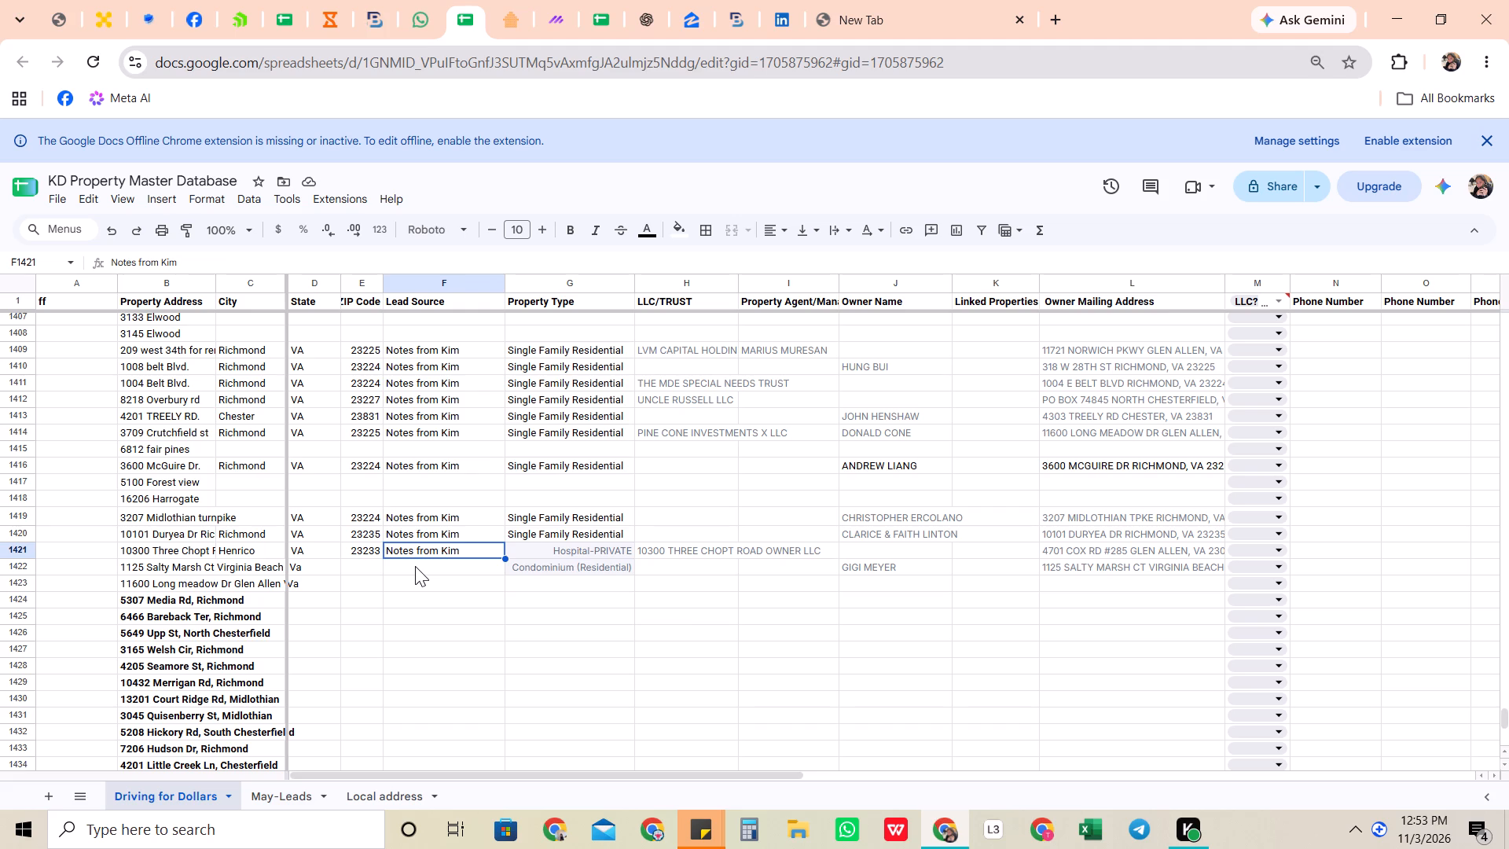
key("Down")
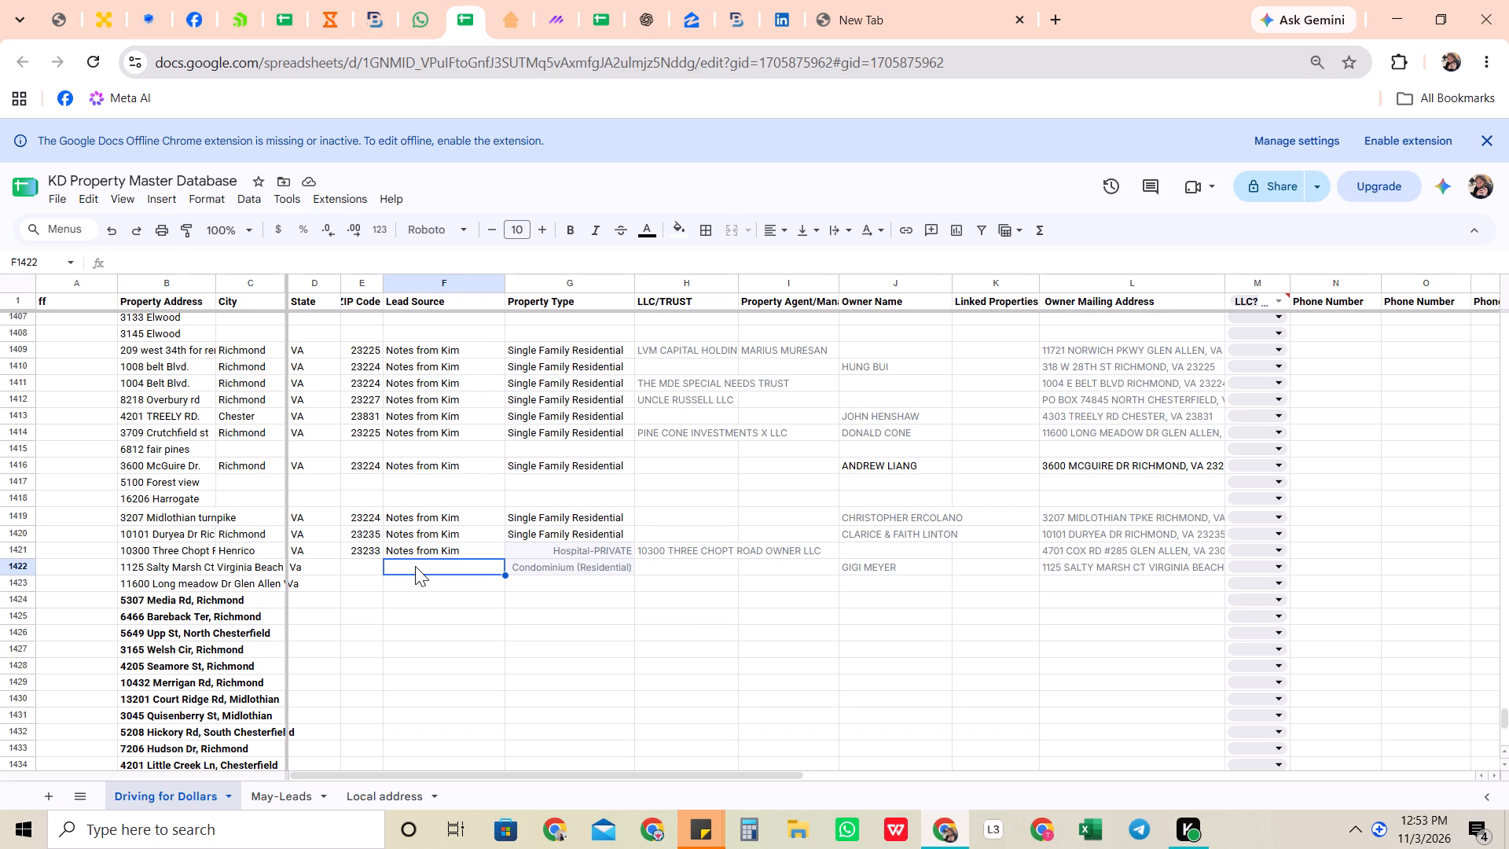
key("shift+n")
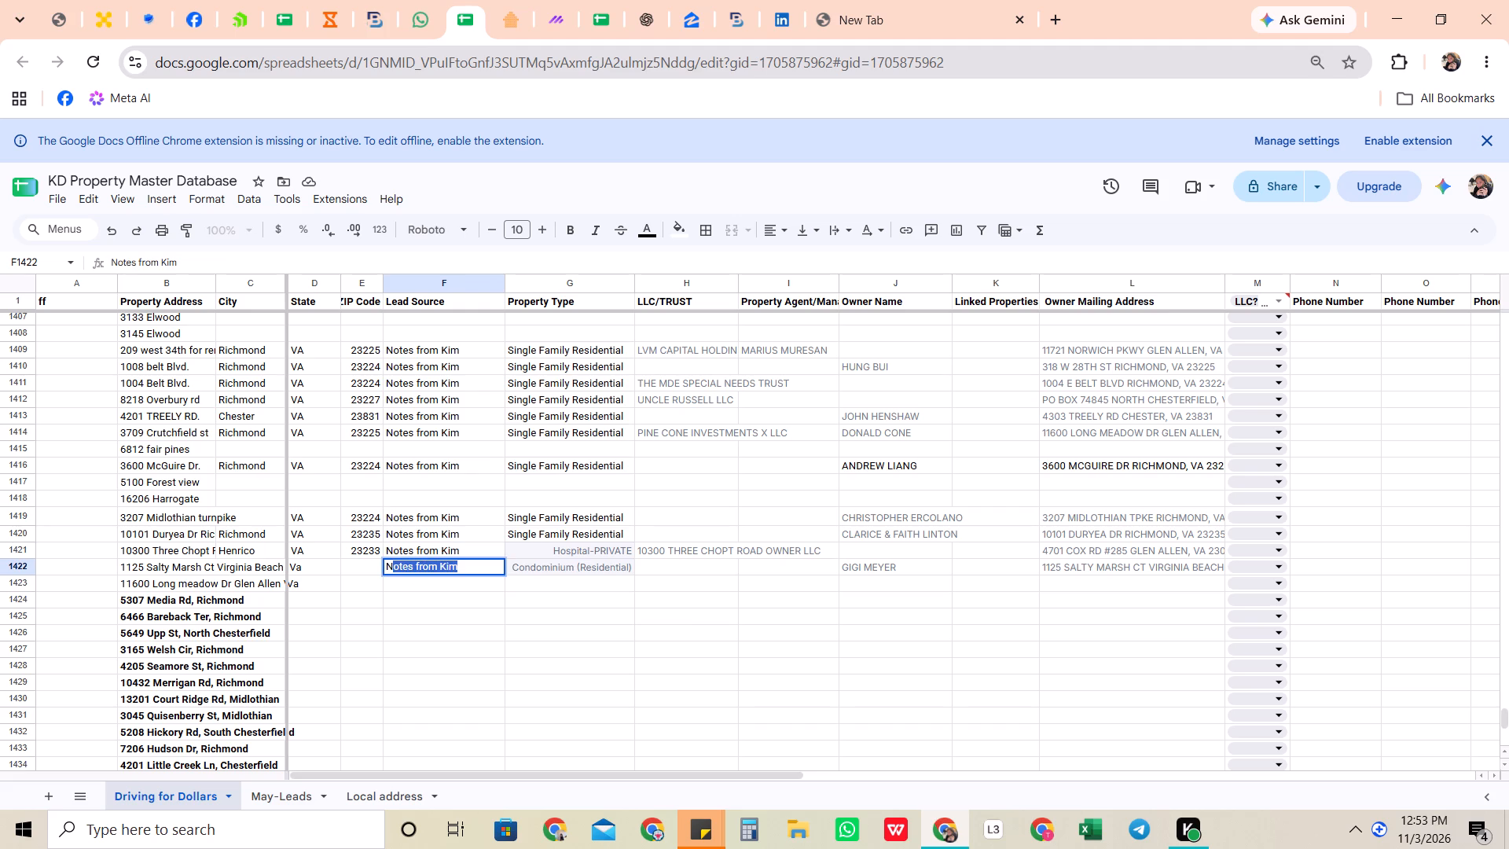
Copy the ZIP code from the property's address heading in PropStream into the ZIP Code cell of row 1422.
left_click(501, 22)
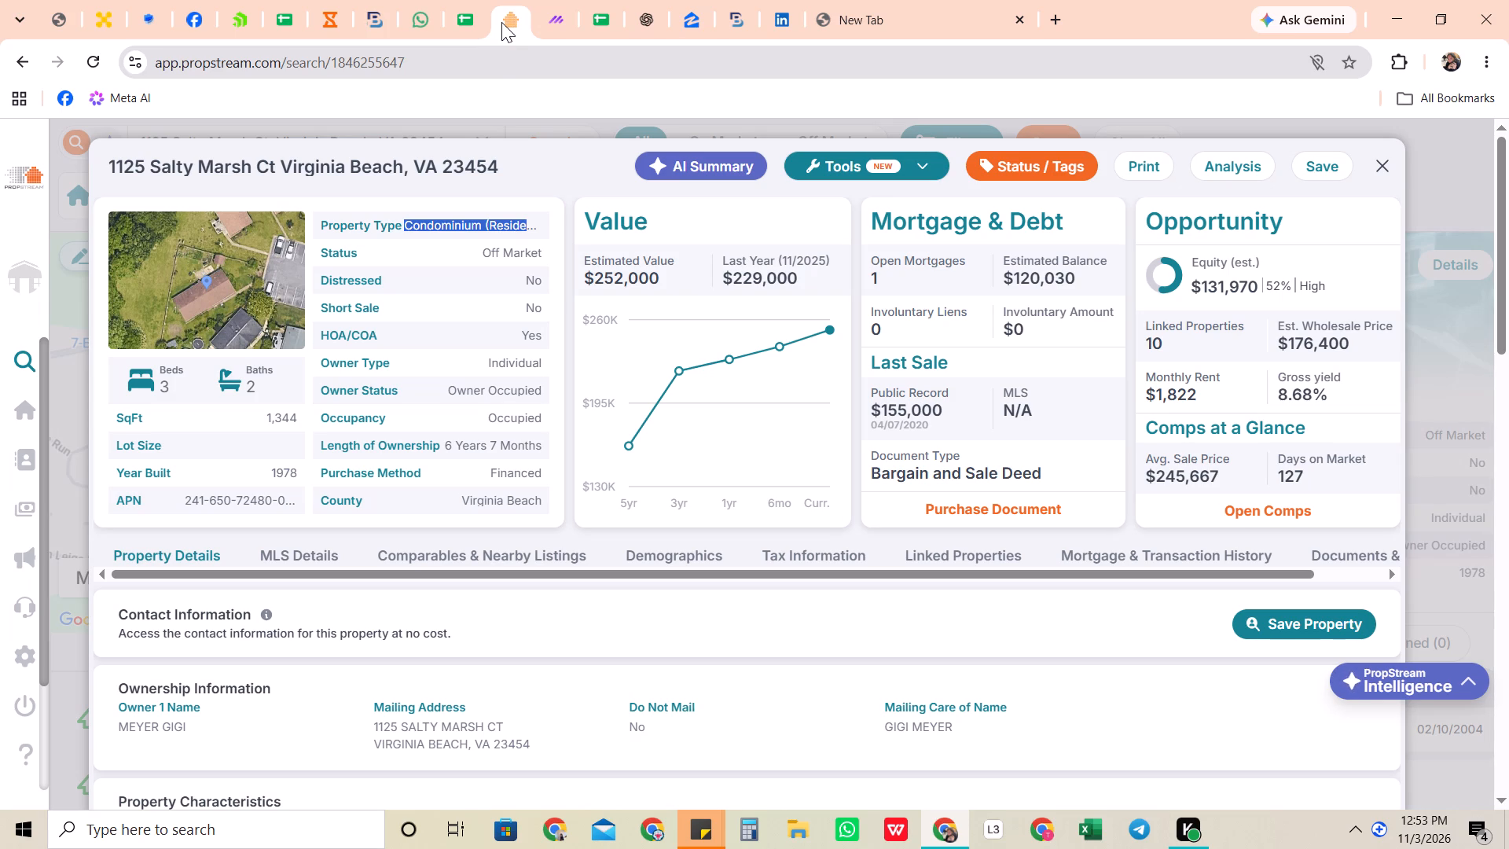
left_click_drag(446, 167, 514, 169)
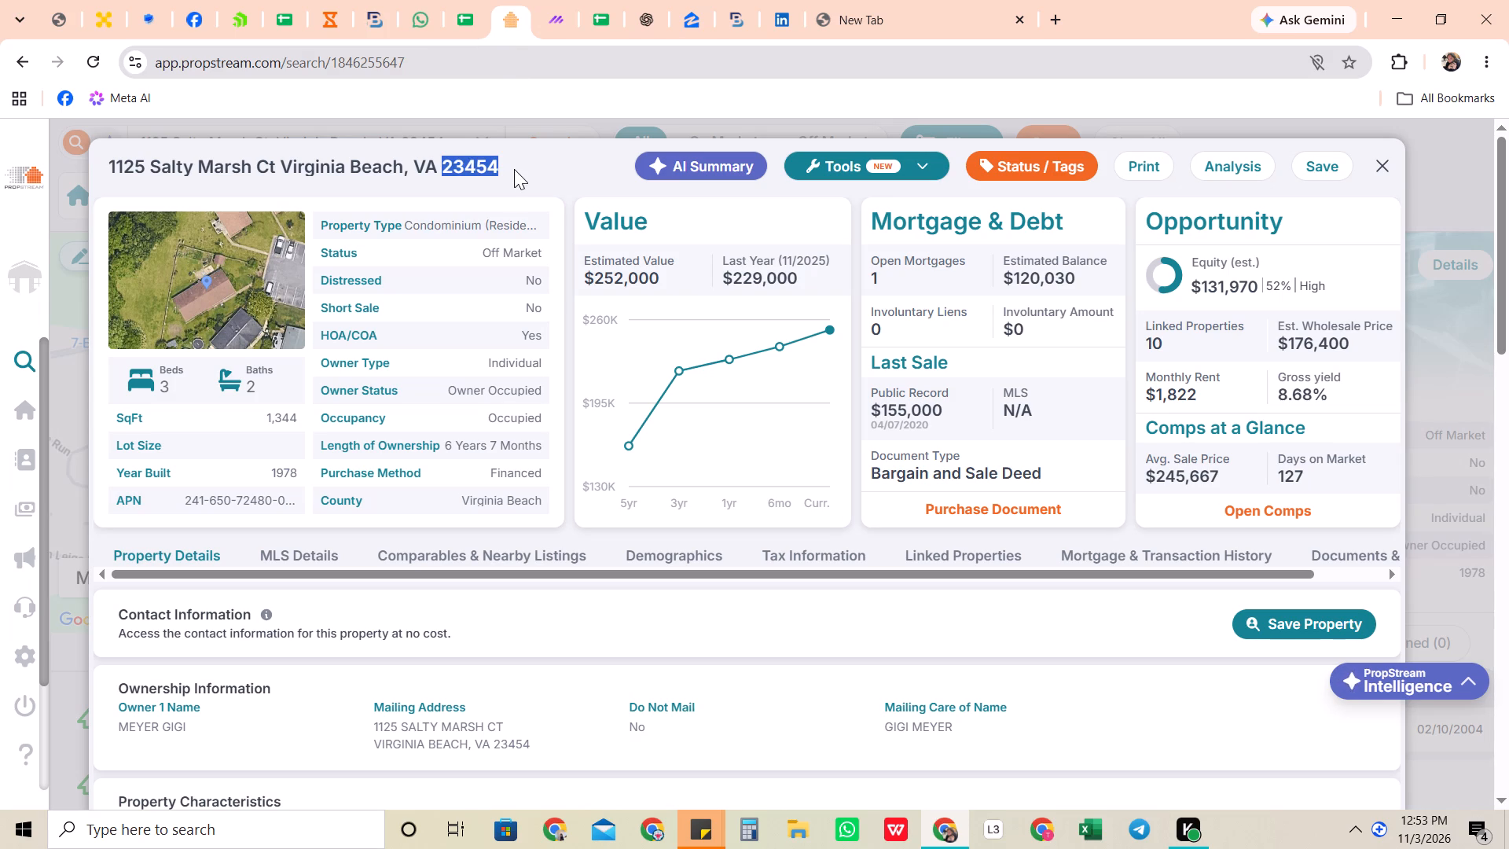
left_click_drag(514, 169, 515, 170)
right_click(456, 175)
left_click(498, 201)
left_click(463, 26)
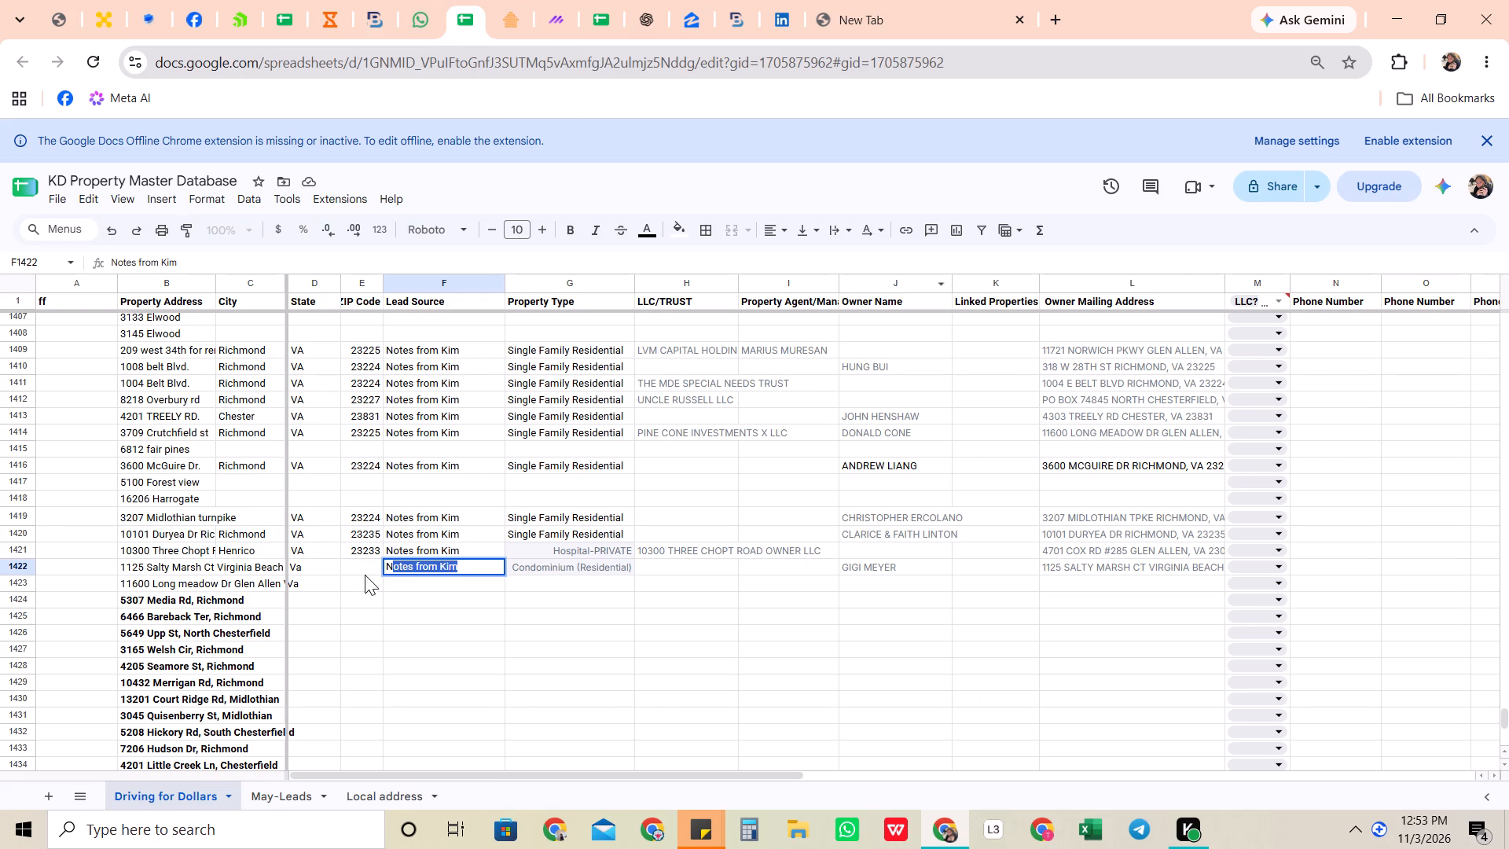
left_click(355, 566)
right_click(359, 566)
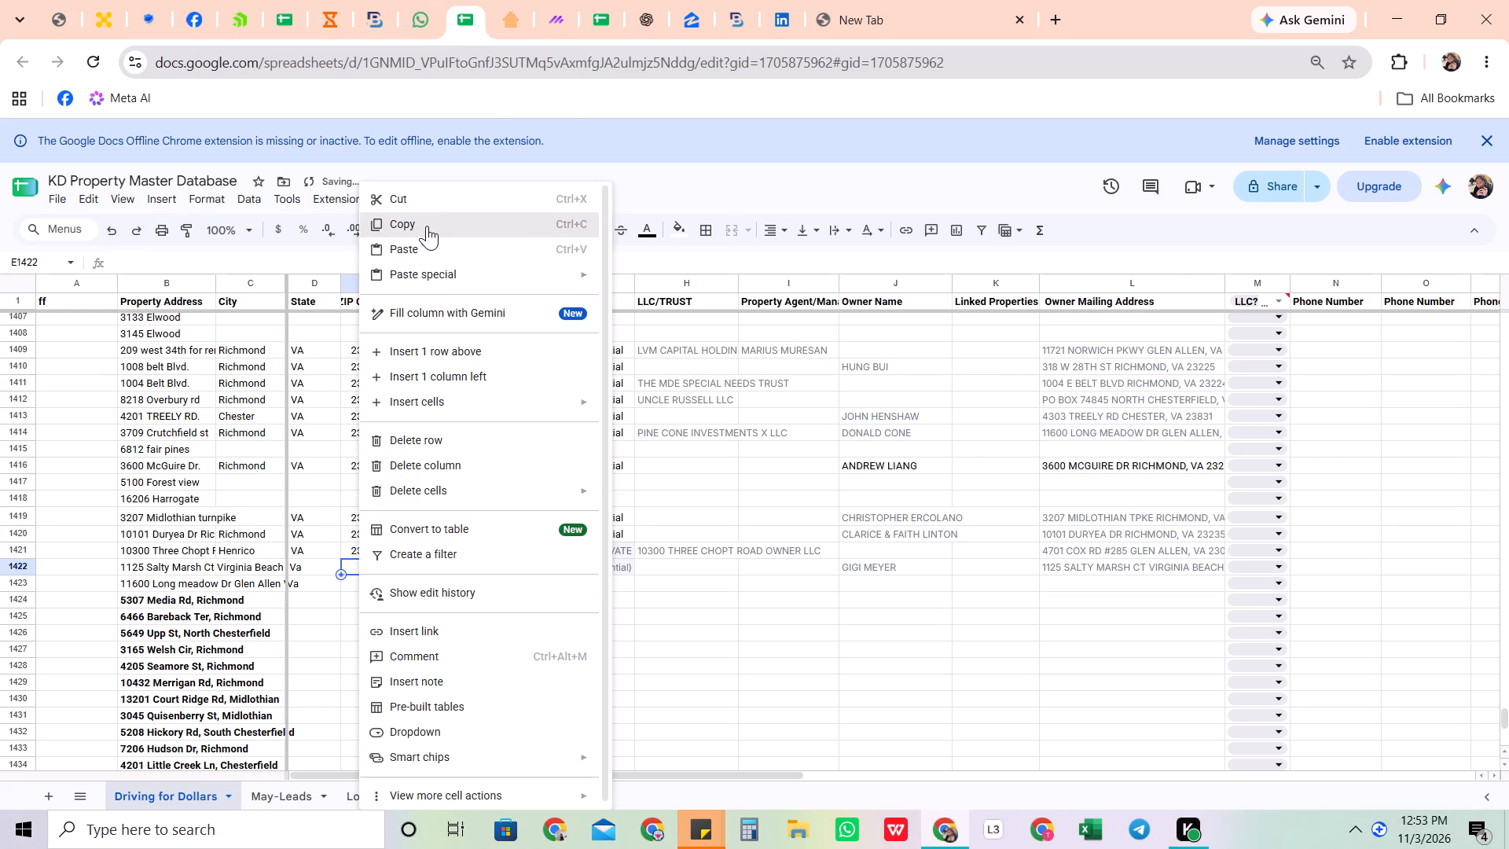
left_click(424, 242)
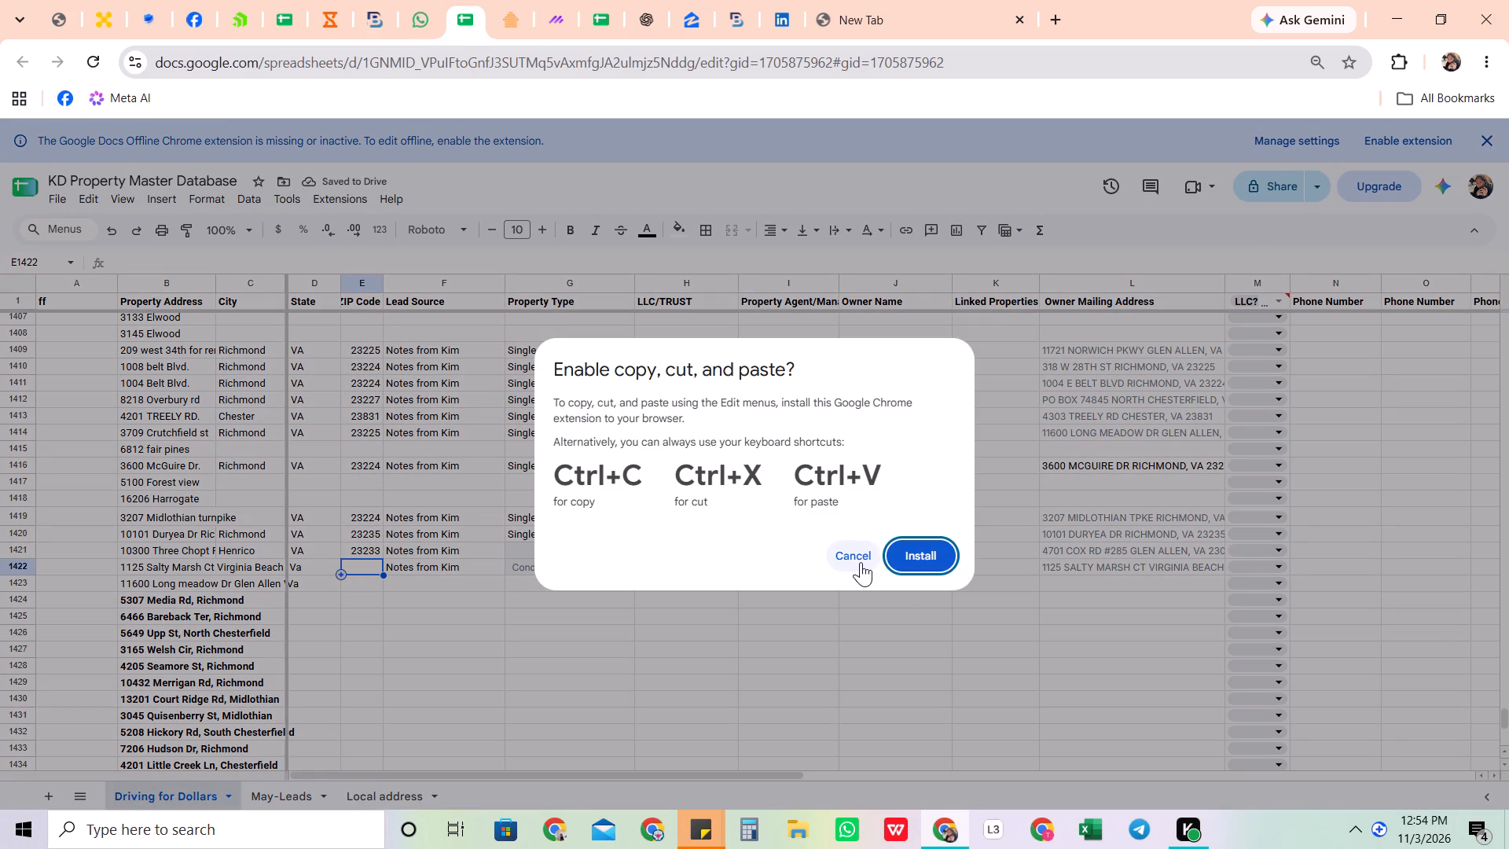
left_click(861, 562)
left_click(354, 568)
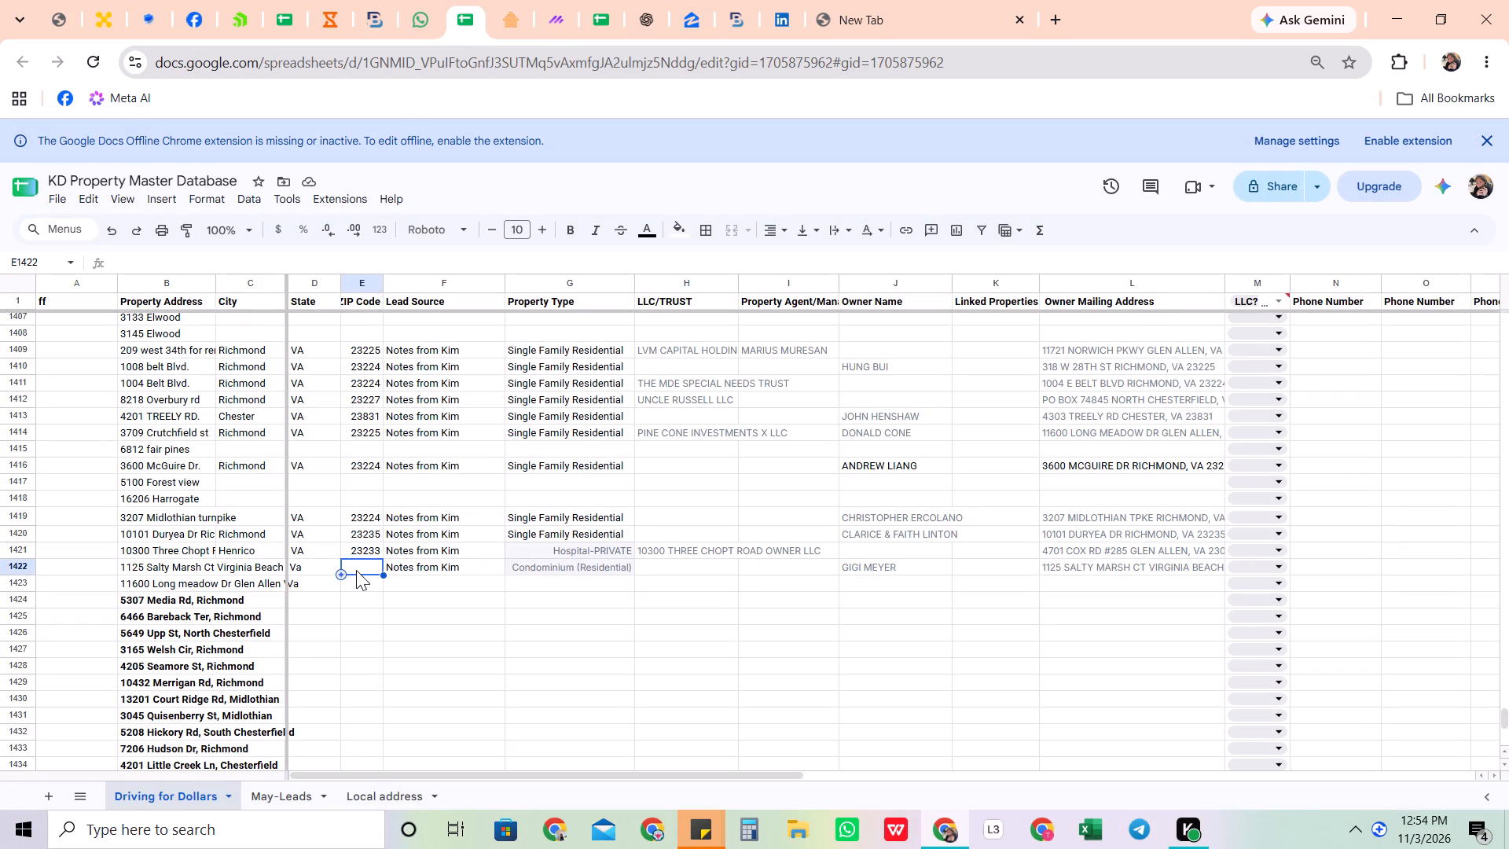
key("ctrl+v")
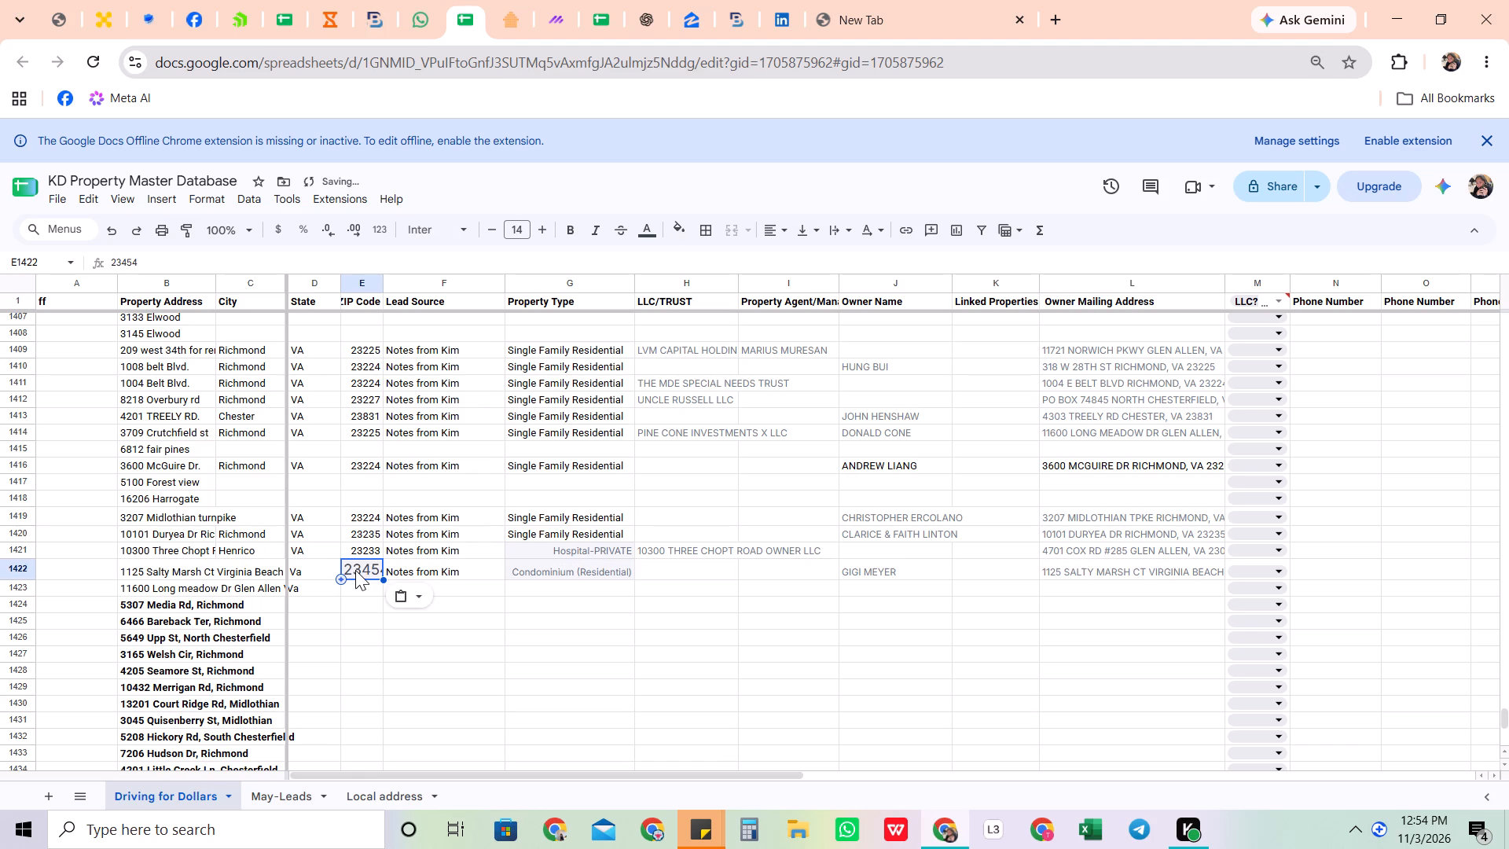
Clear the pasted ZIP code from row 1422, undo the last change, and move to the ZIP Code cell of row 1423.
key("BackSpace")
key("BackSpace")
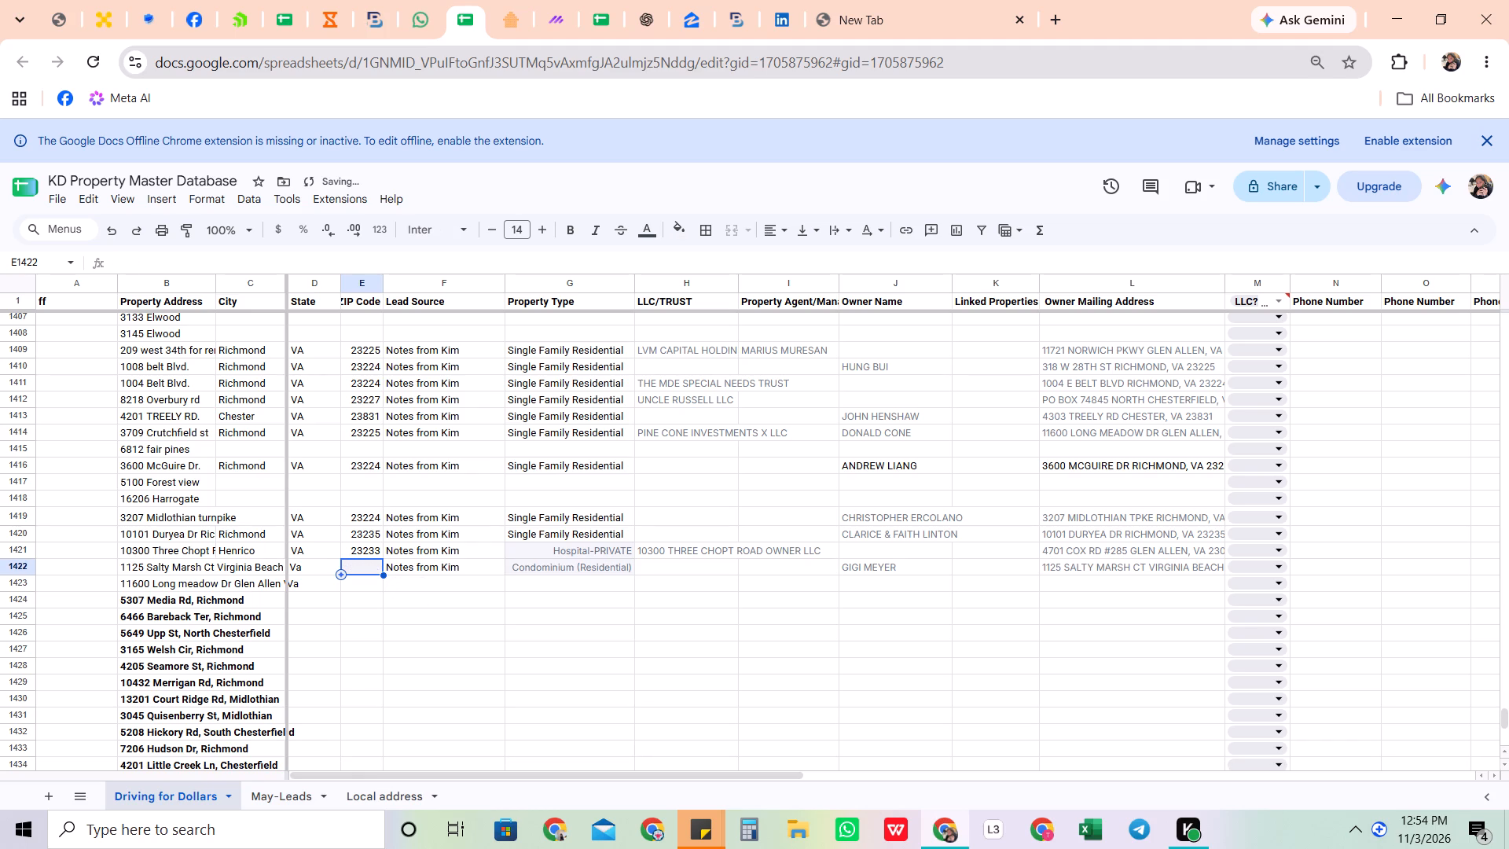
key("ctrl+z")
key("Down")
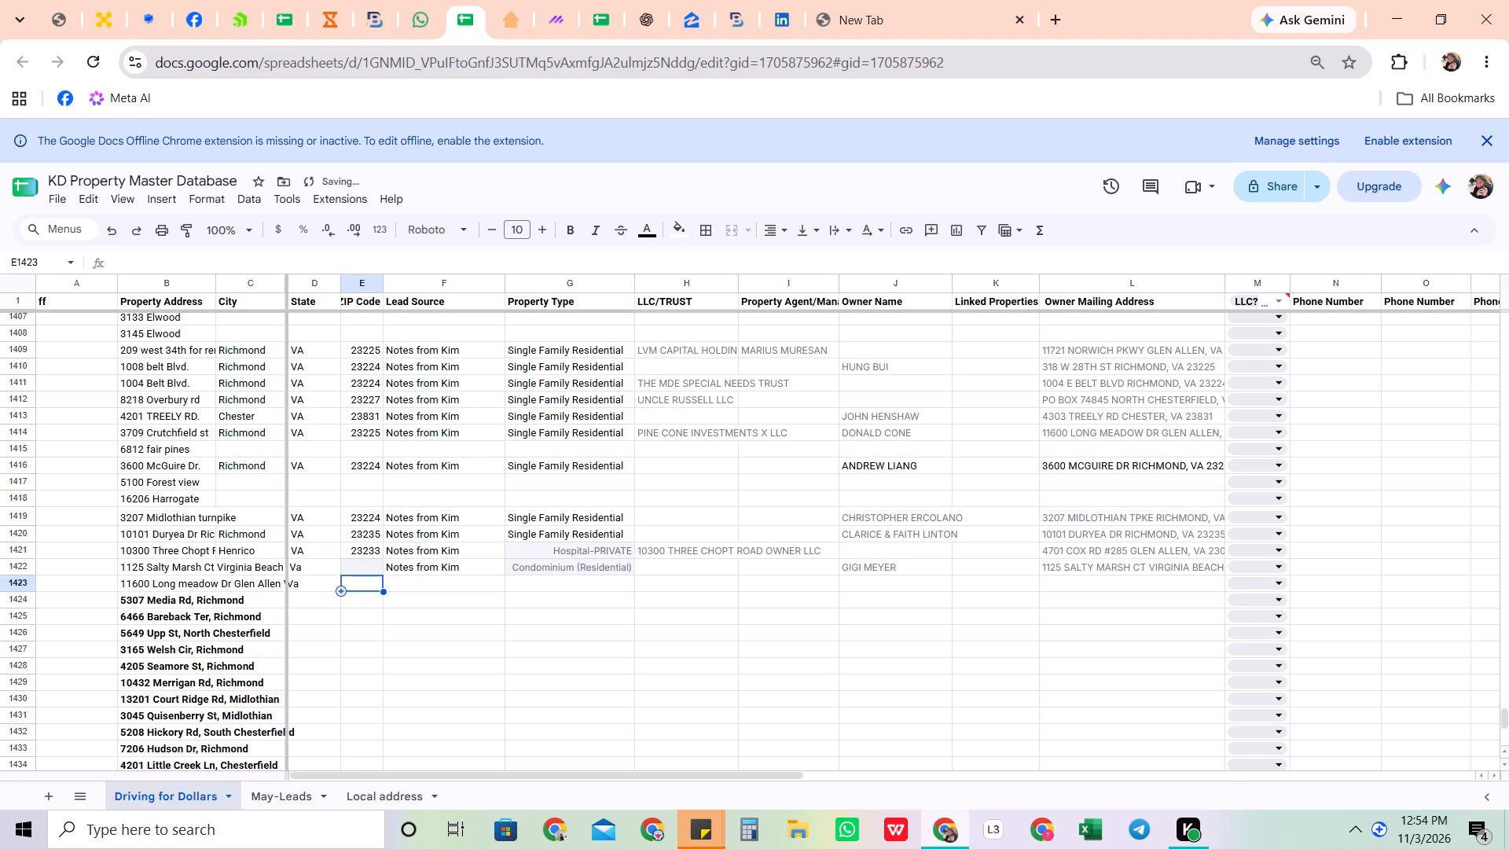
Undo the recent changes and paste the copied ZIP code 23454 as plain cell text into the ZIP Code cell of row 1422.
key("ctrl+z")
key("ctrl+z")
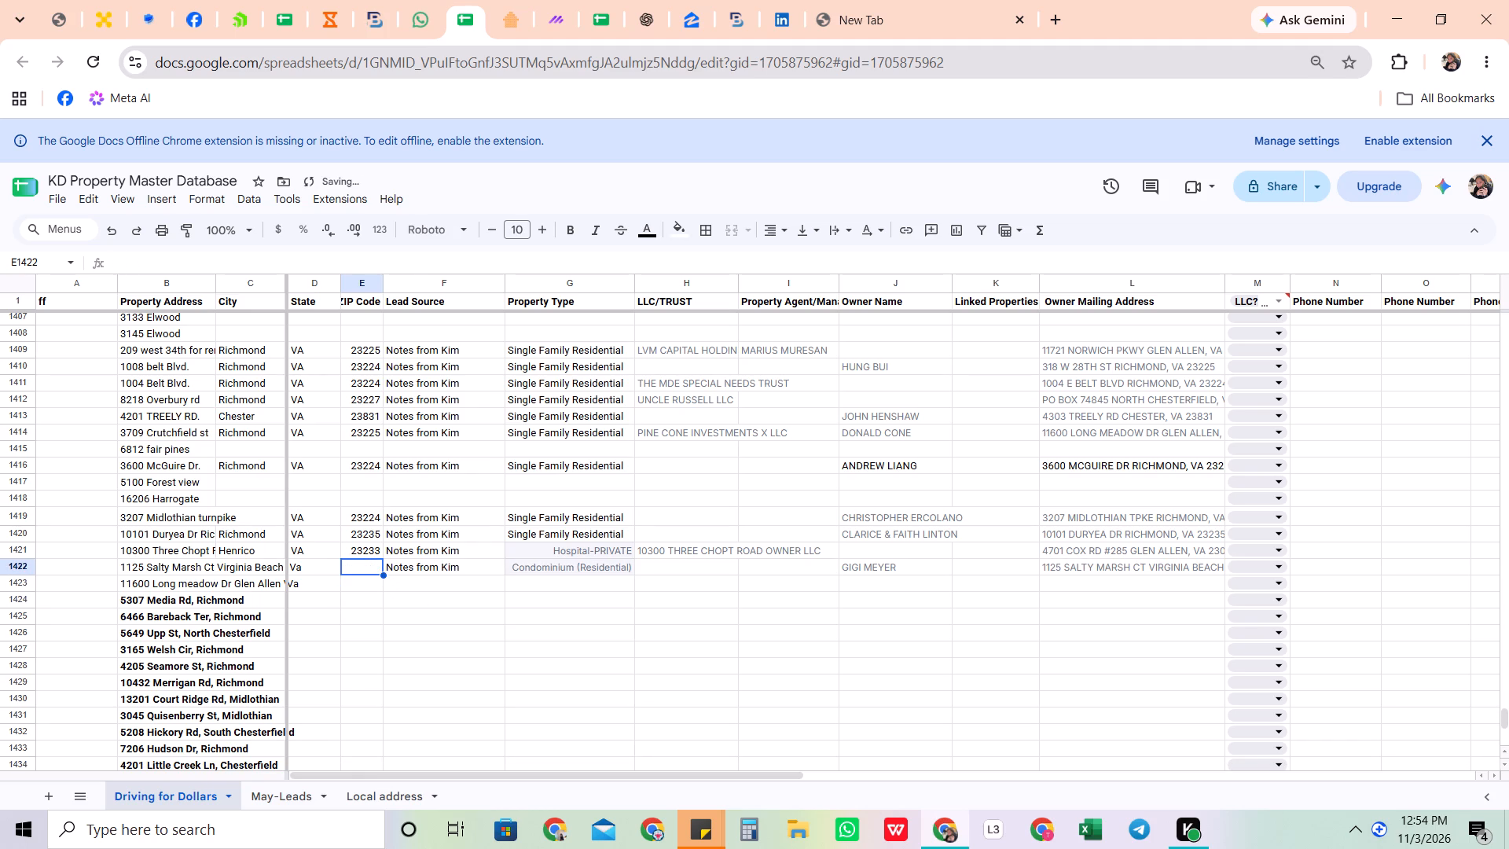
left_click(365, 575)
double_click(372, 562)
key("ctrl+v")
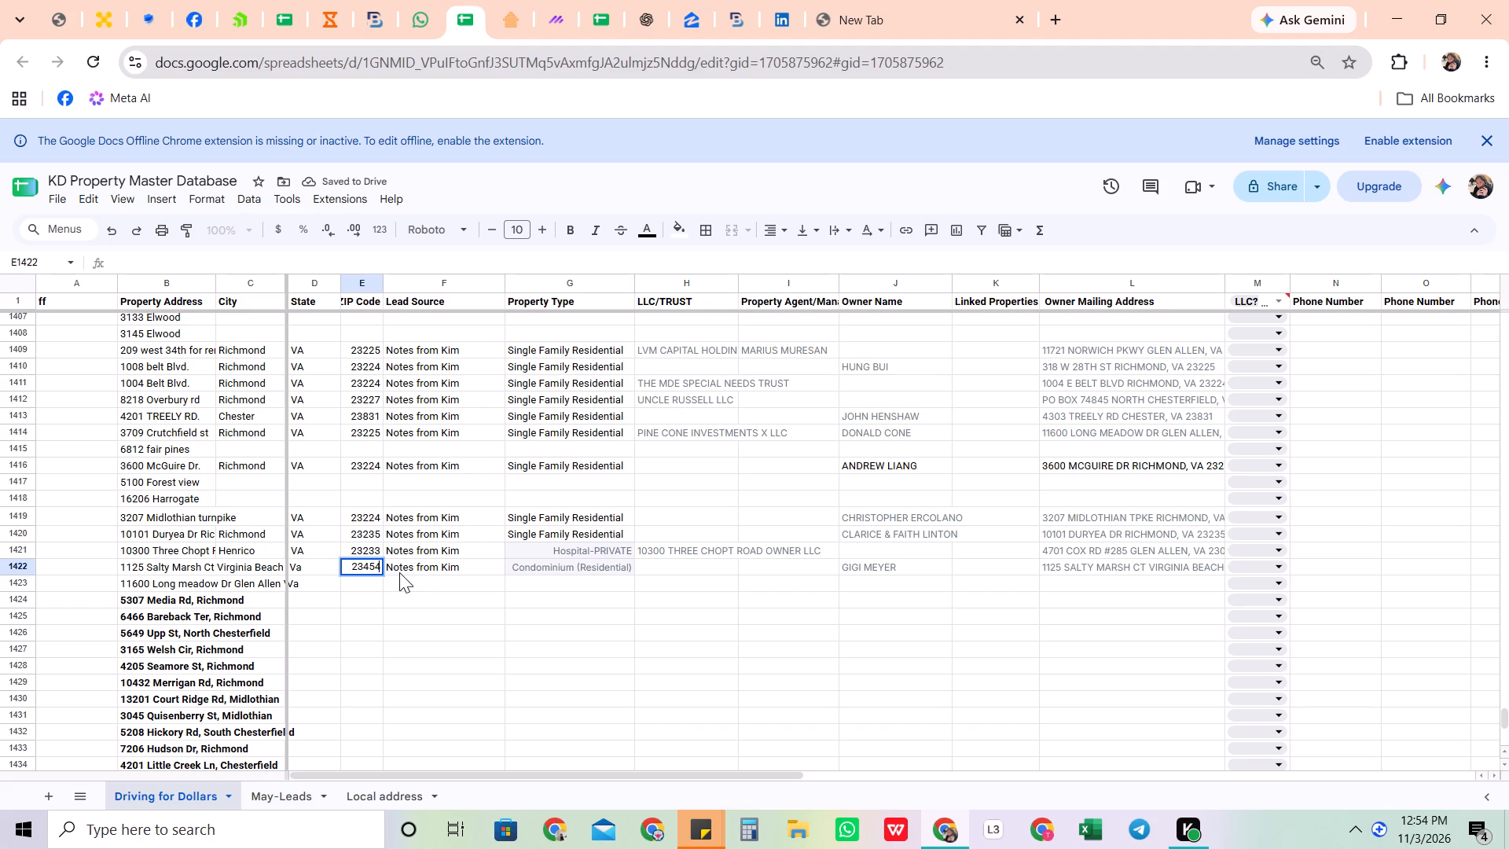
Change the State entry of row 1422 to VA in capital letters.
double_click(321, 565)
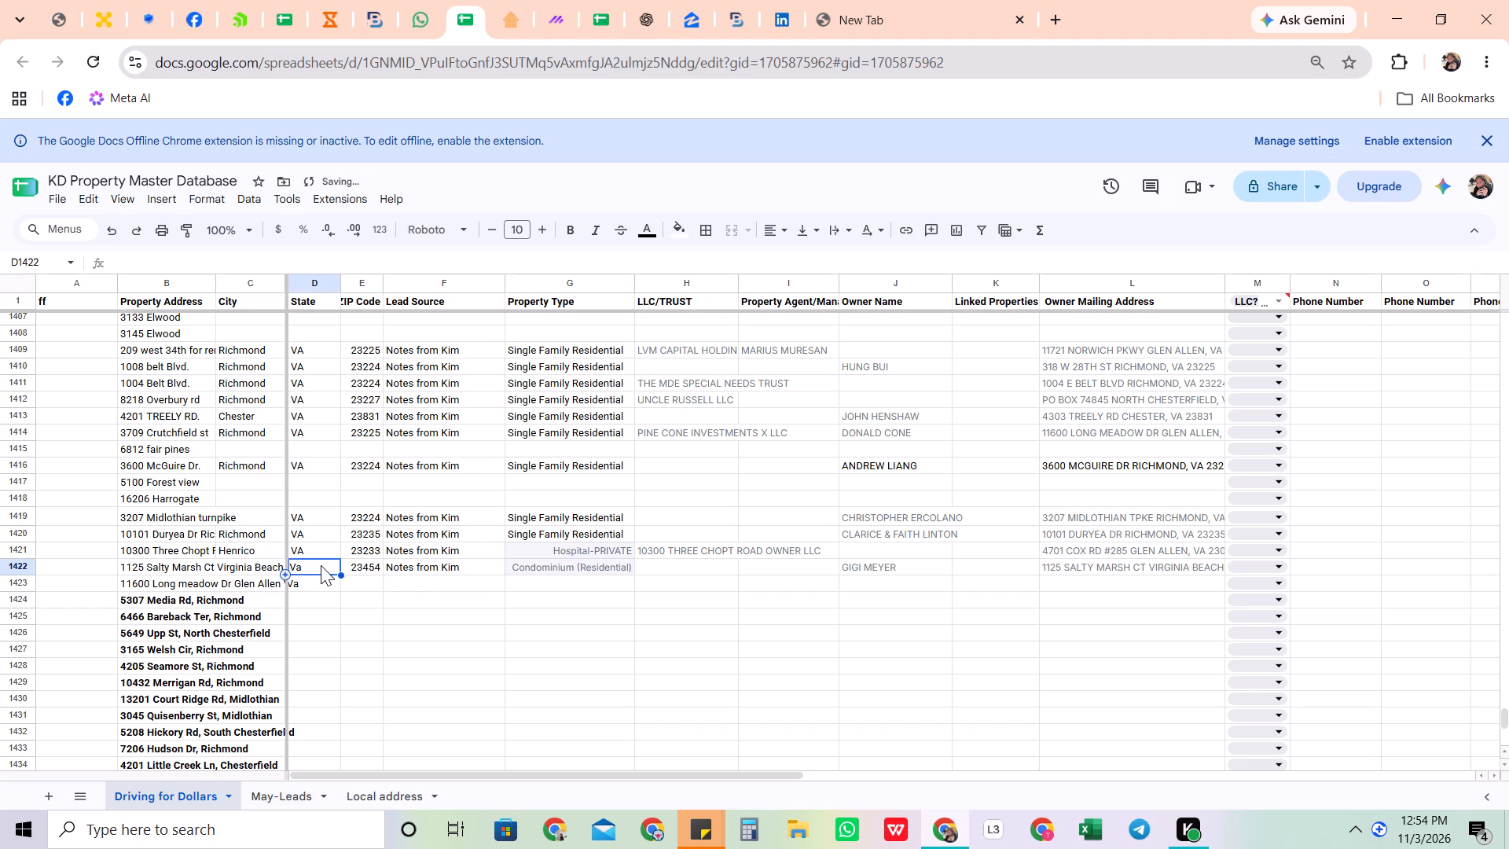
key("shift+v")
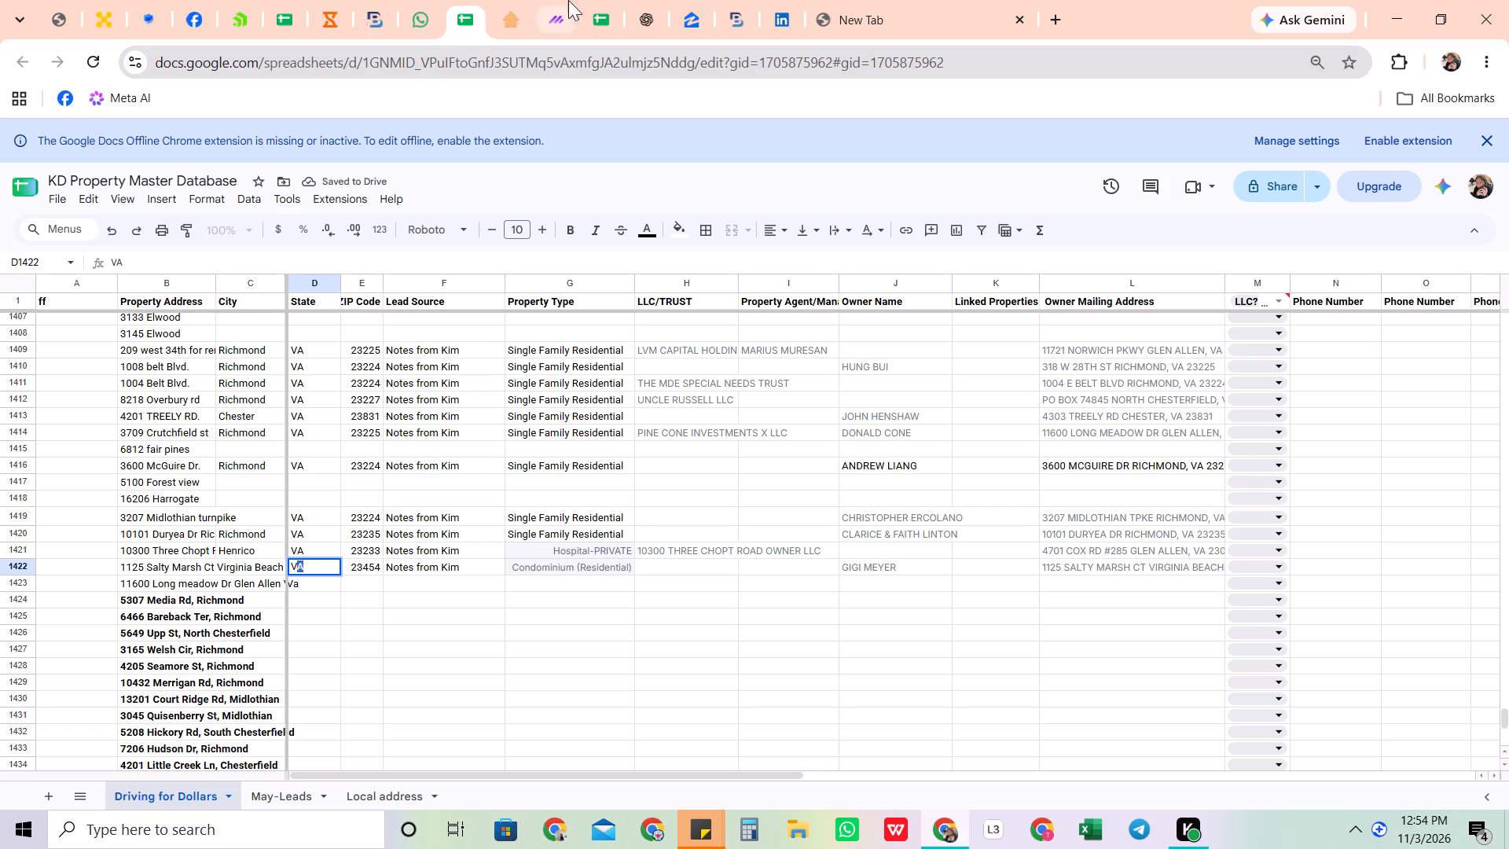
Copy the city Virginia Beach from the PropStream address heading into the City cell of row 1422, keeping the sheet's own text formatting.
left_click(510, 20)
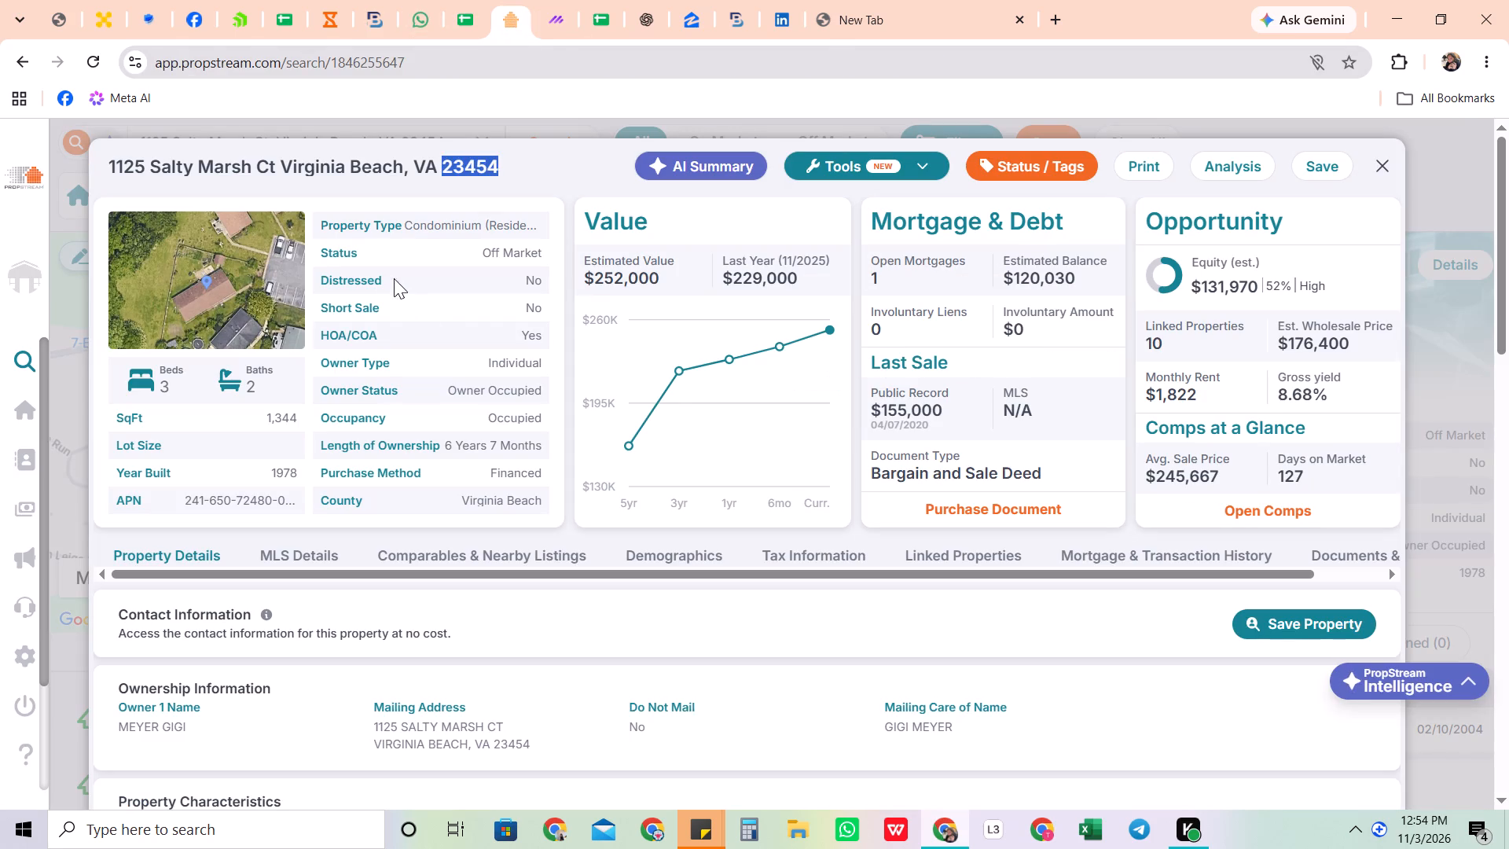
left_click_drag(284, 160, 333, 168)
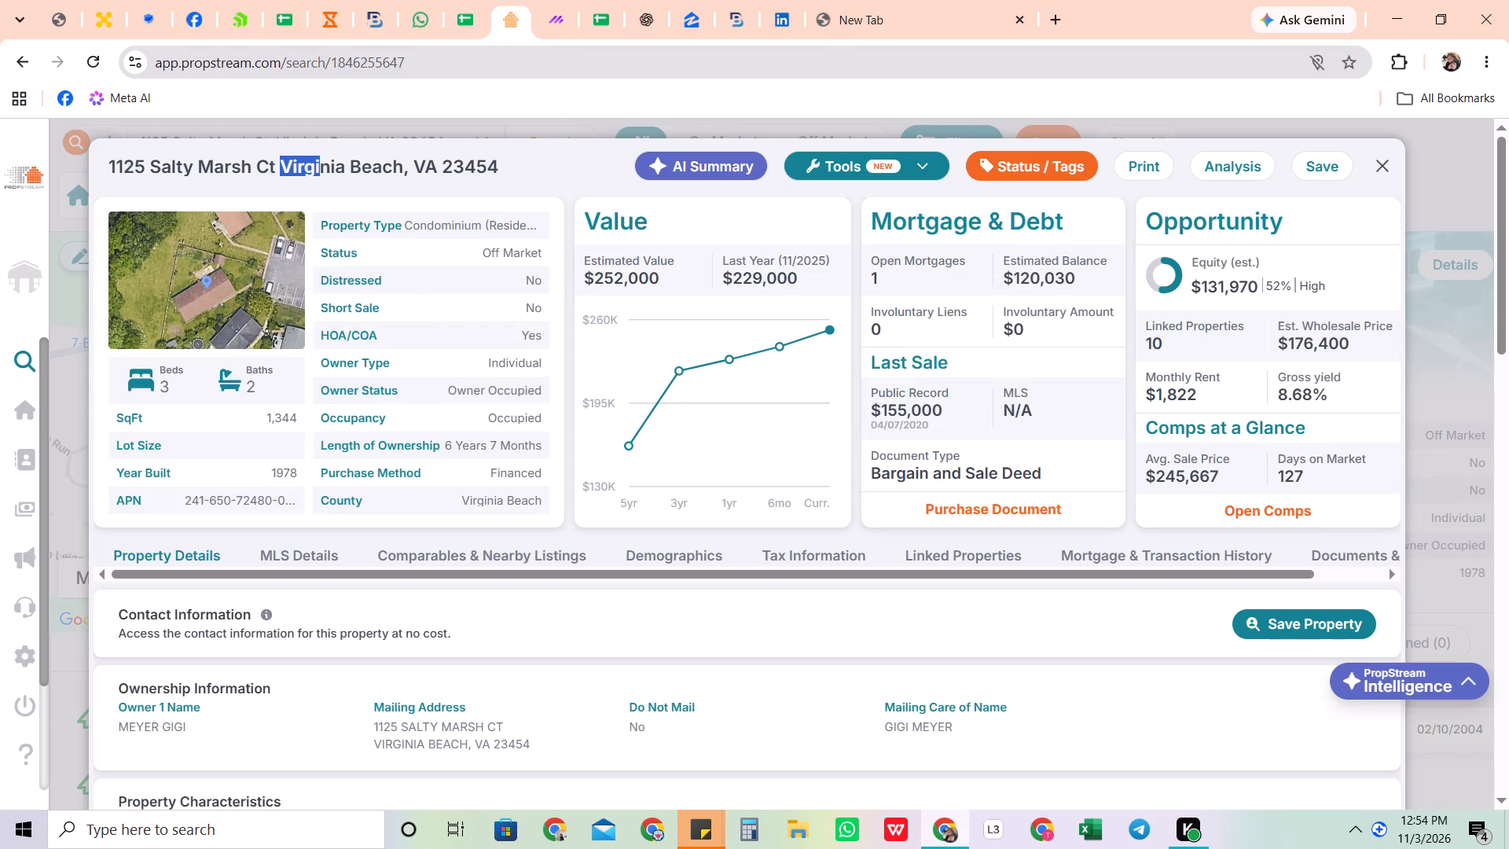
left_click_drag(333, 168, 404, 175)
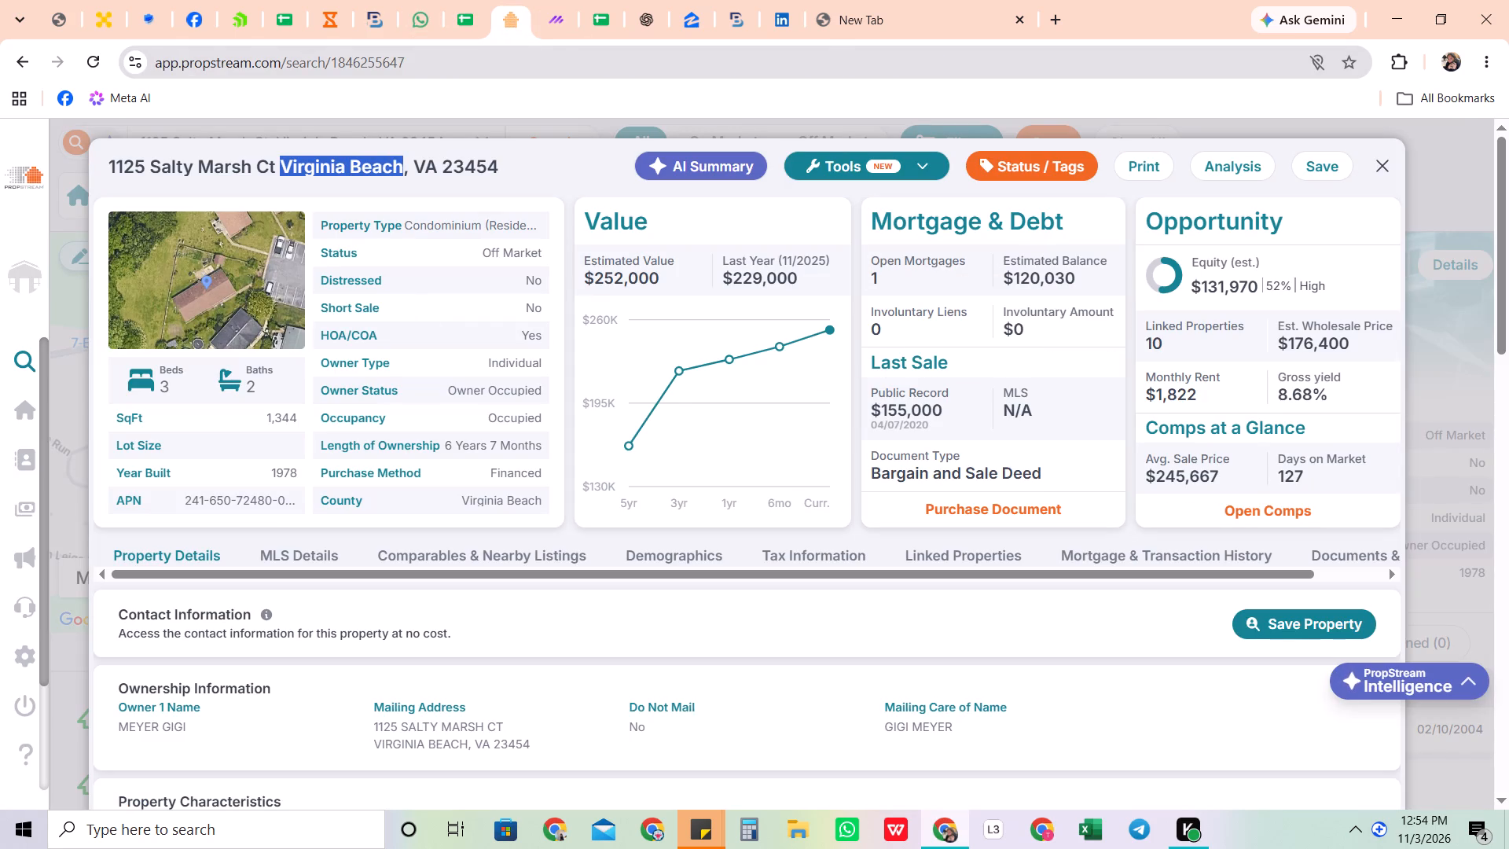
right_click(365, 170)
left_click(410, 193)
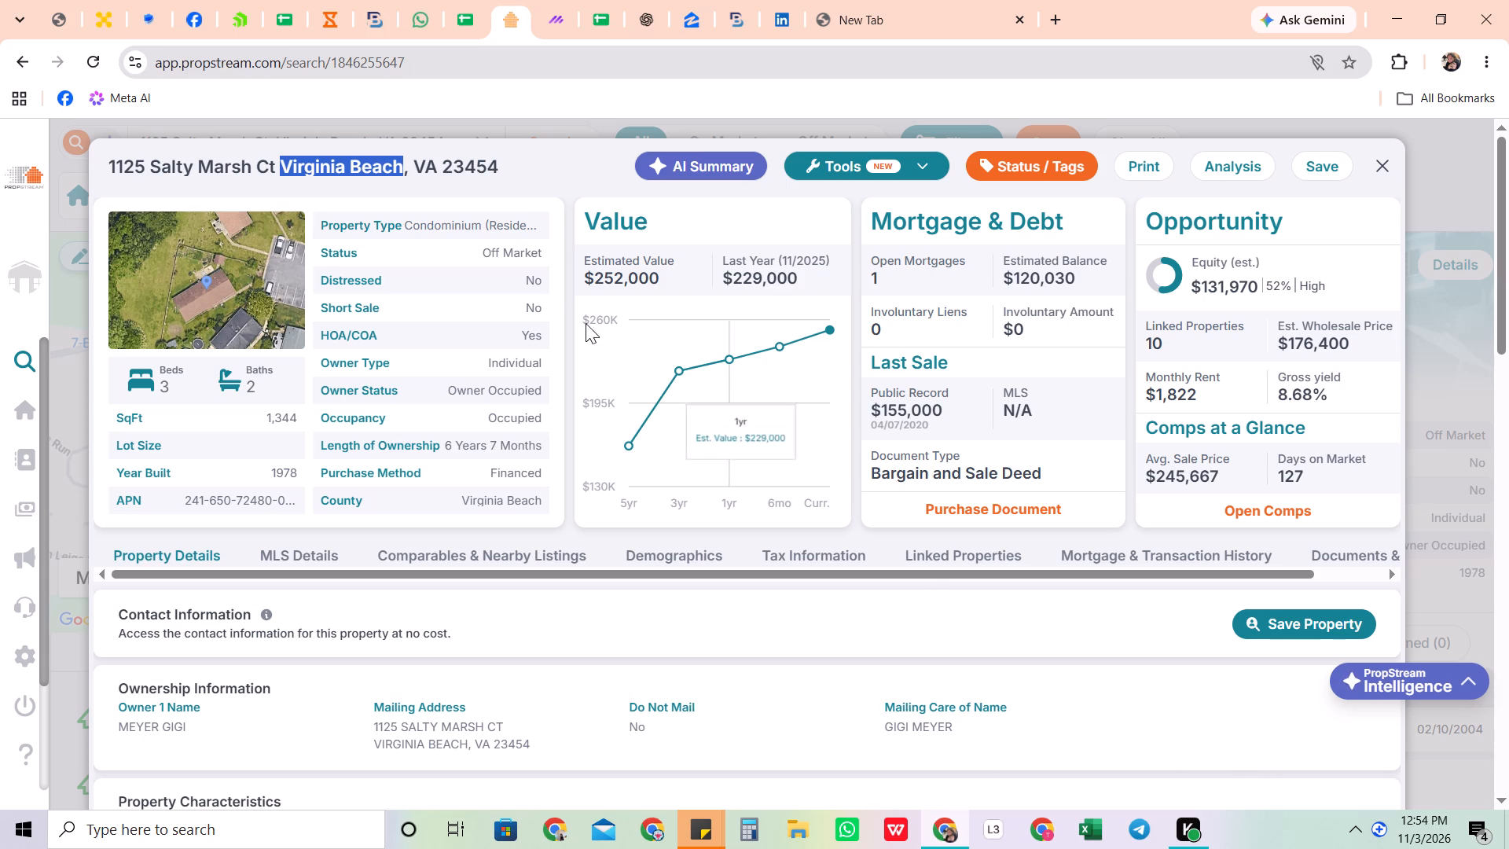
left_click(453, 24)
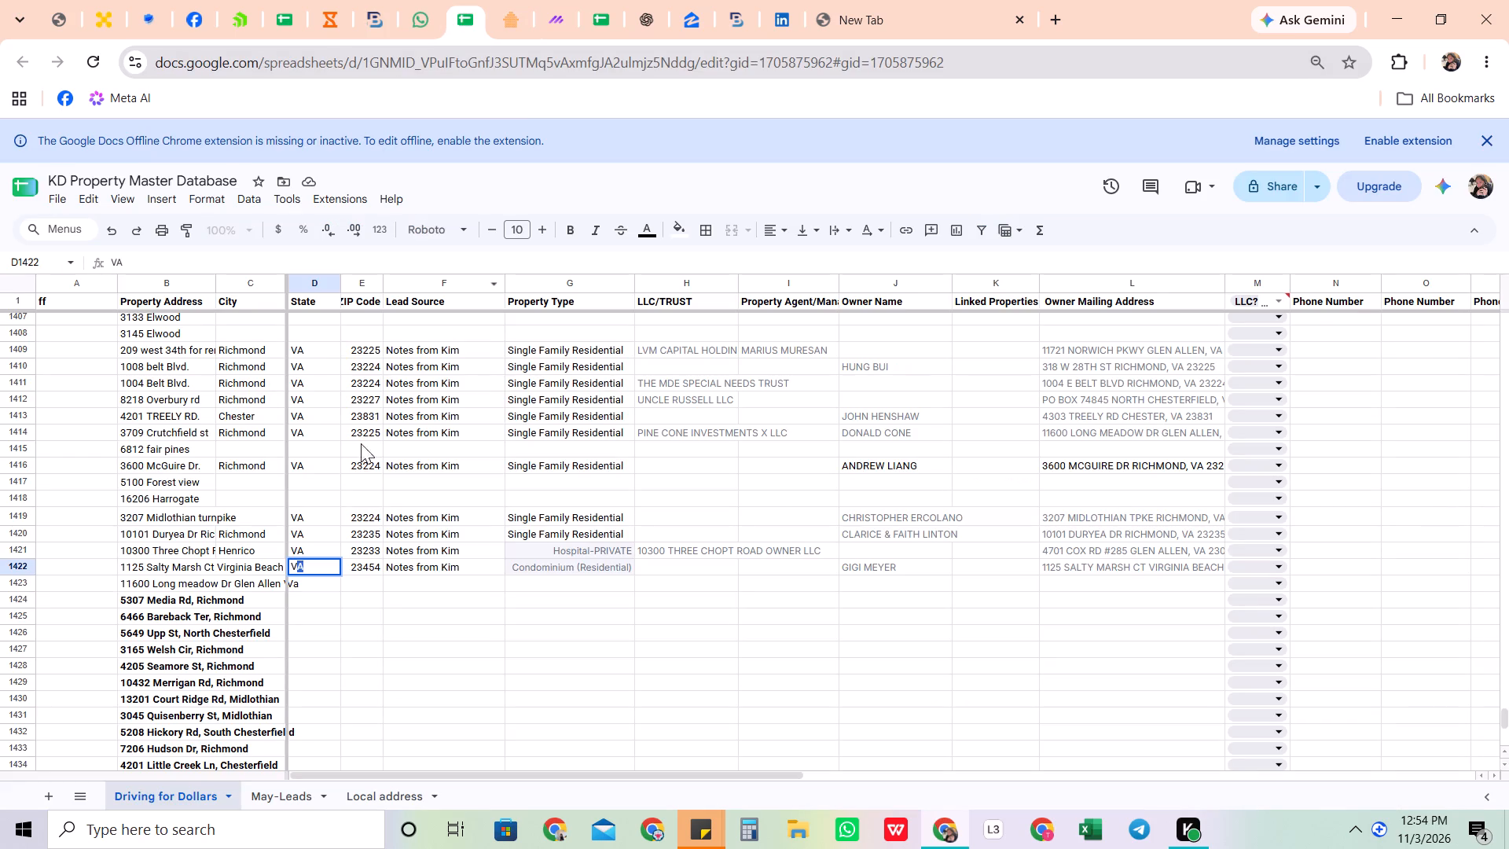
left_click(234, 567)
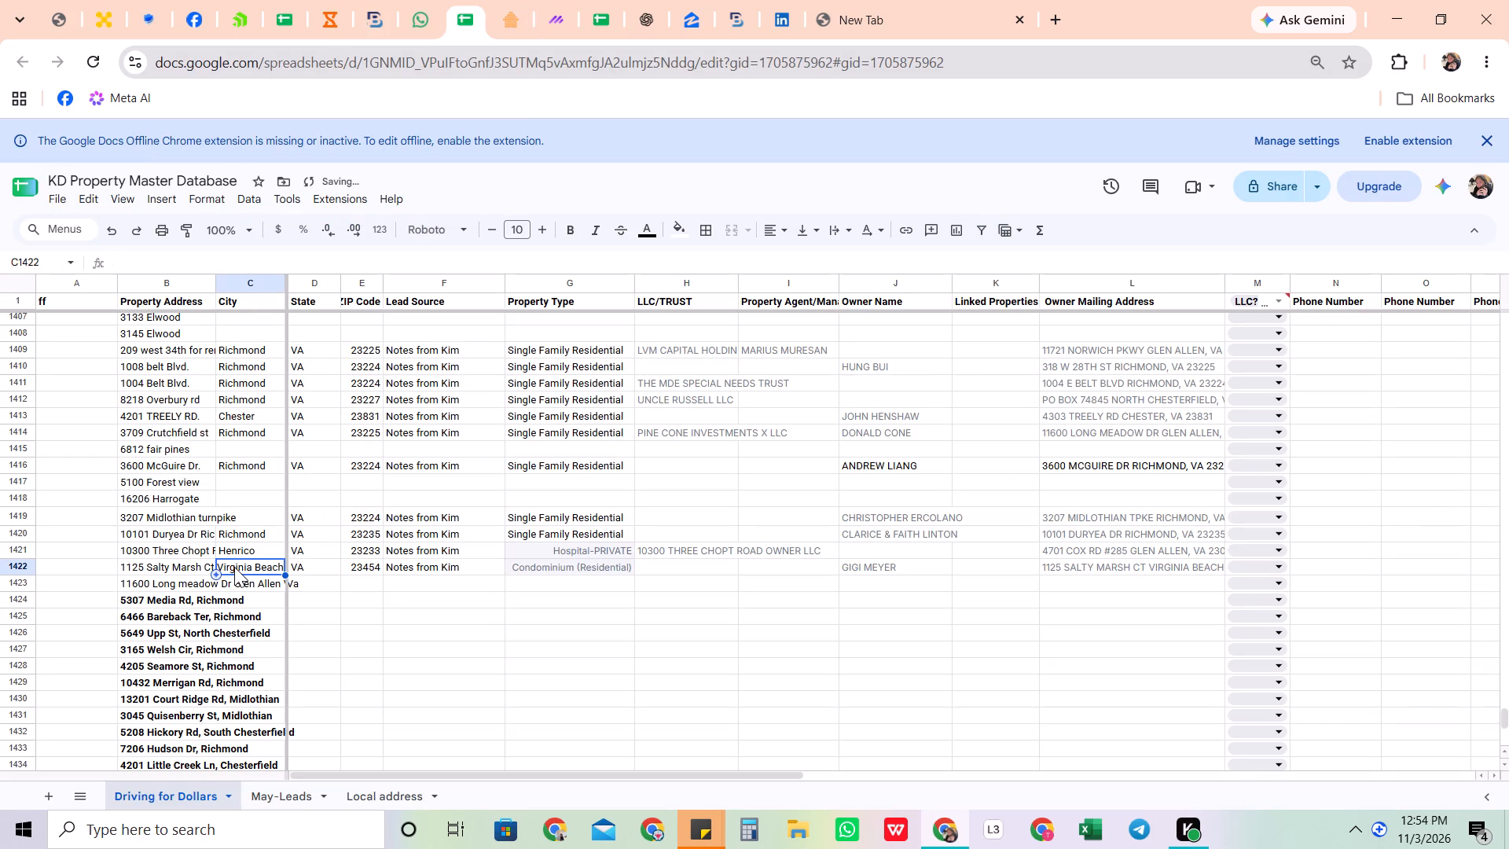
key("ctrl+v")
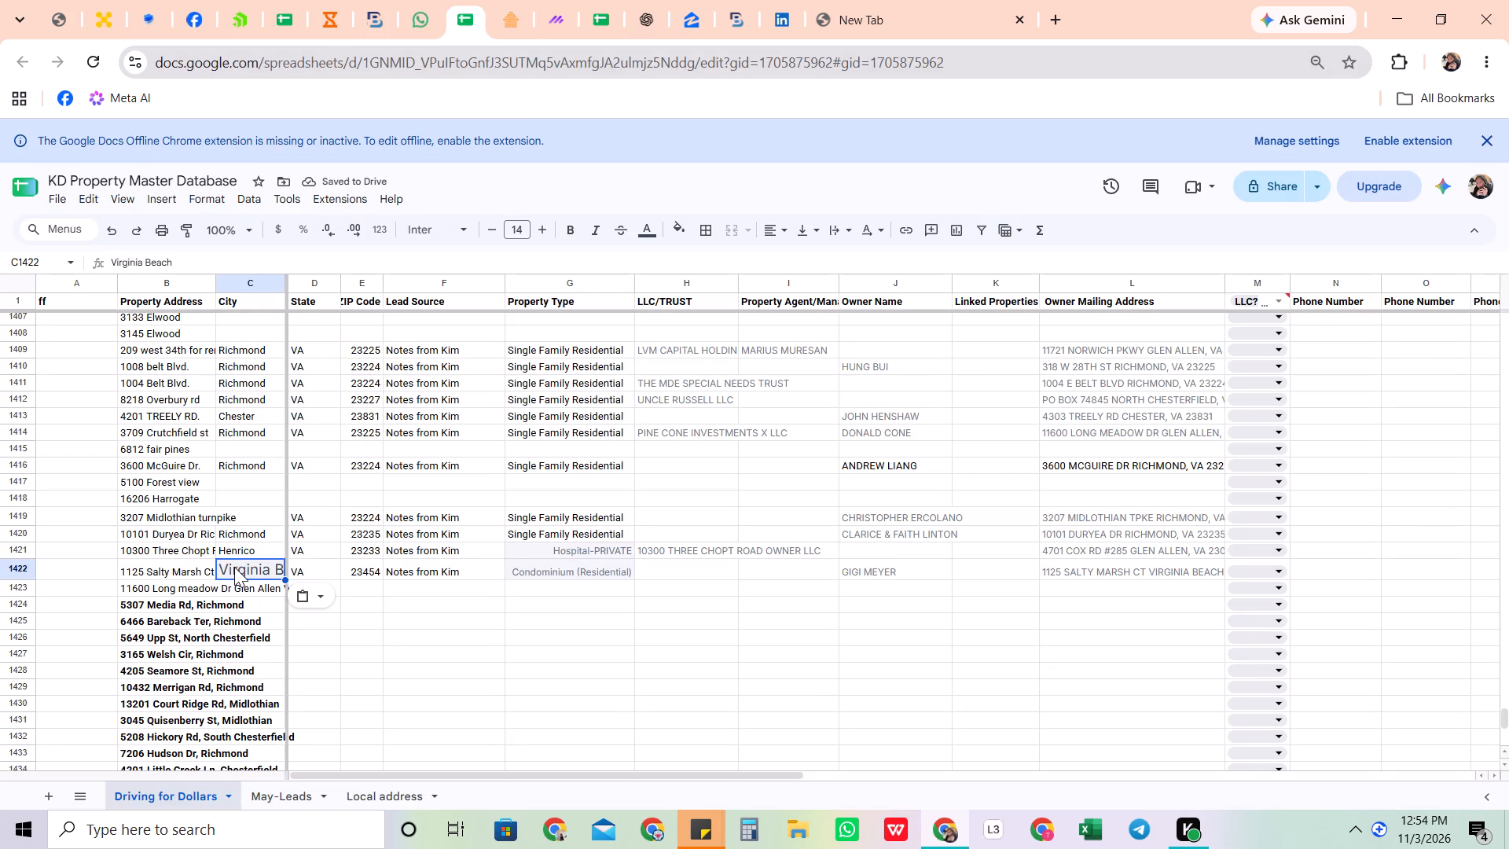
key("ctrl+z")
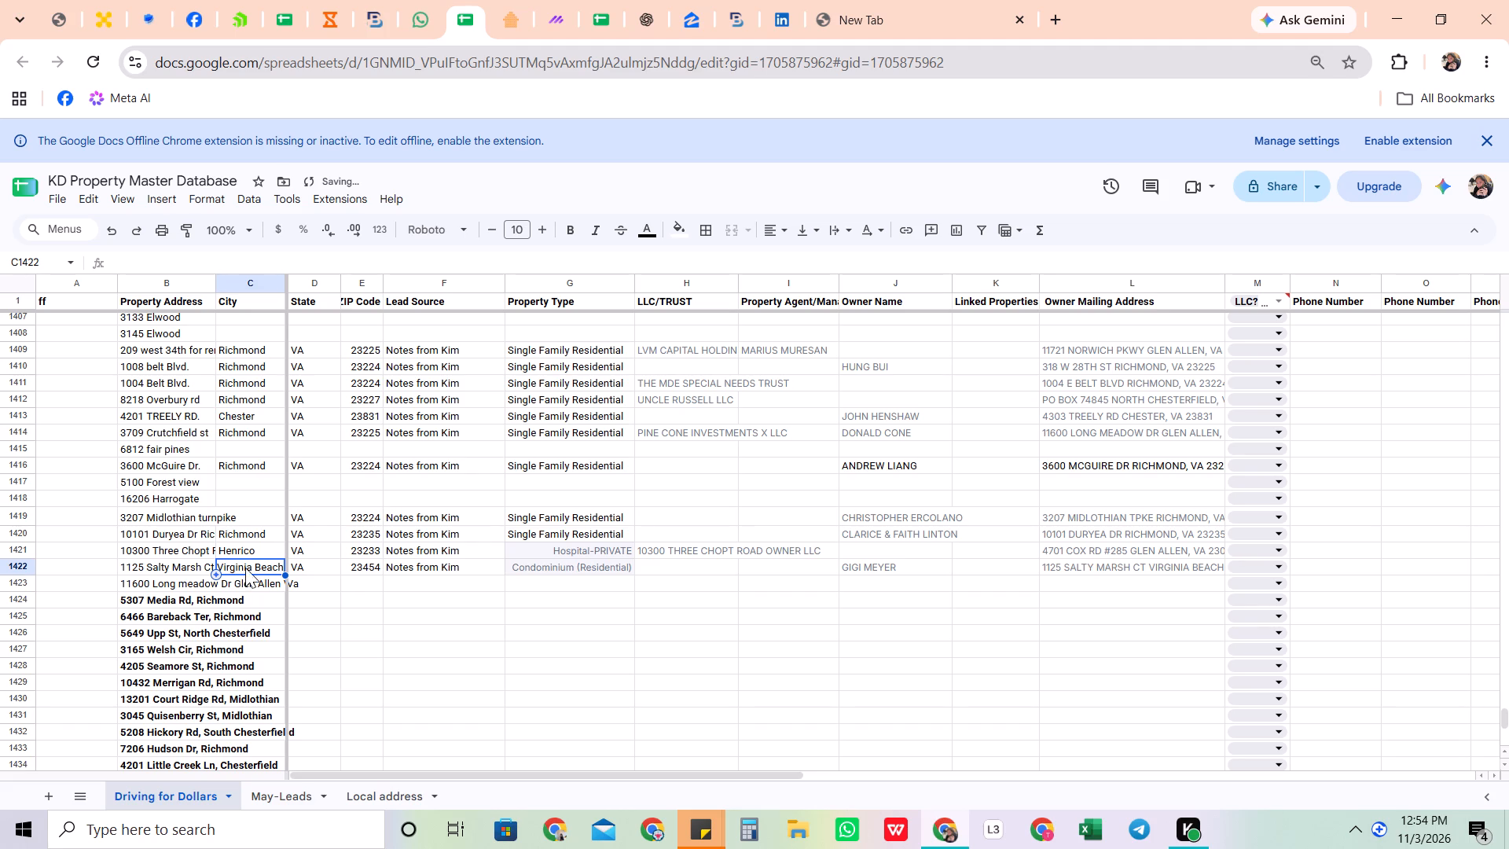
left_click(307, 598)
double_click(260, 571)
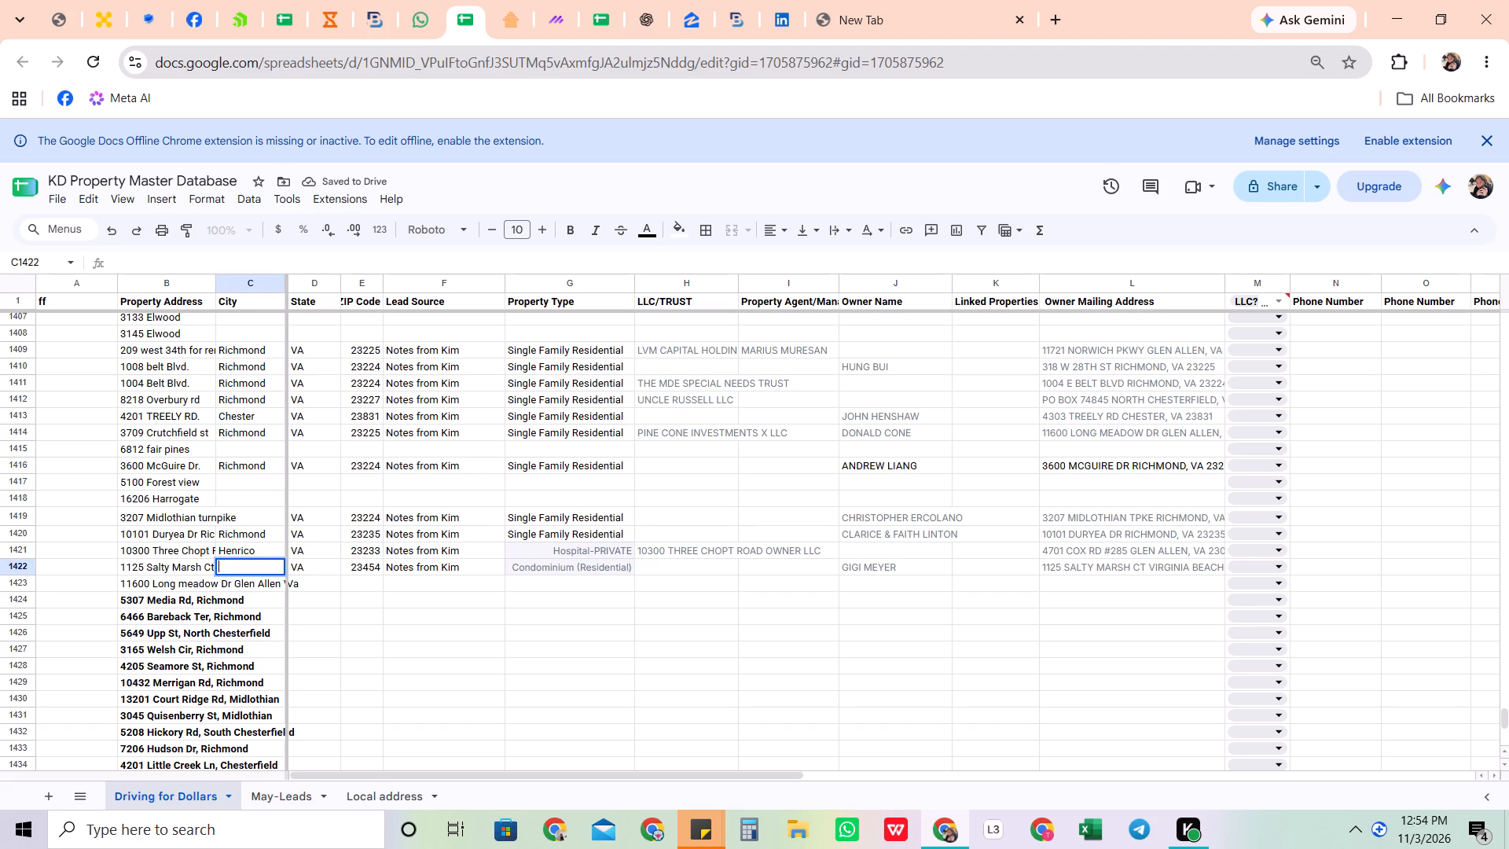
key("ctrl+v")
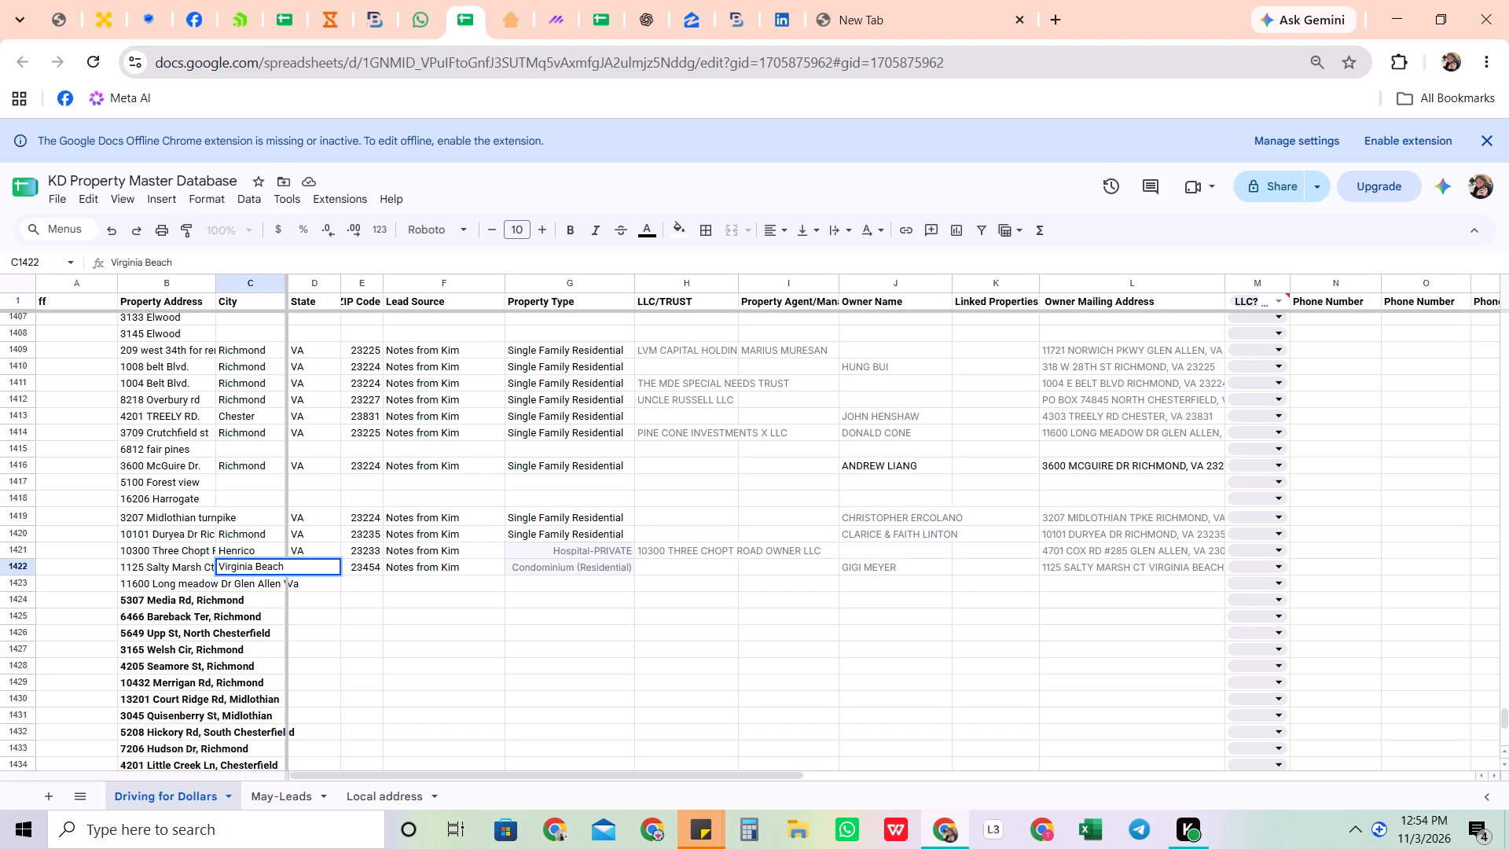
left_click(334, 598)
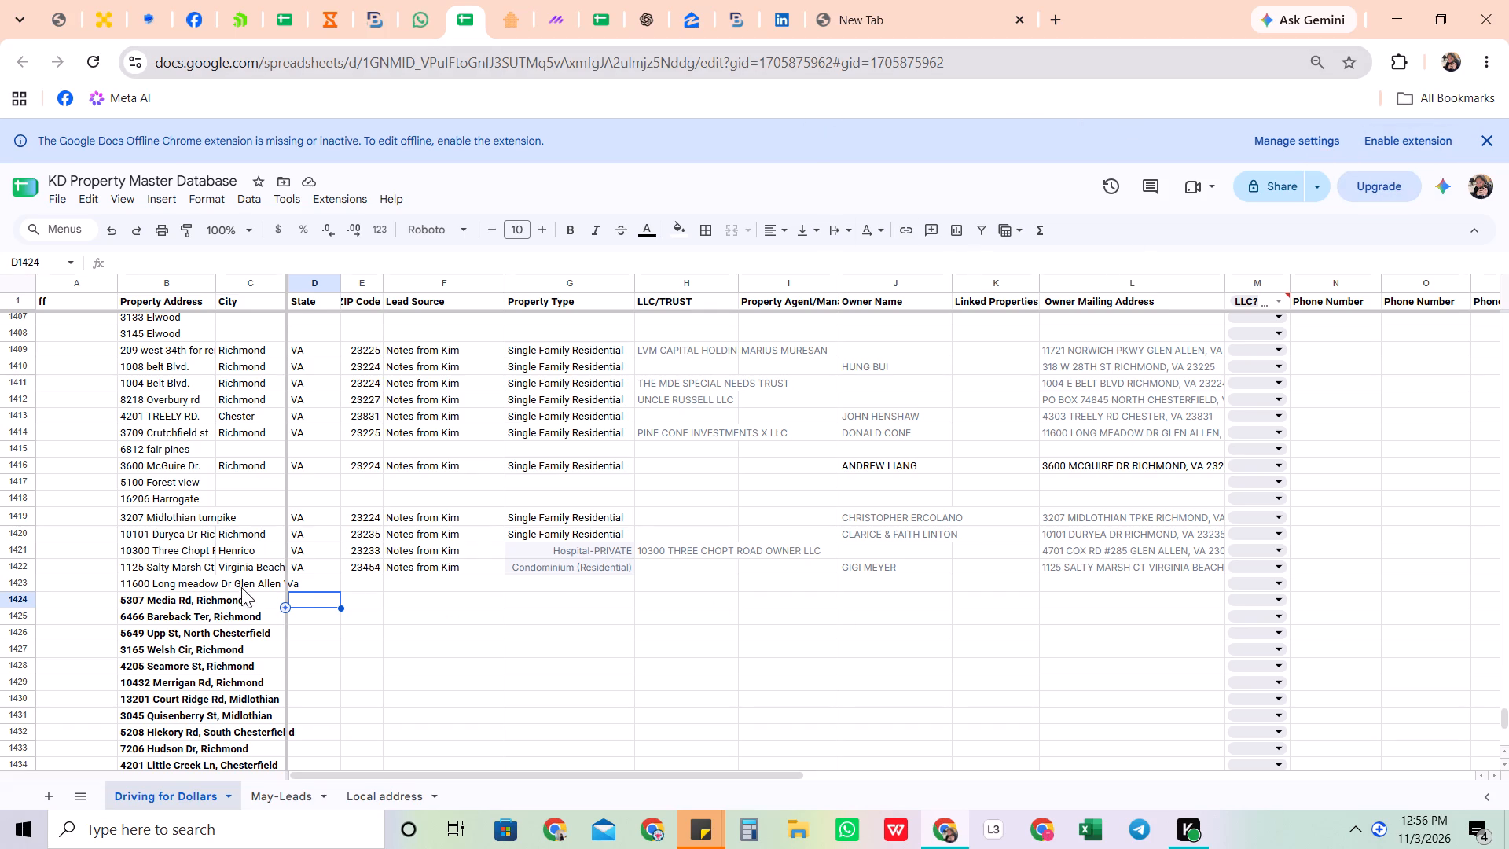
Search PropStream for the property address listed in row 1423 and open the matching property's details.
left_click(188, 582)
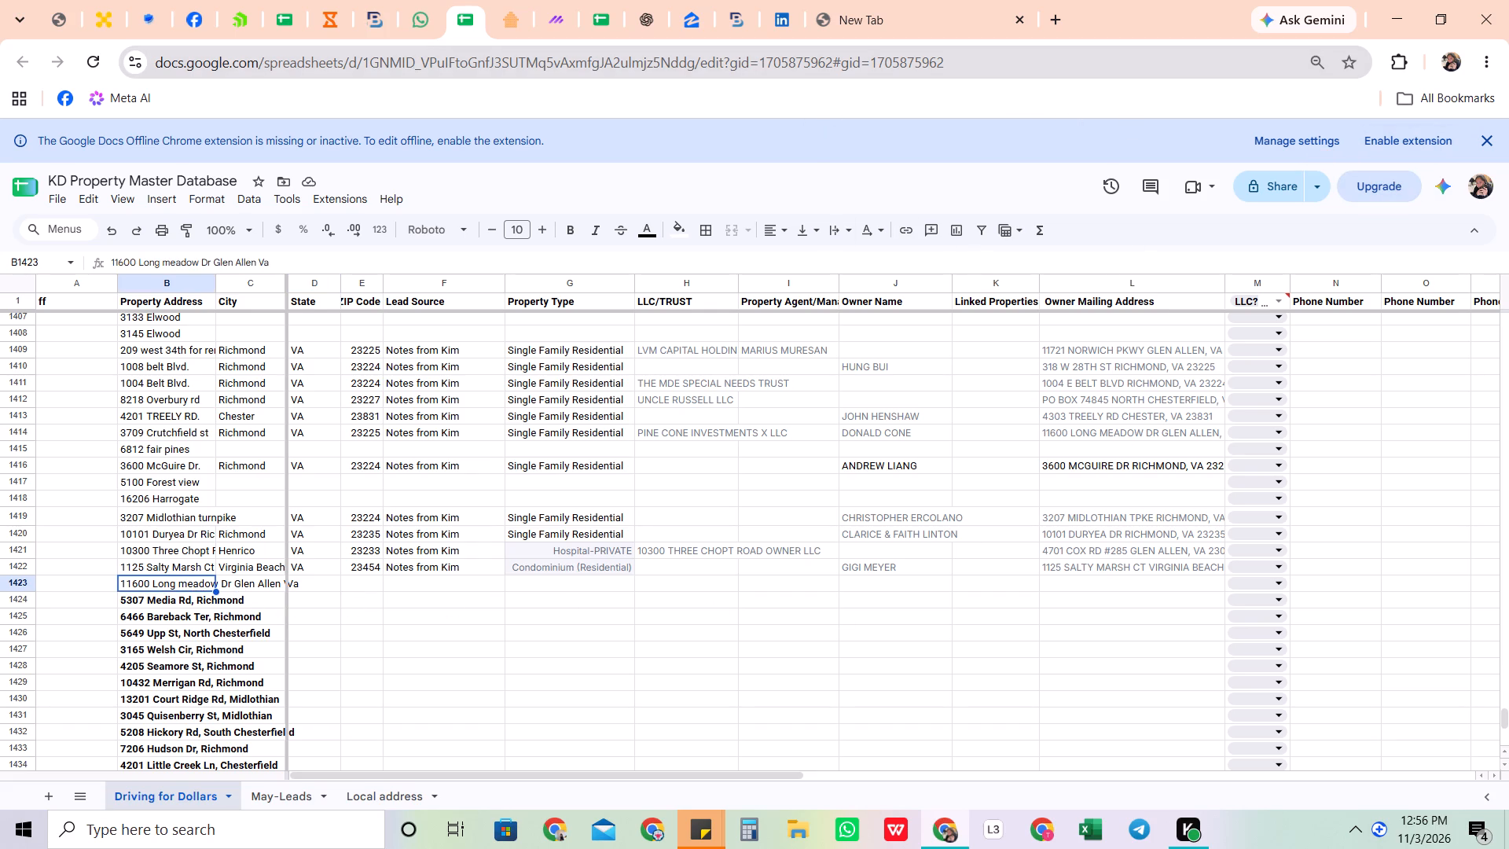
key("ctrl+c")
left_click(517, 19)
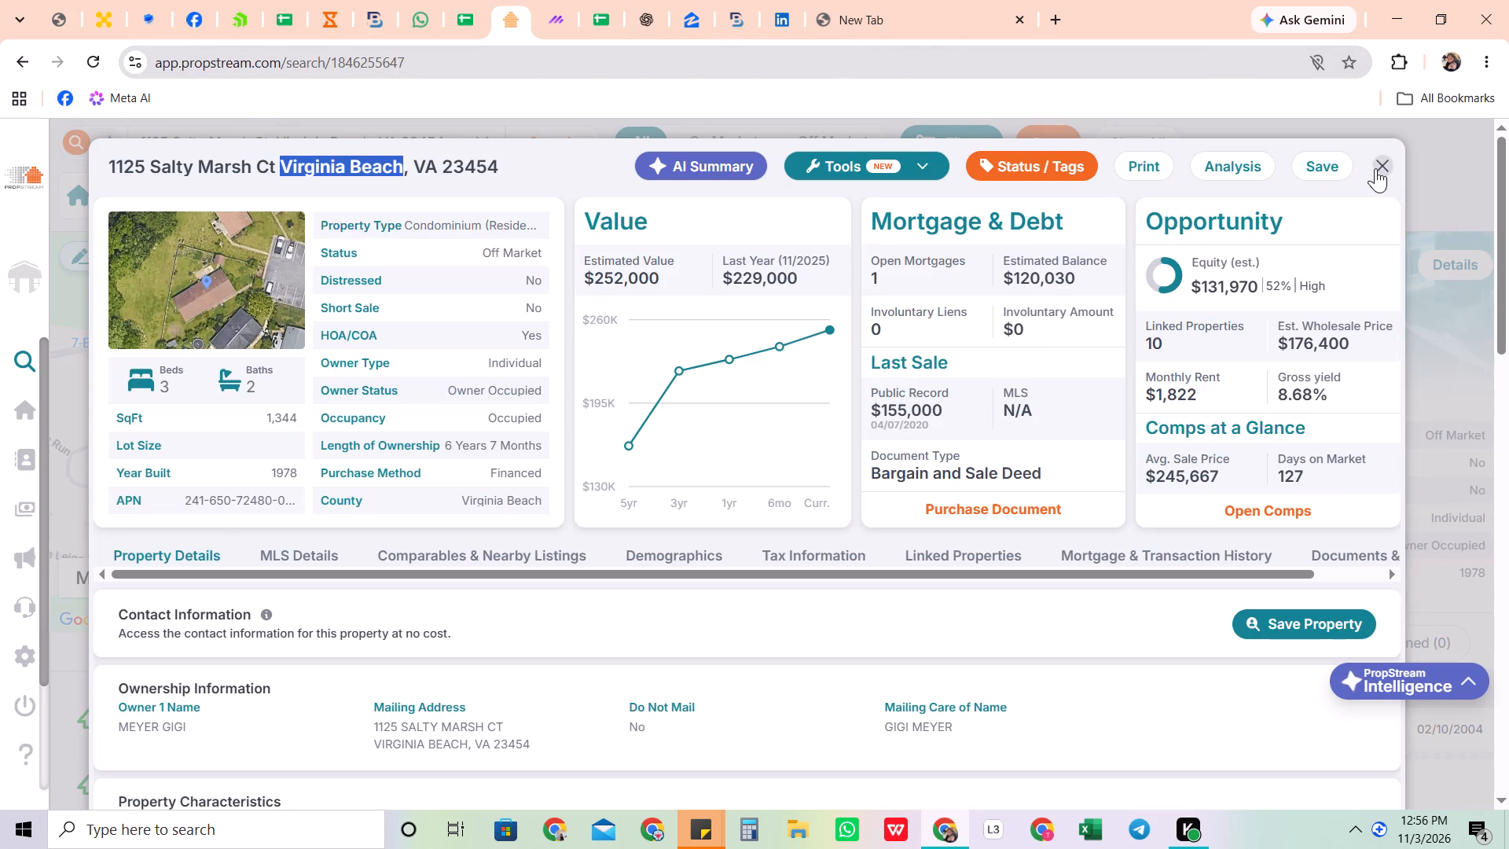
left_click(1378, 164)
left_click(487, 141)
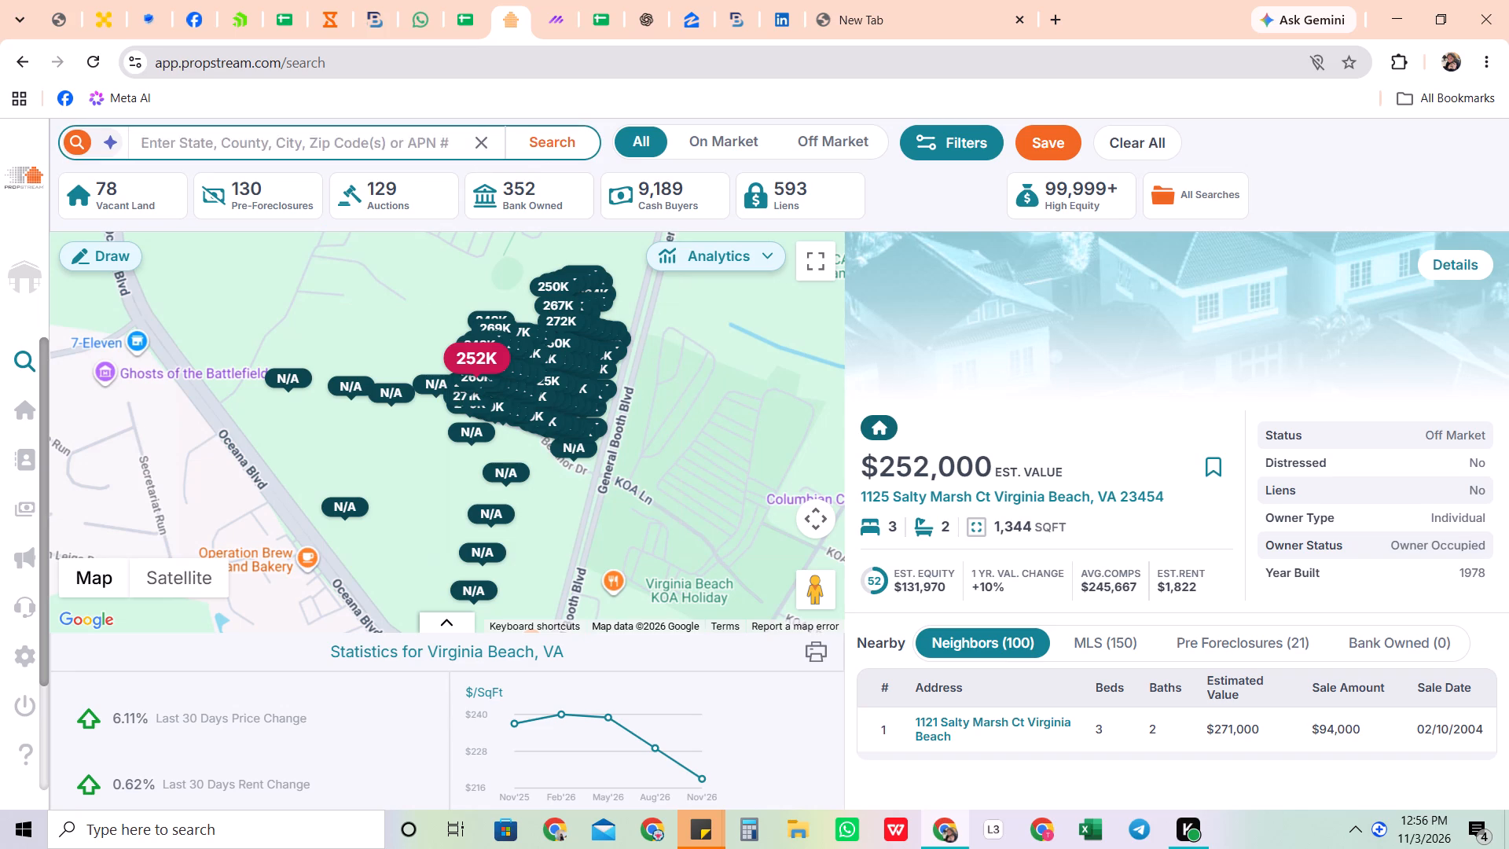
left_click(398, 139)
key("ctrl+v")
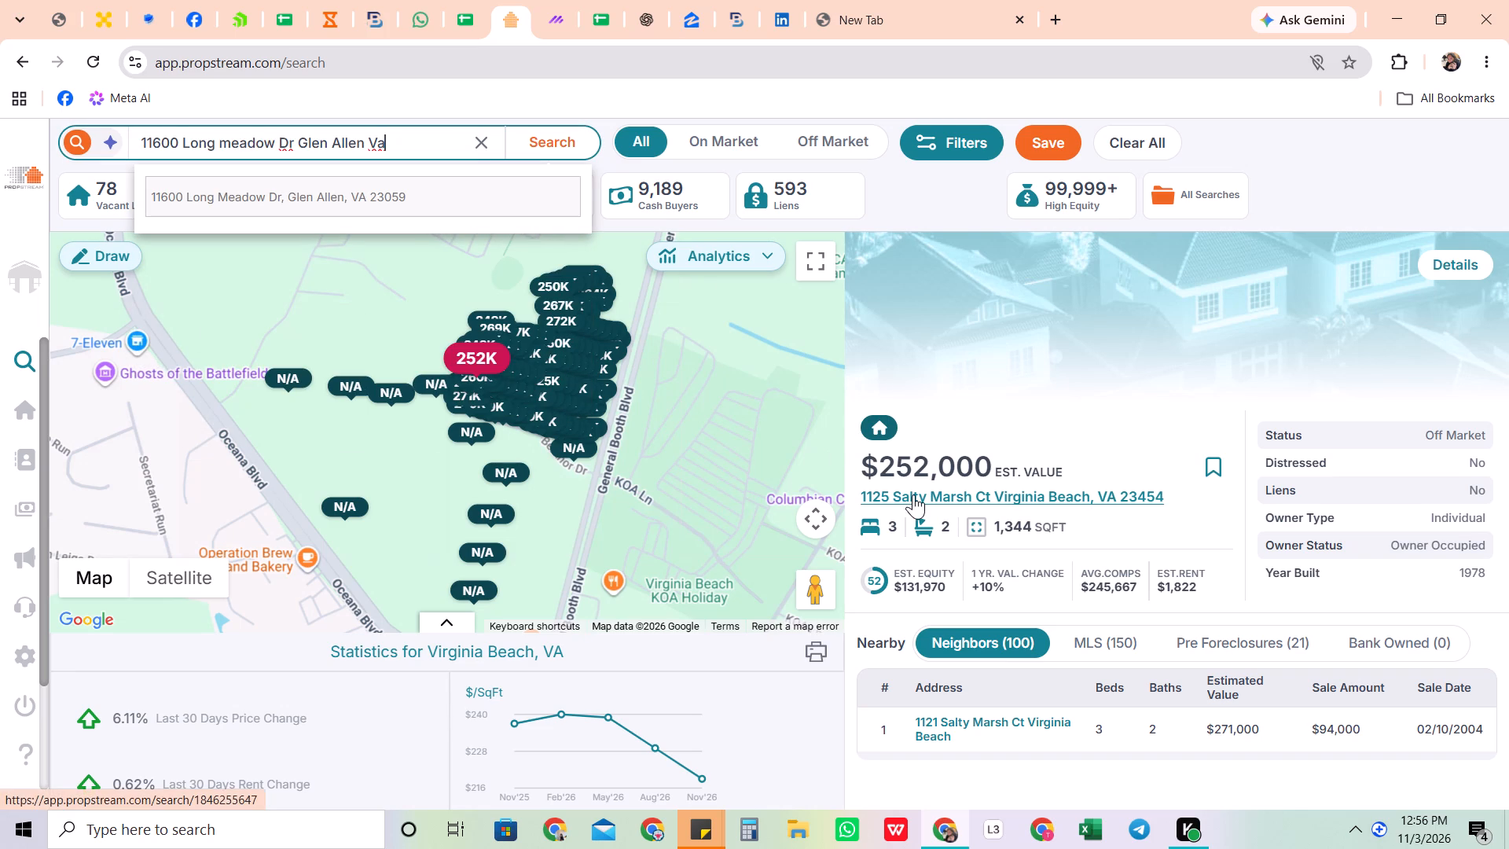
left_click(342, 214)
left_click(375, 202)
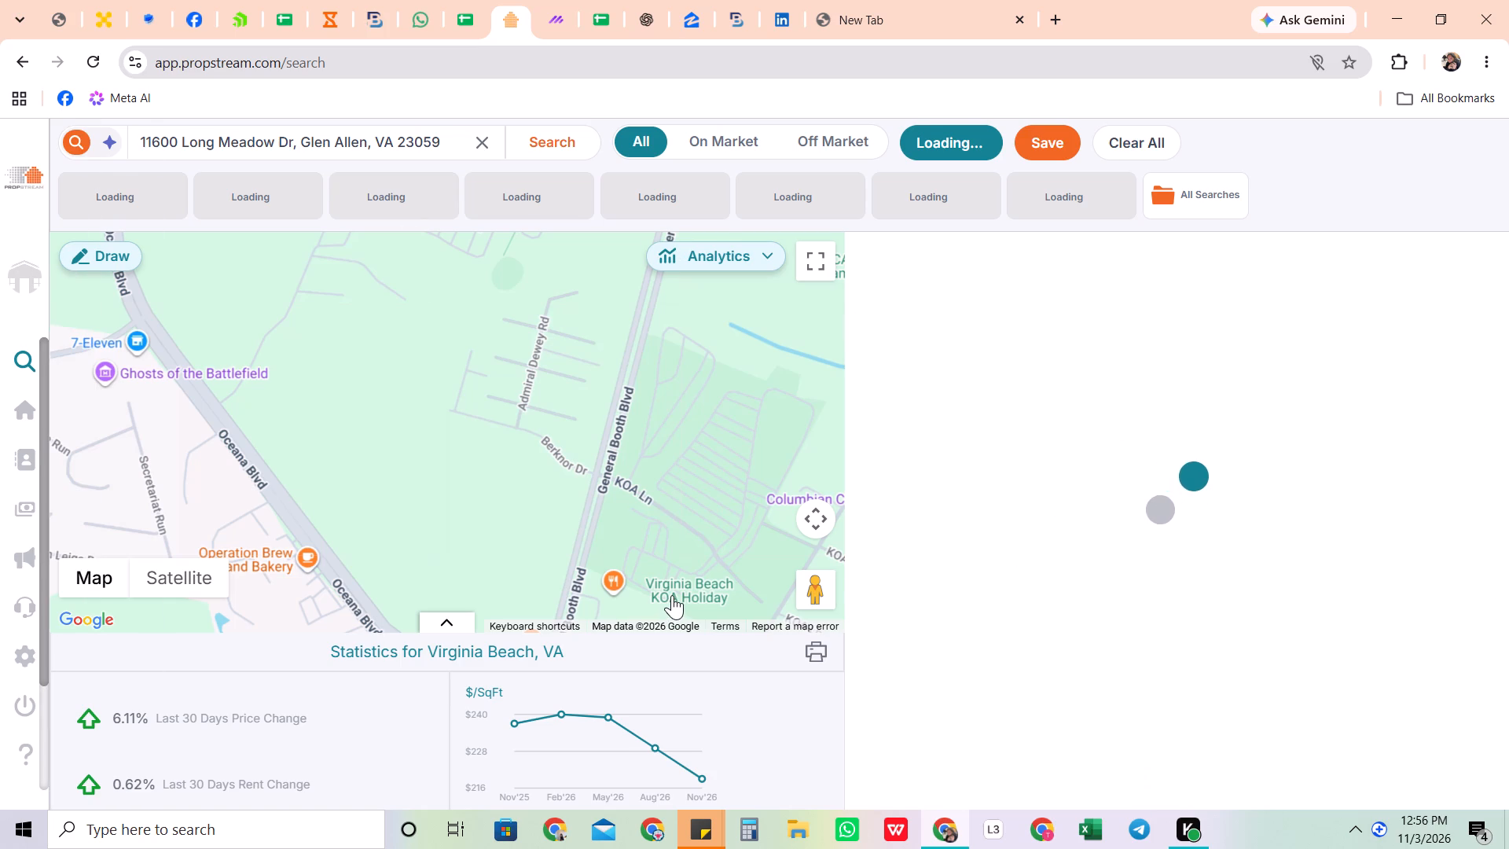
left_click(978, 502)
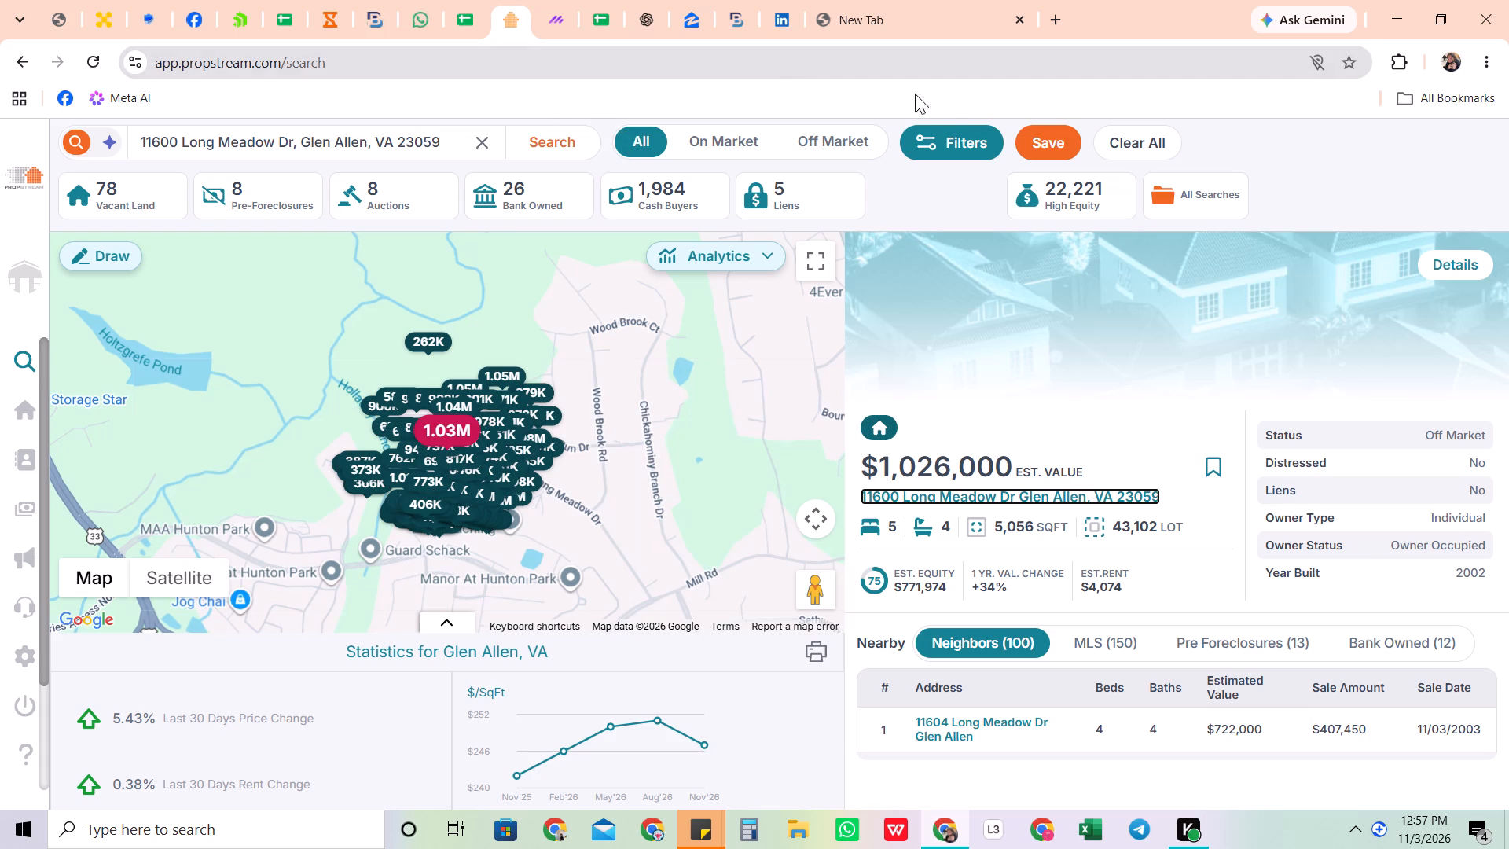
left_click(1034, 492)
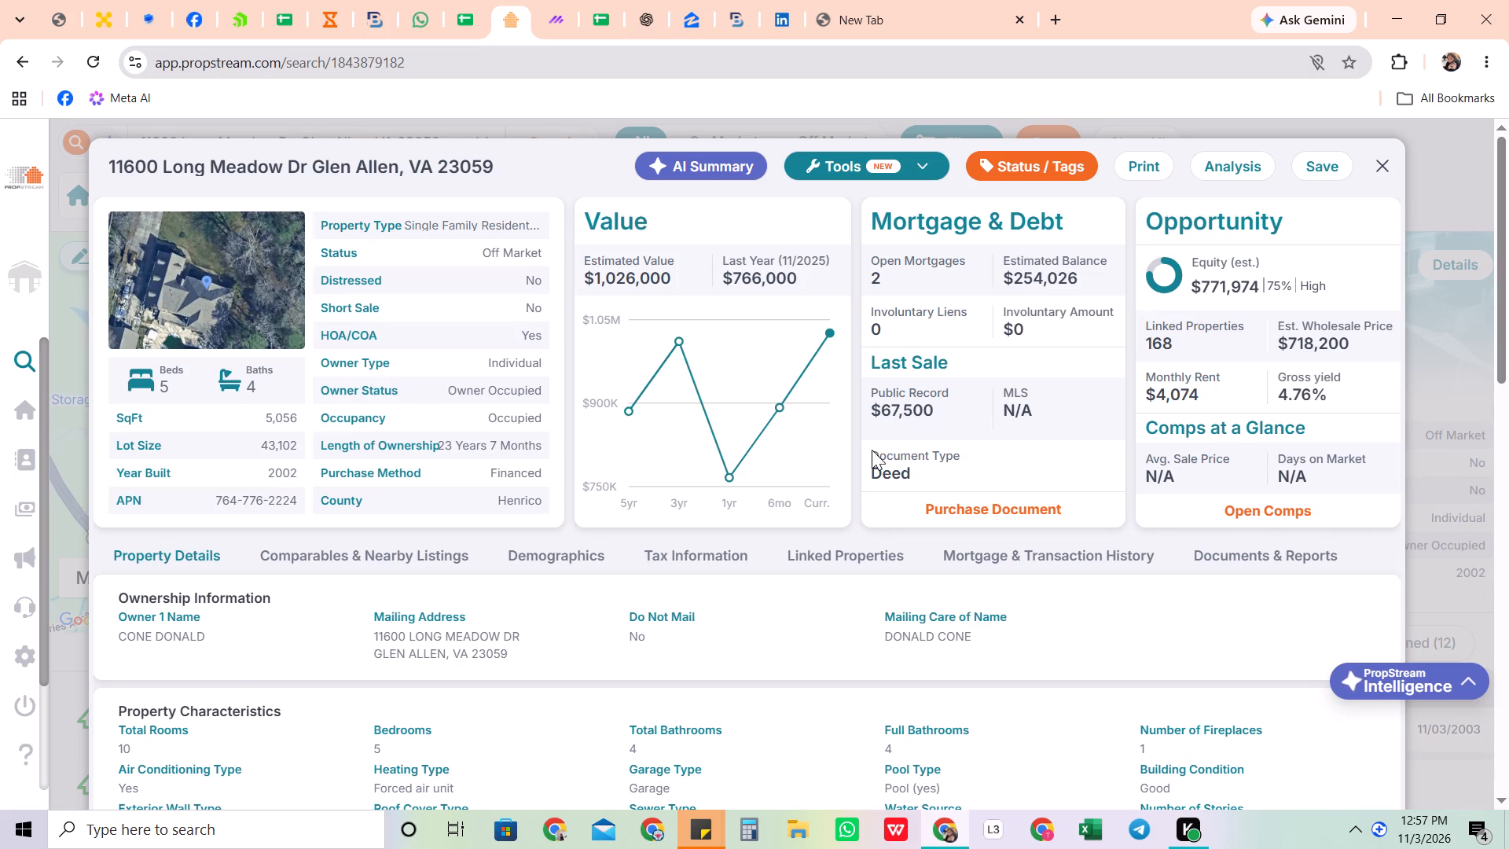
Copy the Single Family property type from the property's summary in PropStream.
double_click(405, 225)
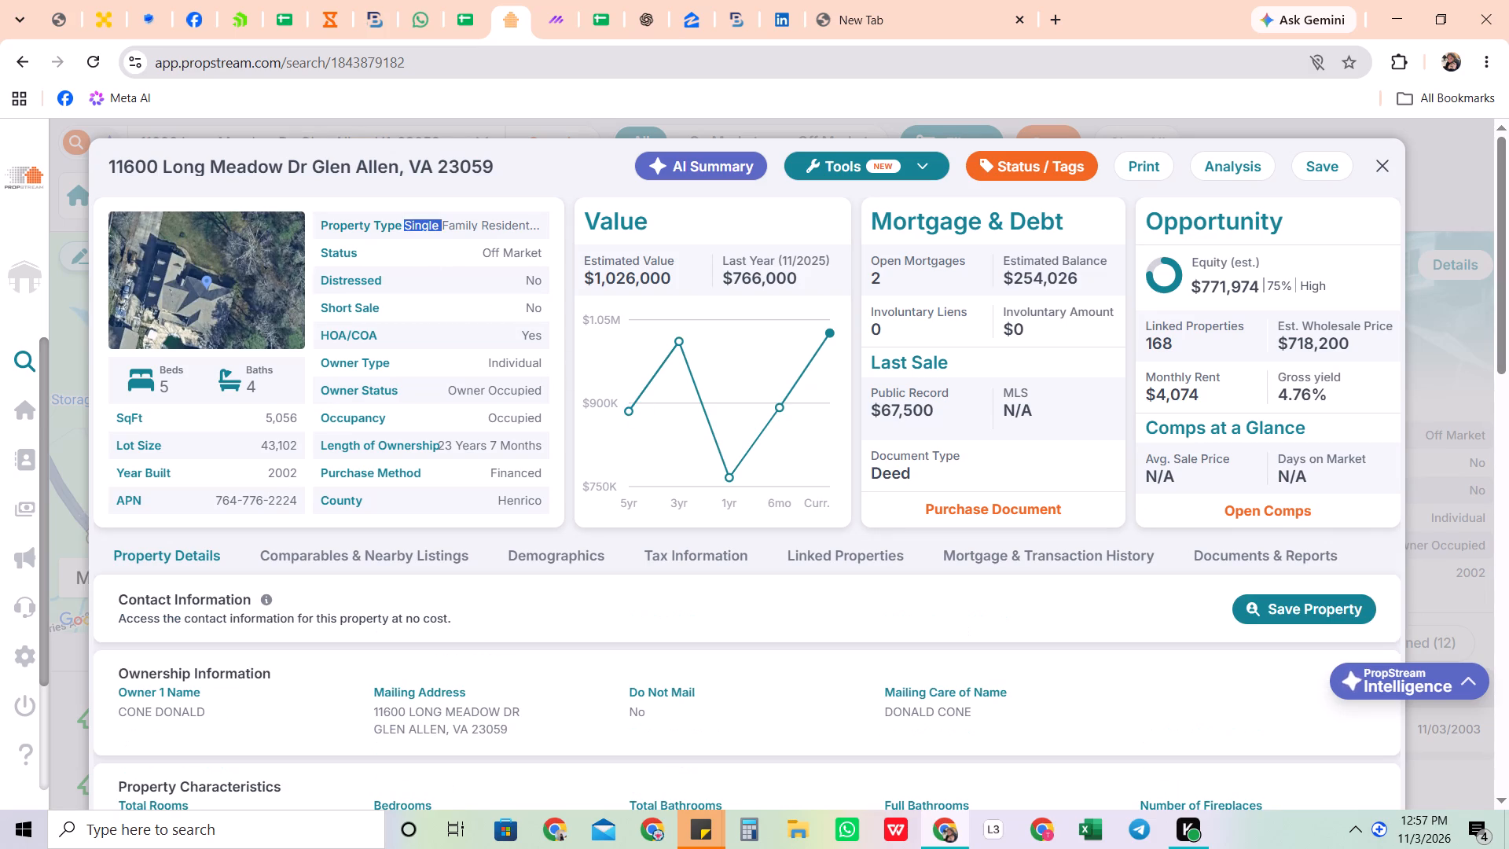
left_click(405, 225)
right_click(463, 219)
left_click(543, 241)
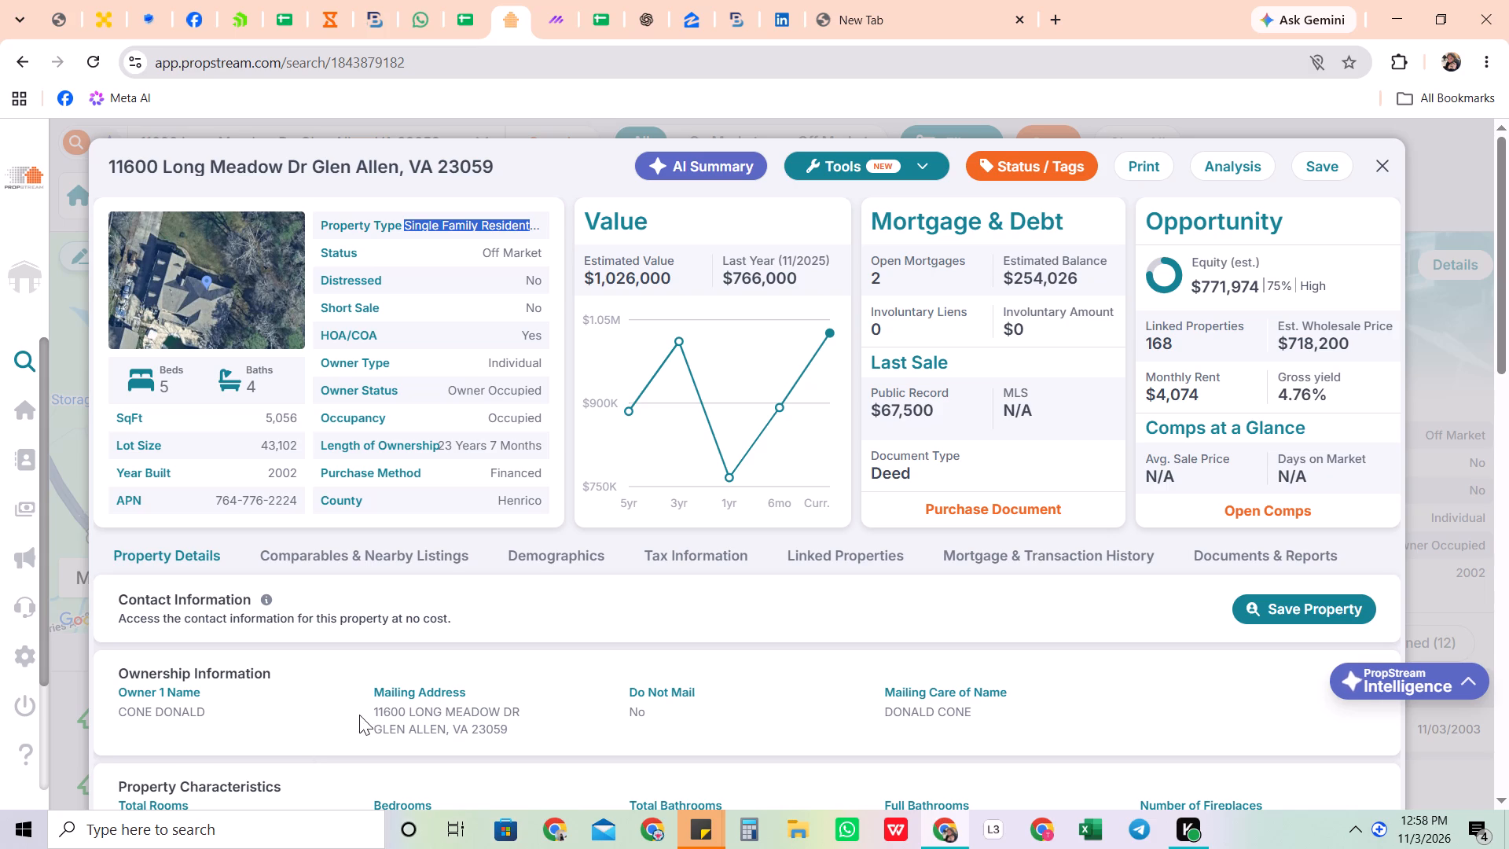
Copy the owner's mailing address from PropStream's ownership information into the Owner Mailing Address cell of row 1423.
left_click_drag(372, 706, 514, 733)
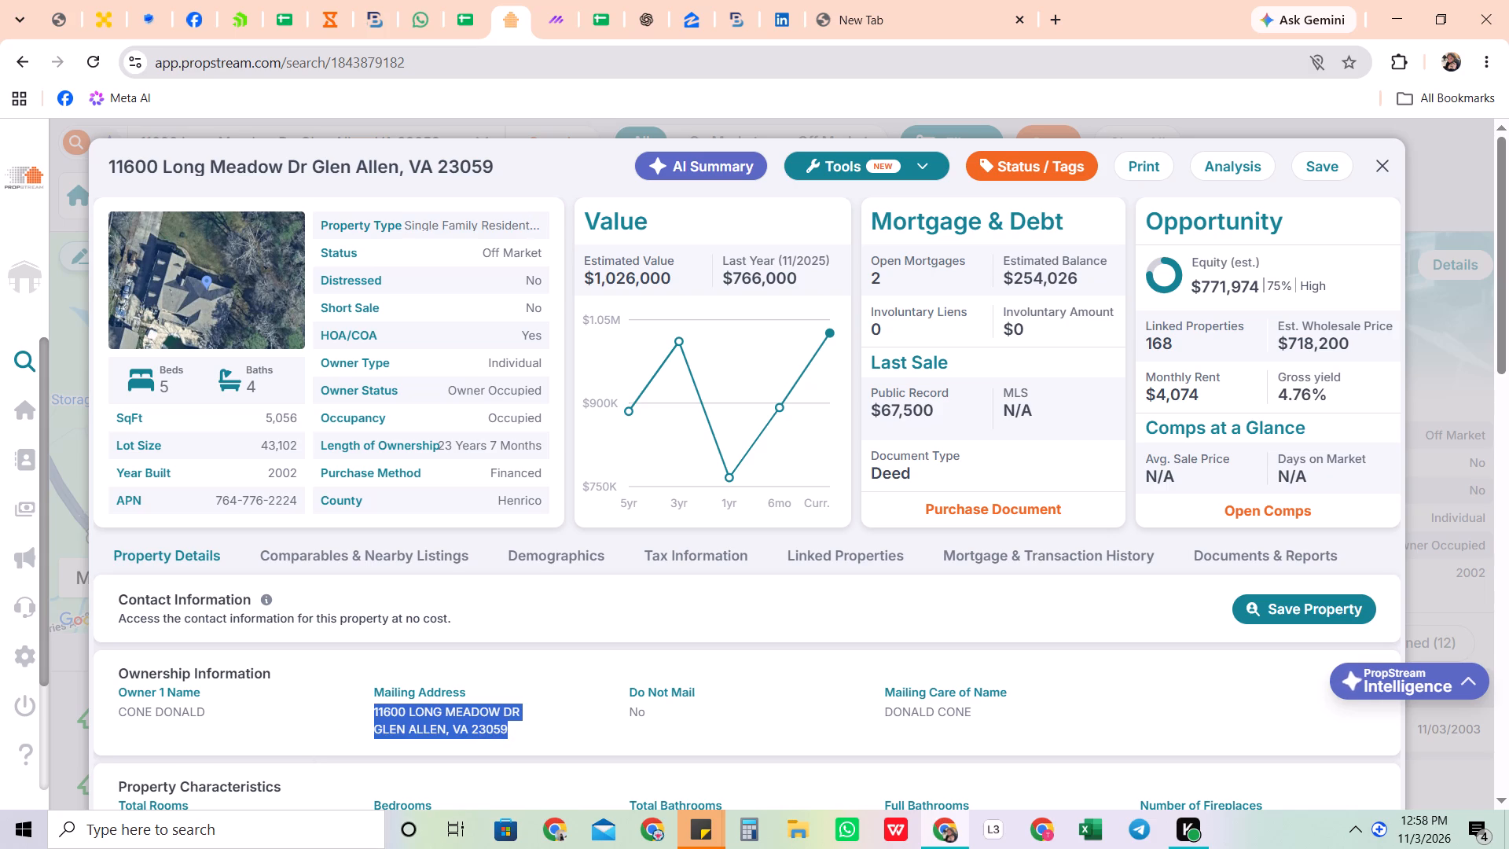
right_click(475, 729)
left_click(518, 520)
left_click(464, 31)
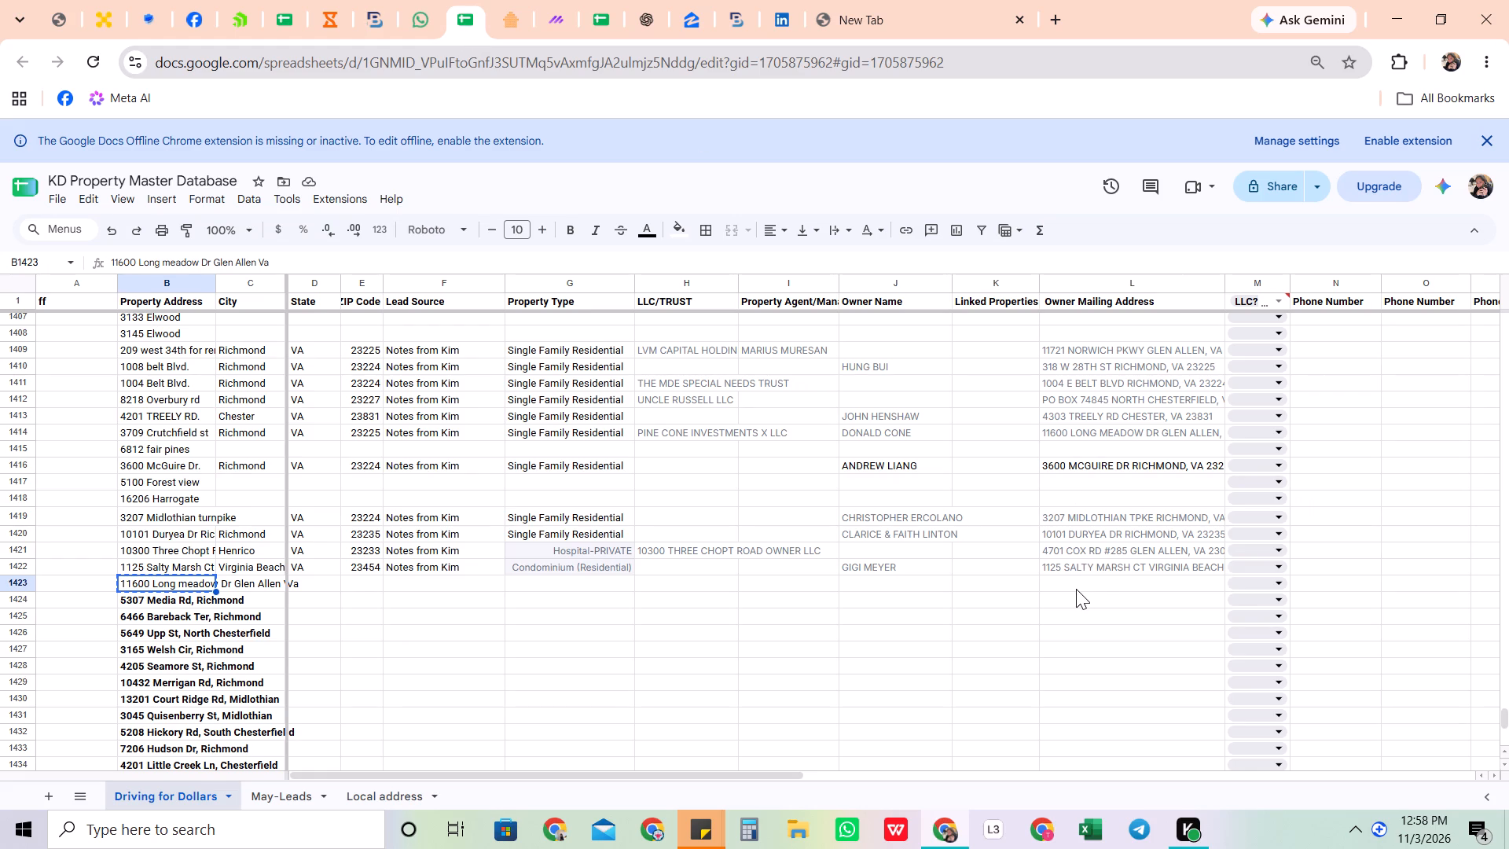
left_click(1074, 587)
right_click(1074, 586)
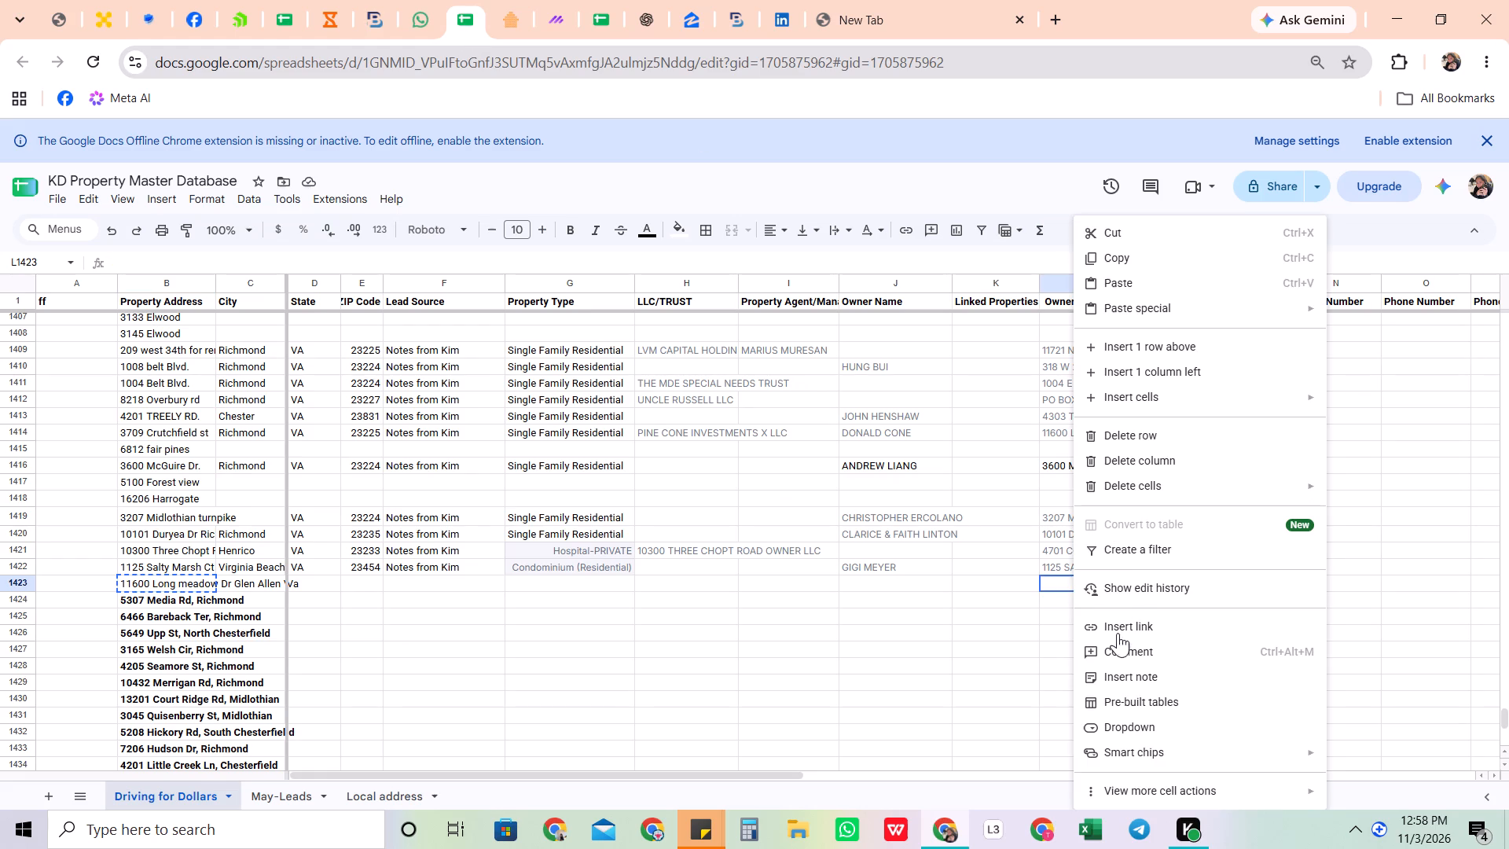
left_click(1048, 588)
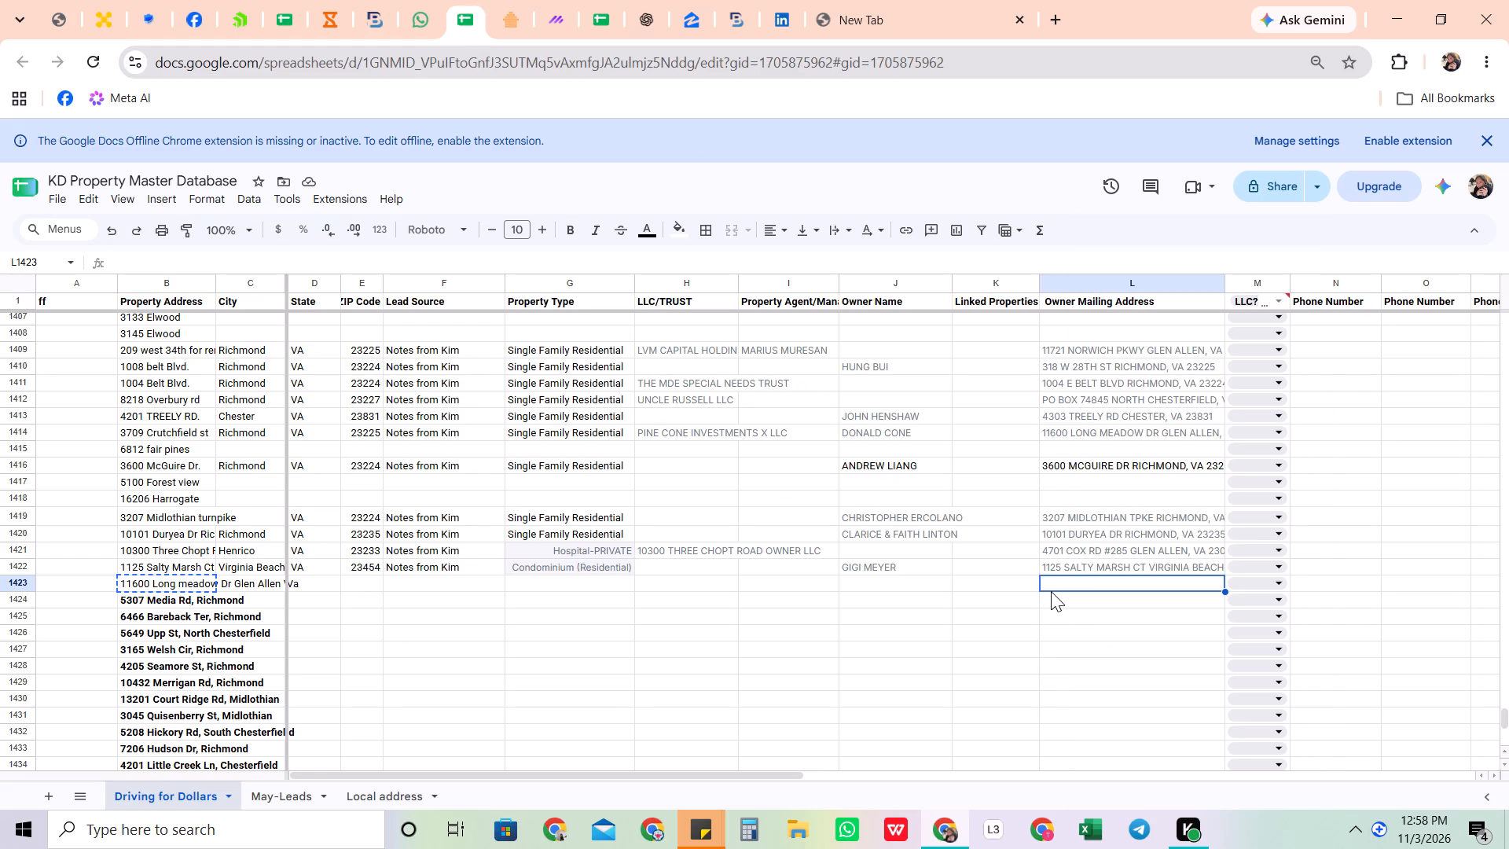
key("ctrl+v")
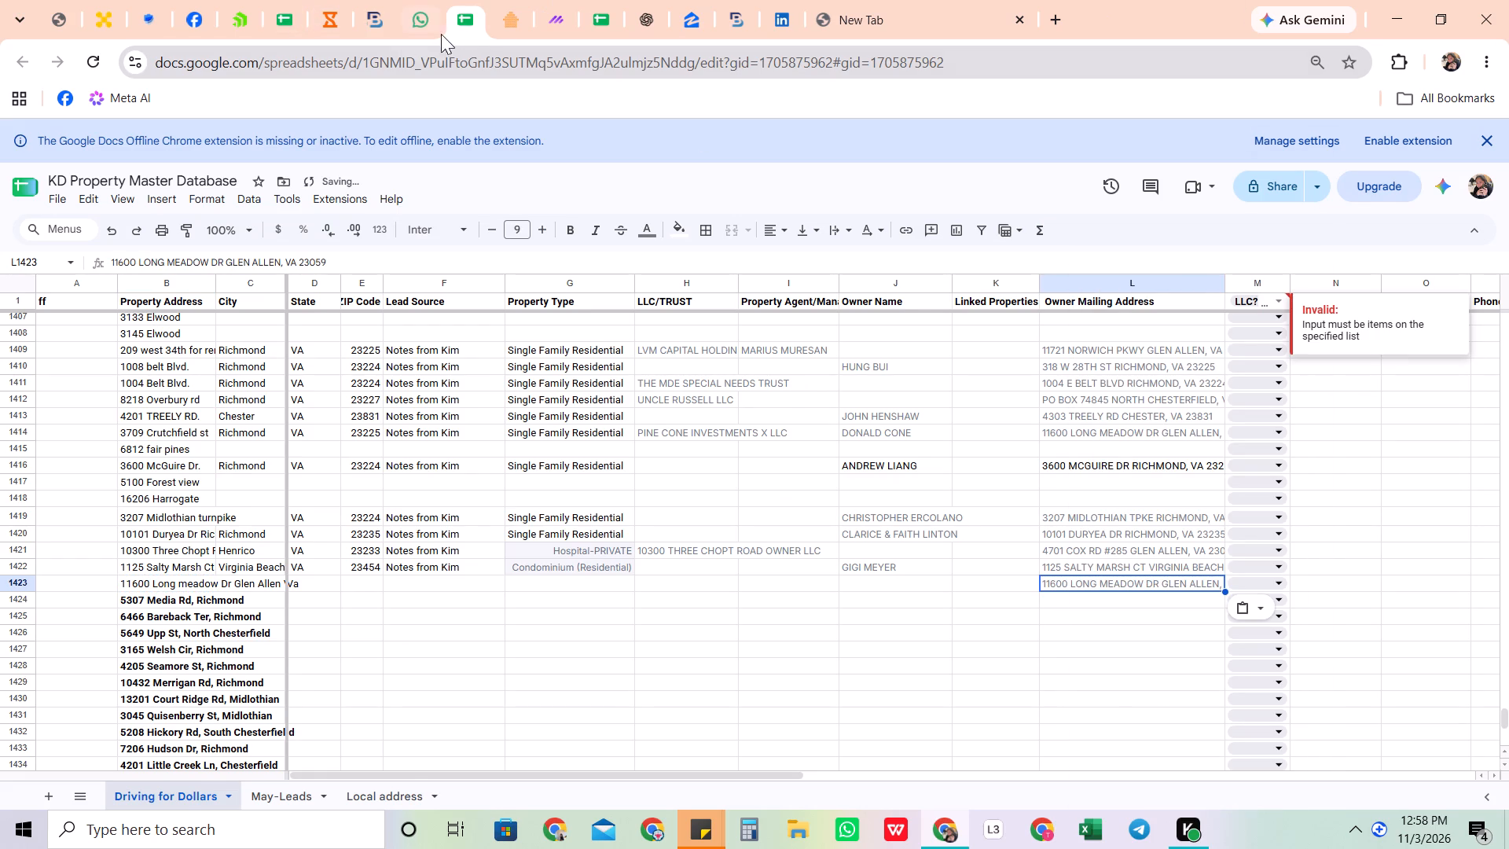
Copy the owner's name from PropStream's Mailing Care of Name into the Owner Name cell of row 1423.
left_click(501, 24)
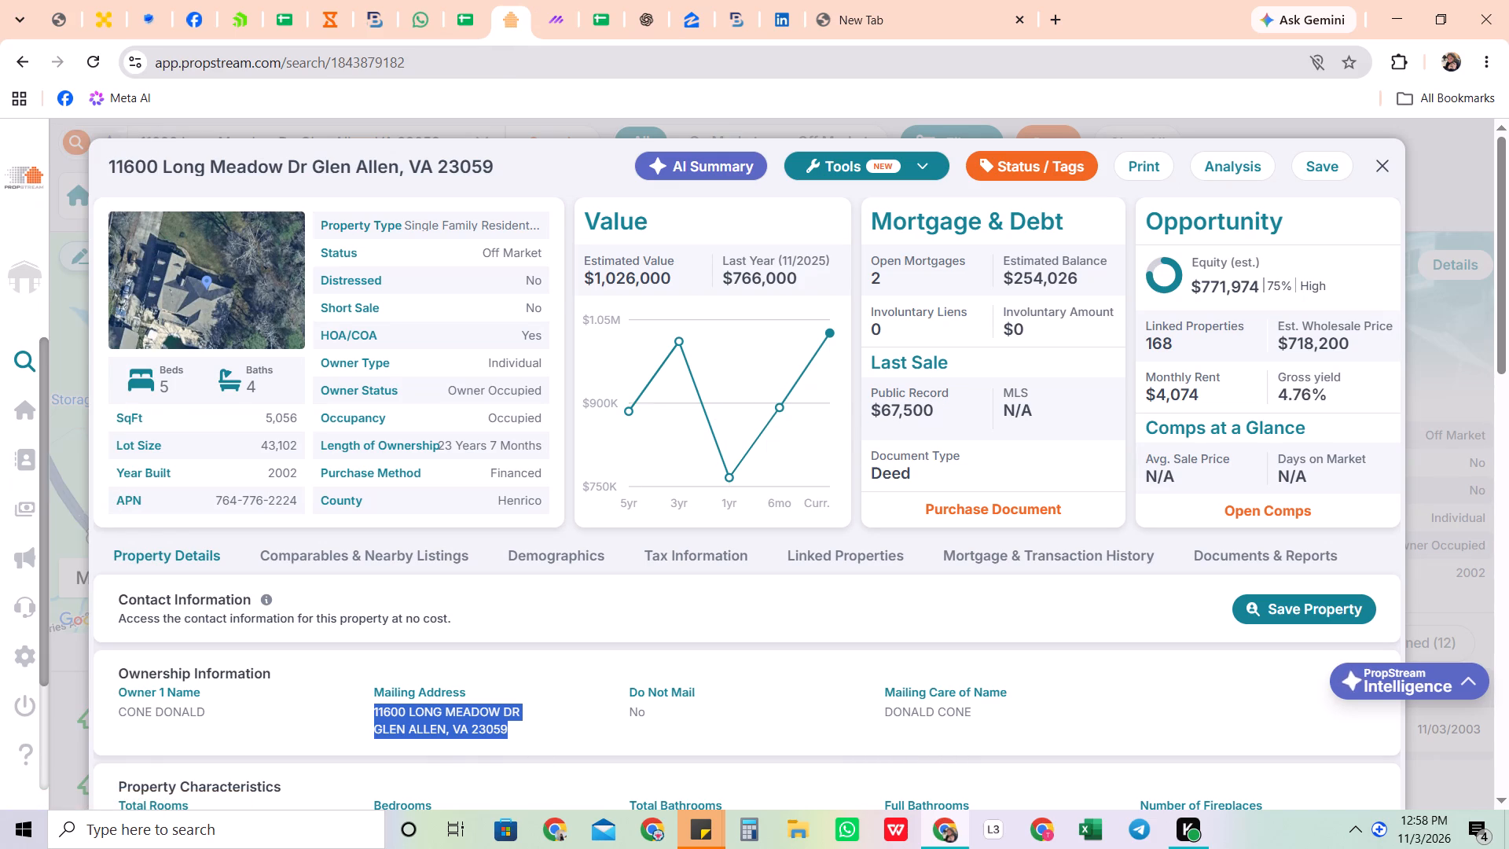
left_click_drag(889, 714, 971, 714)
left_click(983, 715)
left_click_drag(879, 711, 979, 719)
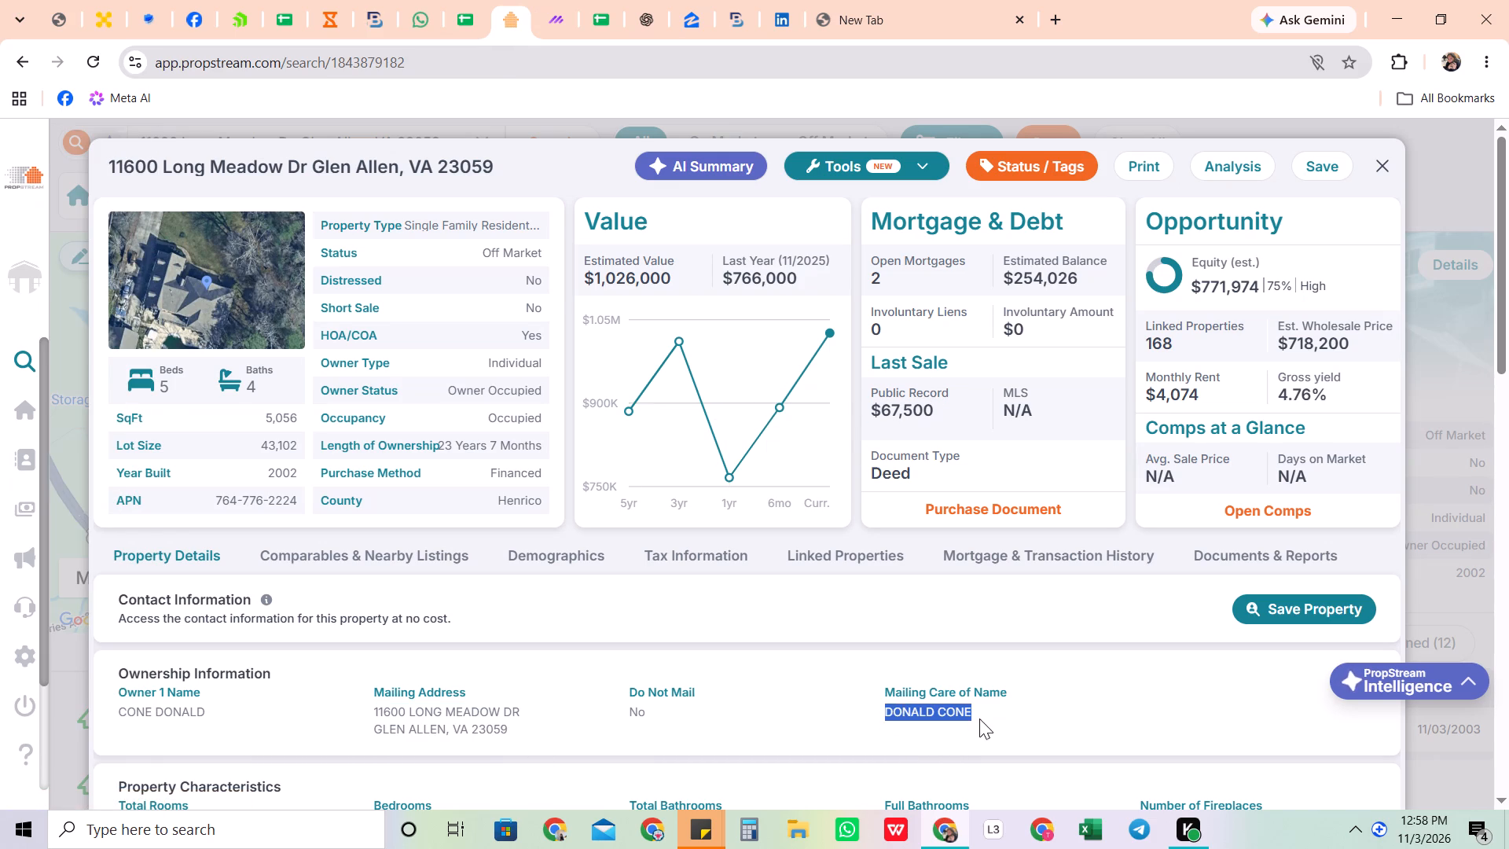
left_click_drag(979, 719, 982, 719)
key("ctrl+c")
left_click(478, 20)
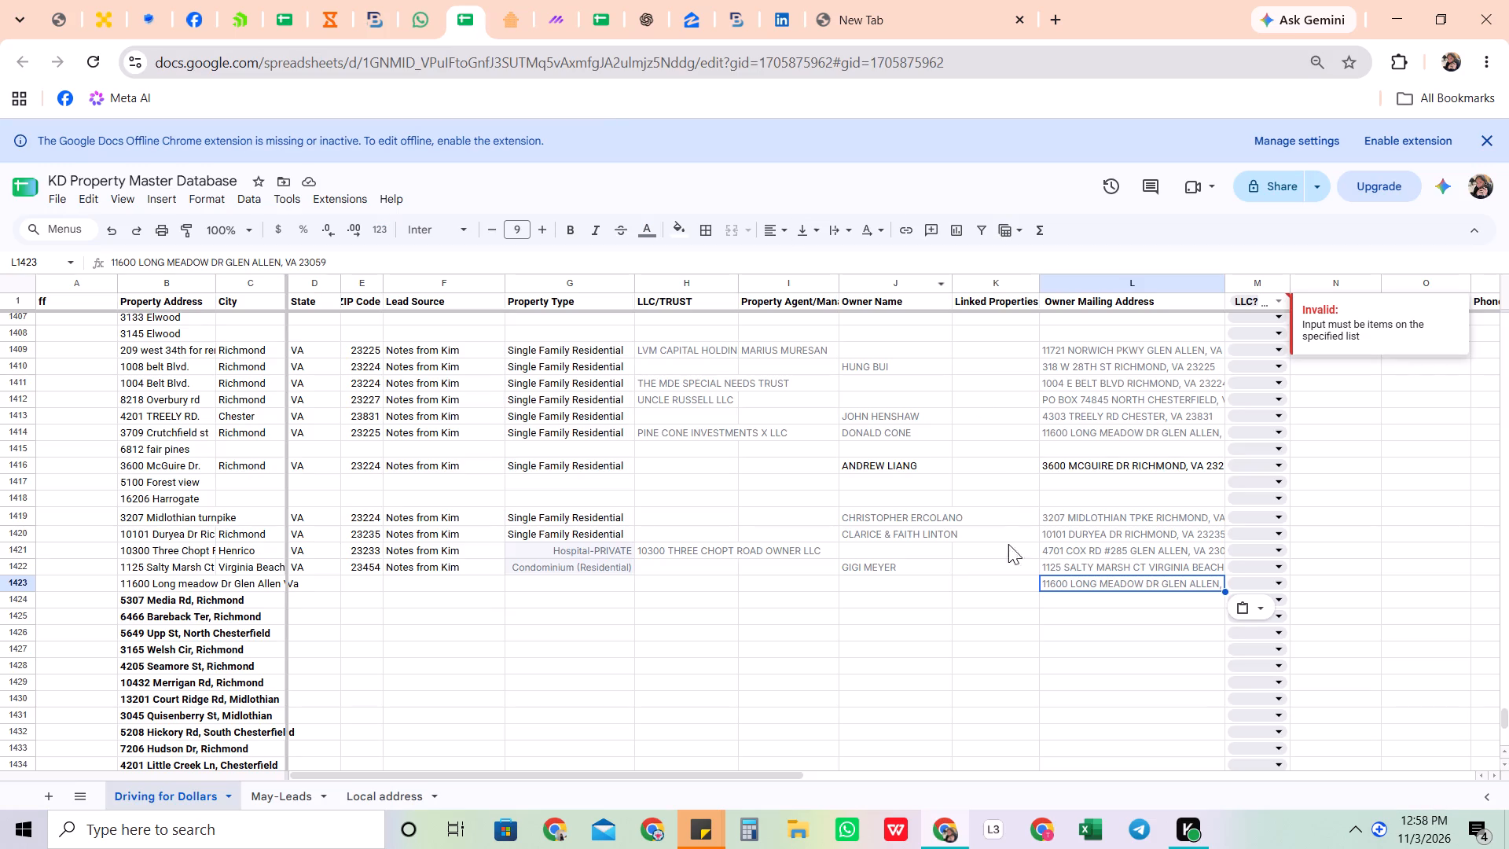
left_click(865, 586)
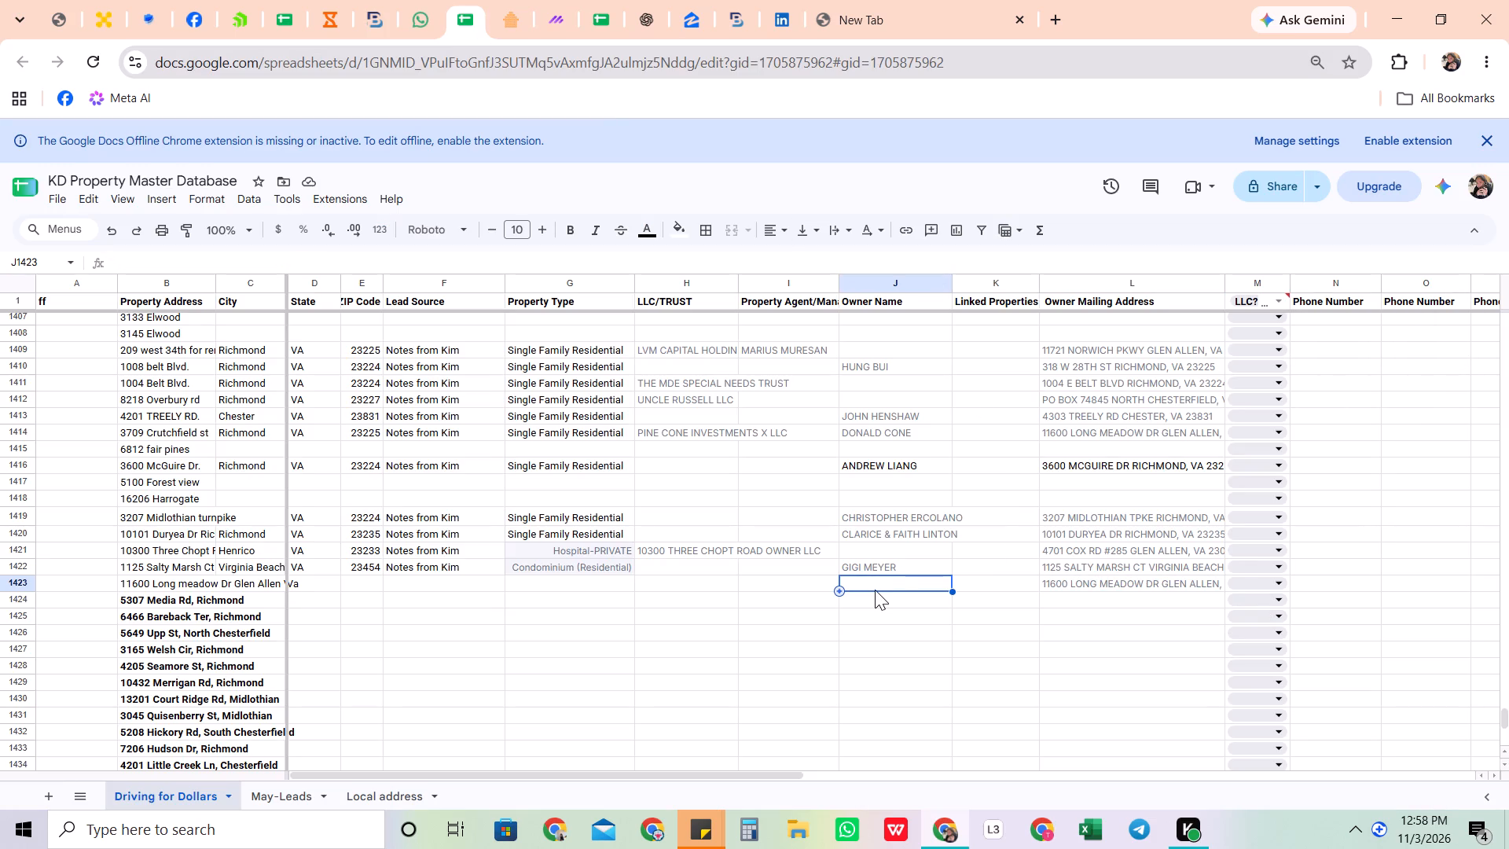
key("ctrl+v")
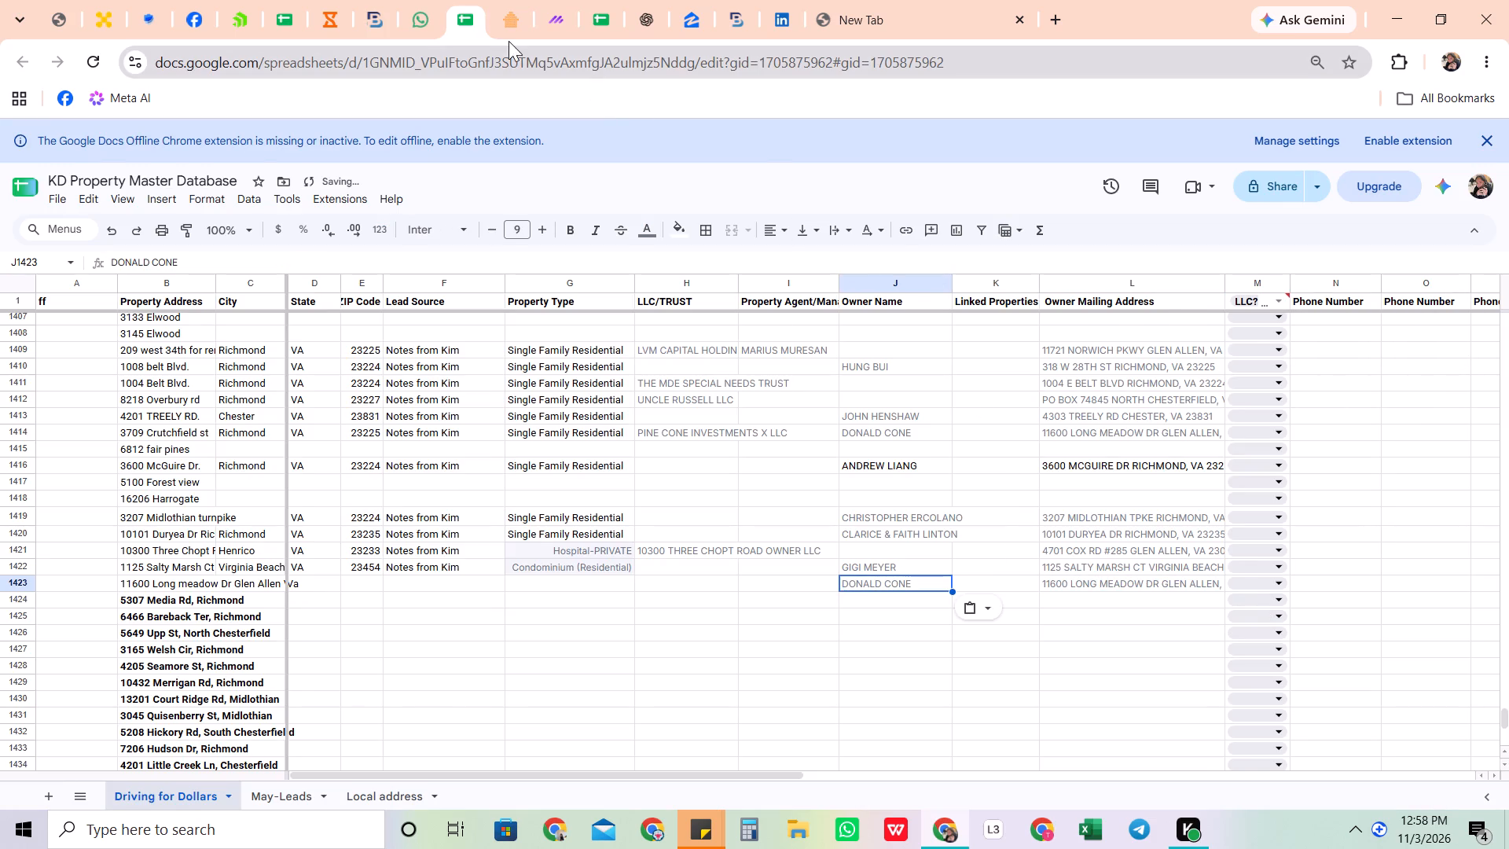
Copy the ZIP code 23059 from the property's address heading in PropStream and return to the Driving for Dollars sheet.
left_click(509, 25)
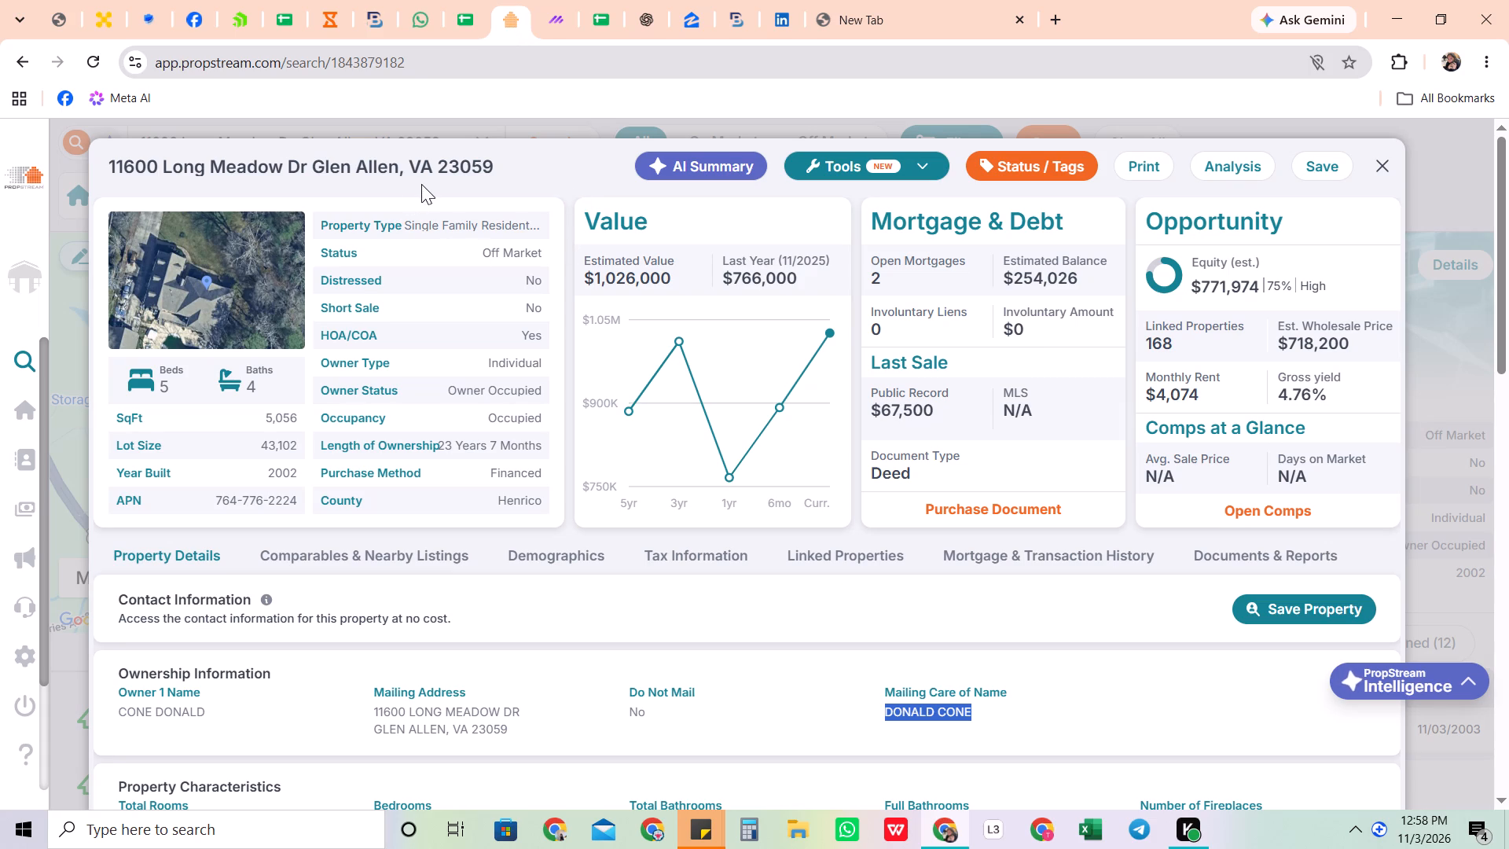
left_click_drag(440, 164, 526, 175)
right_click(460, 167)
left_click(501, 185)
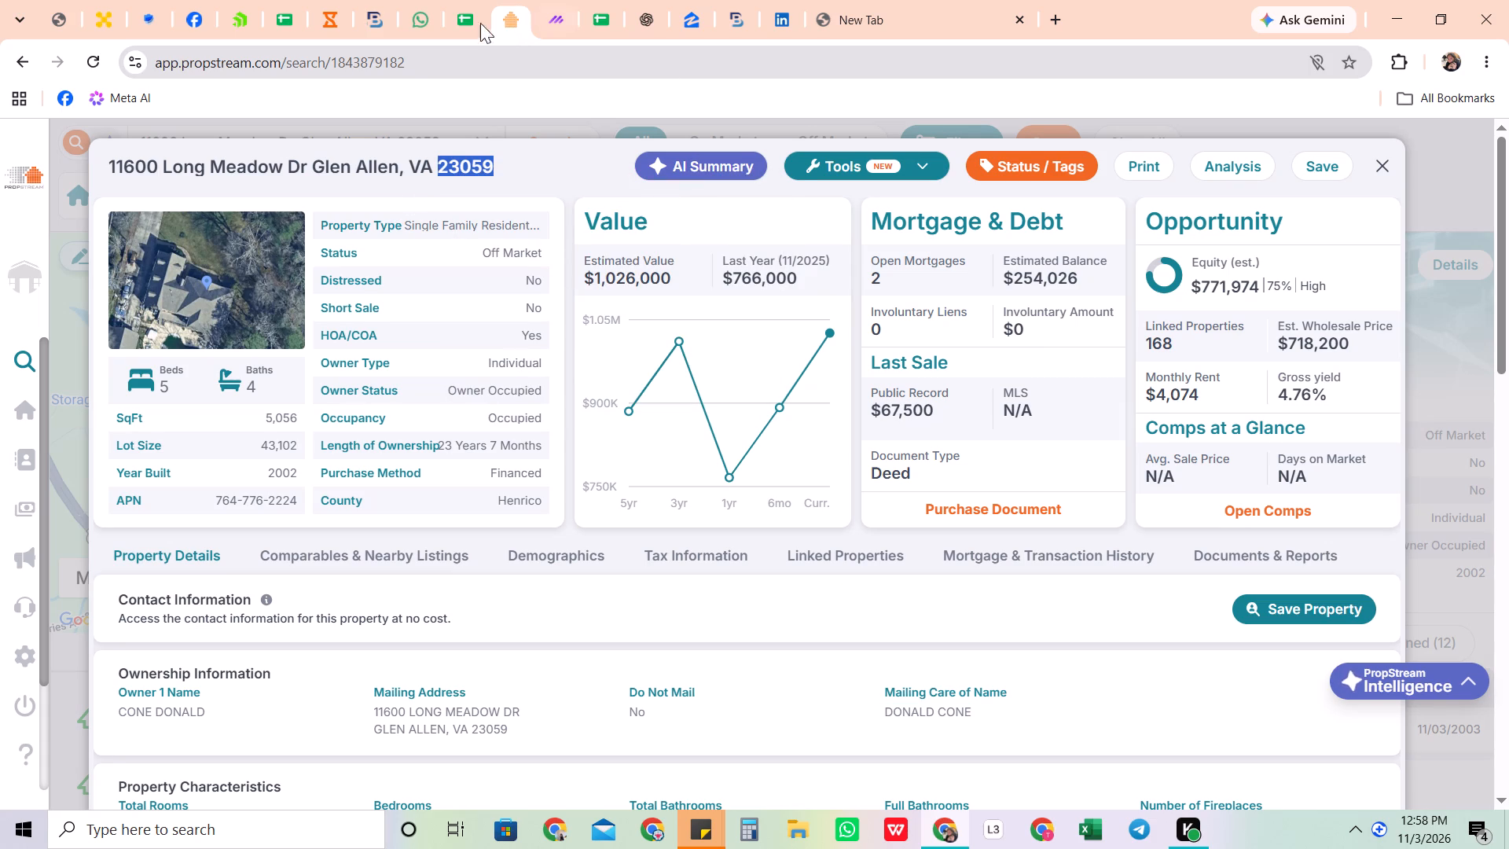
left_click(462, 23)
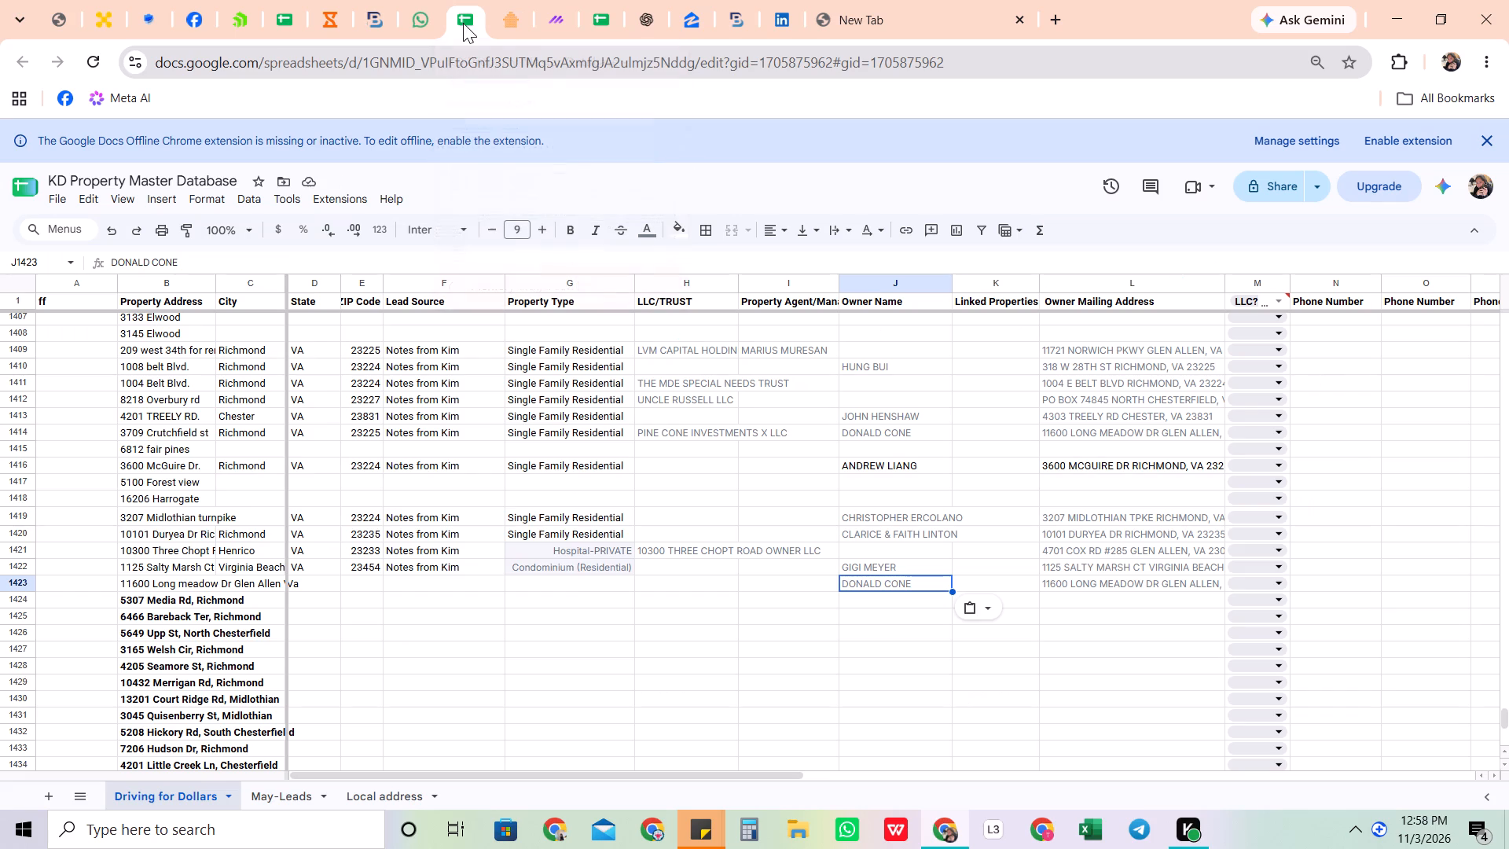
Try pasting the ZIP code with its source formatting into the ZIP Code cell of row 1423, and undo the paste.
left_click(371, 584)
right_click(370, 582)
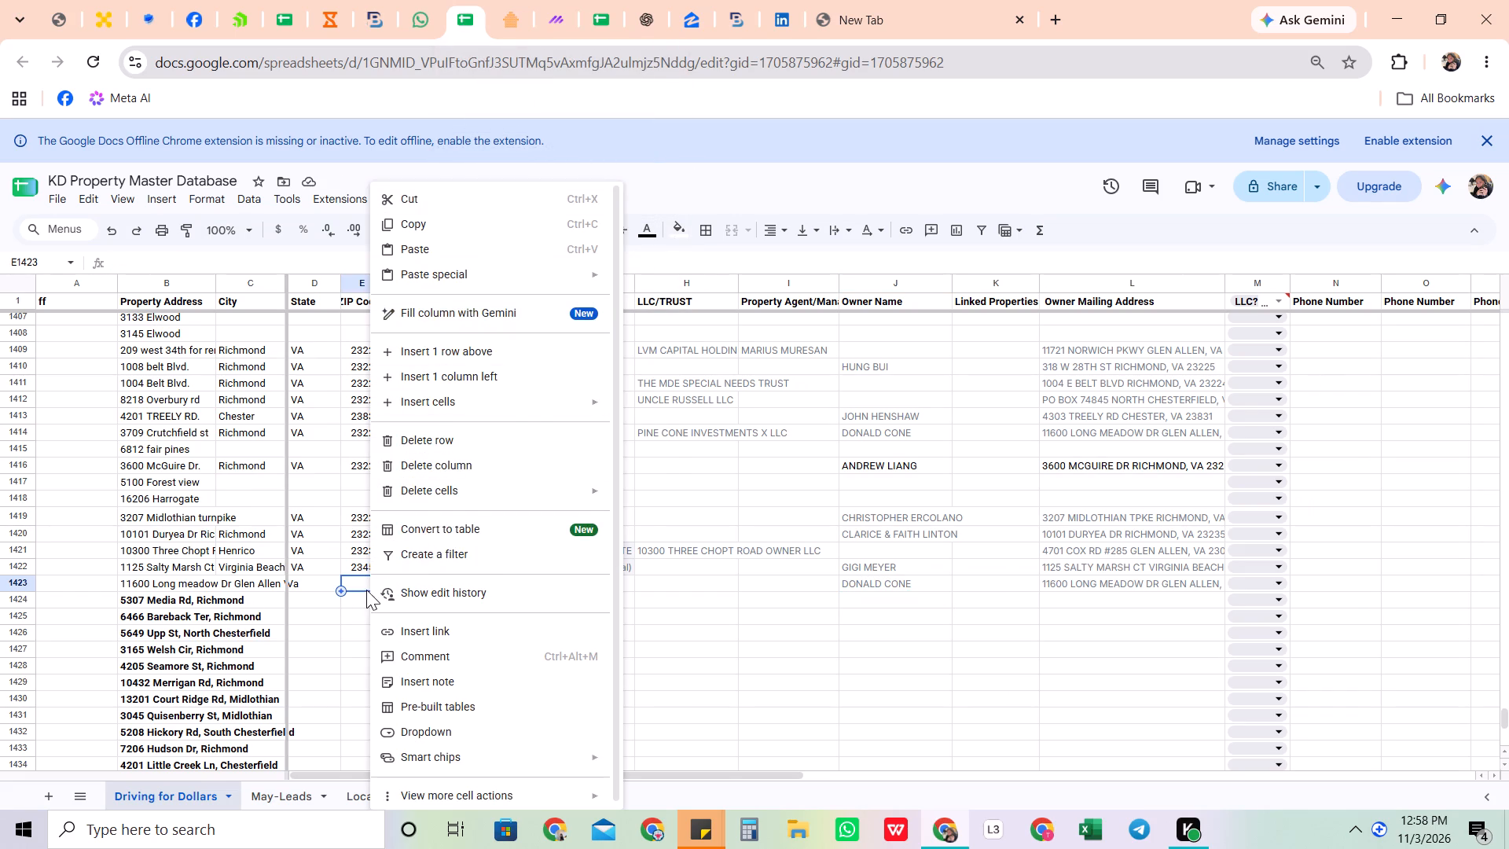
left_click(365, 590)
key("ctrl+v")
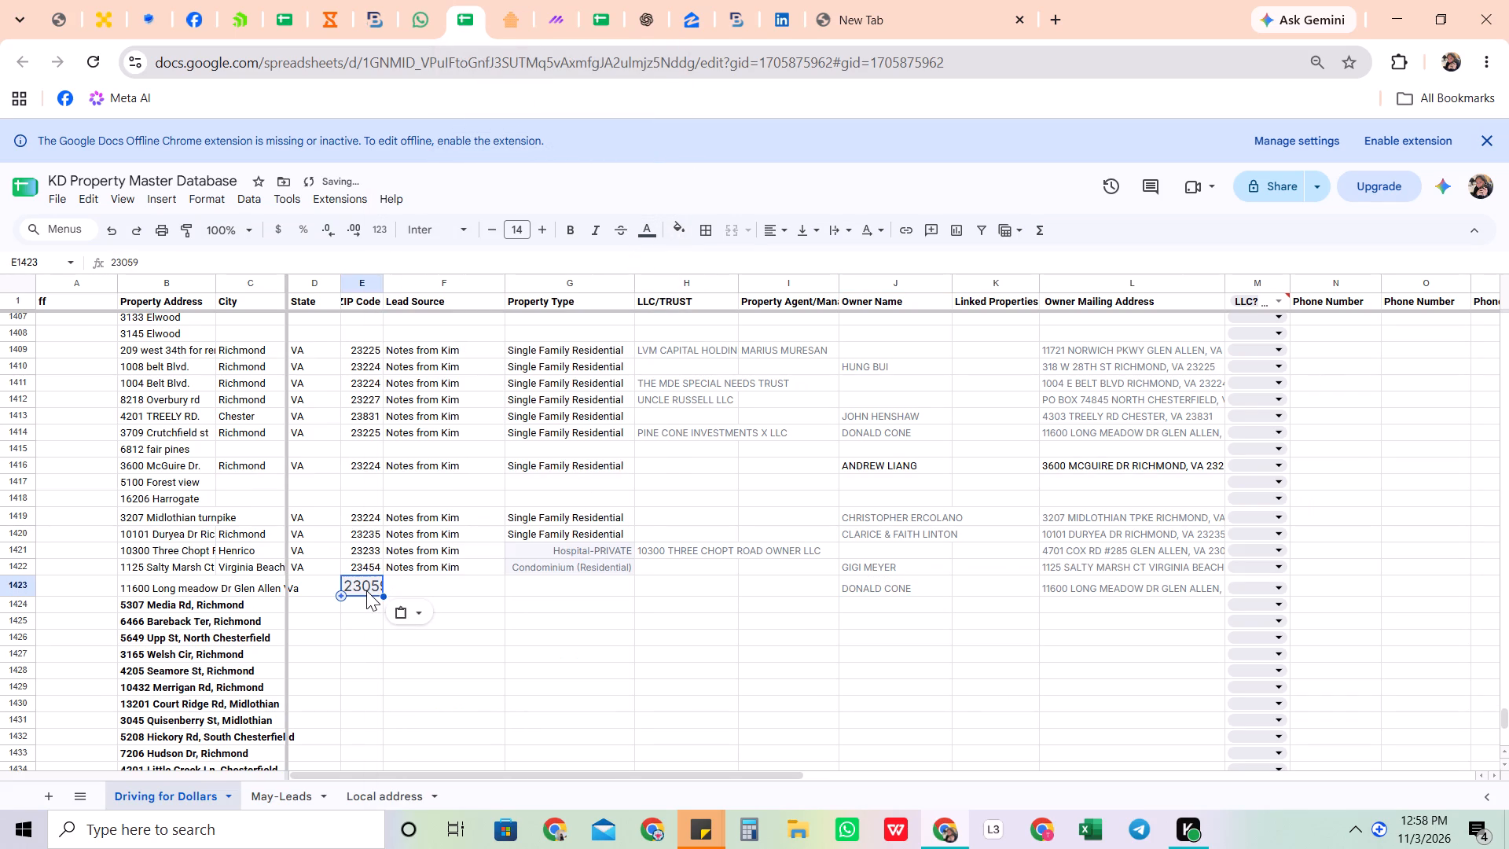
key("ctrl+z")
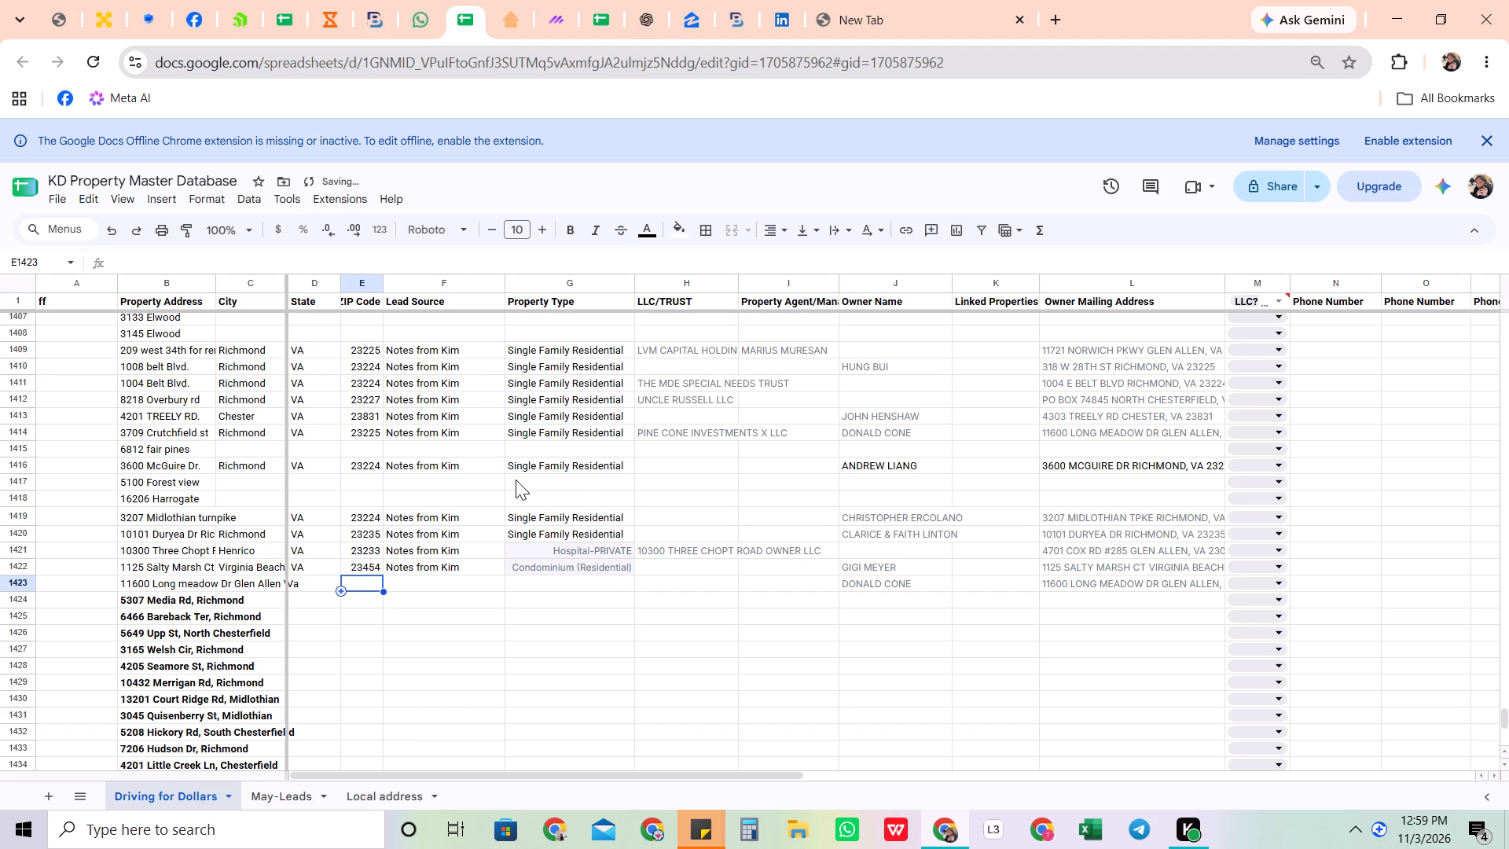
Insert the copied ZIP code 23059 into row 1423's ZIP Code cell, keeping the sheet's own text formatting.
double_click(349, 583)
double_click(355, 581)
left_click(362, 581)
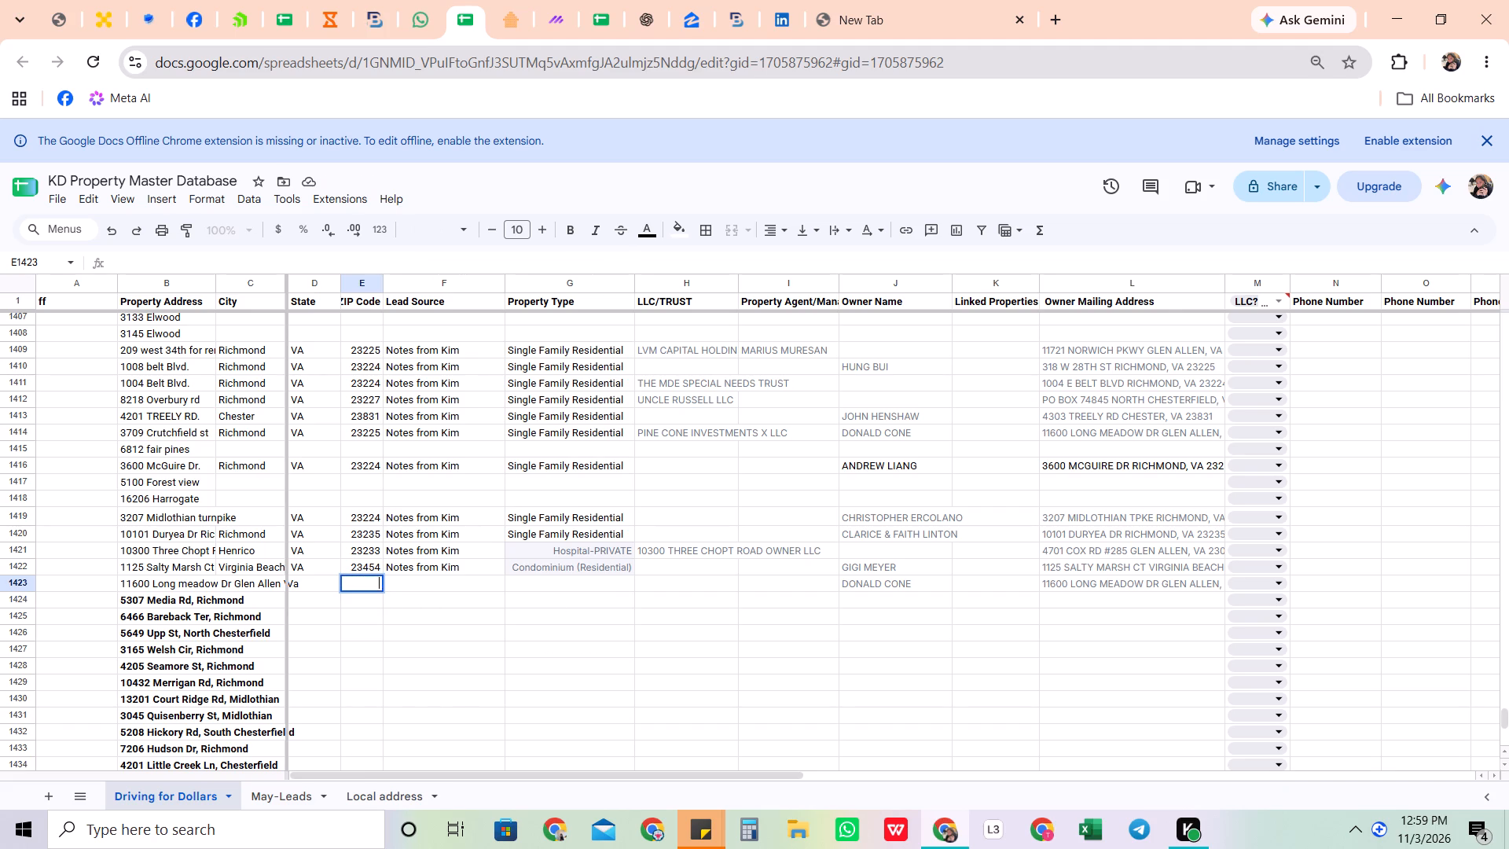
key("ctrl+v")
Enter Notes from Kim as the Lead Source for row 1423.
left_click(430, 585)
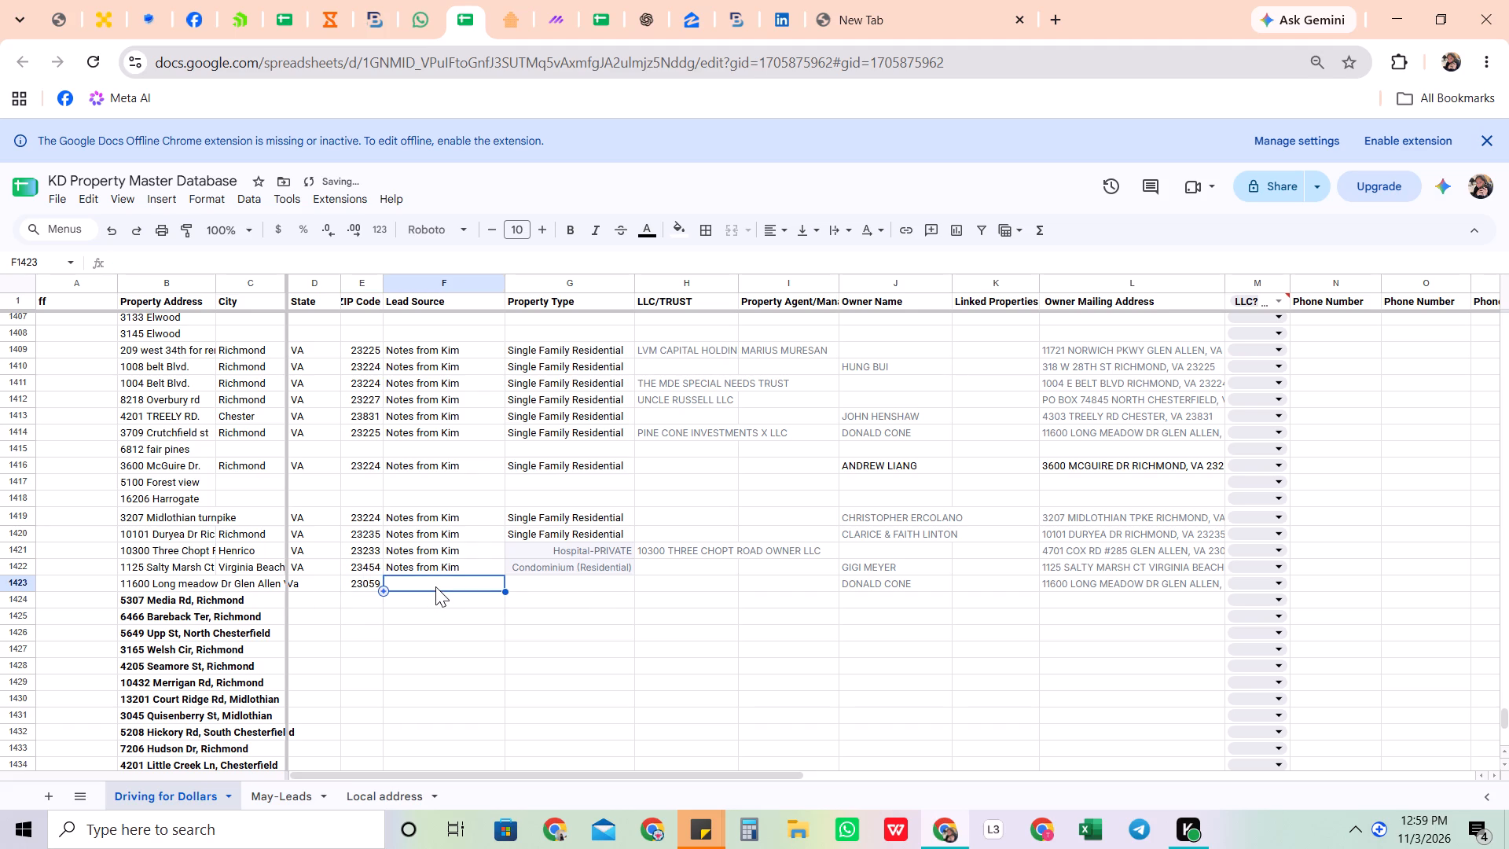
key("shift+n")
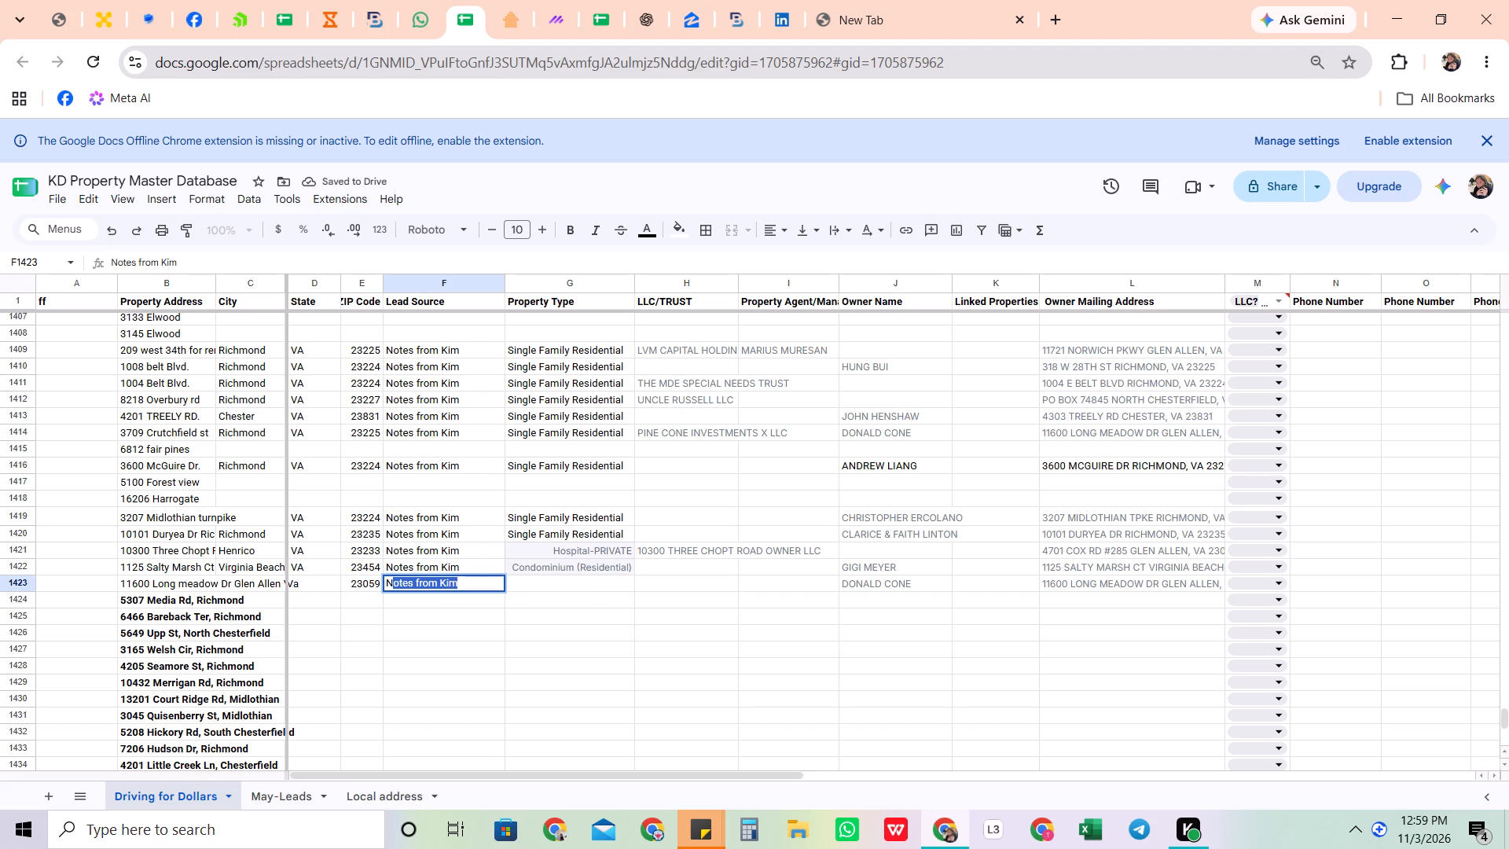
Check the property type in PropStream and copy Single Family Residential from row 1416 into the Property Type cell of row 1423.
left_click(500, 24)
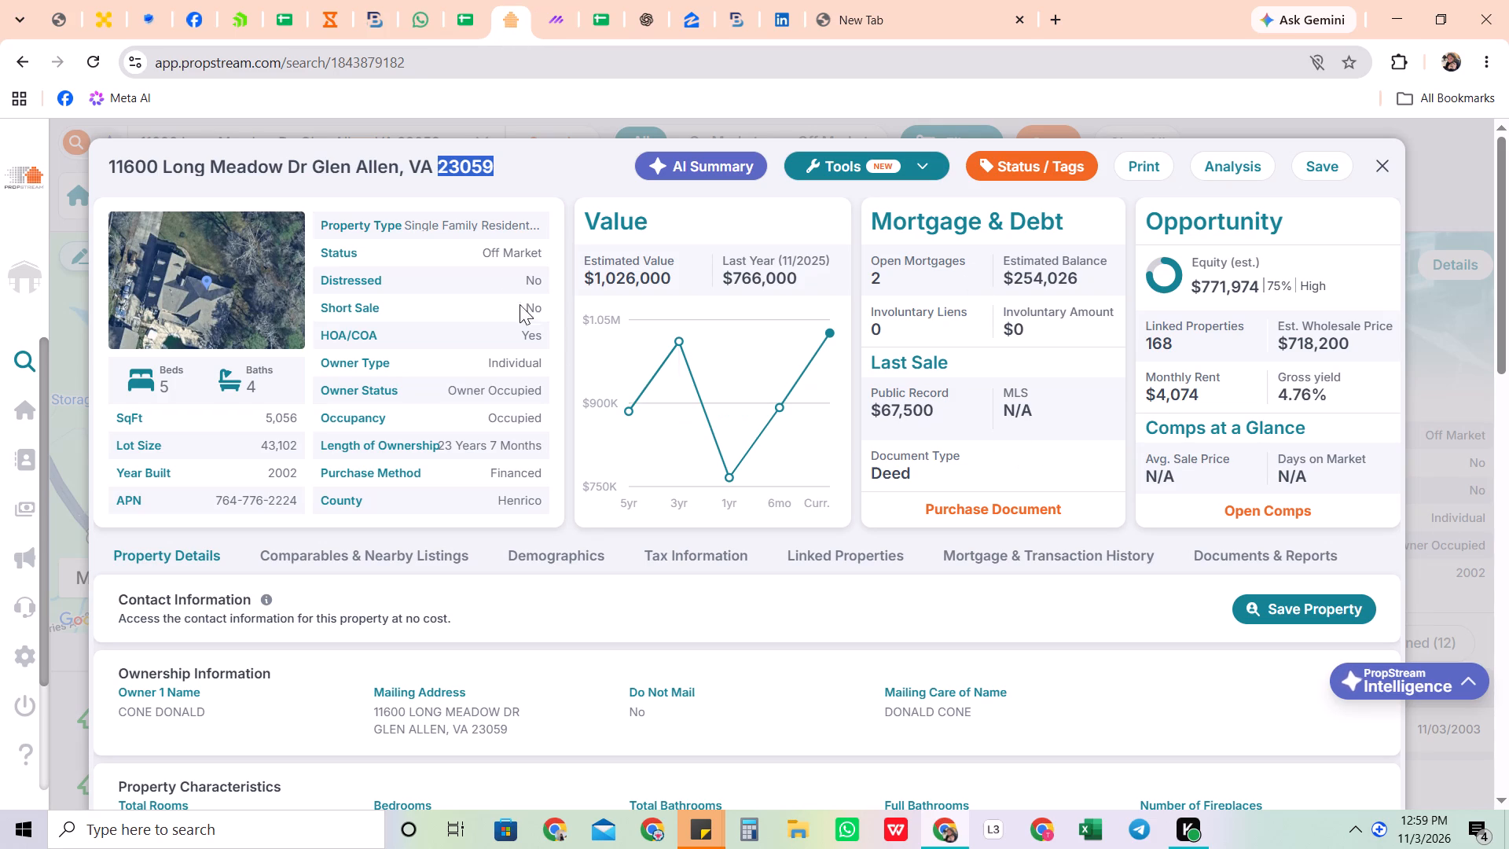
left_click(454, 23)
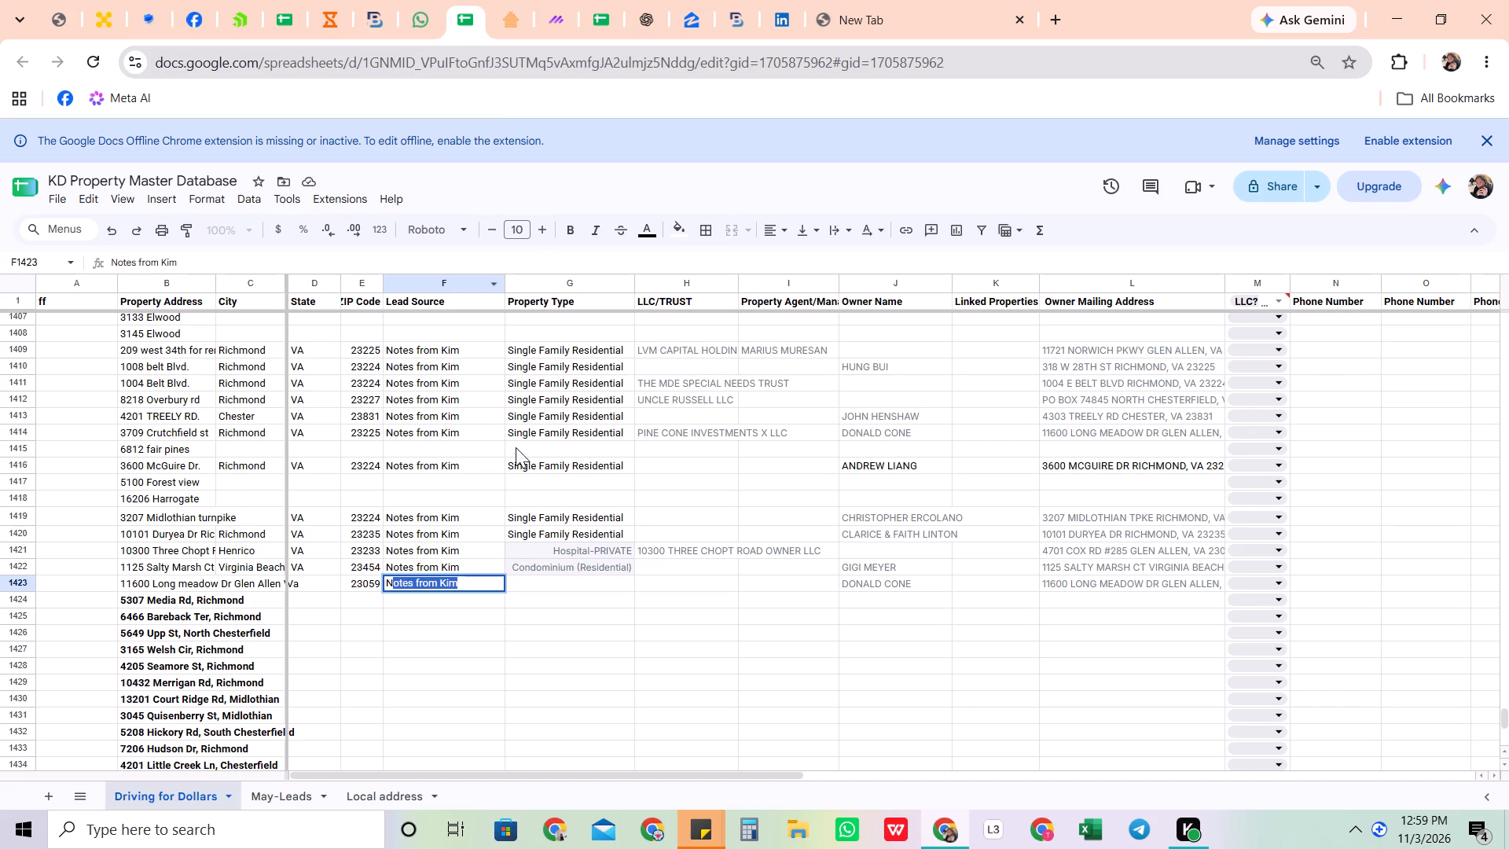
left_click(532, 464)
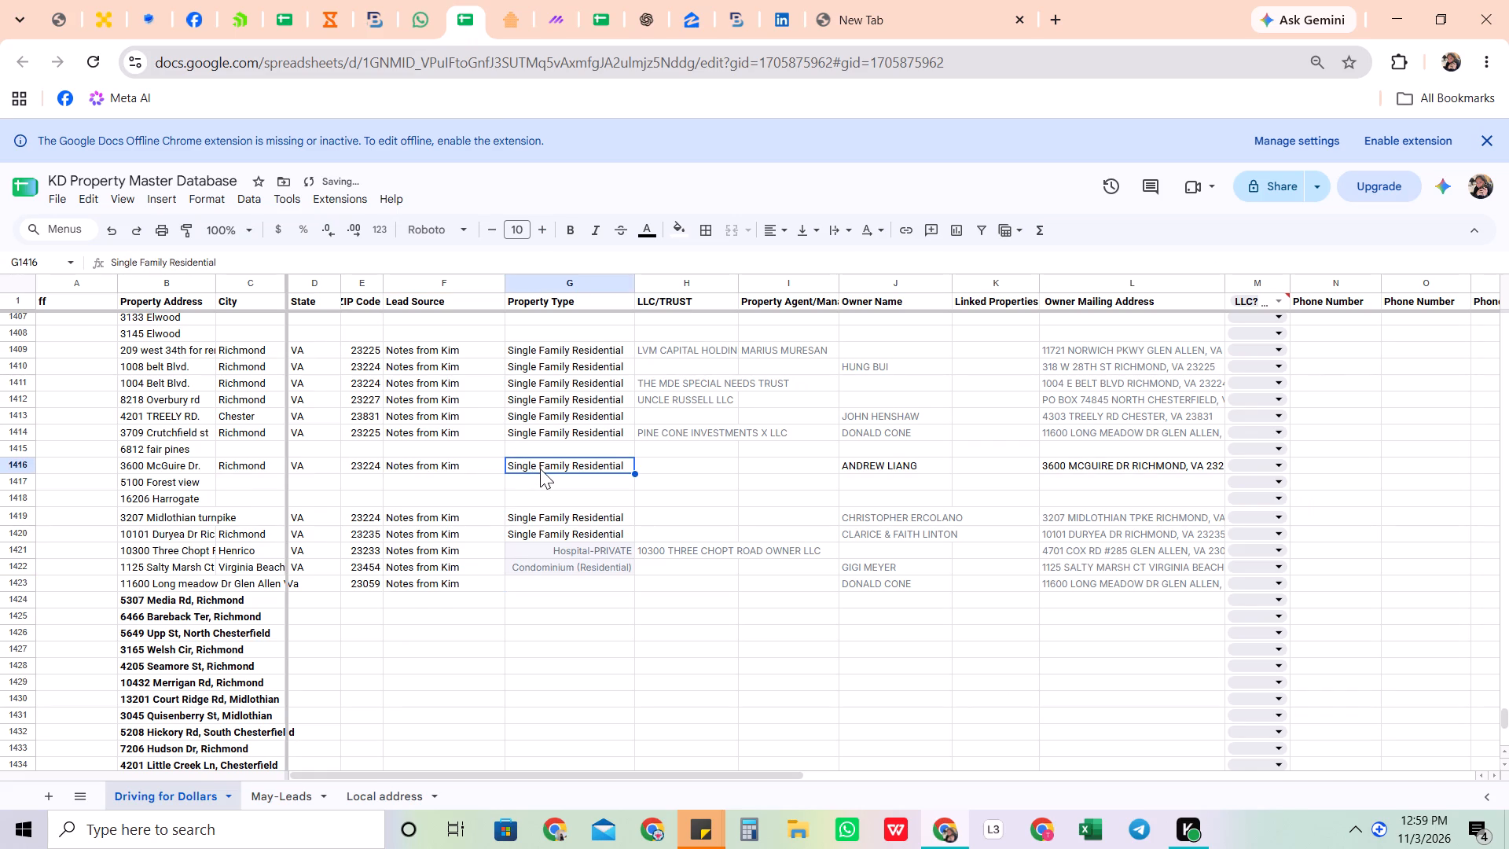
key("ctrl+c")
left_click(570, 584)
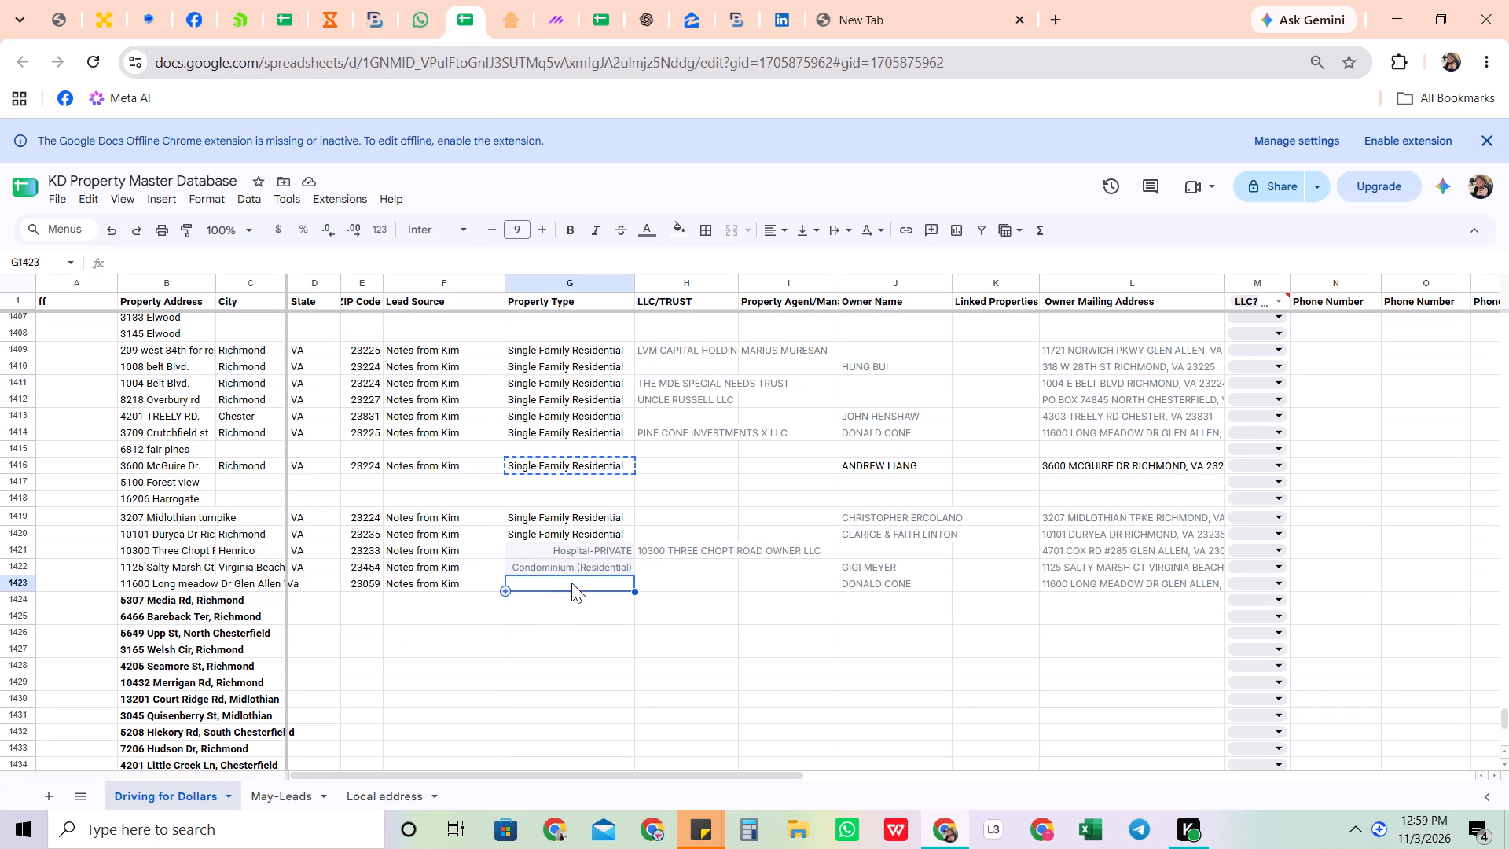
key("ctrl+v")
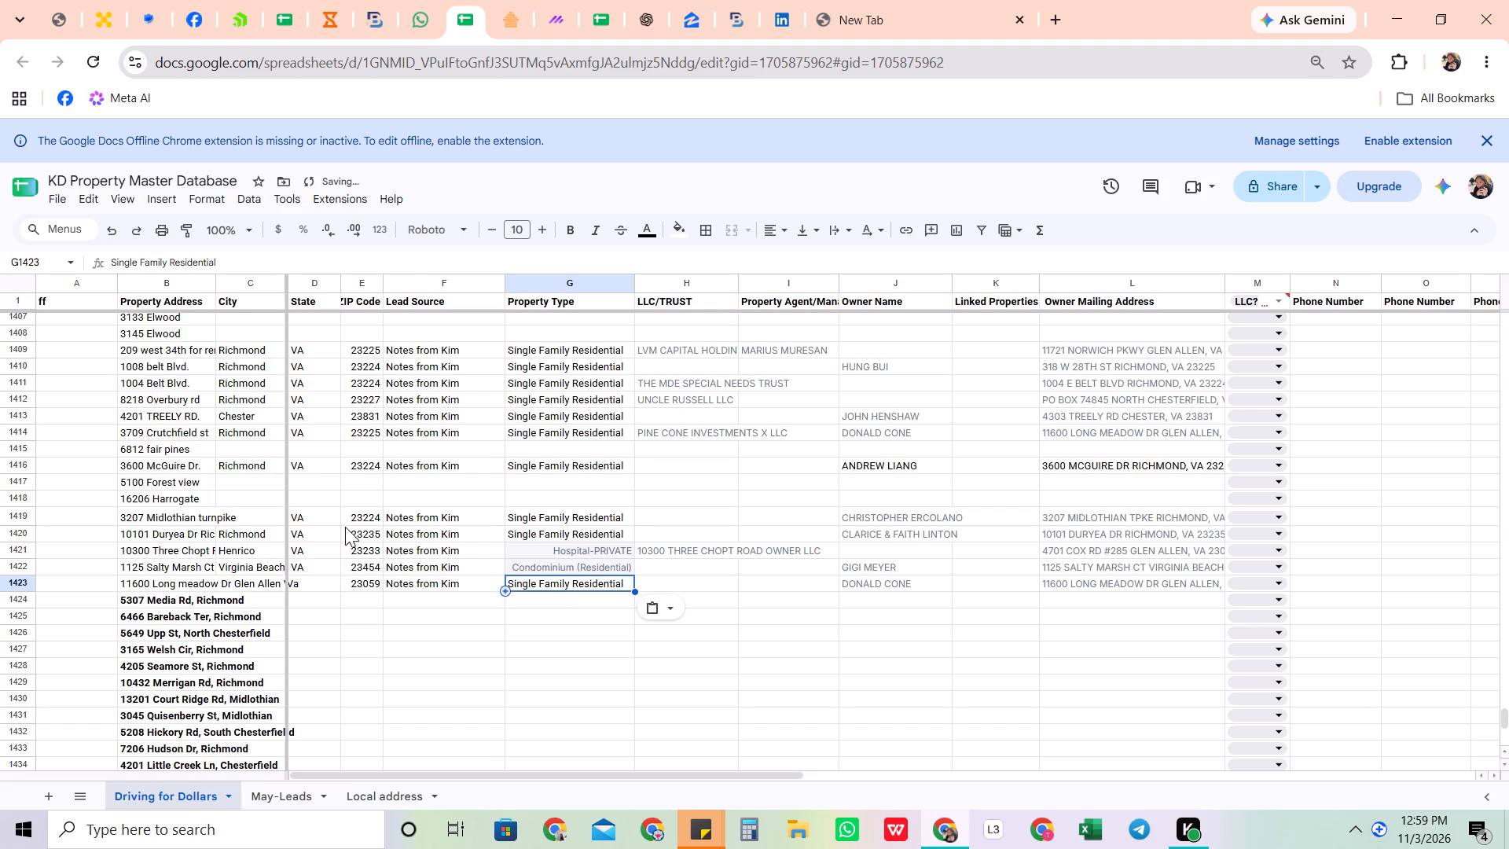
Enter VA in the State cell of row 1423.
left_click(307, 582)
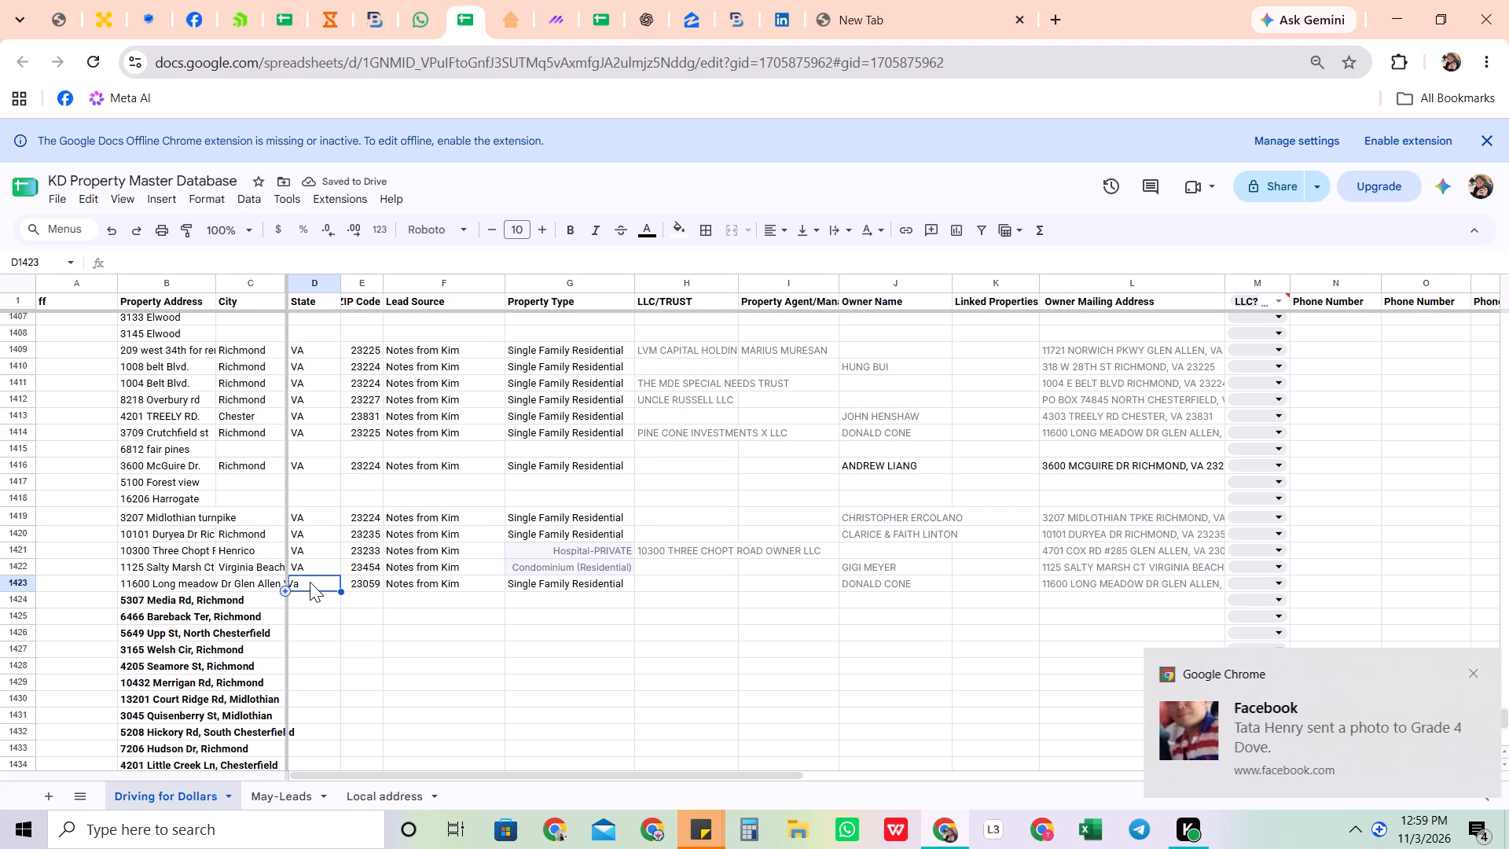
key("shift+v")
key("shift+a")
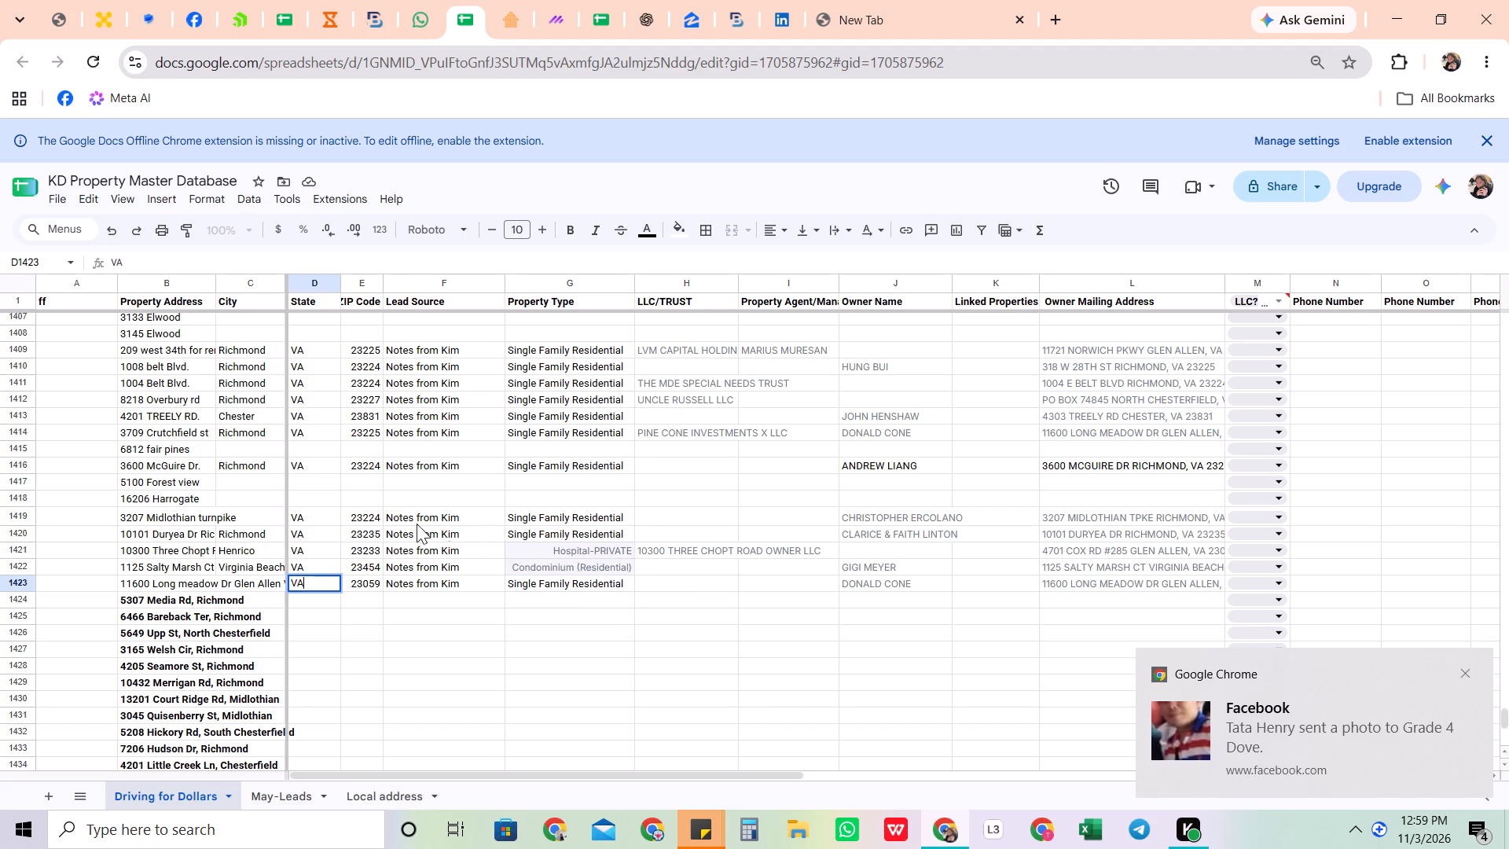
Copy the city Glen Allen from the PropStream address heading into the City cell of row 1423, keeping the sheet's own text formatting.
left_click(496, 12)
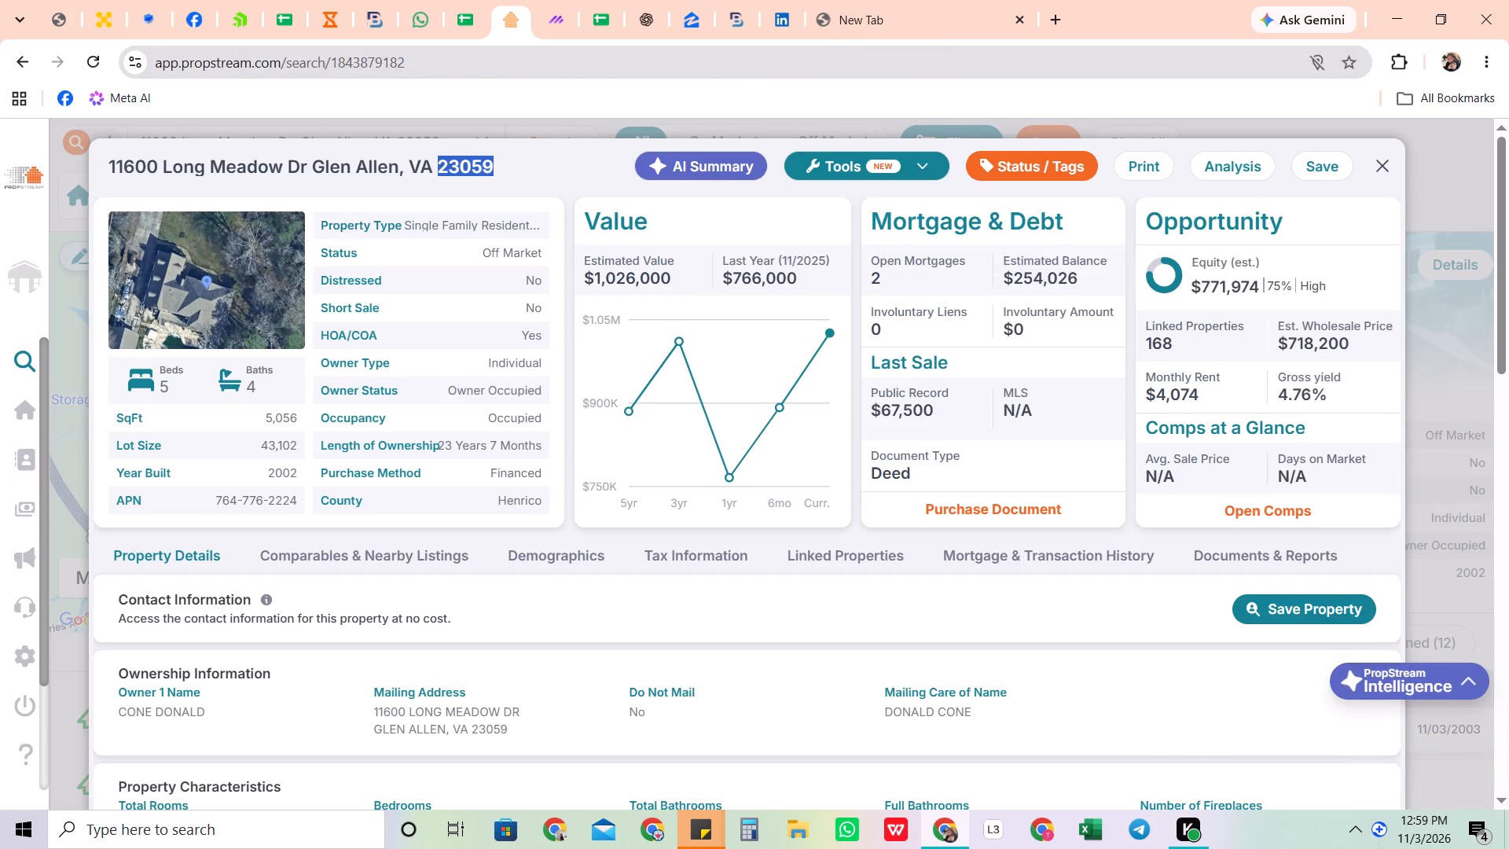
left_click_drag(314, 168, 398, 164)
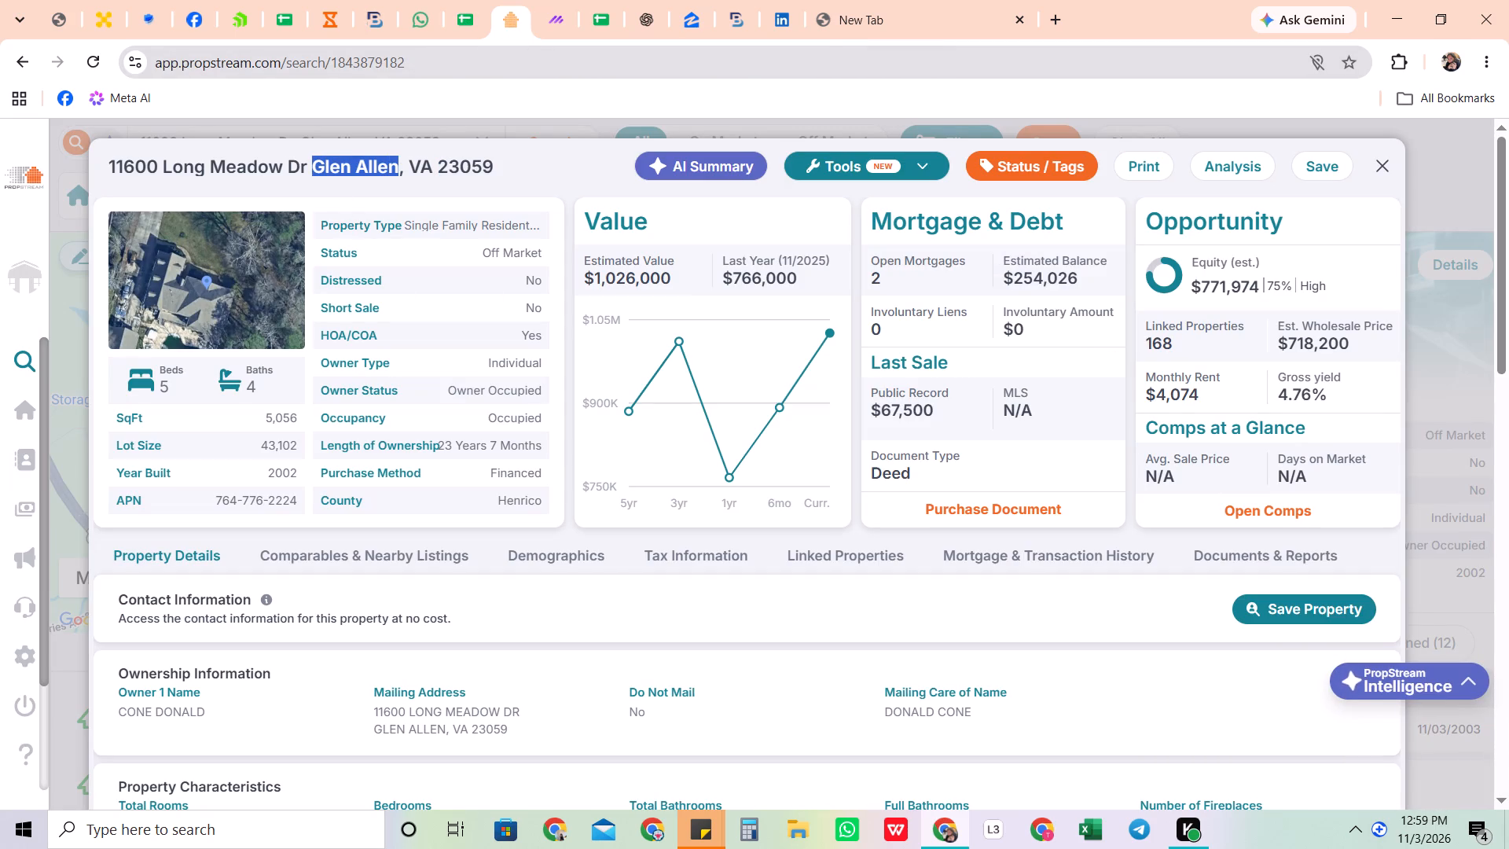
left_click_drag(398, 164, 400, 164)
right_click(377, 168)
left_click(432, 194)
left_click(465, 27)
left_click(248, 582)
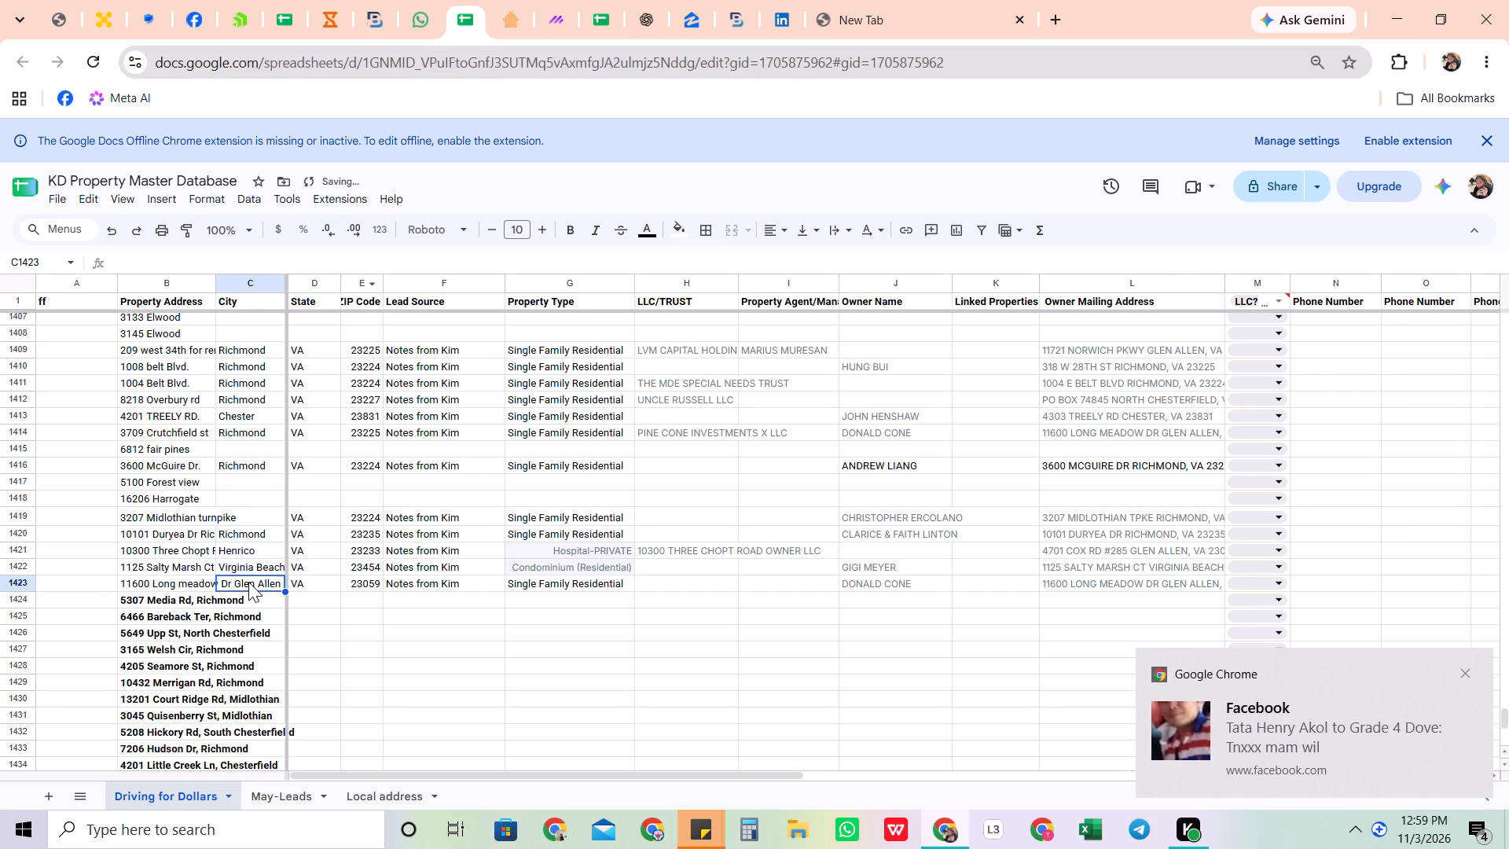
double_click(248, 582)
key("ctrl+v")
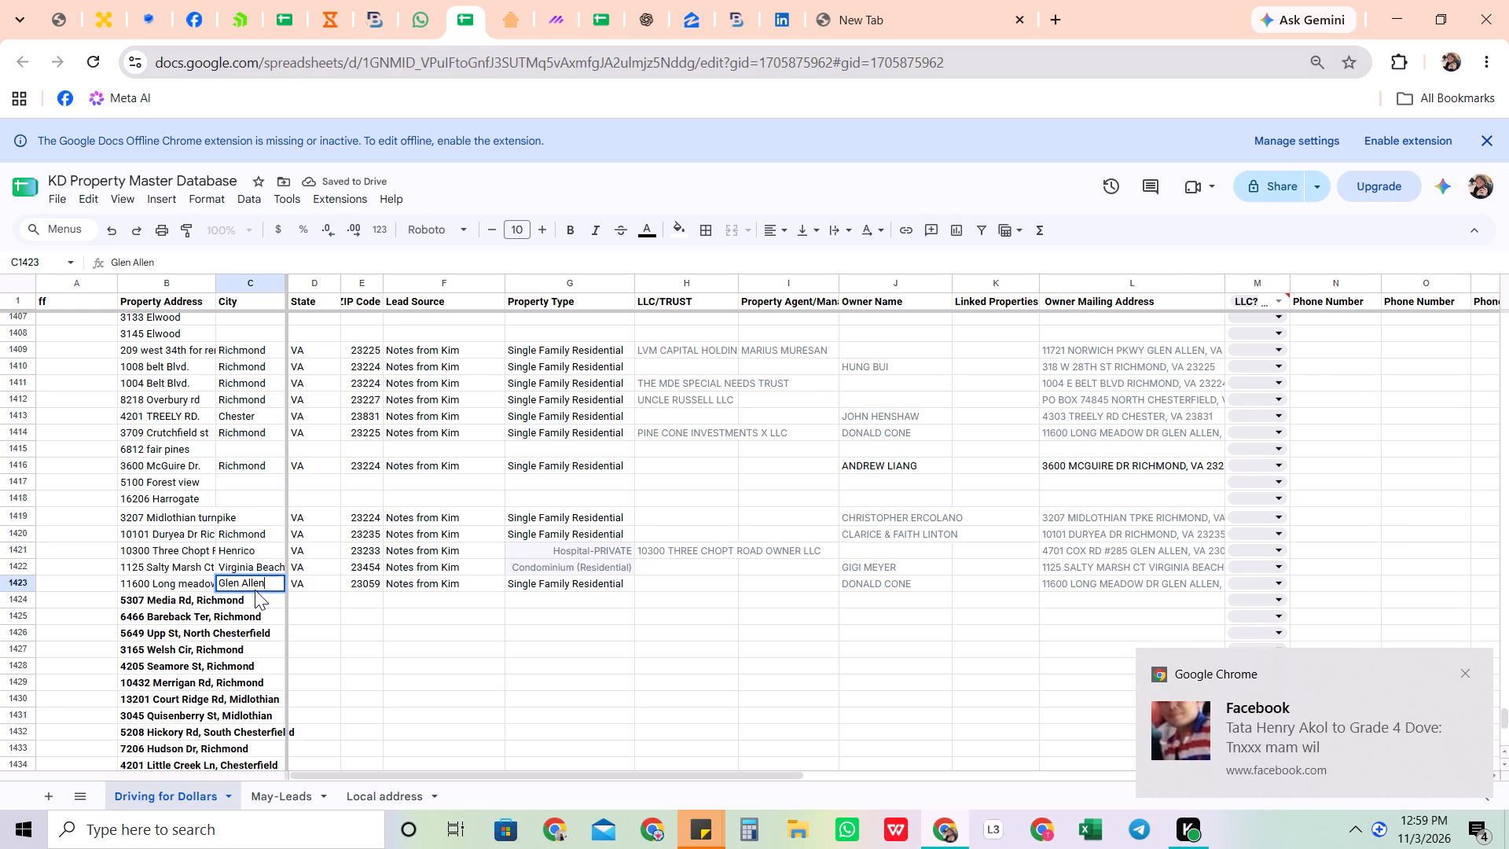
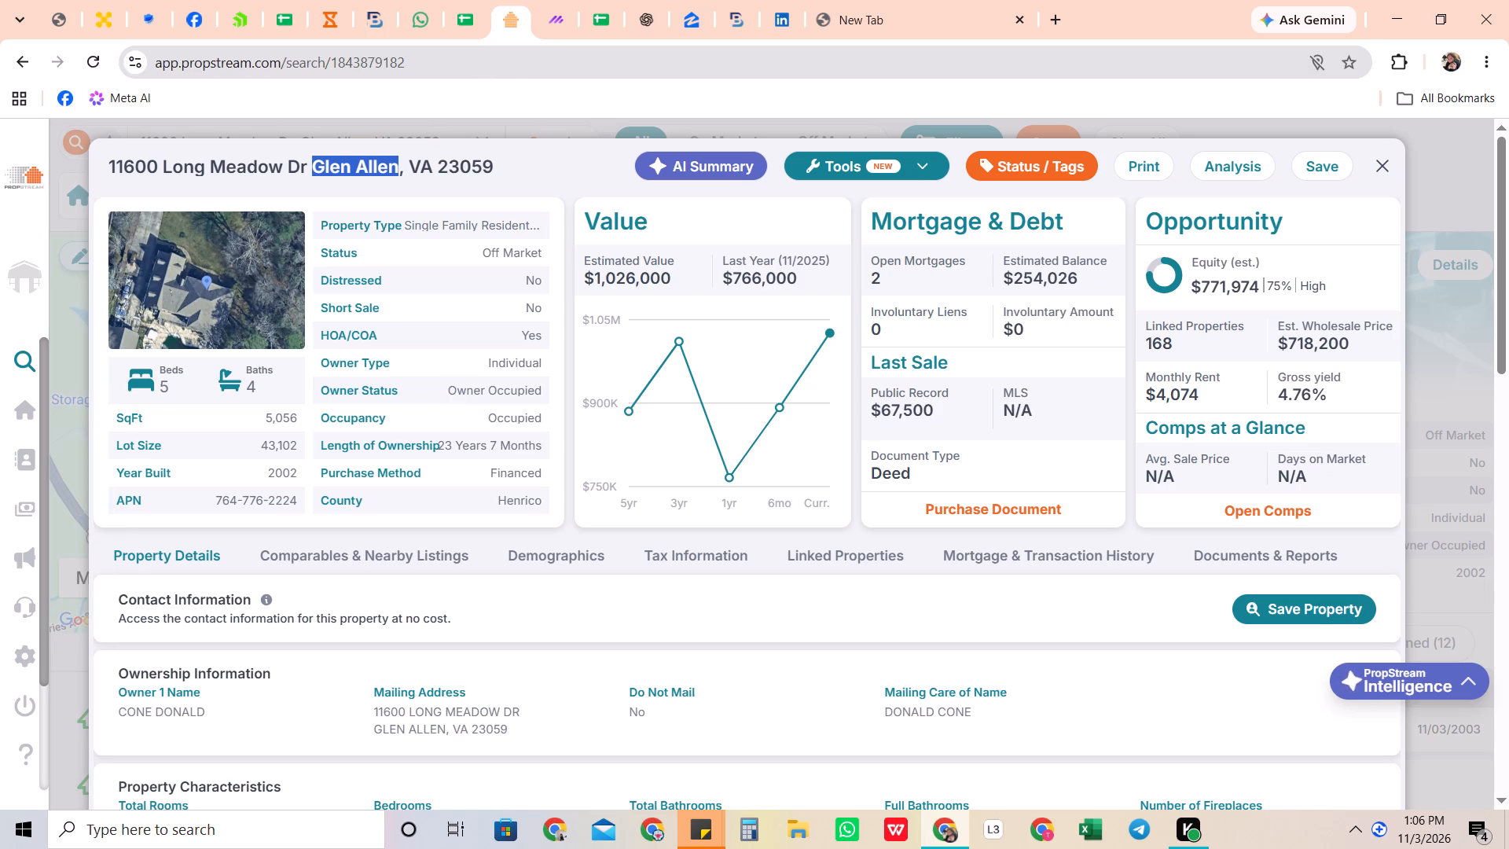
Search PropStream for the property address copied from row 1424 and open the matching property's full details.
left_click(462, 19)
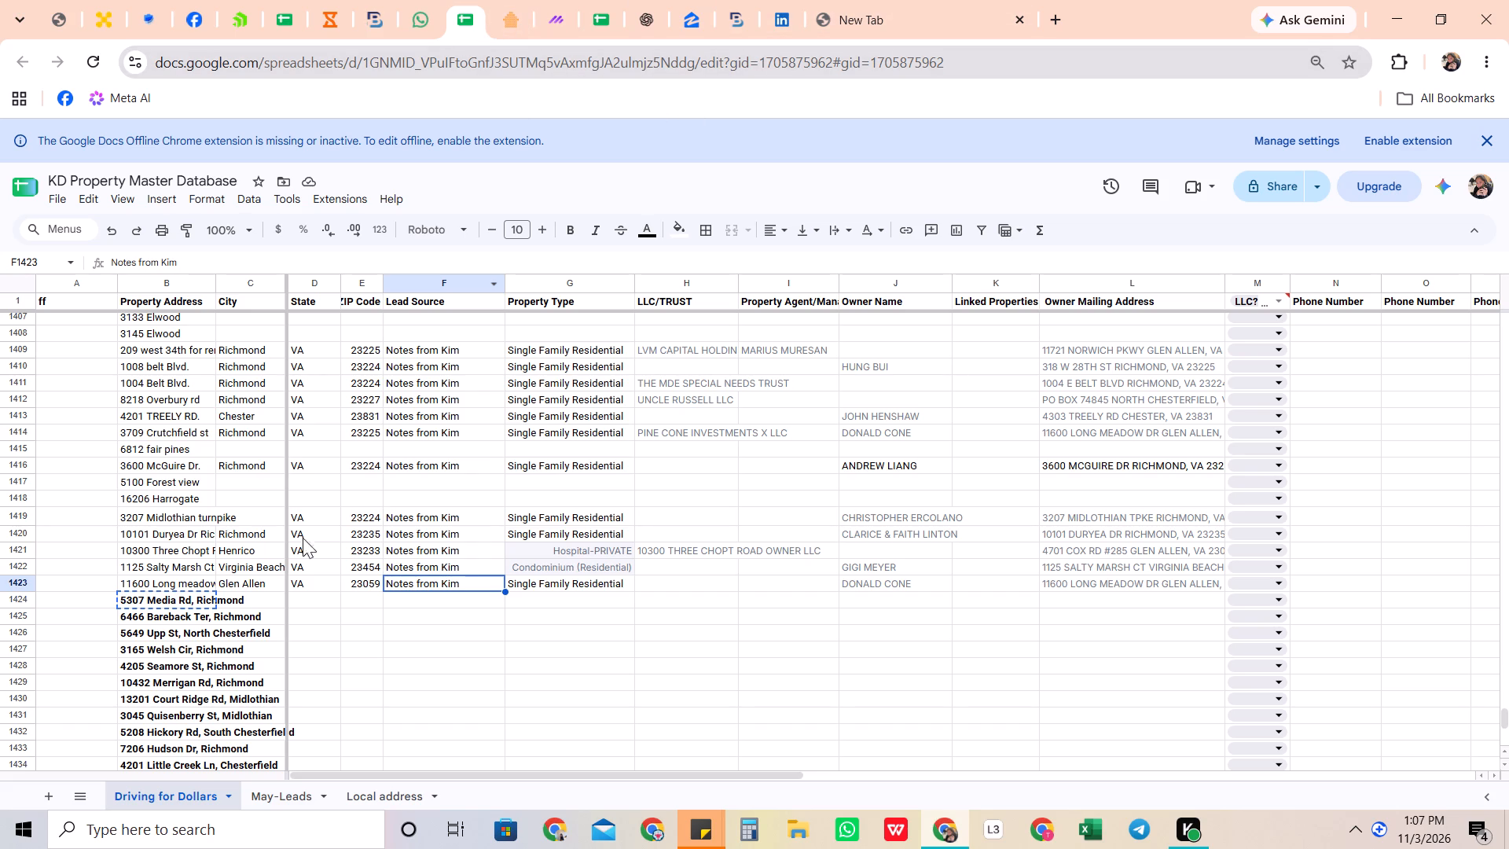
left_click(172, 598)
right_click(172, 598)
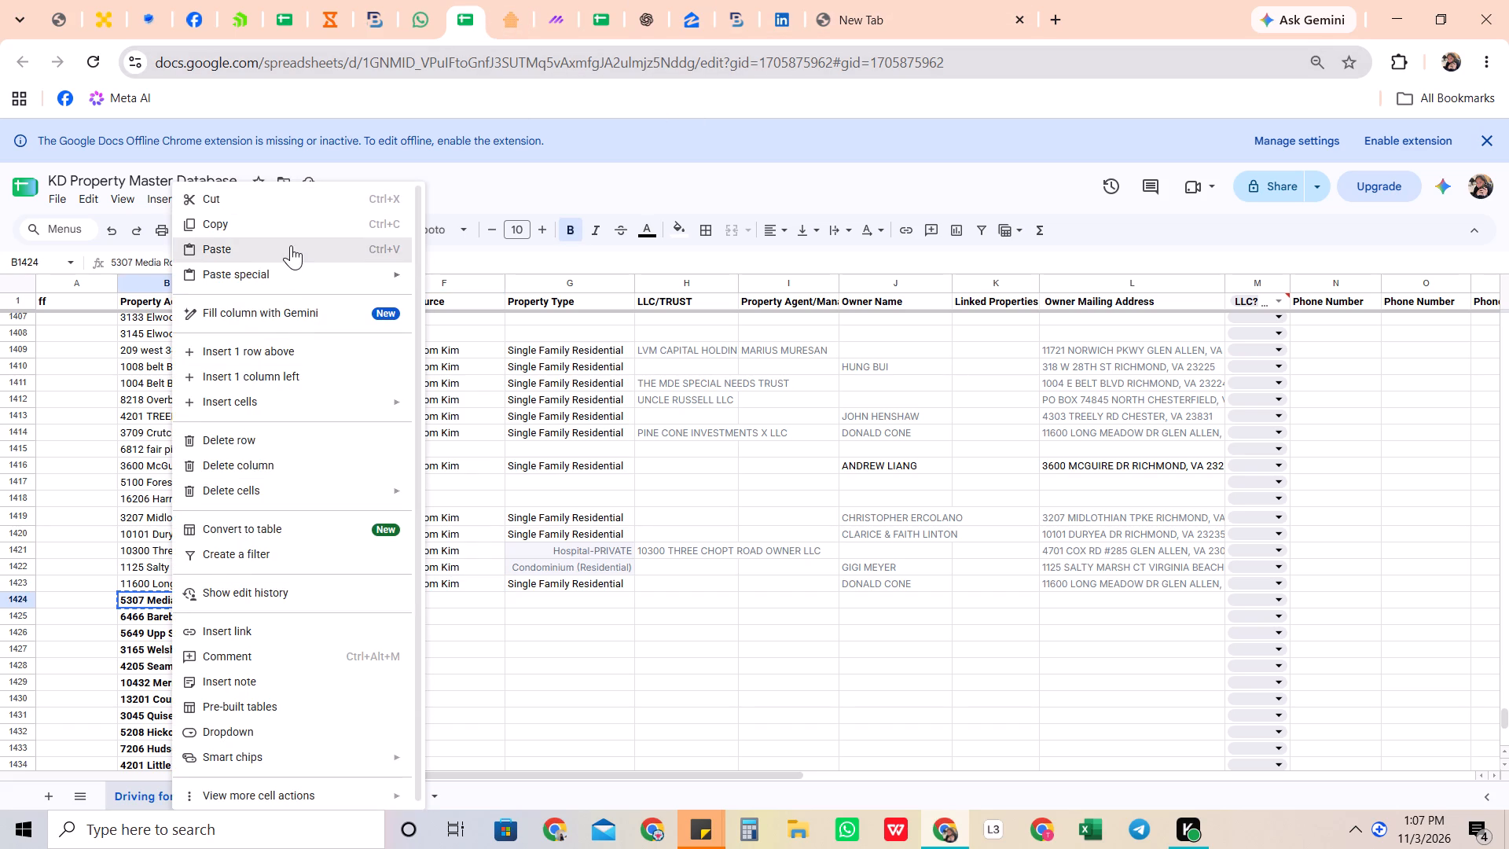
left_click(304, 225)
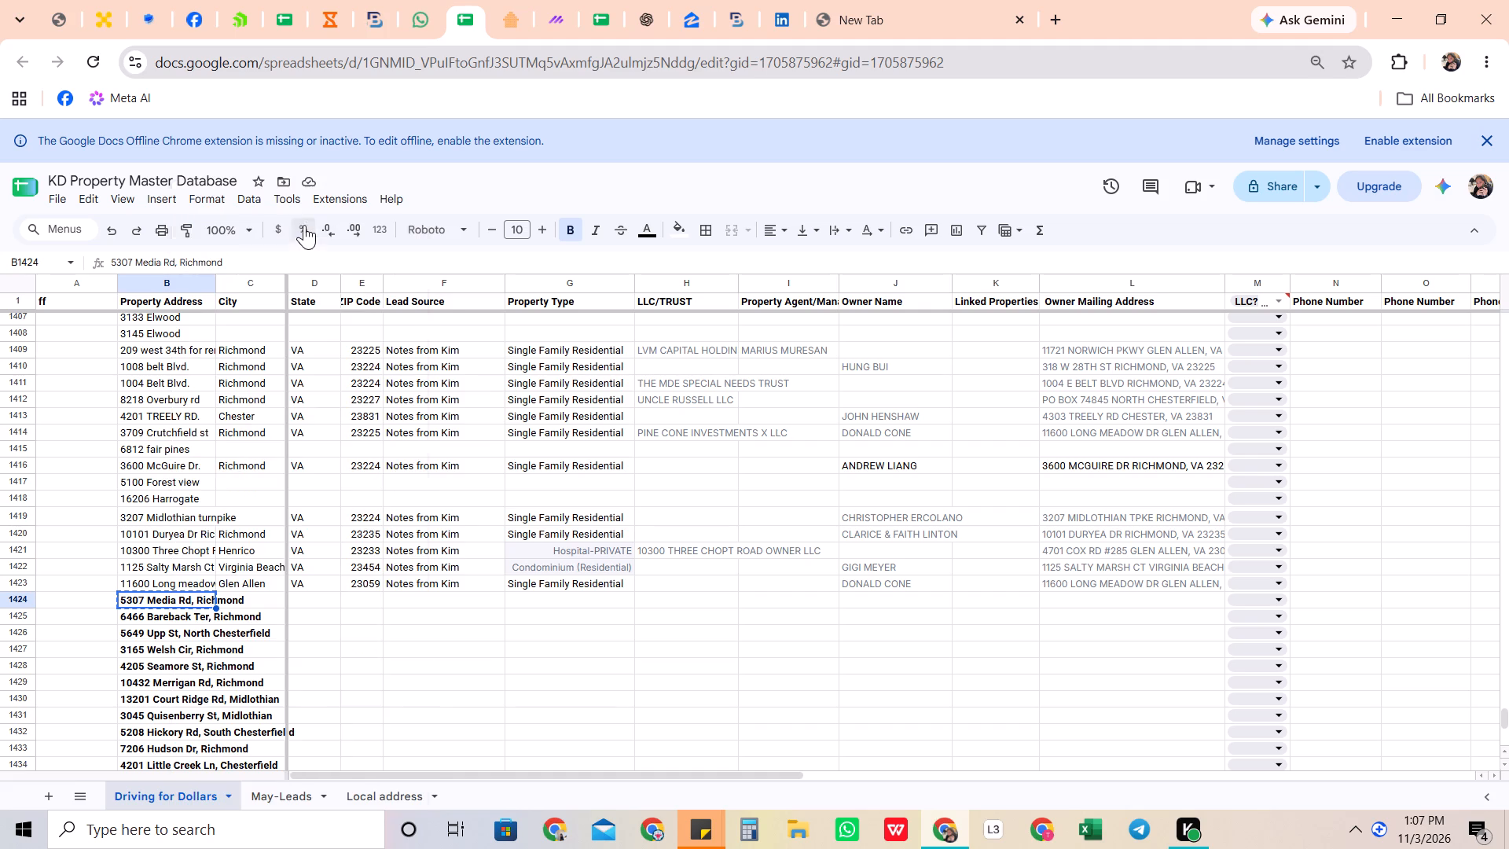
left_click(501, 20)
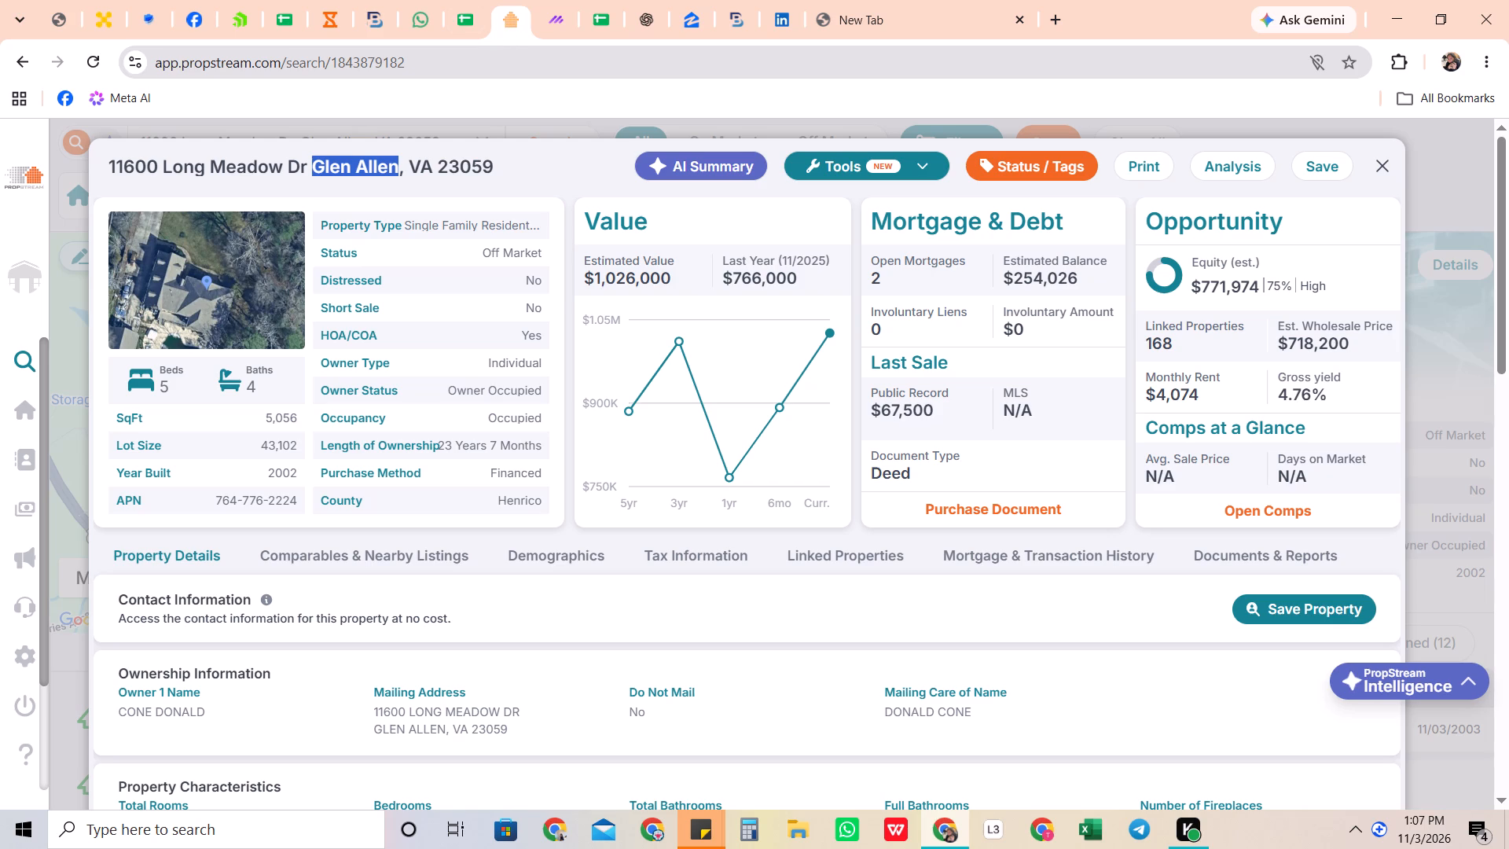
left_click(1375, 162)
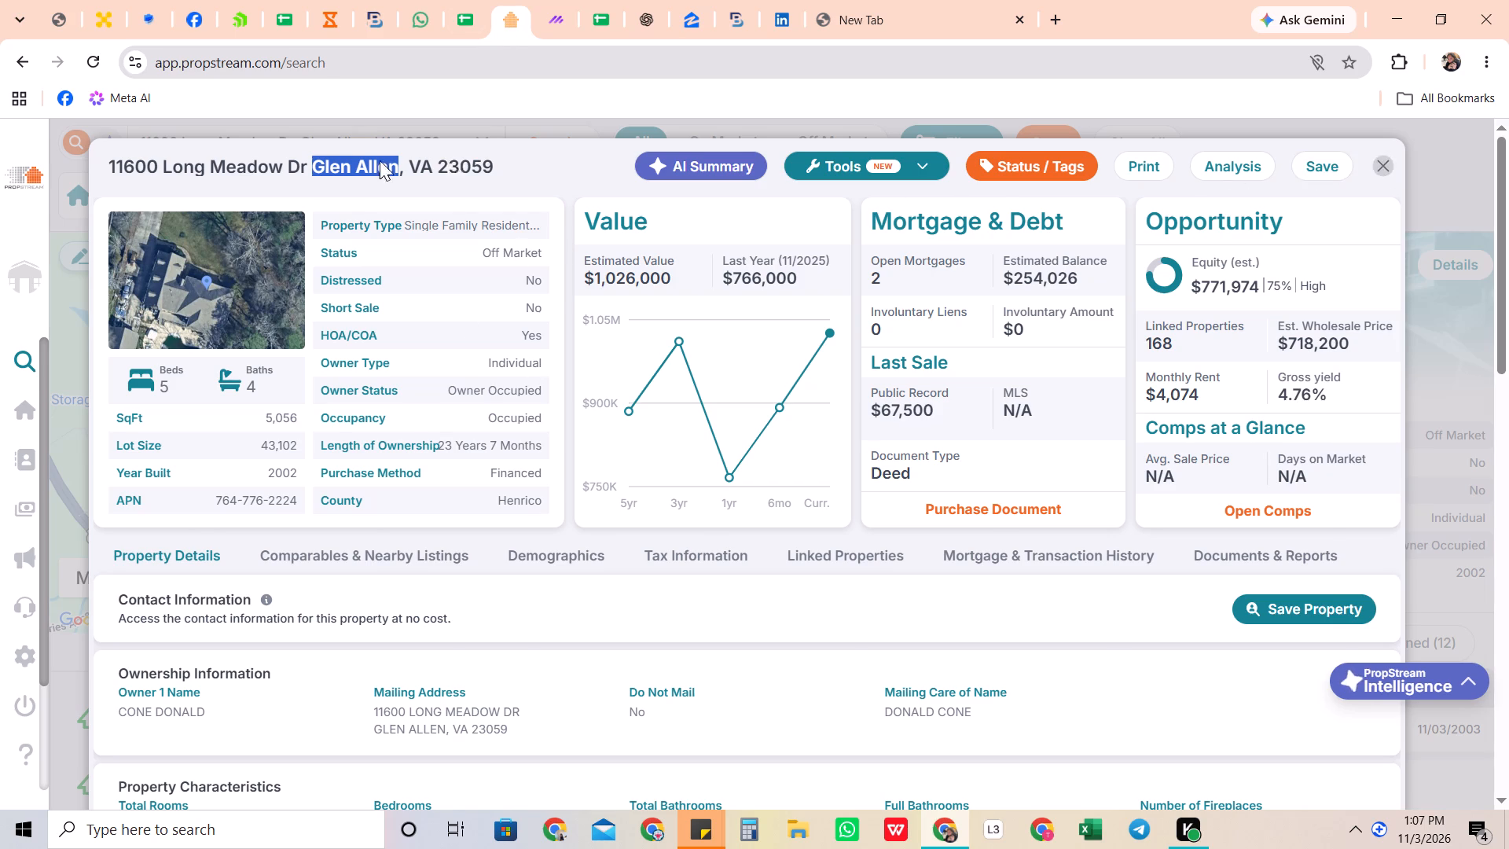
left_click(488, 145)
left_click(402, 143)
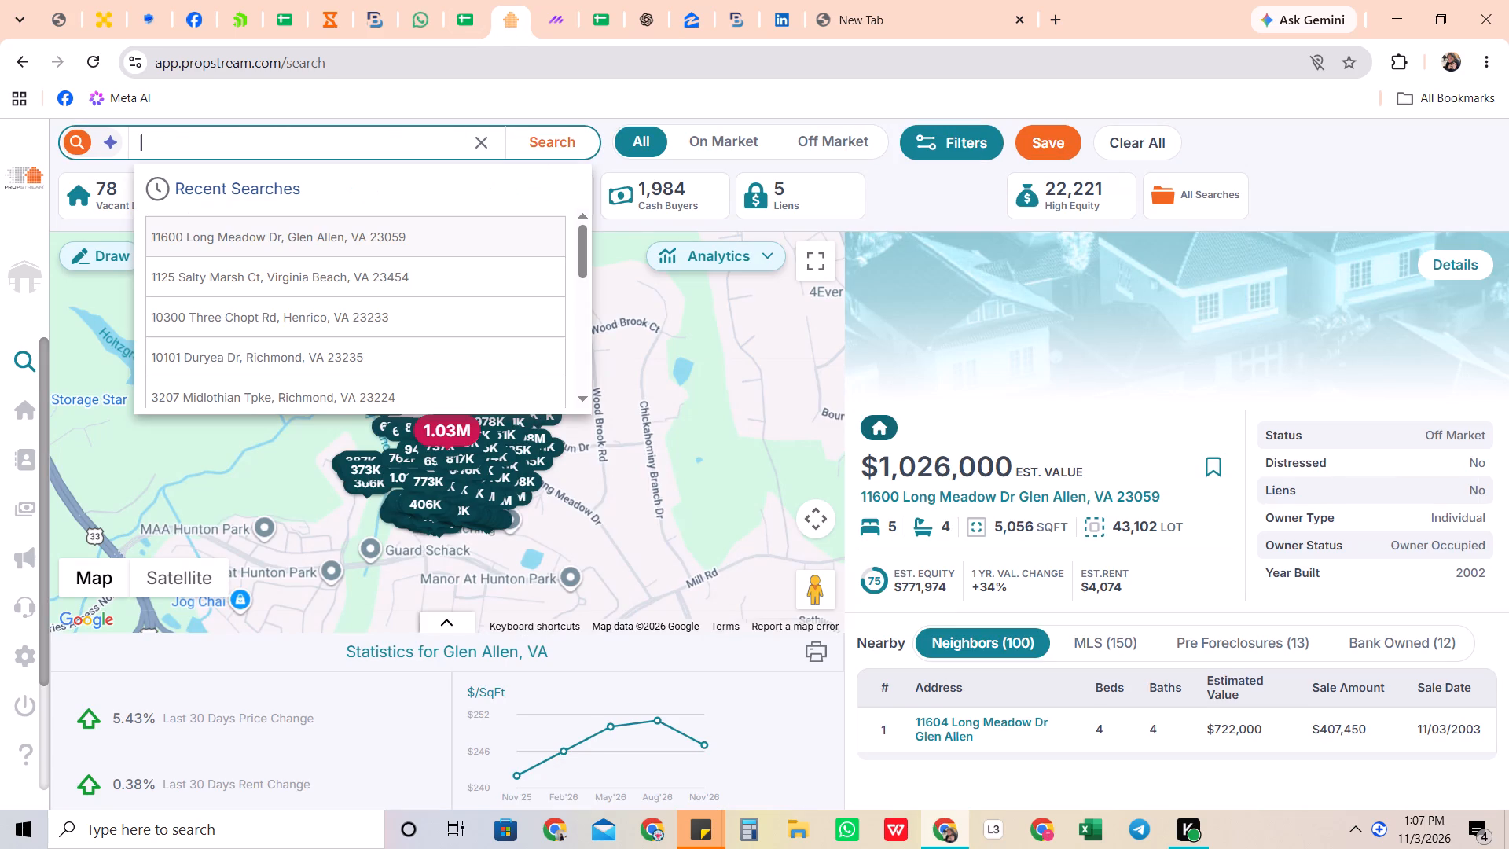
right_click(402, 143)
left_click(440, 388)
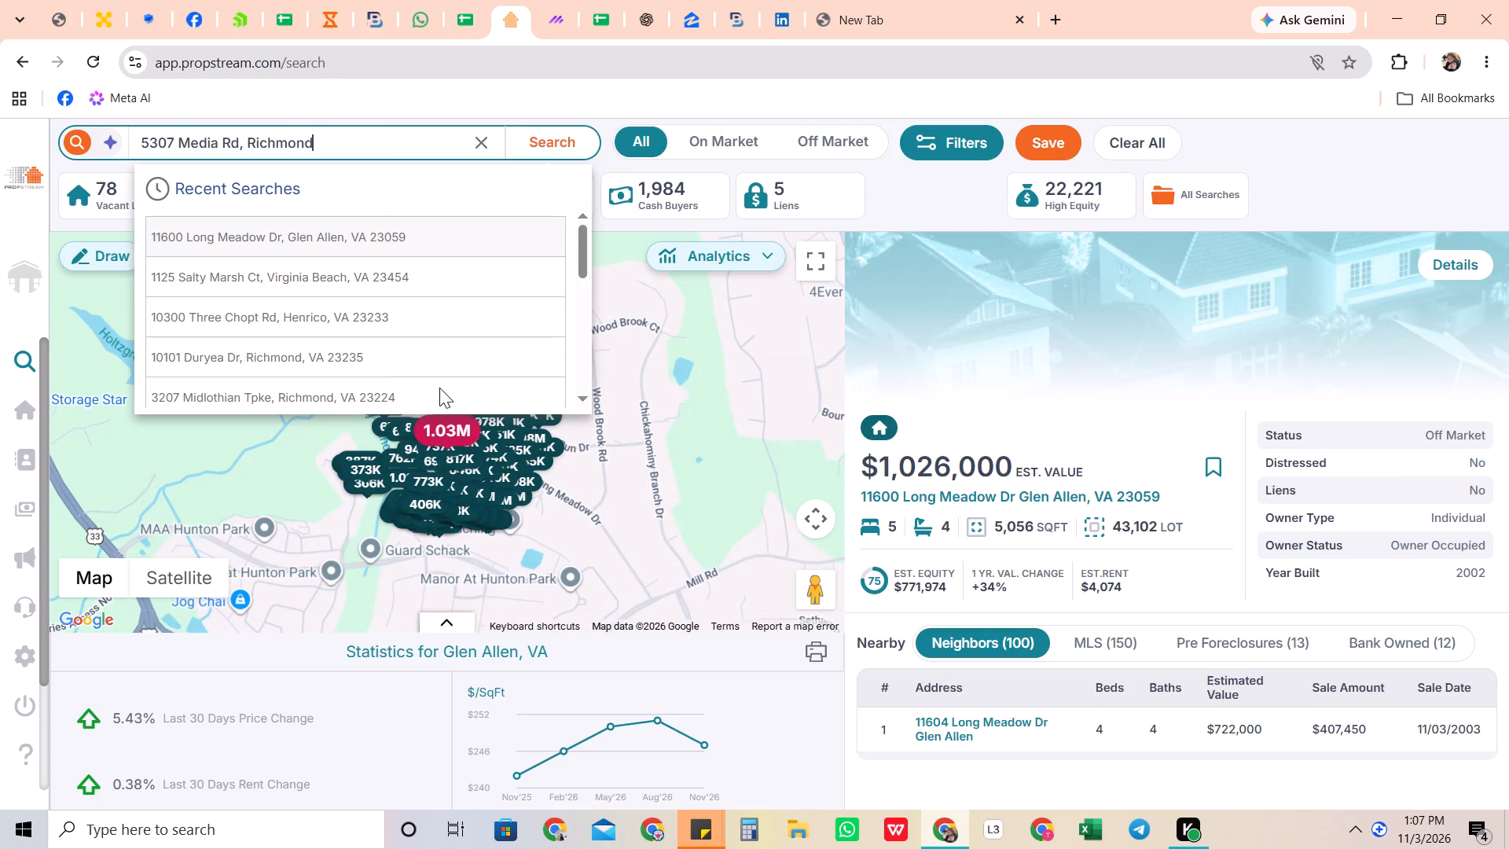
left_click(387, 140)
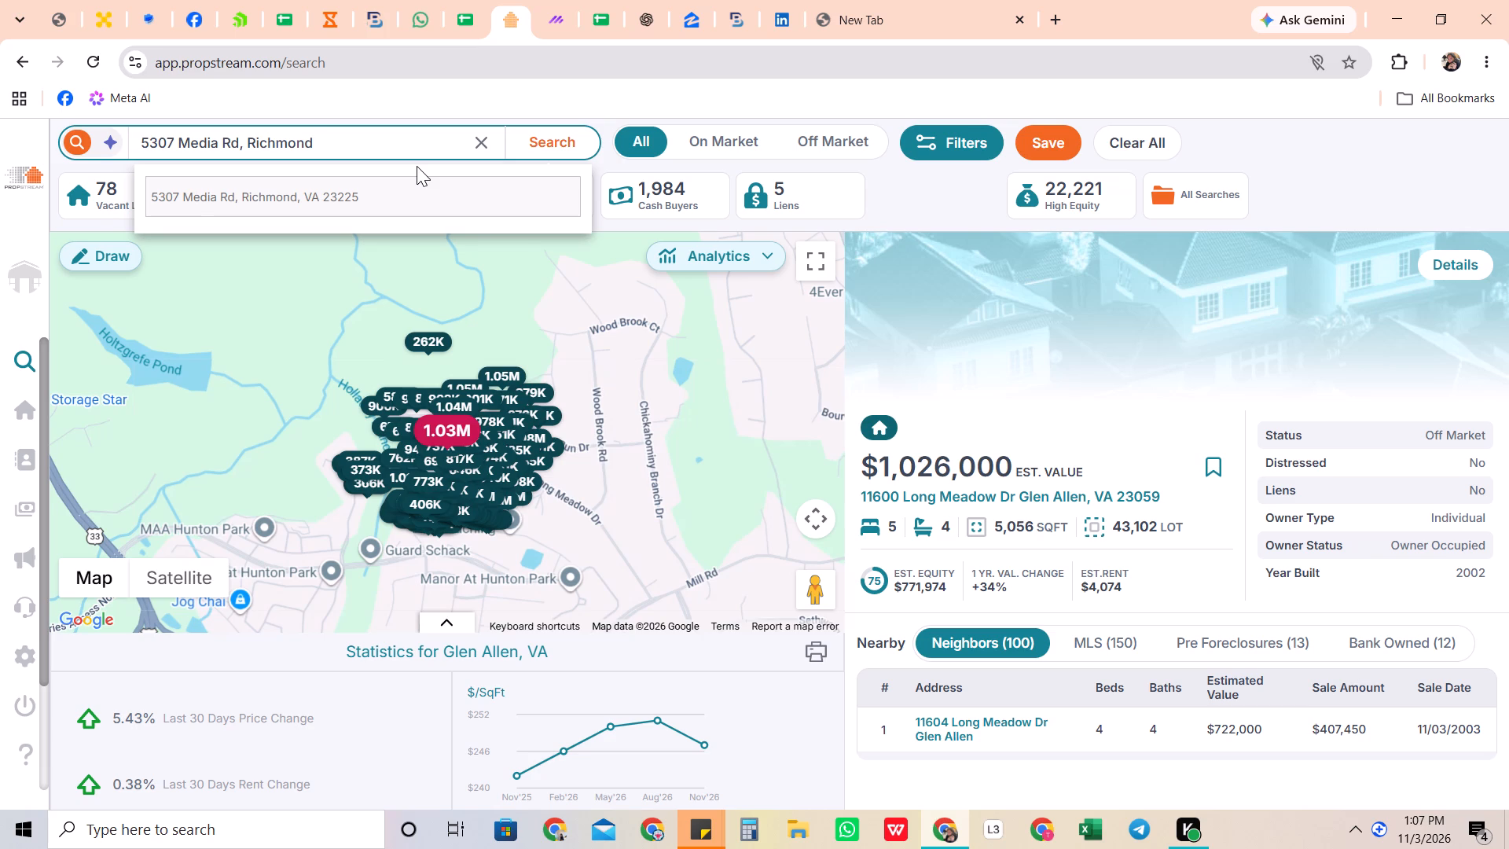
left_click(361, 214)
left_click(382, 206)
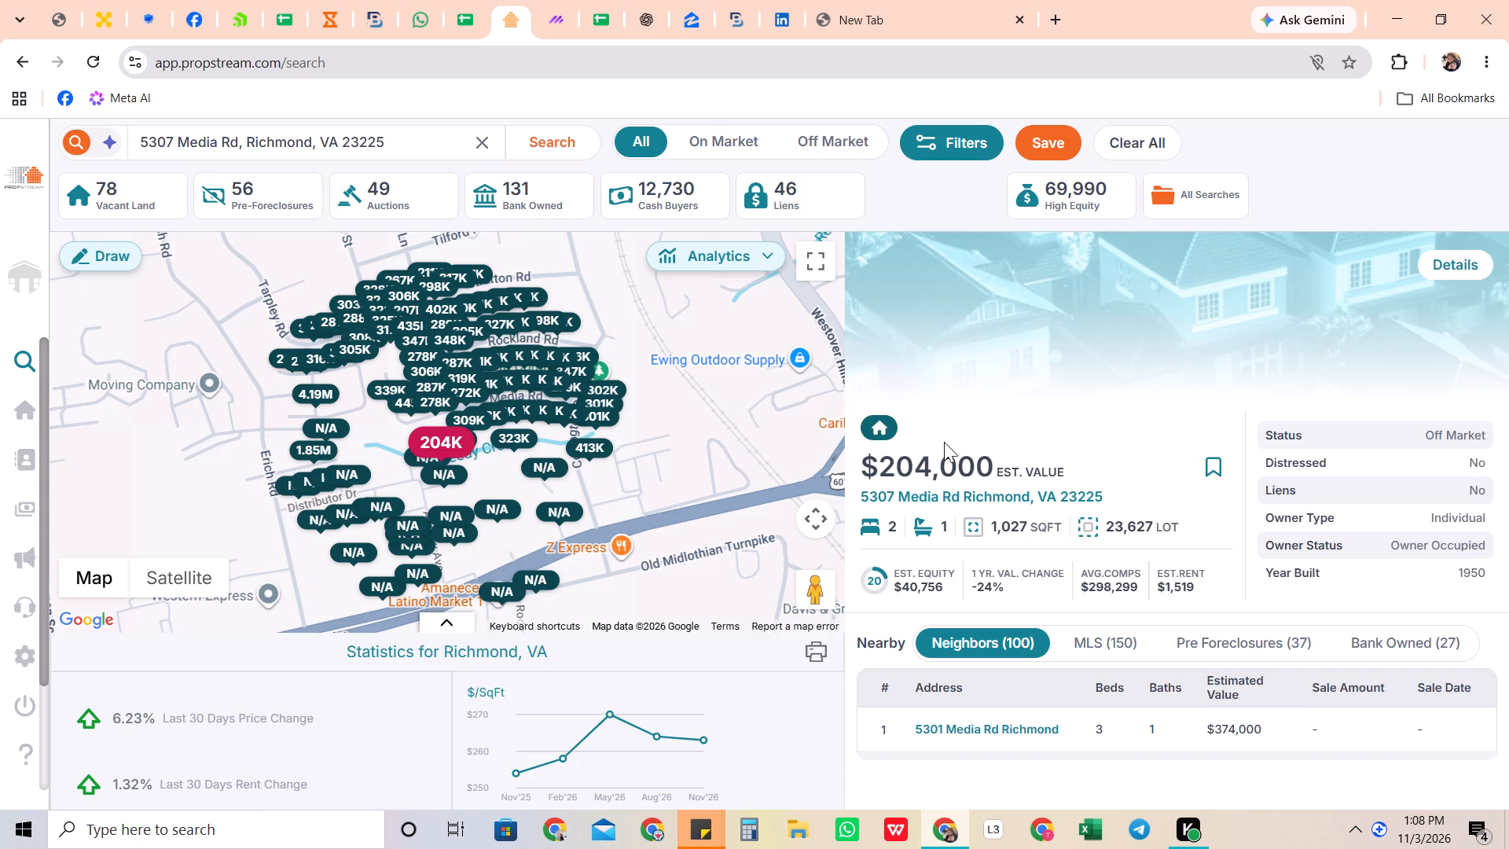
left_click(945, 491)
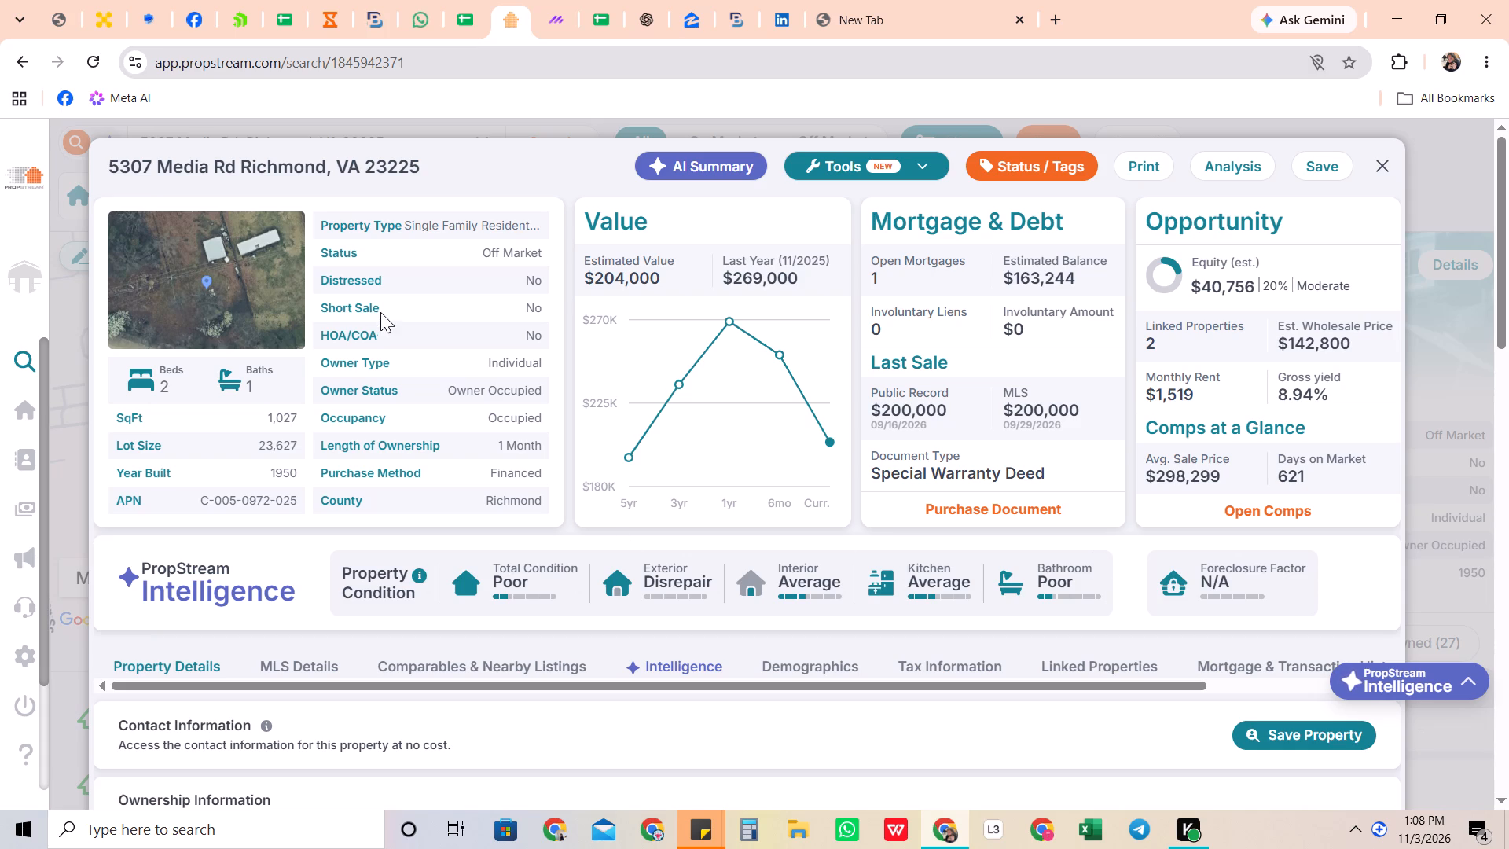
Copy the owner's mailing address from the PropStream ownership information and return to the Driving for Dollars sheet.
scroll(680, 715, "down", 3)
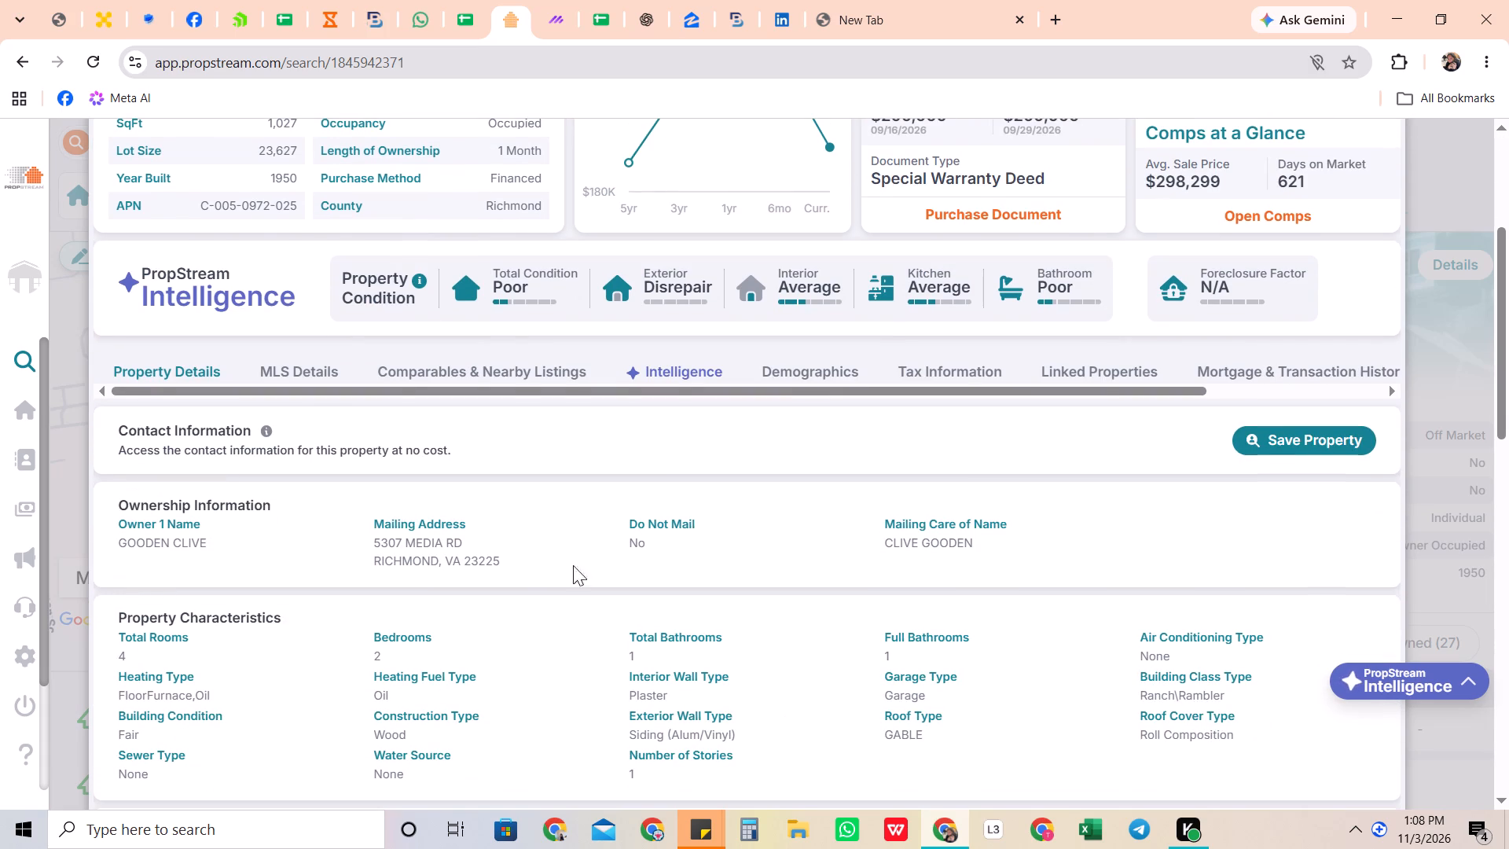
left_click_drag(368, 536, 545, 571)
right_click(433, 544)
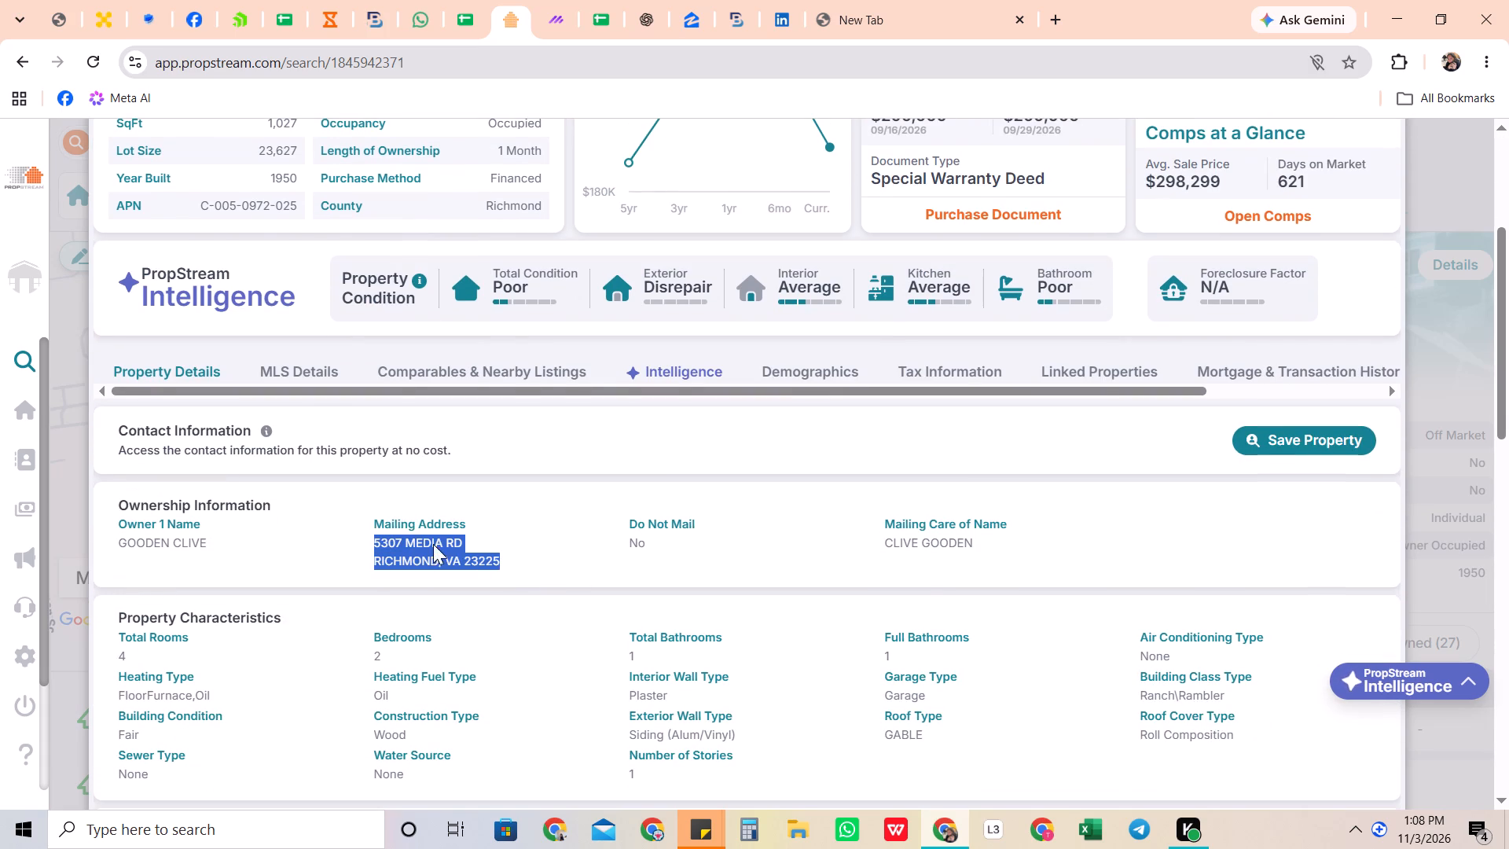
left_click(511, 564)
left_click(466, 23)
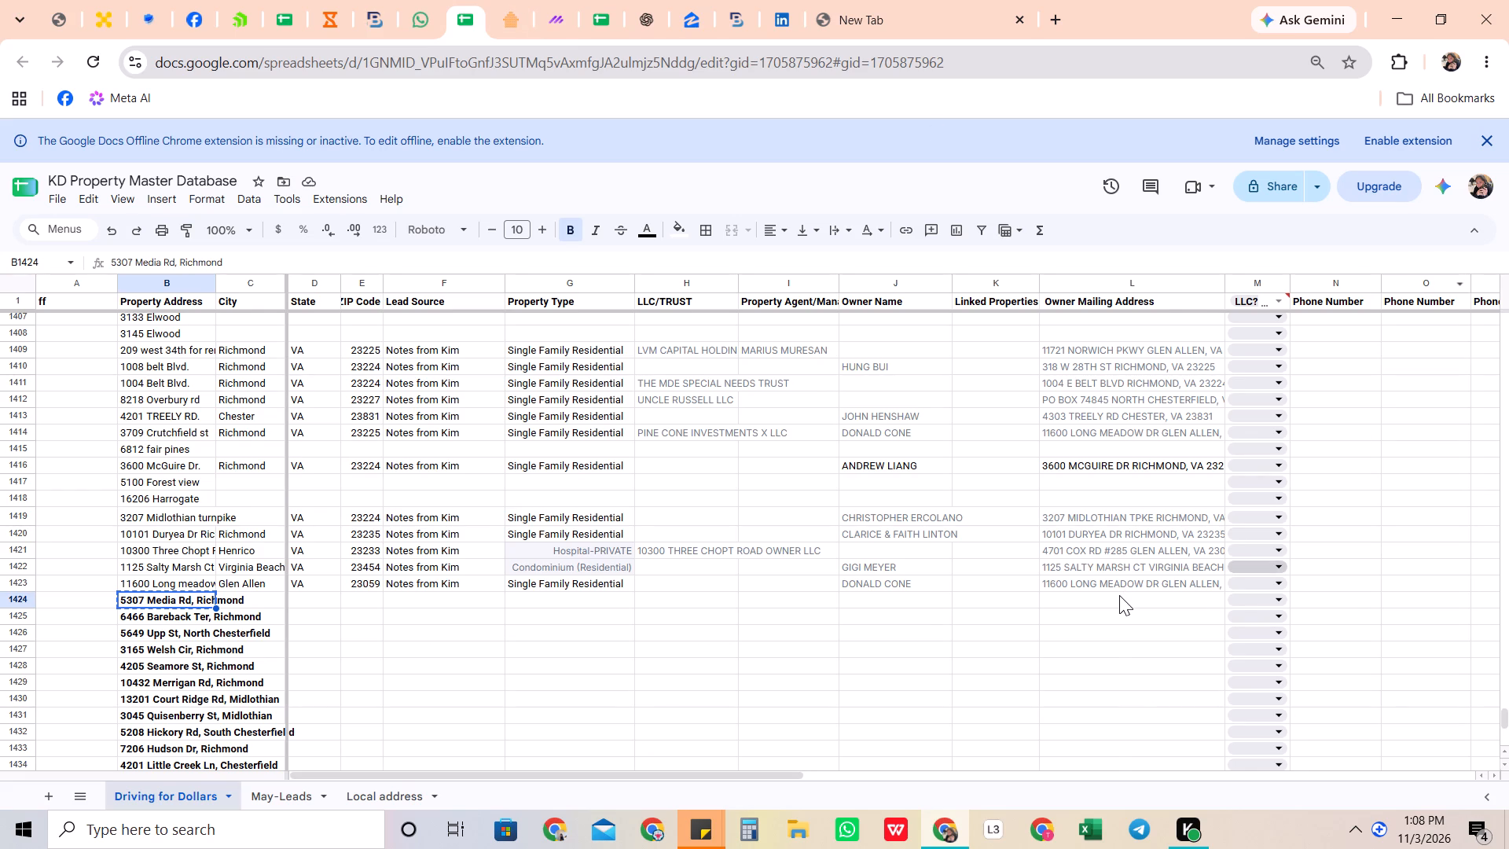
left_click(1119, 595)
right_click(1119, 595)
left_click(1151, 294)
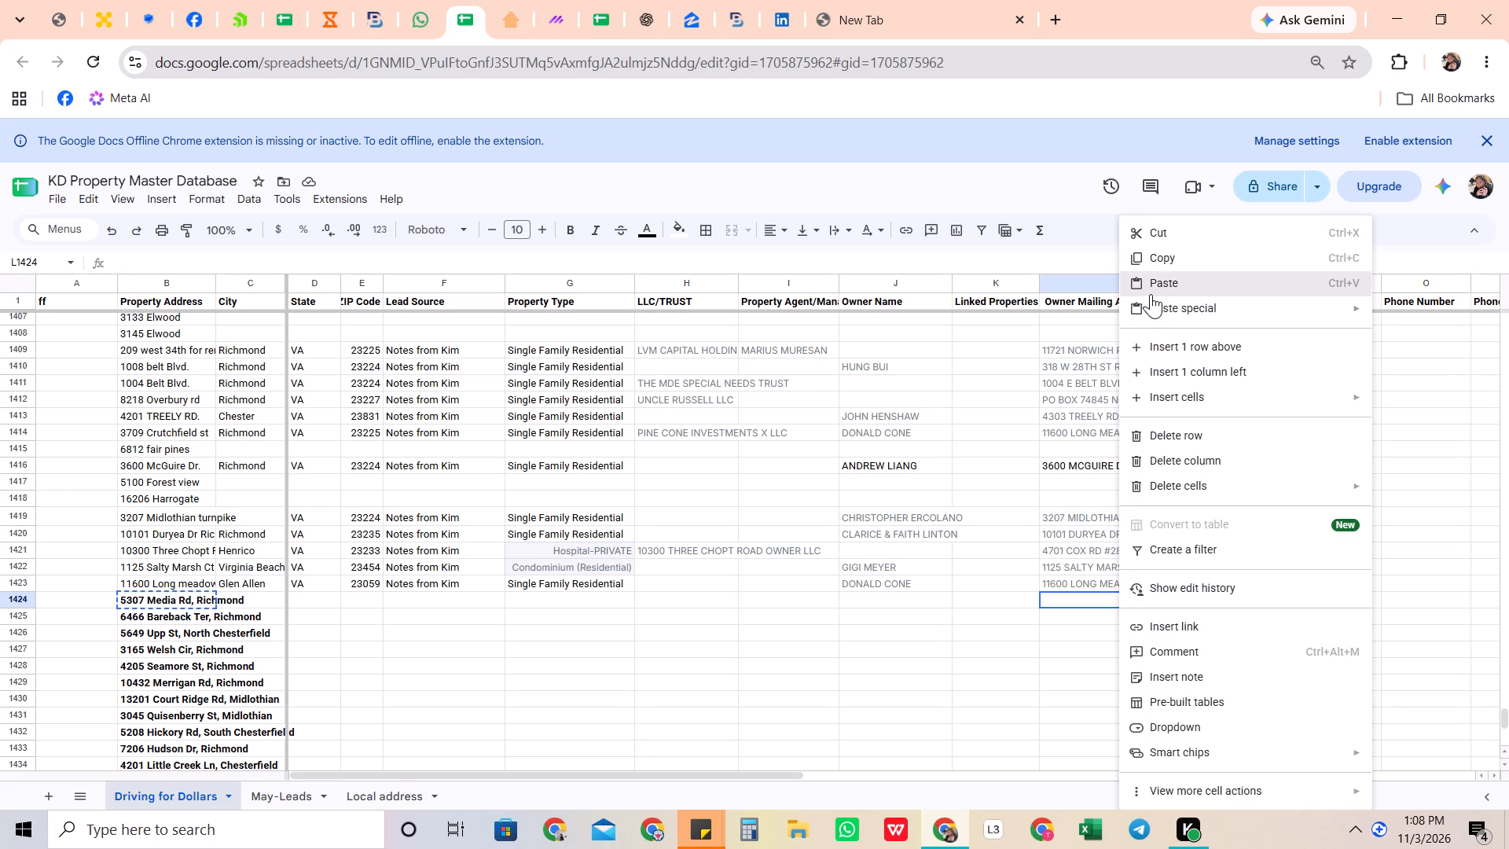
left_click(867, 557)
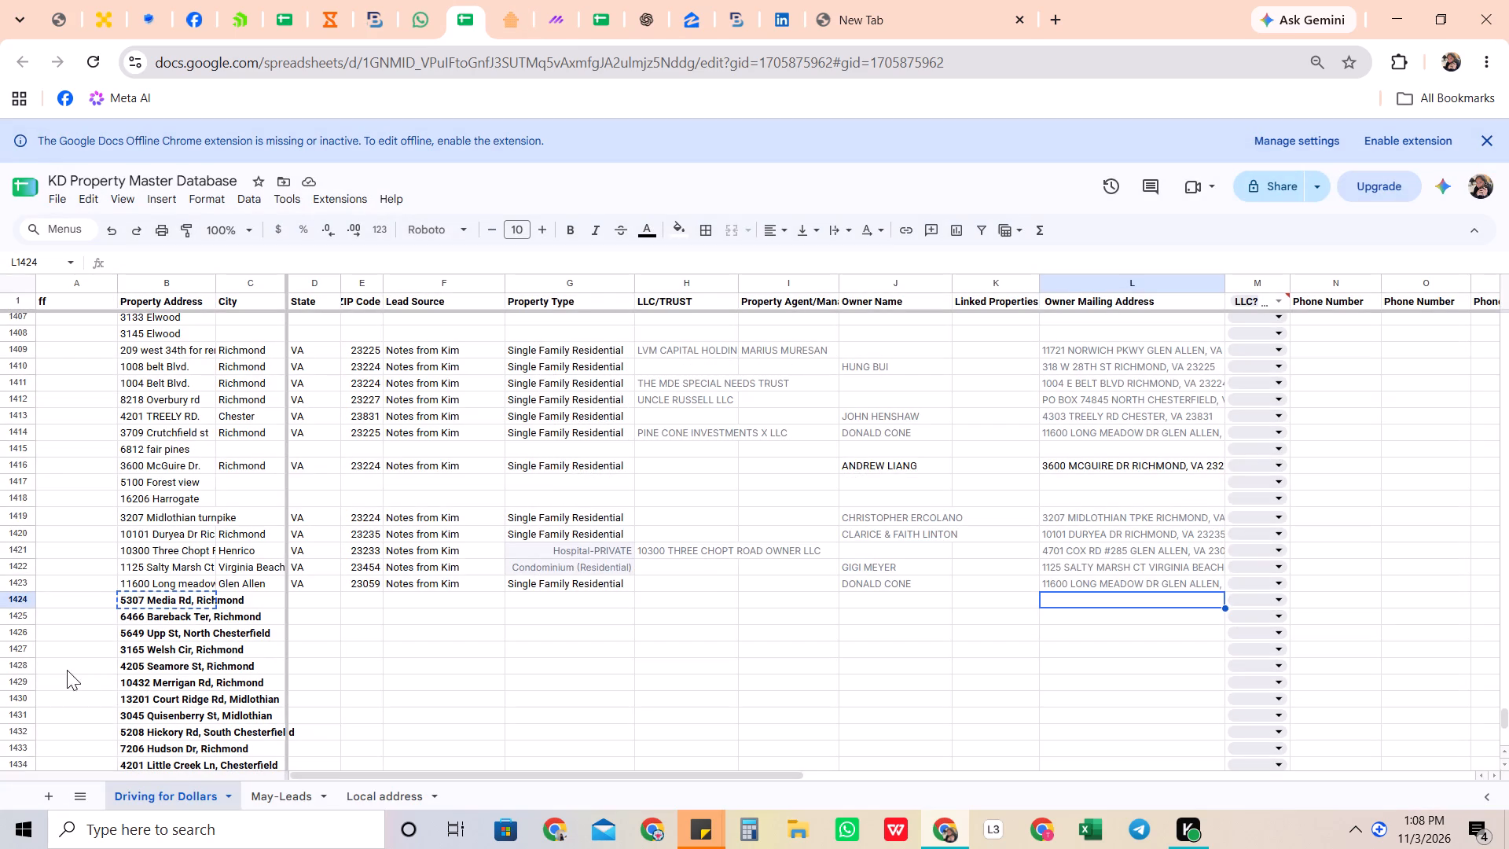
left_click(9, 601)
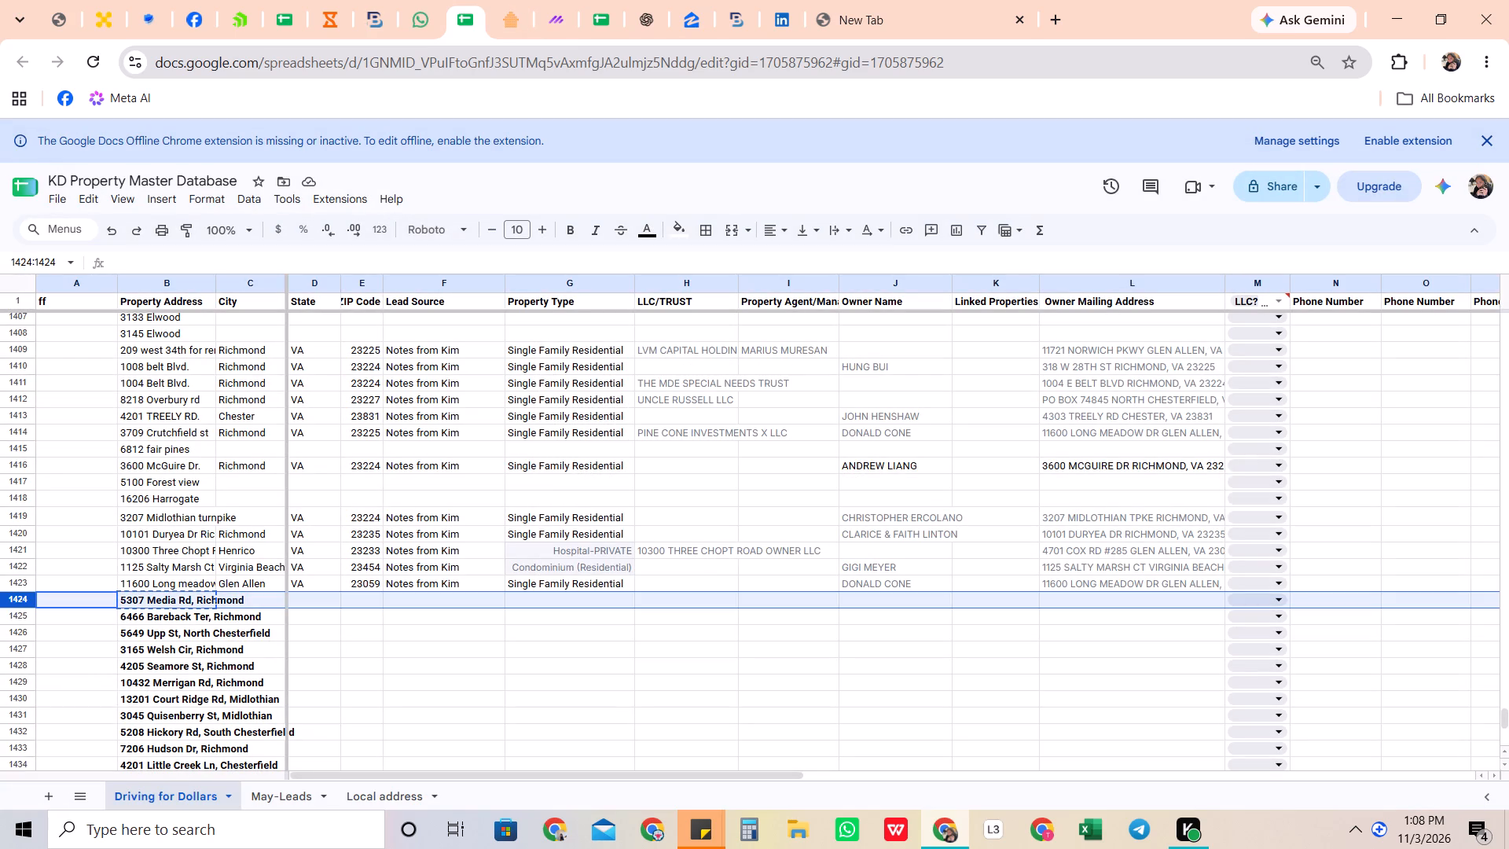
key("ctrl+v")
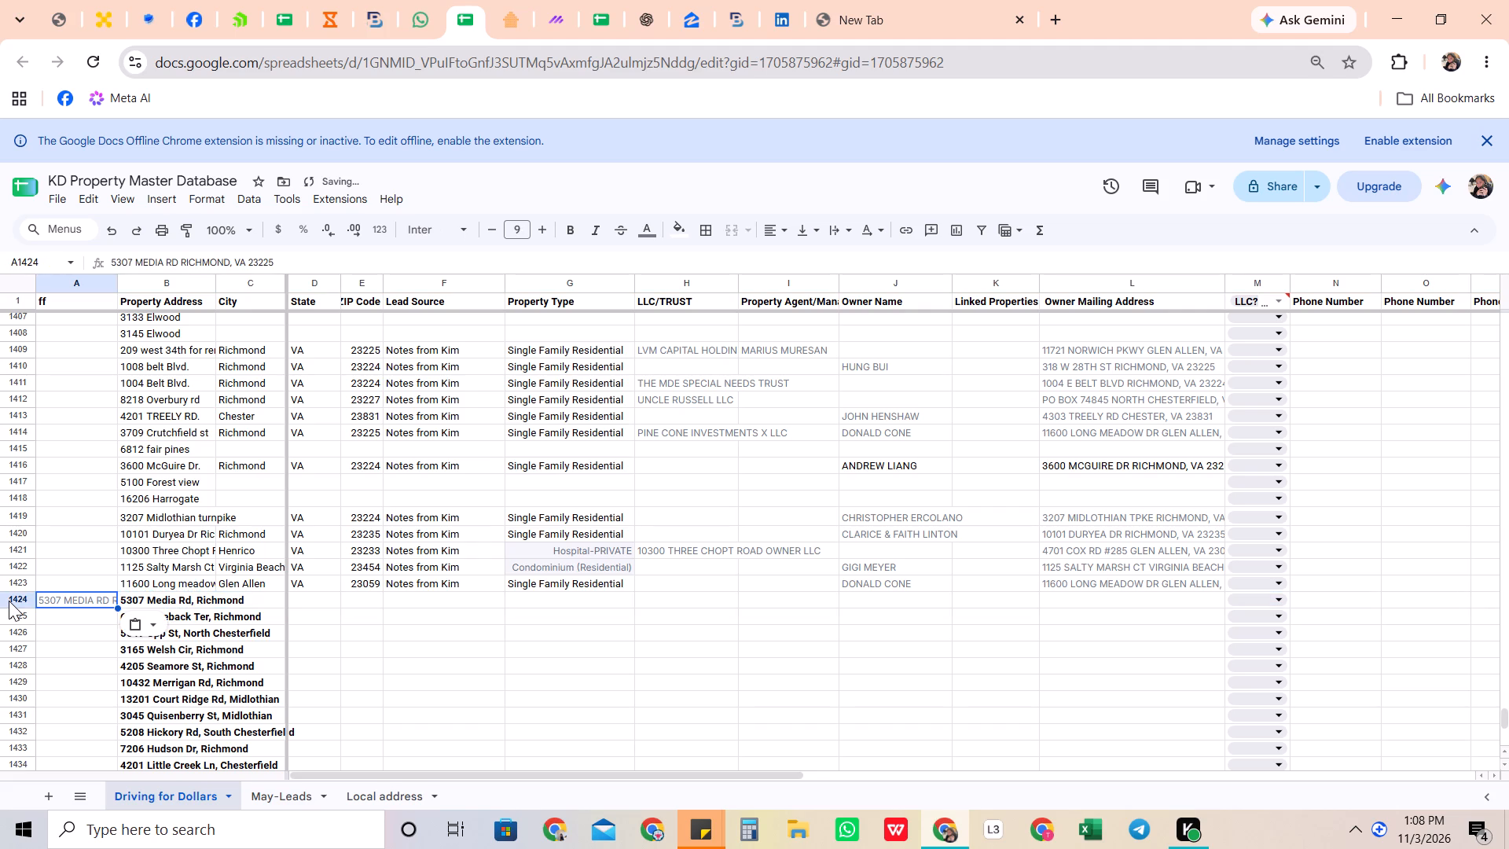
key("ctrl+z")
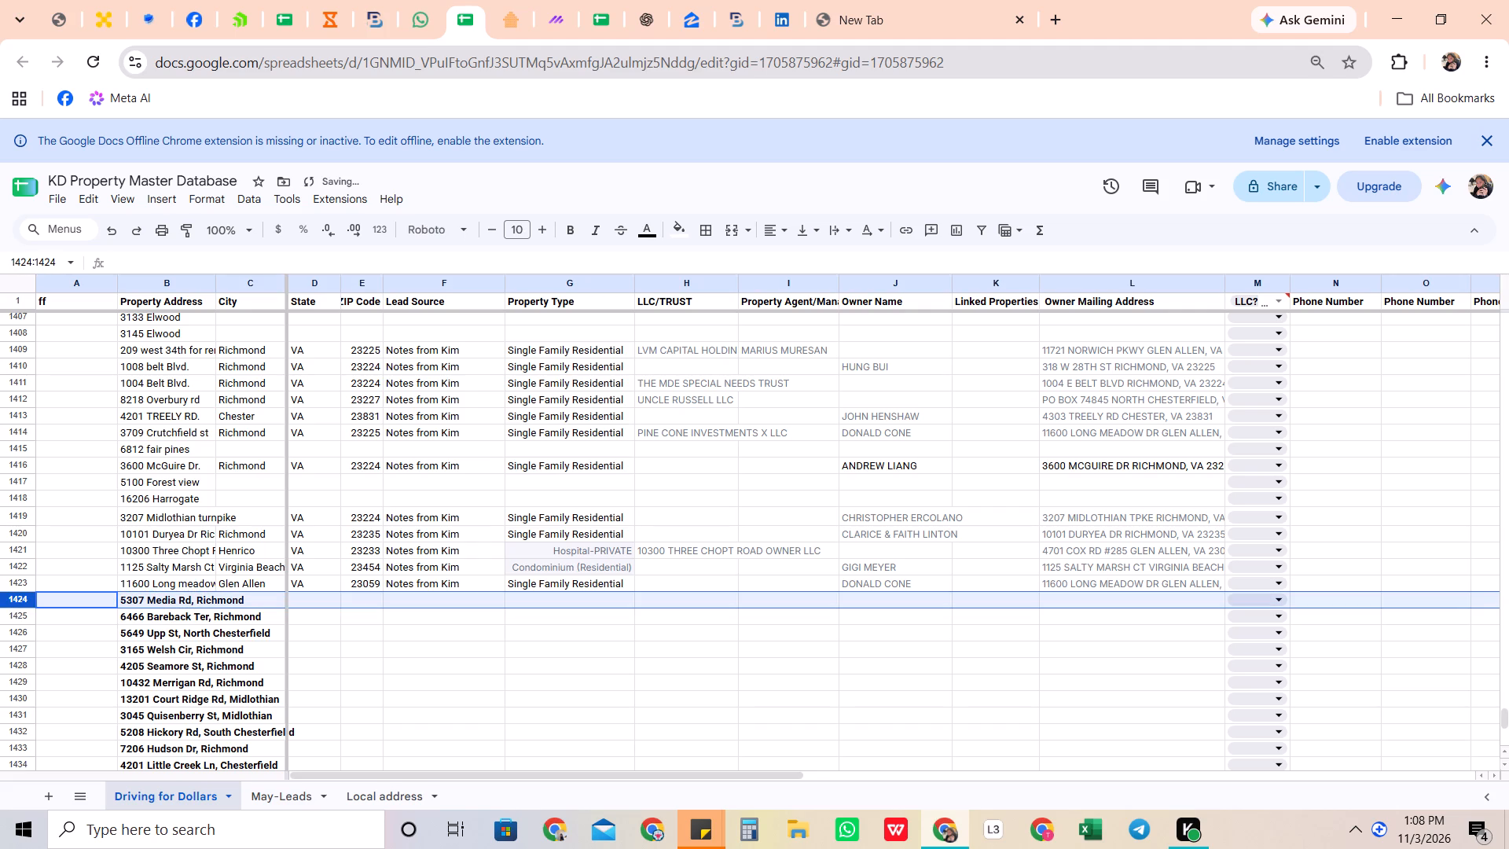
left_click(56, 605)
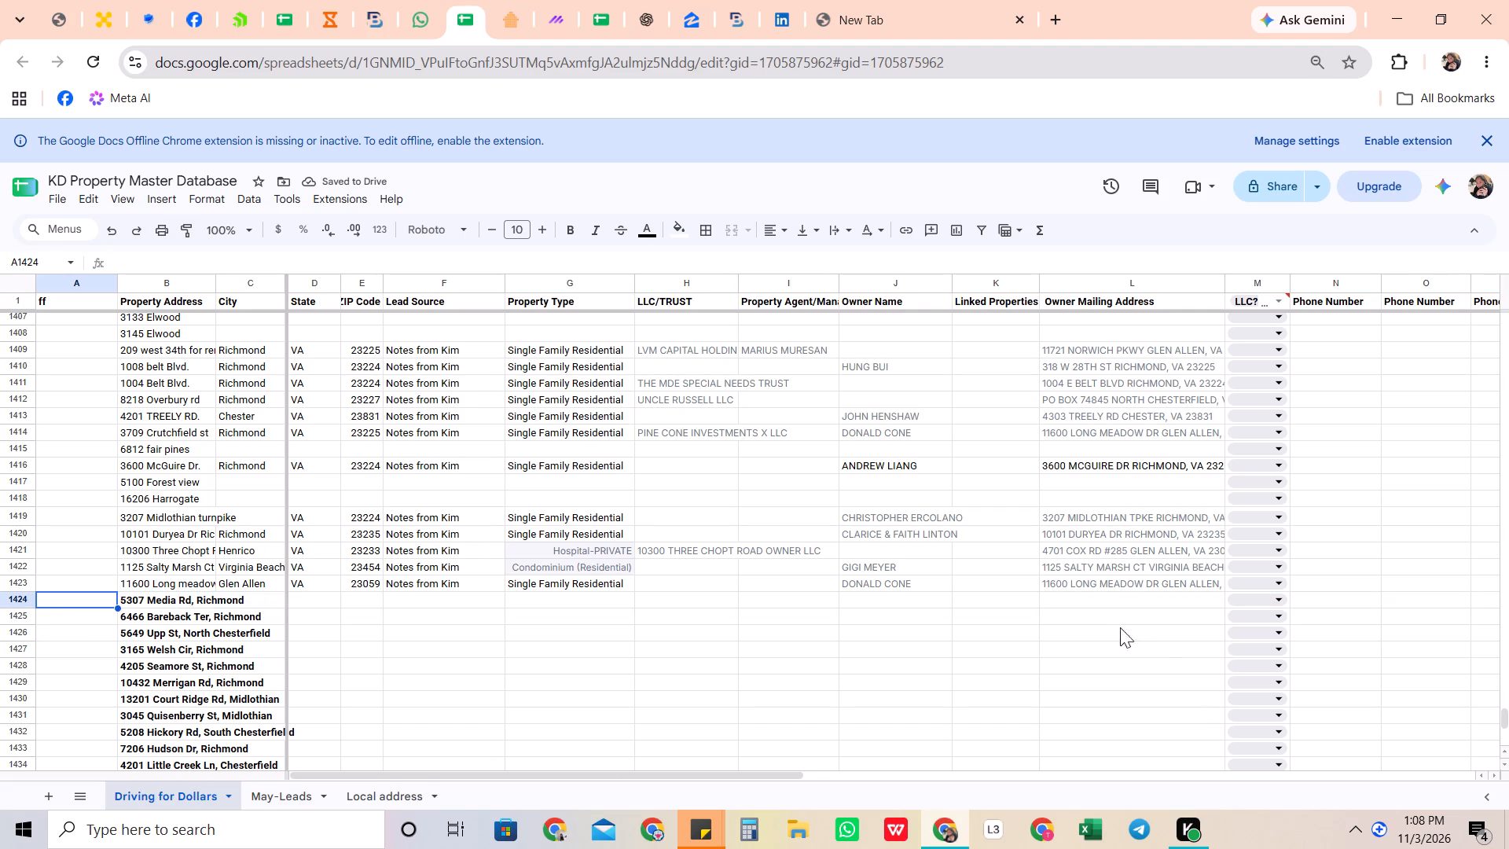
Paste the copied mailing address into the Owner Mailing Address cell of row 1424.
left_click(1090, 599)
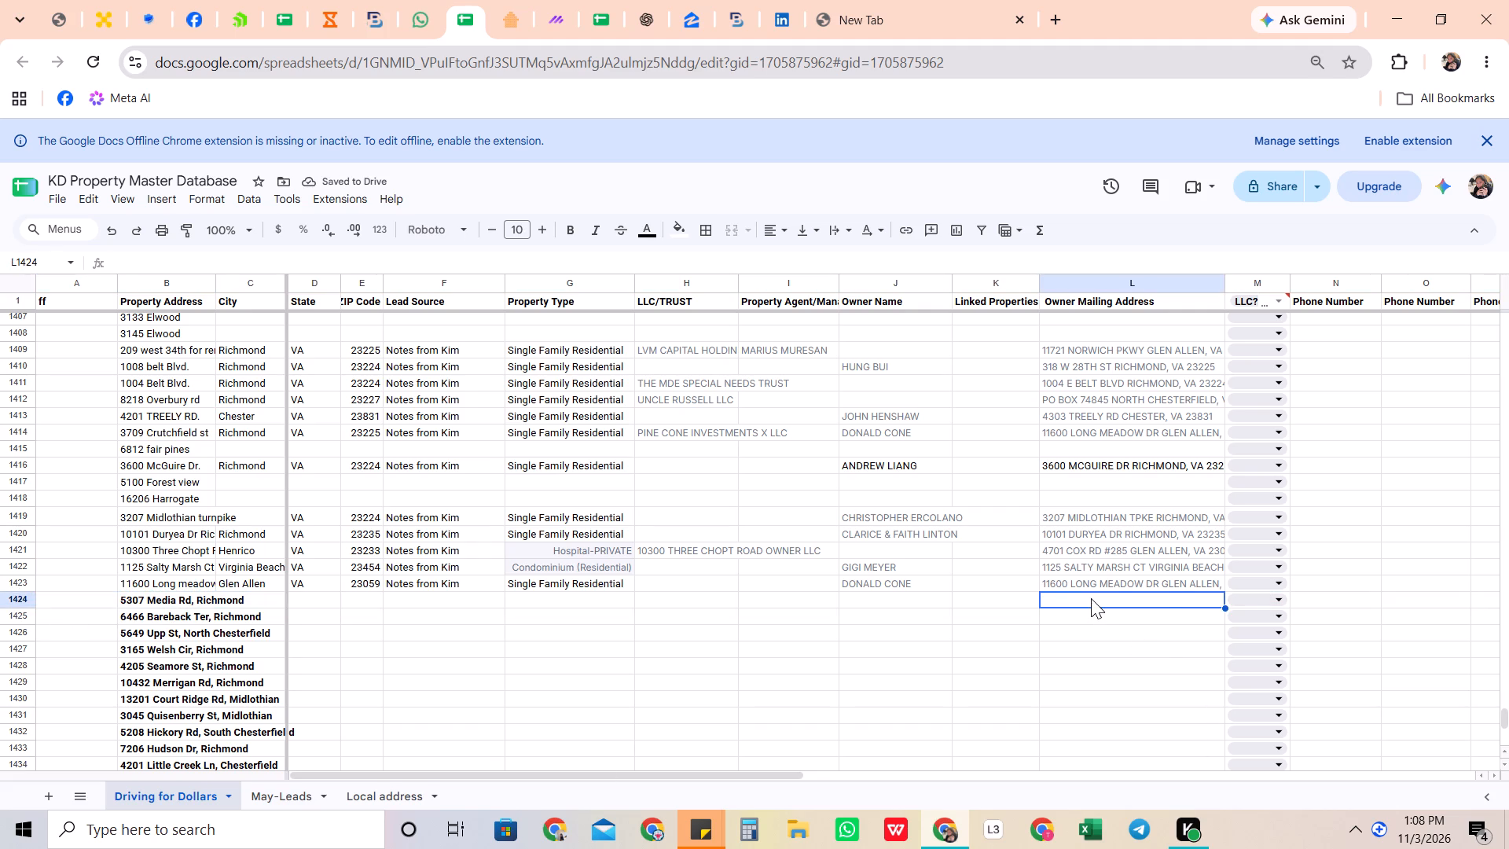
key("ctrl+v")
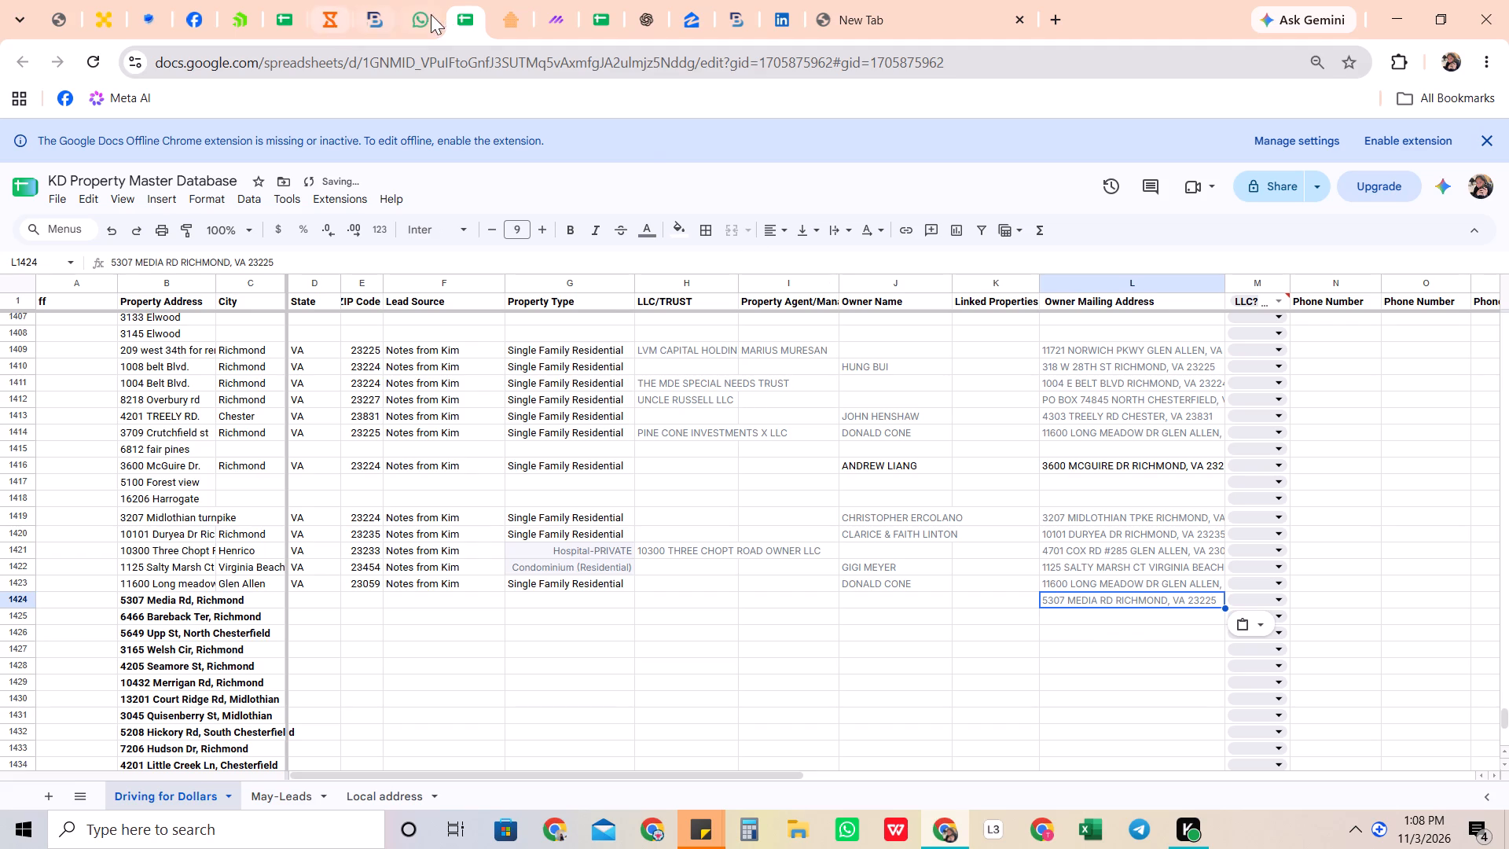
Copy the Mailing Care of Name from PropStream into the Owner Name cell of row 1424.
left_click(500, 17)
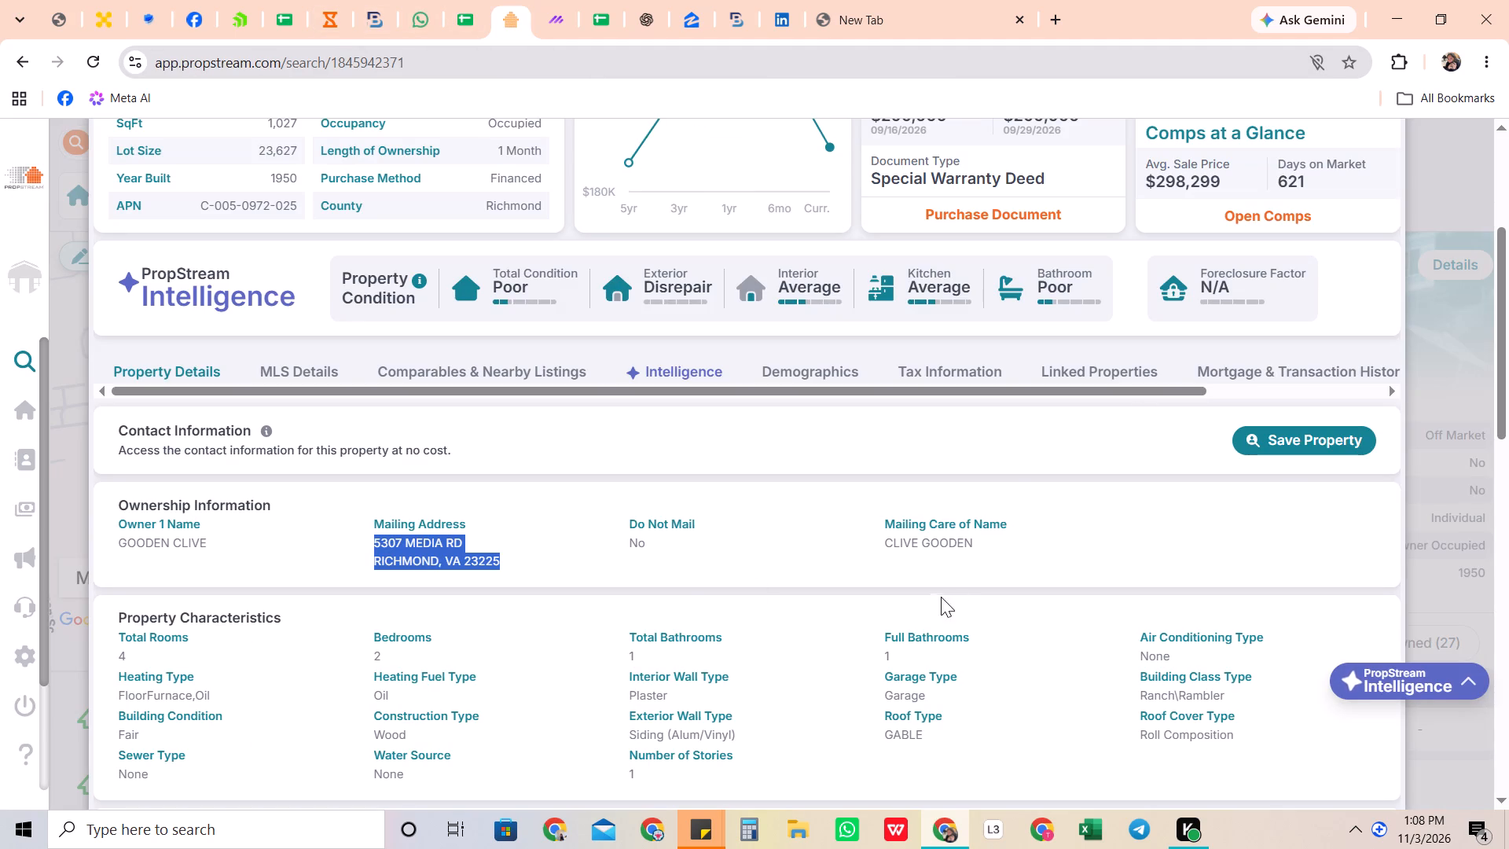
left_click_drag(886, 542, 1025, 543)
right_click(933, 546)
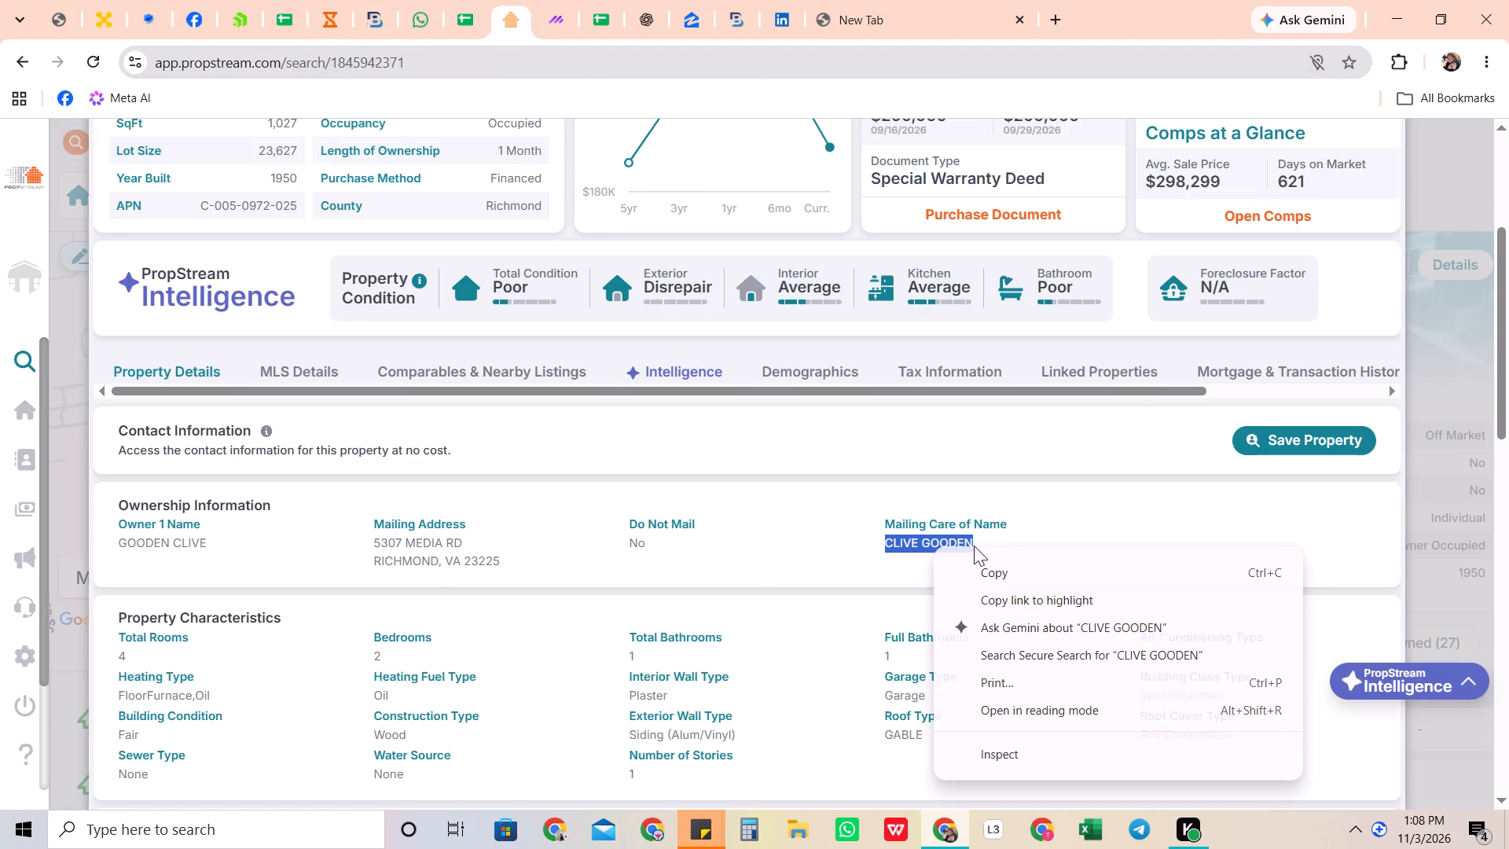
left_click(960, 567)
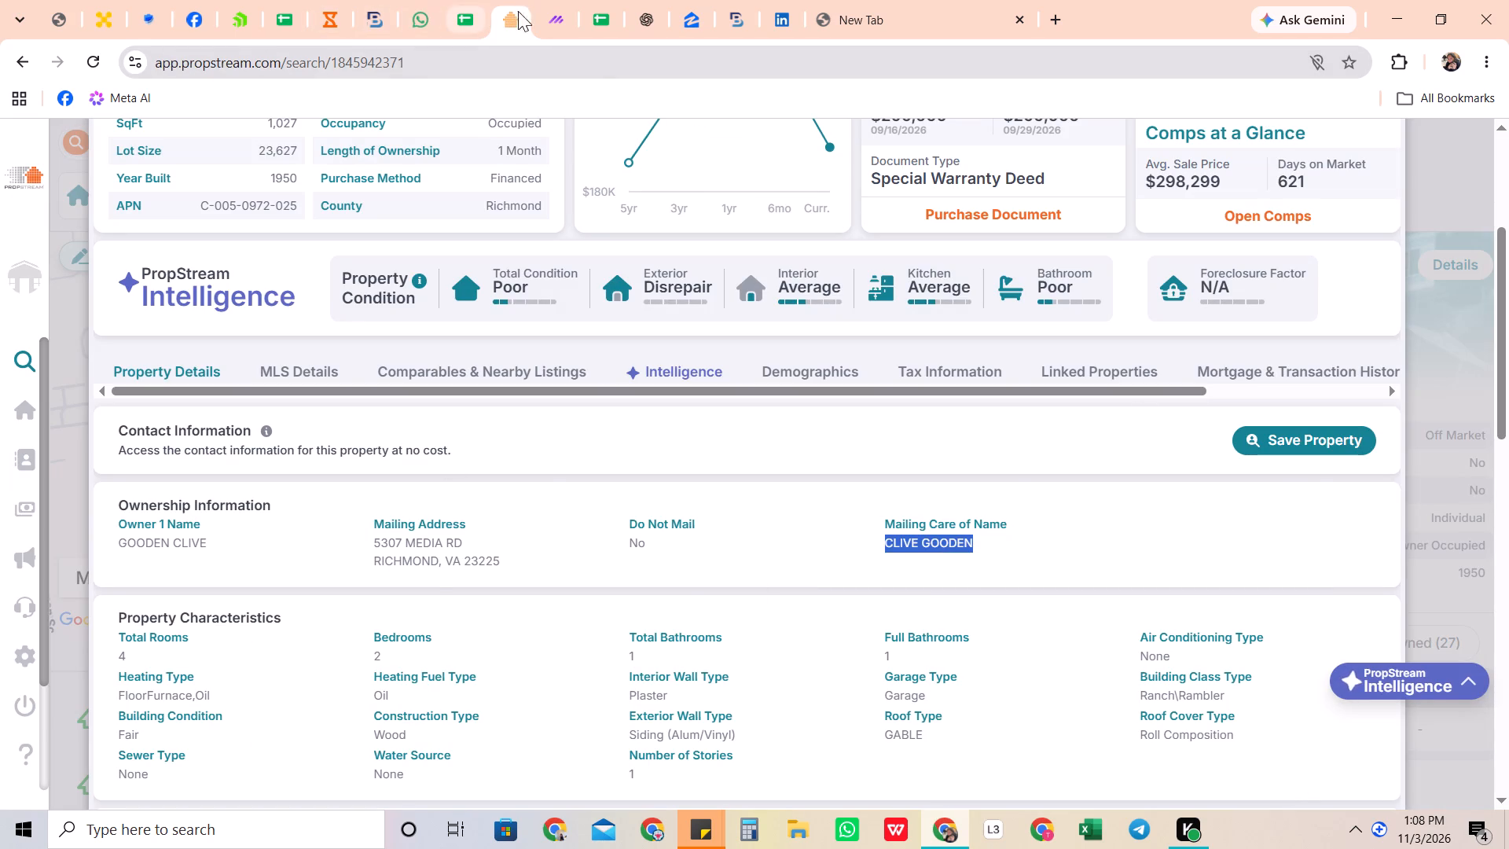
left_click(460, 26)
left_click(876, 607)
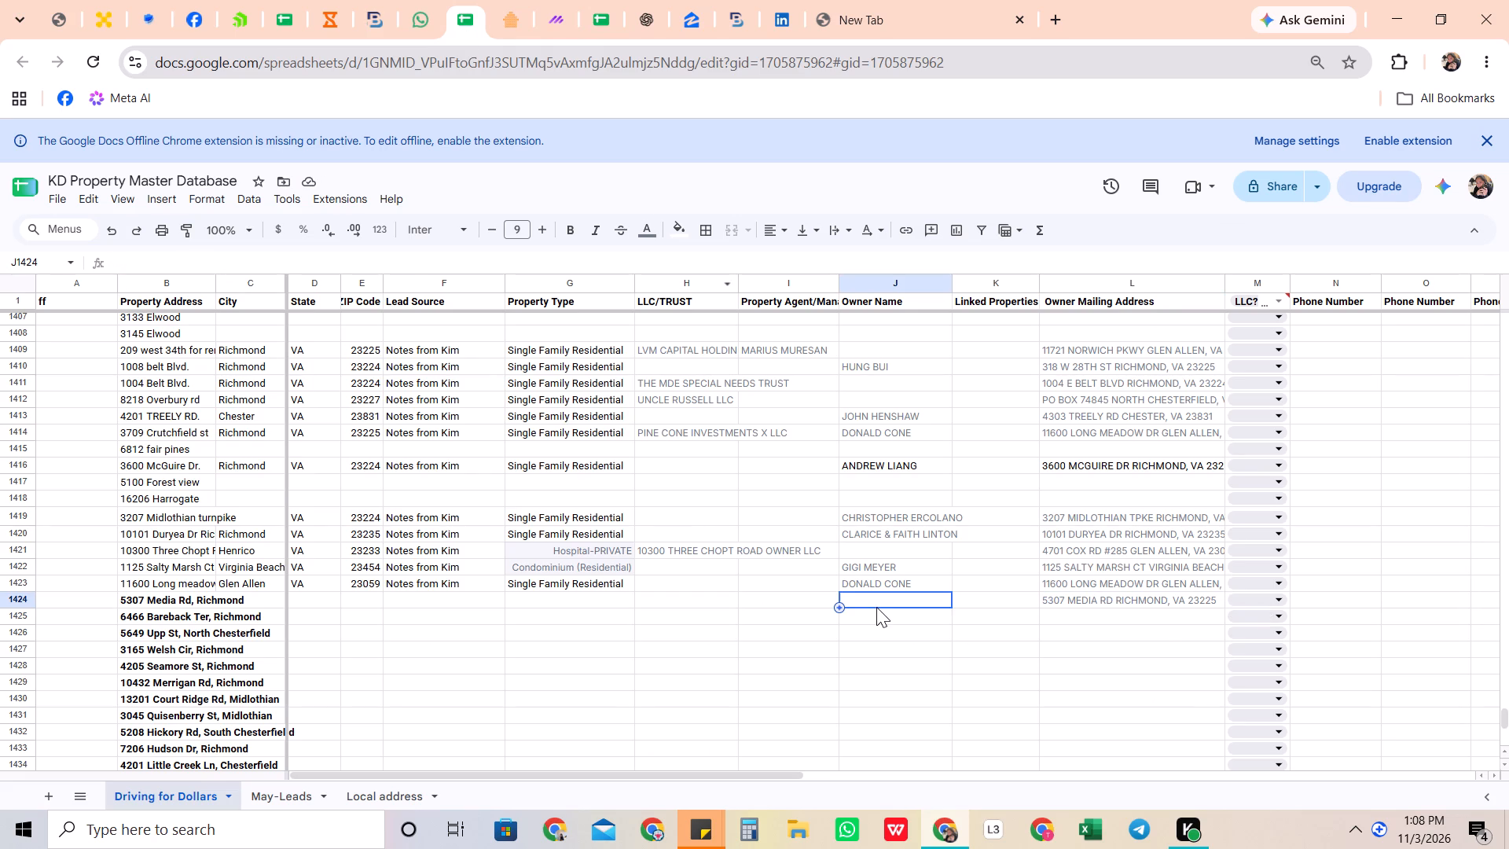
key("ctrl+v")
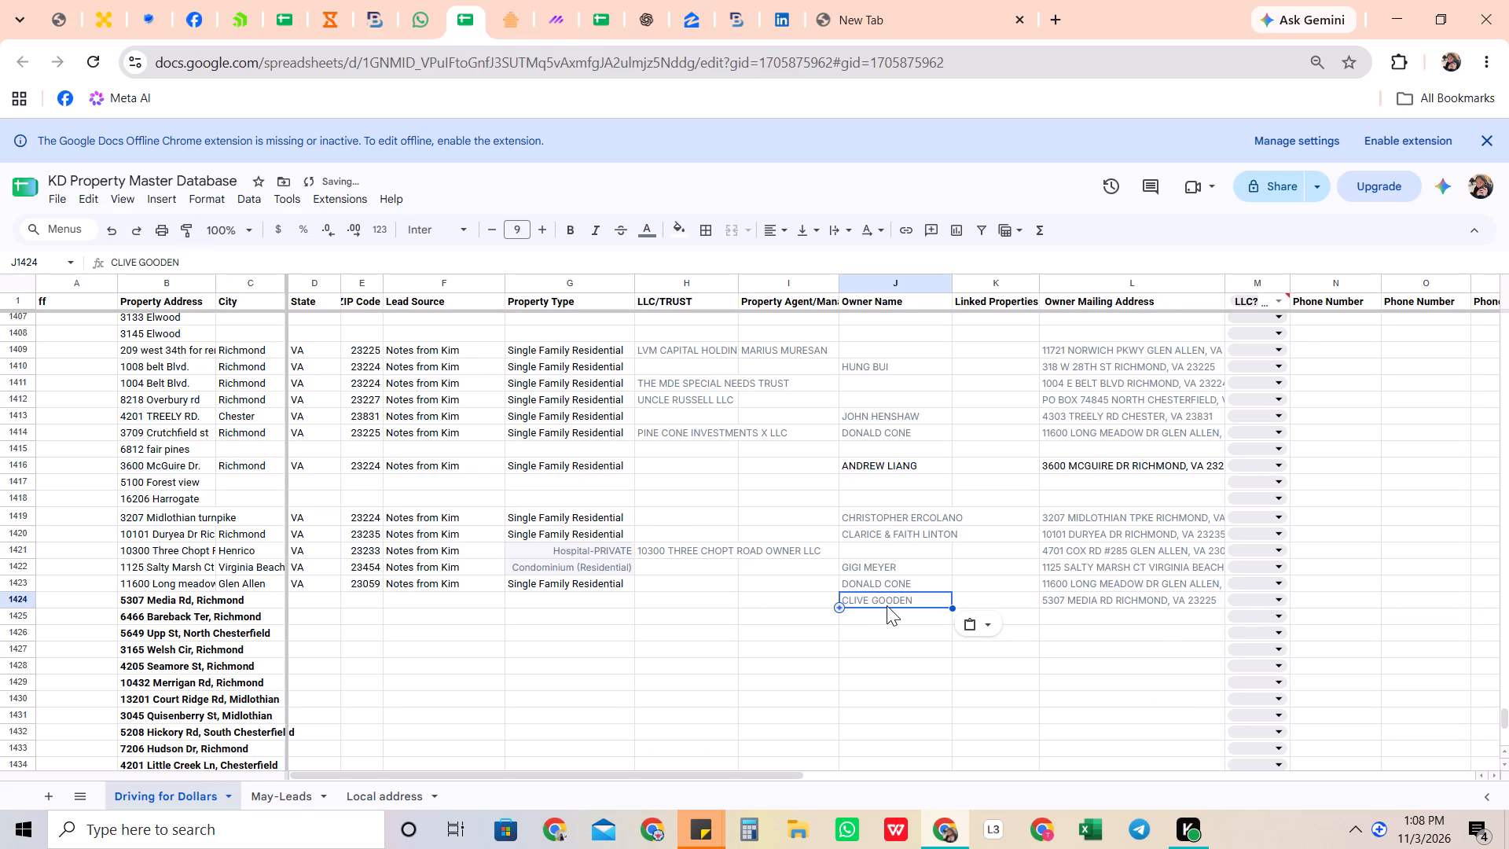
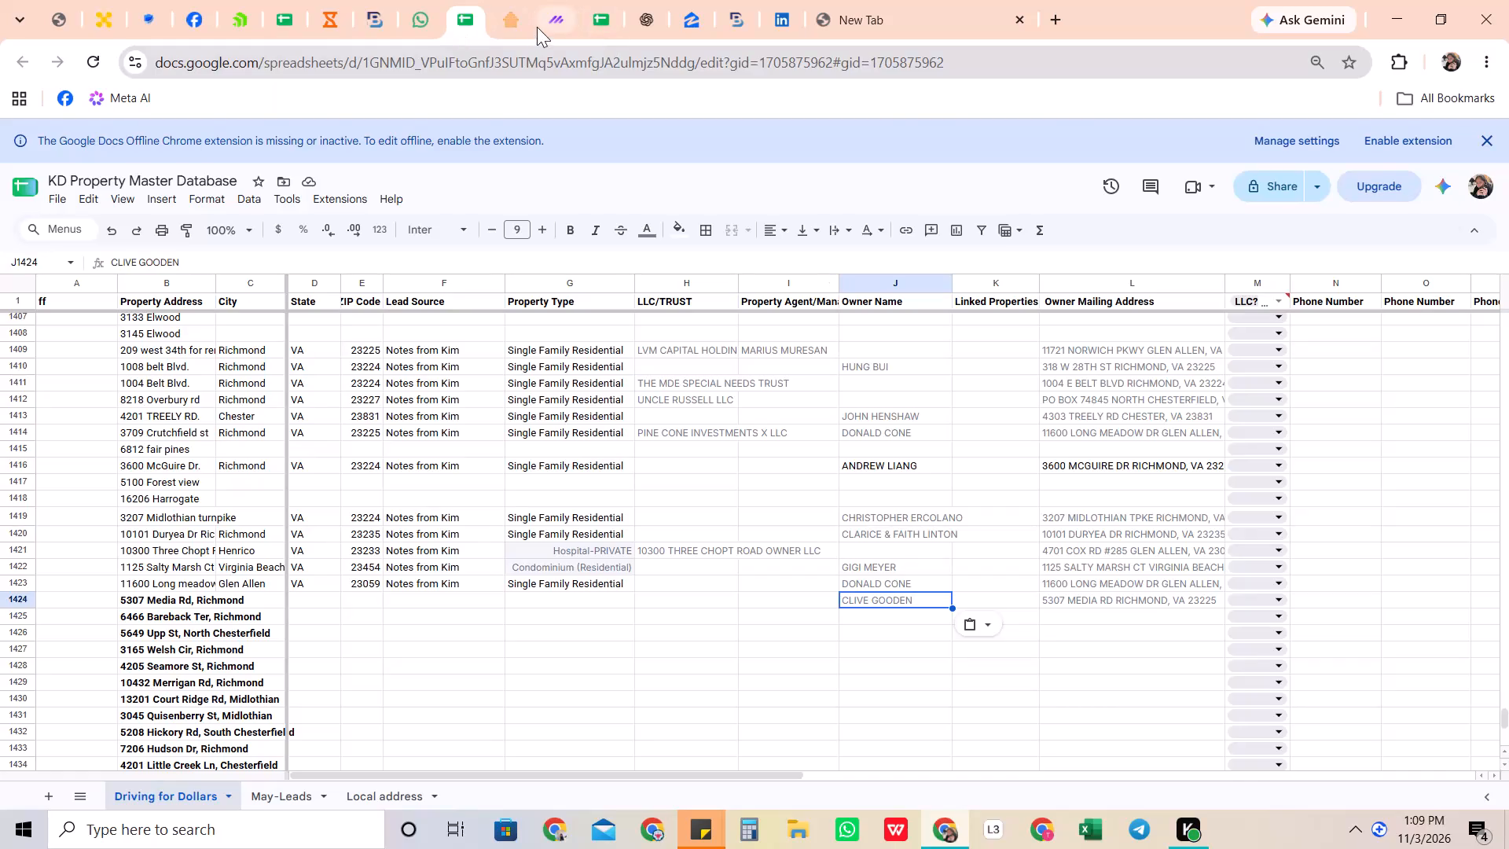
Check the property type in PropStream and copy Single Family Residential from row 1423 into the Property Type cell of row 1424.
left_click(516, 24)
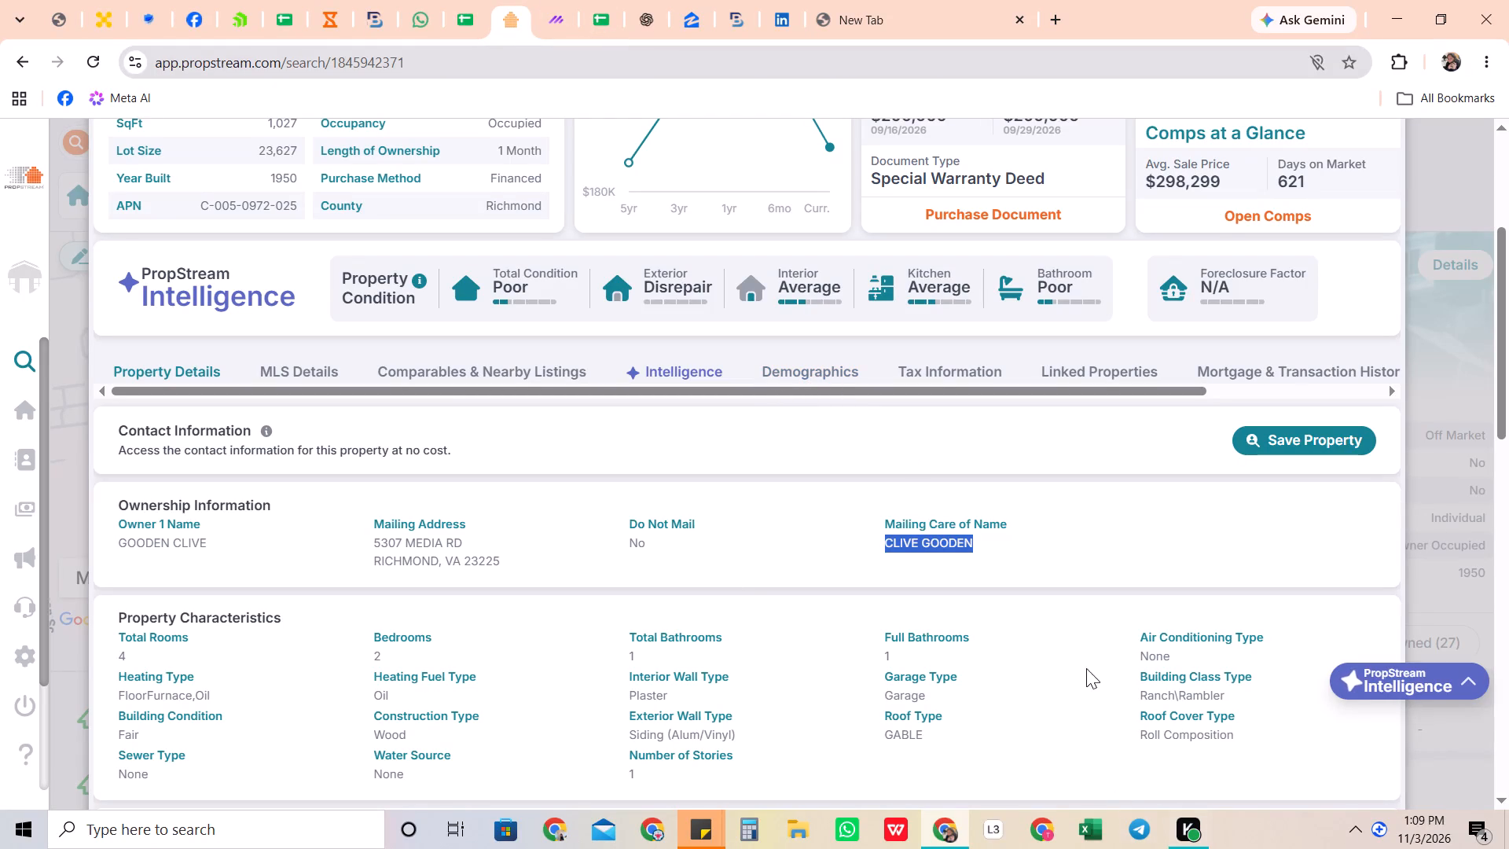
scroll(687, 586, "up", 2)
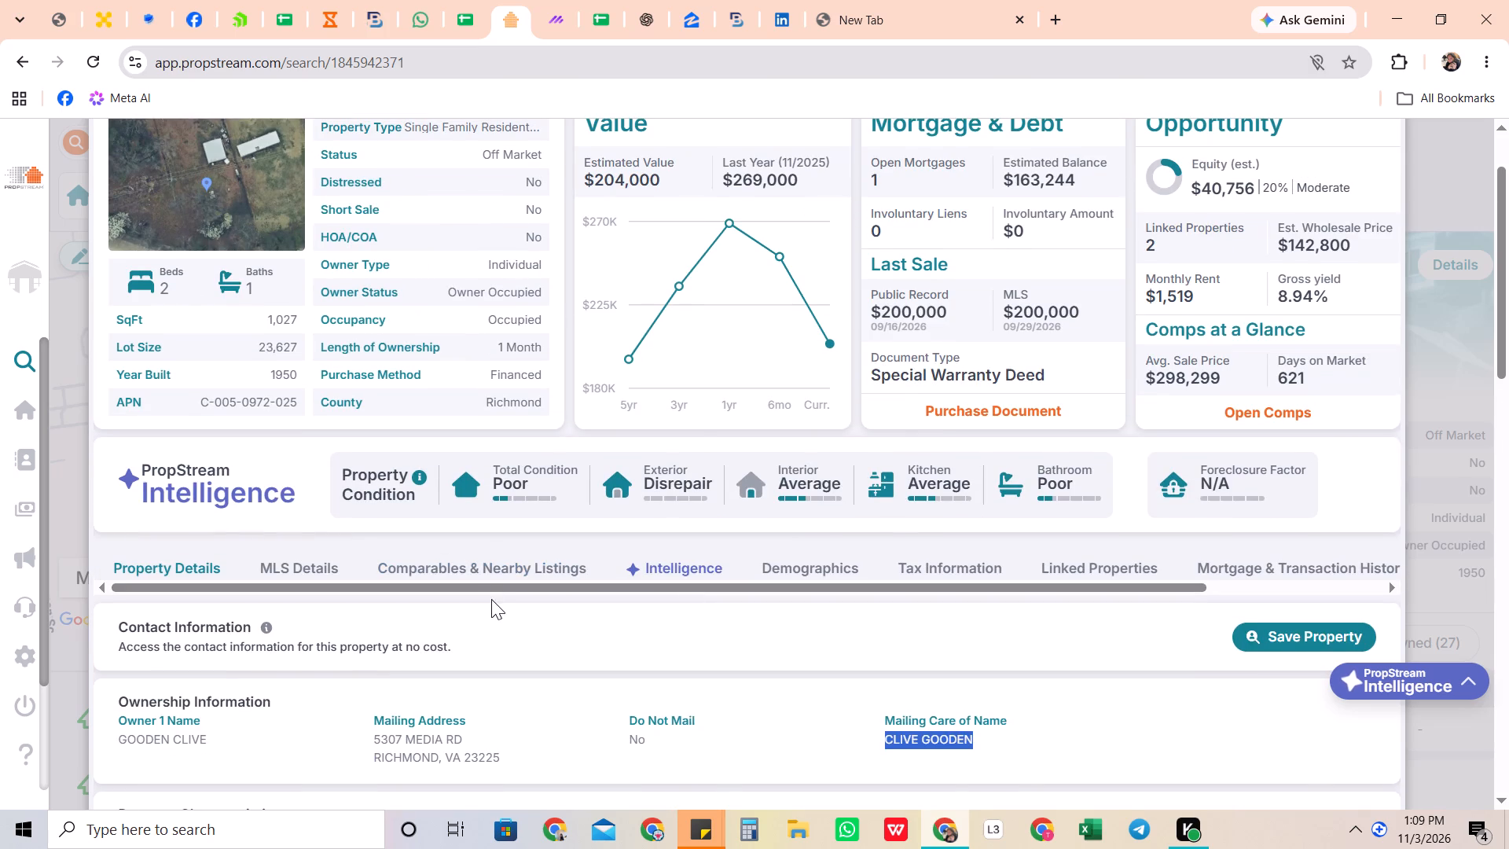
scroll(492, 601, "up", 2)
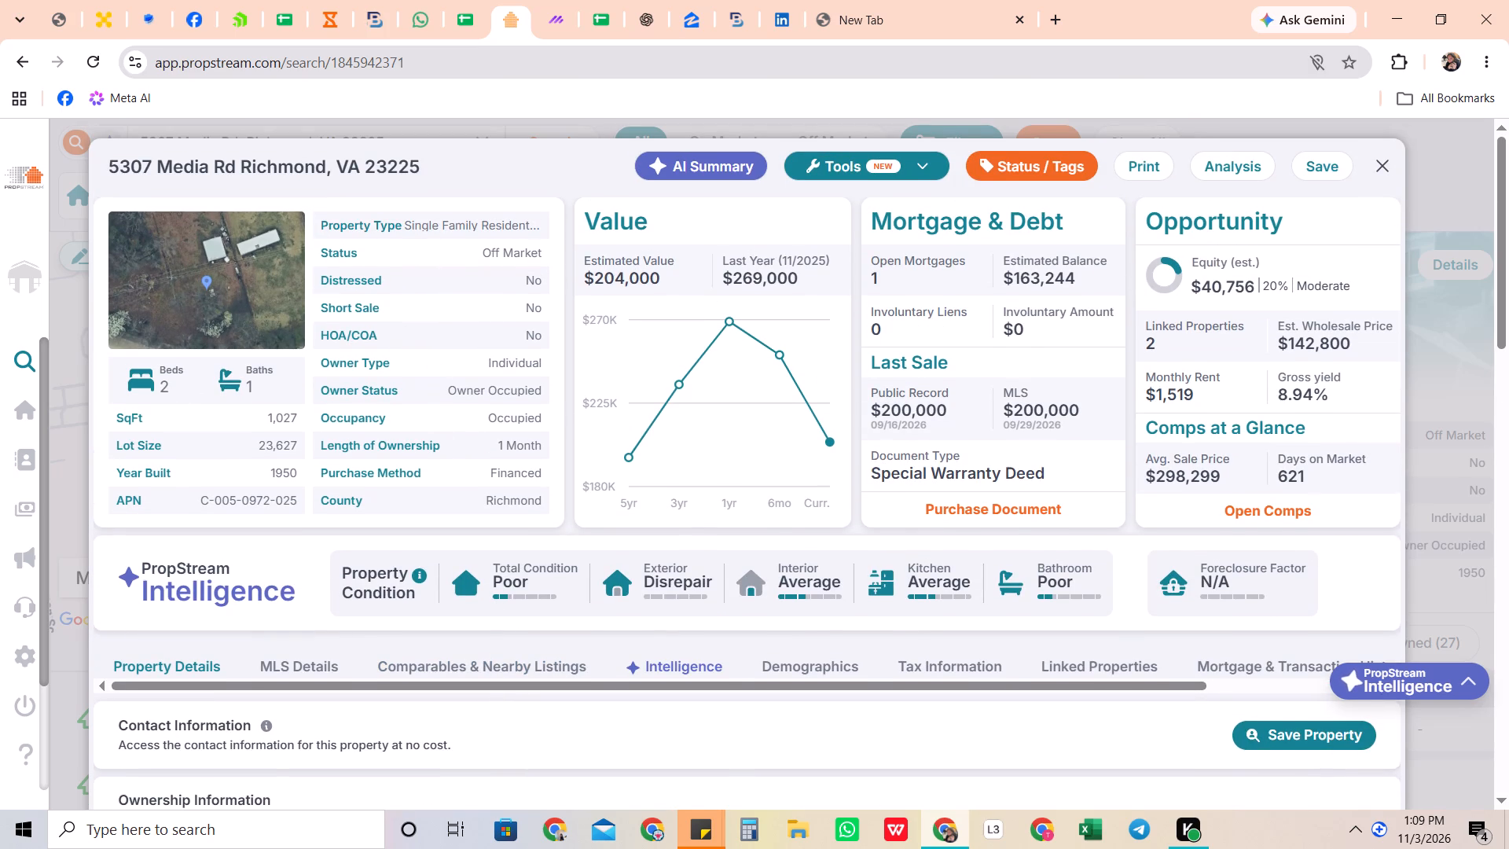
double_click(404, 221)
left_click(404, 221)
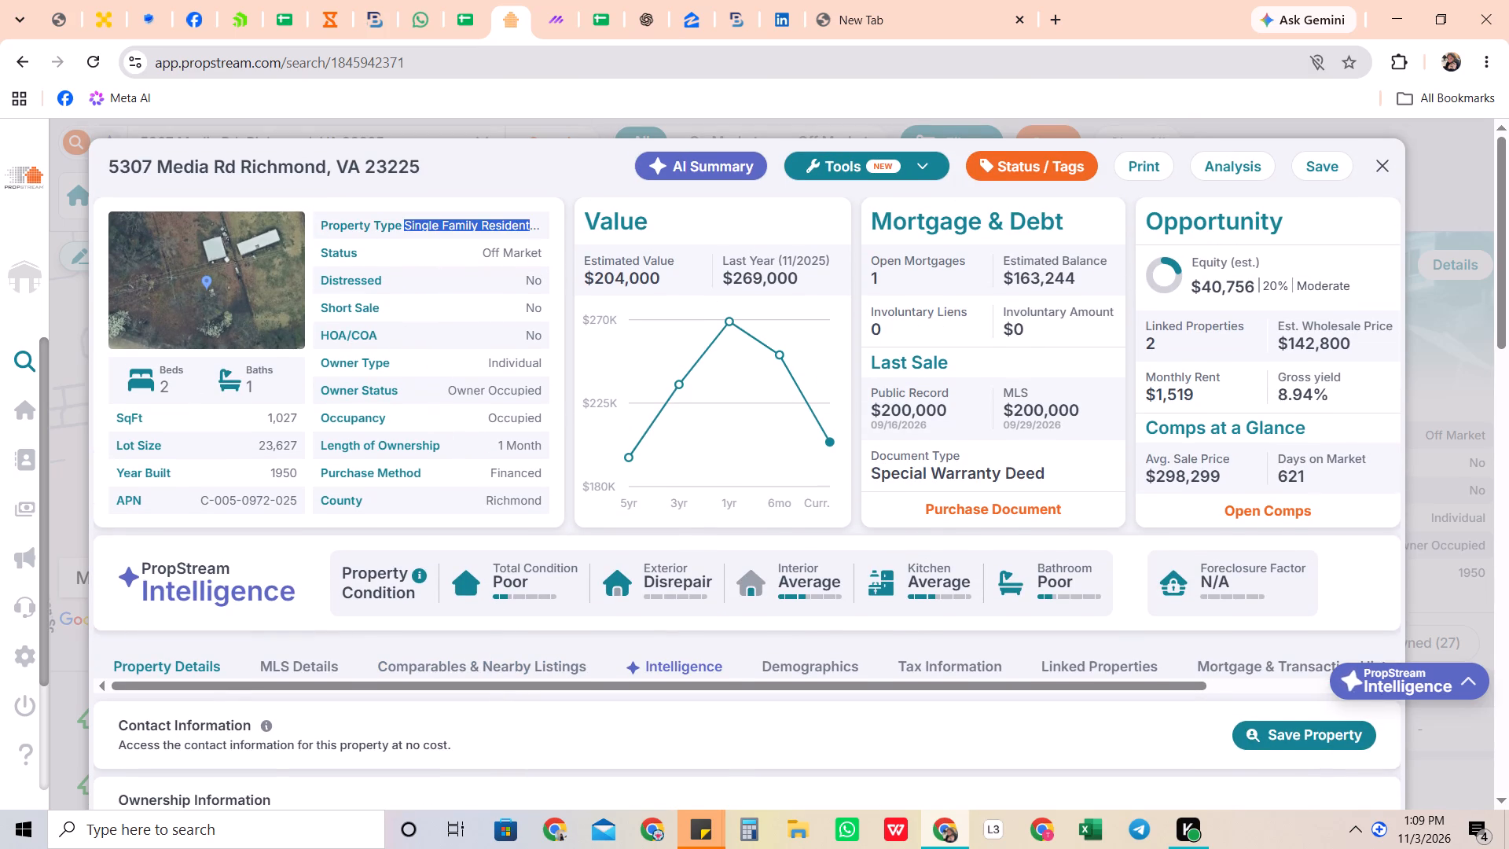
left_click(462, 18)
left_click(544, 583)
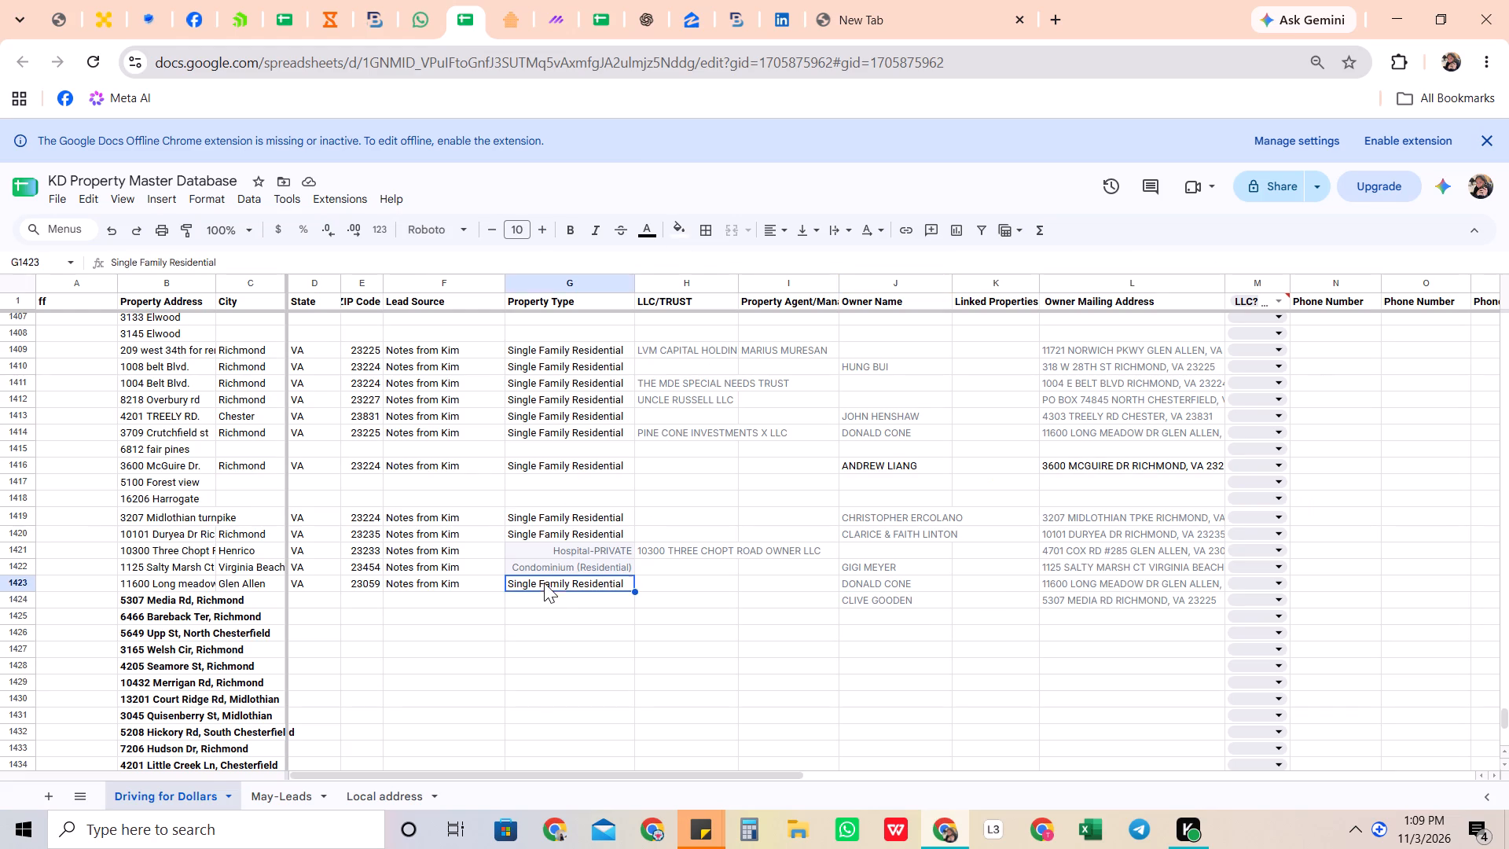
key("ctrl+c")
key("Down")
key("ctrl+v")
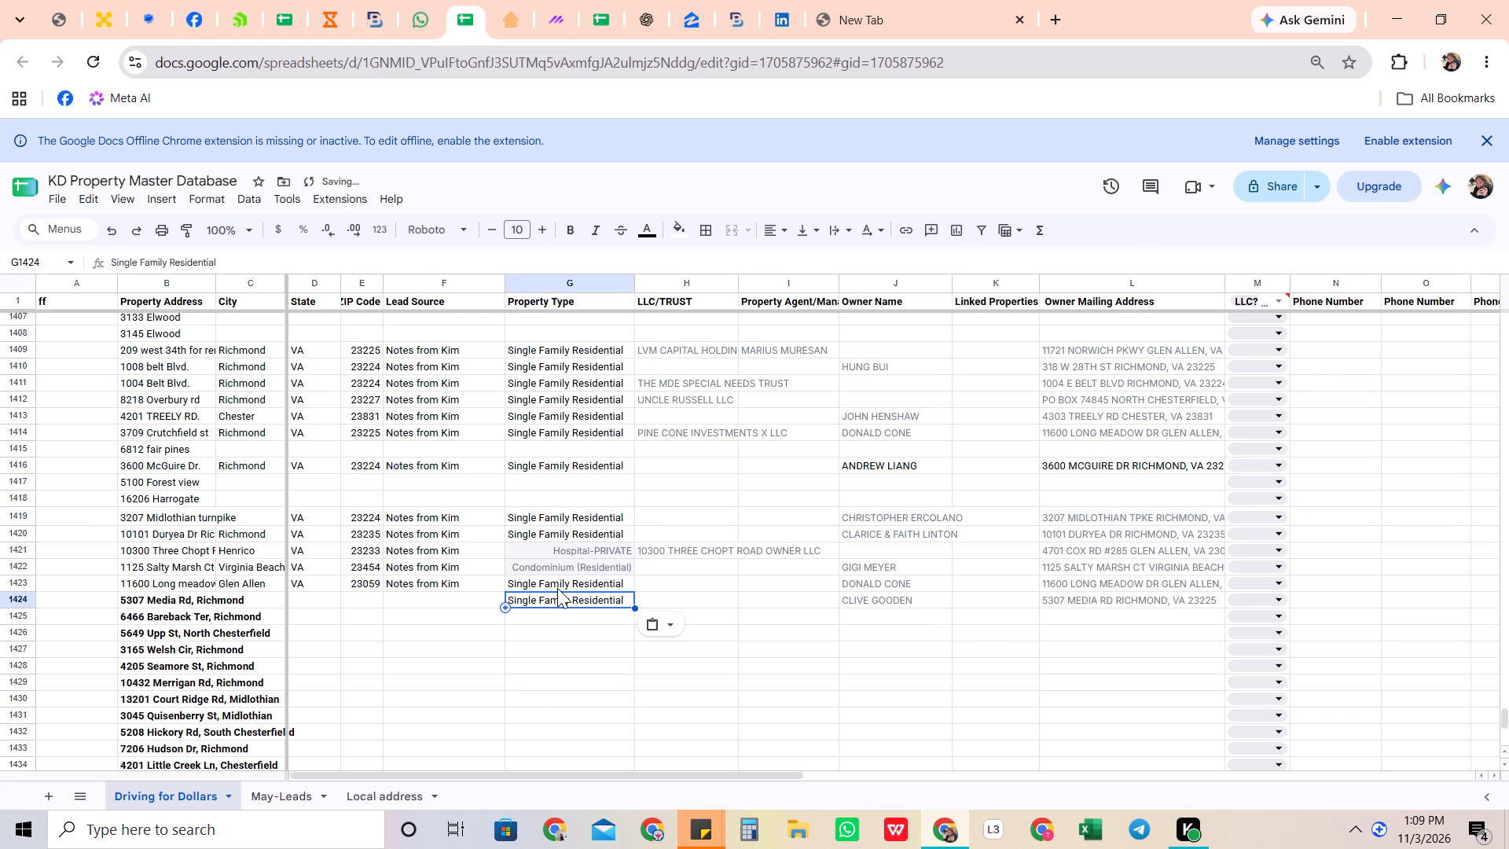
Enter Notes from Kim in the Lead Source cell of row 1424.
left_click(407, 590)
left_click(413, 595)
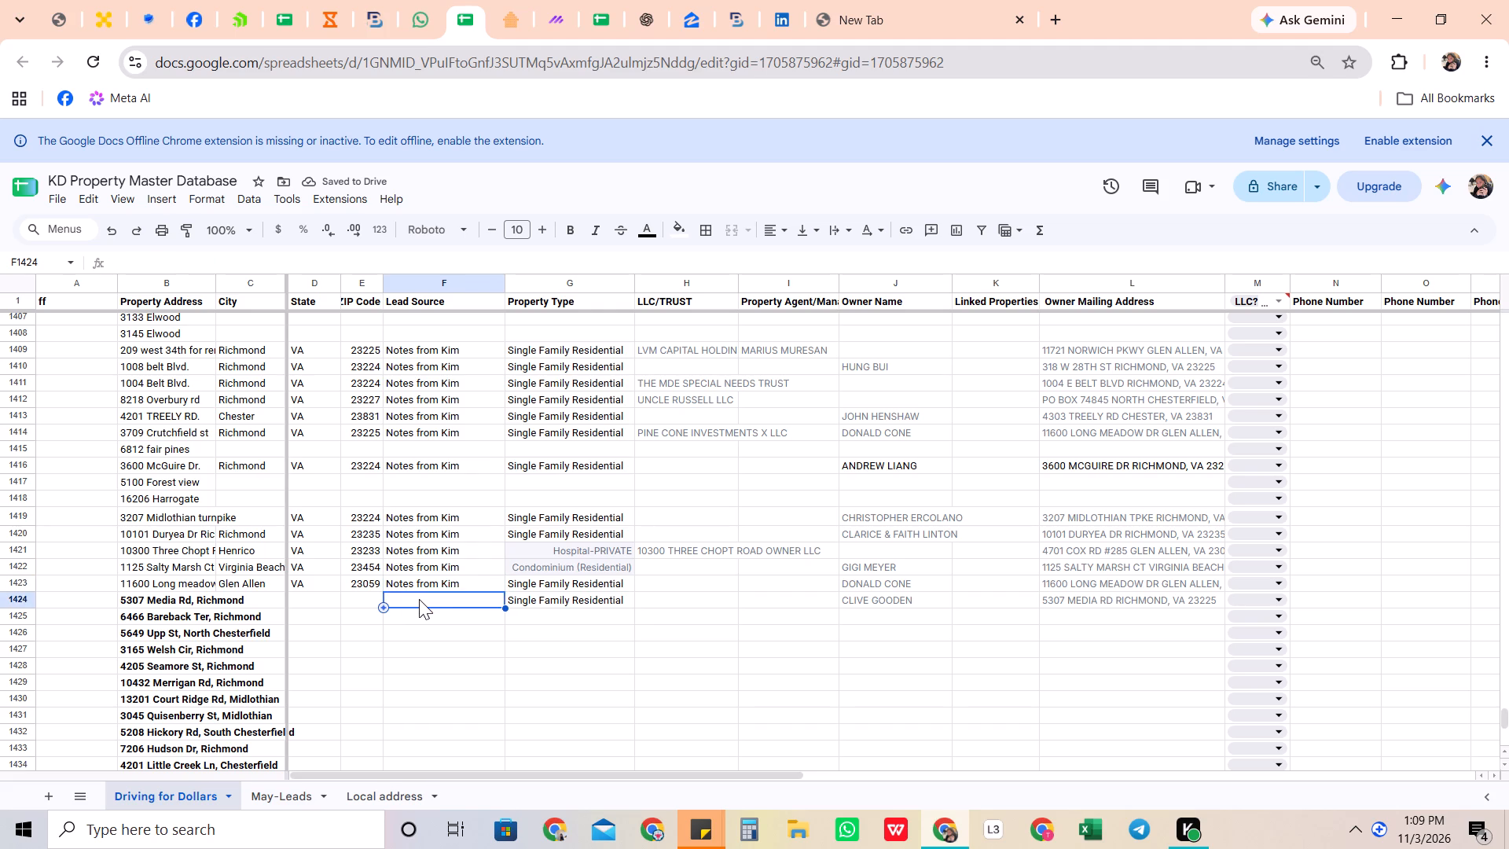
key("shift+n")
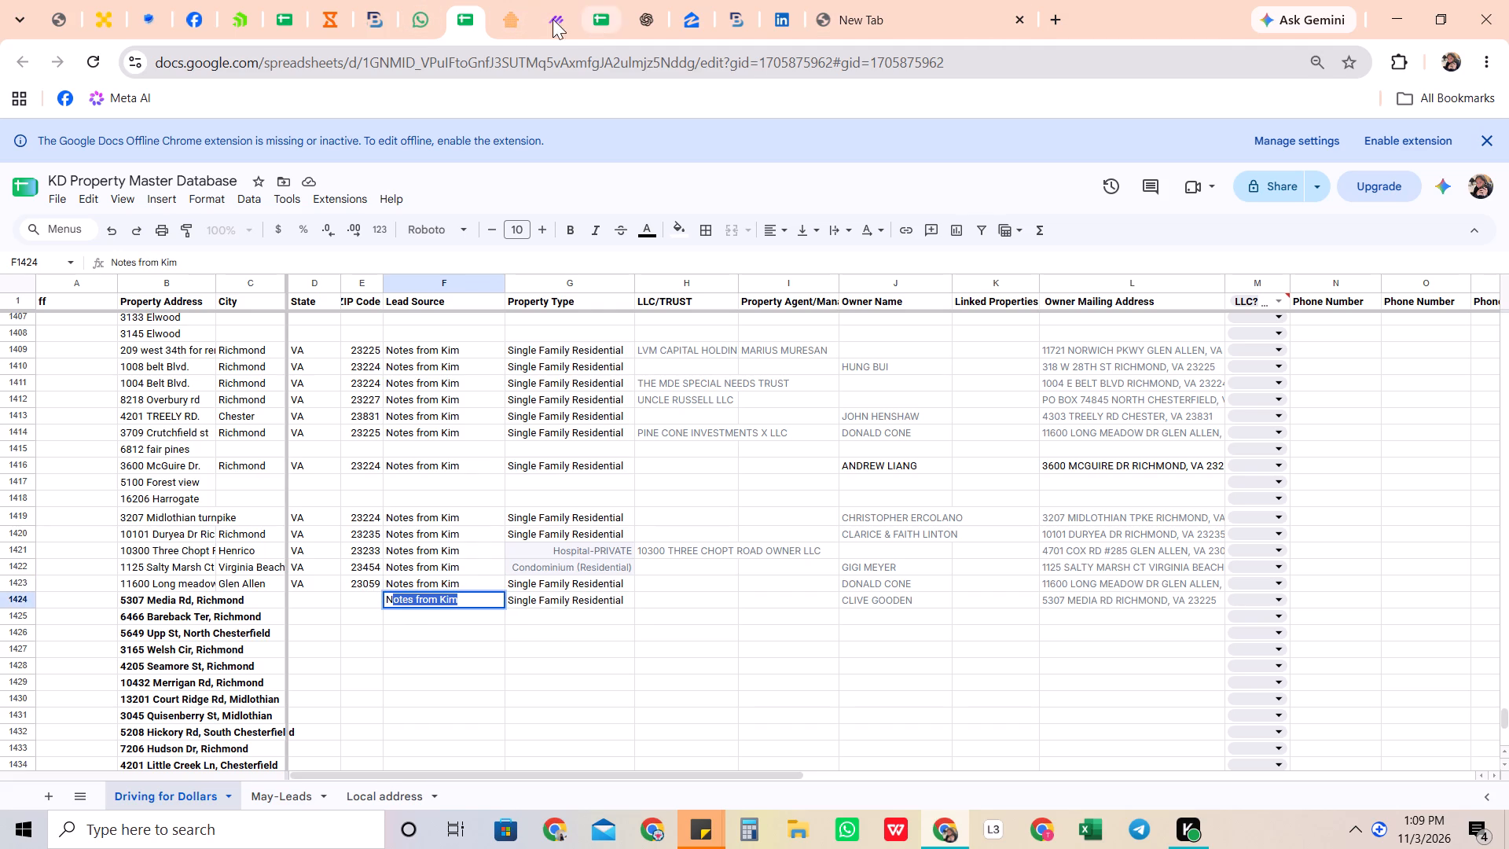
Copy the ZIP code 23225 from the PropStream property heading into the ZIP Code cell of row 1424.
left_click(512, 16)
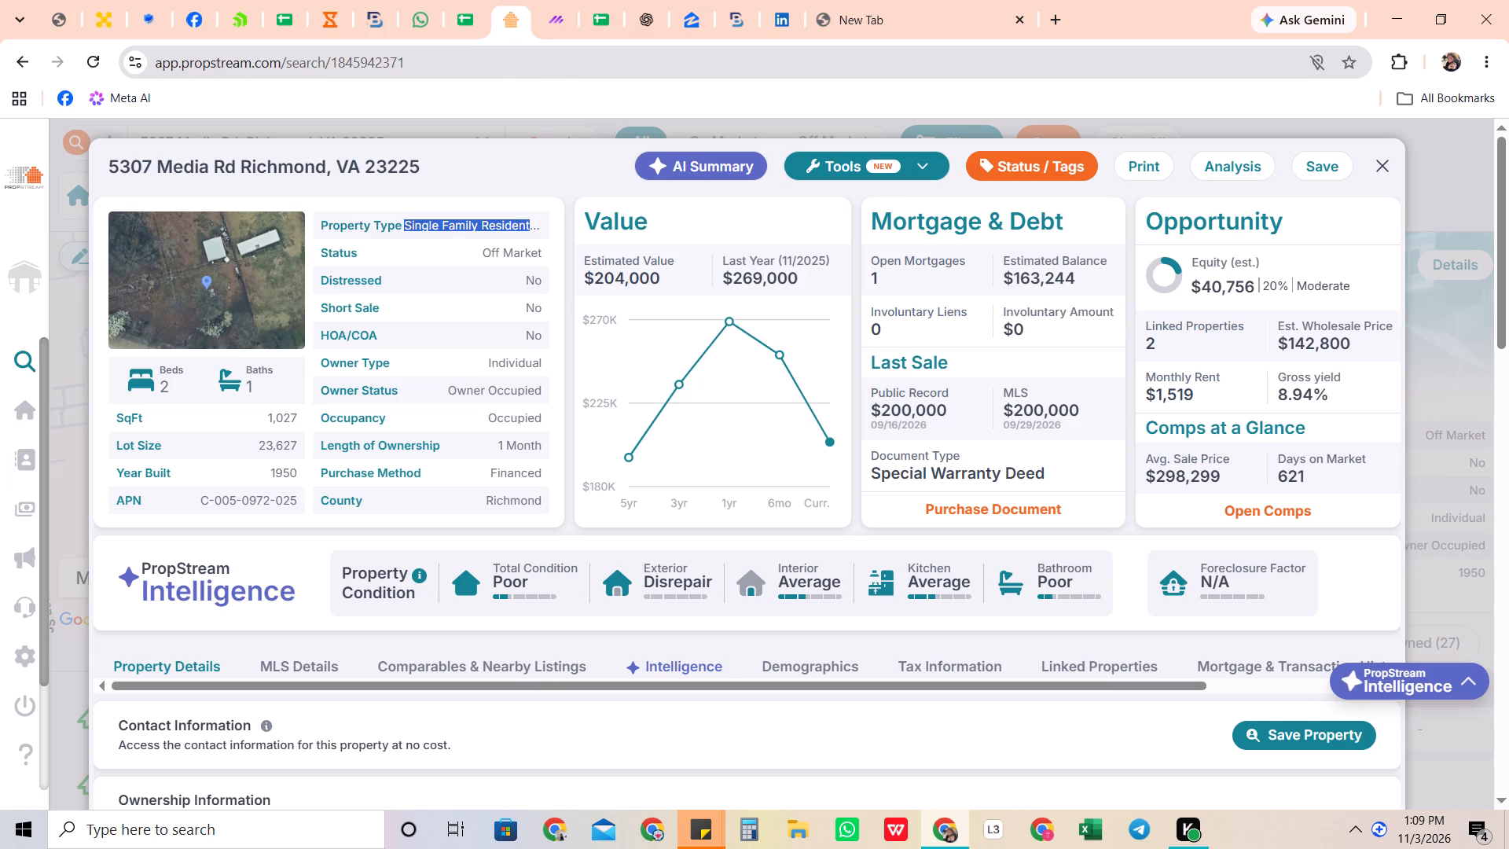
left_click_drag(363, 164, 433, 168)
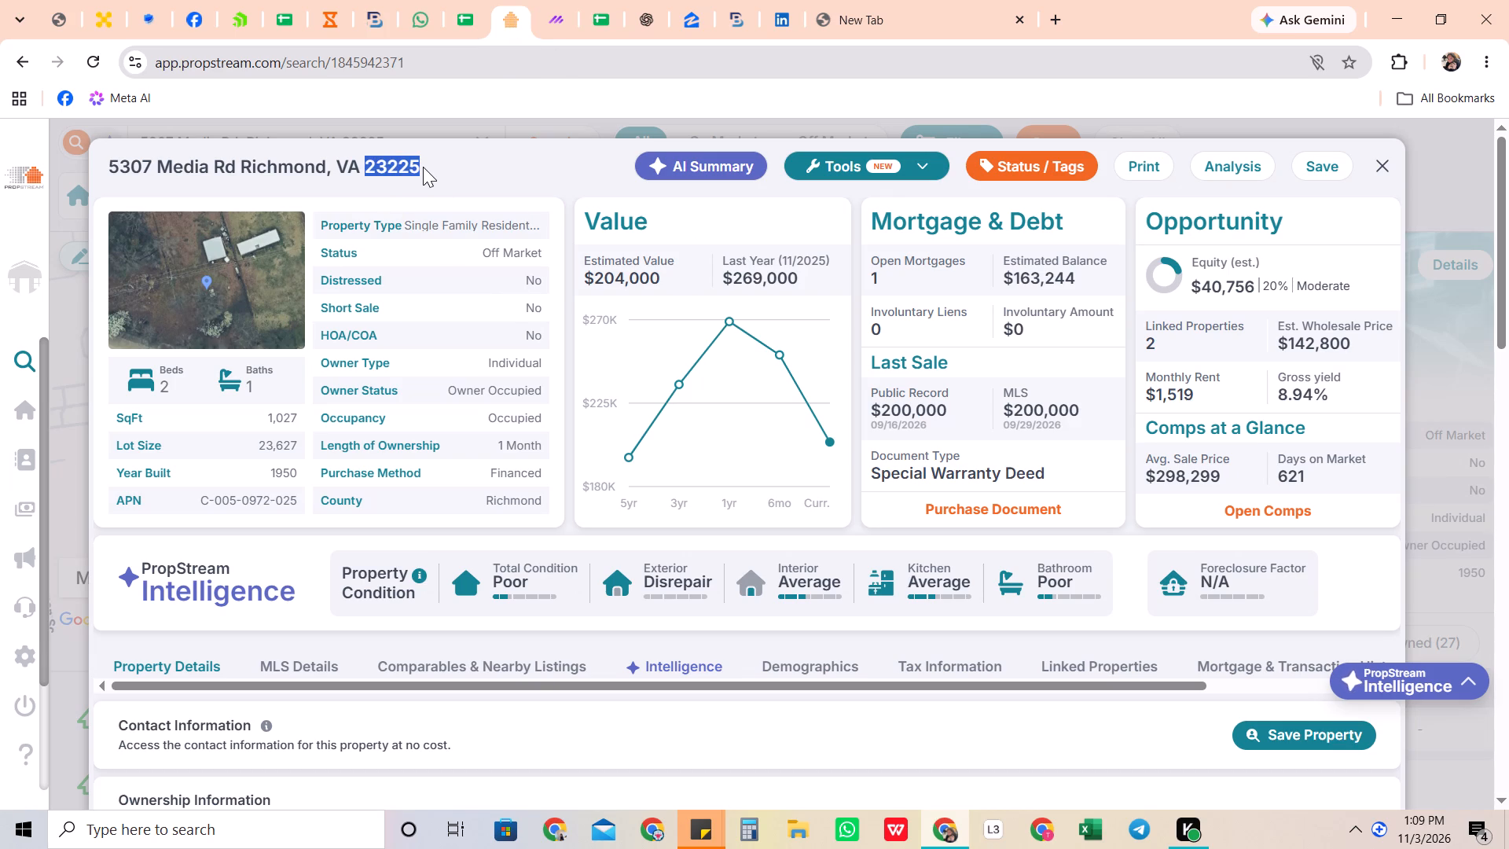
key("ctrl+c")
left_click(479, 20)
left_click(358, 602)
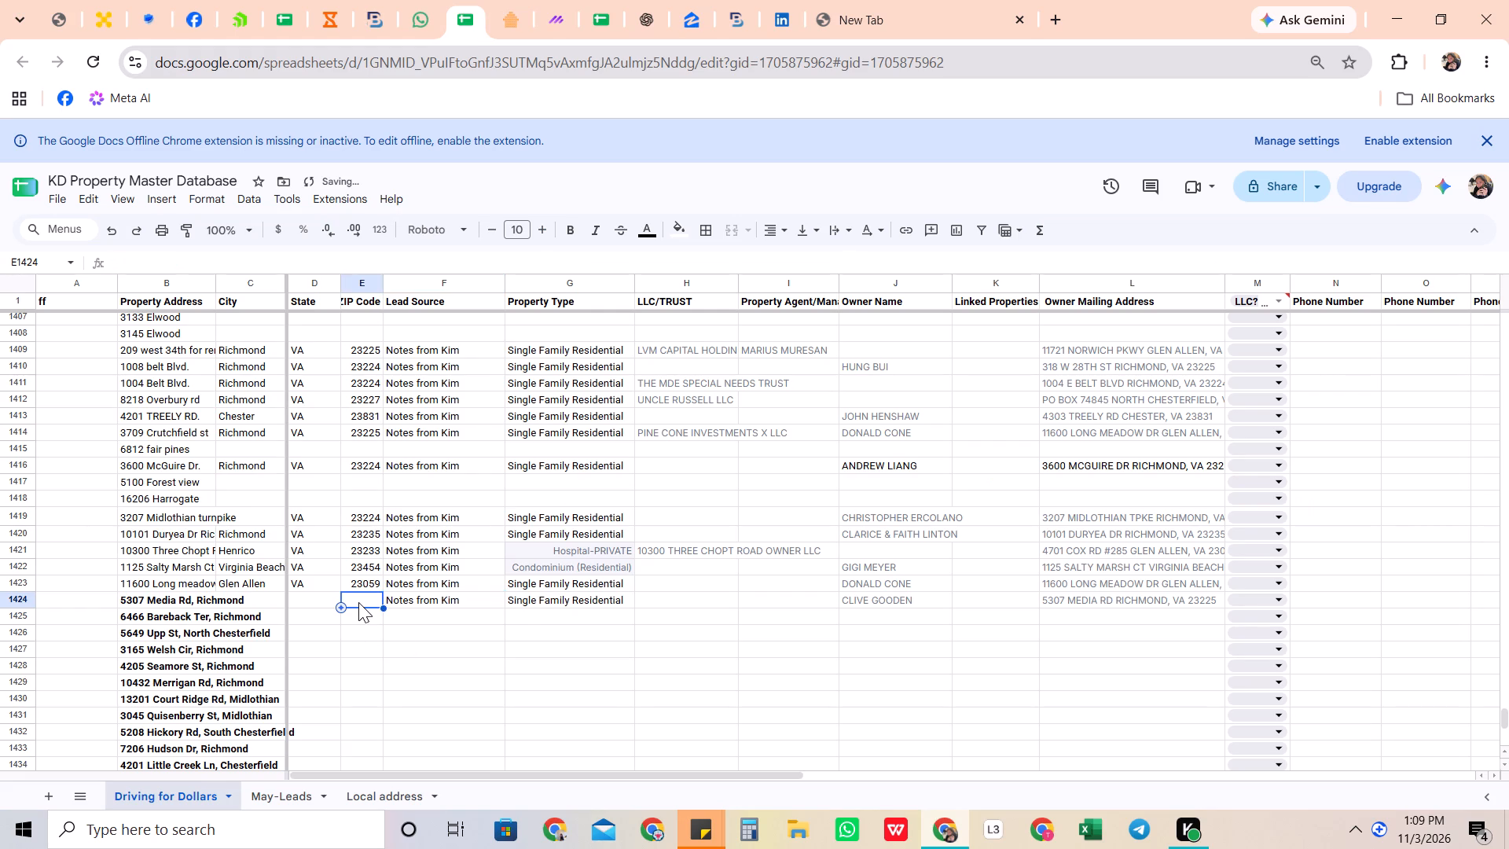
double_click(359, 601)
key("ctrl+v")
Enter VA in the State cell of row 1424.
left_click(303, 601)
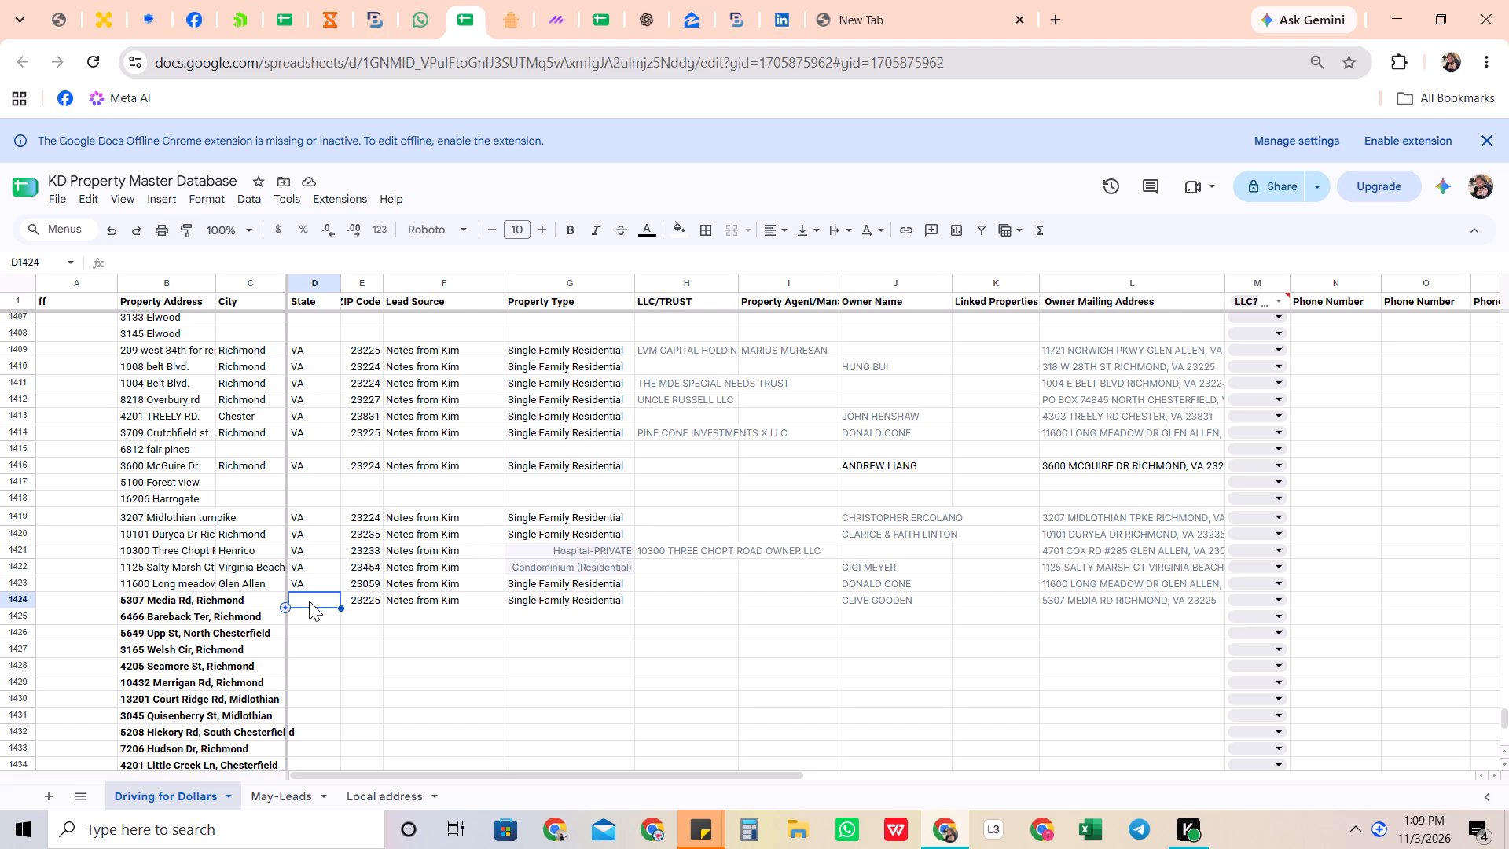
key("shift+v")
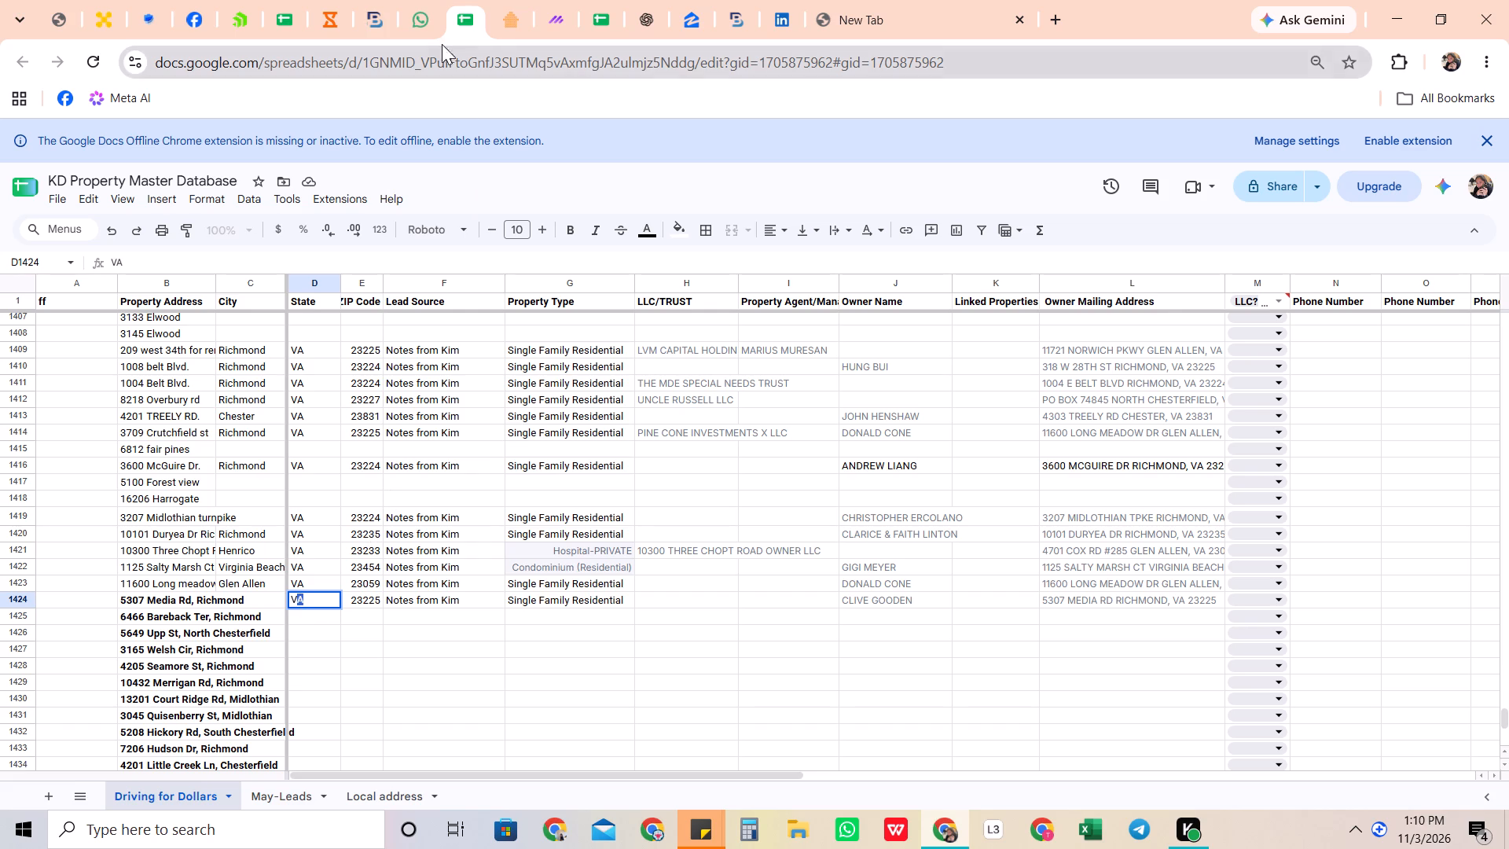
Check the city and state in PropStream and copy Richmond from row 1420 into the City cell of row 1424.
left_click(512, 22)
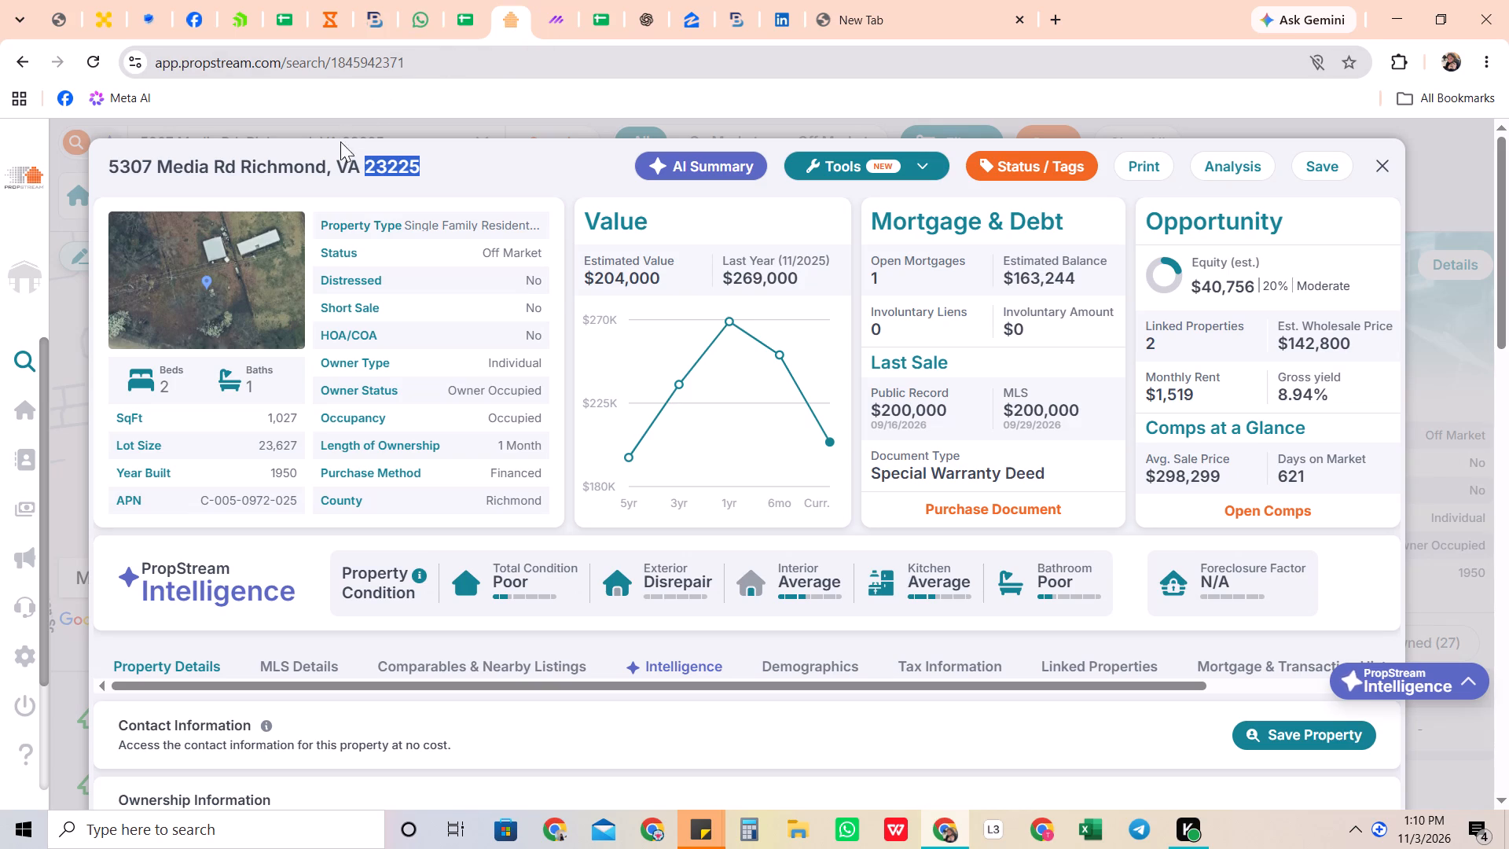
left_click_drag(337, 162, 358, 164)
left_click(318, 169)
left_click(461, 28)
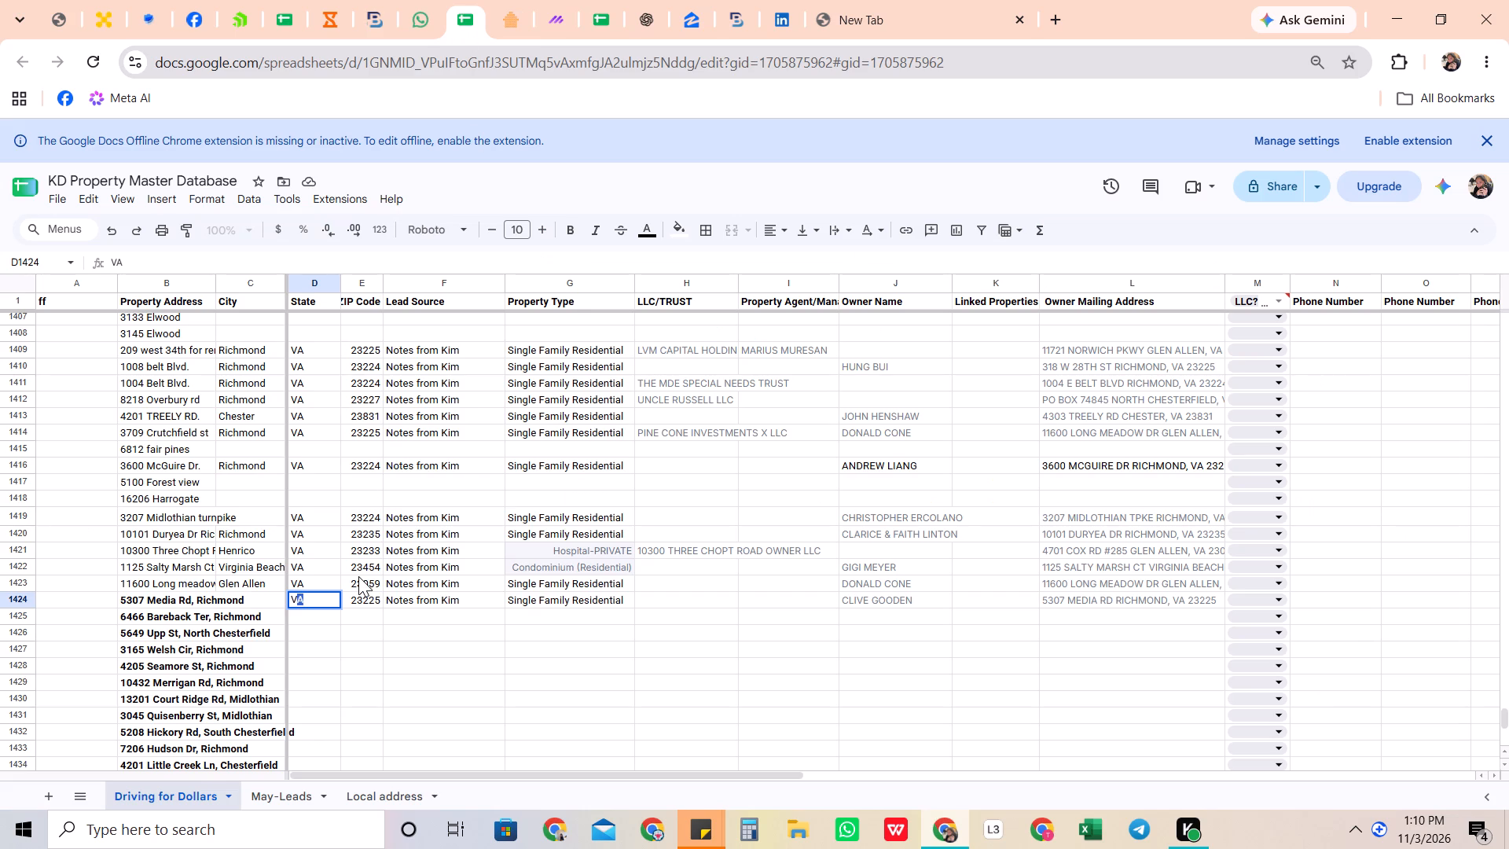
left_click(237, 531)
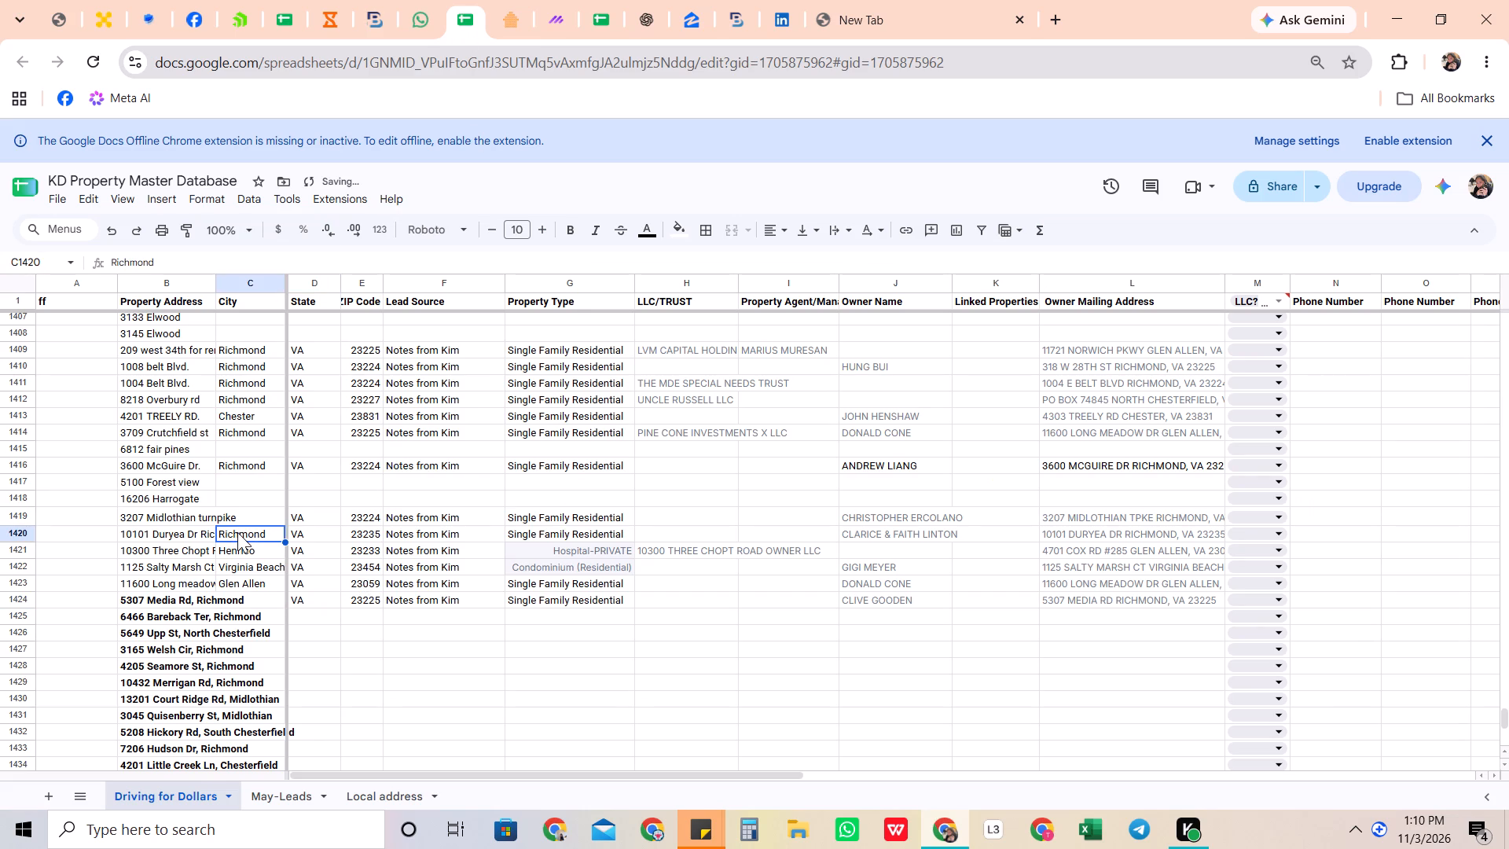
key("ctrl+c")
left_click(255, 602)
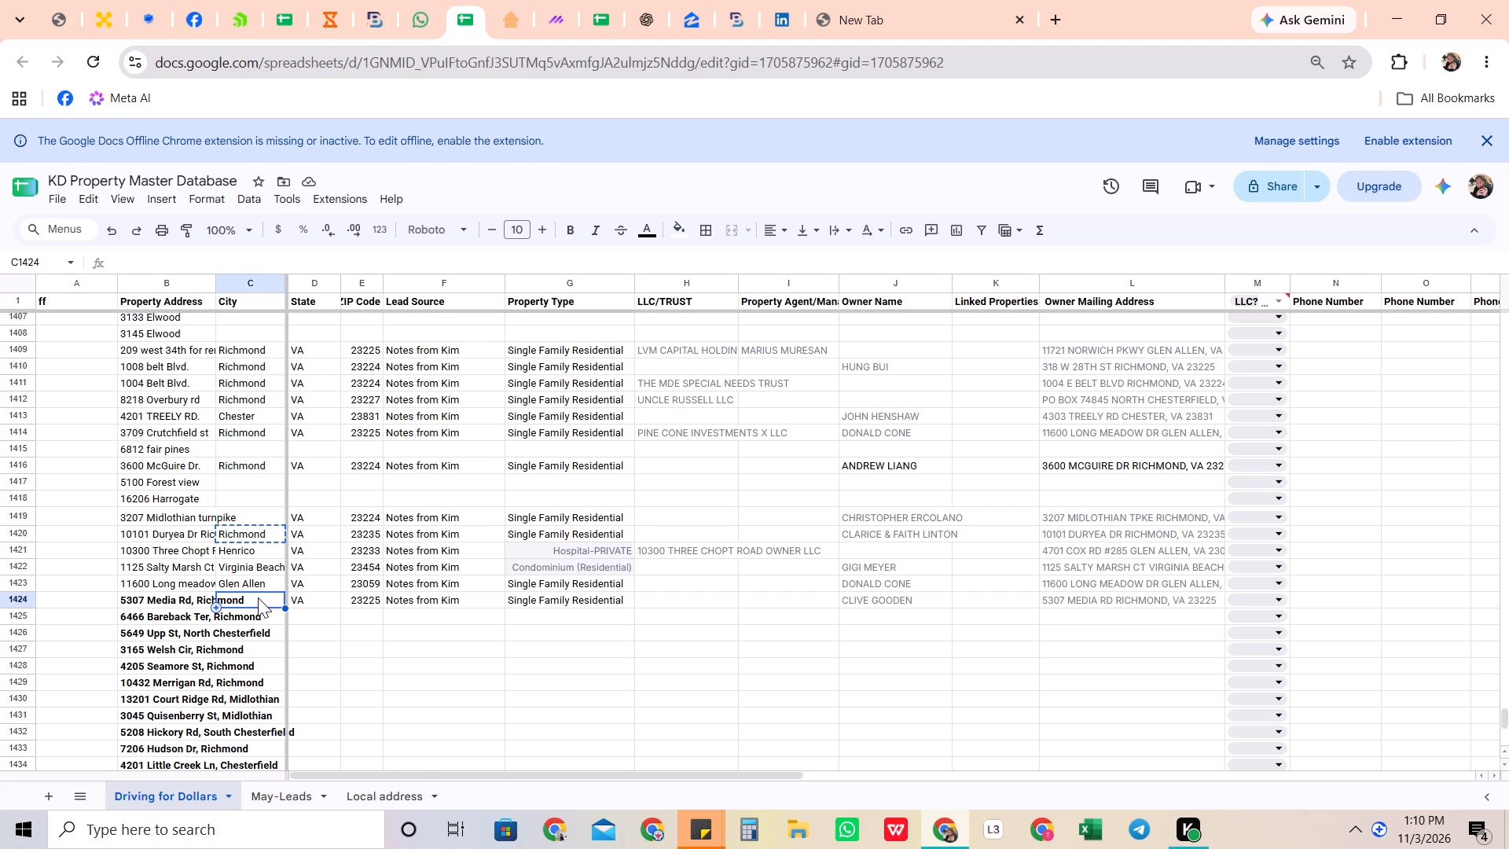
key("ctrl+v")
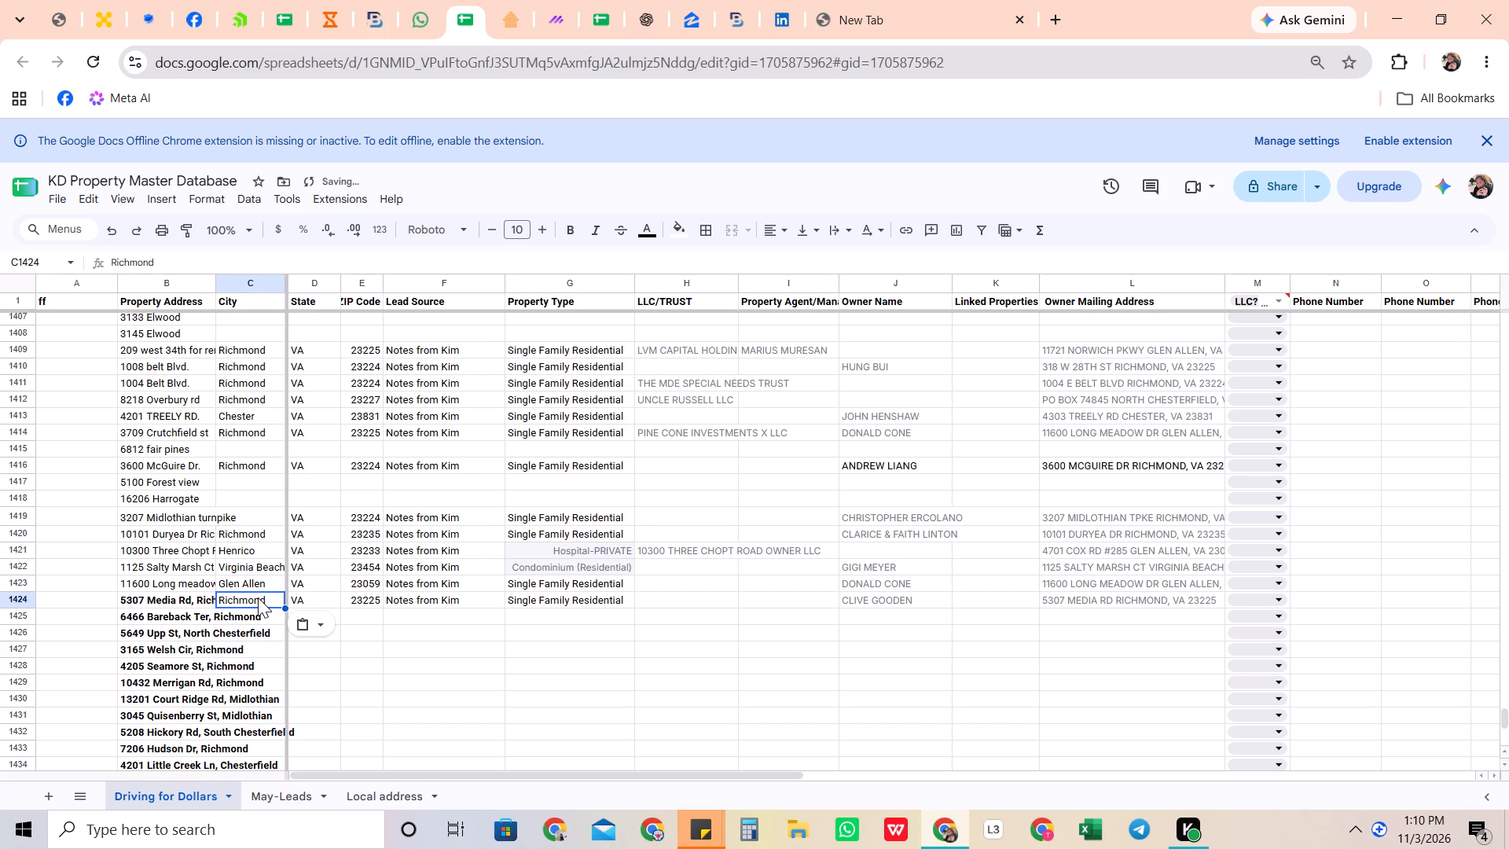
Copy the property address from row 1425, close the previous property's details in PropStream, and enter the copied address in the search.
left_click(174, 616)
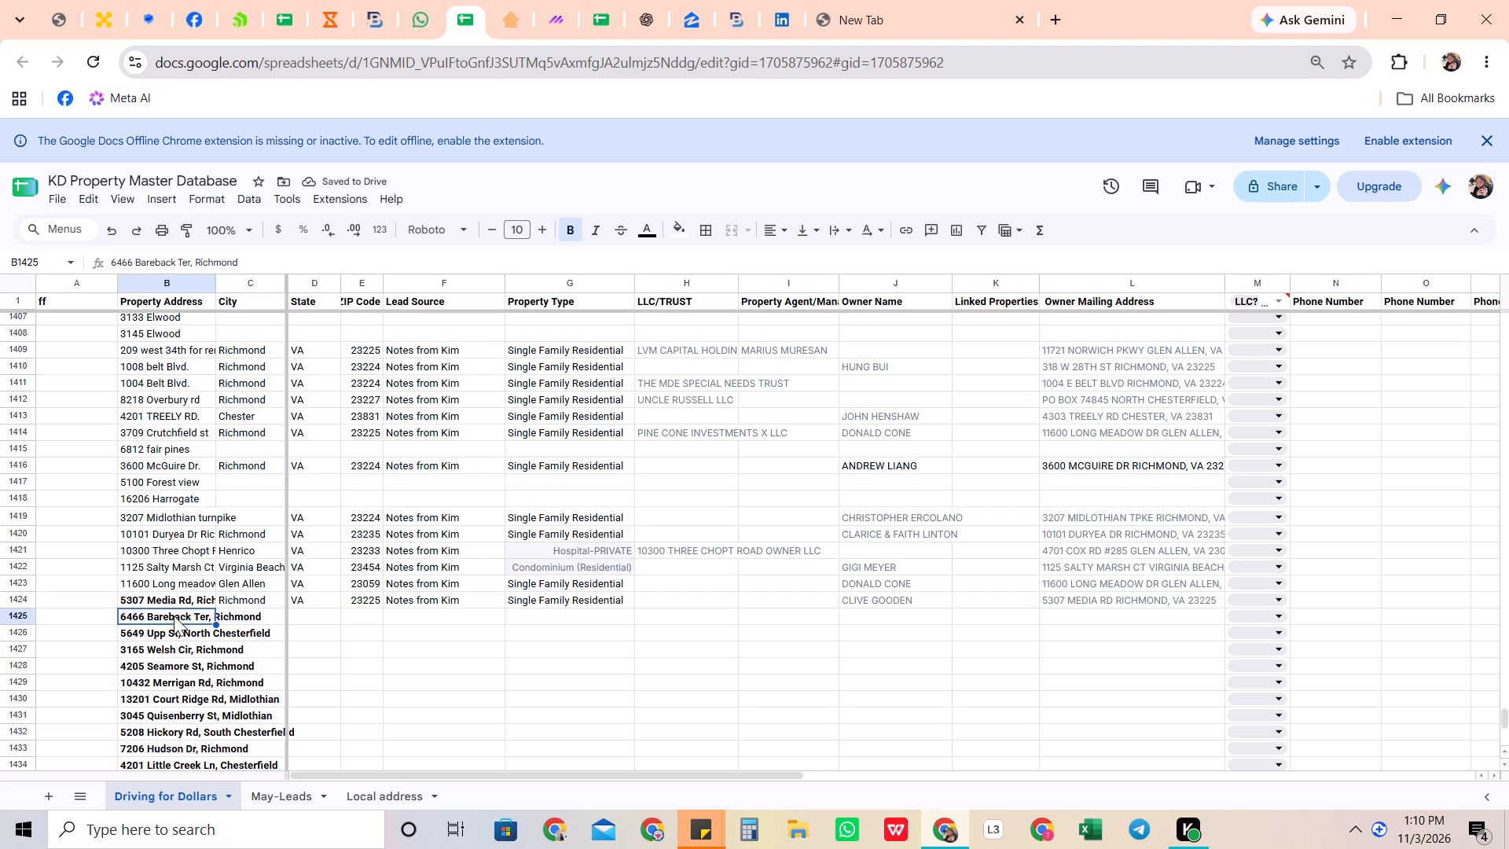
key("ctrl+c")
left_click(515, 24)
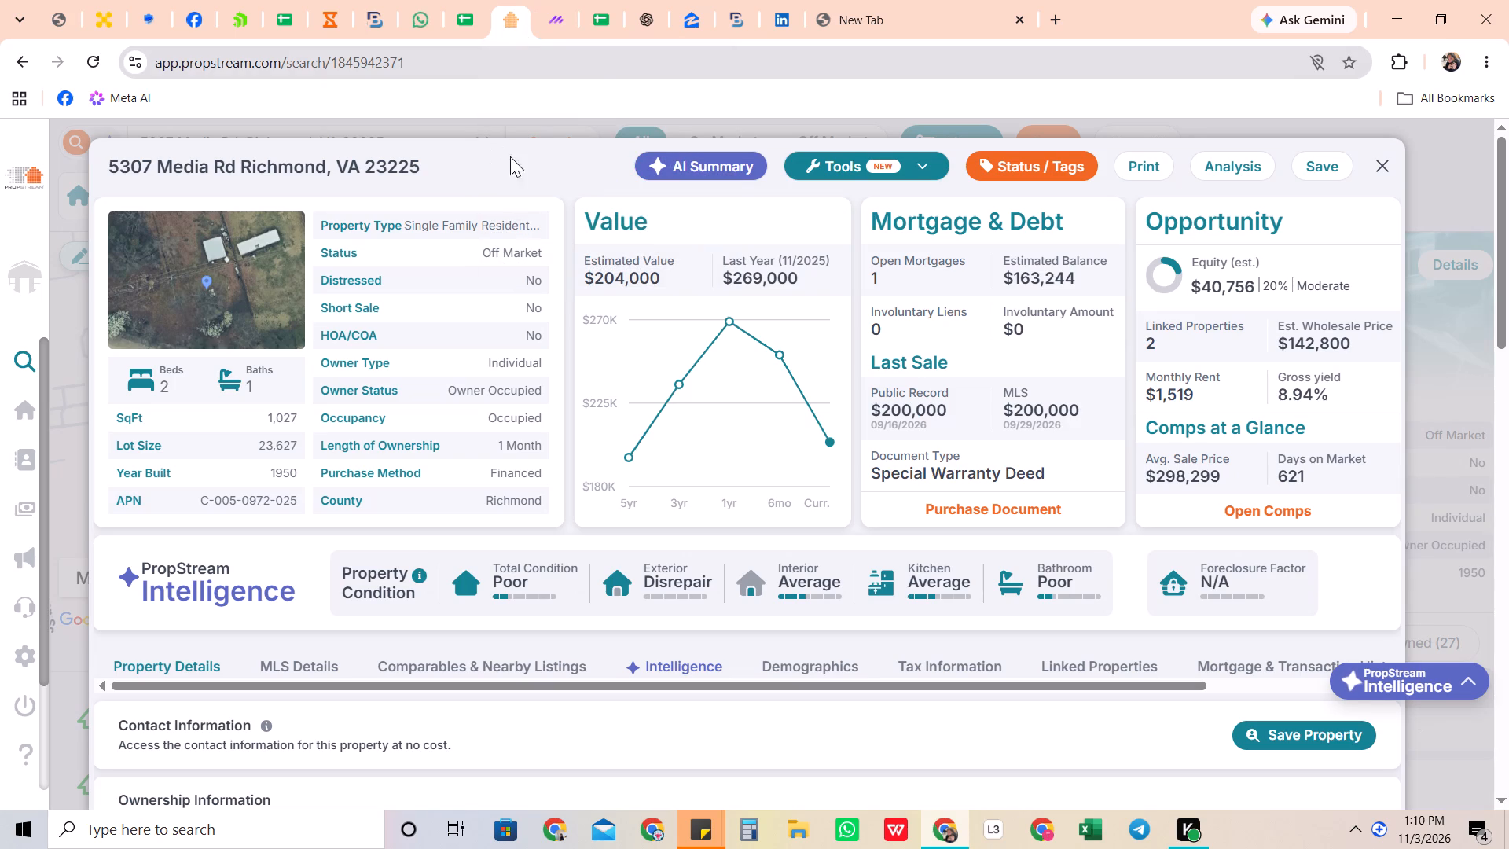
left_click(1372, 165)
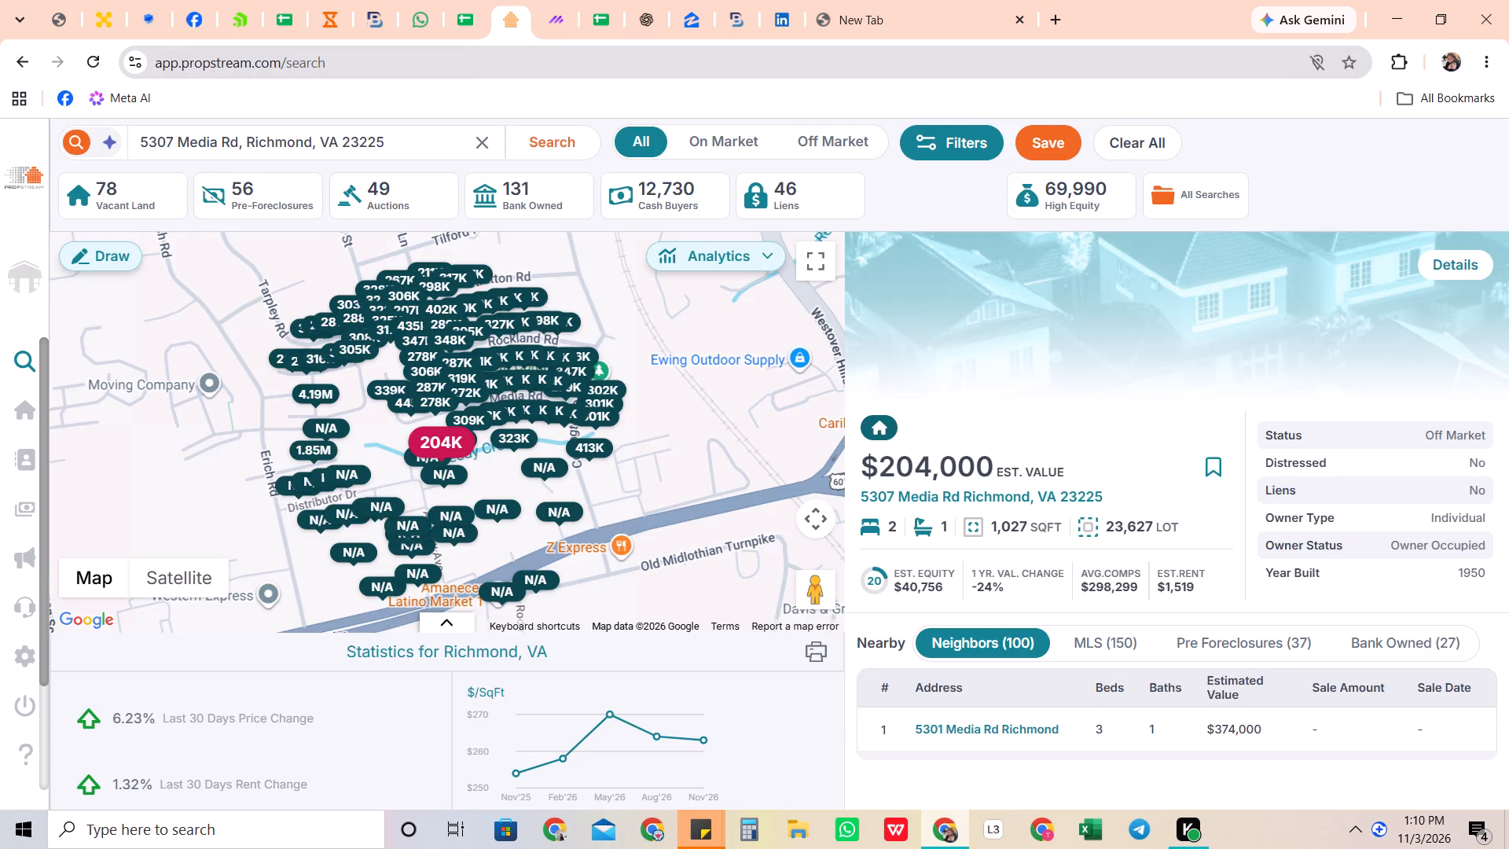
left_click(485, 150)
left_click(317, 149)
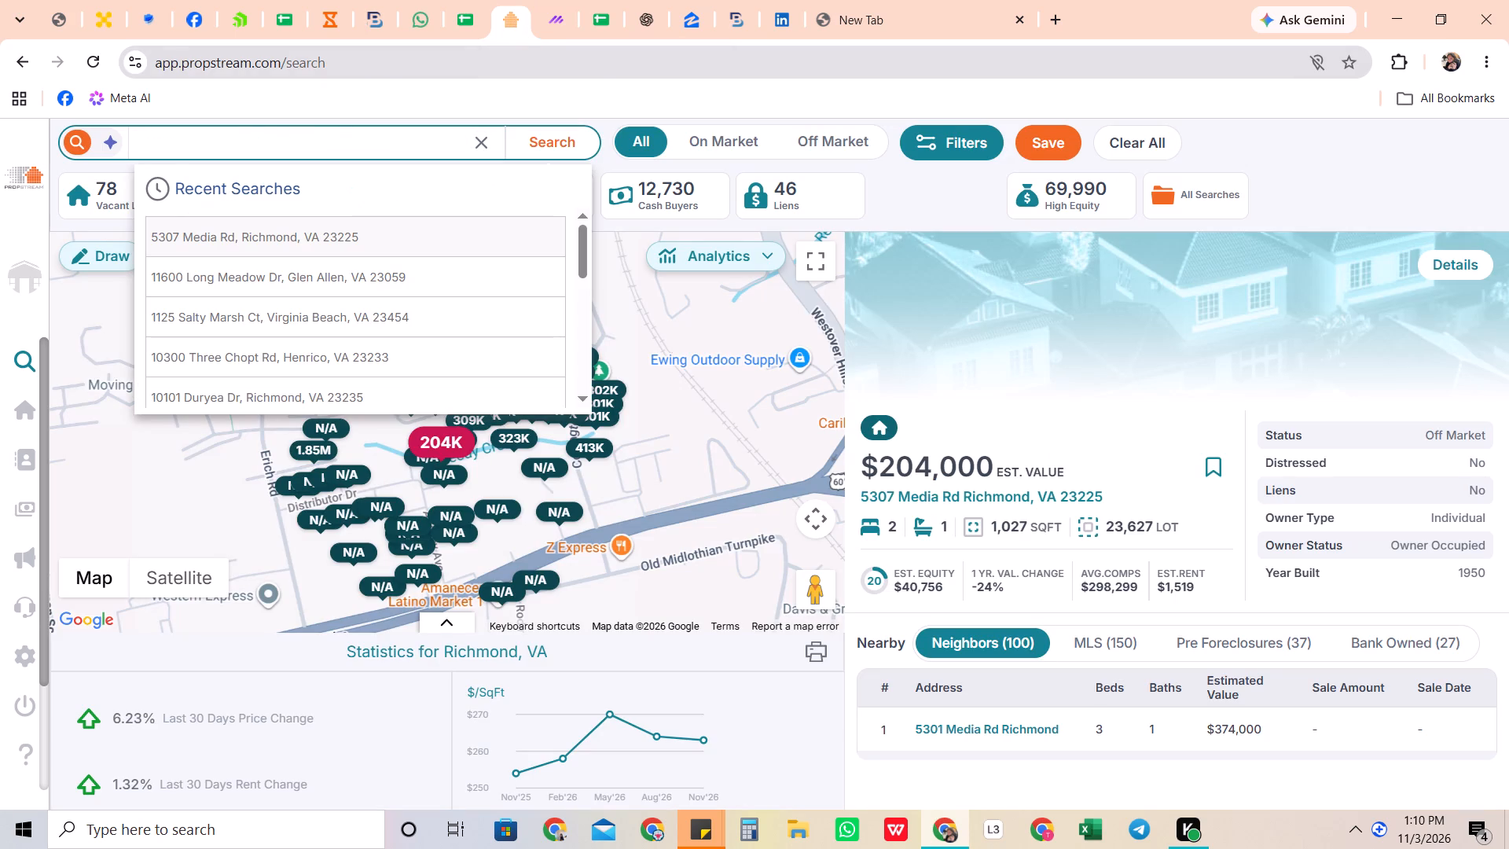
left_click(321, 146, "ctrl")
key("ctrl+v")
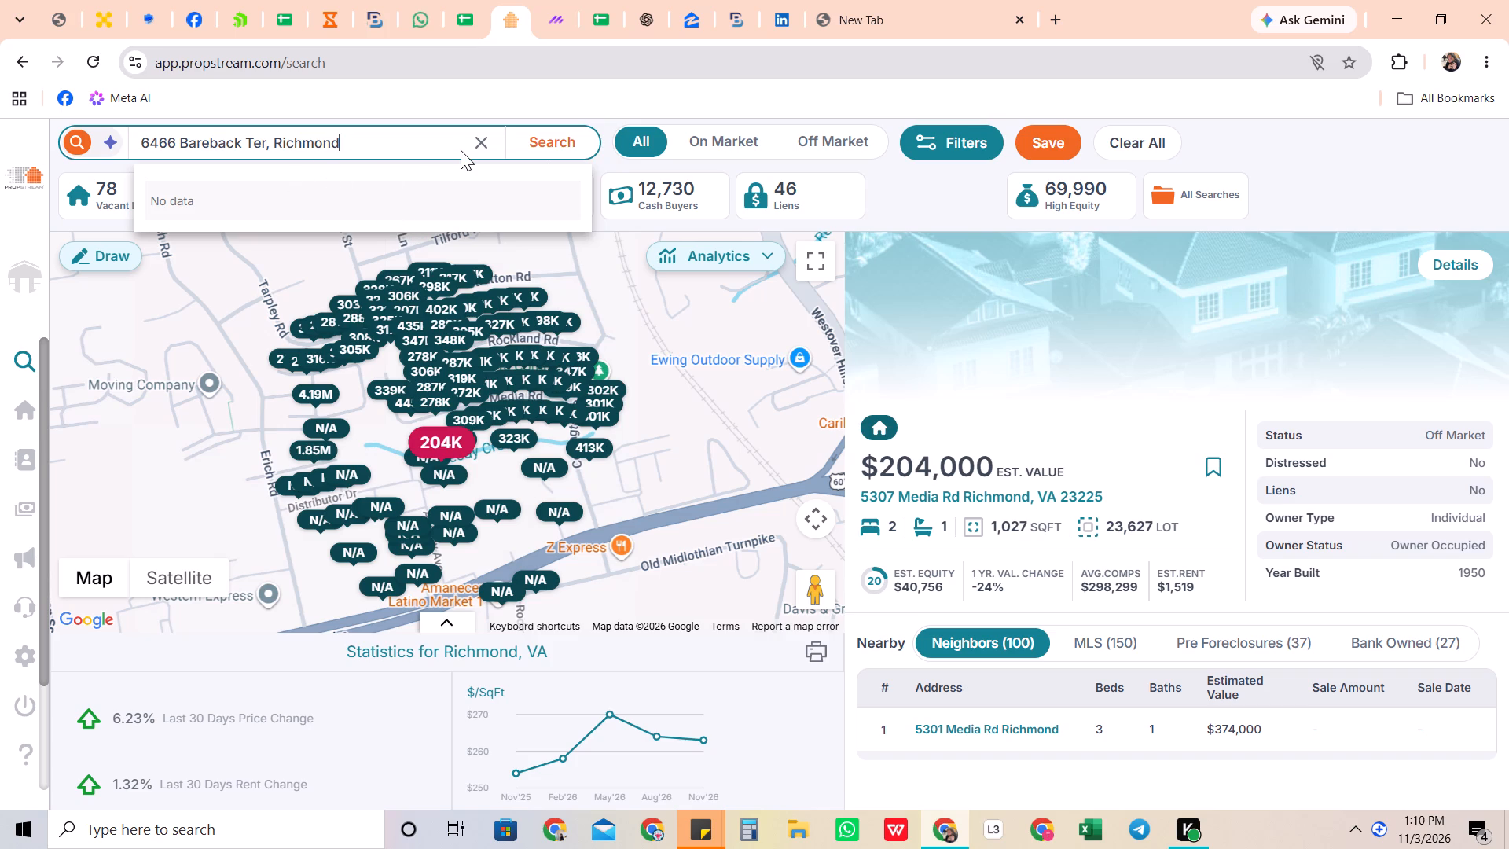
Remove the city from the searched address and load the suggested property in North Chesterfield.
key("BackSpace")
key("BackSpace")
key("BackSpace")
key("BackSpace")
key("BackSpace")
key("BackSpace")
key("BackSpace")
key("BackSpace")
key("BackSpace")
key("BackSpace")
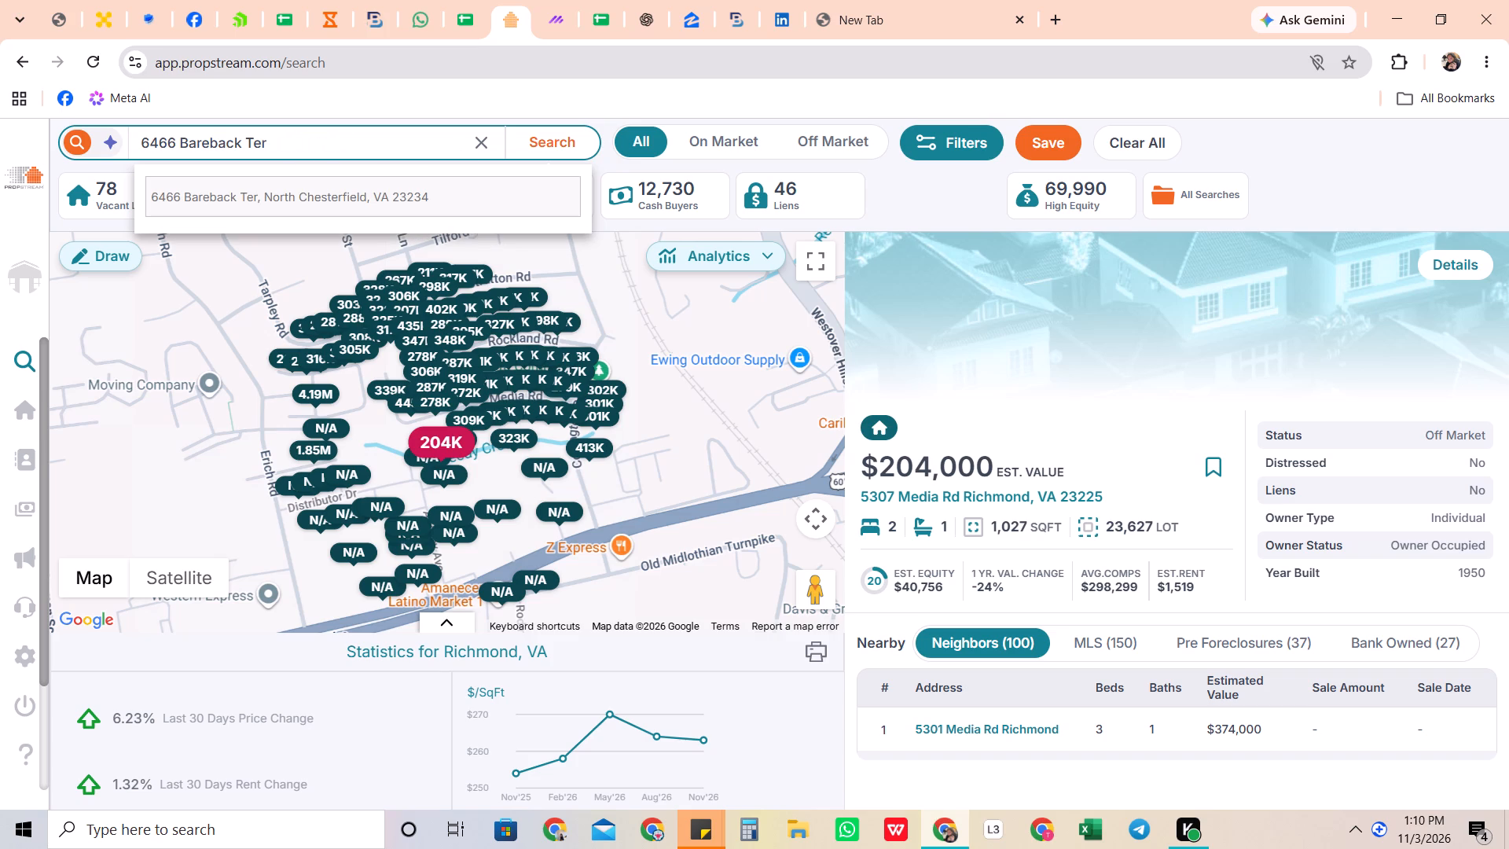
left_click(409, 197)
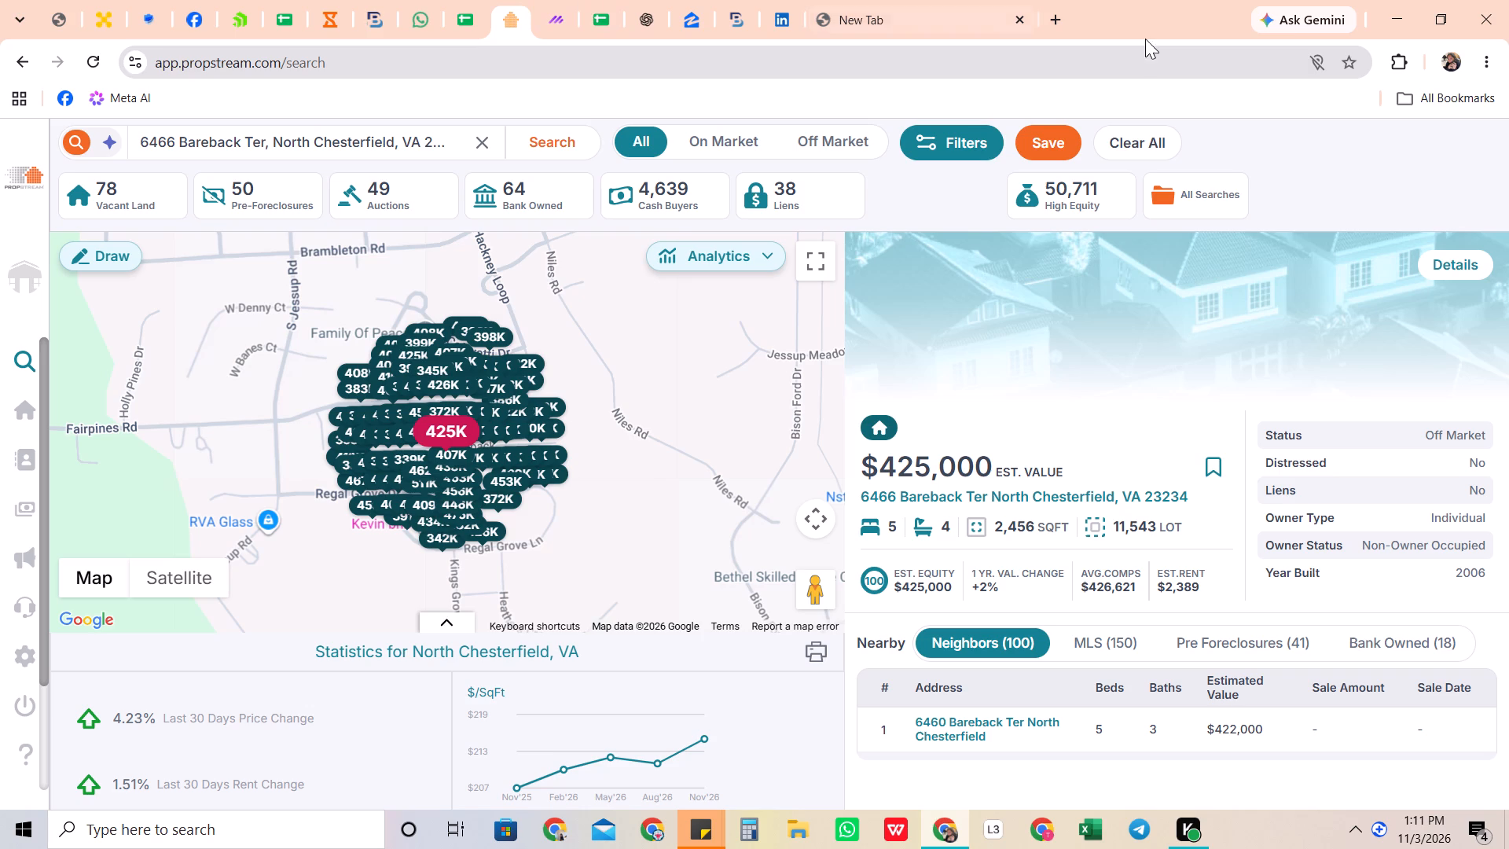
Open the full details of the North Chesterfield property and bring up its Ownership Information.
scroll(663, 307, "down", 1)
scroll(737, 312, "up", 1)
scroll(445, 458, "up", 3)
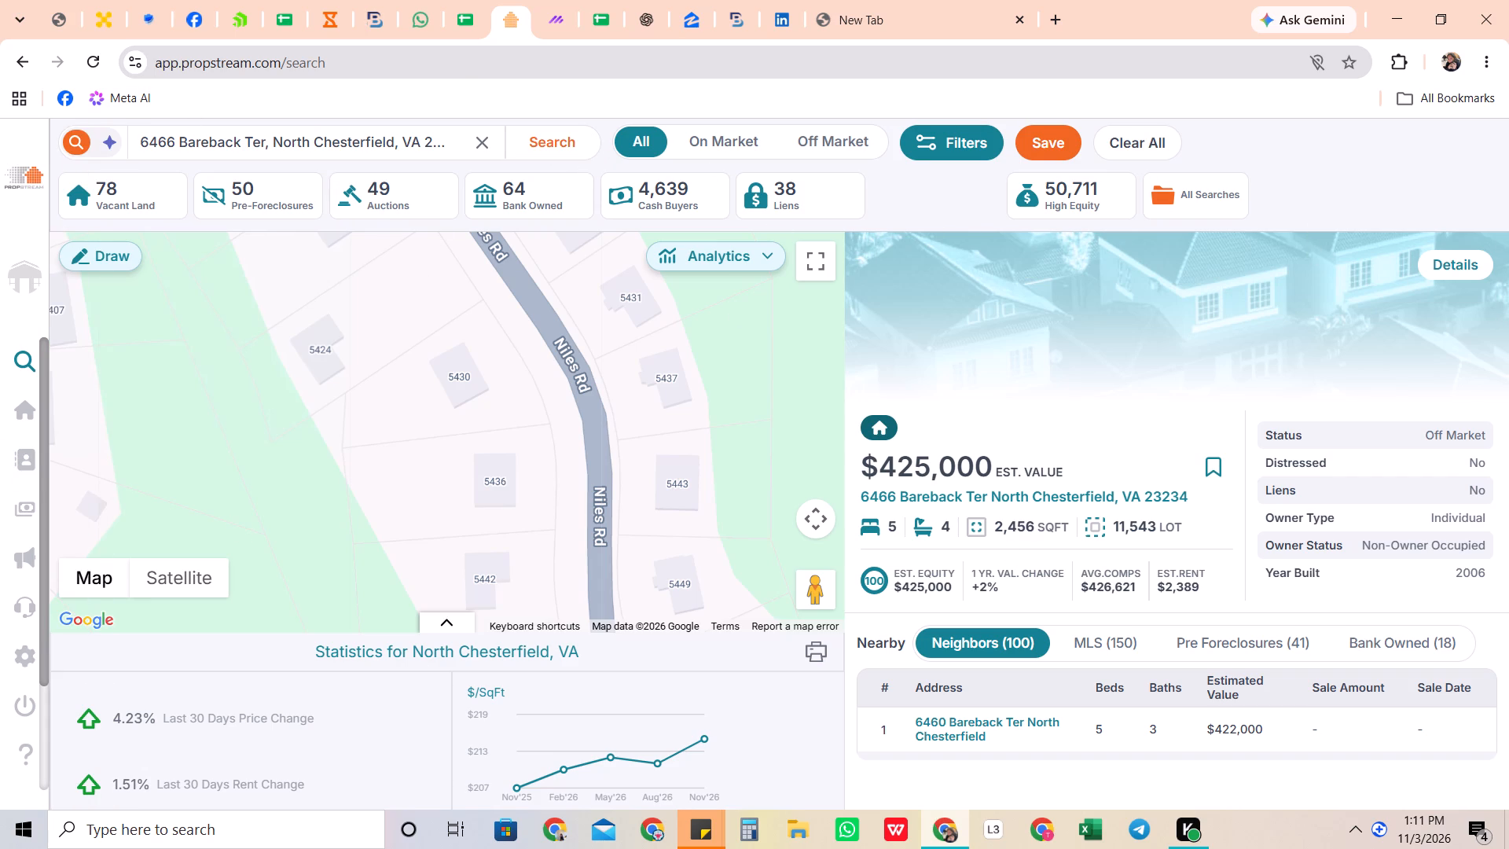
left_click(467, 96)
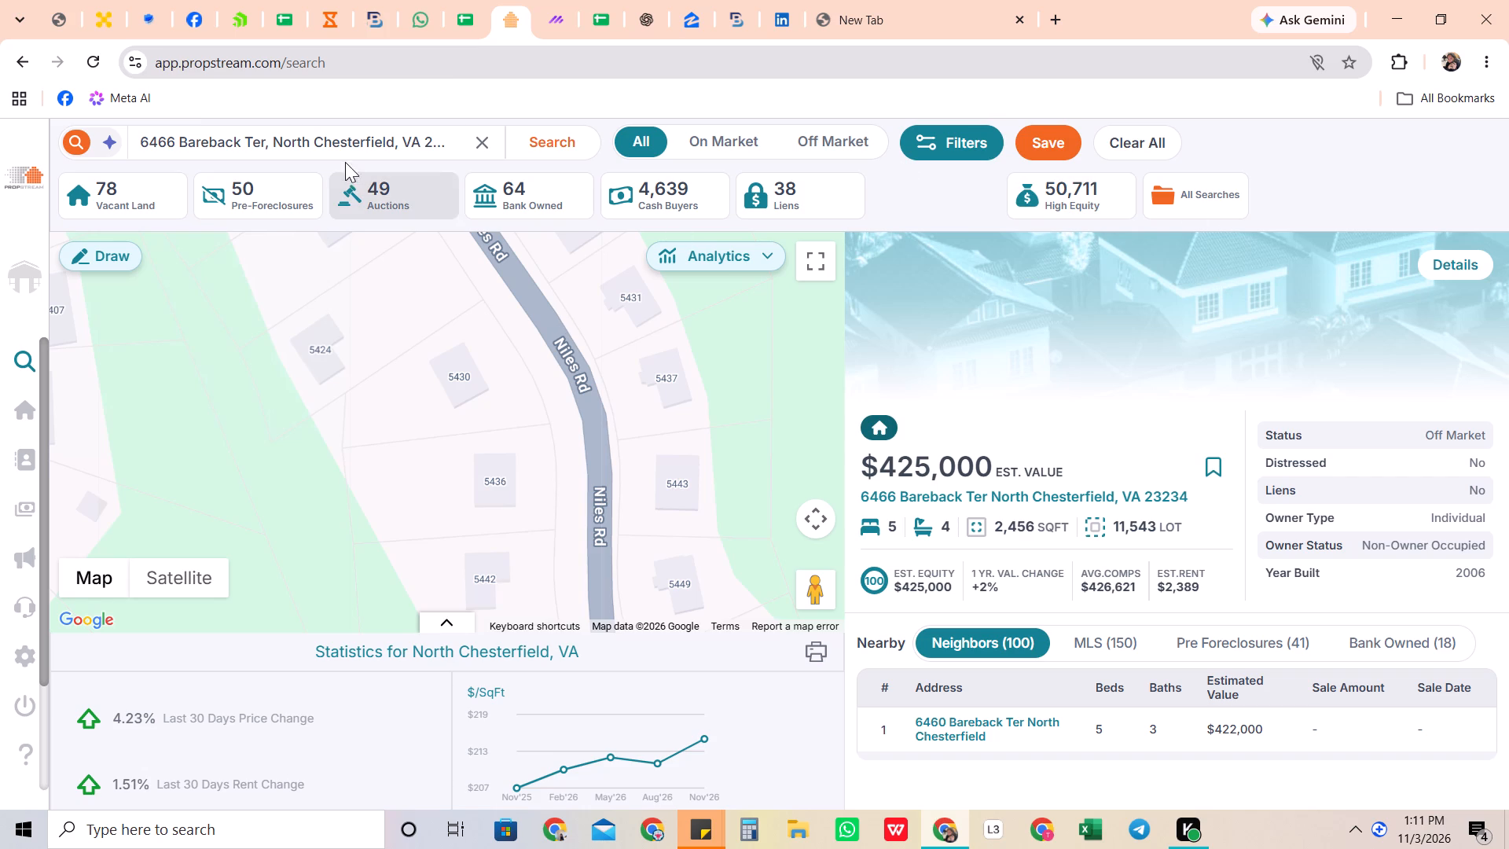
left_click(1069, 498)
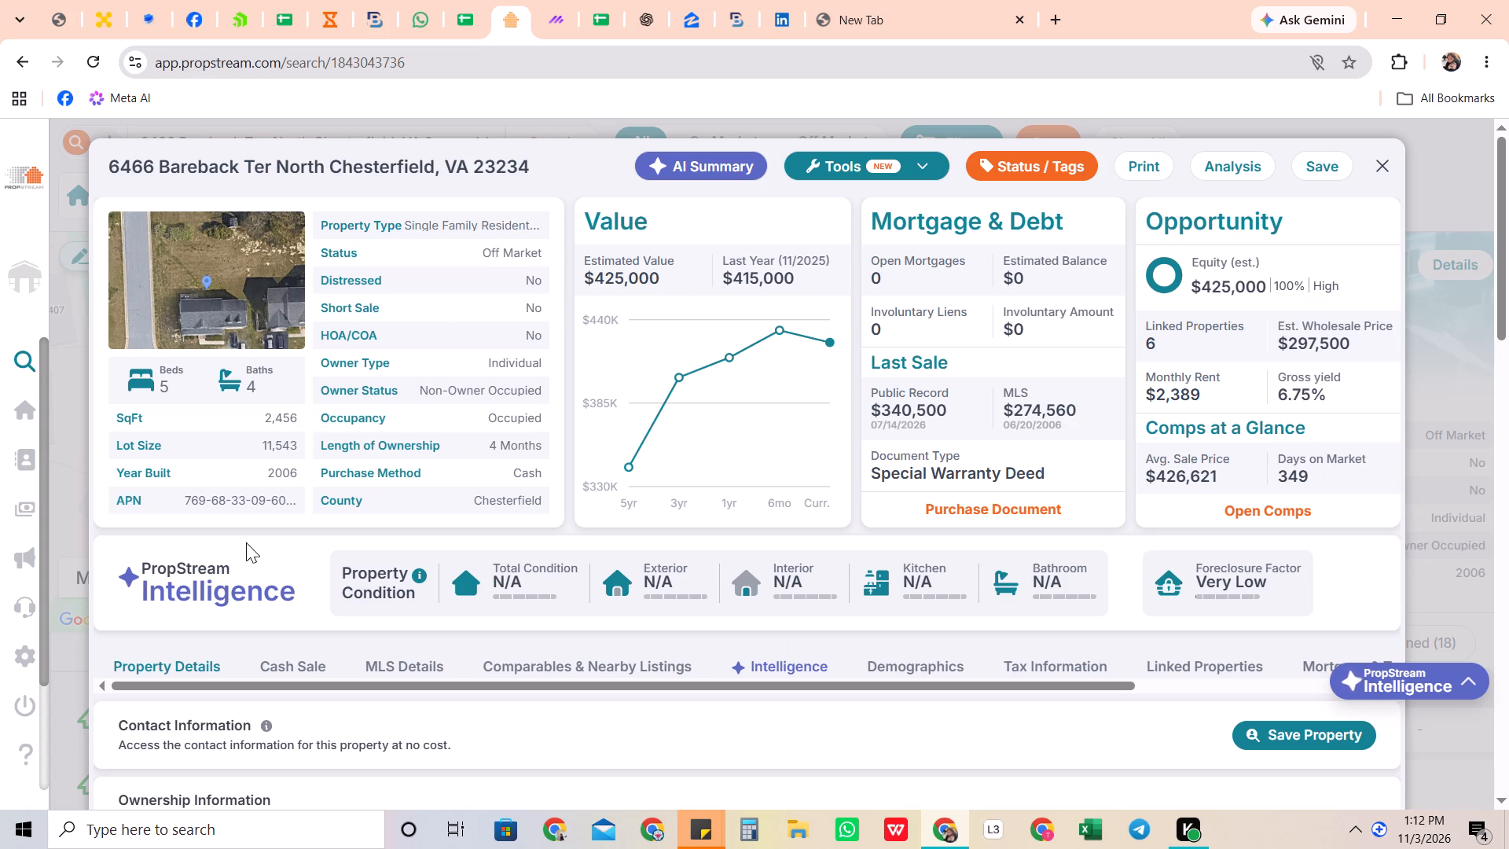
scroll(654, 693, "up", 1)
scroll(720, 698, "down", 1)
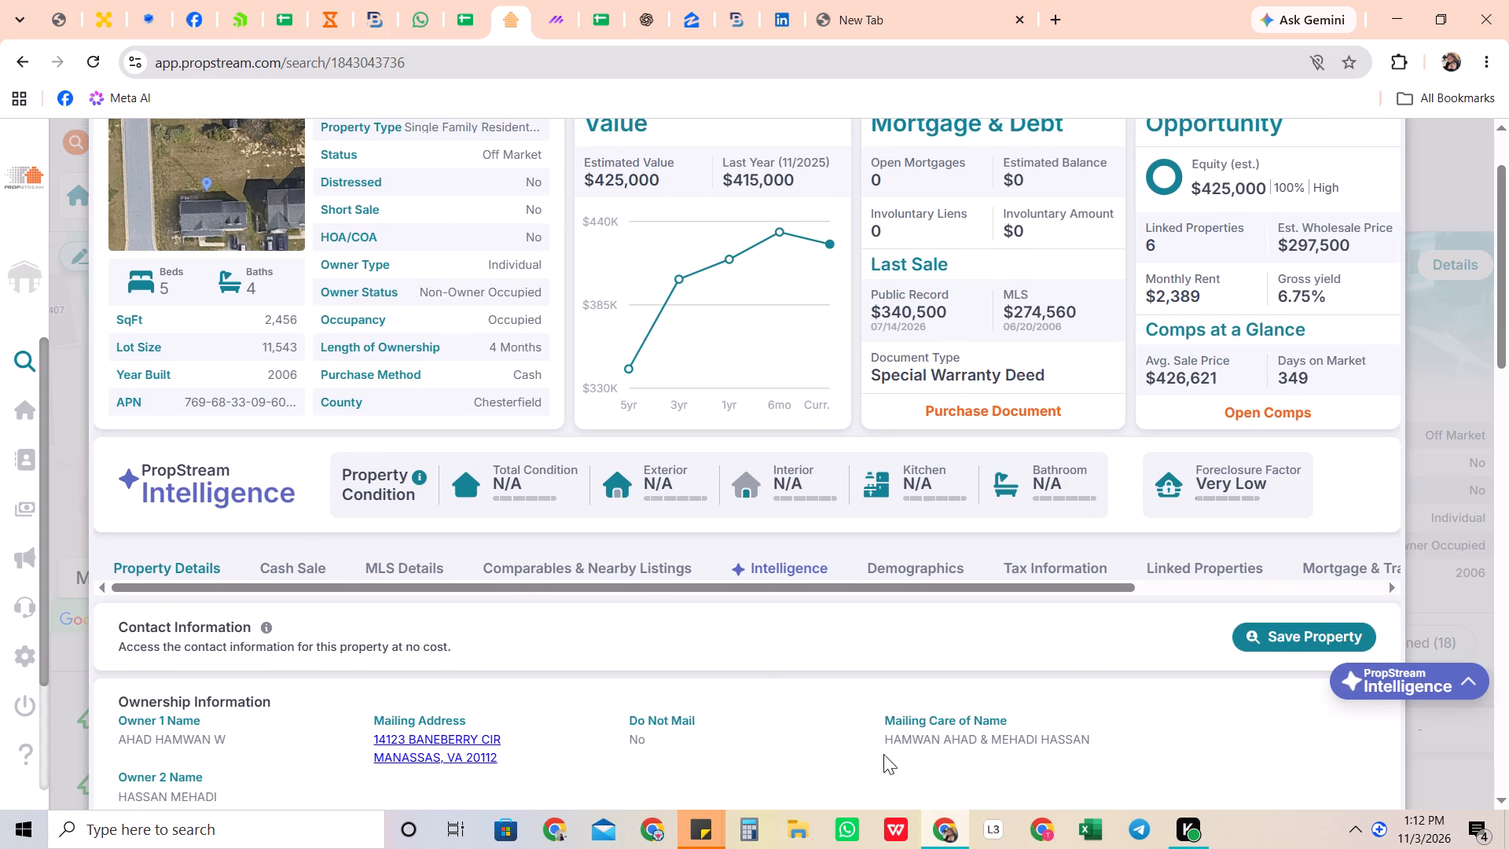
Open the owner's linked mailing address in PropStream and copy that mailing address into the Owner Mailing Address cell of row 1425.
left_click(389, 739)
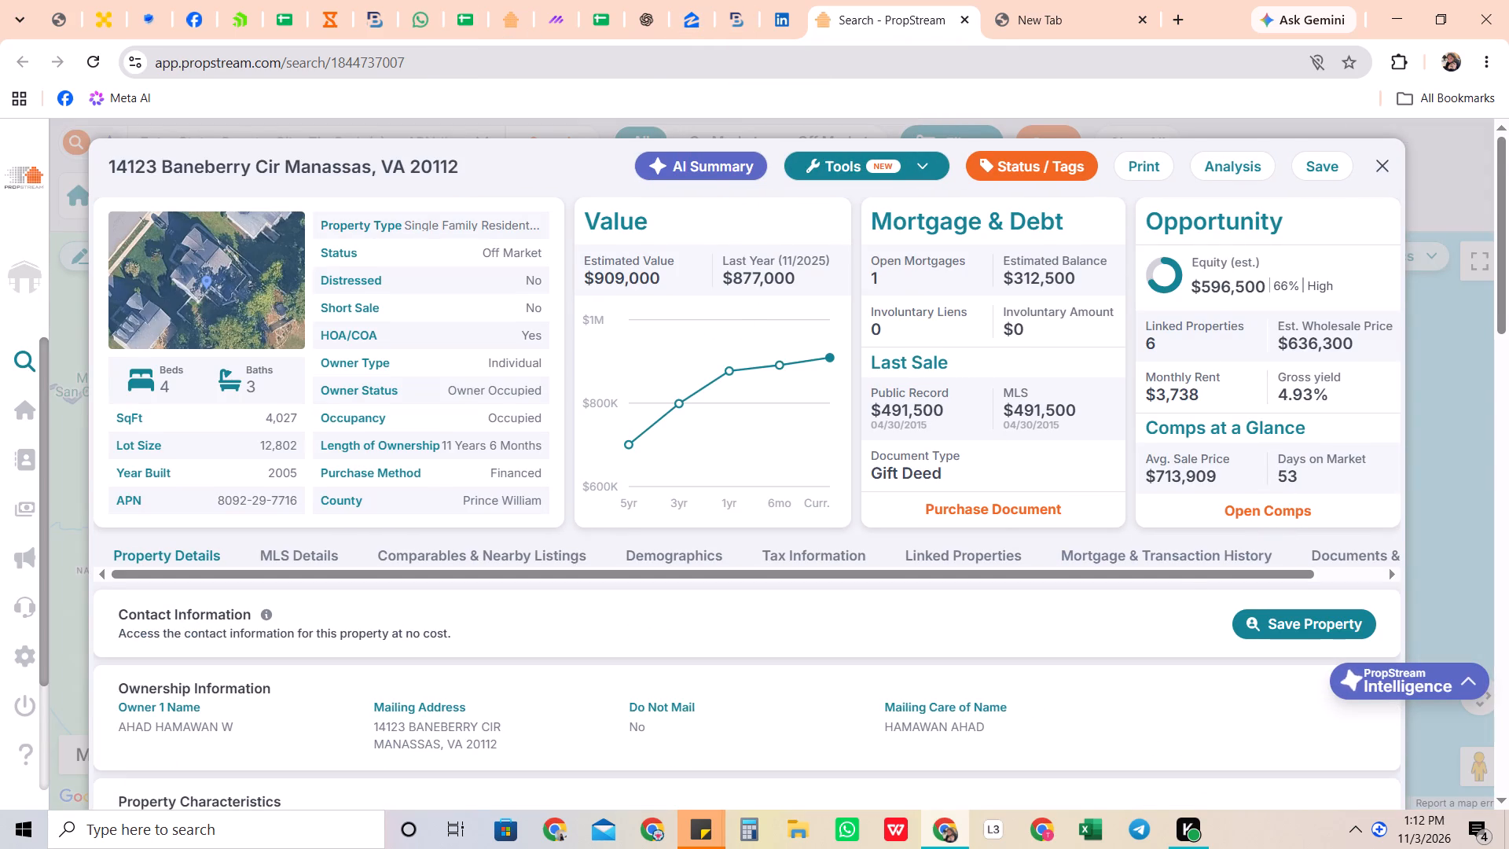
scroll(915, 737, "up", 1)
scroll(912, 737, "down", 1)
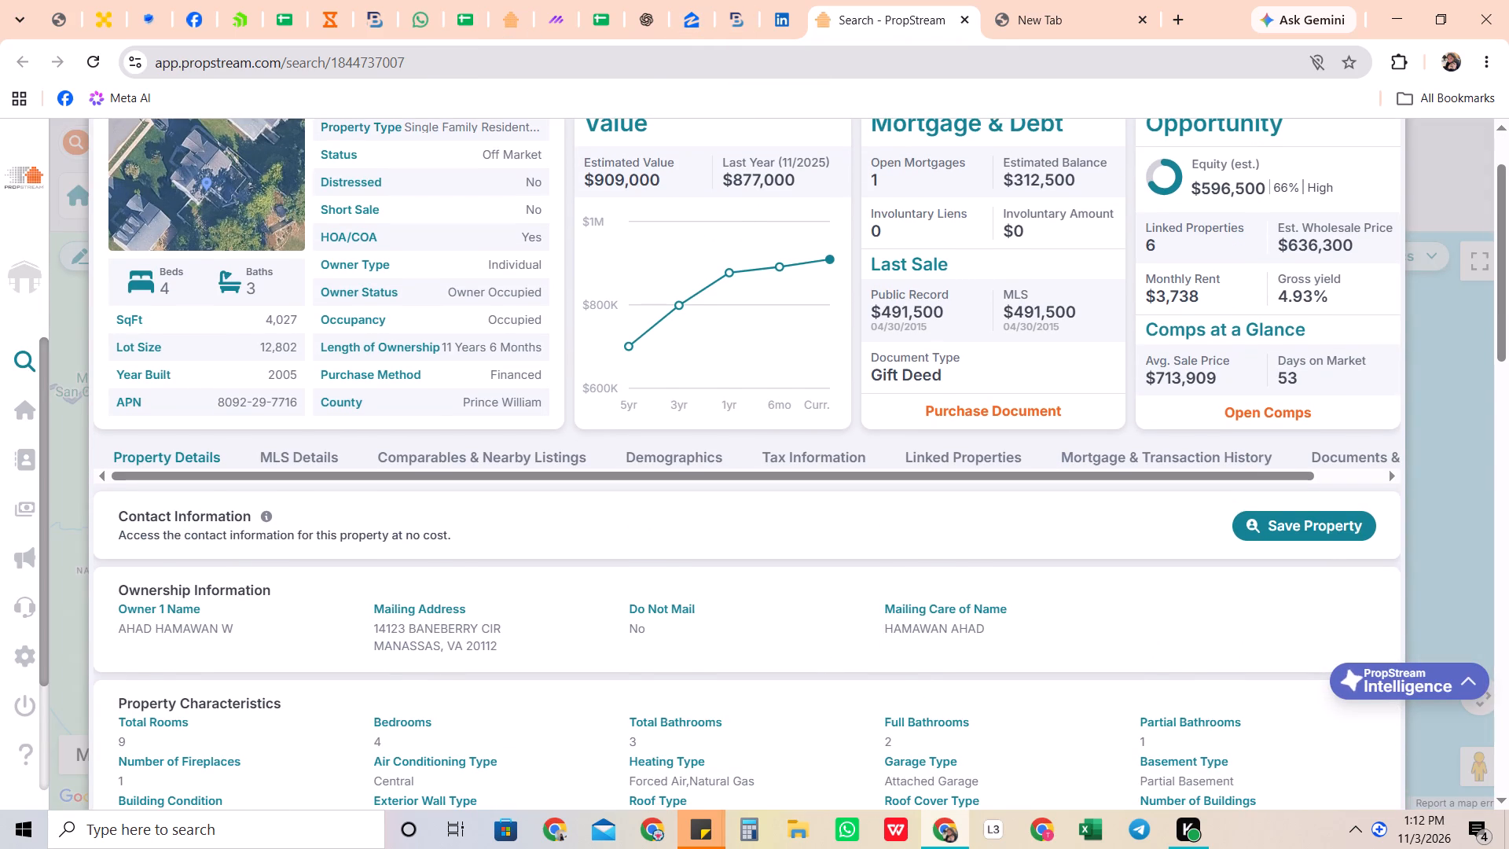
left_click_drag(373, 629, 534, 650)
key("ctrl+c")
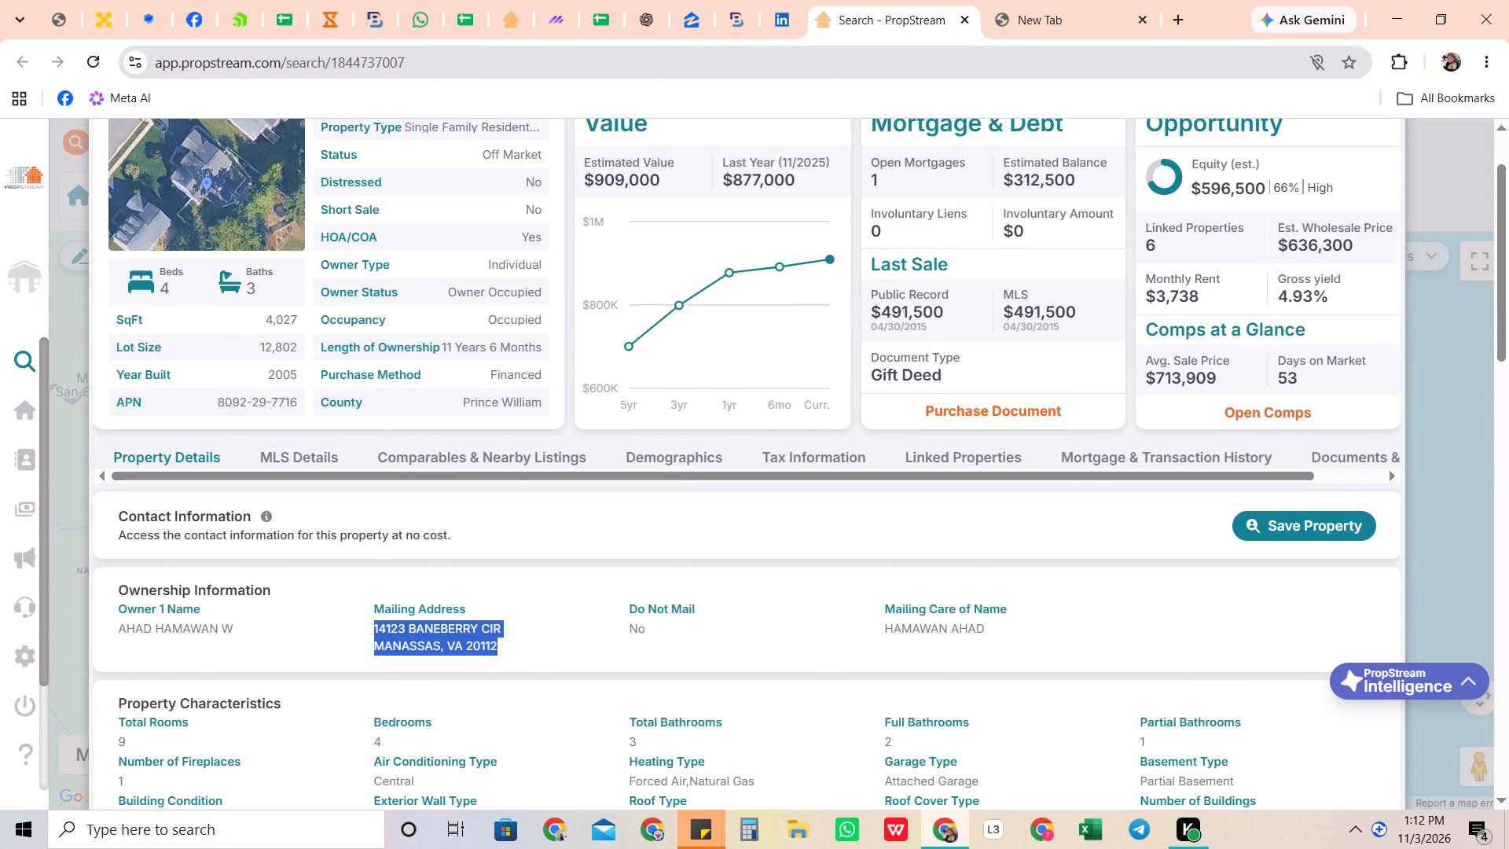
left_click(476, 25)
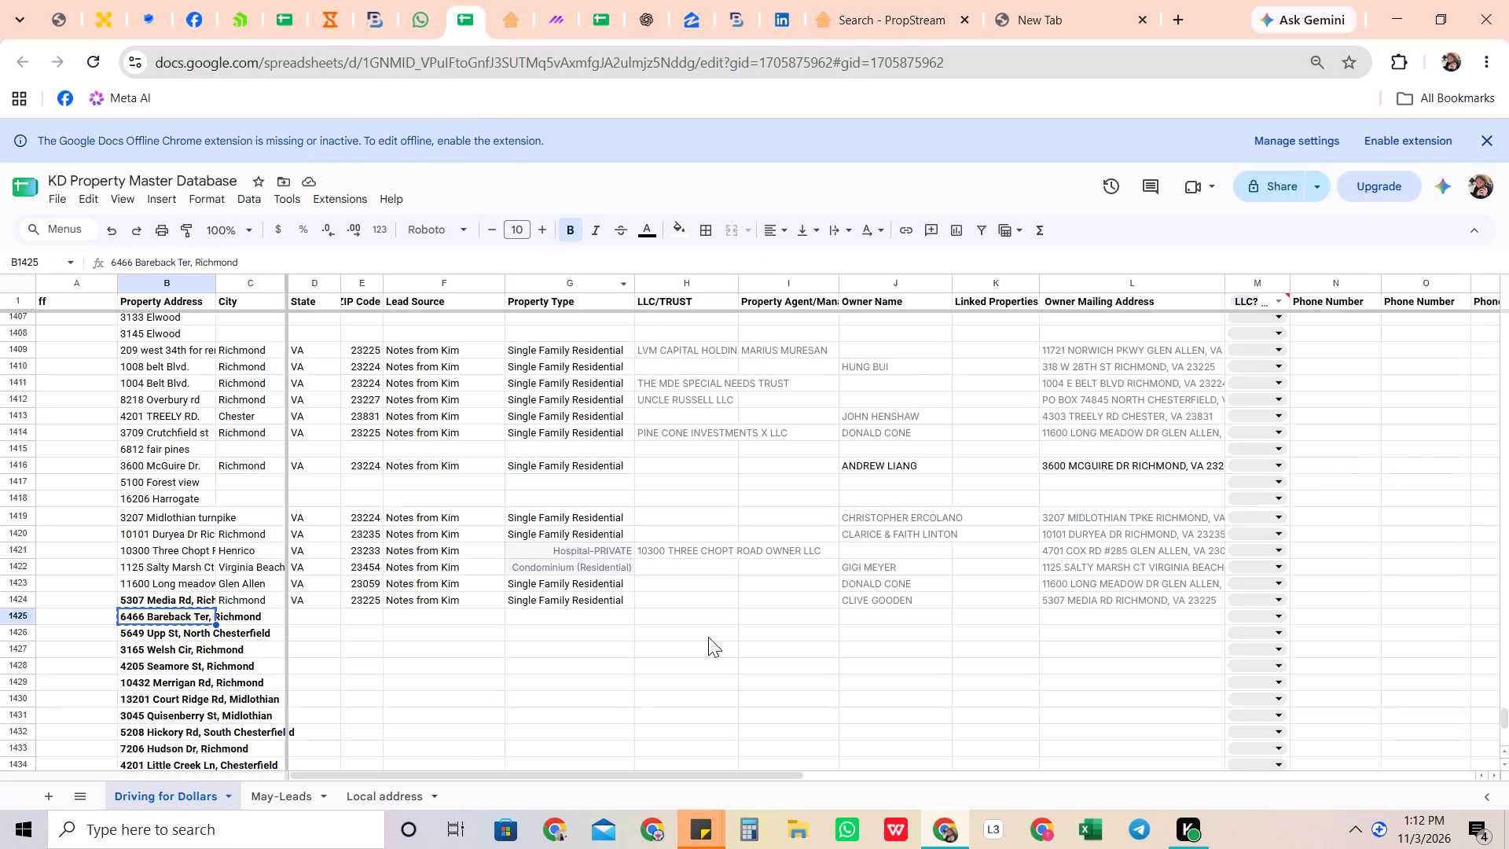
left_click(1100, 615)
key("ctrl+v")
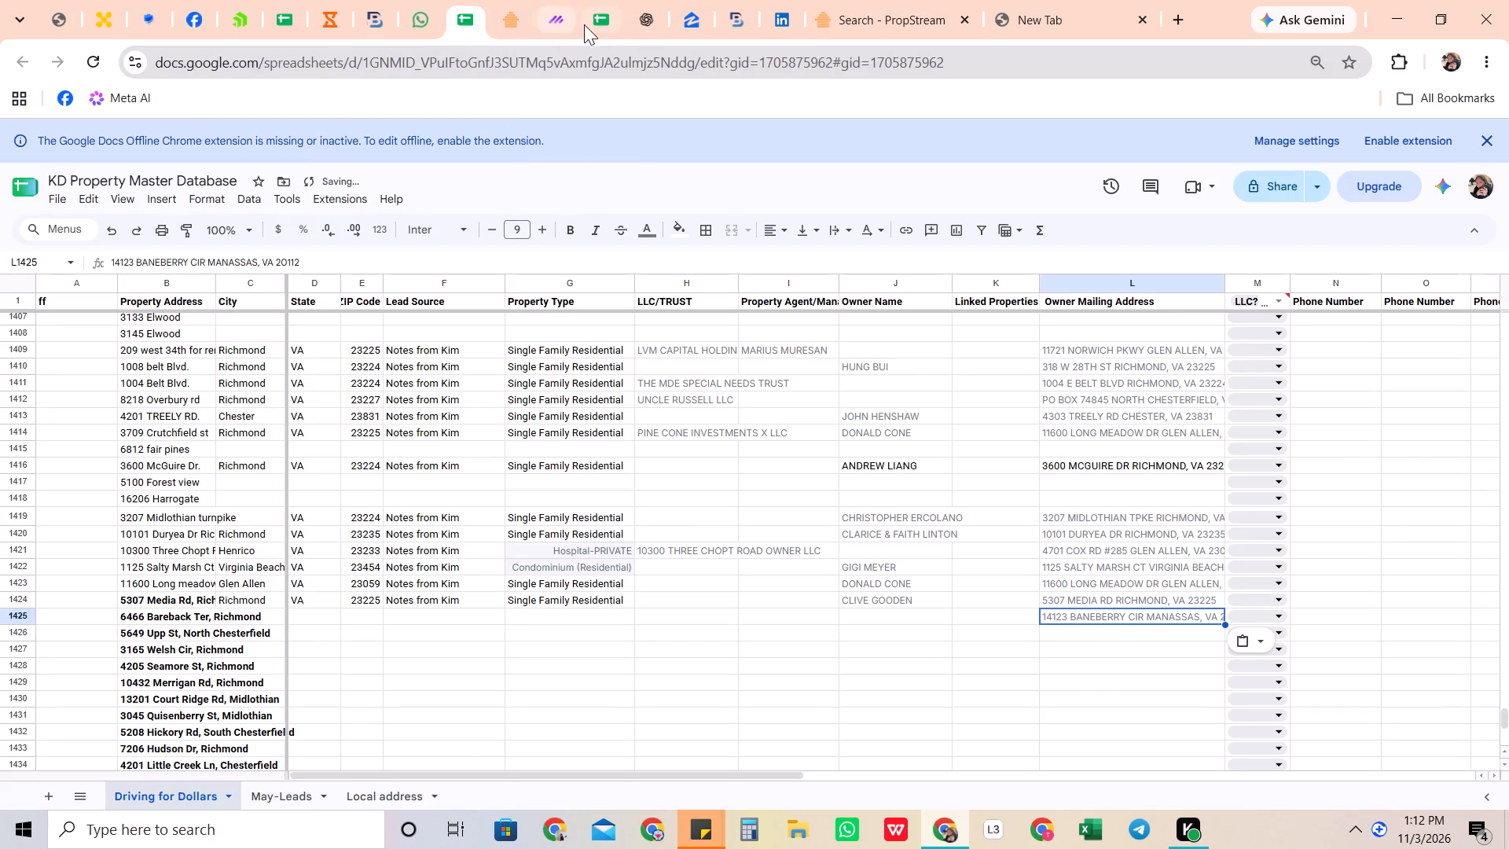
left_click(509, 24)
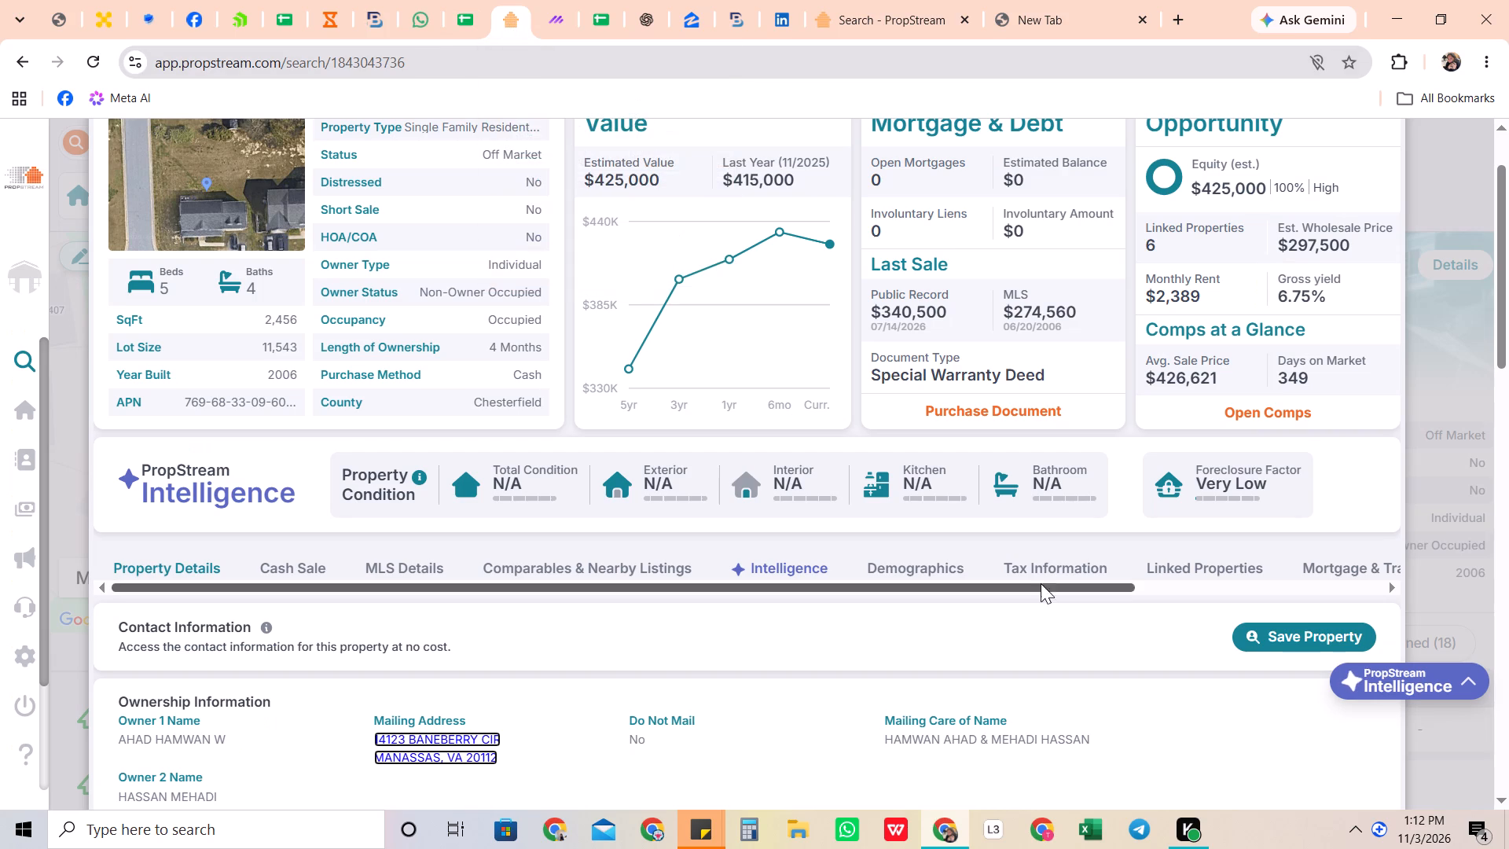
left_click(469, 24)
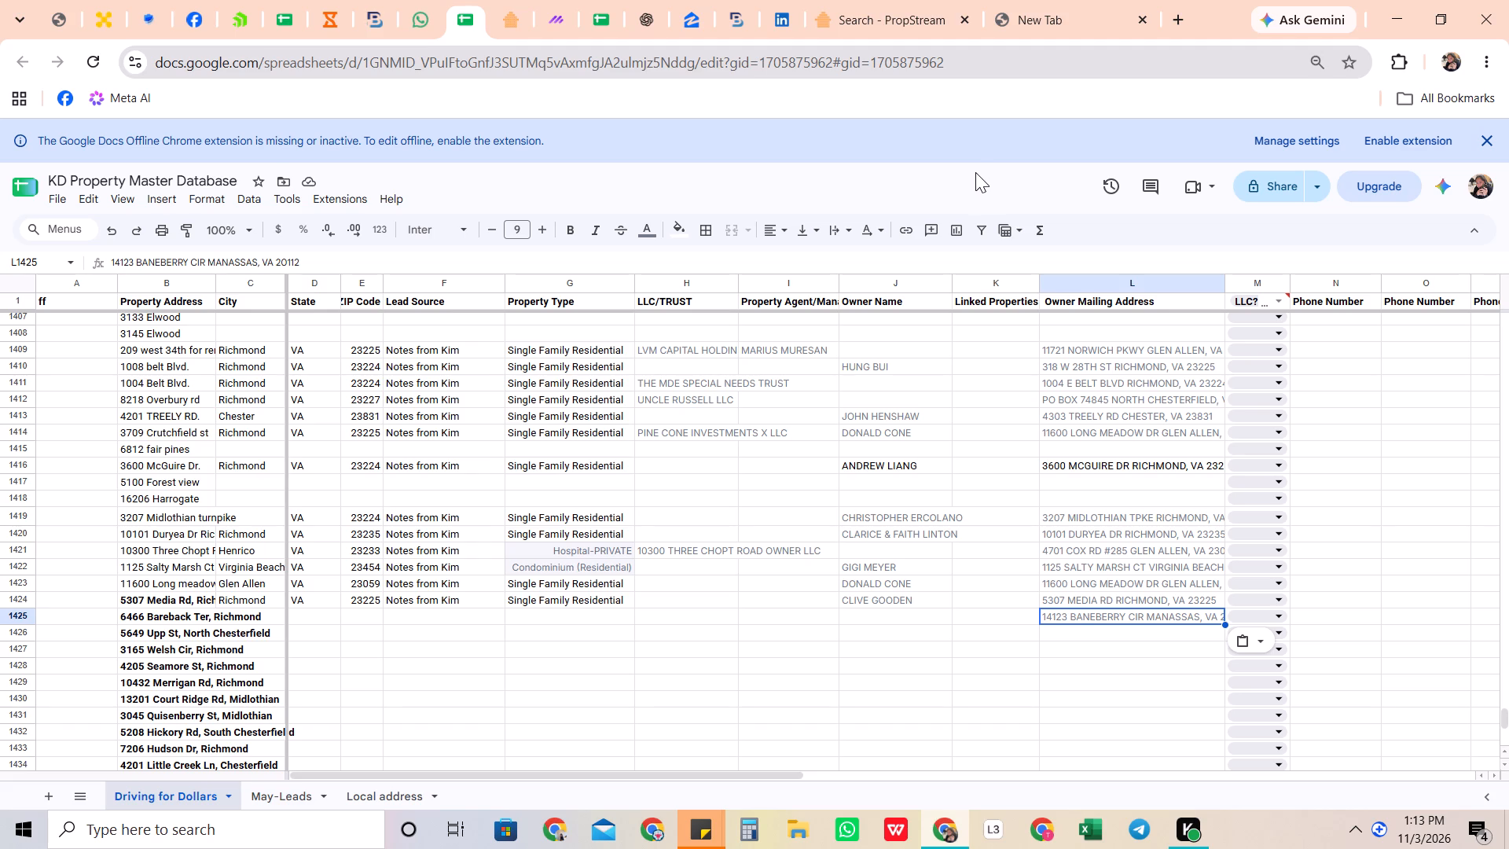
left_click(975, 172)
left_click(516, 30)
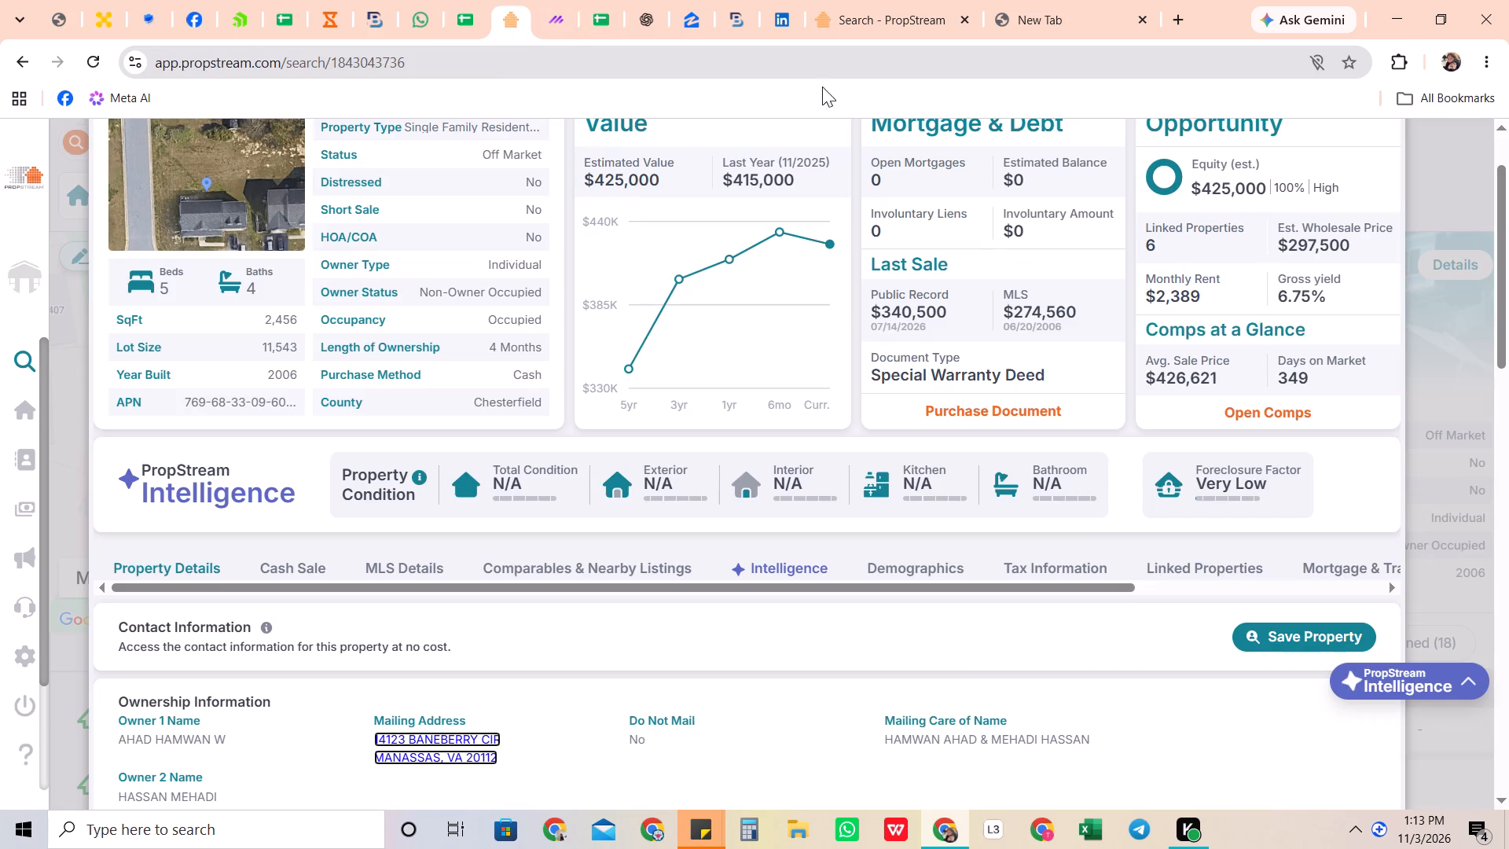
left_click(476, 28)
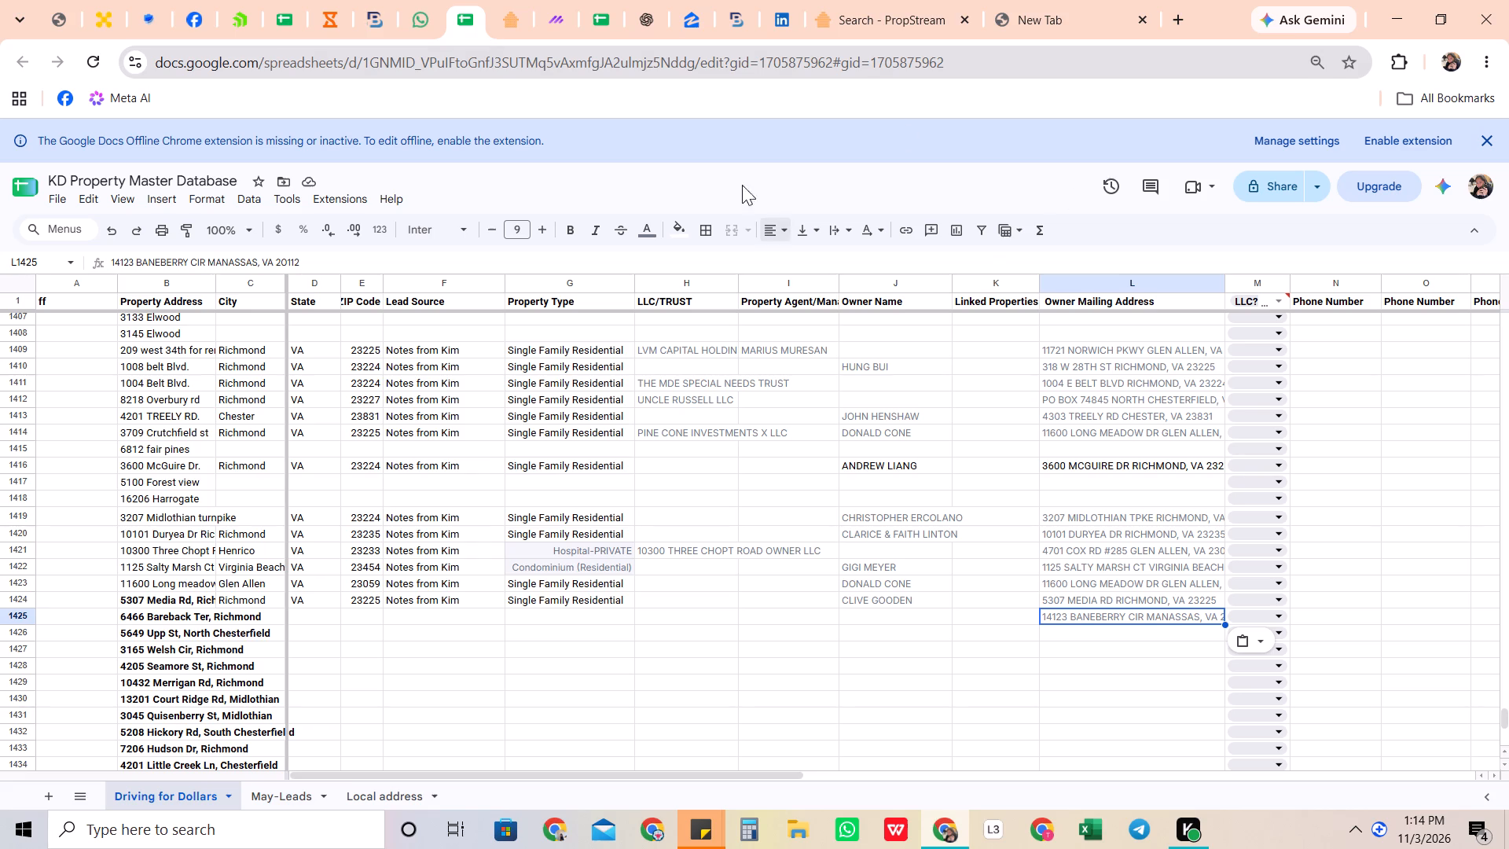
Copy the Mailing Care of Name from the North Chesterfield property in PropStream into the Owner Name cell of row 1425.
left_click(507, 31)
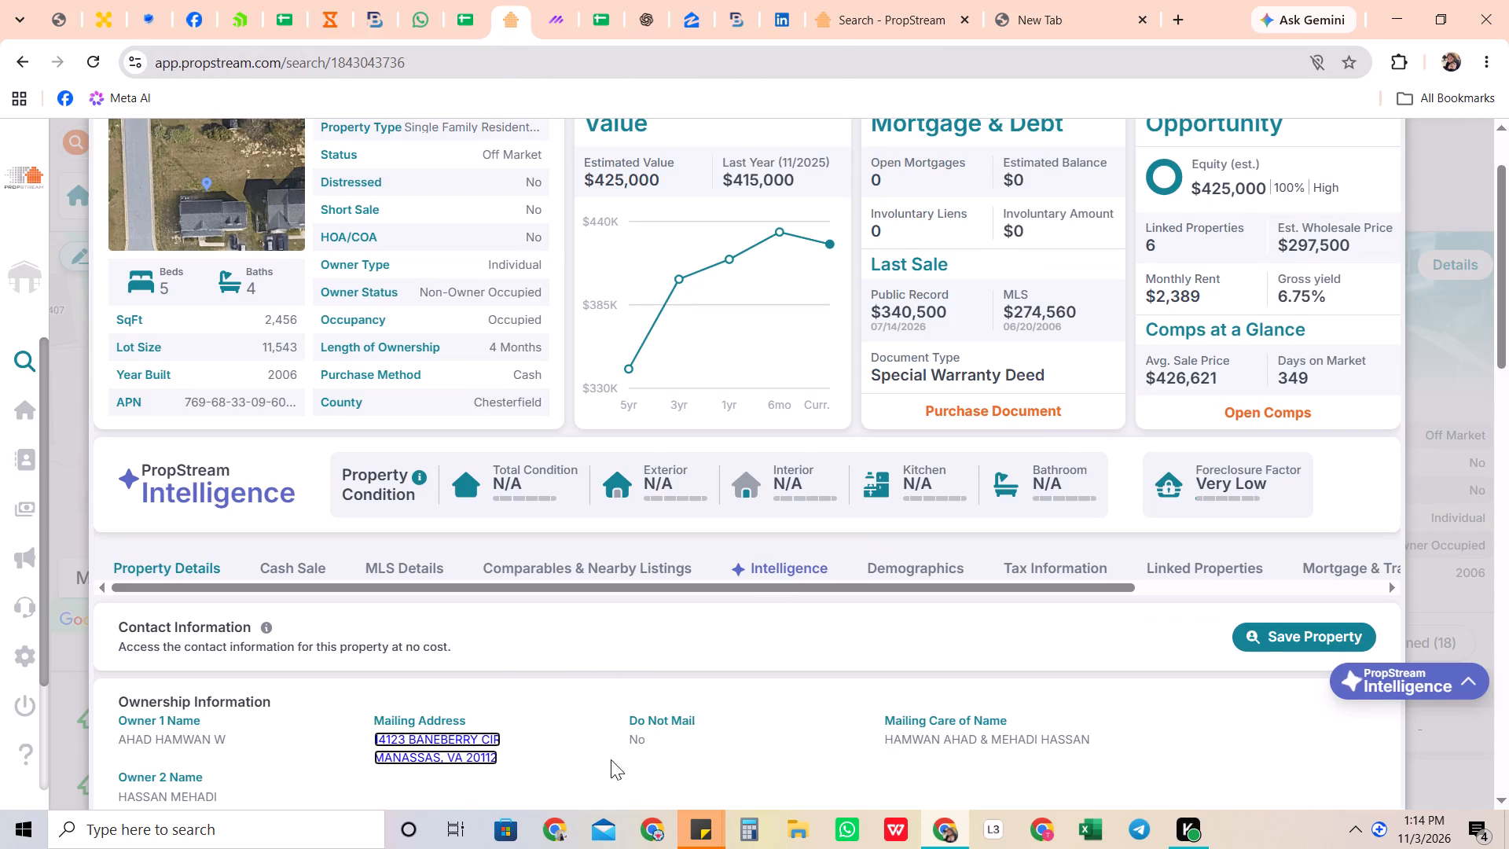
left_click_drag(881, 740, 1175, 761)
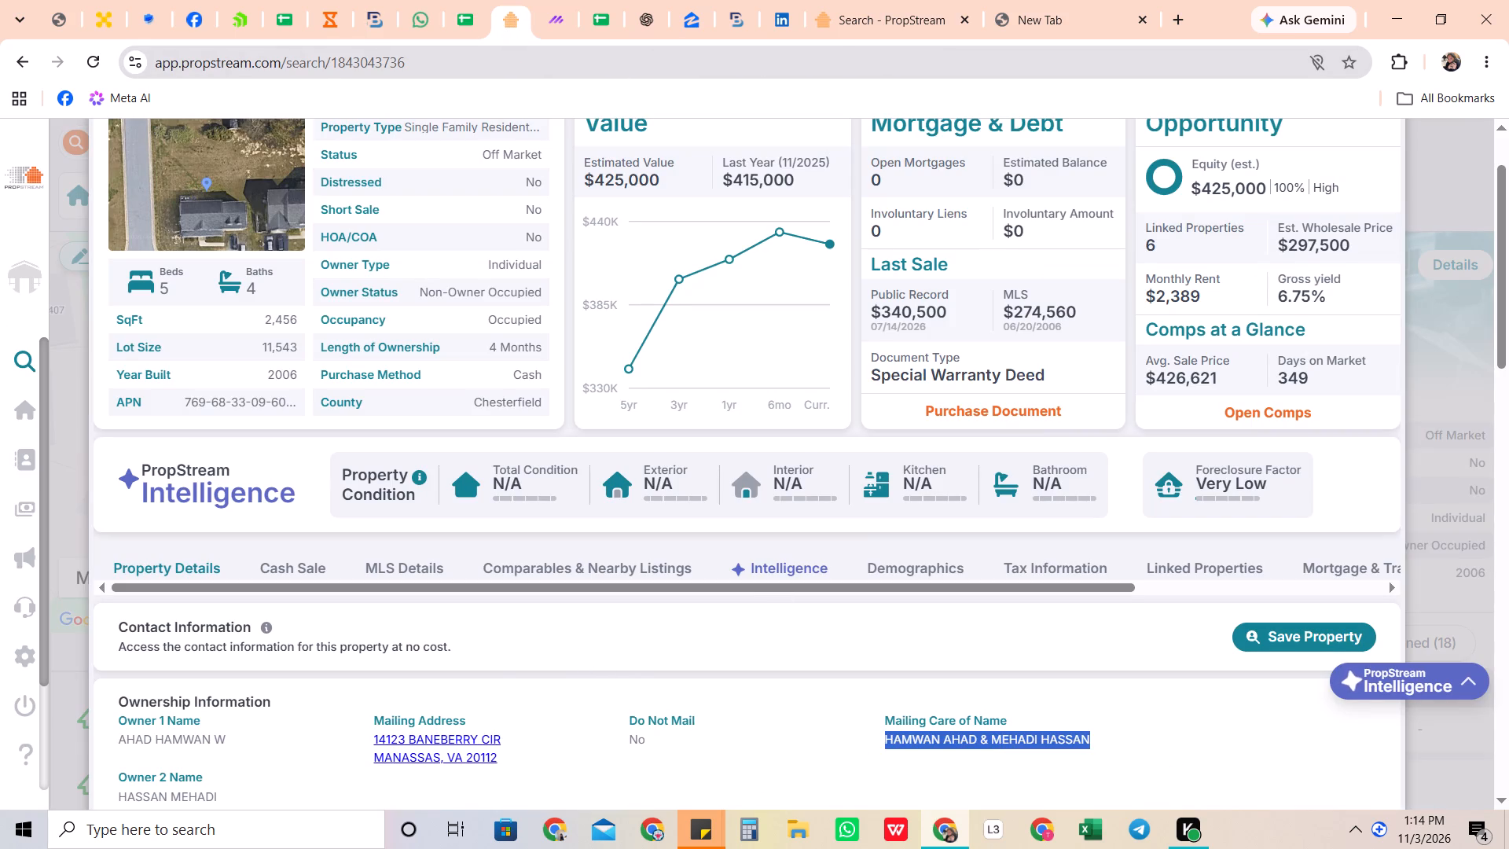
key("ctrl+c")
left_click(466, 26)
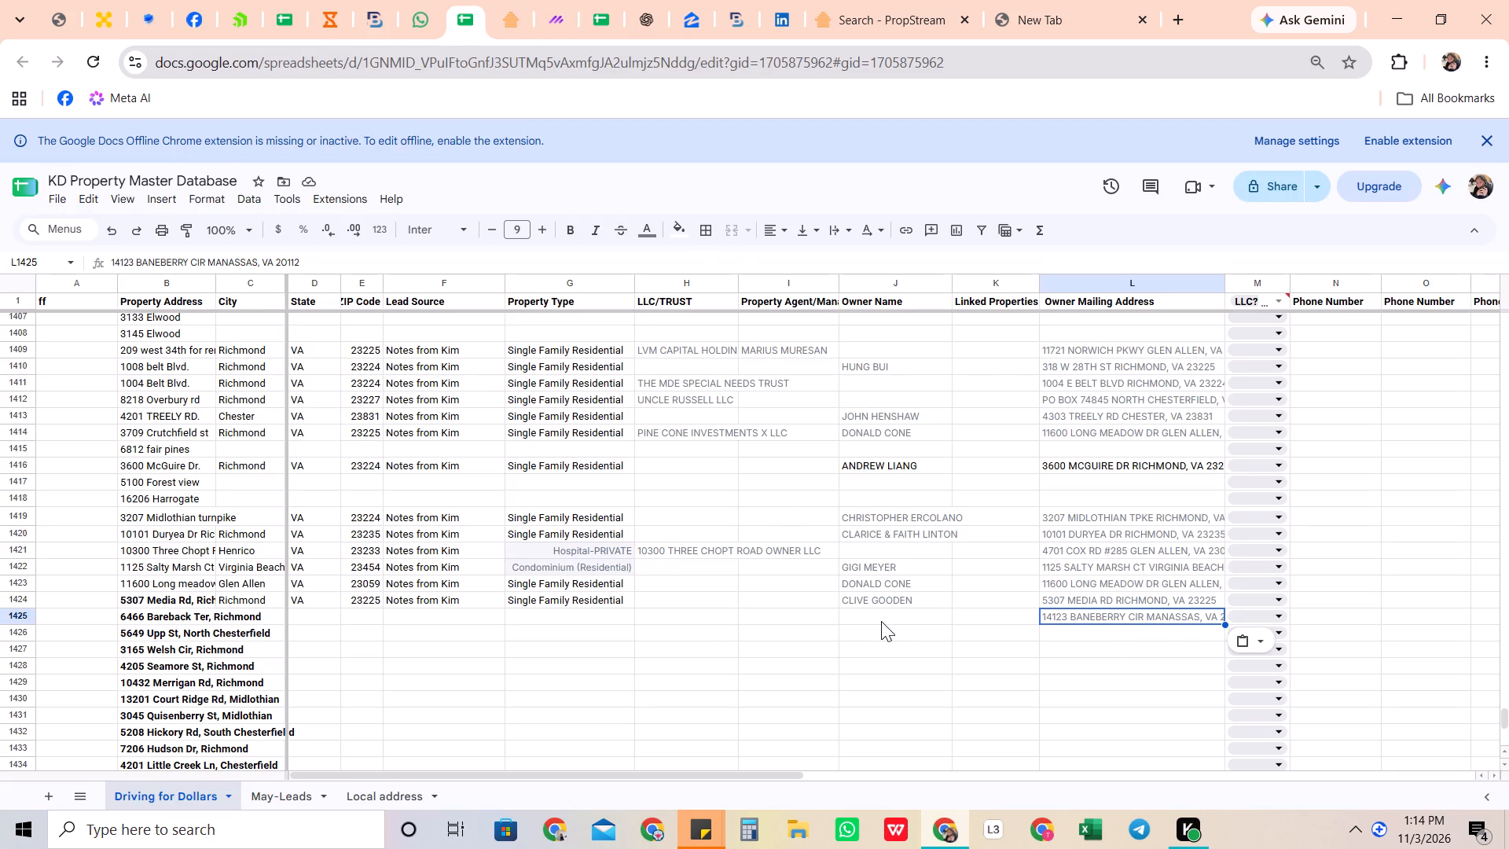
left_click(880, 621)
key("ctrl+v")
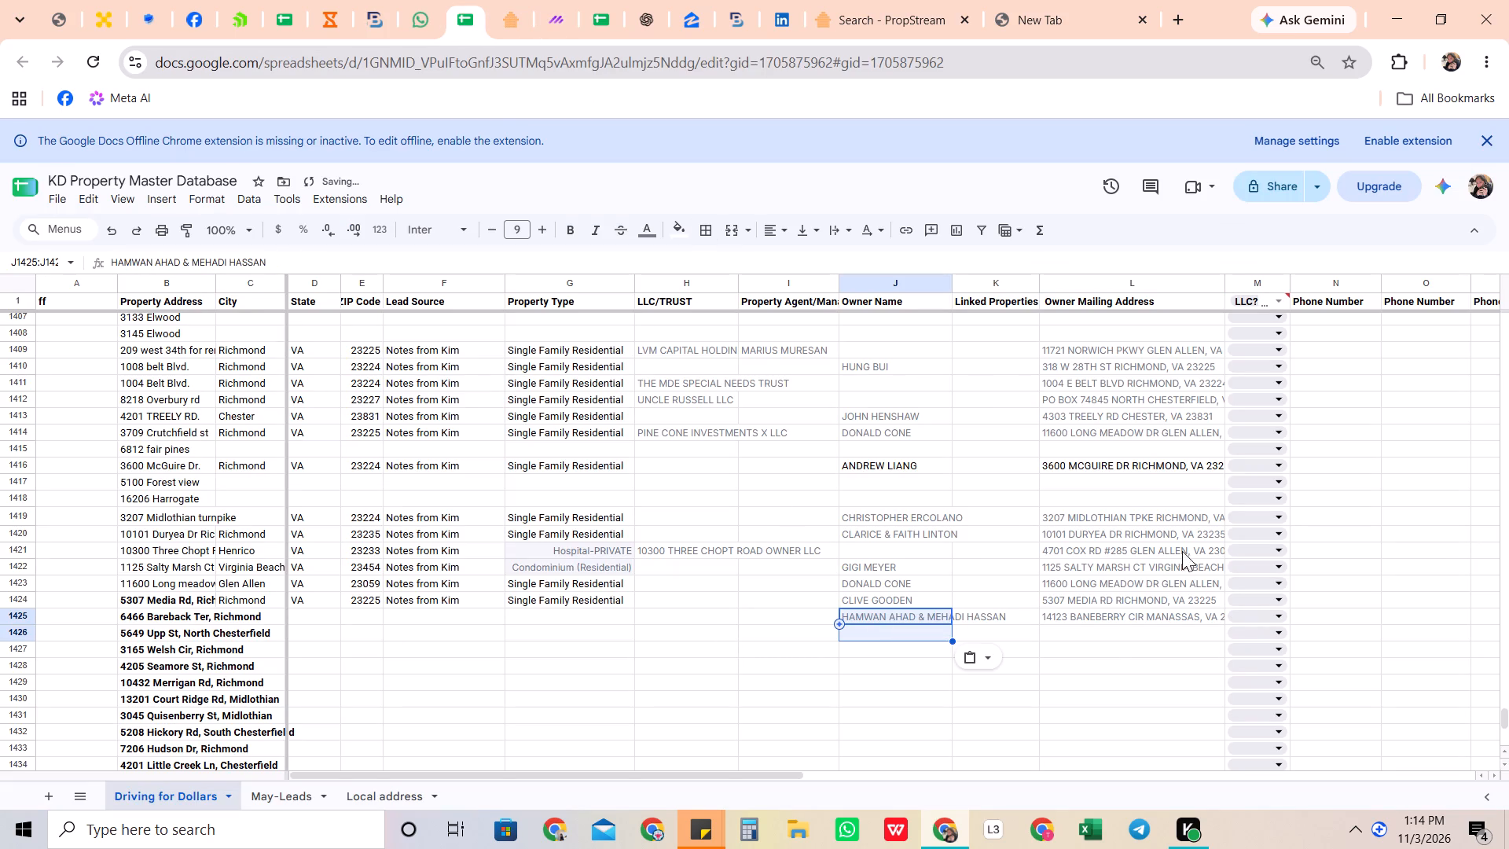
Copy the property type, Single Family Residential, from PropStream into the Property Type cell of row 1425.
left_click(508, 28)
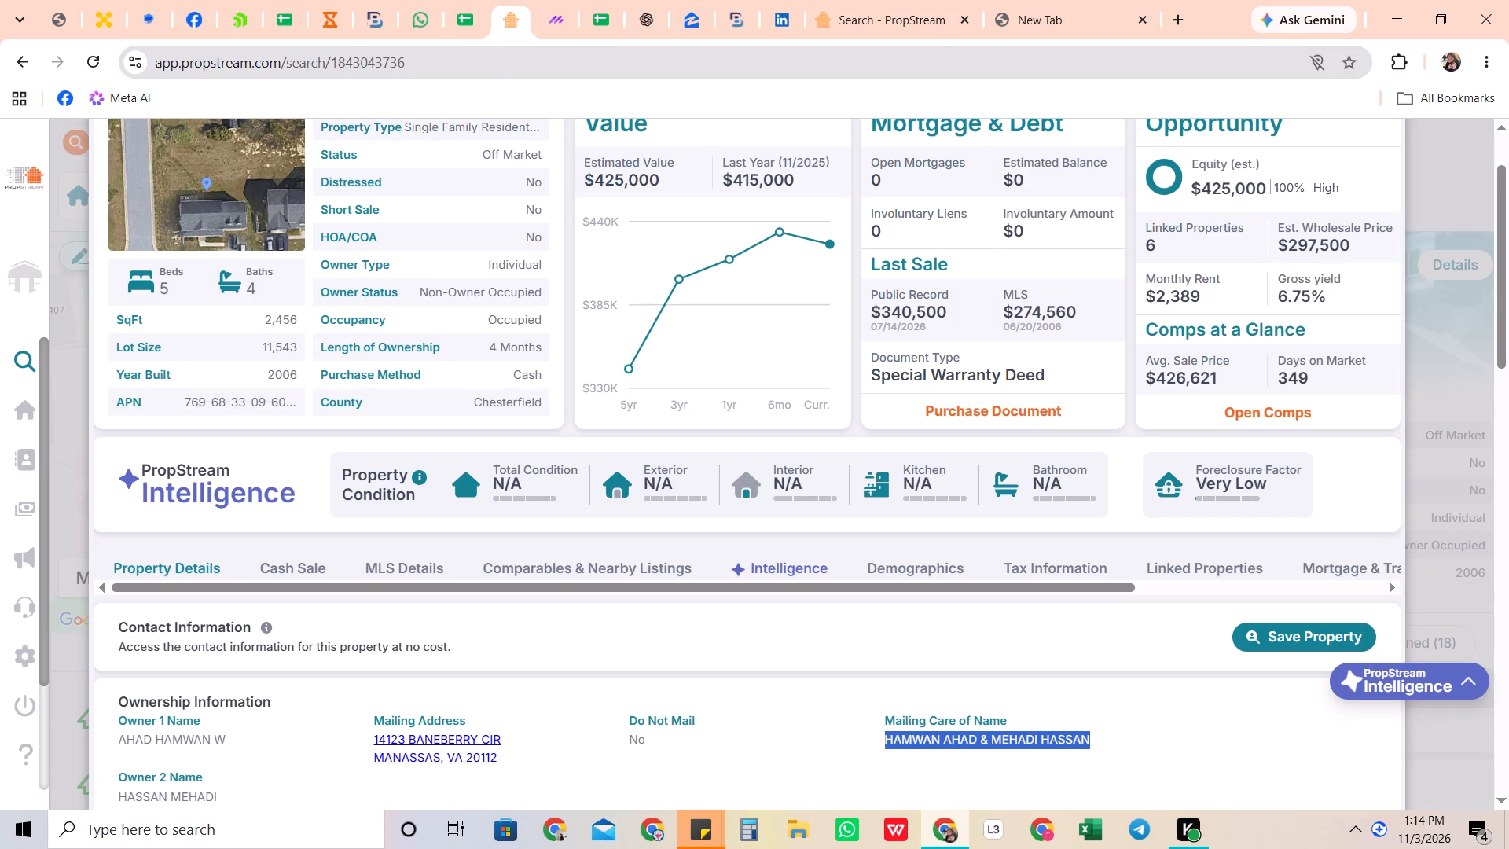
triple_click(407, 125)
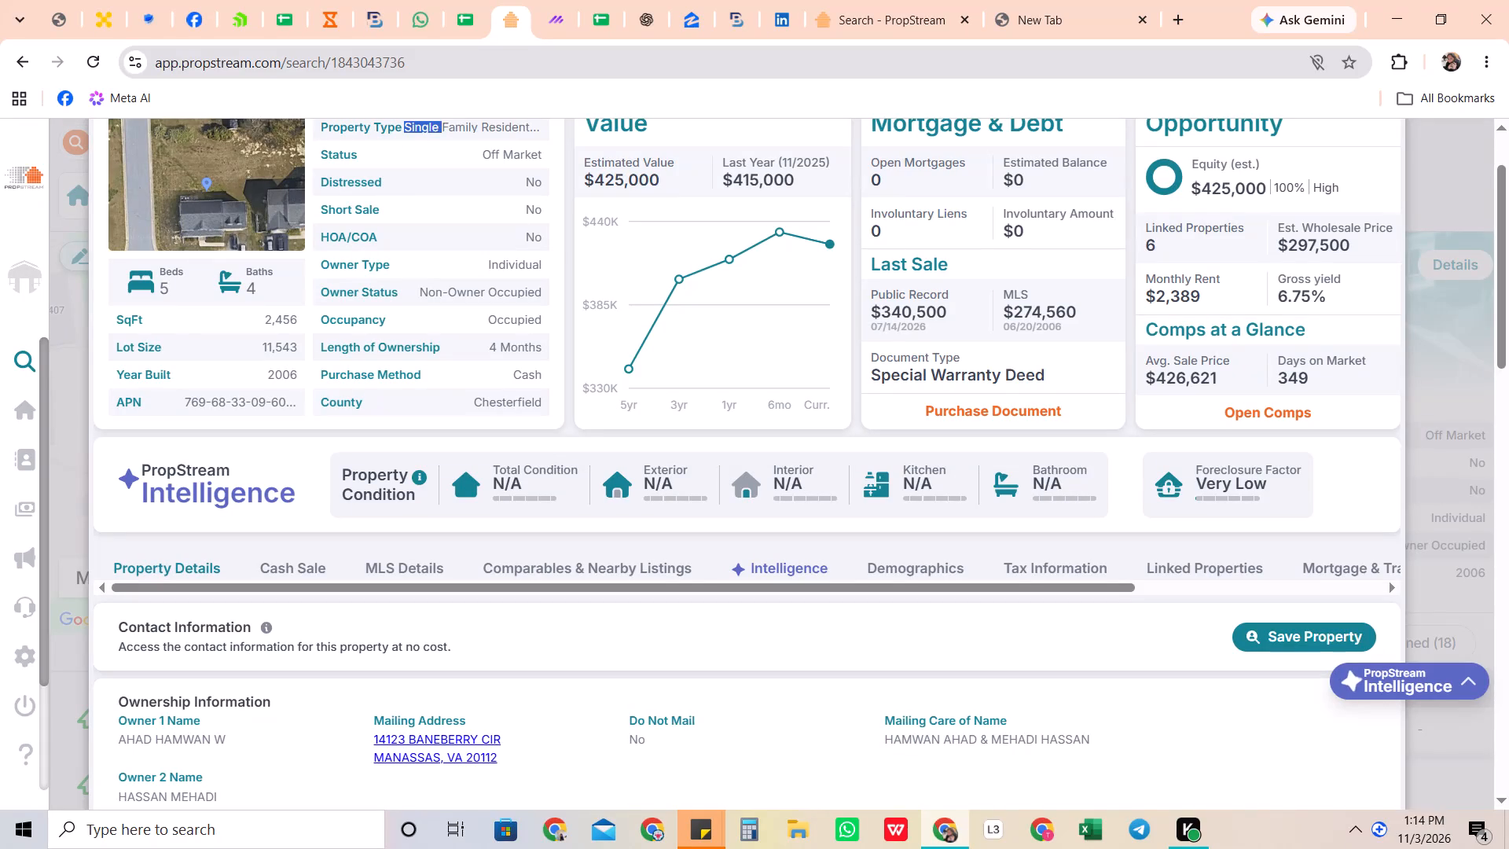
key("ctrl+c")
left_click(470, 27)
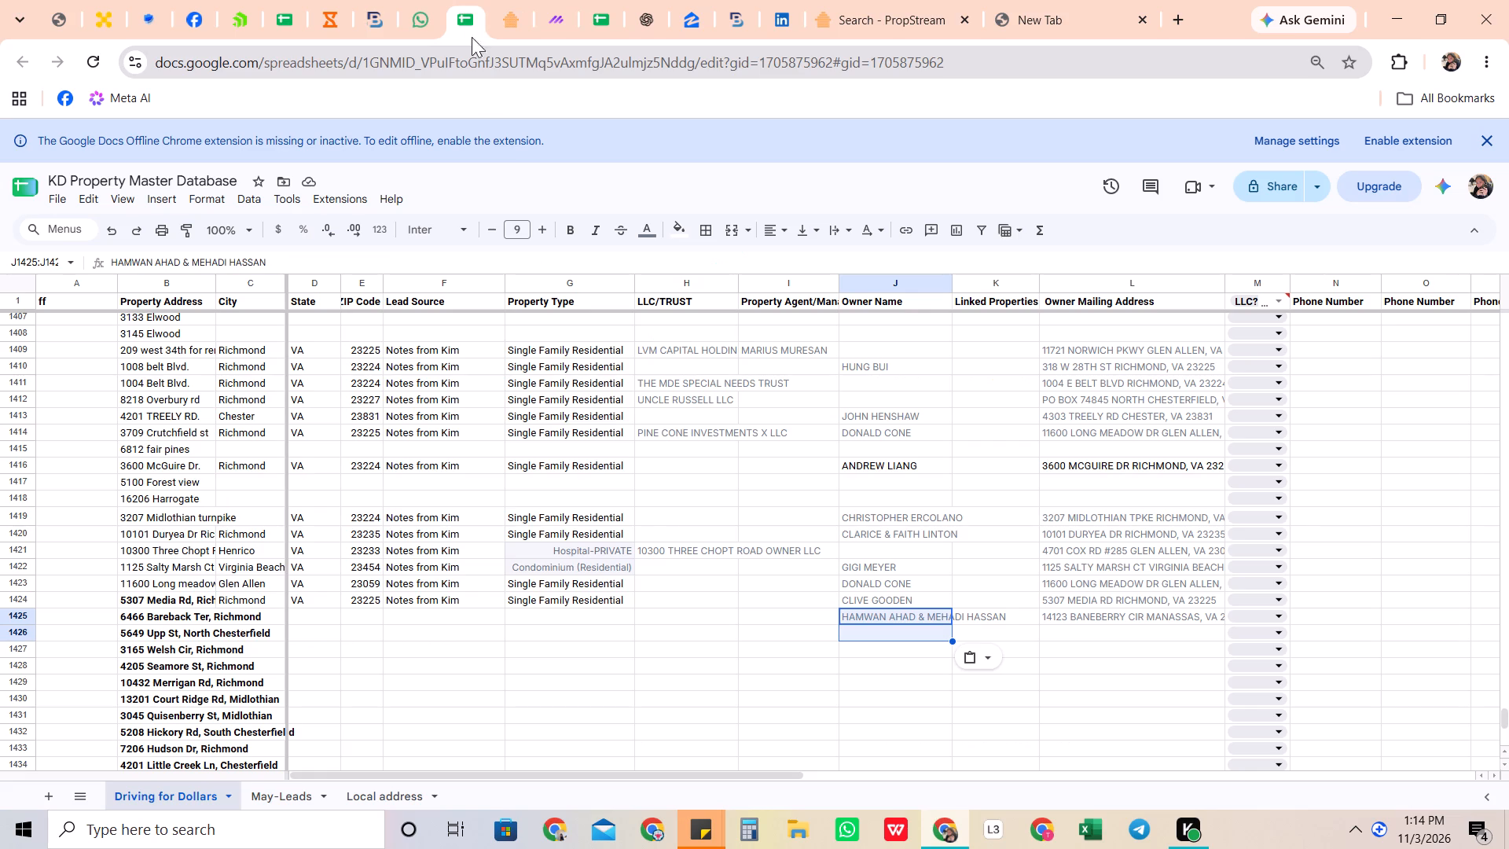
left_click(556, 619)
key("ctrl+v")
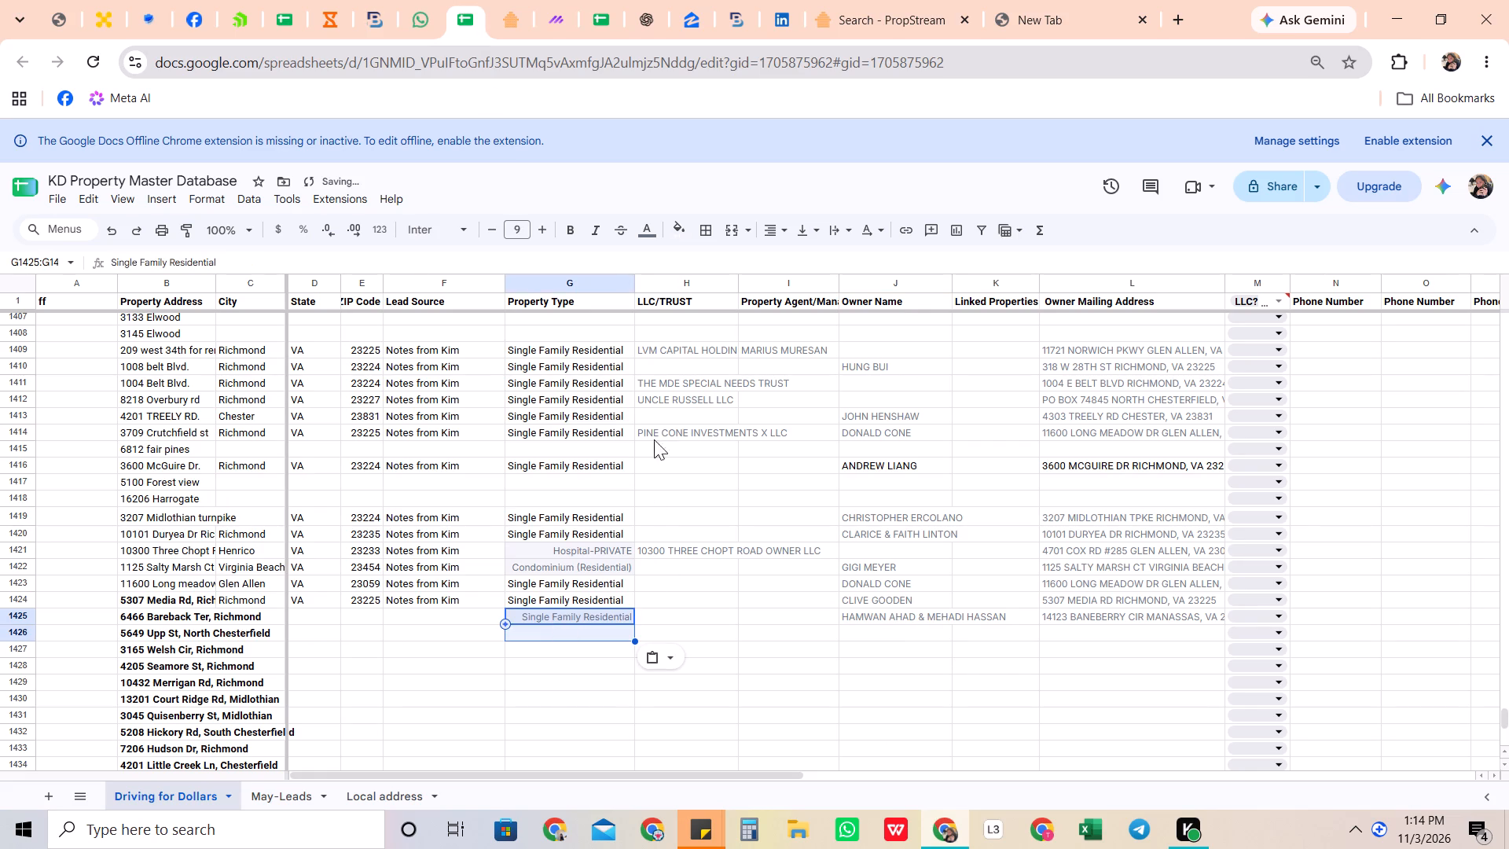
Paste the copied Single Family Residential text into the Lead Source cell of row 1425.
left_click(406, 599)
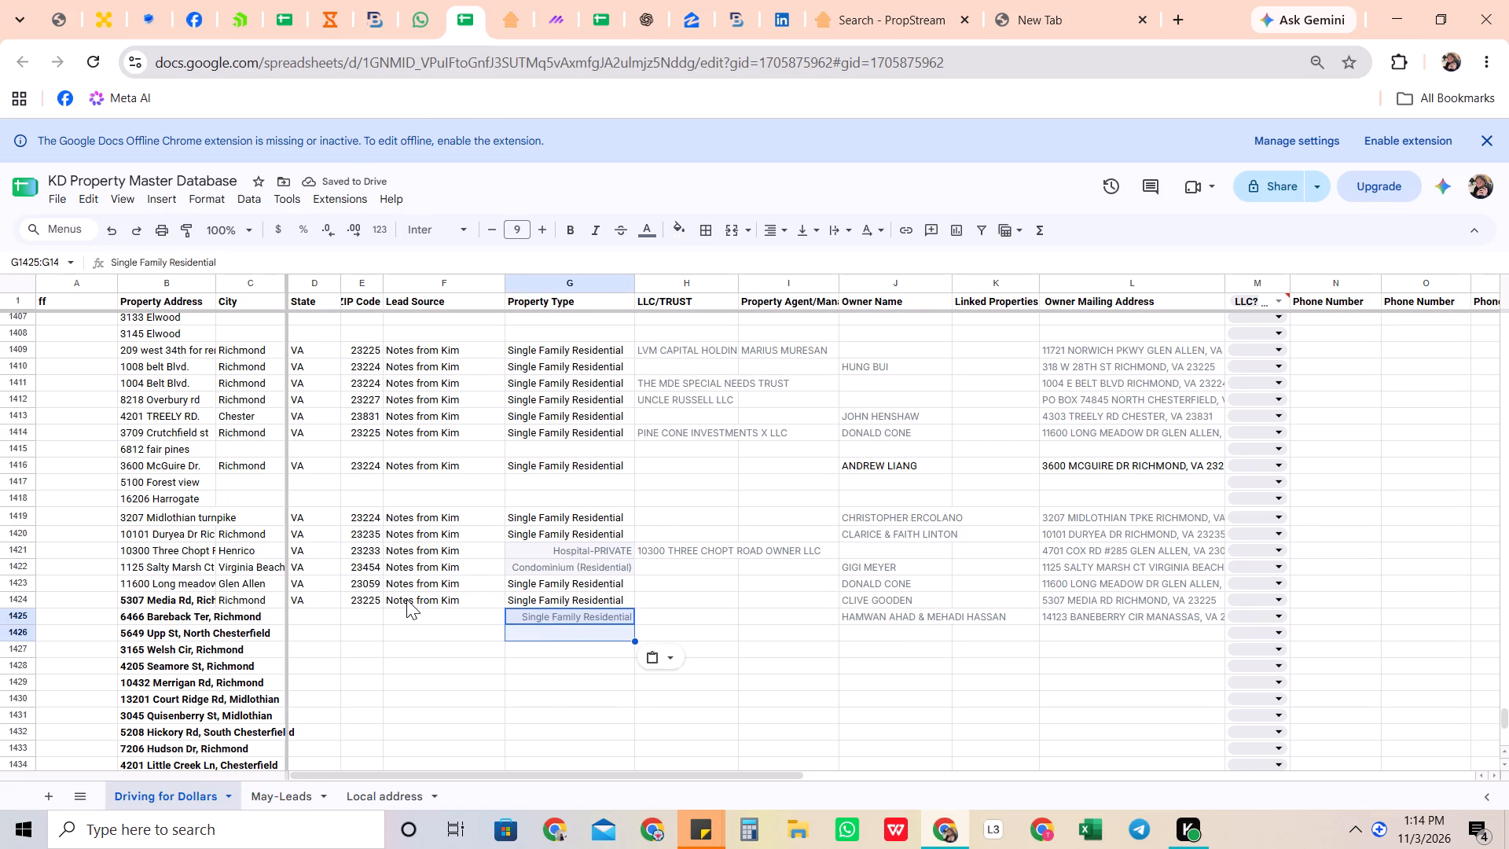
left_click(408, 616)
key("ctrl+v")
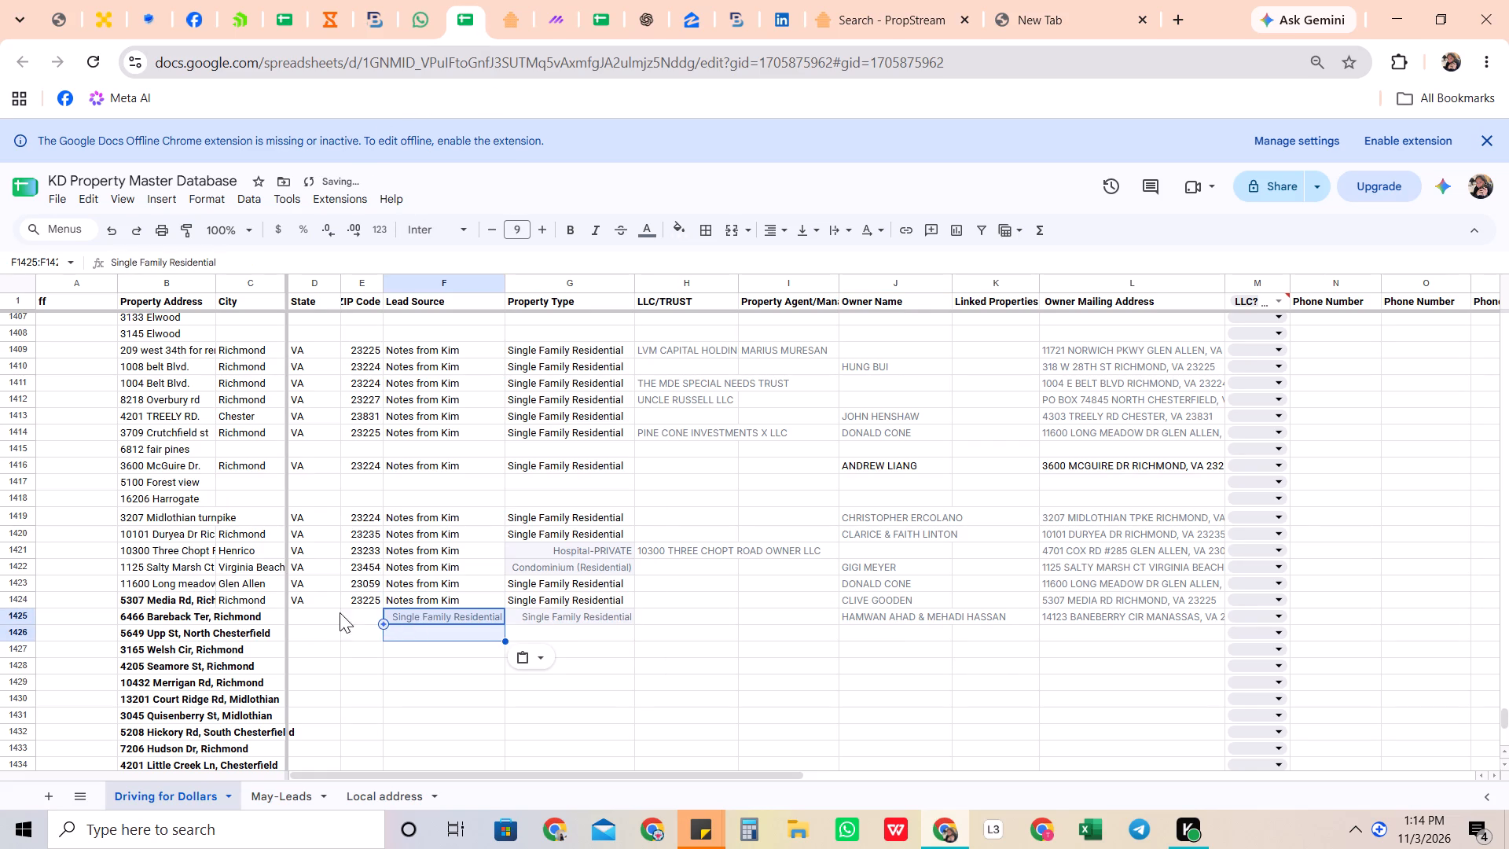
Enter 23225 as the ZIP Code and VA as the State in row 1425.
left_click(358, 612)
key("2")
key("3")
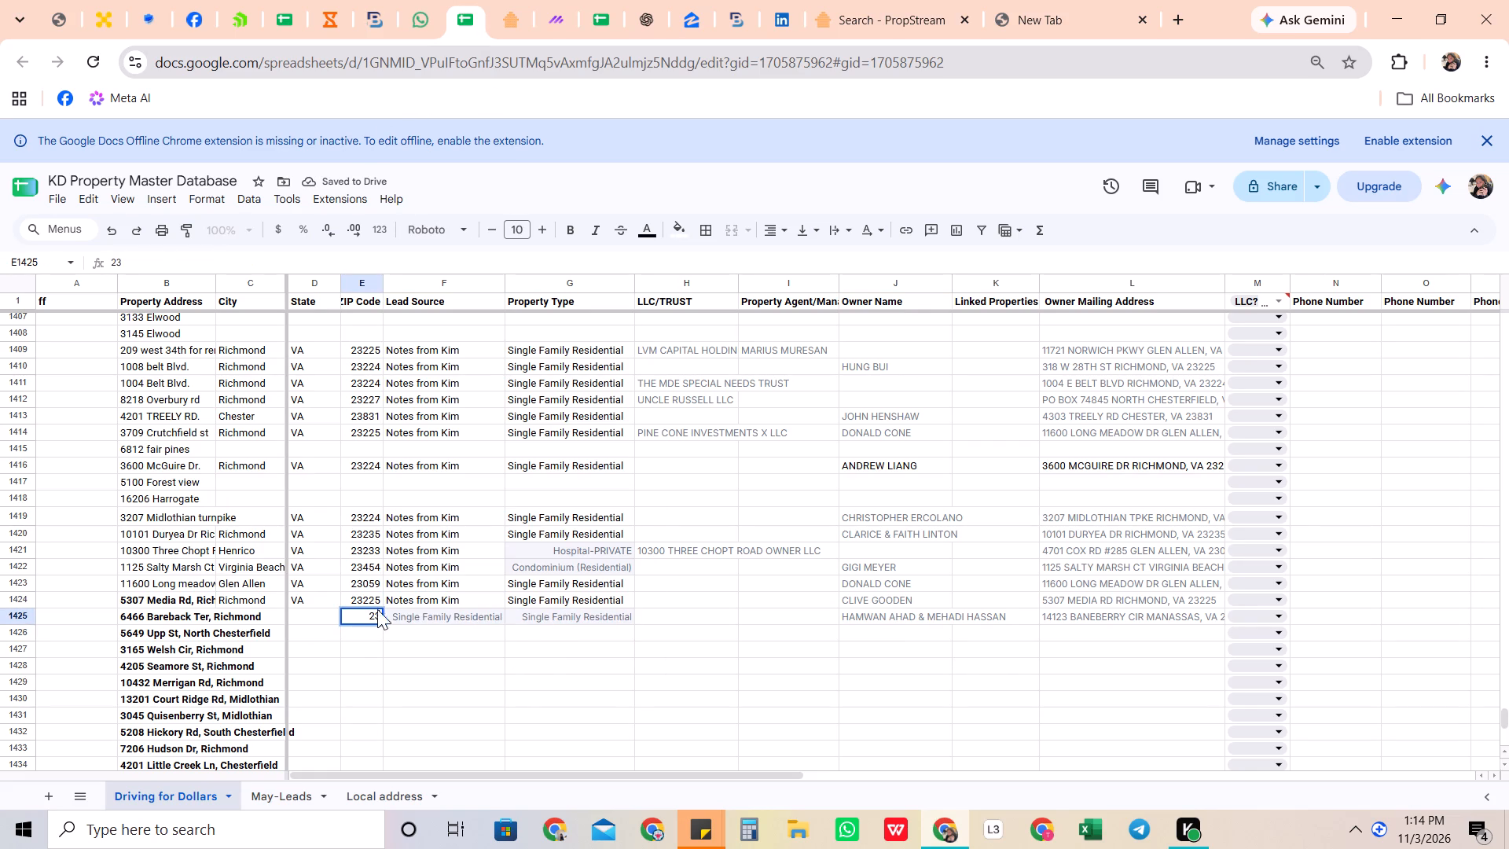
type("225")
left_click(305, 617)
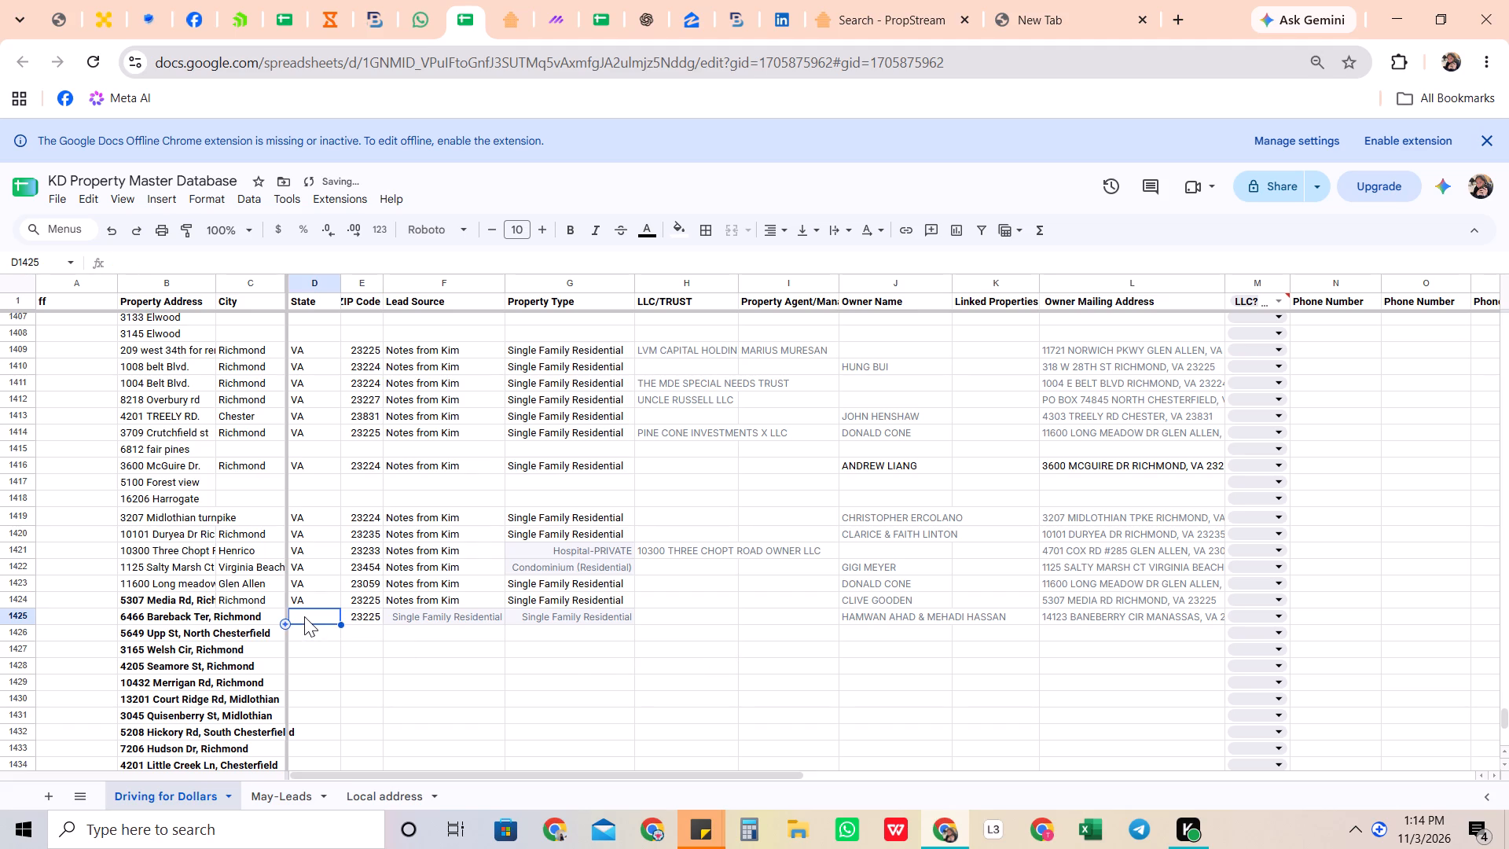
key("shift+v")
Copy the city North Chesterfield from the property's heading in PropStream into the City cell of row 1425.
left_click(509, 24)
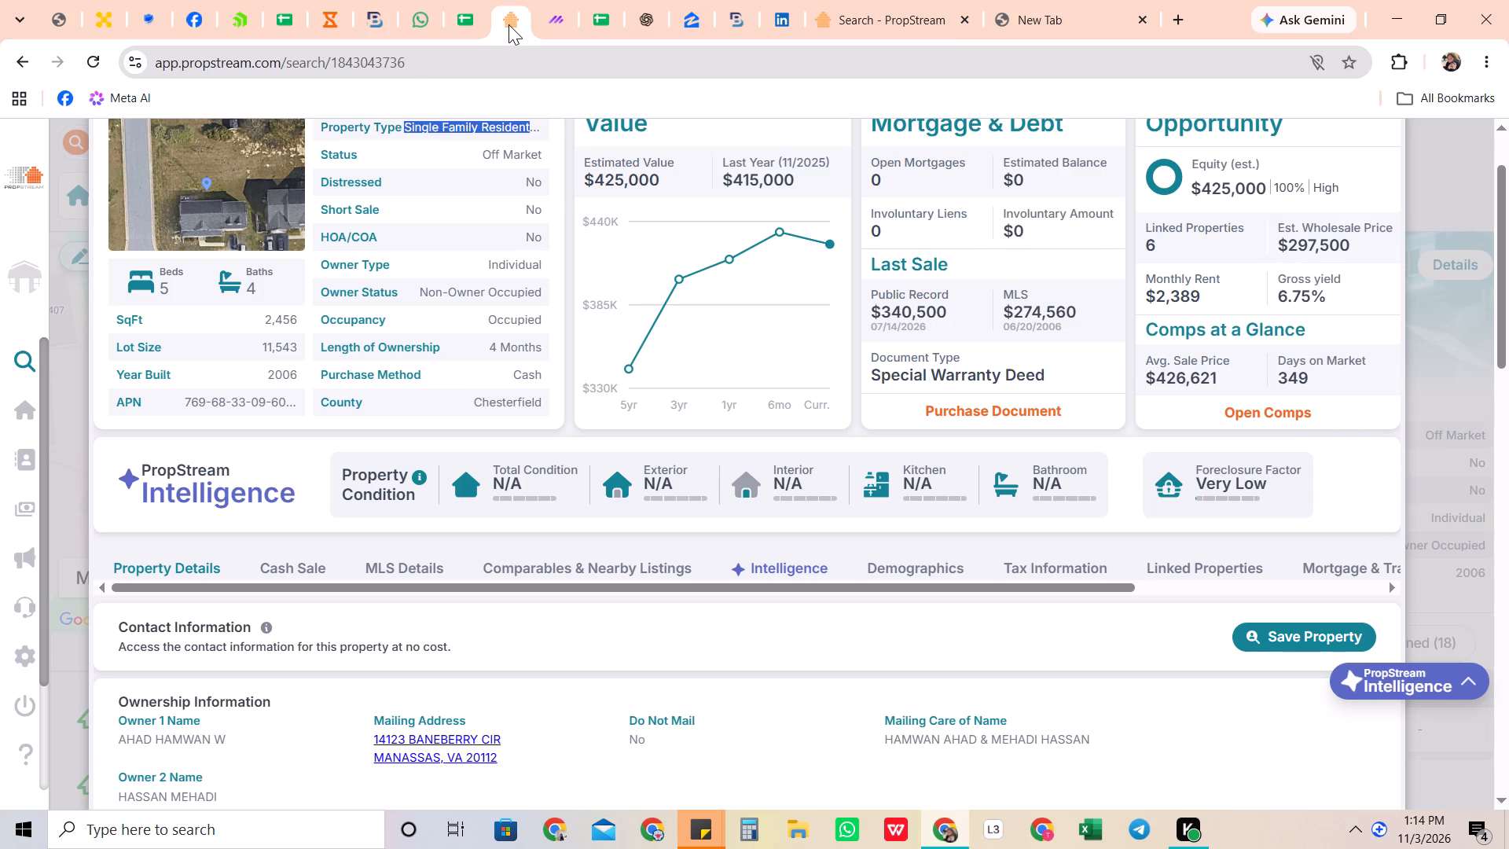
scroll(490, 369, "up", 3)
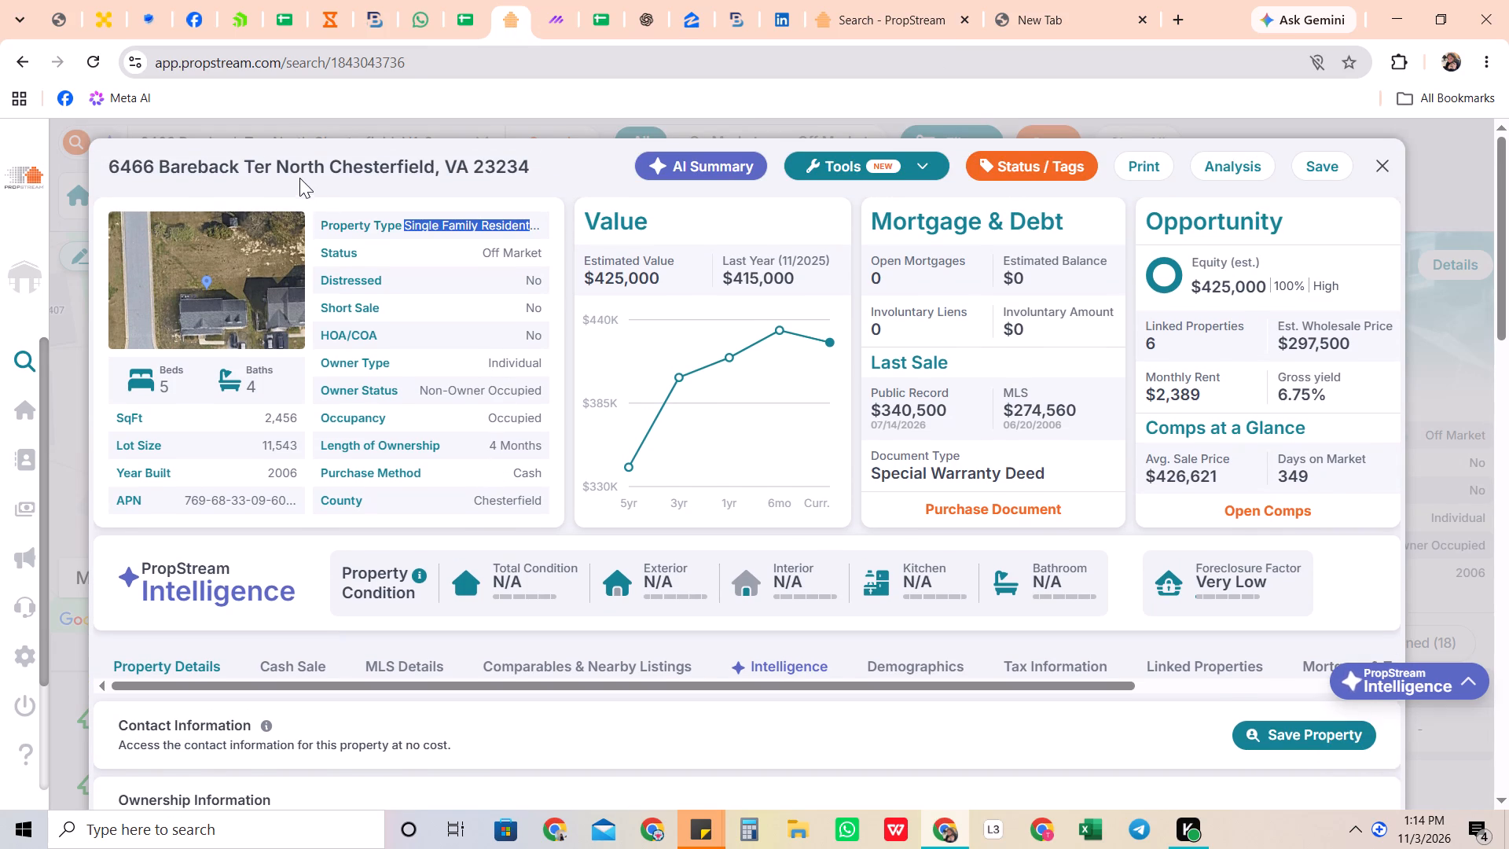
left_click_drag(277, 164, 437, 164)
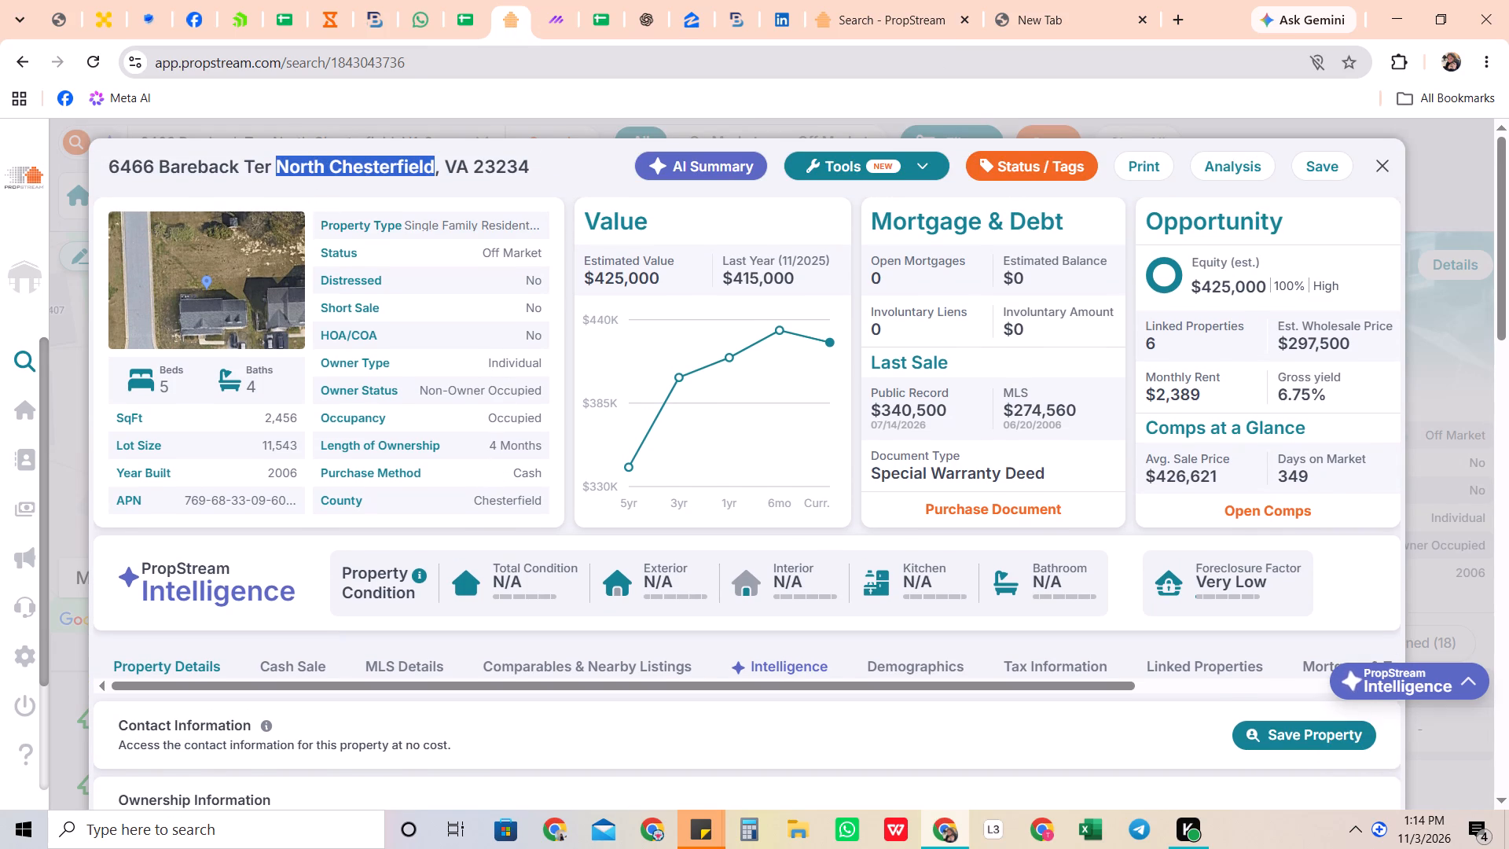
key("ctrl+c")
left_click(465, 17)
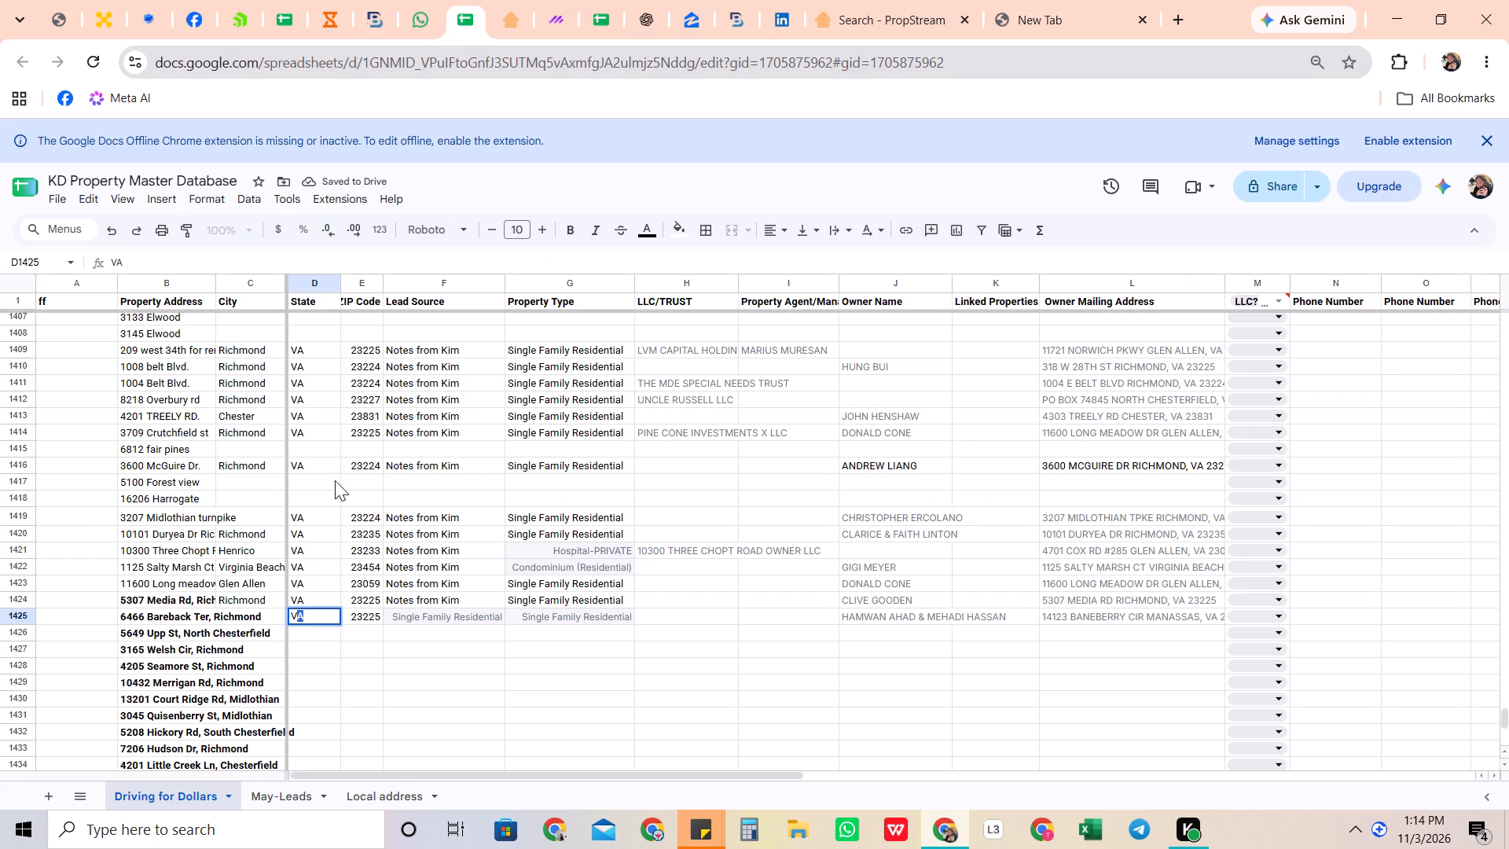
double_click(277, 618)
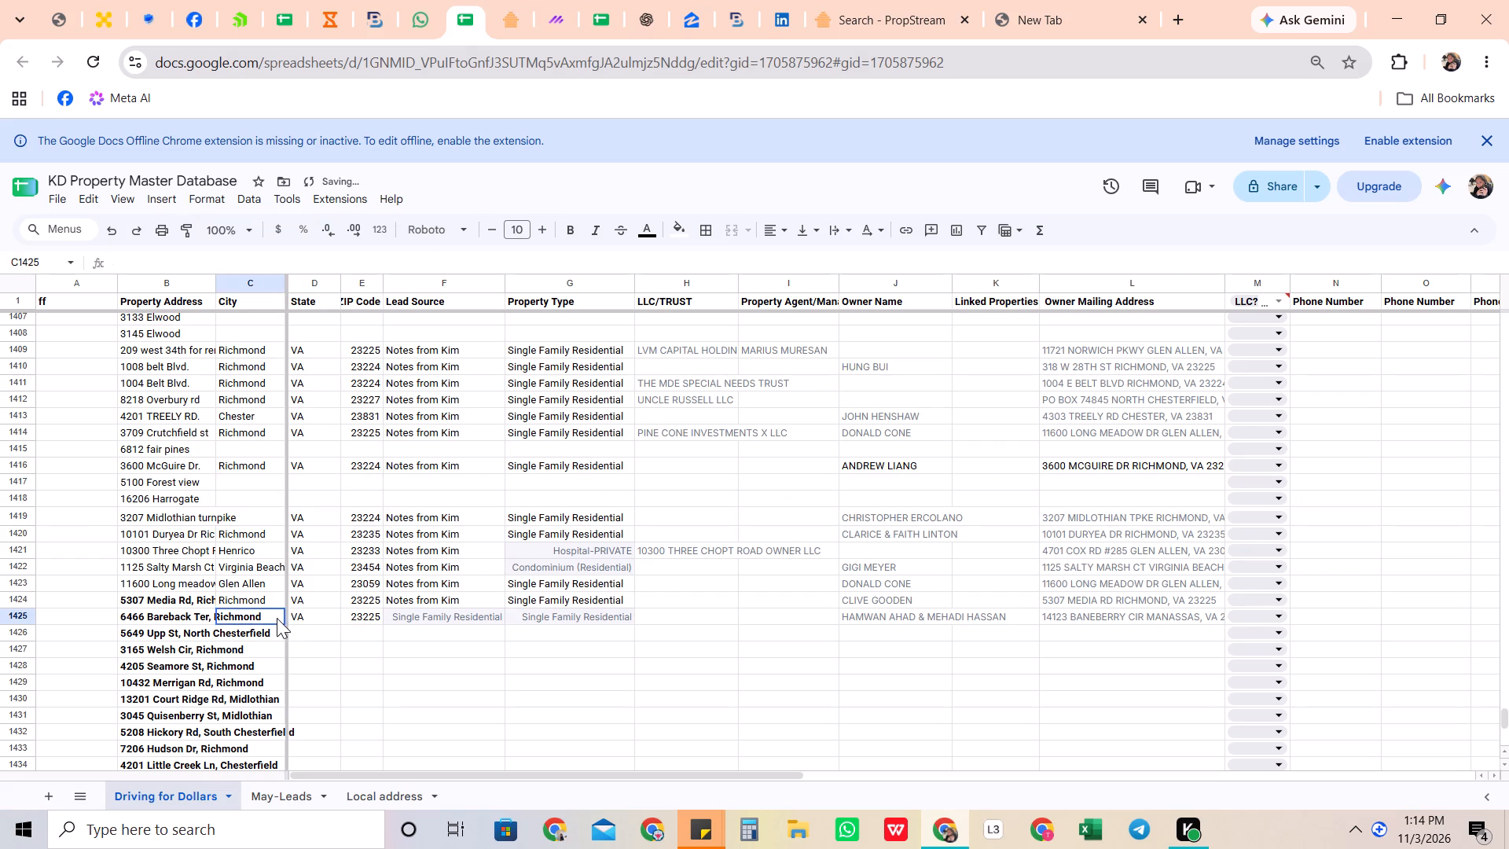
key("ctrl+v")
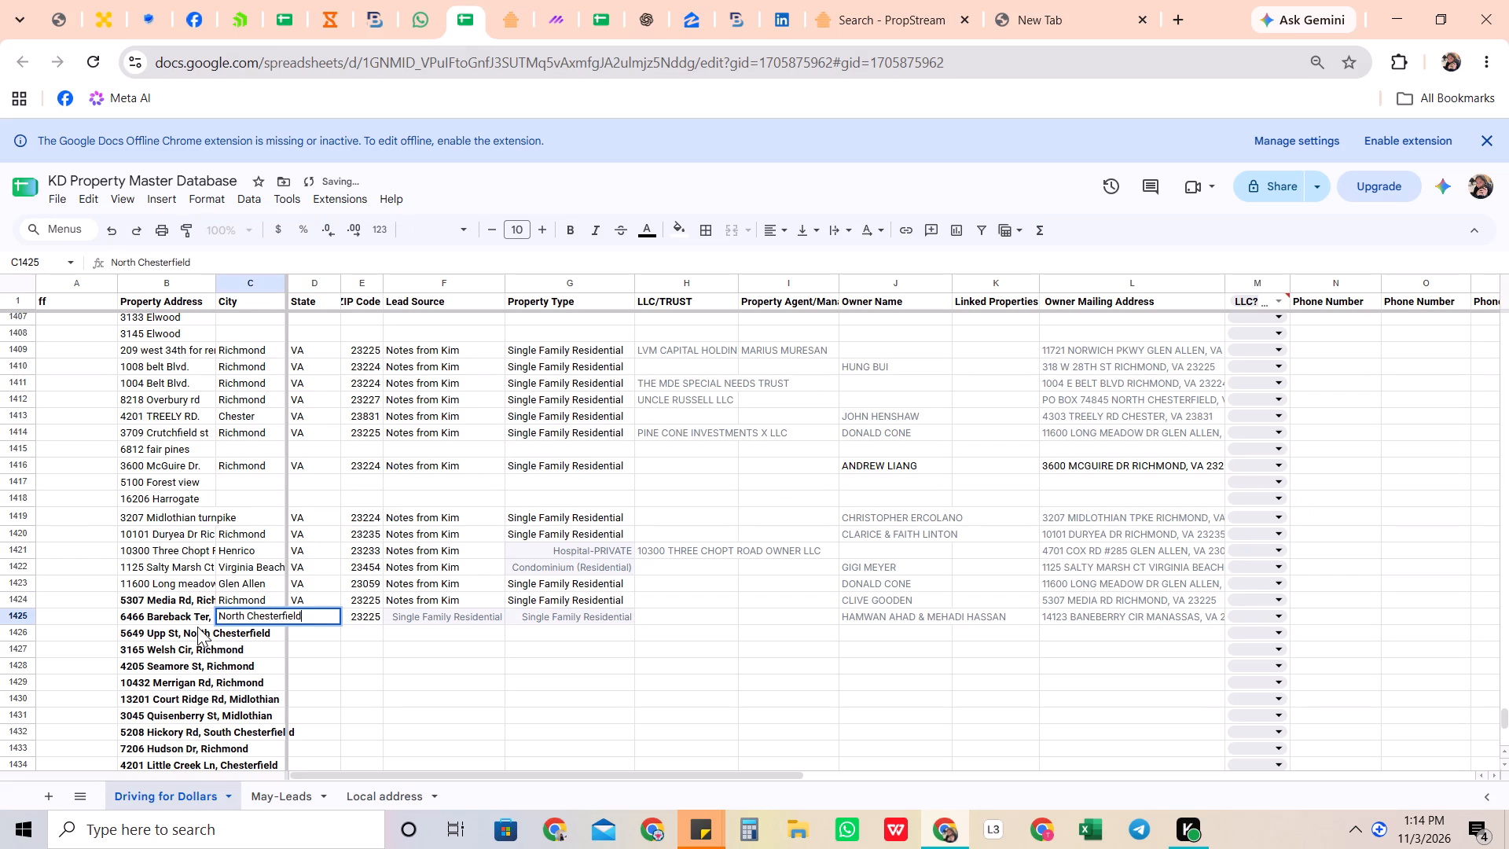
Remove the comma and Richmond from the end of the property address in row 1425.
left_click(185, 617)
left_click(187, 616)
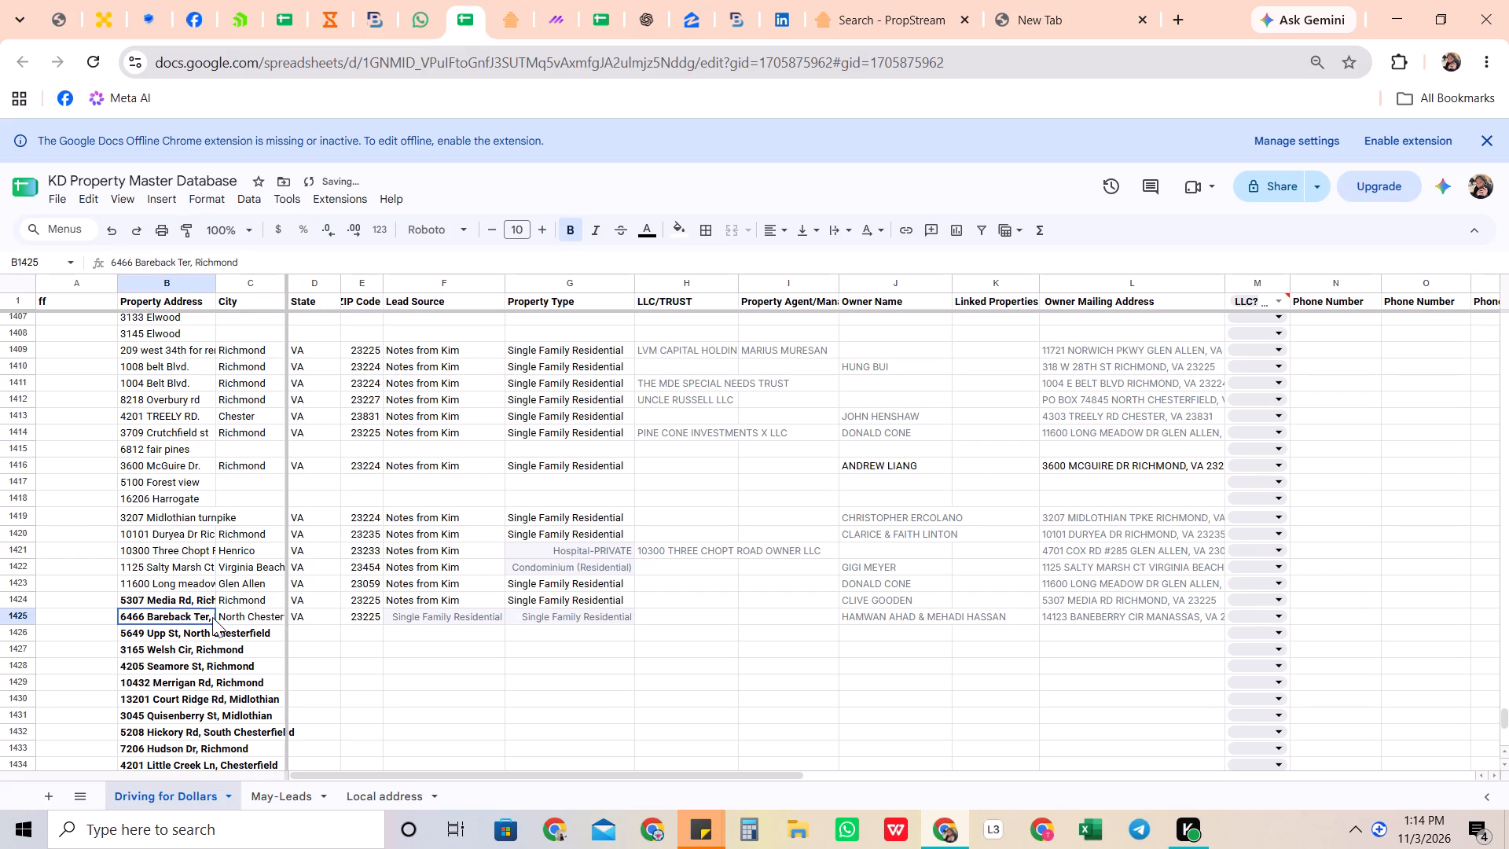
double_click(204, 617)
left_click_drag(206, 617, 263, 615)
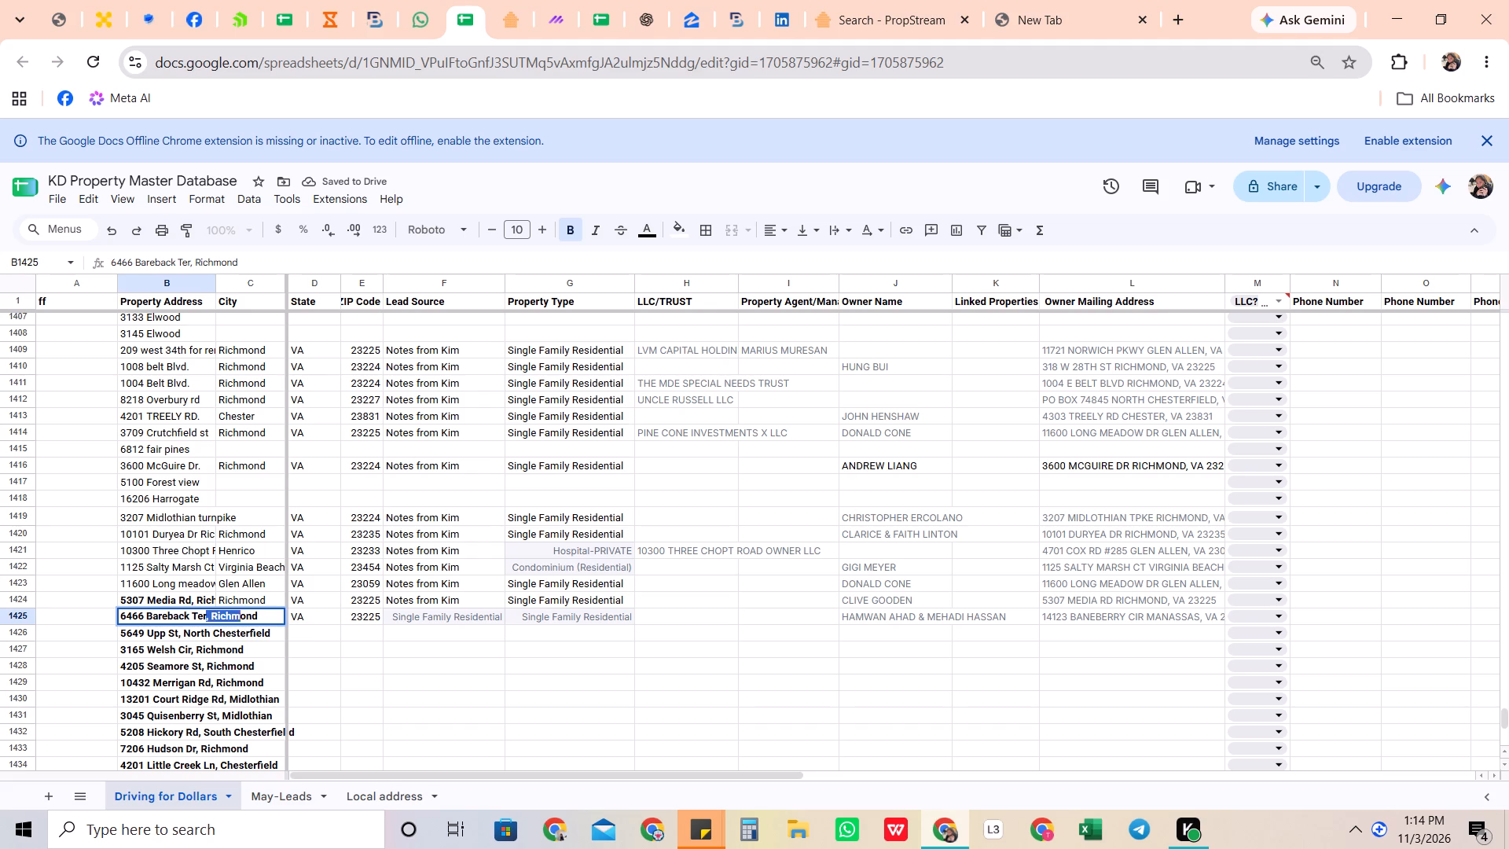
left_click_drag(263, 615, 285, 617)
key("BackSpace")
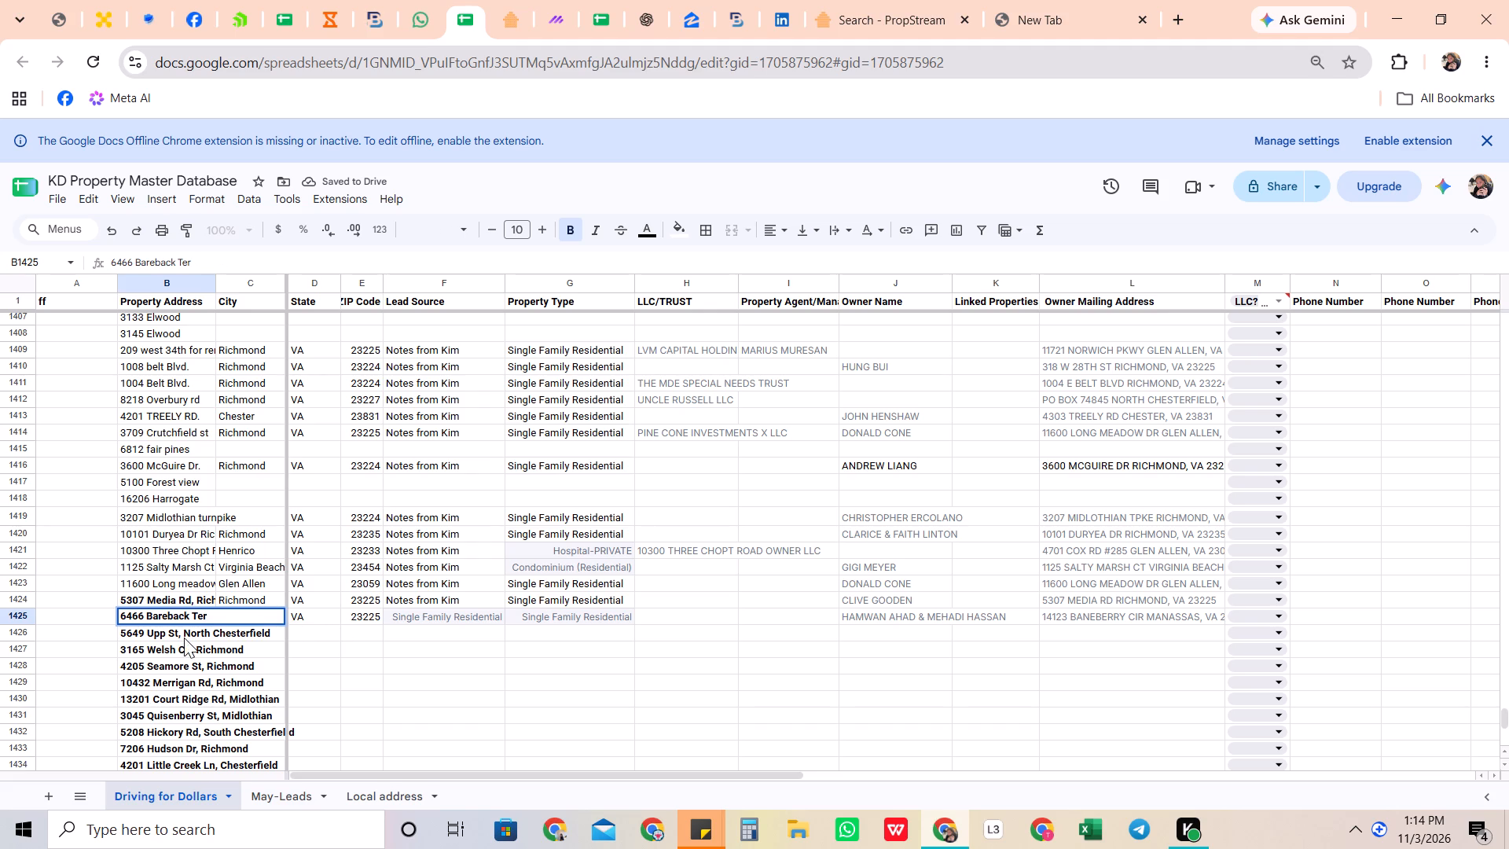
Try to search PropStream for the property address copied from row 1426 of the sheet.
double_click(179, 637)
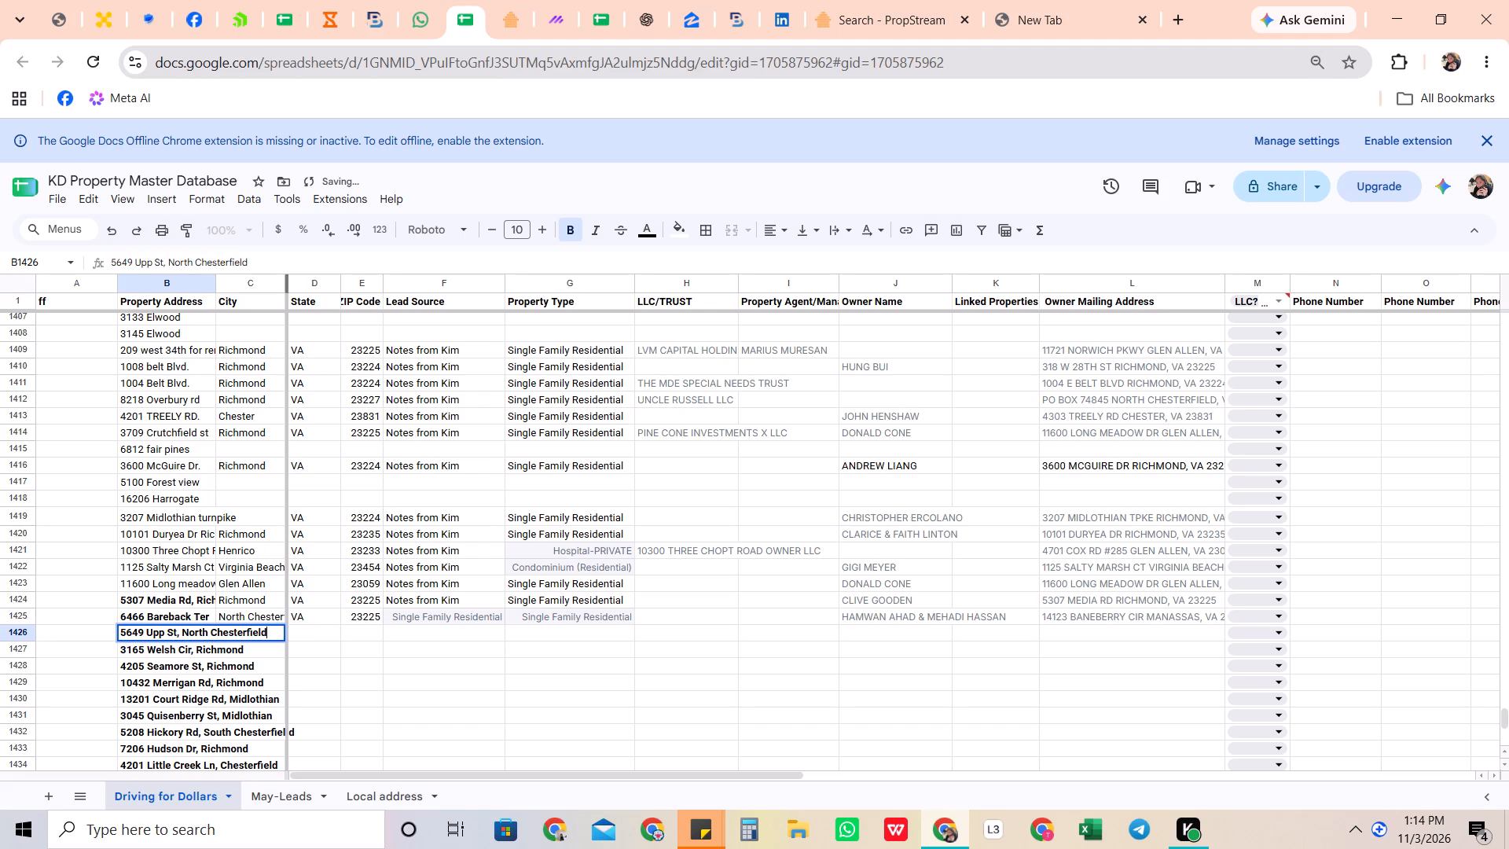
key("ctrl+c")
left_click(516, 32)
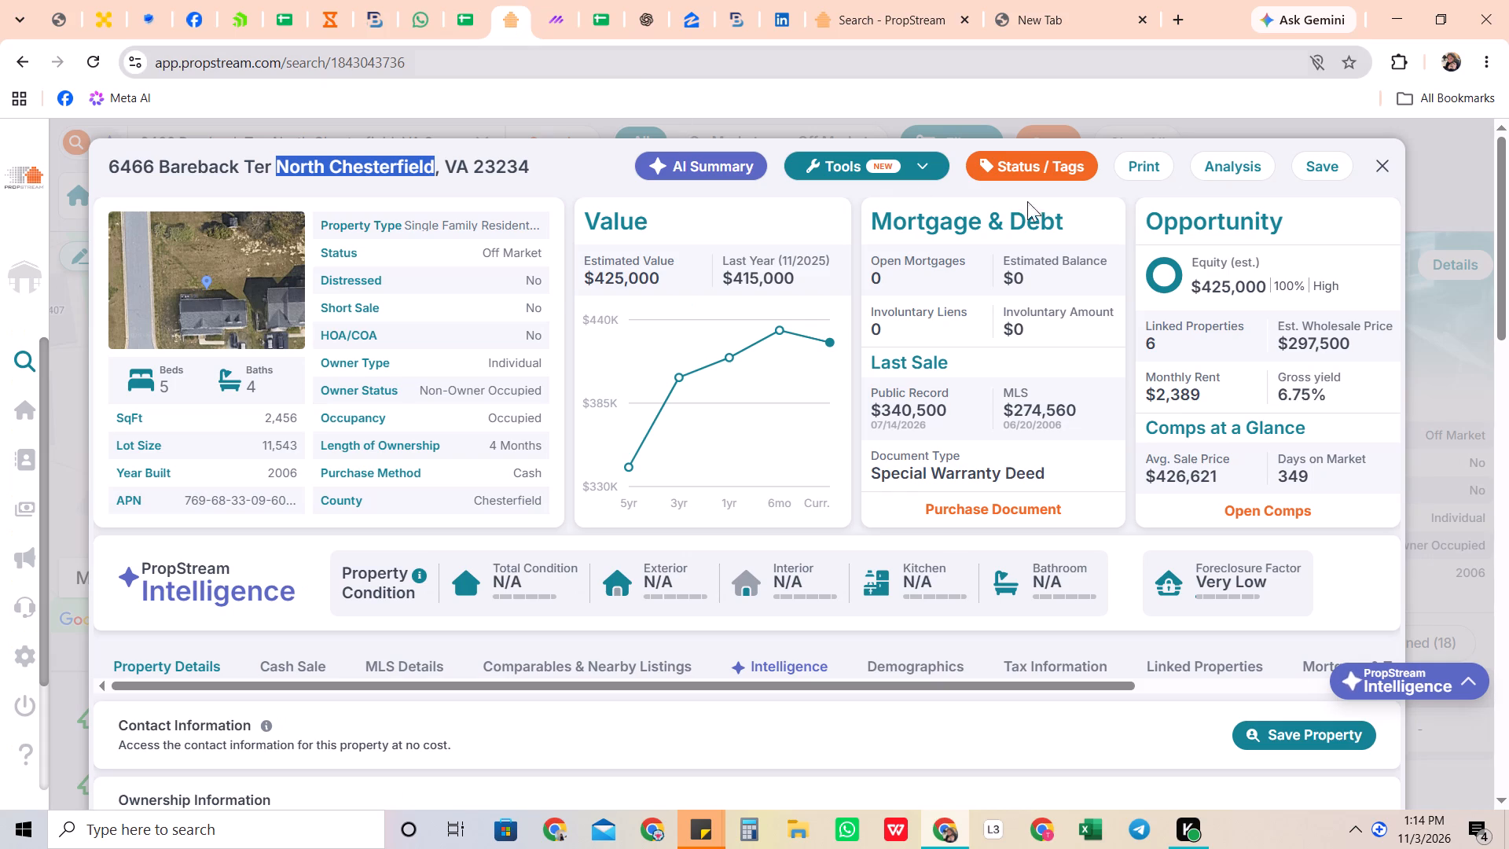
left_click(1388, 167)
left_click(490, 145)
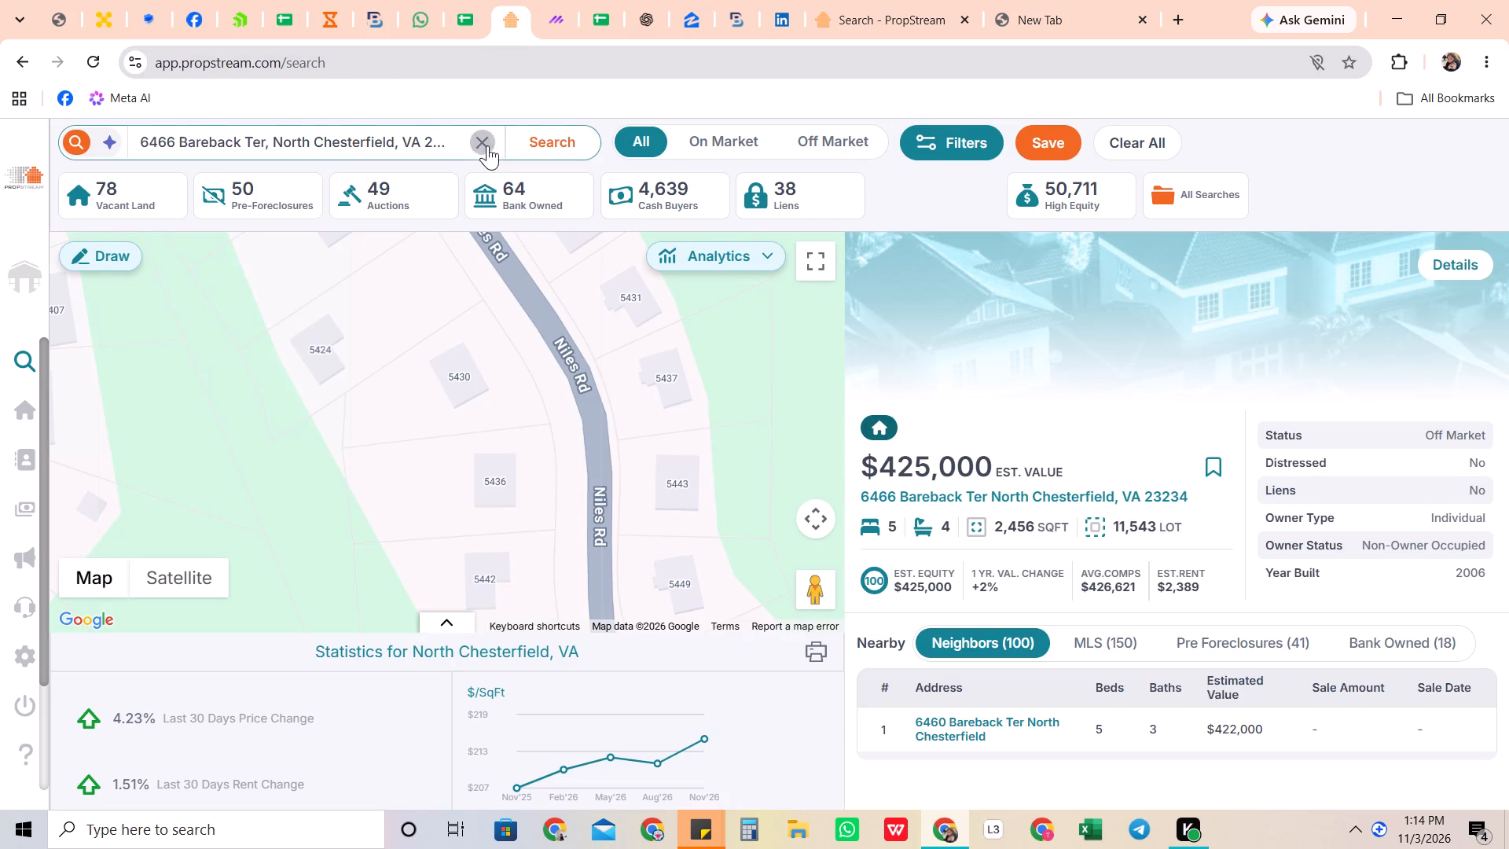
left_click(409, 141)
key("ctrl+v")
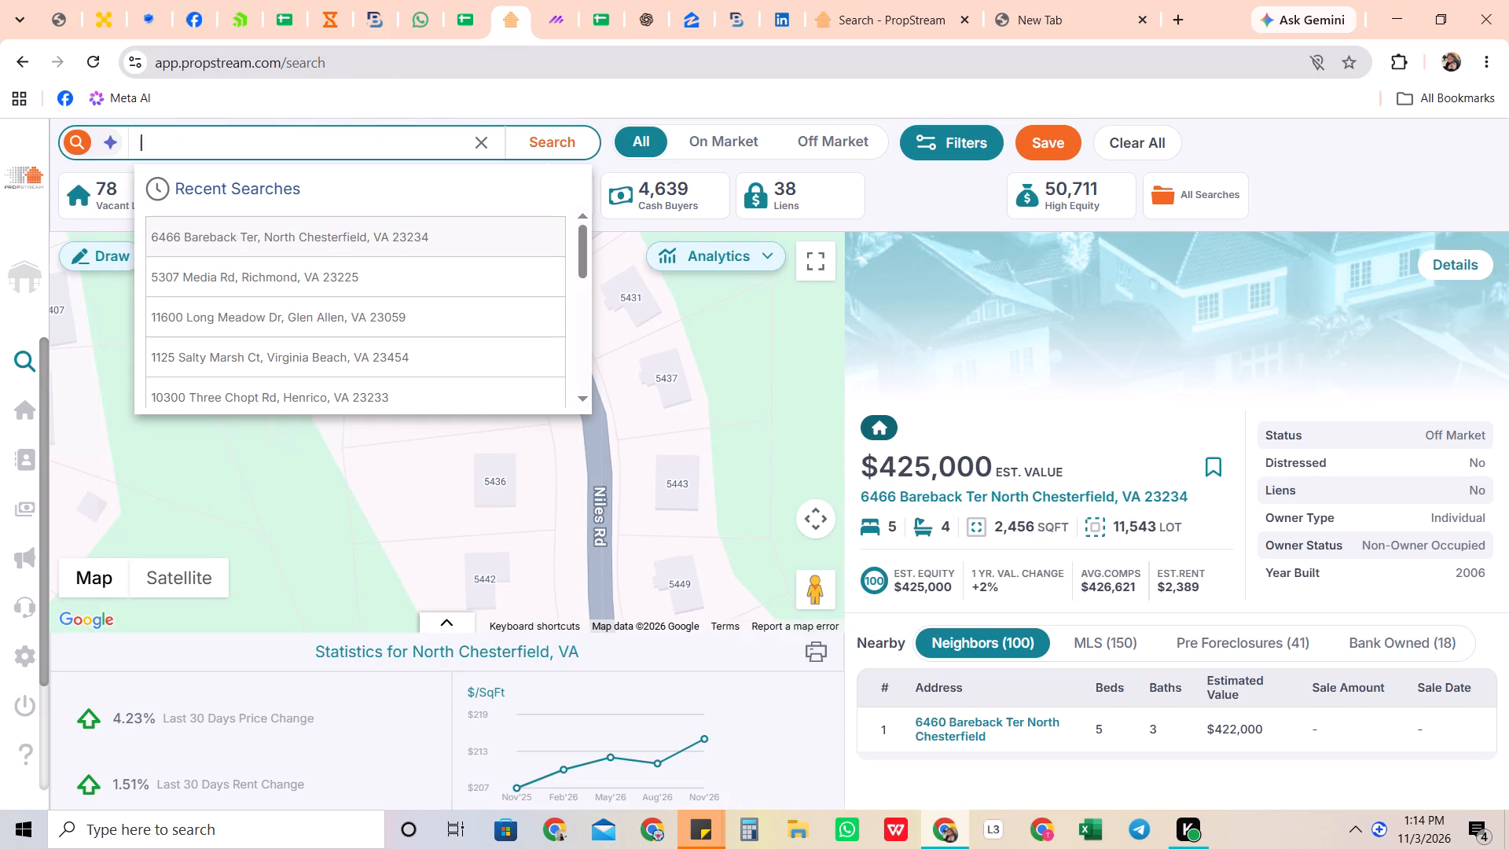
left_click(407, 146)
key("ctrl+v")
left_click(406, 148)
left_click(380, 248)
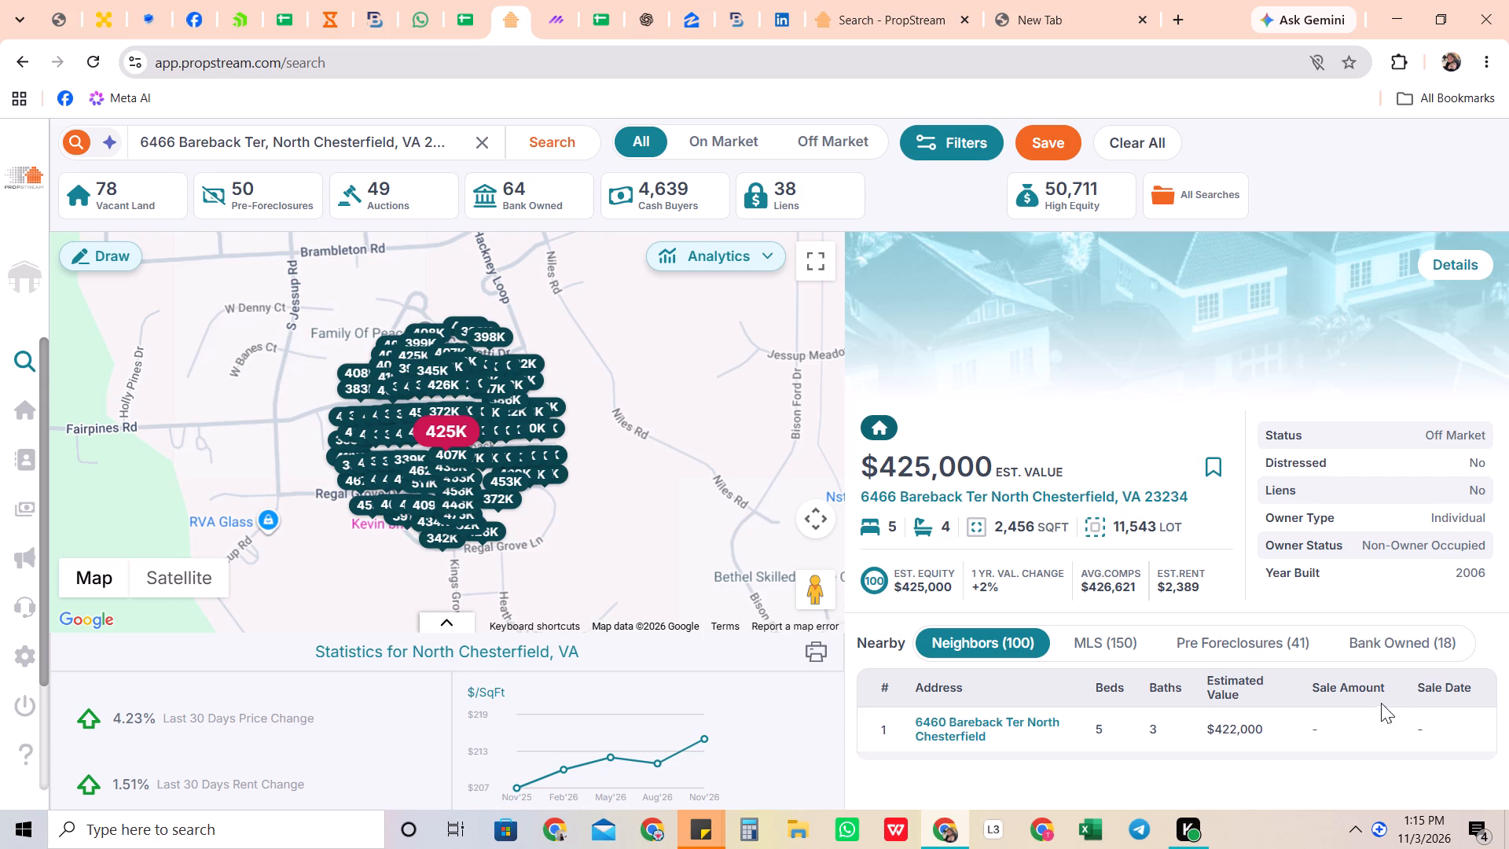
Reopen the row 1425 property's details in PropStream and examine its ownership information.
left_click(917, 500)
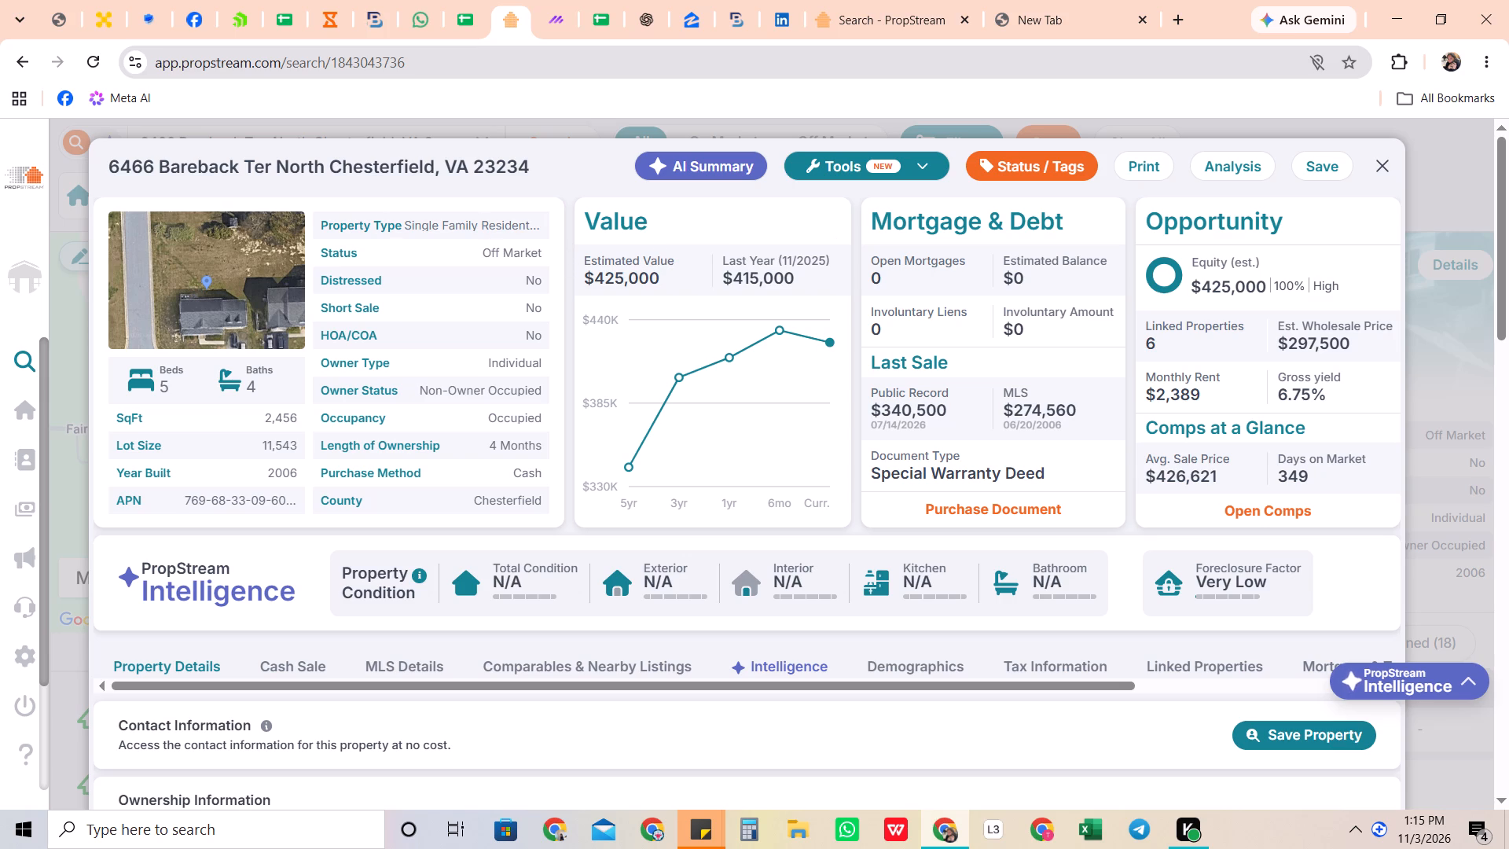
scroll(443, 580, "down", 1)
scroll(514, 599, "up", 1)
scroll(536, 601, "down", 1)
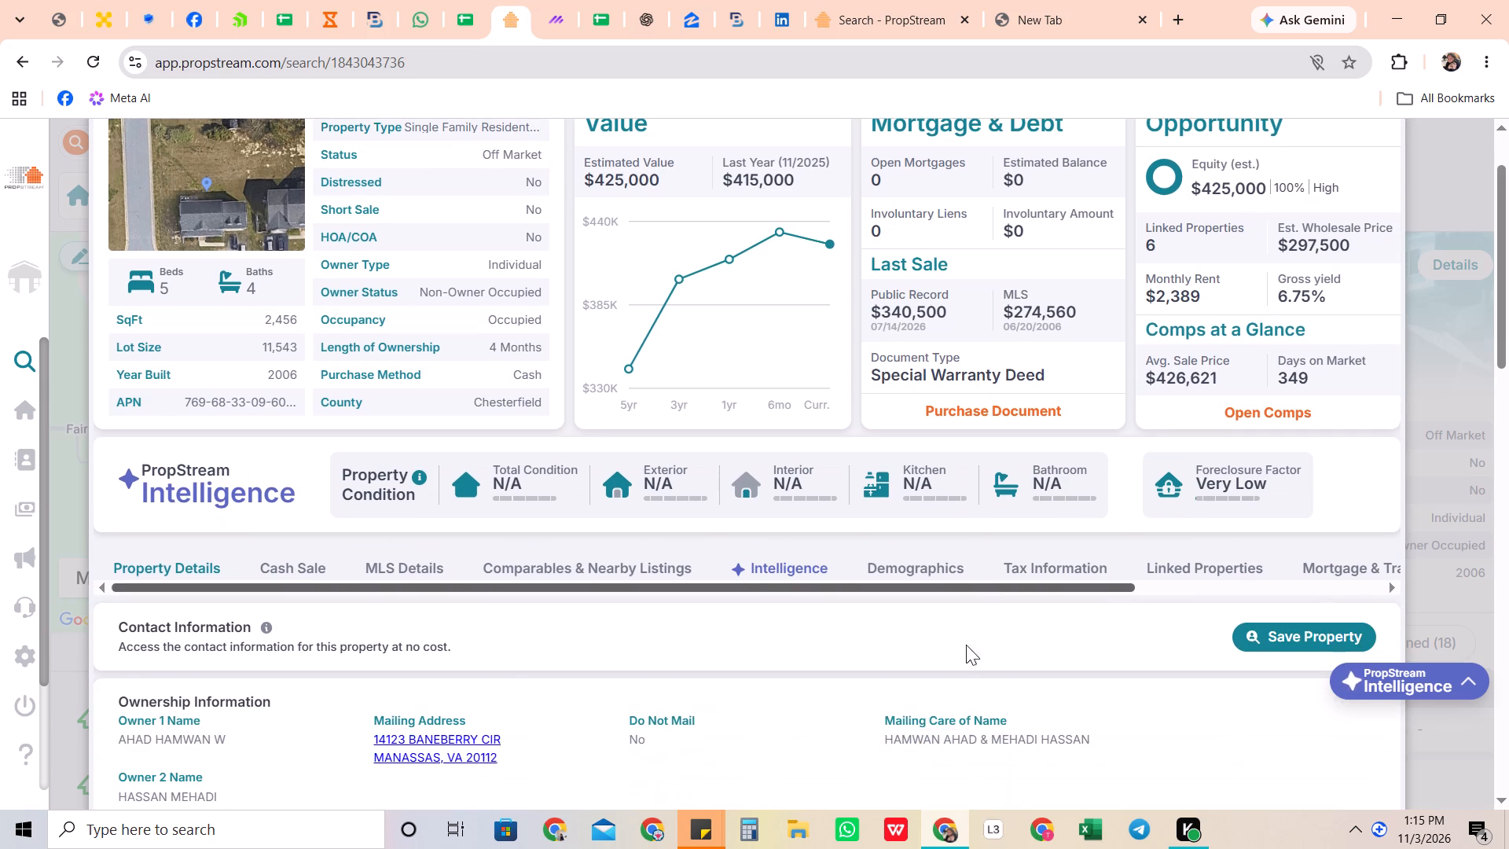
scroll(641, 763, "down", 1)
scroll(553, 480, "up", 3)
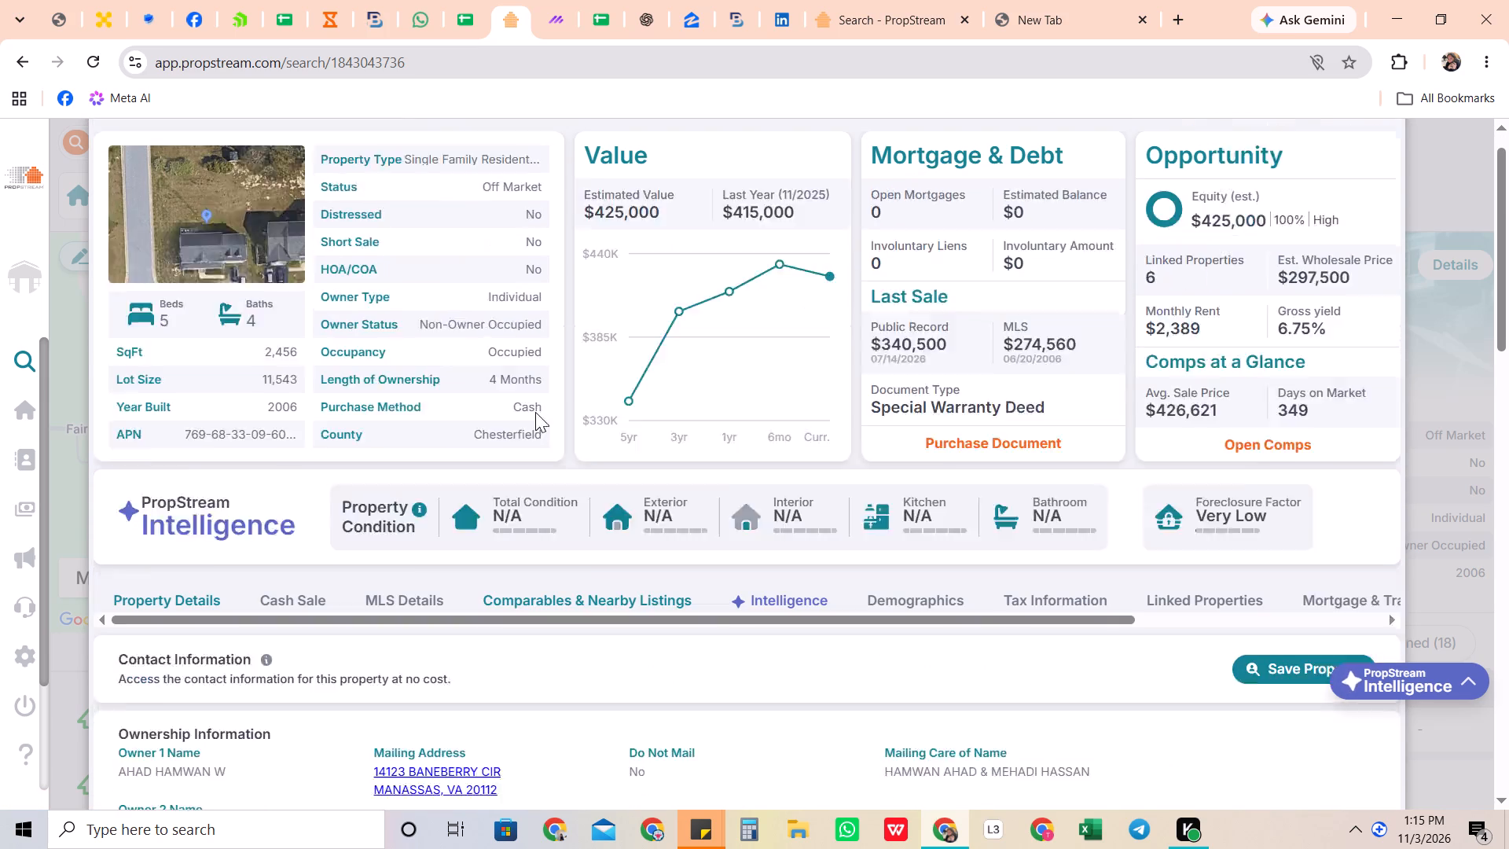
Copy the property address from row 1426 of the sheet and search PropStream for it, choosing the matching suggestion with ZIP Code 23234.
left_click(454, 17)
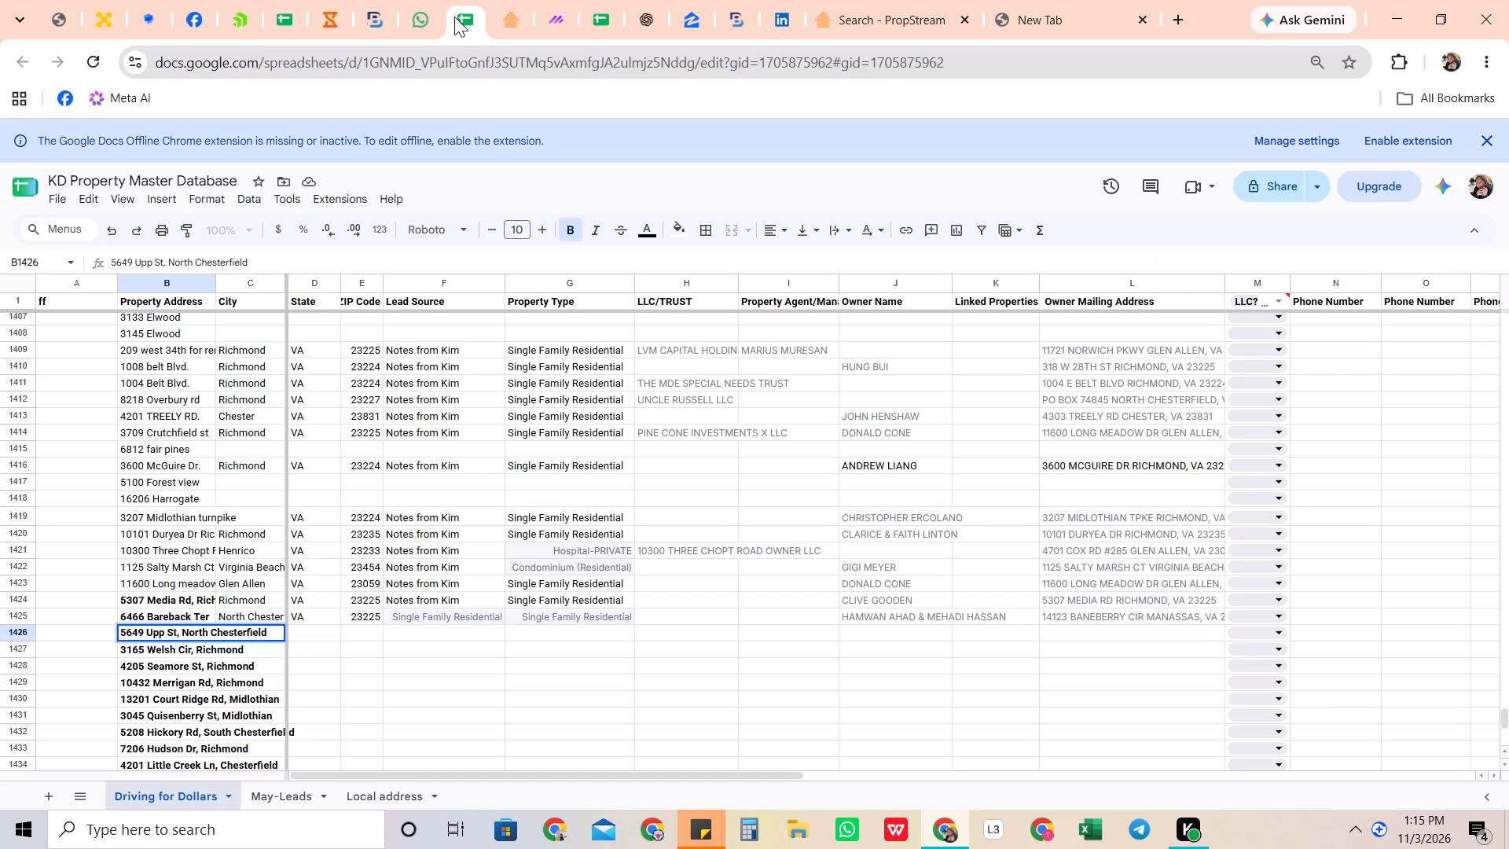
left_click(308, 647)
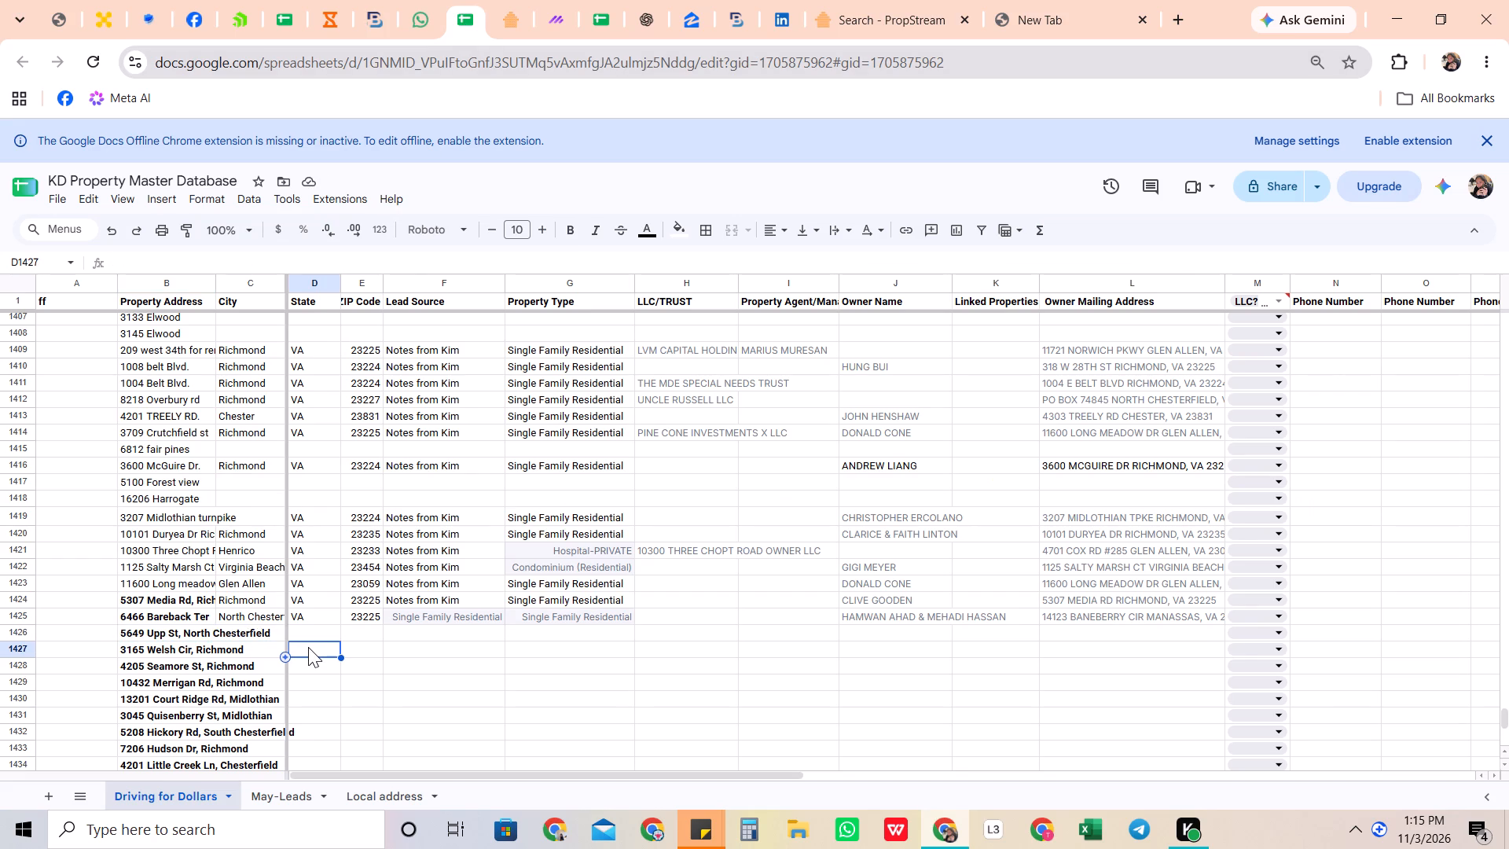
left_click(251, 627)
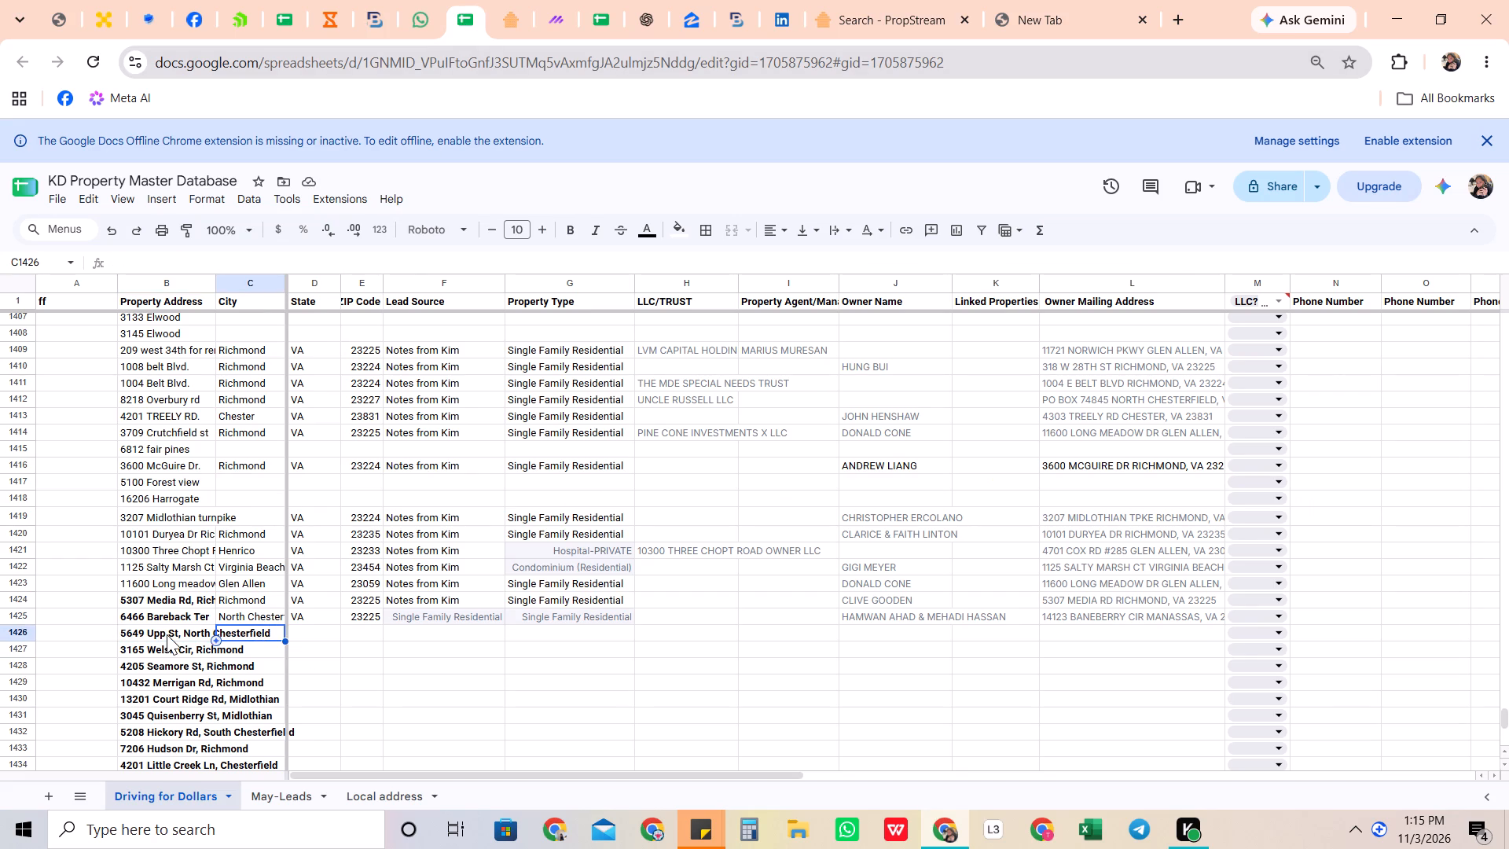
left_click(167, 634)
key("ctrl+c")
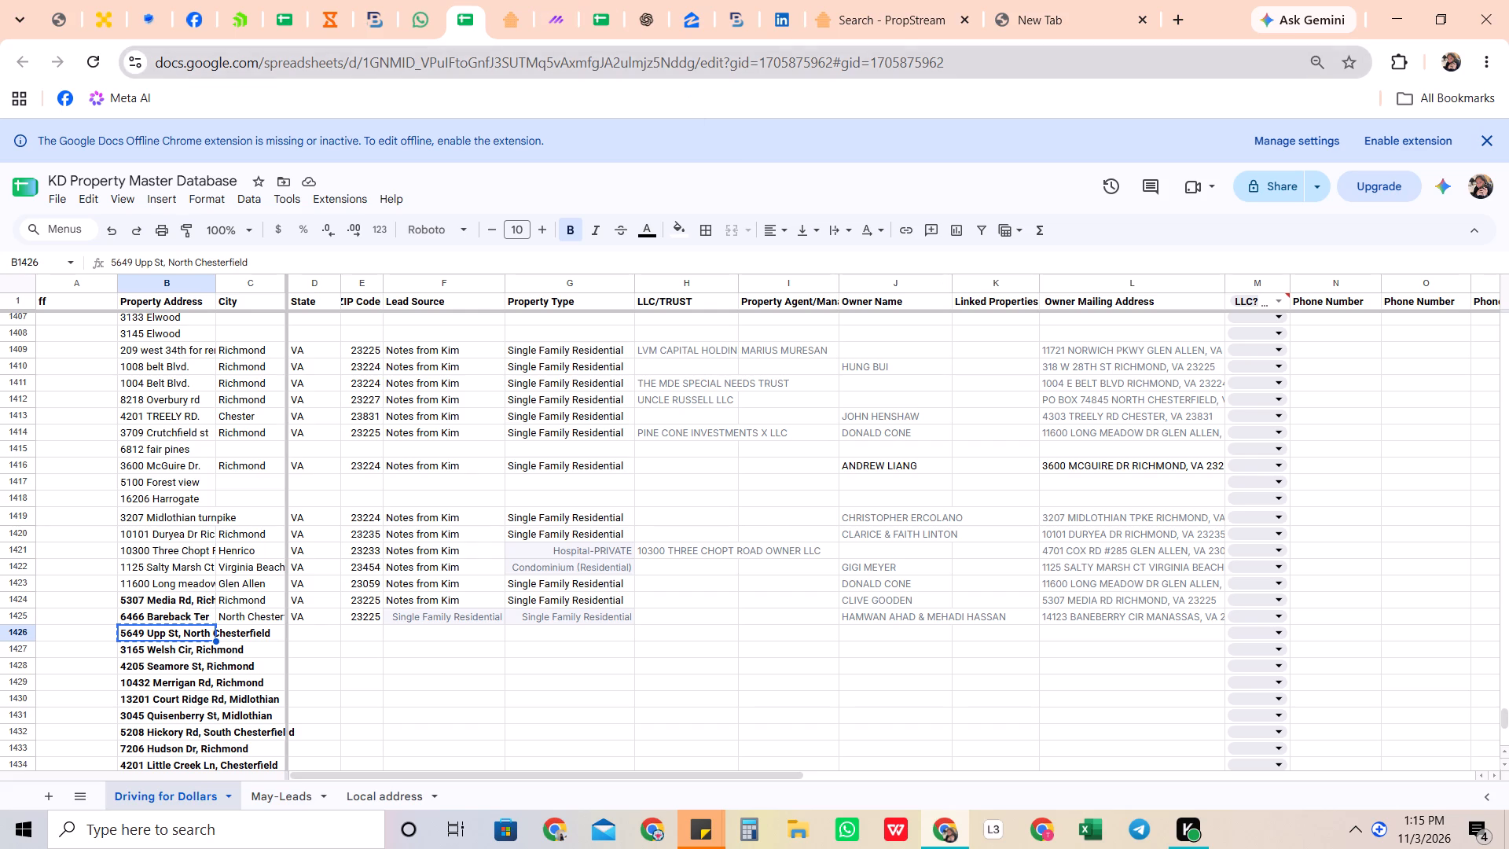
left_click(509, 22)
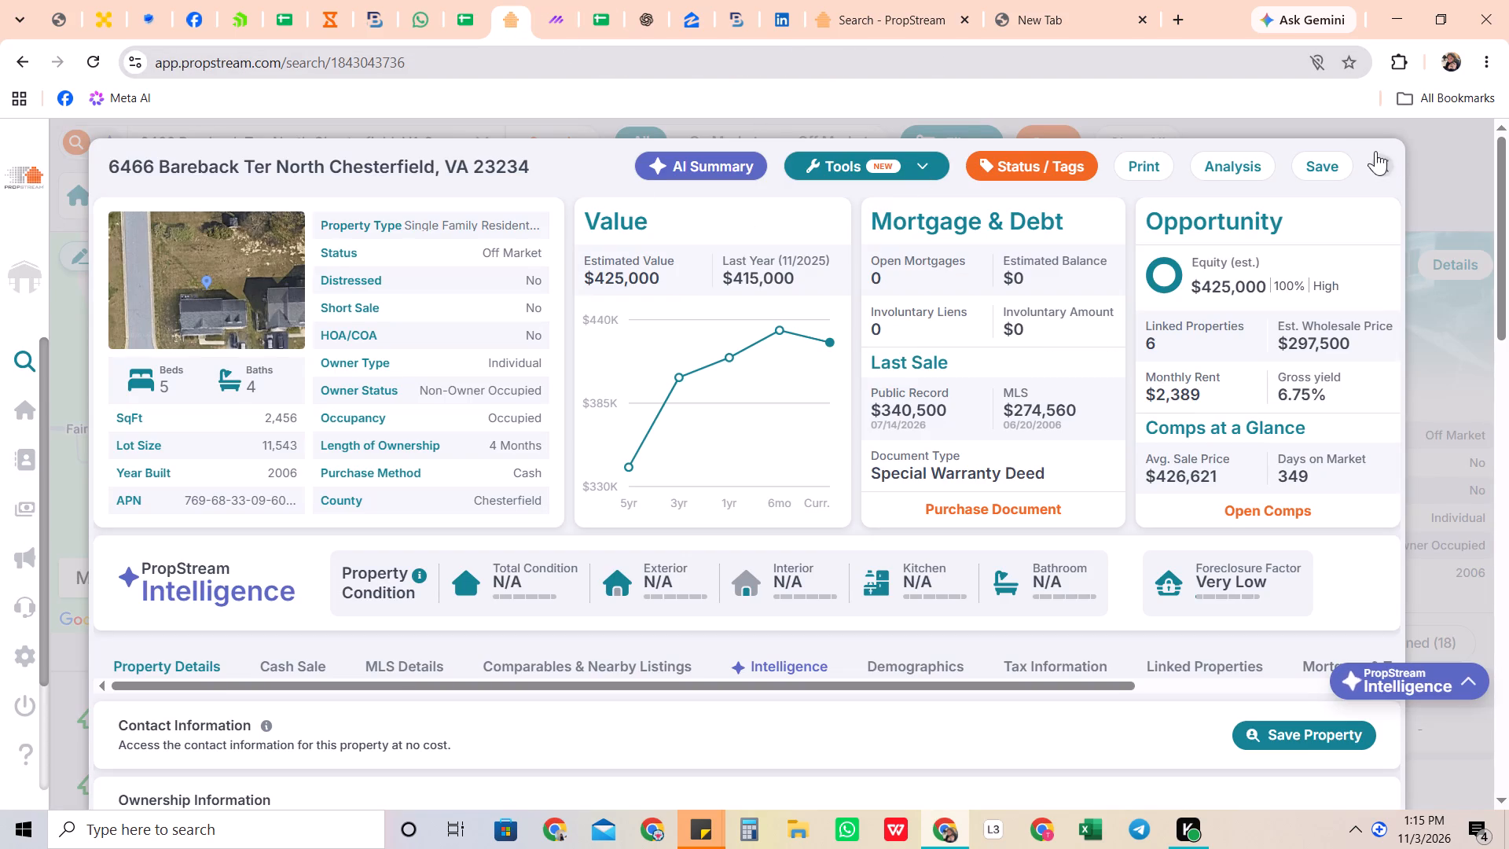
left_click(1390, 160)
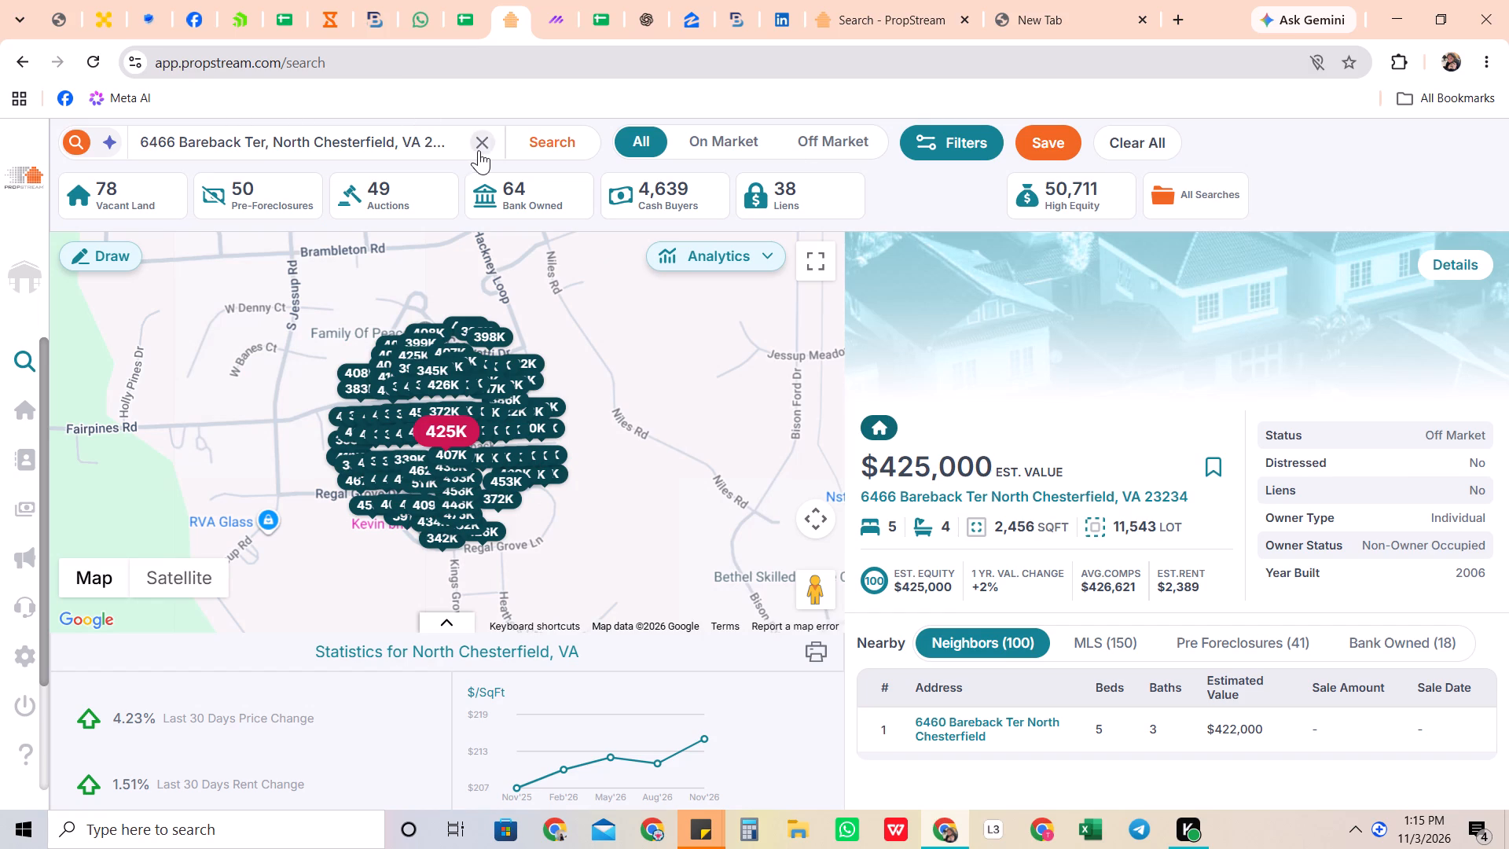
left_click(486, 142)
left_click(356, 151)
key("ctrl+v")
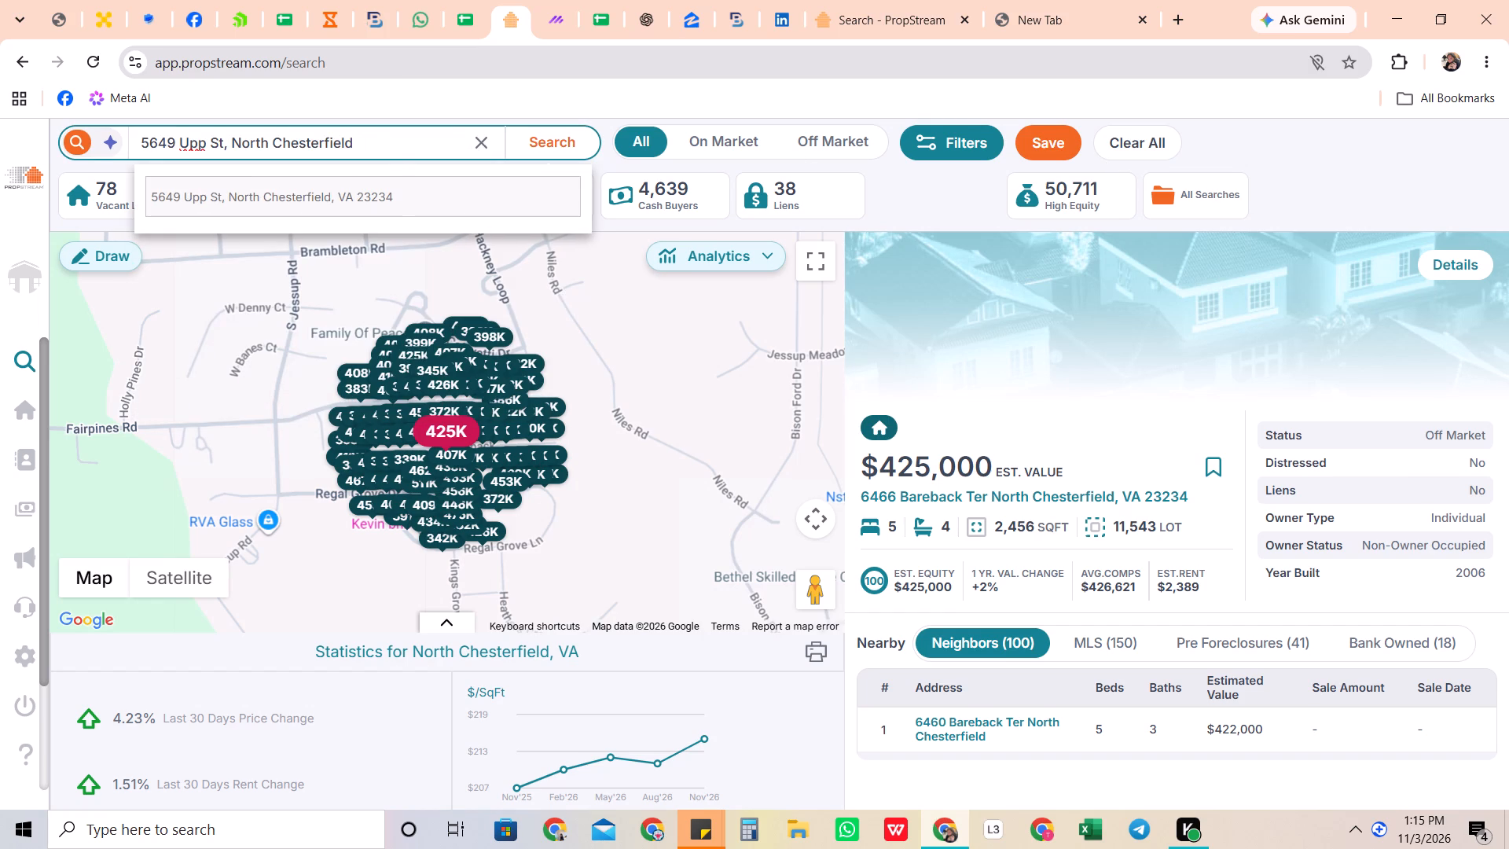
left_click(359, 208)
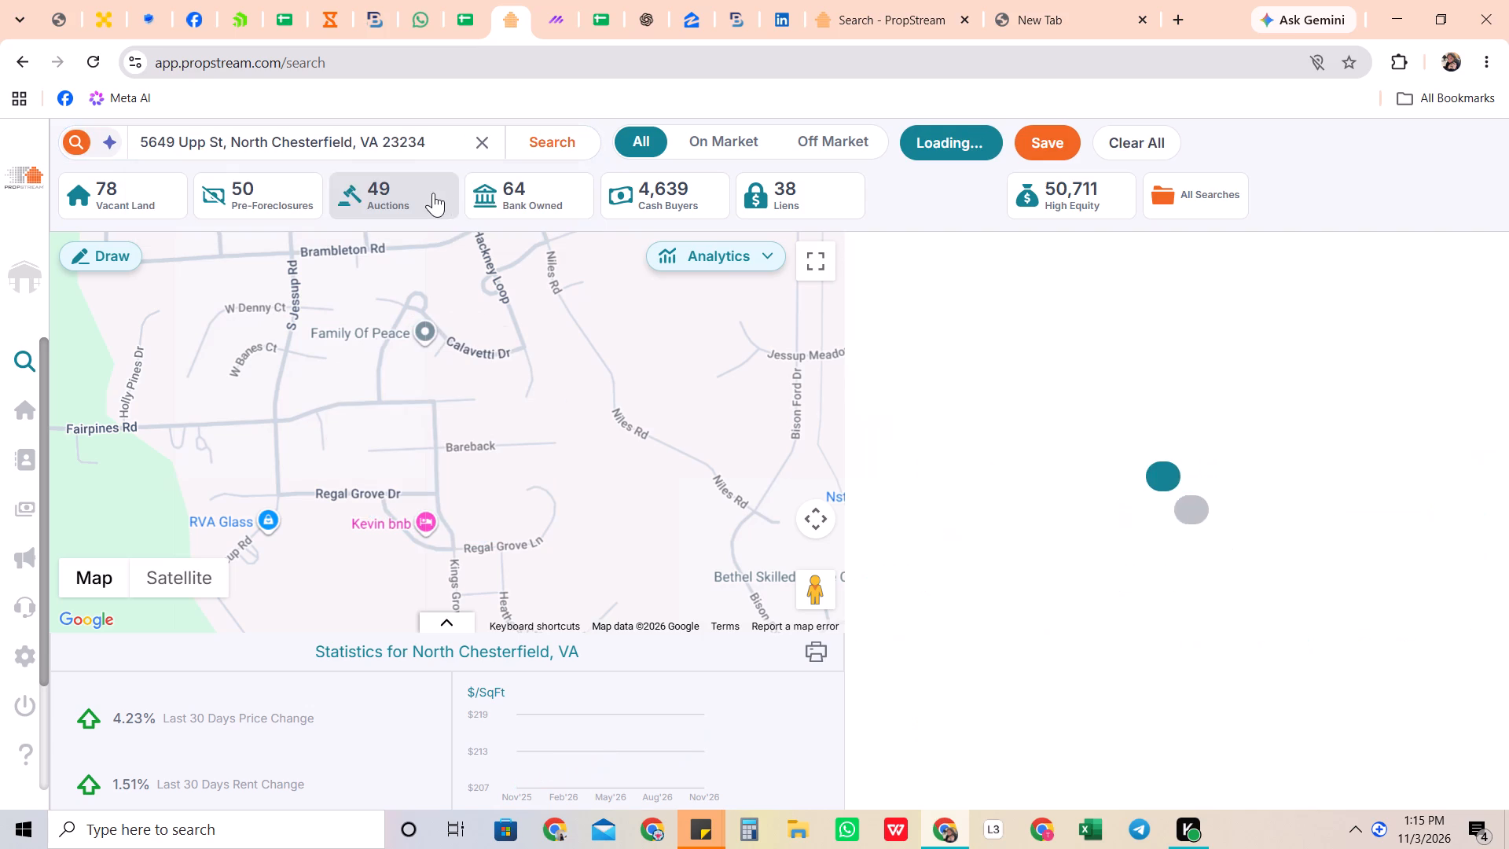
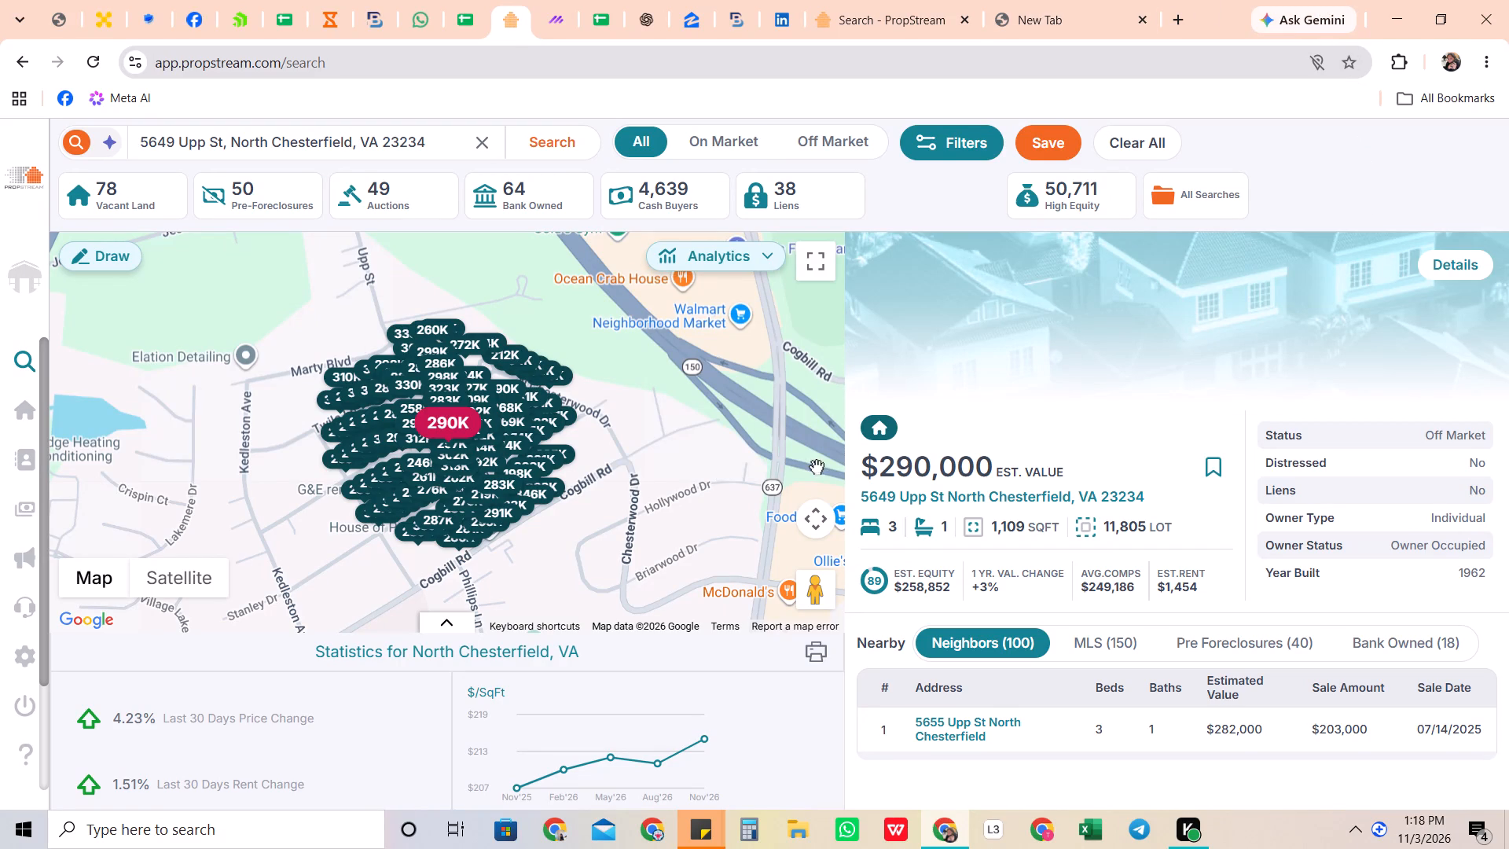
left_click(1065, 500)
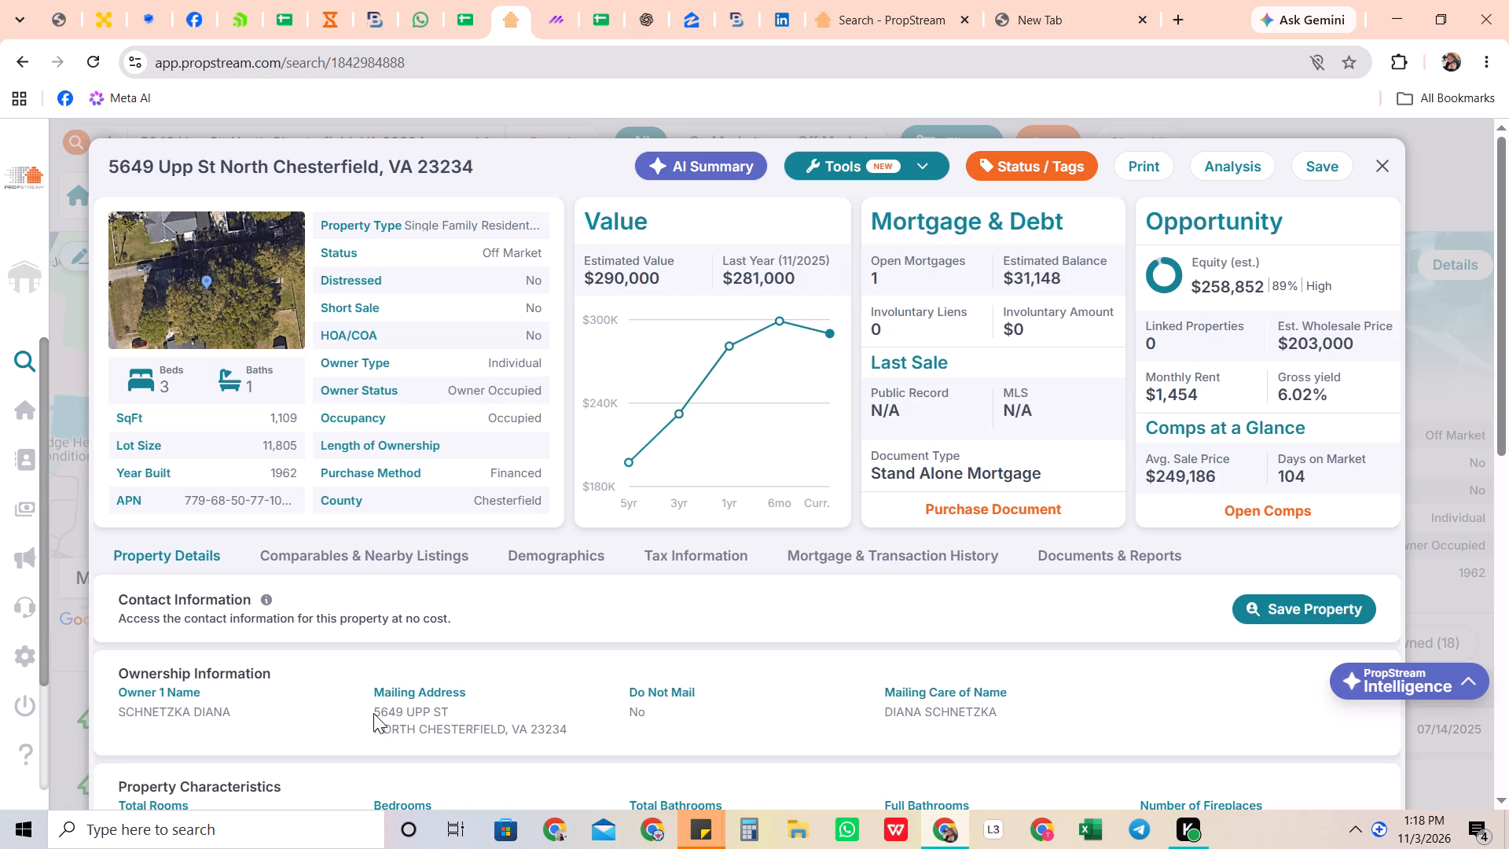
left_click_drag(374, 712, 592, 748)
right_click(544, 725)
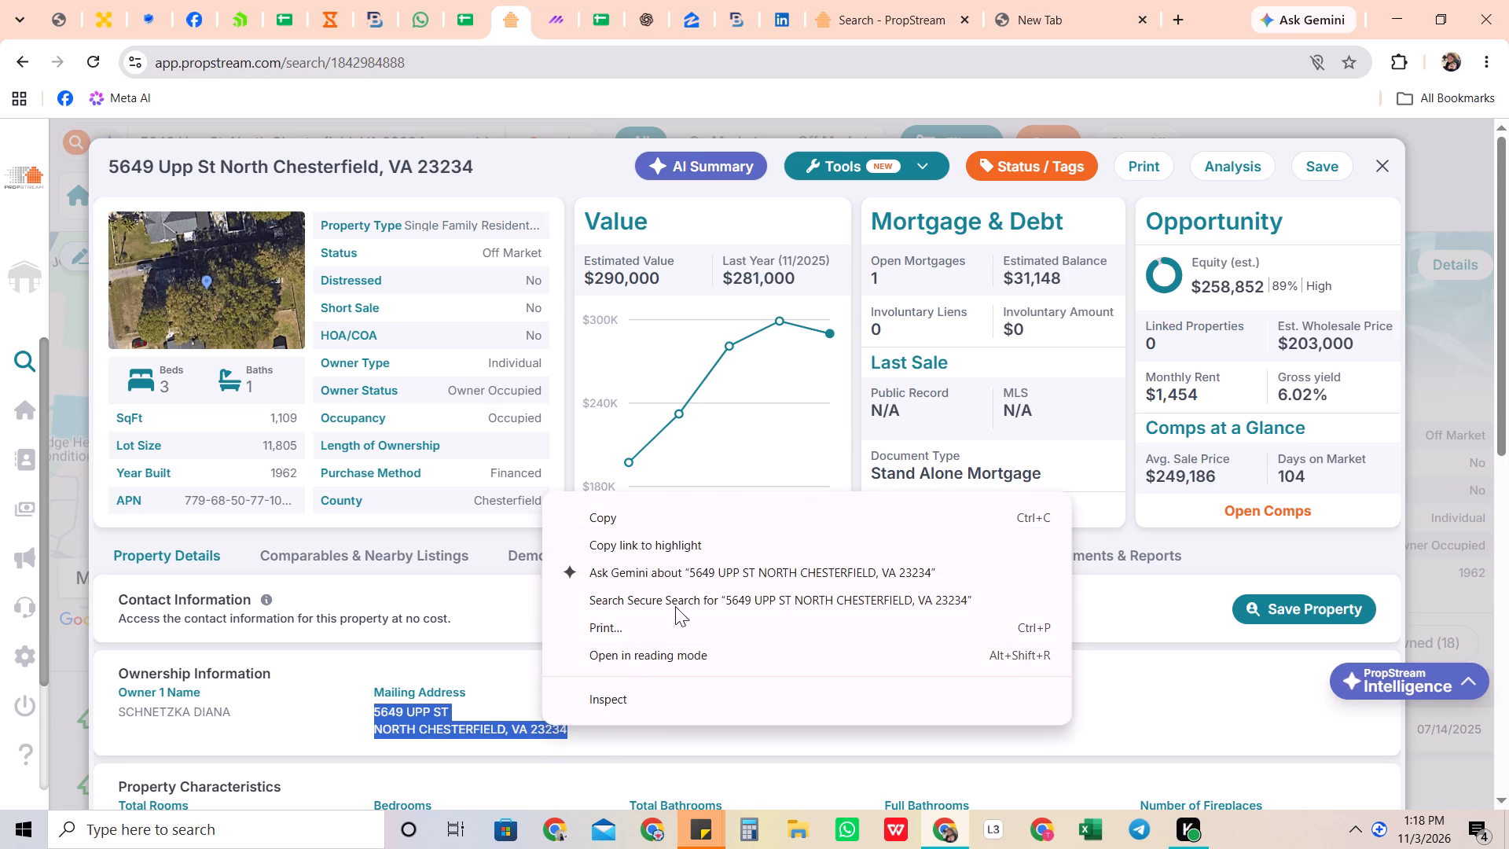
left_click(642, 525)
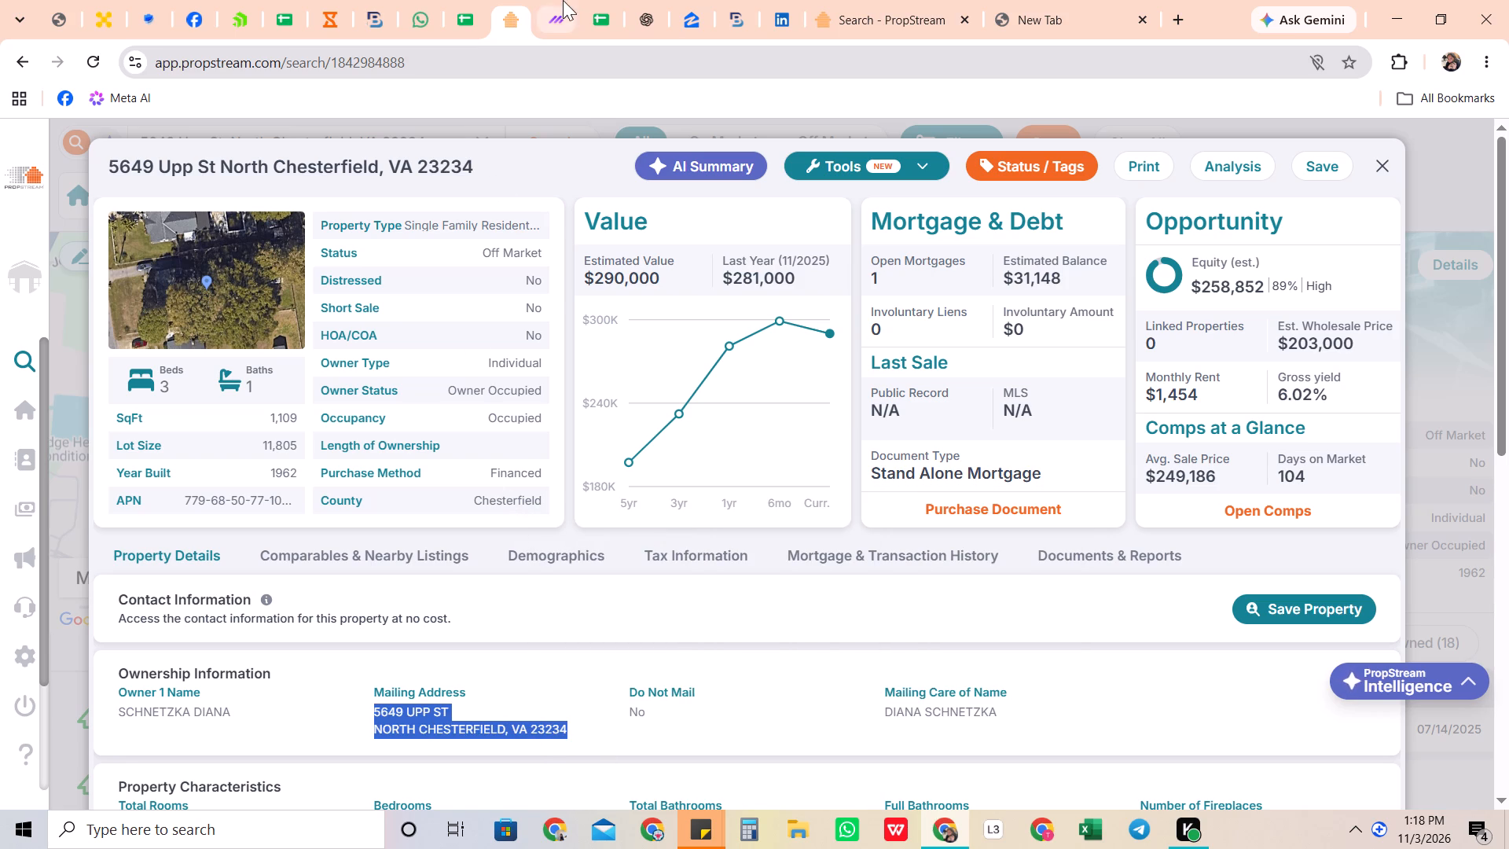
left_click(461, 21)
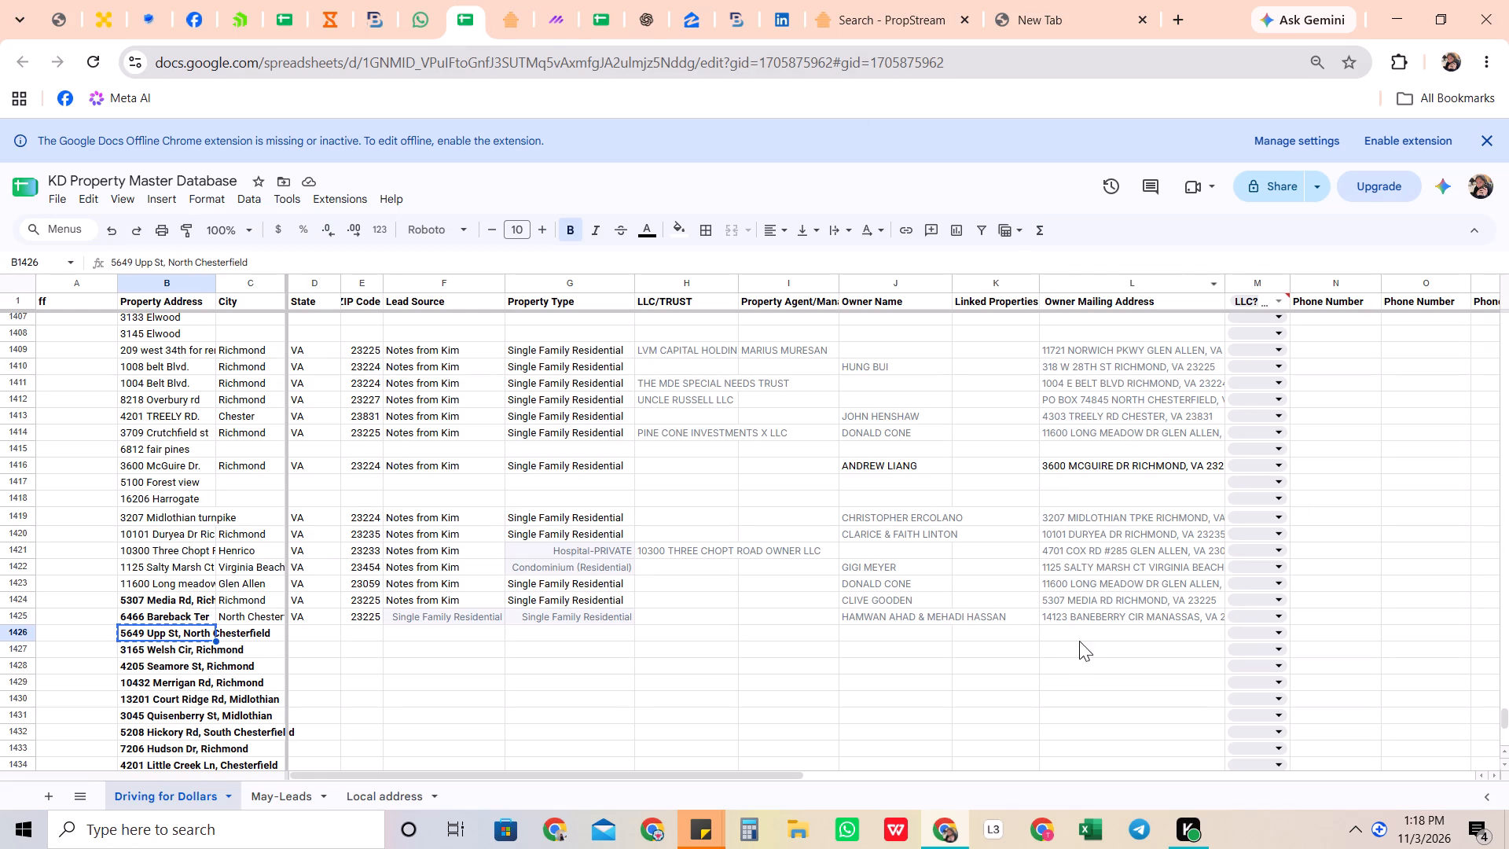
left_click(1091, 638)
right_click(1091, 638)
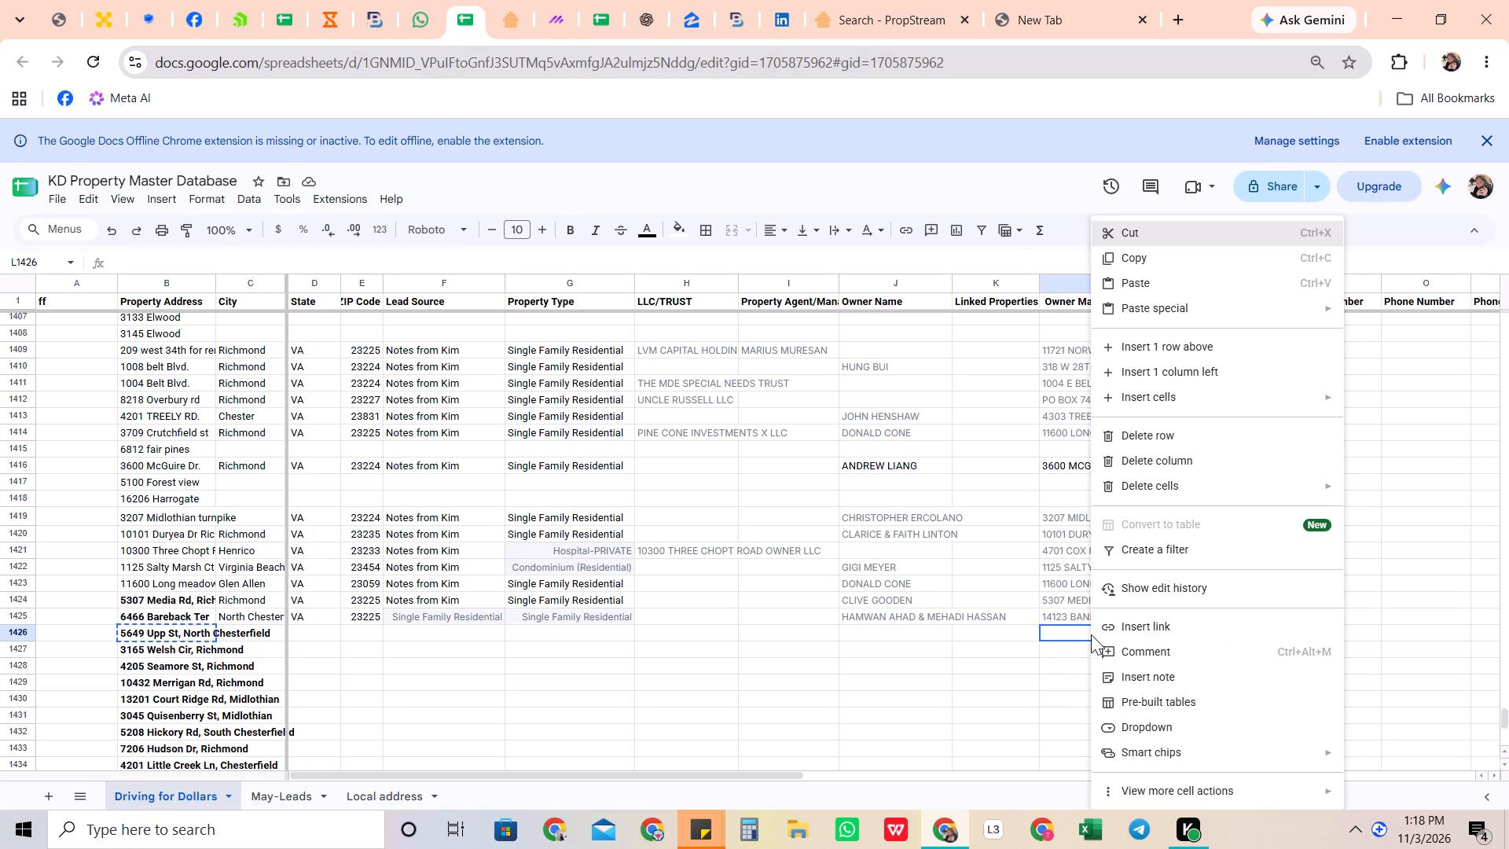
key("ctrl+v")
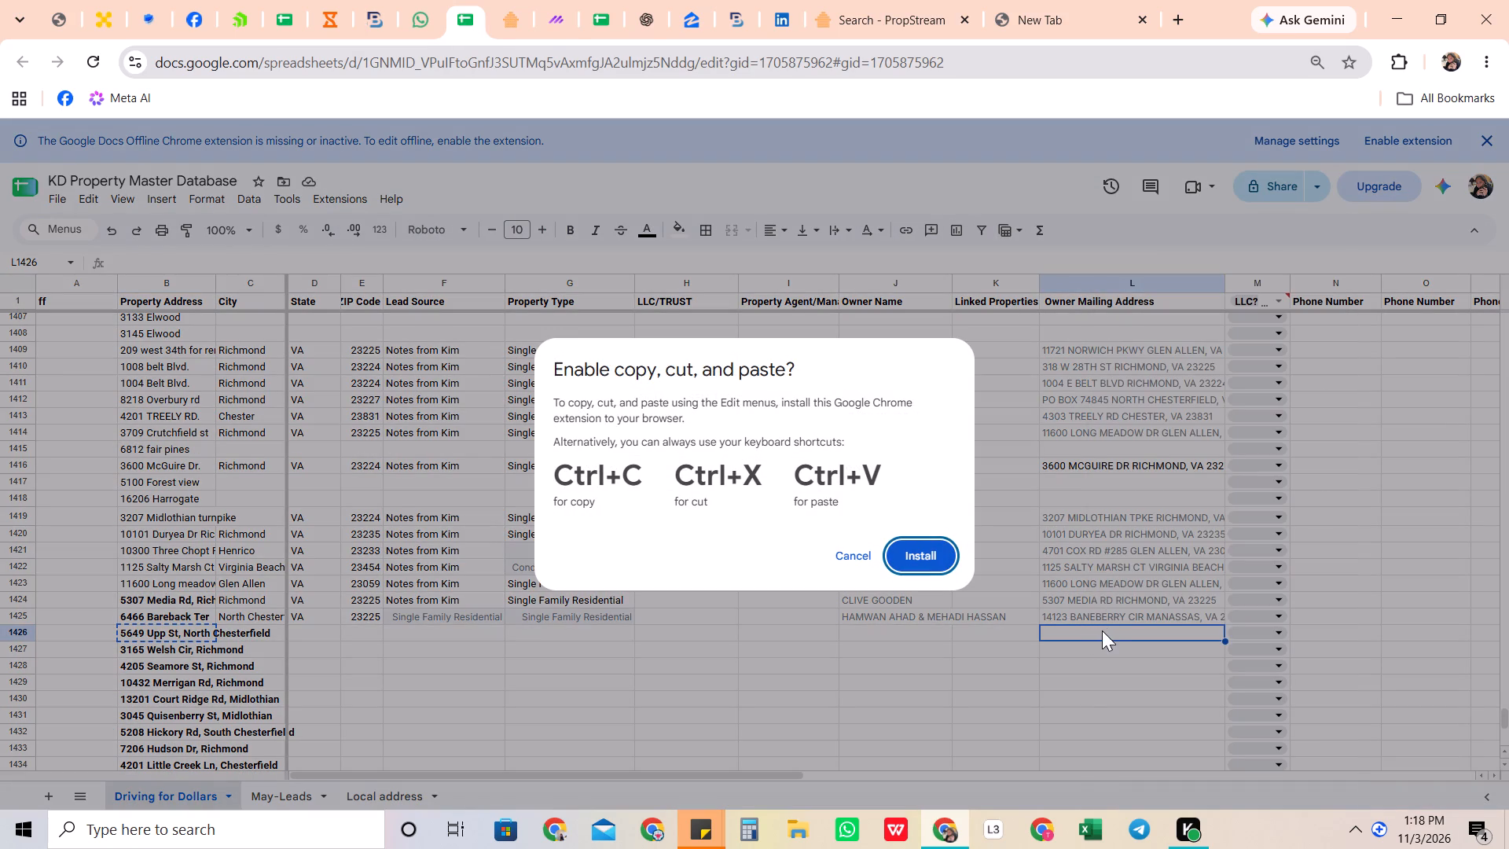
left_click(1100, 631)
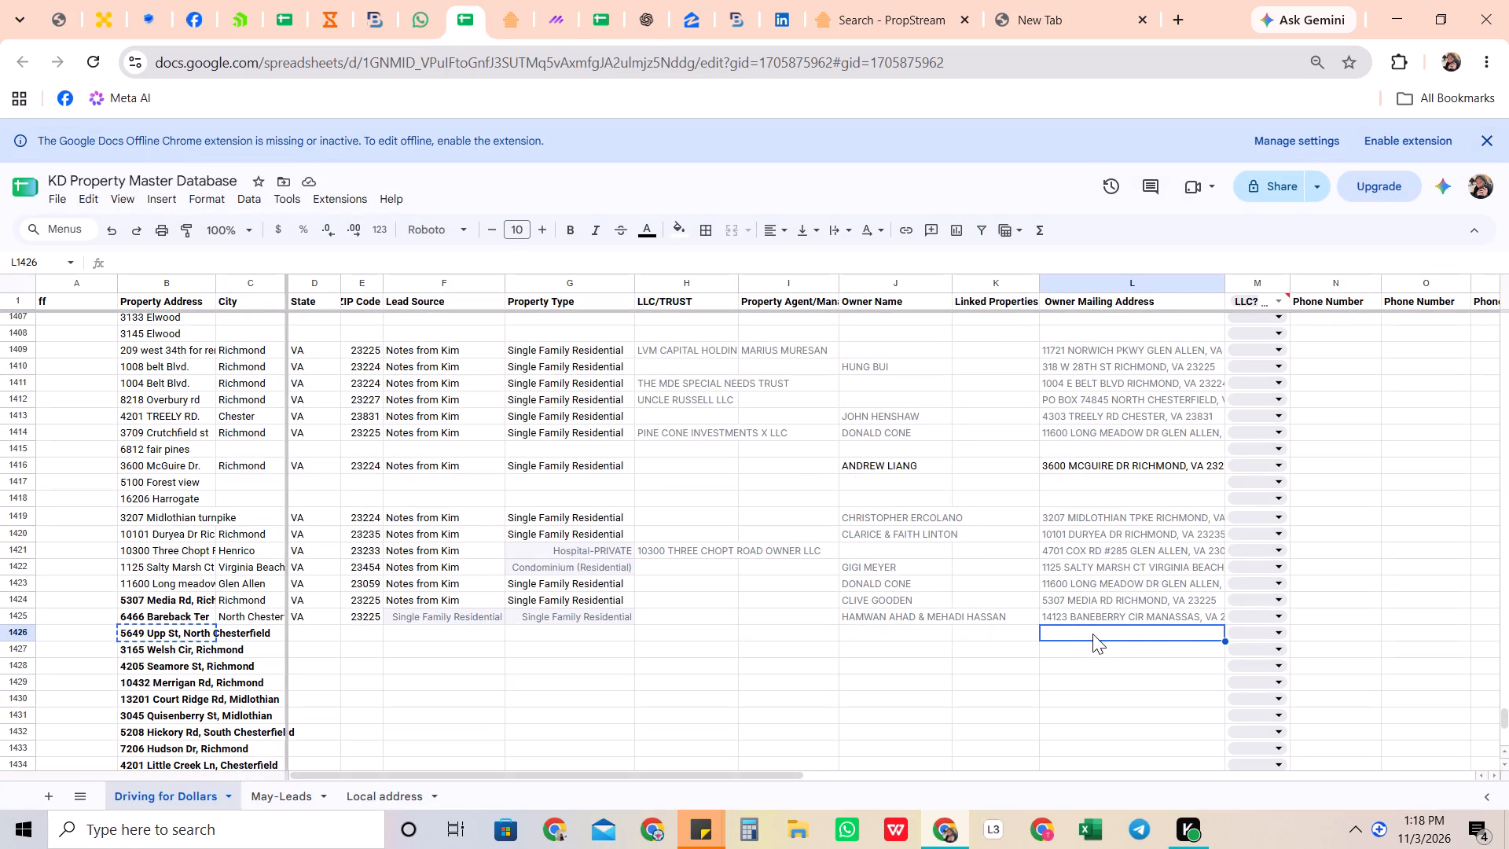
key("ctrl+v")
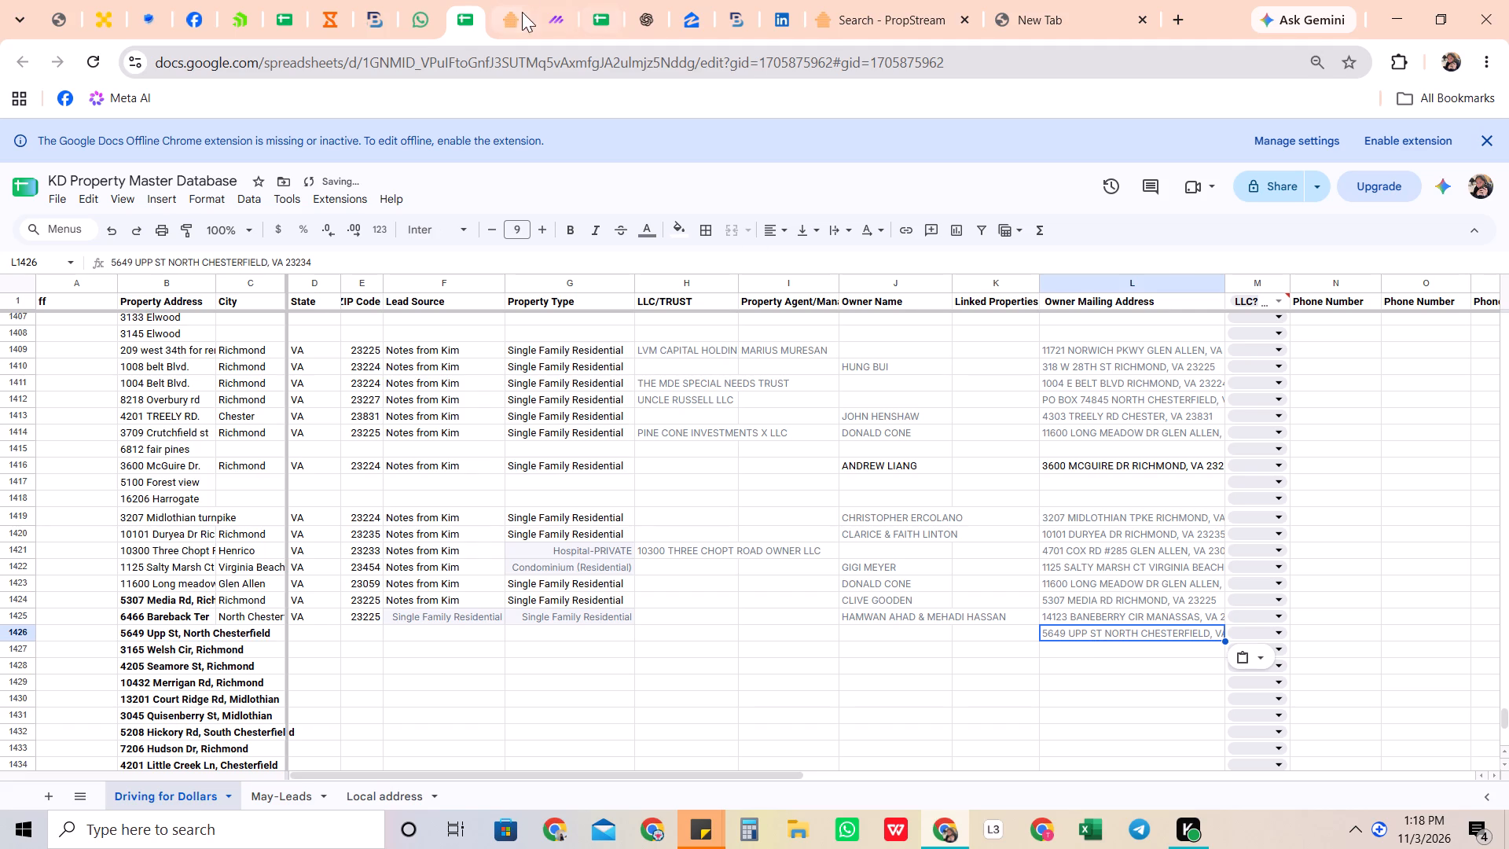
Copy the Mailing Care of Name from the property's PropStream ownership information into Owner Name in row 1426 of the sheet.
left_click(497, 17)
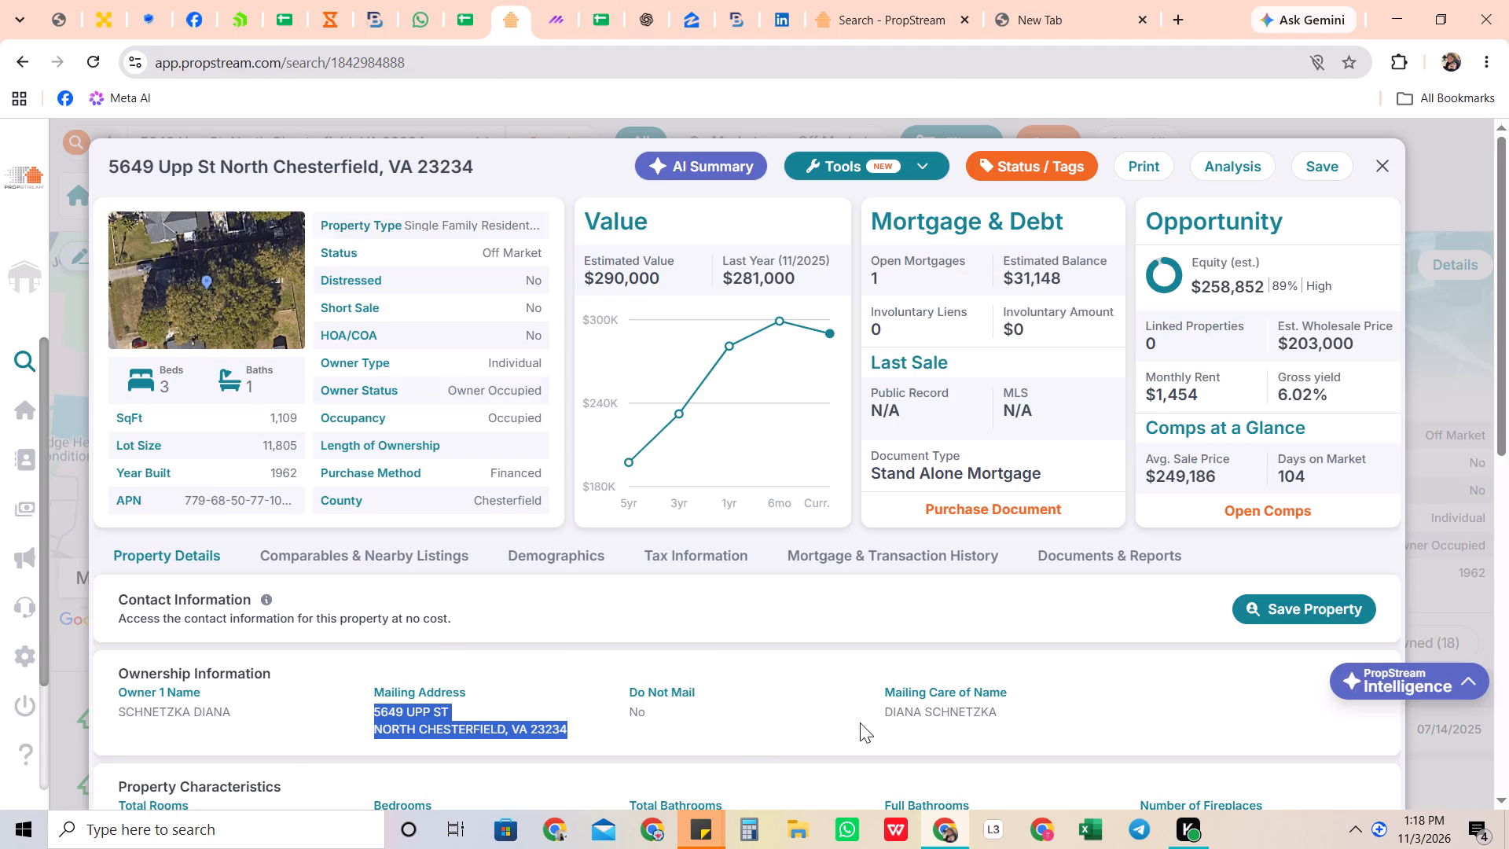
left_click_drag(881, 706, 1012, 709)
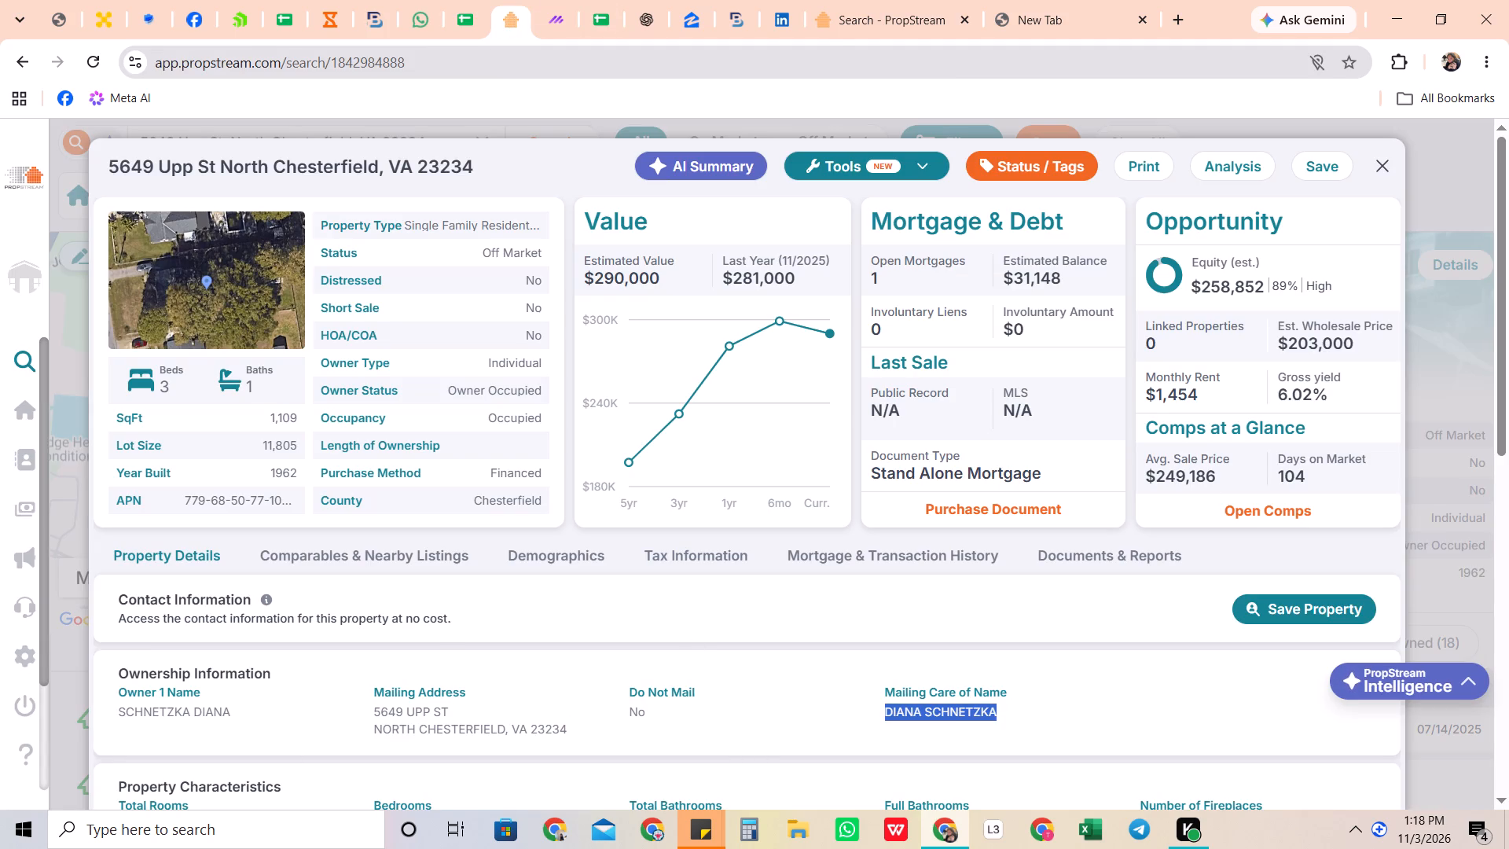
key("ctrl+c")
key("ctrl+c")
left_click(452, 11)
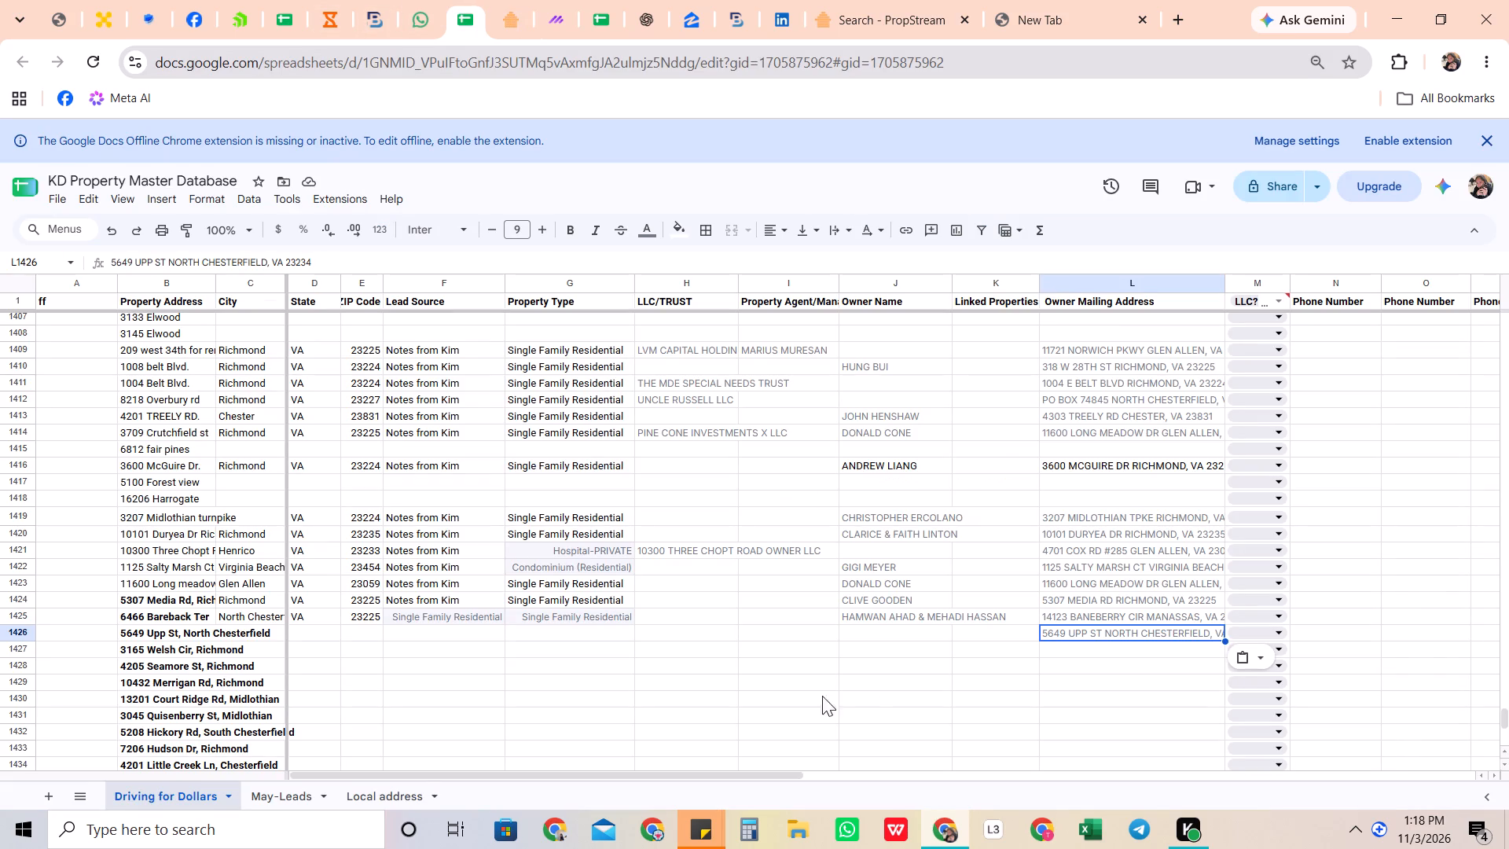
left_click(869, 637)
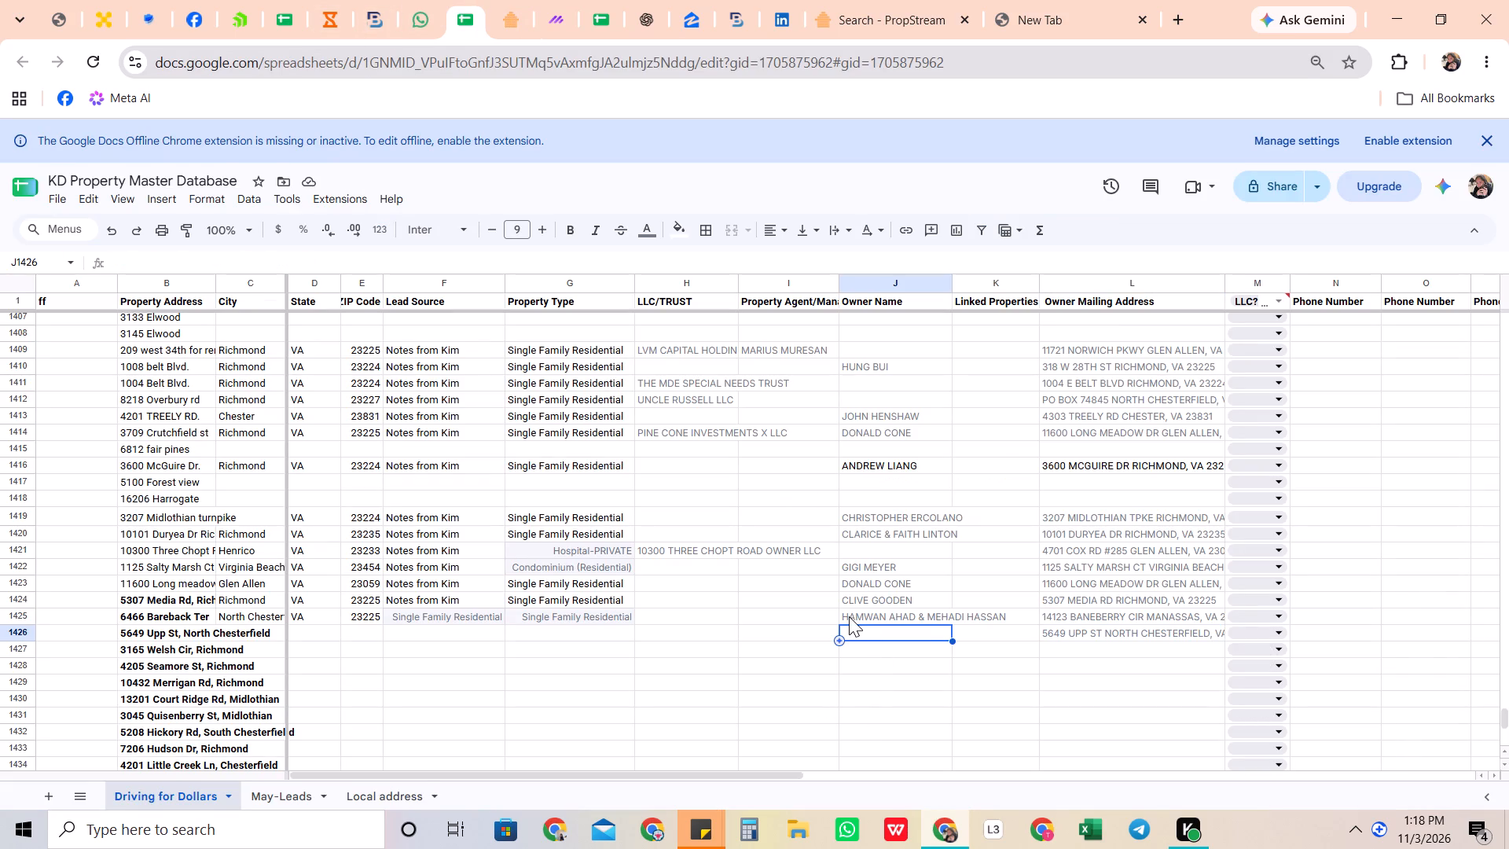
key("ctrl+v")
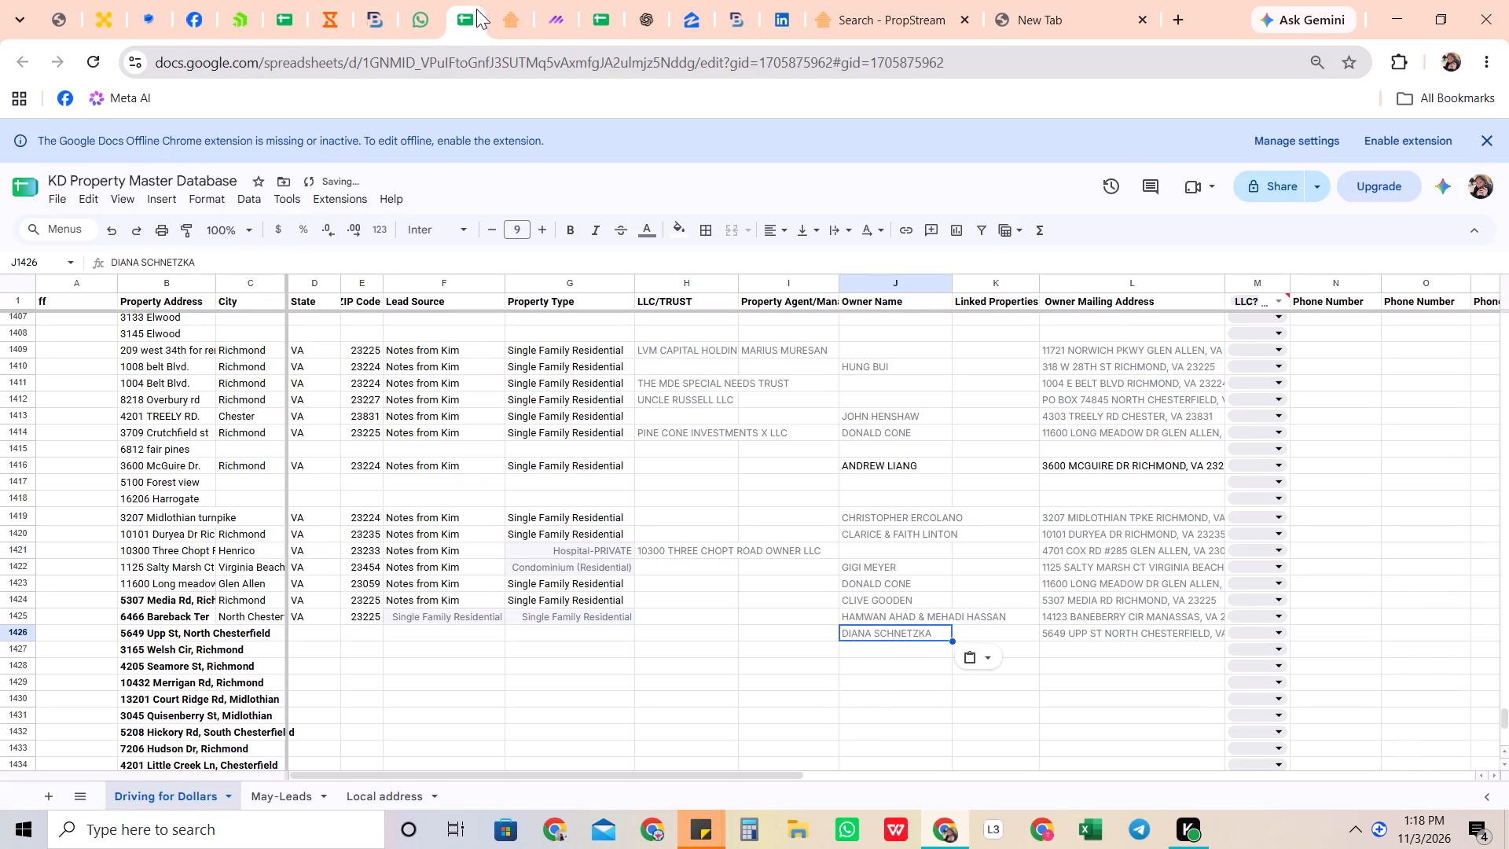
Copy the Lead Source "Notes from Kim" from row 1424 into the Lead Source cells of rows 1425 and 1426.
left_click(516, 26)
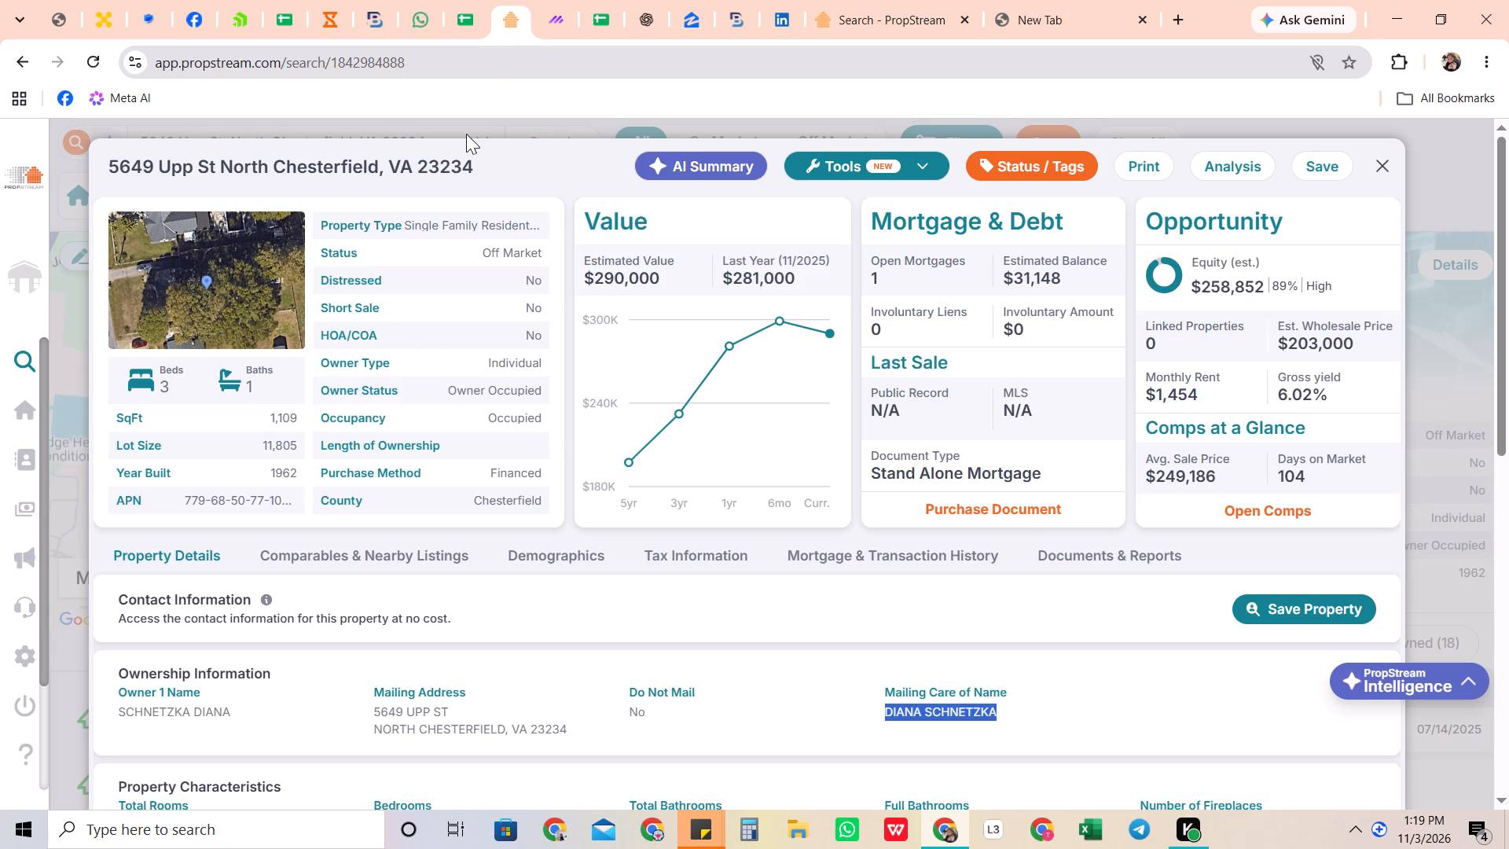
left_click(481, 30)
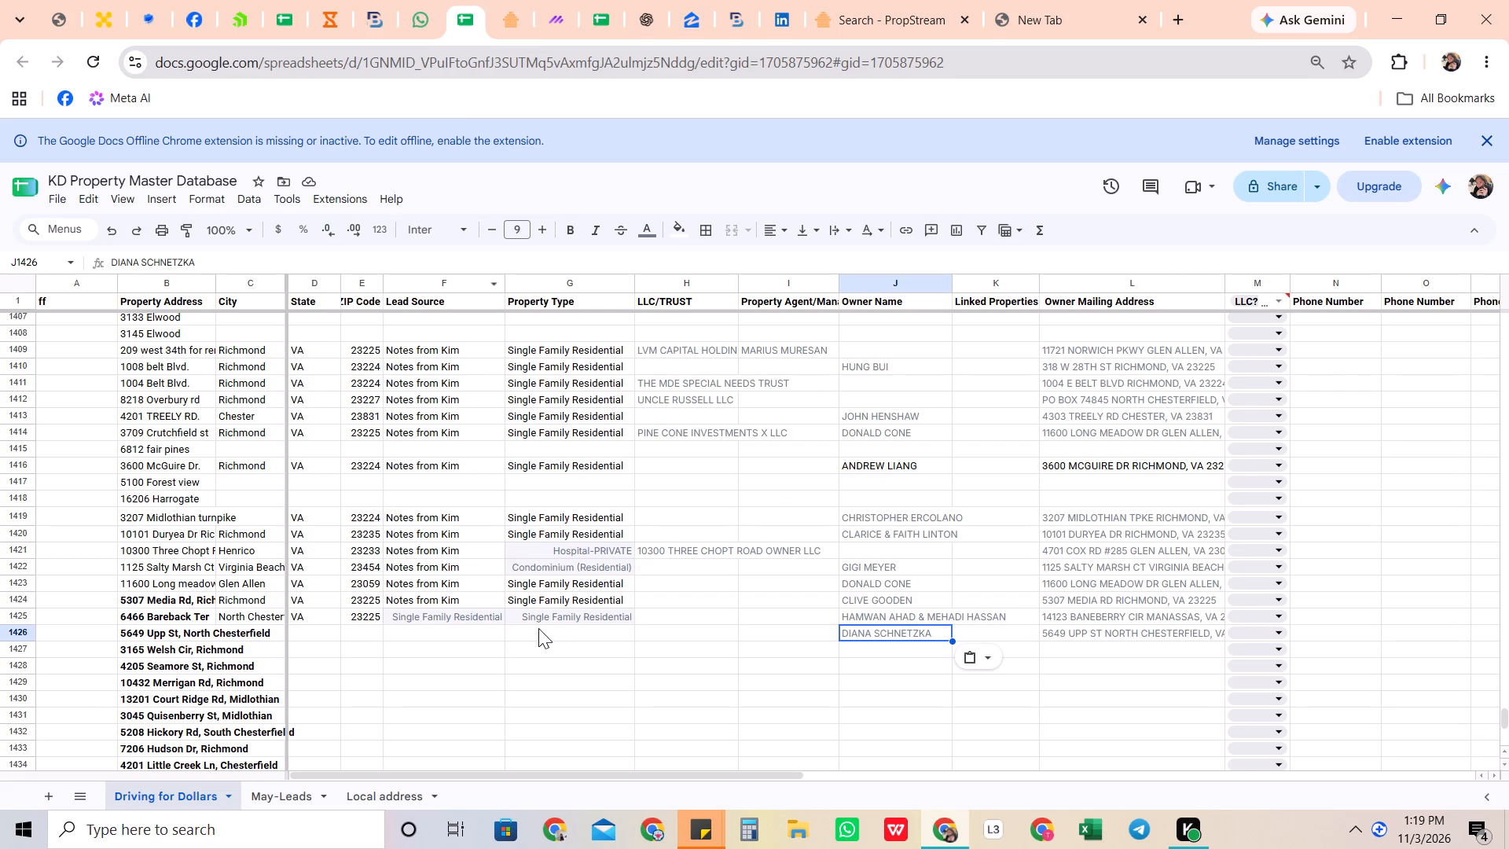
left_click(475, 604)
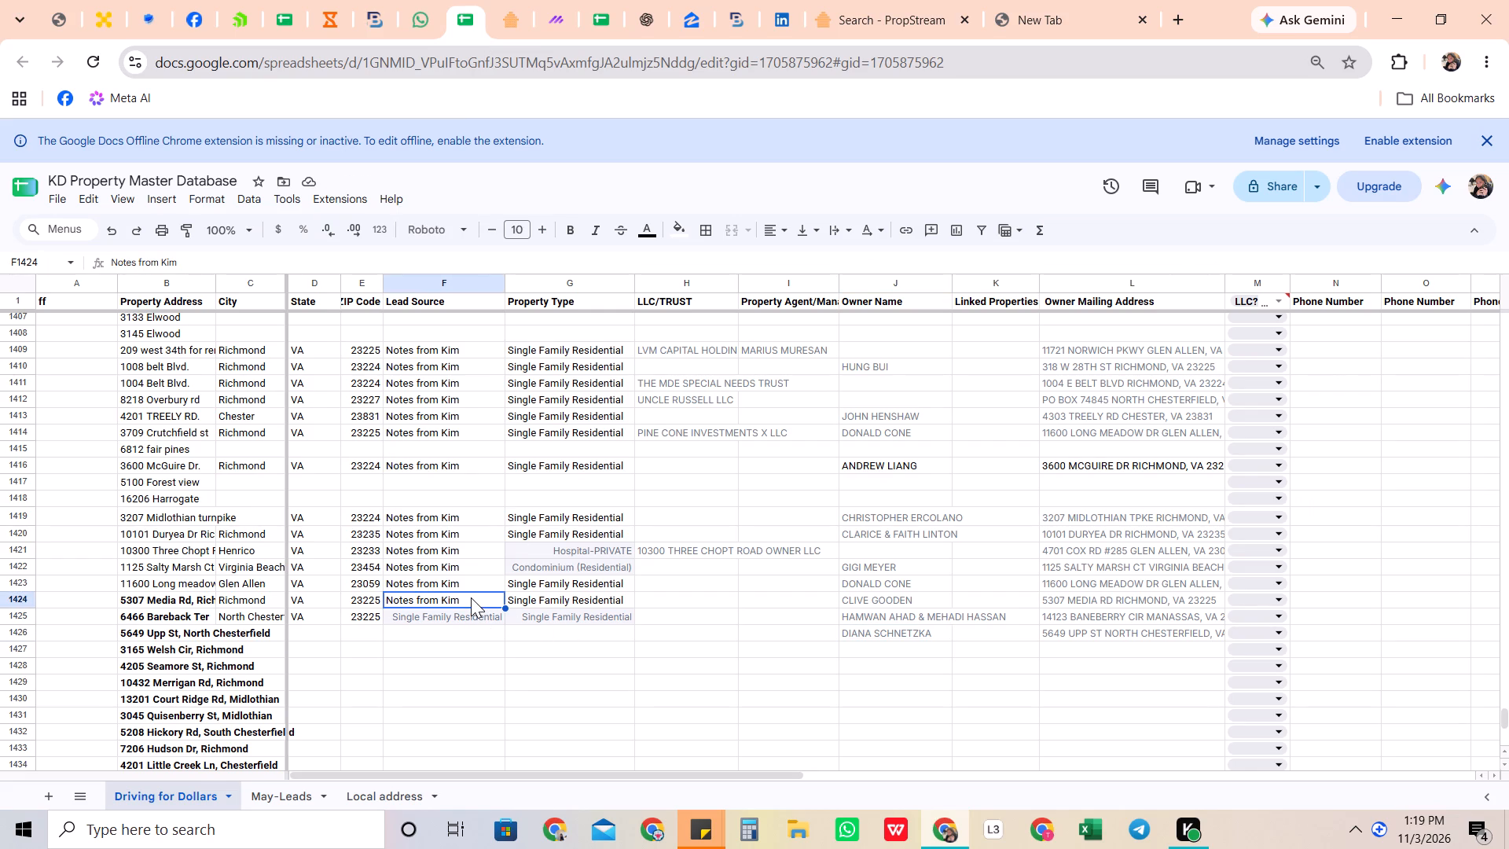
key("ctrl+c")
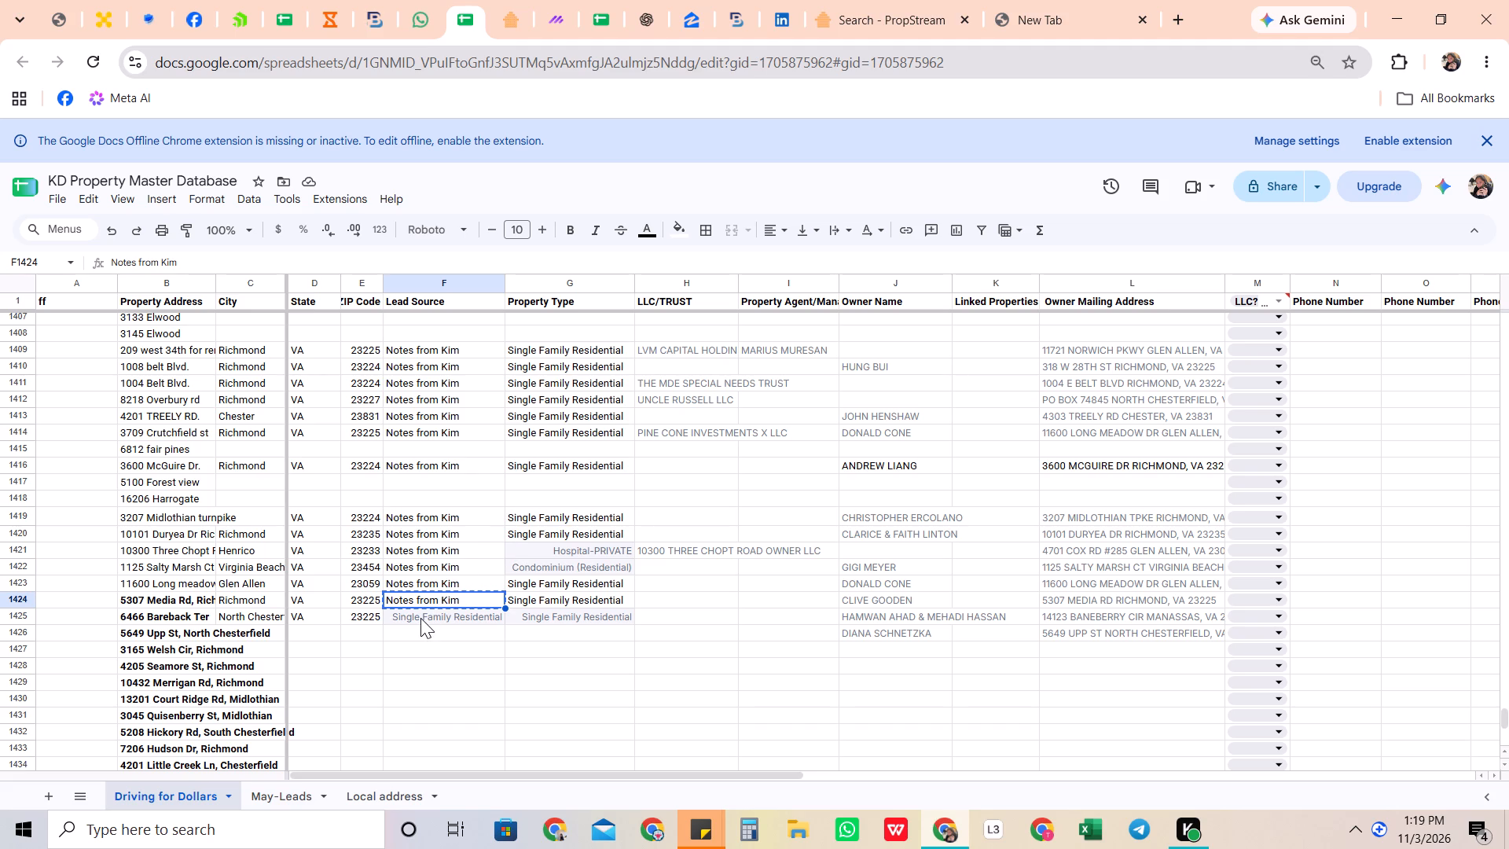
left_click(420, 618)
key("ctrl+v")
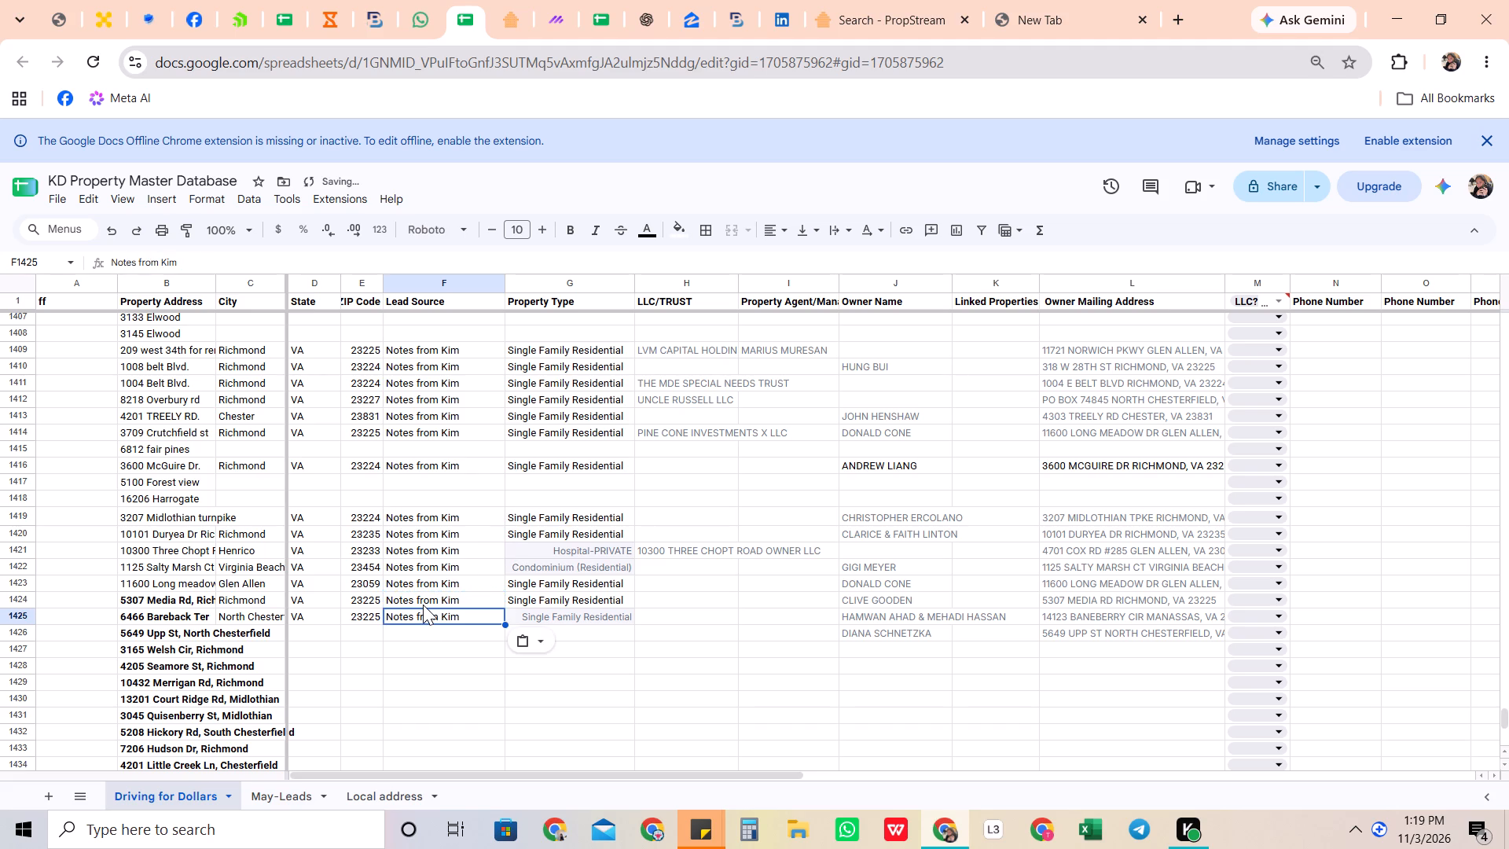
left_click(417, 636)
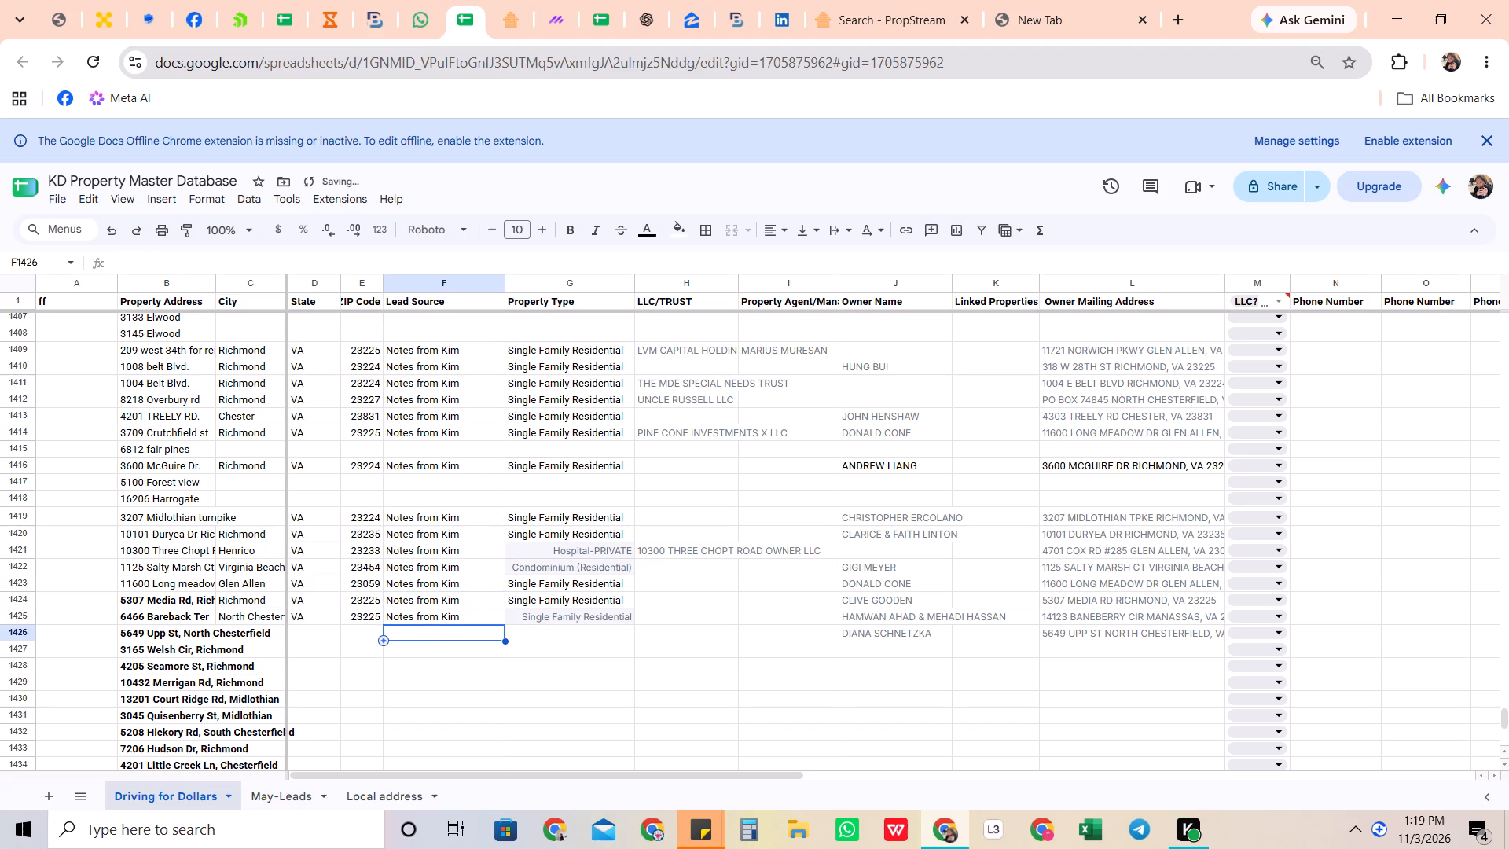
key("ctrl+v")
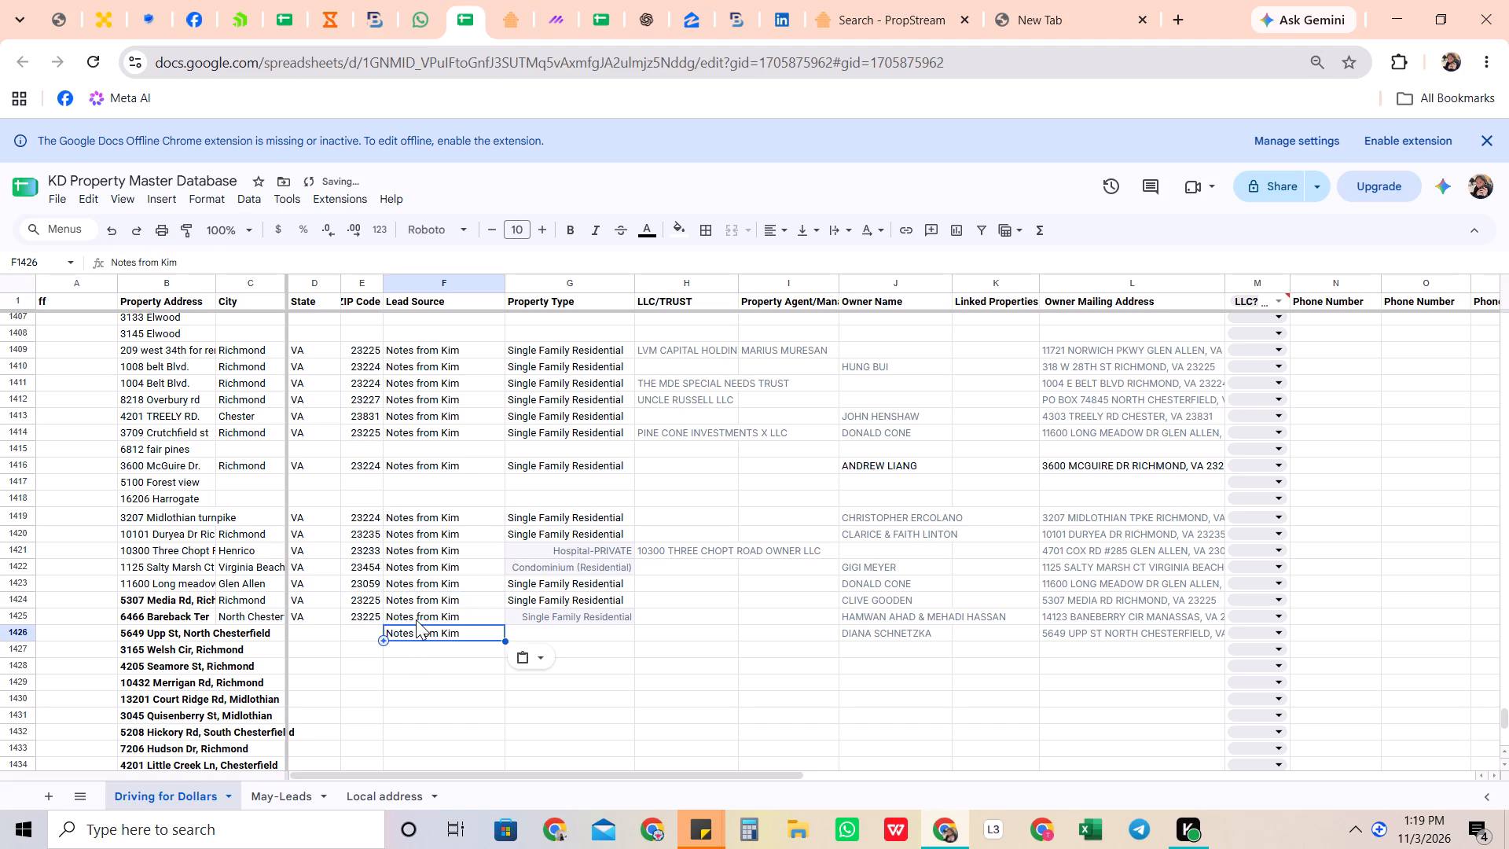
Copy the Property Type "Single Family Residential" from row 1424 into the Property Type cells of rows 1426 and 1425.
left_click(521, 597)
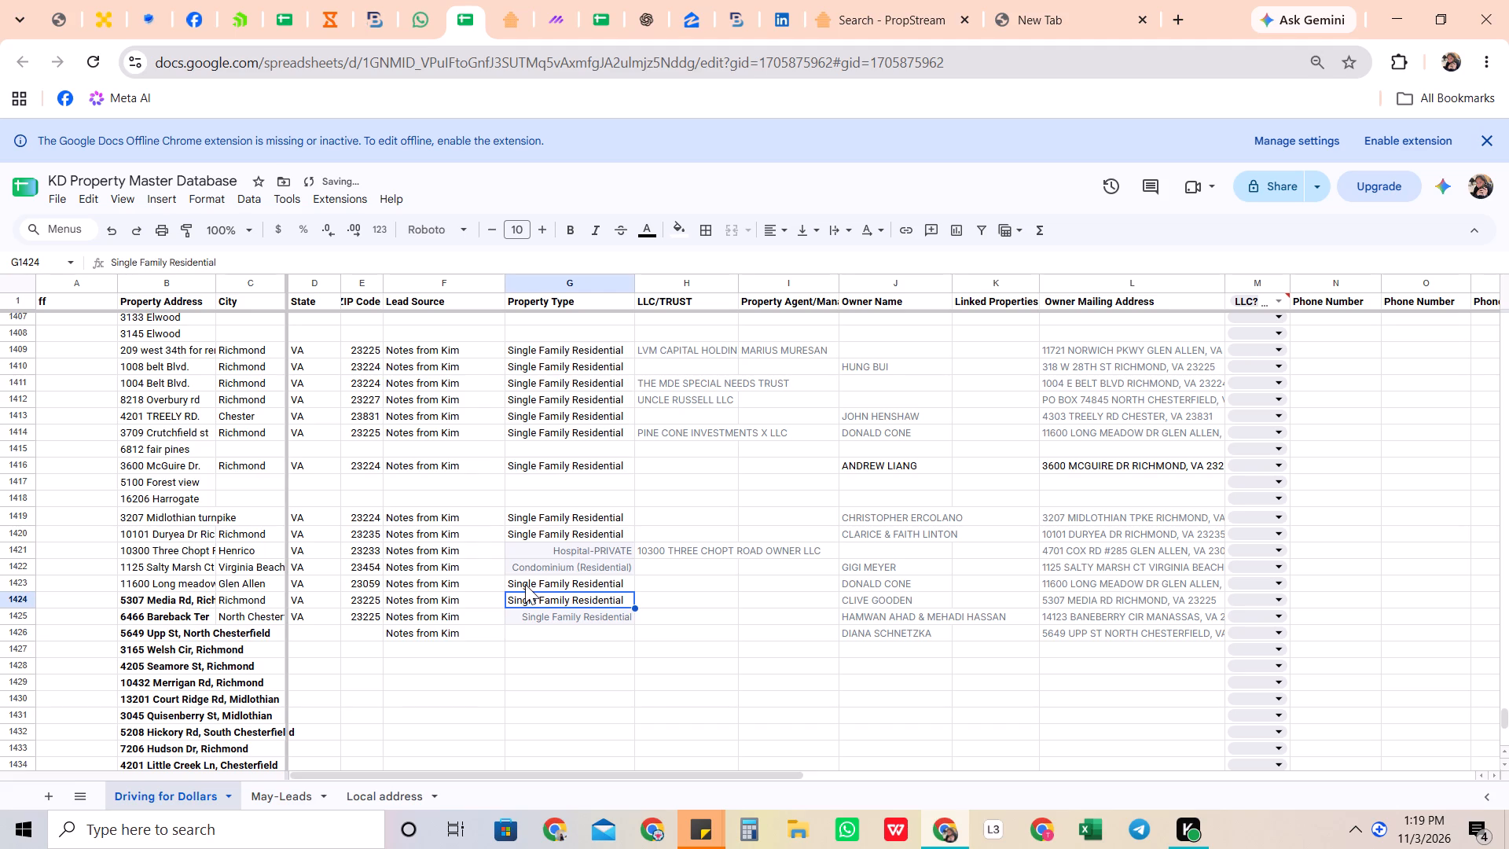
key("ctrl+c")
left_click(543, 631)
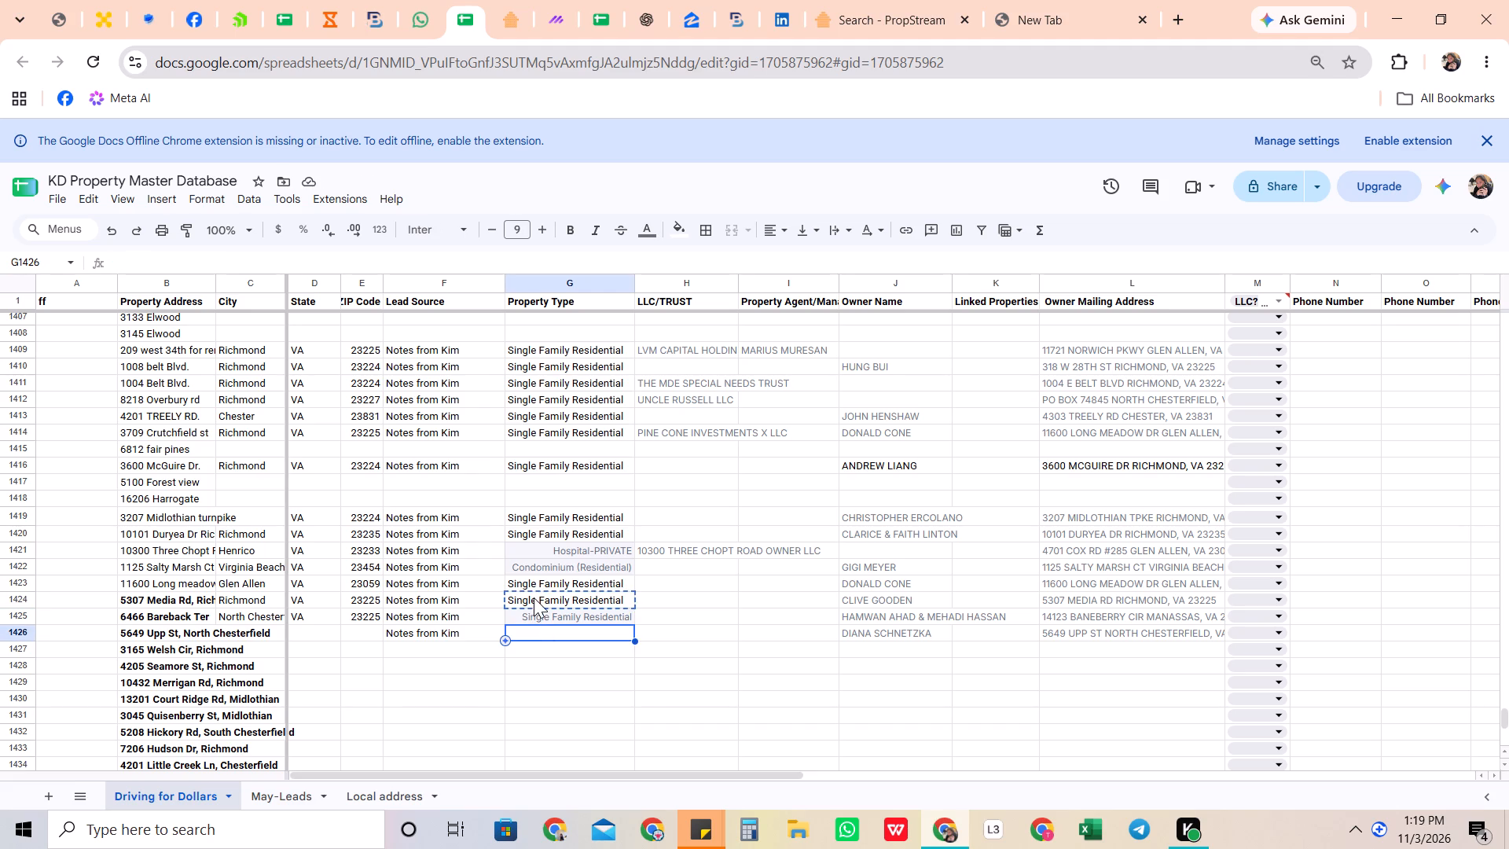
key("ctrl+v")
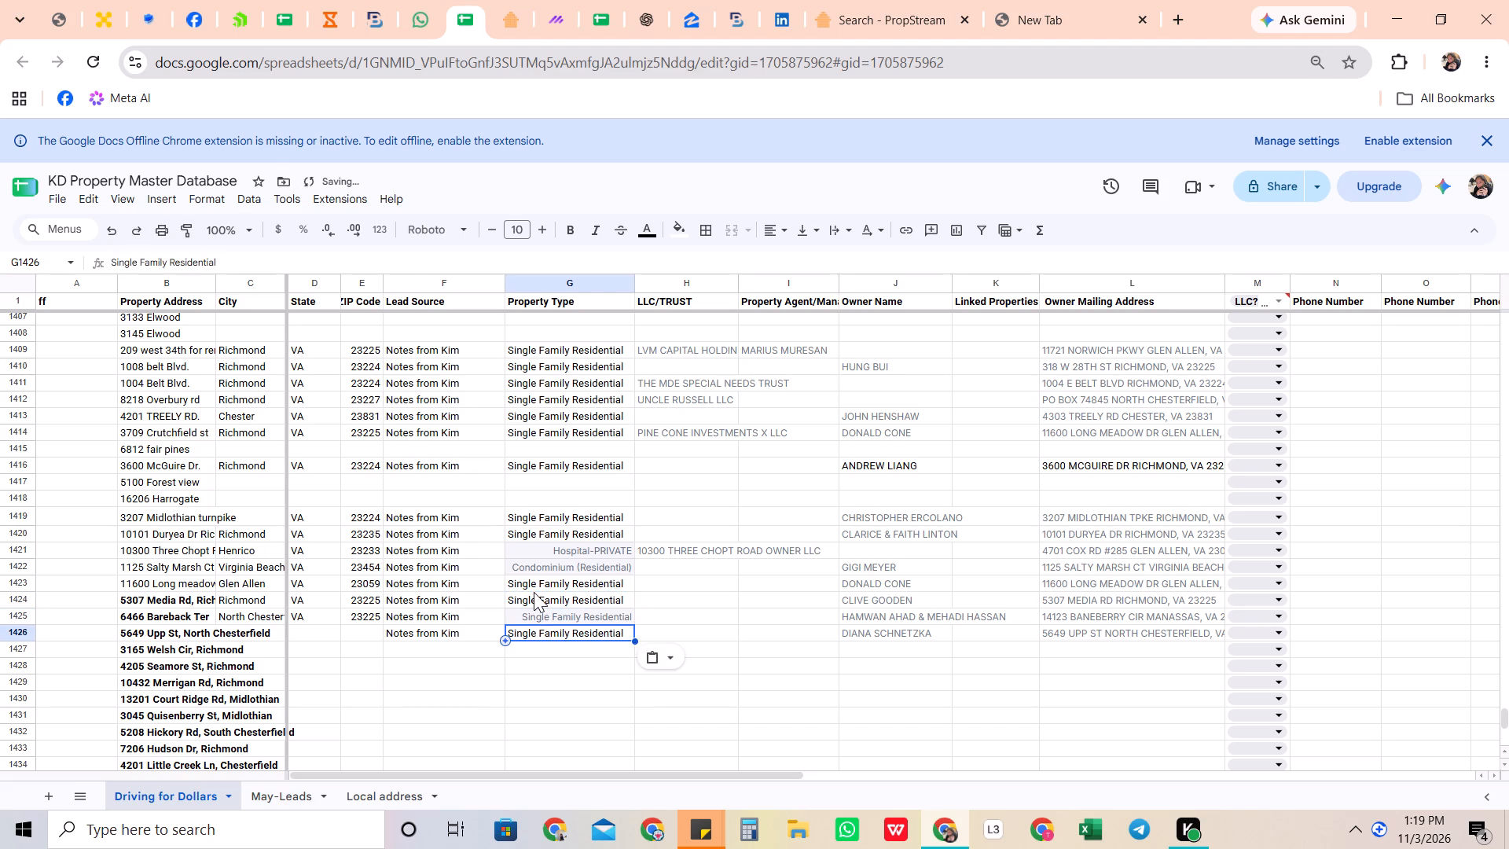
left_click(535, 616)
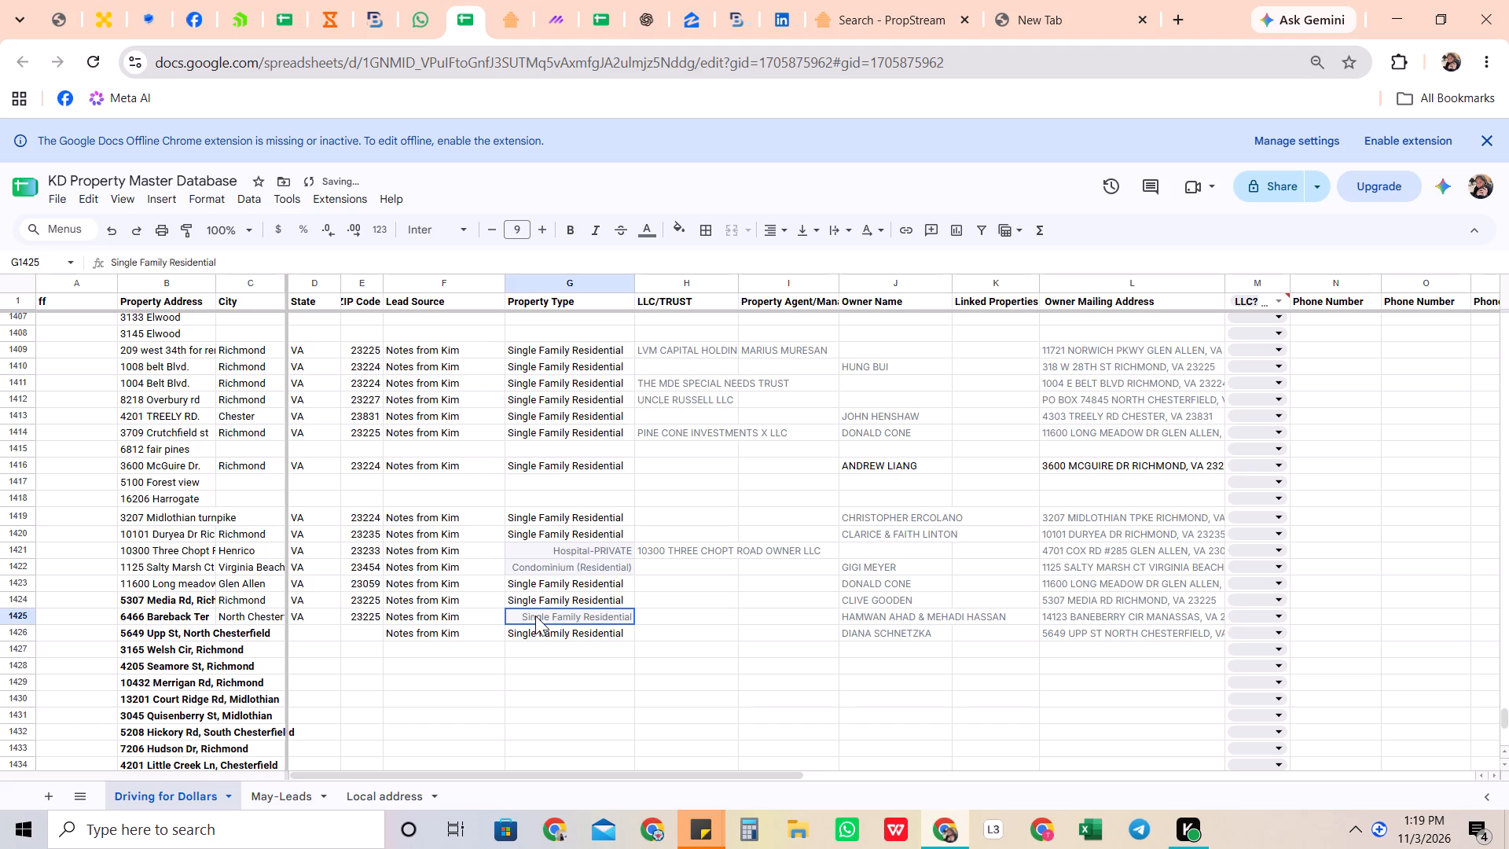
key("ctrl+v")
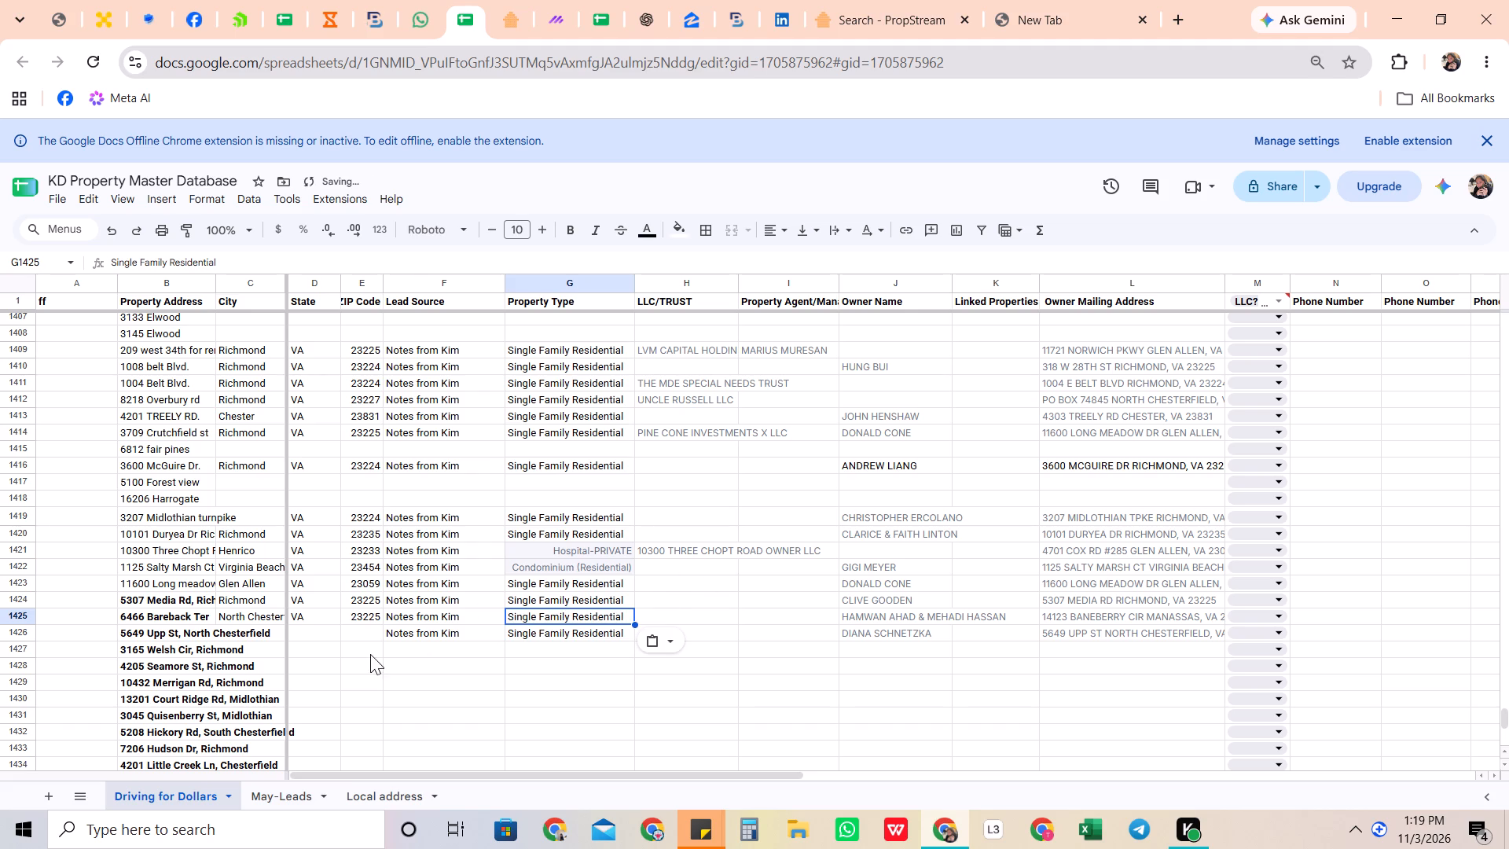
Copy the ZIP code 23234 from the property's PropStream heading into ZIP Code in row 1426 of the sheet.
left_click(510, 20)
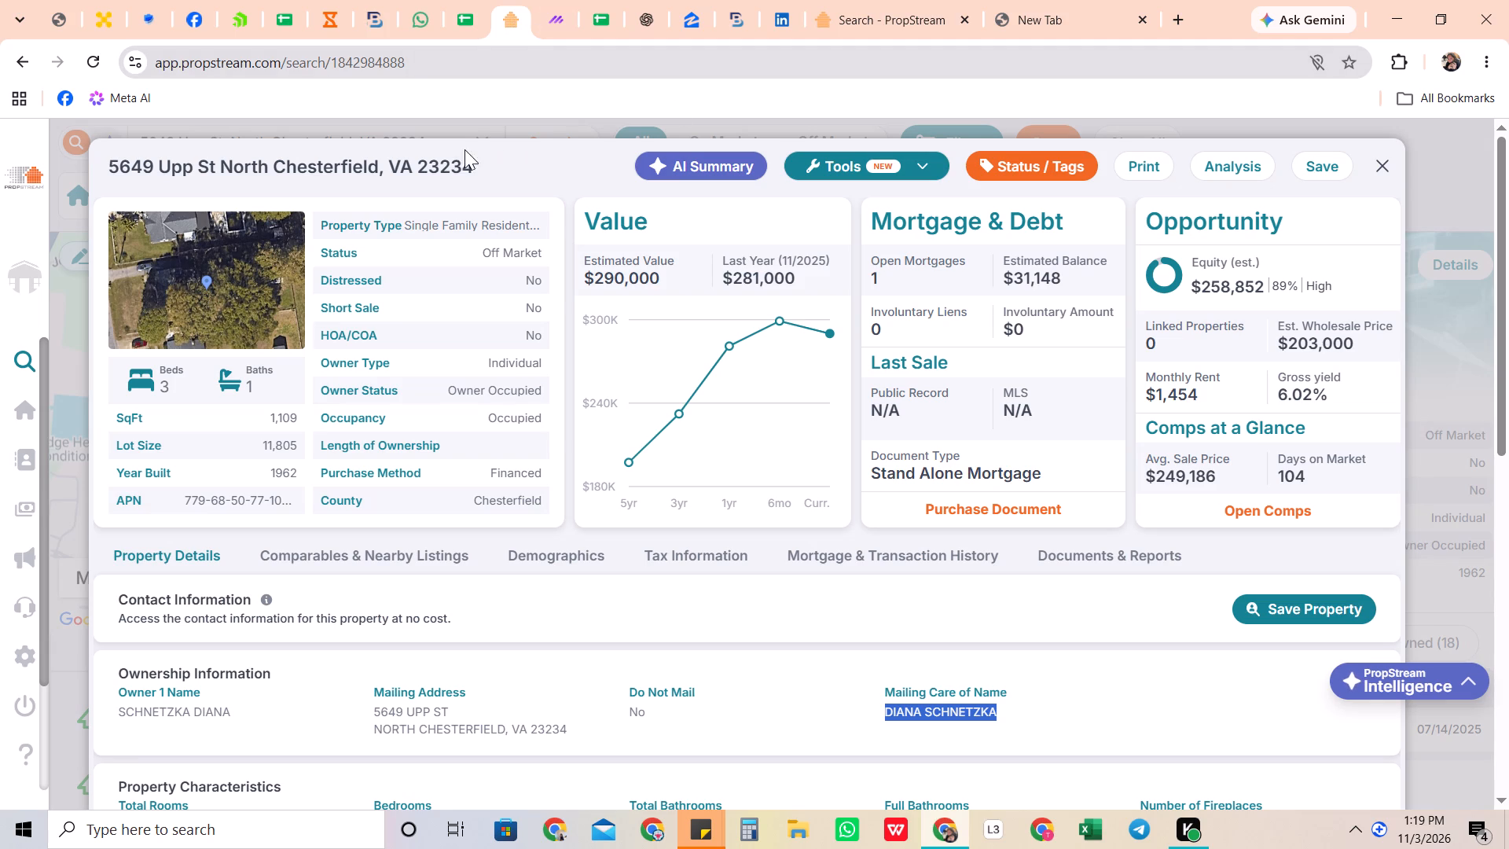
left_click_drag(417, 164, 503, 156)
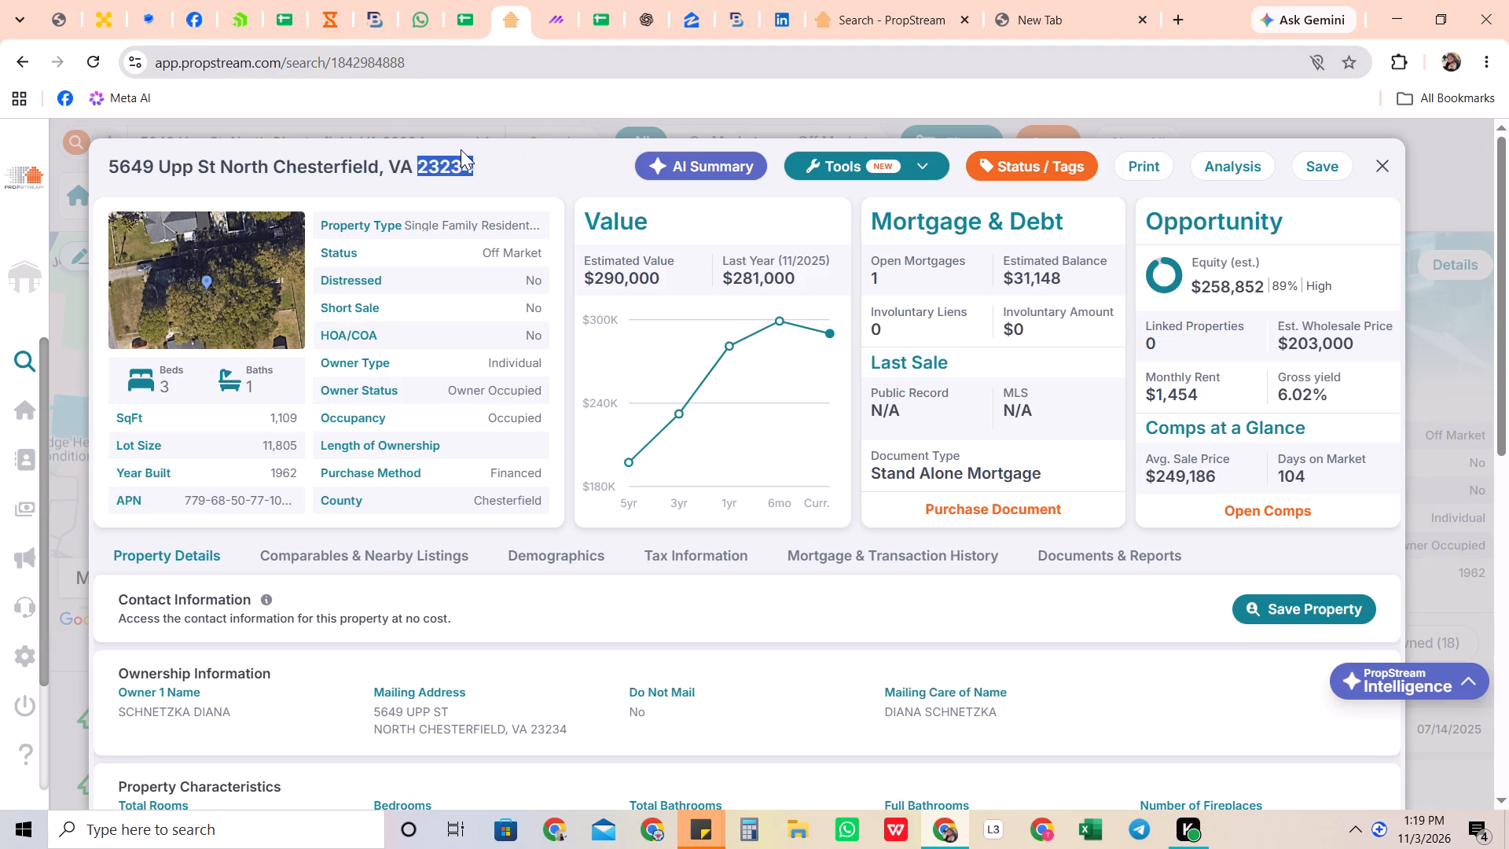
right_click(460, 146)
left_click(512, 175)
left_click(475, 25)
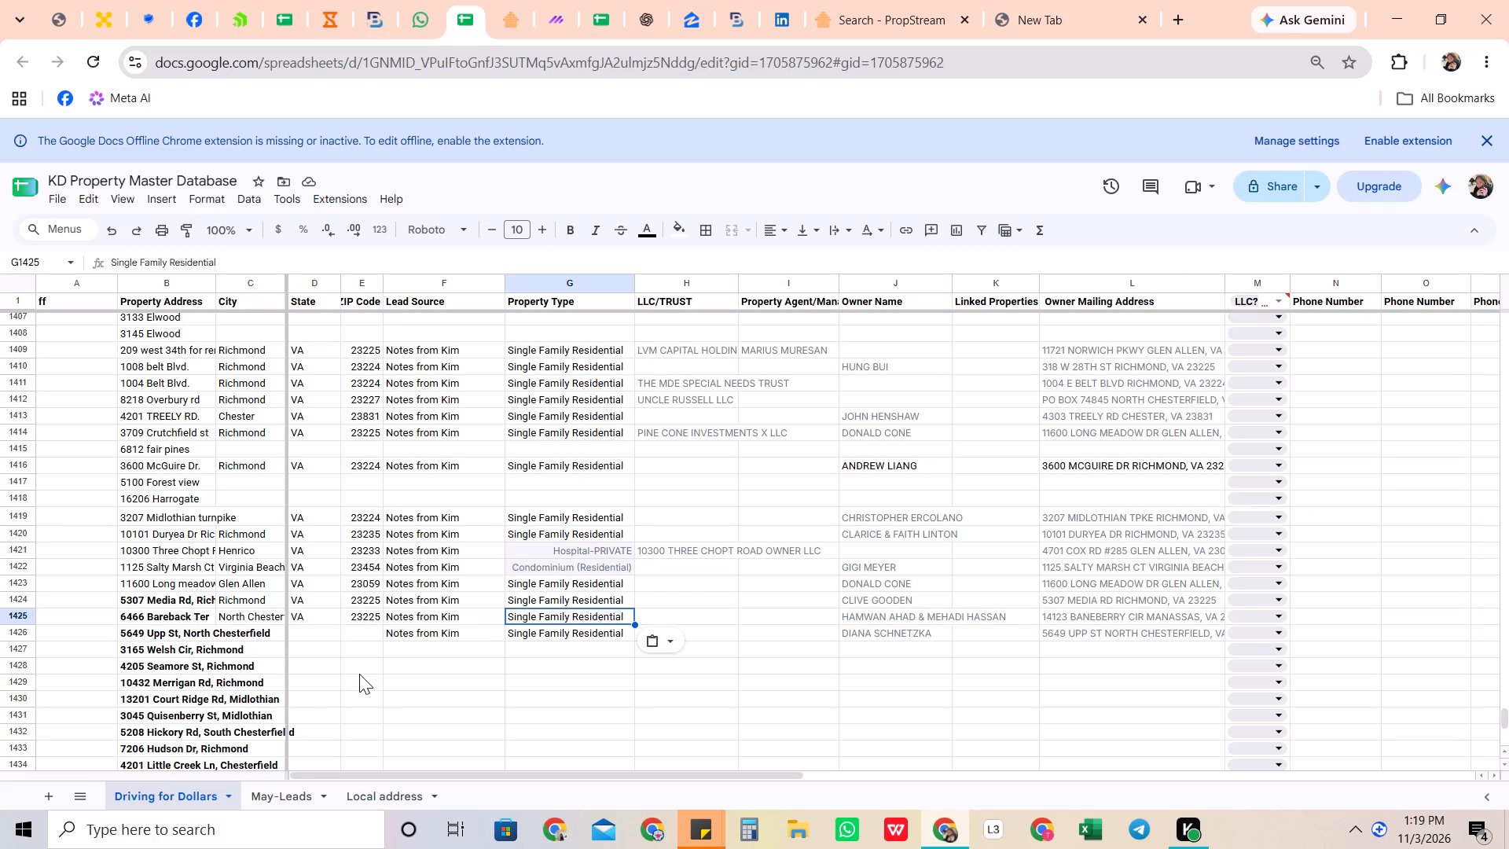
left_click(365, 637)
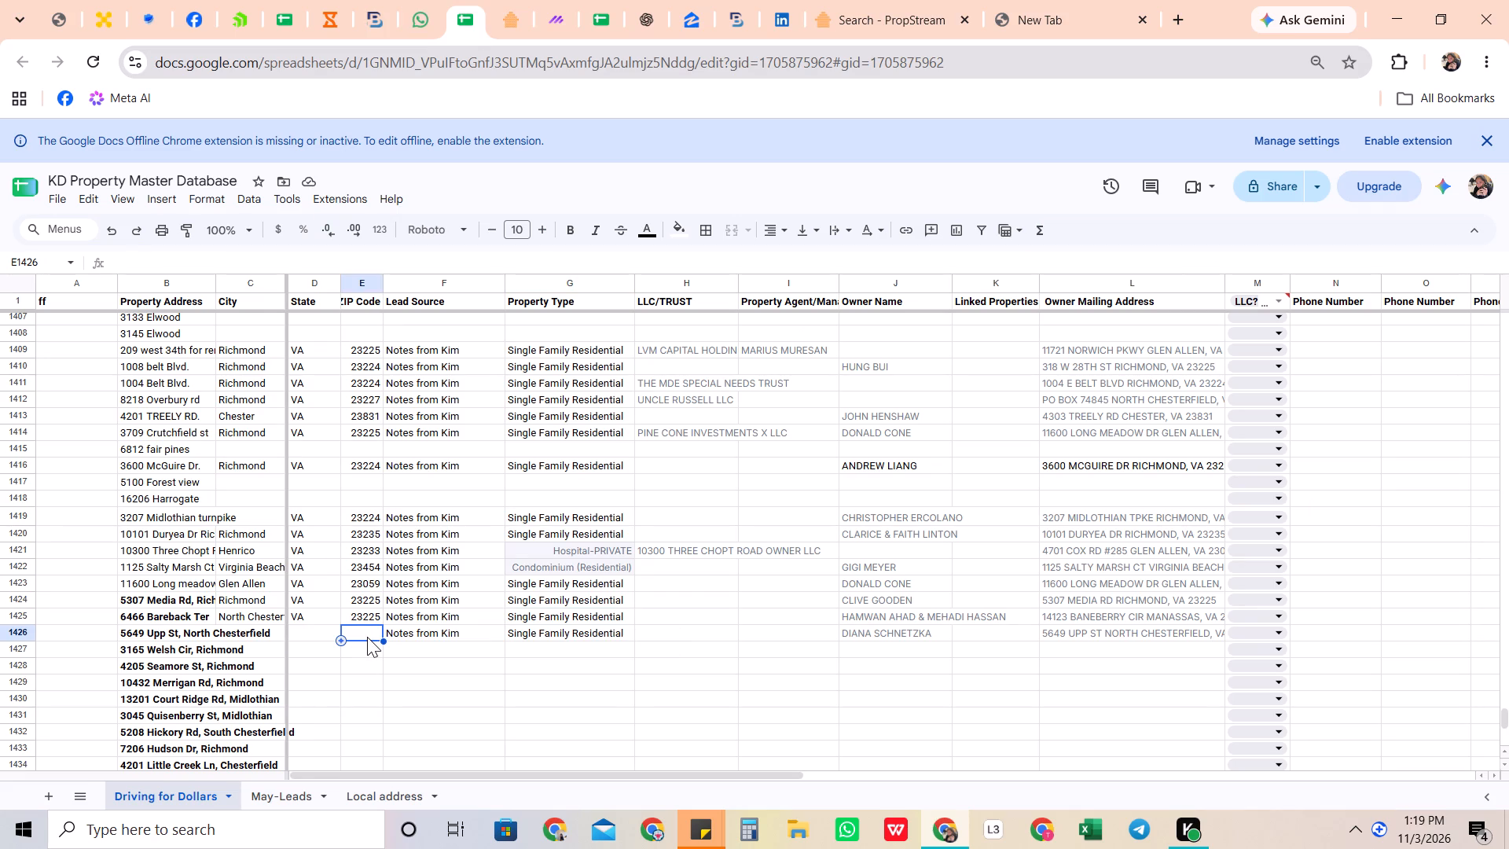
double_click(354, 634)
key("ctrl+v")
Enter VA as the State in row 1426 of the Driving for Dollars sheet.
left_click(314, 634)
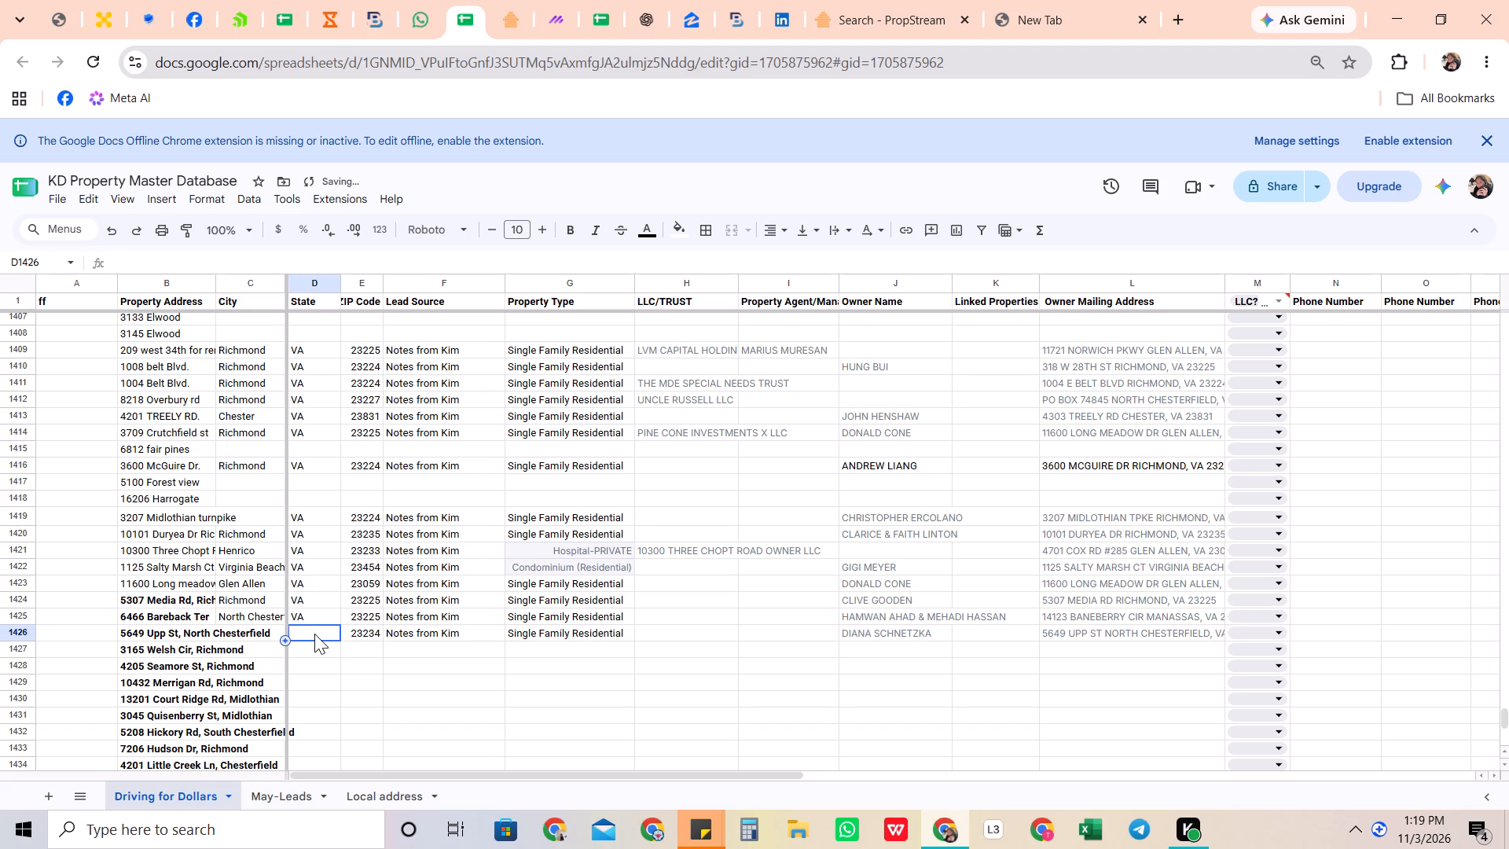
type("VA")
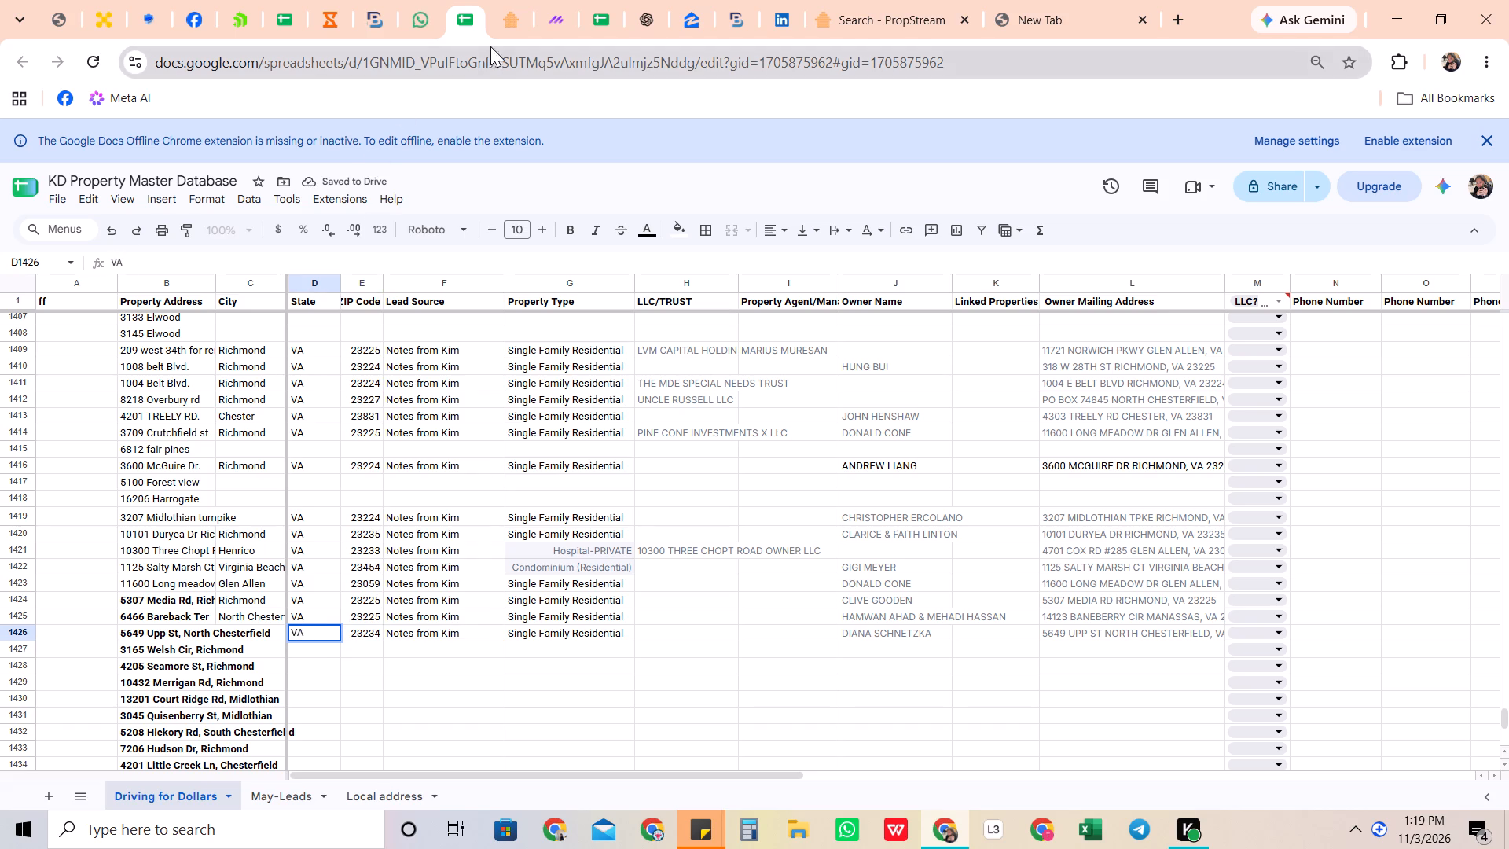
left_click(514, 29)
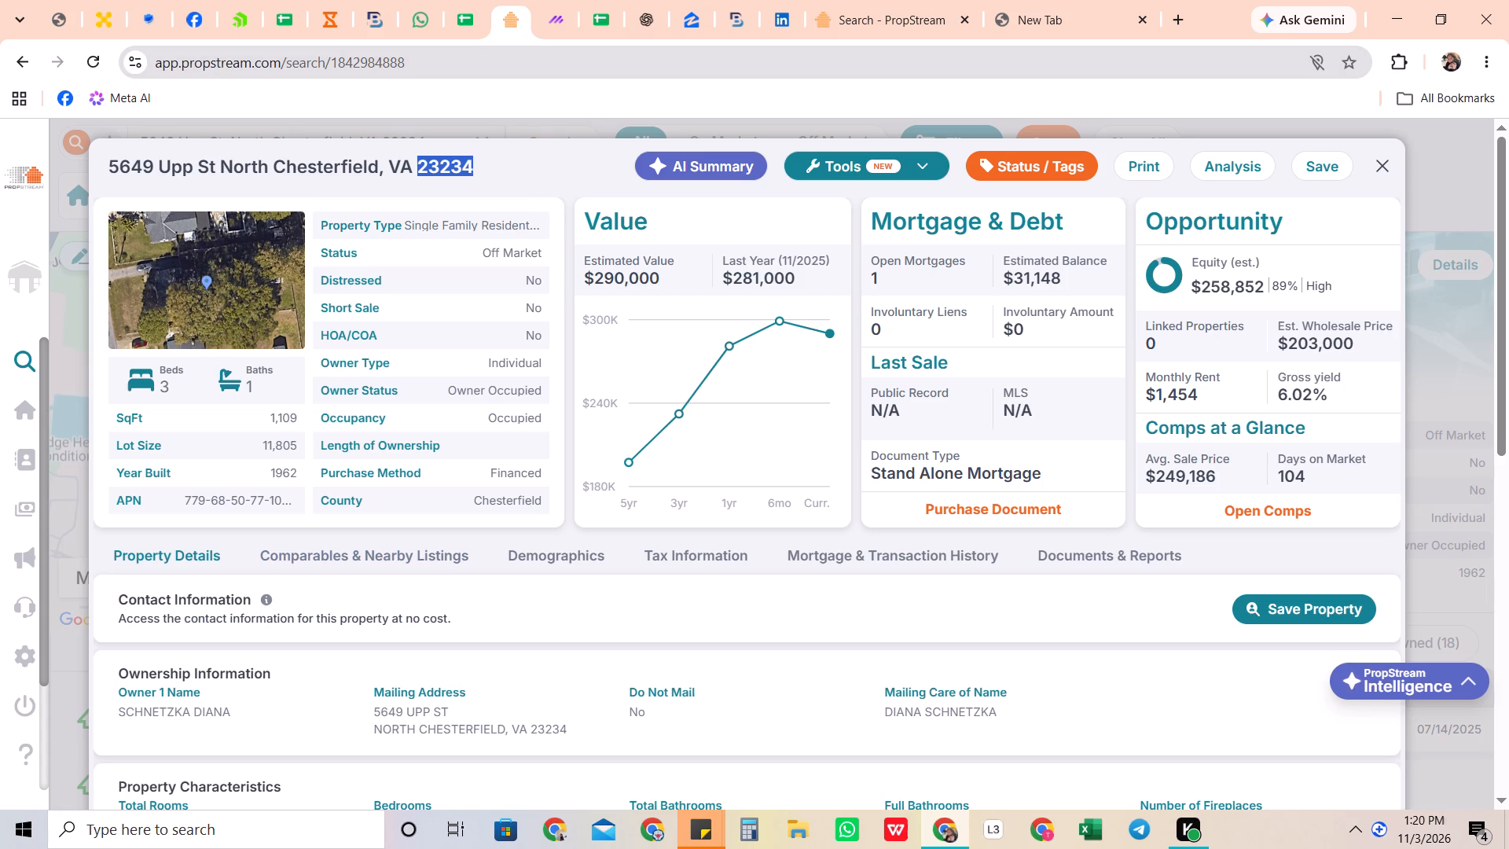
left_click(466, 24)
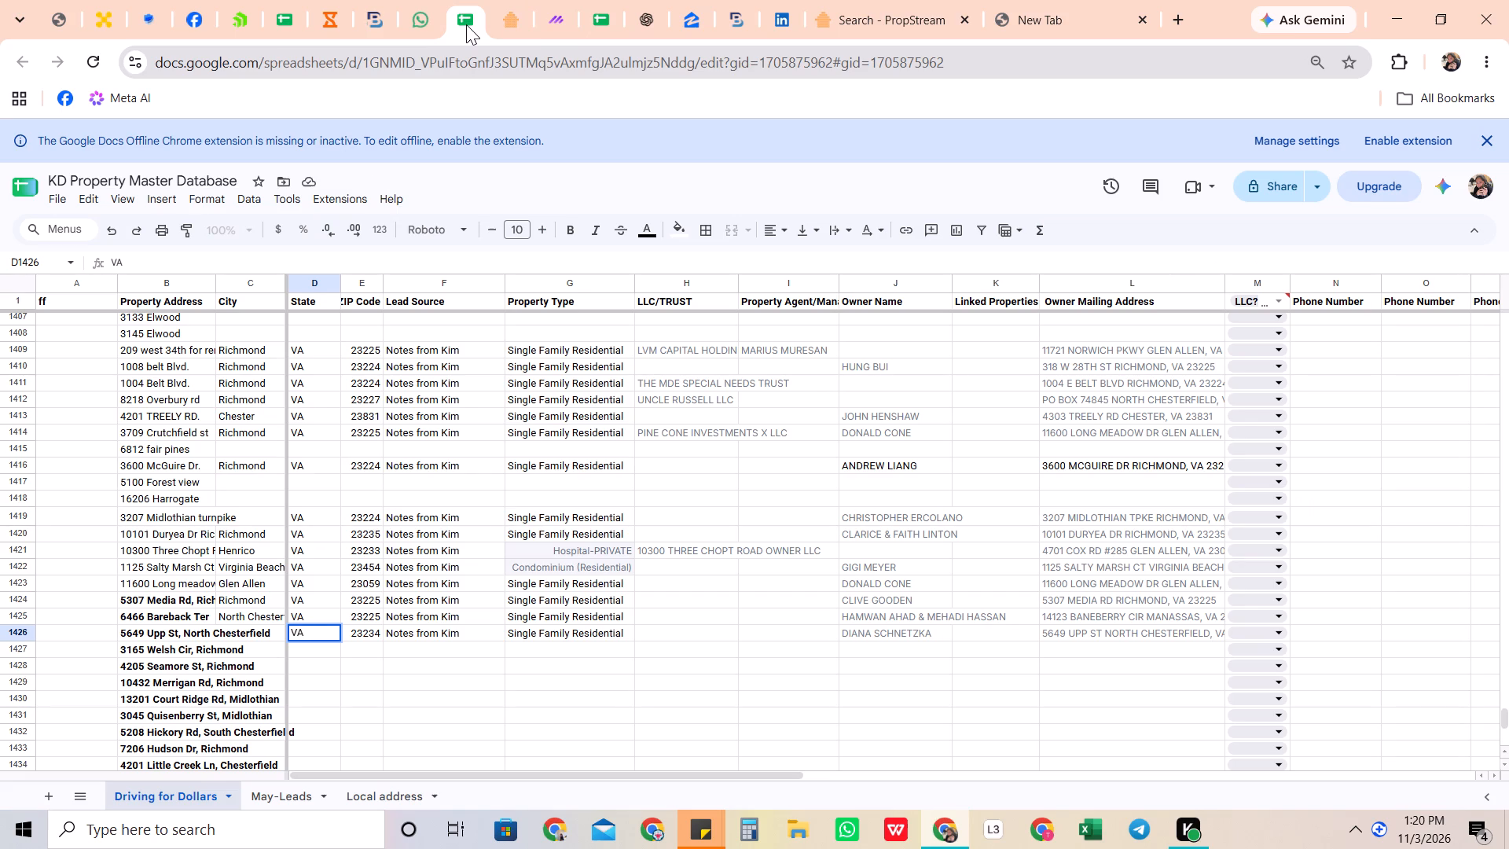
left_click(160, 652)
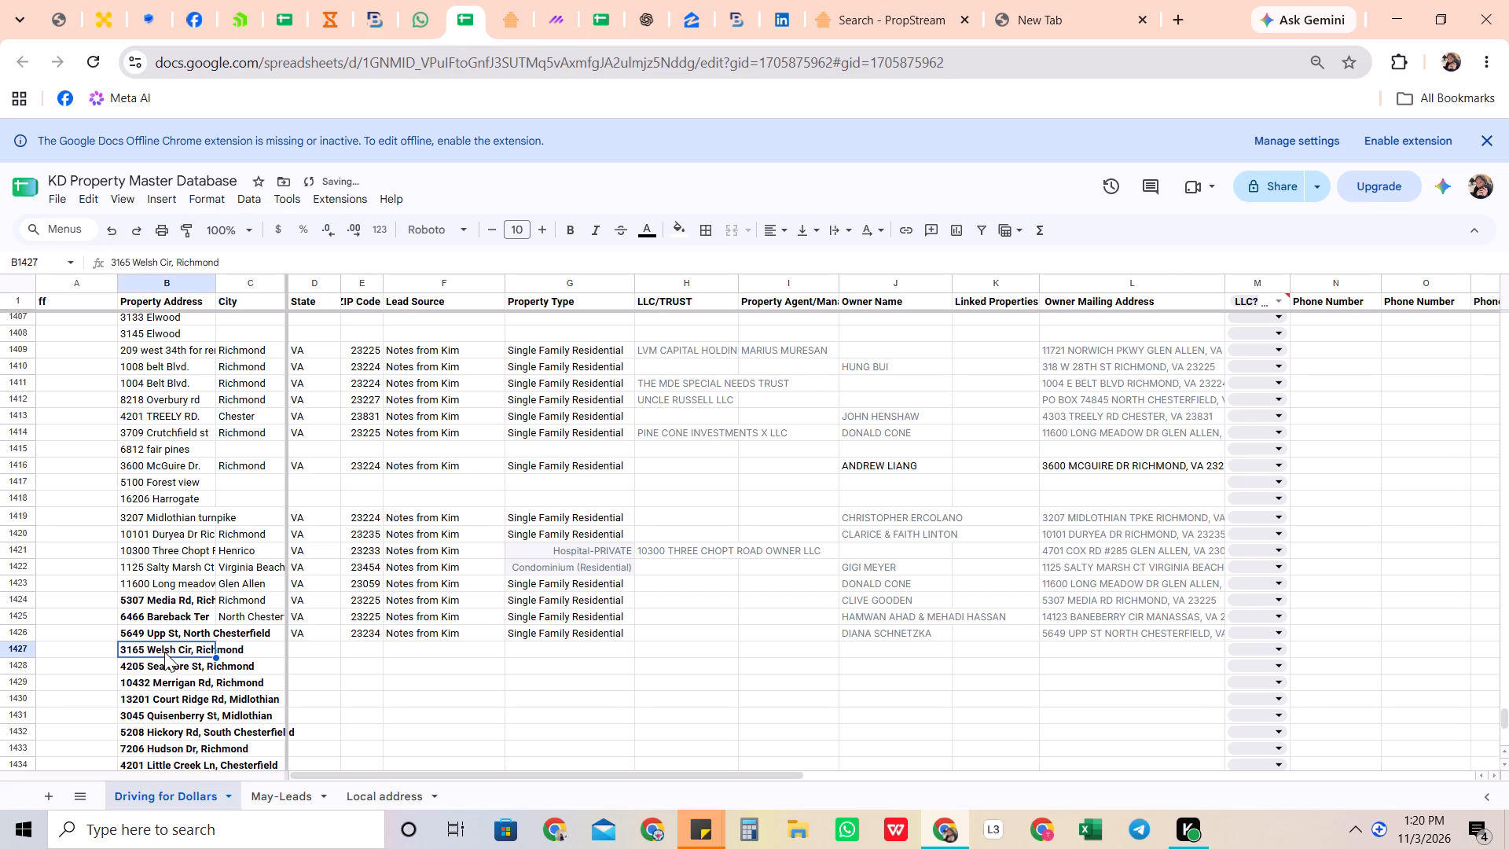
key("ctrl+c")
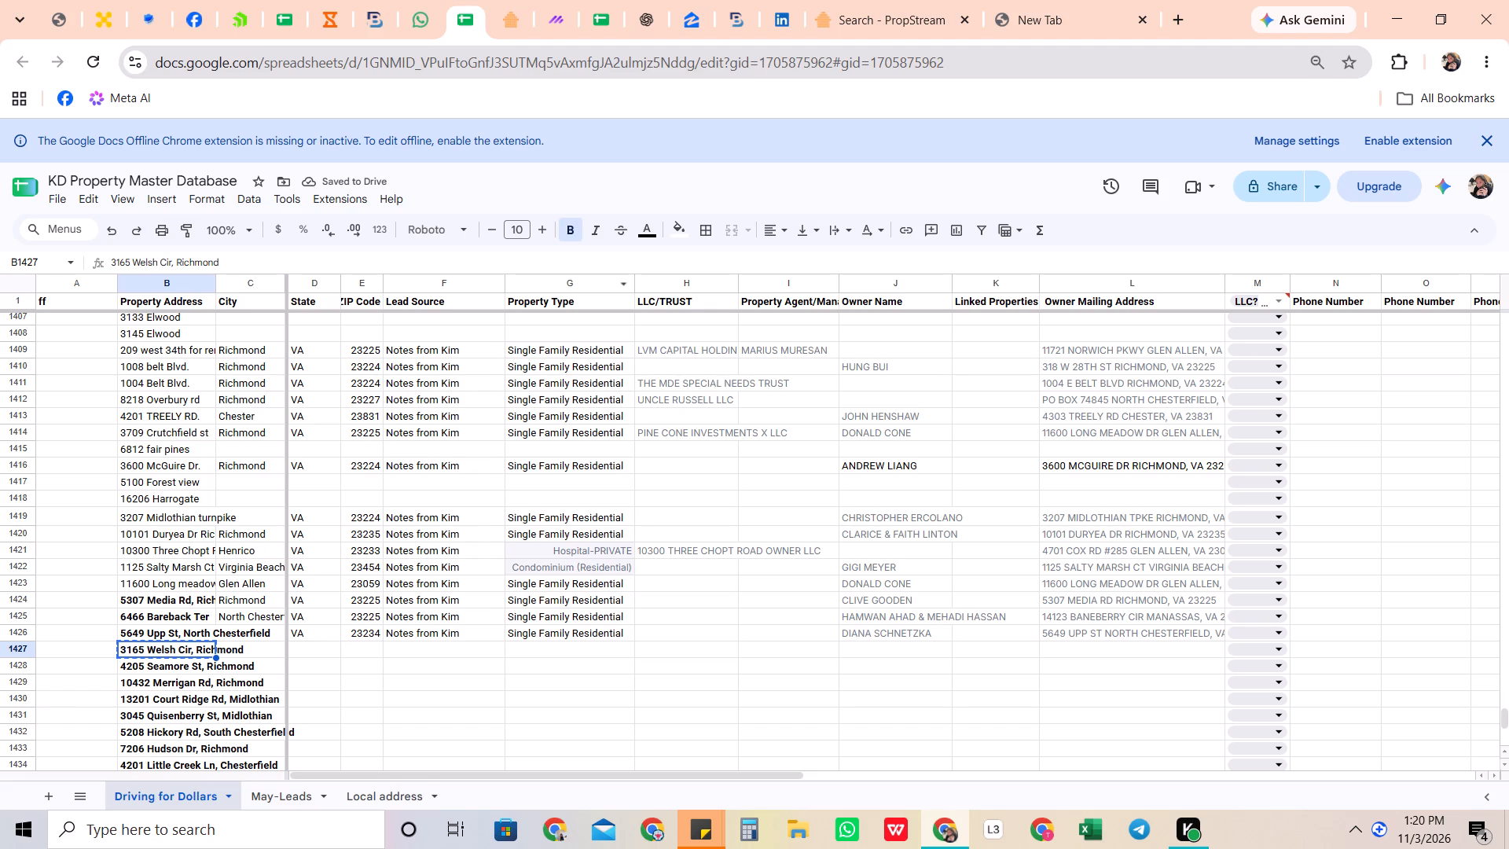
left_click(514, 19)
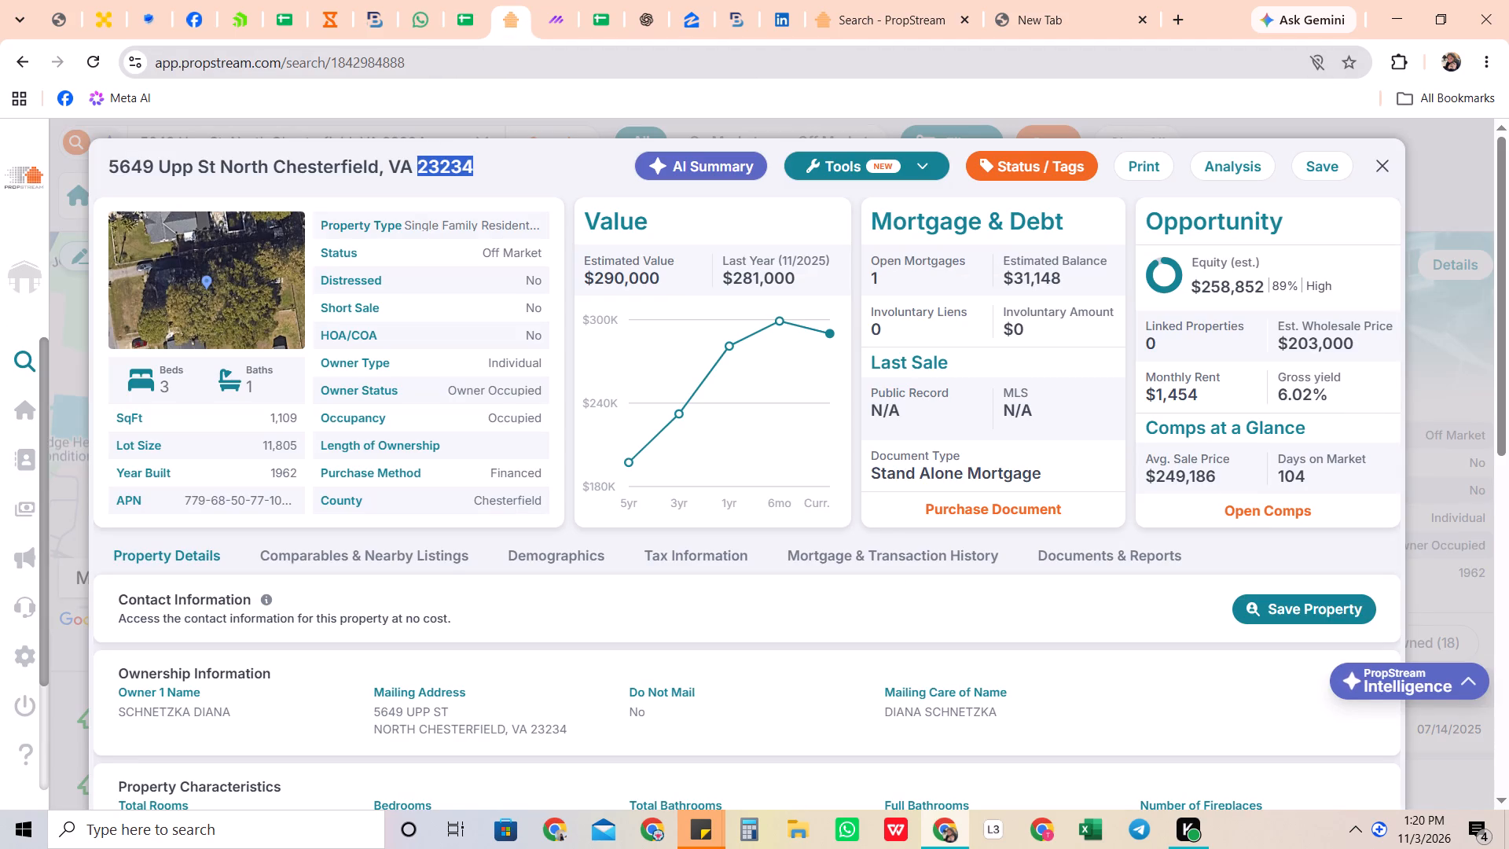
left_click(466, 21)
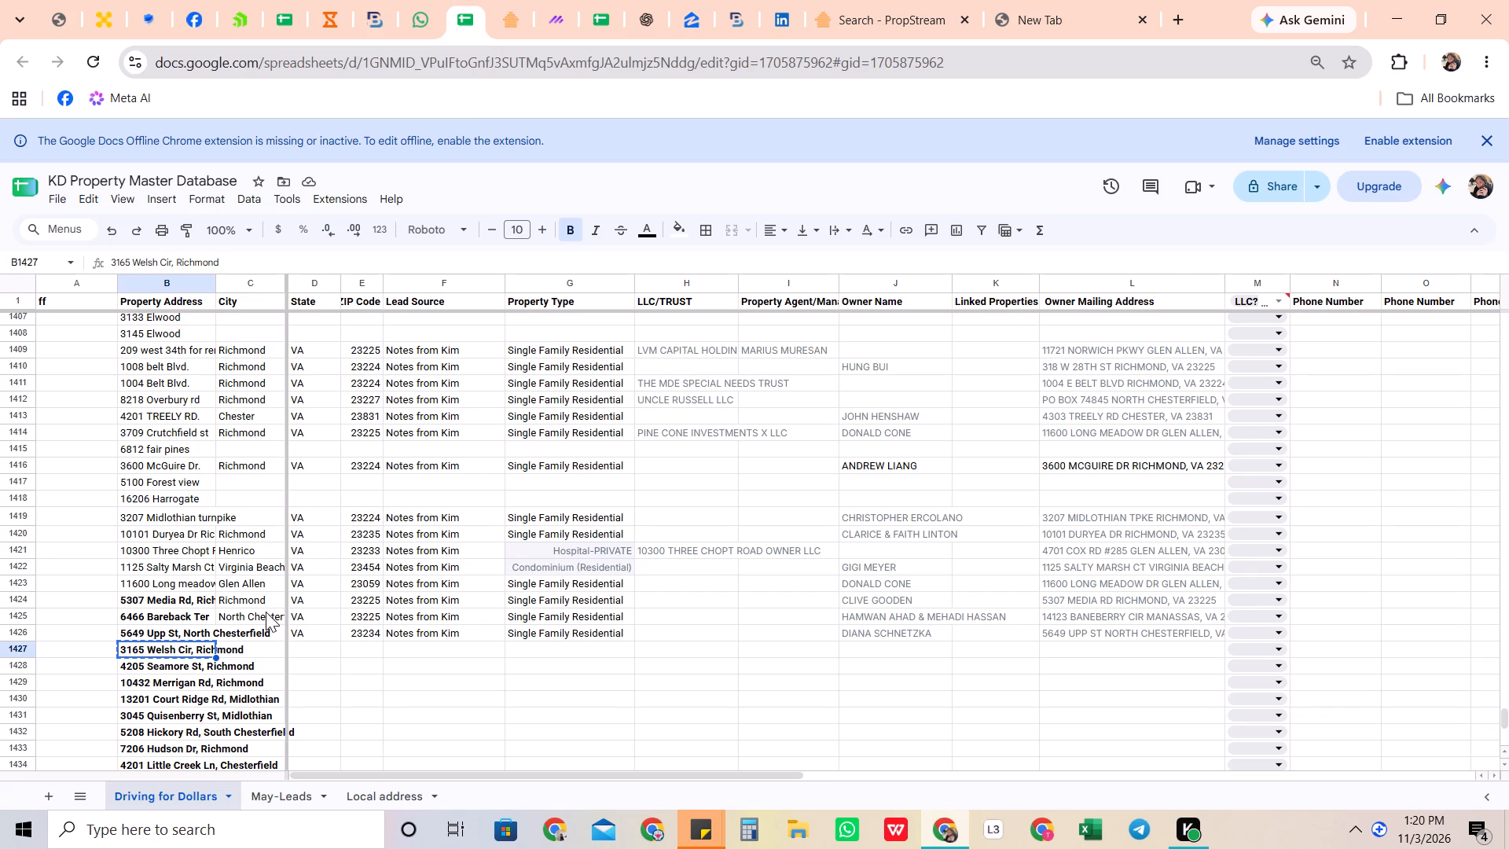
Copy the City "North Chesterfield" from row 1425 into the City cell of row 1426.
left_click(266, 612)
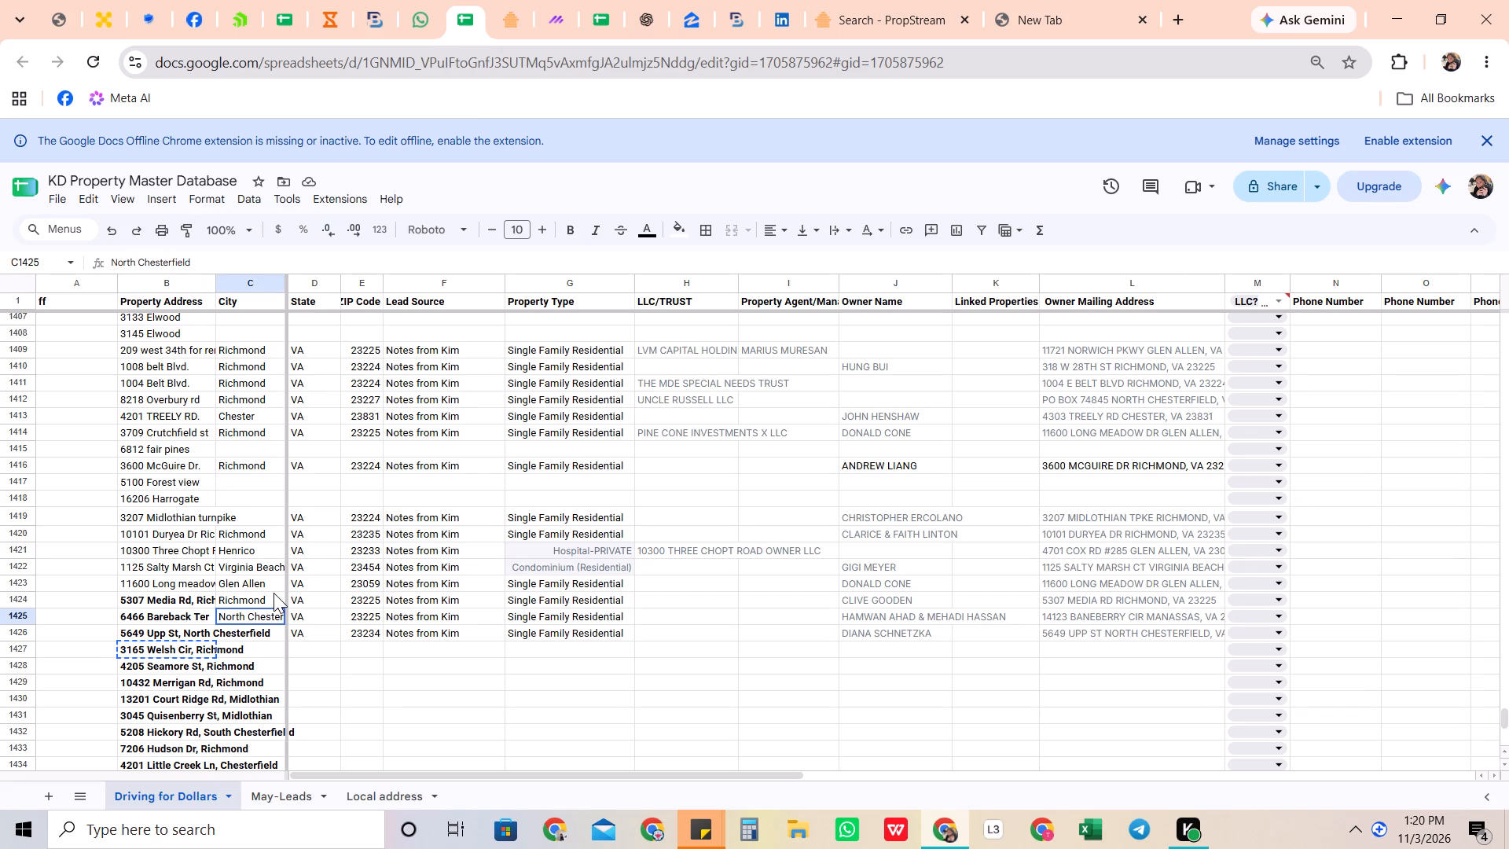
key("ctrl+c")
left_click(258, 635)
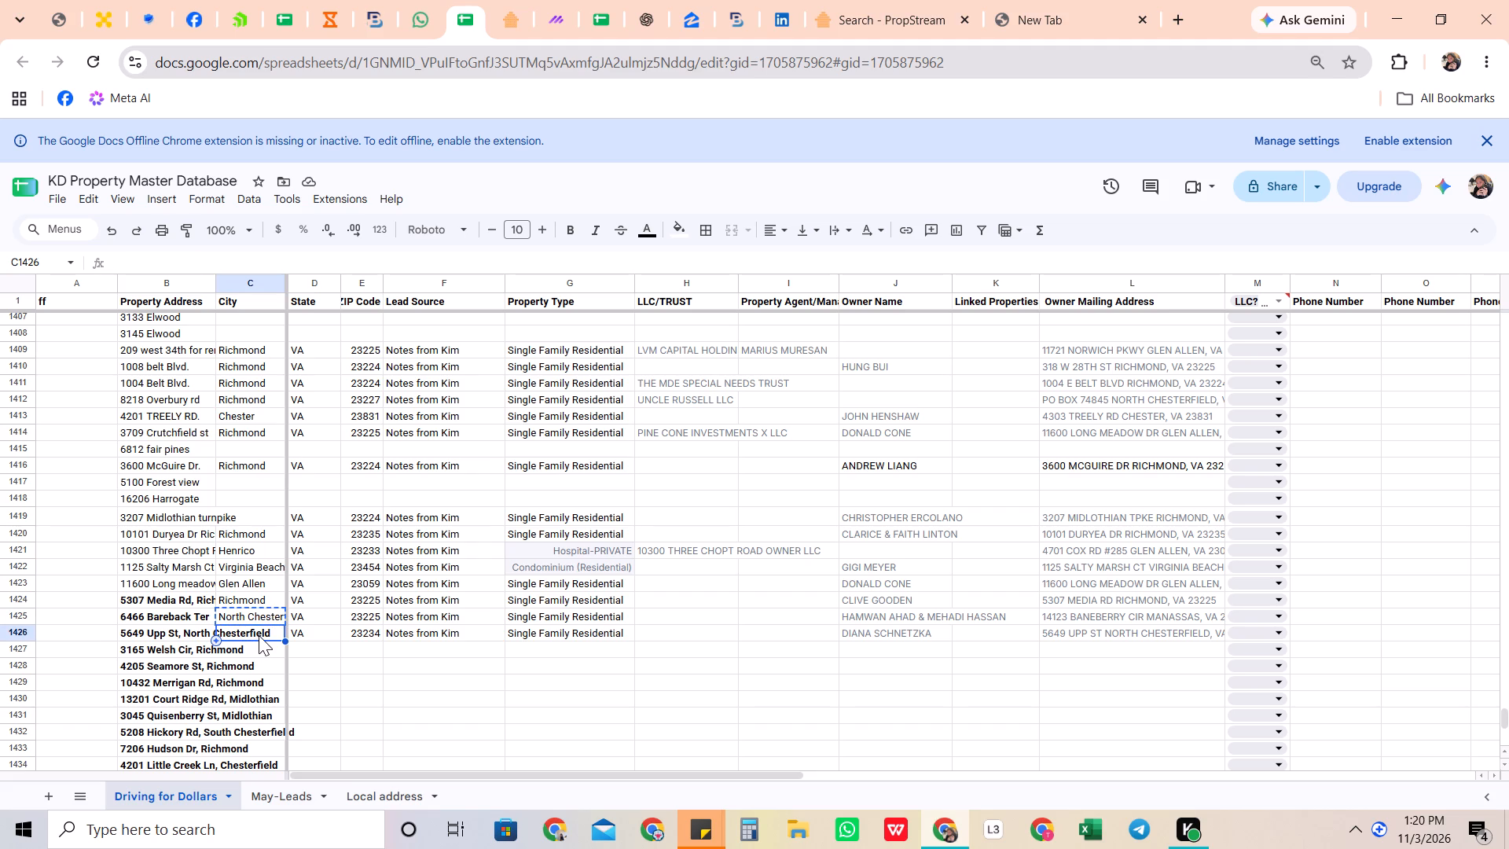
key("ctrl+v")
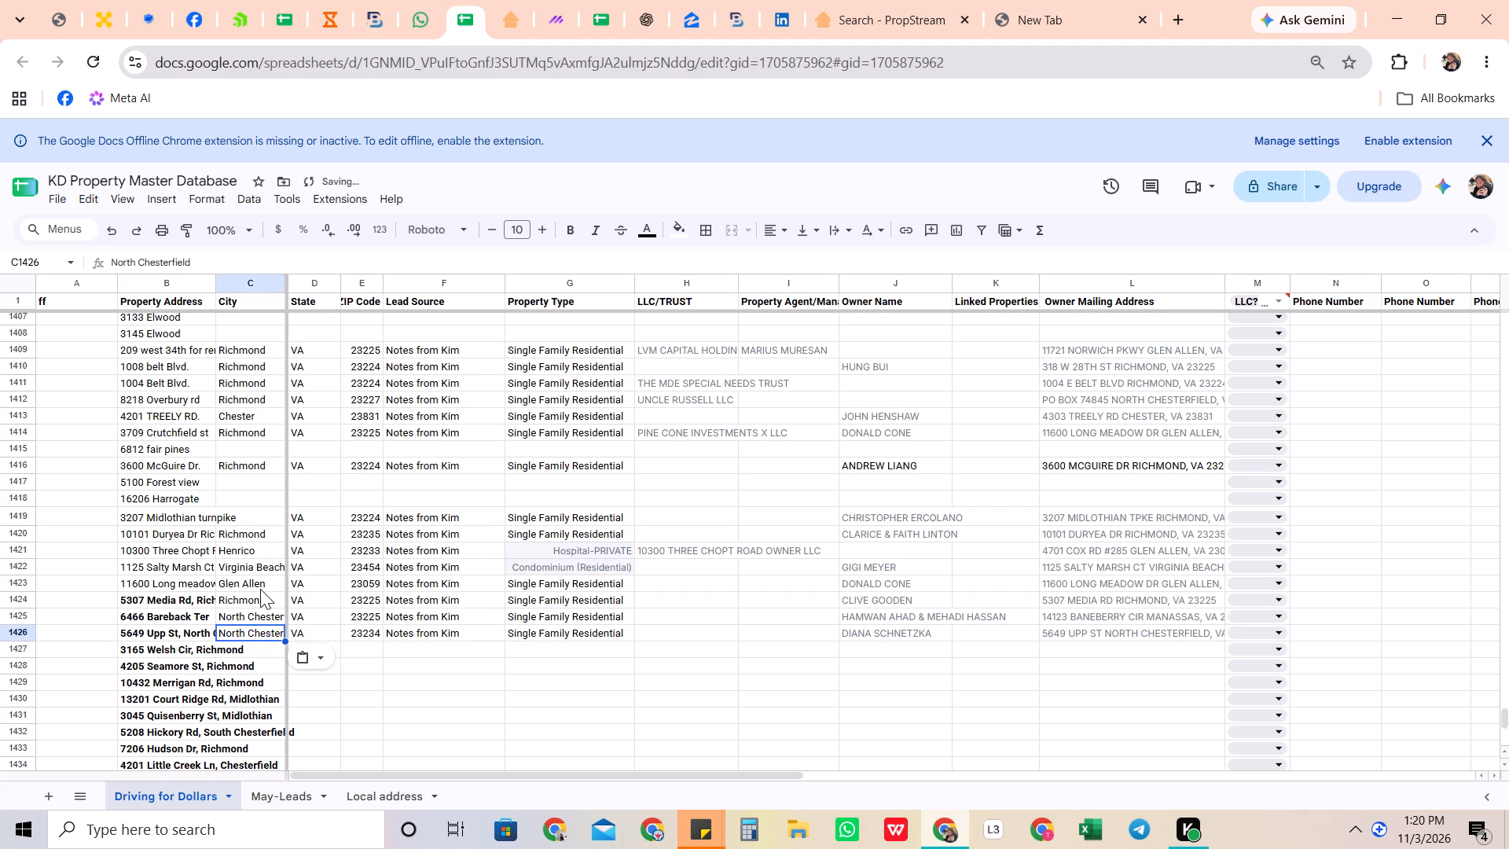
Search PropStream for the property address copied from row 1427 of the sheet and open the matching property's full details.
left_click(140, 659)
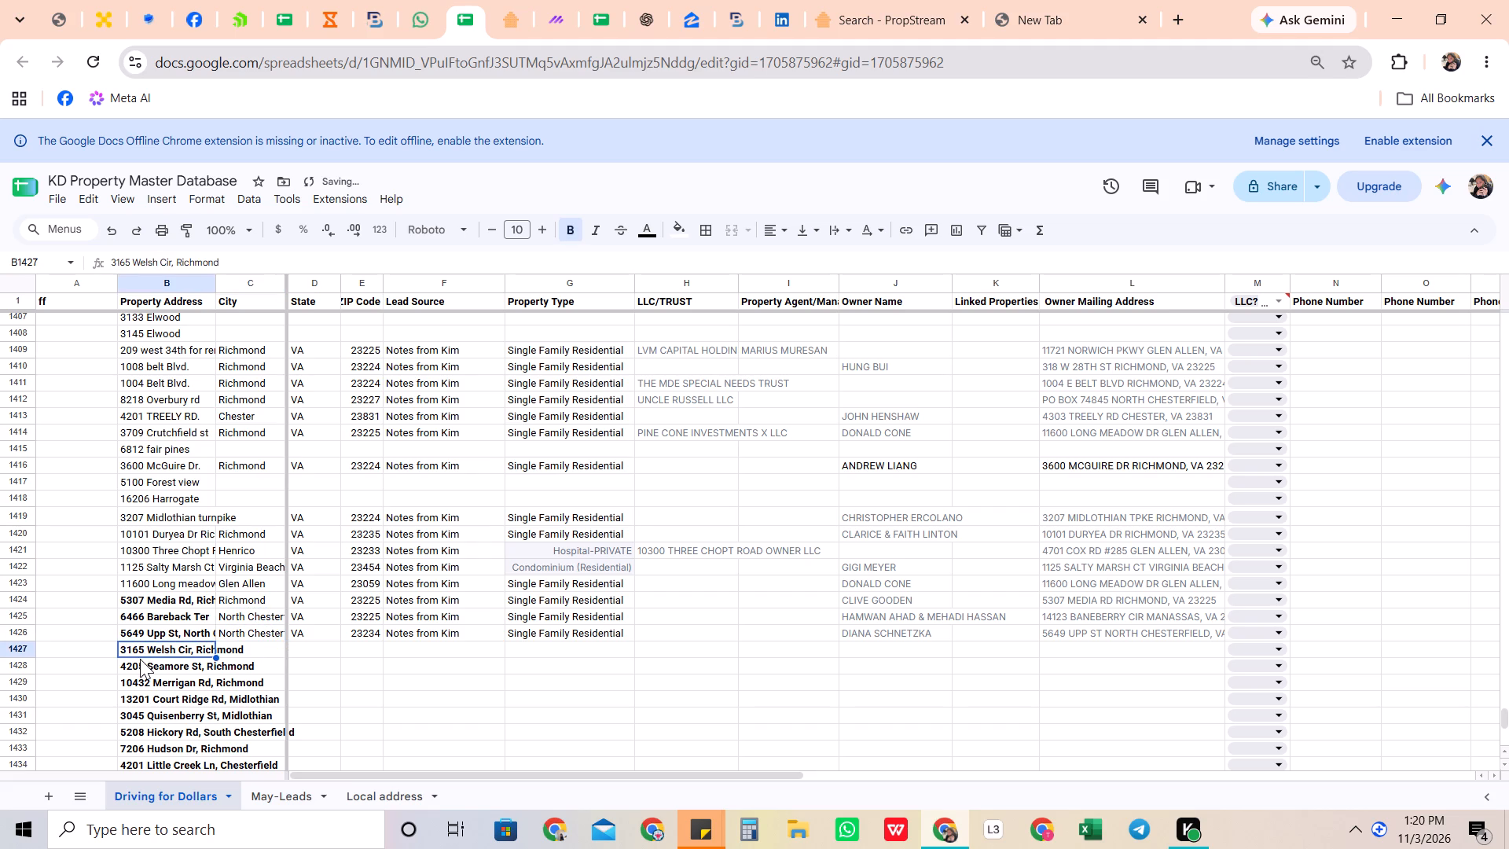
key("ctrl+c")
left_click(518, 12)
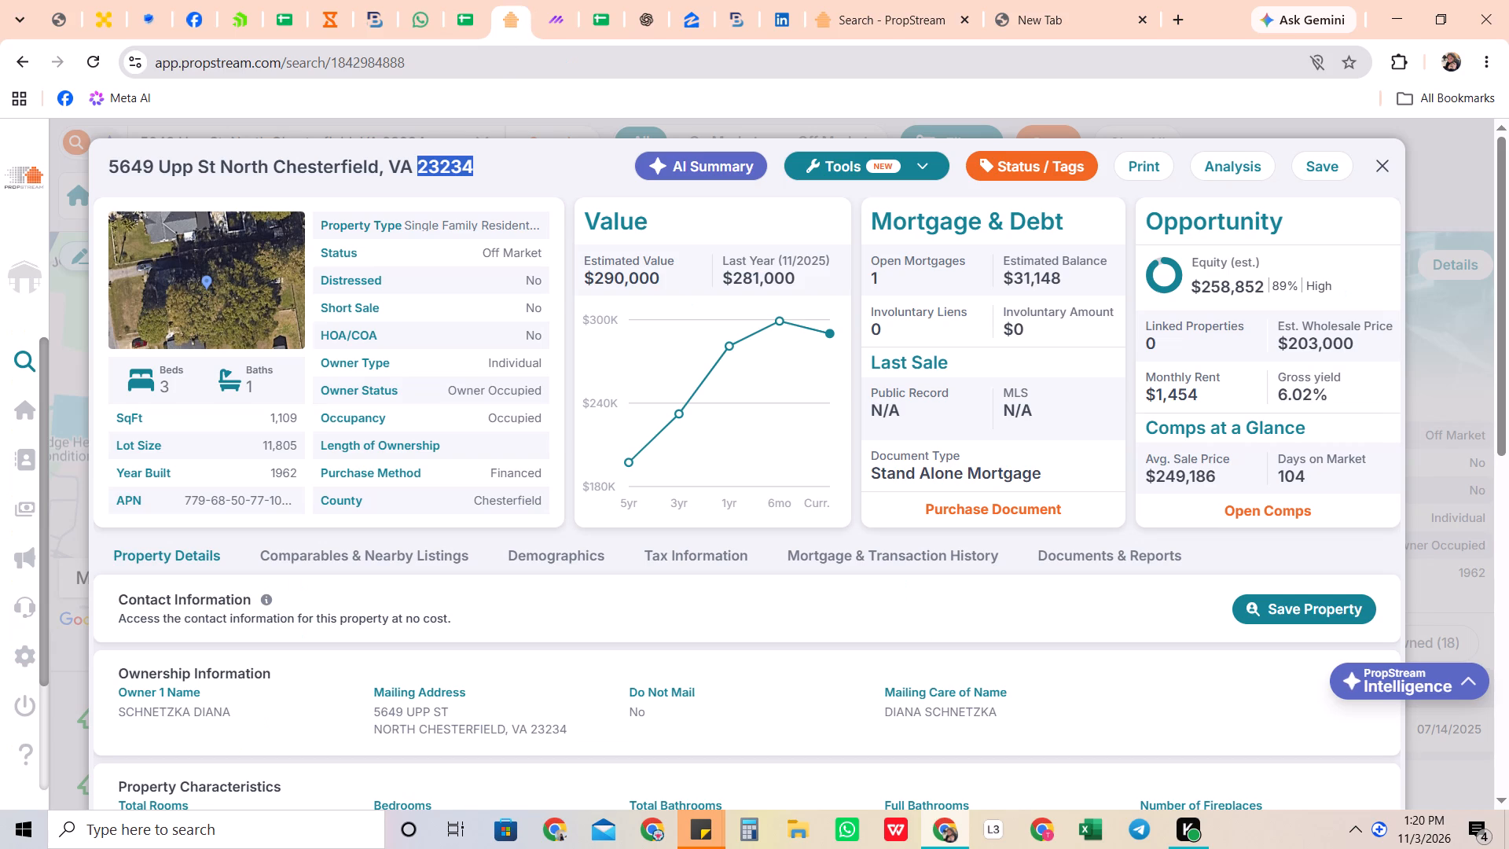
left_click(1384, 166)
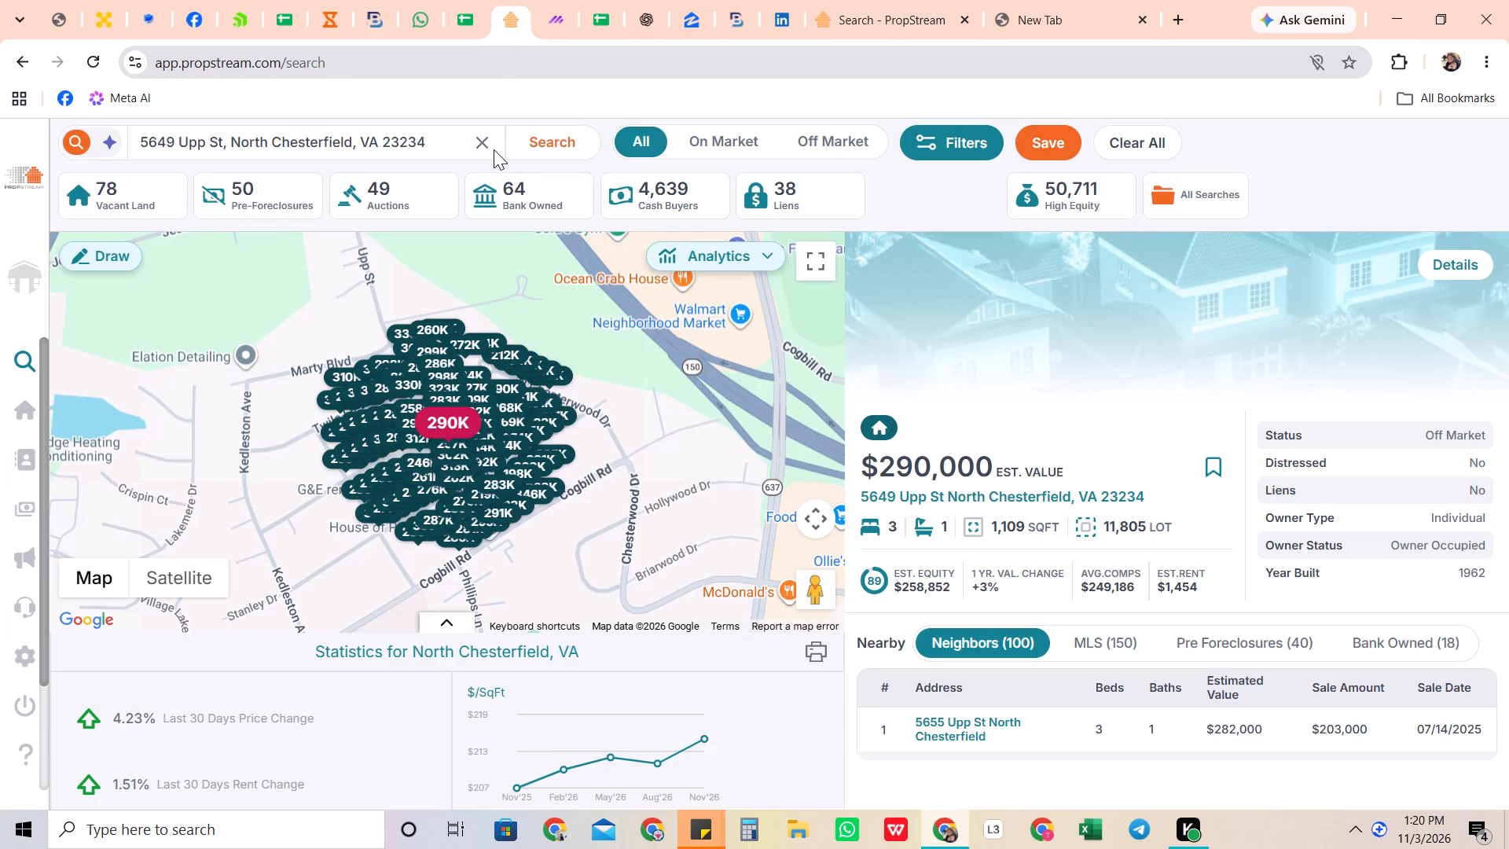
left_click(491, 140)
left_click(447, 140)
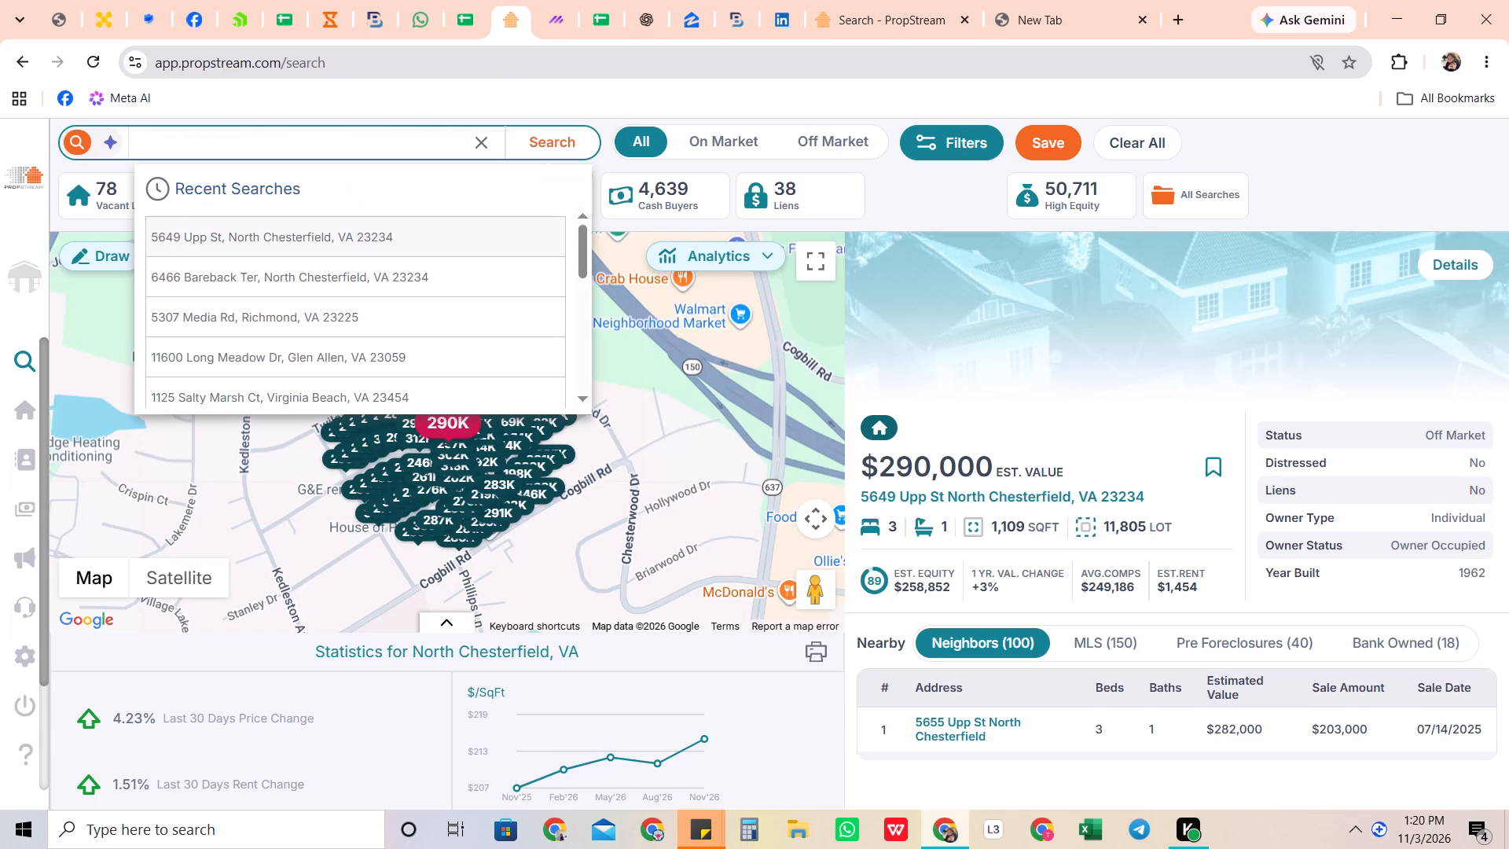
key("ctrl+v")
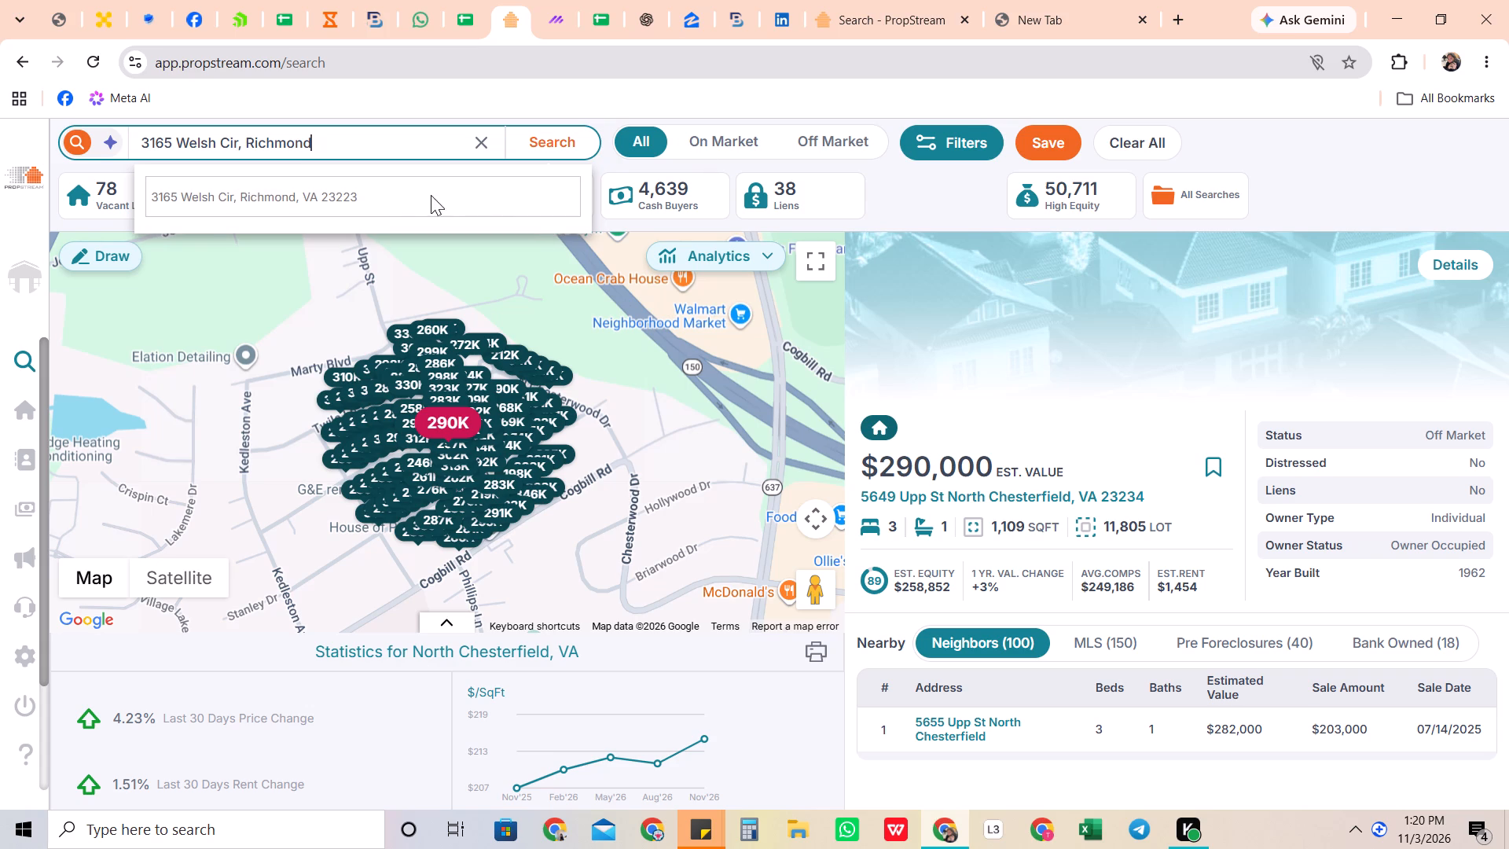
left_click(339, 192)
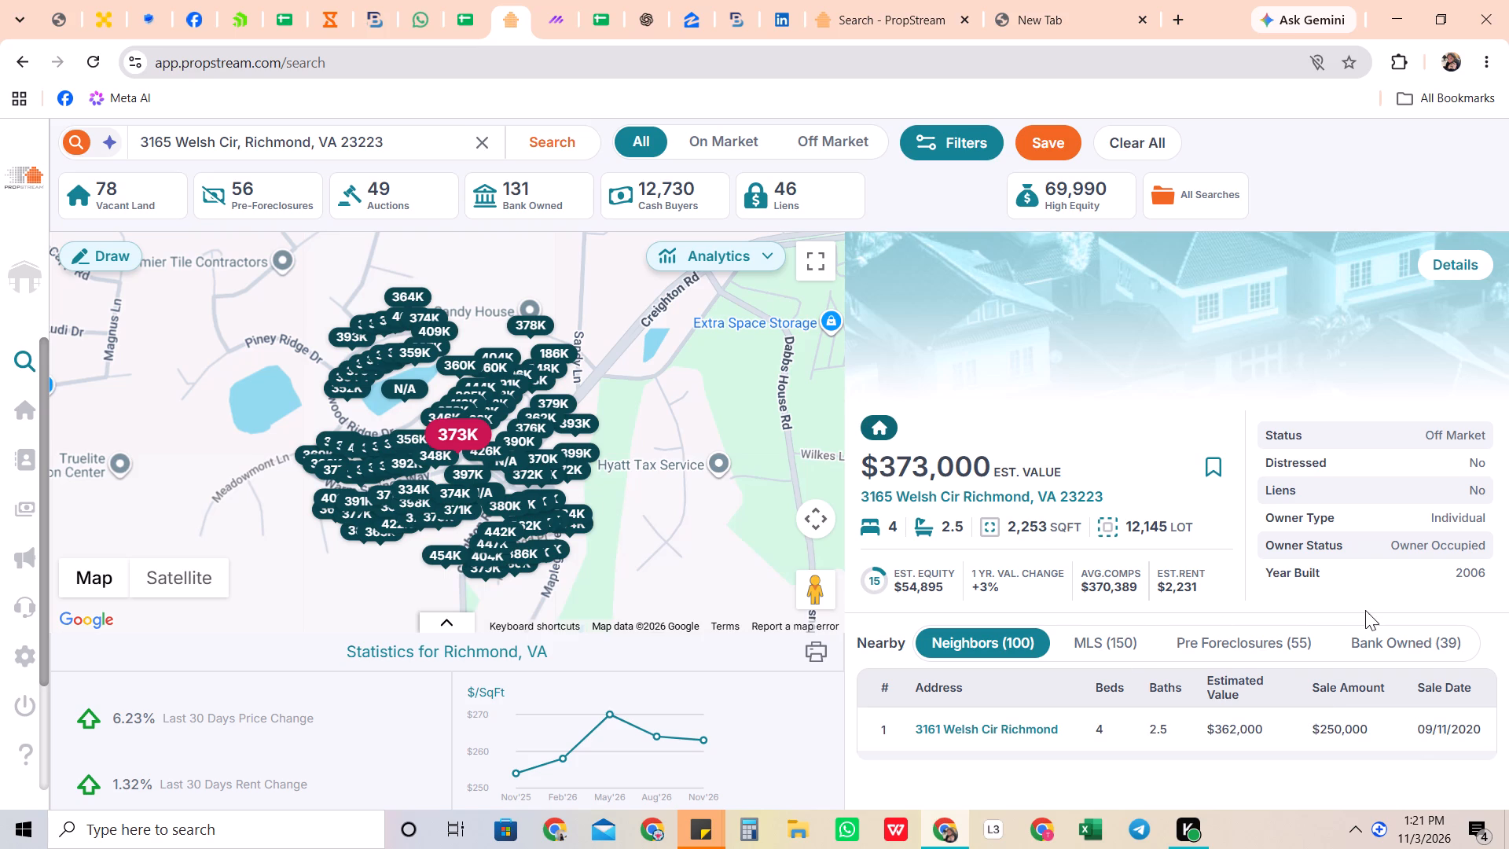
left_click(1081, 497)
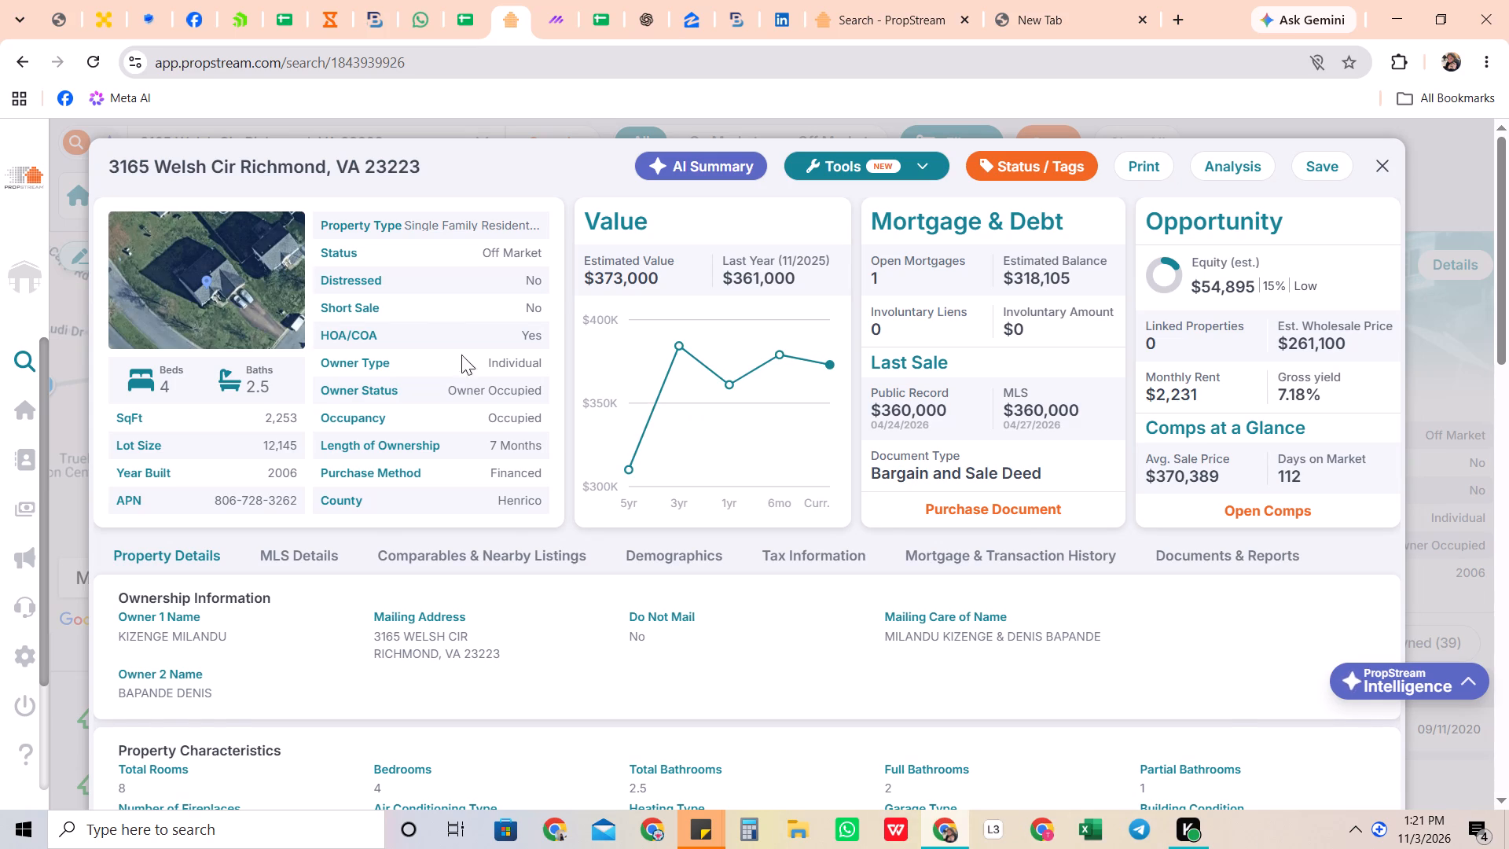
Copy the Mailing Address from the property's PropStream ownership information into Owner Mailing Address in row 1427 of the sheet.
scroll(711, 688, "up", 1)
scroll(730, 690, "down", 1)
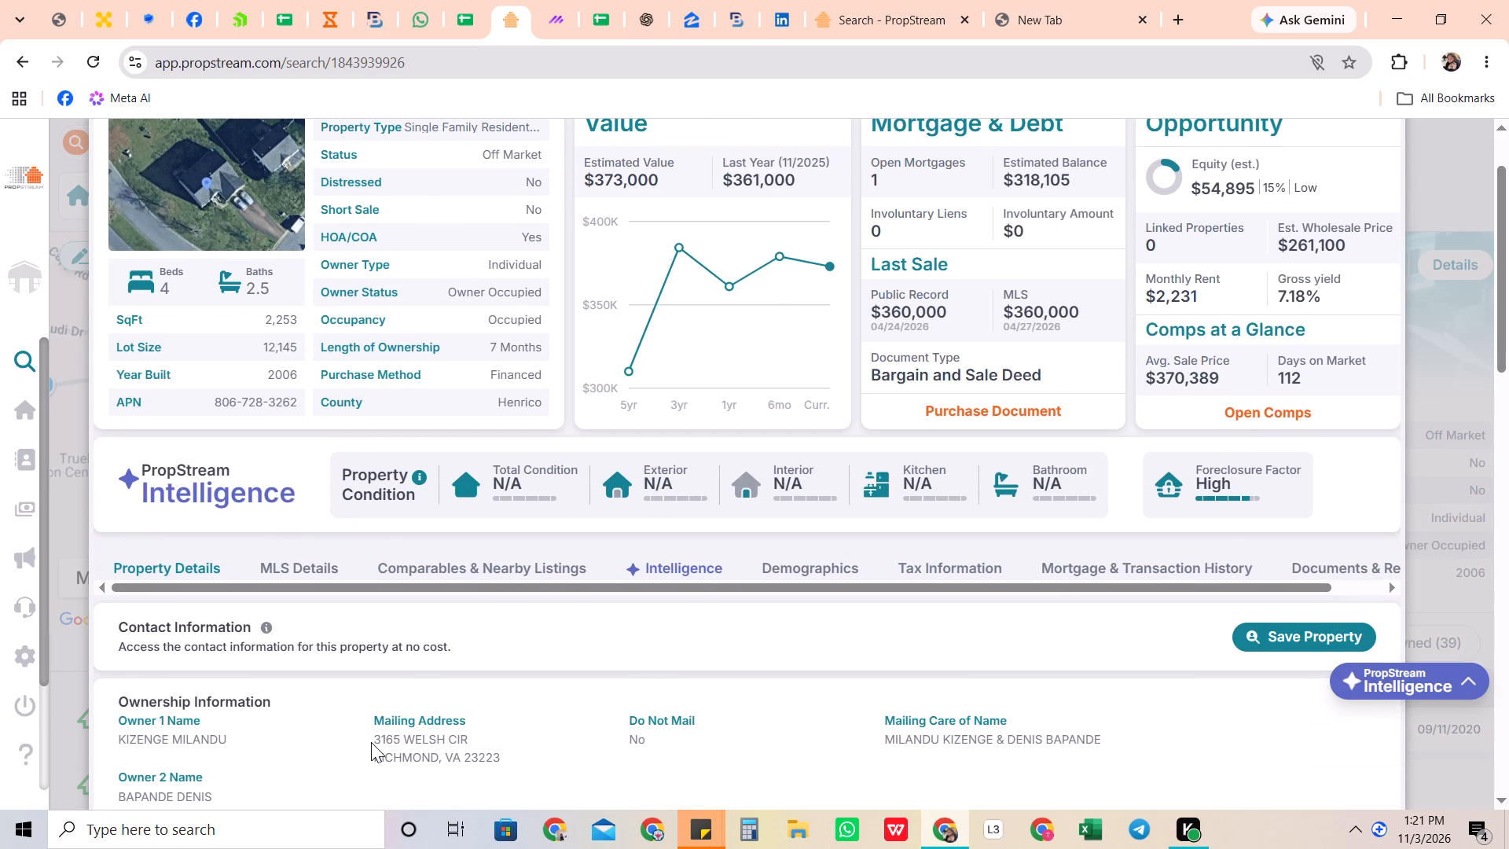
left_click_drag(371, 737, 508, 763)
right_click(435, 752)
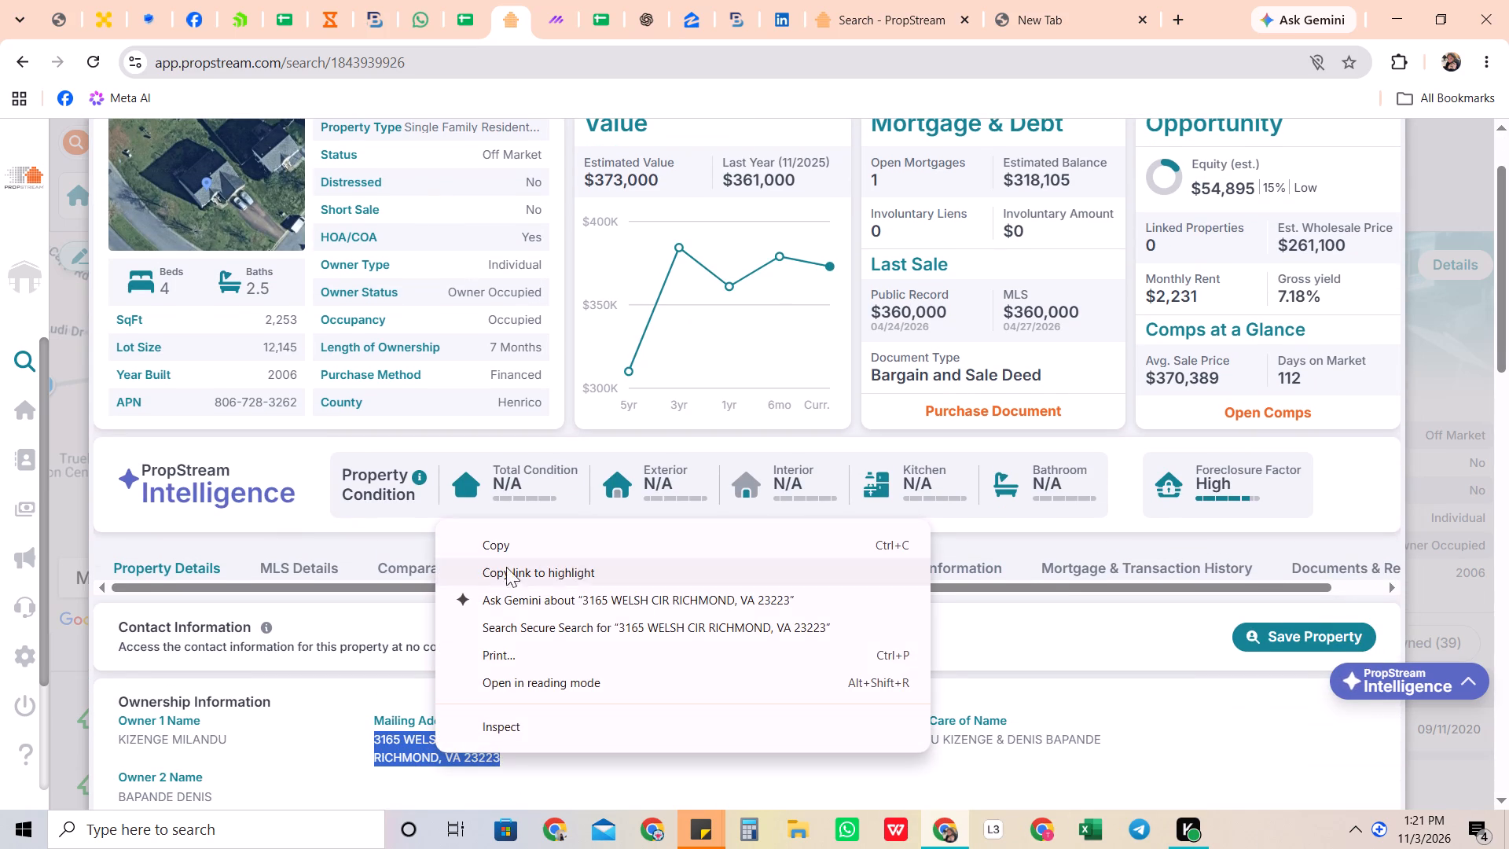
left_click(522, 542)
left_click(461, 18)
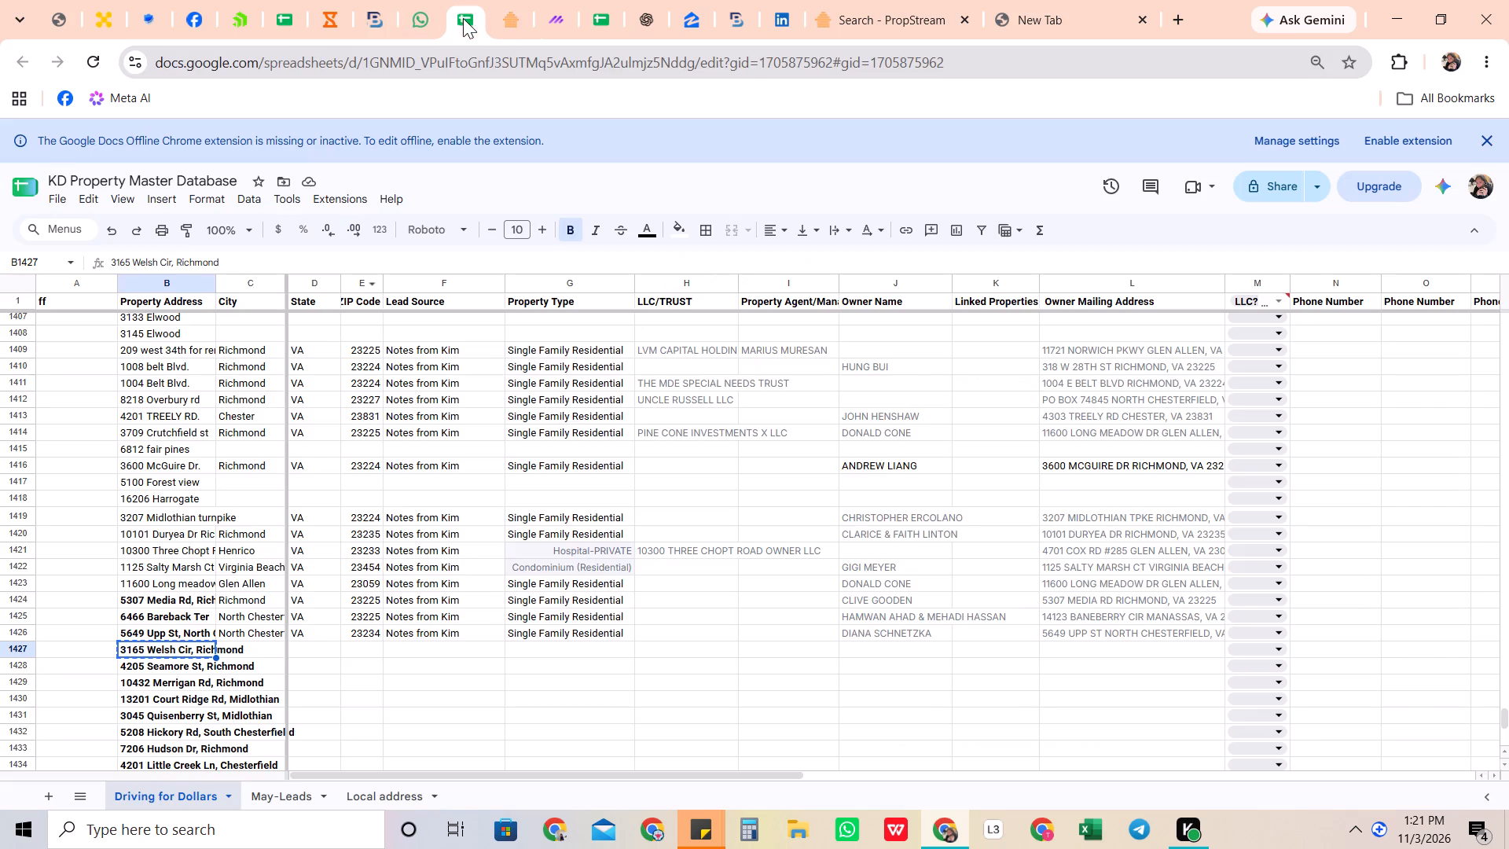
left_click(1098, 649)
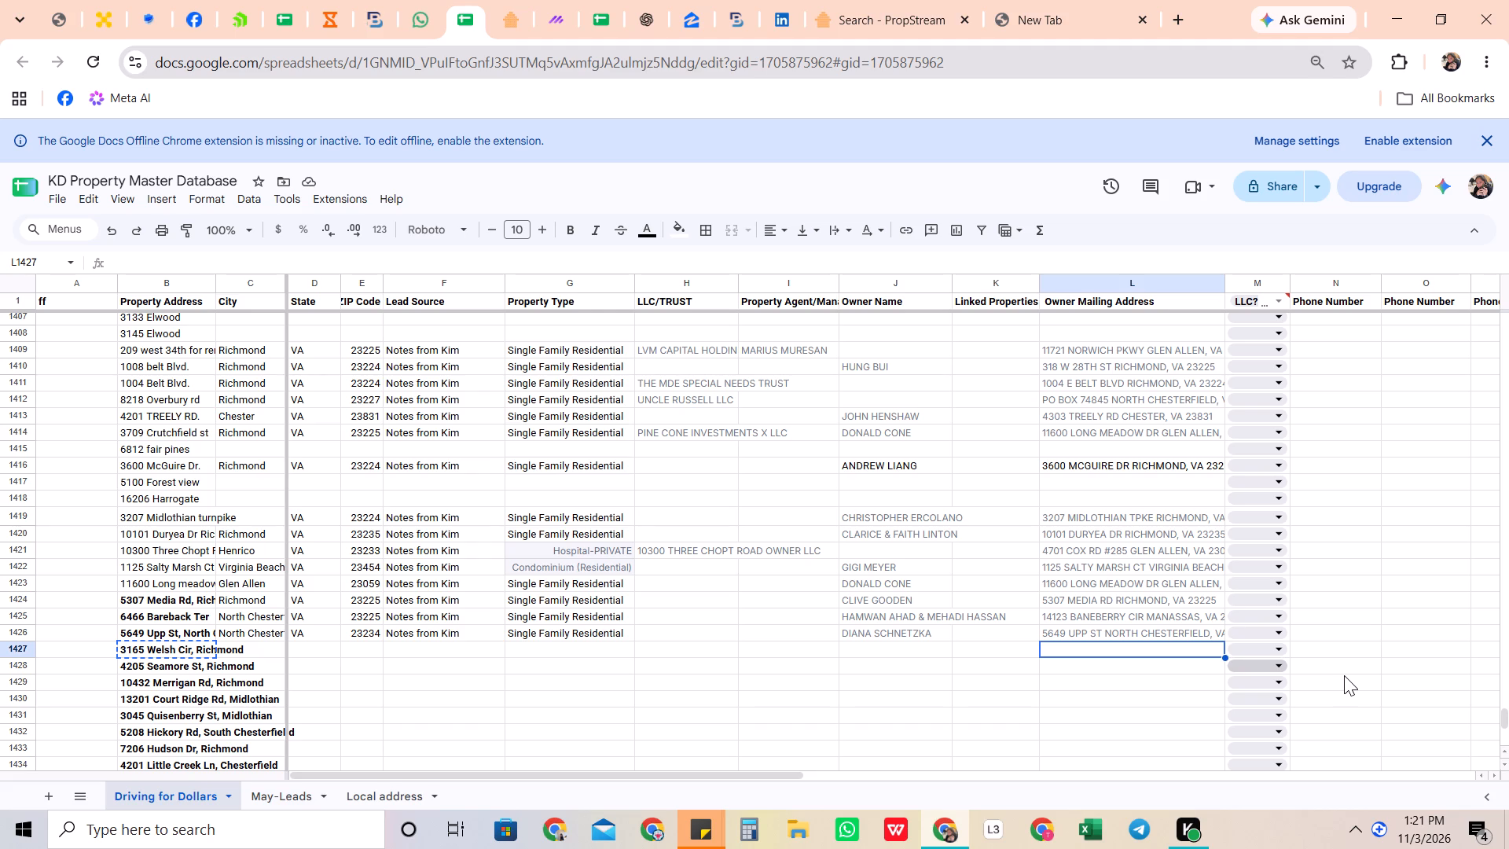
key("ctrl+v")
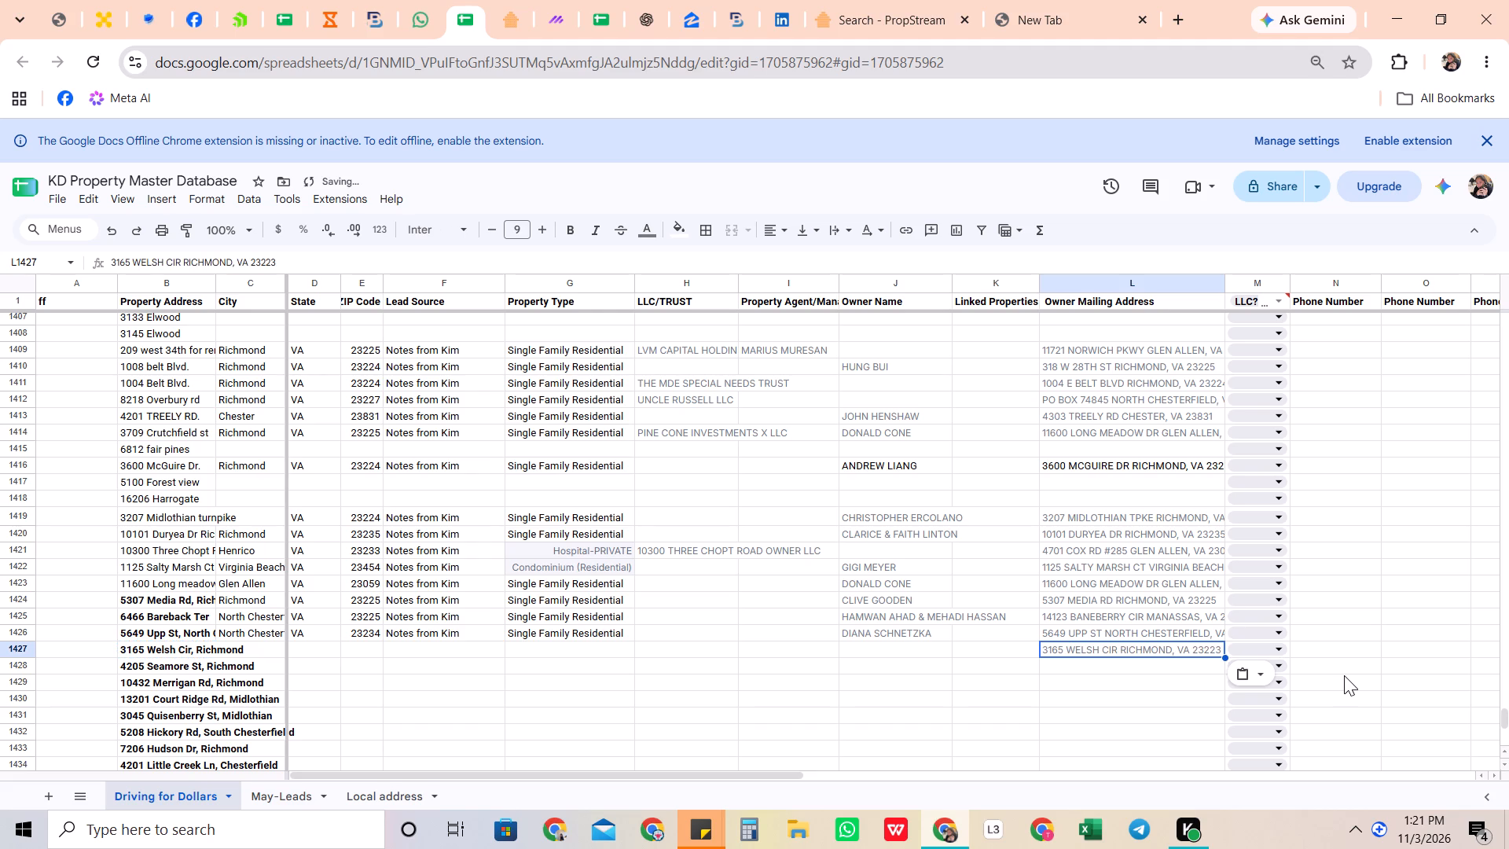
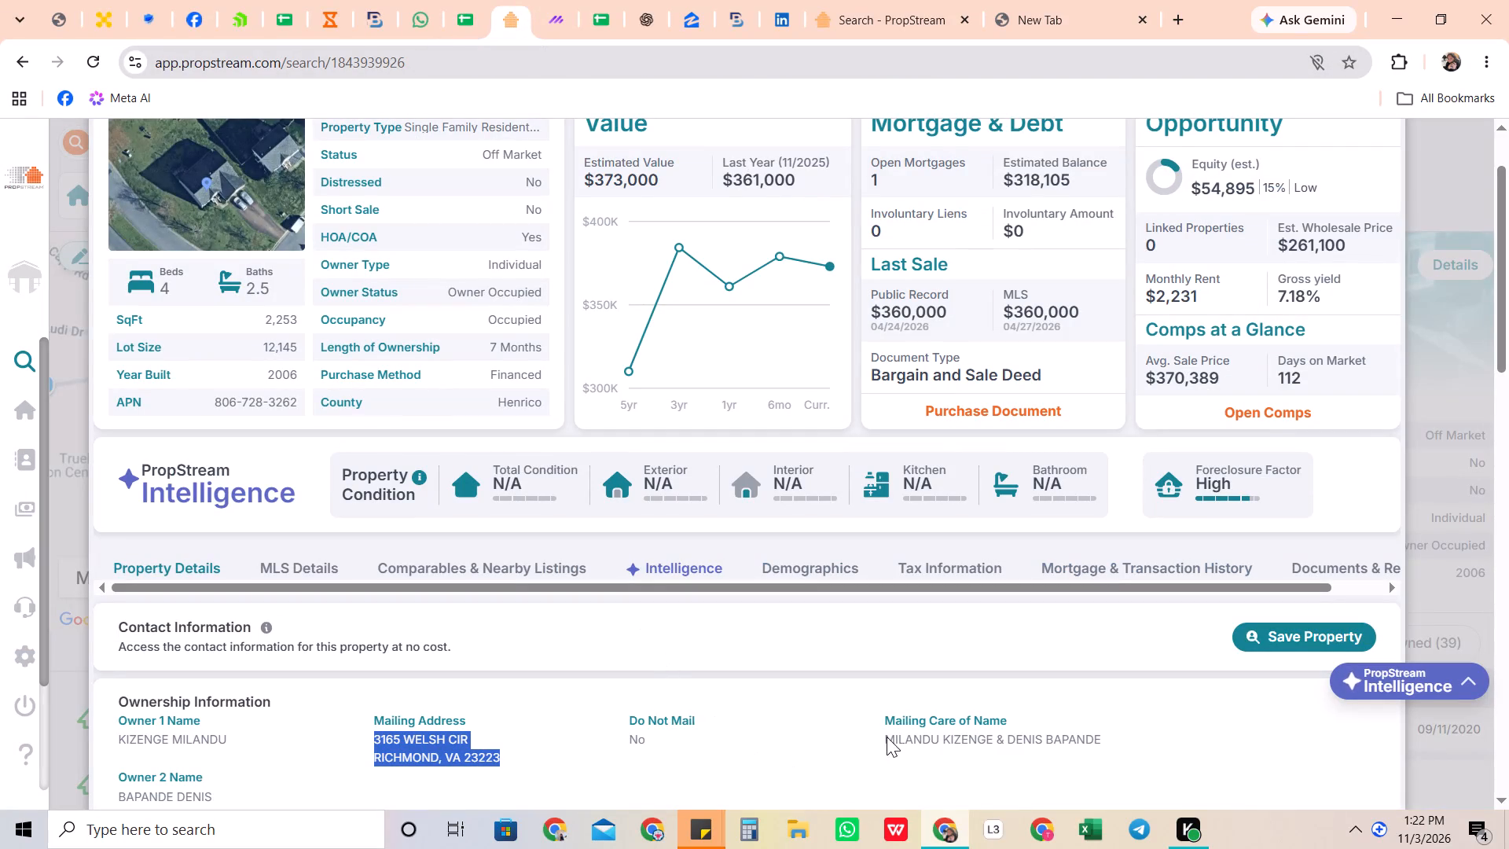
Copy the Mailing Care of Name from the property's PropStream ownership information into Owner Name in row 1427 of the sheet.
left_click_drag(884, 743, 1123, 743)
right_click(1078, 743)
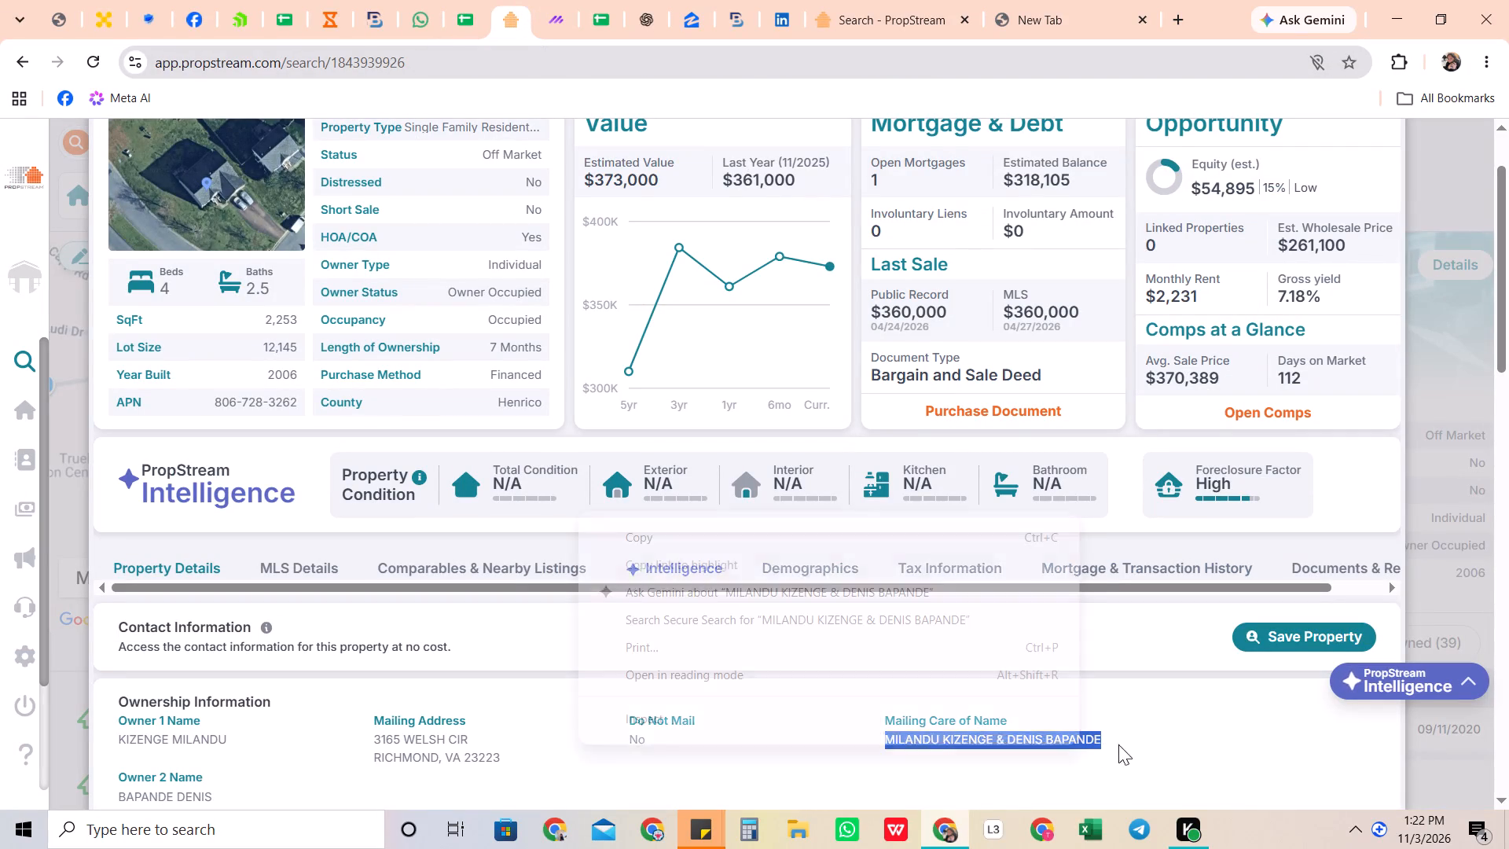
left_click(802, 531)
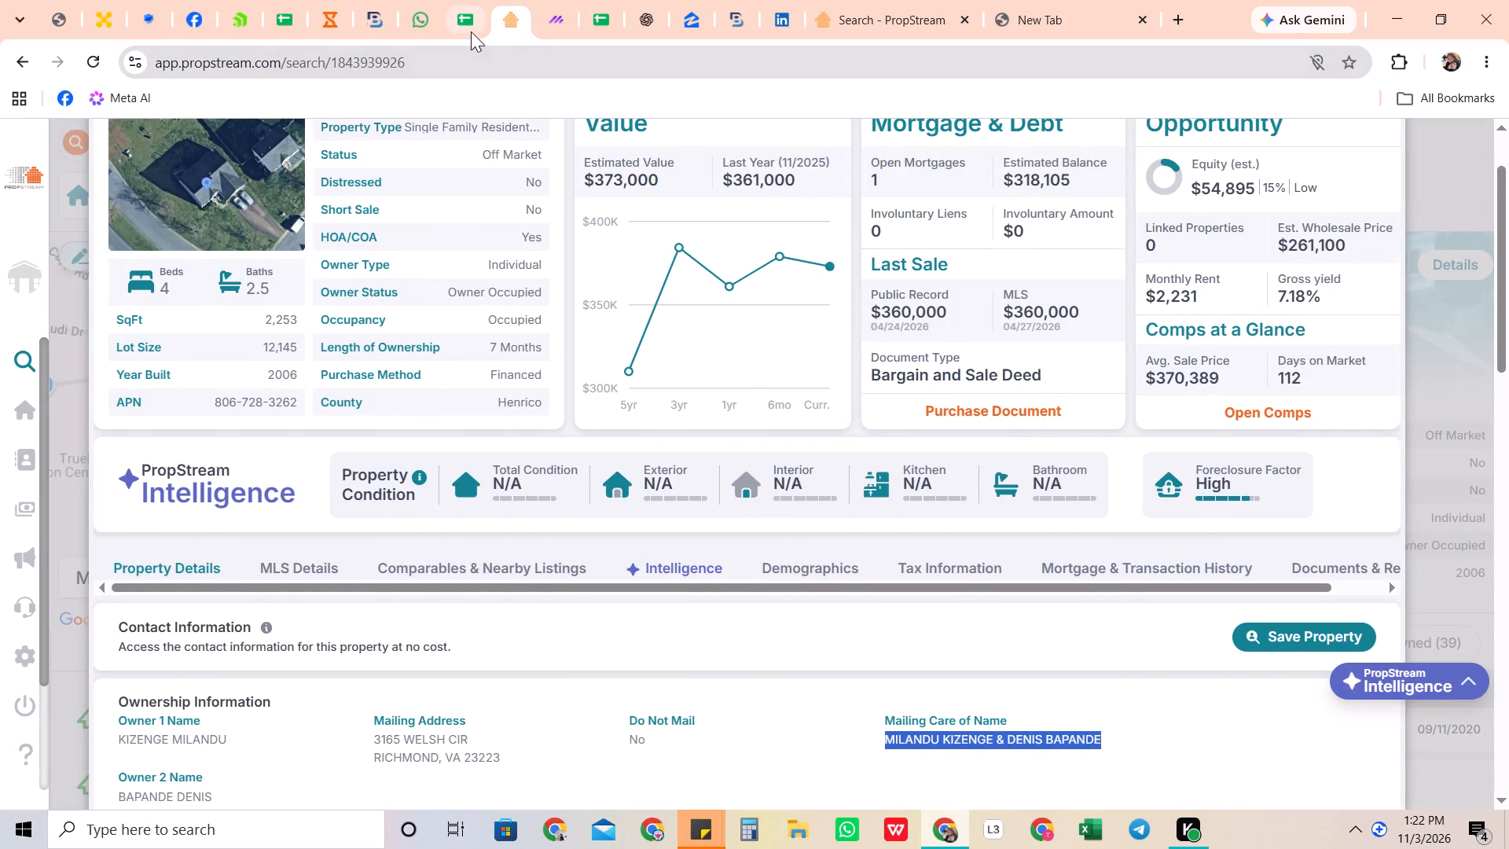
left_click(471, 31)
left_click(885, 652)
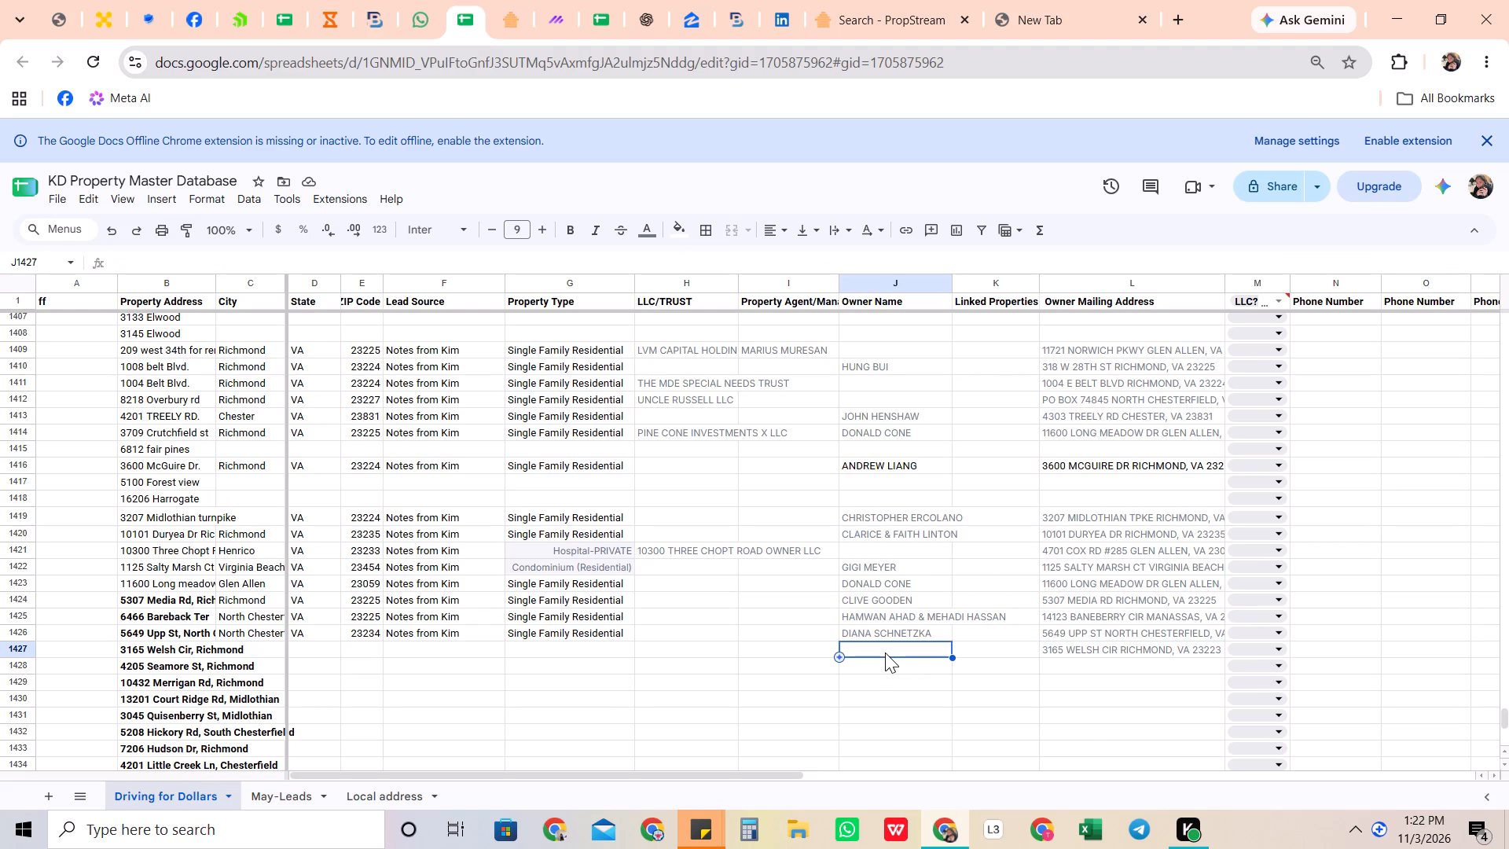
key("ctrl+v")
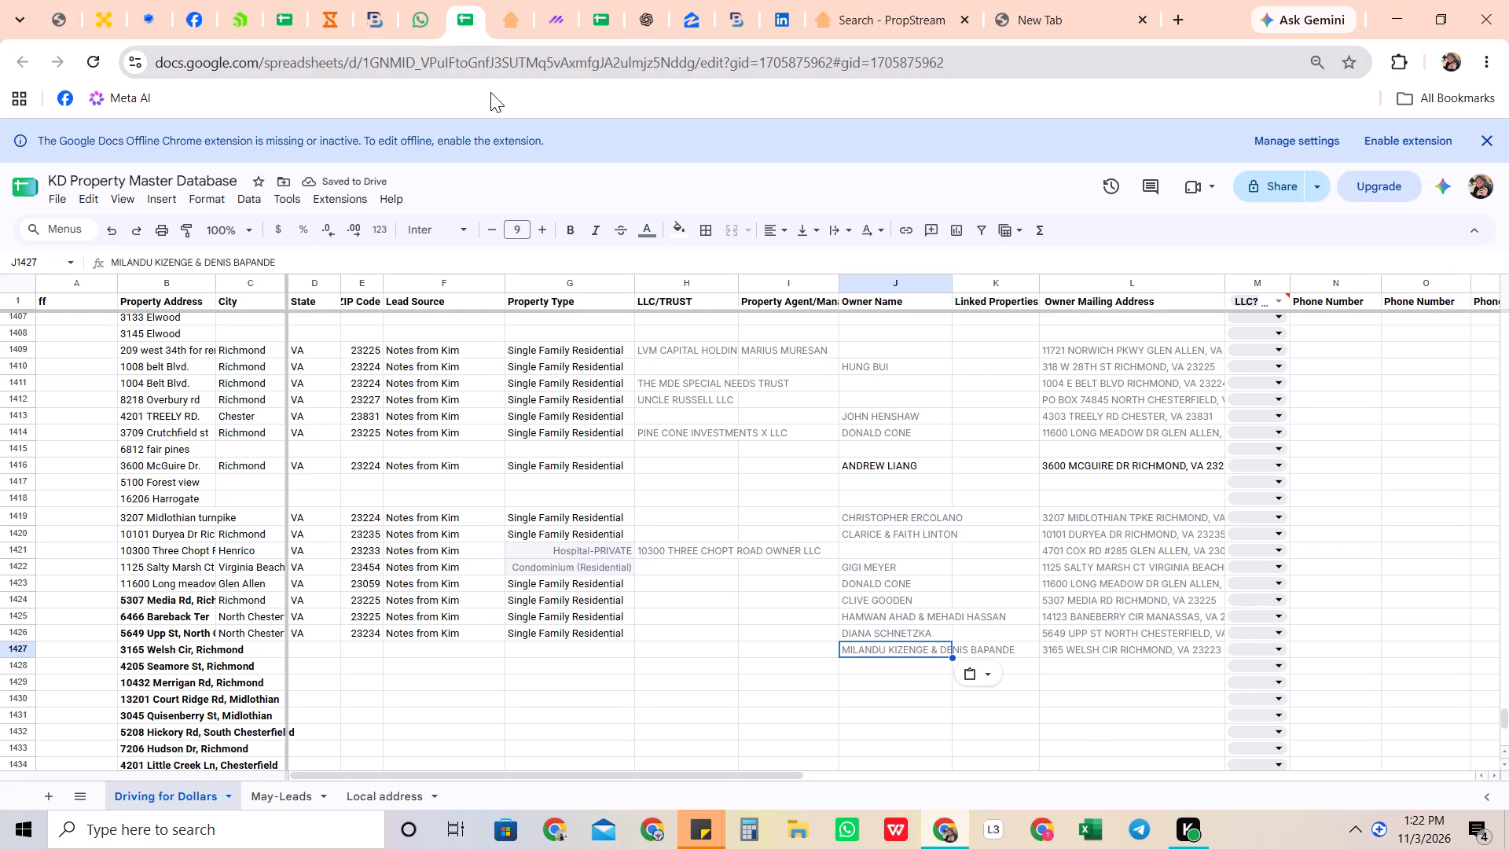
Check the property's details in PropStream and enter Single Family Residential as the Property Type in row 1427 of the sheet.
left_click(516, 17)
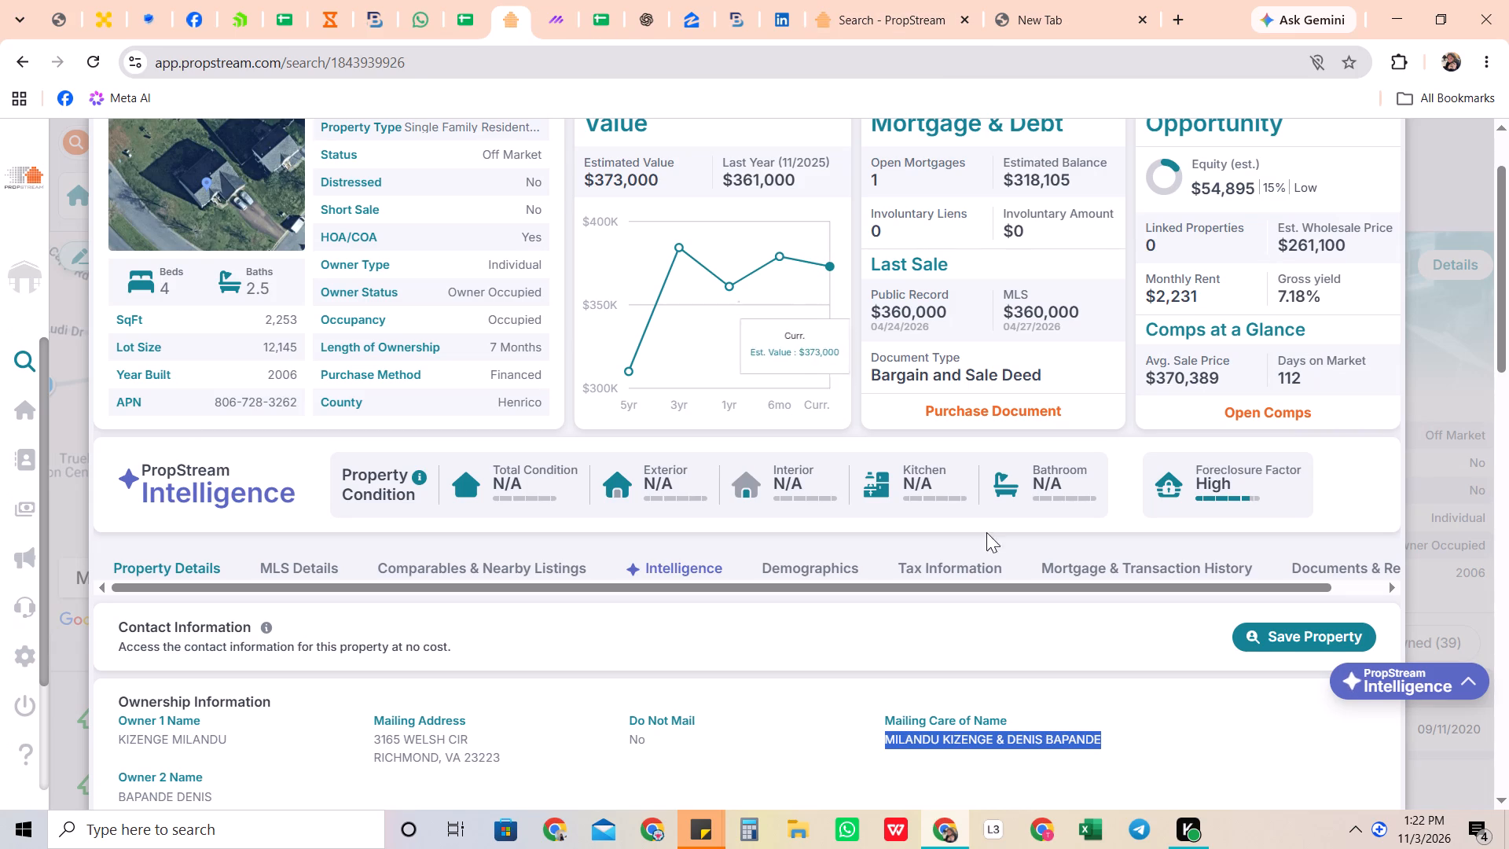
left_click_drag(373, 744, 431, 752)
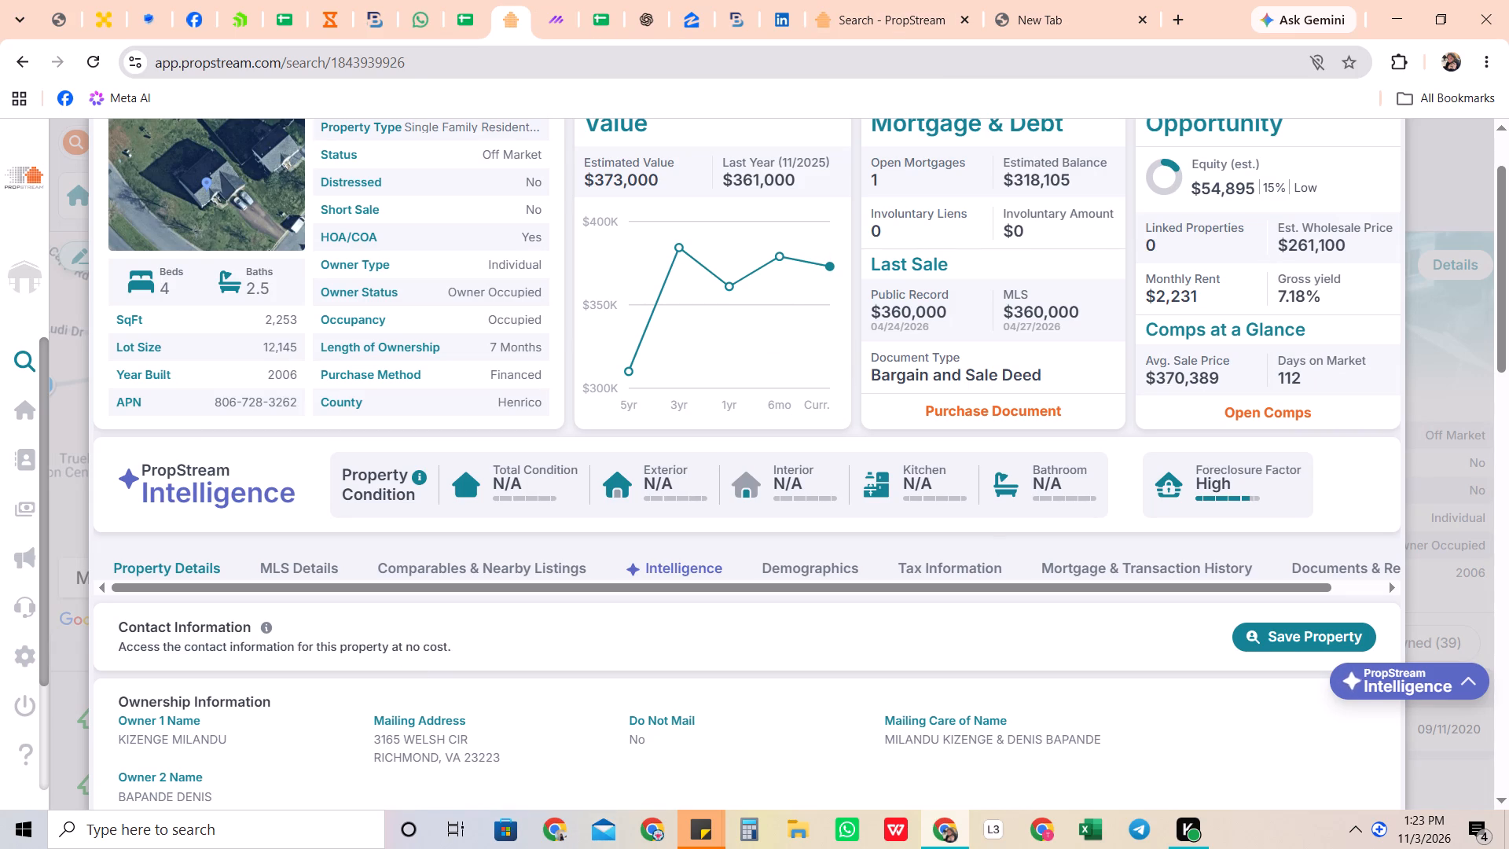
left_click_drag(431, 752, 523, 762)
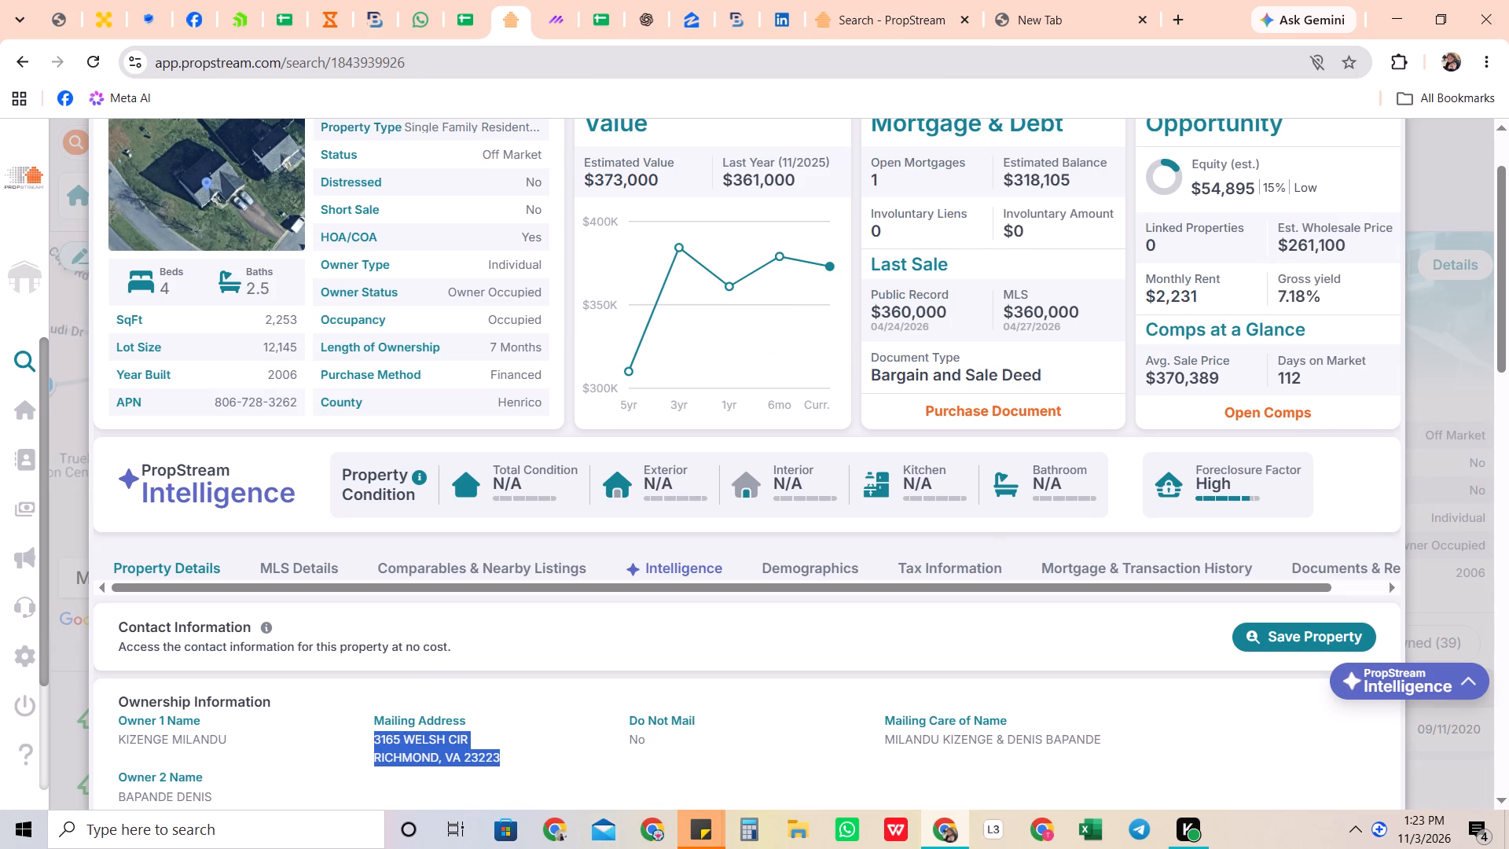
scroll(527, 726, "down", 2)
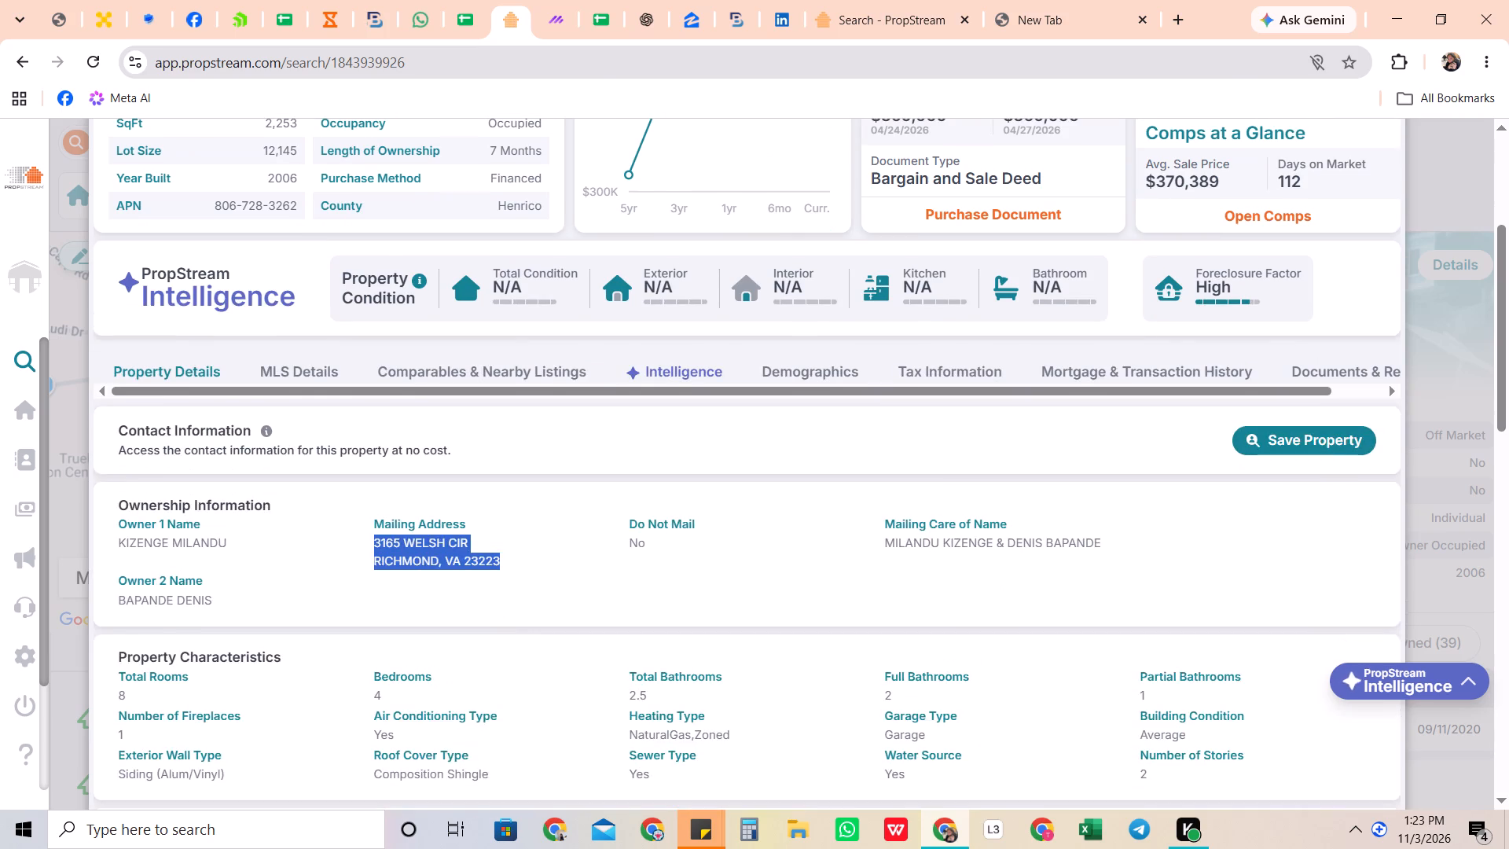
scroll(703, 721, "up", 4)
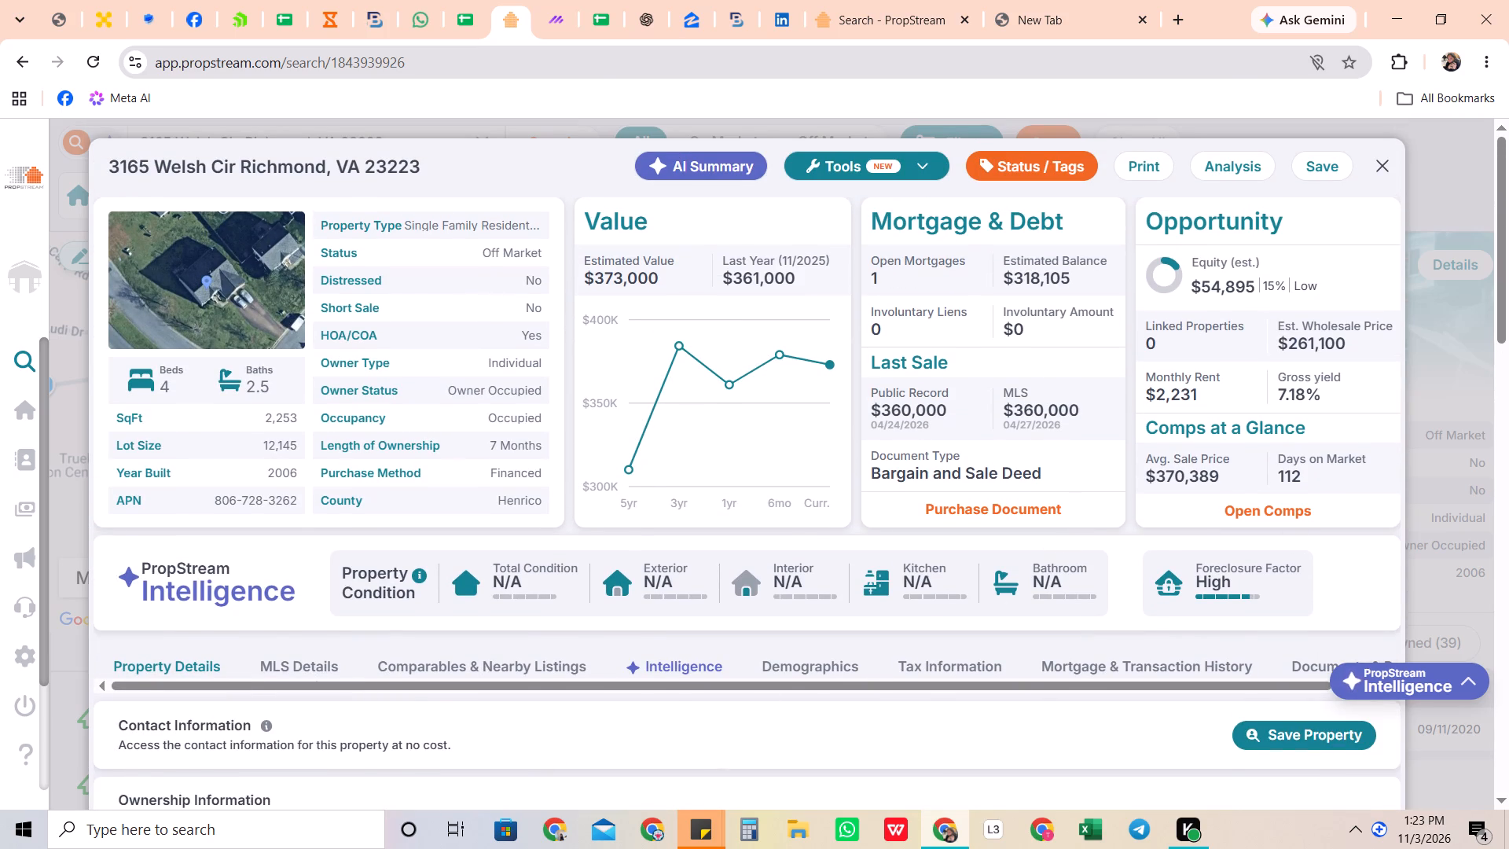
left_click(469, 13)
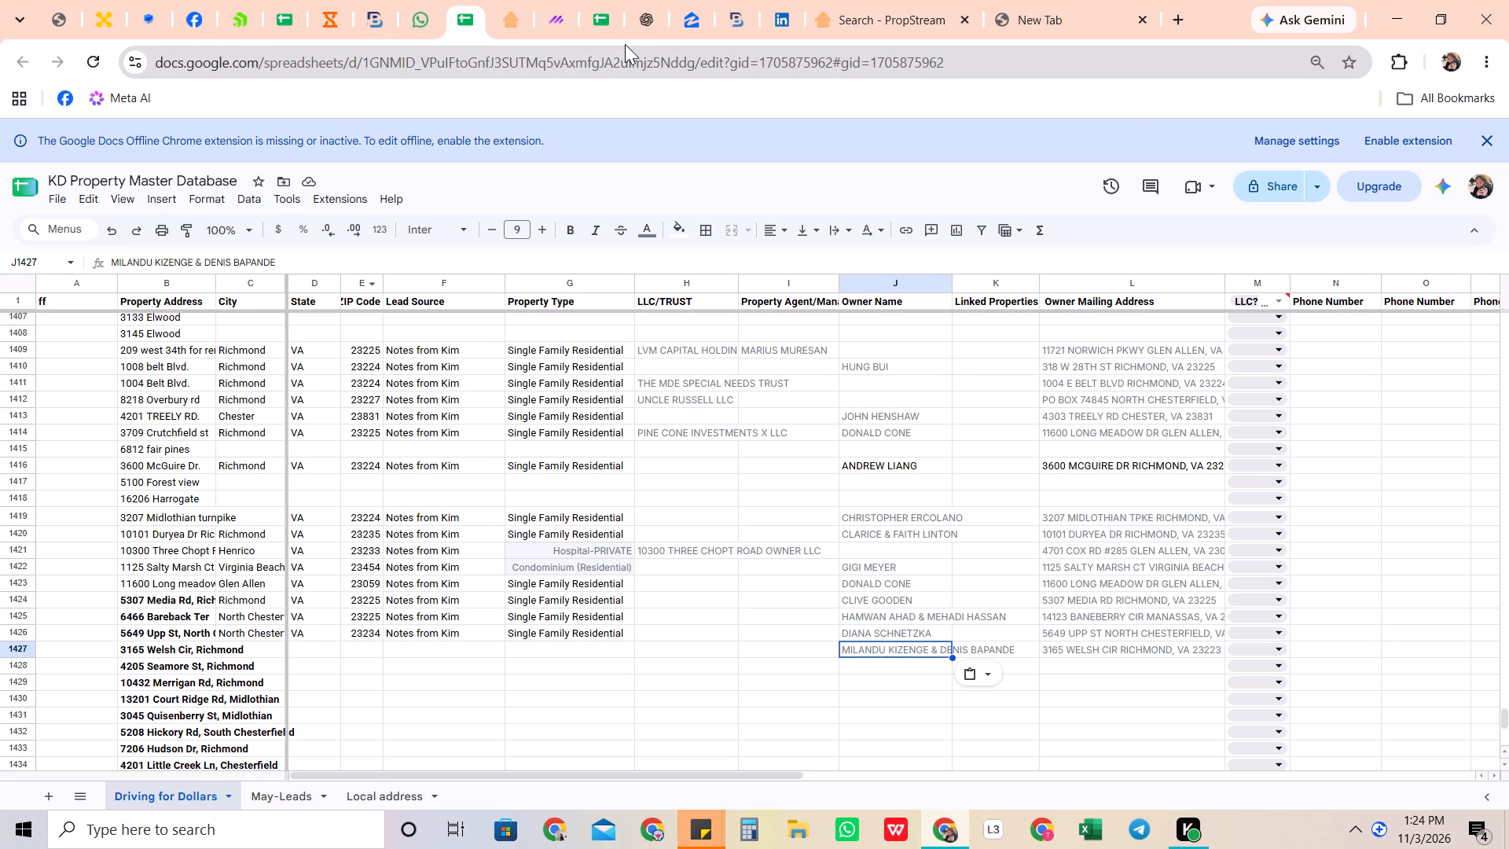
left_click(502, 28)
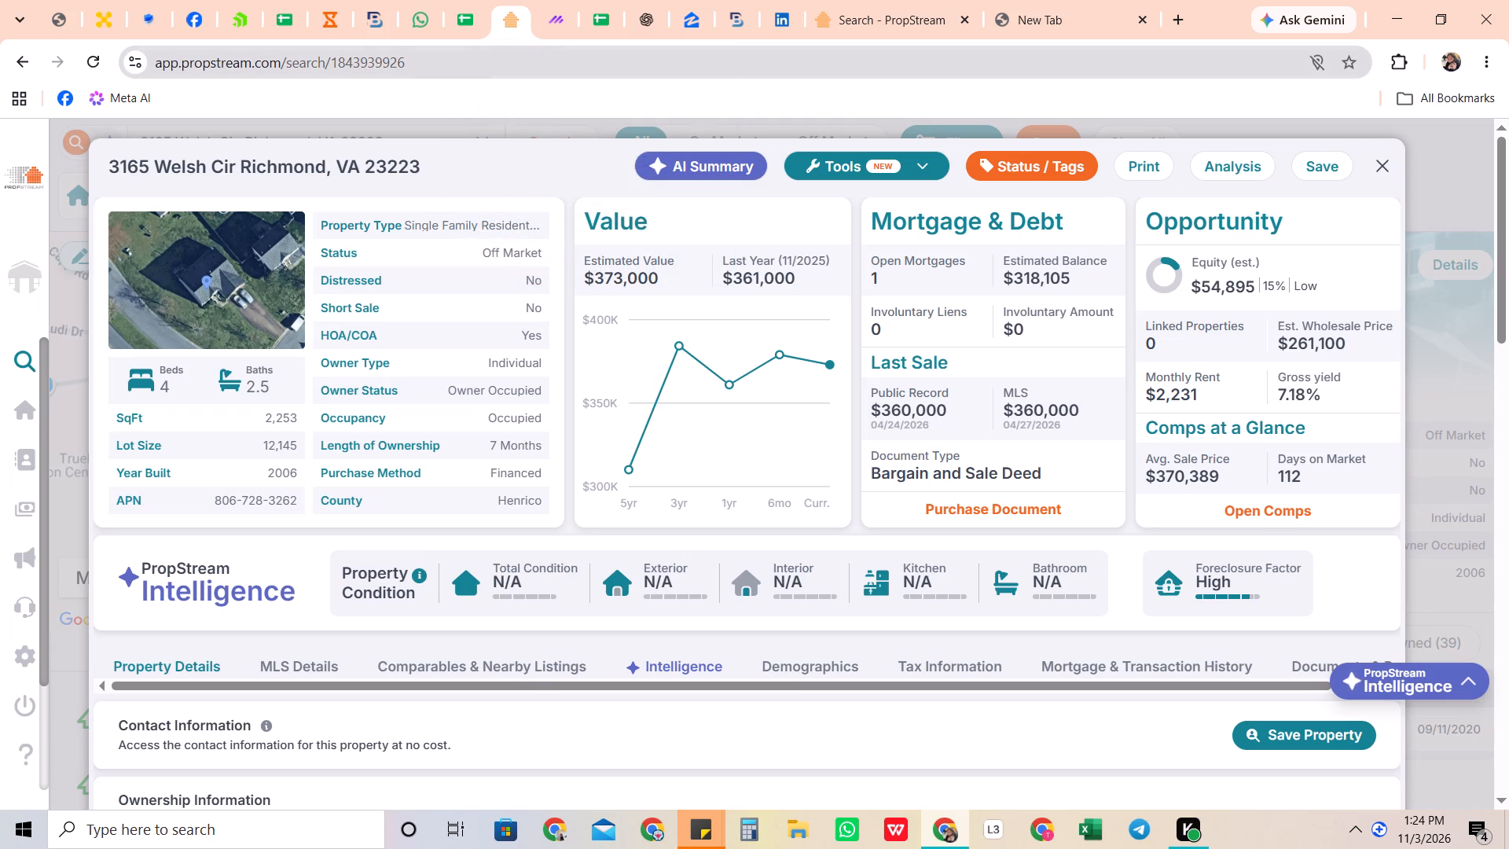
left_click(464, 21)
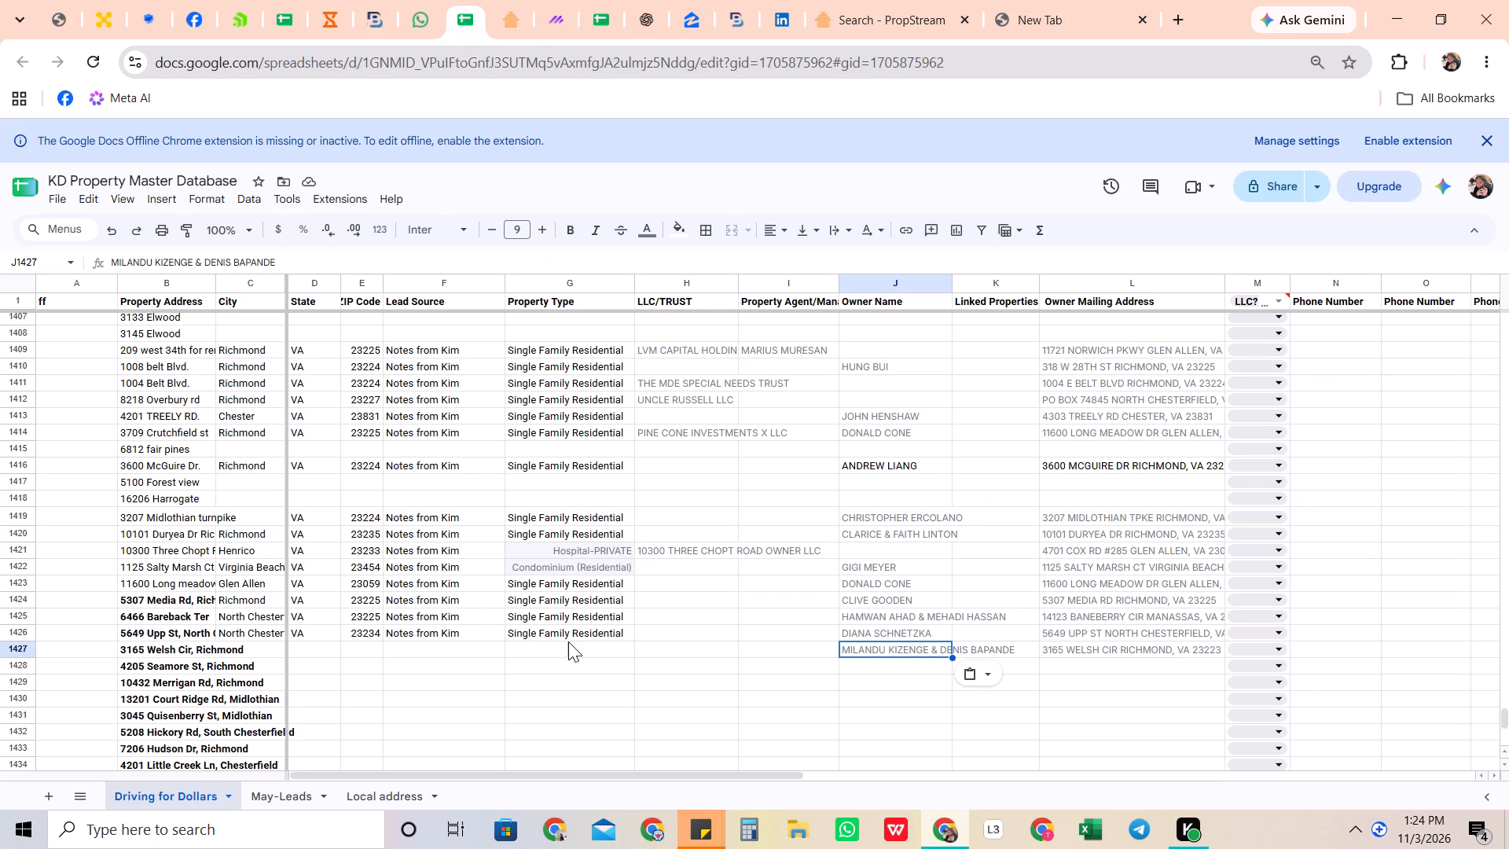
left_click(553, 648)
key("shift+s")
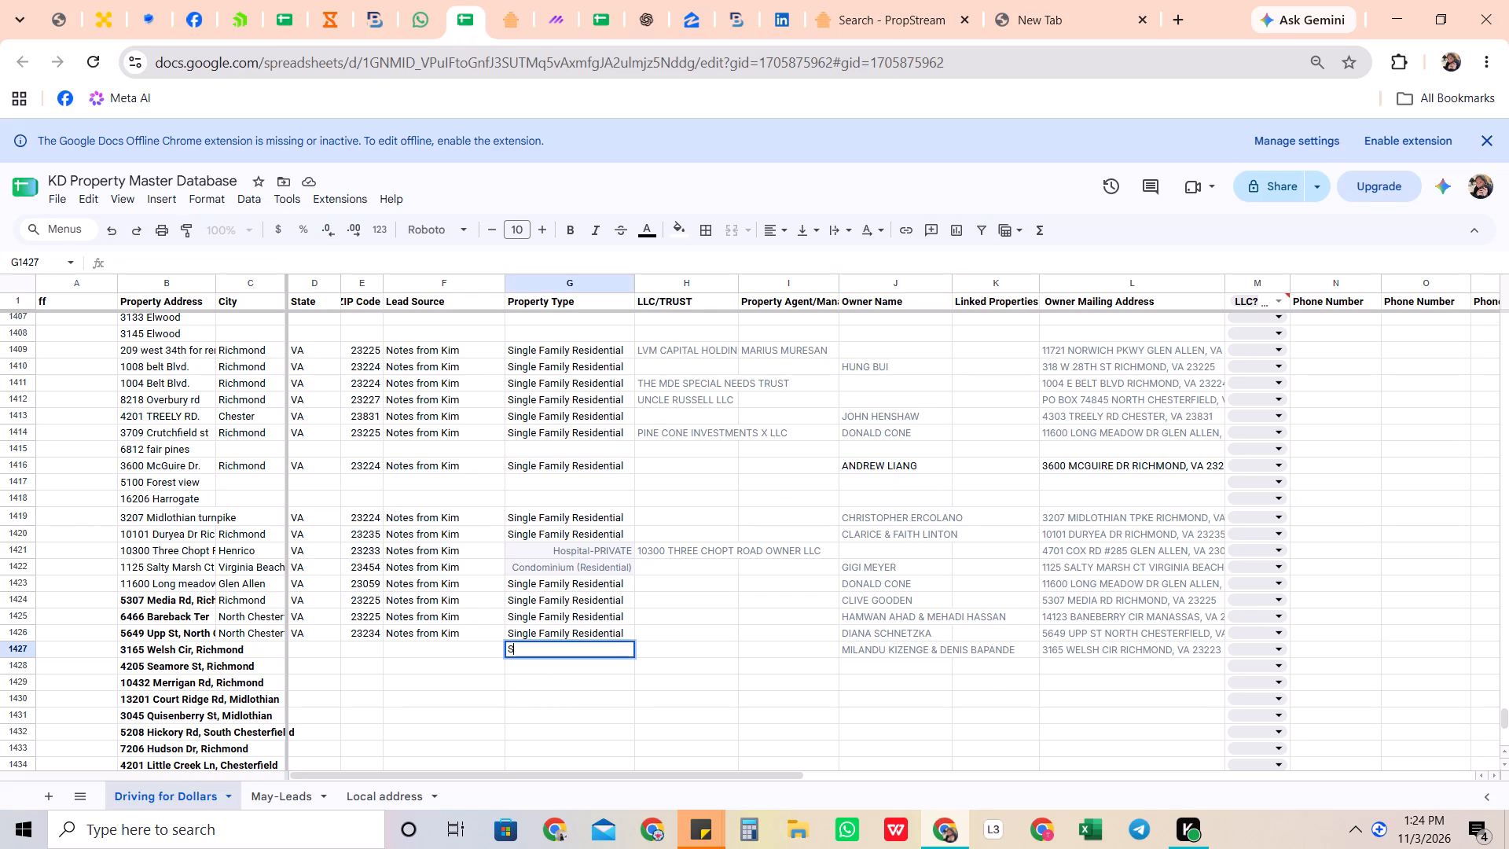
Enter Notes from Kim as the Lead Source in row 1427 of the sheet.
left_click(417, 649)
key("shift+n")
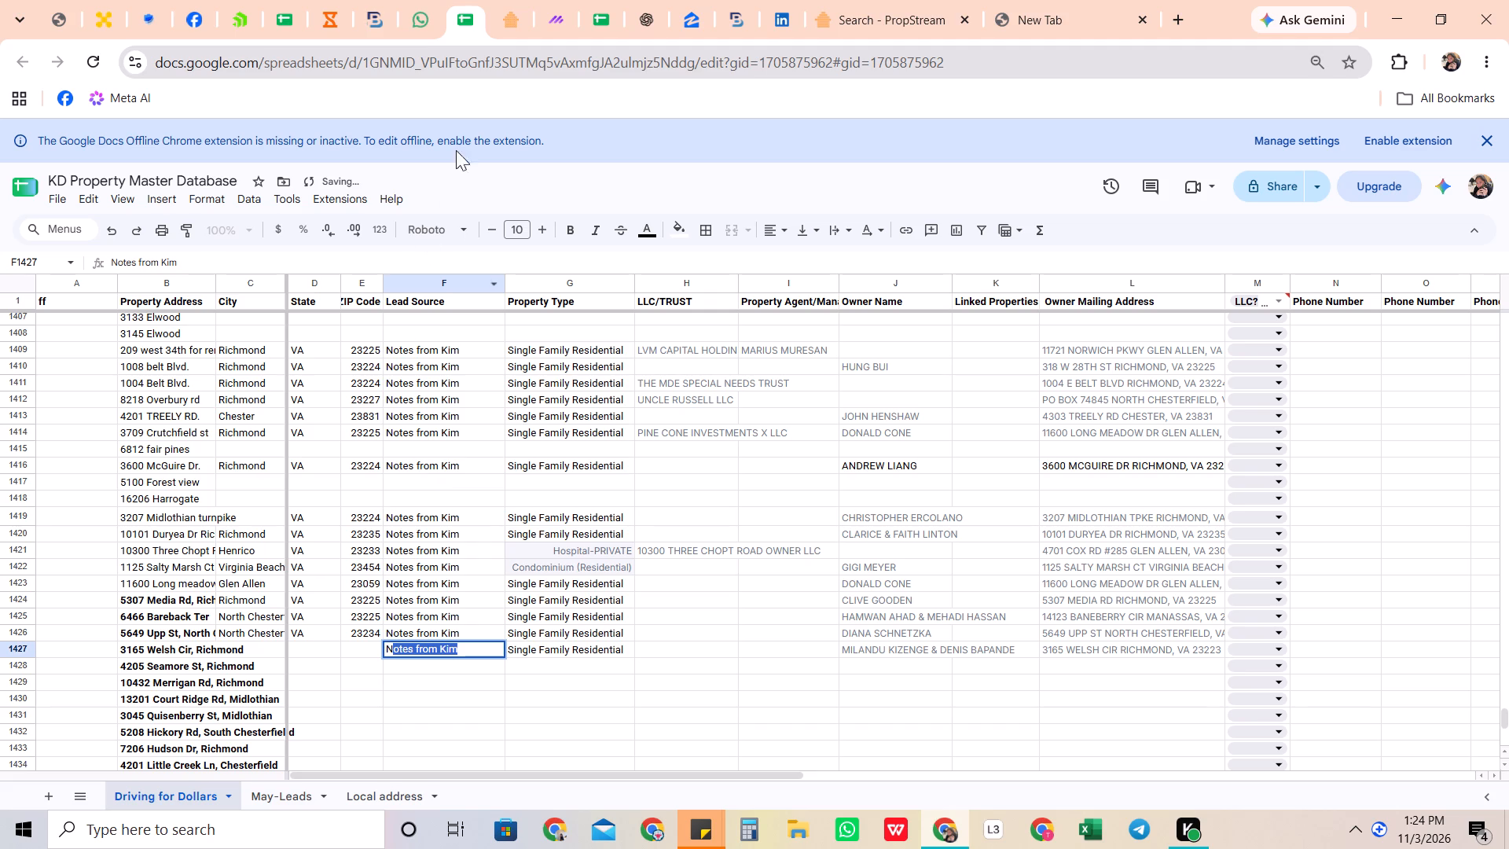
Copy the ZIP code from the property's address heading in PropStream into ZIP Code in row 1427 of the sheet.
left_click(505, 12)
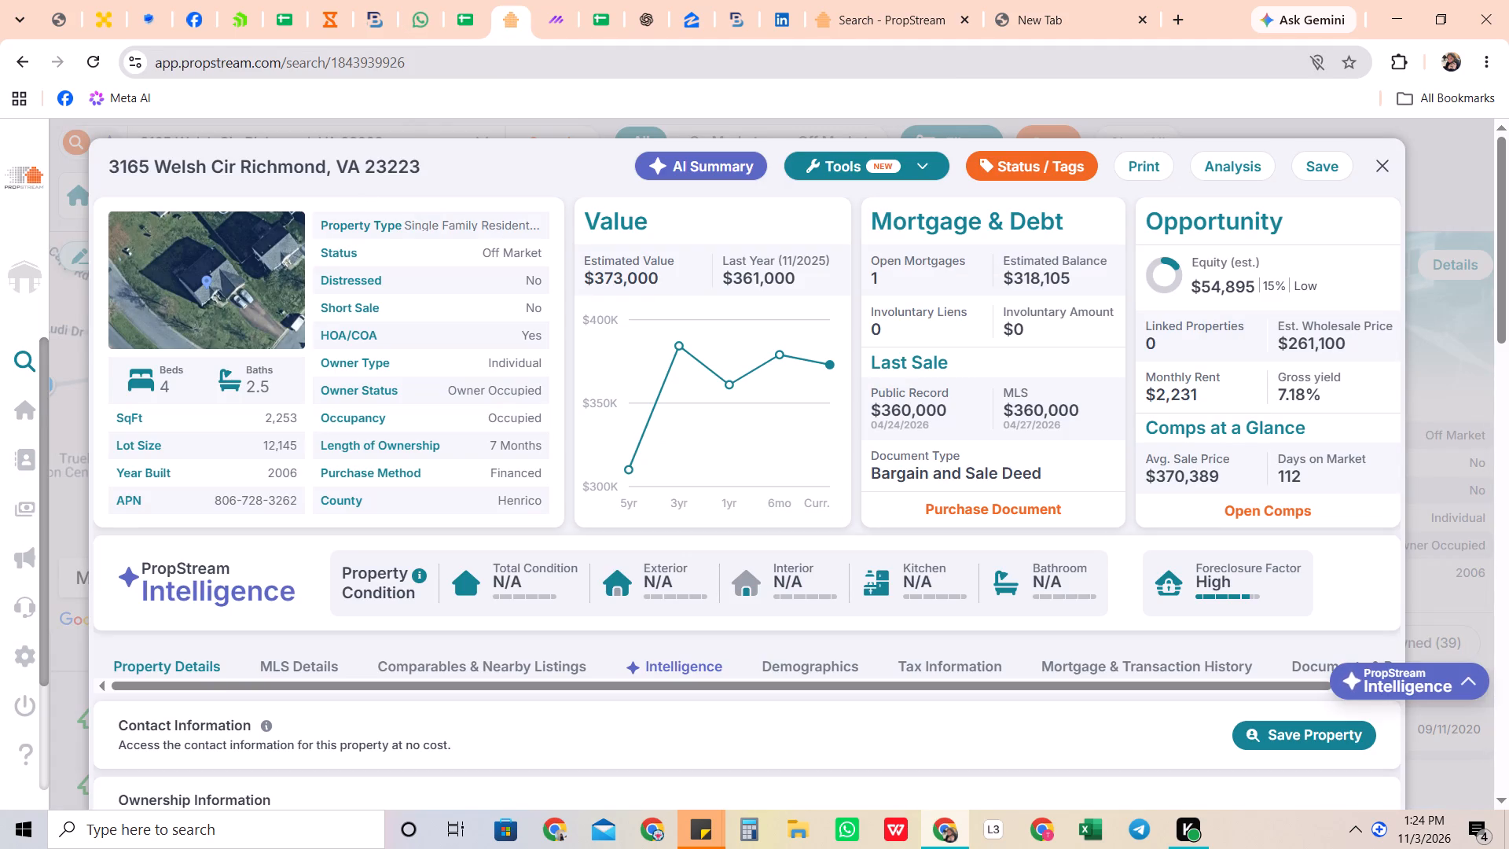
left_click_drag(369, 165, 465, 171)
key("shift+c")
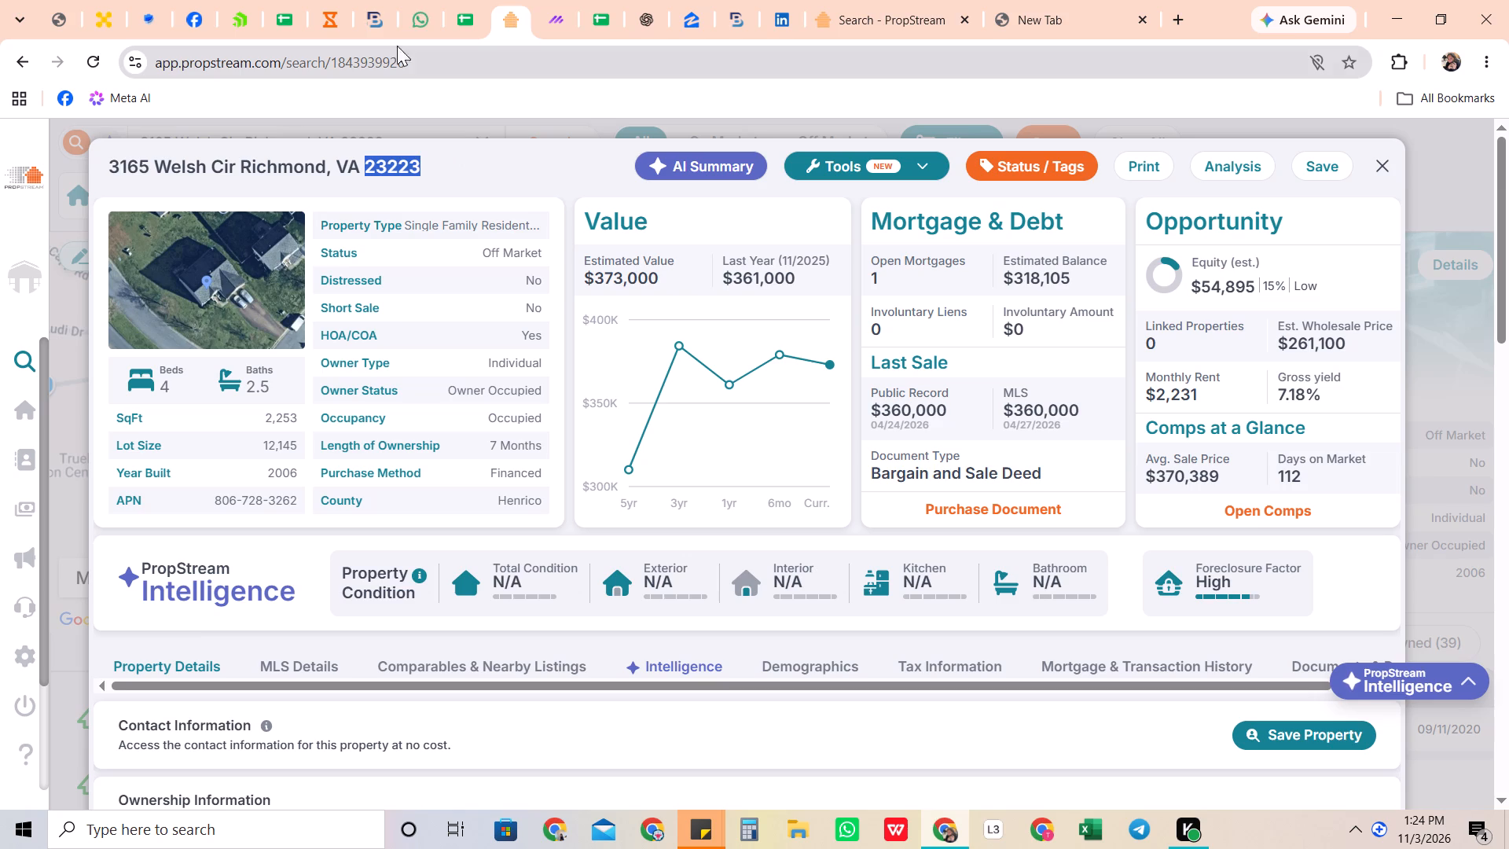
left_click(453, 18)
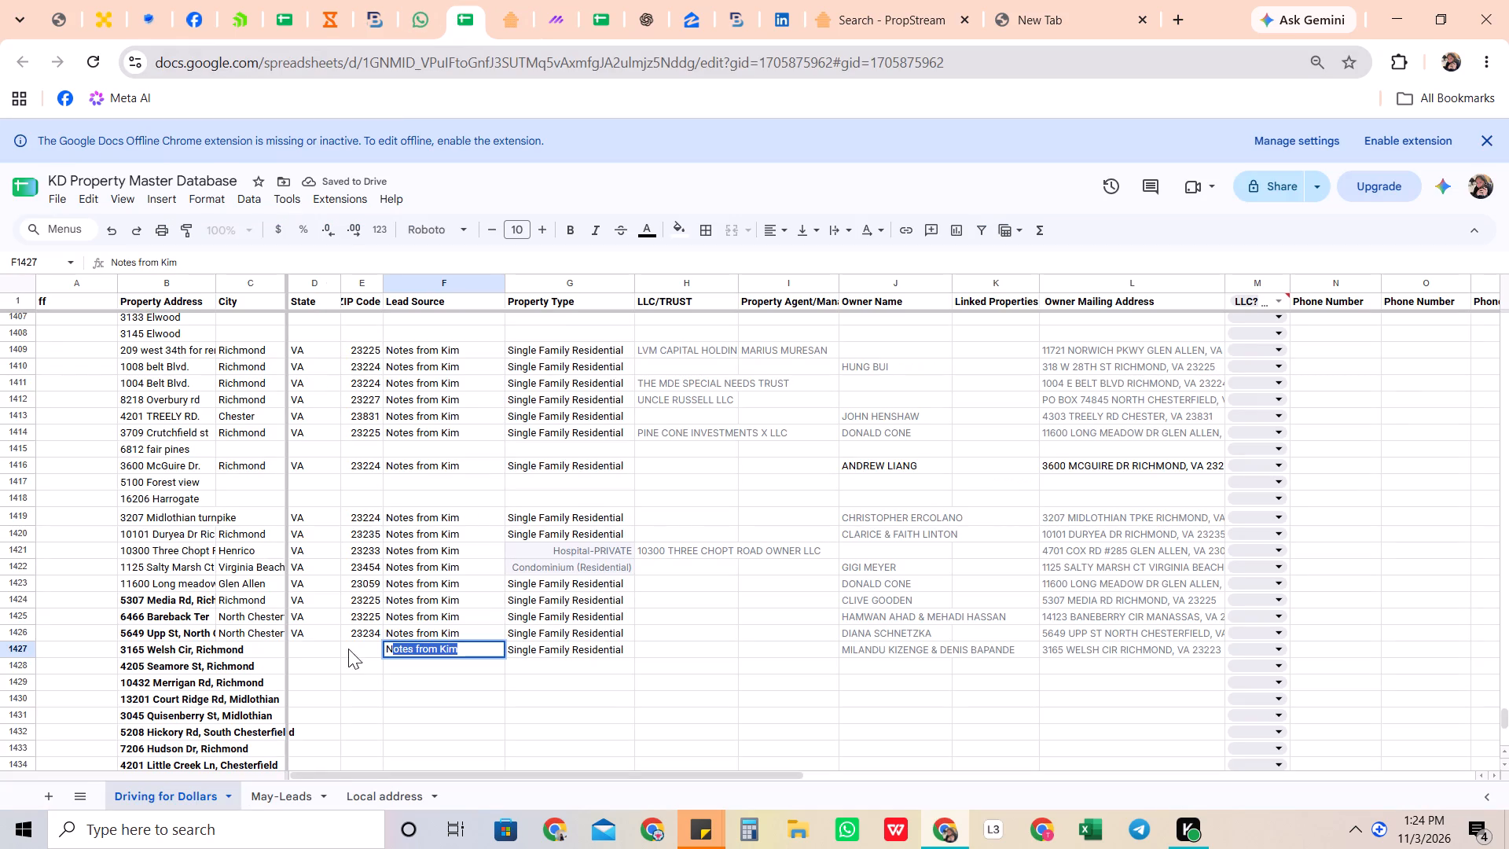
left_click(354, 650)
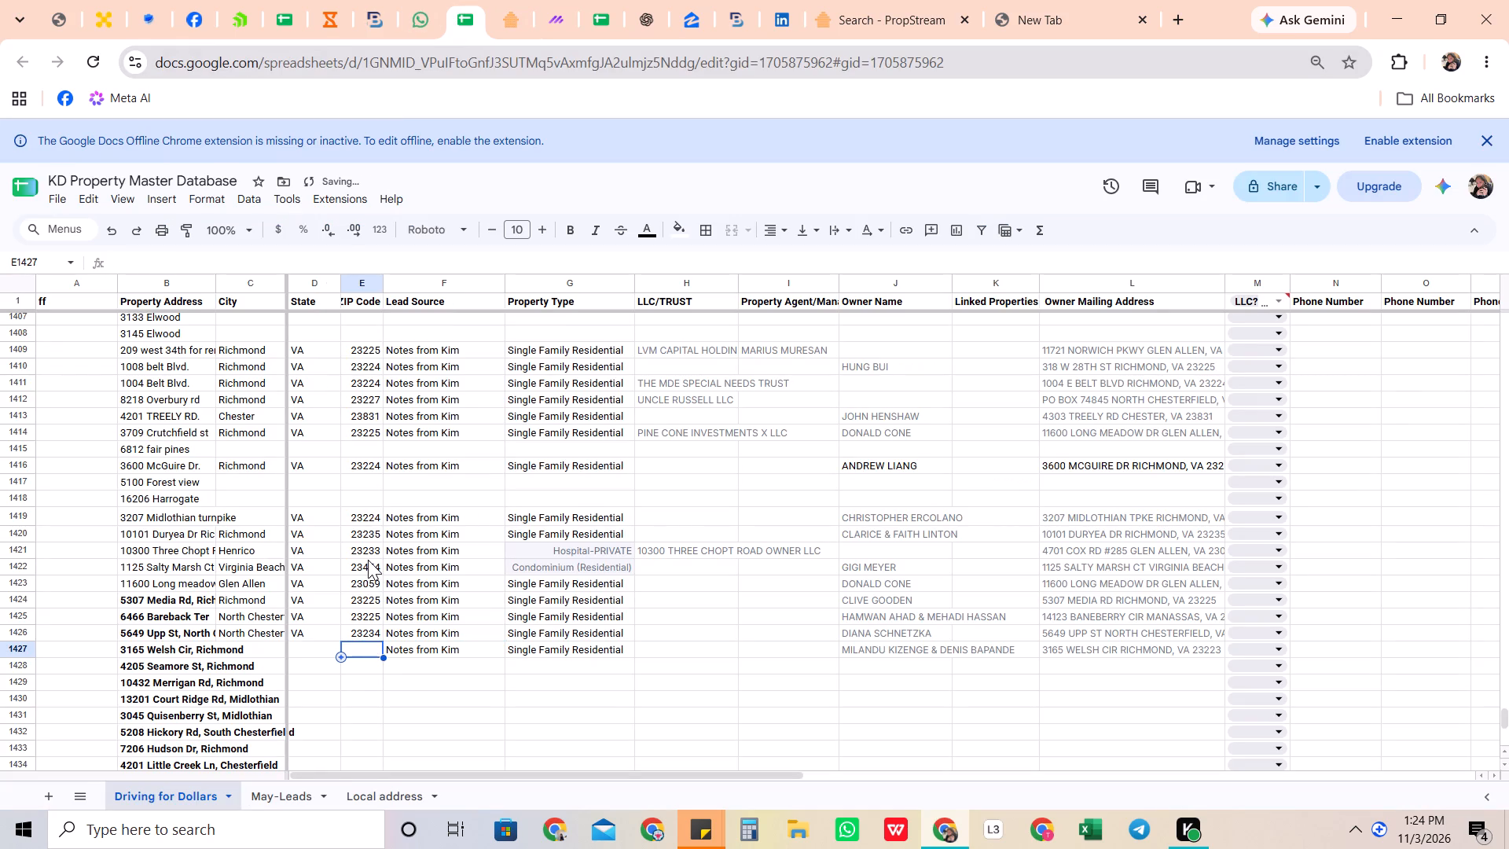
key("ctrl+v")
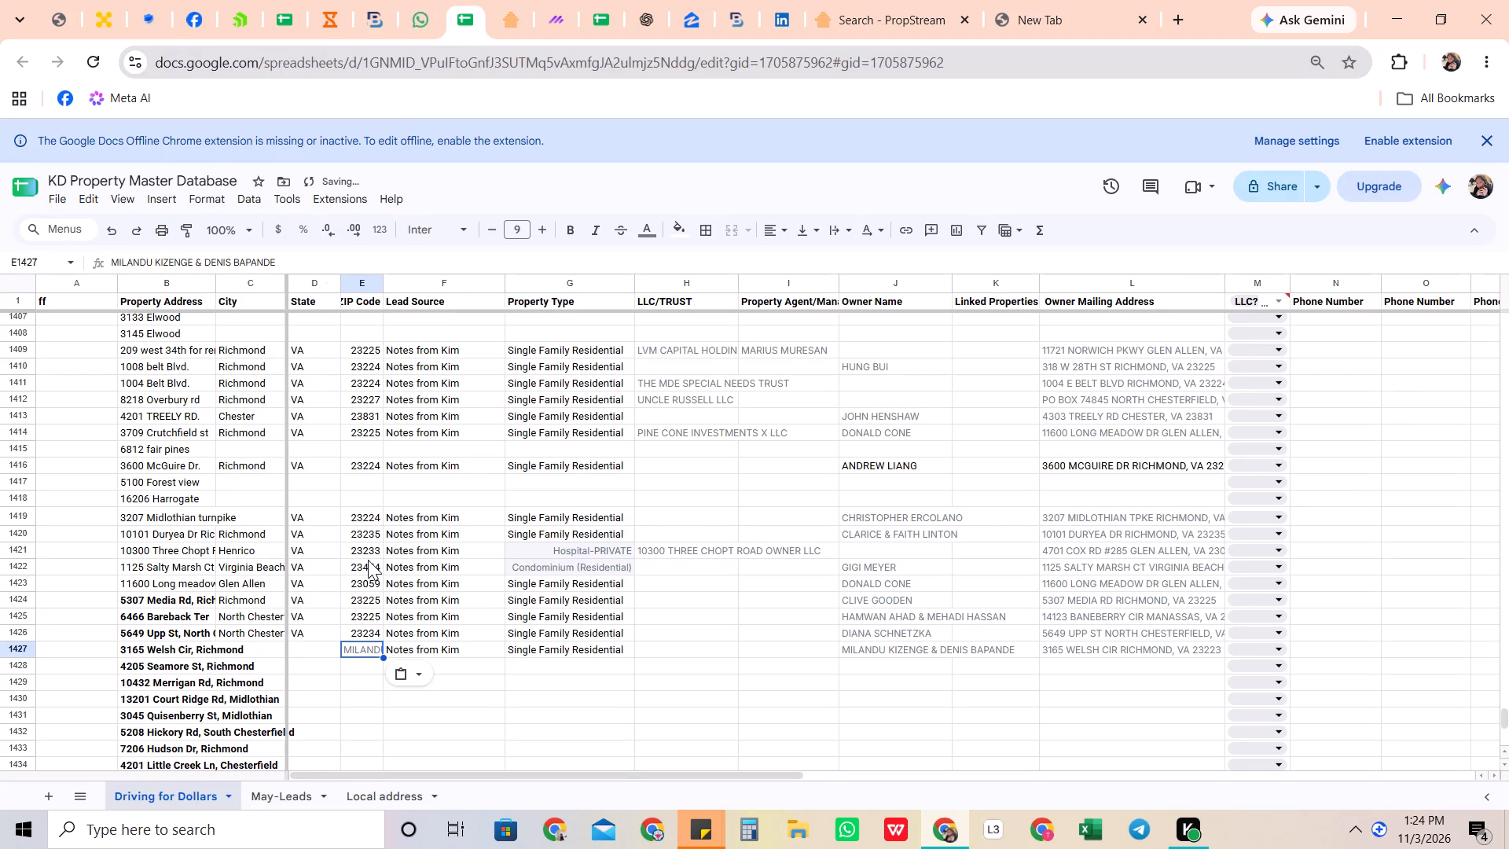
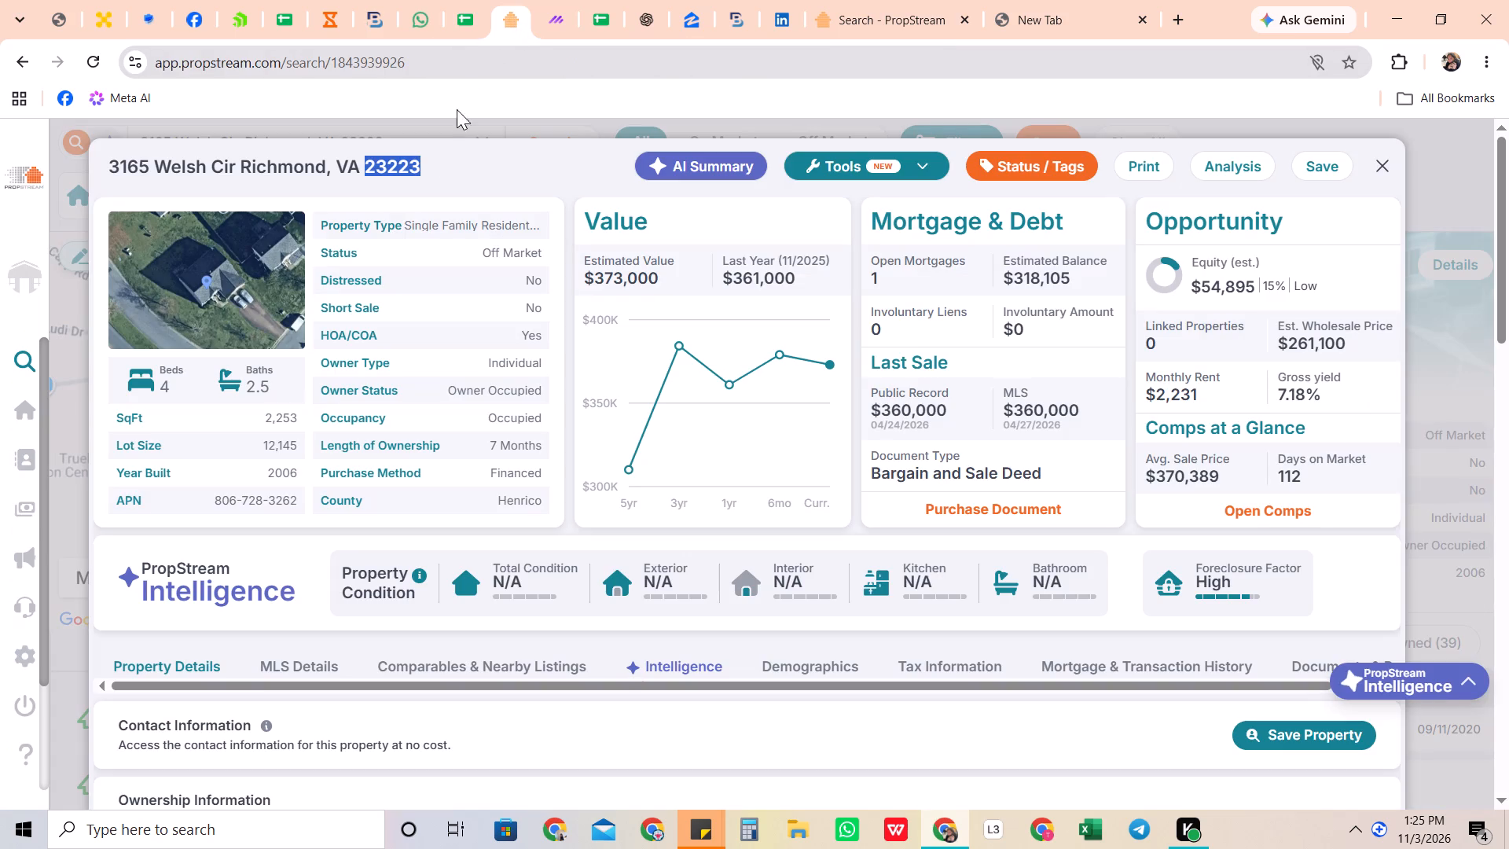
Copy the ZIP code from the address heading of the property's PropStream details.
right_click(413, 164)
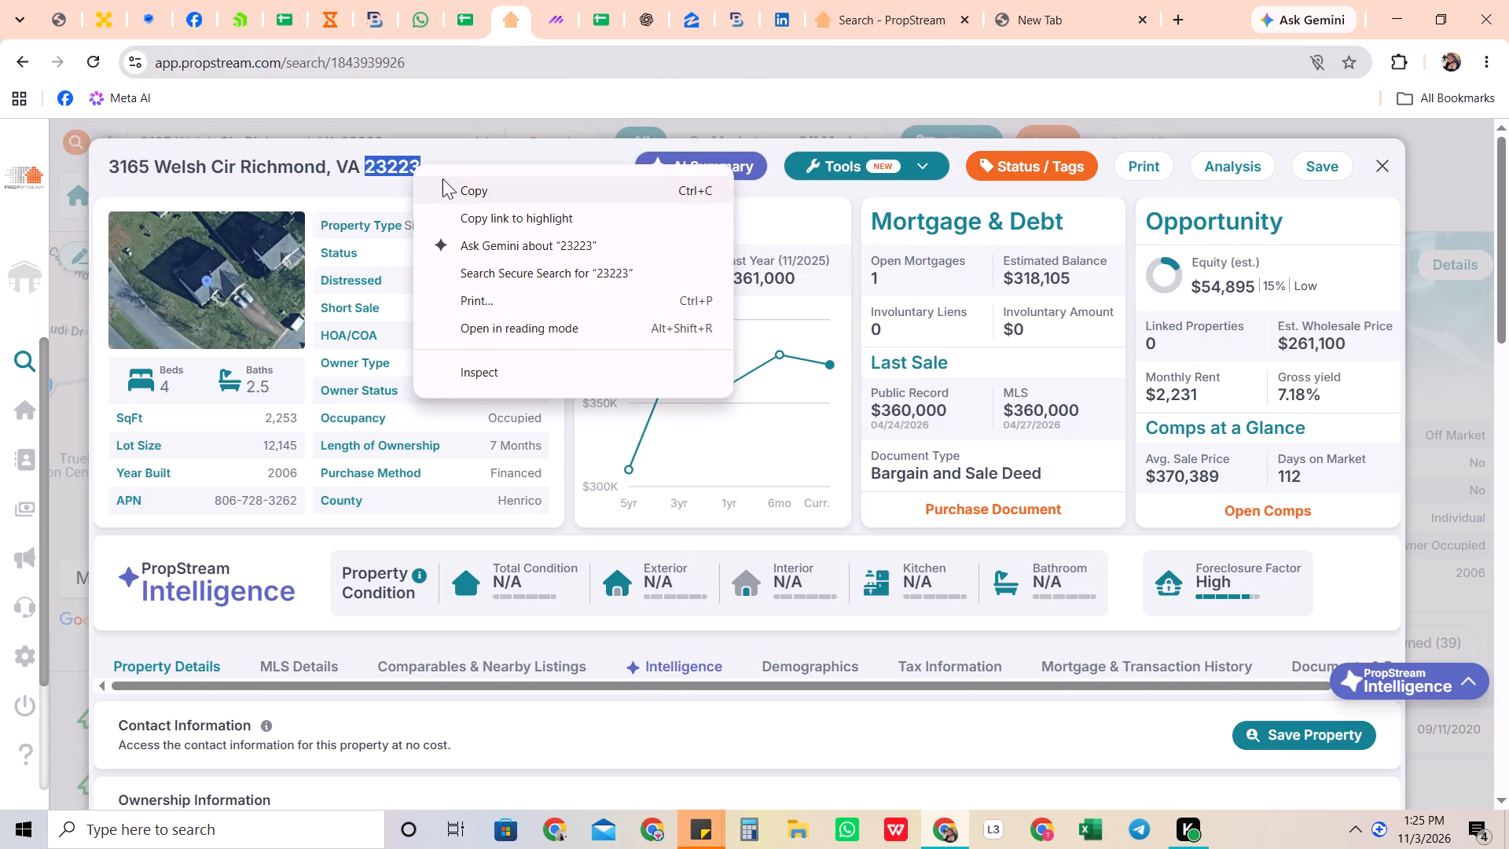
Copy the ZIP code 23223 from the property's PropStream heading into ZIP Code in row 1427 of the sheet.
left_click(453, 185)
left_click(461, 23)
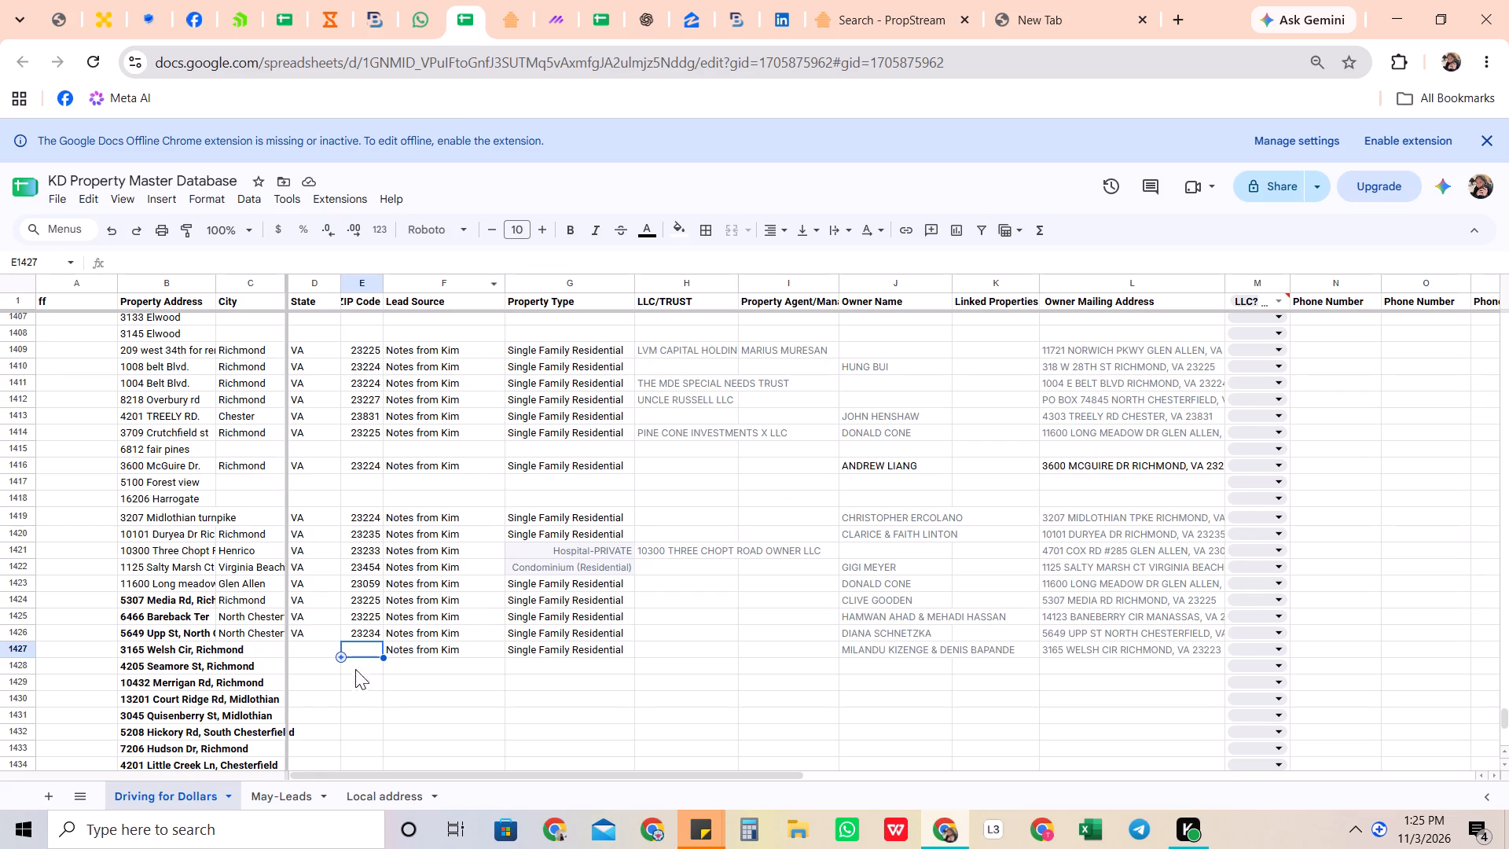
triple_click(366, 649)
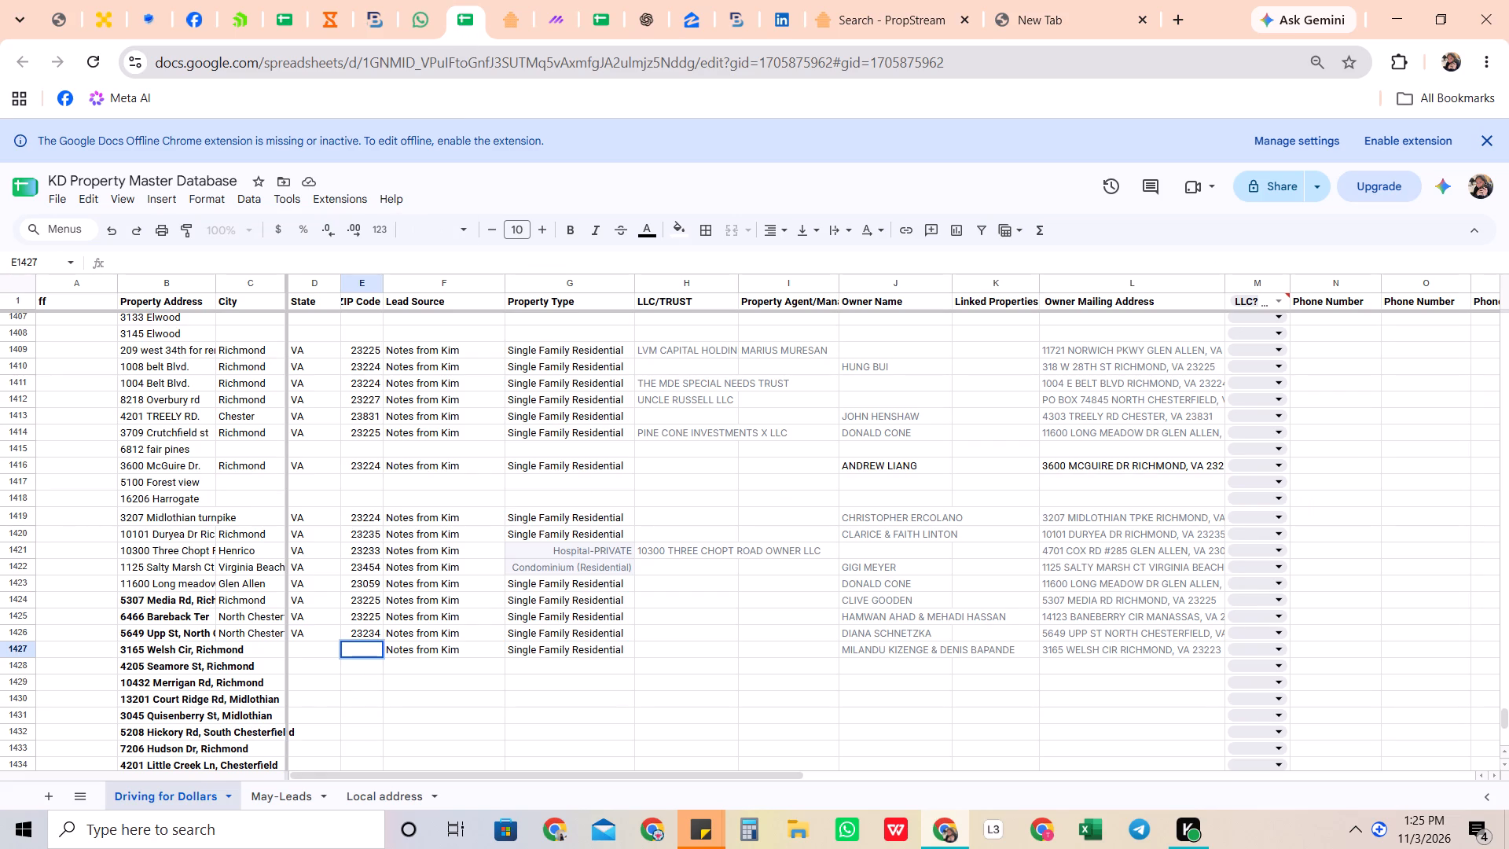
key("ctrl+v")
Enter VA as the State in row 1427 of the sheet.
left_click(320, 653)
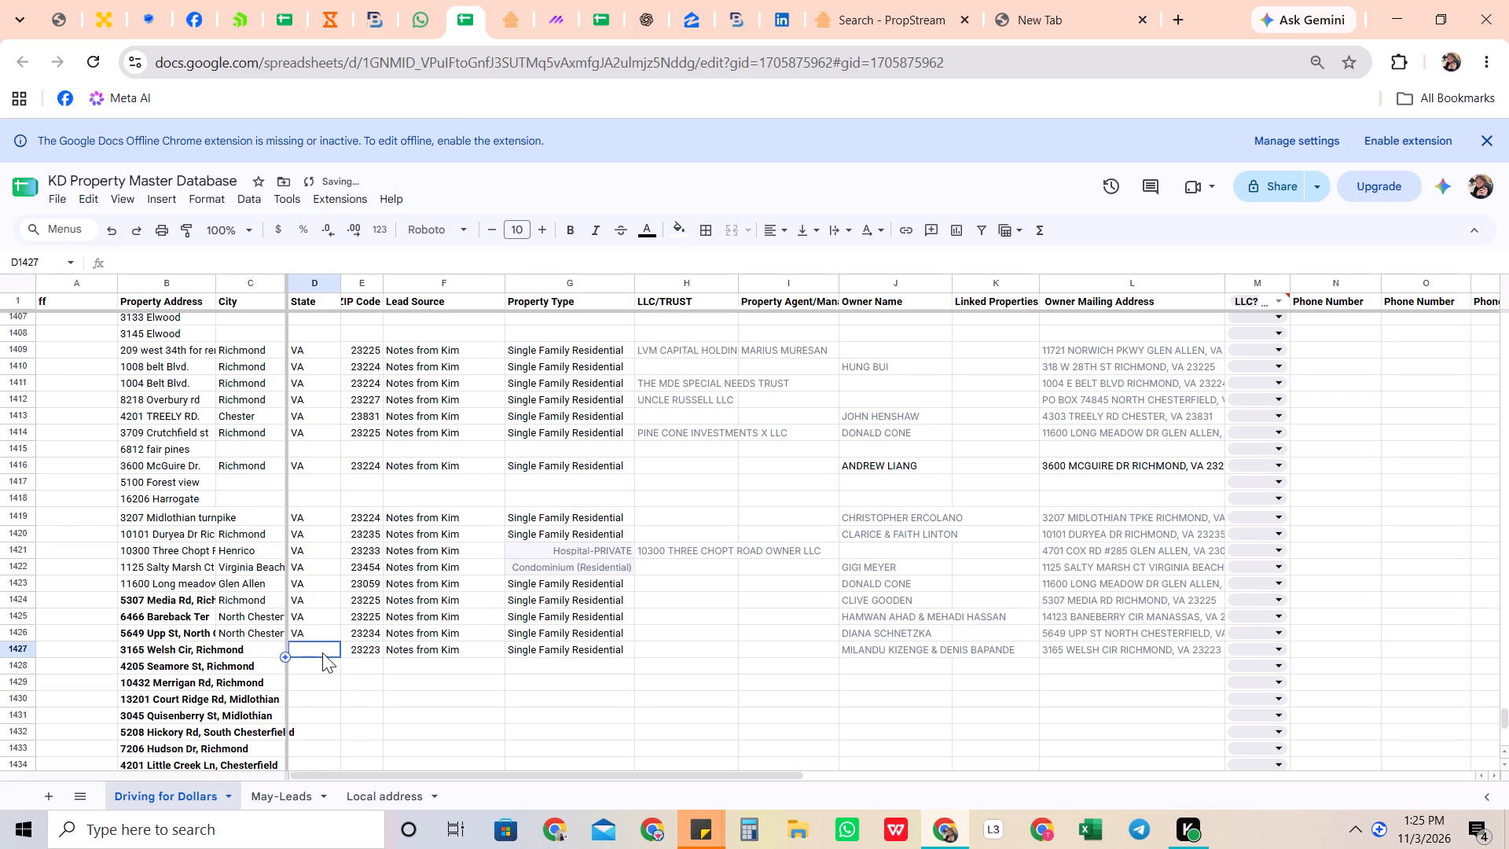
key("shift+v")
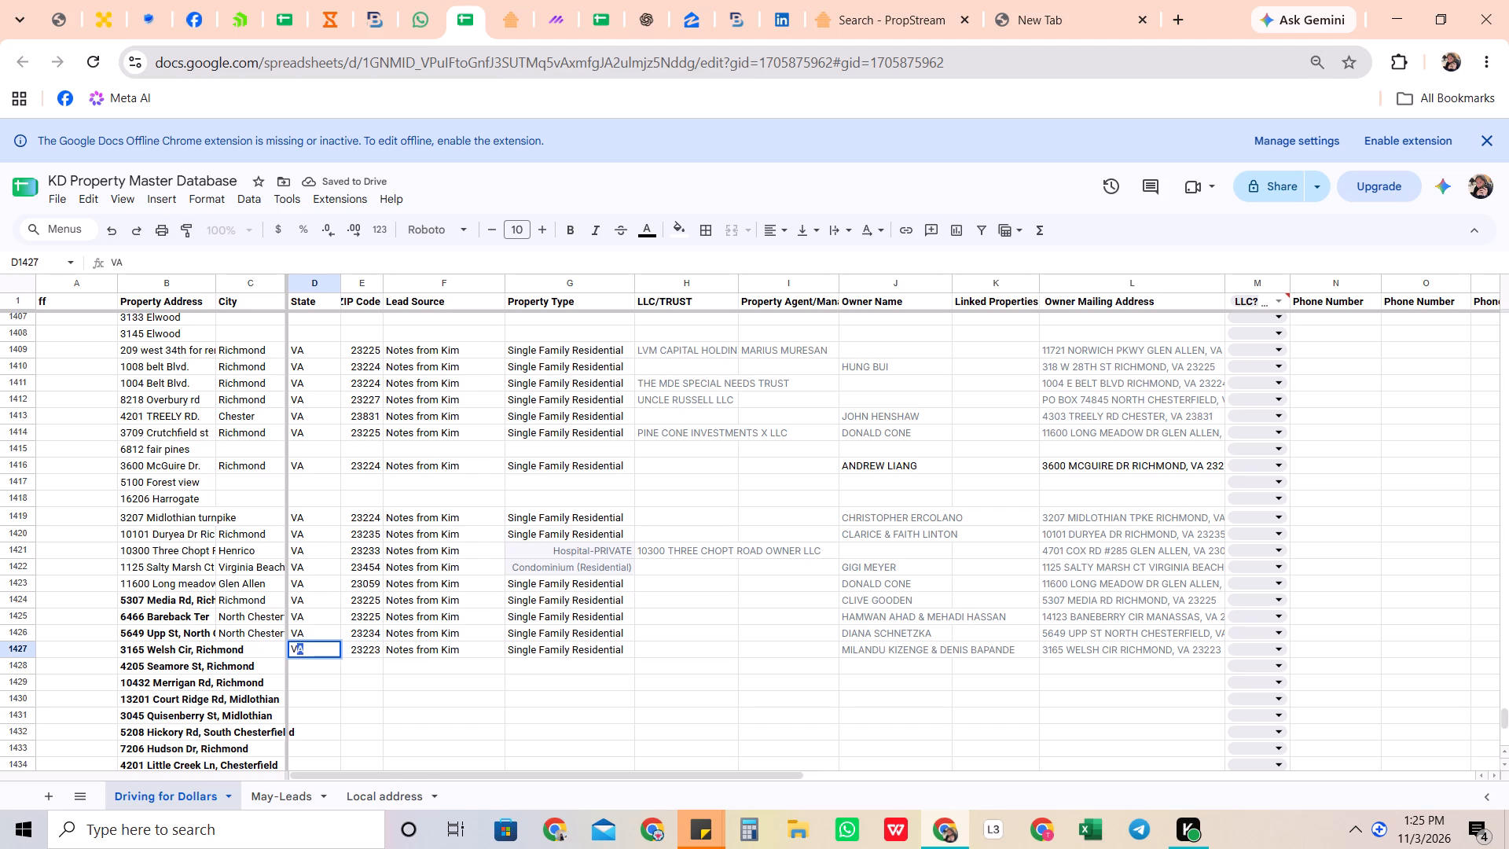
Check the property's city in PropStream and fill City in row 1427 with Richmond, copied from row 1412.
left_click(509, 10)
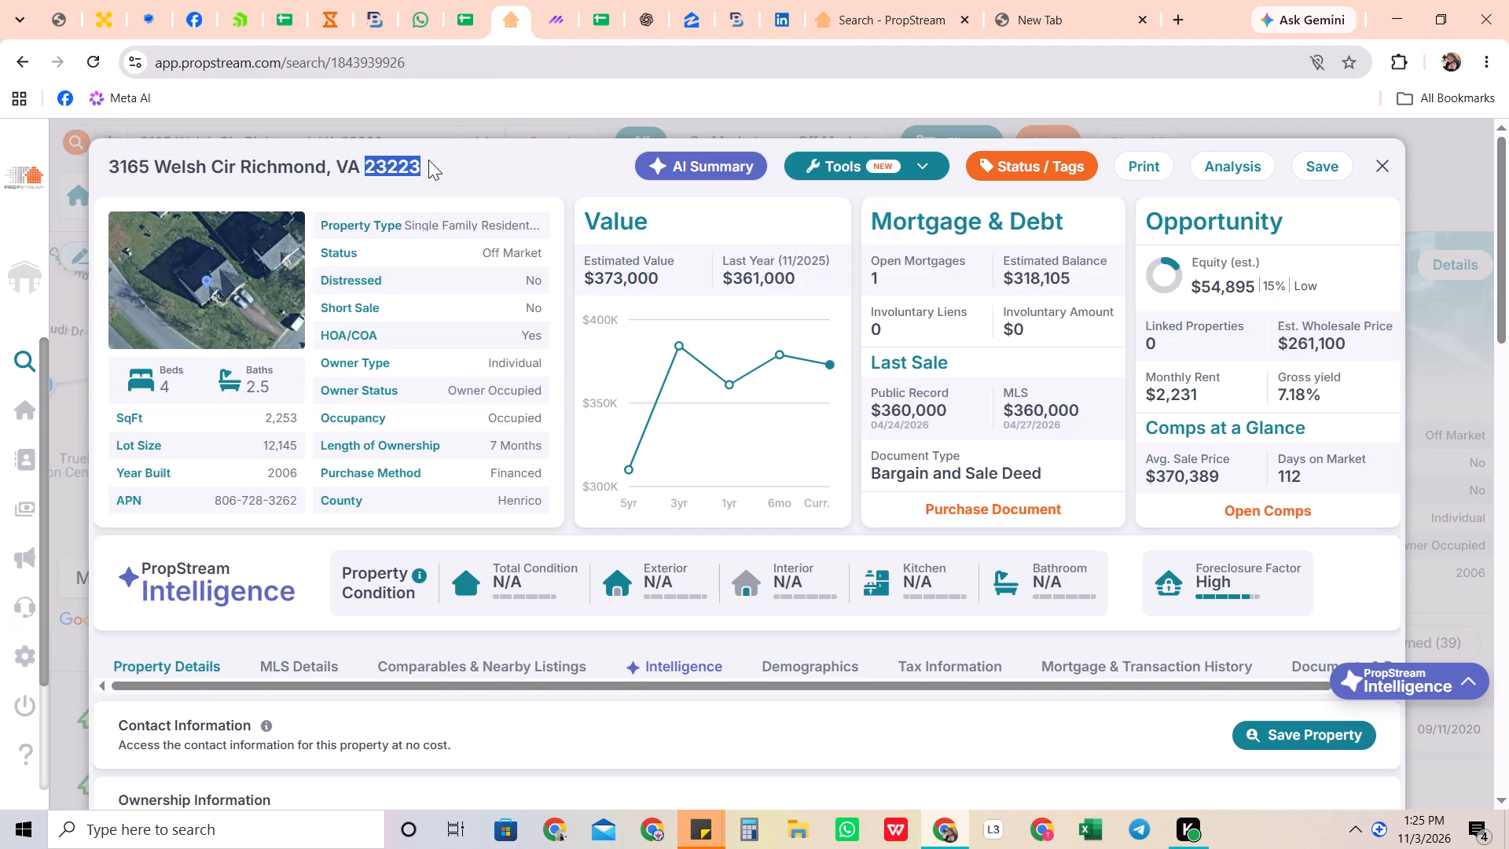
left_click(457, 9)
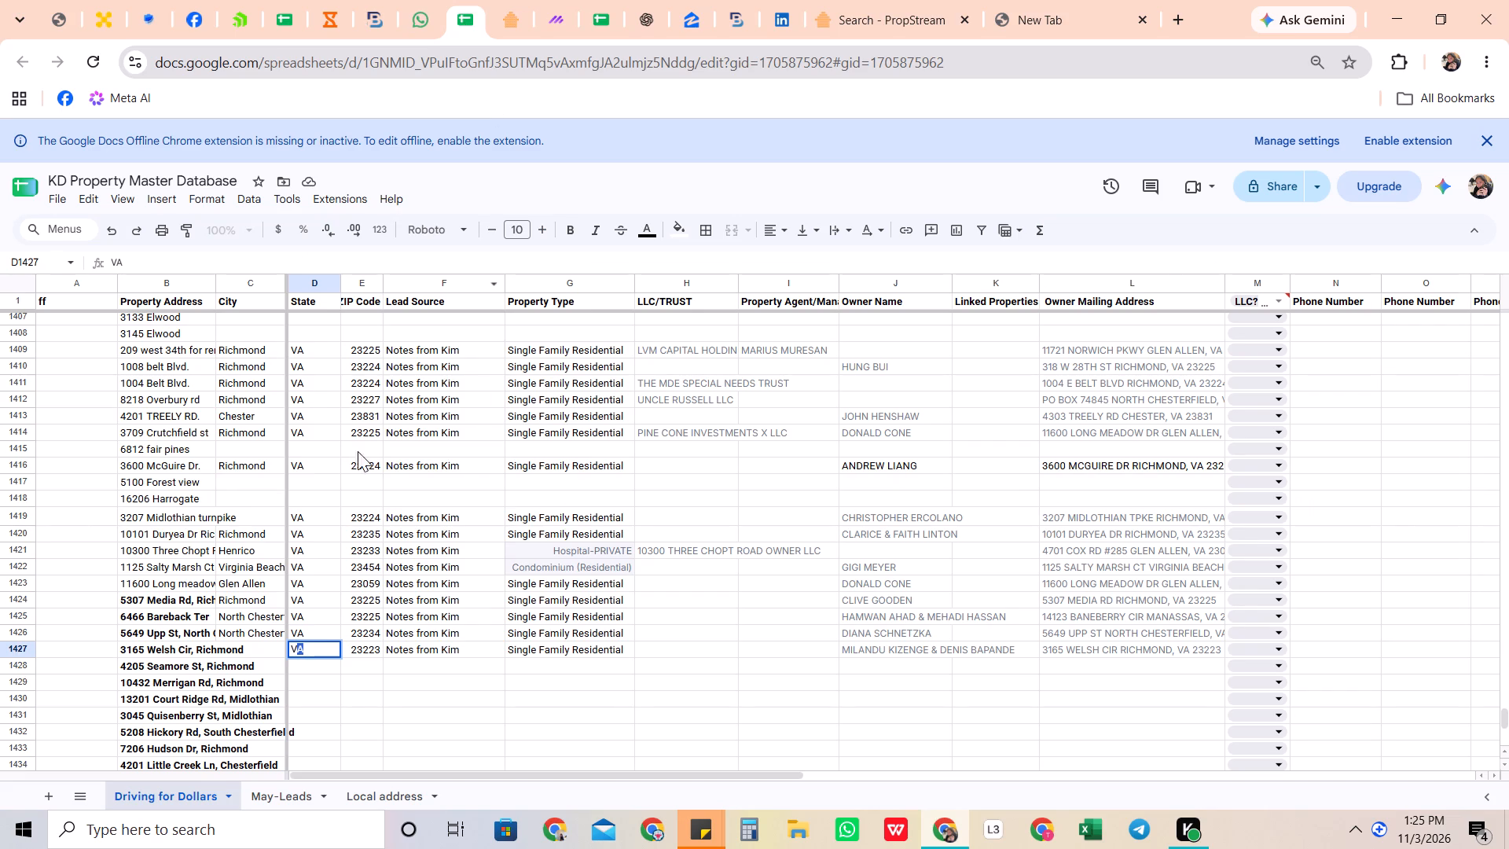
left_click(243, 397)
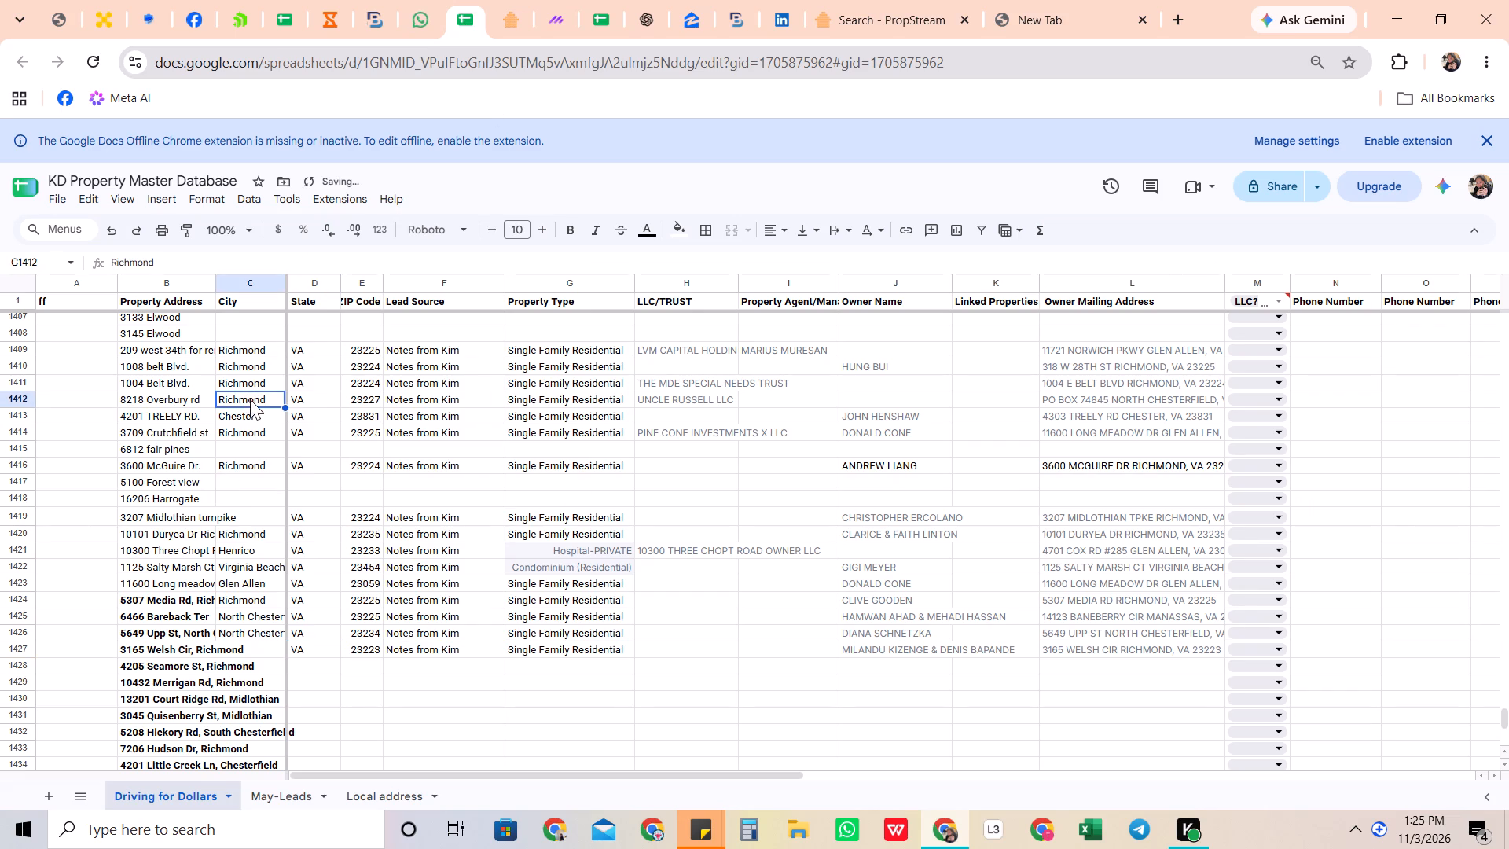
key("ctrl+c")
left_click(255, 648)
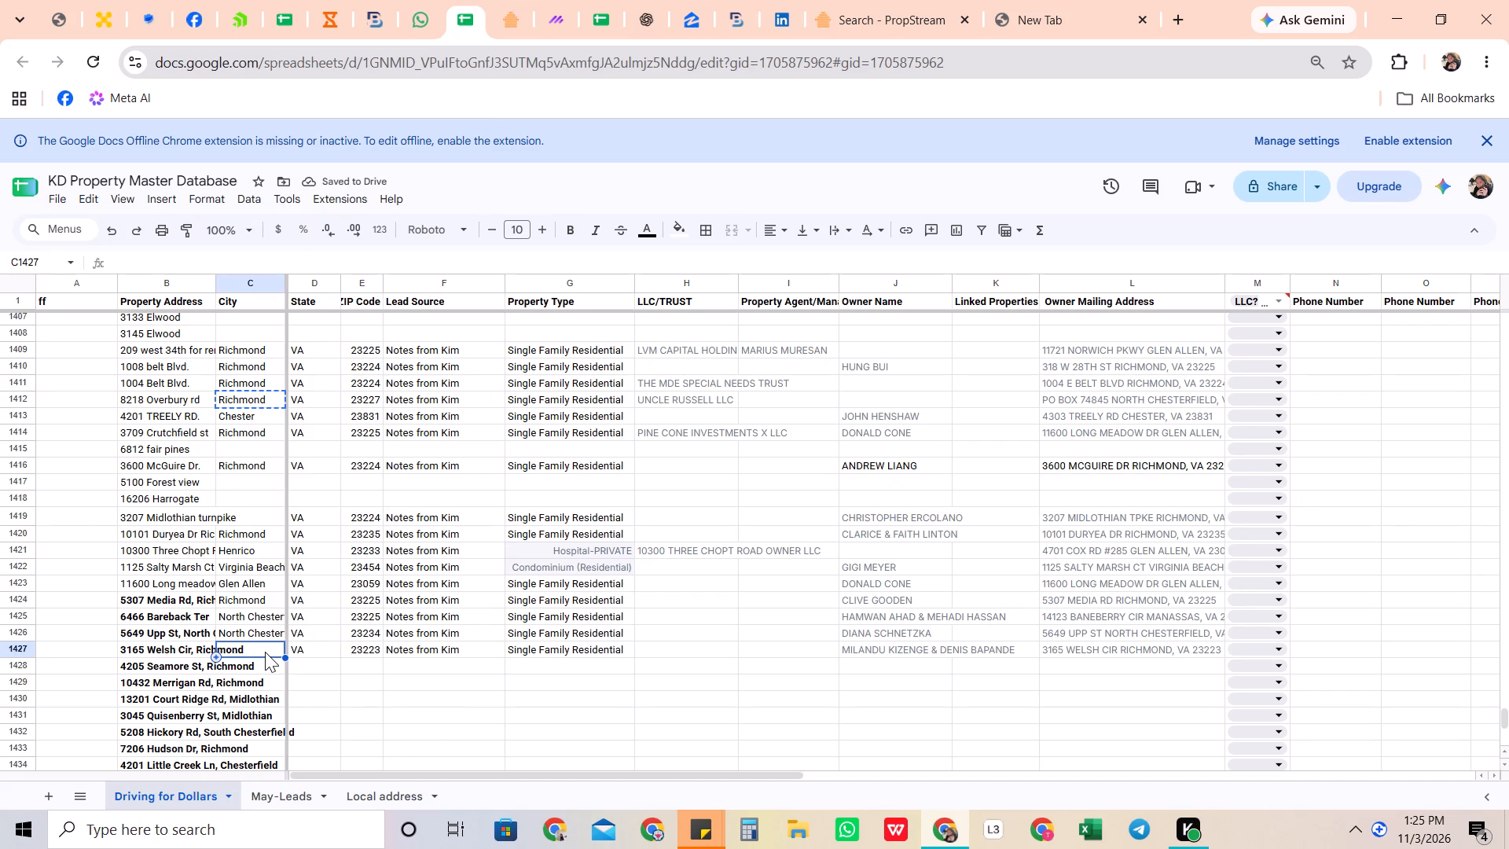
key("ctrl+v")
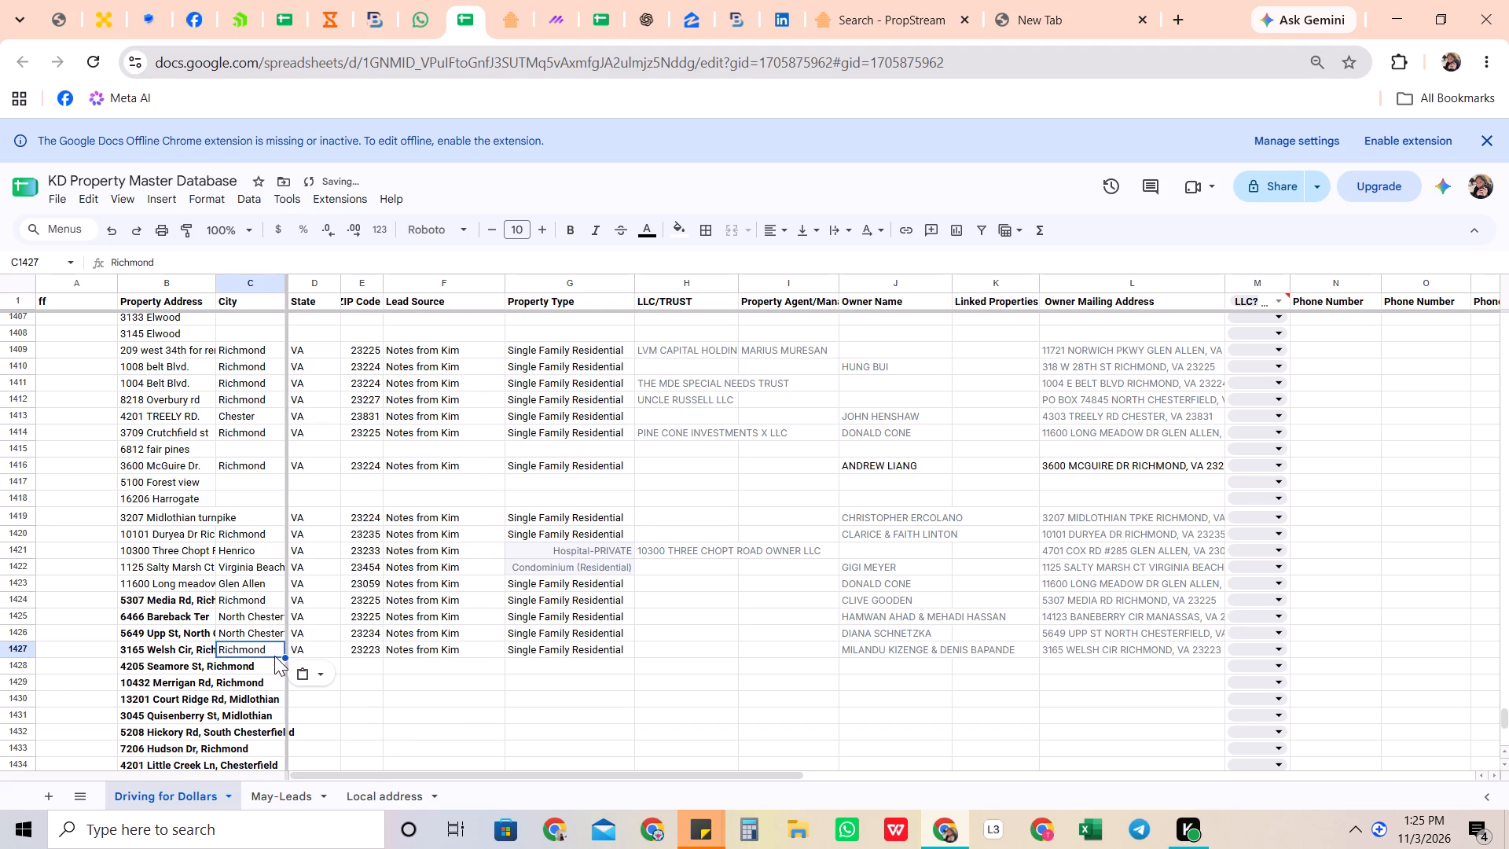
Select the Property Address in row 1428 of the sheet for its PropStream lookup.
left_click(174, 664)
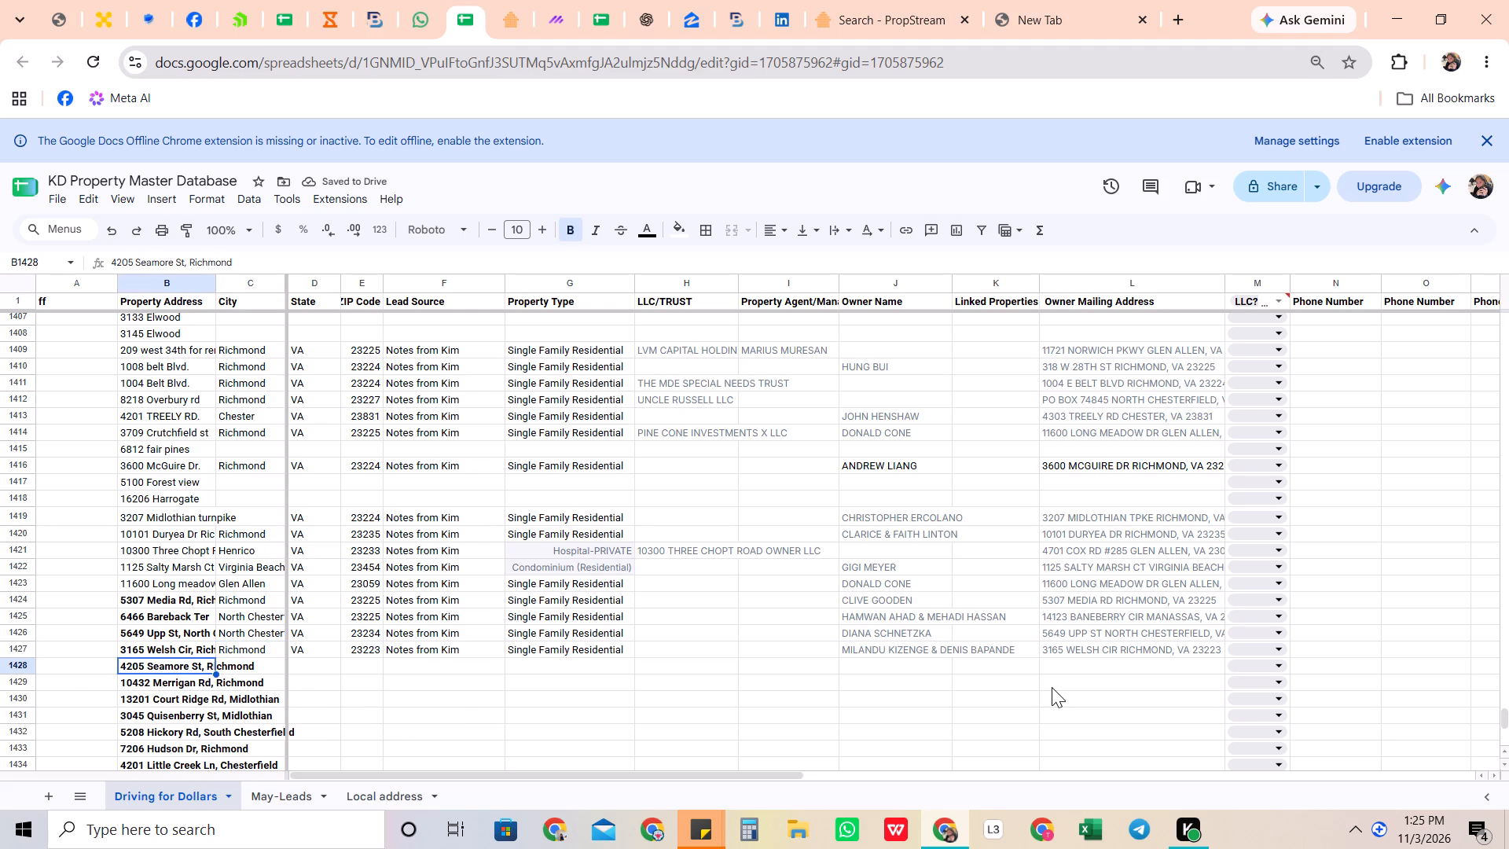
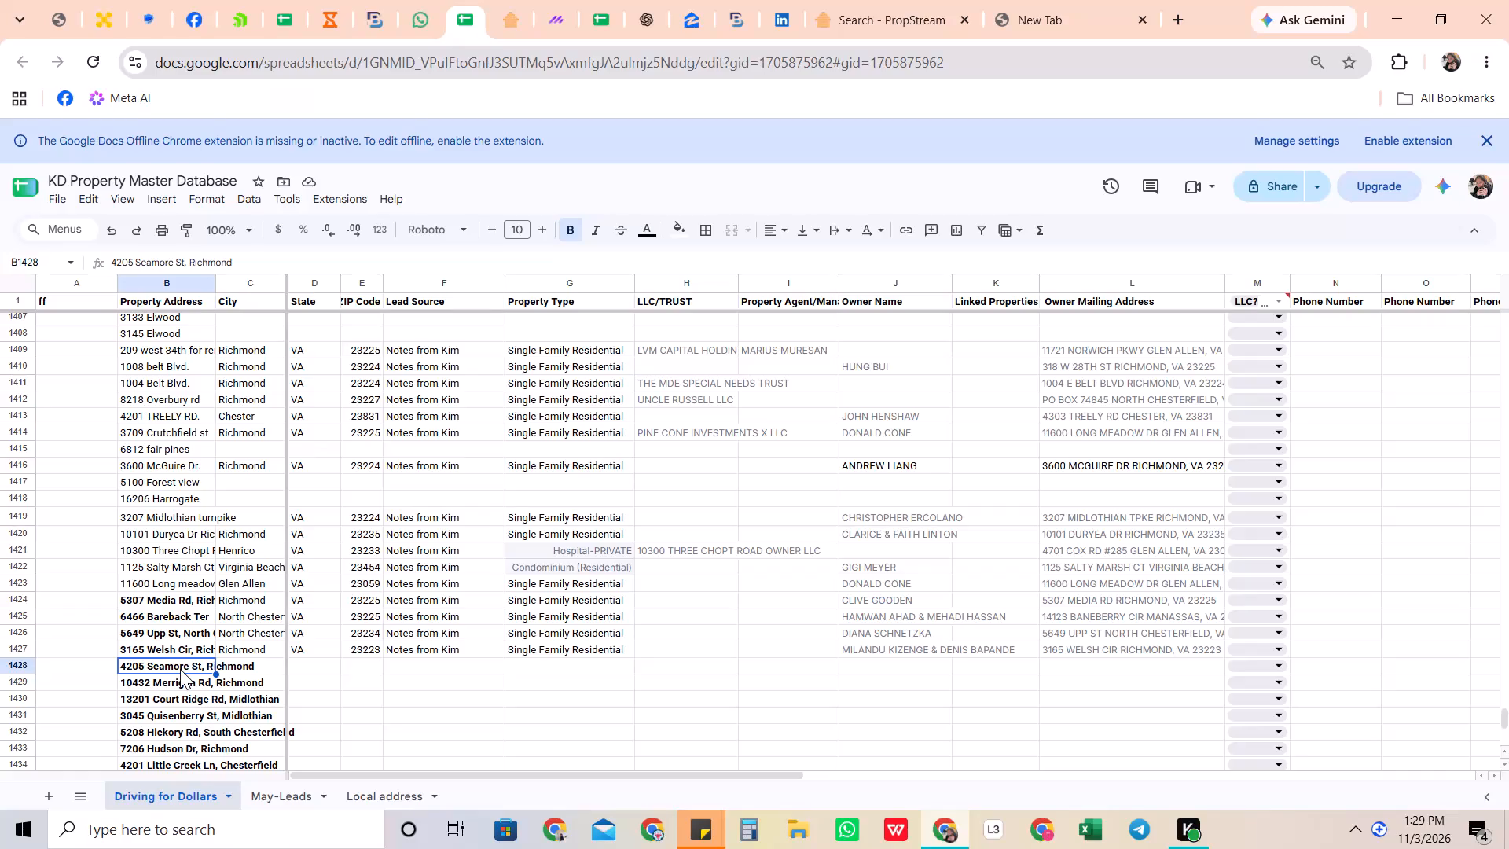
Copy the Property Address from row 1428 of the sheet and switch to PropStream to look up that property.
key("ctrl+c")
left_click(504, 27)
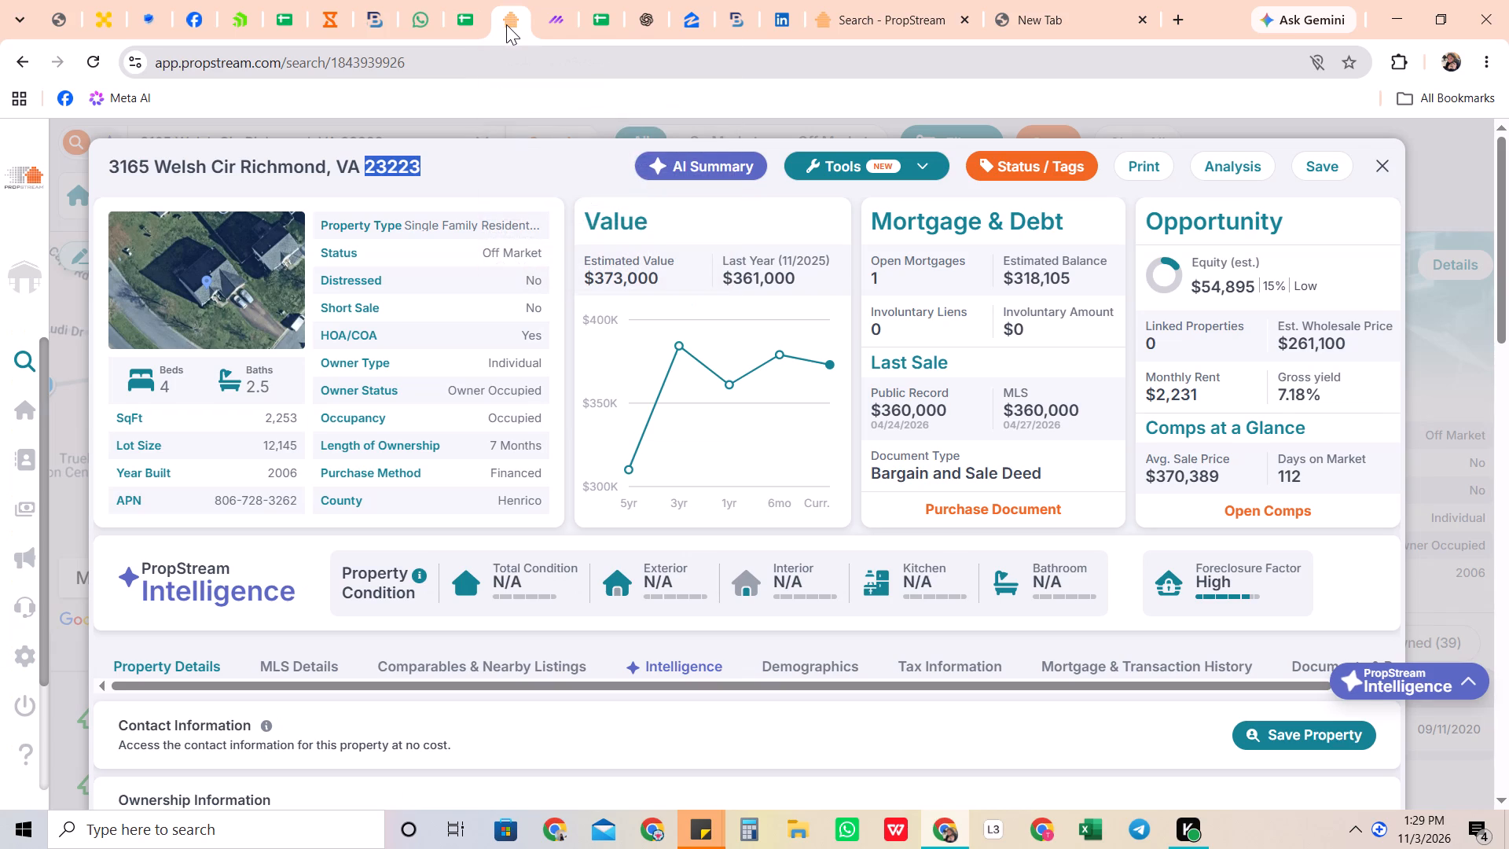
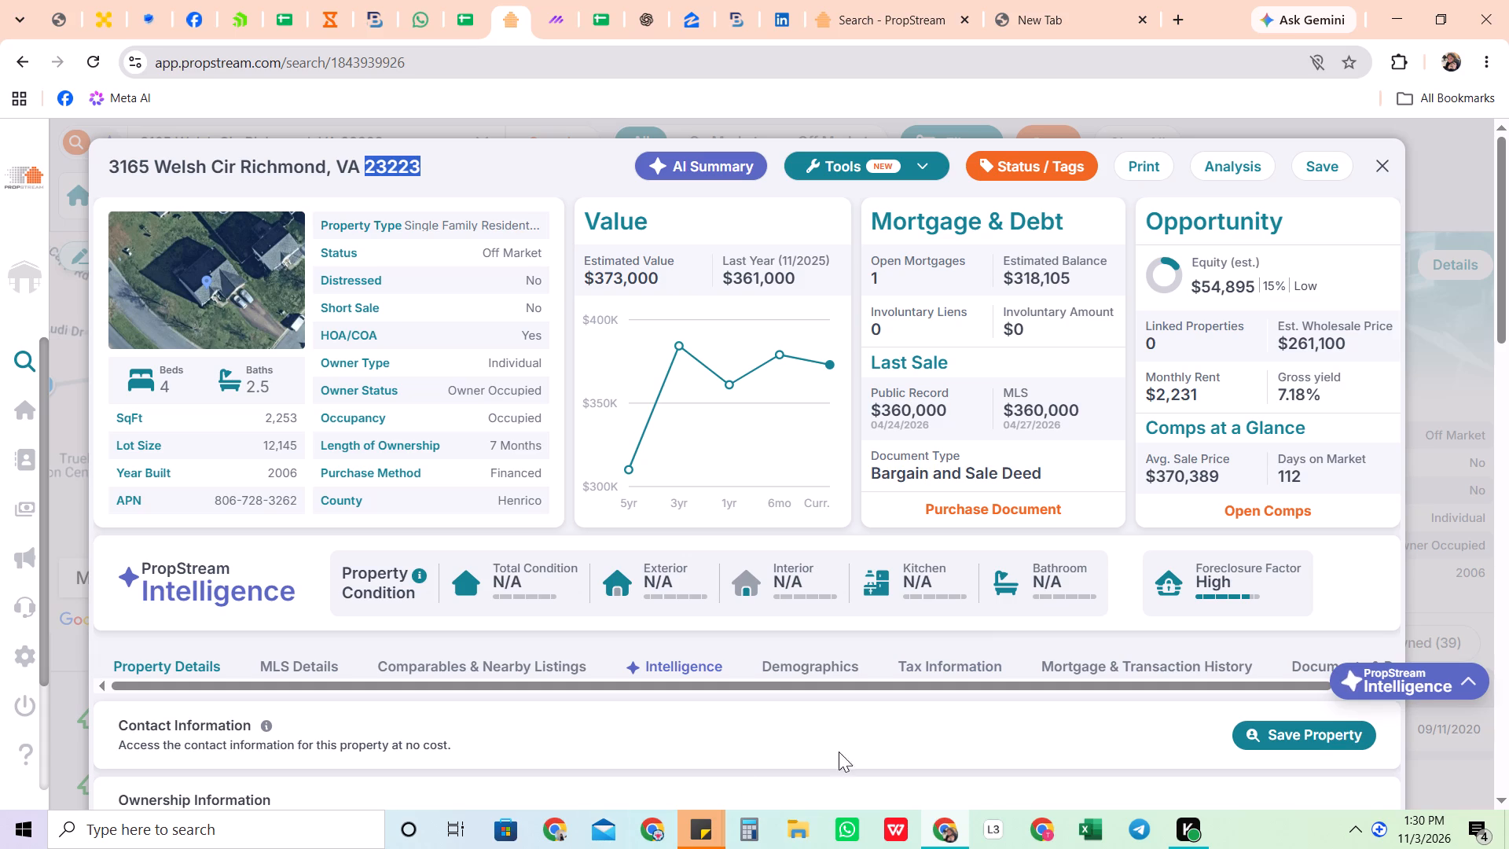
Copy the Property Address from row 1428 of the Driving for Dollars sheet again and return to PropStream.
left_click(1103, 733)
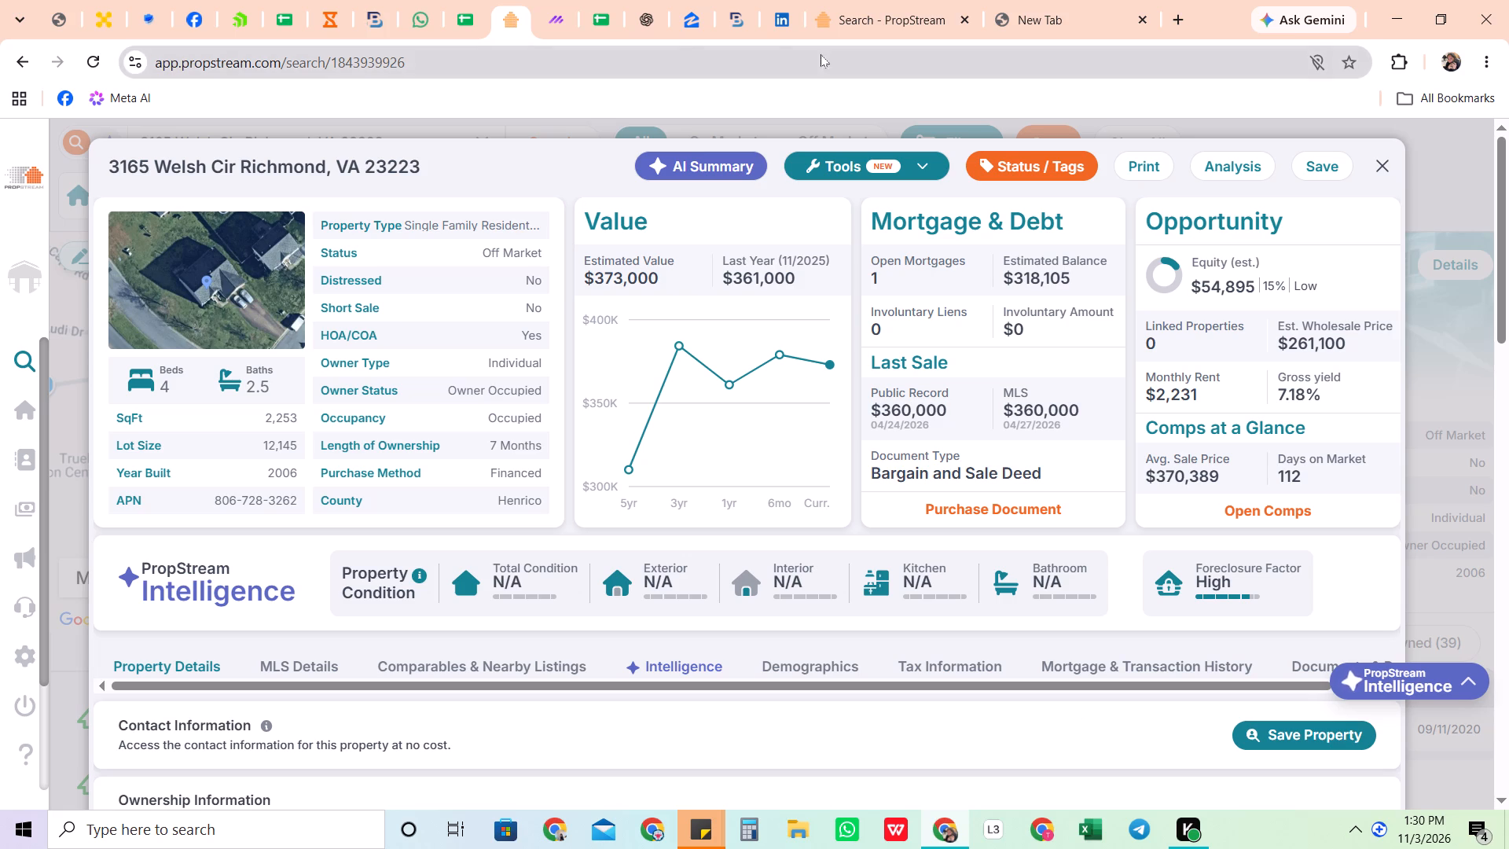
left_click(454, 25)
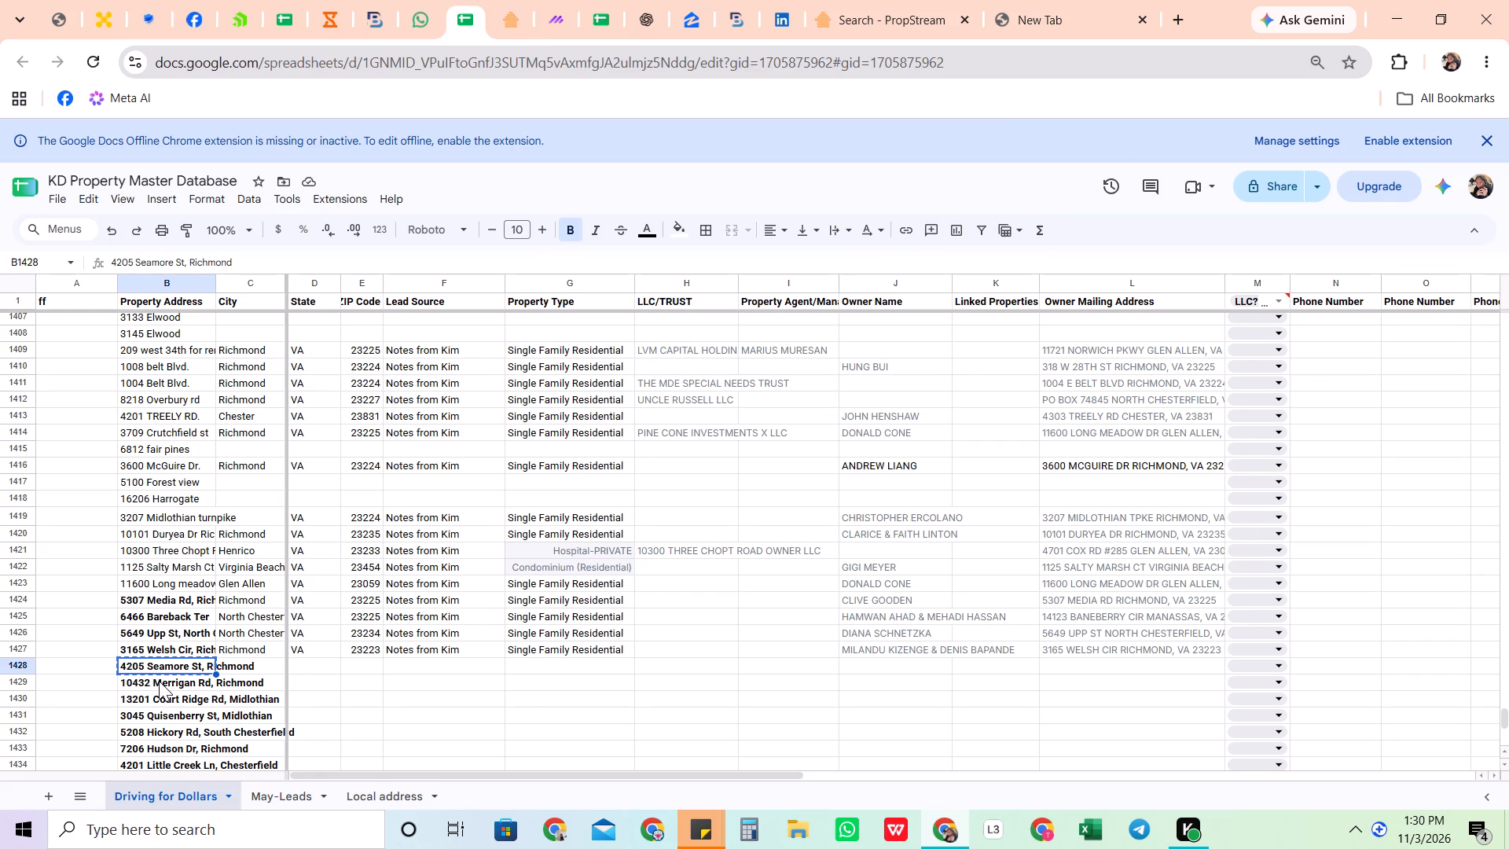
key("ctrl+c")
left_click(509, 19)
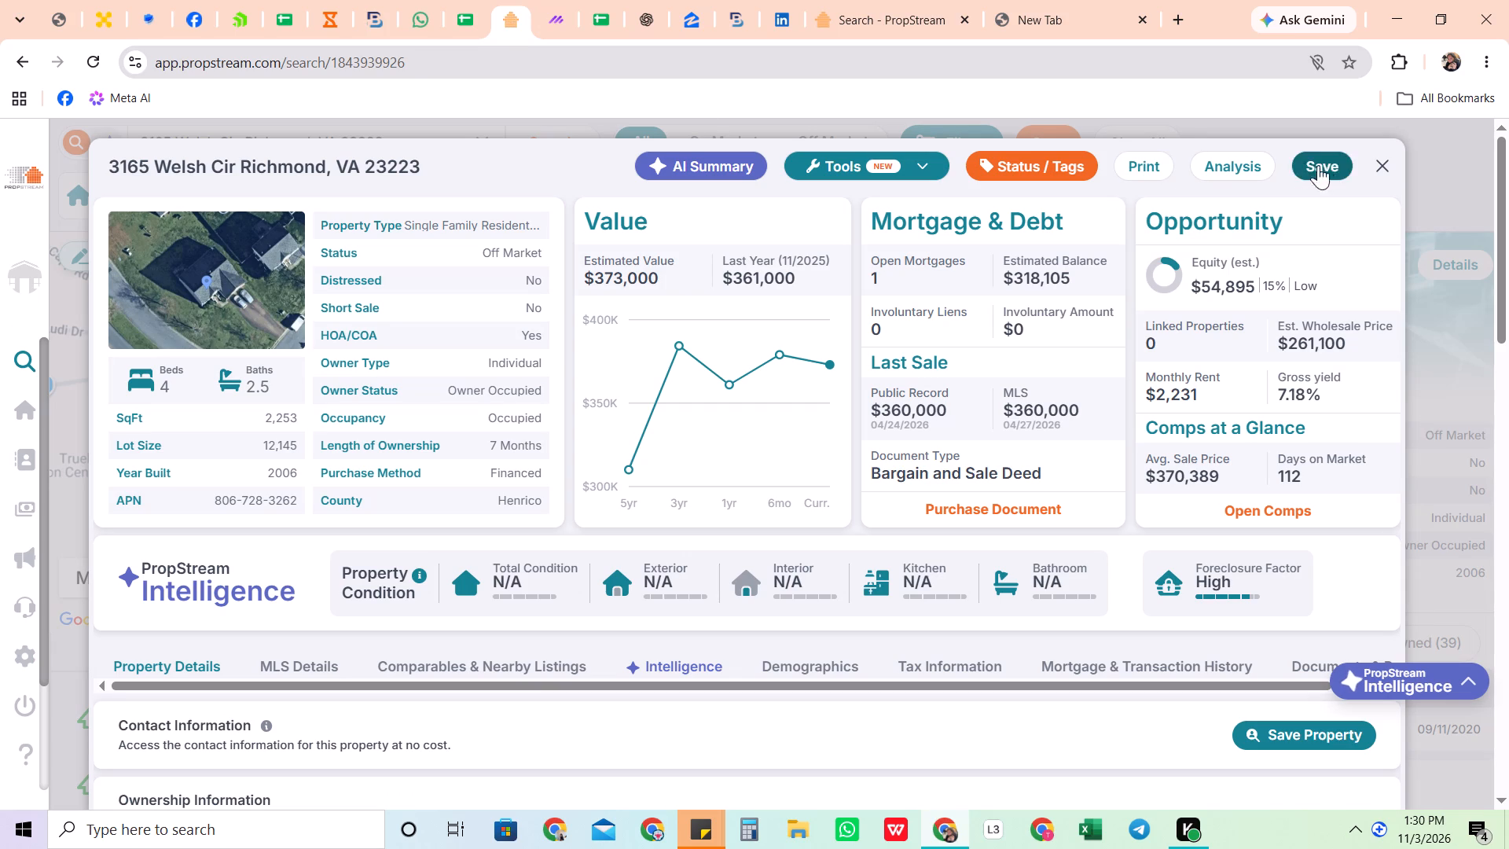
Close the previous property's details, search for the copied row 1428 address using its matching suggestion, and open that property's details.
left_click(1390, 165)
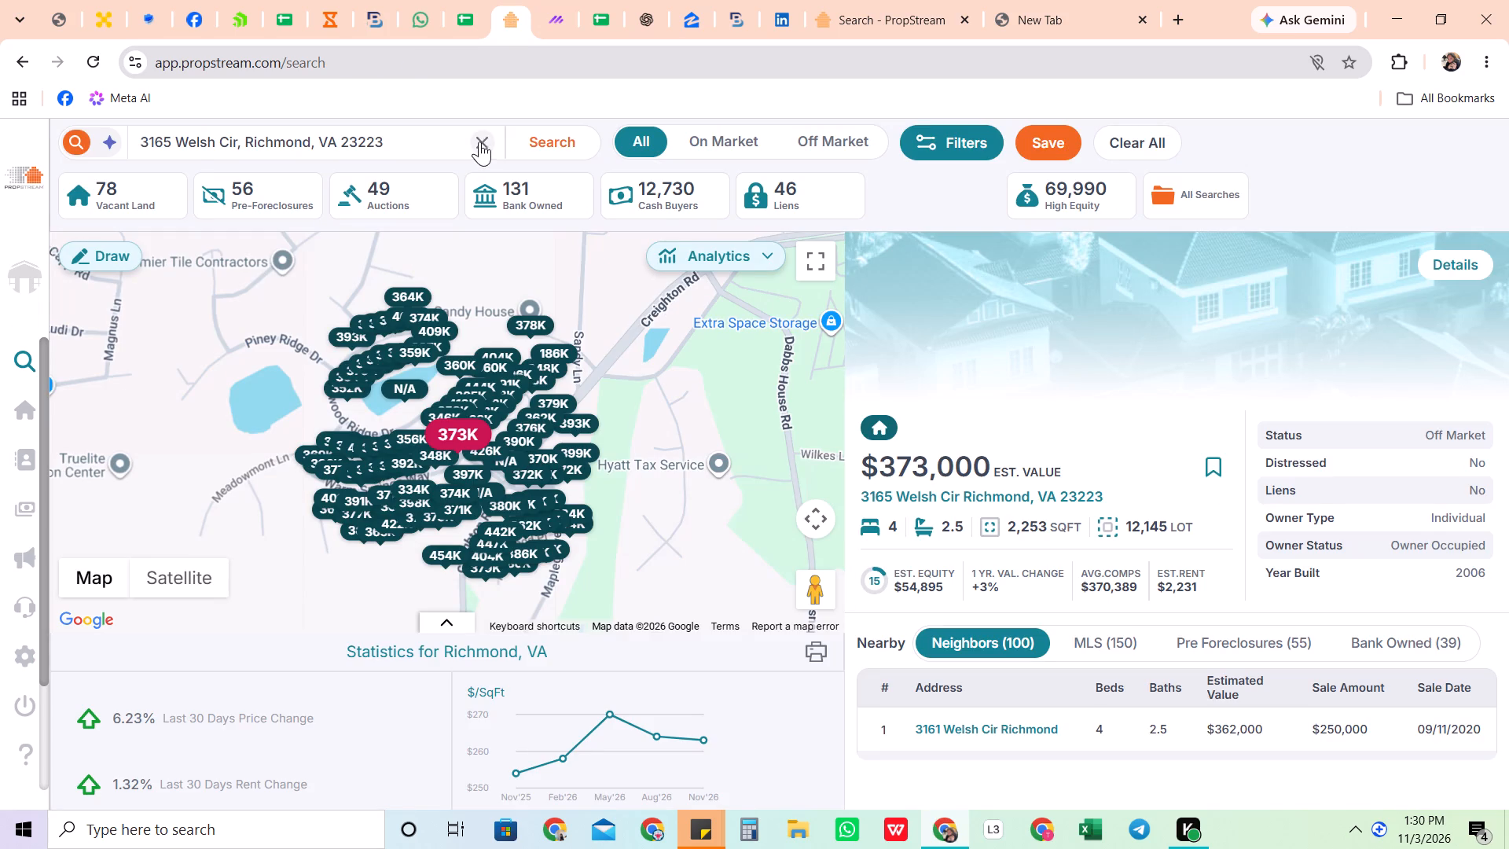
left_click(481, 143)
left_click(400, 144)
key("ctrl+v")
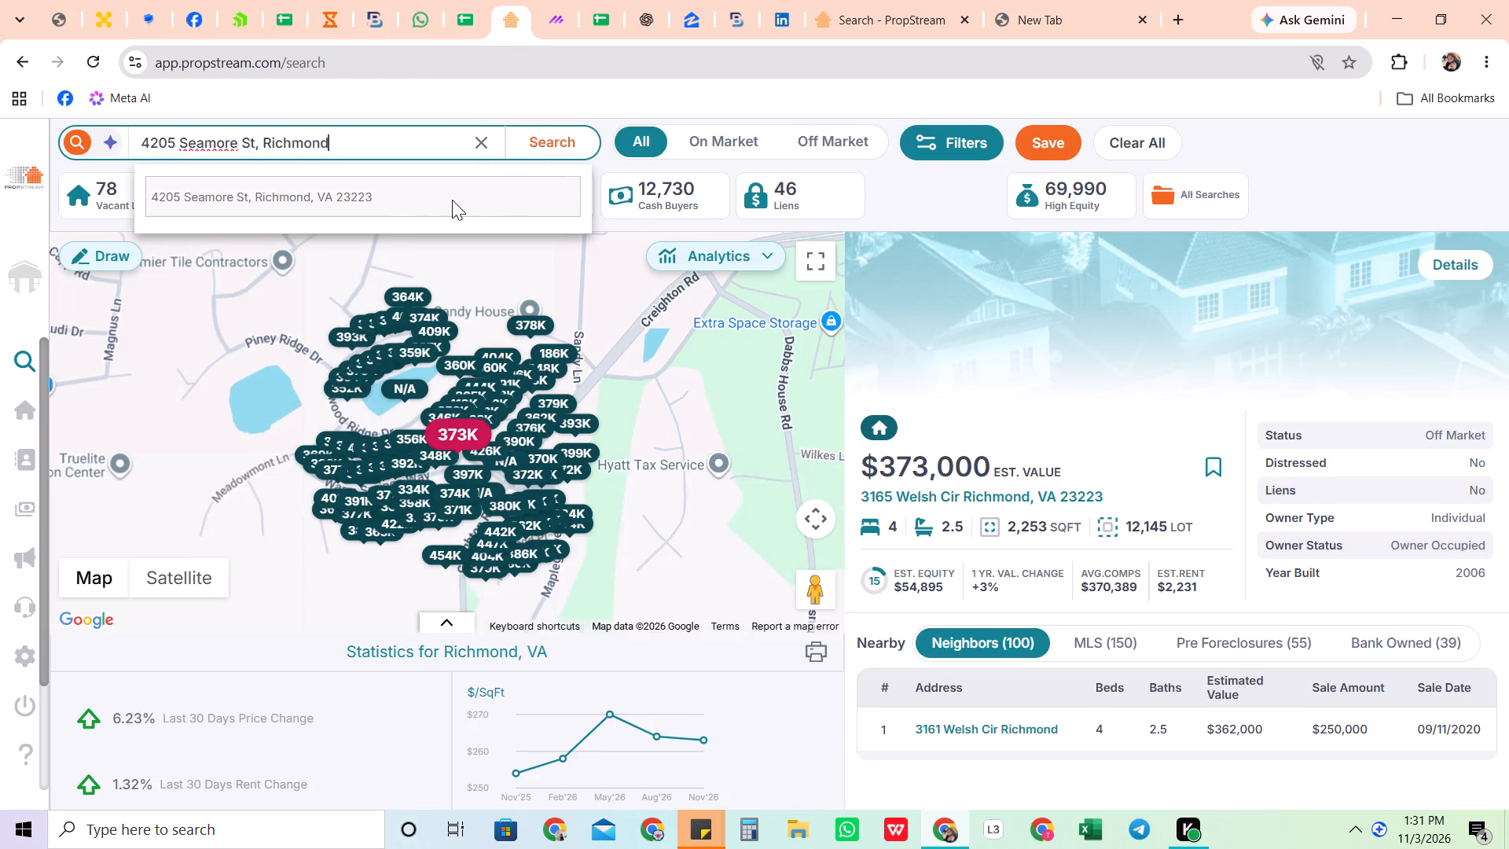
left_click(452, 200)
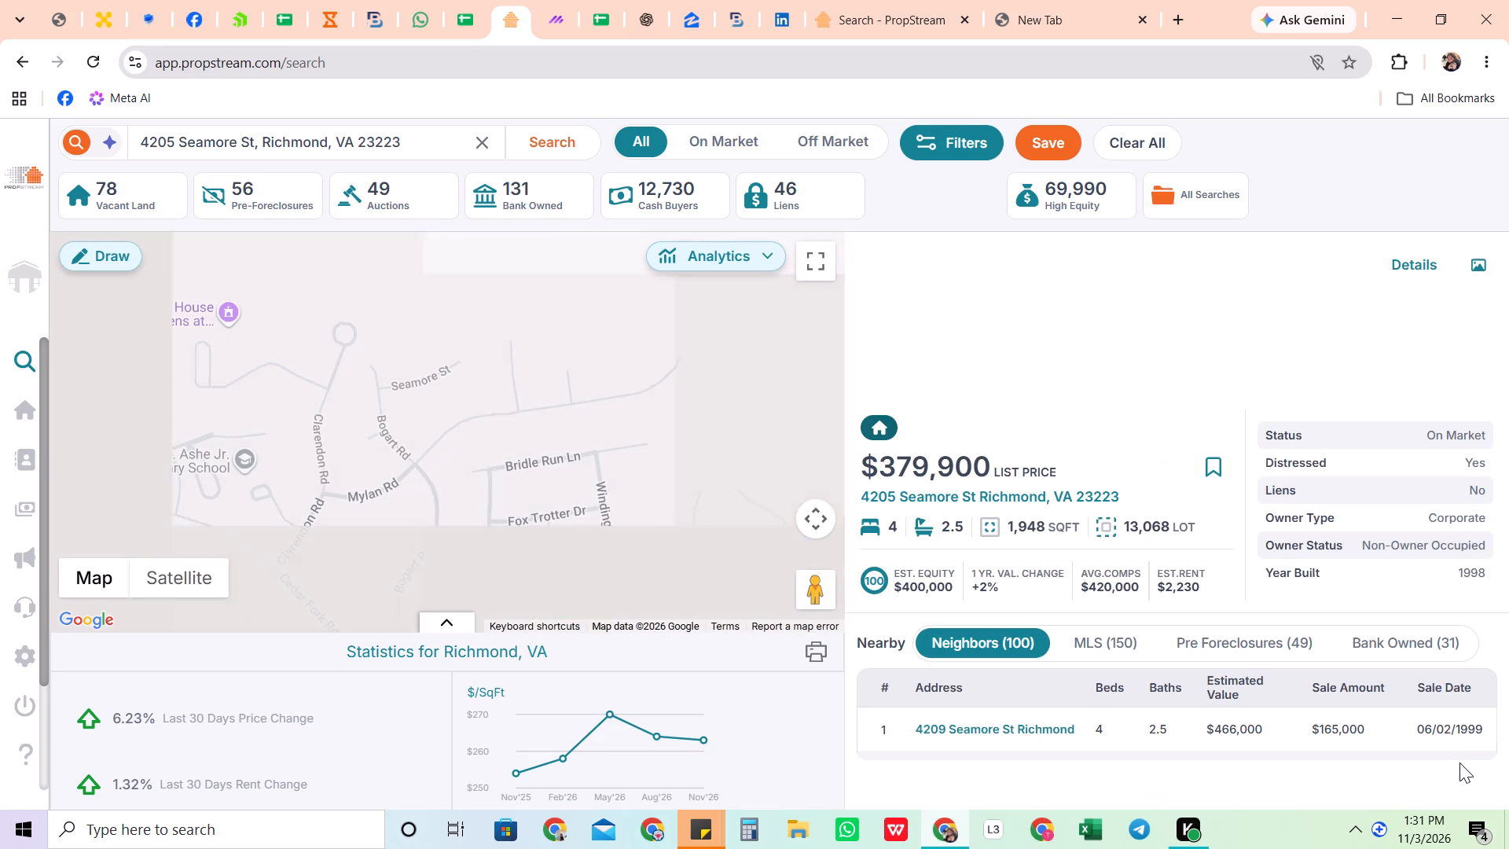
left_click(1086, 501)
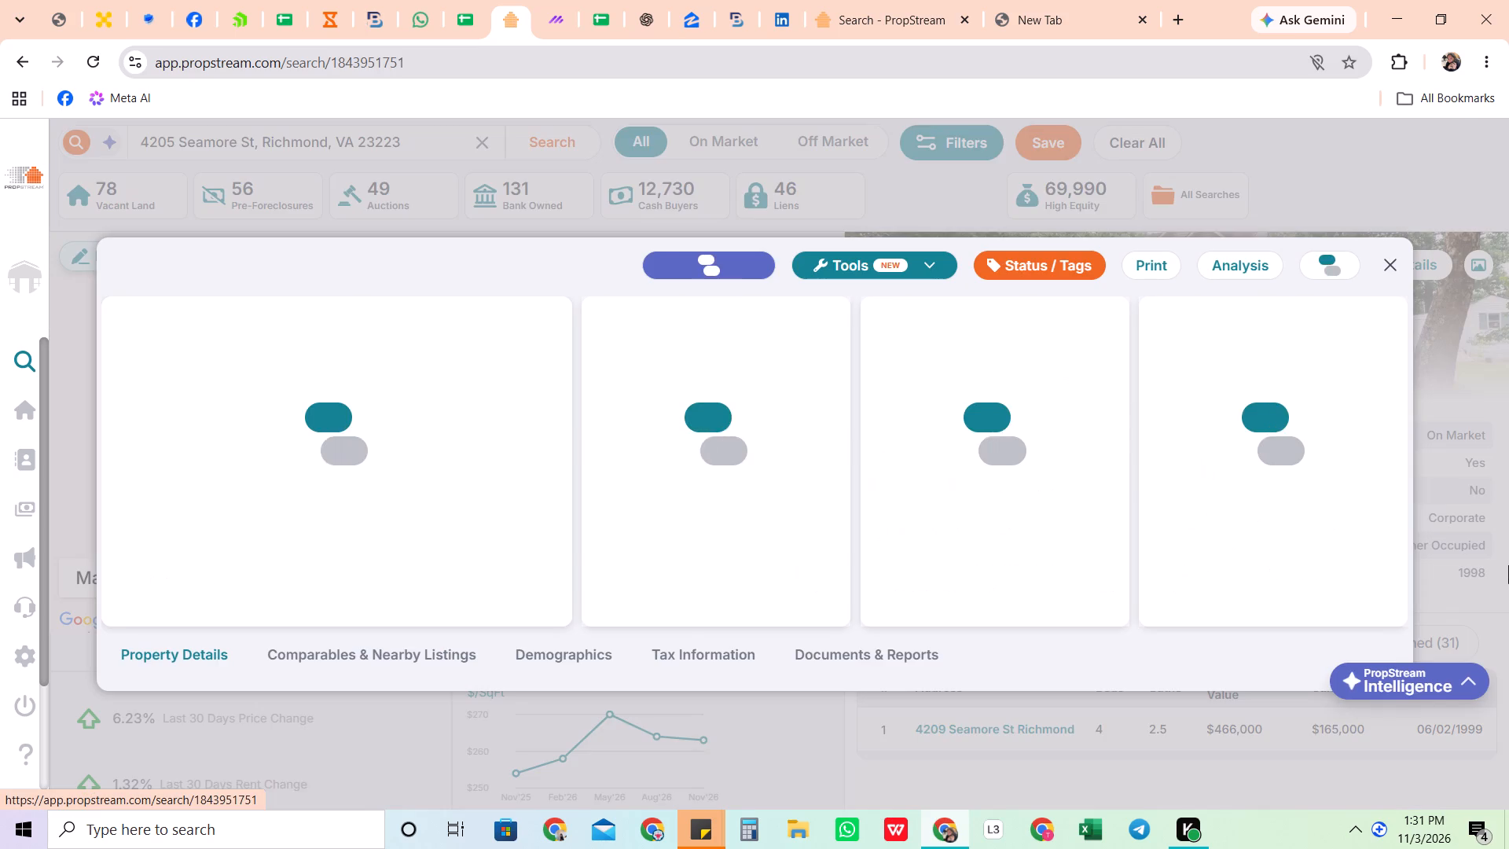
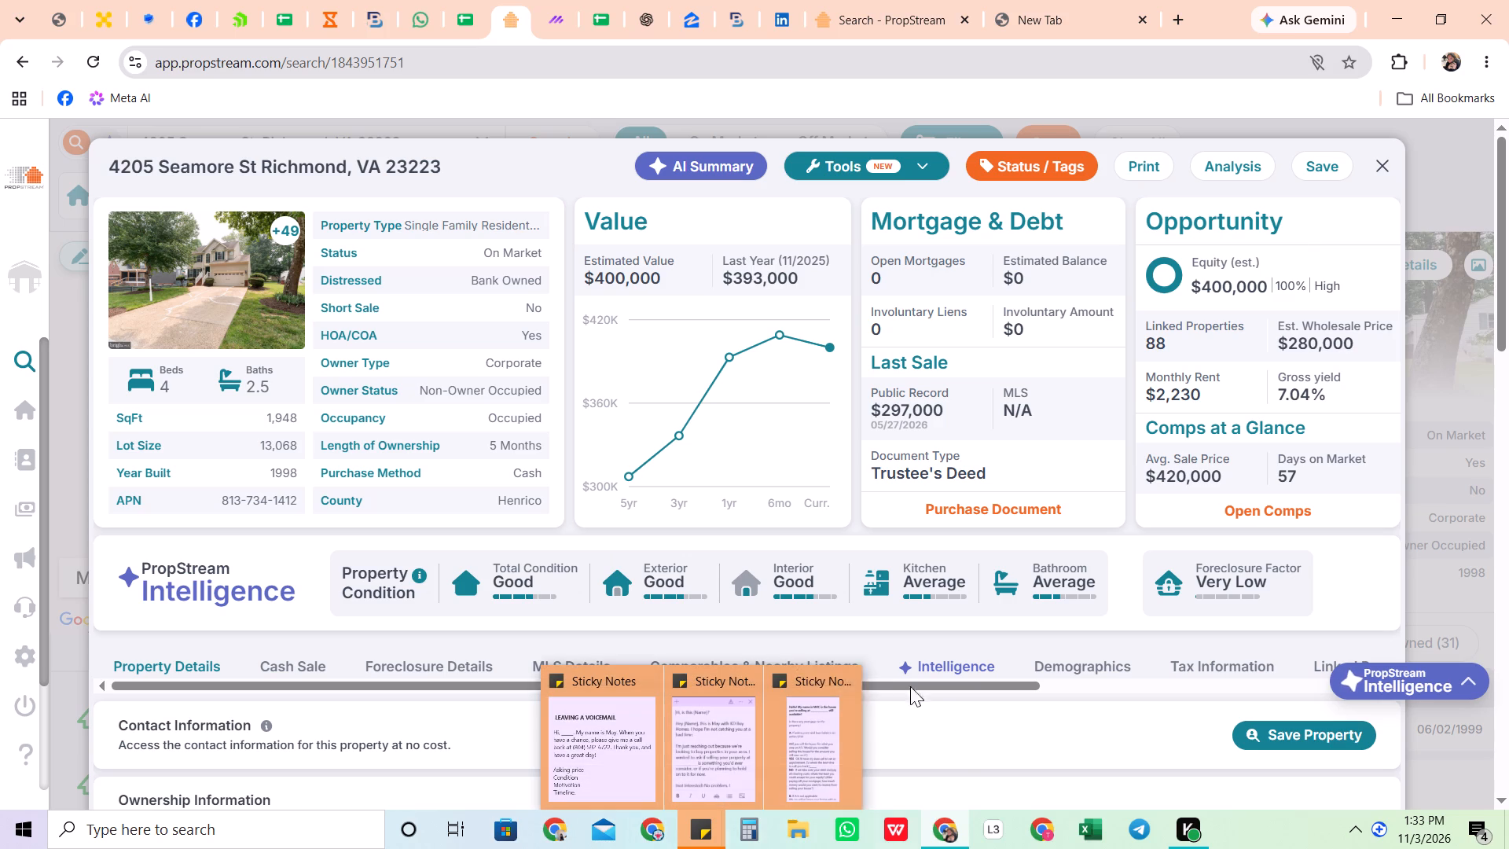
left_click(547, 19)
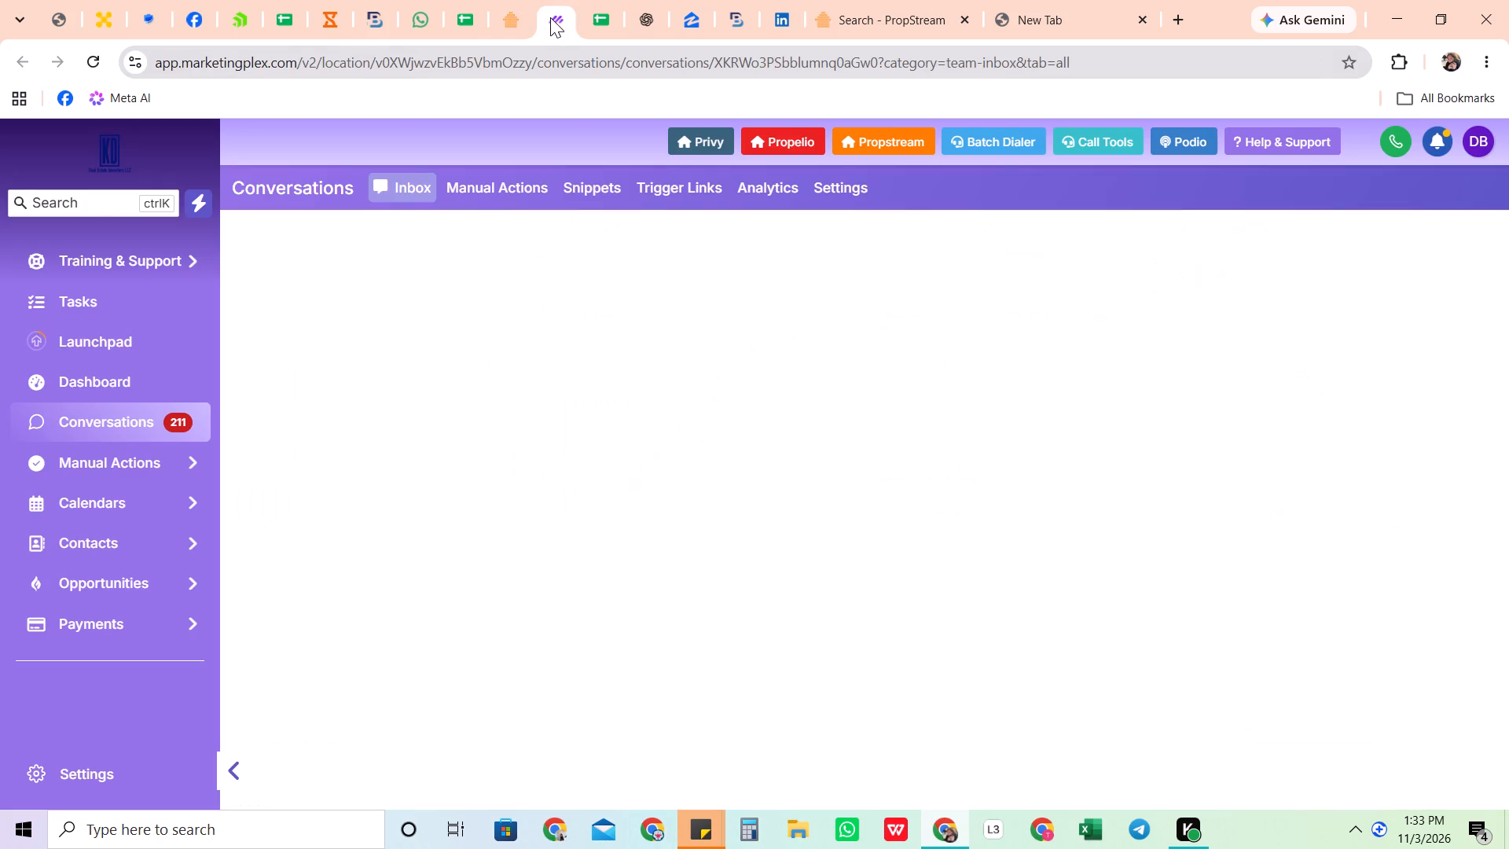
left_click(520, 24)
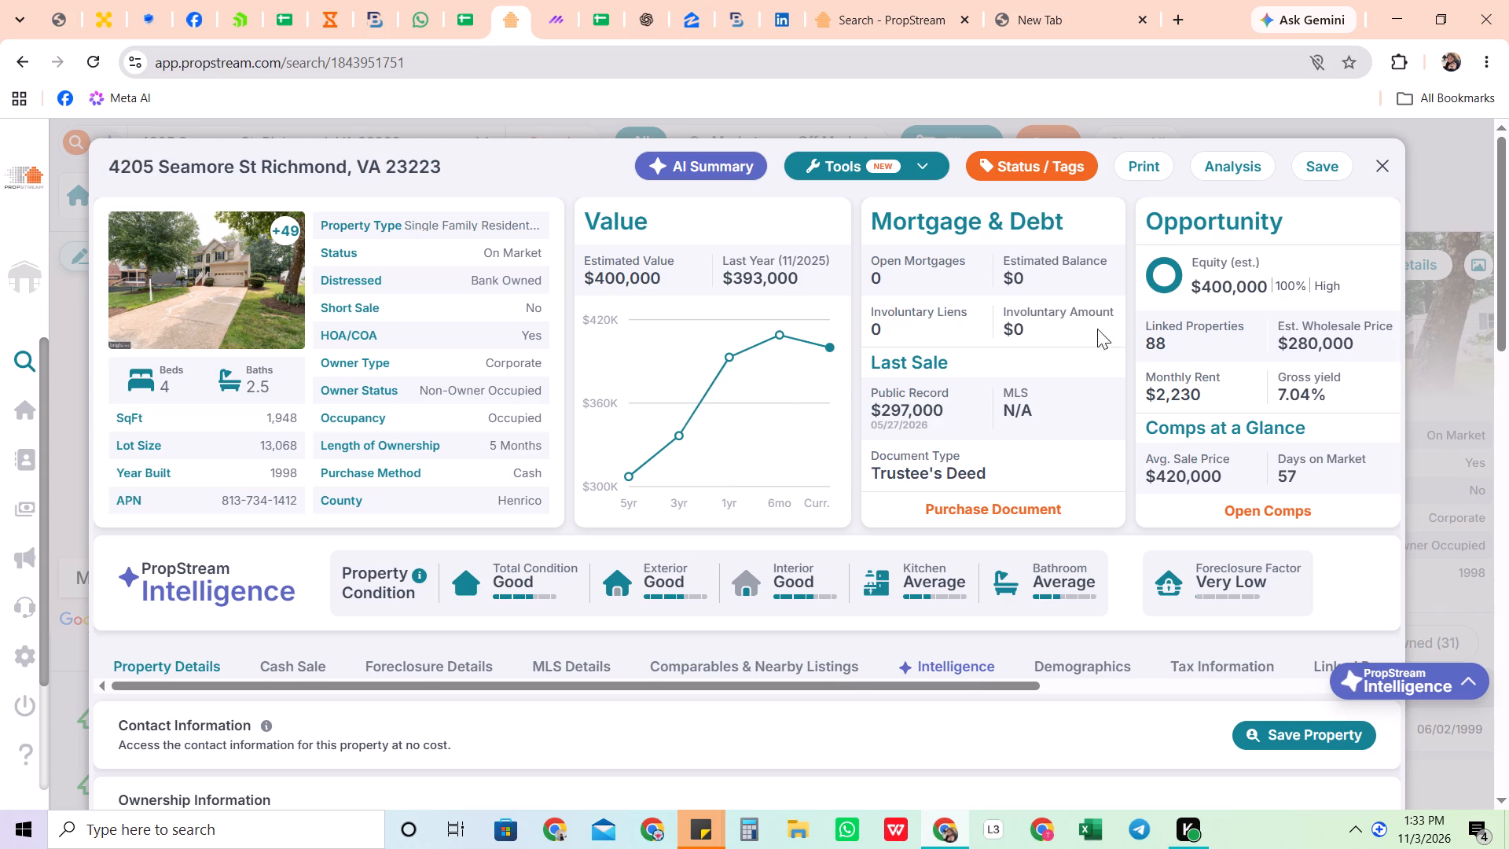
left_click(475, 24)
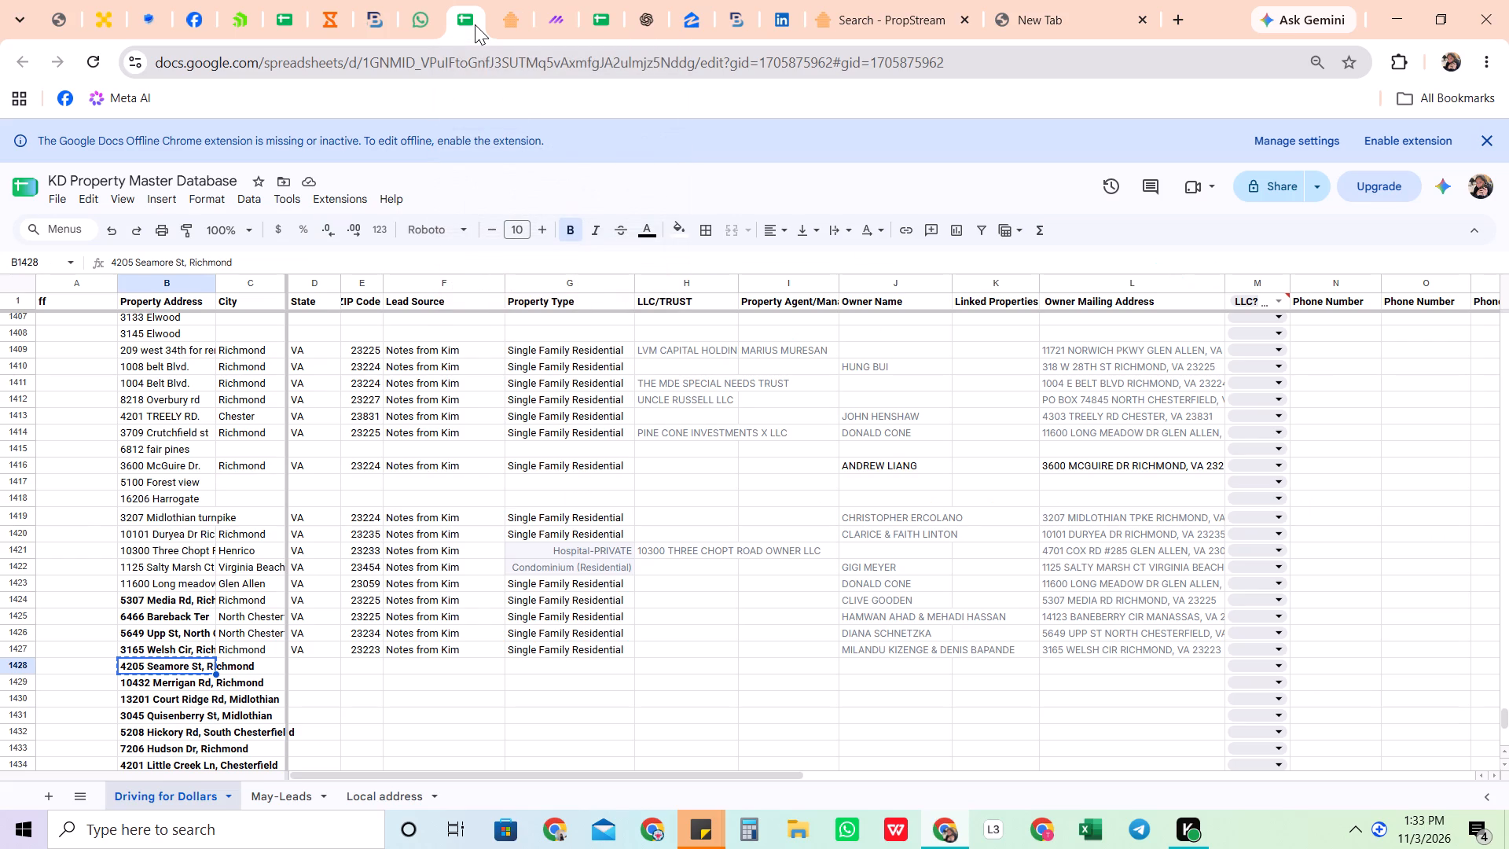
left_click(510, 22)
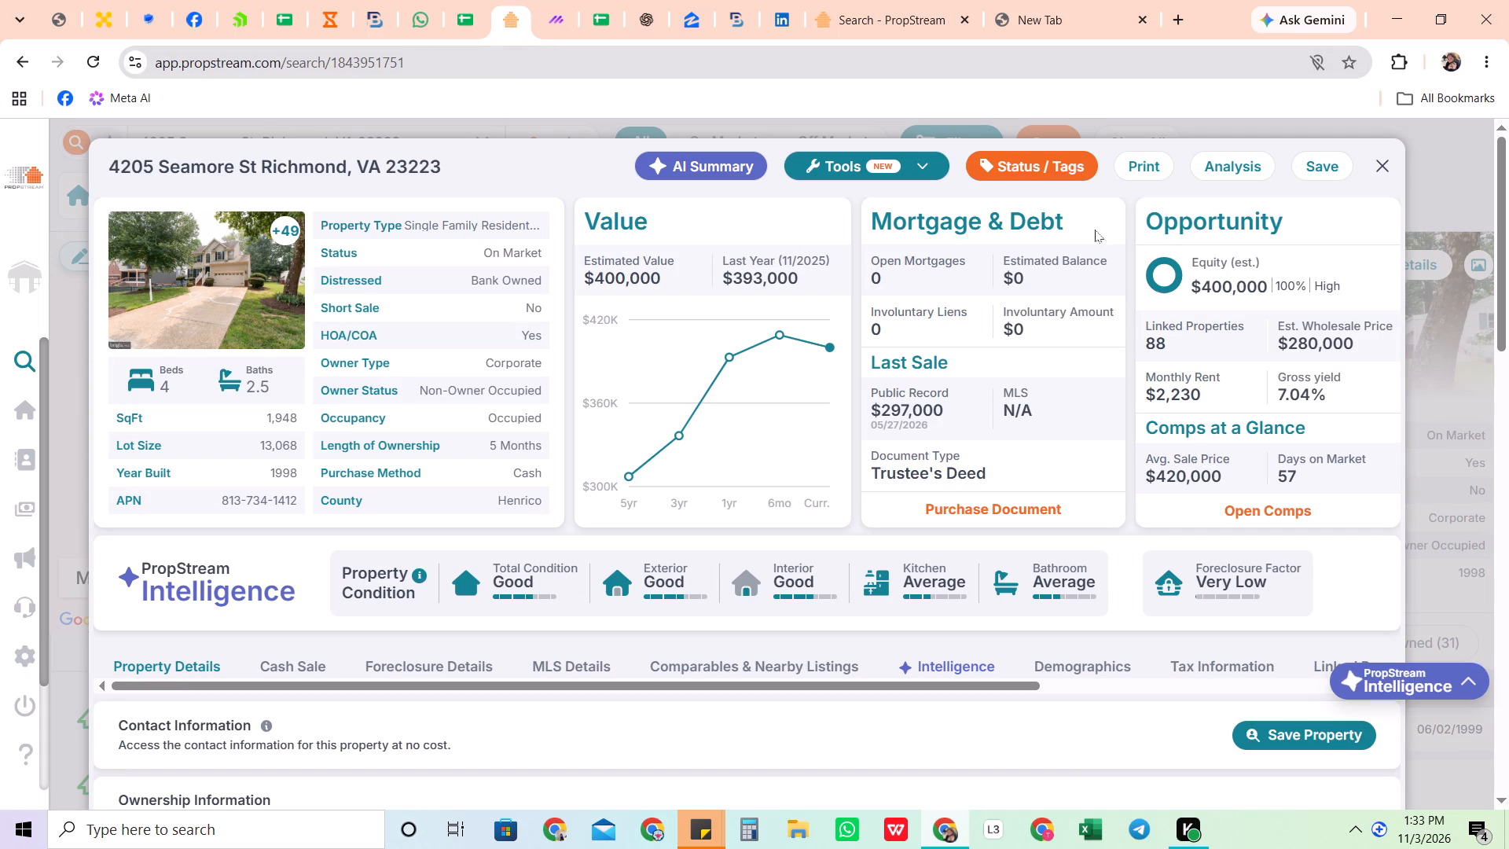
Copy the owner's mailing address from the property's Ownership Information into Owner Mailing Address of row 1428 in the Driving for Dollars sheet.
scroll(775, 534, "down", 3)
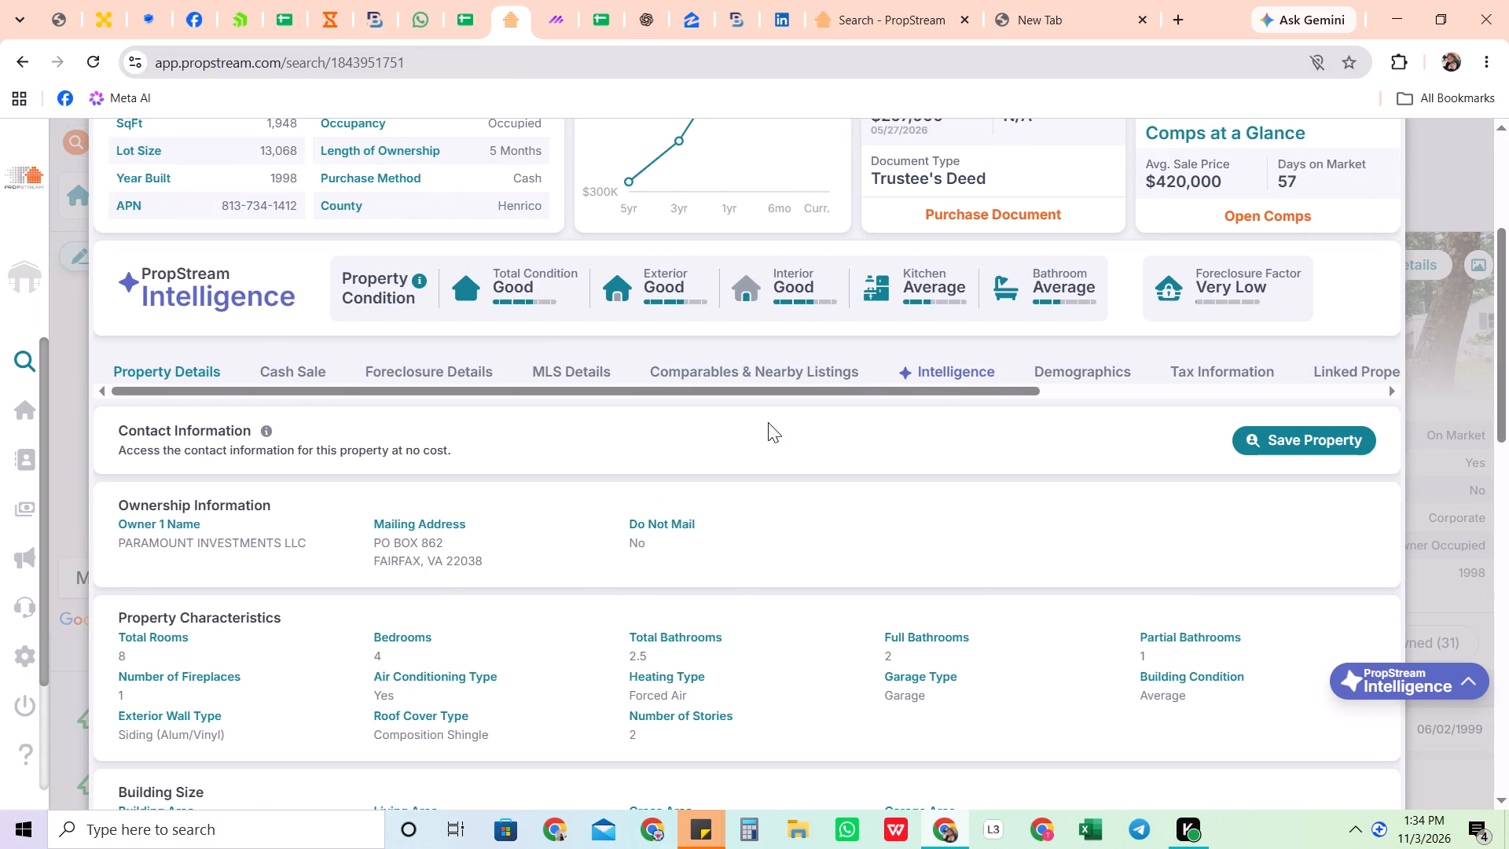
left_click_drag(371, 542, 494, 560)
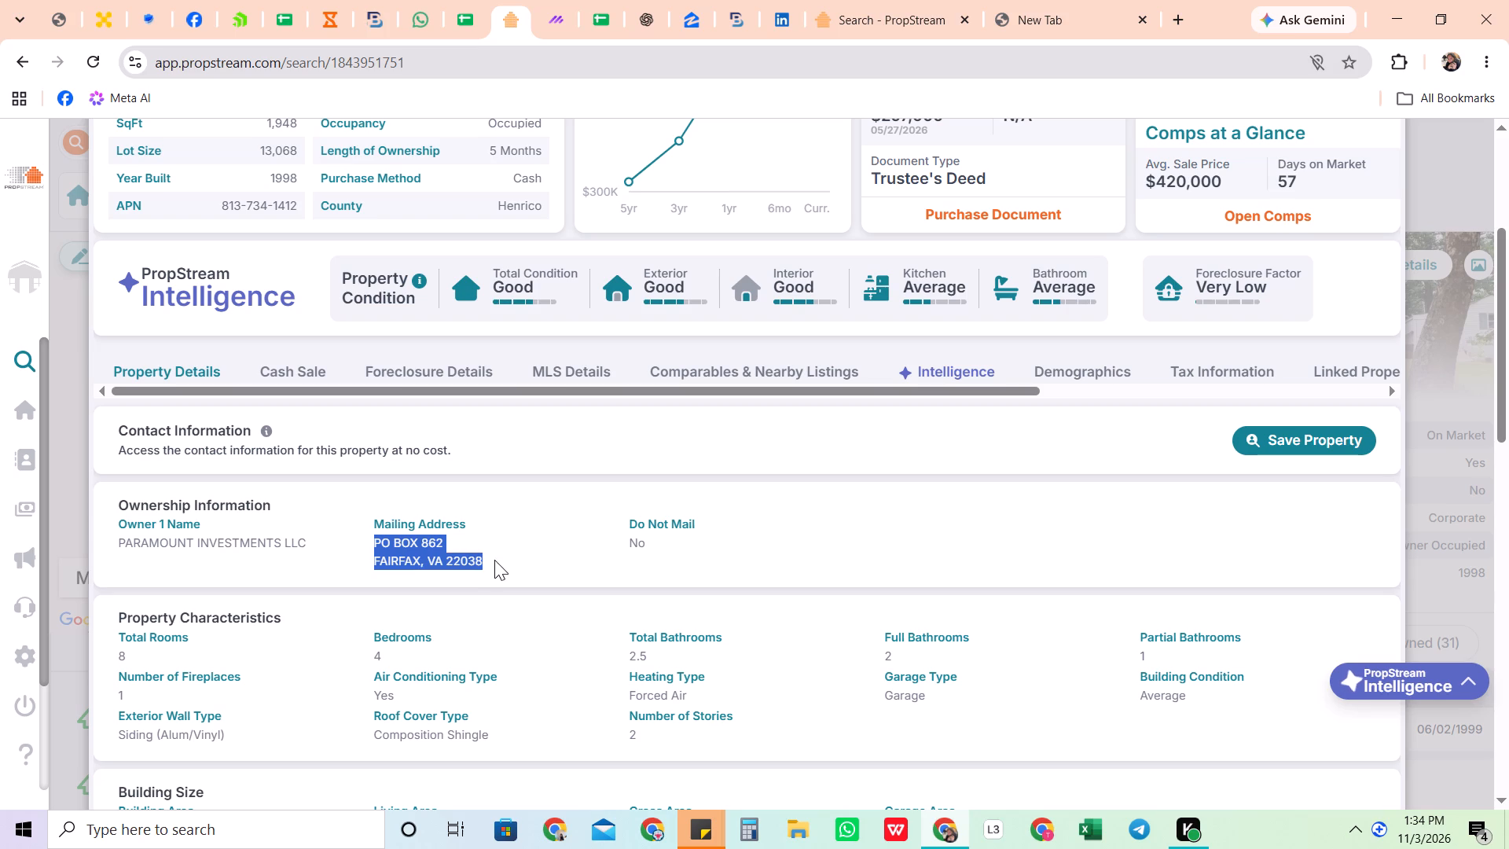
left_click_drag(494, 560, 495, 560)
key("ctrl+c")
left_click(470, 9)
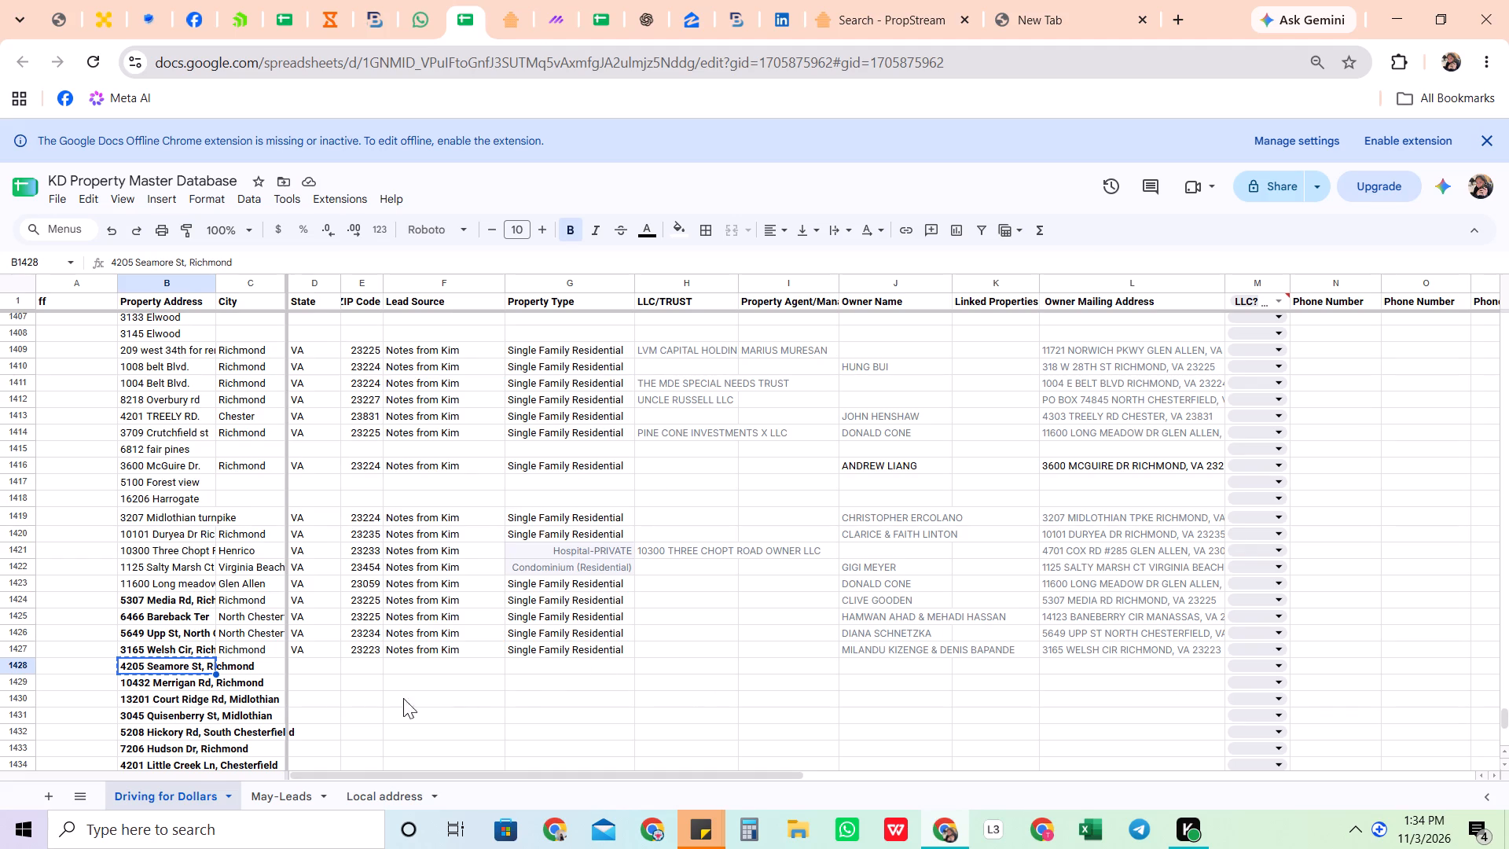
left_click(1073, 670)
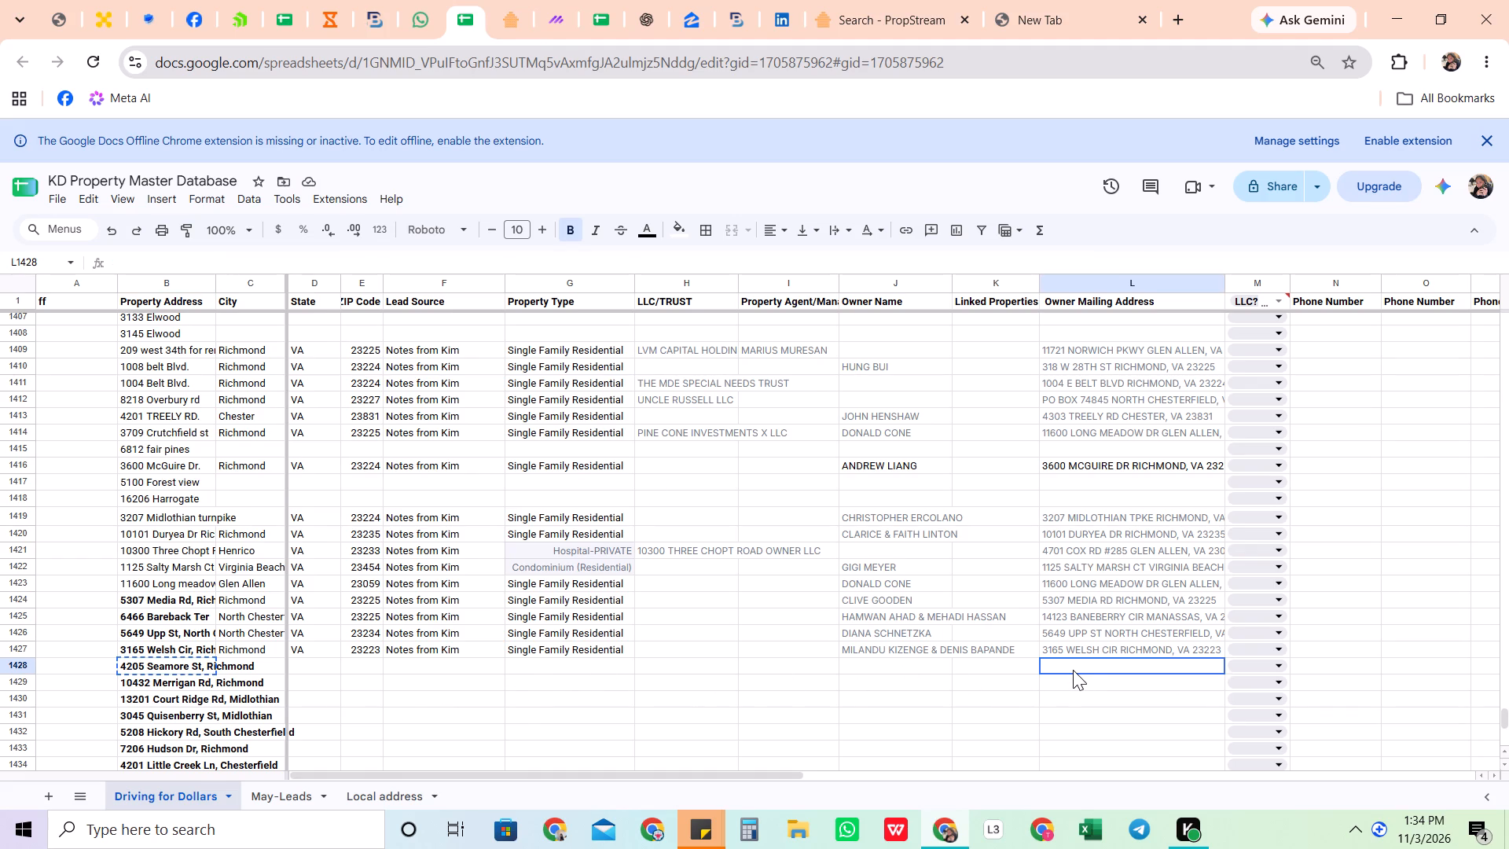
key("ctrl+v")
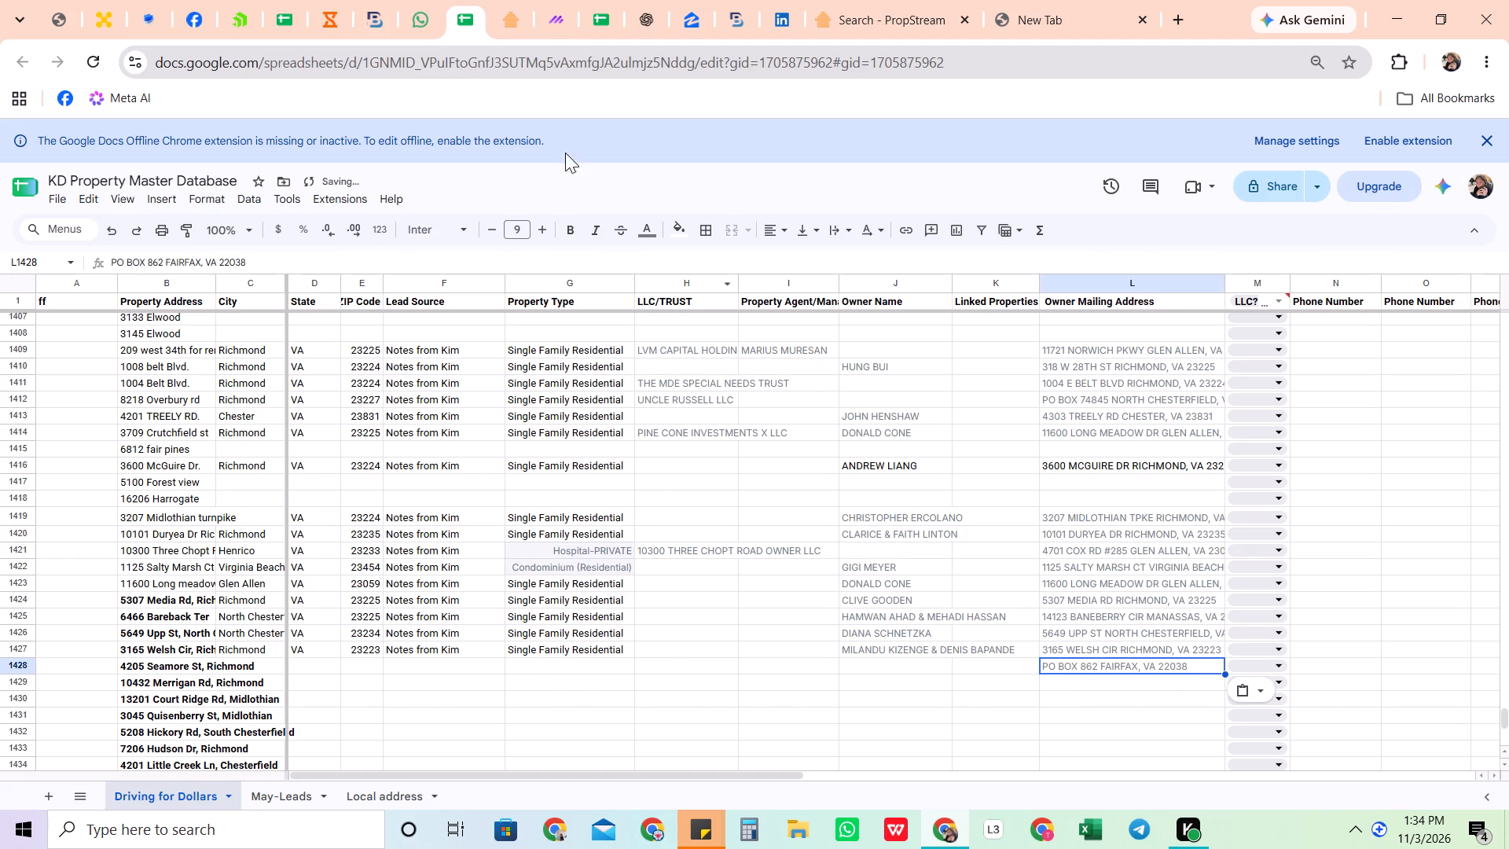
Copy the Owner 1 Name, PARAMOUNT INVESTMENTS LLC, from PropStream's Ownership Information and return to the Driving for Dollars sheet.
left_click(527, 21)
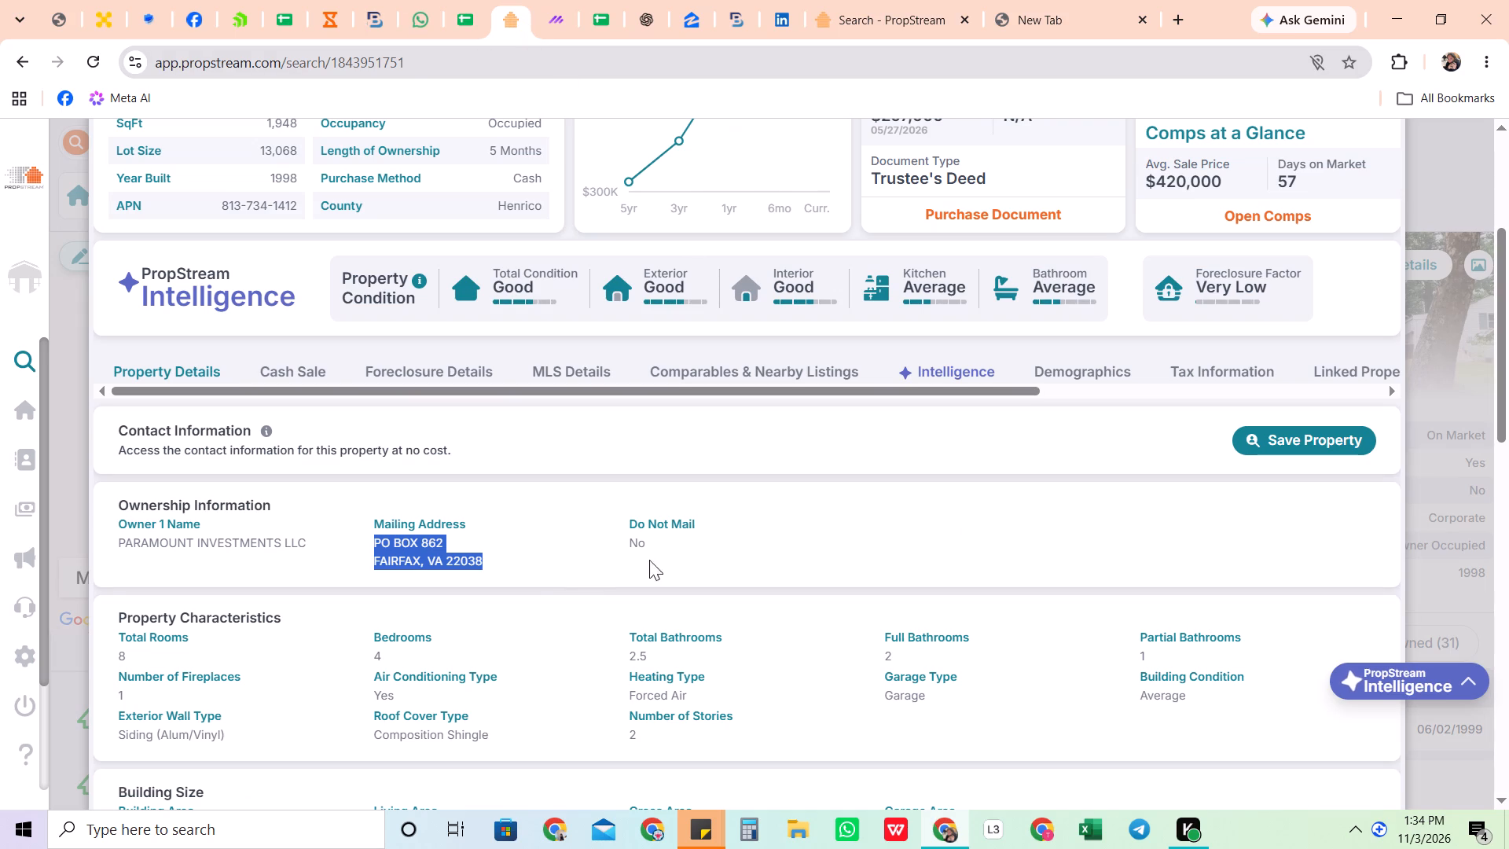
left_click_drag(113, 544, 355, 545)
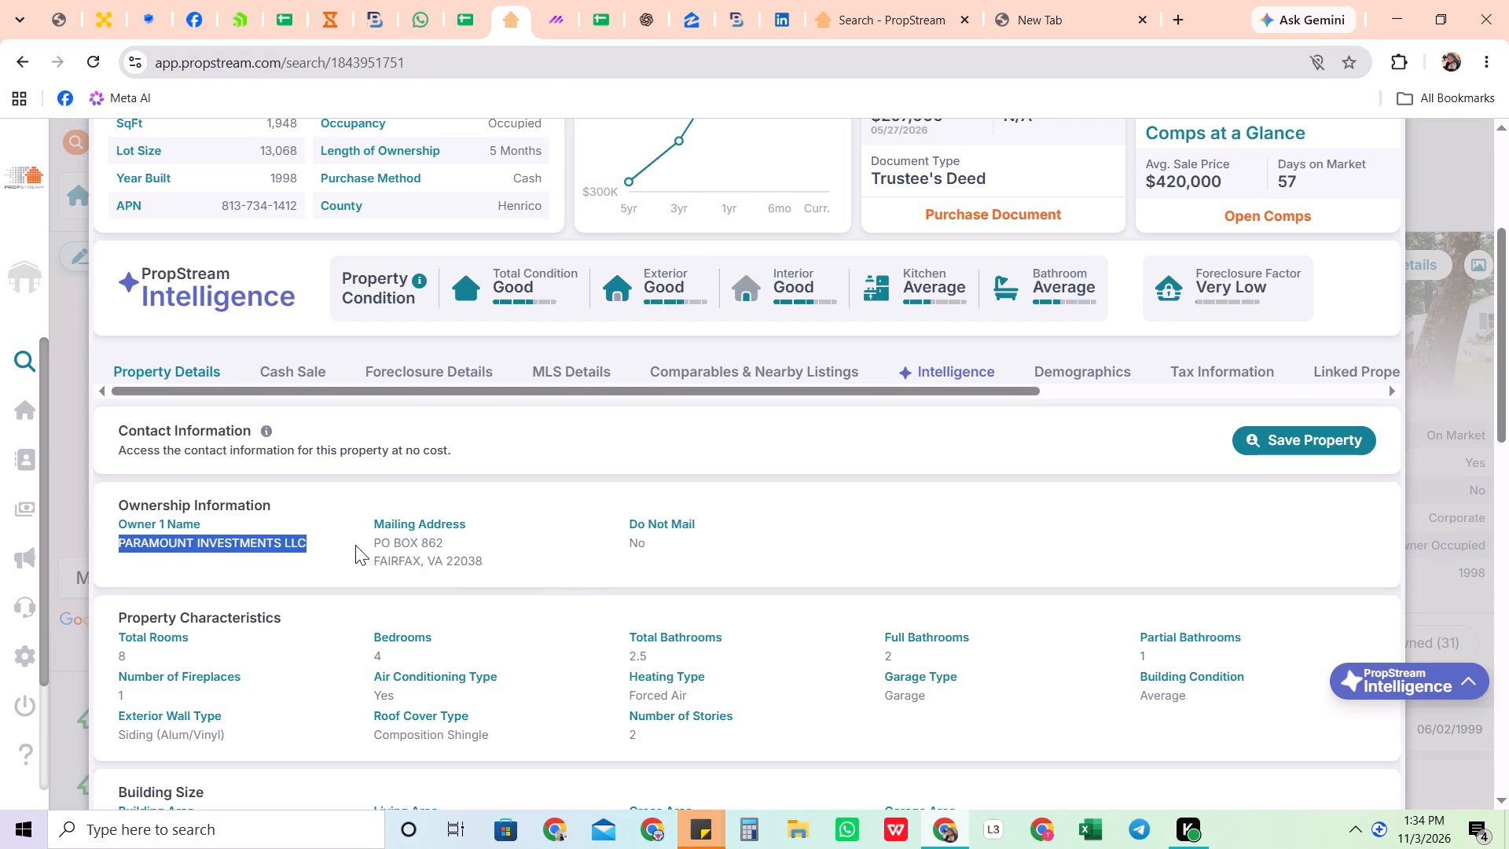
left_click_drag(355, 545, 365, 546)
left_click(330, 552)
left_click_drag(120, 540, 136, 540)
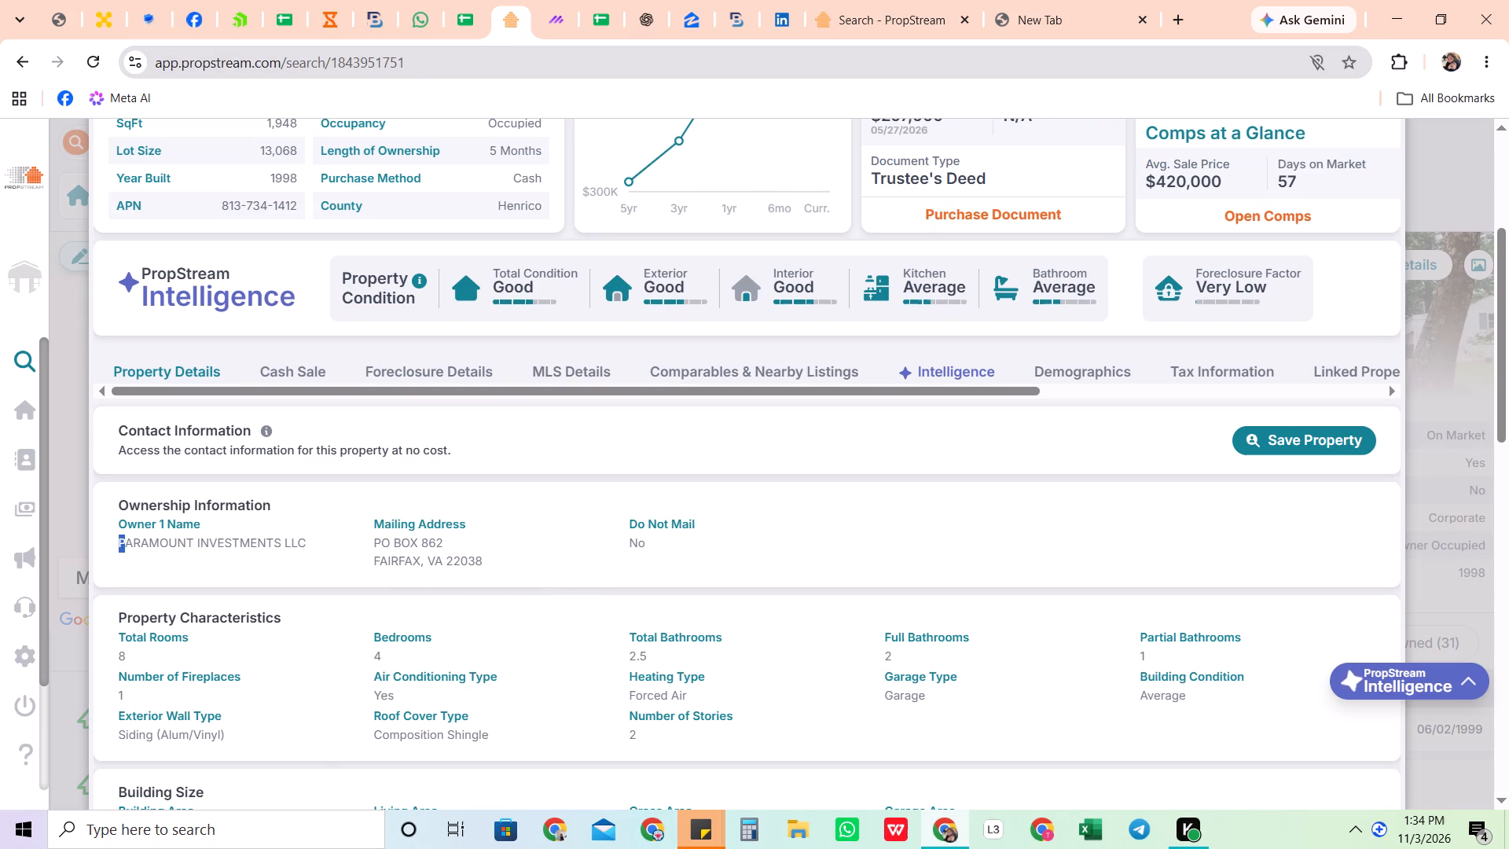
left_click_drag(136, 540, 310, 546)
key("ctrl+c")
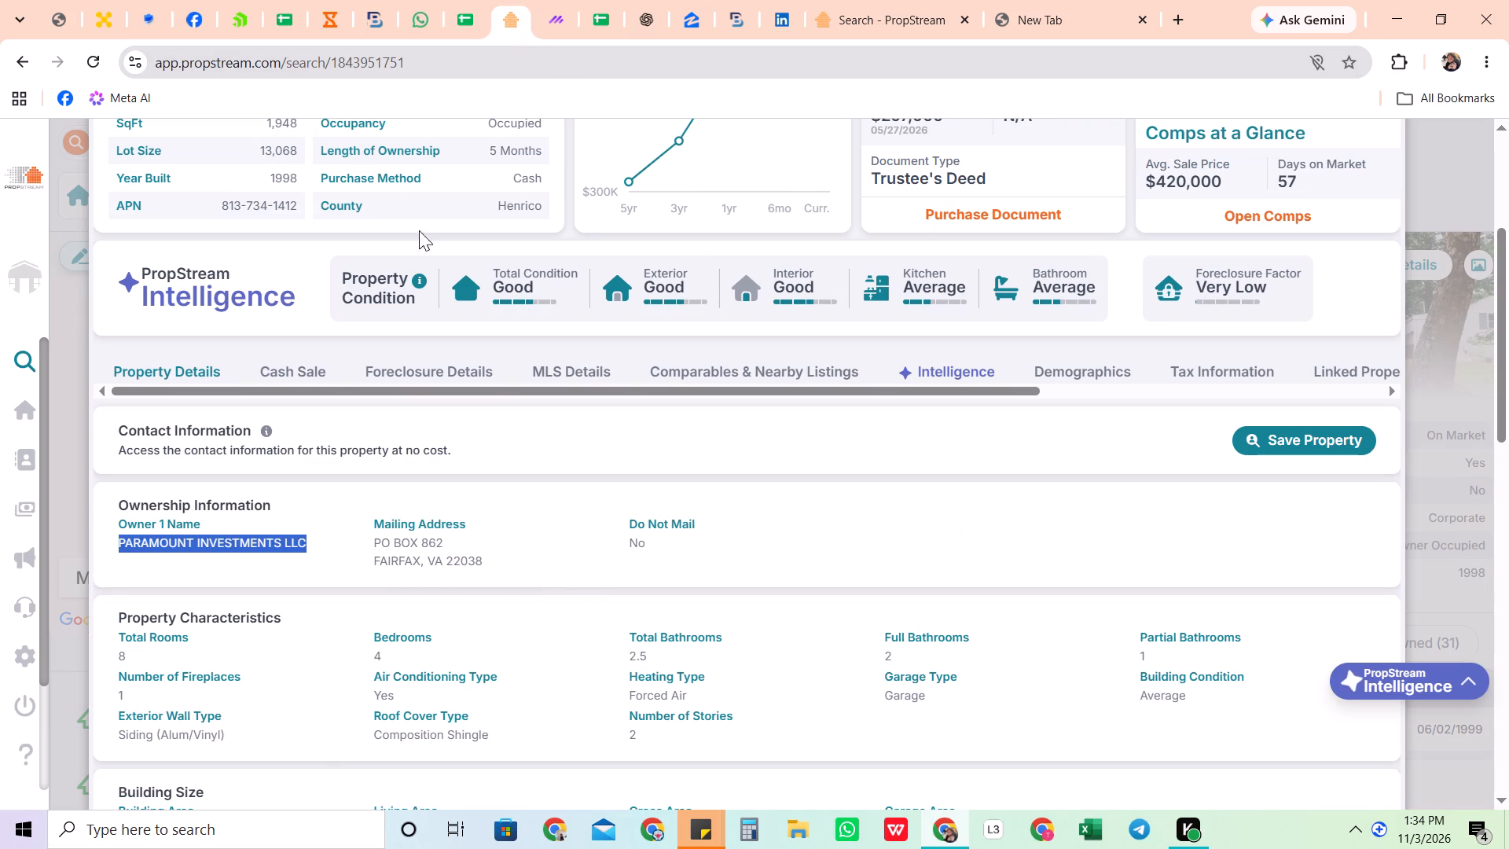
left_click(464, 29)
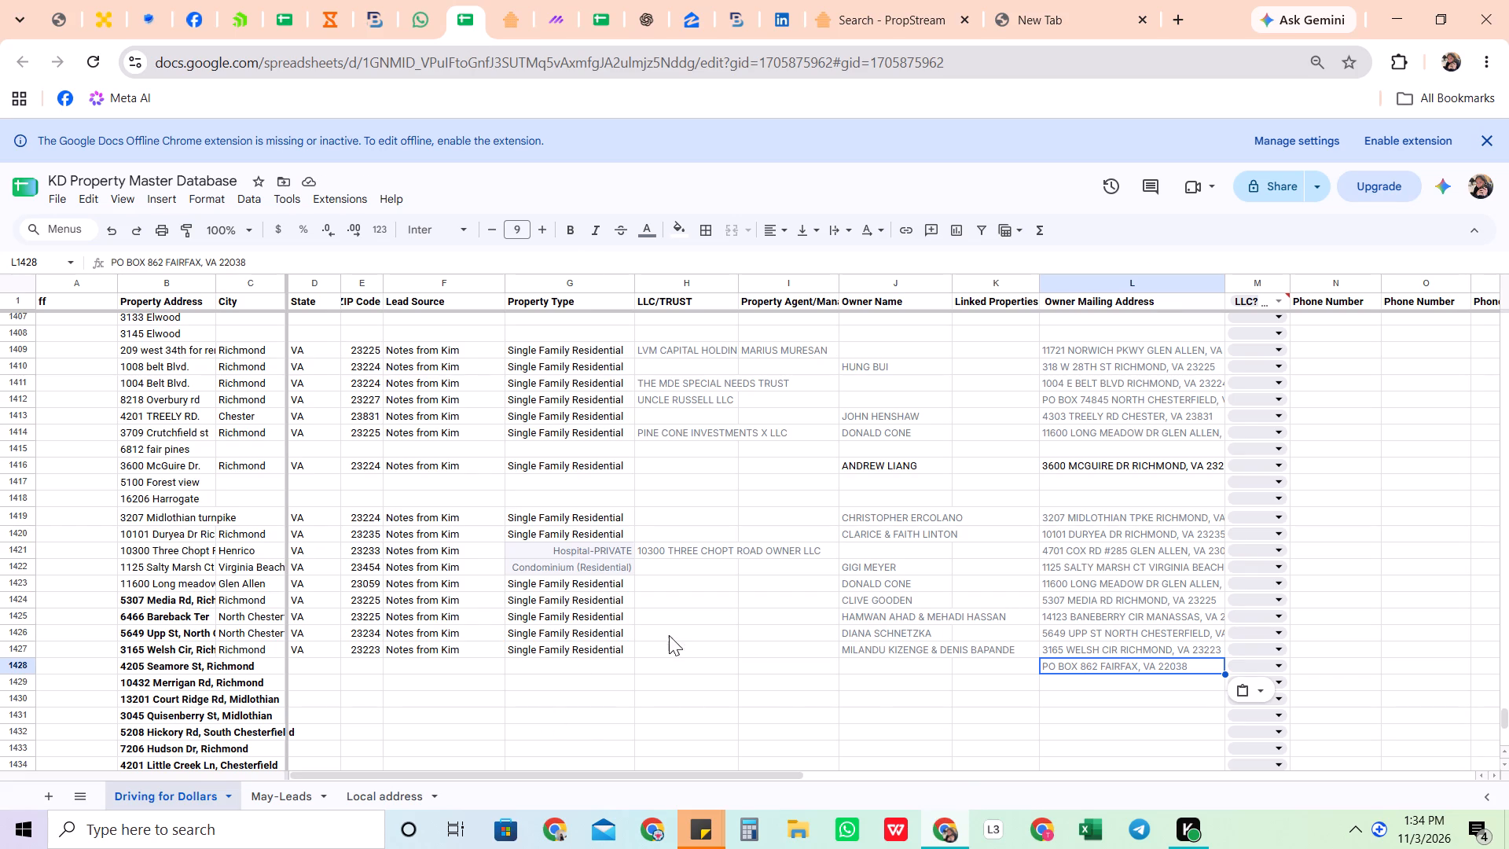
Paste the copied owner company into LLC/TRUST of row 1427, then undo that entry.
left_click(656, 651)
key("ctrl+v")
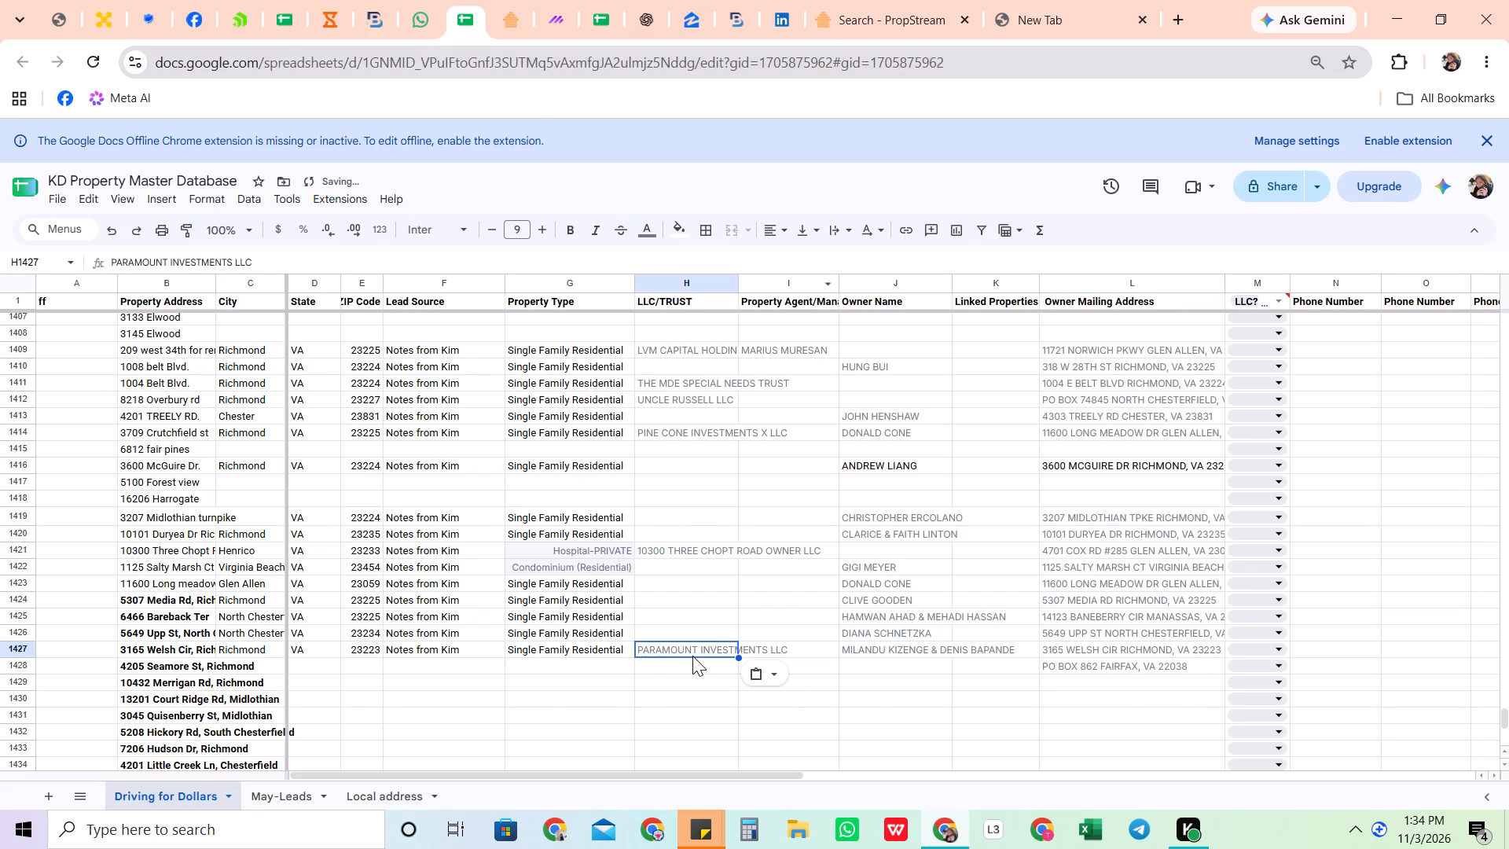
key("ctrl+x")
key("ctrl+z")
Enter PARAMOUNT INVESTMENTS LLC as plain text in the LLC/TRUST cell of row 1428.
left_click(696, 674)
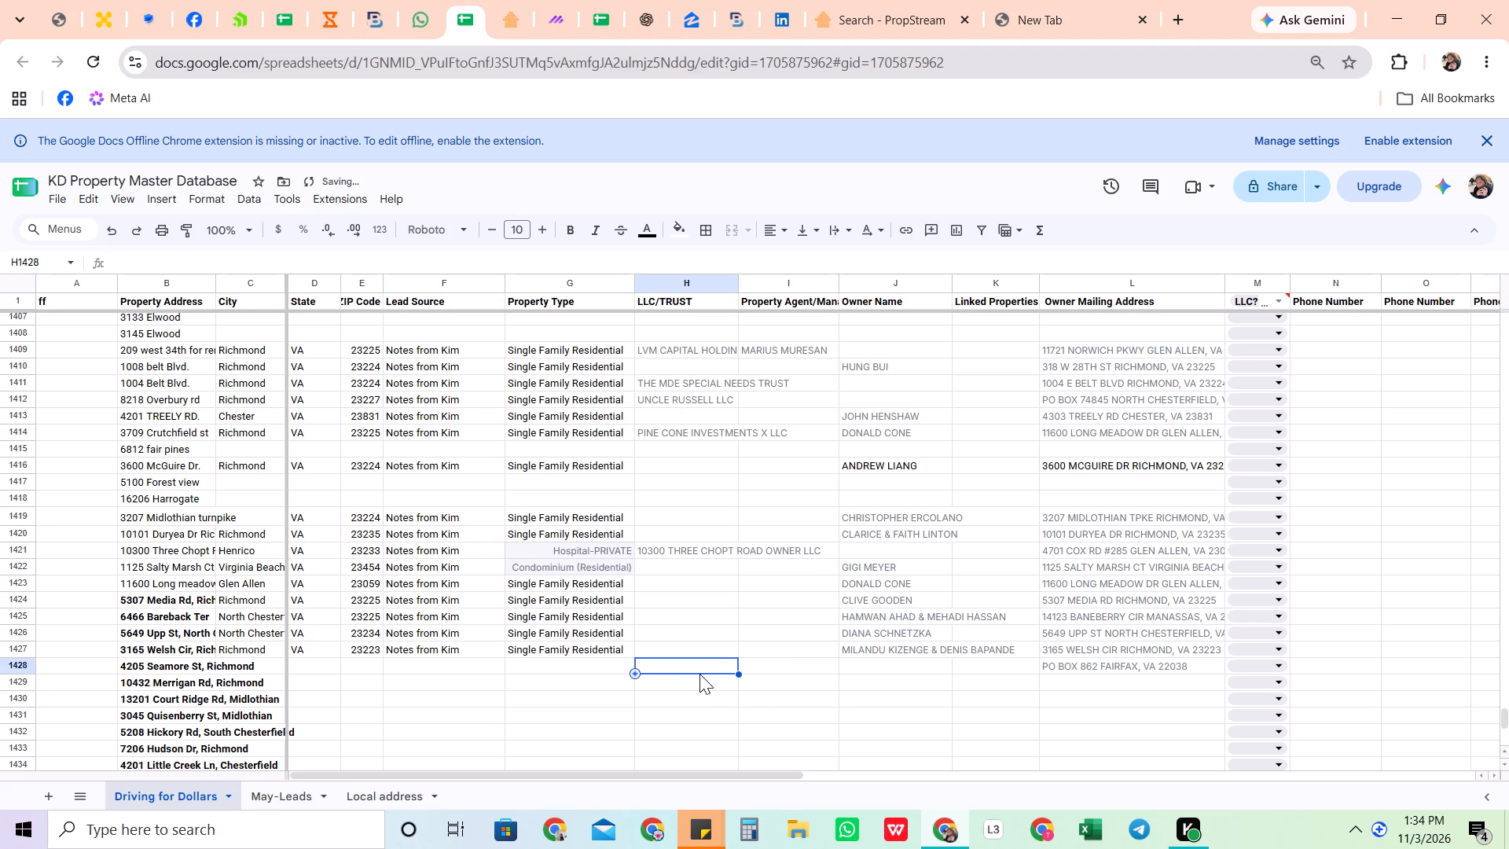
key("ctrl+v")
left_click(690, 669)
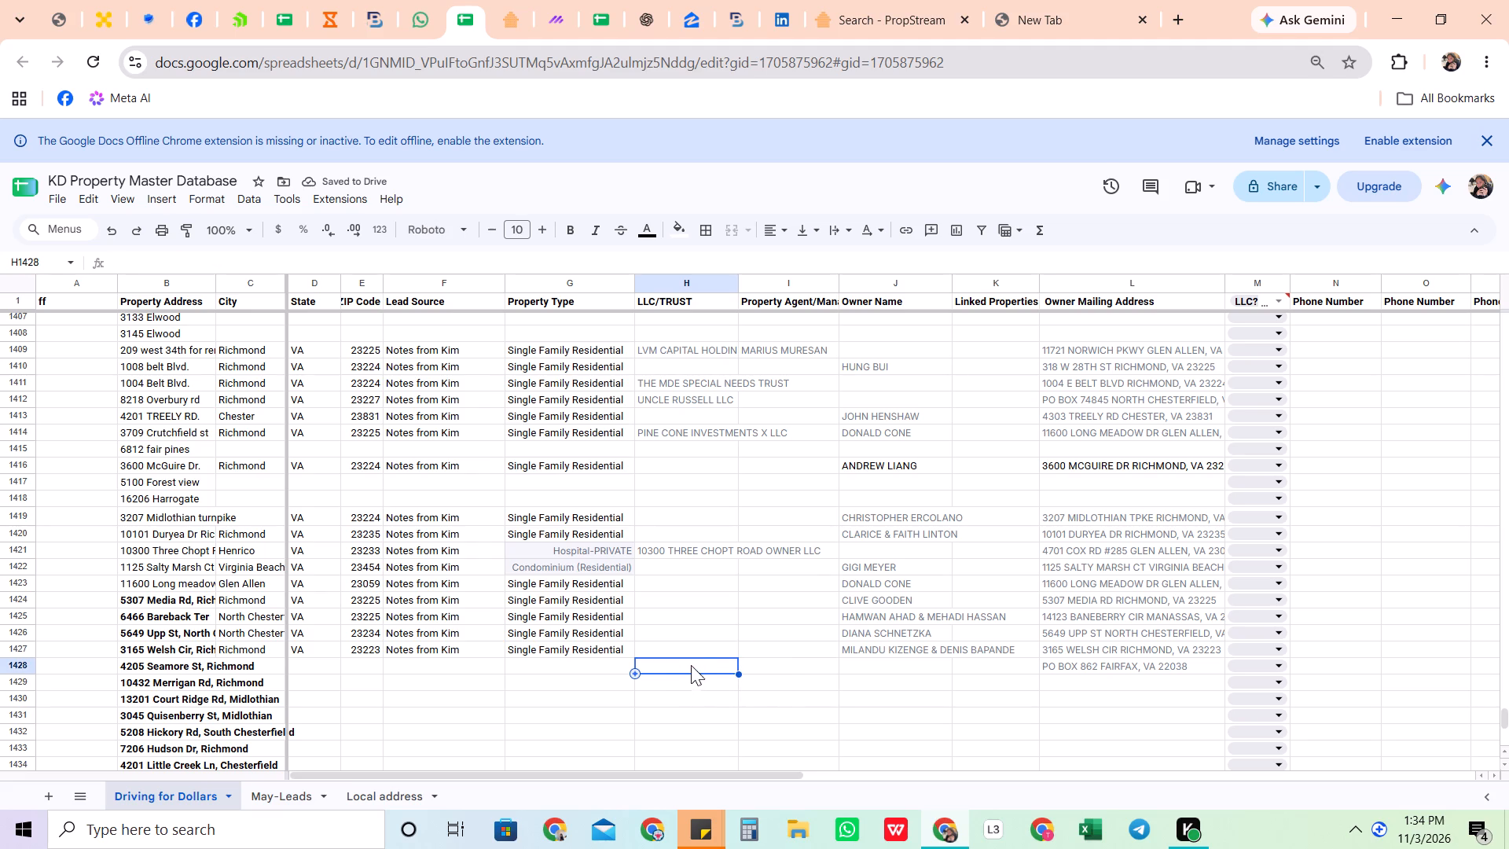
key("ctrl+v")
double_click(696, 665)
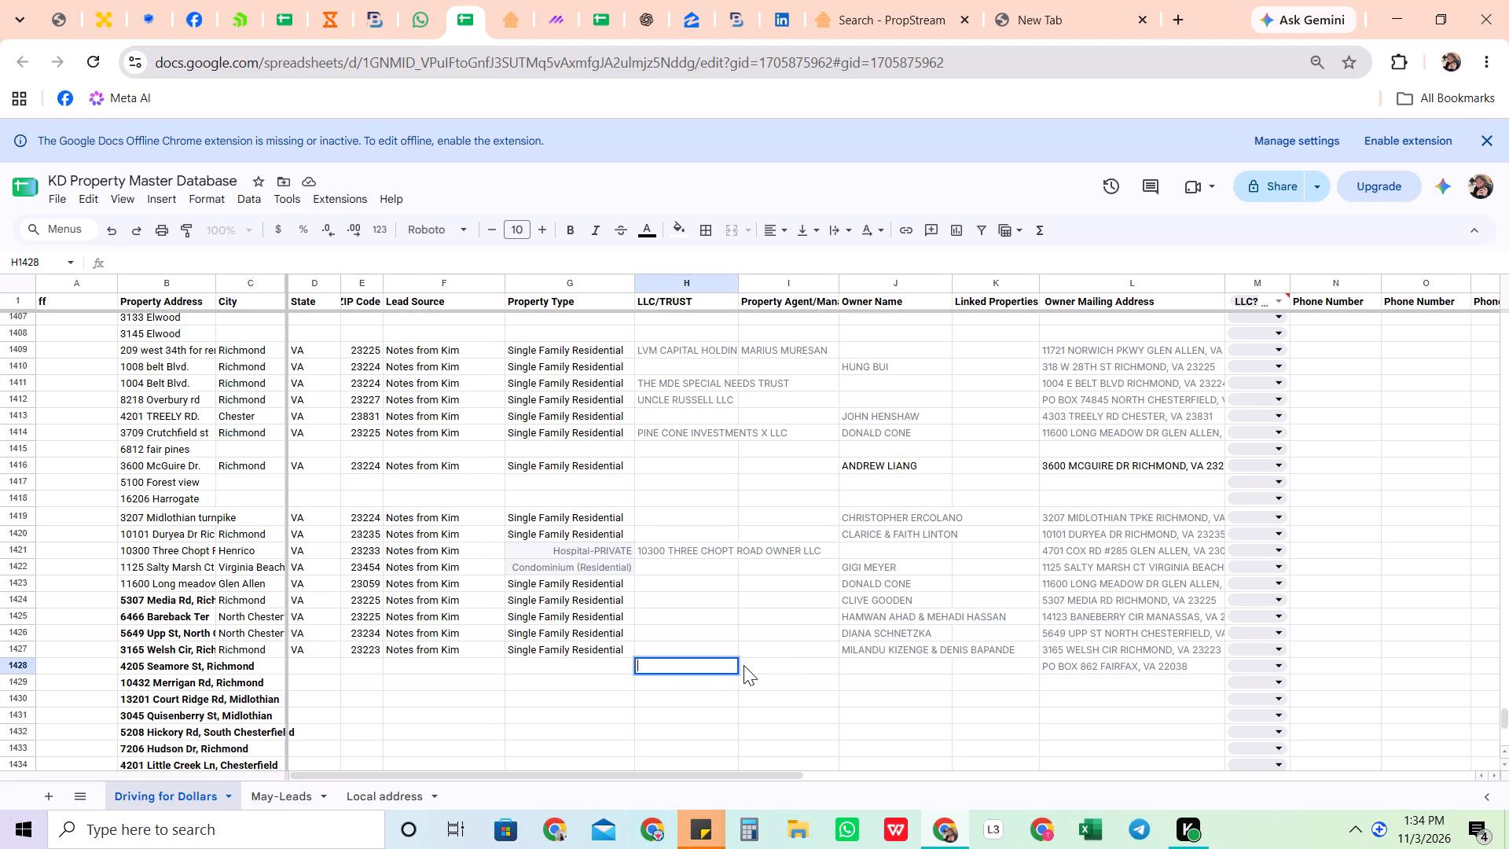
key("ctrl+v")
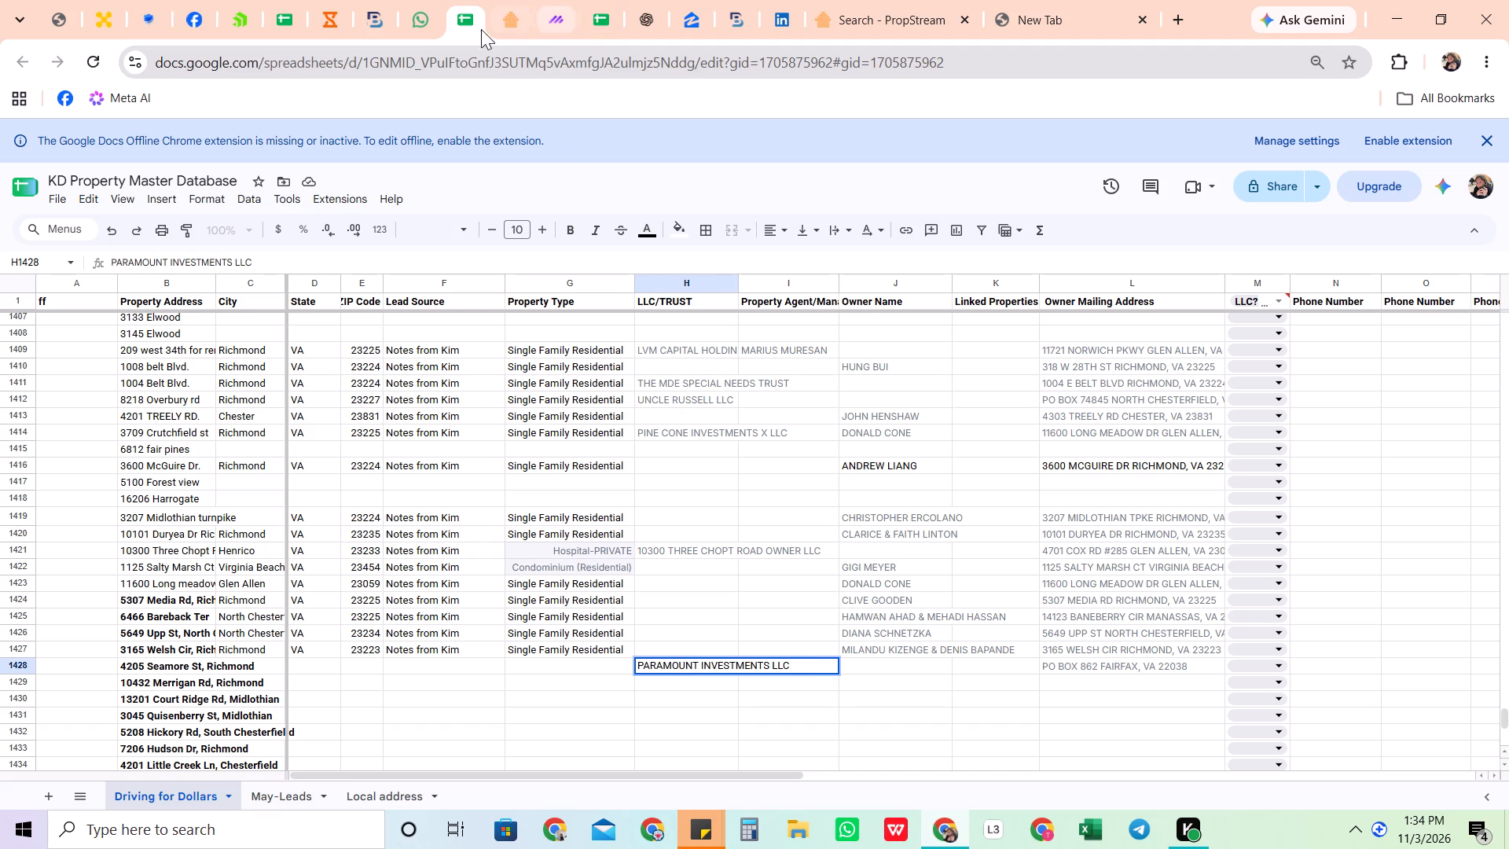
left_click(523, 26)
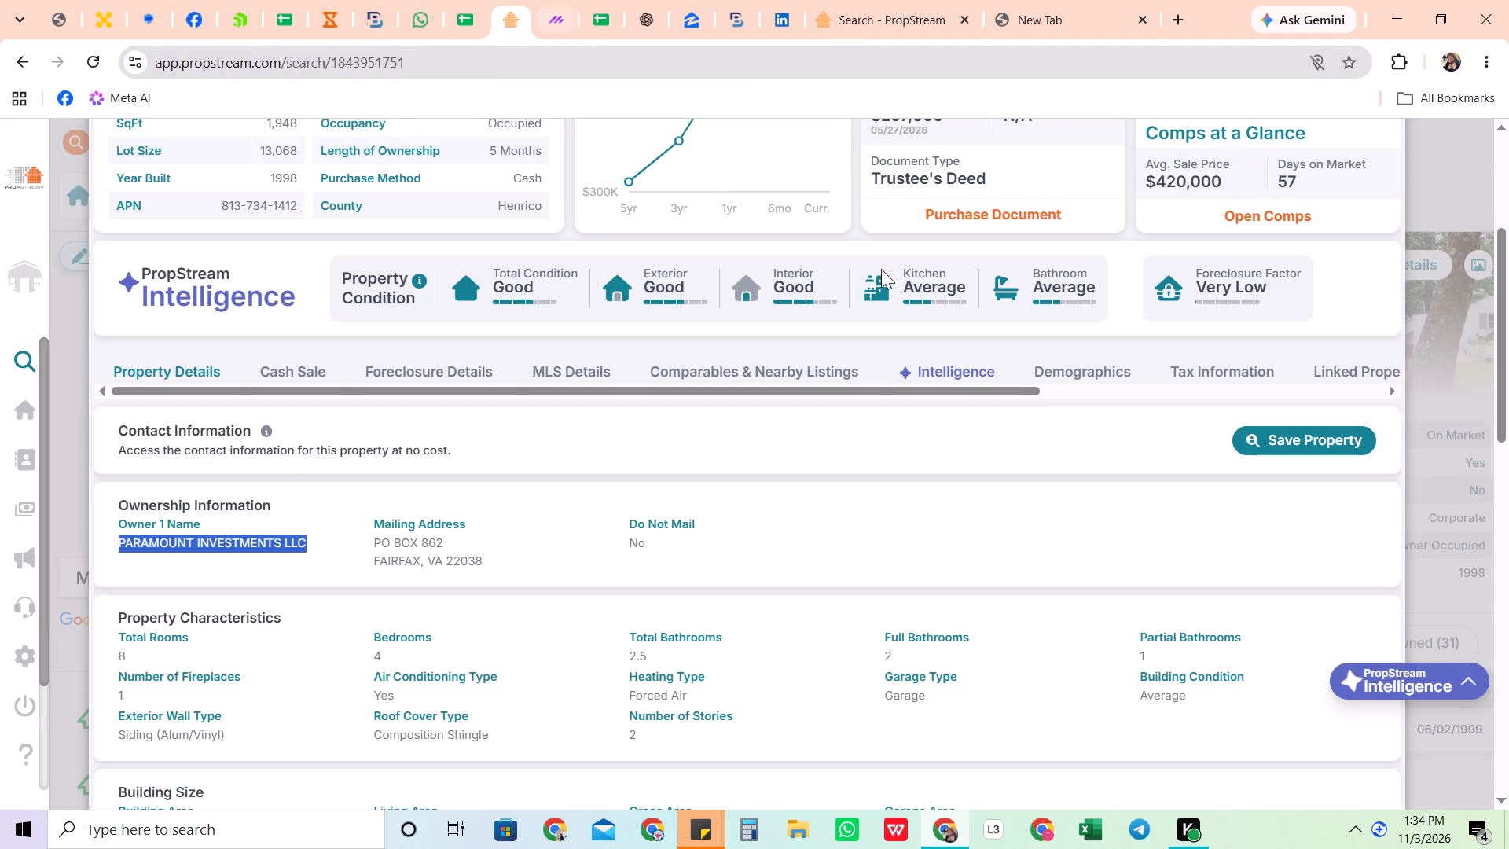
left_click(461, 26)
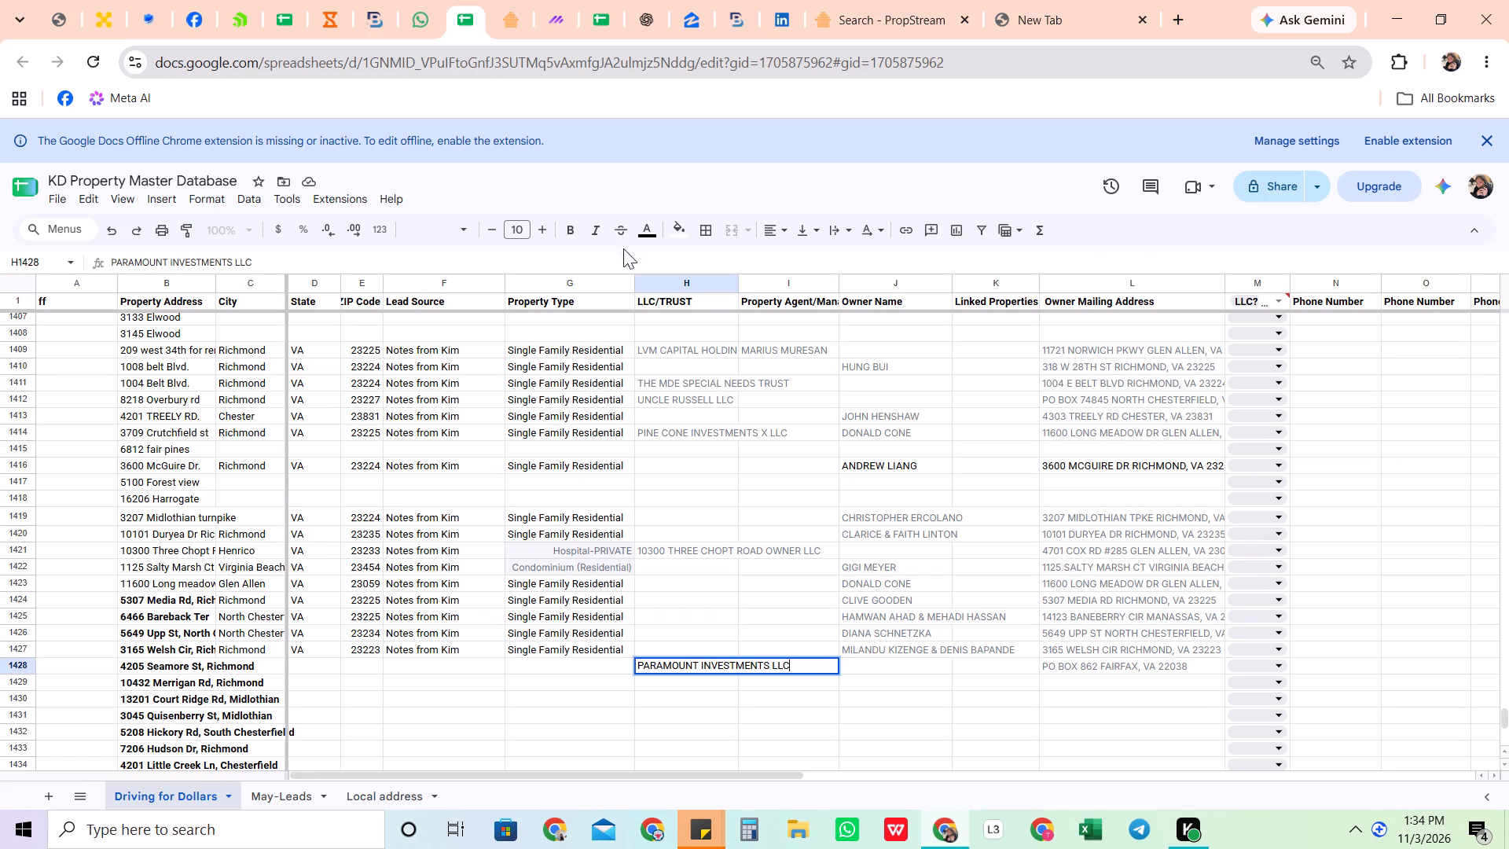
Fill in row 1428's Property Type as Single Family Residential and its Lead Source as Notes from Kim.
left_click(569, 656)
left_click(569, 663)
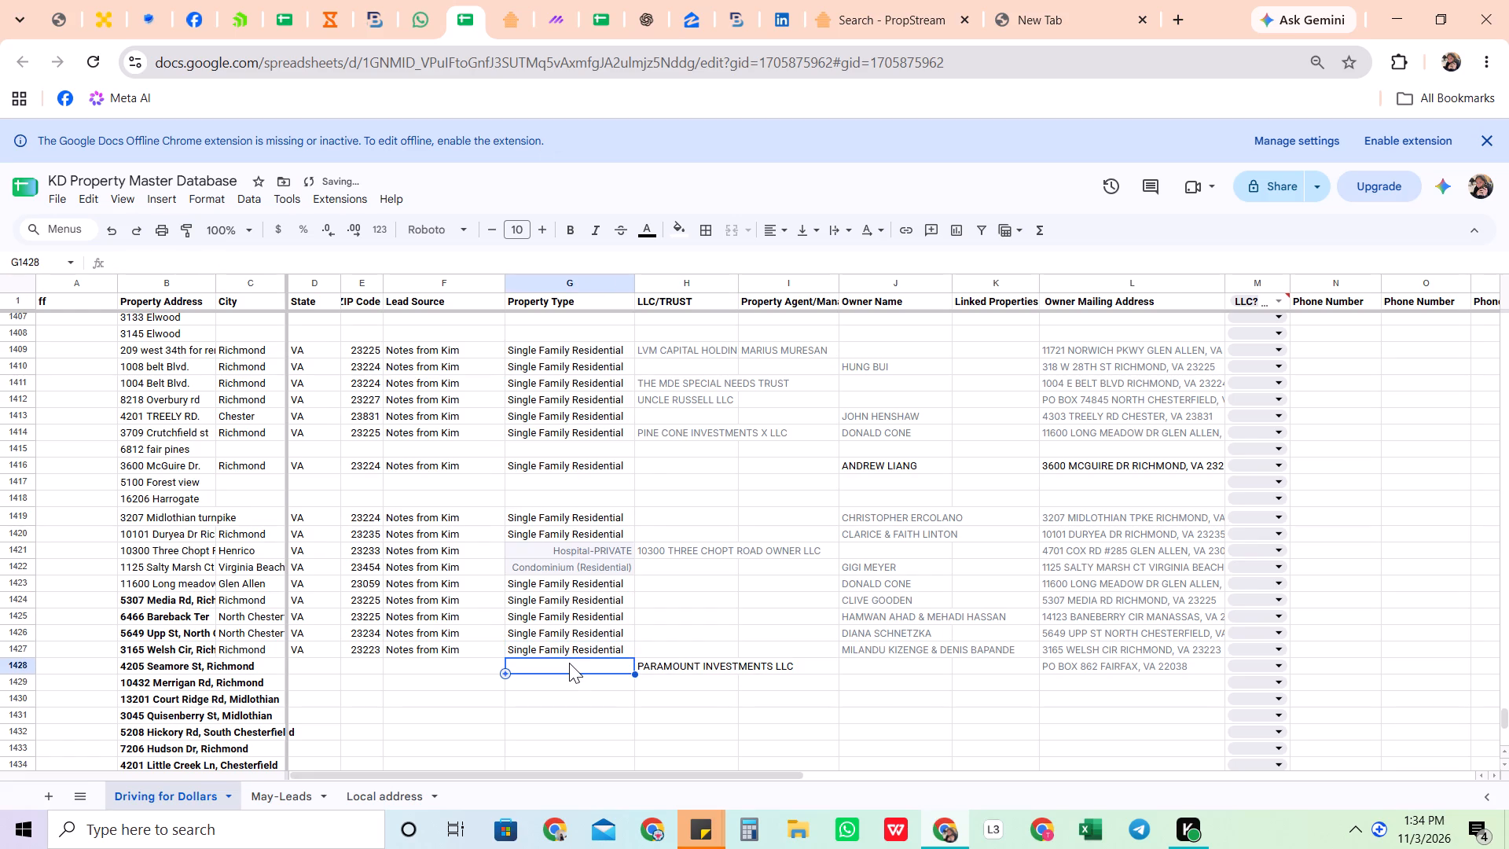
key("shift+s")
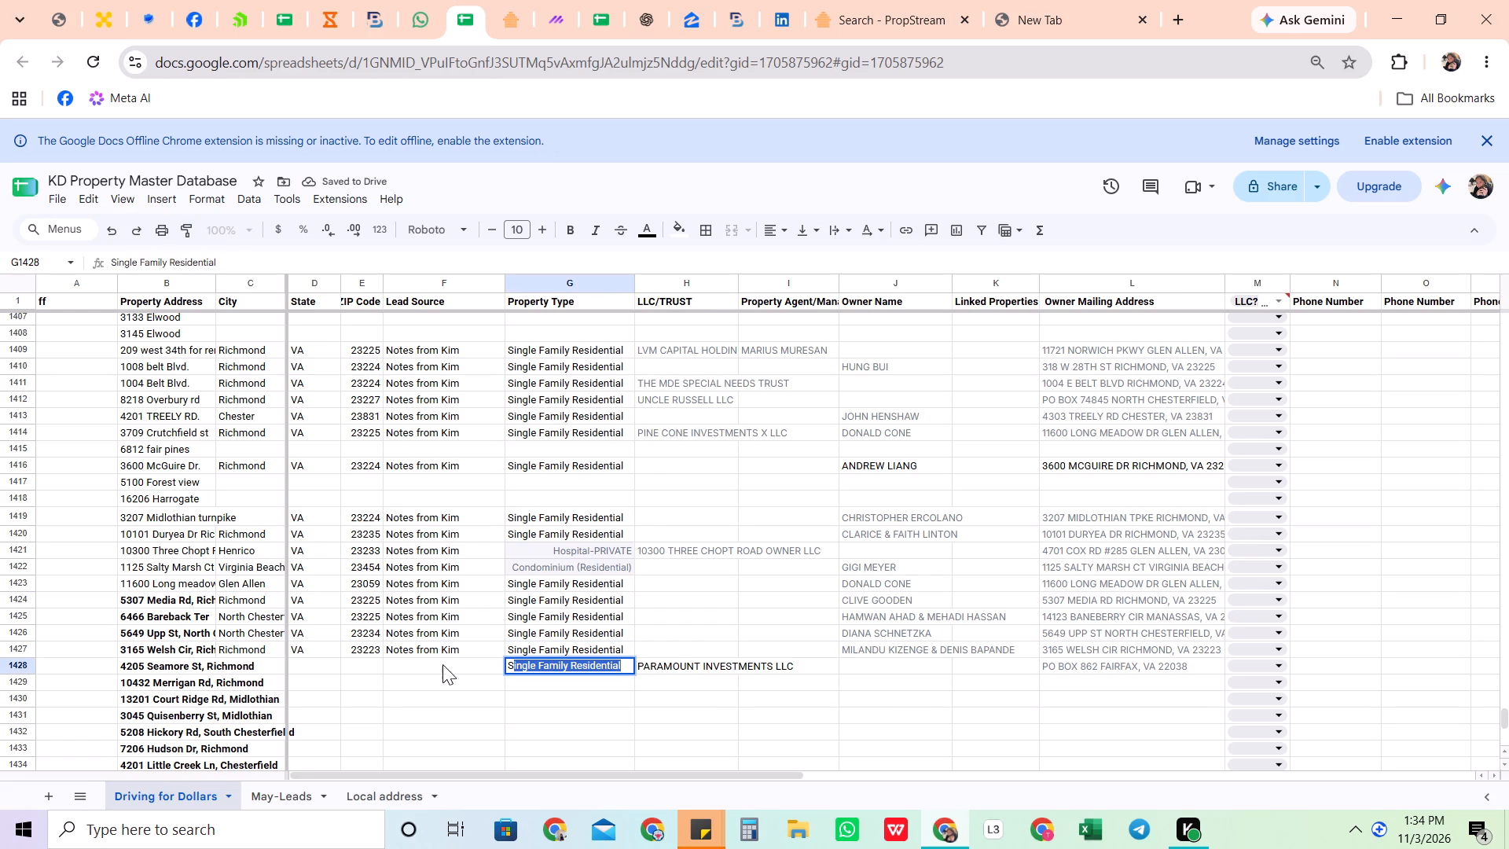
left_click(442, 670)
key("shift+n")
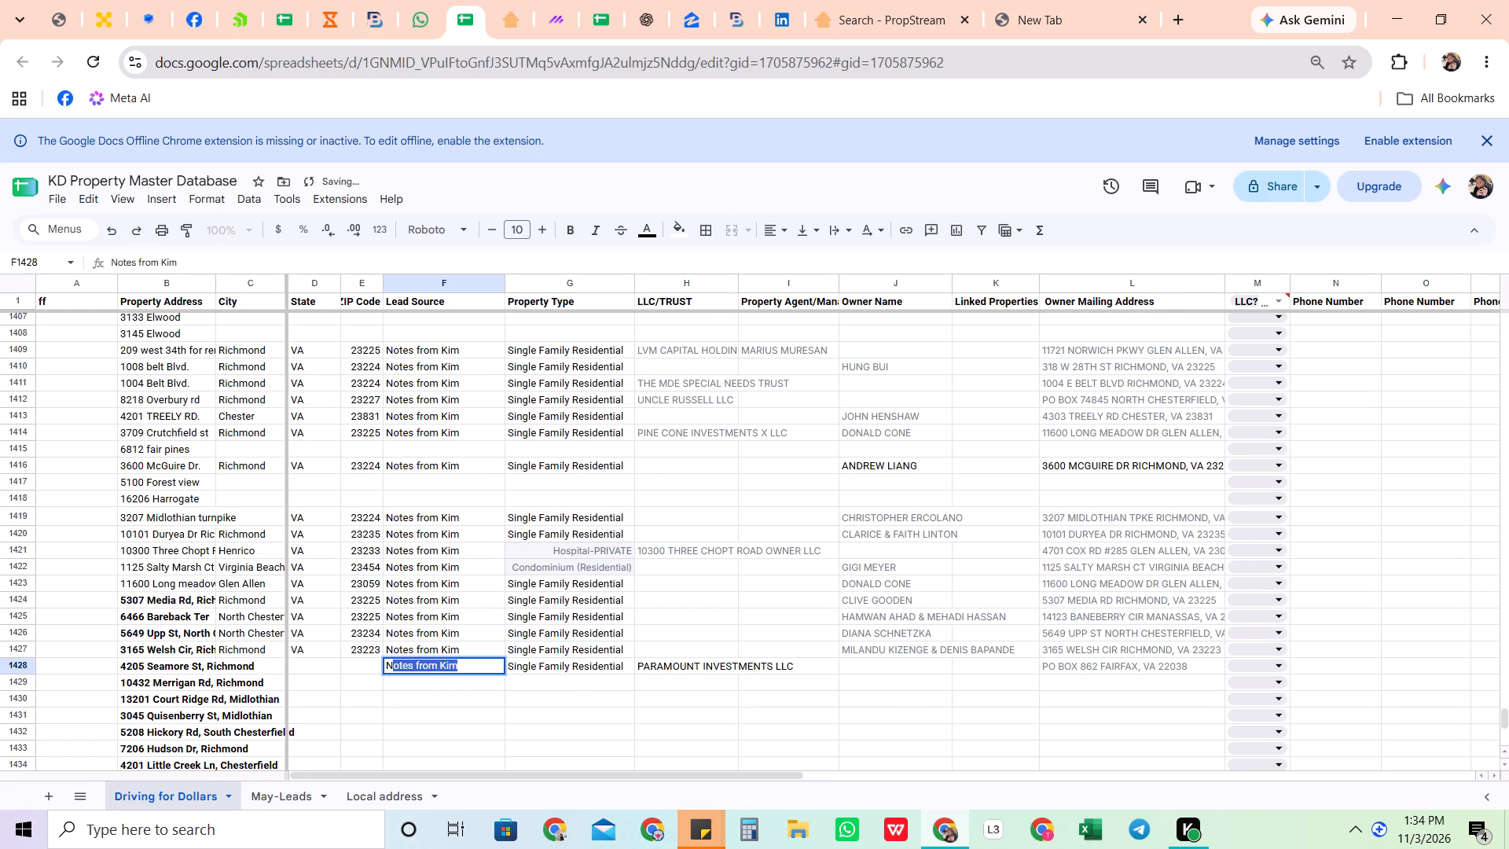
Copy the ZIP code 23223 from the property's heading in PropStream and return to the Driving for Dollars sheet.
left_click(505, 14)
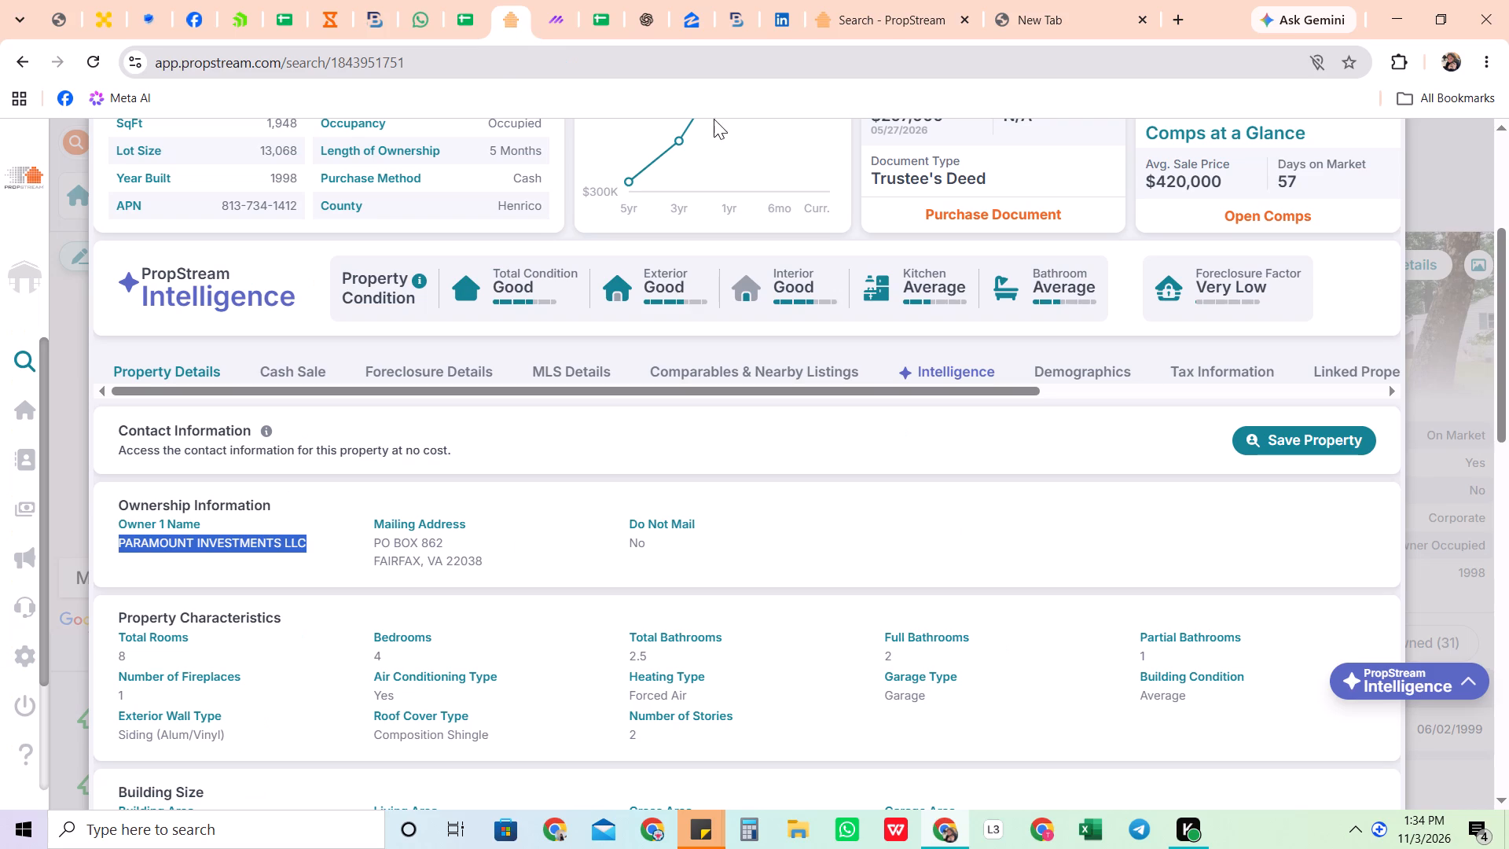
scroll(792, 544, "up", 7)
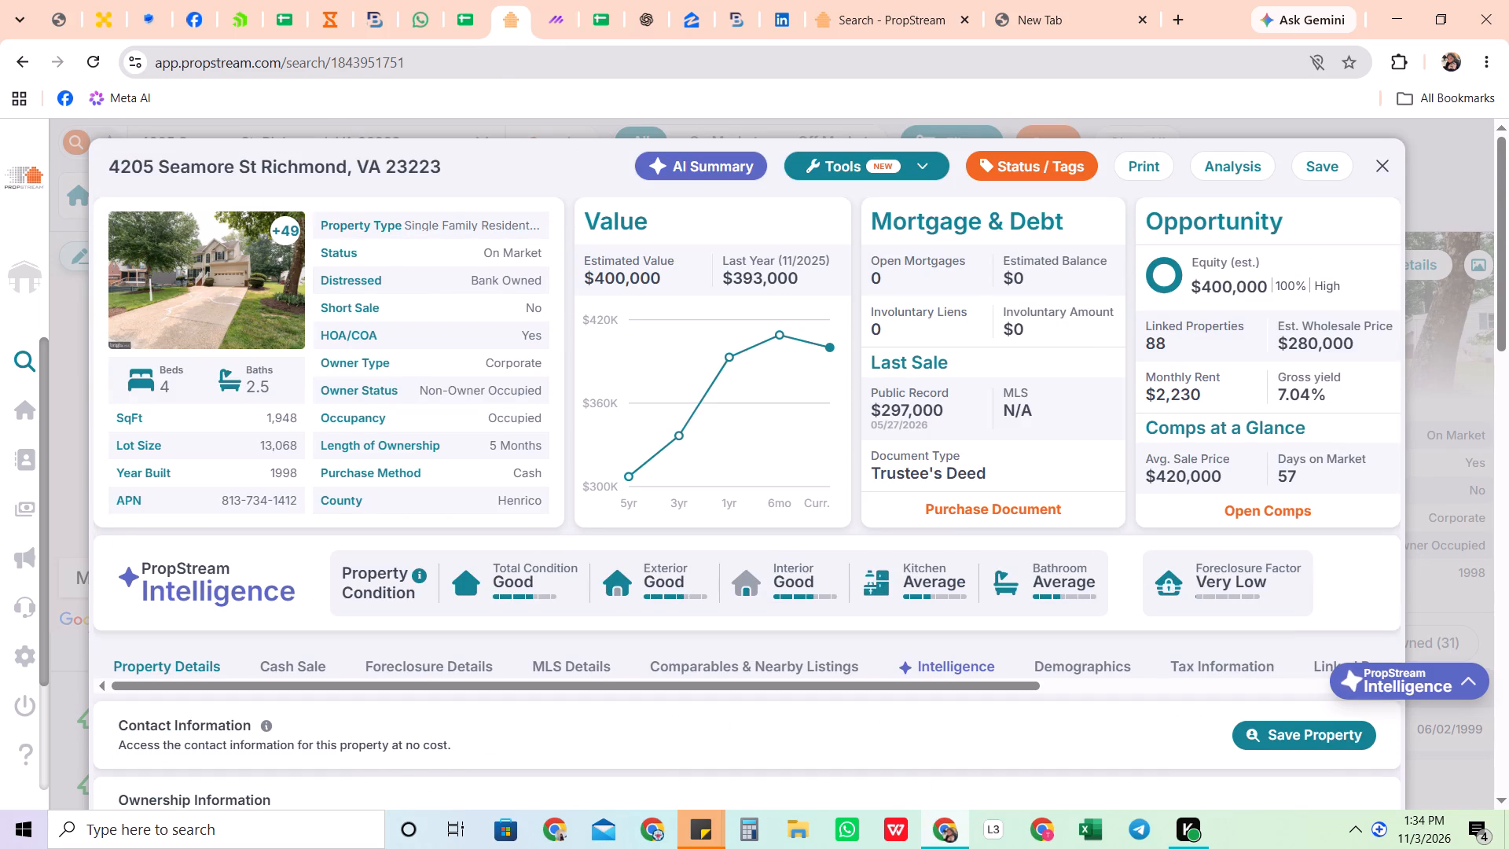
left_click_drag(385, 160, 488, 178)
key("ctrl+c")
left_click(473, 18)
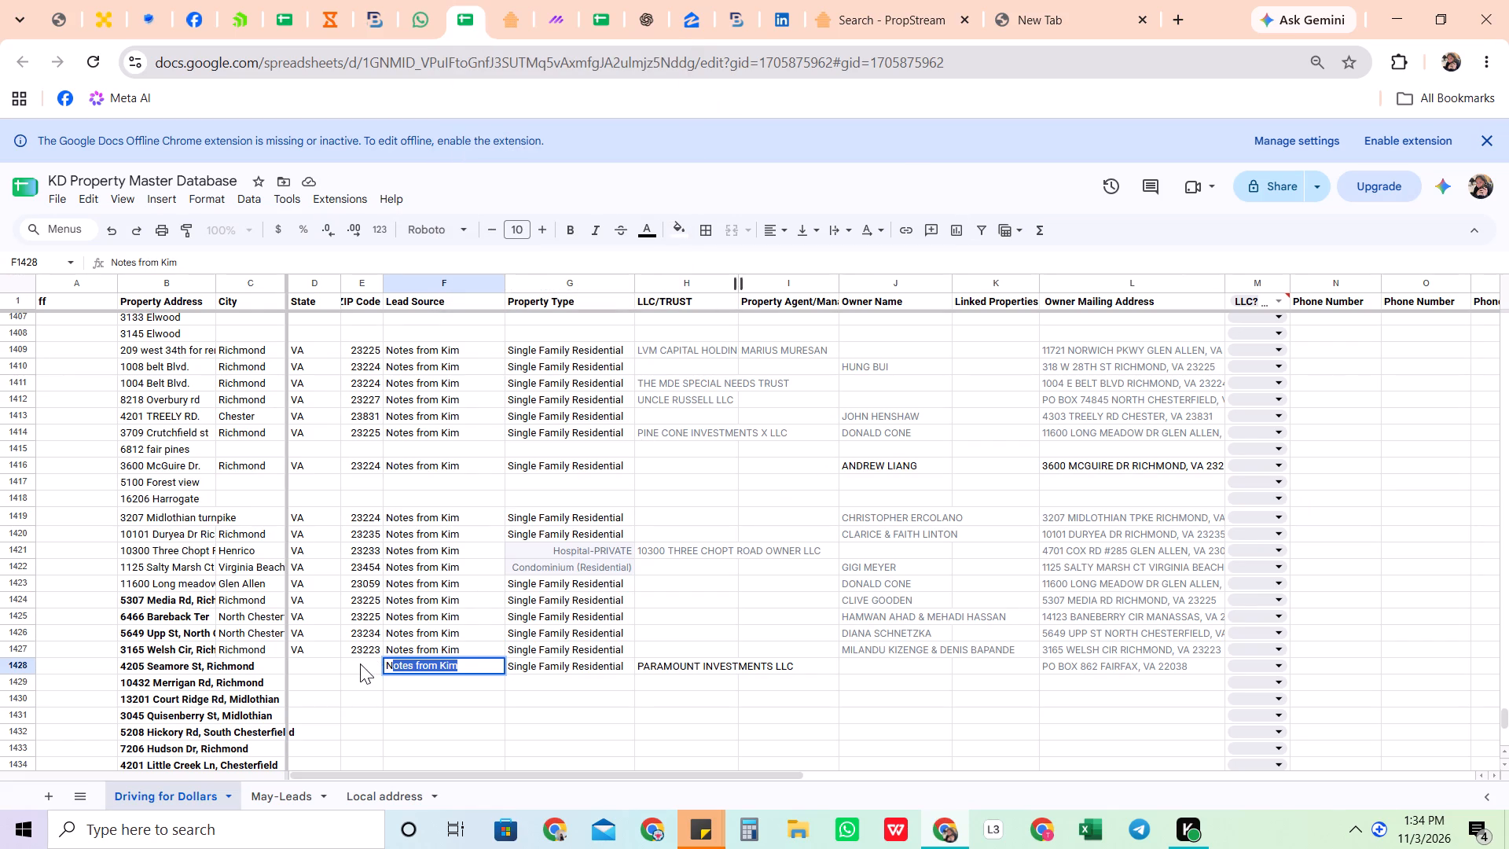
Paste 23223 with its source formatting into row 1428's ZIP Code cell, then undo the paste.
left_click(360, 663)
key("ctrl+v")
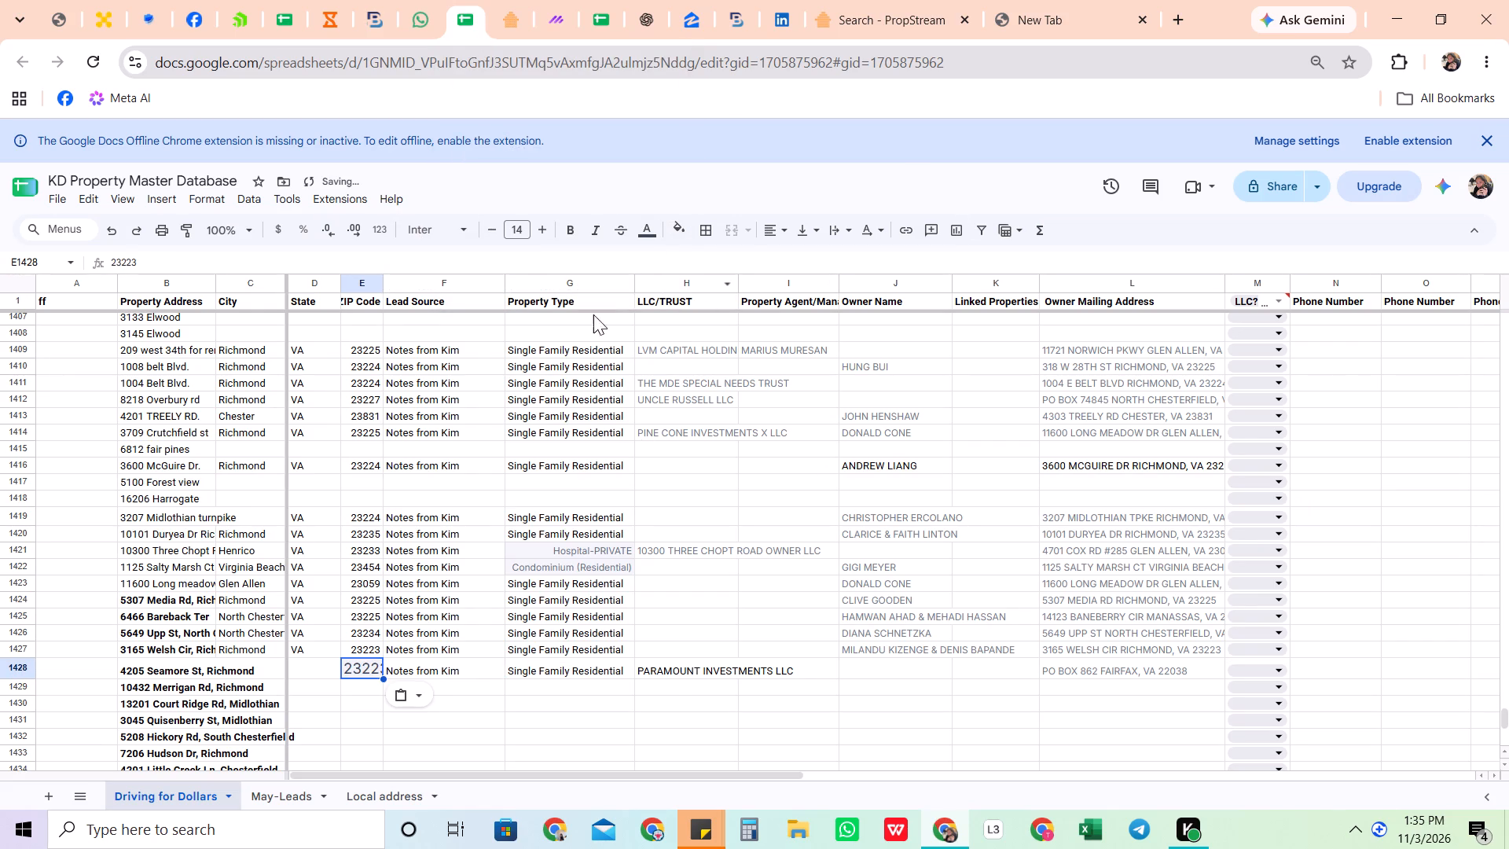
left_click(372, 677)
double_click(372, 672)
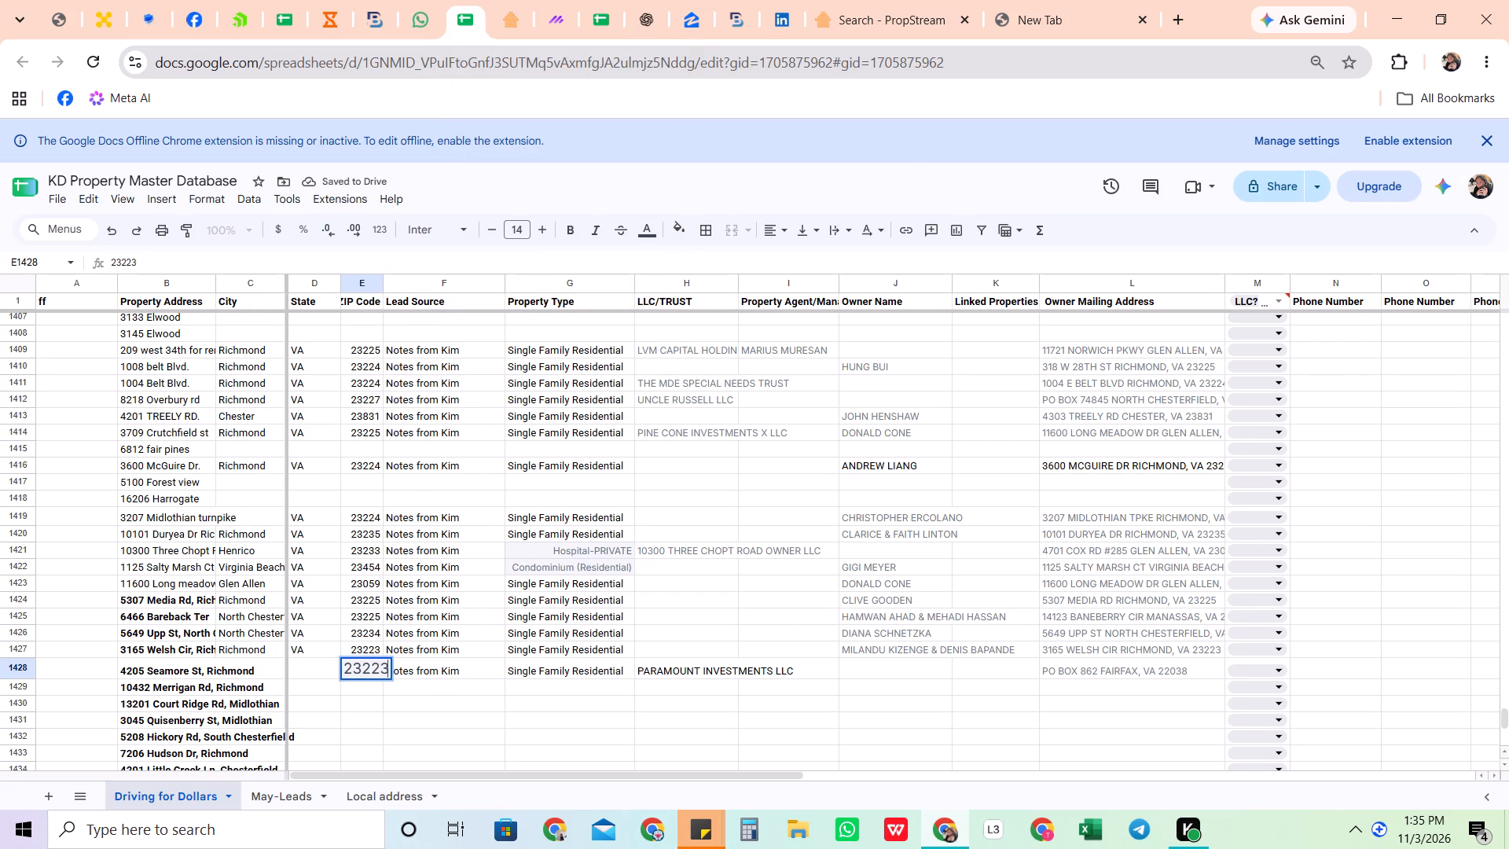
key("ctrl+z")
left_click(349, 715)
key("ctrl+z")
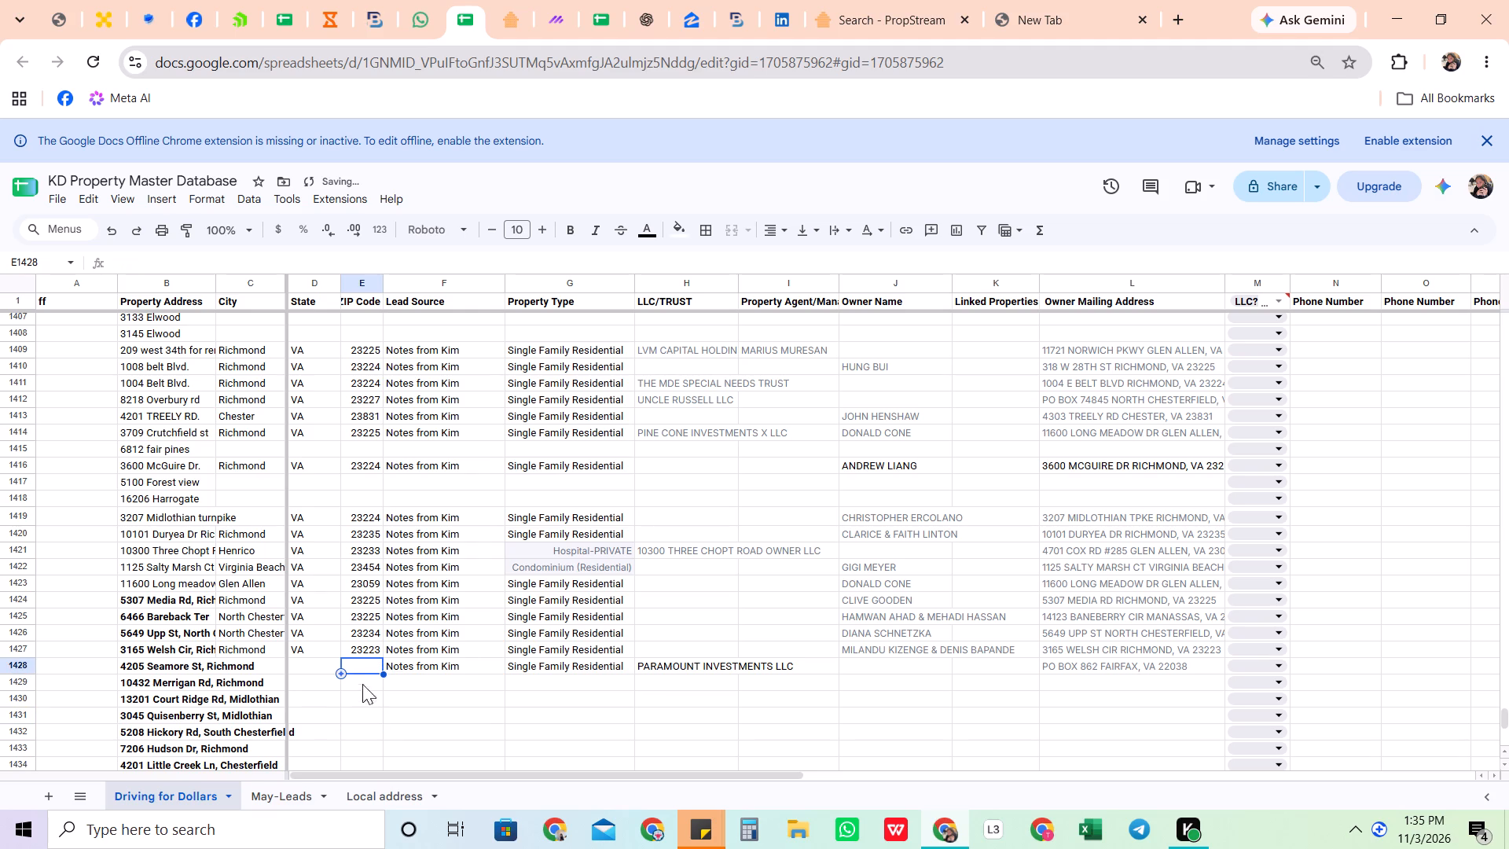
Enter 23223 as plain text in row 1428's ZIP Code cell and VA in its State cell.
left_click(365, 659)
triple_click(365, 671)
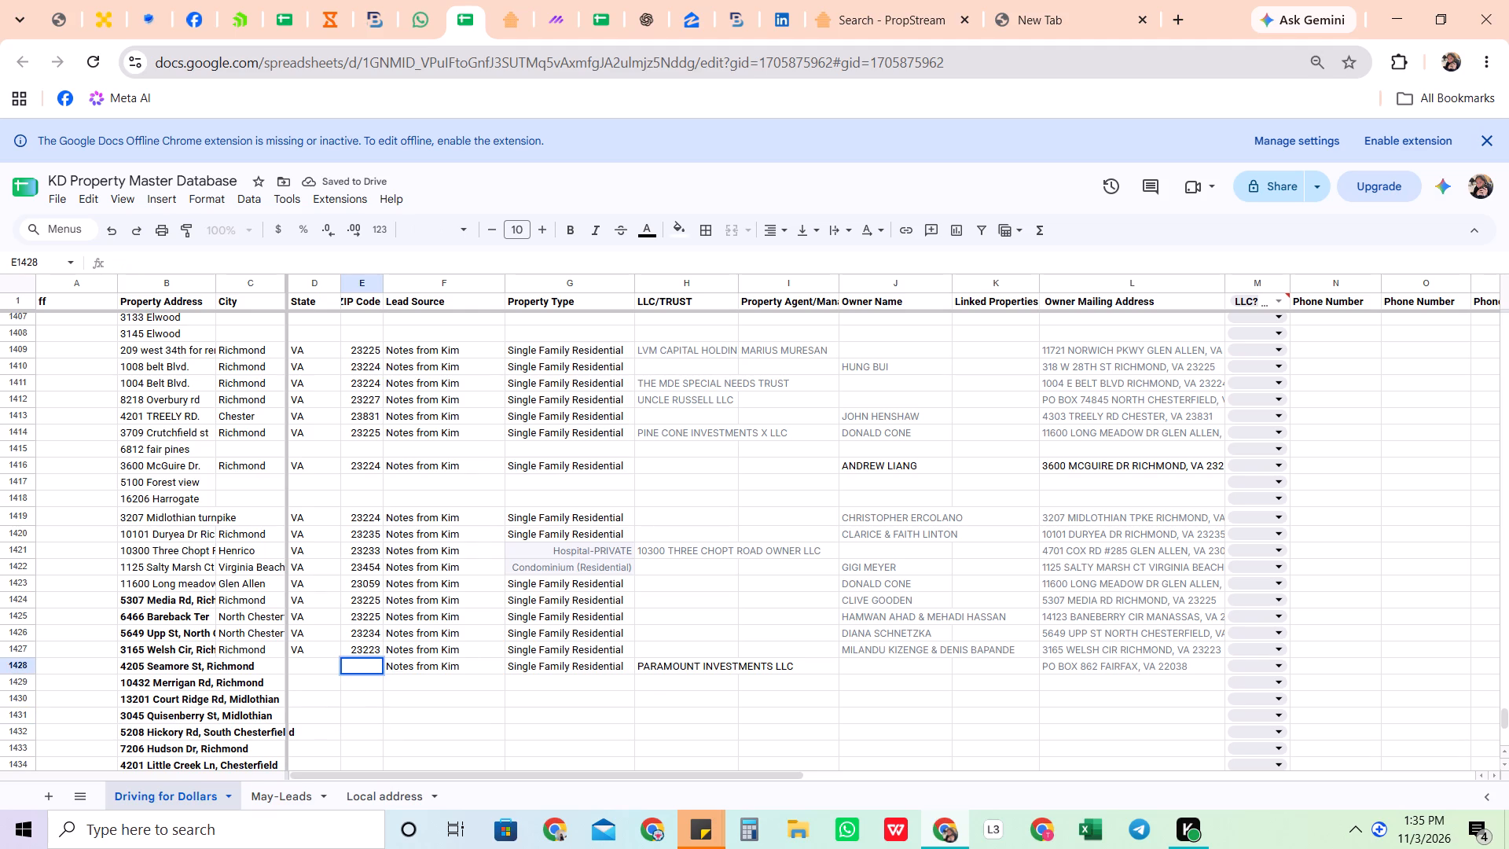
key("ctrl+v")
left_click(310, 671)
key("shift+v")
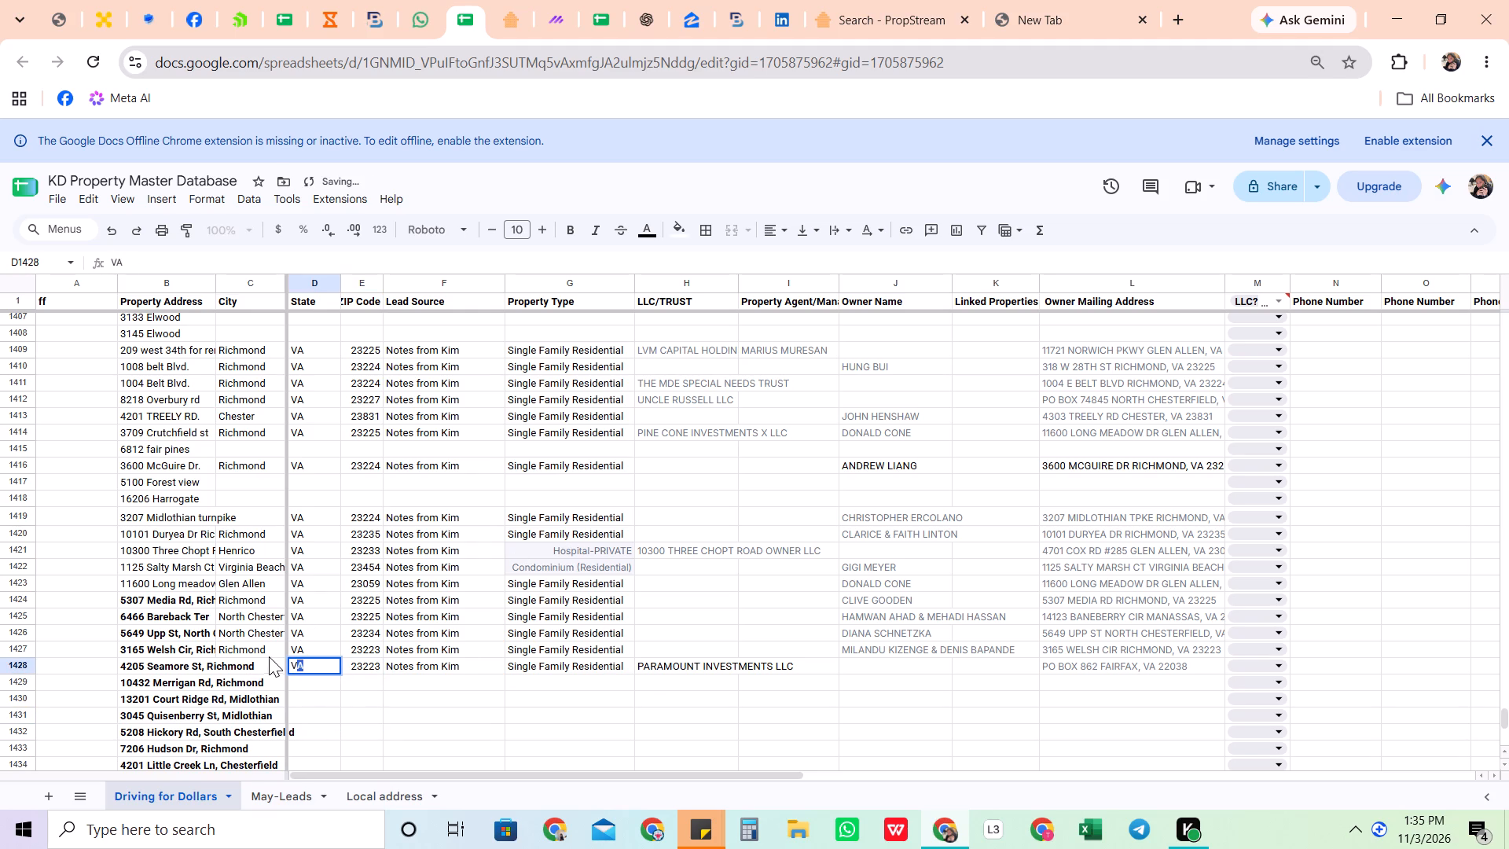
Copy Richmond from row 1427's City cell into the City cell of row 1428.
left_click(264, 645)
key("ctrl+c")
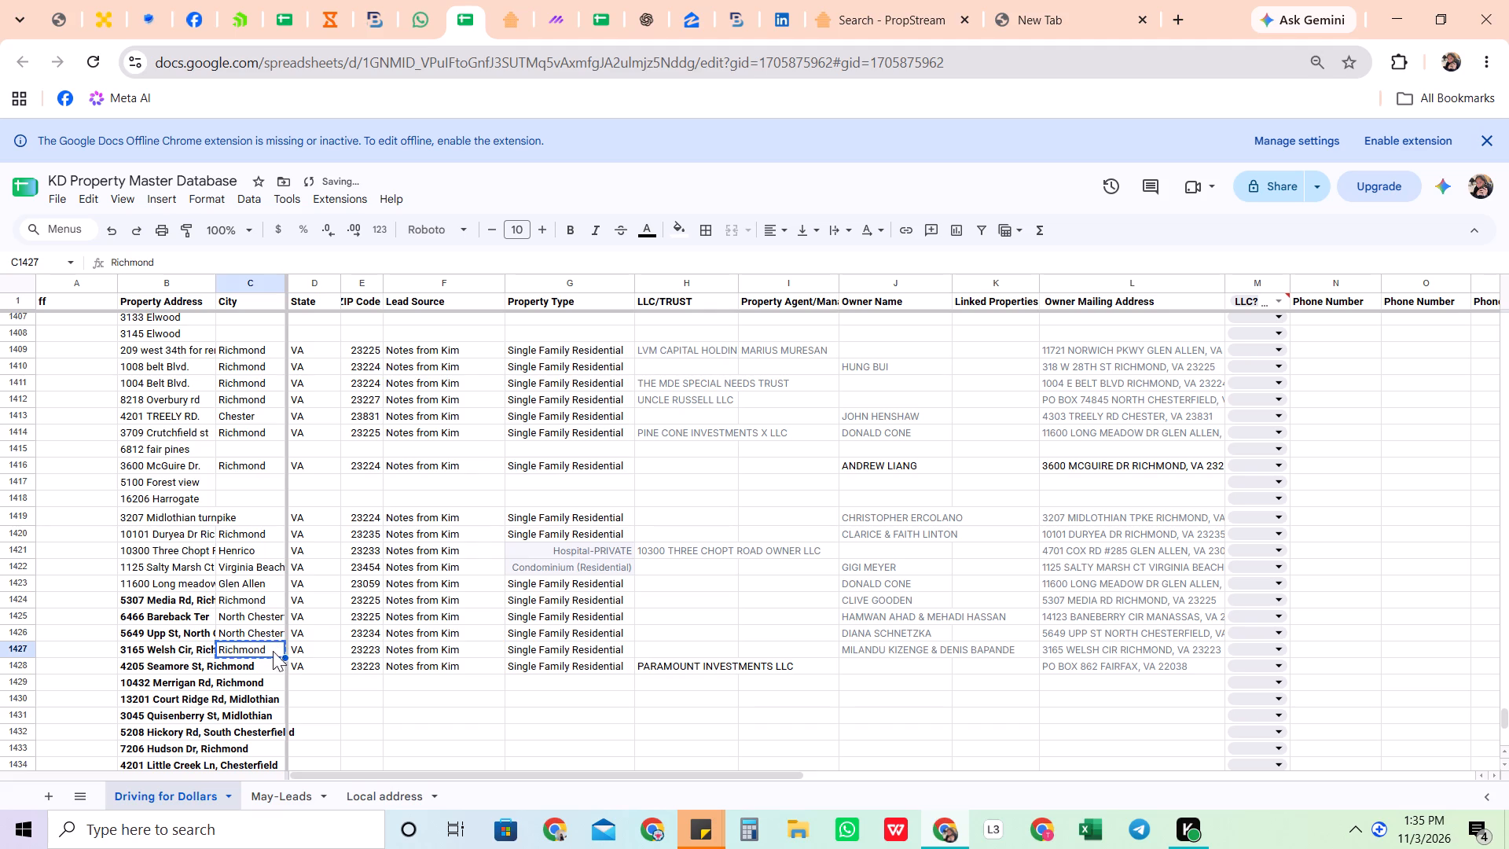
left_click(267, 670)
key("ctrl+v")
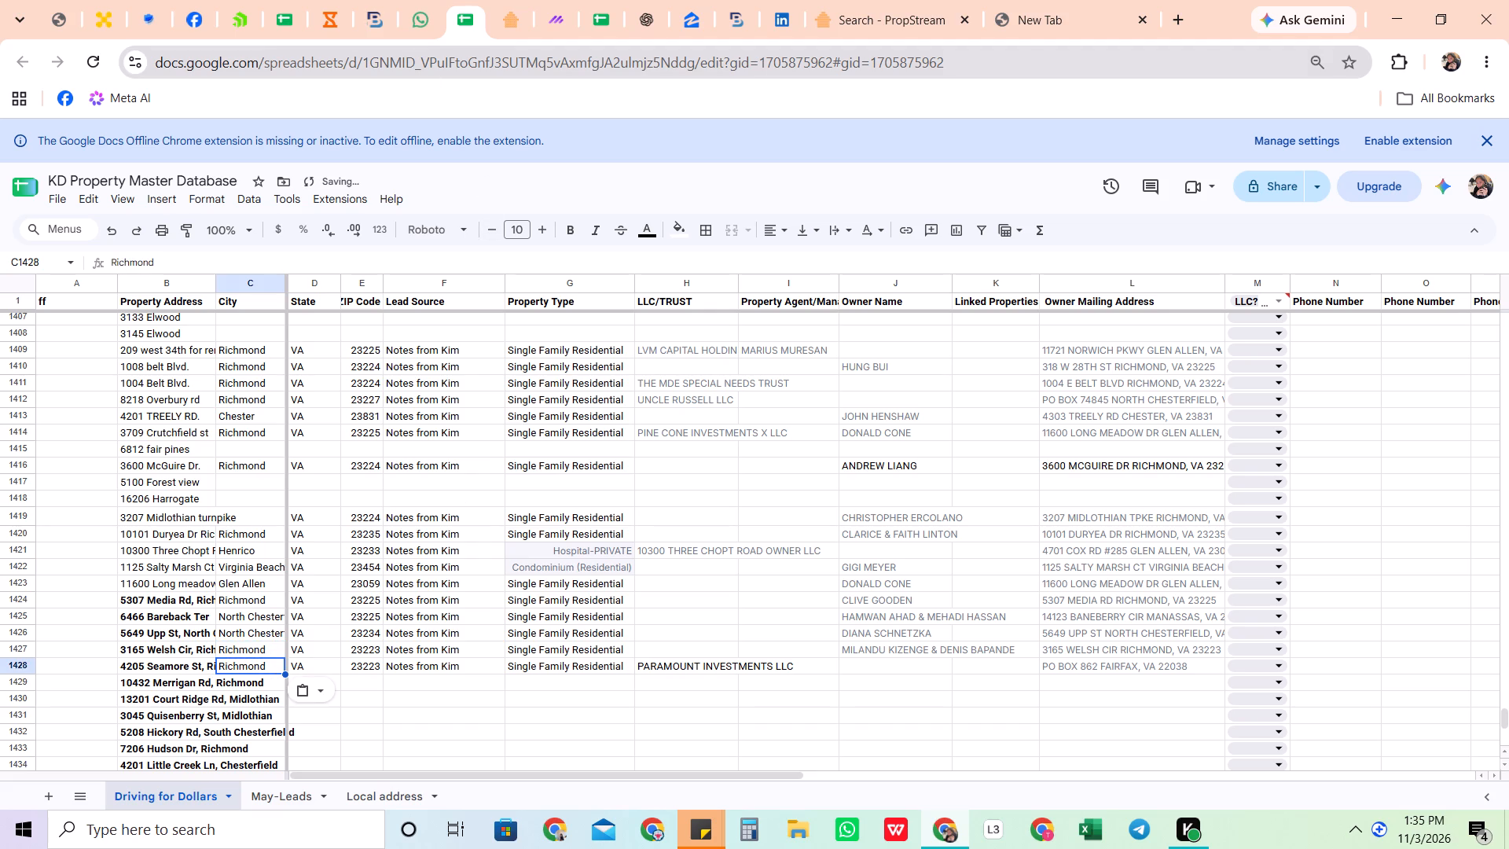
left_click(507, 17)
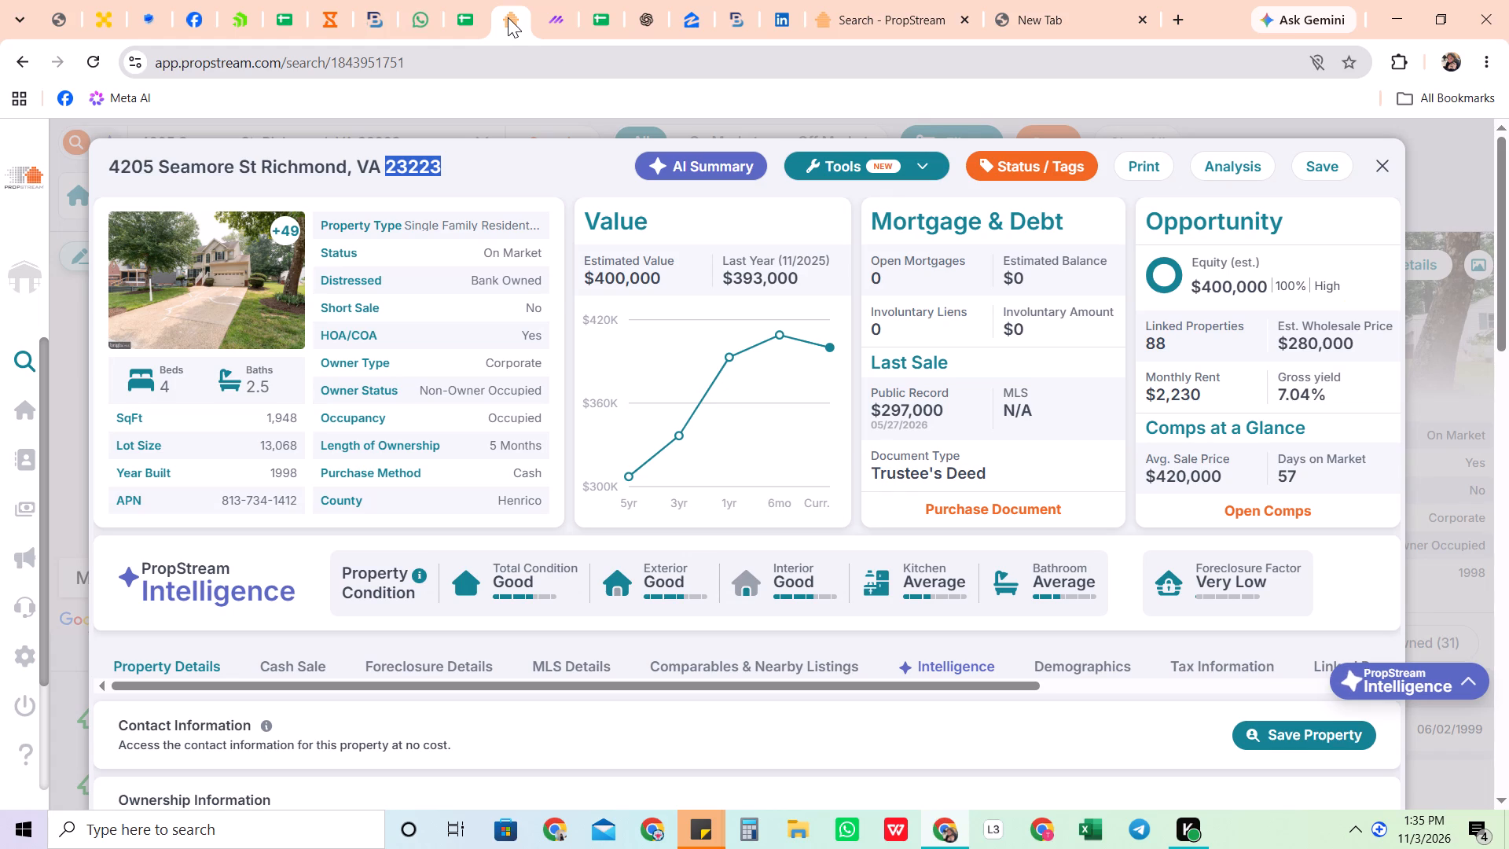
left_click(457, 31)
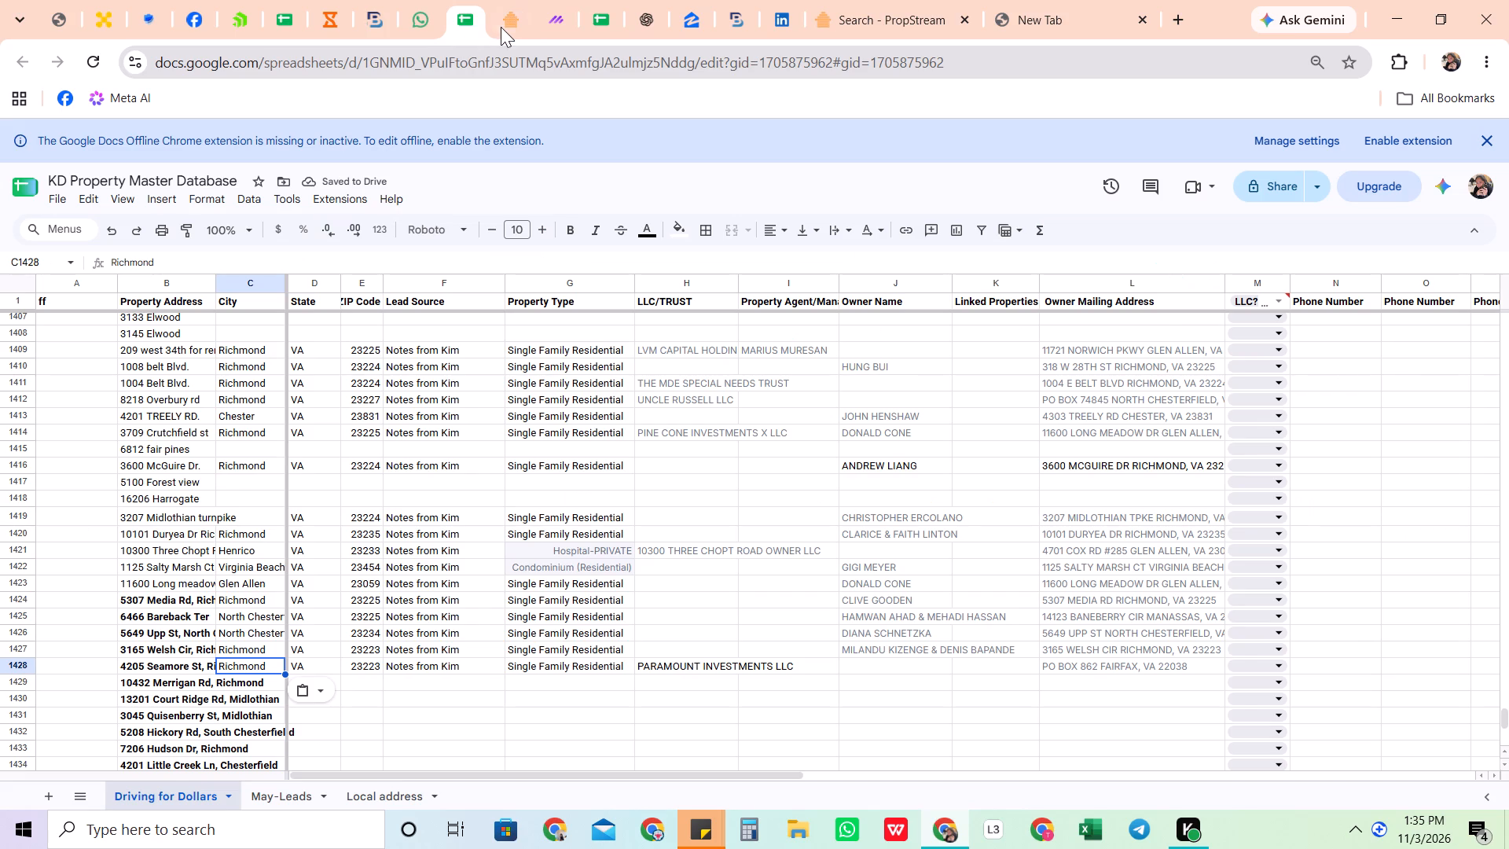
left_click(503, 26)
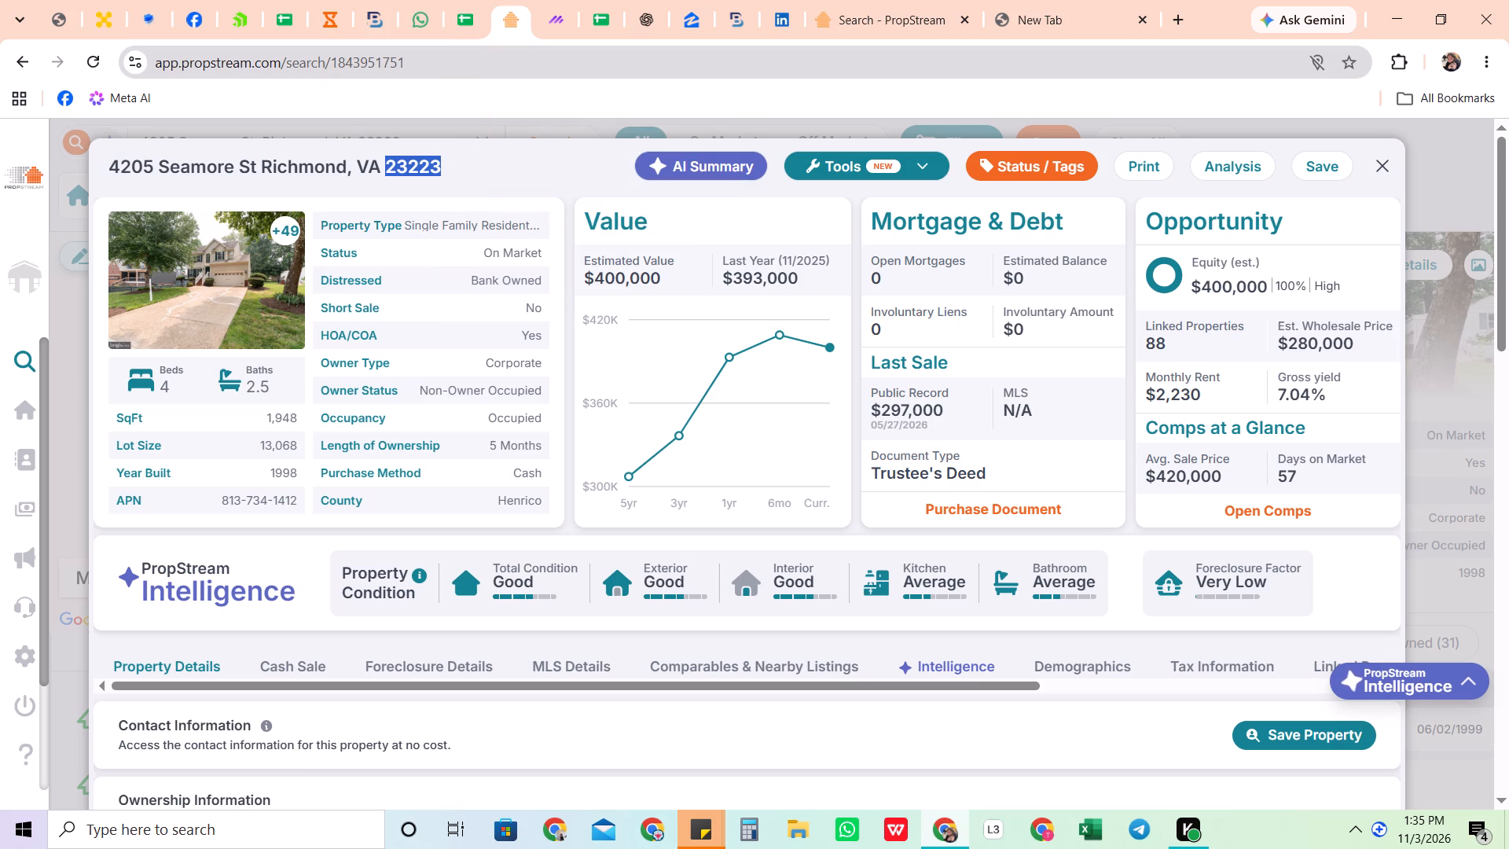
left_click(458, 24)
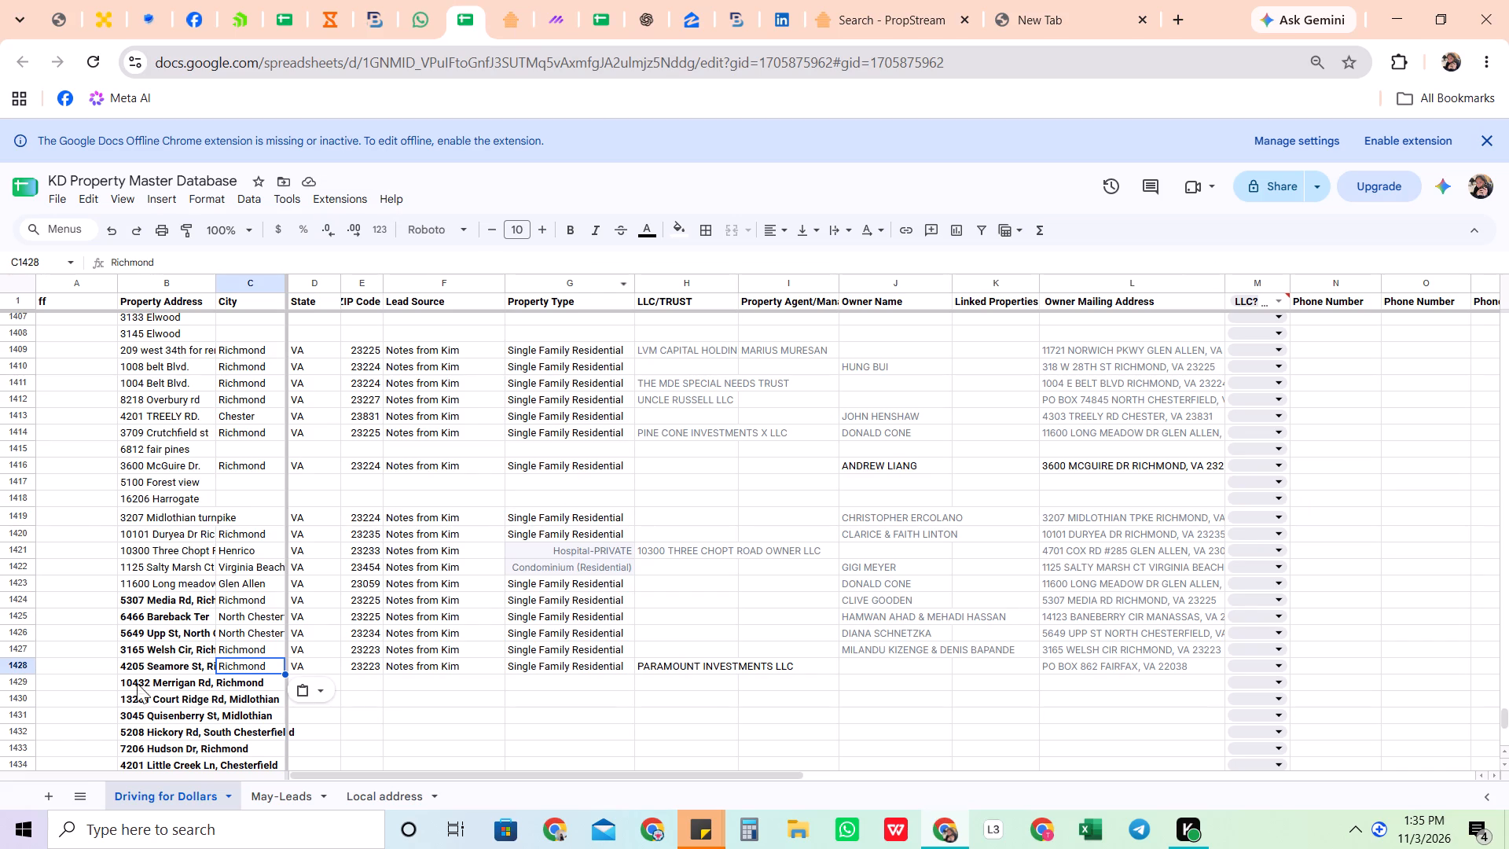
left_click(171, 679)
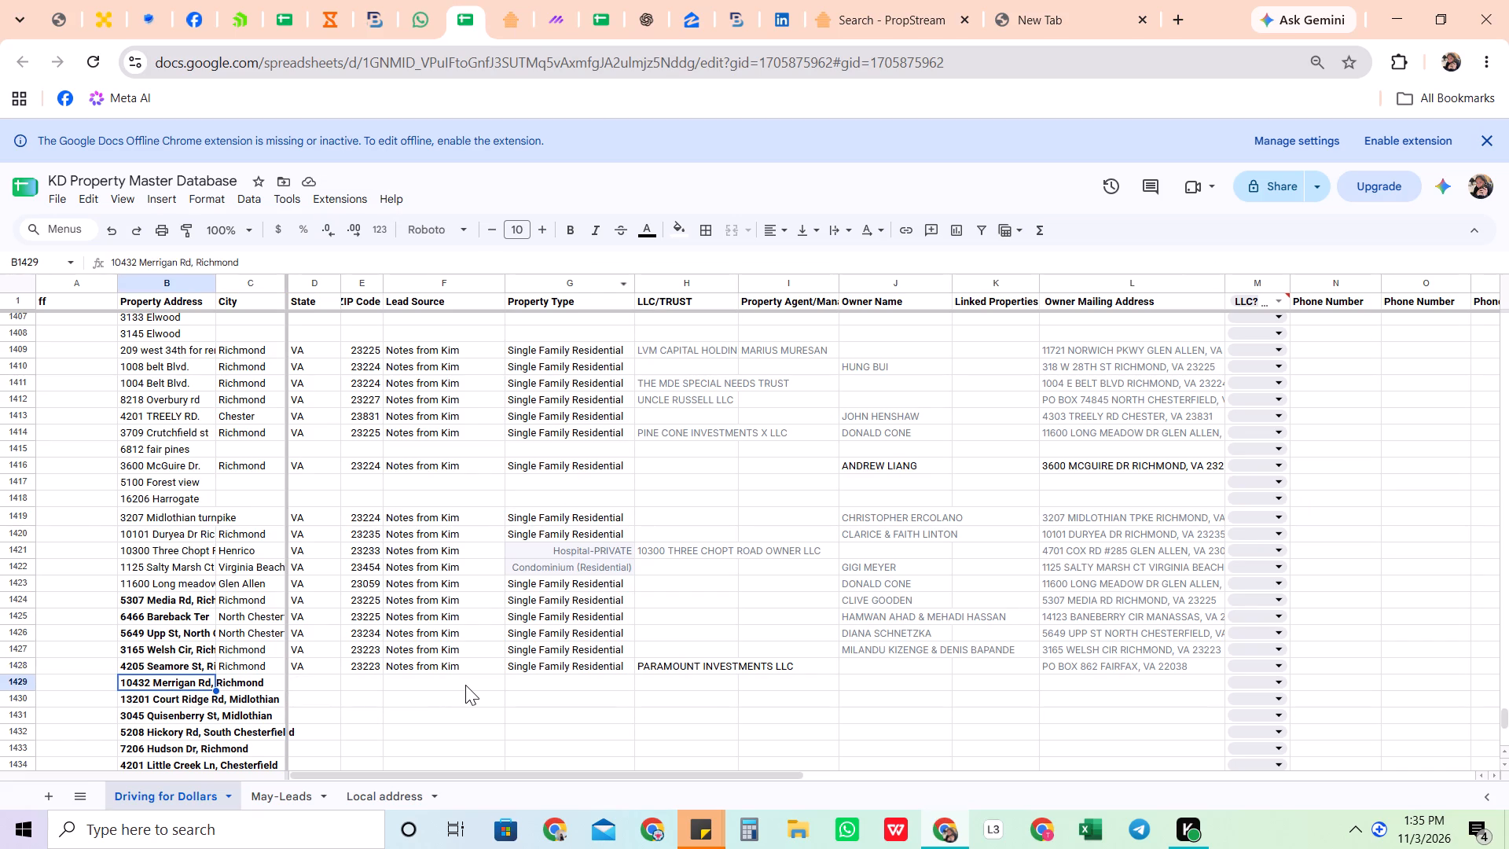
key("ctrl+c")
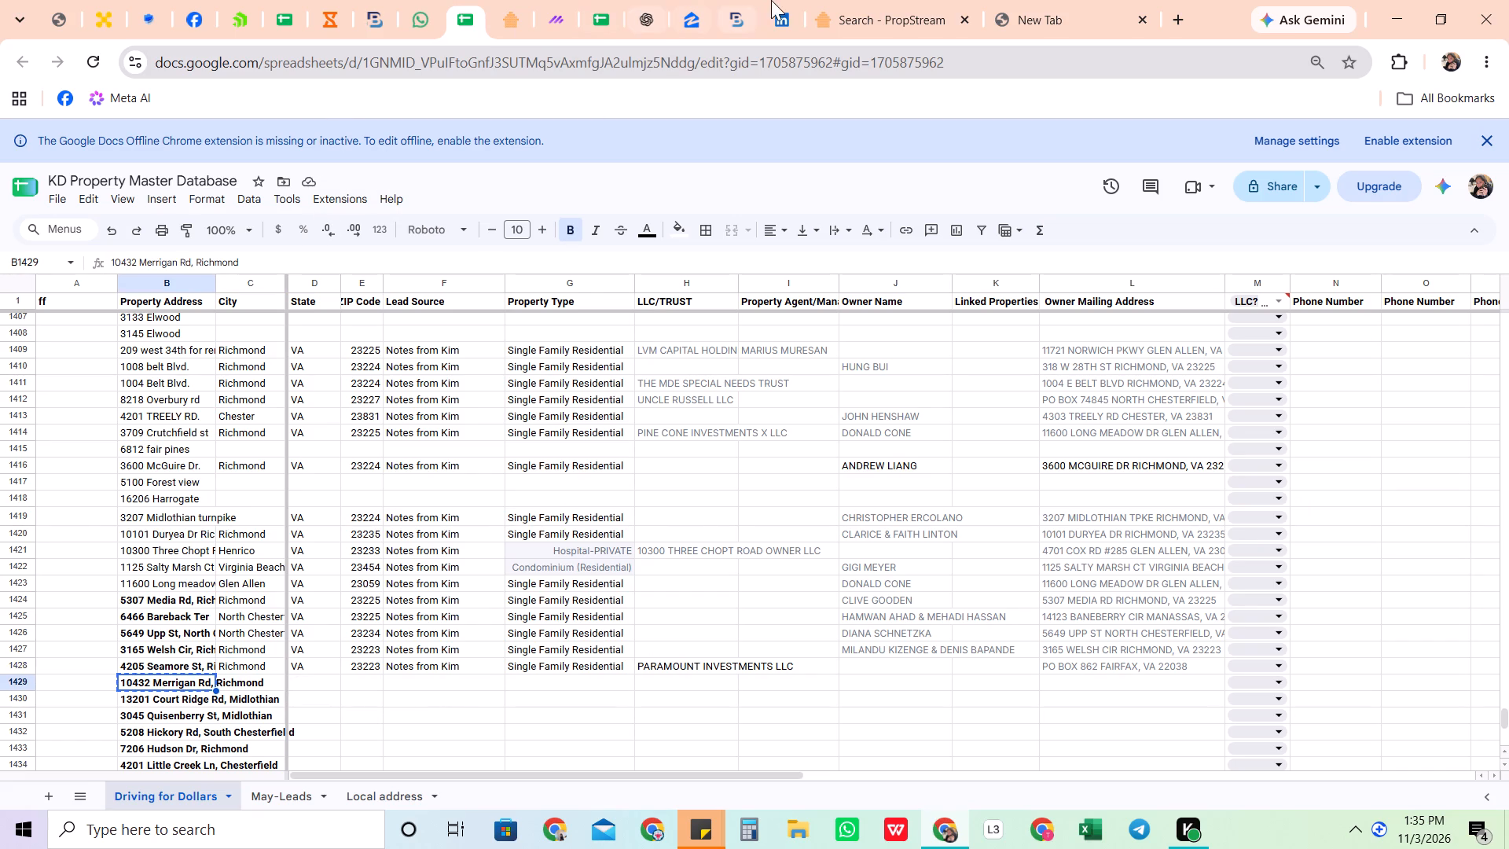
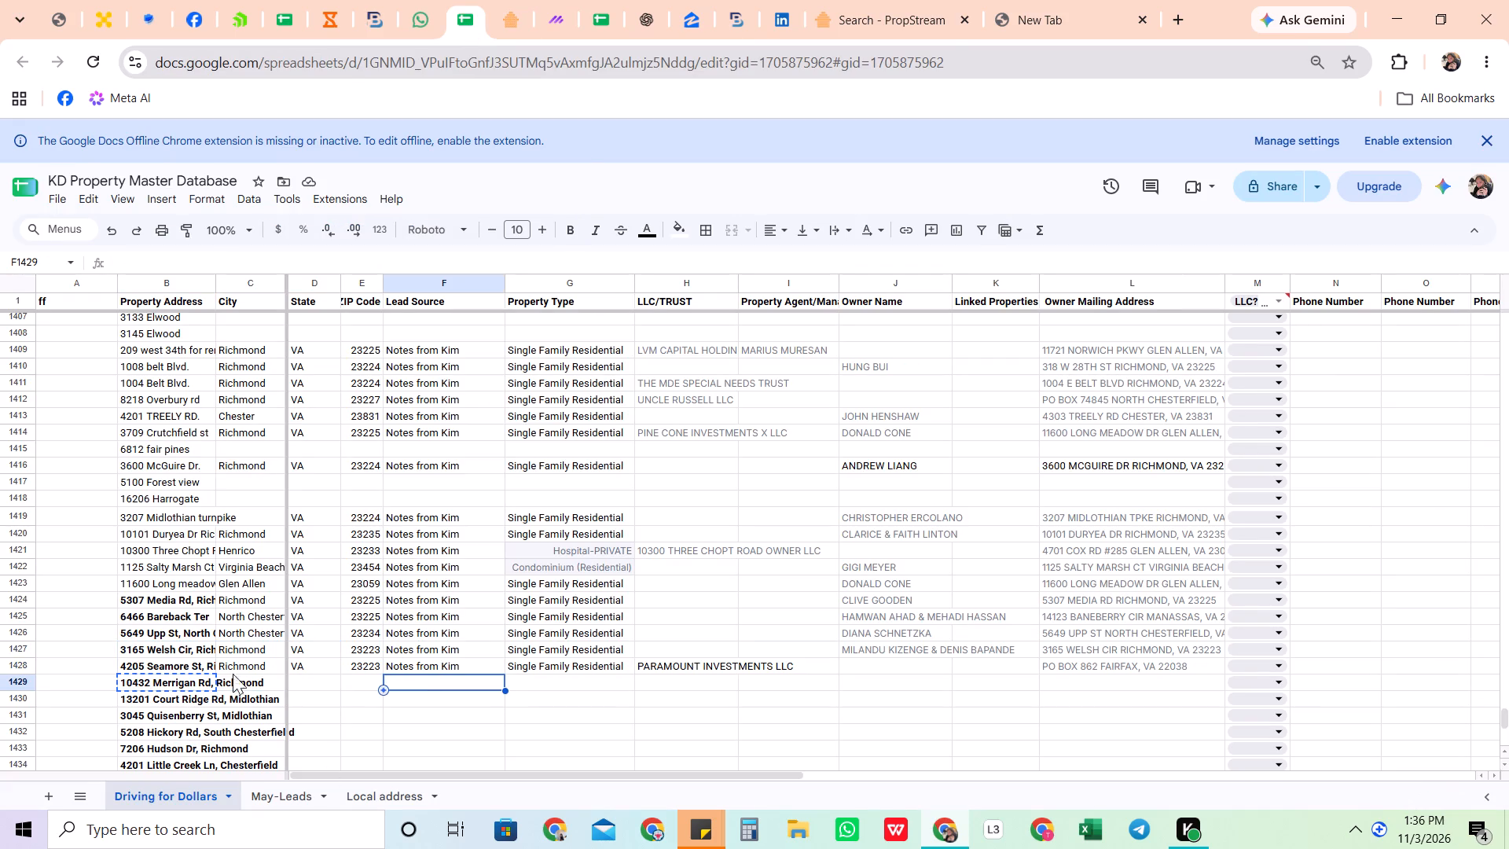
left_click(168, 685)
key("ctrl+x")
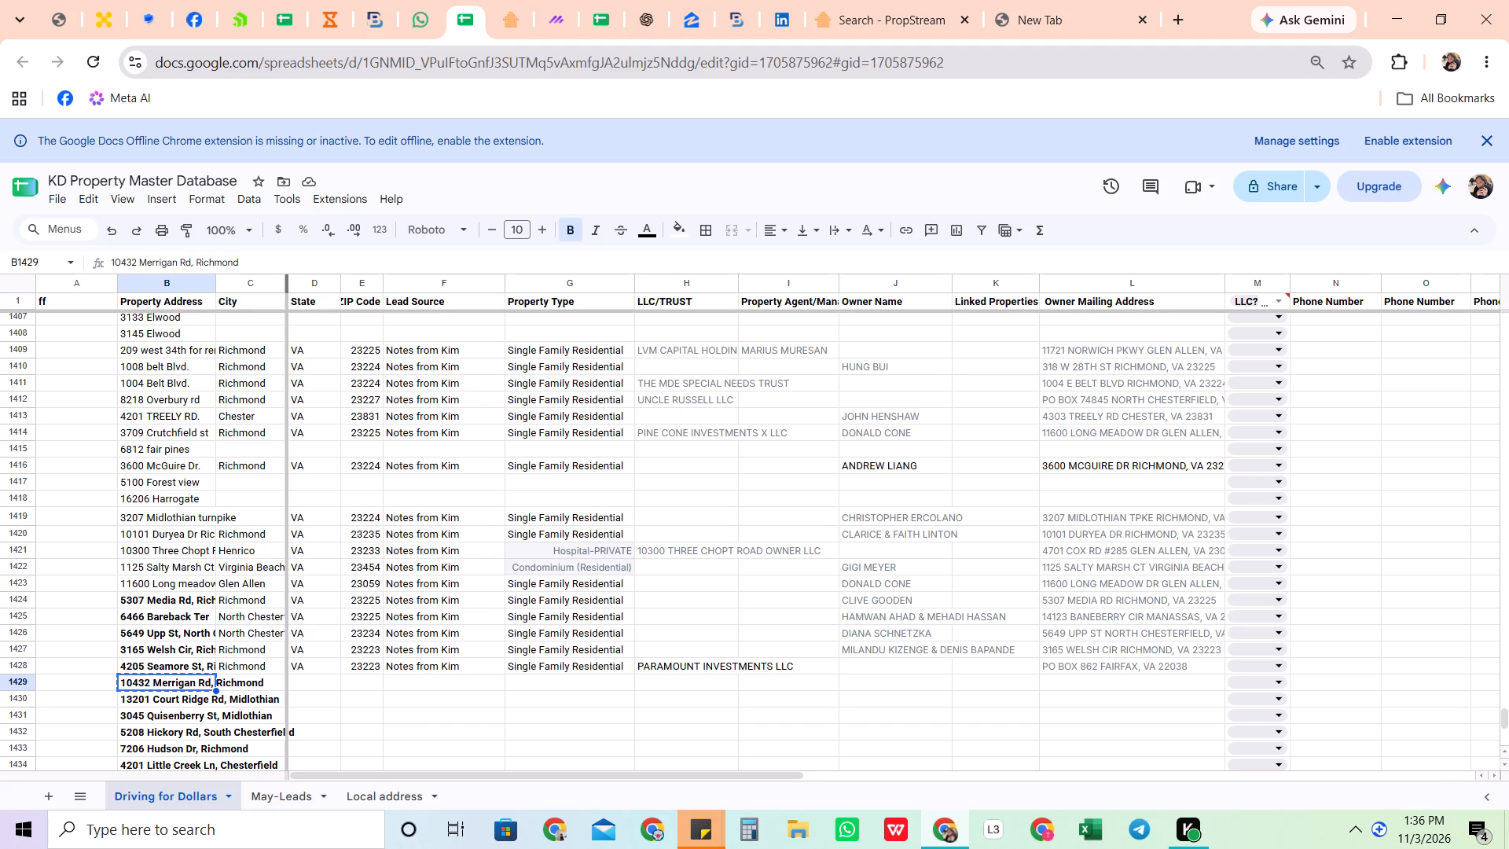
key("ctrl+c")
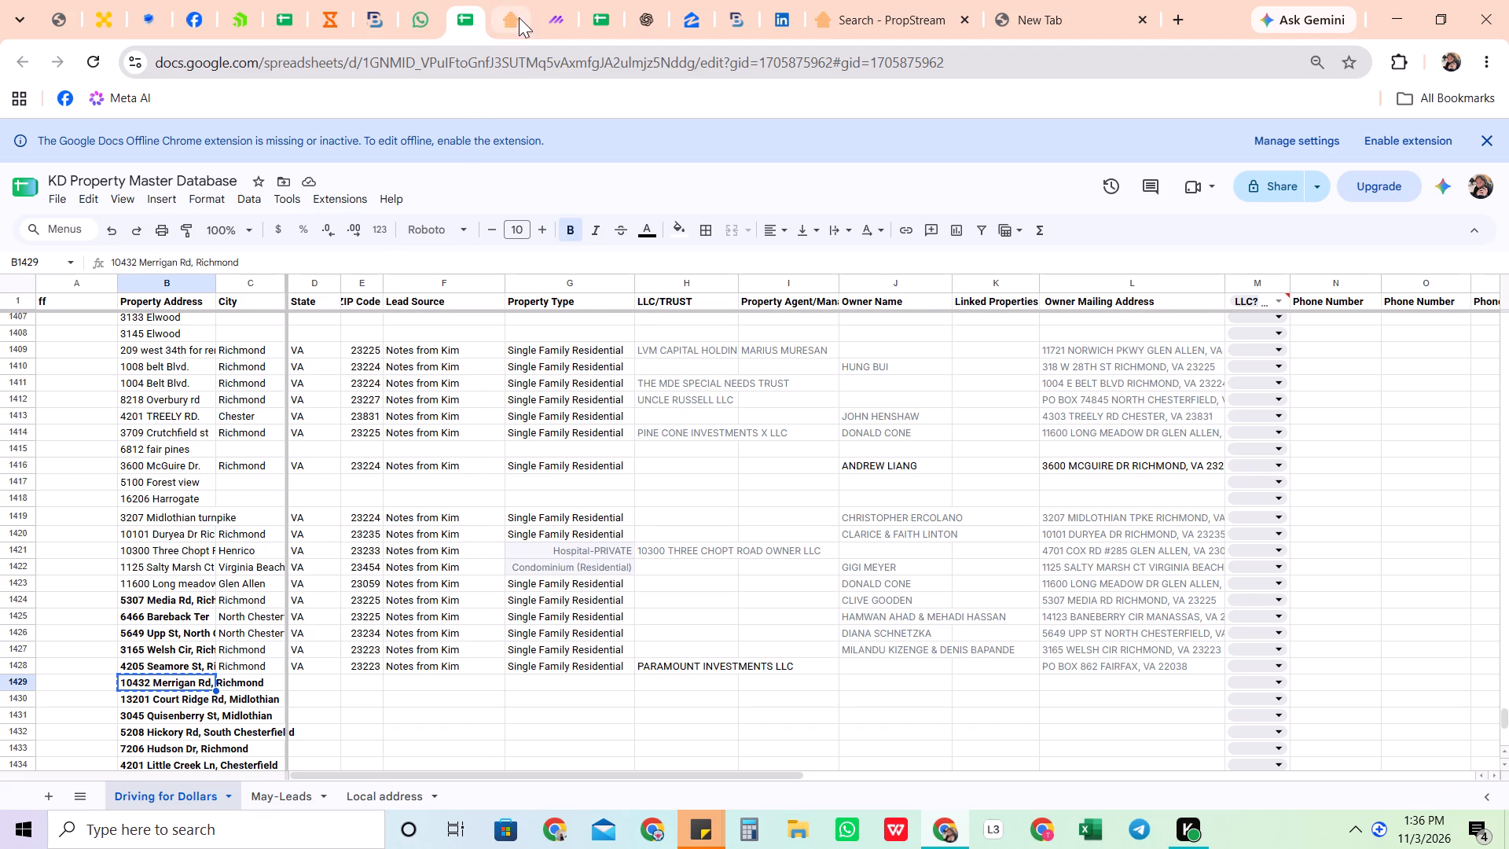
left_click(519, 17)
left_click(1391, 161)
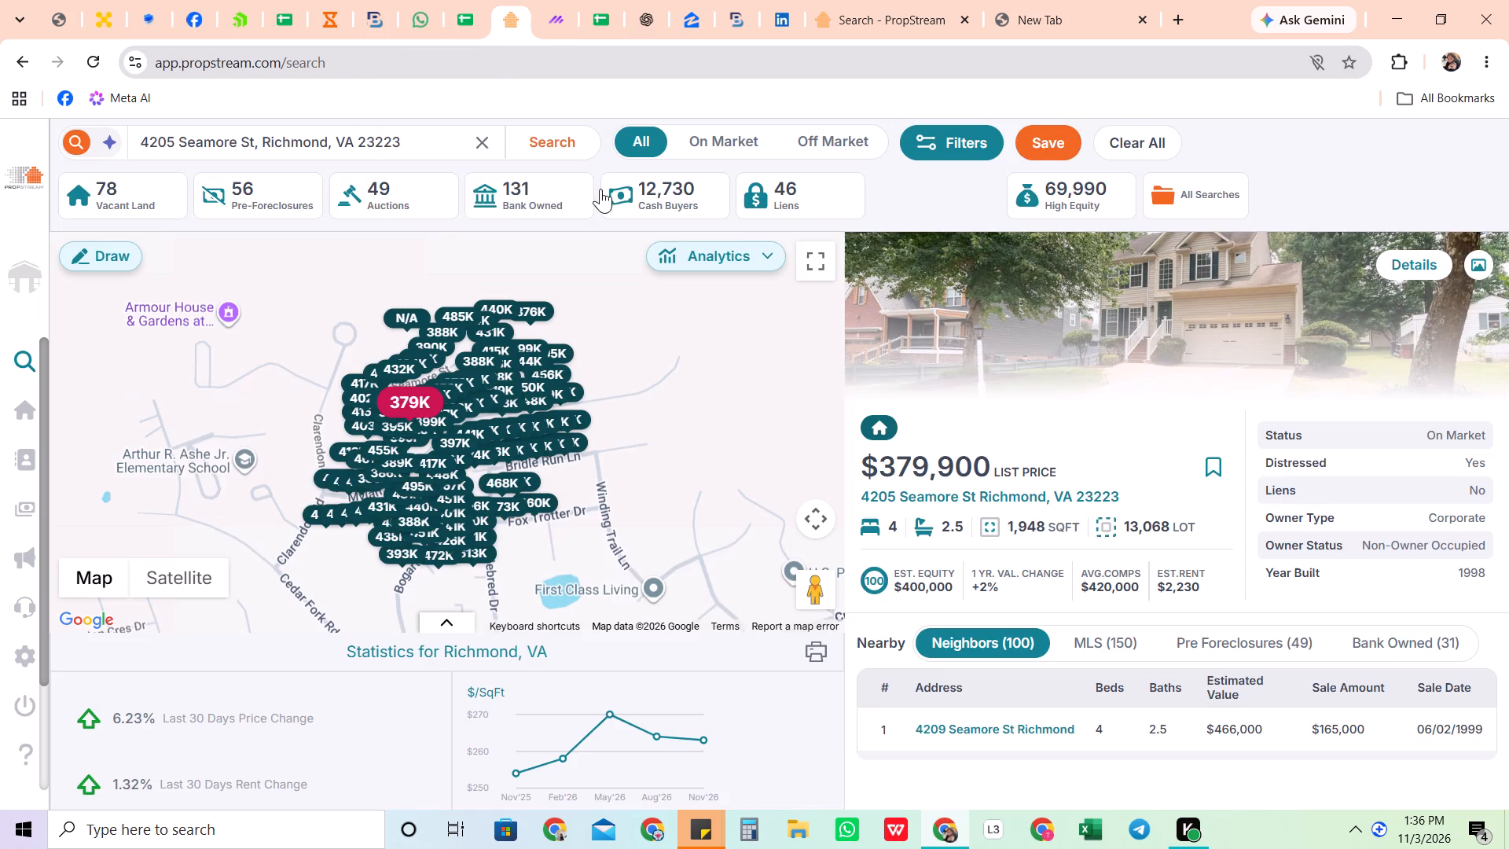
left_click(490, 149)
key("ctrl+v")
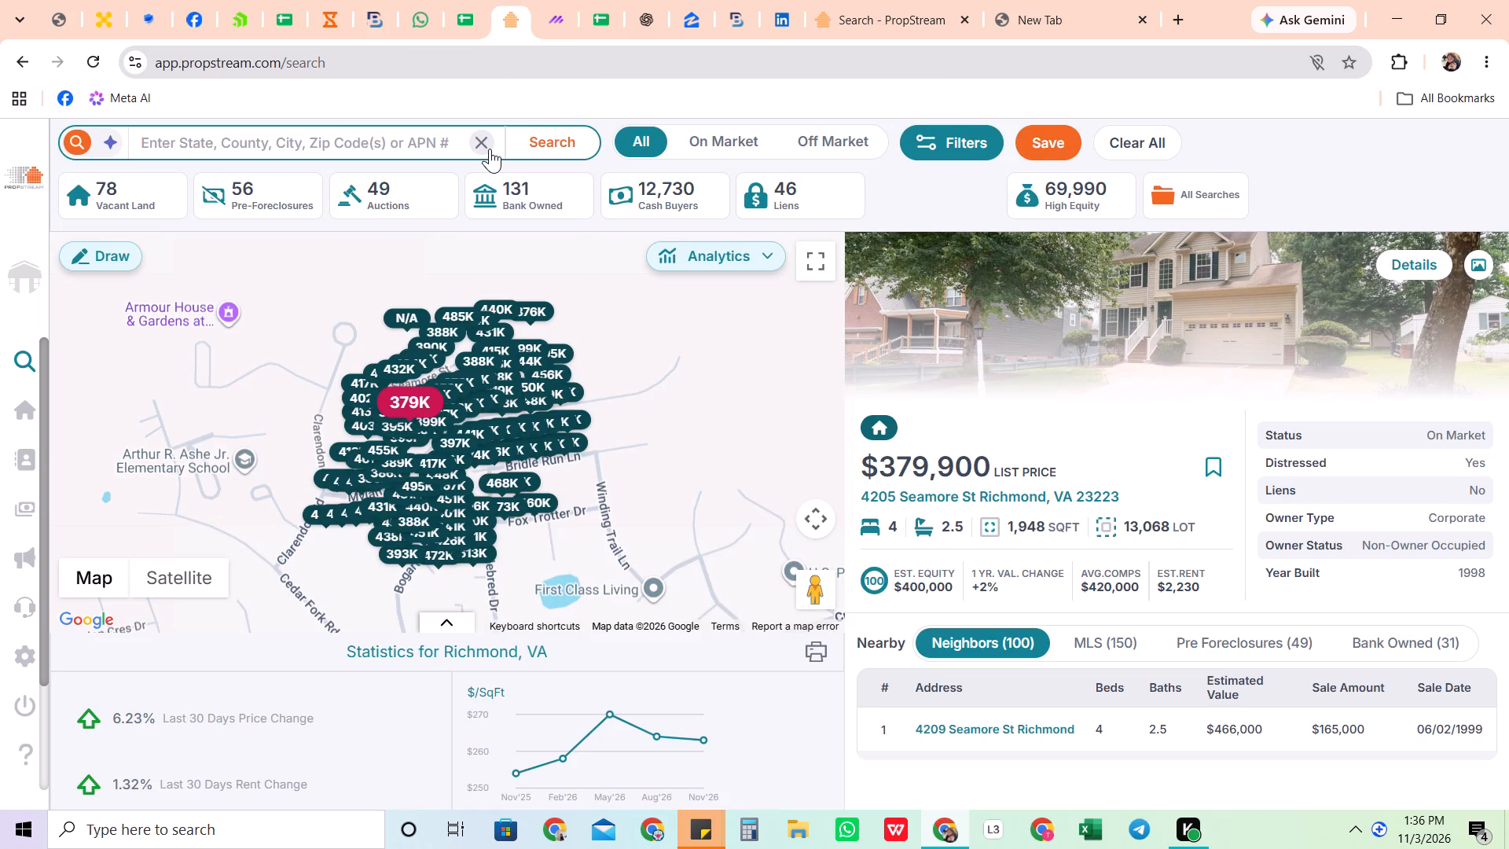
left_click(457, 148)
key("ctrl+v")
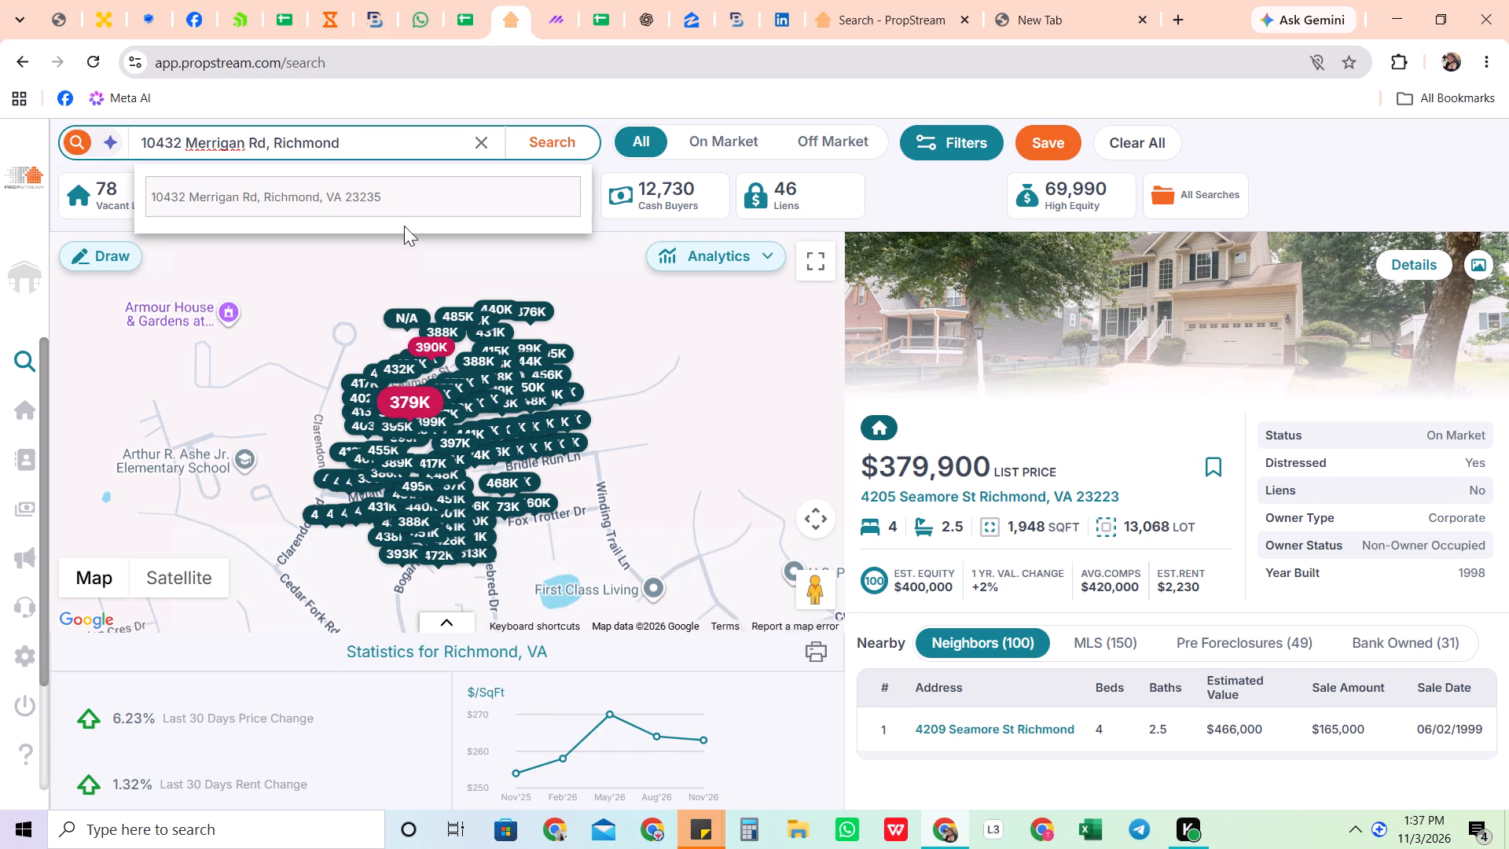
left_click(432, 199)
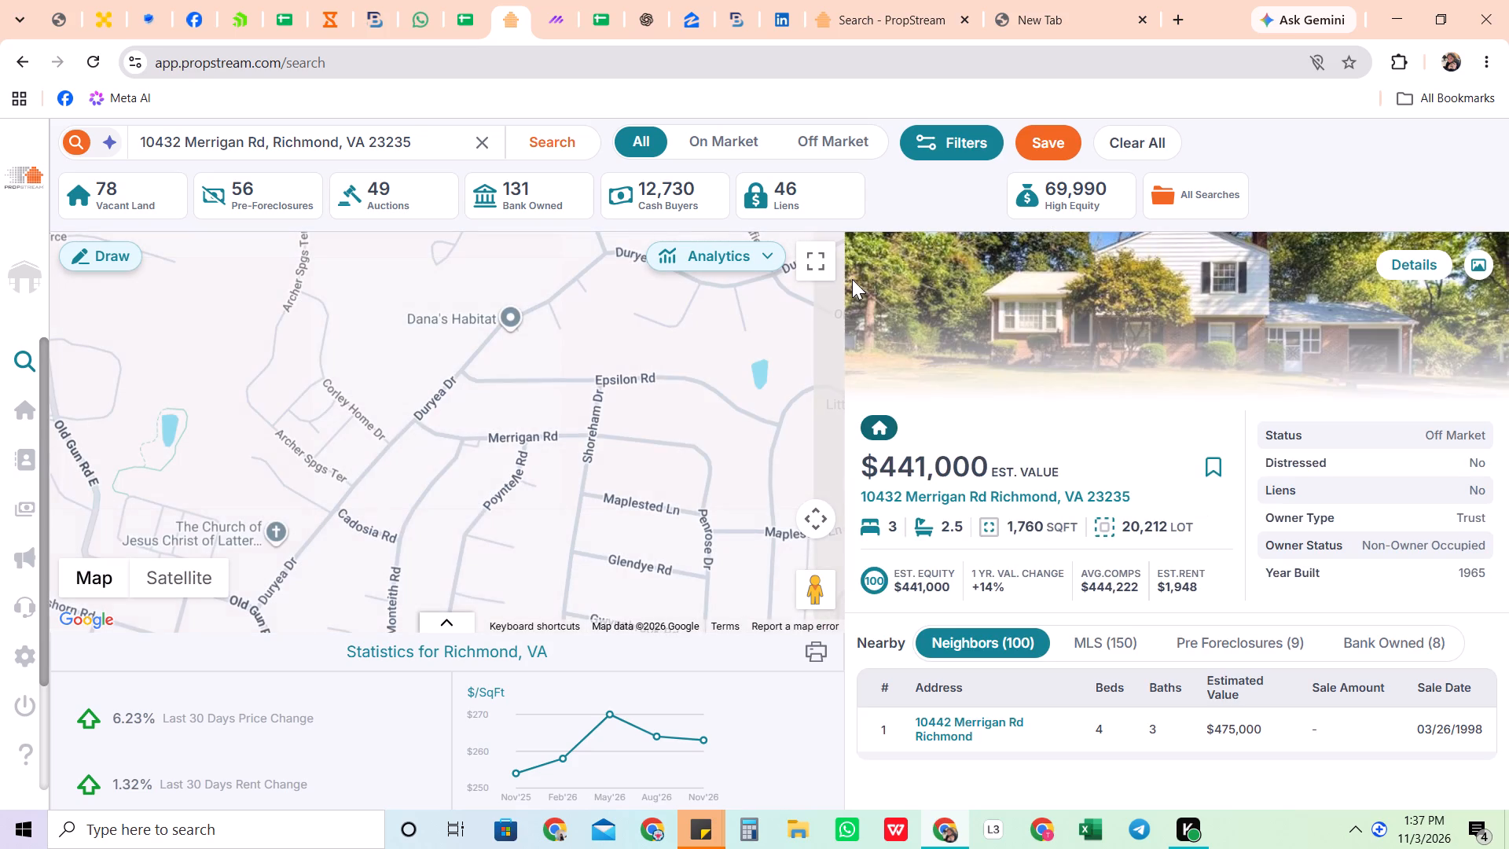
left_click(941, 501)
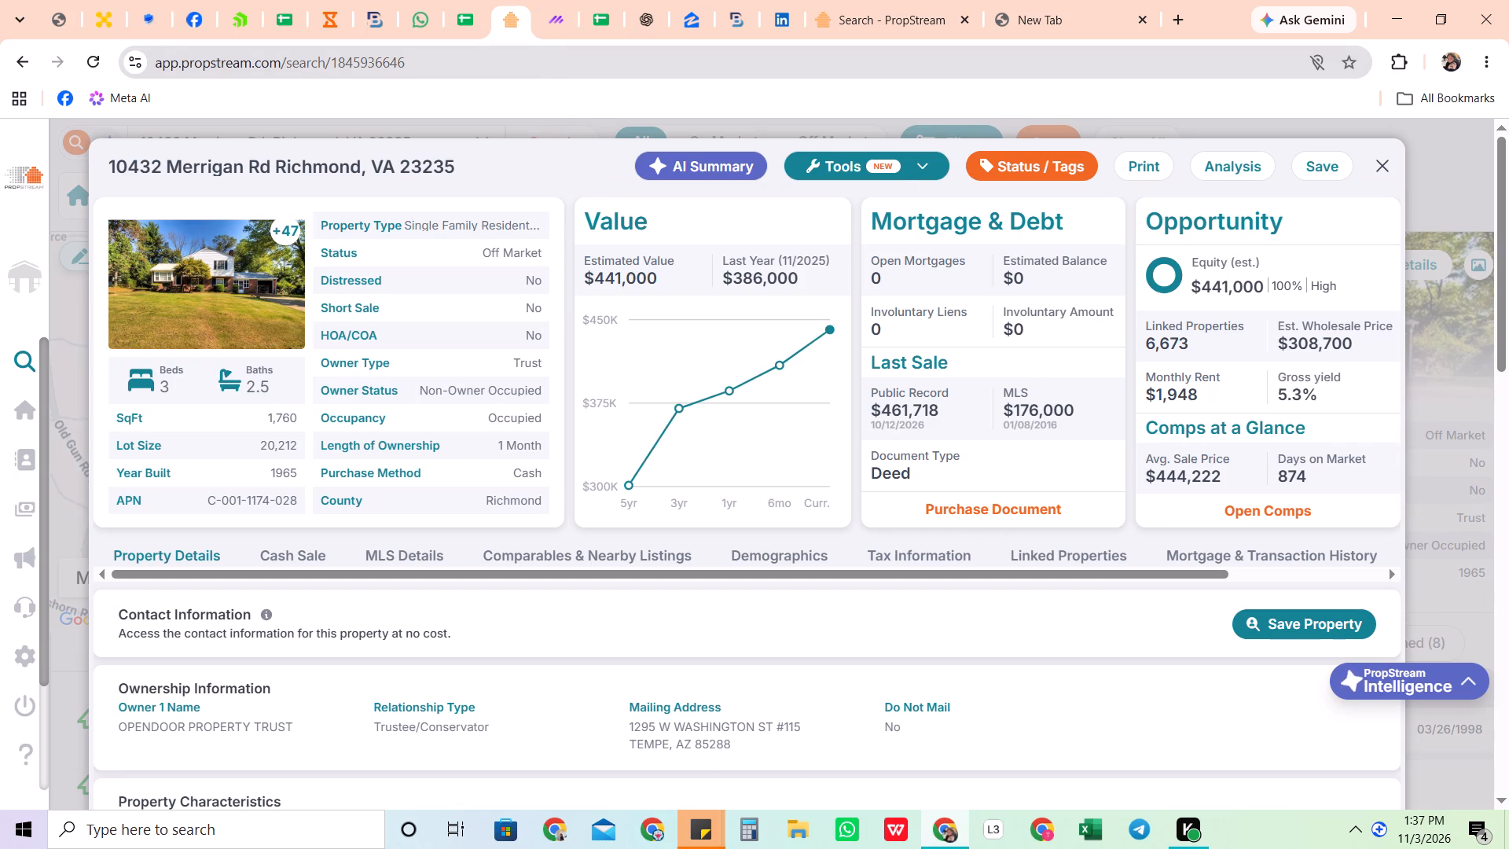
Copy the owner's mailing address from PropStream into row 1429's Owner Mailing Address cell in the Driving for Dollars sheet.
left_click_drag(630, 733, 773, 755)
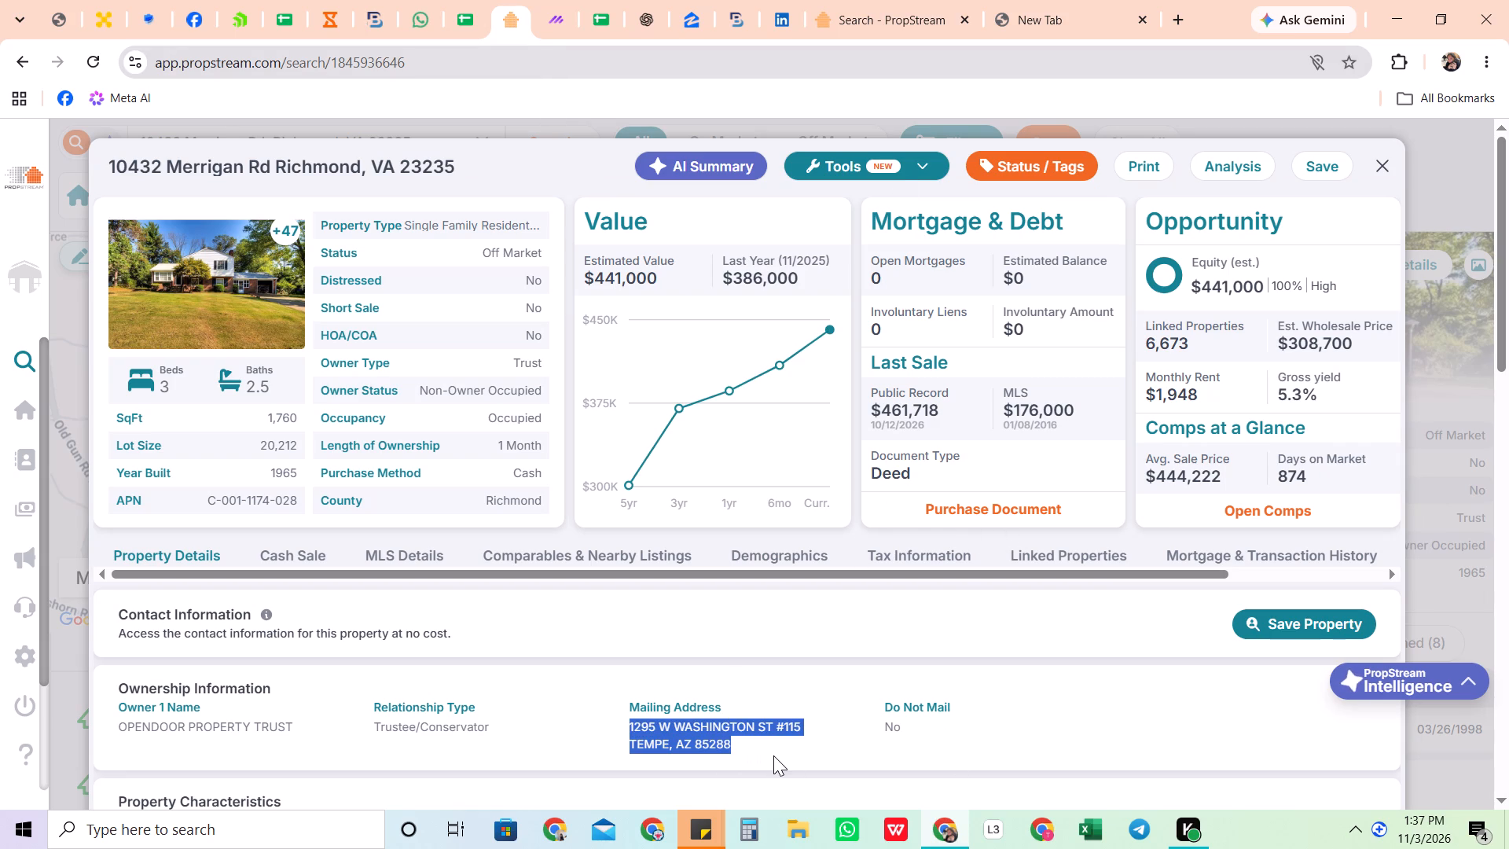
key("ctrl+c")
left_click(476, 27)
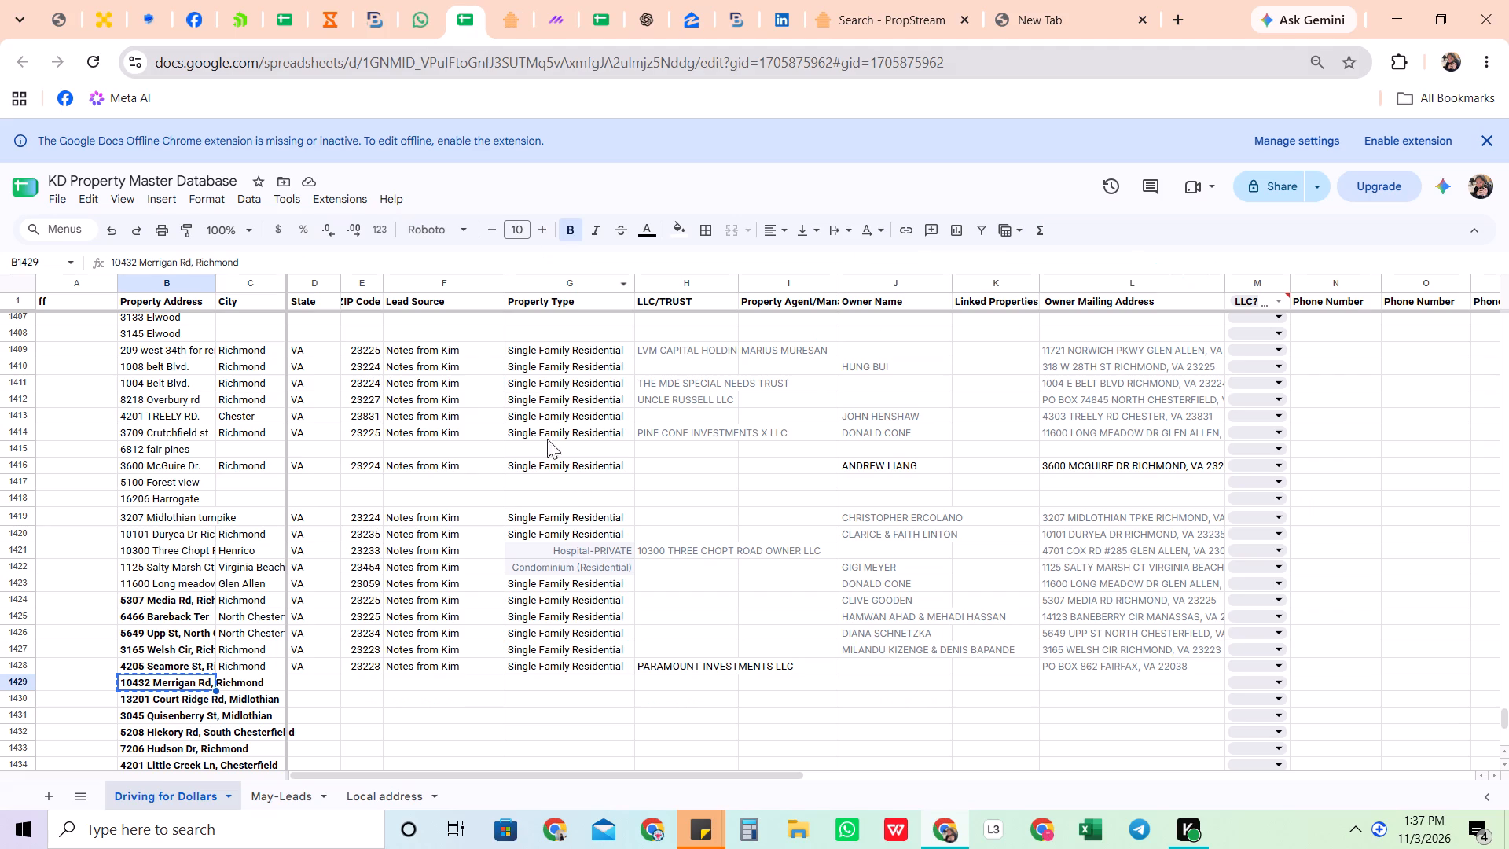
left_click(1076, 689)
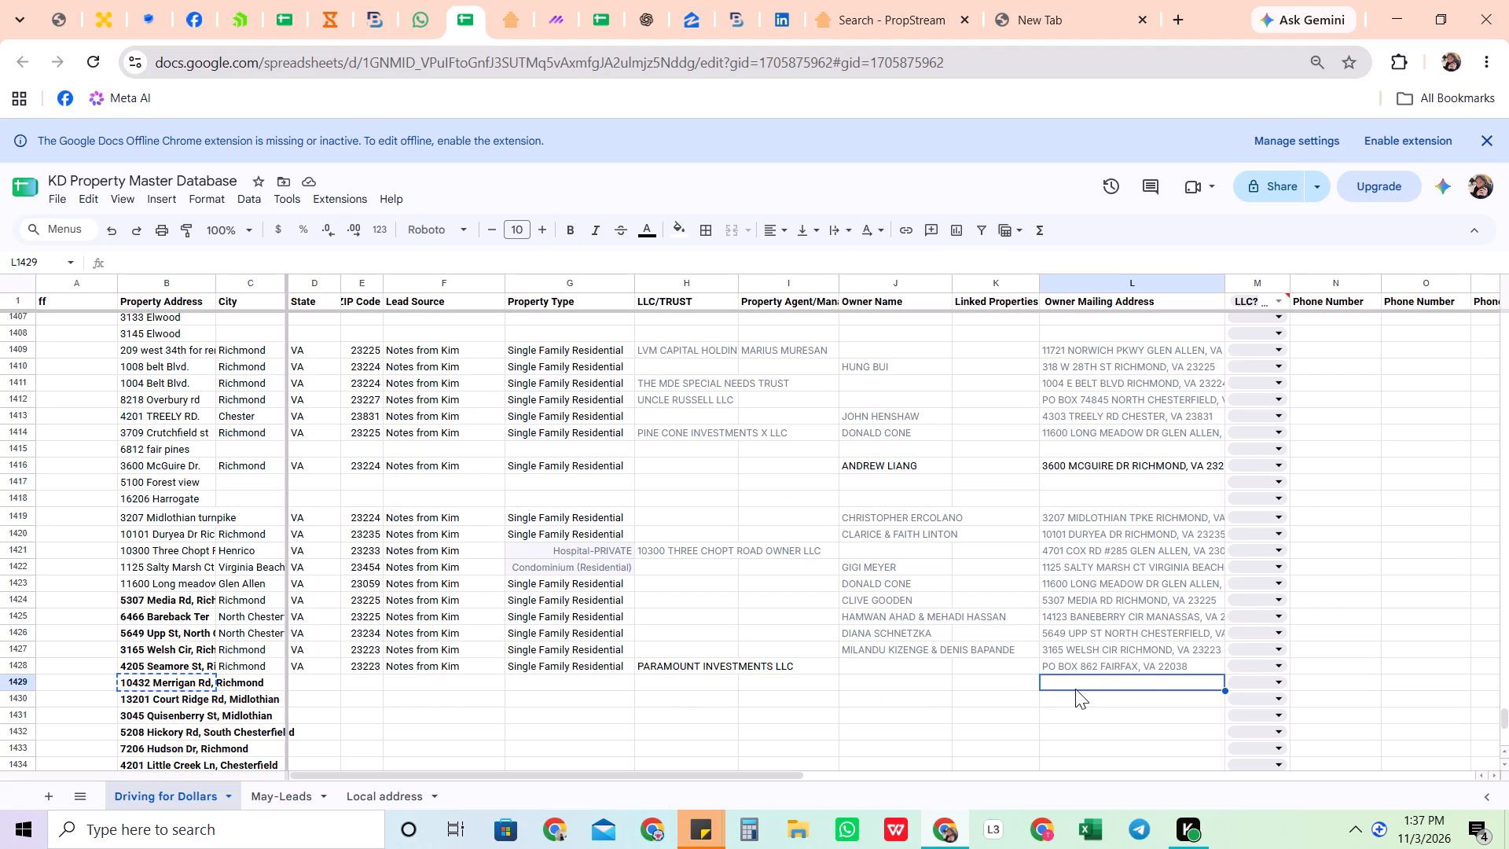
key("ctrl+v")
Copy the owner name OPENDOOR PROPERTY TRUST from PropStream into row 1429's LLC/TRUST cell.
left_click(496, 24)
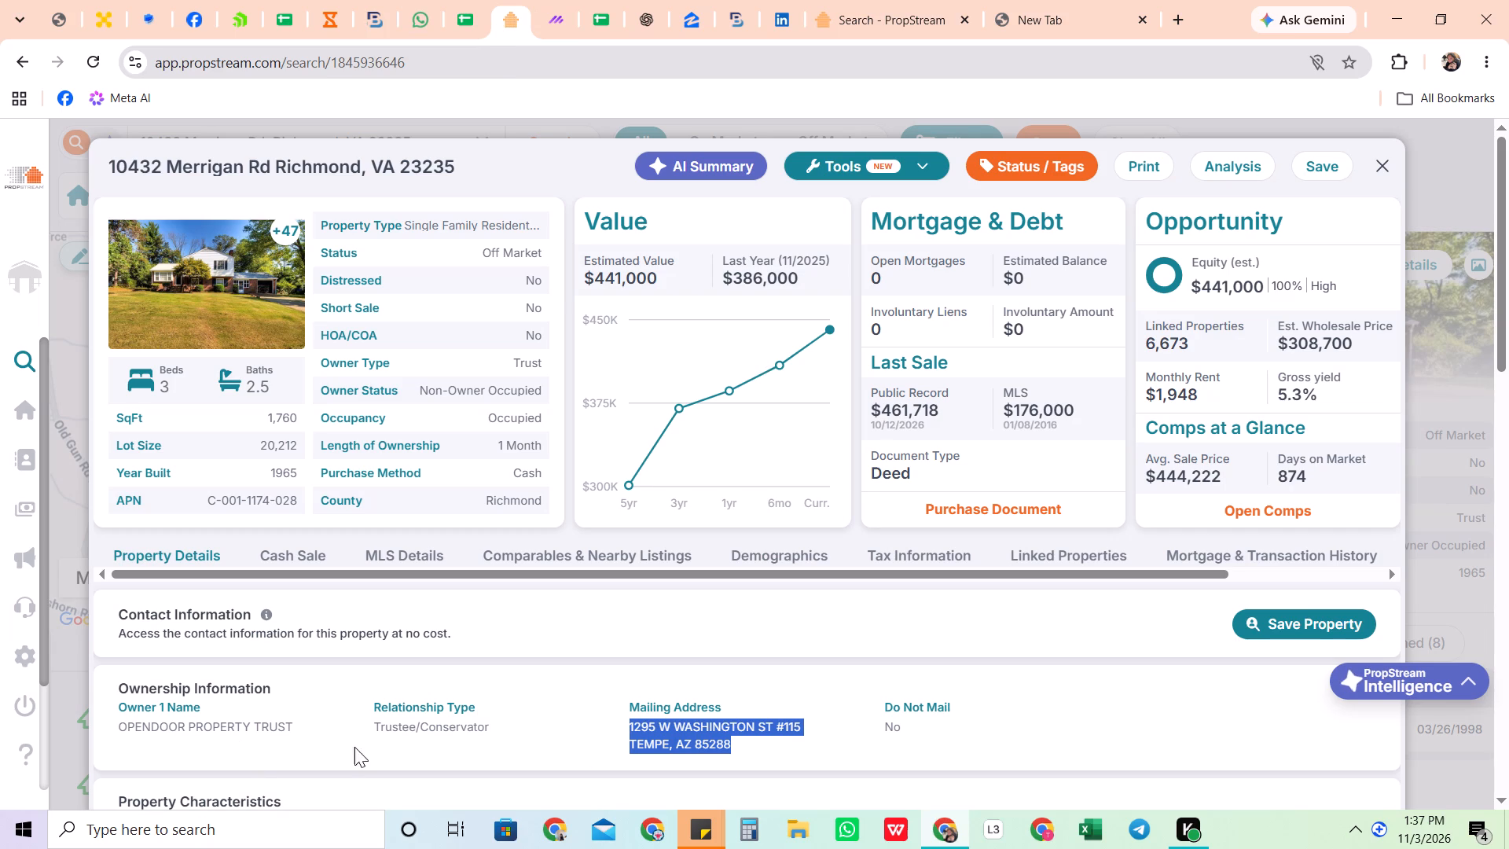
left_click_drag(119, 727, 323, 730)
key("ctrl+c")
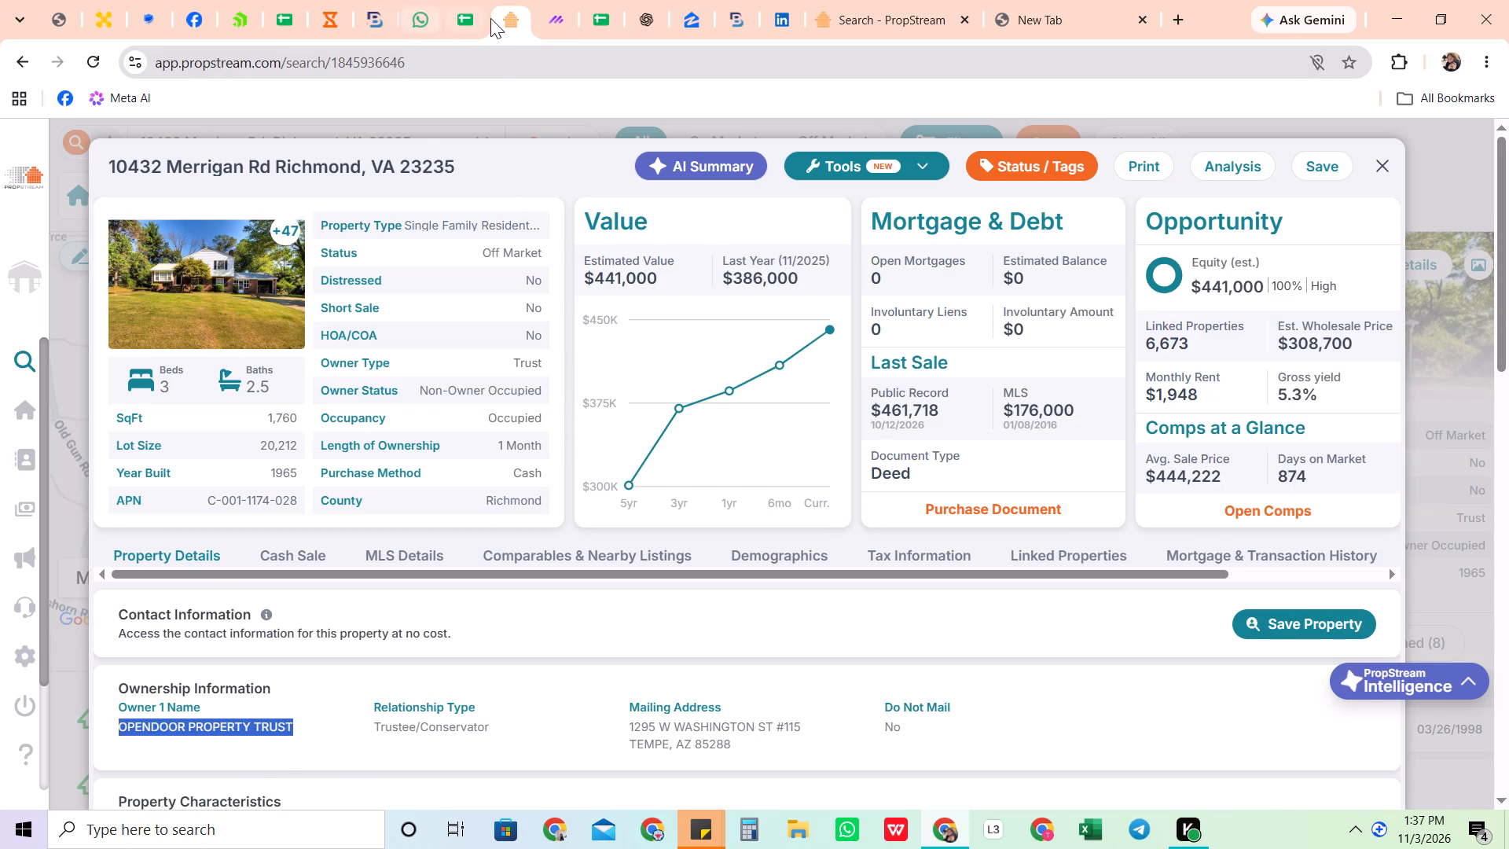
left_click(466, 24)
left_click(655, 691)
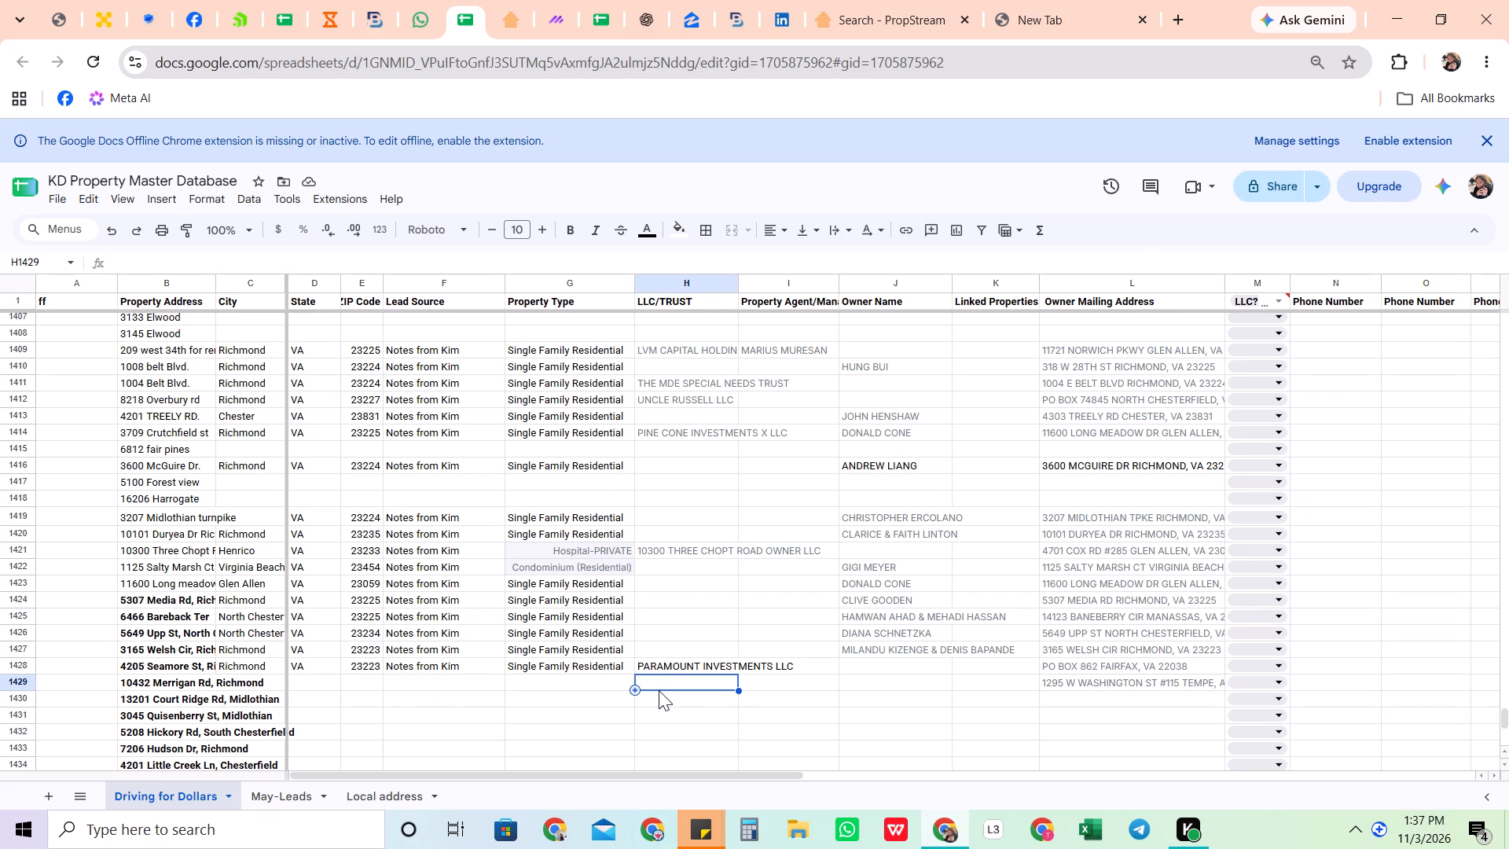
key("ctrl+v")
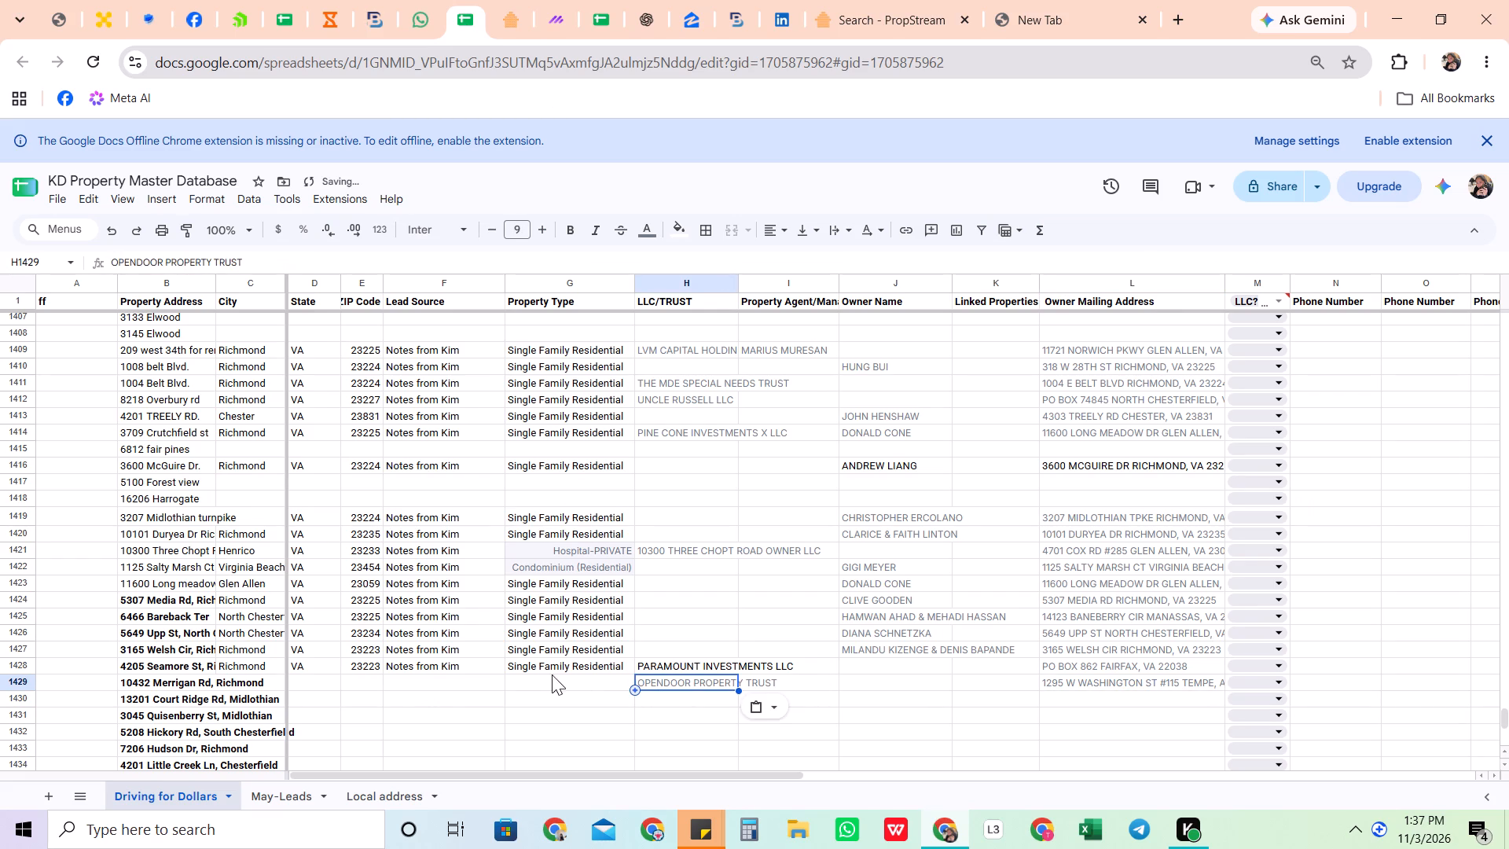
Enter Single Family Residential in row 1429's Property Type cell.
left_click(545, 678)
key("shift+s")
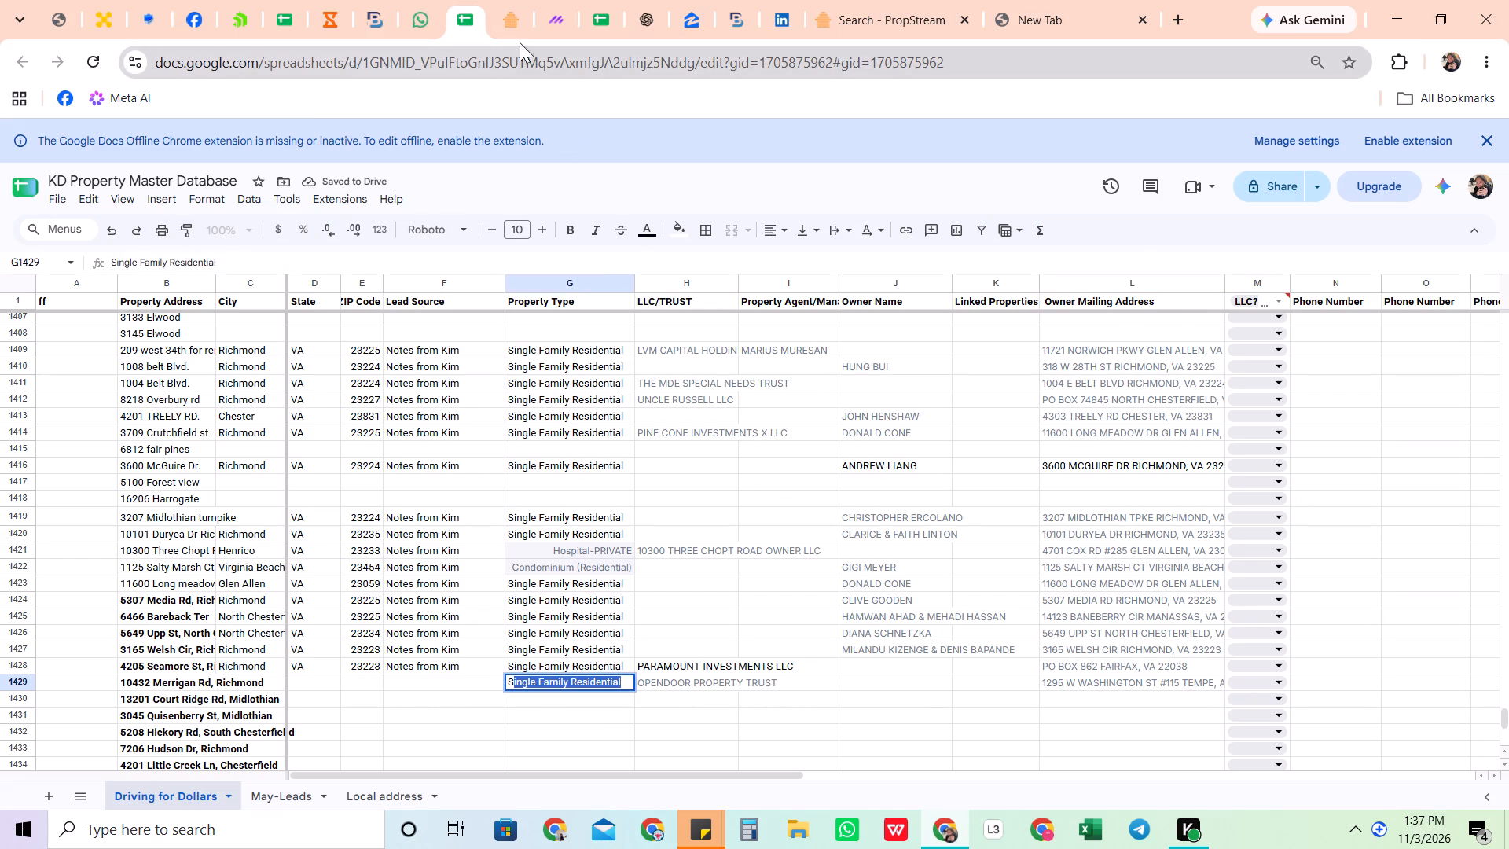
Copy the ZIP code 23235 from the PropStream property heading into row 1429's ZIP Code cell as plain text.
left_click(513, 22)
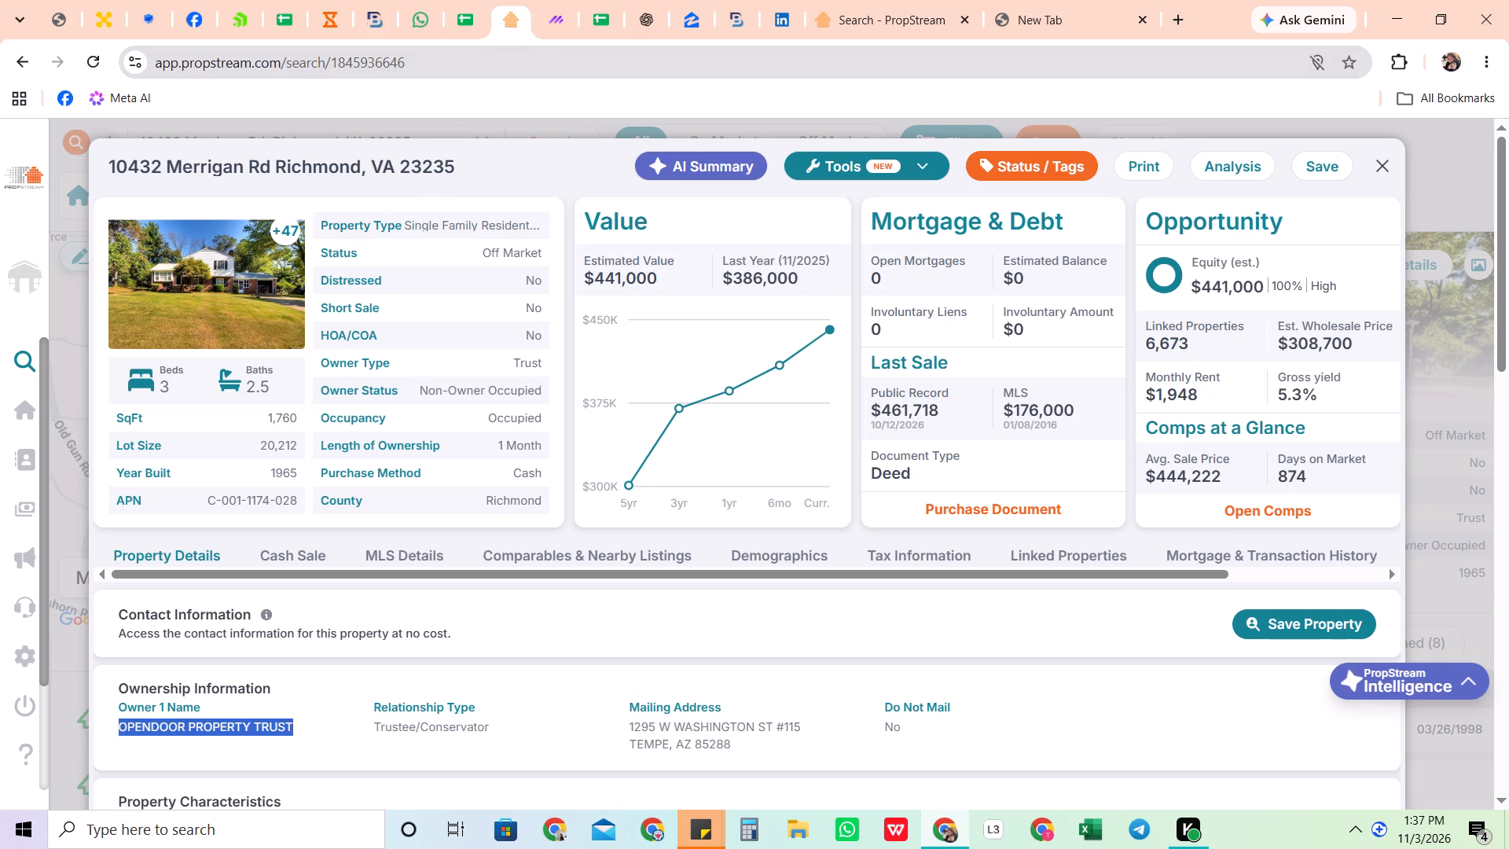
left_click_drag(404, 164, 467, 169)
key("ctrl+c")
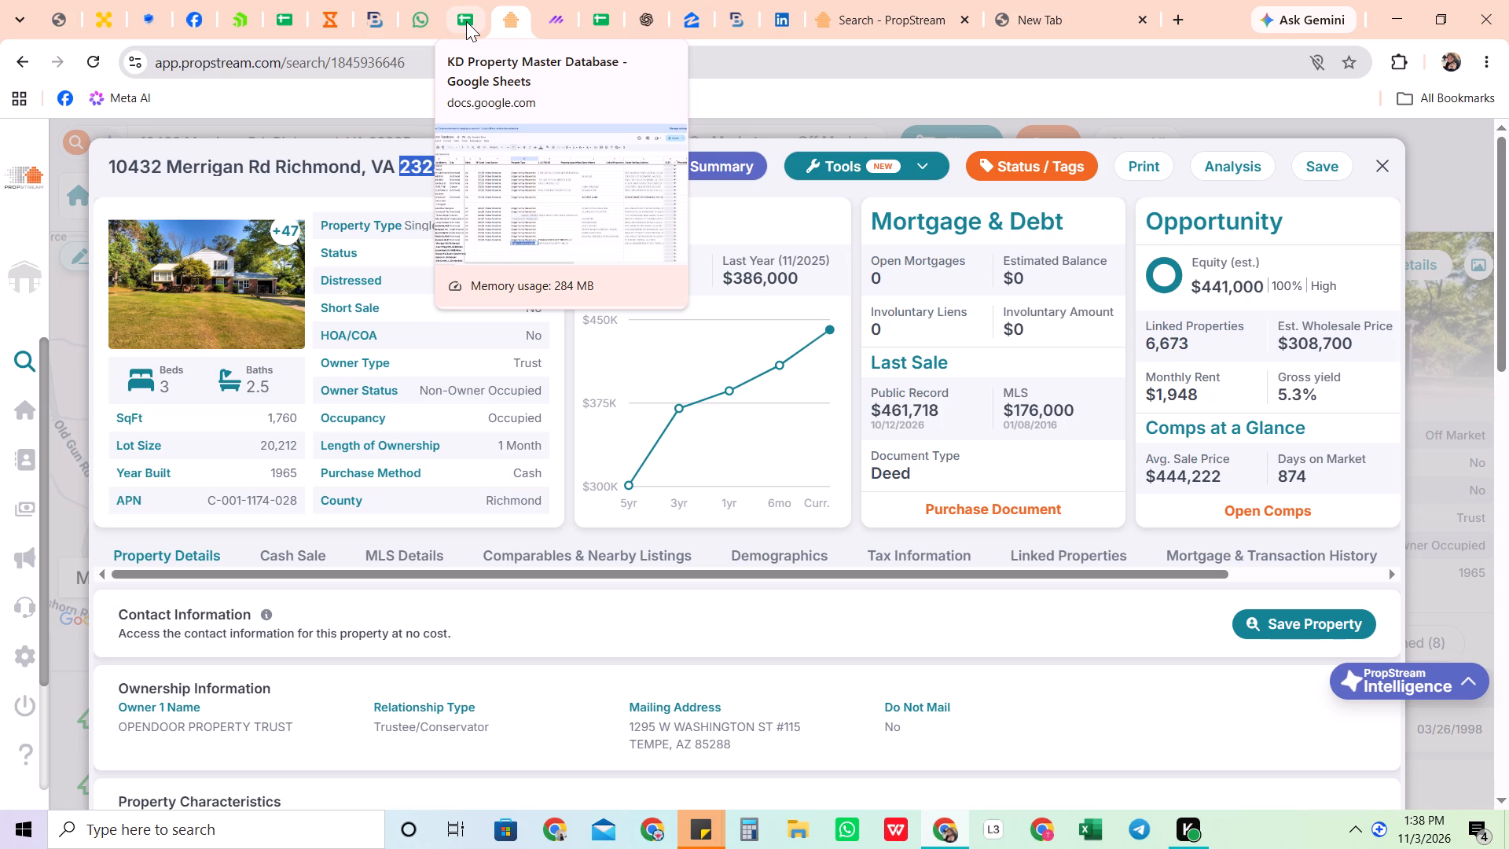
left_click(466, 21)
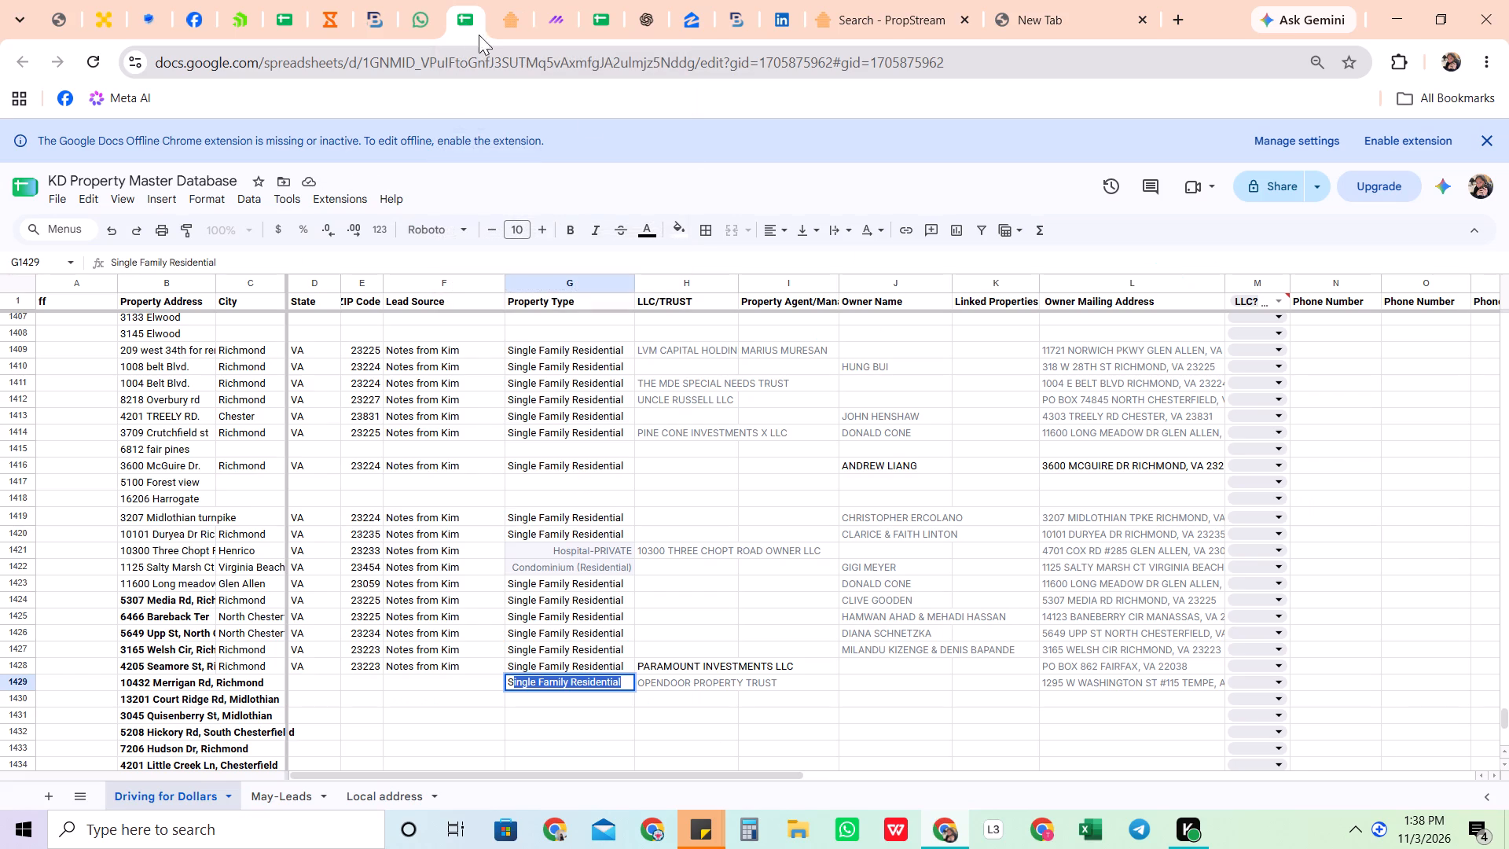
left_click(355, 679)
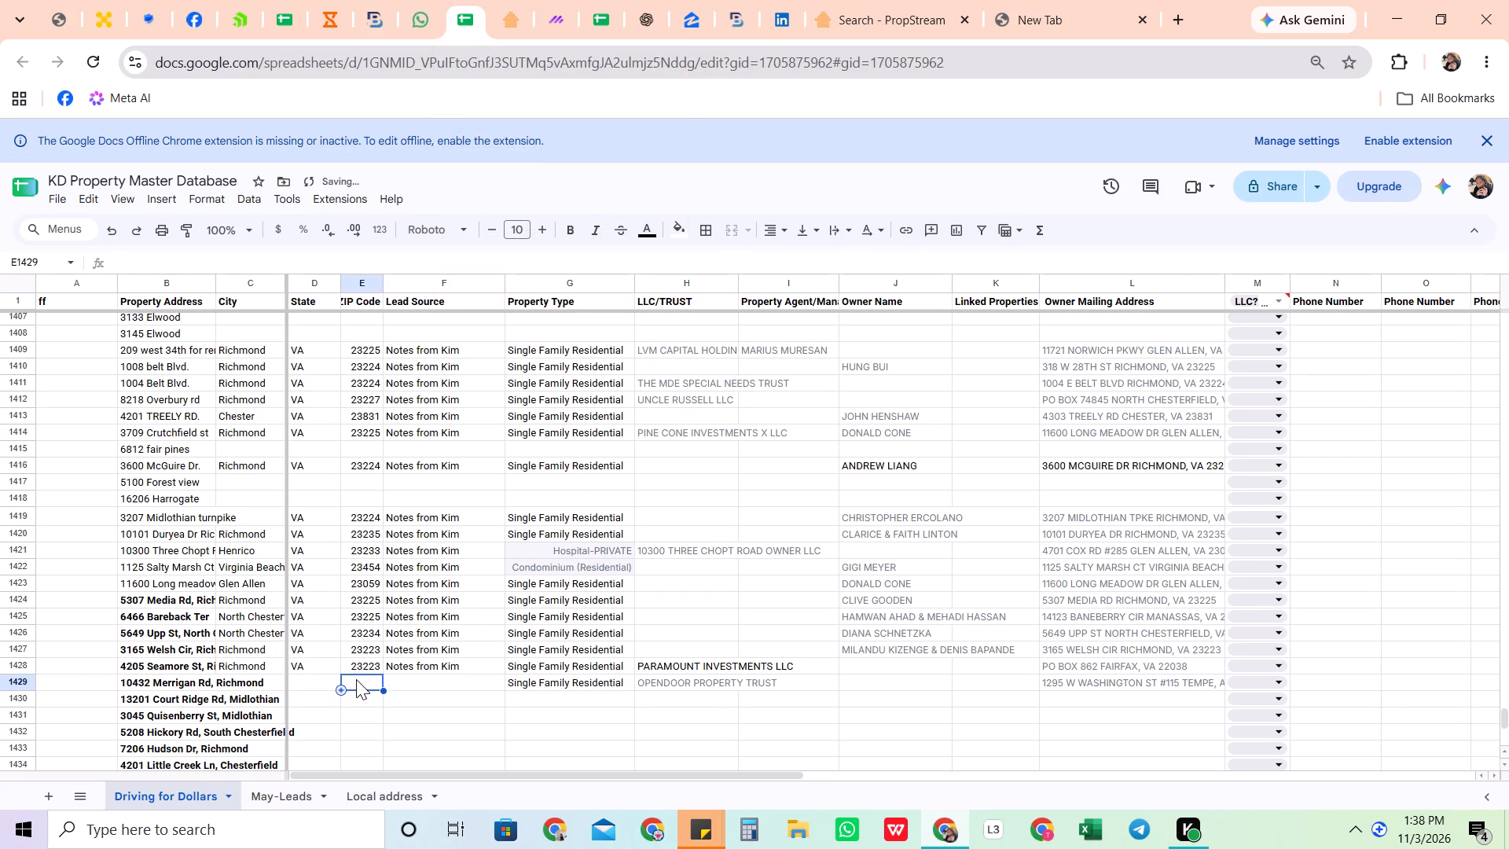
double_click(356, 679)
key("ctrl+v")
Enter Notes from Kim in row 1429's Lead Source cell and VA in its State cell.
left_click(405, 690)
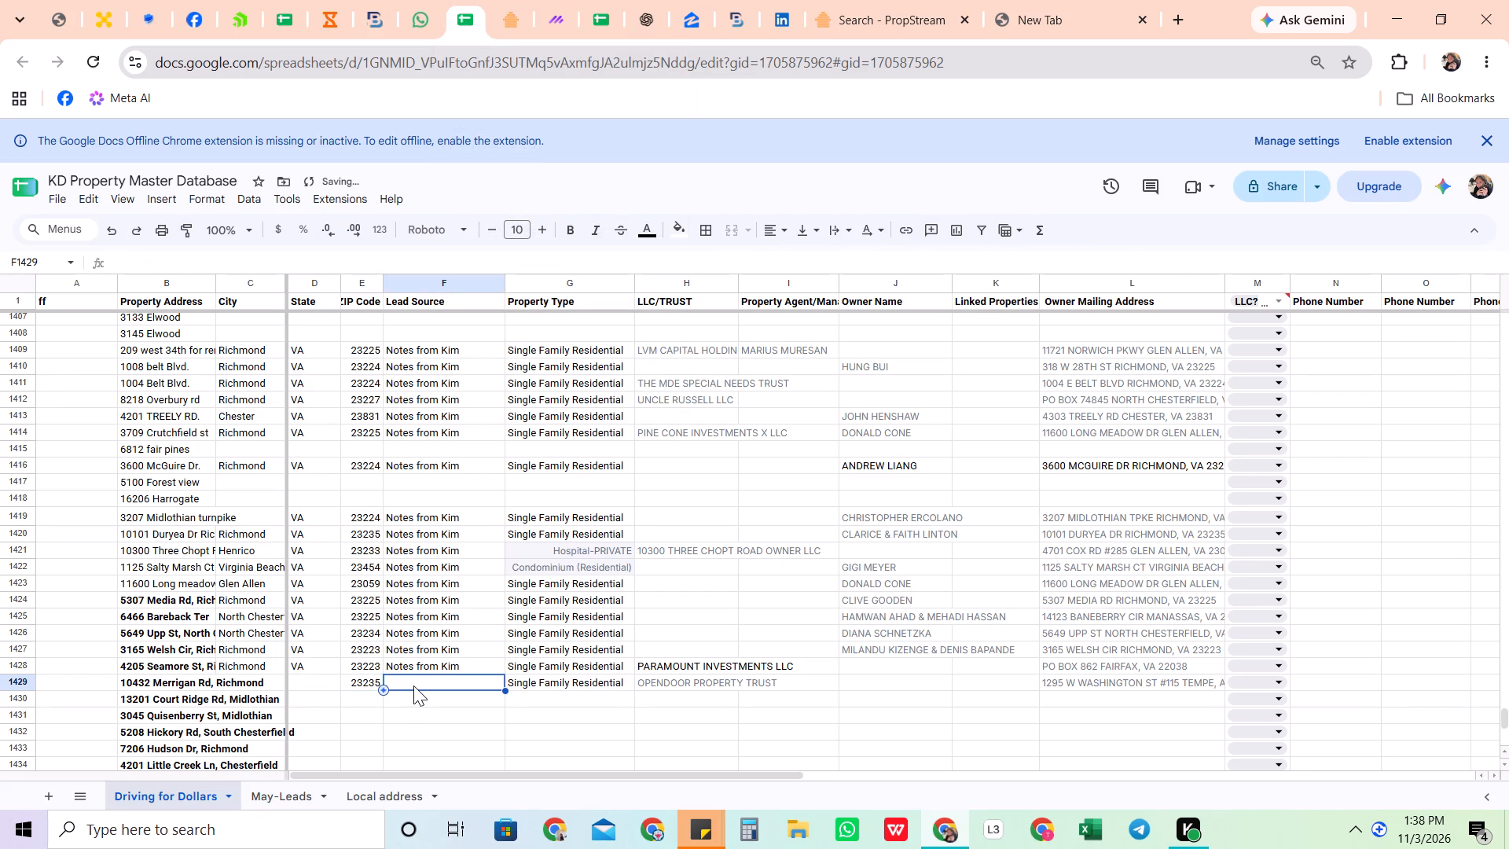
key("shift+n")
left_click(318, 685)
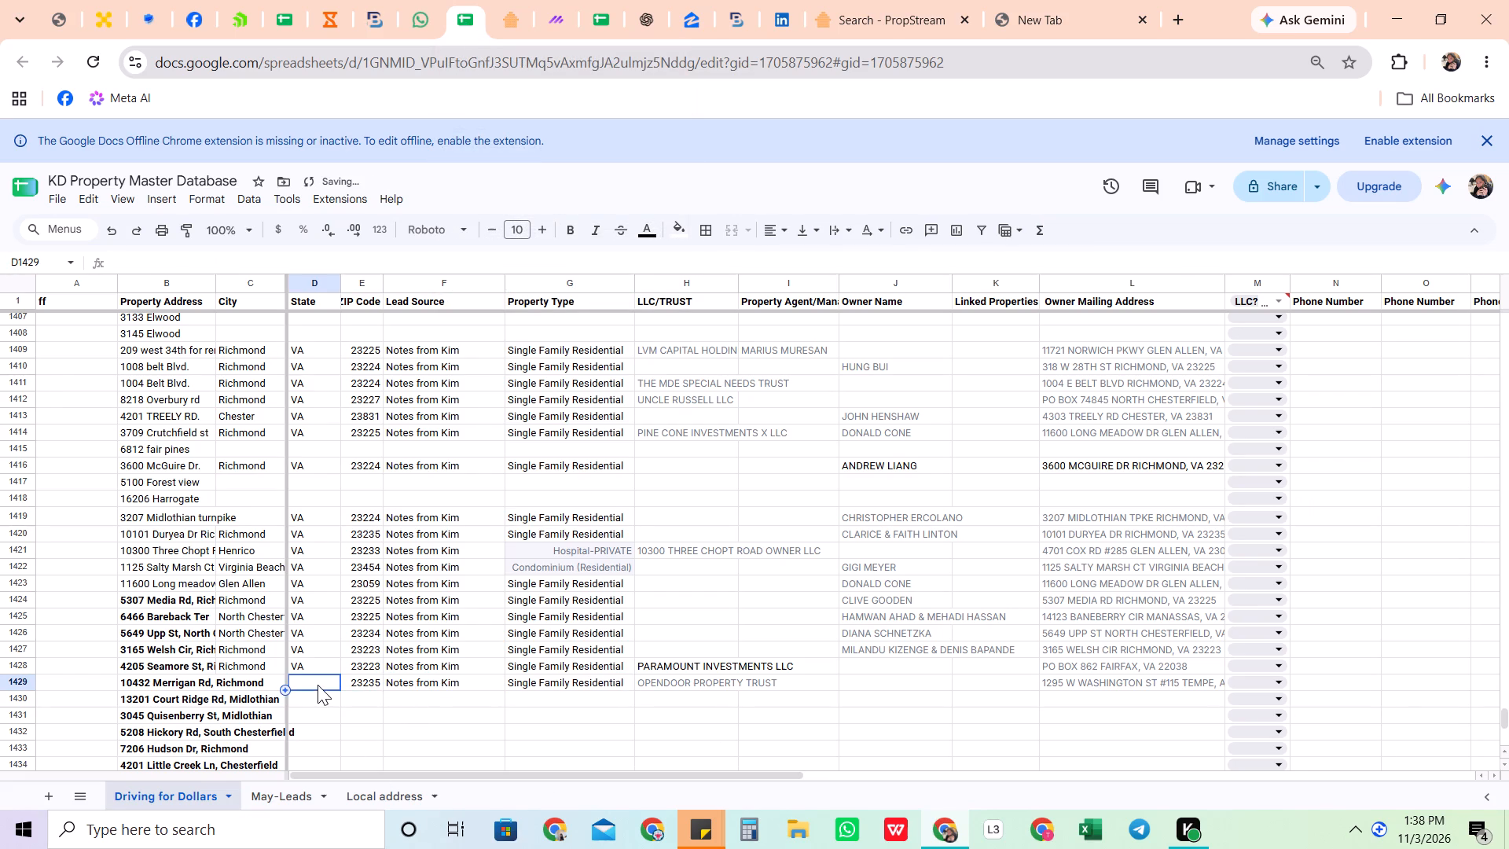
key("shift+v")
Copy Richmond from row 1428's City cell into the City cell of row 1429.
left_click(255, 671)
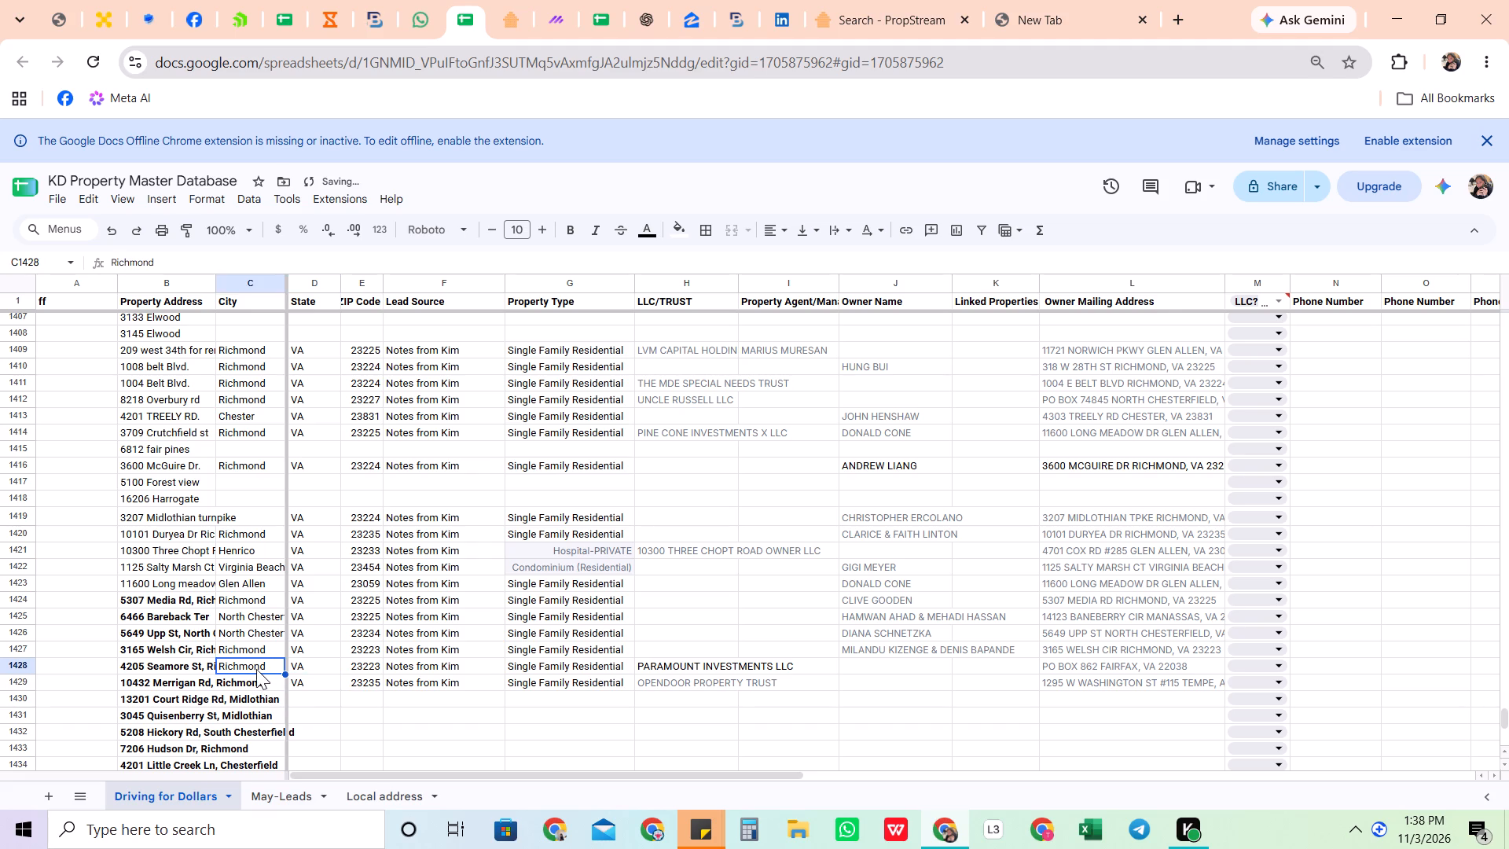
key("ctrl+c")
left_click(257, 684)
key("ctrl+v")
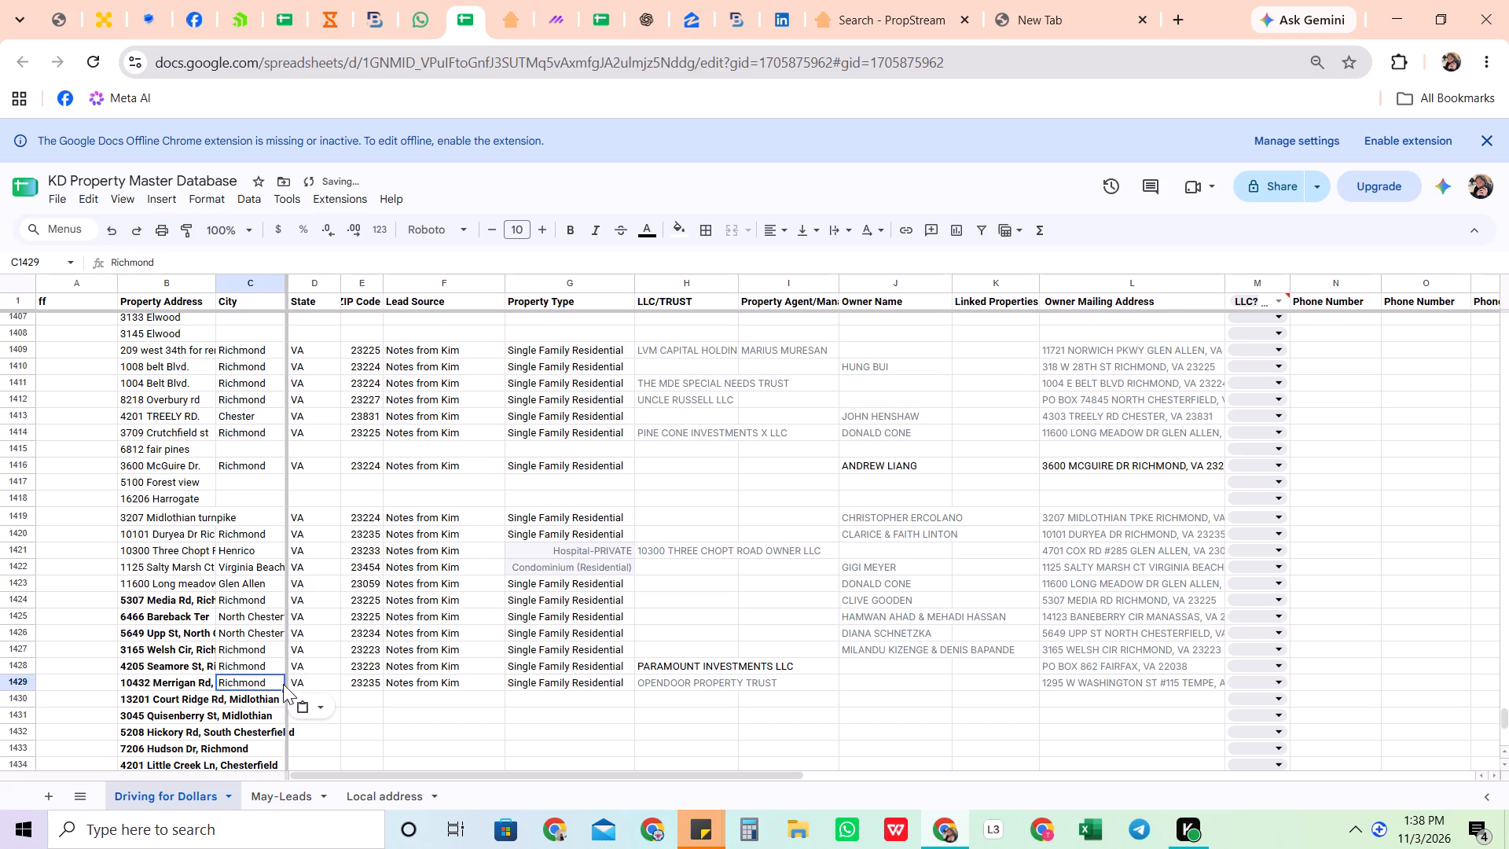
Copy row 1430's Court Ridge Rd property address, search for it in PropStream and open the matching property's ownership information.
left_click(185, 700)
key("ctrl+c")
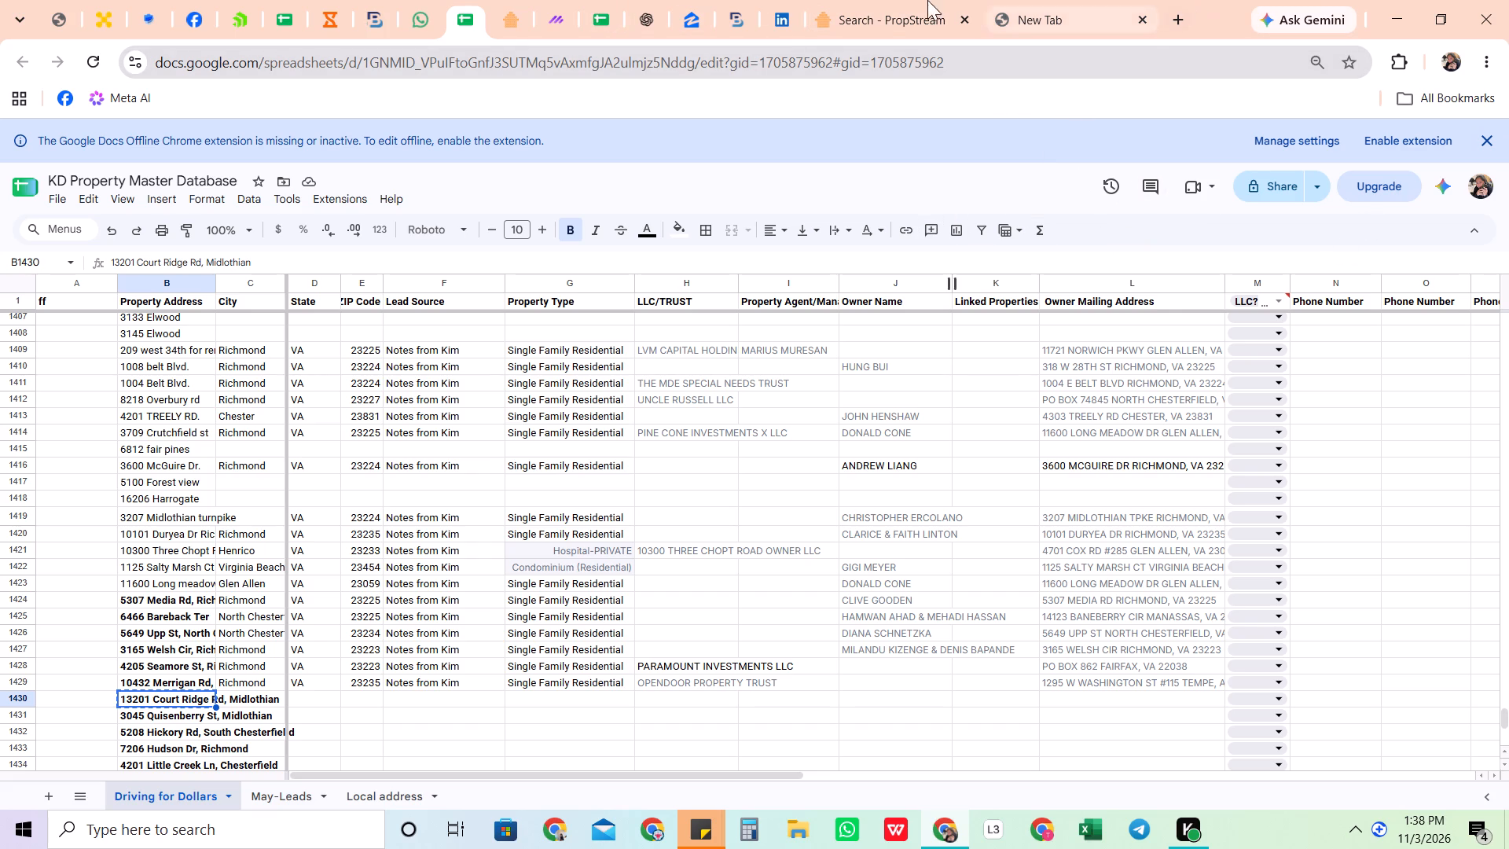
left_click(519, 26)
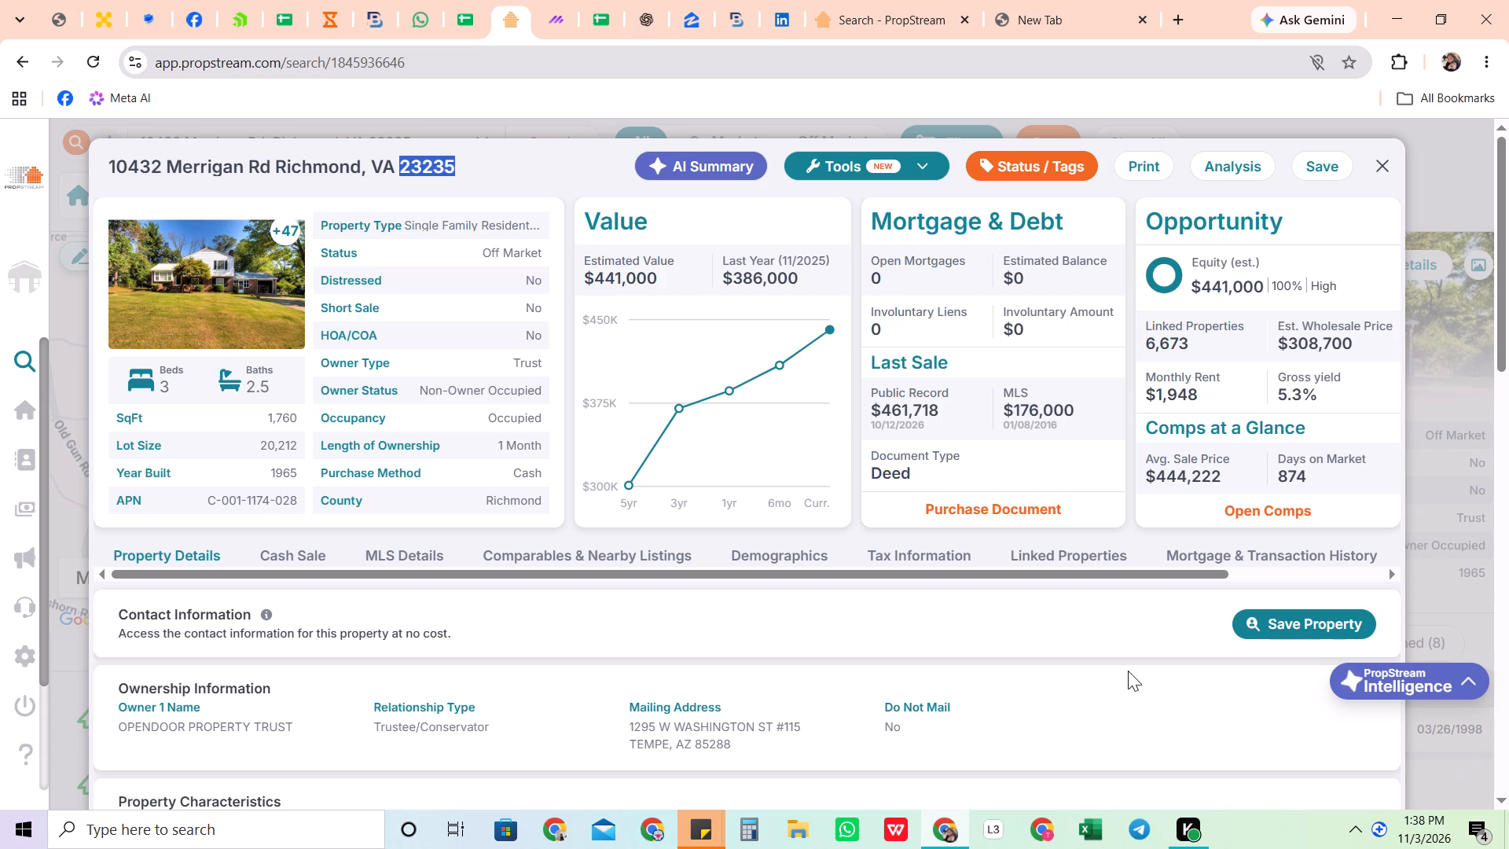
left_click(459, 28)
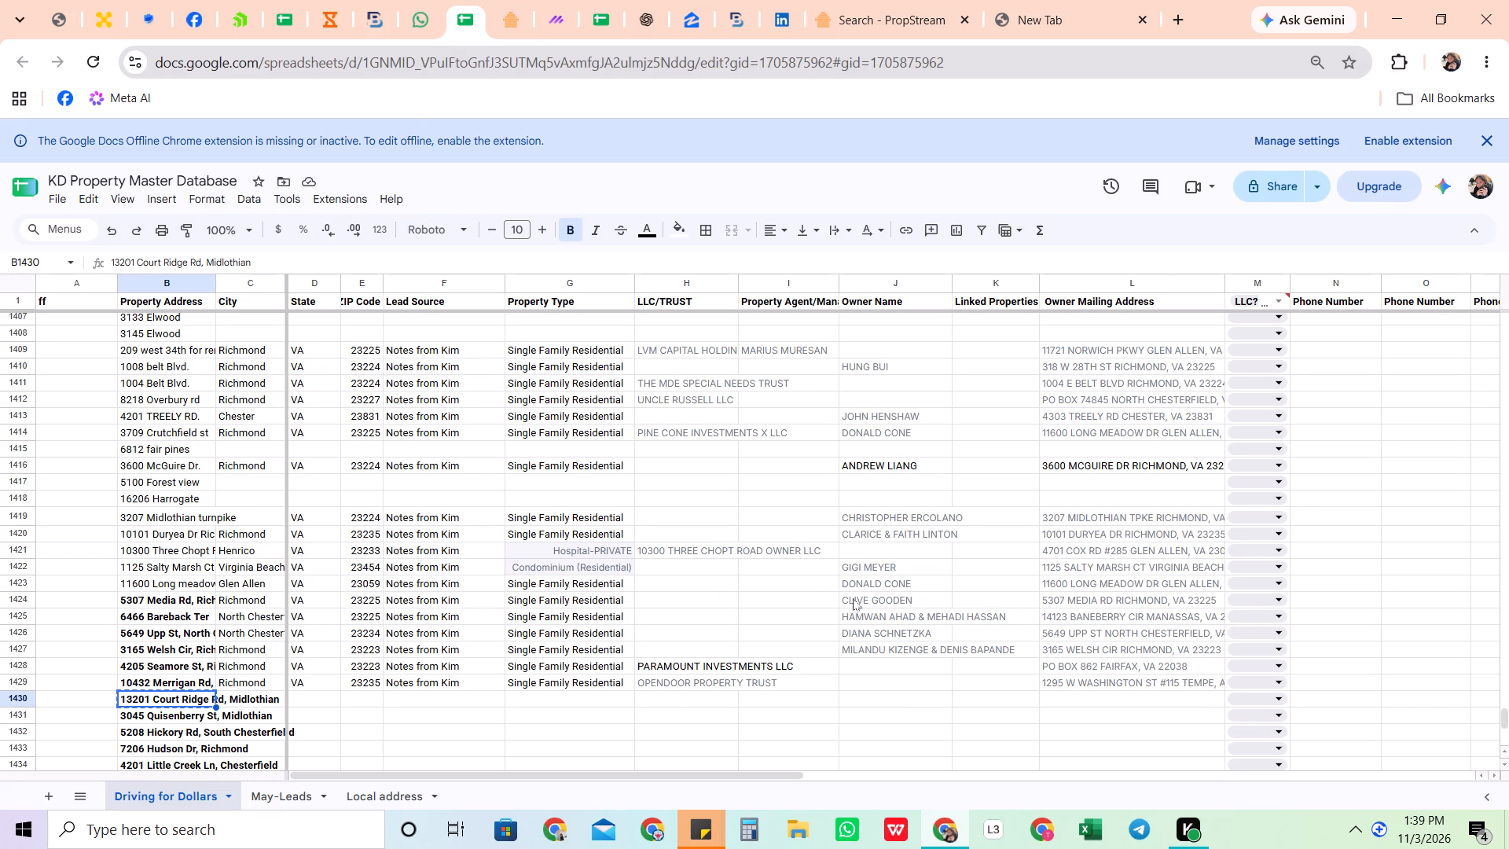
left_click(500, 13)
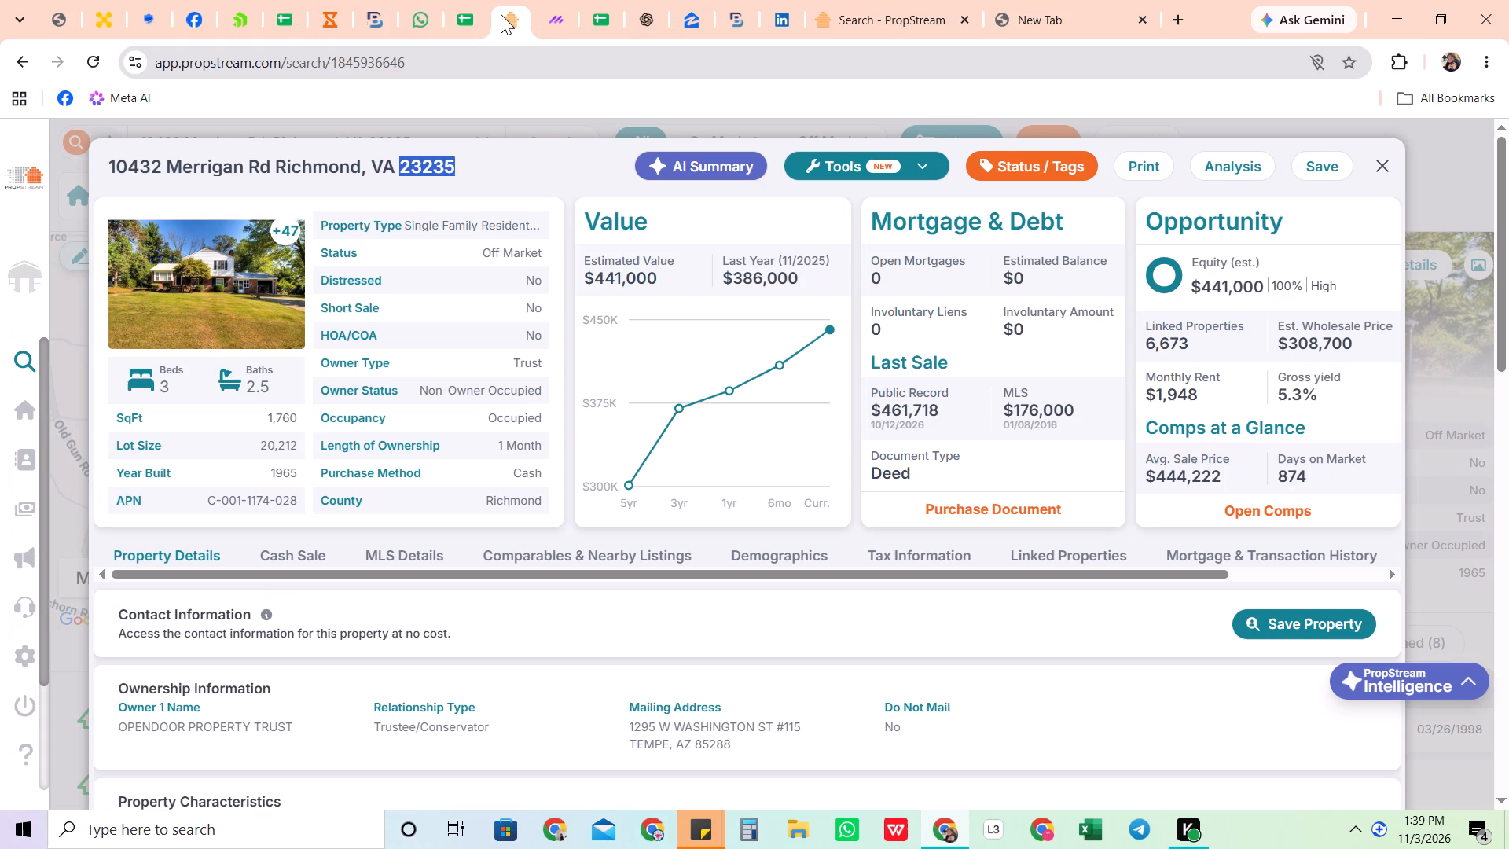
left_click(1390, 175)
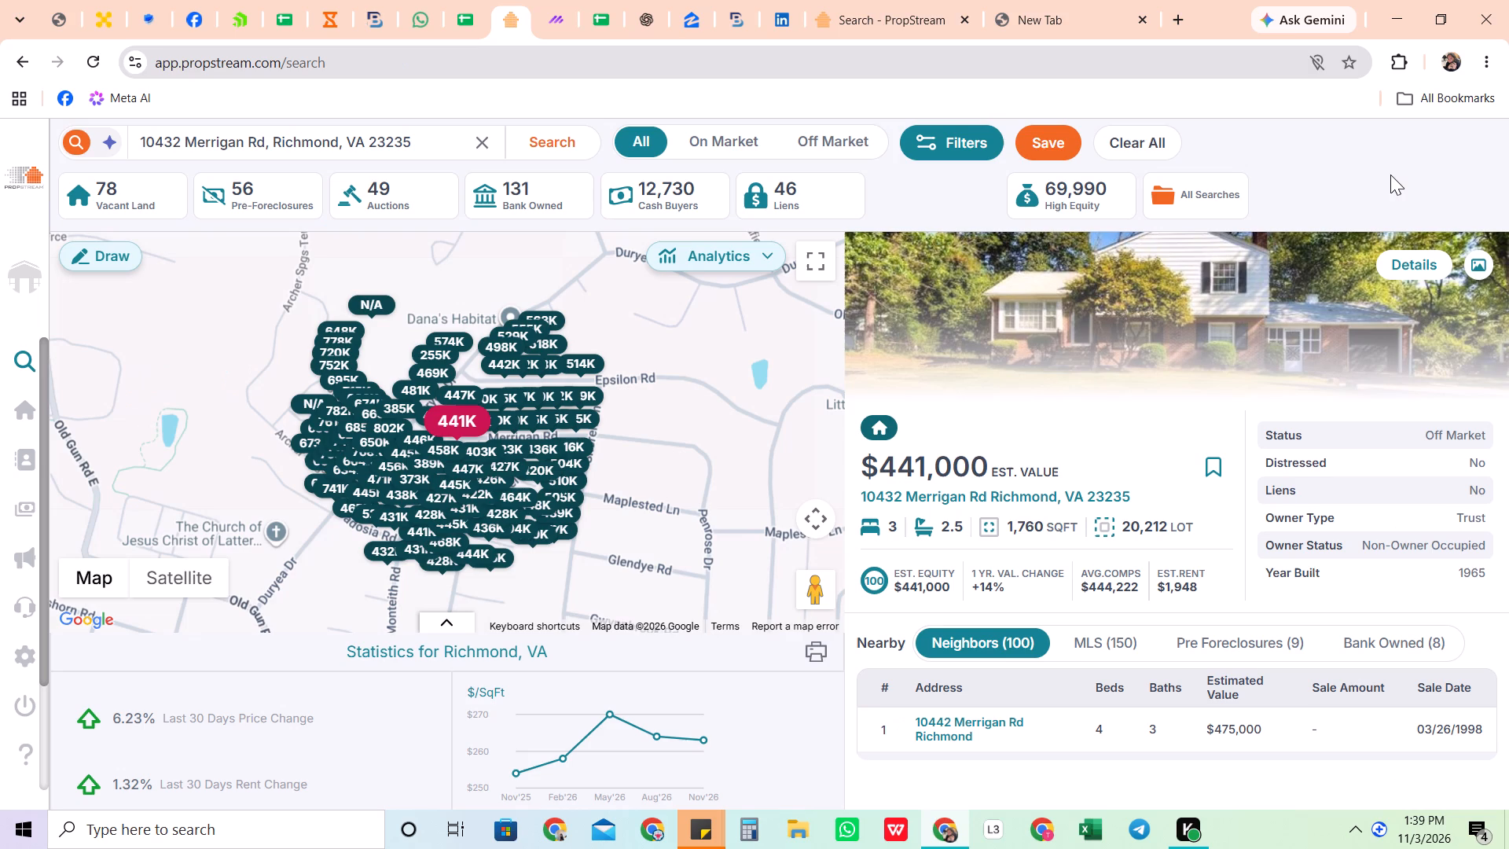
left_click(486, 148)
left_click(431, 141)
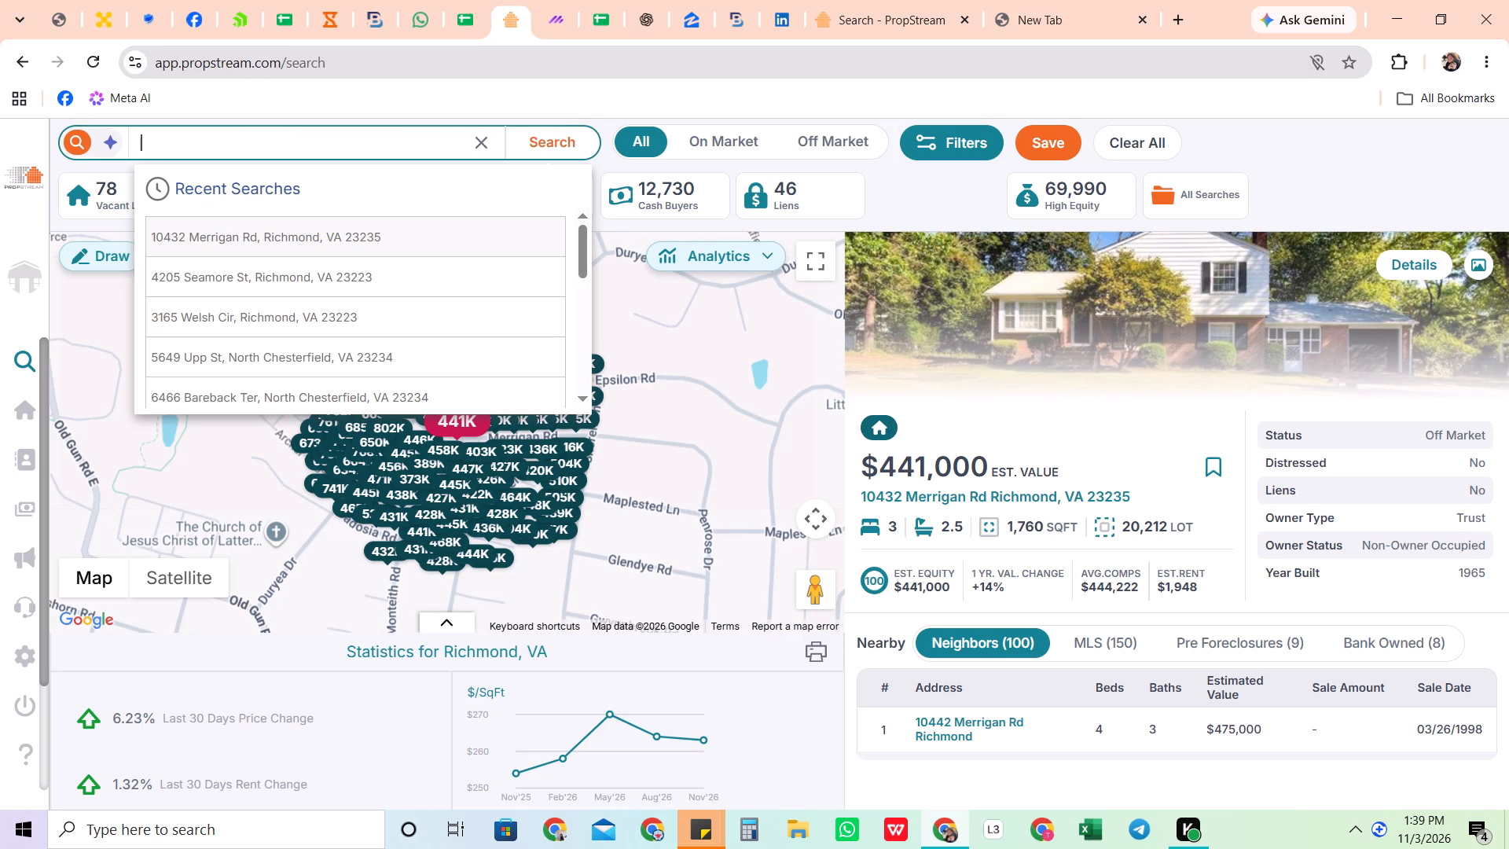
key("ctrl+v")
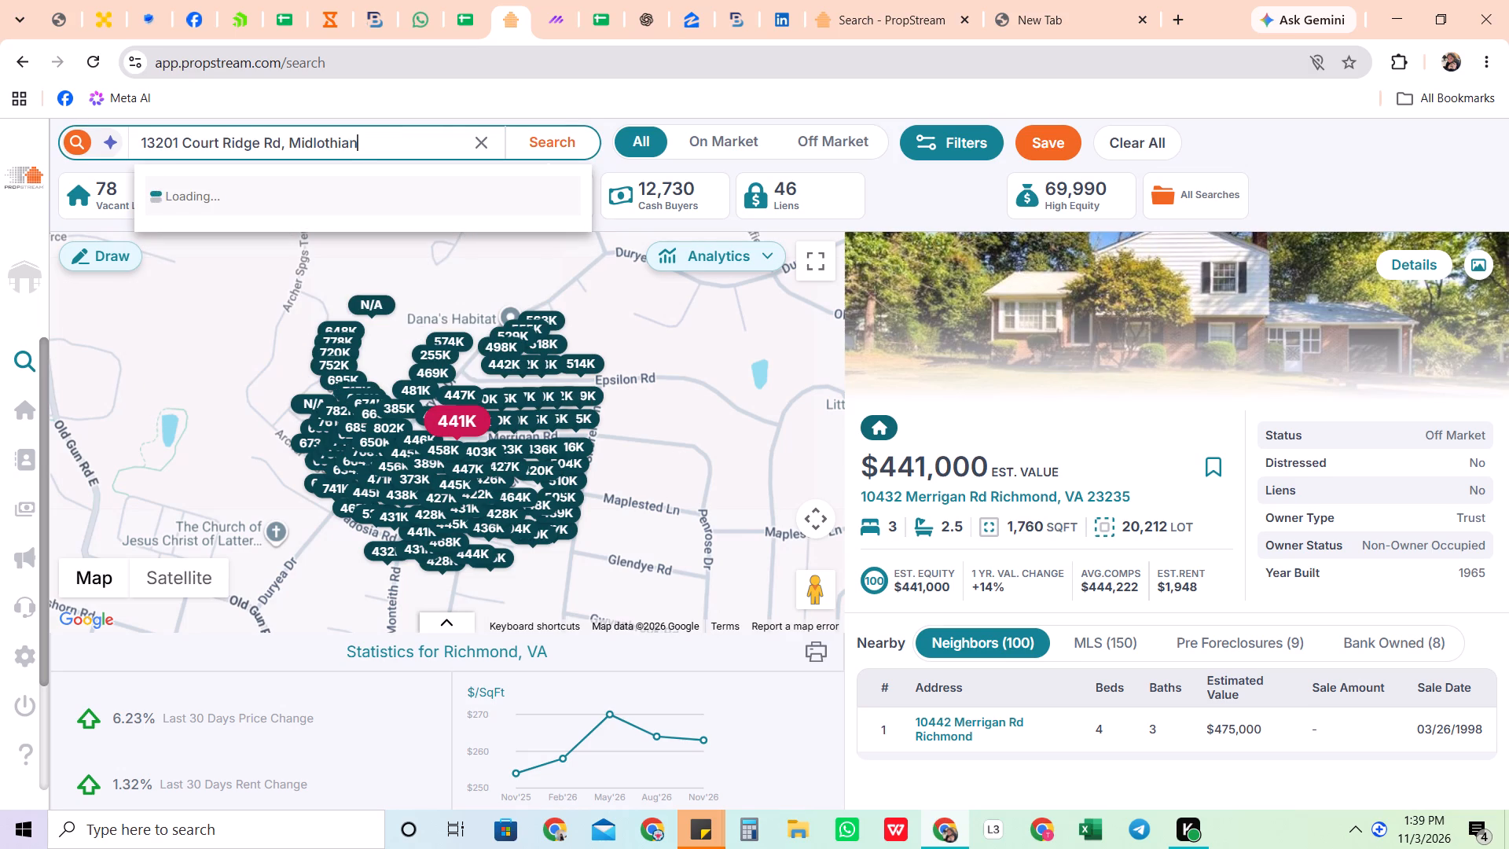
left_click(367, 197)
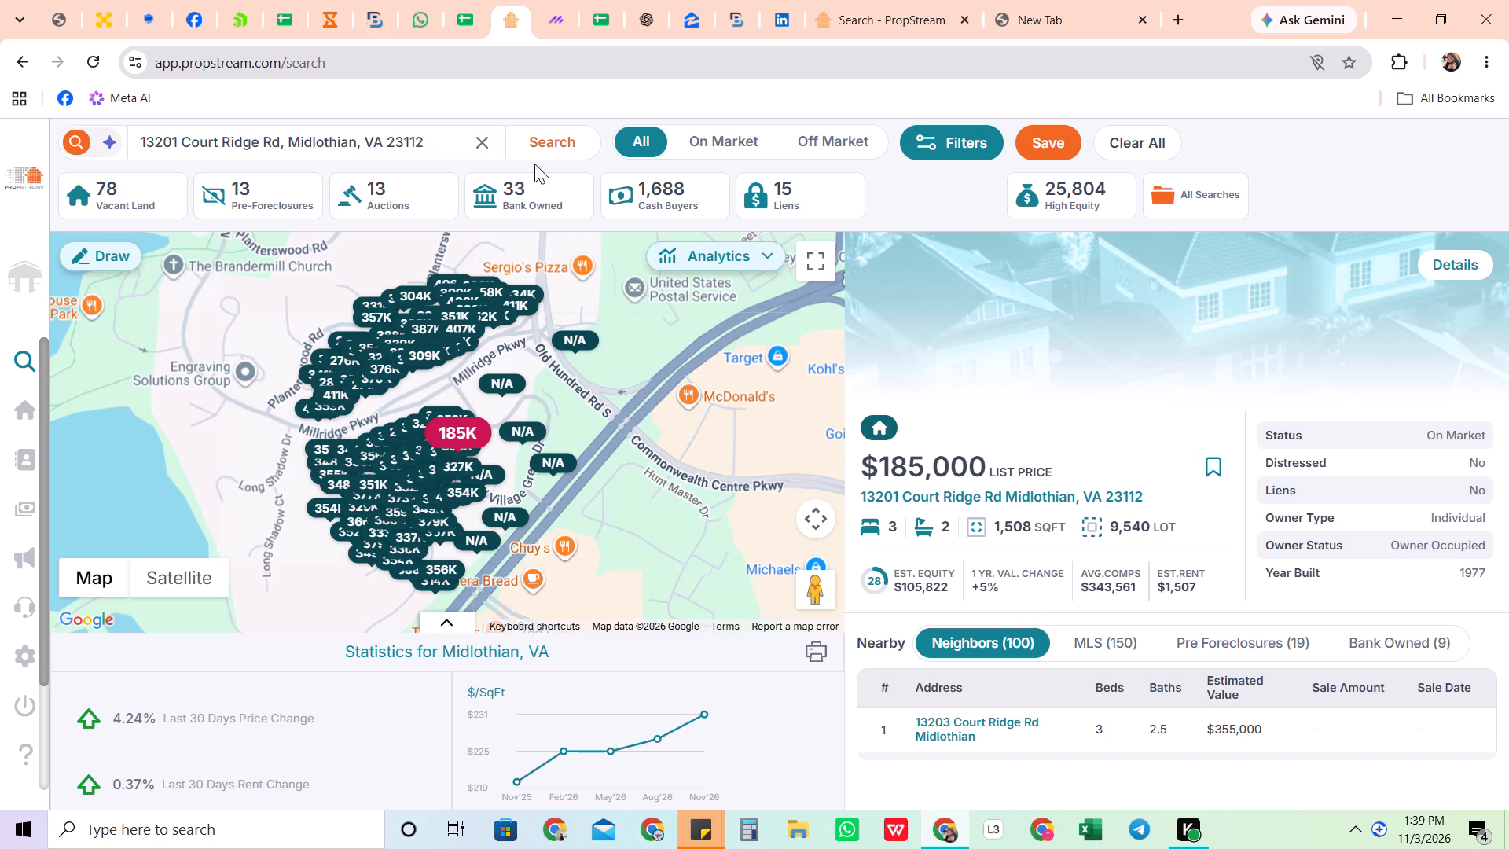
scroll(855, 713, "down", 3)
left_click(968, 496)
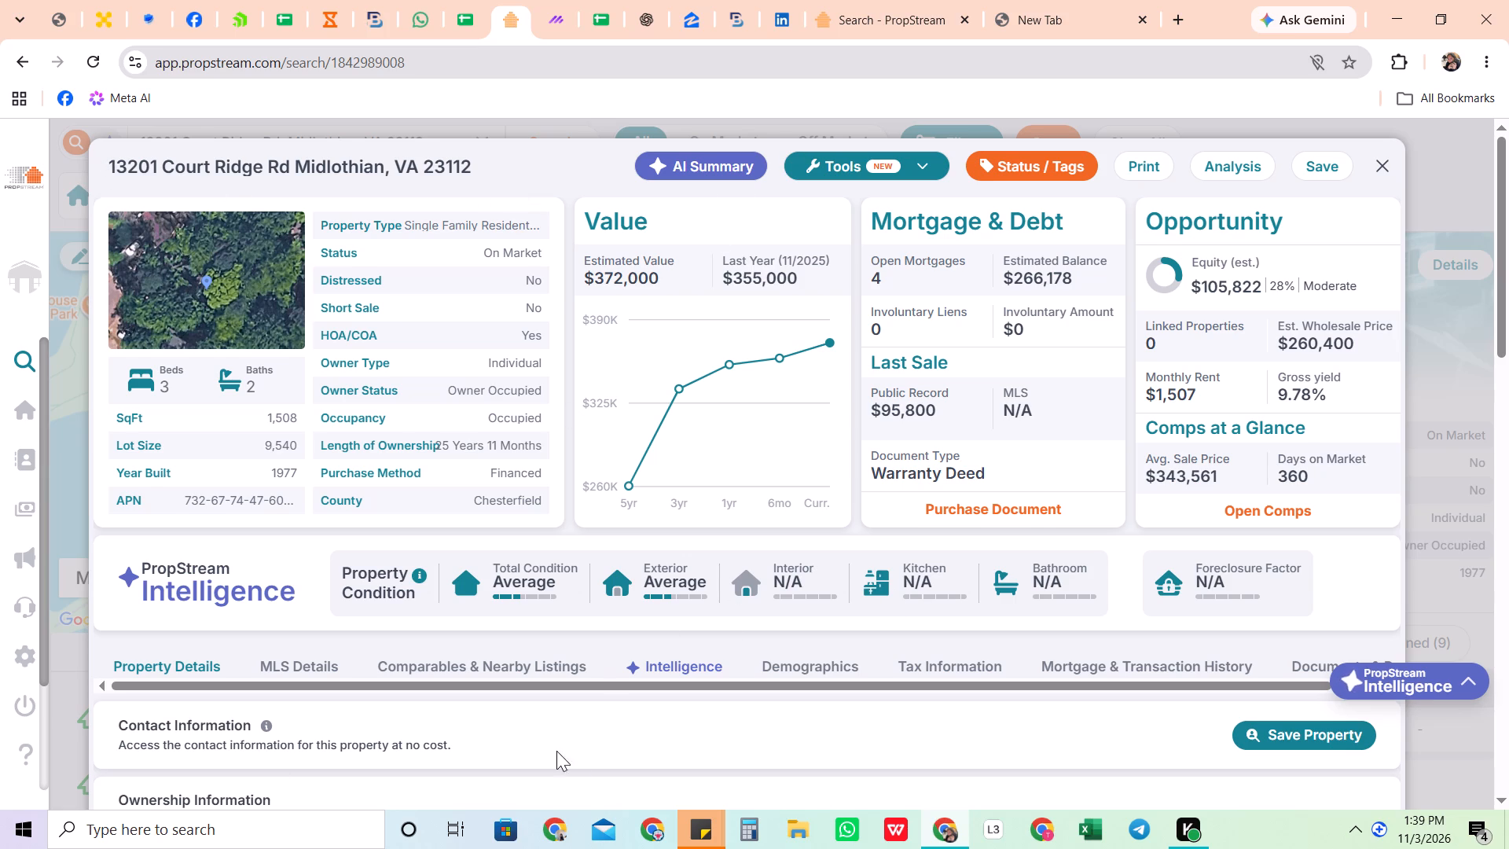
scroll(666, 751, "down", 3)
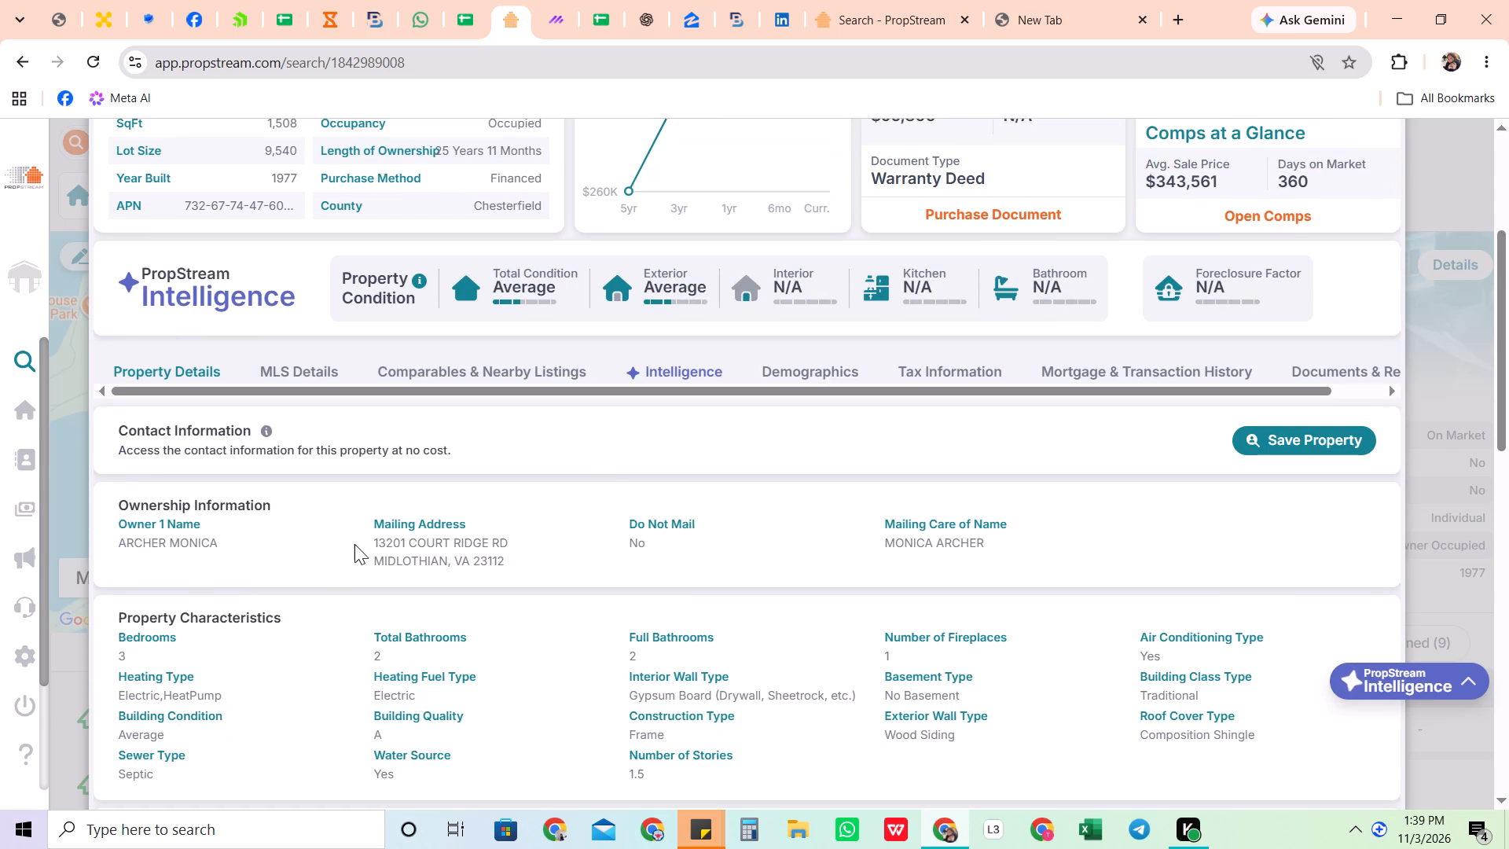
Copy the owner's mailing address from PropStream's ownership information into row 1430's Owner Mailing Address cell in the Driving for Dollars sheet.
left_click_drag(370, 540, 516, 548)
left_click(549, 568)
left_click_drag(368, 544, 527, 575)
key("ctrl+c")
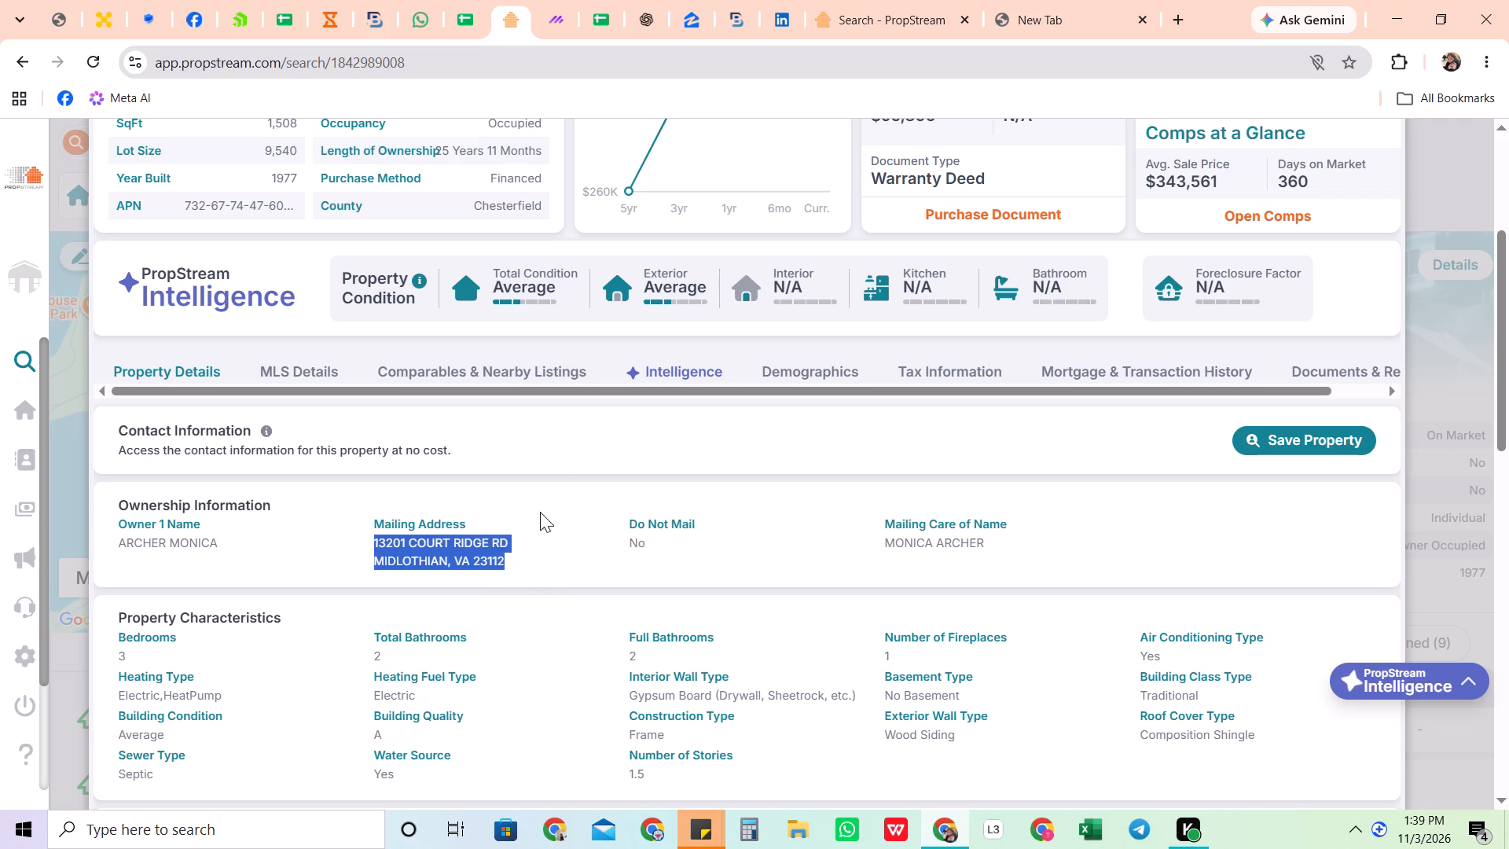
left_click(472, 24)
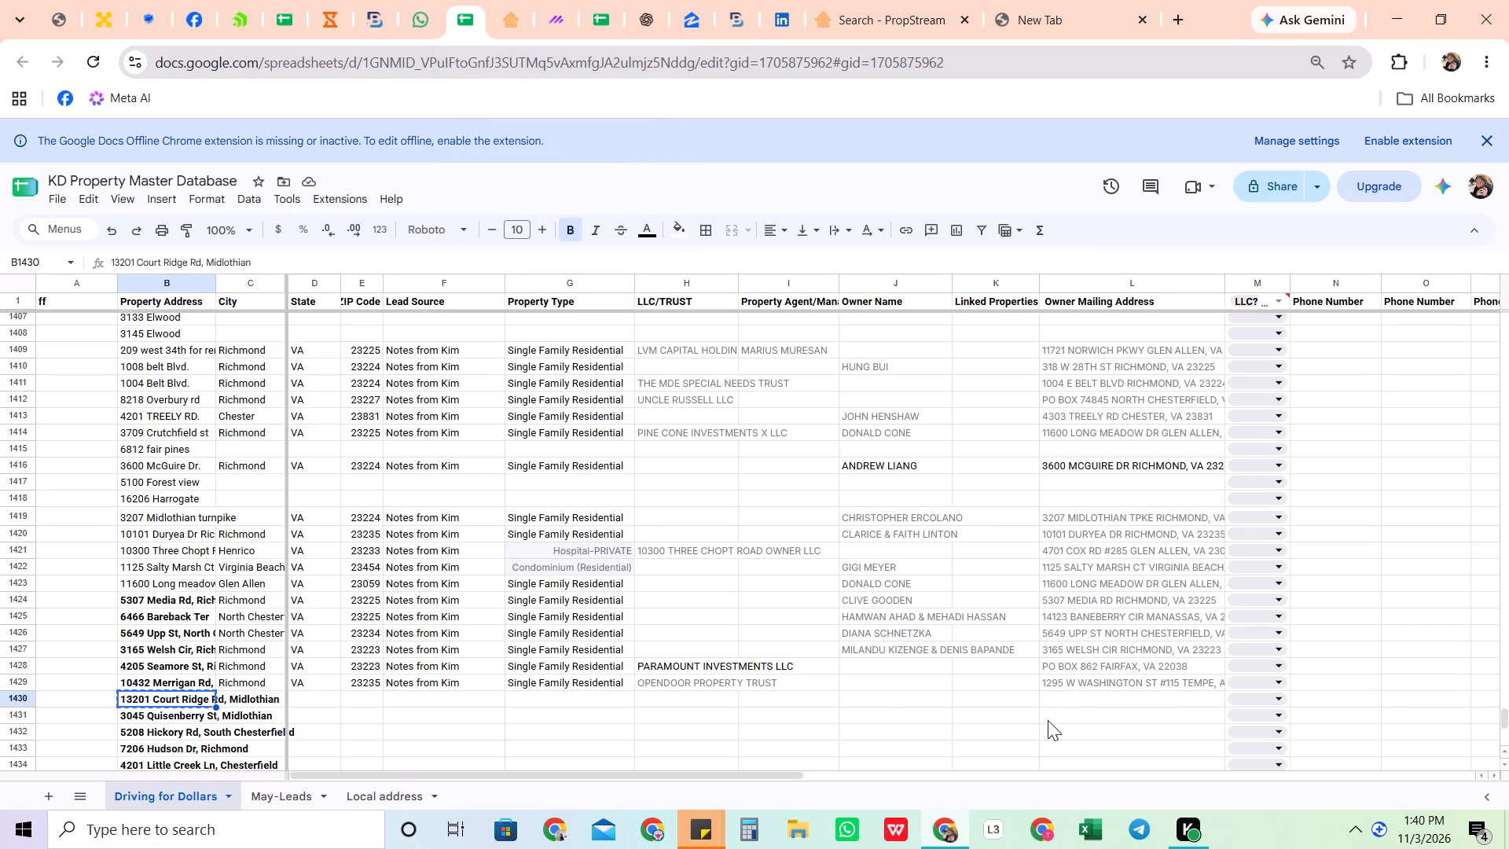
left_click(1067, 704)
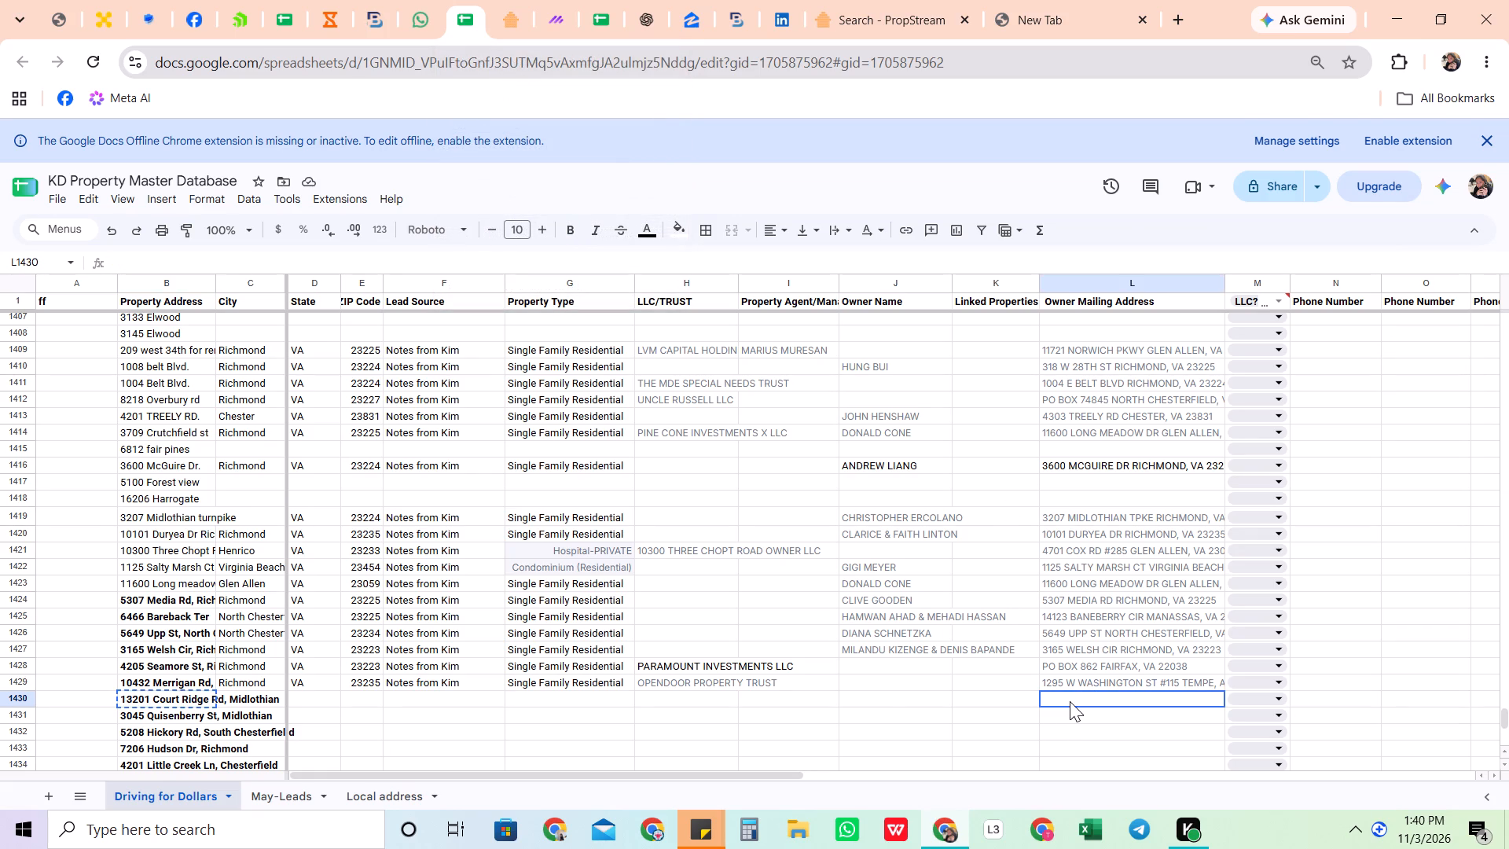
key("ctrl+v")
Copy the Owner 1 Name from PropStream's ownership information into row 1430's Owner Name cell.
left_click(501, 31)
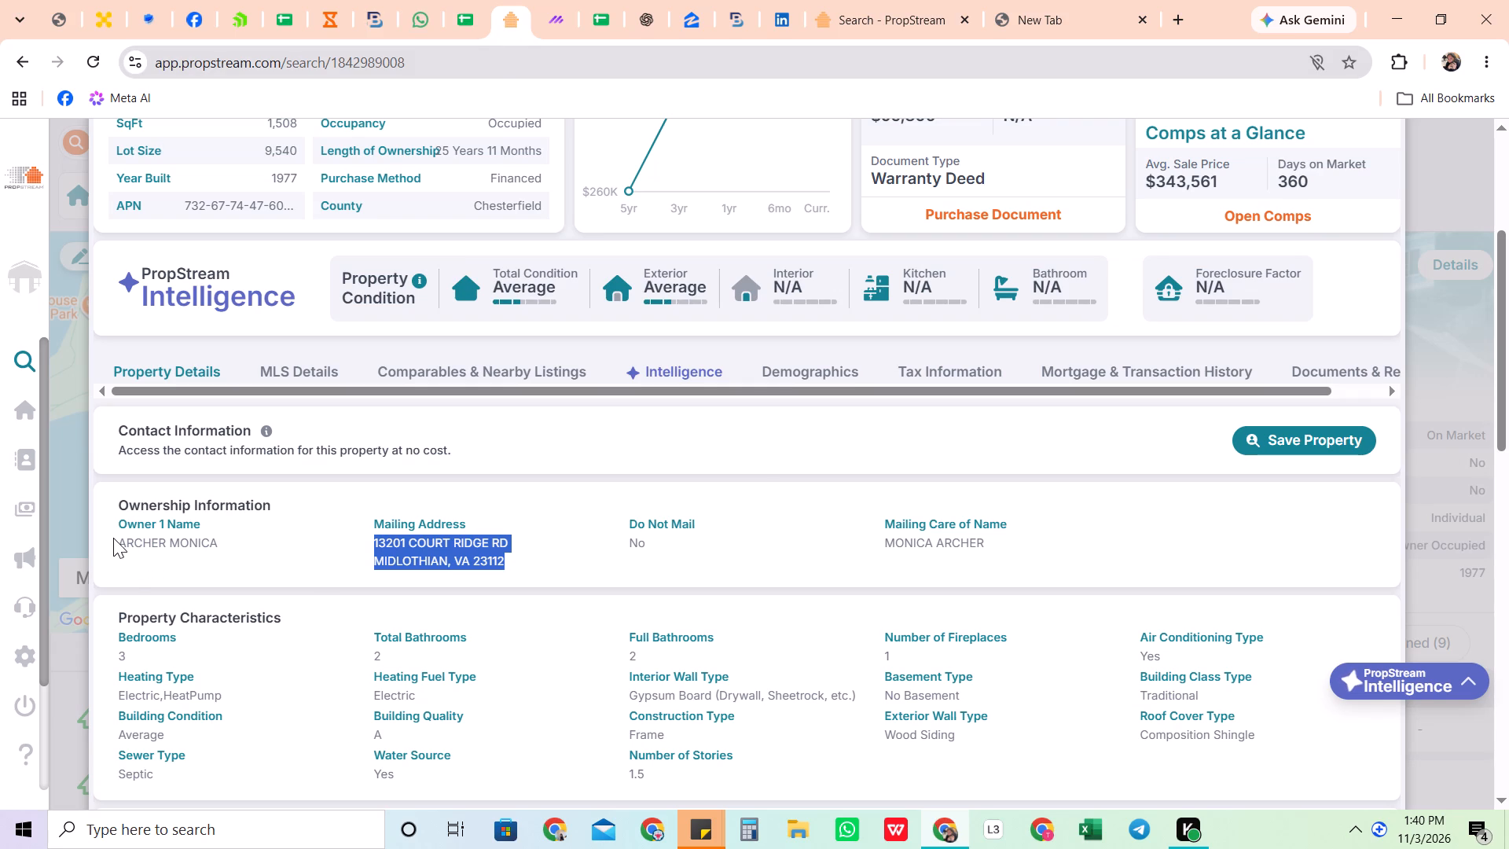
left_click_drag(112, 538, 279, 563)
key("ctrl+c")
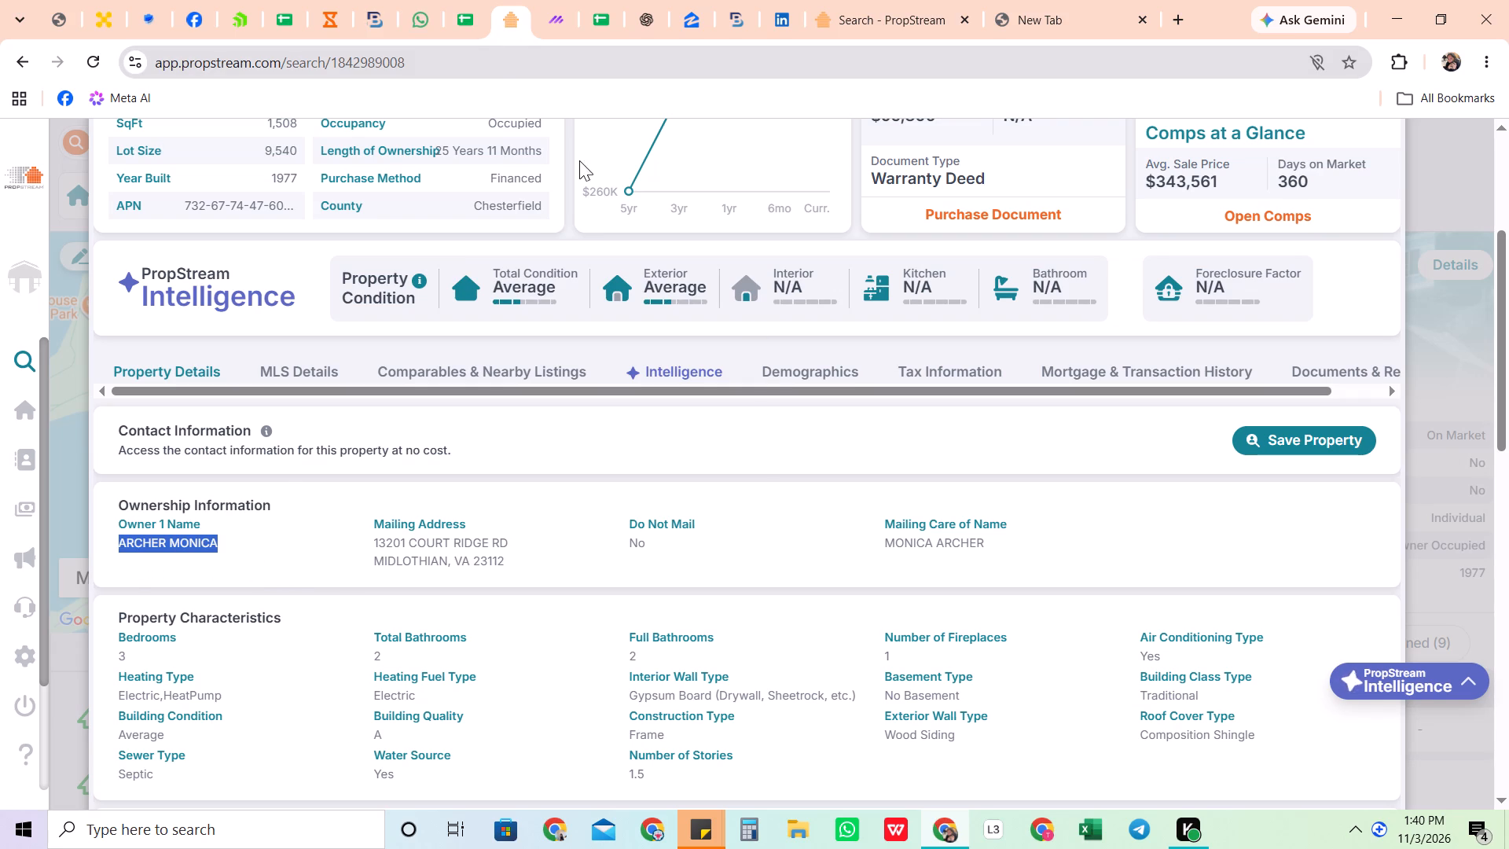
left_click(473, 25)
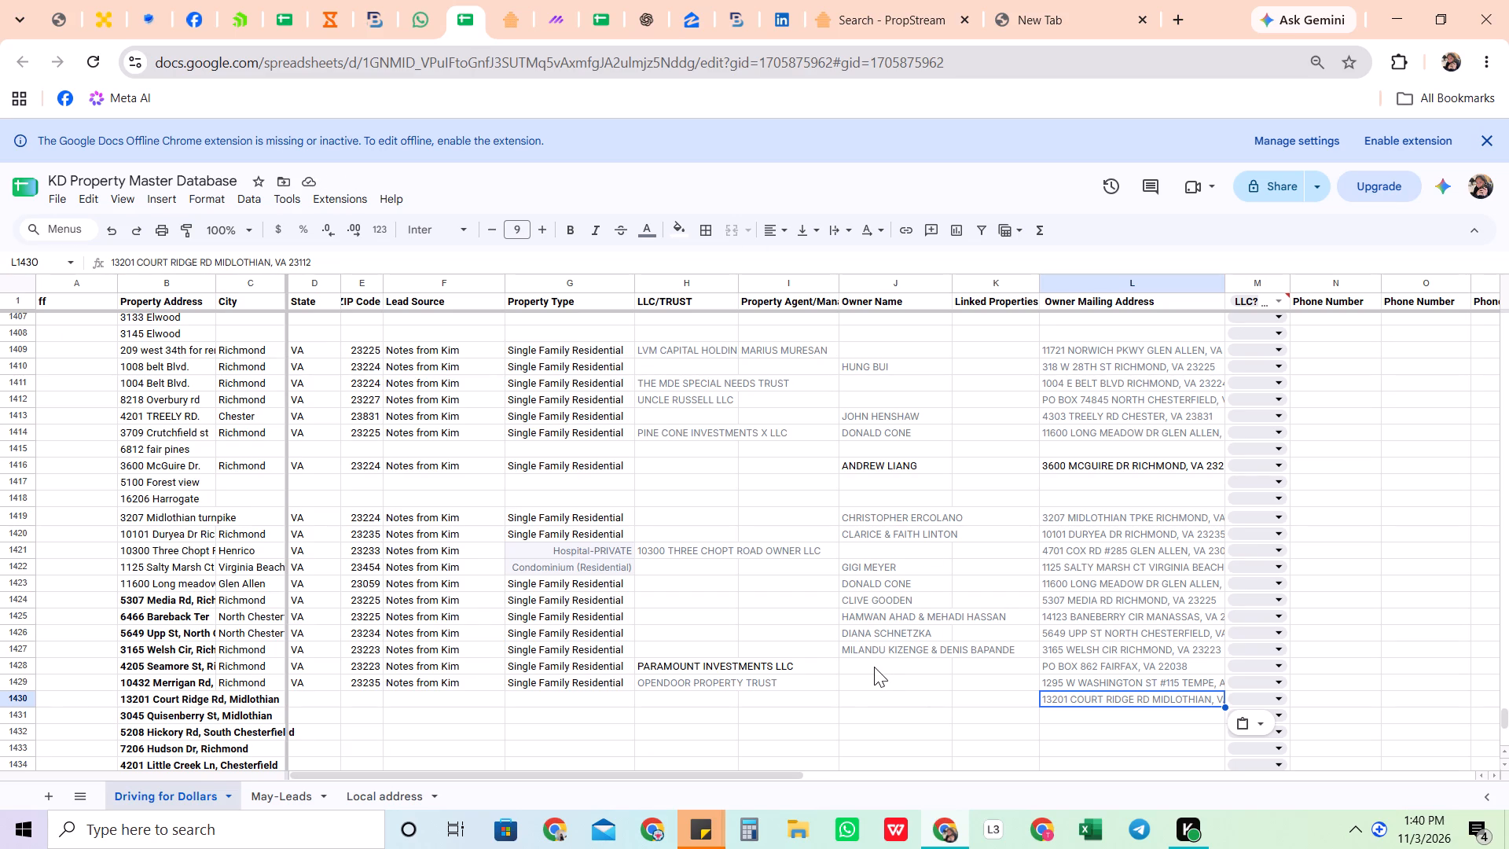
left_click(890, 697)
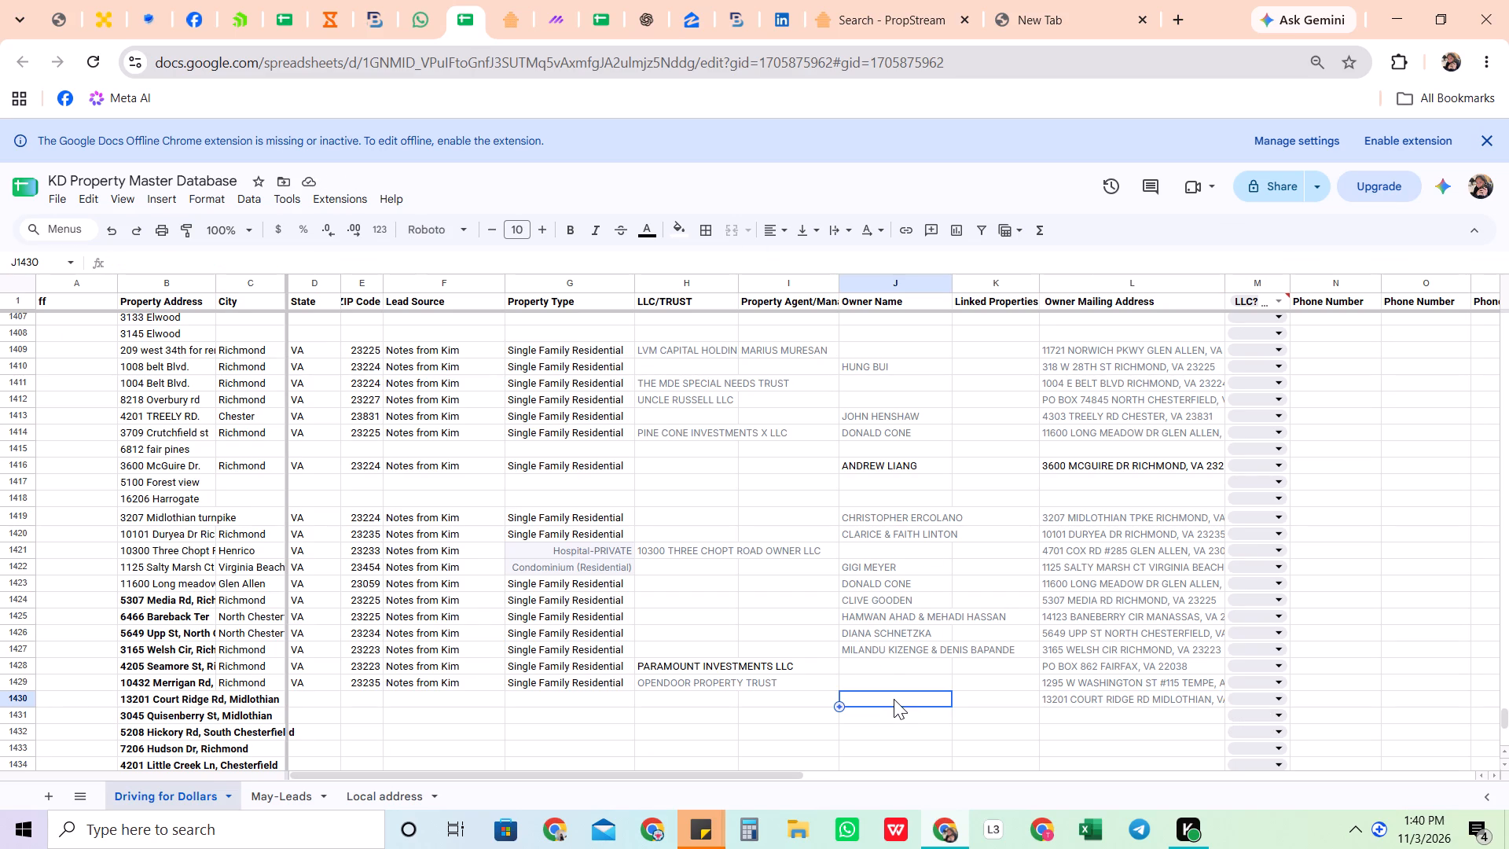
key("ctrl+v")
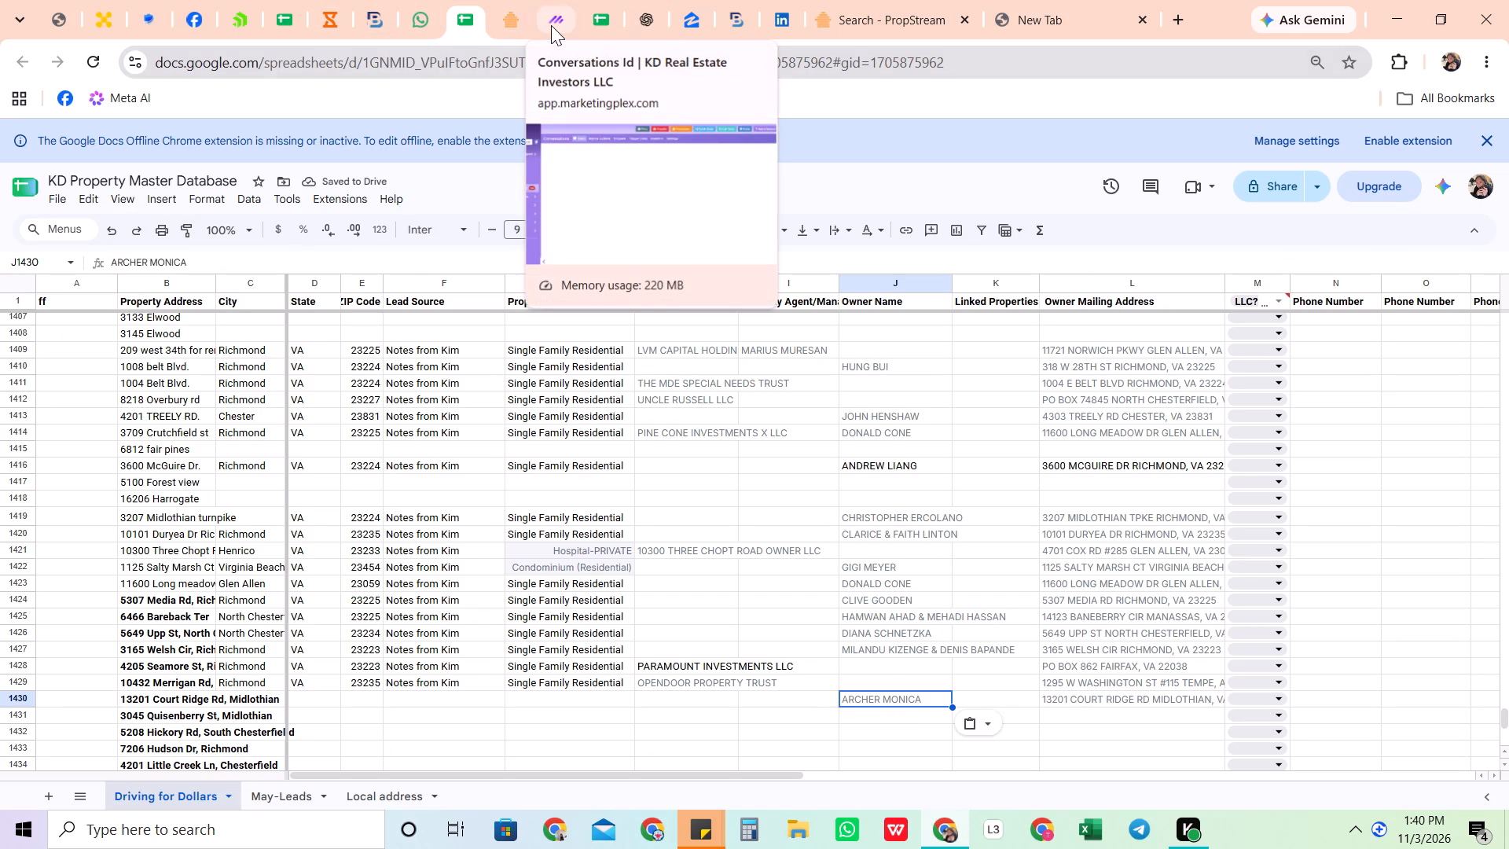
Copy the property type Single Family Residential from the PropStream property summary and return to the Driving for Dollars sheet.
left_click(505, 24)
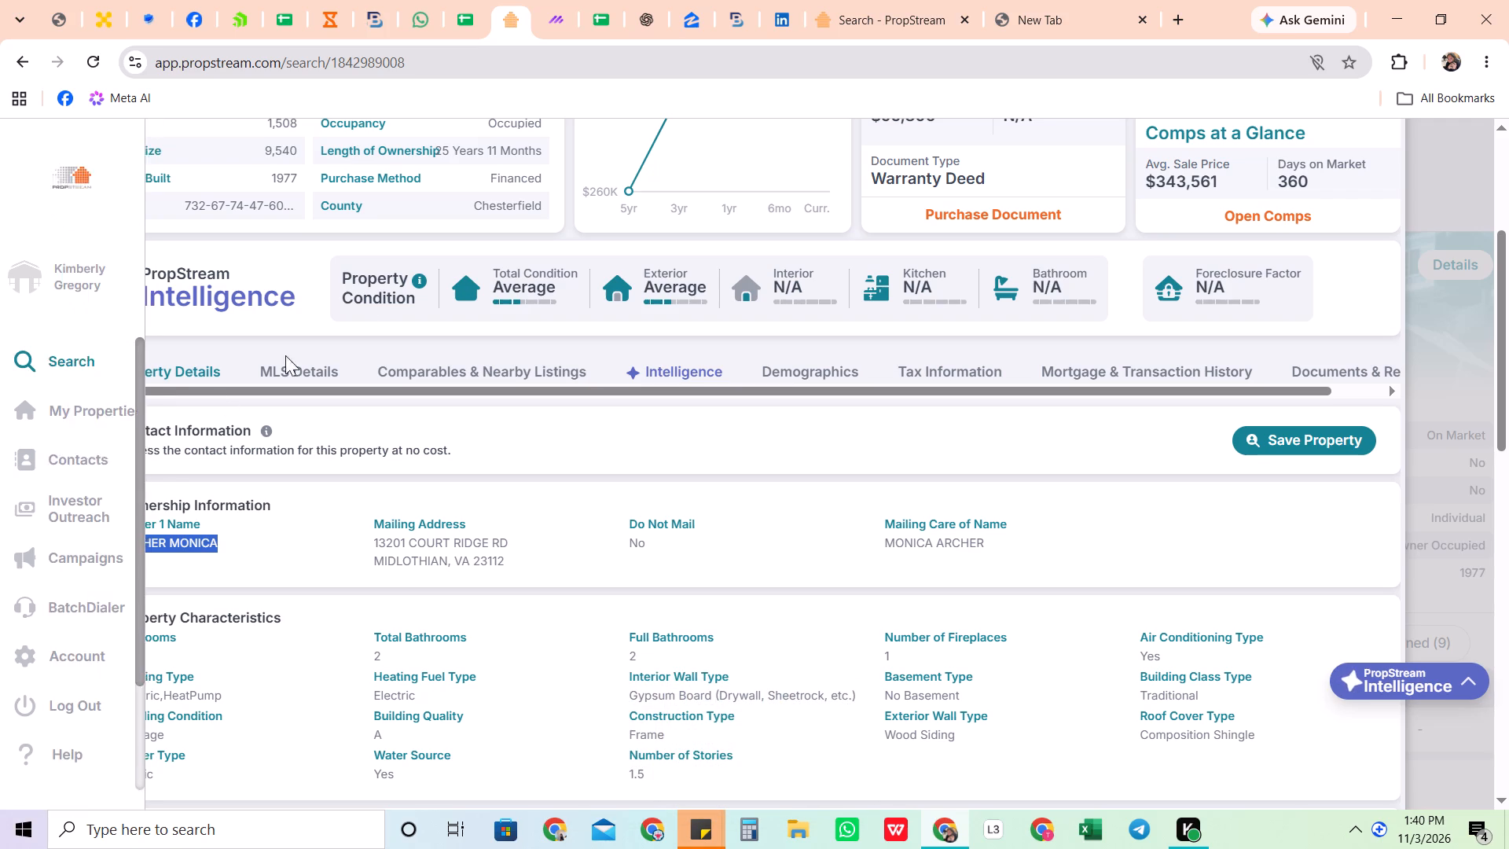
left_click(474, 19)
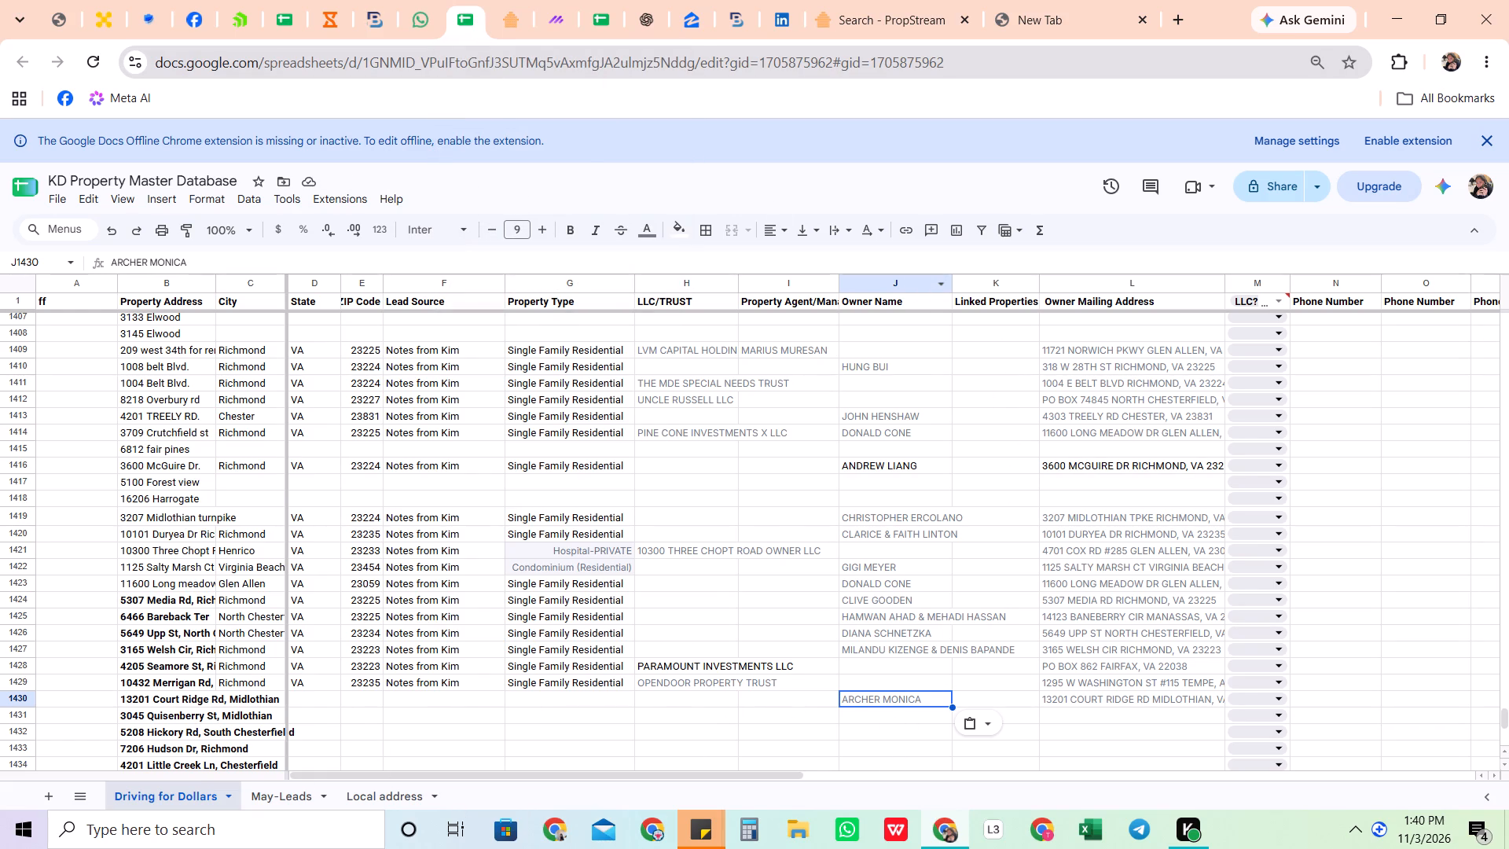
left_click(512, 23)
scroll(485, 501, "up", 5)
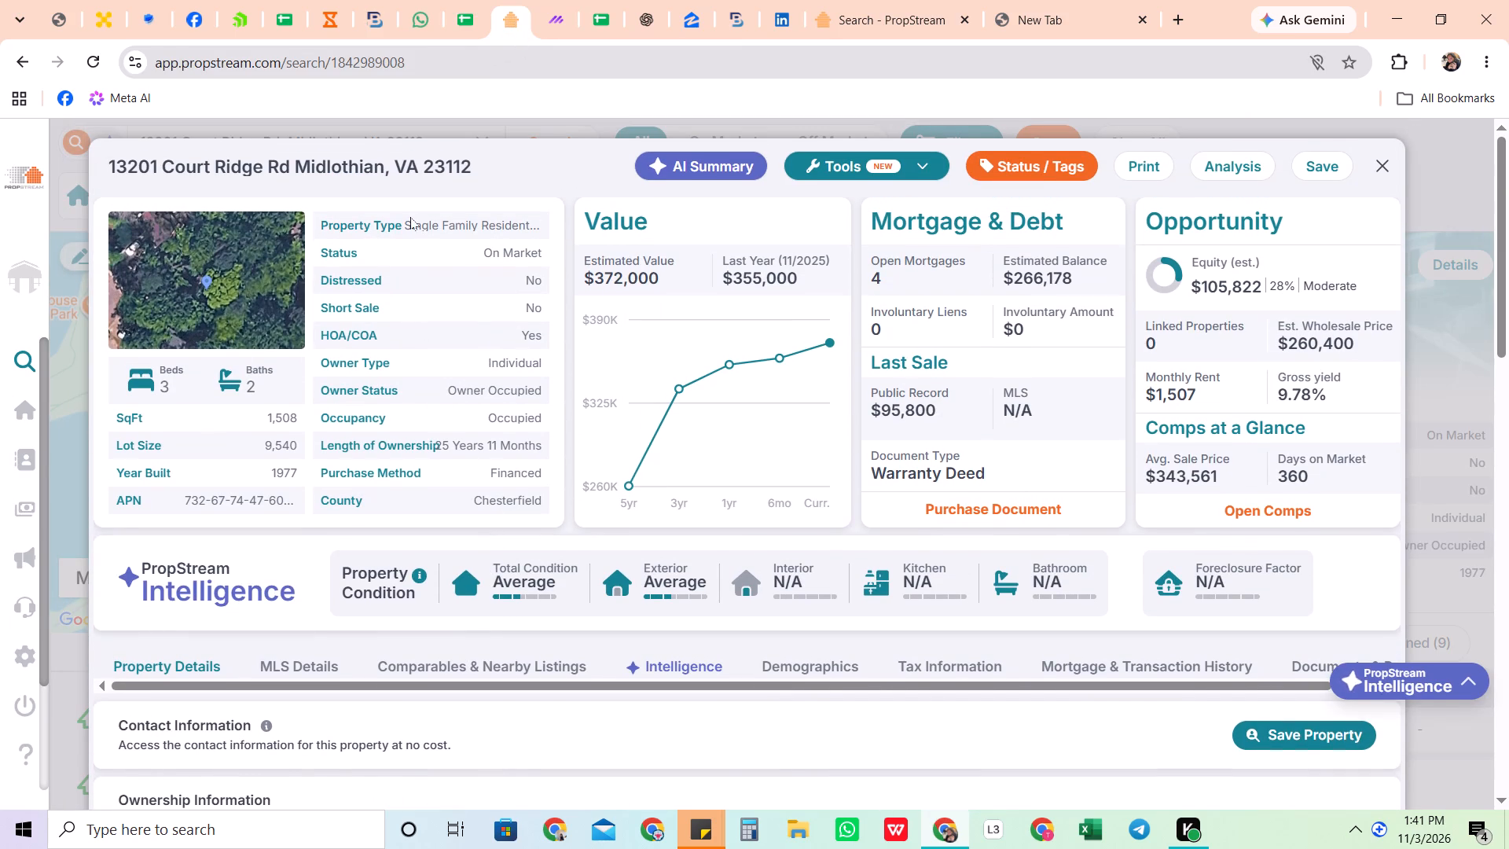
left_click(404, 230)
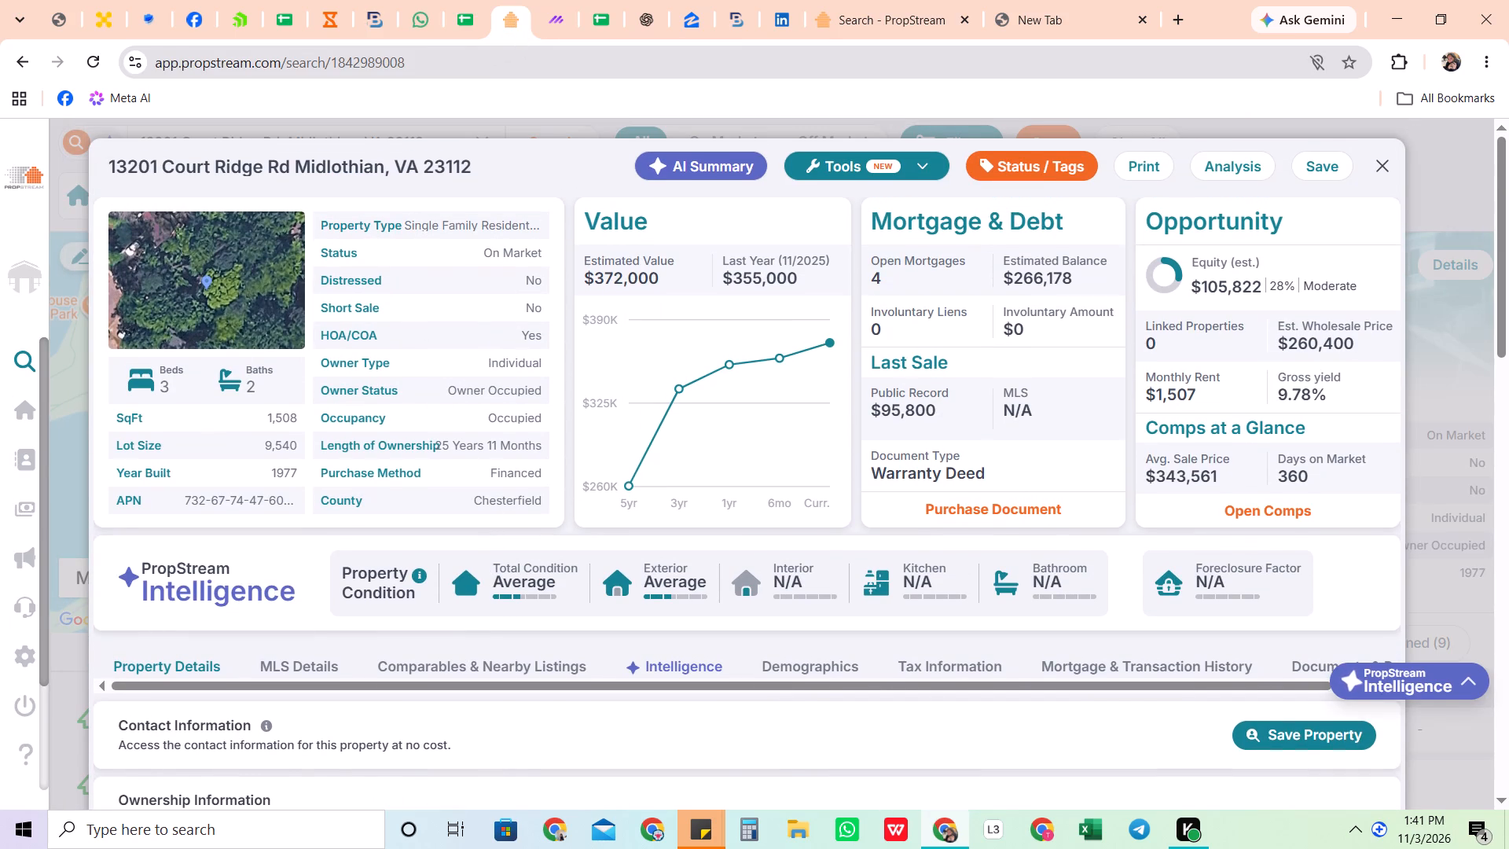
triple_click(404, 230)
double_click(406, 226)
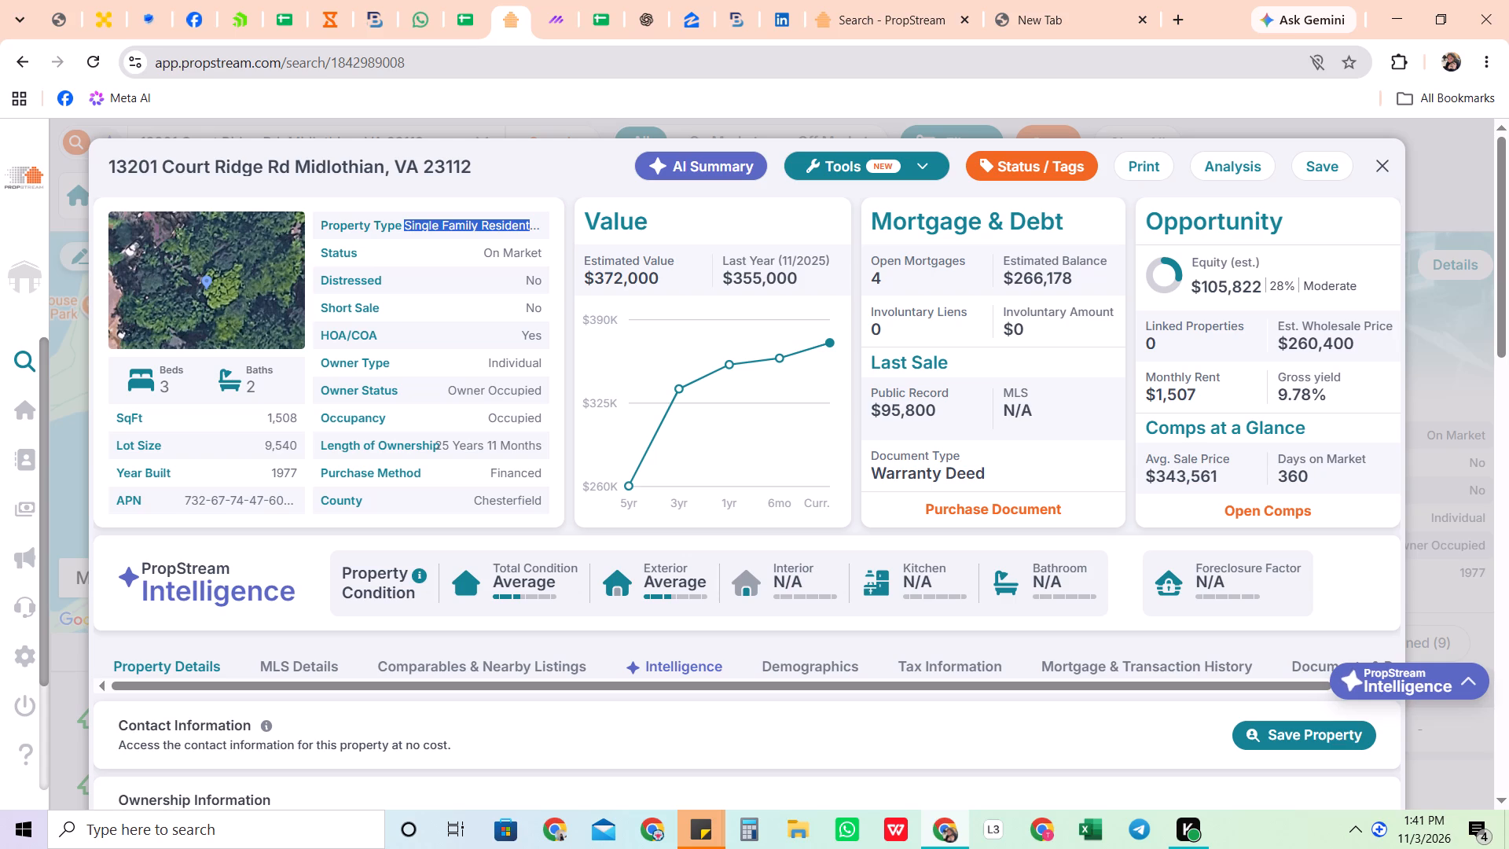
scroll(498, 699, "down", 2)
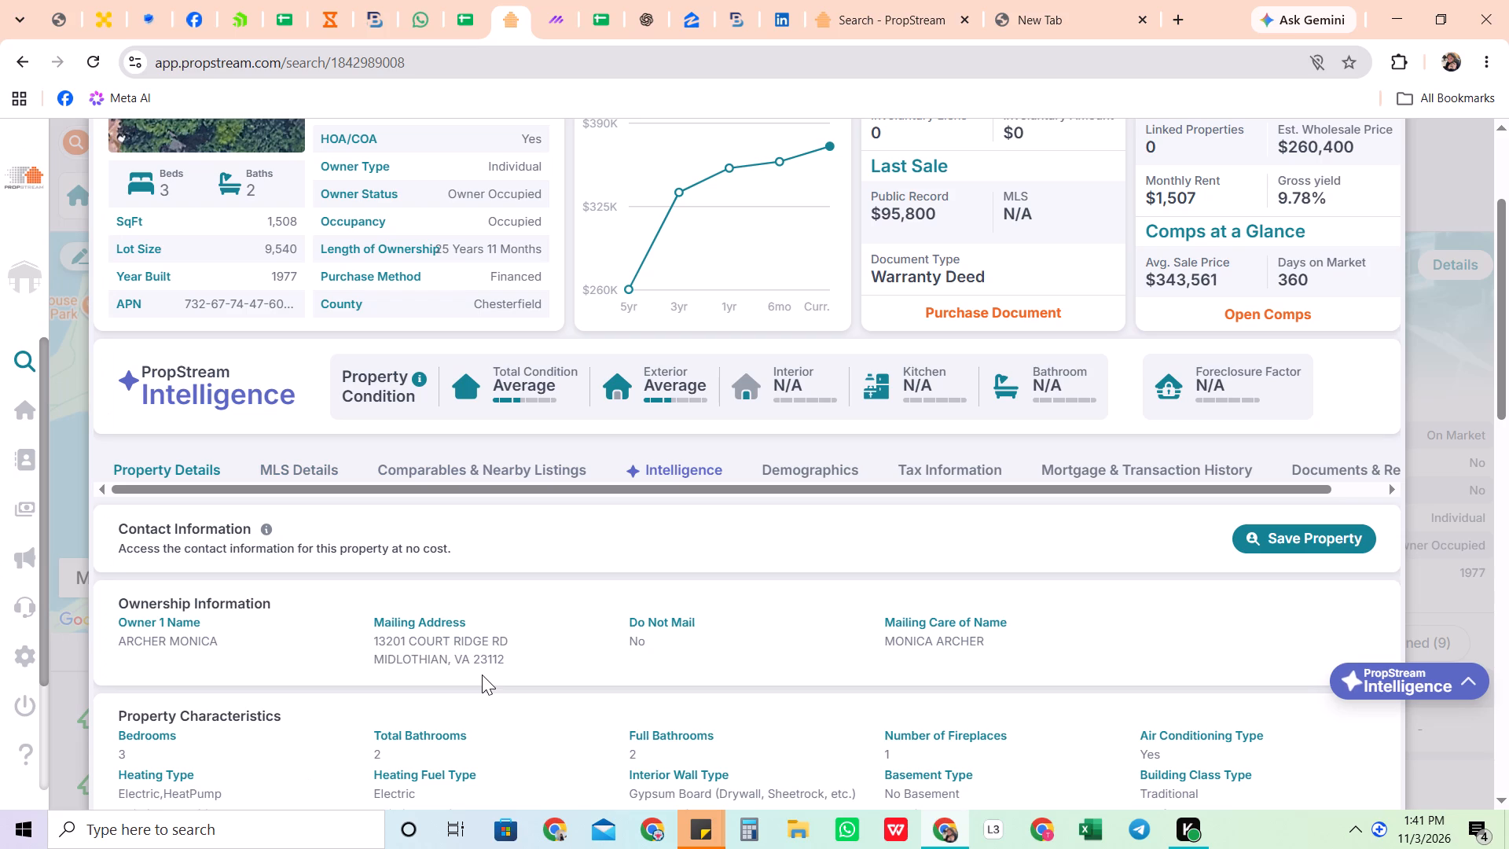
left_click(456, 22)
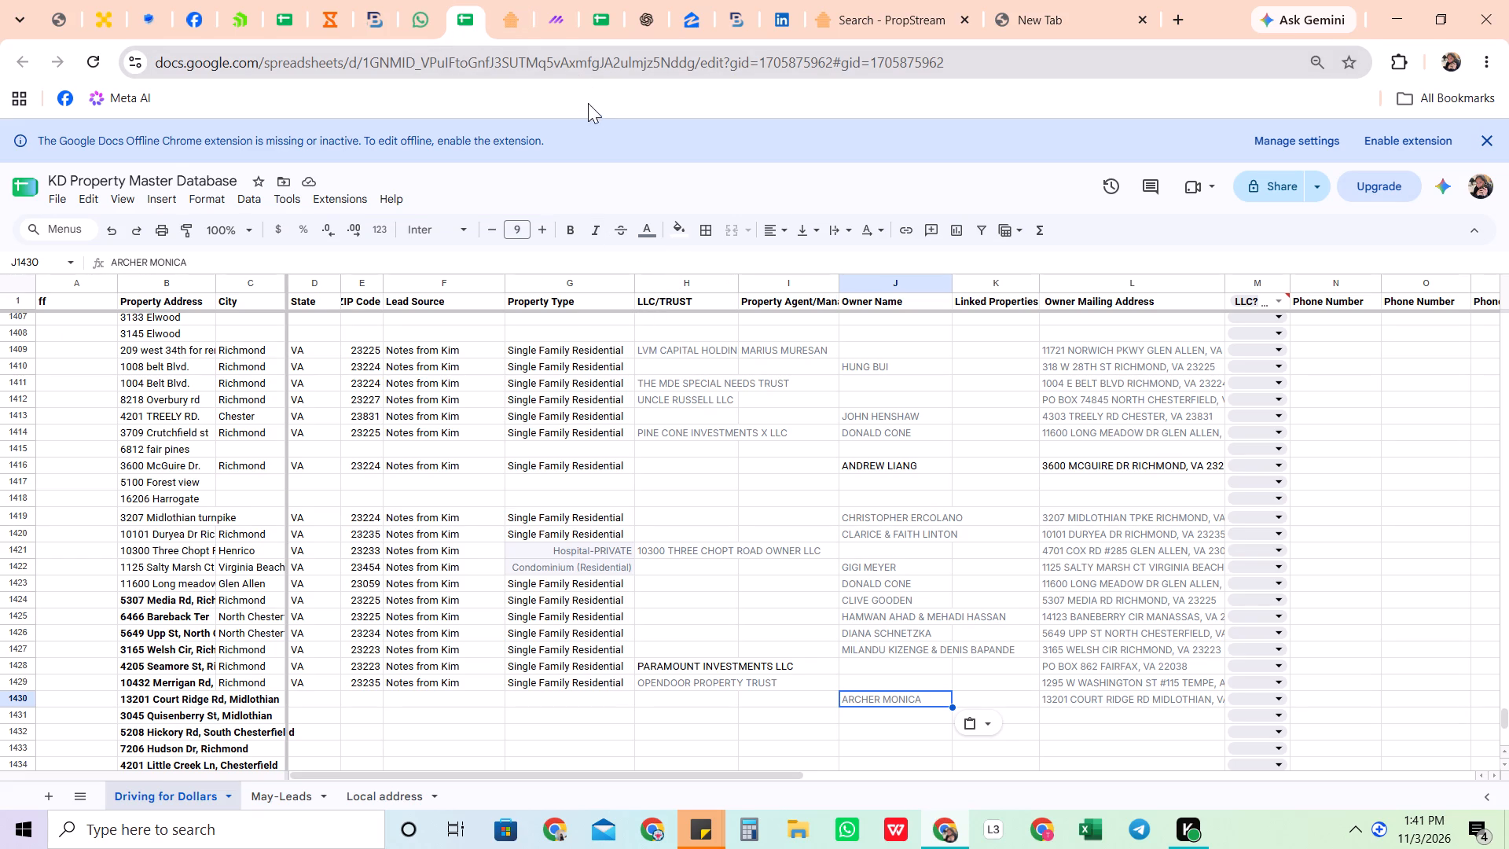
left_click(512, 22)
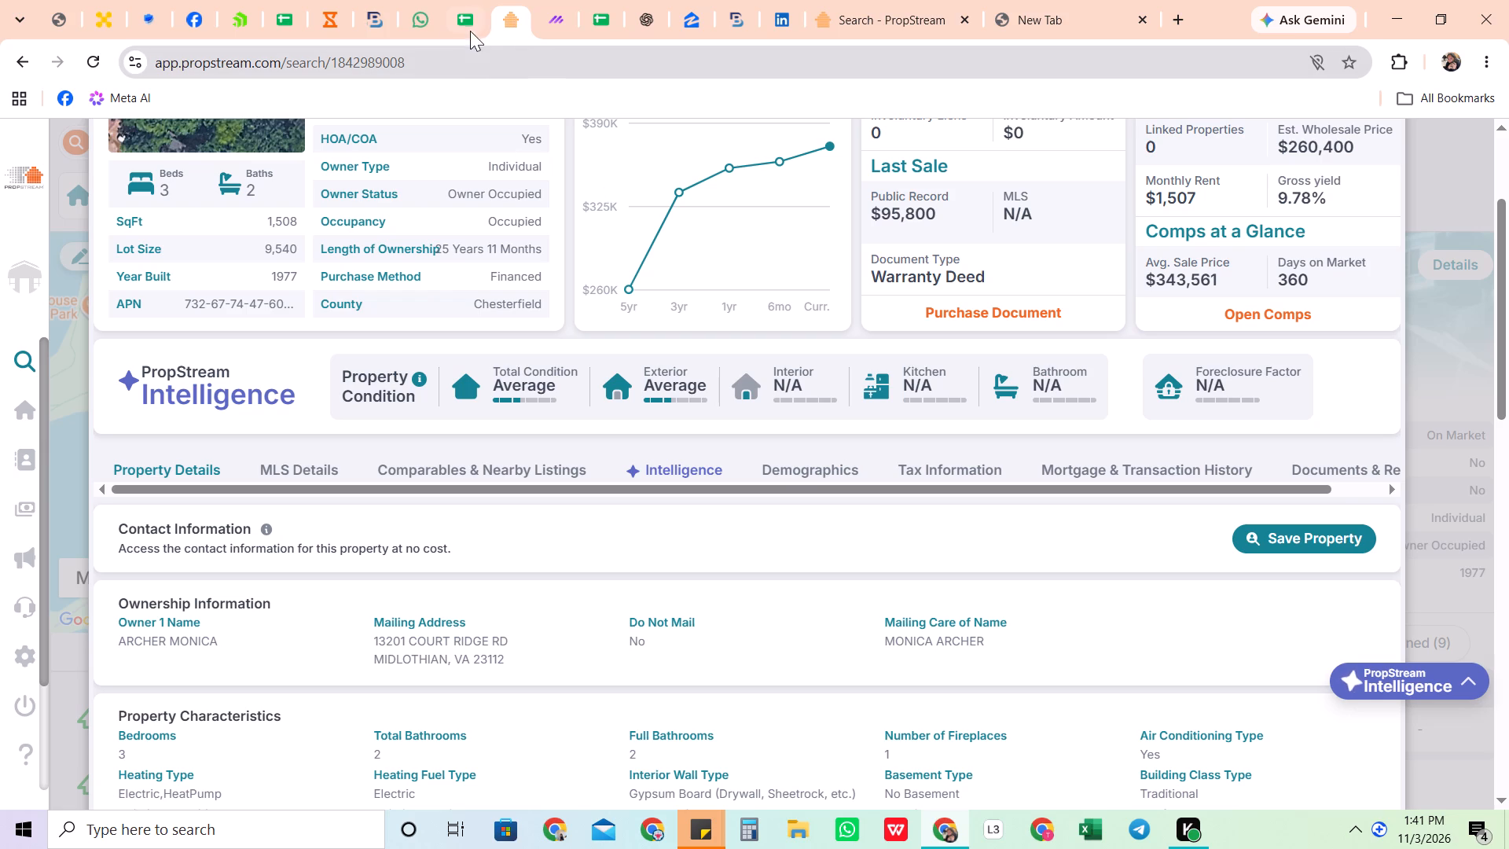
scroll(460, 525, "down", 4)
scroll(464, 522, "up", 5)
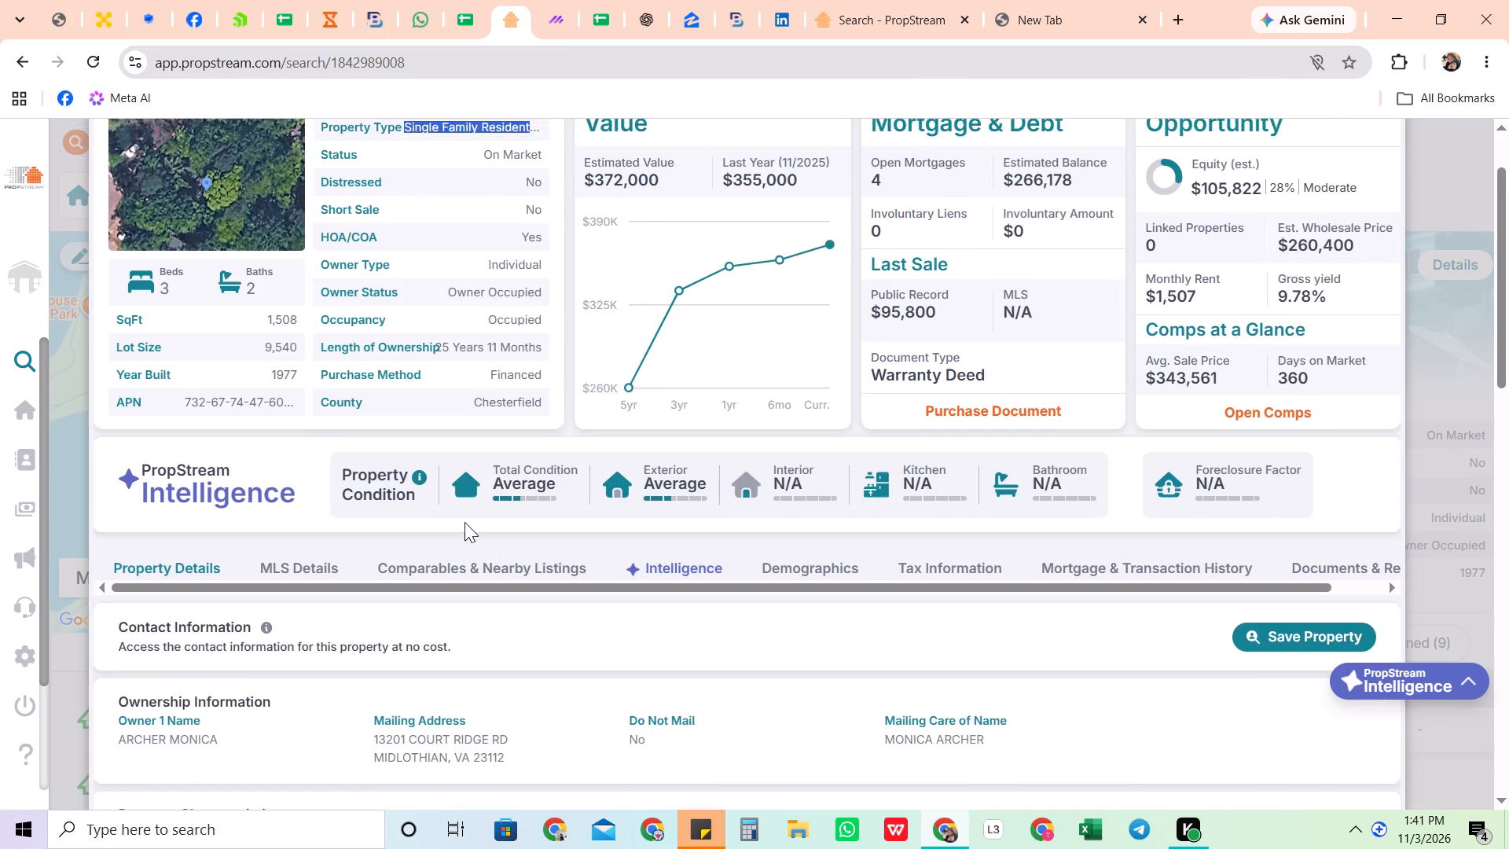
scroll(464, 522, "up", 4)
right_click(490, 227)
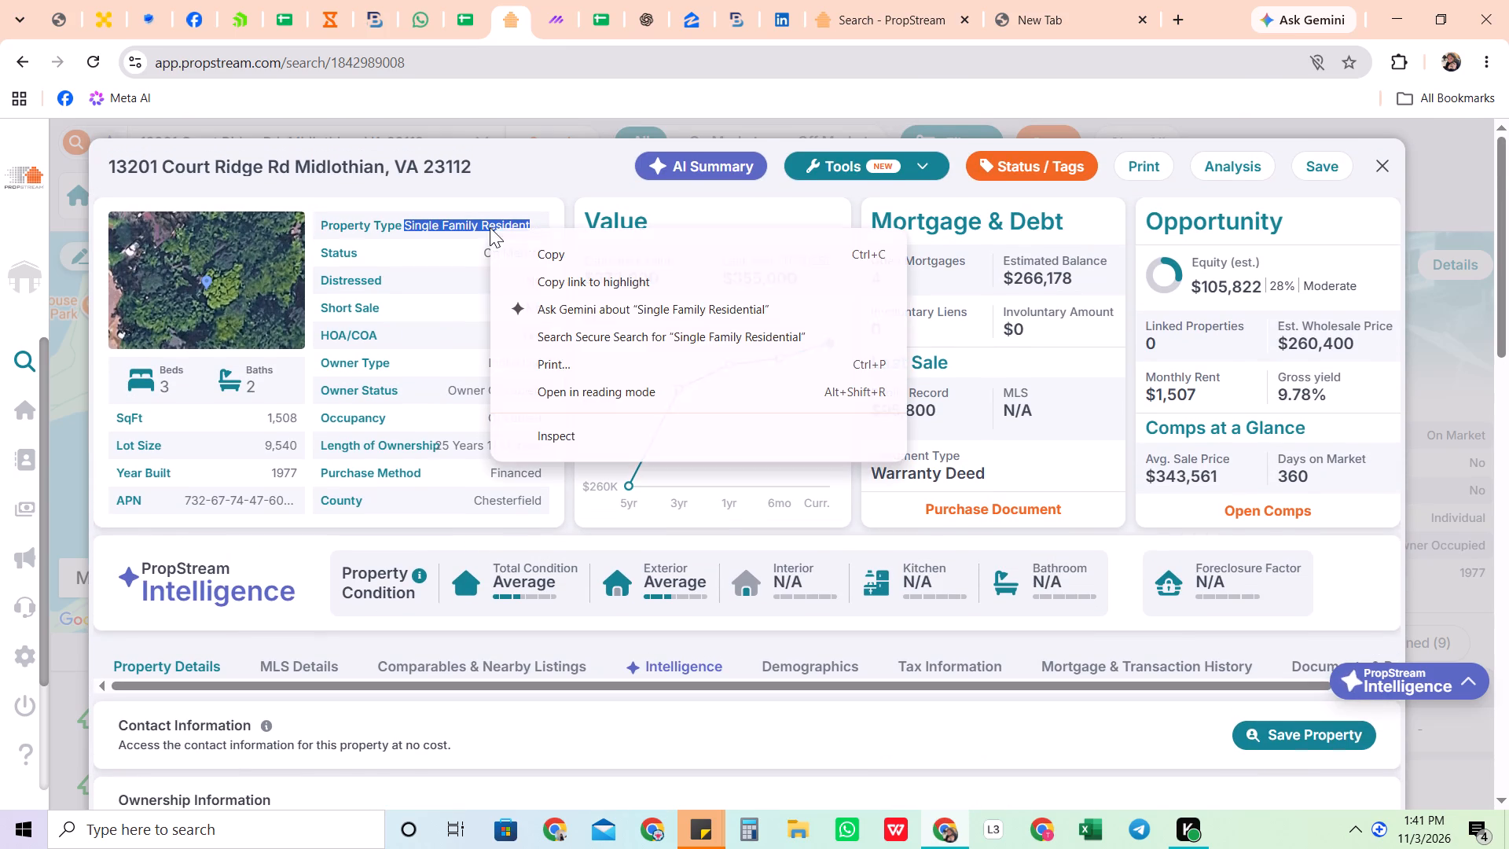
left_click(555, 259)
left_click(472, 27)
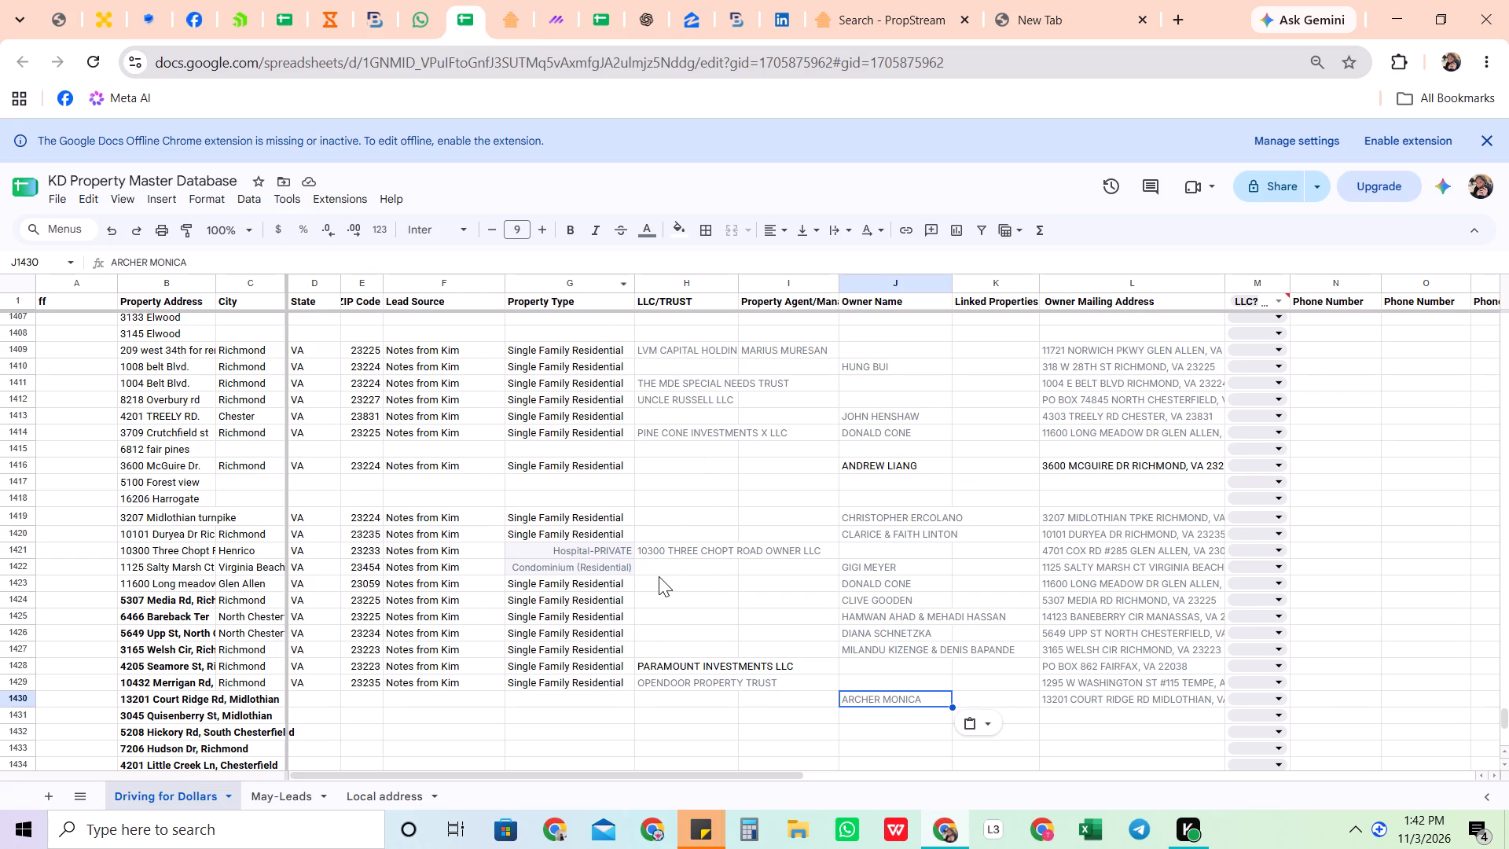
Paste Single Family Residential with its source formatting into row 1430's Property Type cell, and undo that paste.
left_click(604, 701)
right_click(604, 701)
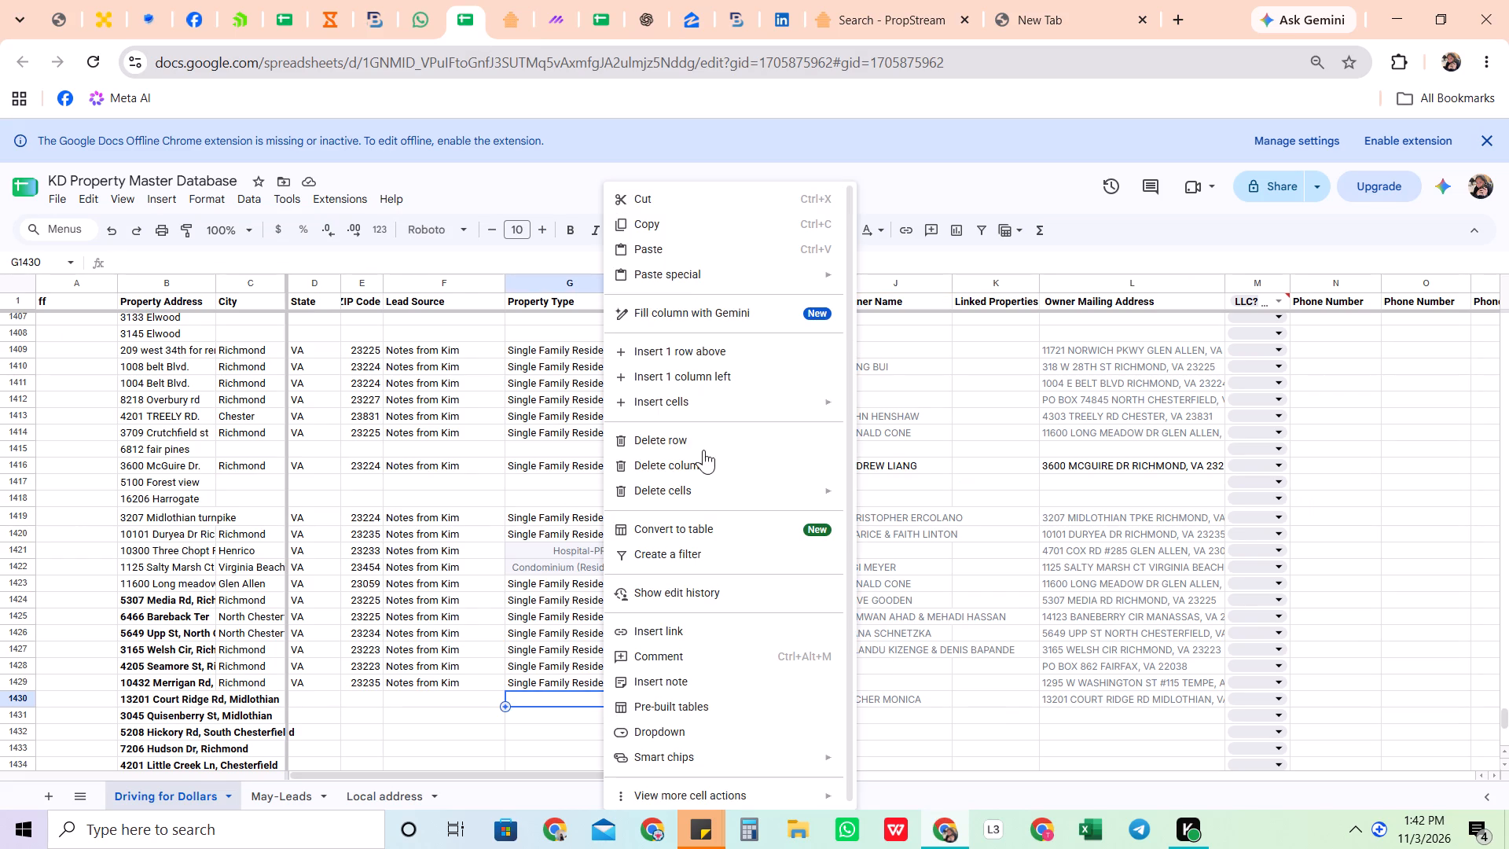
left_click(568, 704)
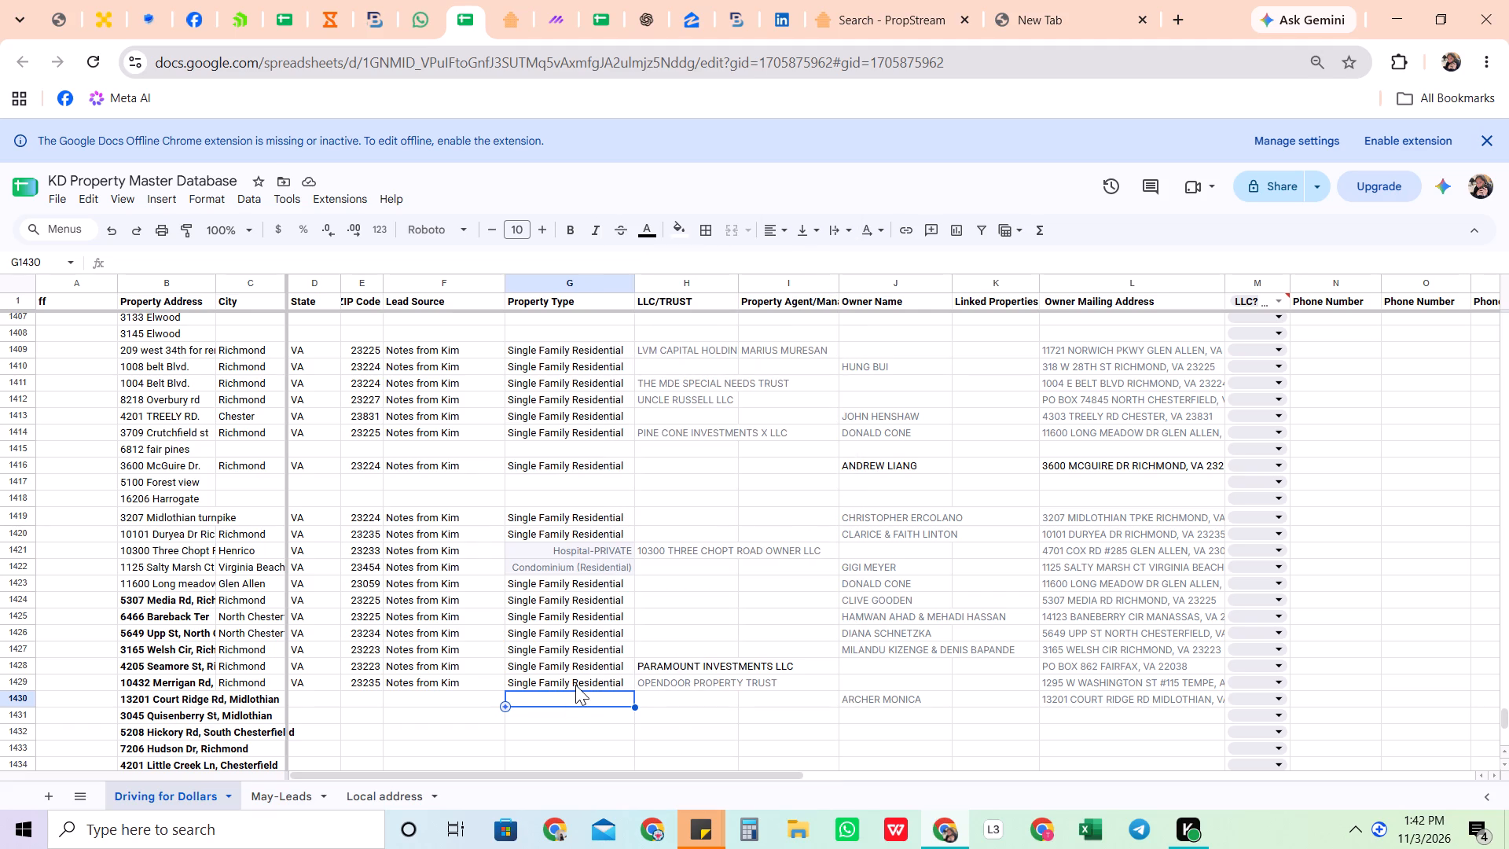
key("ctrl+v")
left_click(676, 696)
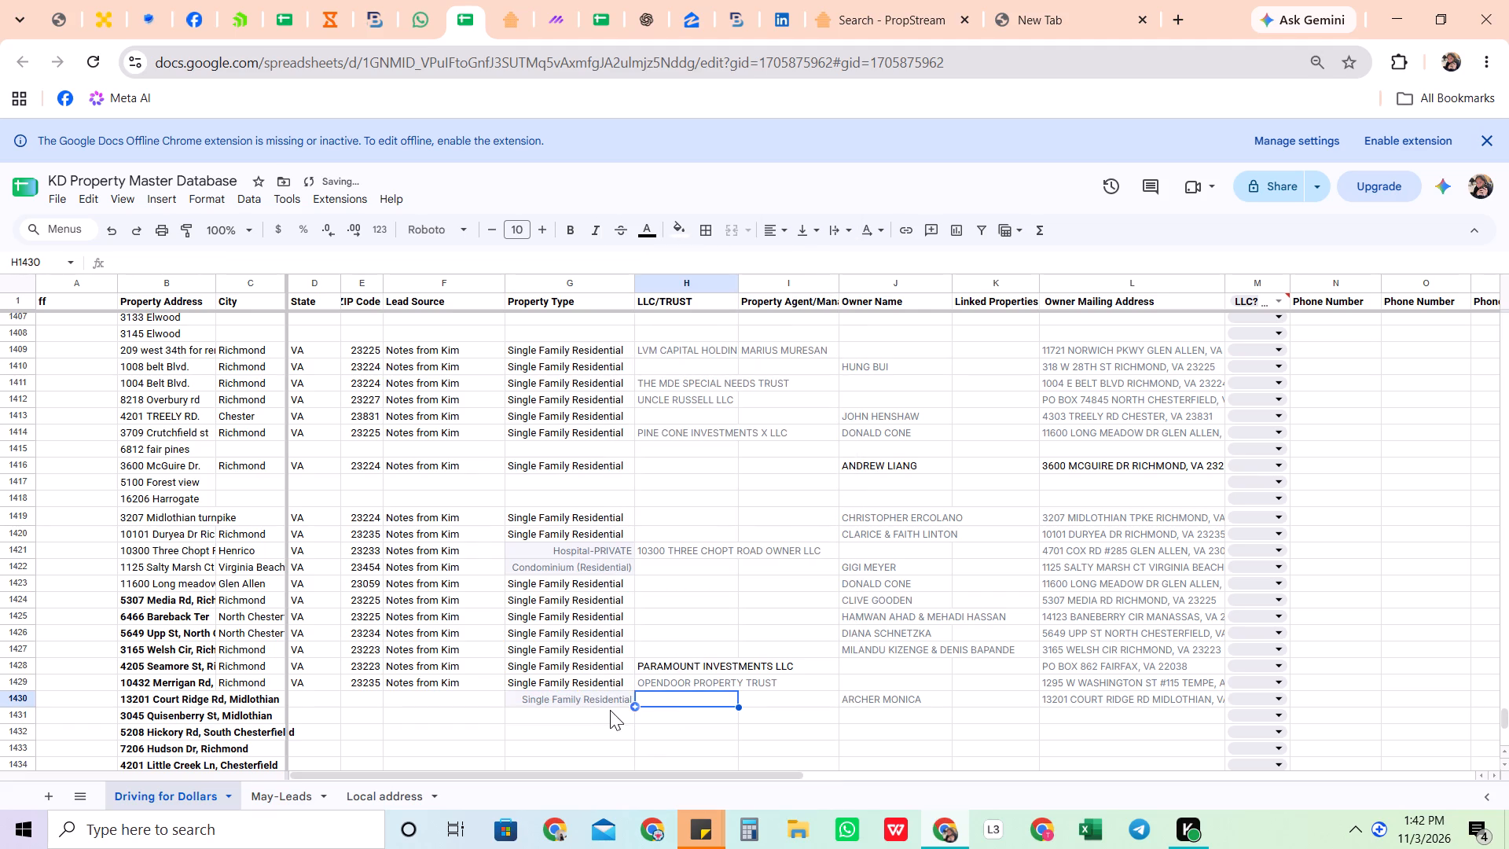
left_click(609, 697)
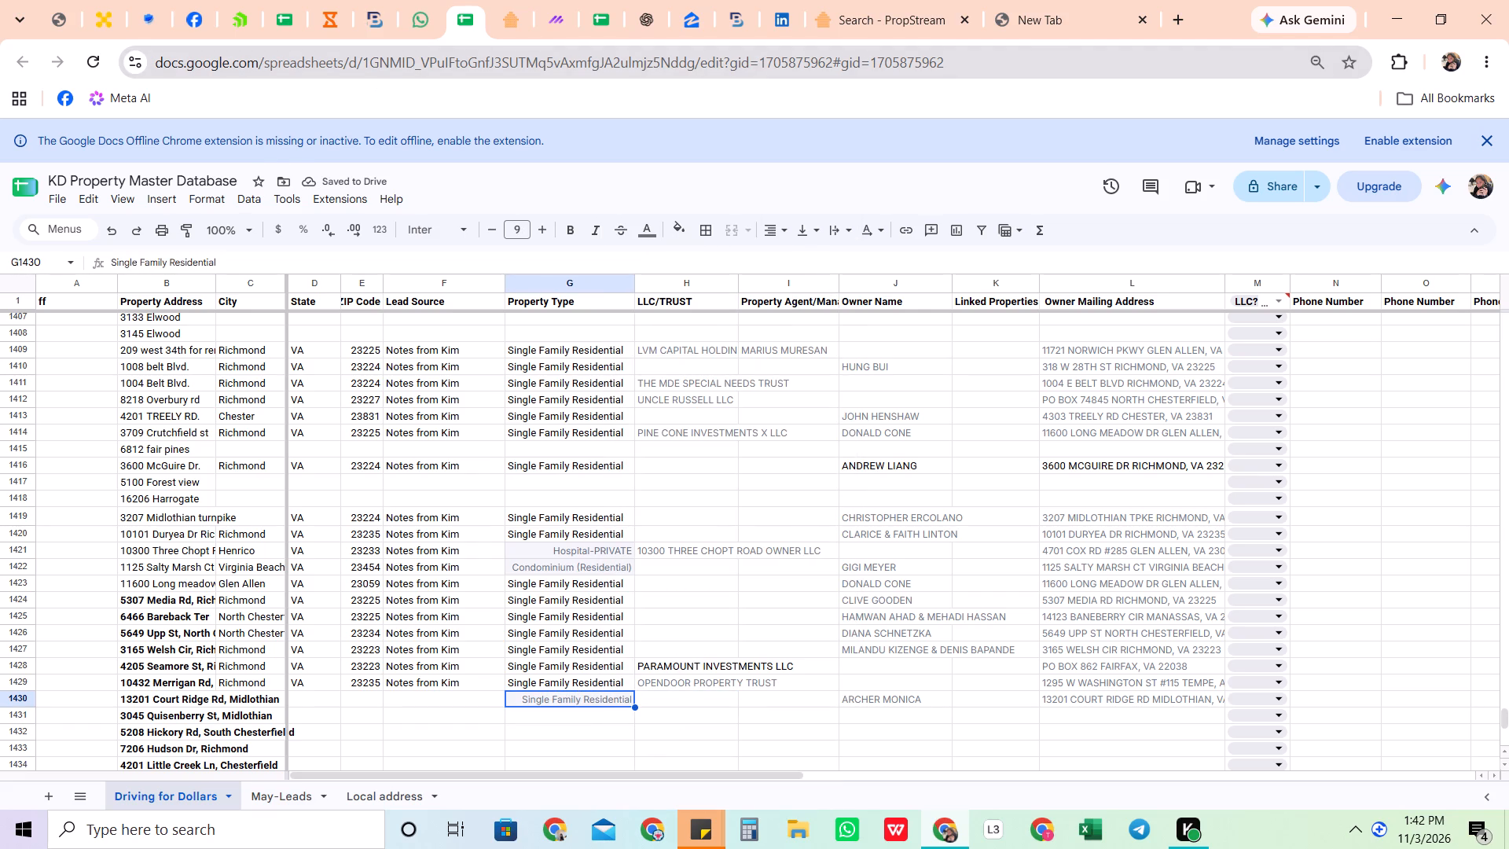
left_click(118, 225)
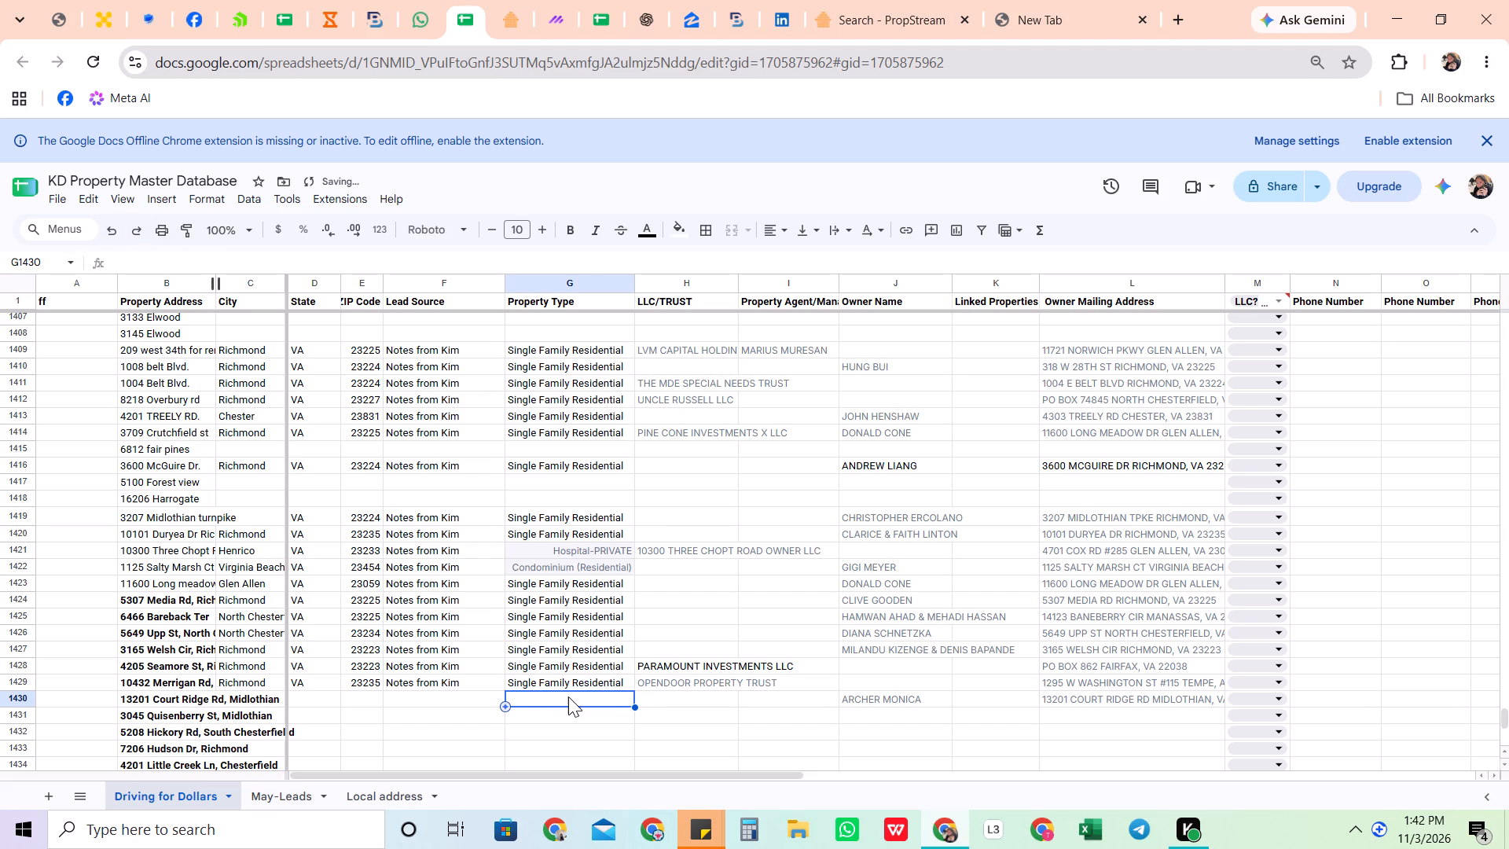
Paste Single Family Residential as plain text into row 1430's Property Type cell.
right_click(564, 695)
double_click(534, 704)
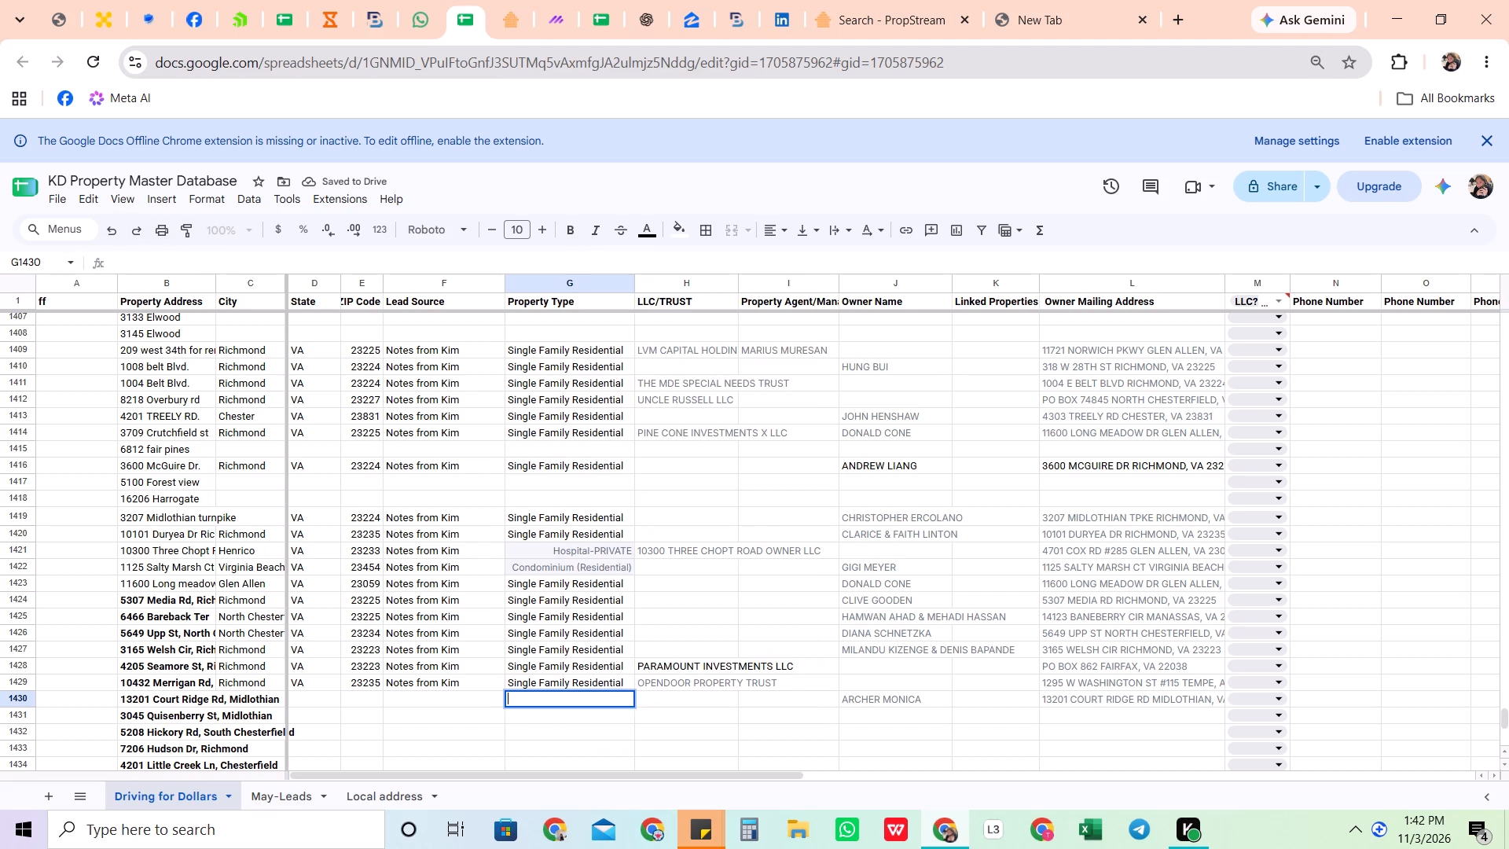
key("ctrl+v")
left_click(611, 735)
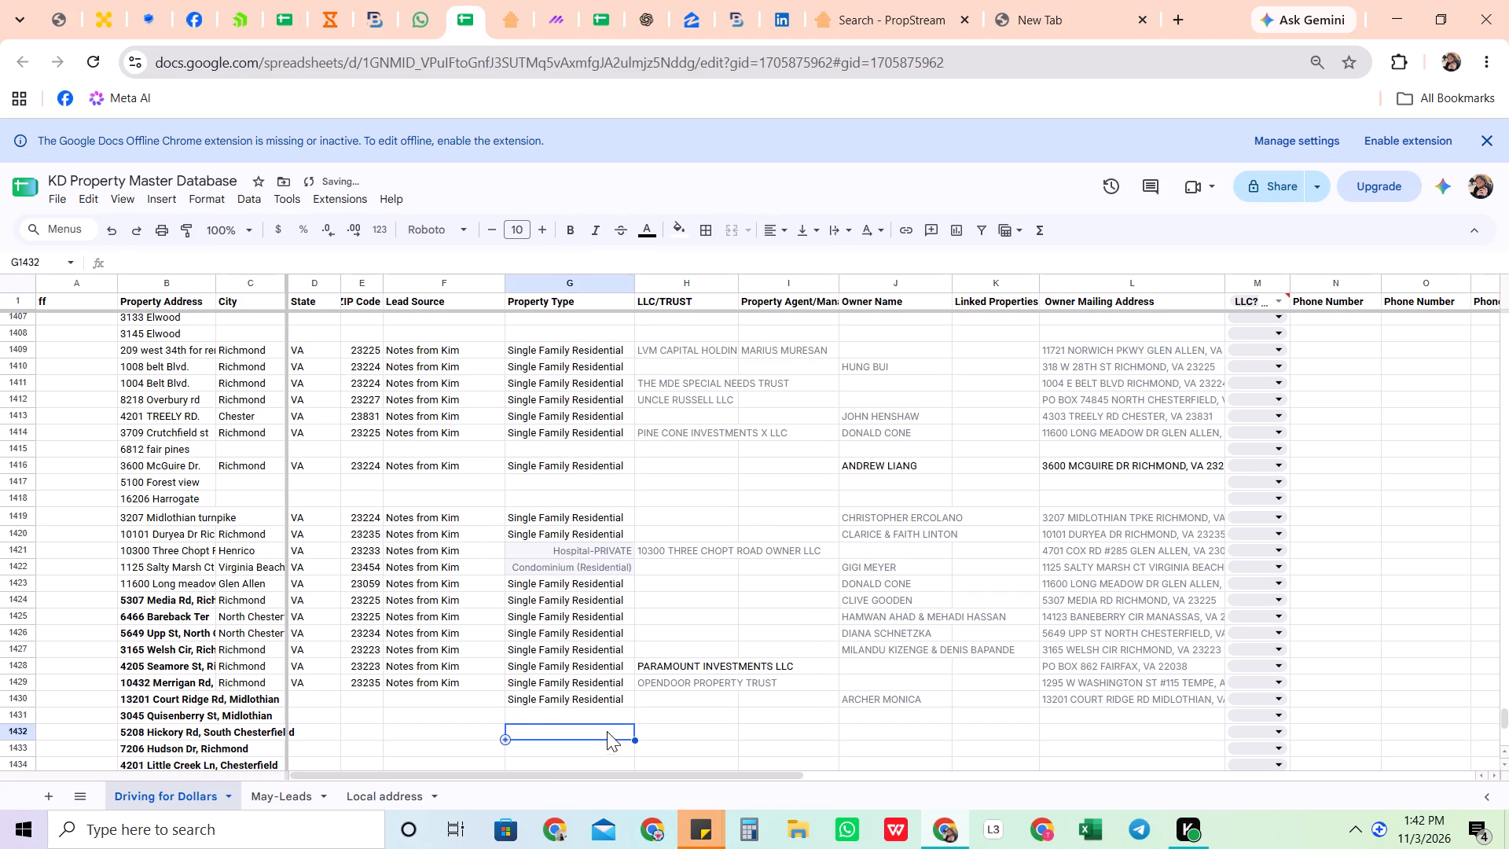
Enter Notes from Kim in row 1430's Lead Source cell, matching the entry in row 1429.
double_click(453, 680)
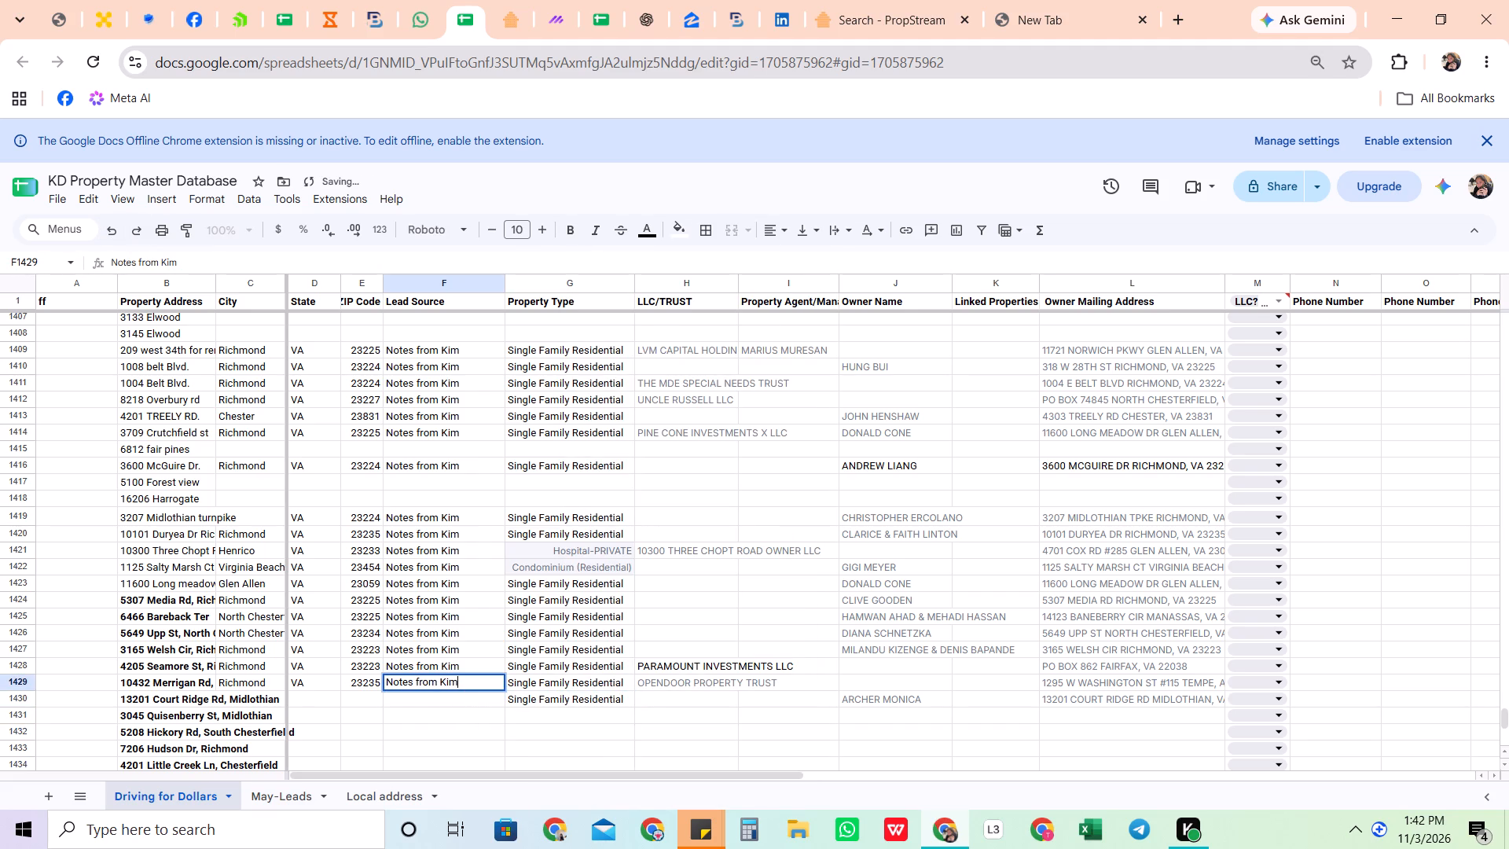
left_click(376, 696)
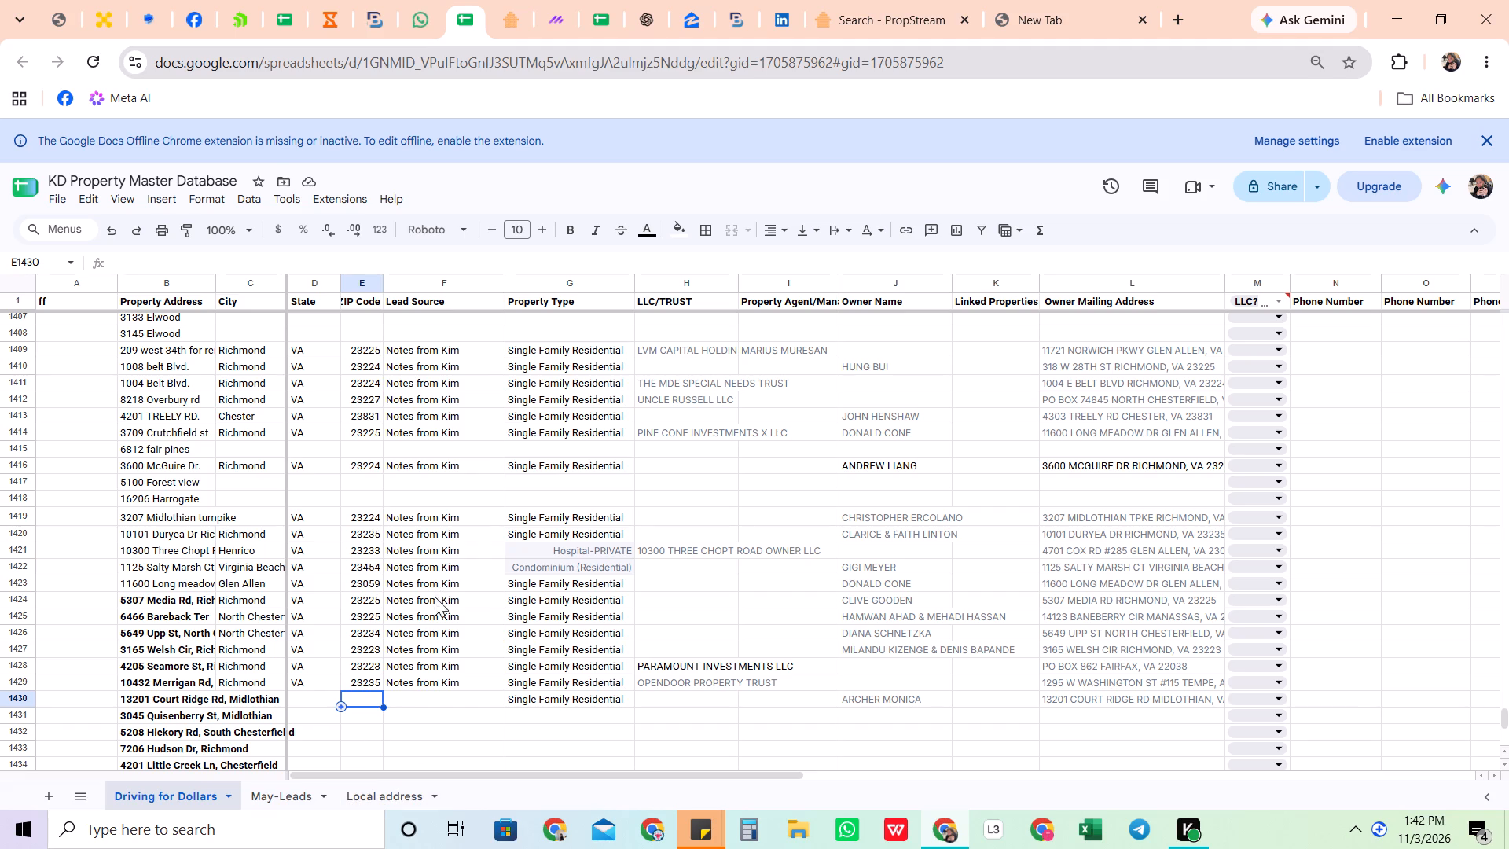
left_click(440, 698)
left_click(439, 699)
double_click(439, 699)
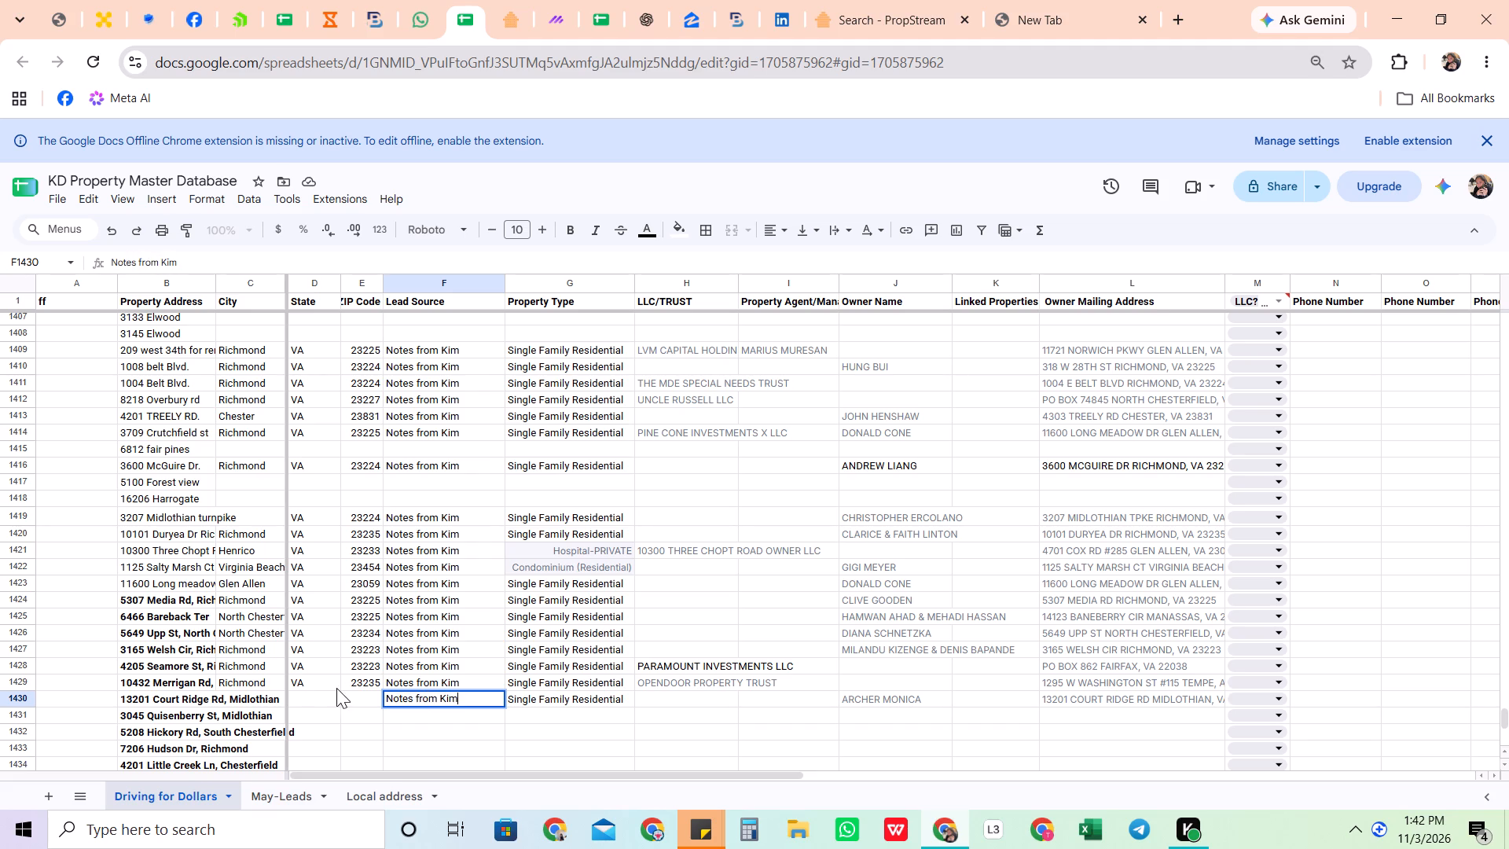
left_click(351, 704)
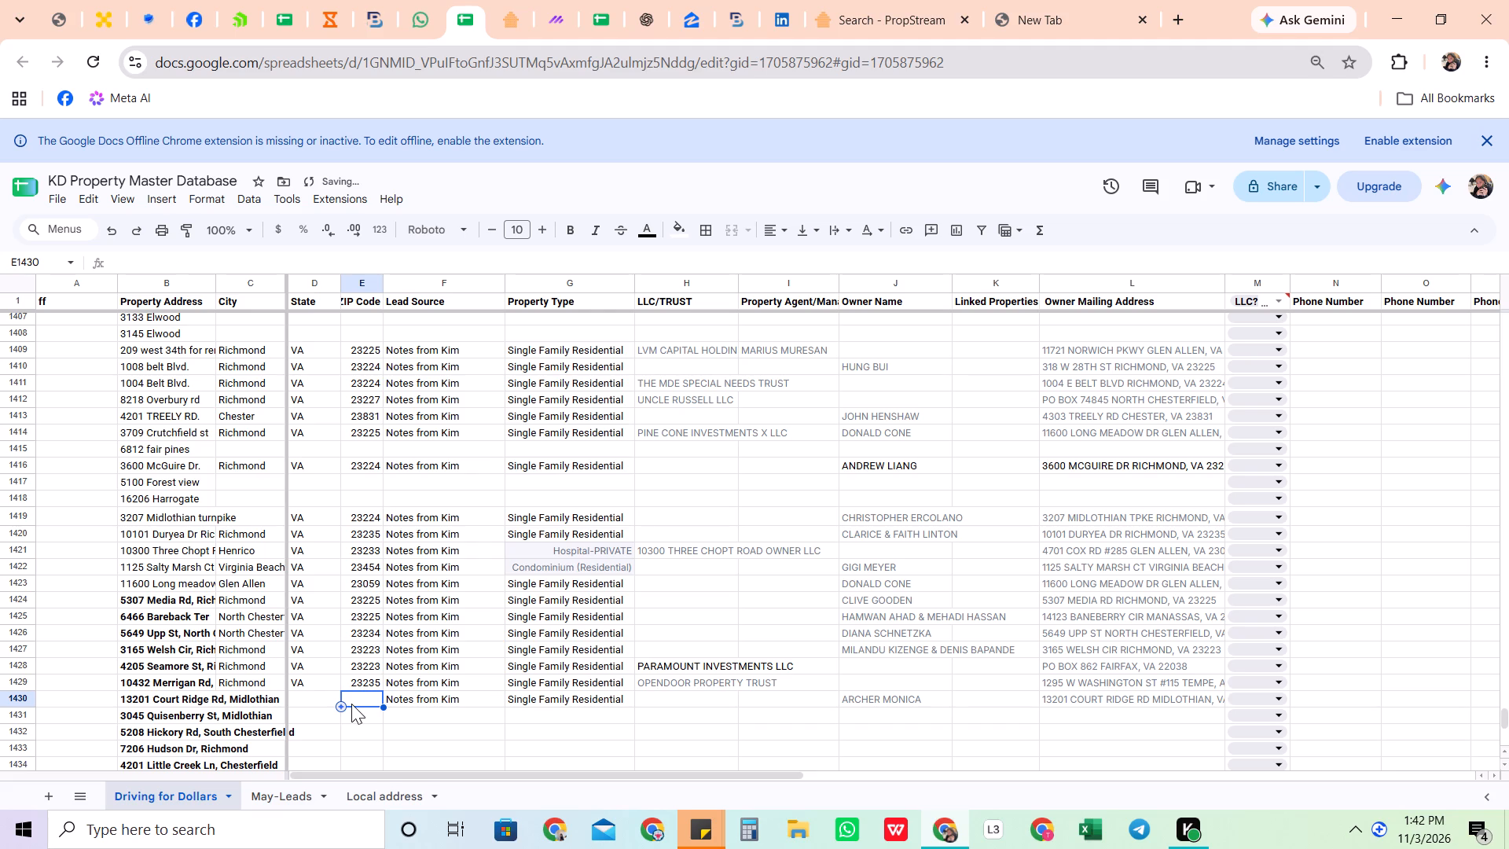
Copy the ZIP code 23112 from the PropStream property heading into row 1430's ZIP Code cell in the Driving for Dollars sheet.
left_click(510, 24)
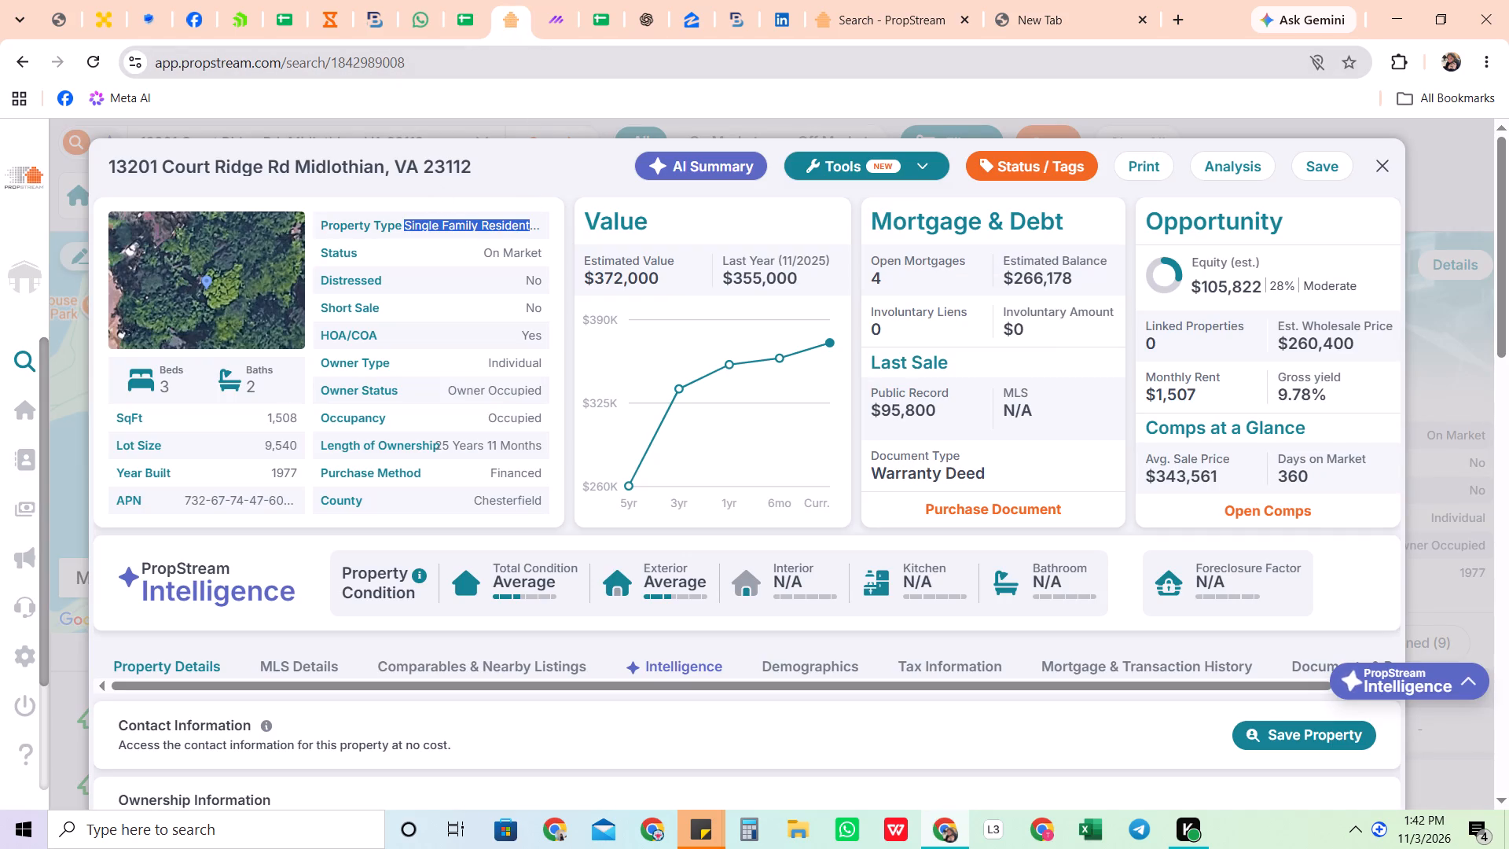
left_click_drag(429, 167, 478, 164)
left_click(428, 172)
left_click_drag(428, 172, 457, 170)
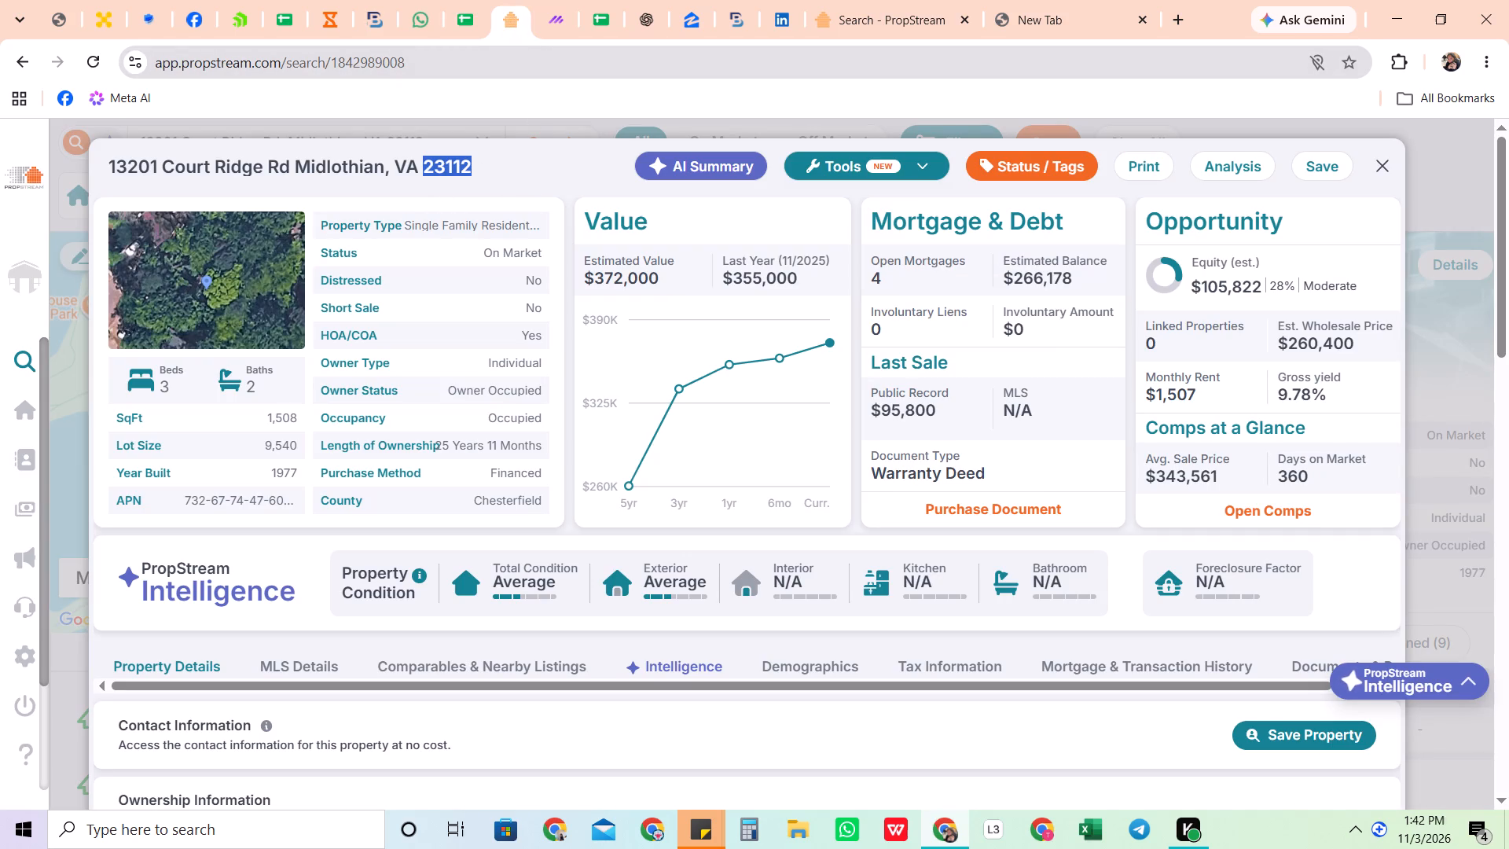
left_click_drag(457, 170, 465, 170)
key("ctrl+c")
left_click(461, 9)
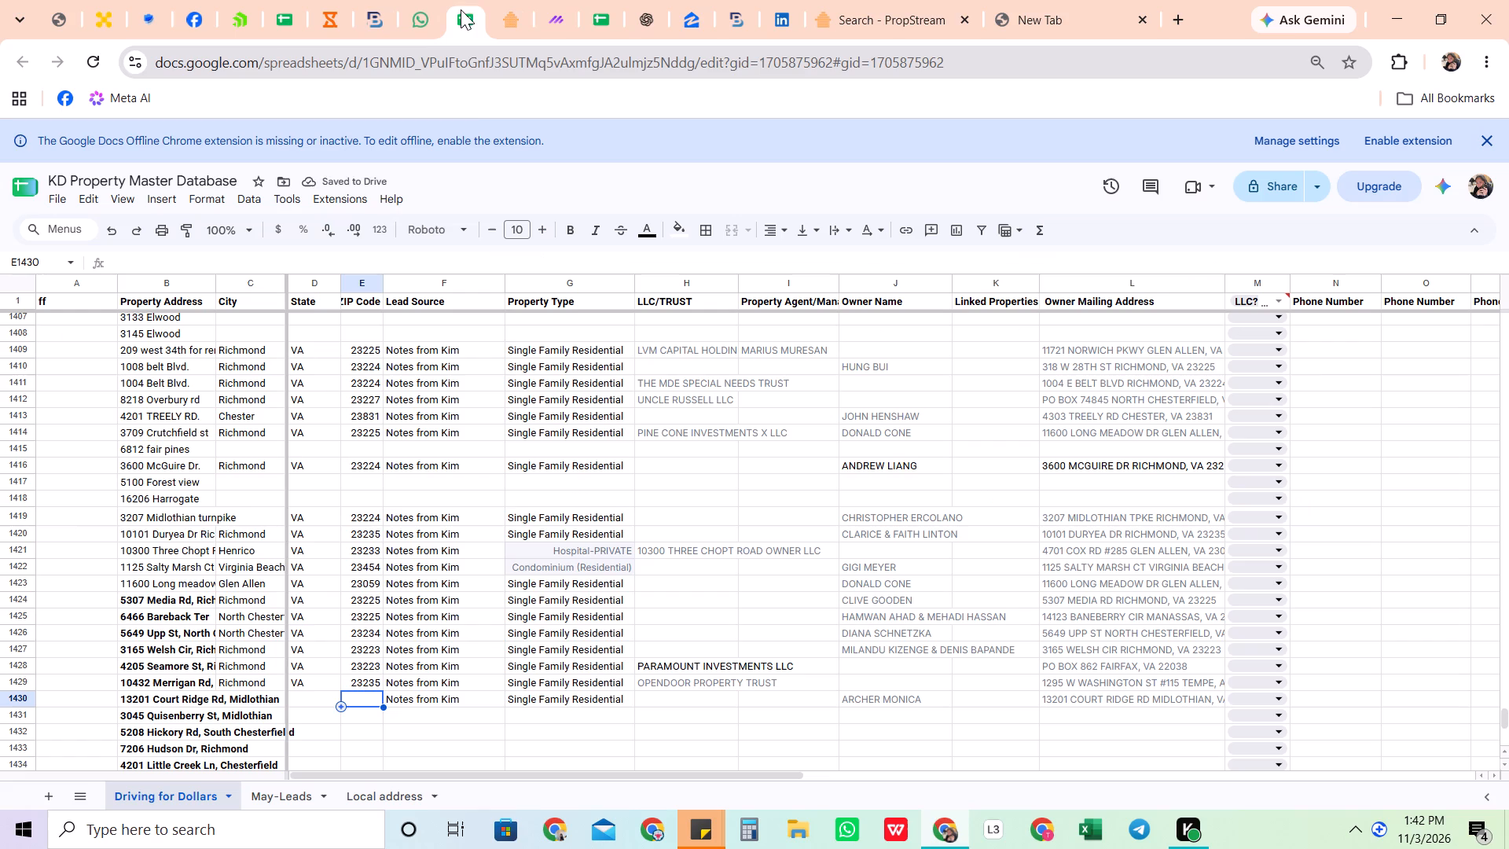
left_click(355, 696)
double_click(362, 695)
key("ctrl+v")
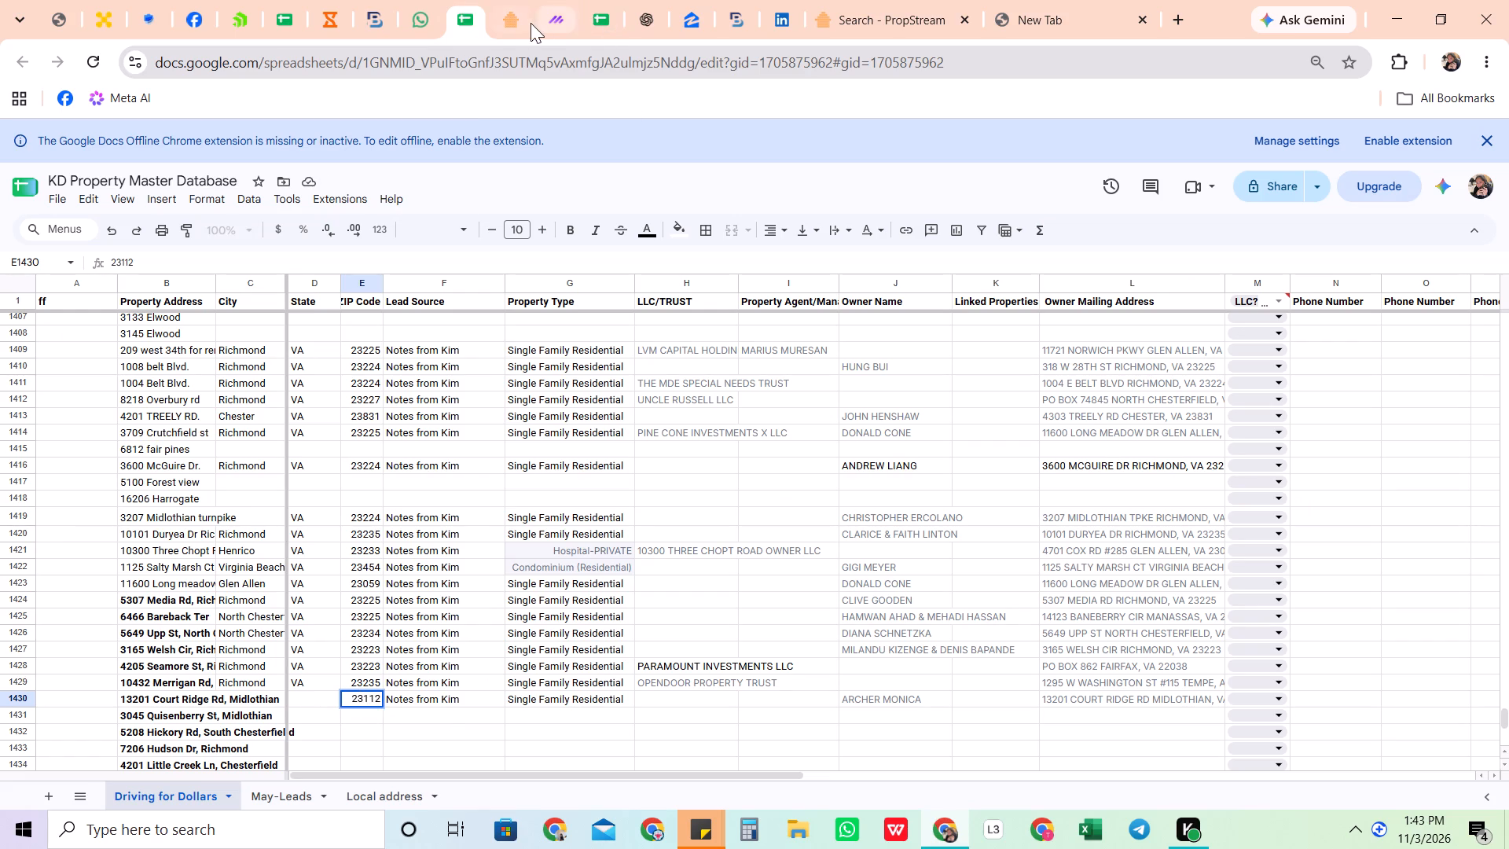
left_click(306, 709)
Enter VA in row 1430's State cell.
left_click(322, 699)
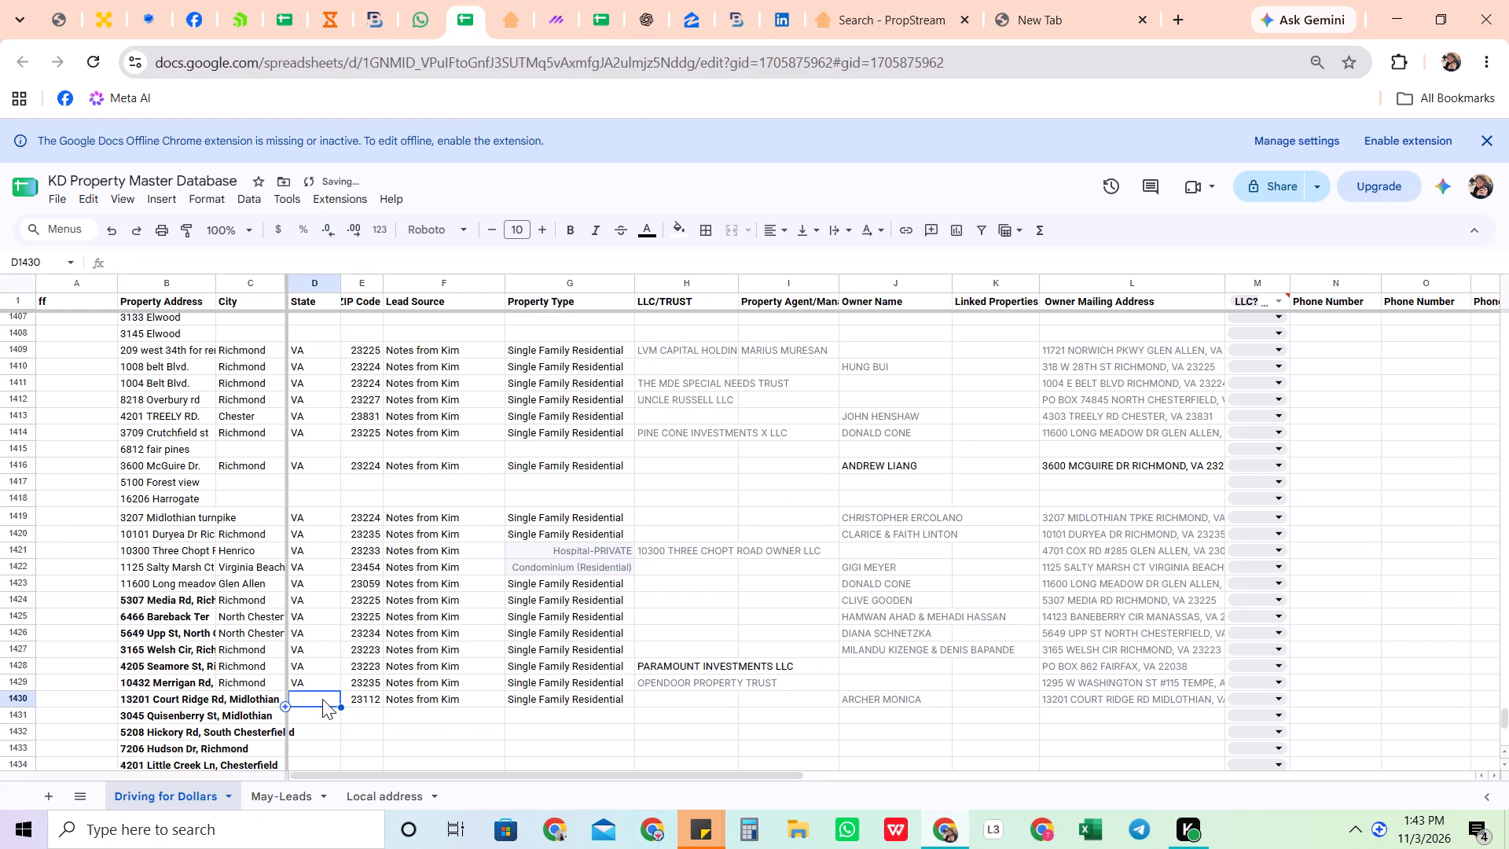
key("v")
key("a")
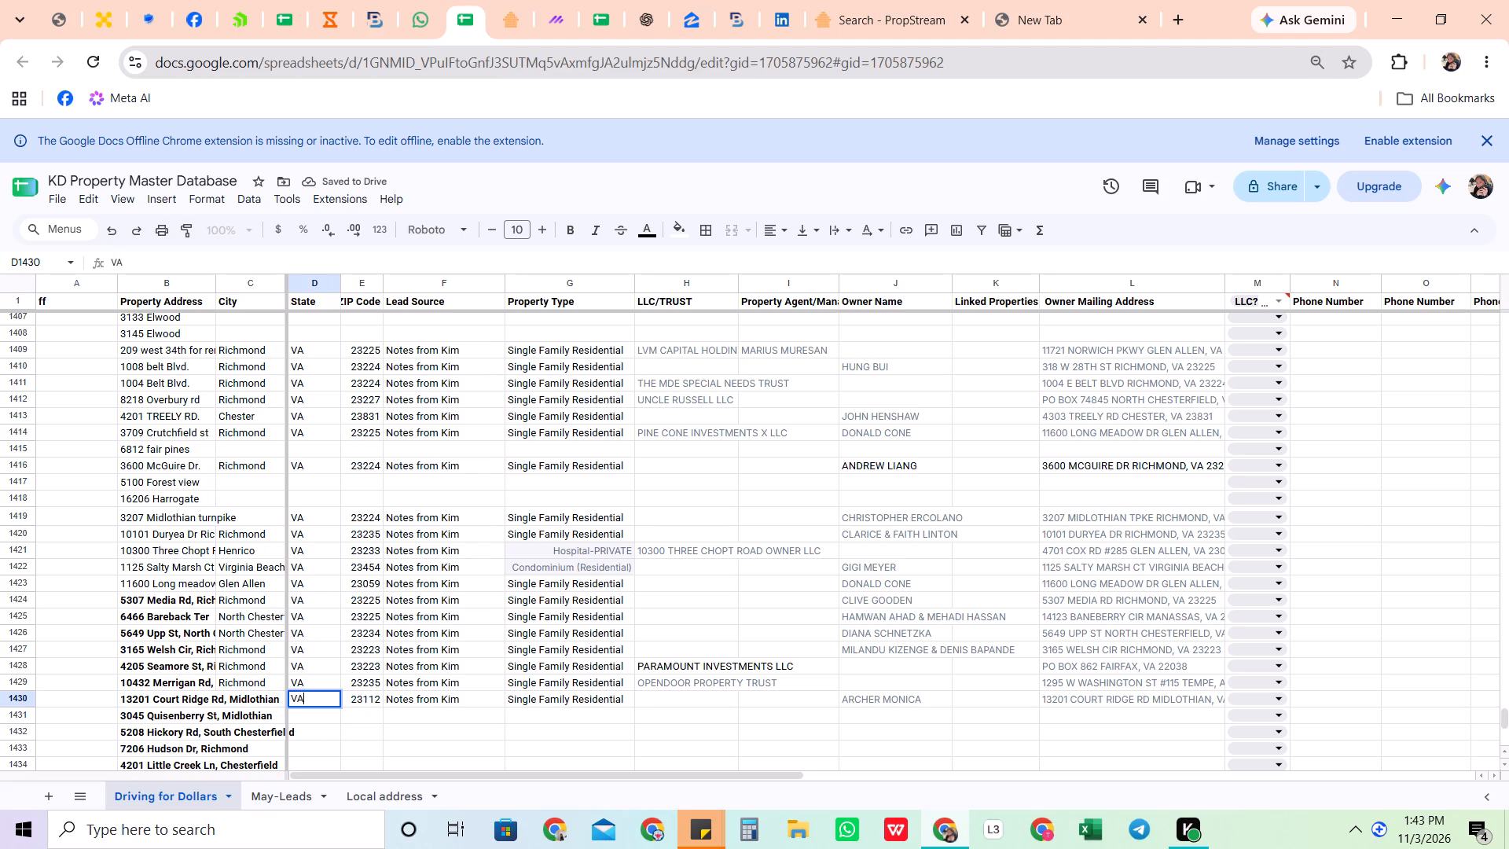
scroll(390, 677, "down", 1)
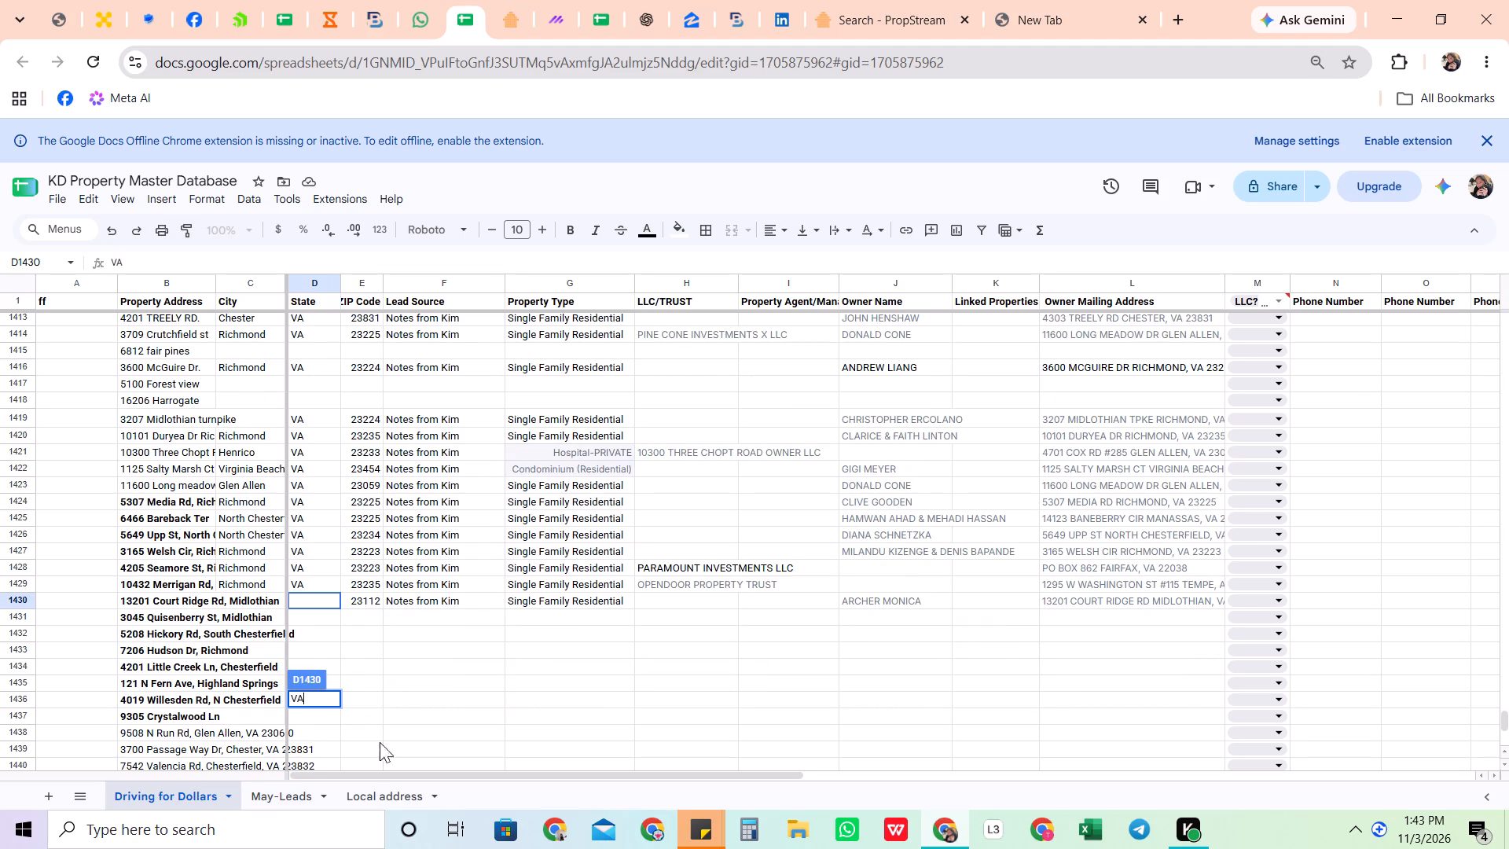
left_click_drag(395, 775, 367, 775)
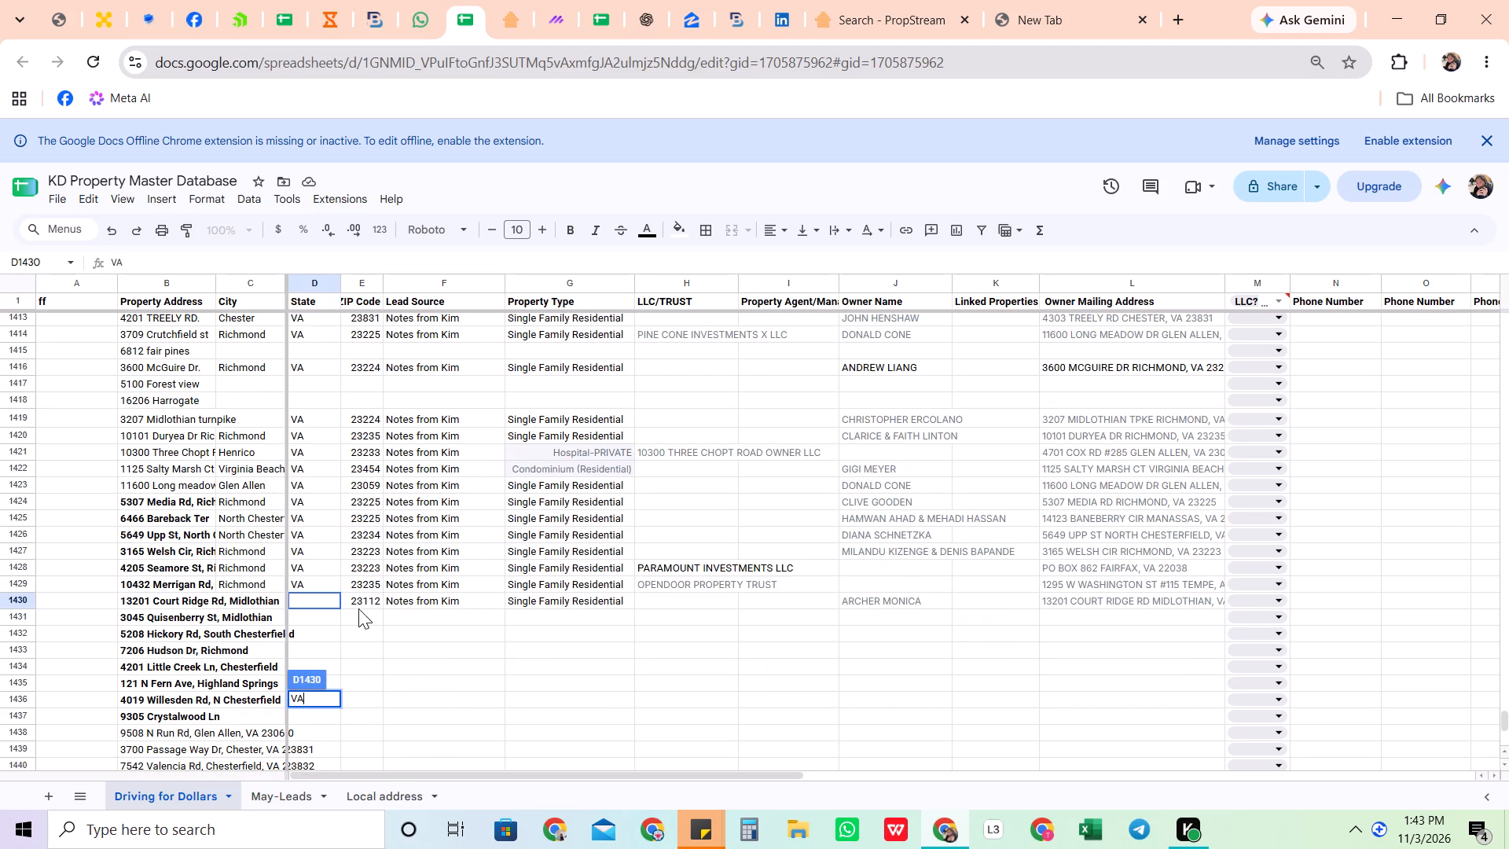
left_click(359, 616)
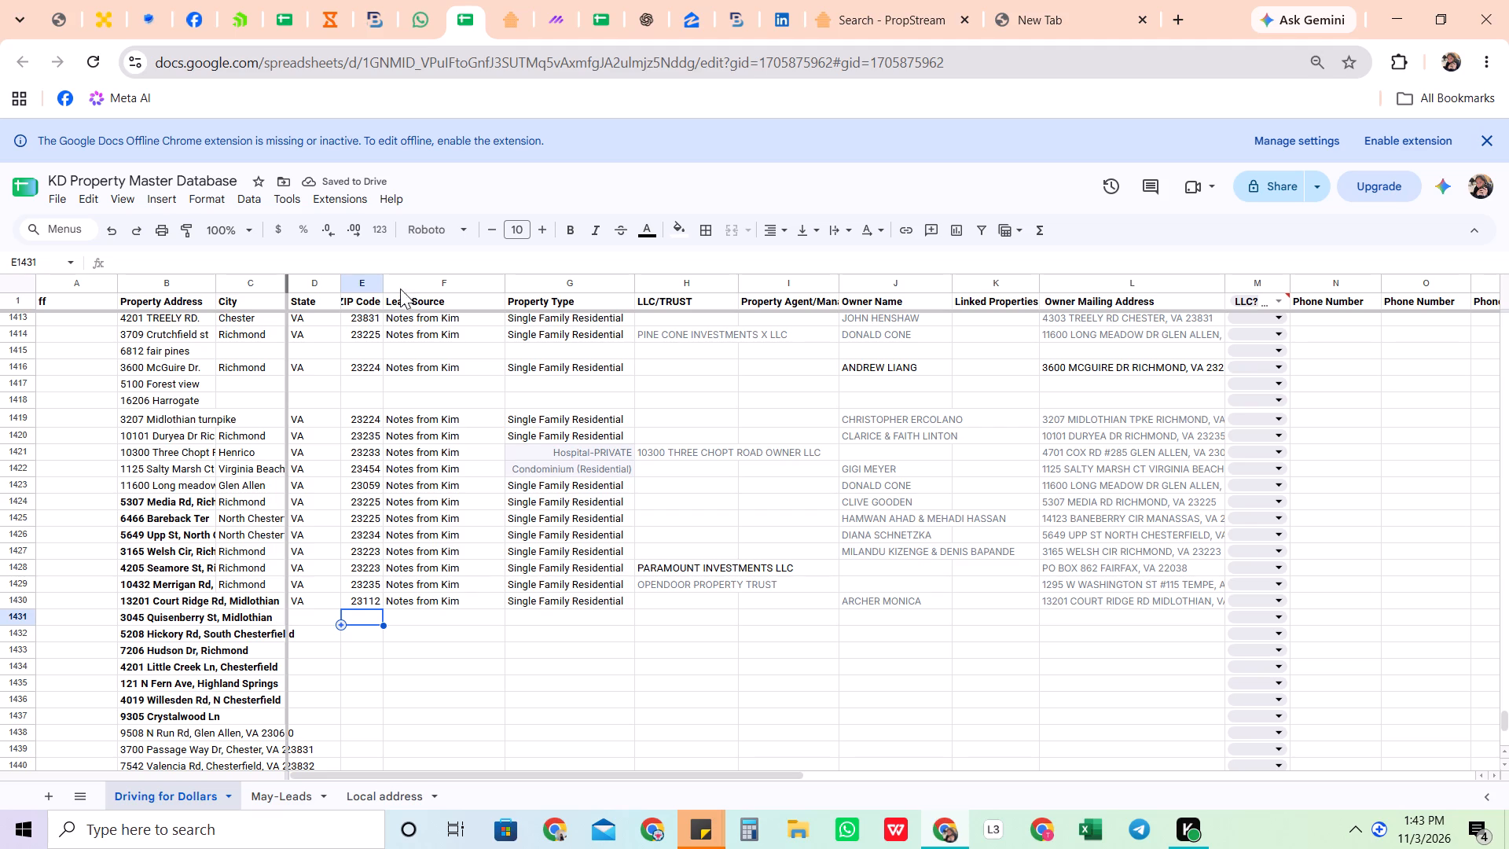
Copy the city Midlothian from the PropStream property heading into row 1430's City cell in the Driving for Dollars sheet.
left_click(505, 23)
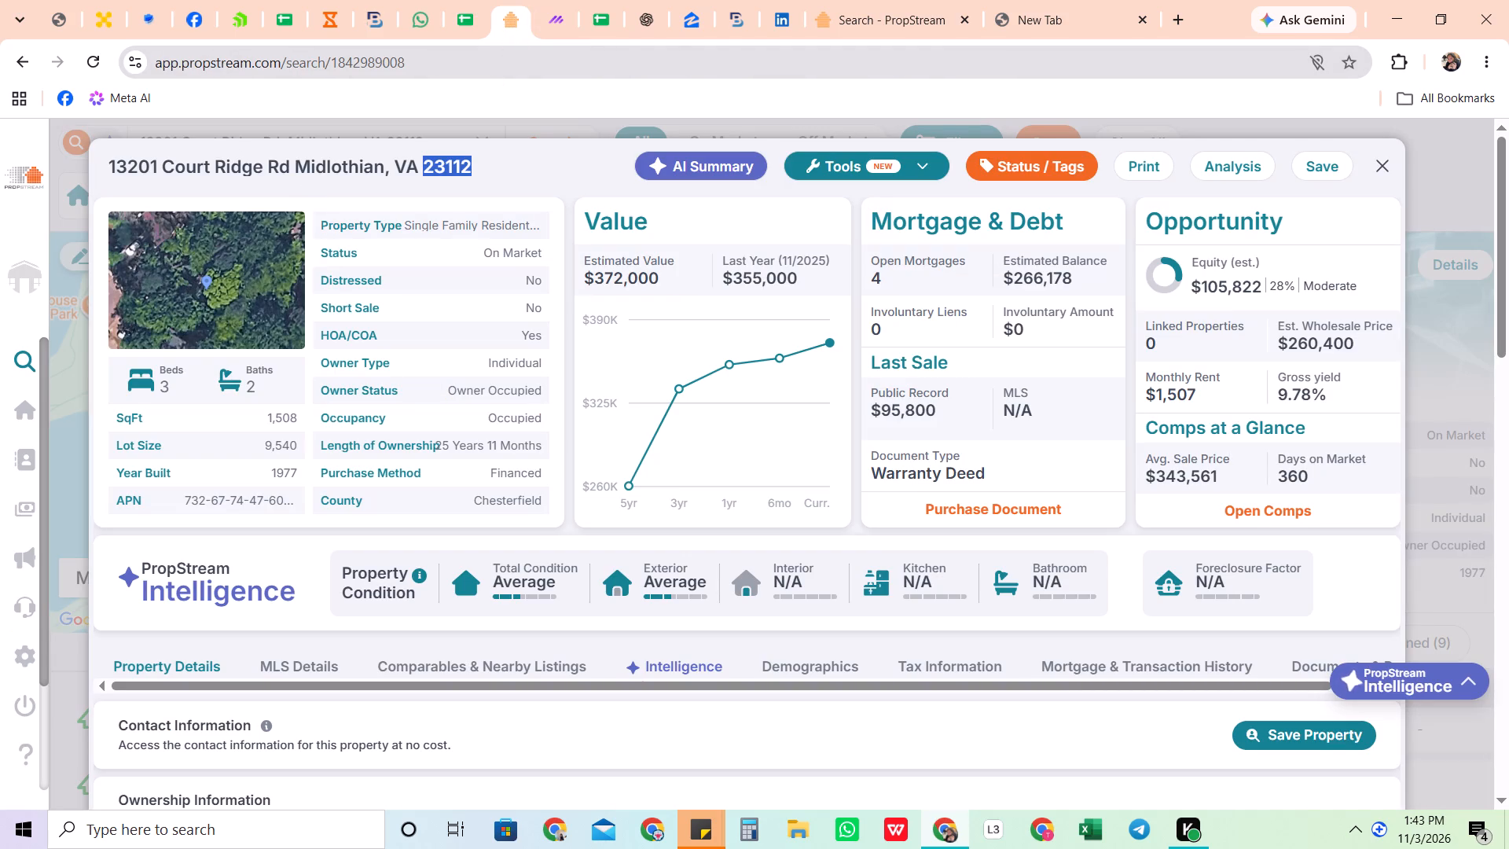
left_click_drag(297, 162, 384, 170)
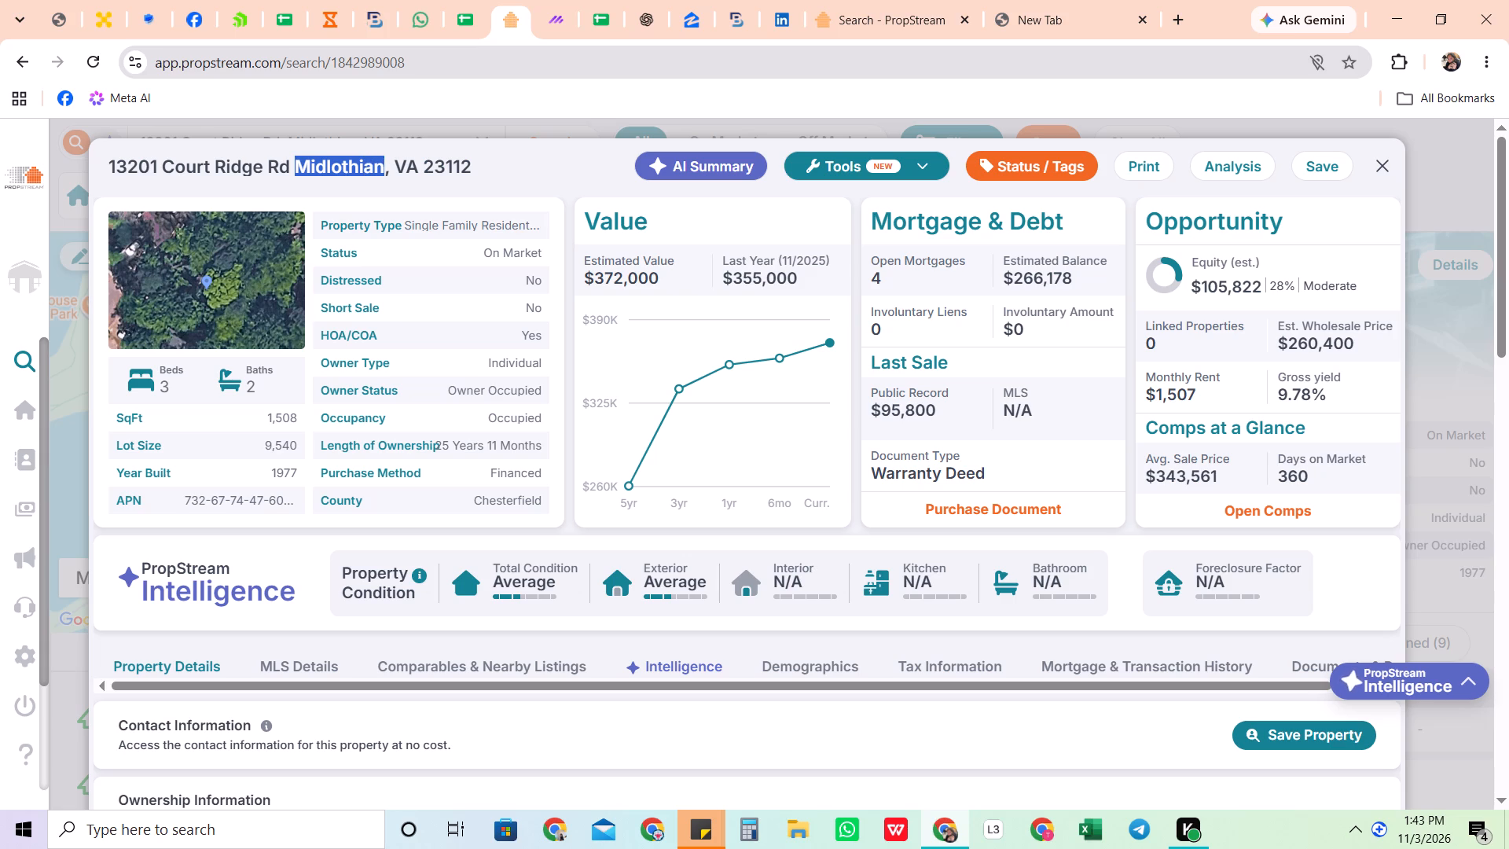
key("ctrl+c")
left_click(471, 14)
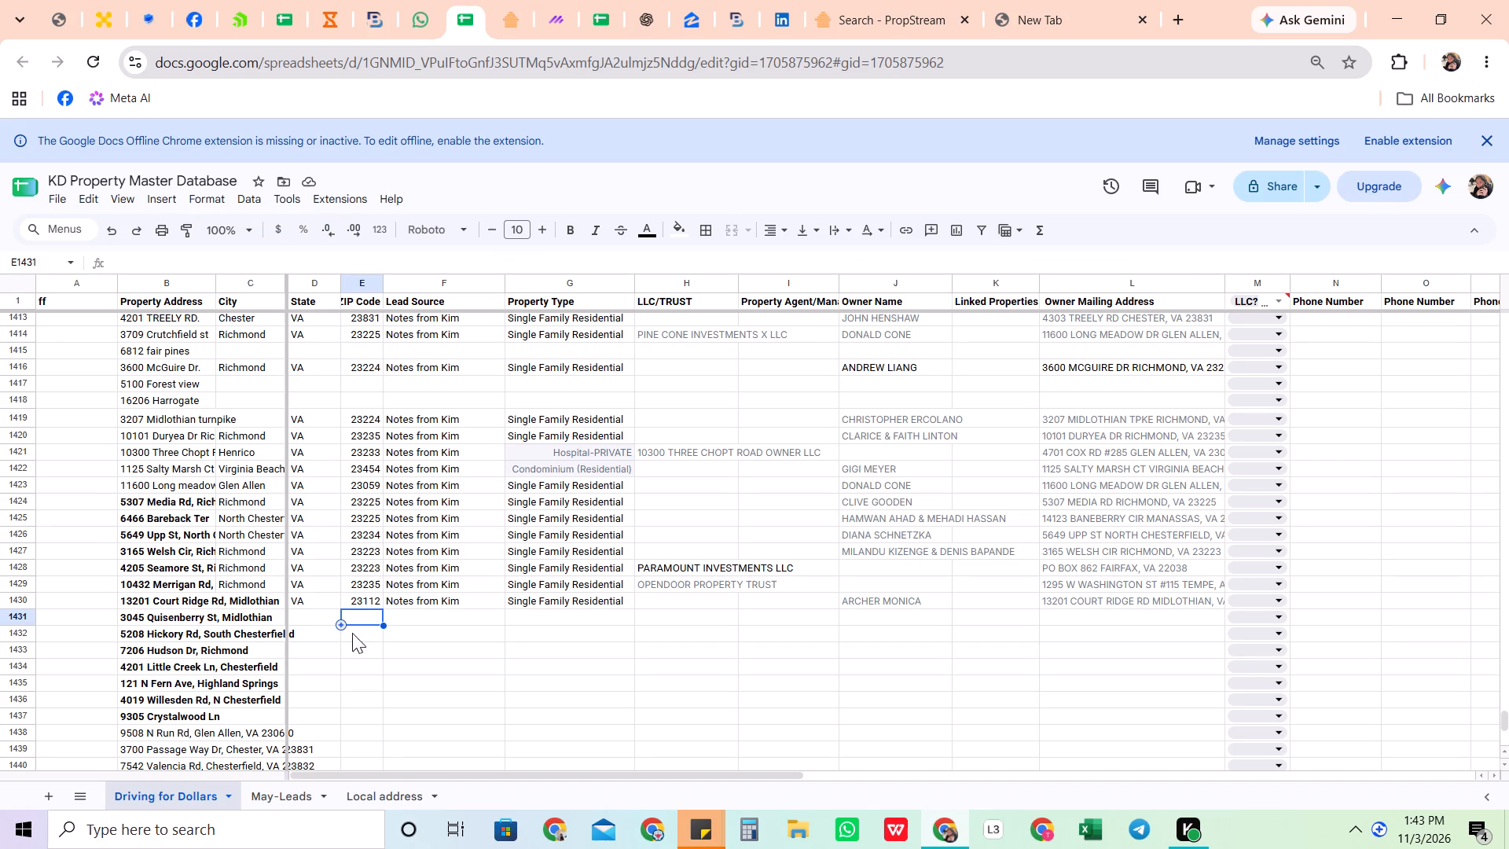
left_click(268, 596)
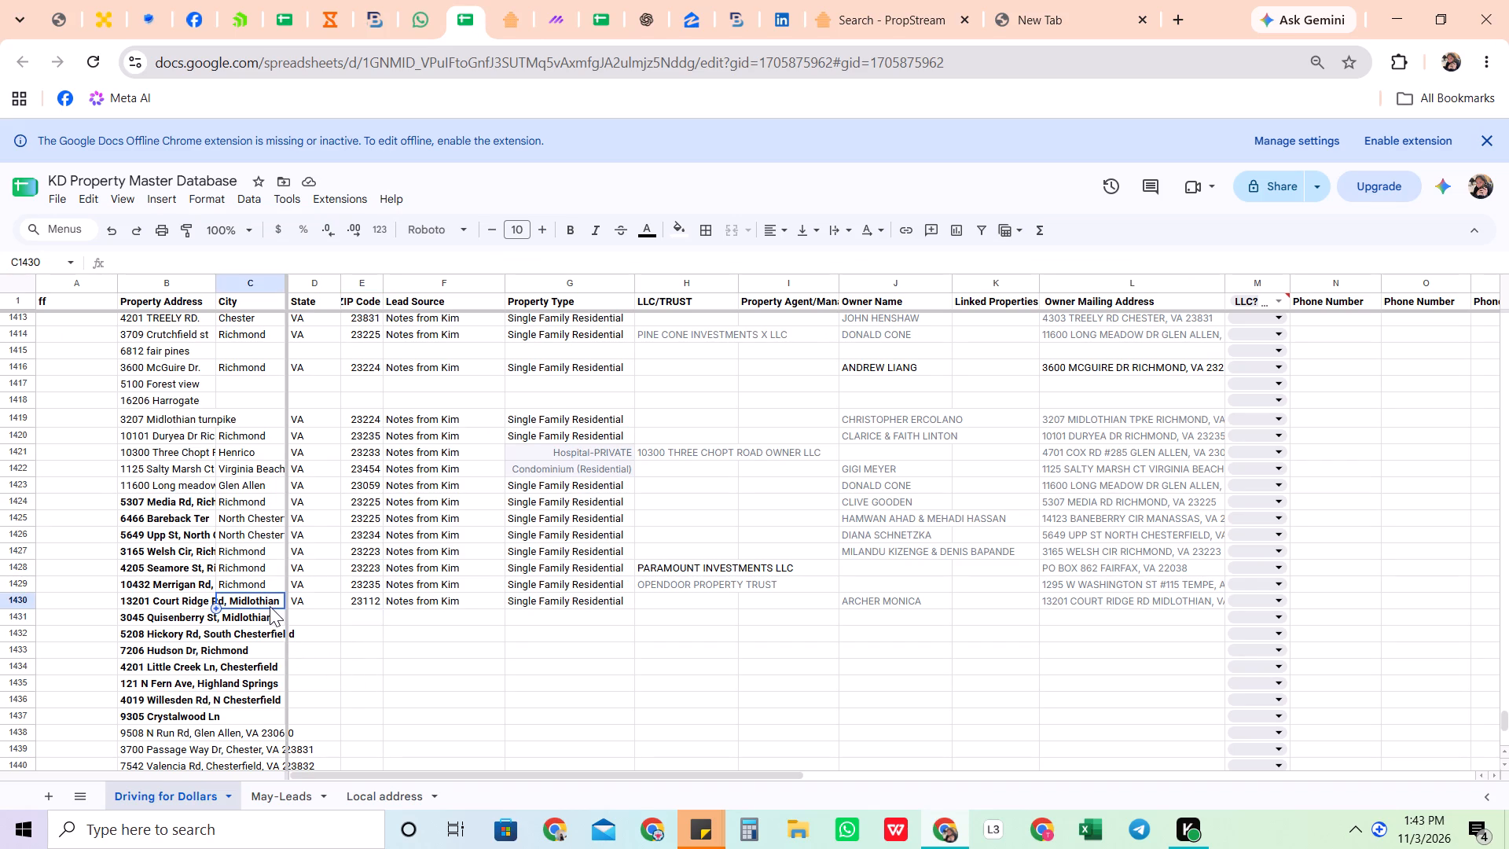
double_click(267, 596)
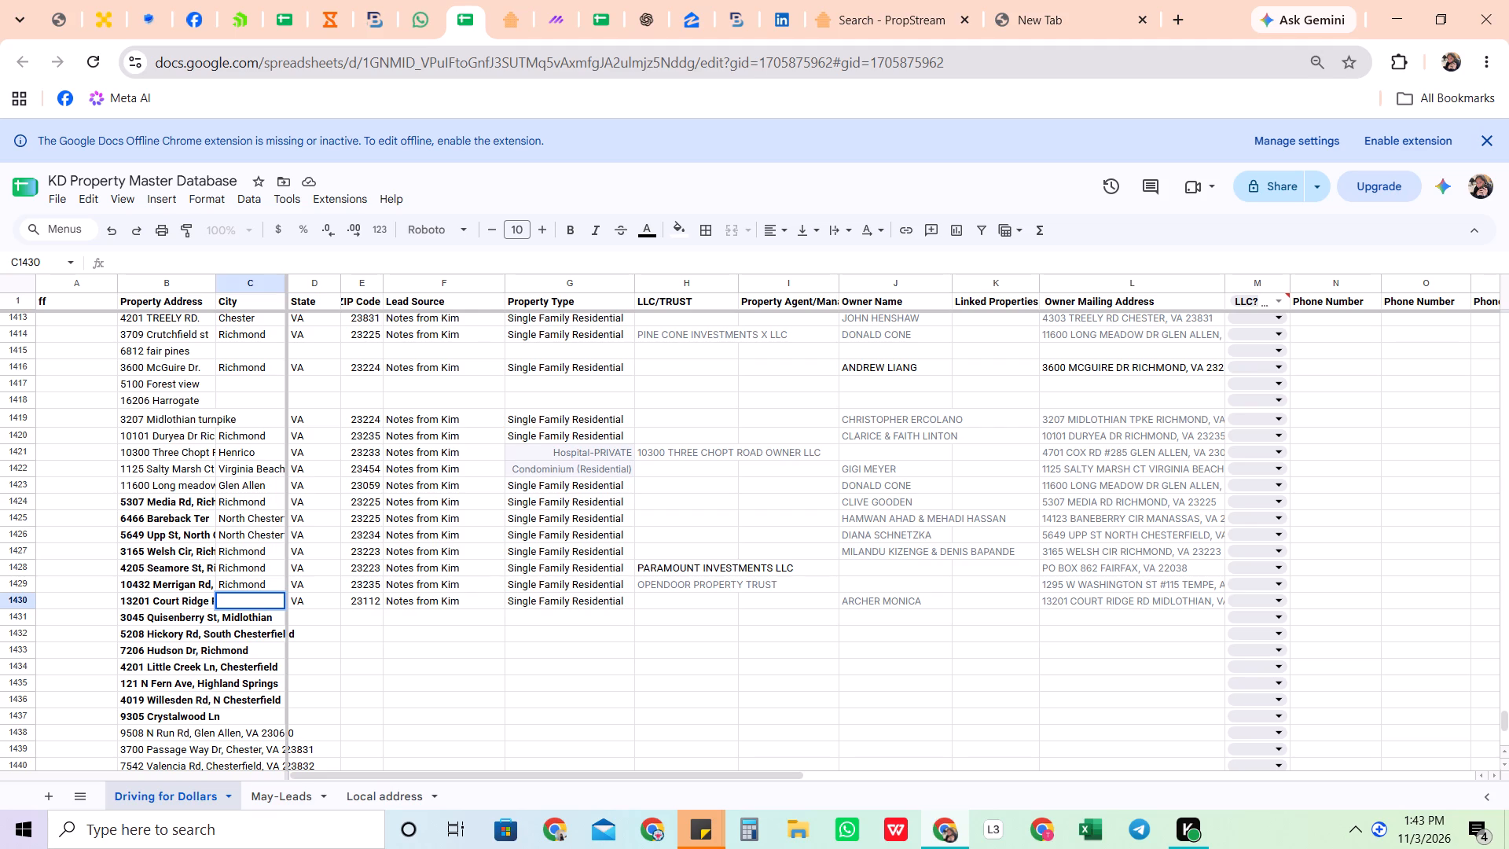
key("ctrl+v")
left_click(337, 622)
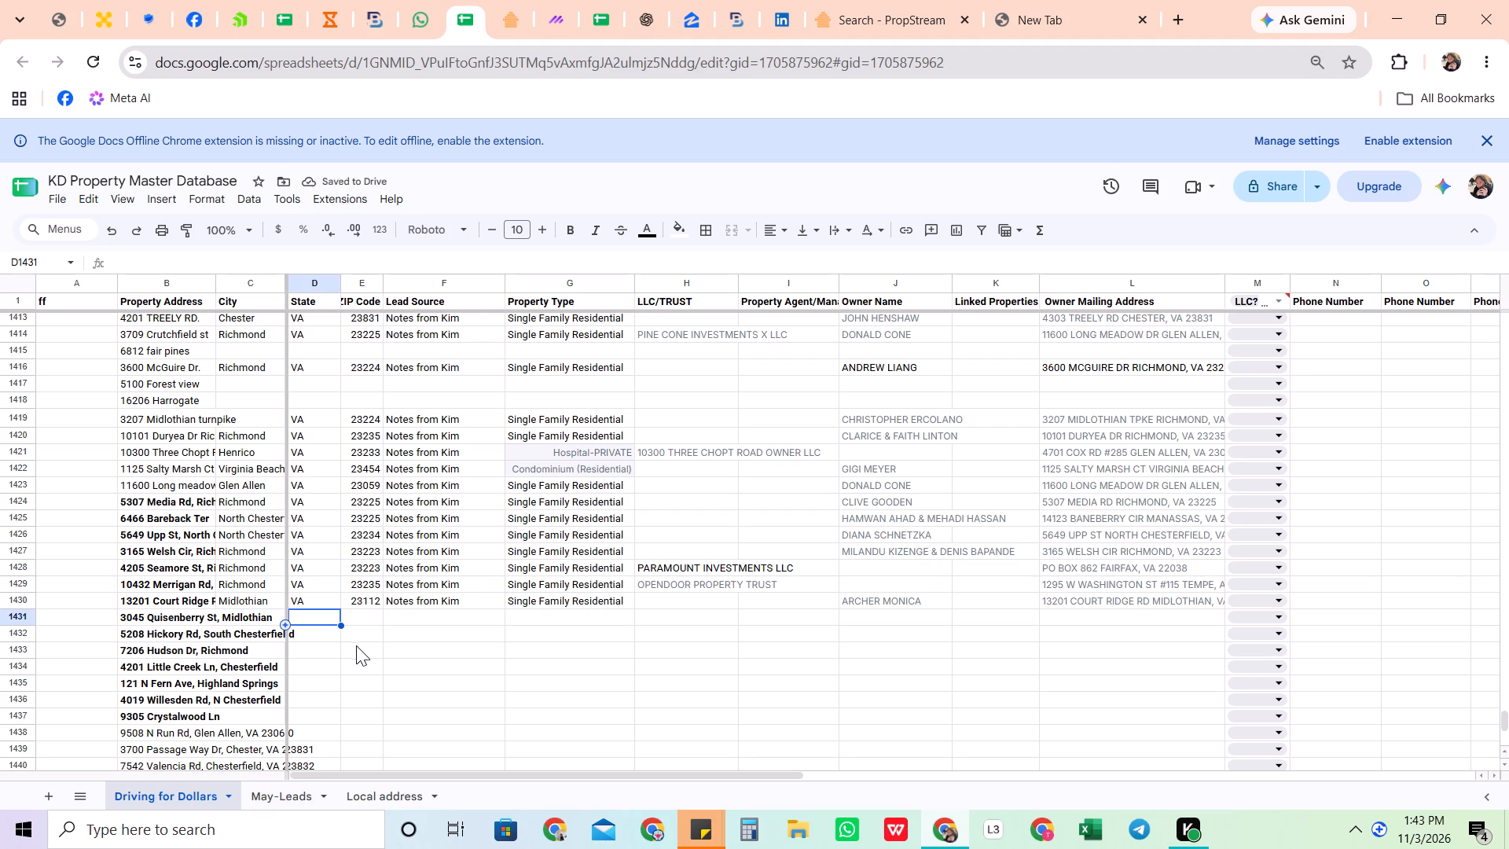
Copy row 1431's property address, search for it in PropStream in place of the previous address, and open the matching property's details.
left_click(262, 612)
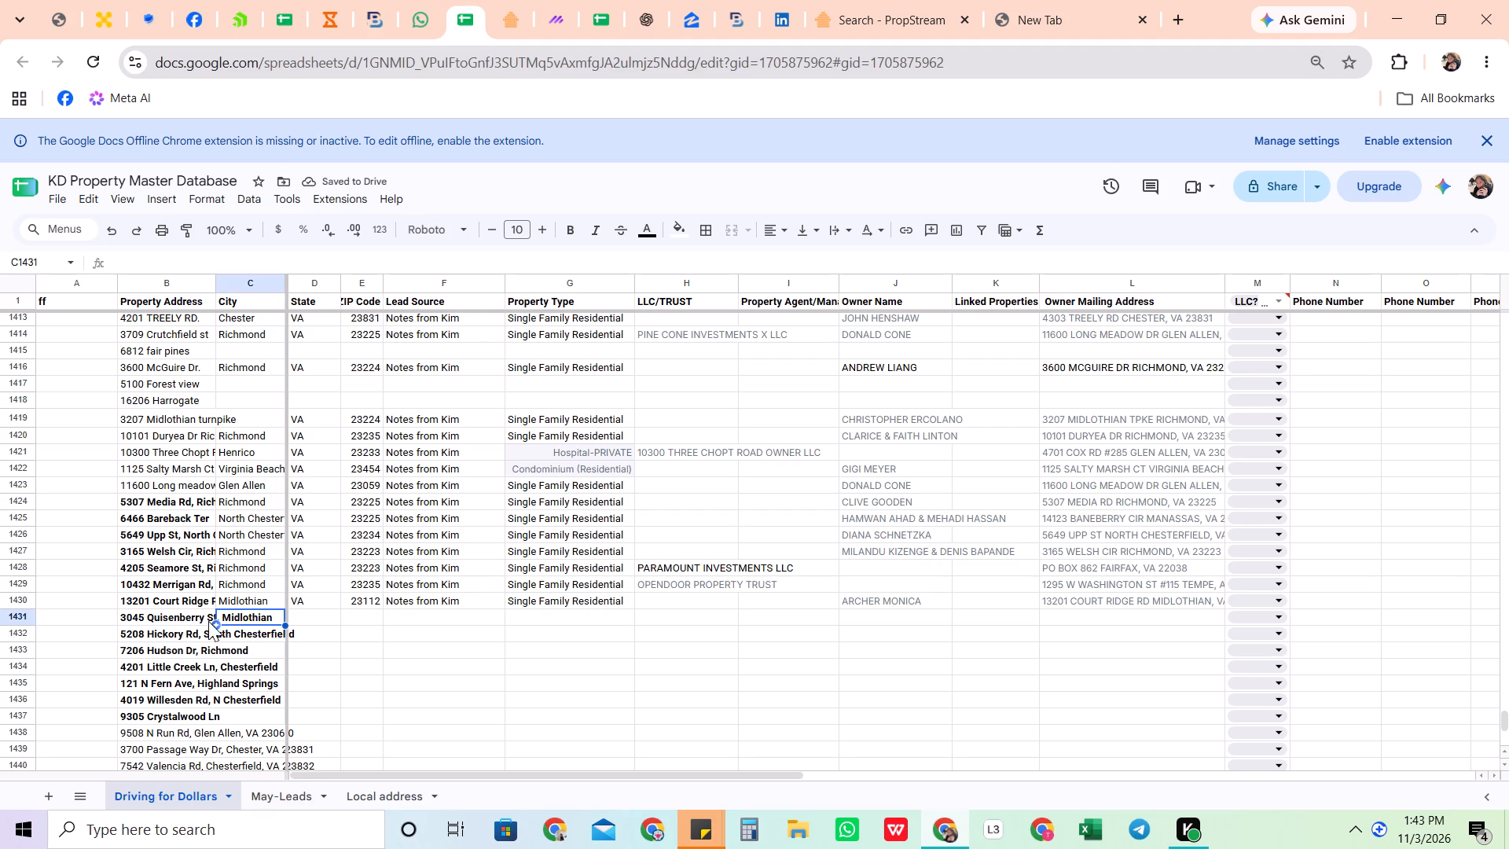
left_click(193, 620)
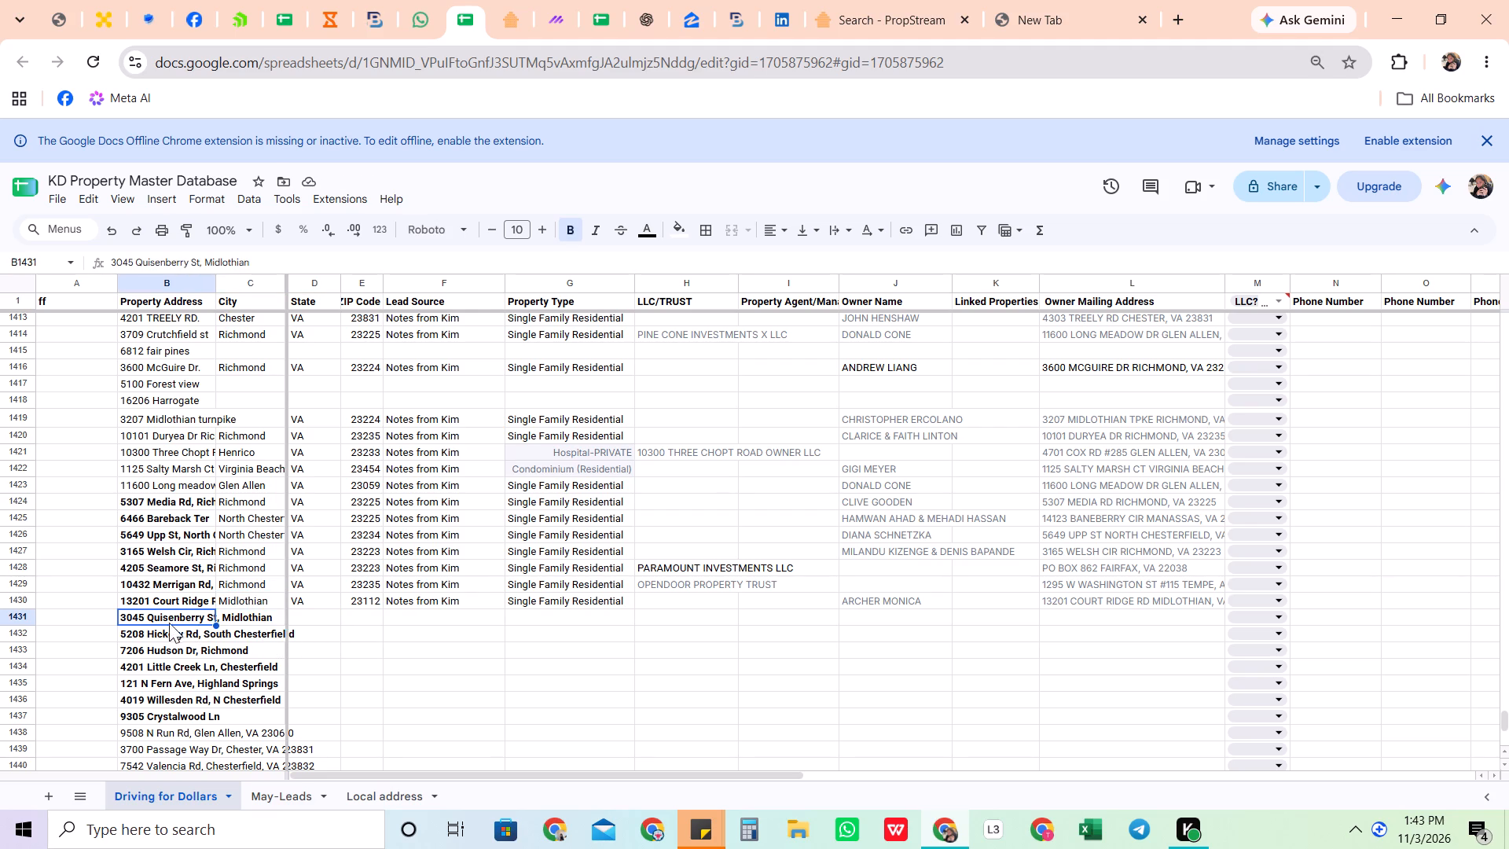
key("ctrl+c")
left_click(509, 20)
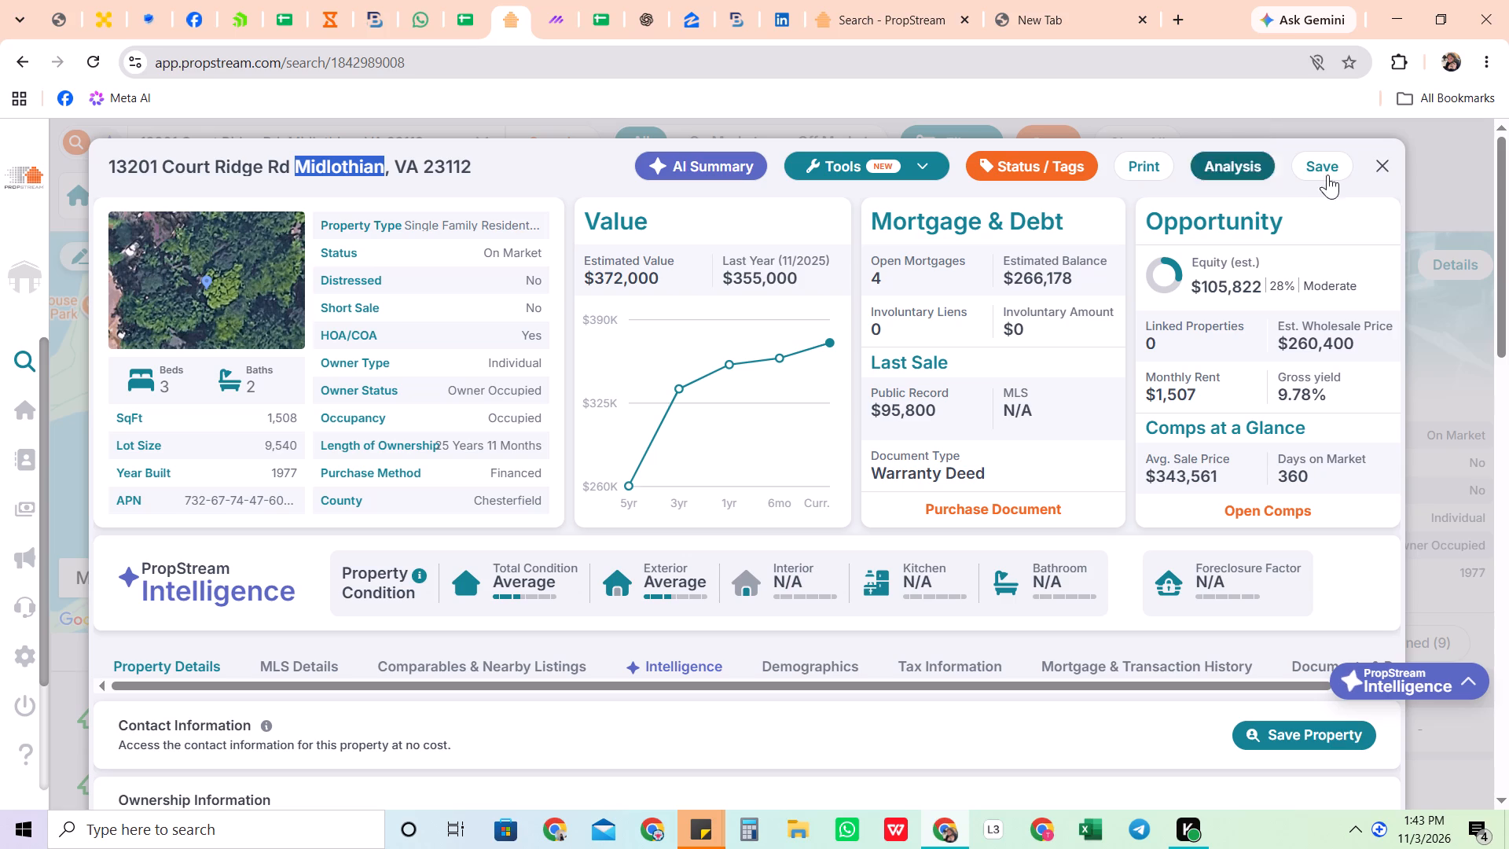
left_click(1390, 156)
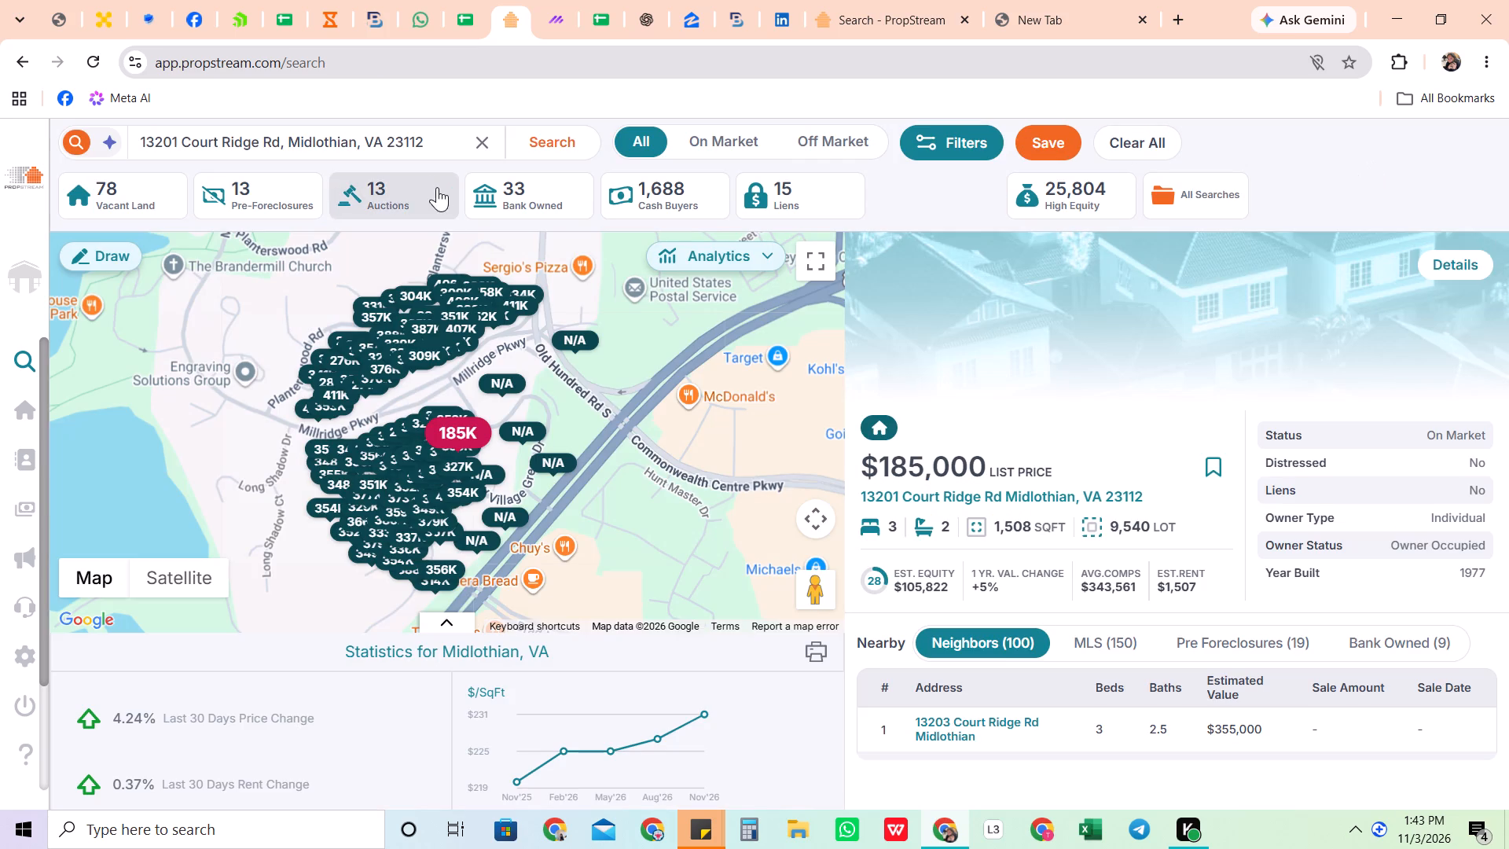
left_click(441, 152)
left_click(469, 140)
right_click(440, 140)
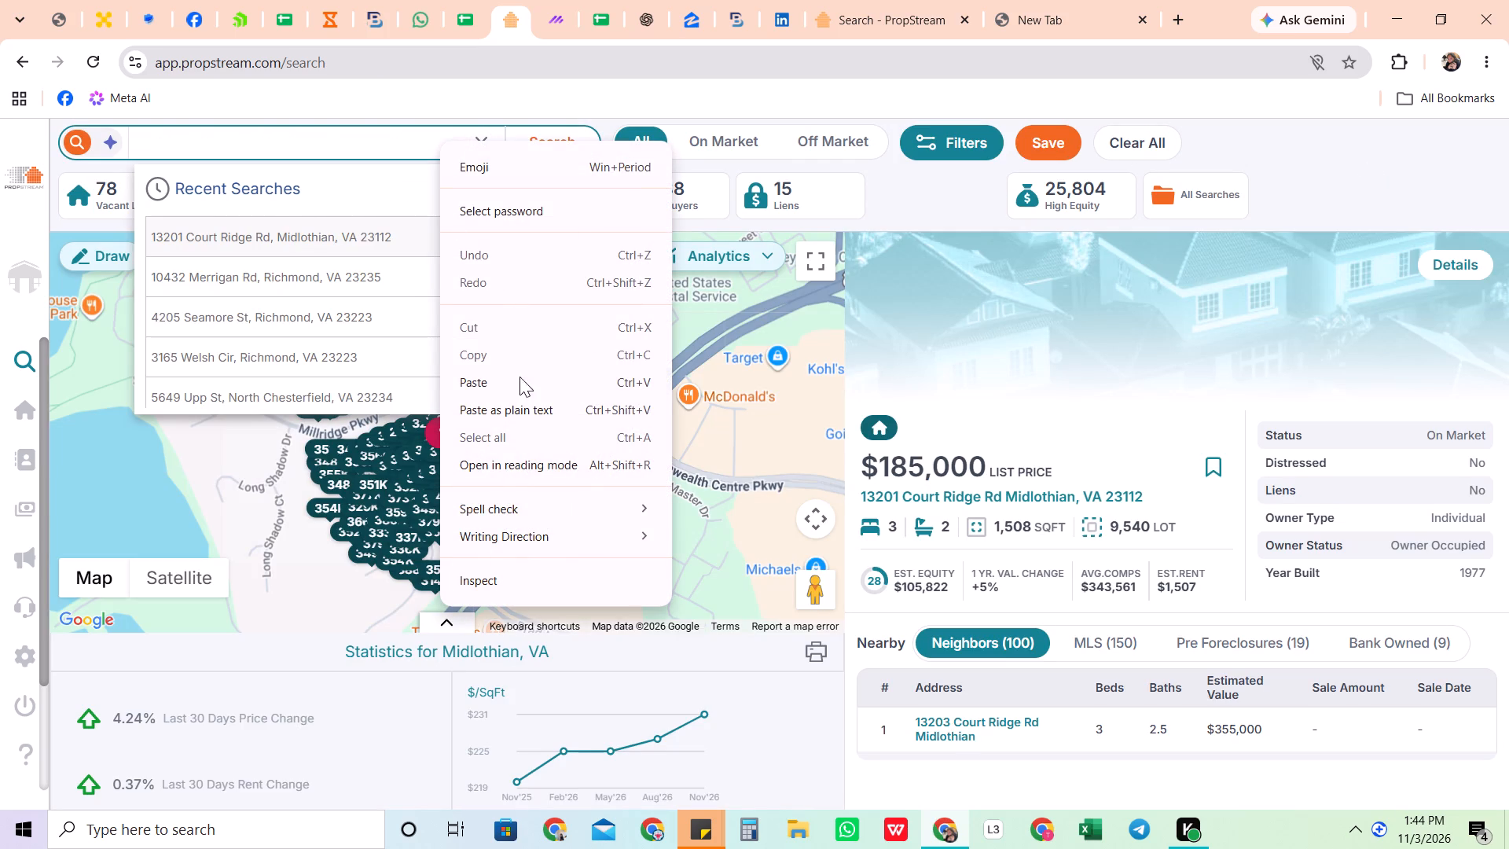
left_click(494, 373)
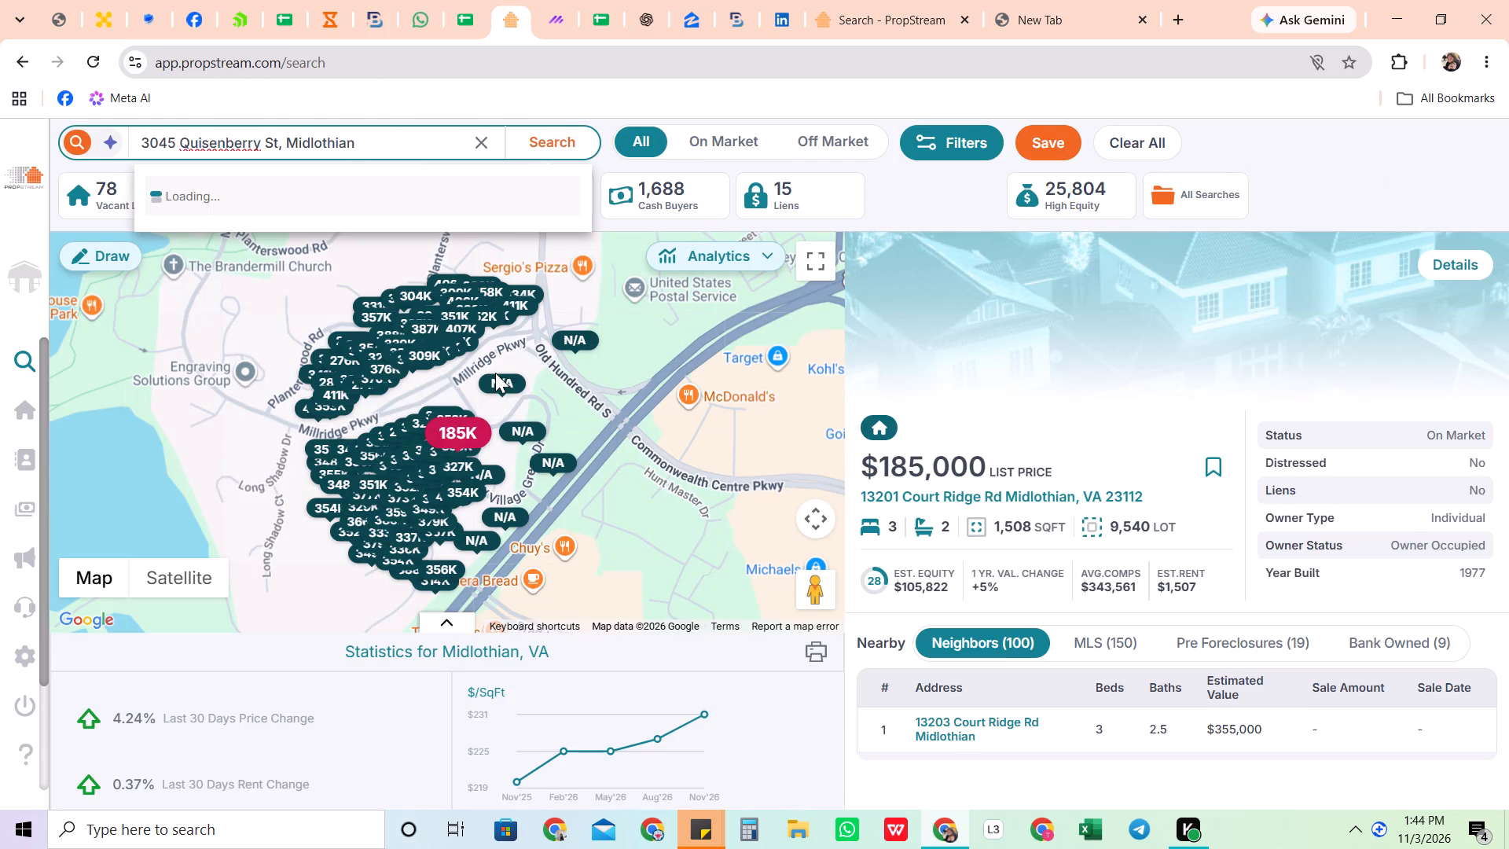
left_click(365, 193)
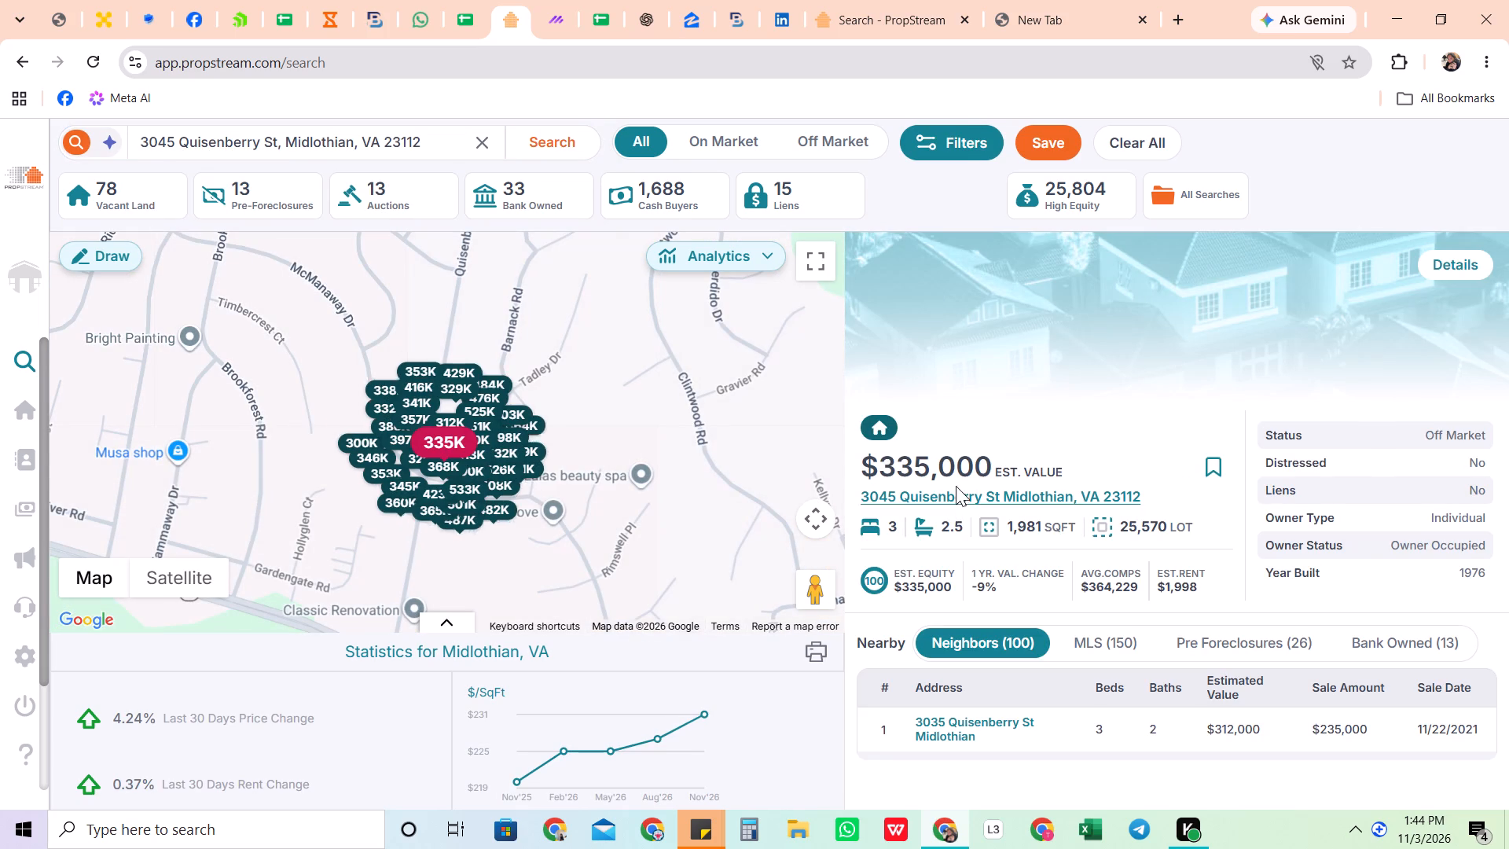
left_click(964, 495)
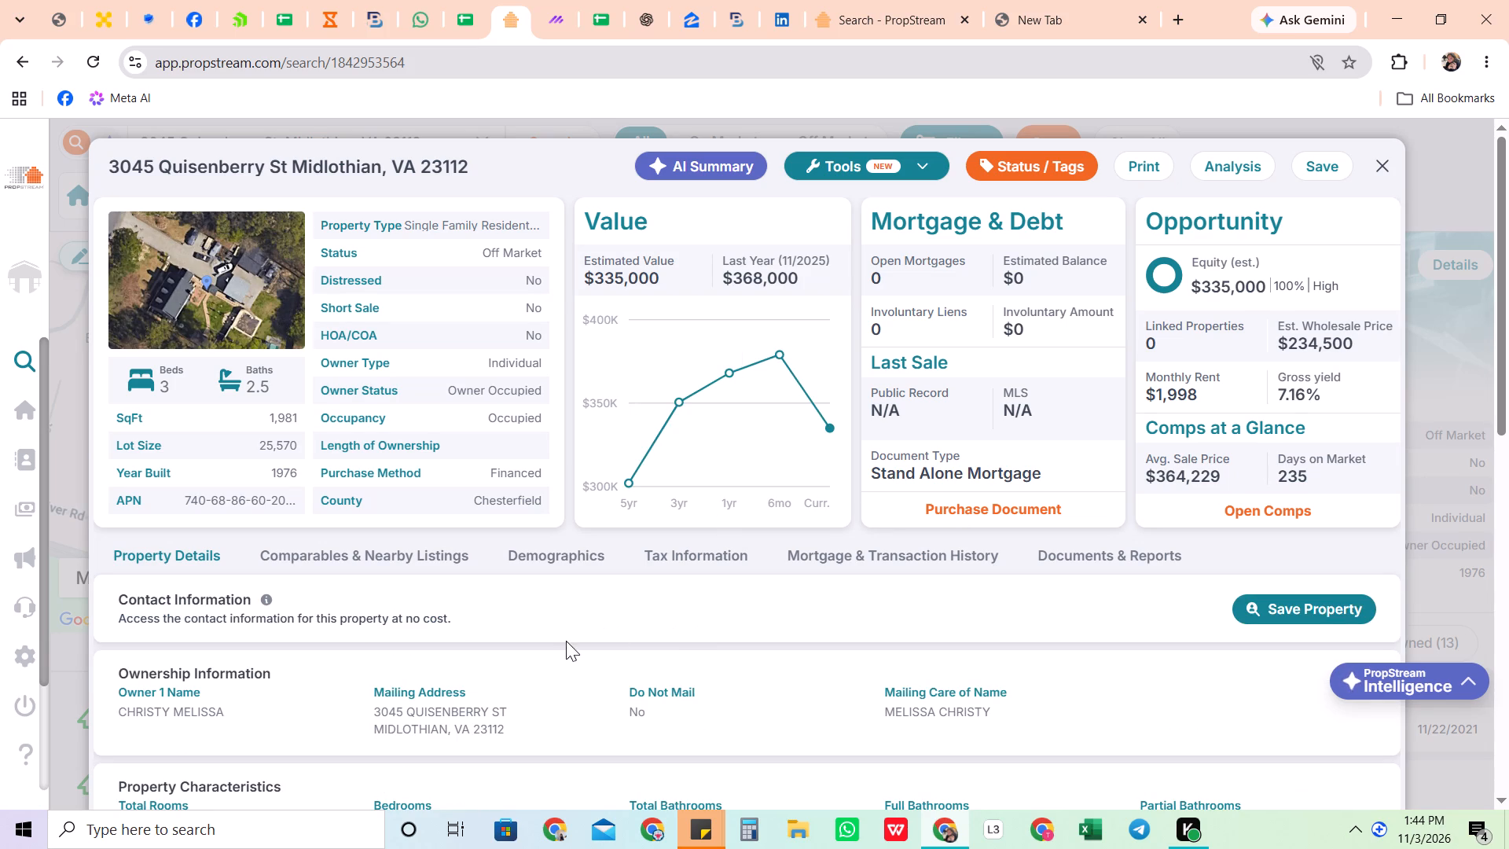
Copy the Owner 1 Name from PropStream's ownership information into row 1431's Owner Name cell in the Driving for Dollars sheet.
scroll(169, 679, "down", 1)
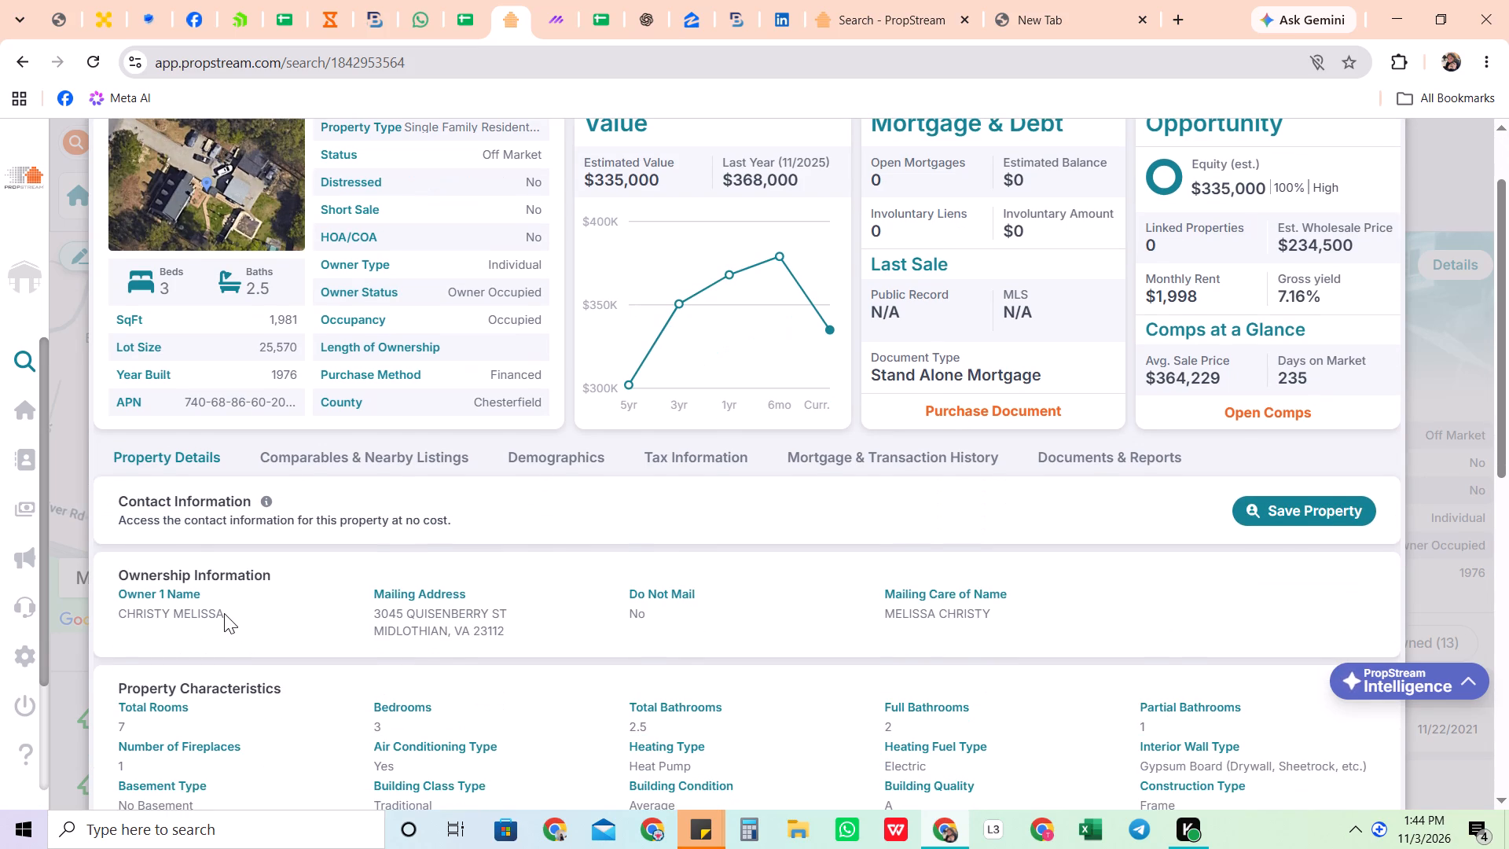
left_click_drag(224, 613, 116, 627)
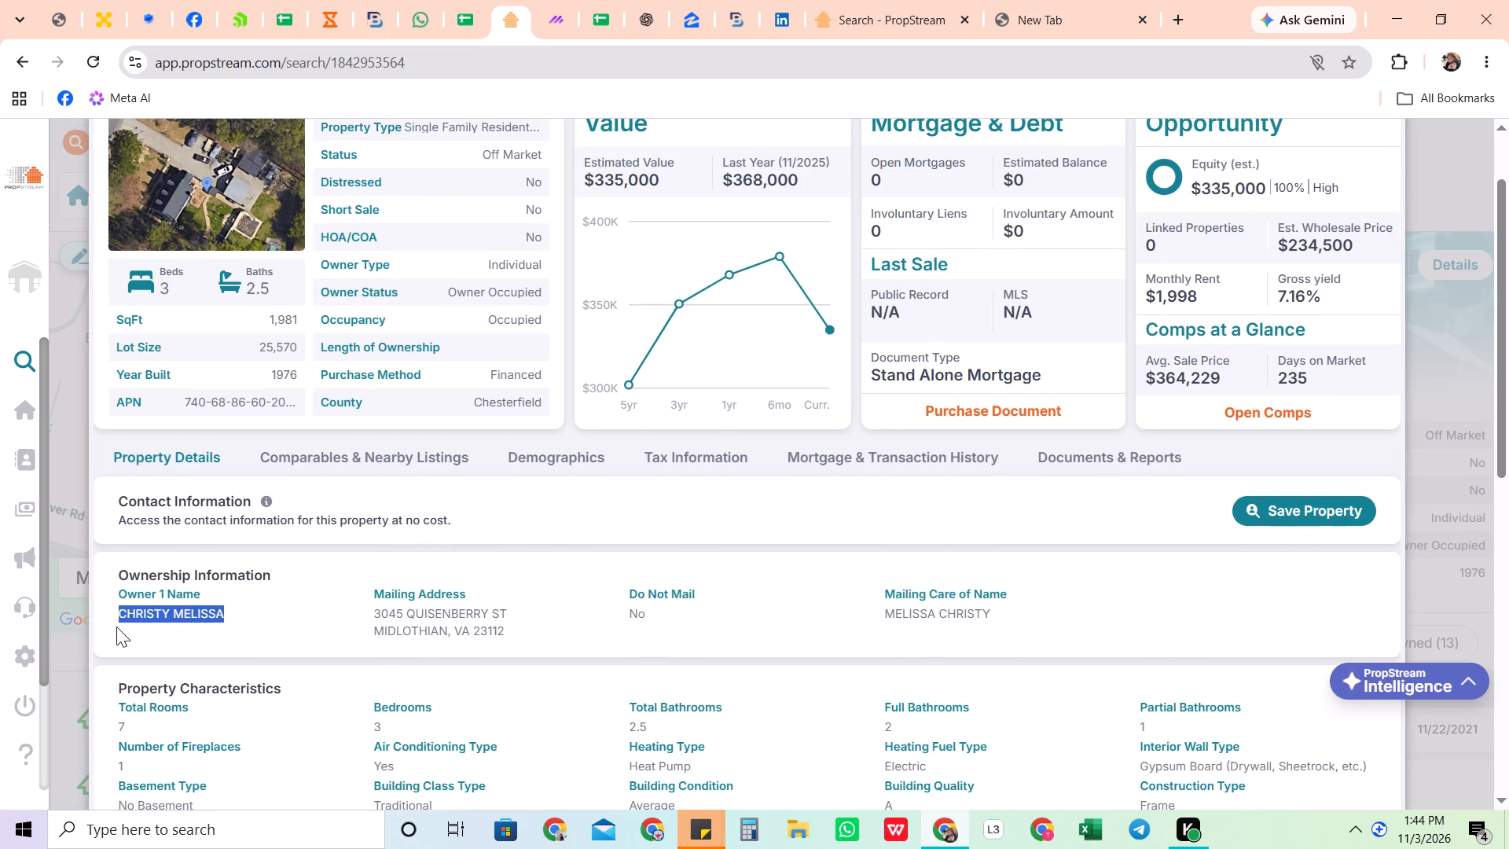
key("ctrl+c")
left_click(461, 31)
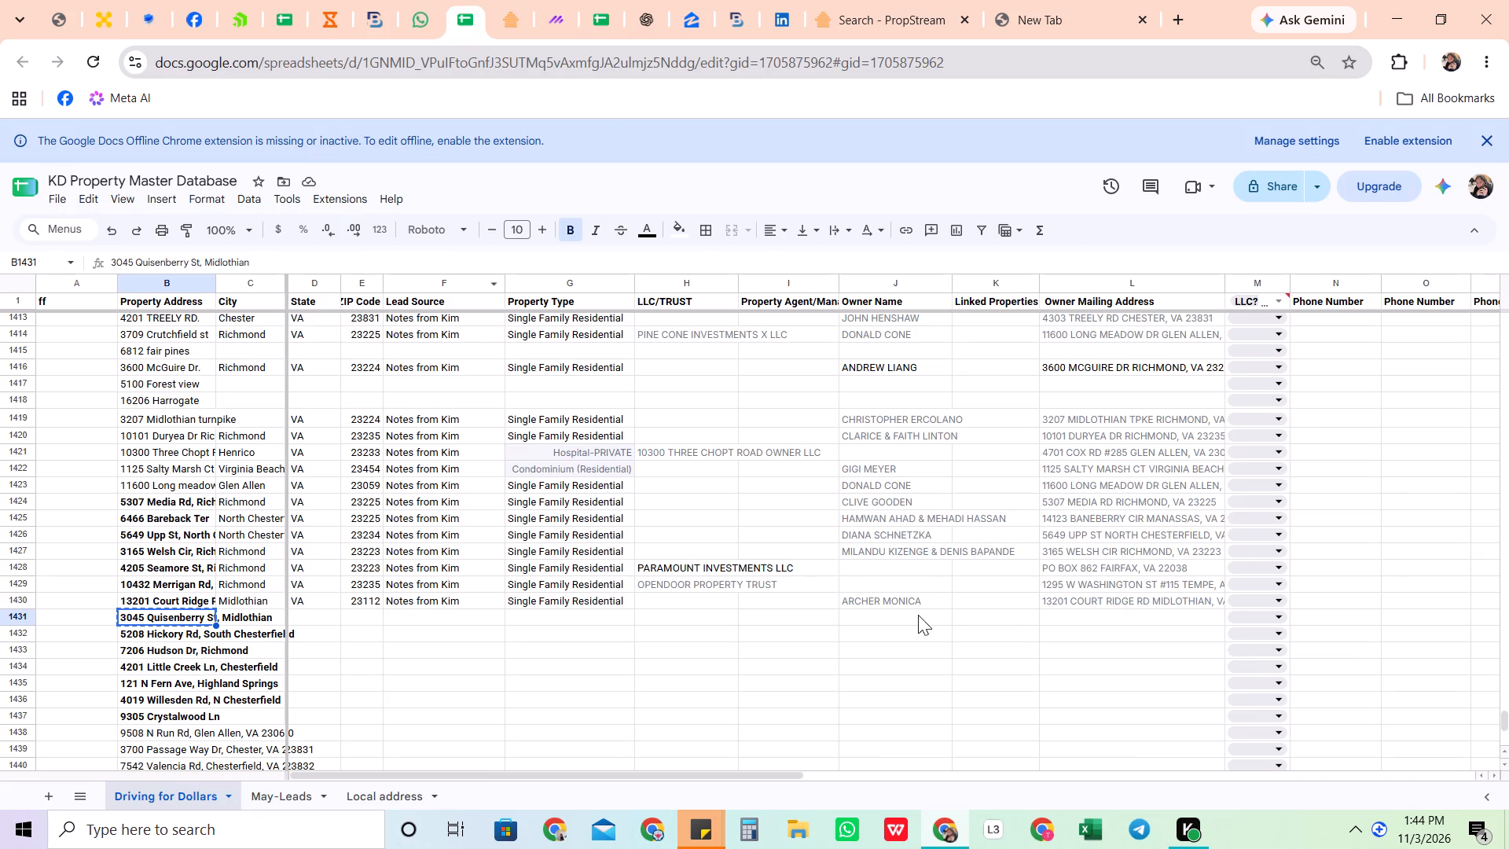
left_click(906, 622)
left_click(906, 618)
double_click(906, 618)
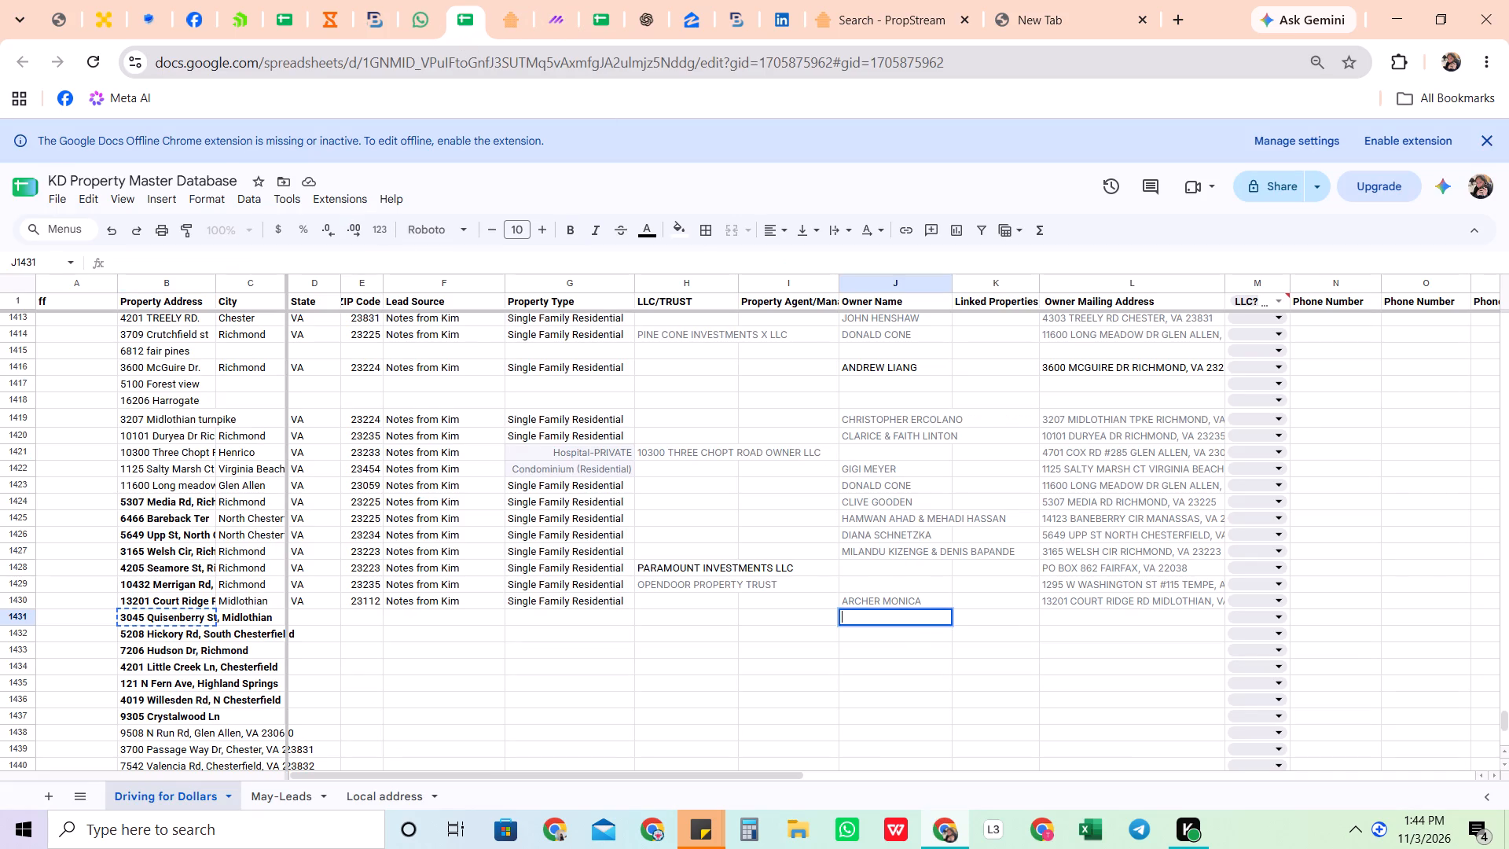
key("ctrl+v")
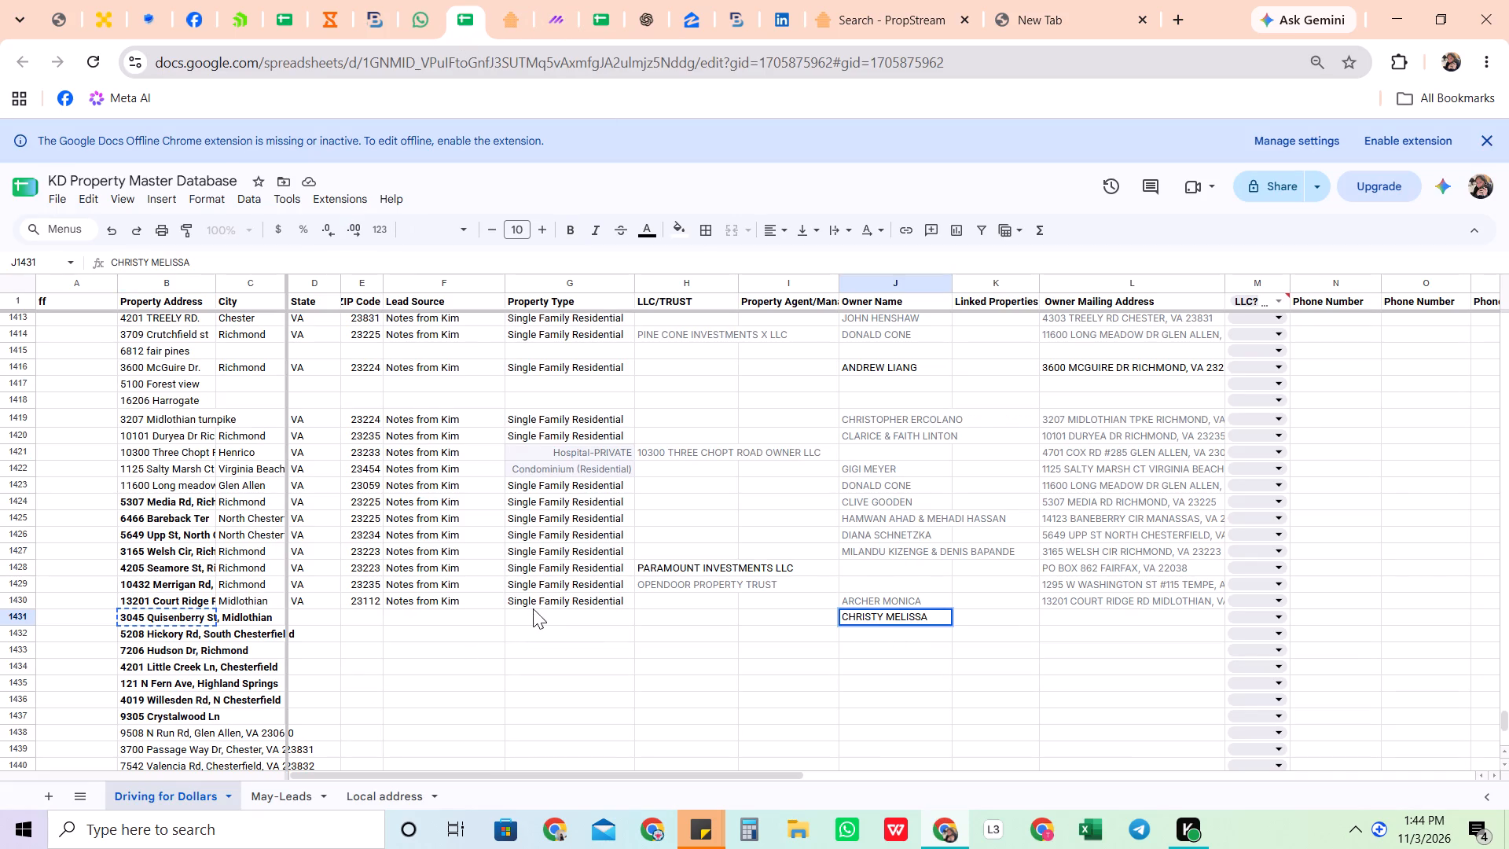
left_click(550, 617)
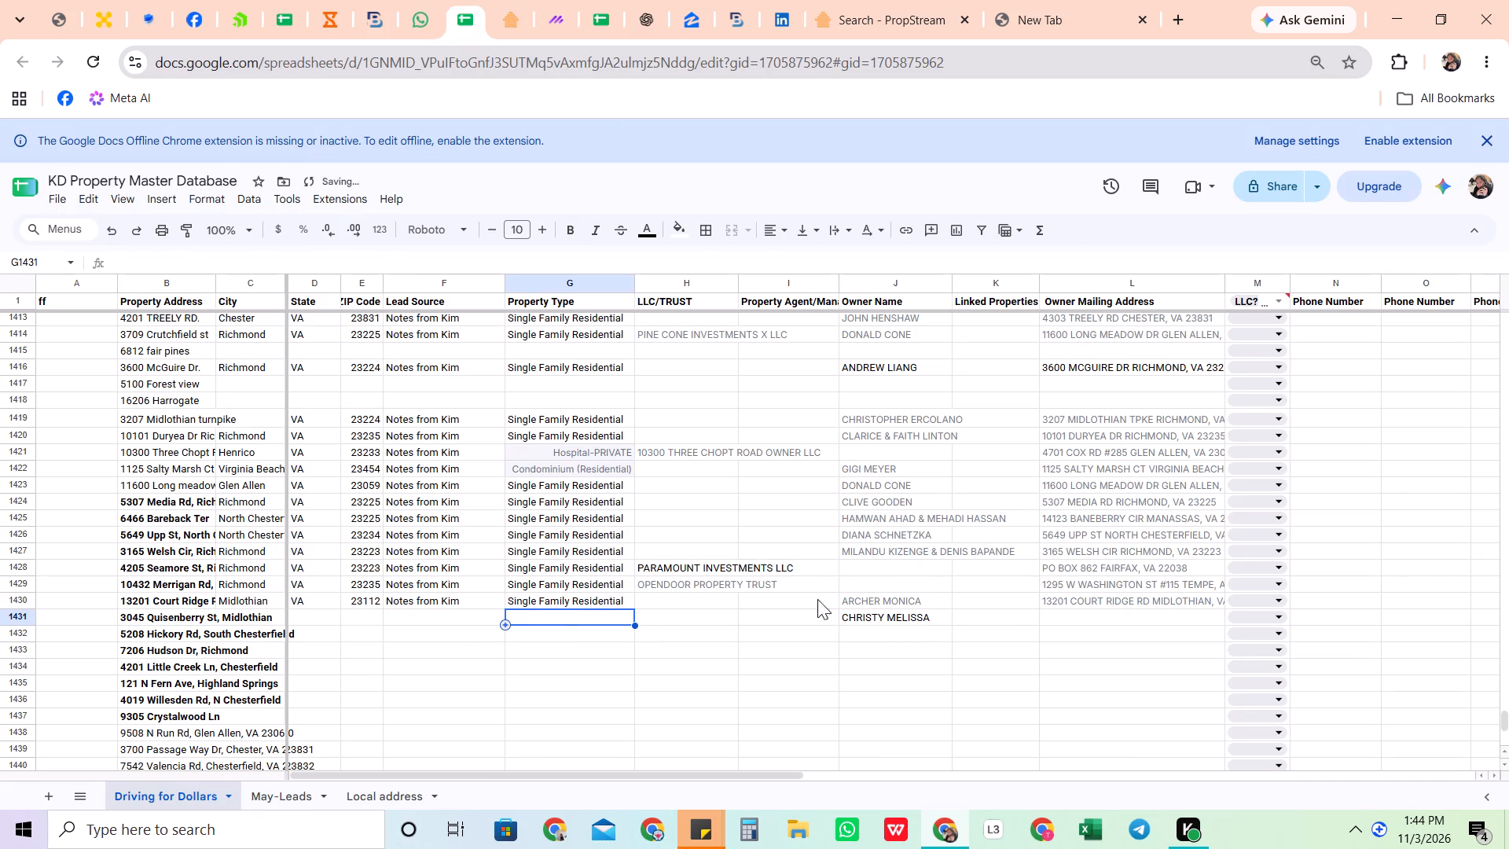
Copy the owner's Mailing Address from PropStream's ownership information into row 1431's Owner Mailing Address cell in the Driving for Dollars sheet.
left_click(1091, 612)
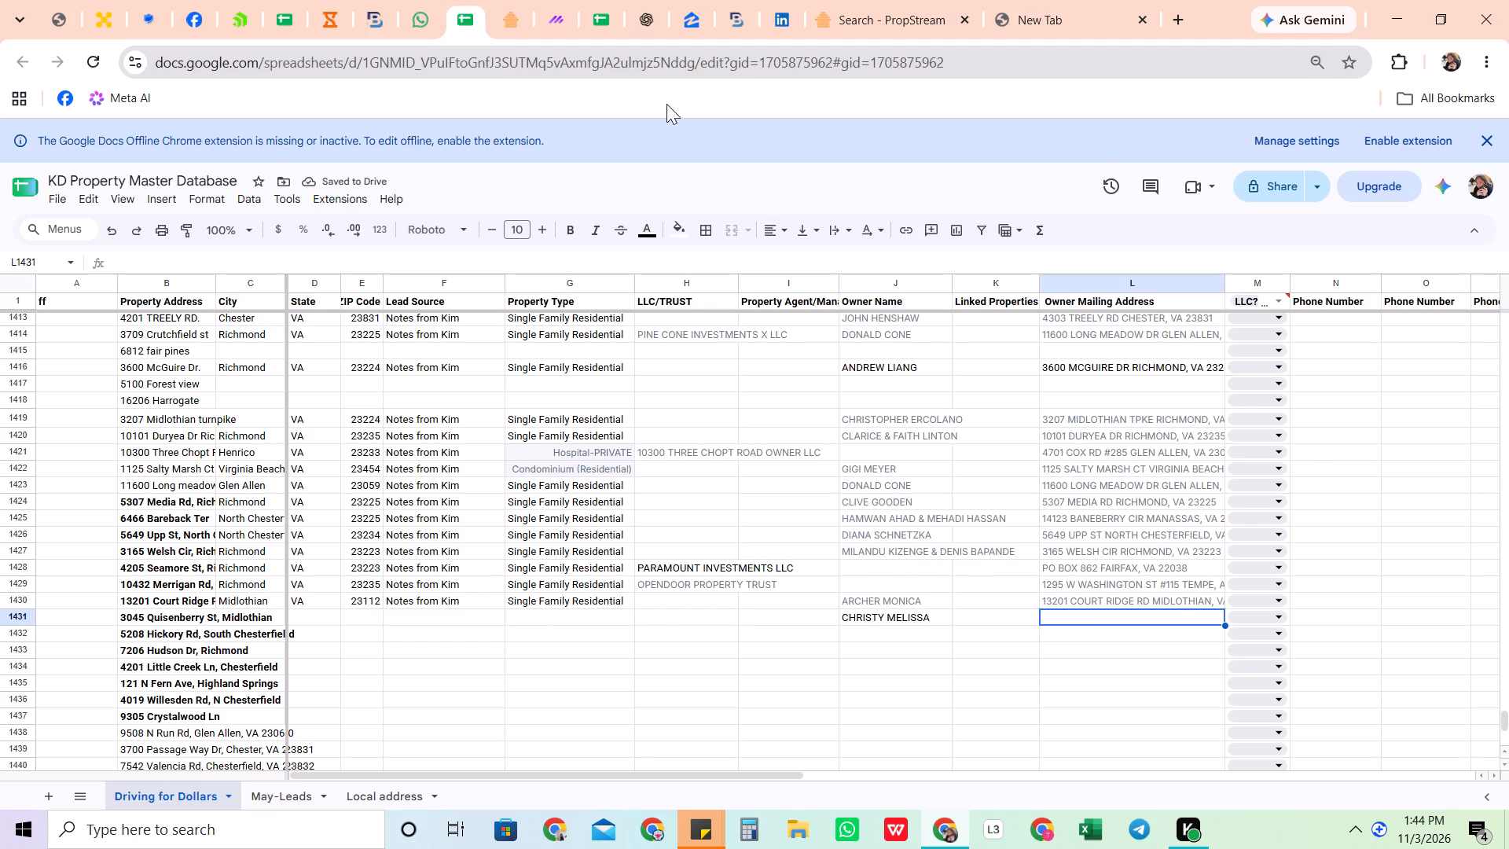
left_click(503, 24)
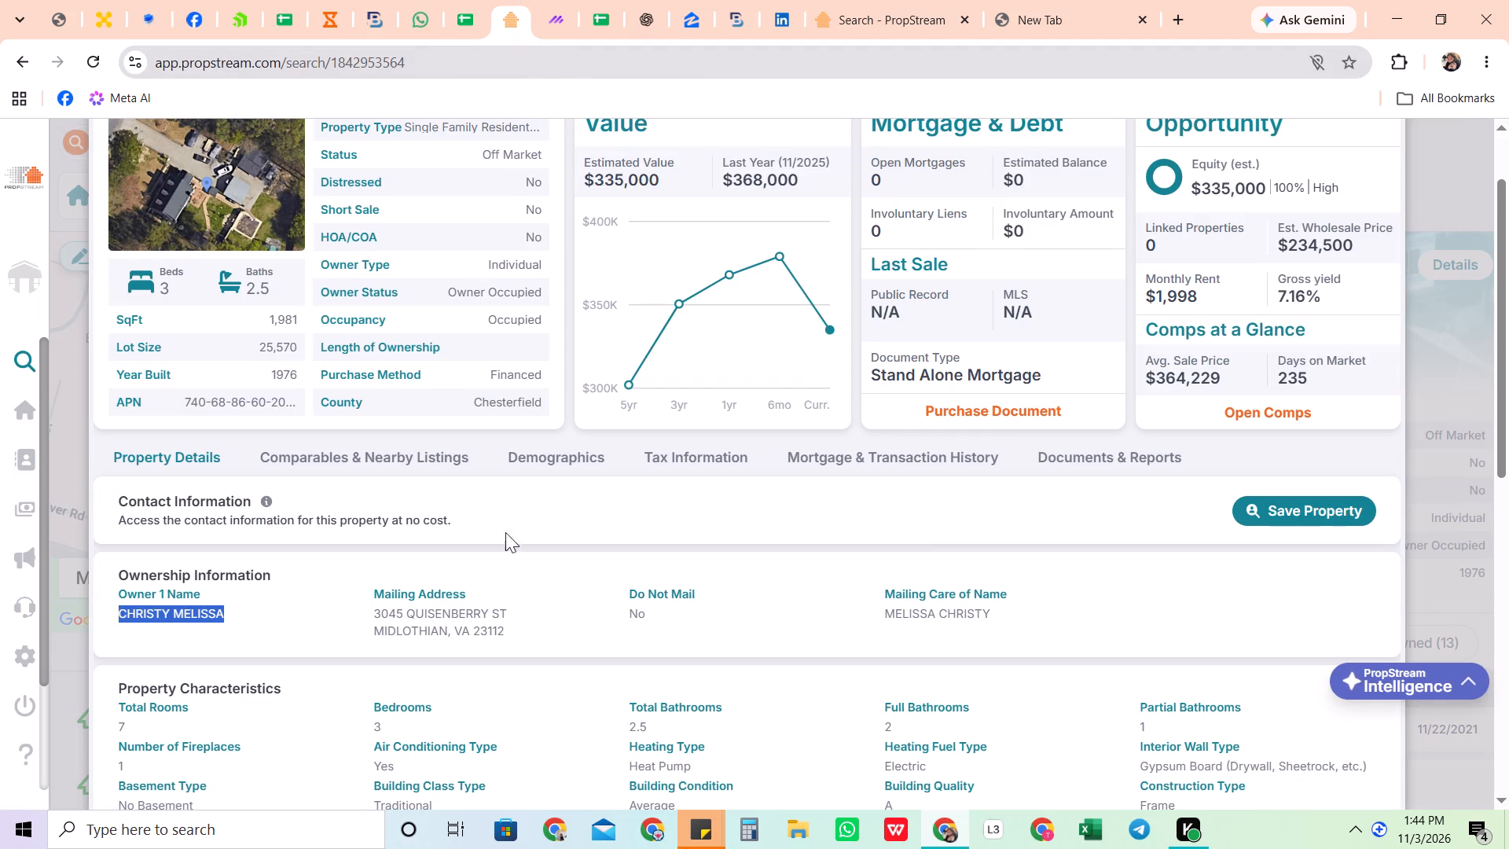
left_click(449, 615)
left_click(517, 628)
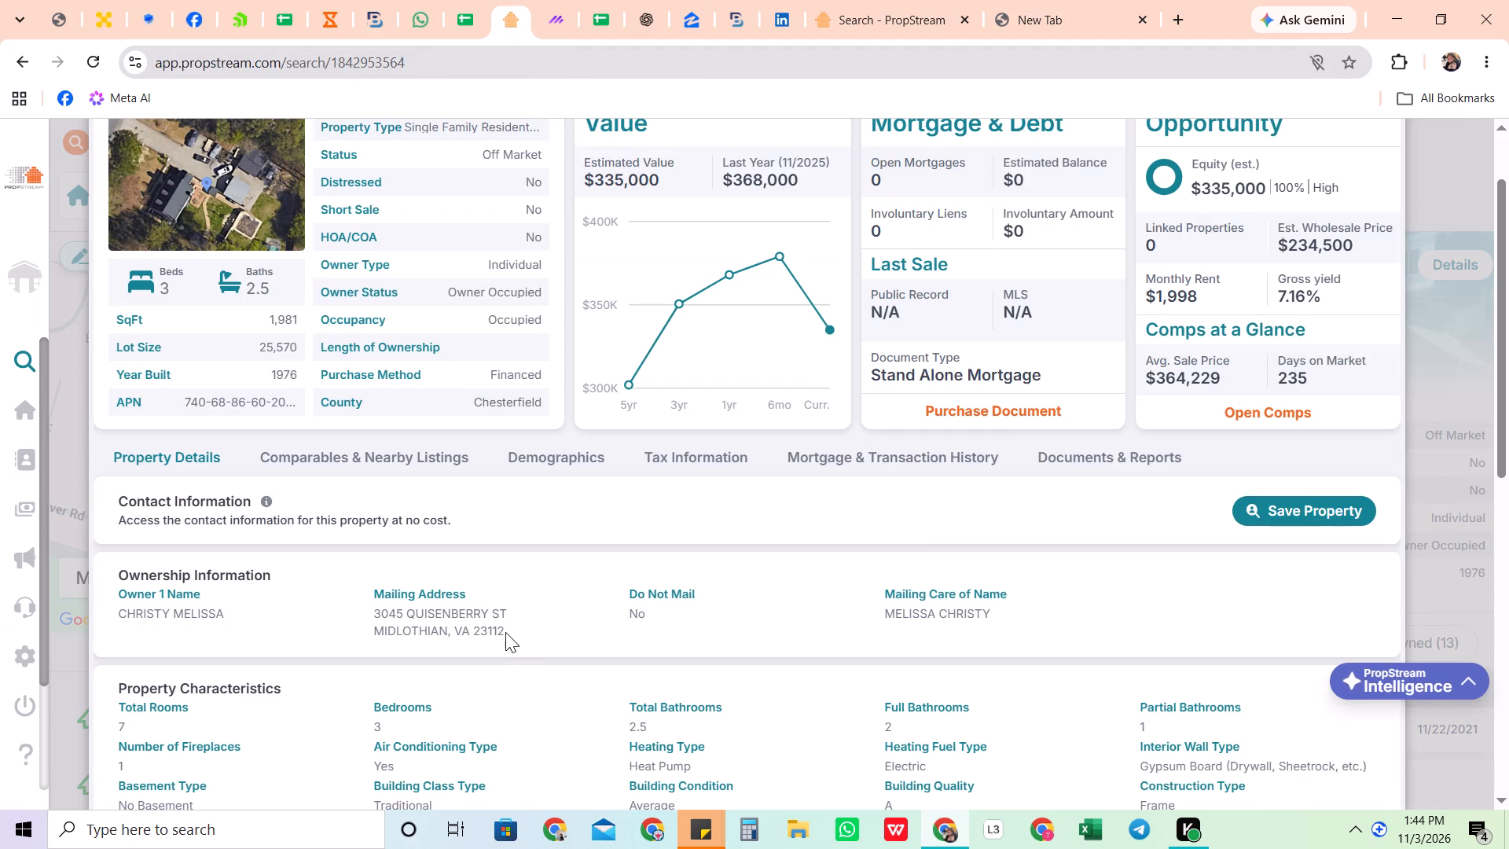
left_click_drag(502, 635, 368, 621)
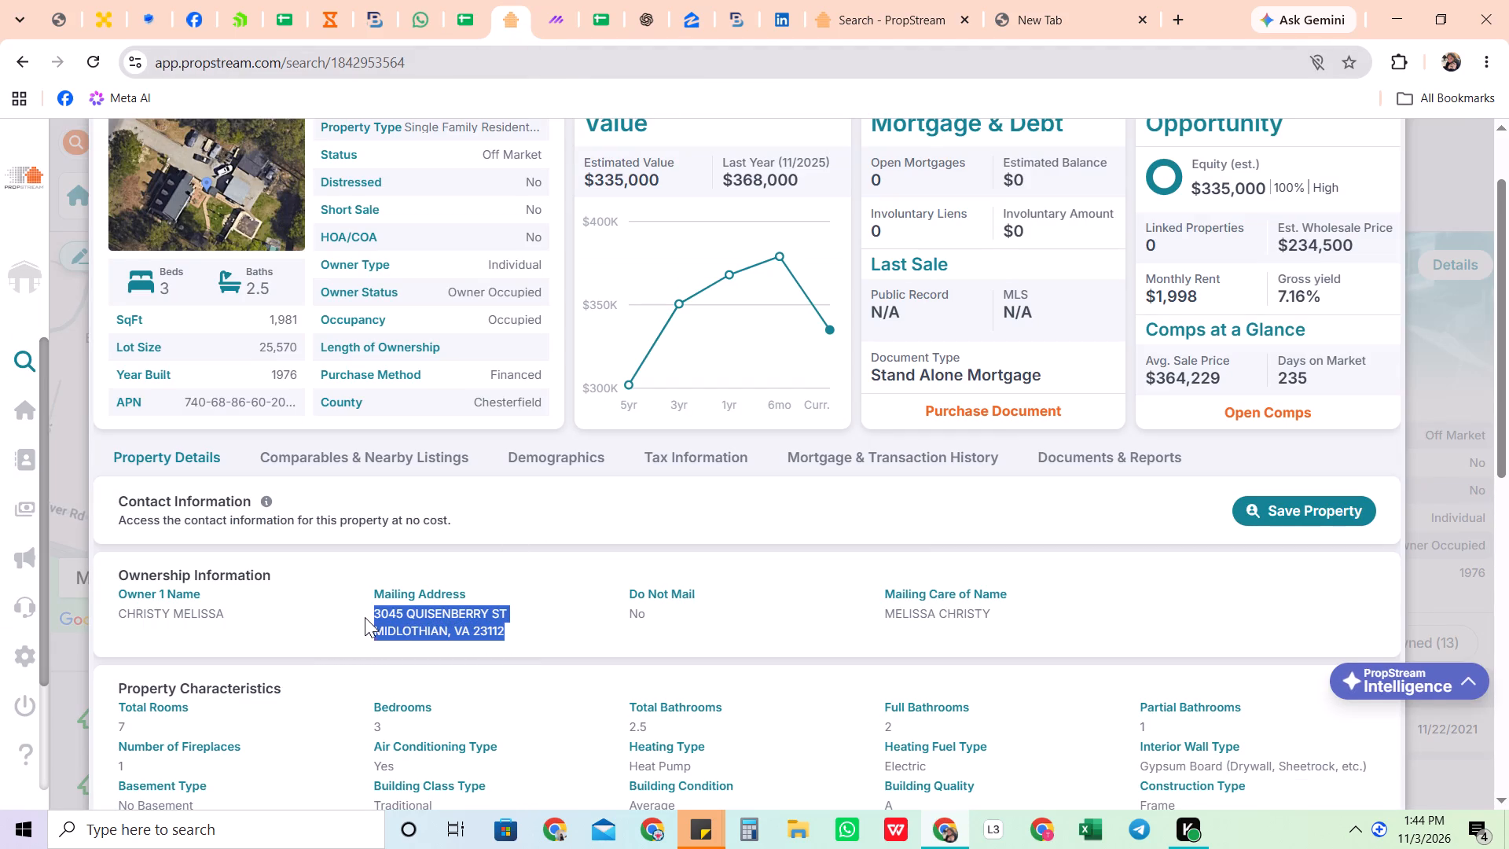
key("ctrl+c")
left_click(475, 11)
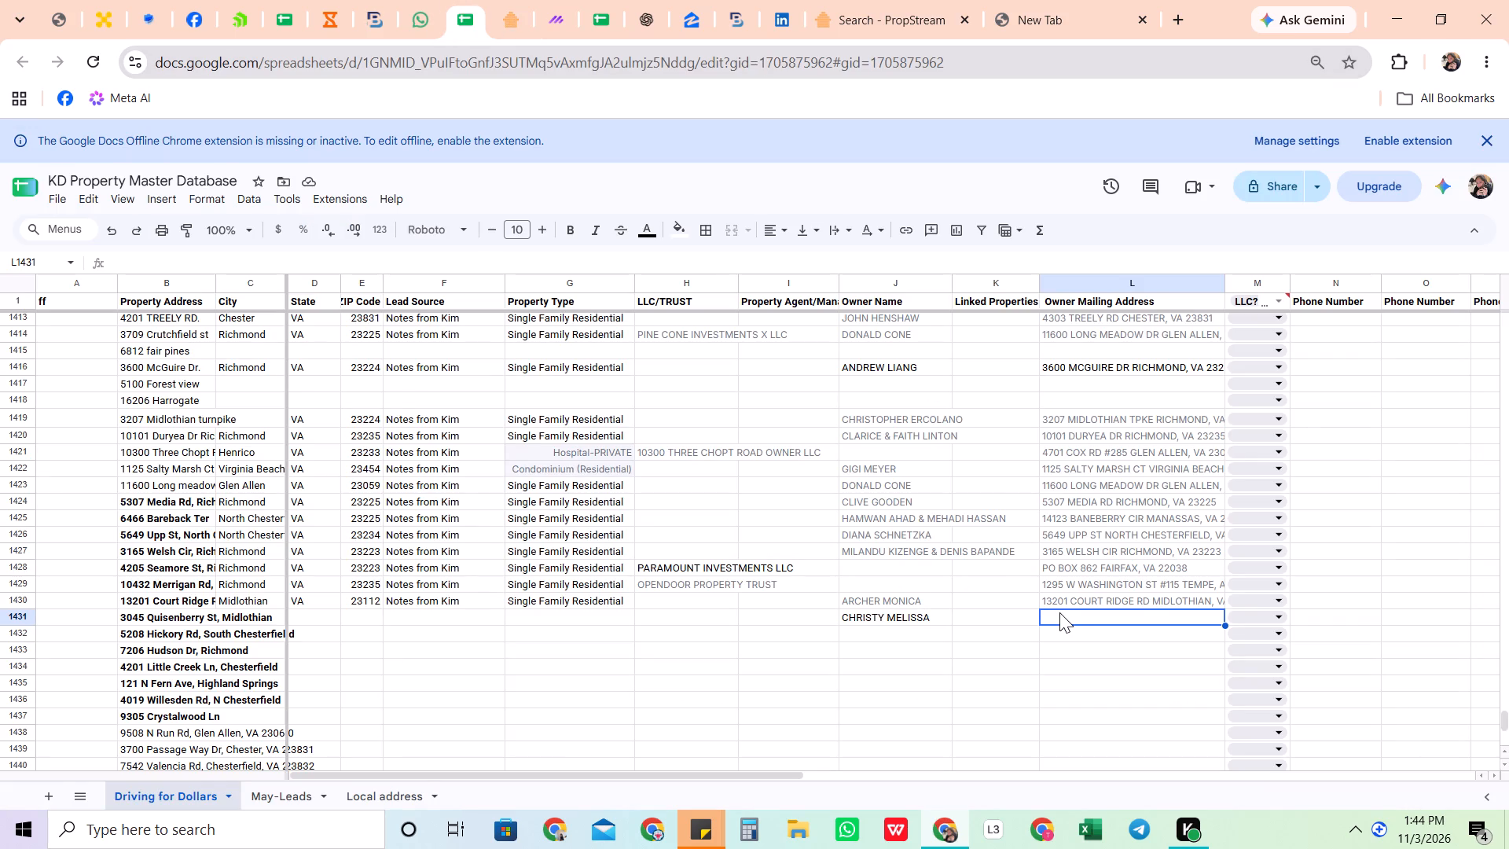
left_click(1059, 612)
double_click(1061, 617)
key("ctrl+v")
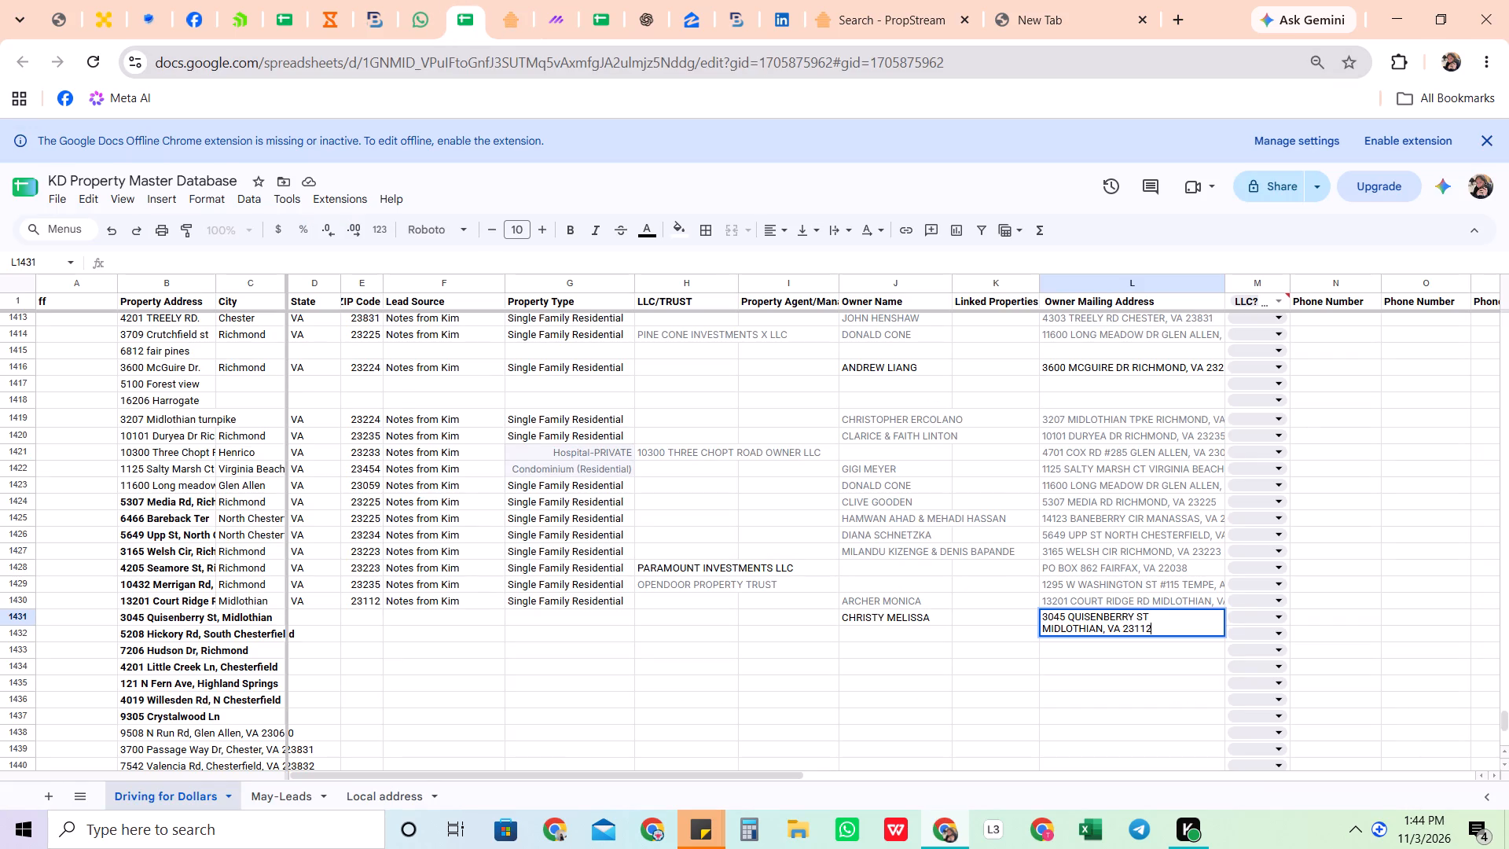
Copy the Property Type value from the PropStream property summary and return to the Driving for Dollars sheet.
left_click(599, 613)
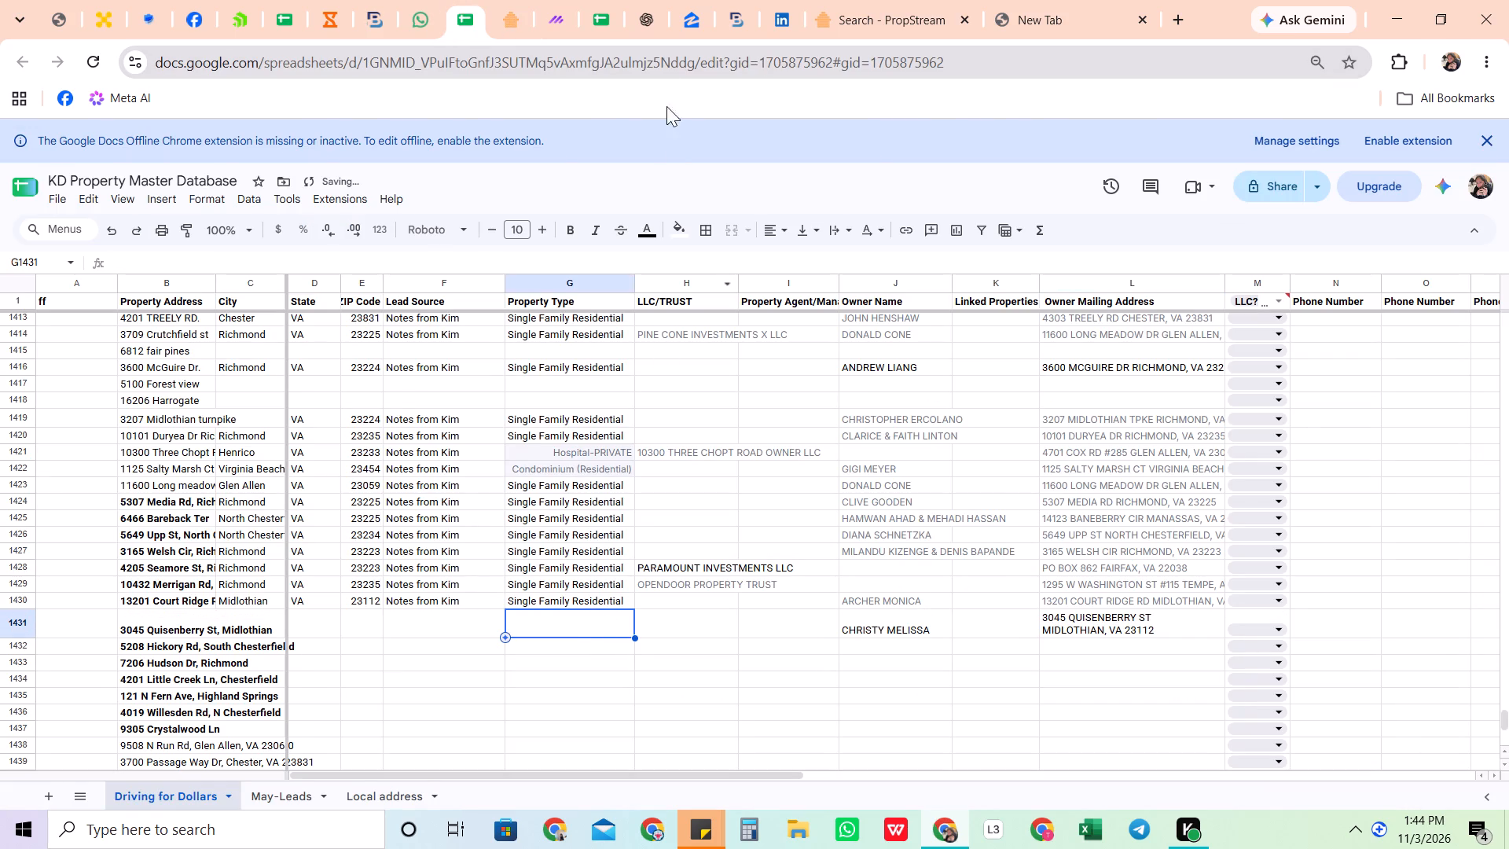
left_click(501, 6)
scroll(517, 400, "up", 3)
double_click(464, 224)
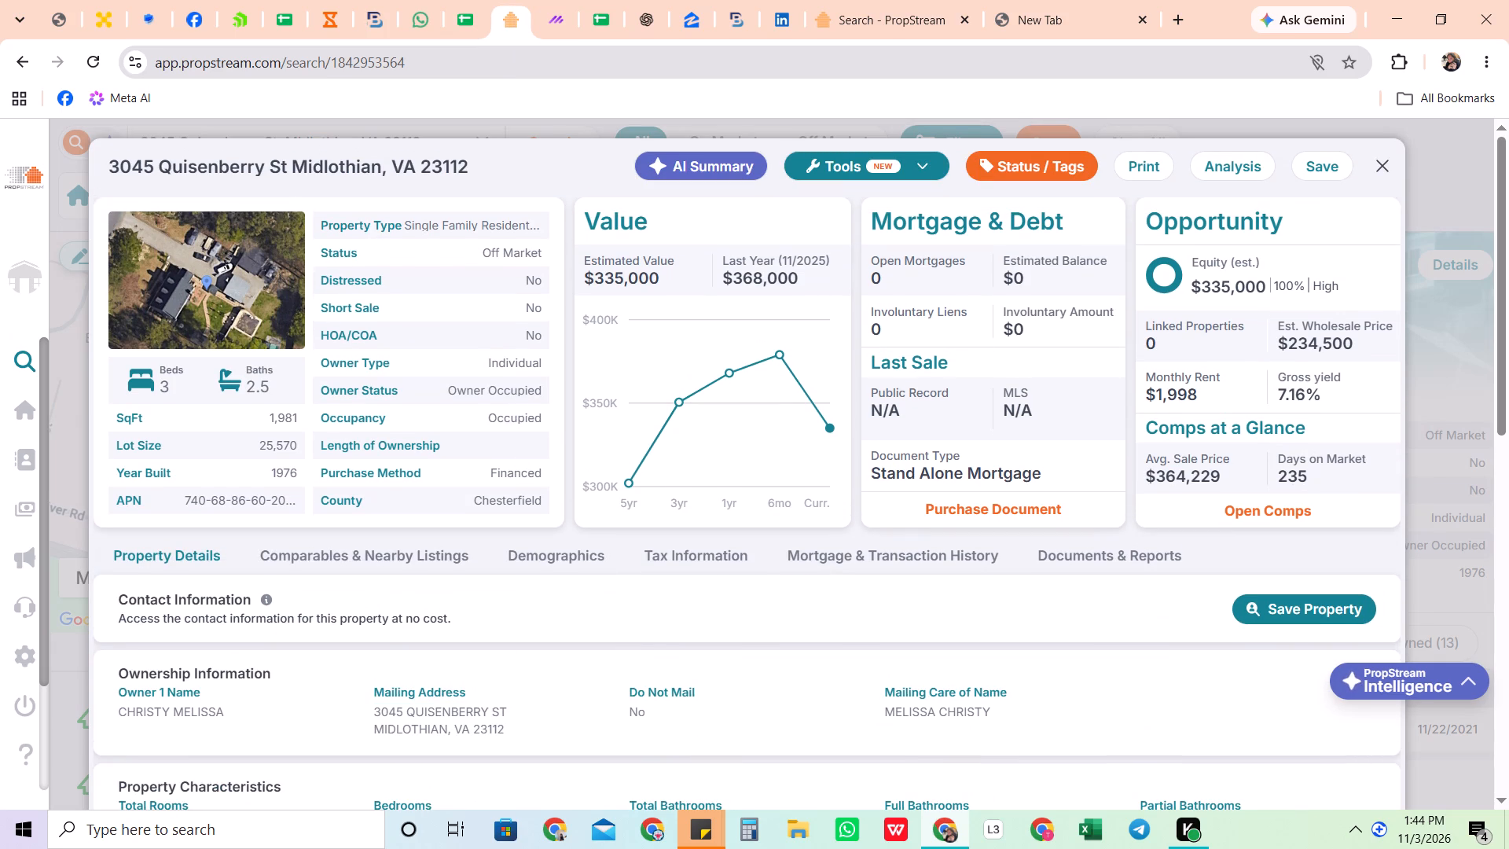
left_click_drag(405, 229, 591, 230)
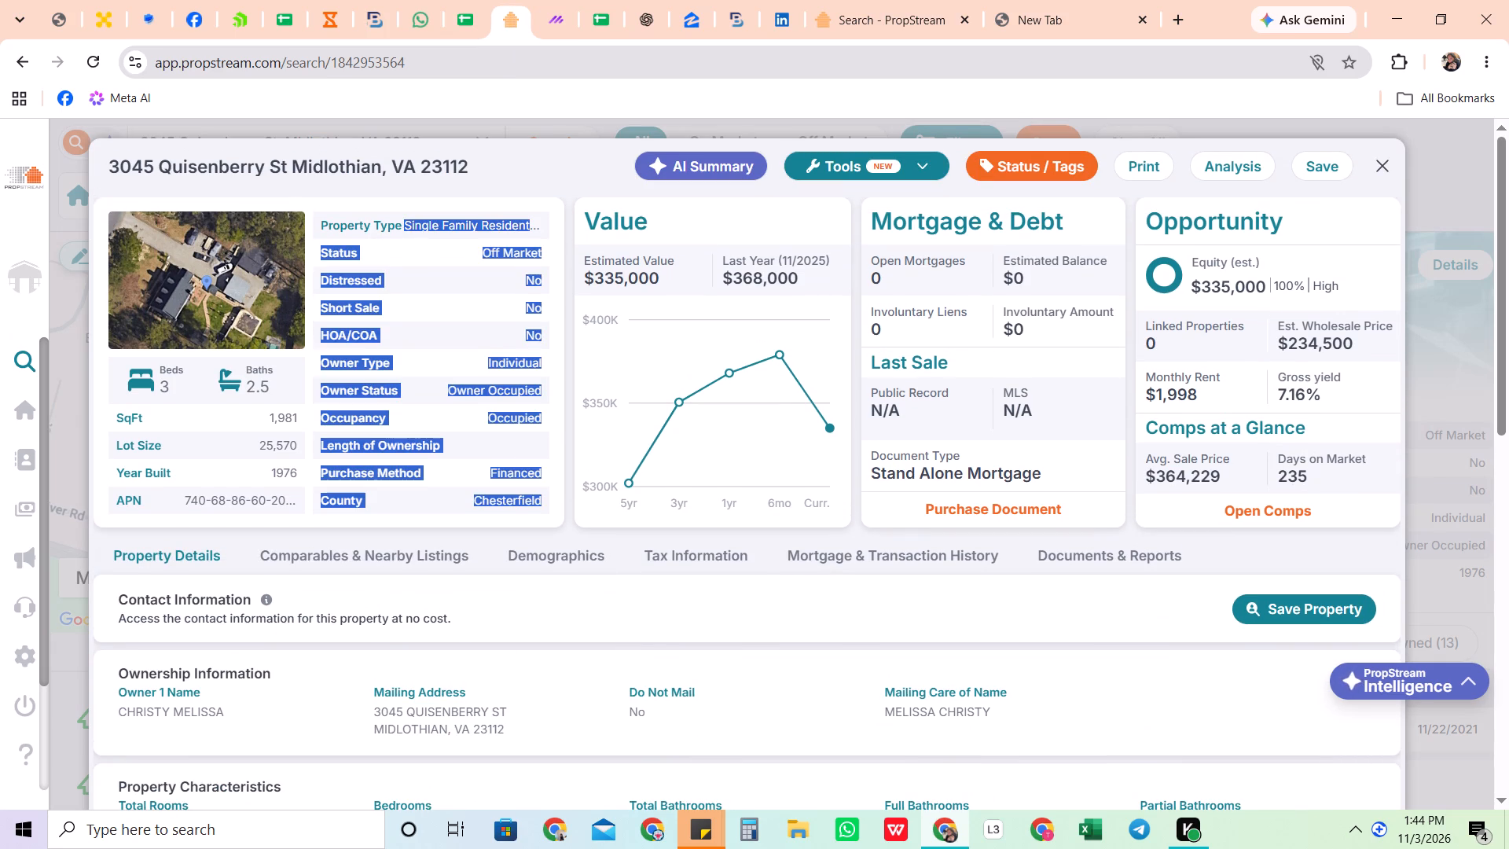
left_click_drag(591, 230, 538, 227)
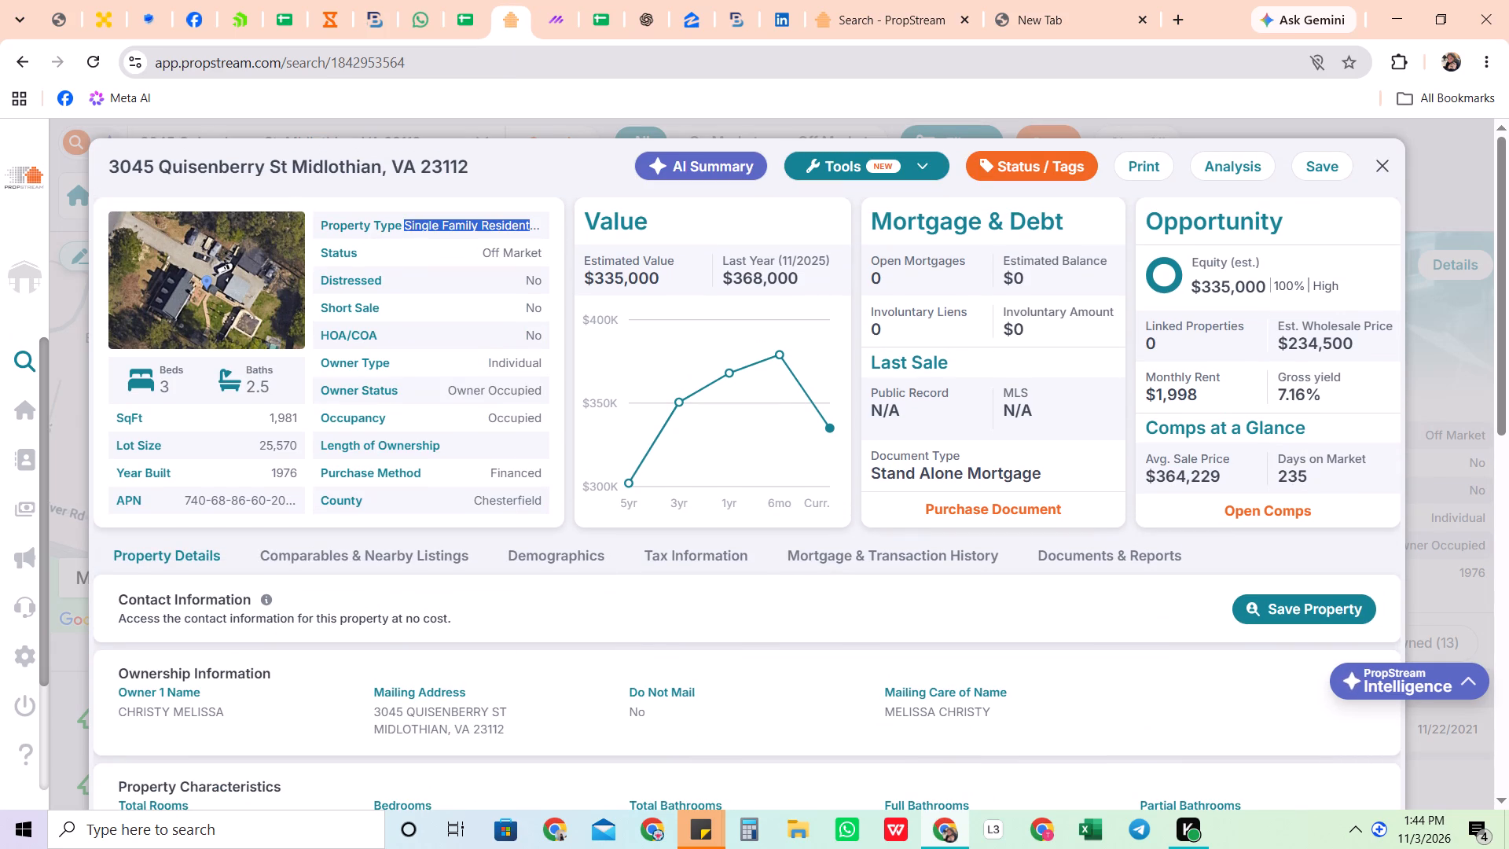
left_click_drag(538, 227, 538, 227)
key("ctrl+c")
double_click(493, 222)
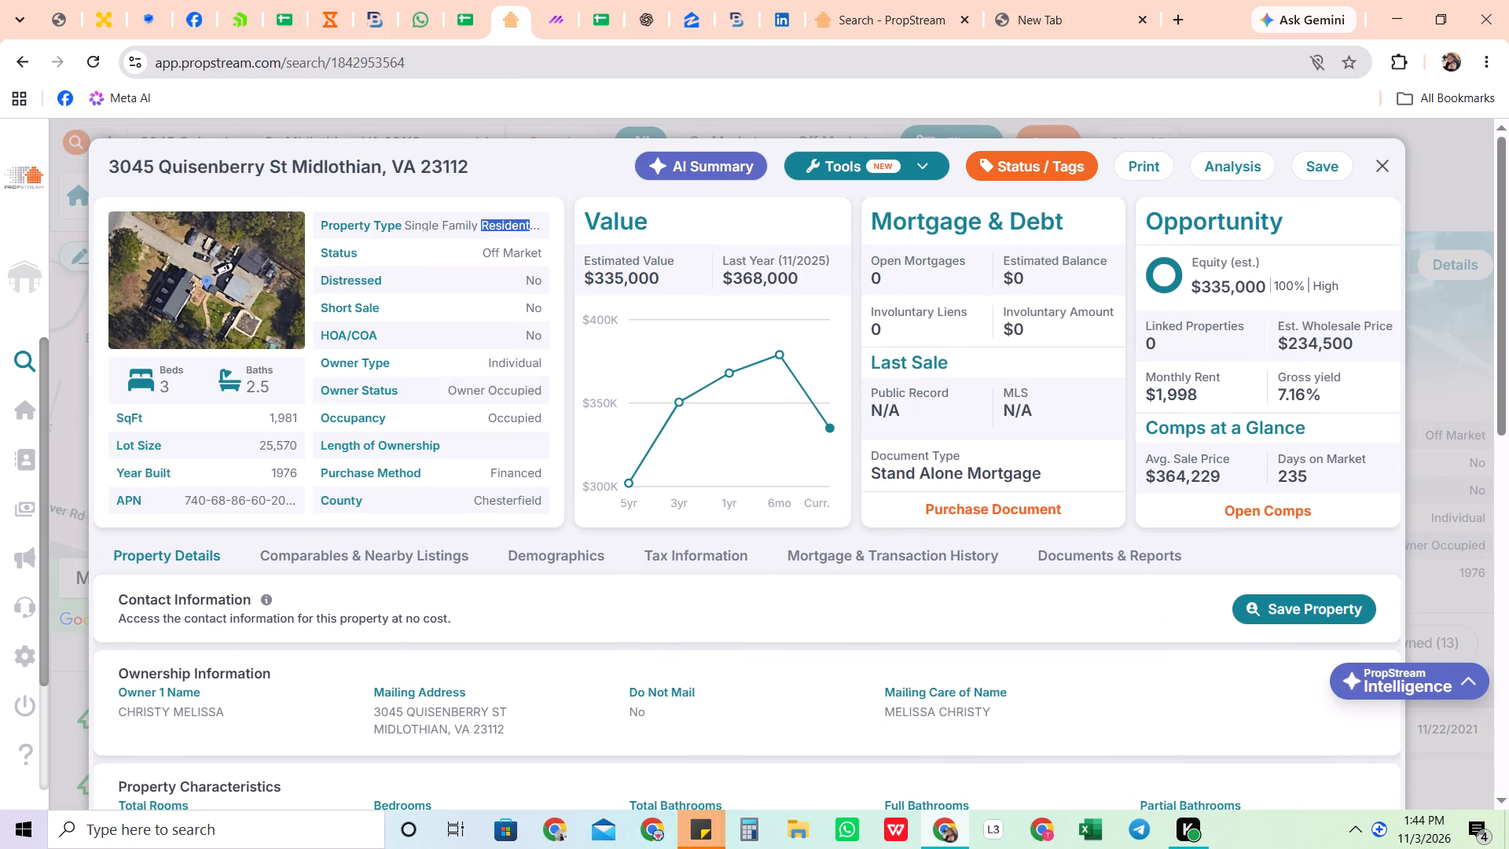
left_click(467, 14)
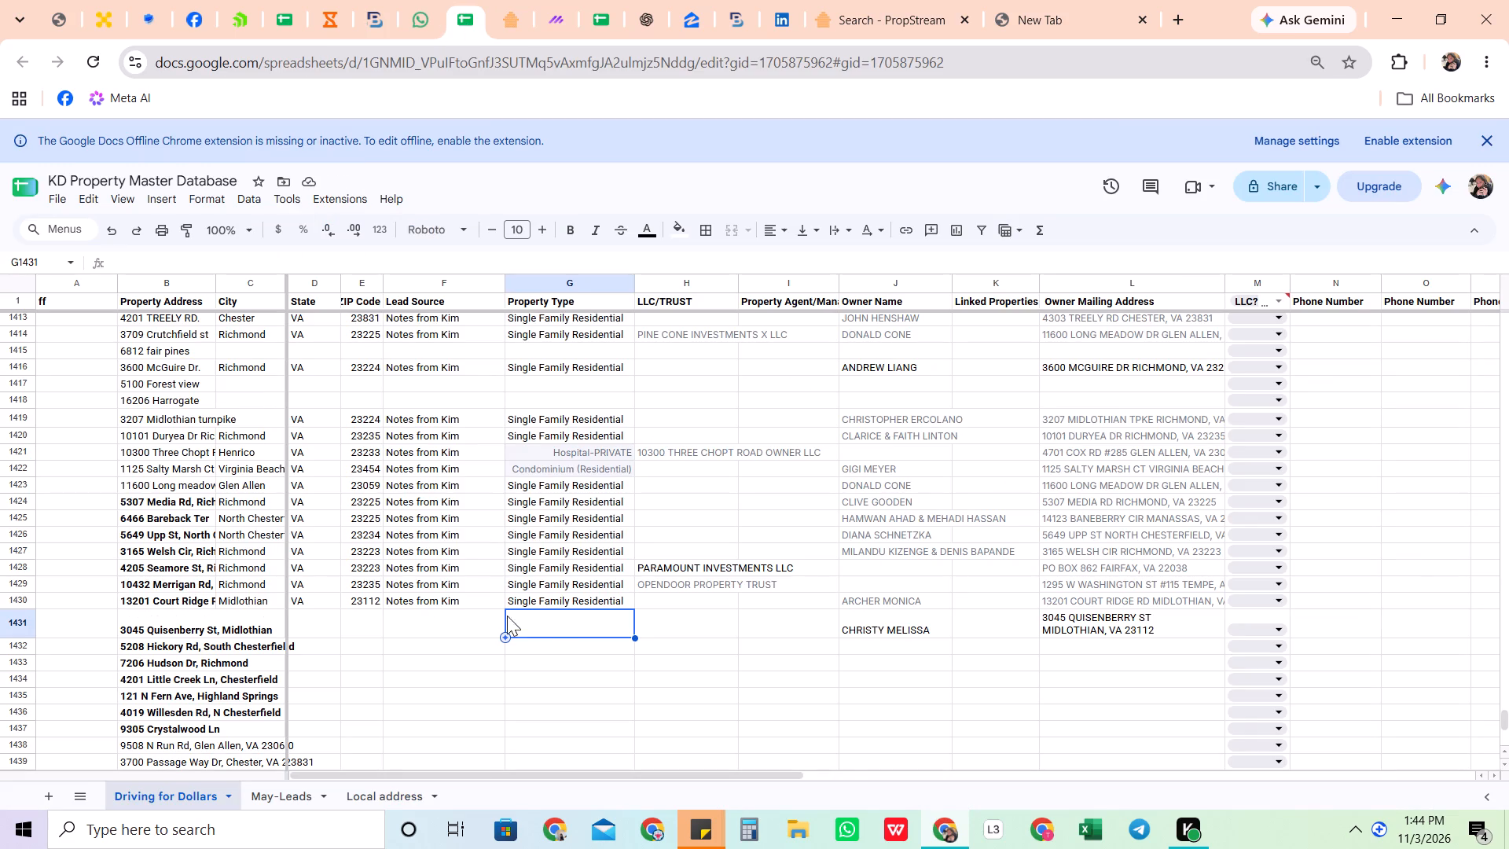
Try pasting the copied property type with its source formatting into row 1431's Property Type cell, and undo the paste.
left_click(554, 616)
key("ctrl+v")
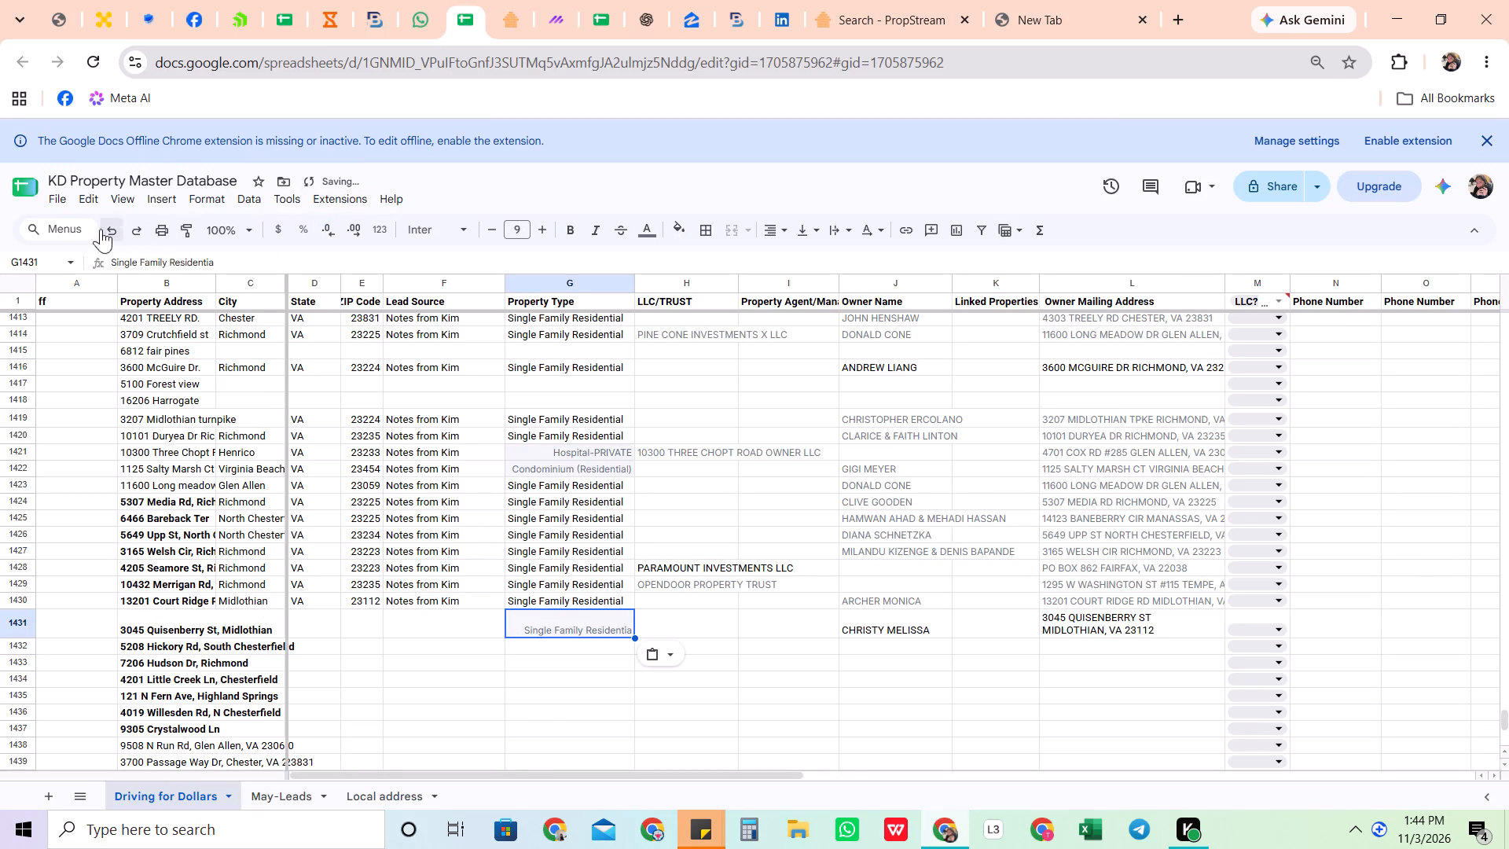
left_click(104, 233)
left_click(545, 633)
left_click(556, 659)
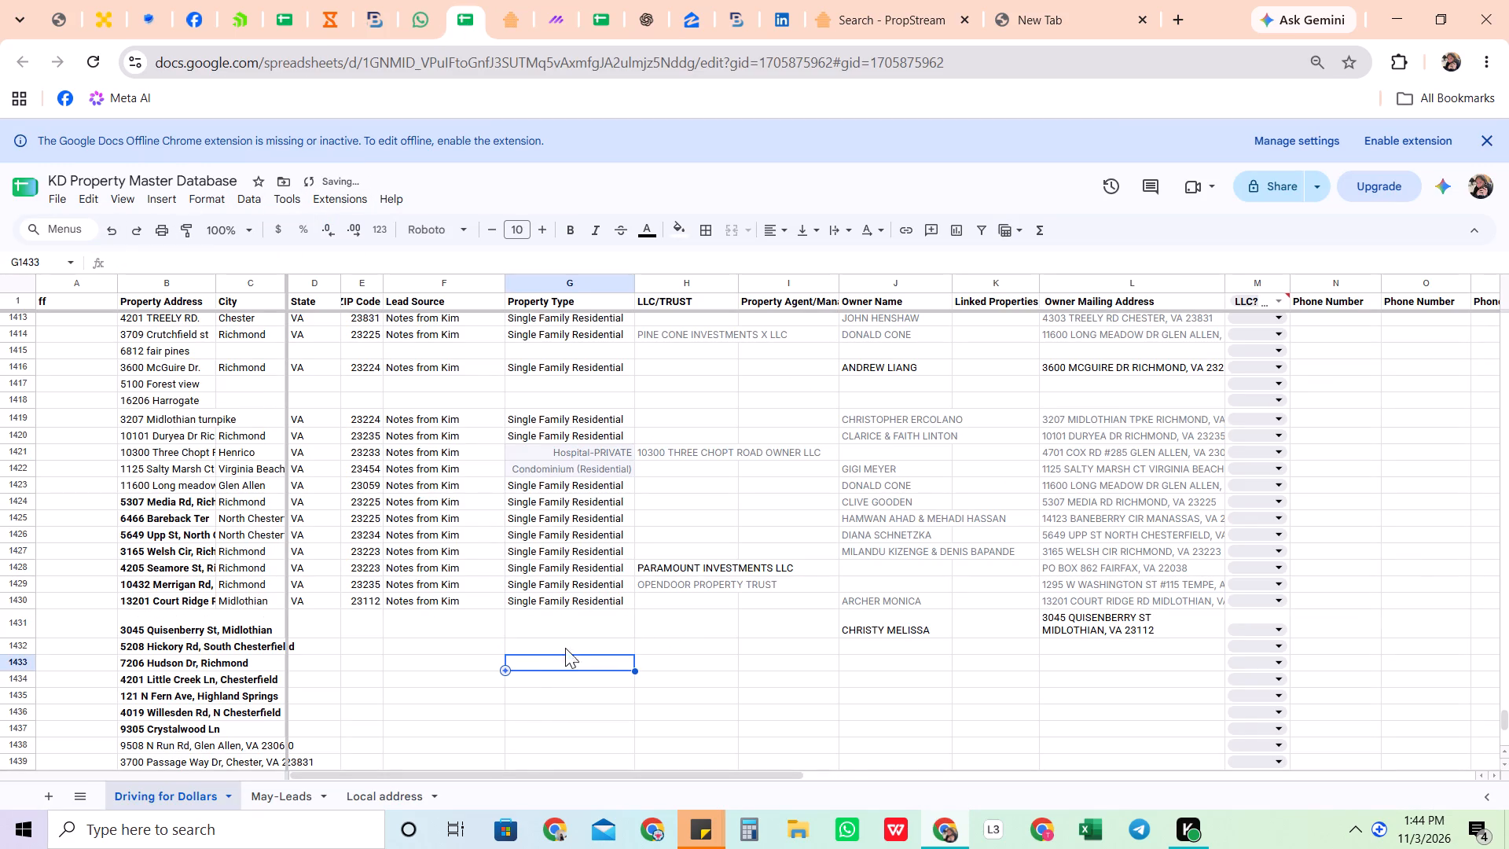
Put row 1431's two-line Owner Mailing Address on one line, with a space in place of the line break.
left_click(1146, 616)
left_click(1158, 624)
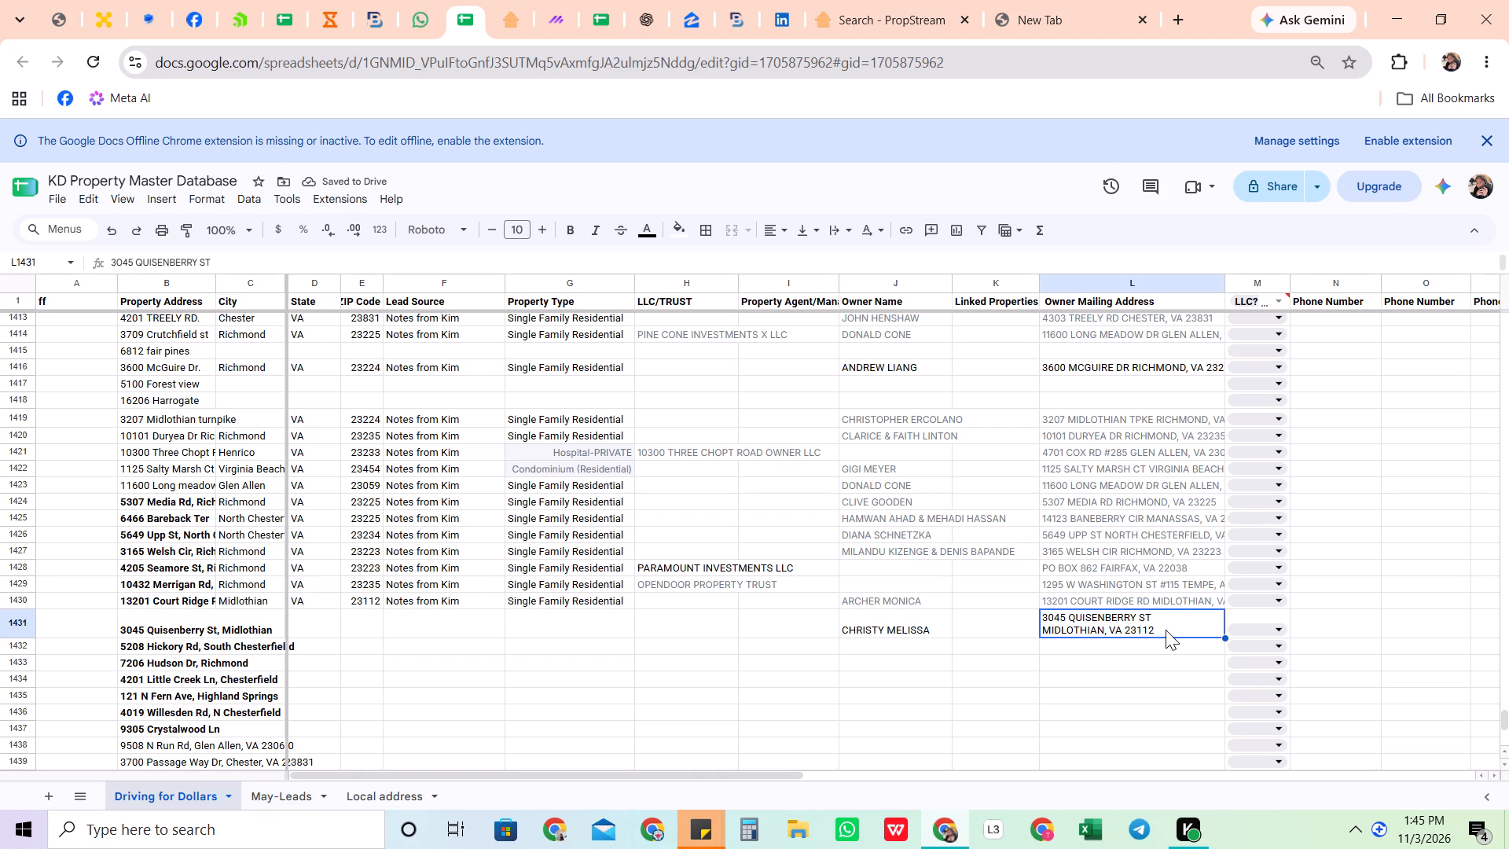
double_click(1166, 630)
left_click(1041, 628)
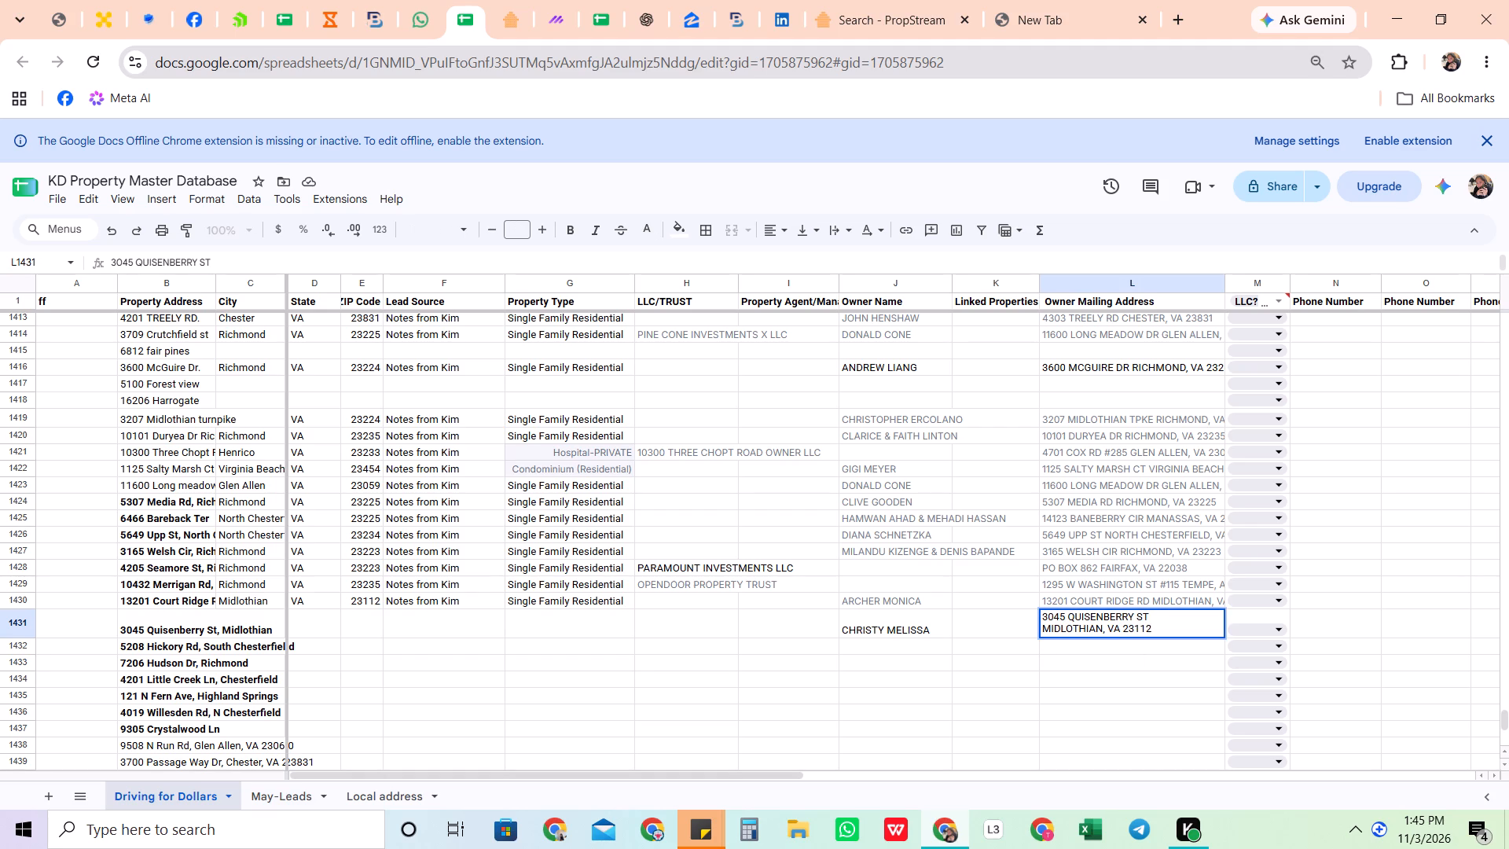
left_click(1043, 633)
key("BackSpace")
key("space")
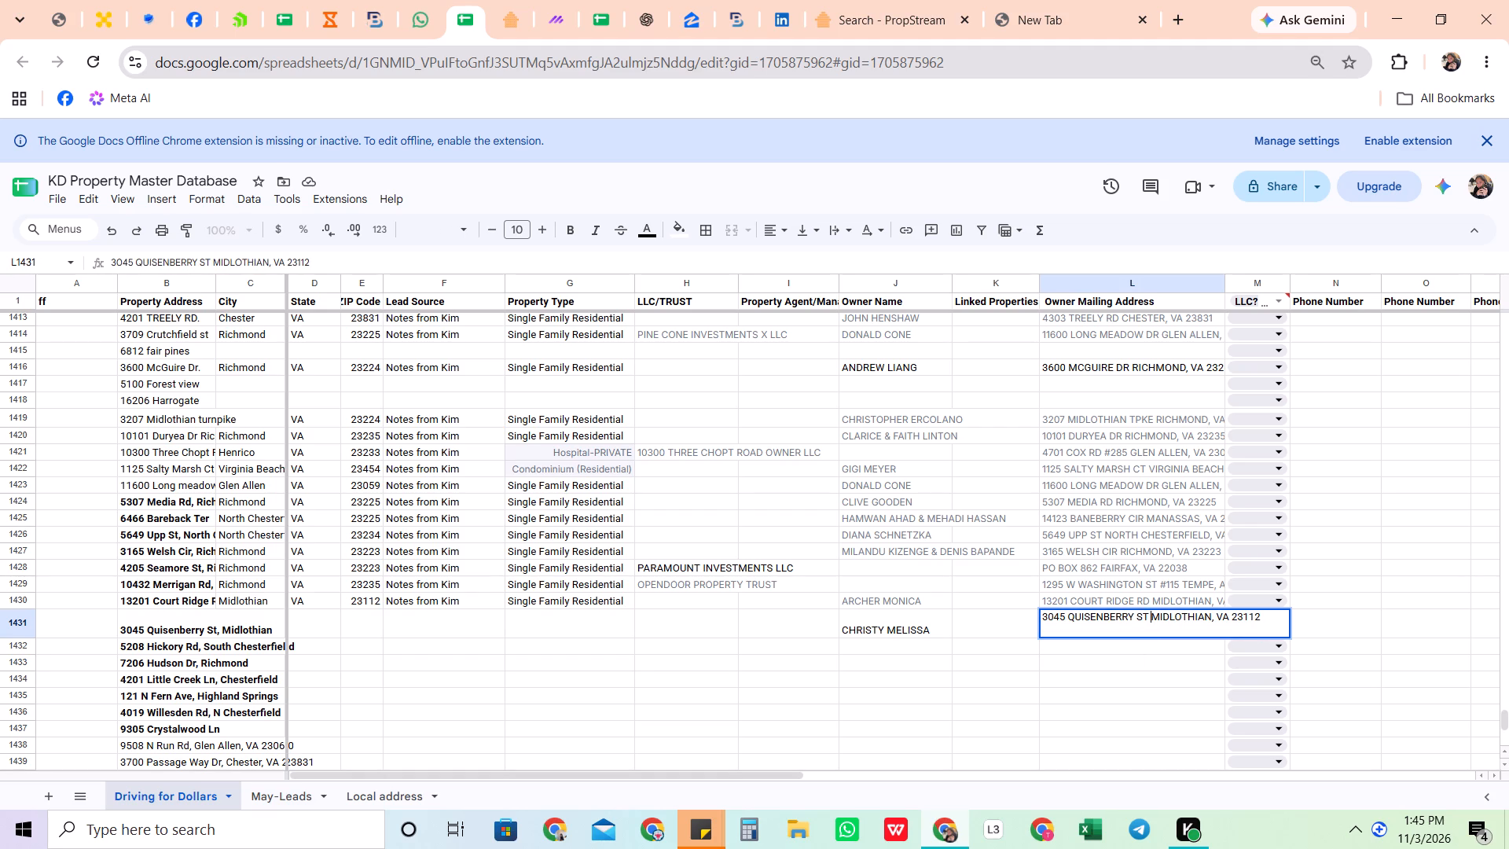
left_click(1114, 717)
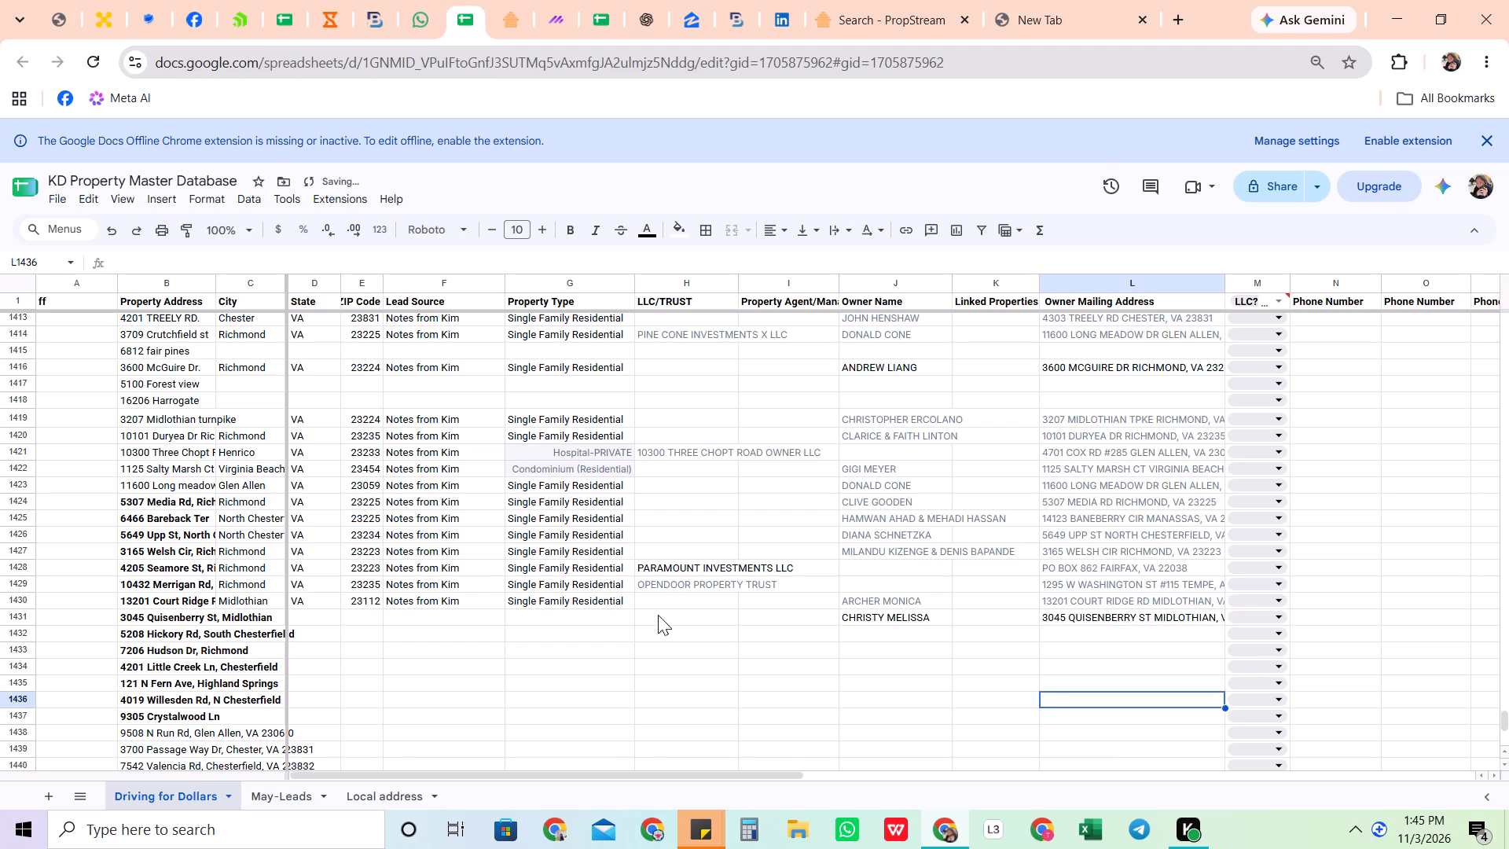
Fill row 1431's Property Type cell with the copied text and complete it as Single Family Residential.
double_click(583, 619)
key("ctrl+v")
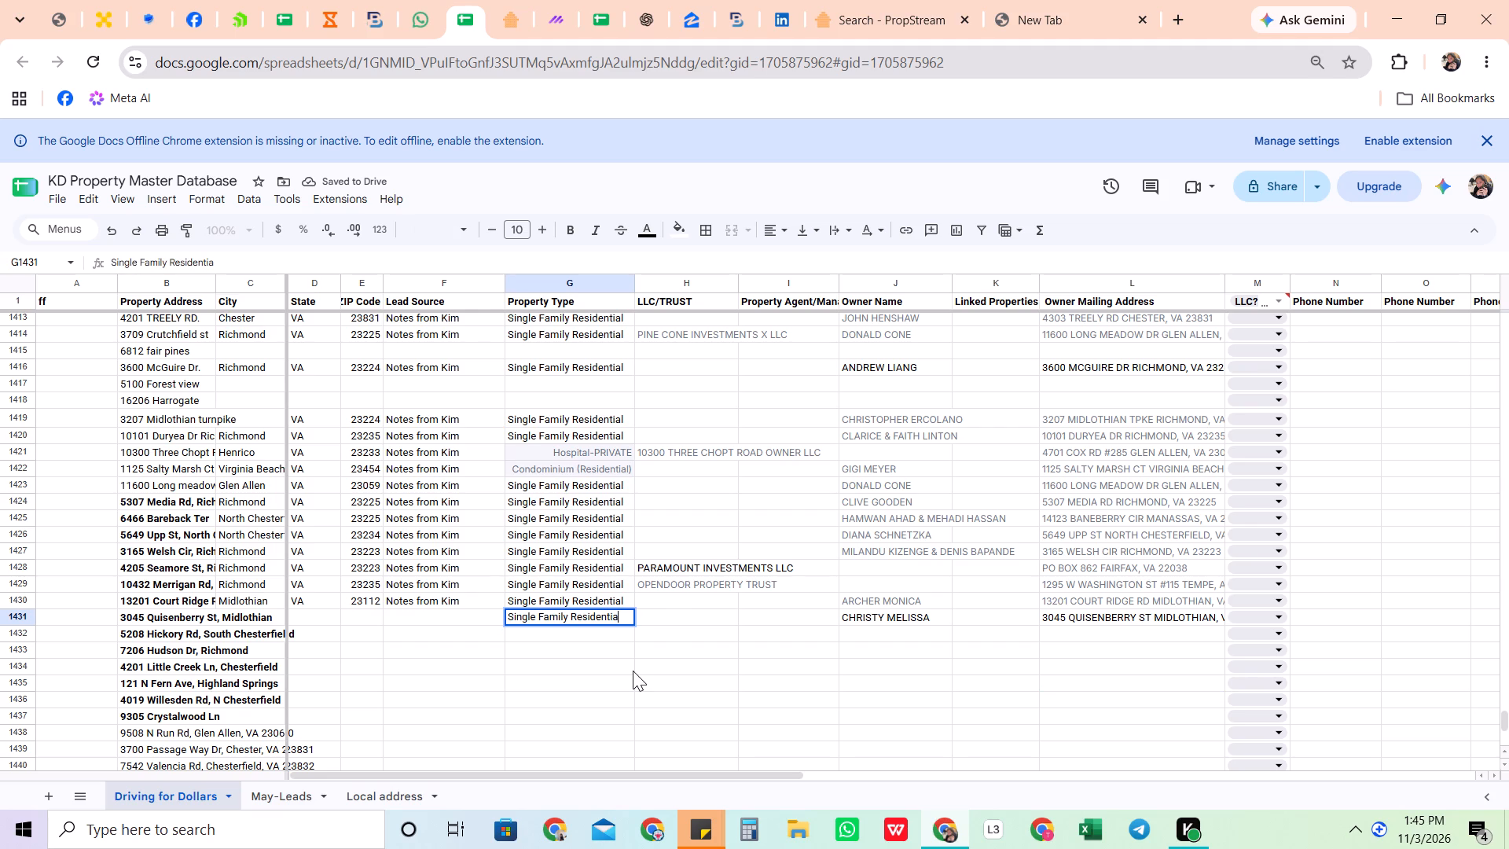
left_click(633, 671)
double_click(626, 616)
key("l")
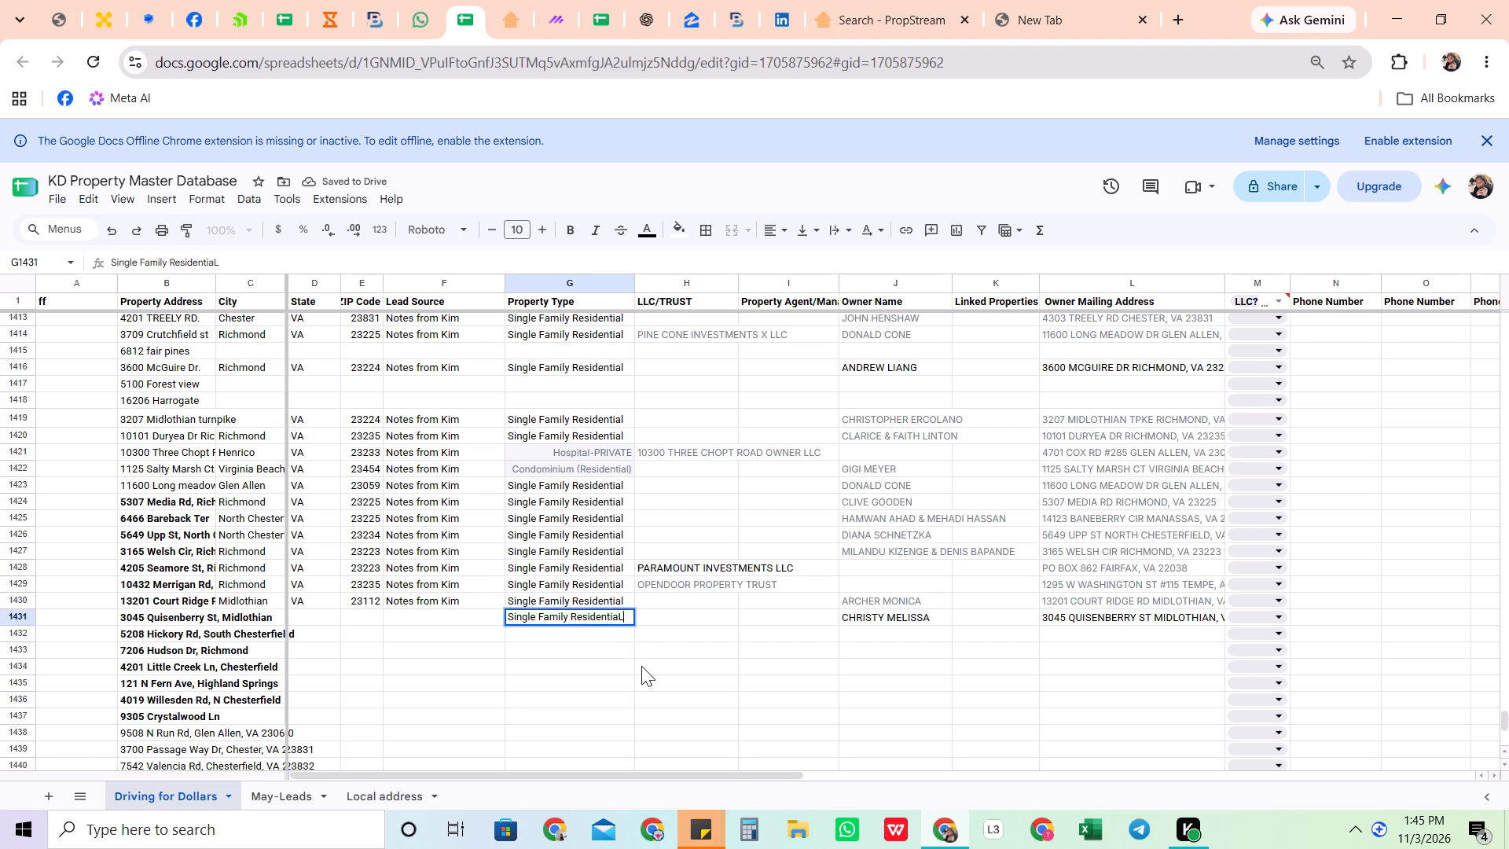
key("BackSpace")
Copy the lead source Notes from Kim from row 1430 into row 1431's Lead Source cell.
left_click(427, 608)
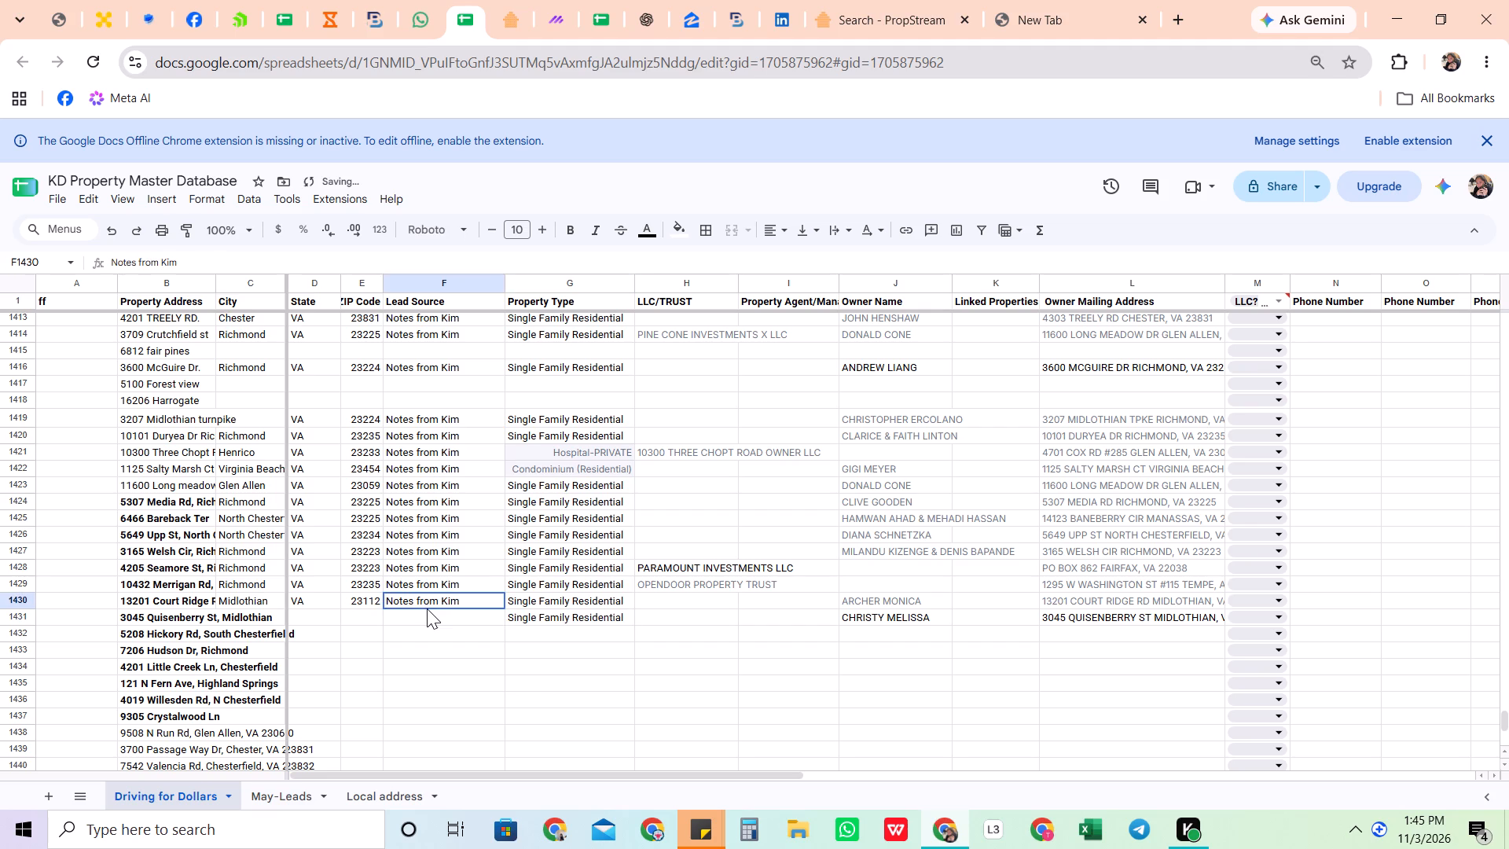
left_click(439, 598)
key("ctrl+c")
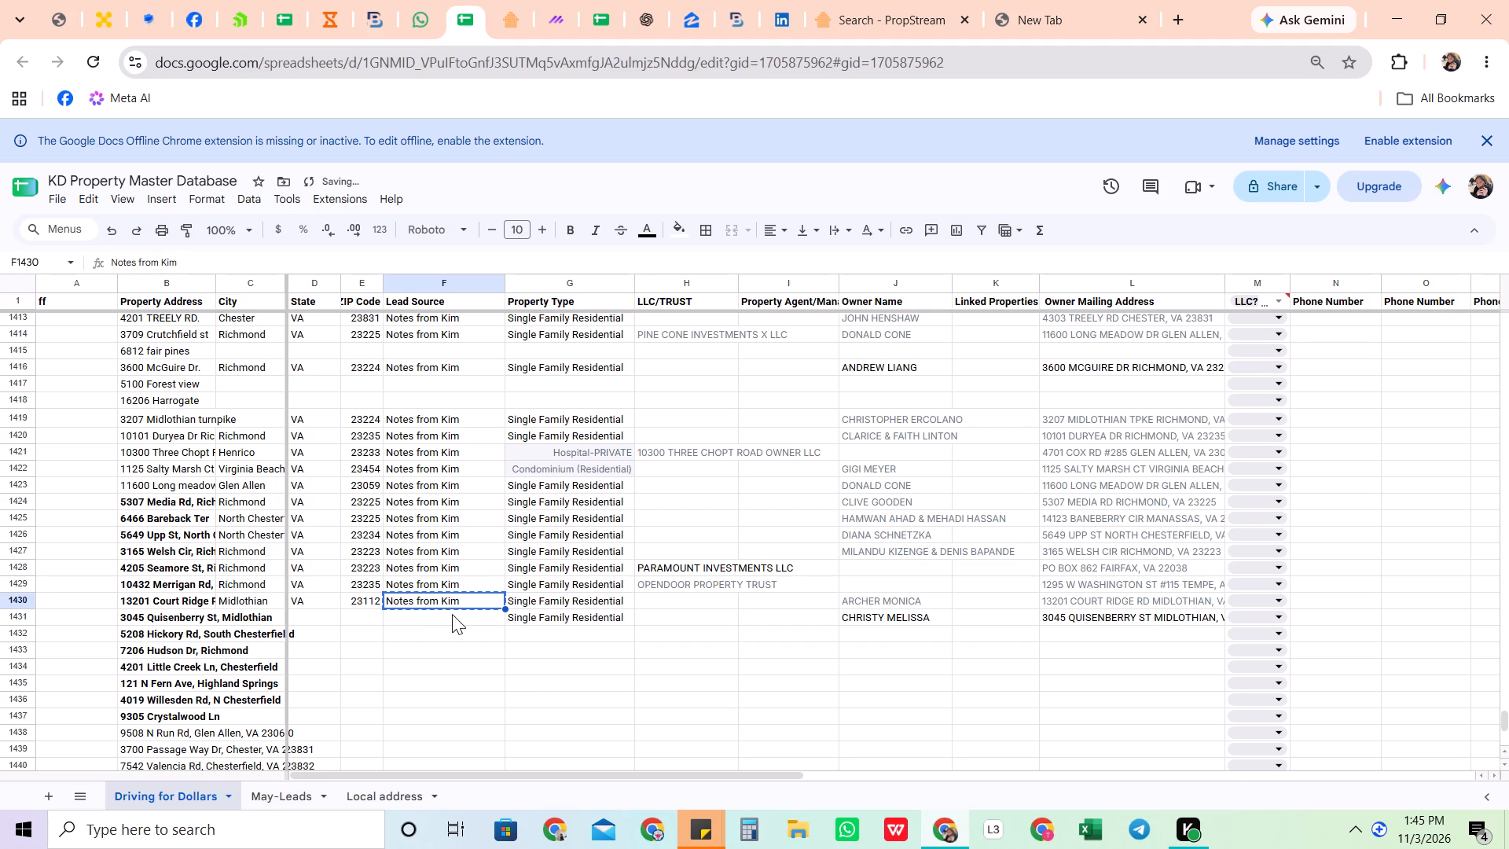
left_click(454, 614)
key("ctrl+v")
left_click(475, 643)
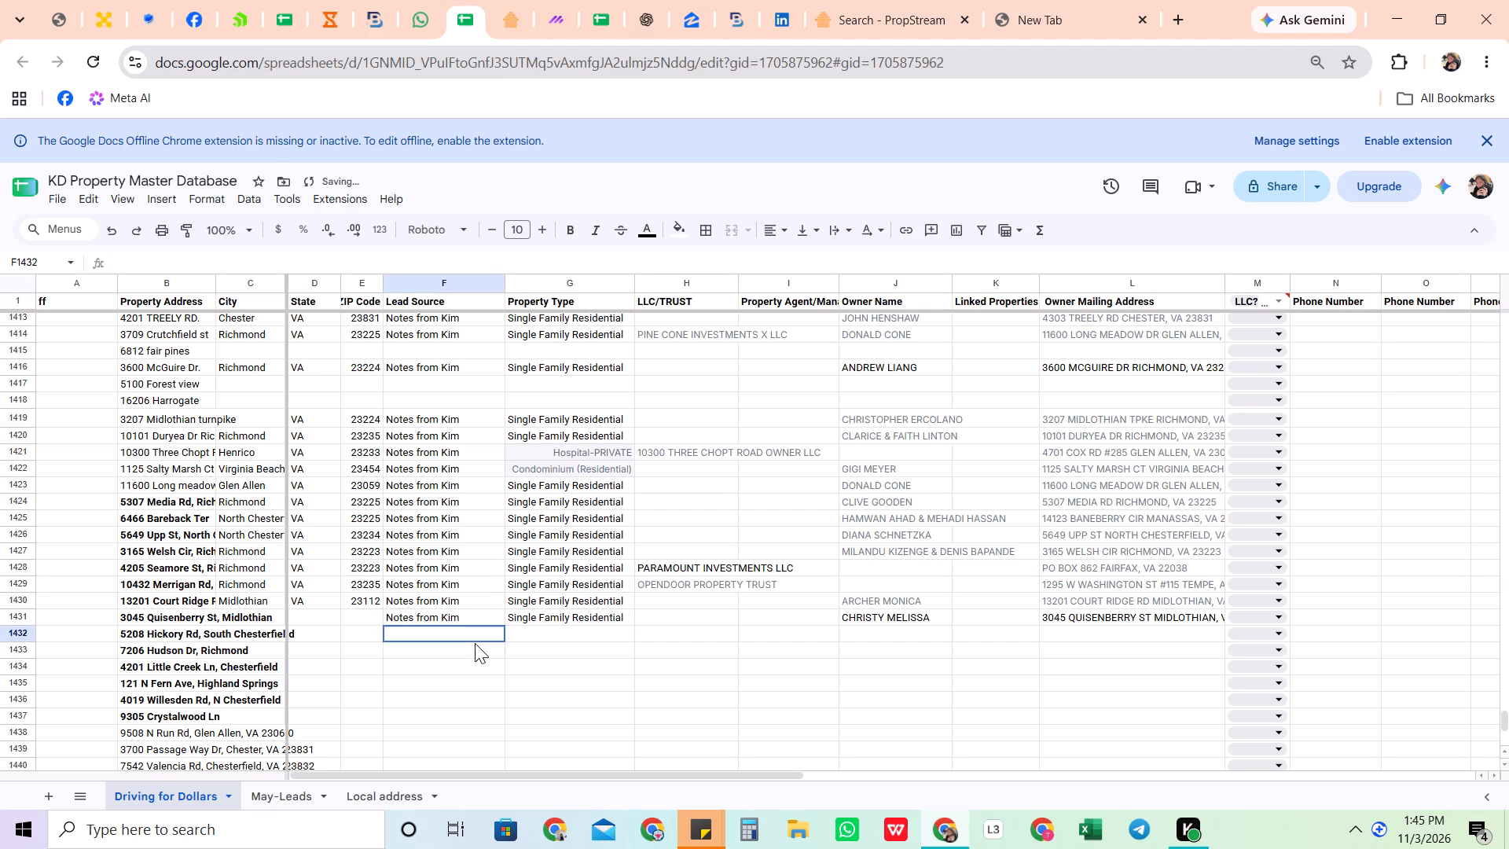
Enter VA in row 1431's State cell.
left_click(326, 616)
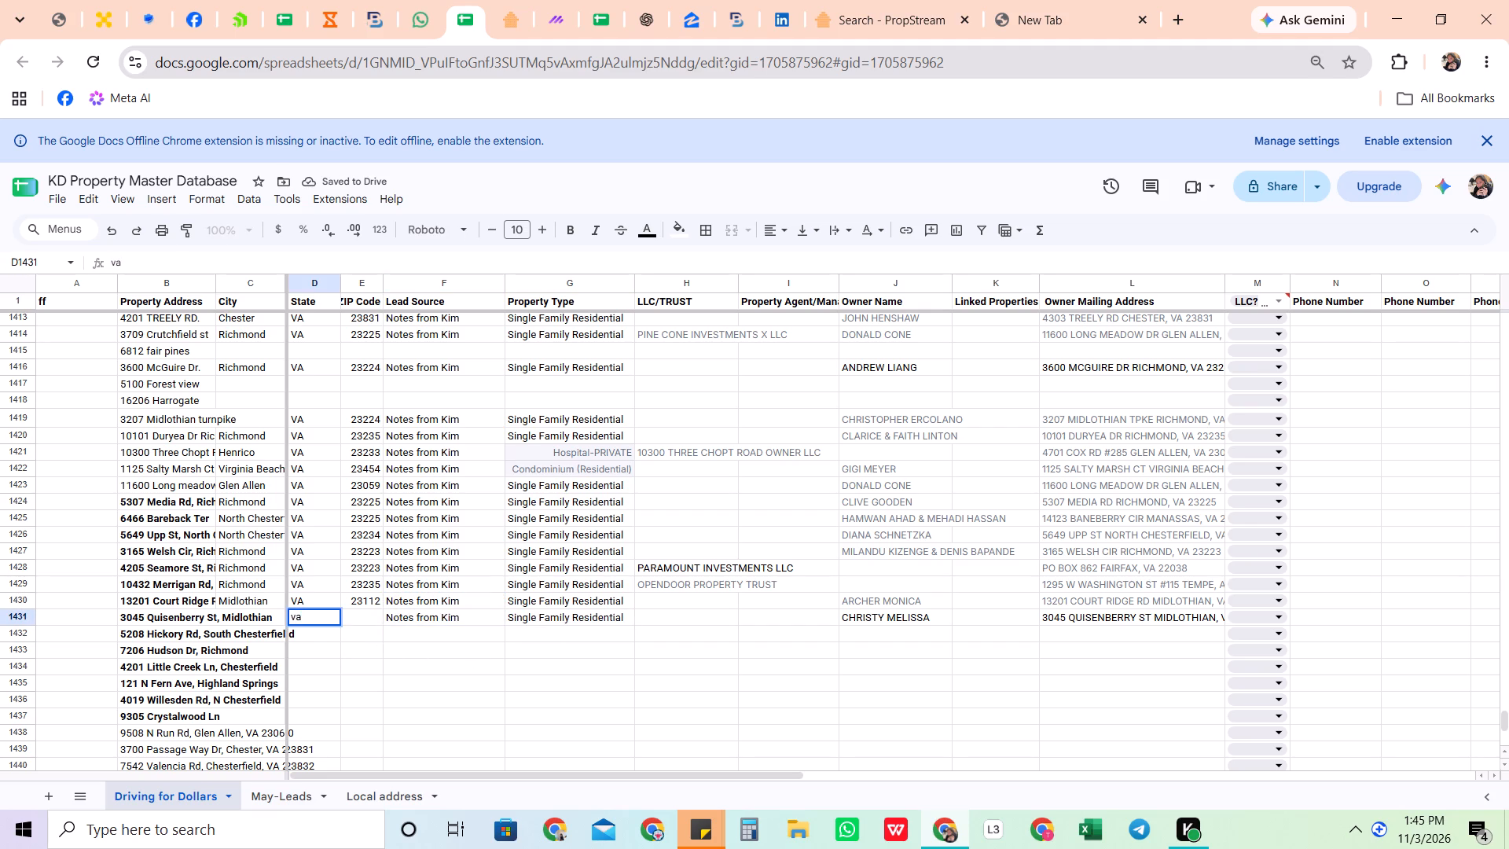
key("BackSpace")
key("BackSpace")
type("VA")
Copy the ZIP code 23112 from row 1431's property record in PropStream for the sheet's ZIP Code cell.
left_click(493, 13)
left_click(430, 163)
left_click_drag(422, 167, 426, 167)
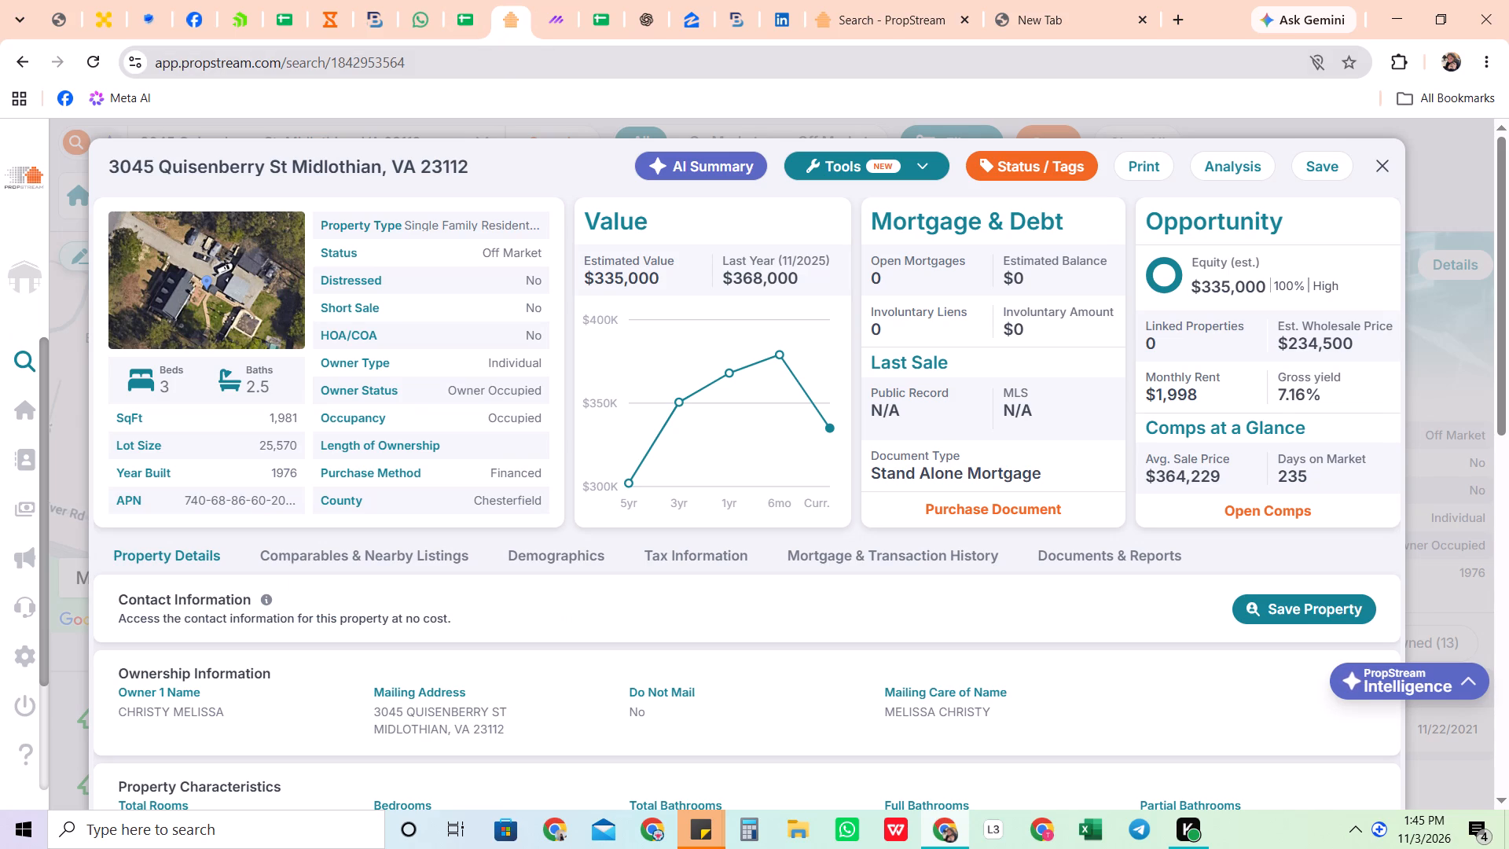
left_click_drag(426, 167, 512, 165)
key("ctrl+c")
left_click(475, 16)
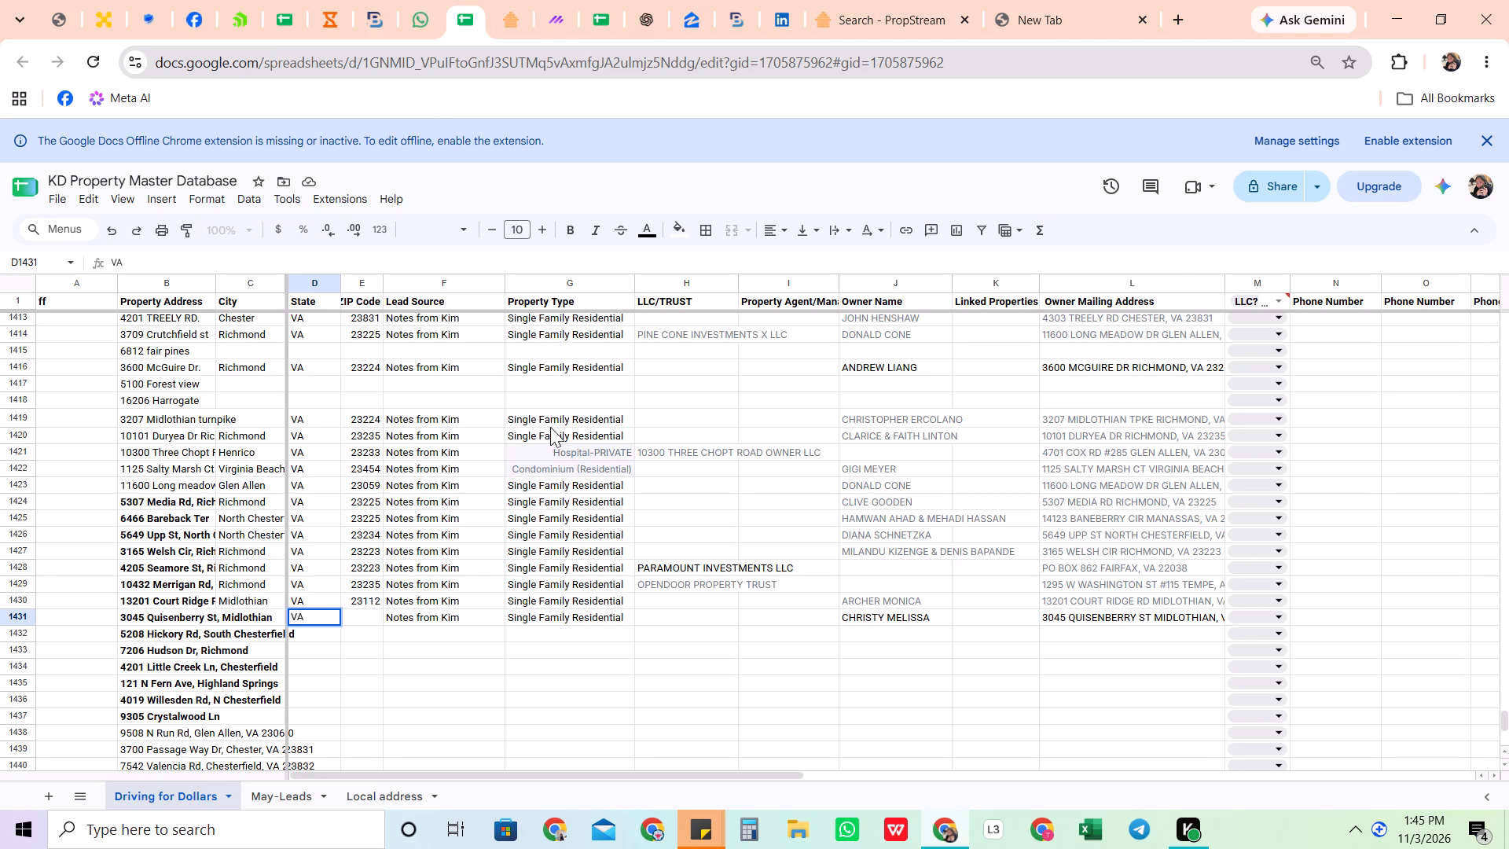
left_click(374, 615)
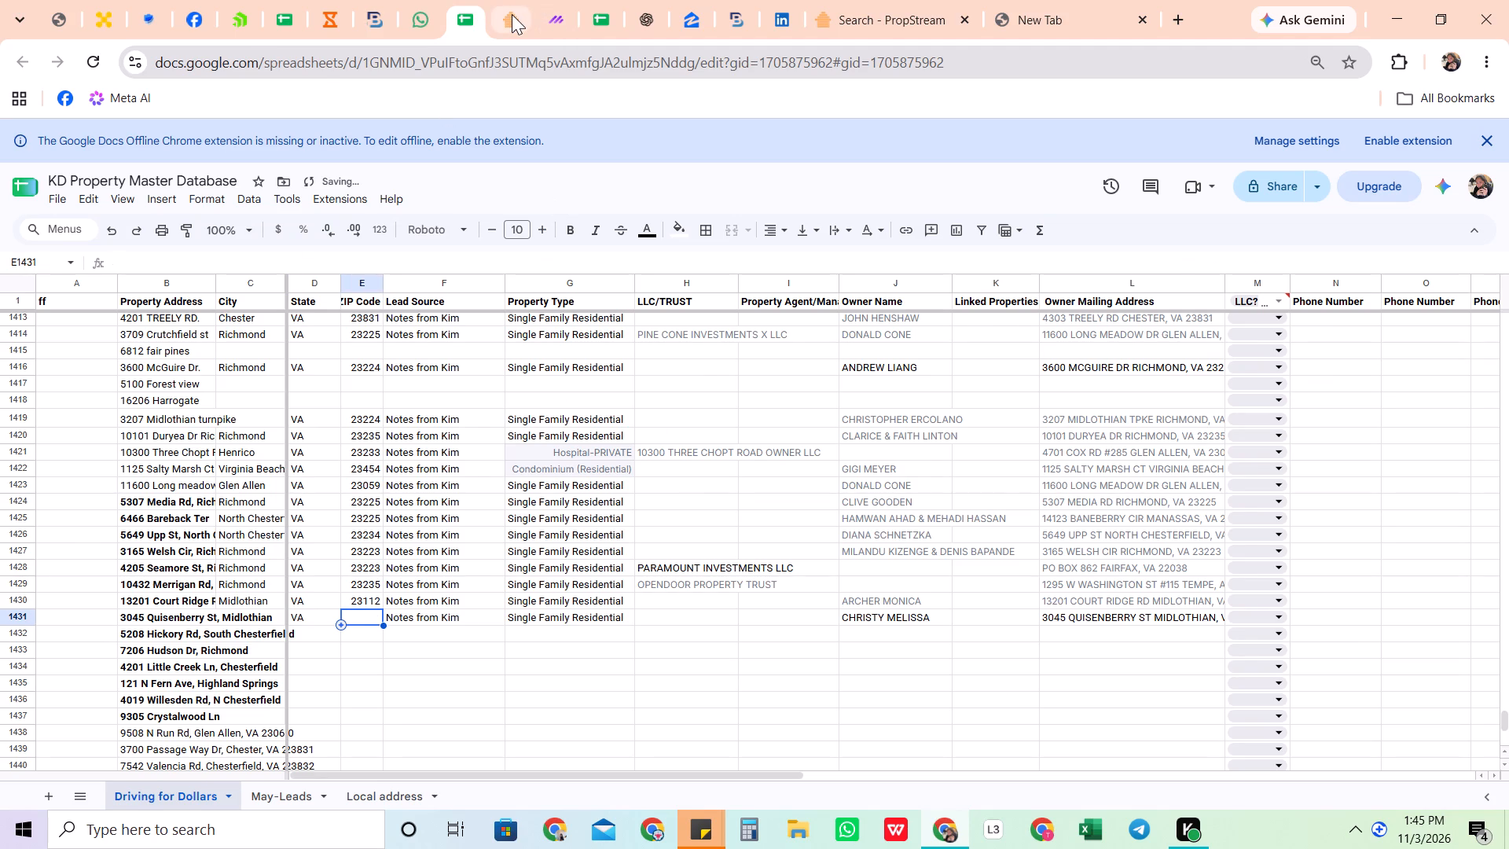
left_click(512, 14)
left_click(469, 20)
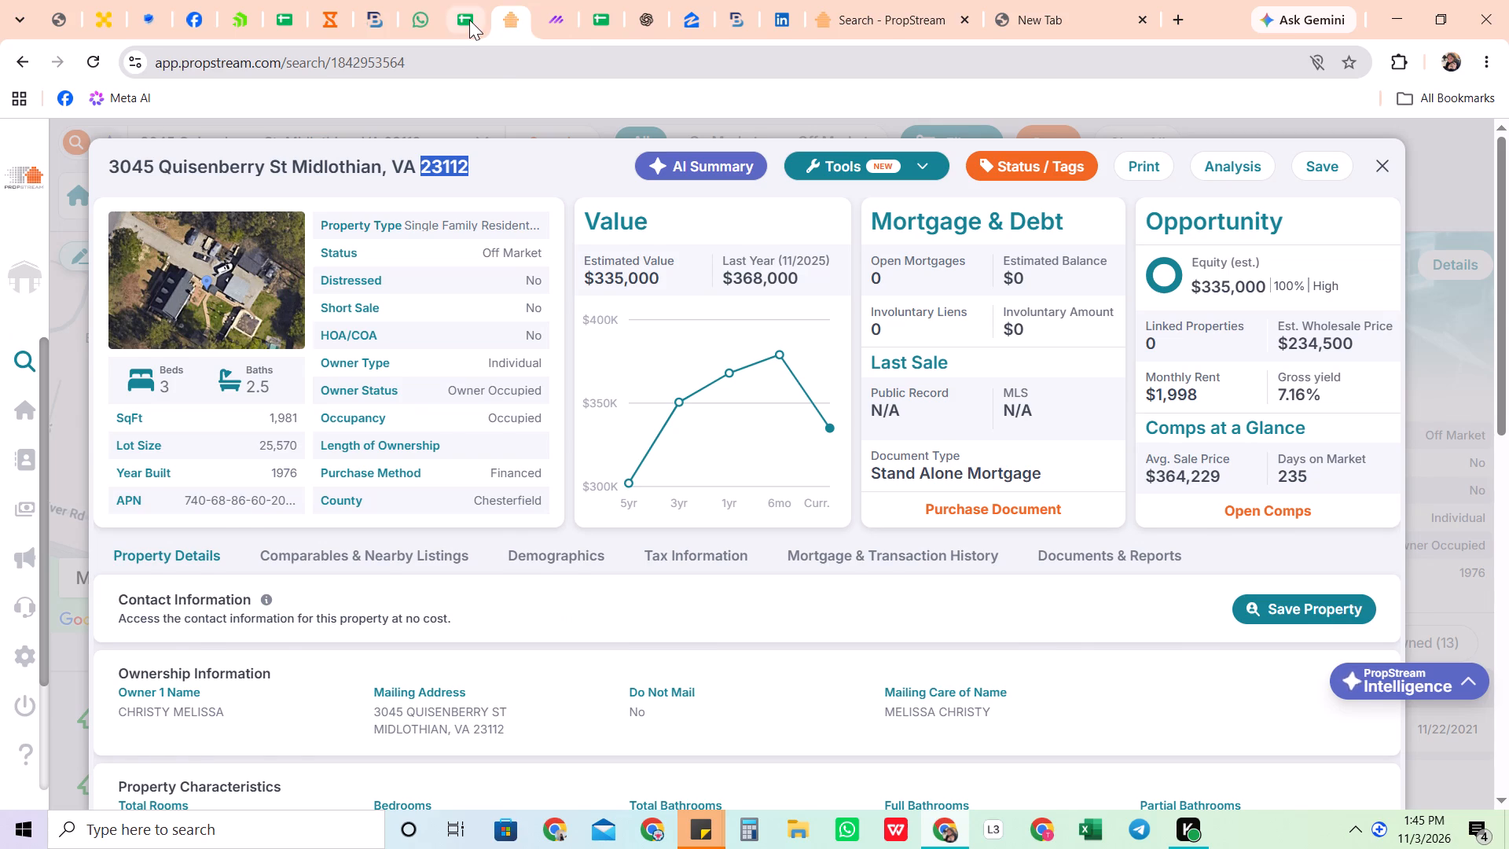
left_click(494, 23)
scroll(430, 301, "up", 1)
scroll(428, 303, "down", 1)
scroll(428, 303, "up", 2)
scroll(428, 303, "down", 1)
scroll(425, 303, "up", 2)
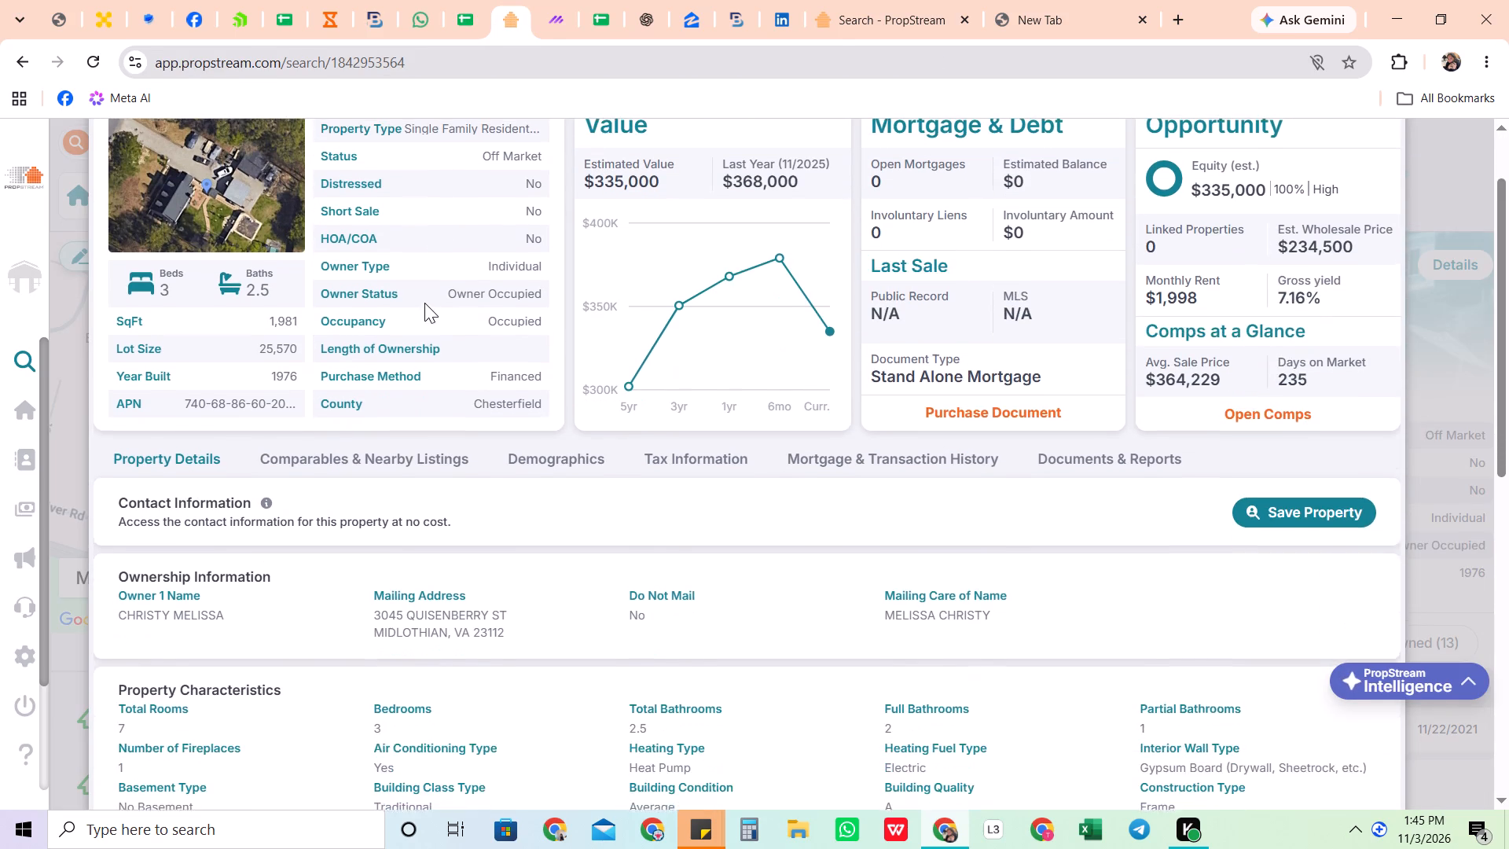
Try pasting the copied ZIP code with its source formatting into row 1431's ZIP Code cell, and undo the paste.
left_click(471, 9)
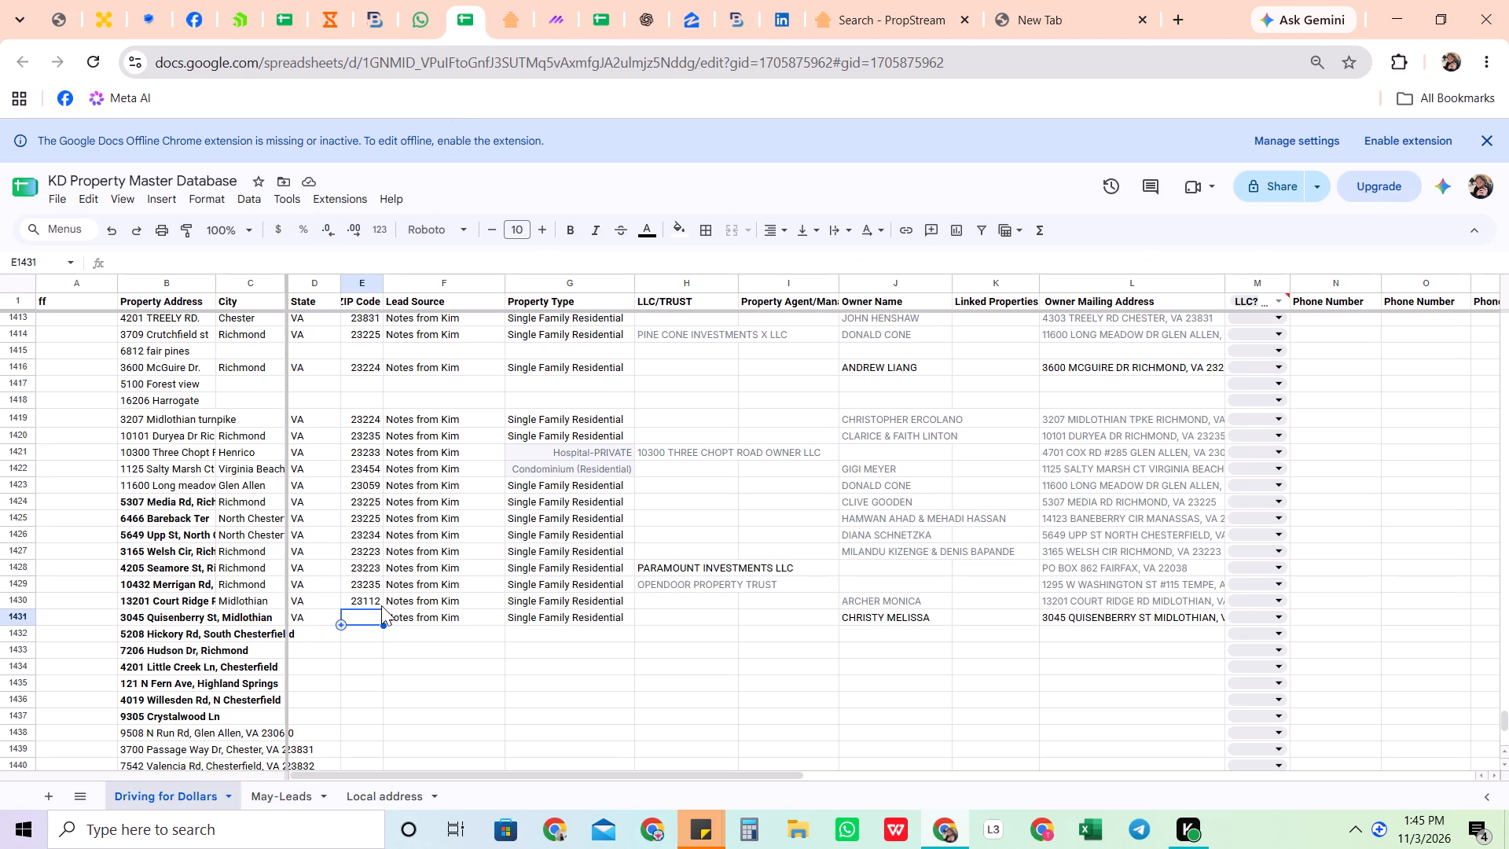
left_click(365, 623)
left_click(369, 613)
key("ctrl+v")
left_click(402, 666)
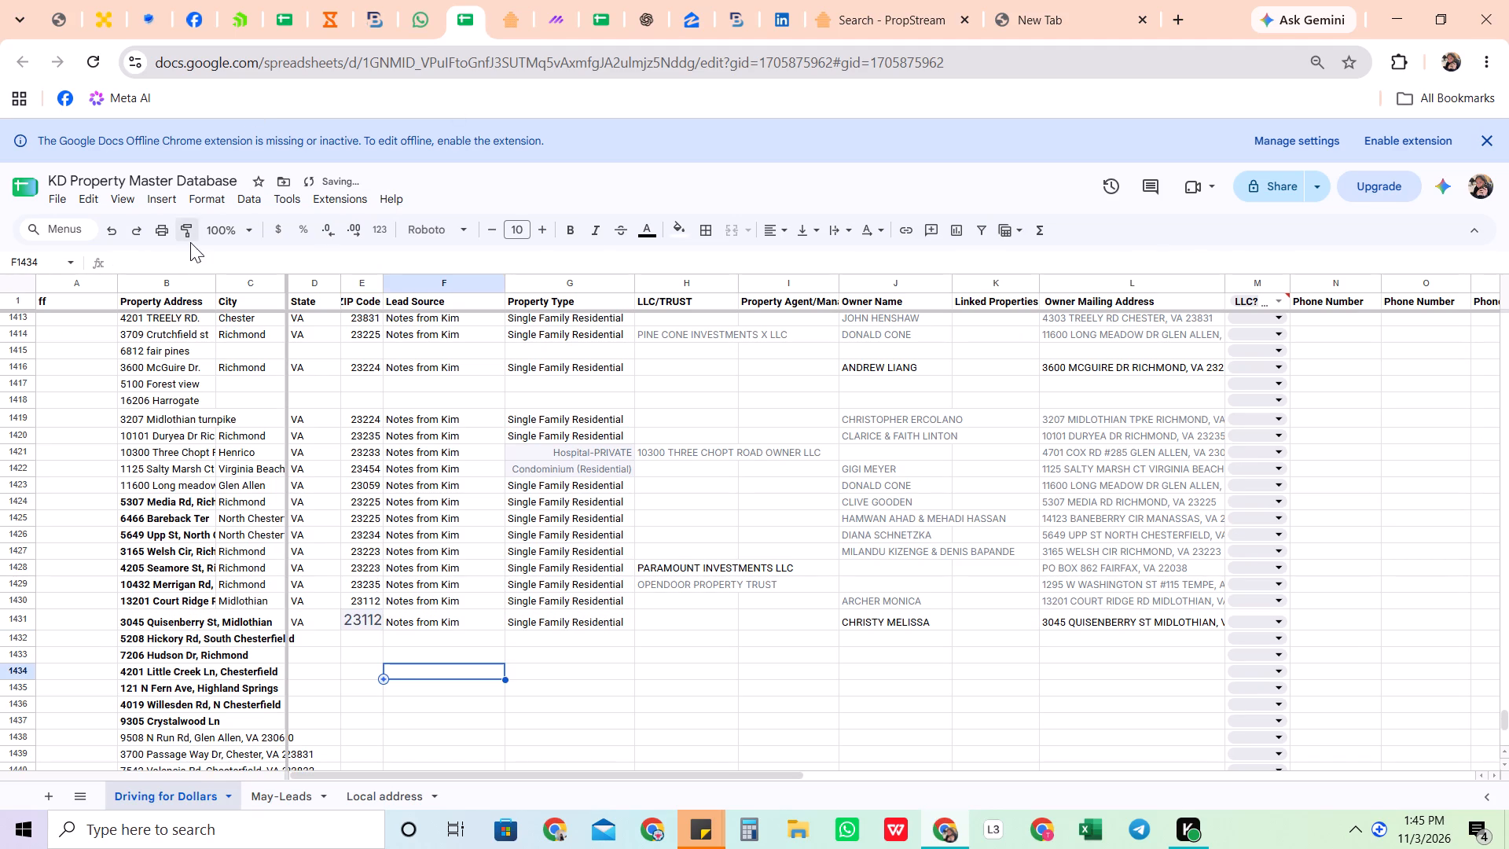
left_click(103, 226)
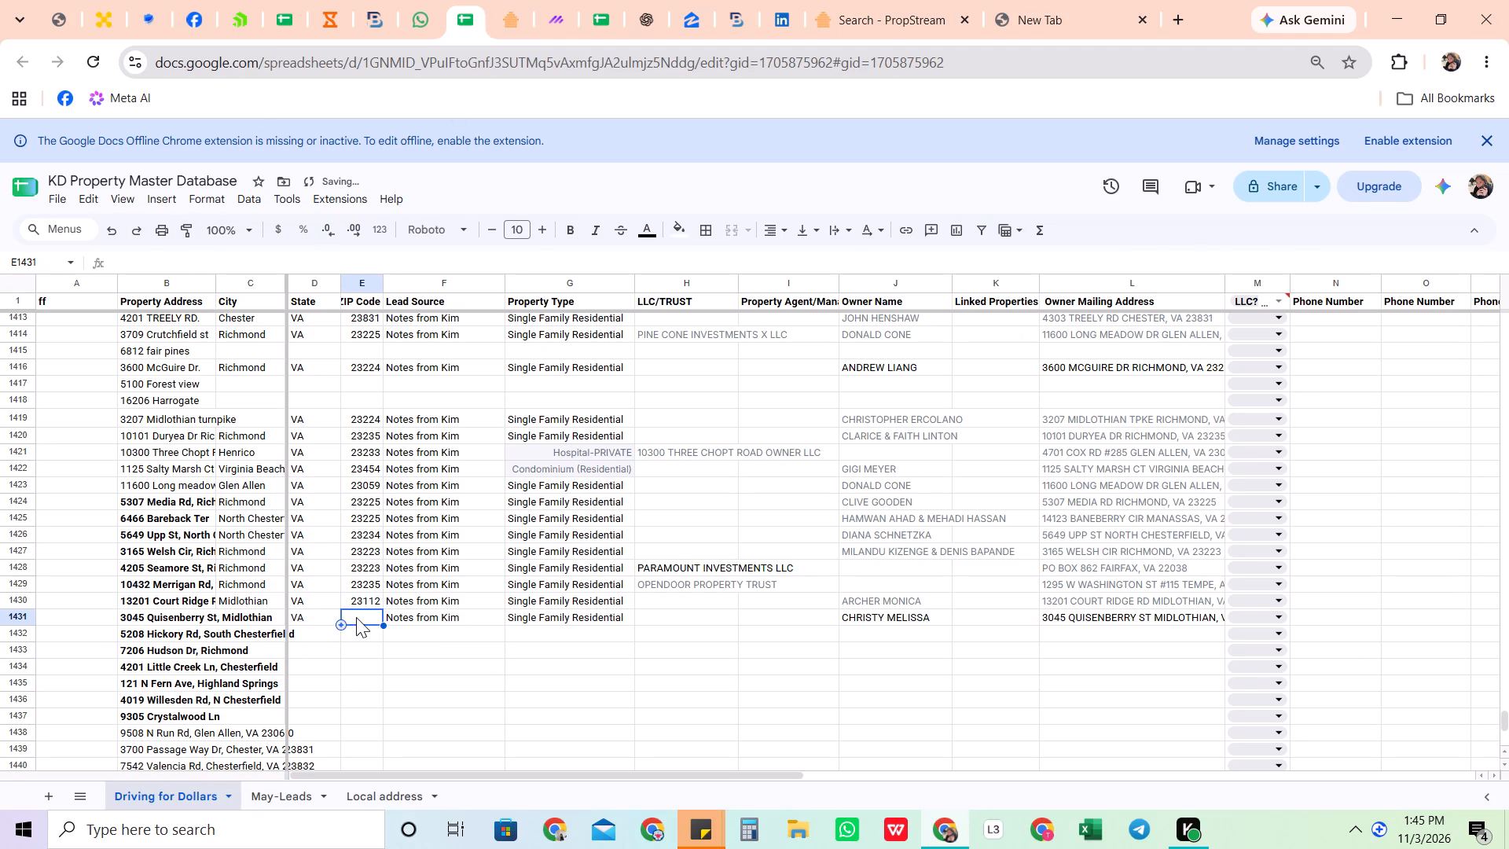
Fill row 1431's ZIP Code cell with the copied 23112 as plain text, without the source formatting.
left_click(358, 617)
double_click(358, 617)
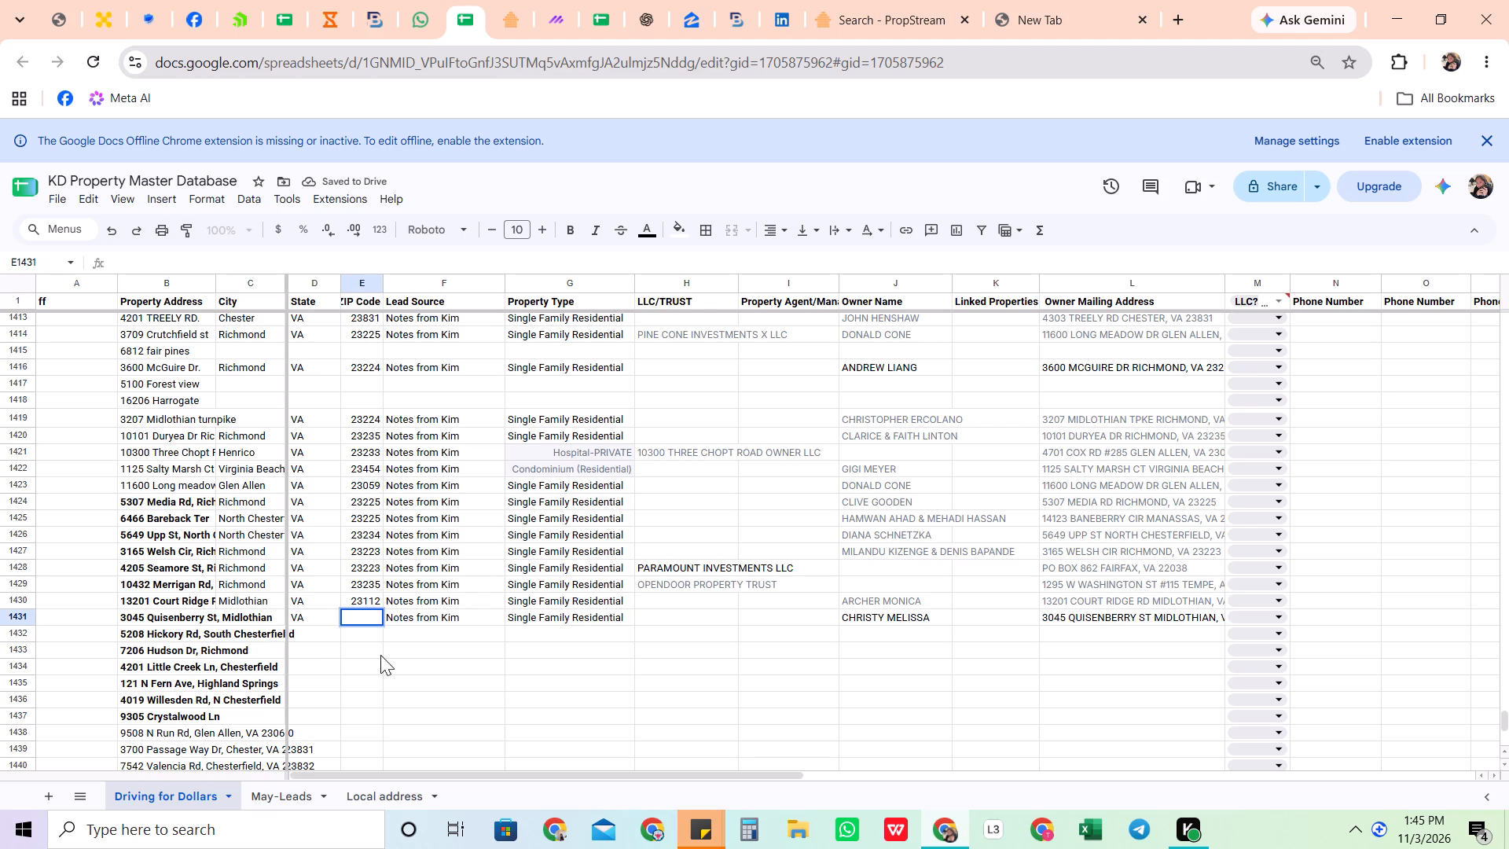
key("ctrl+v")
left_click(400, 687)
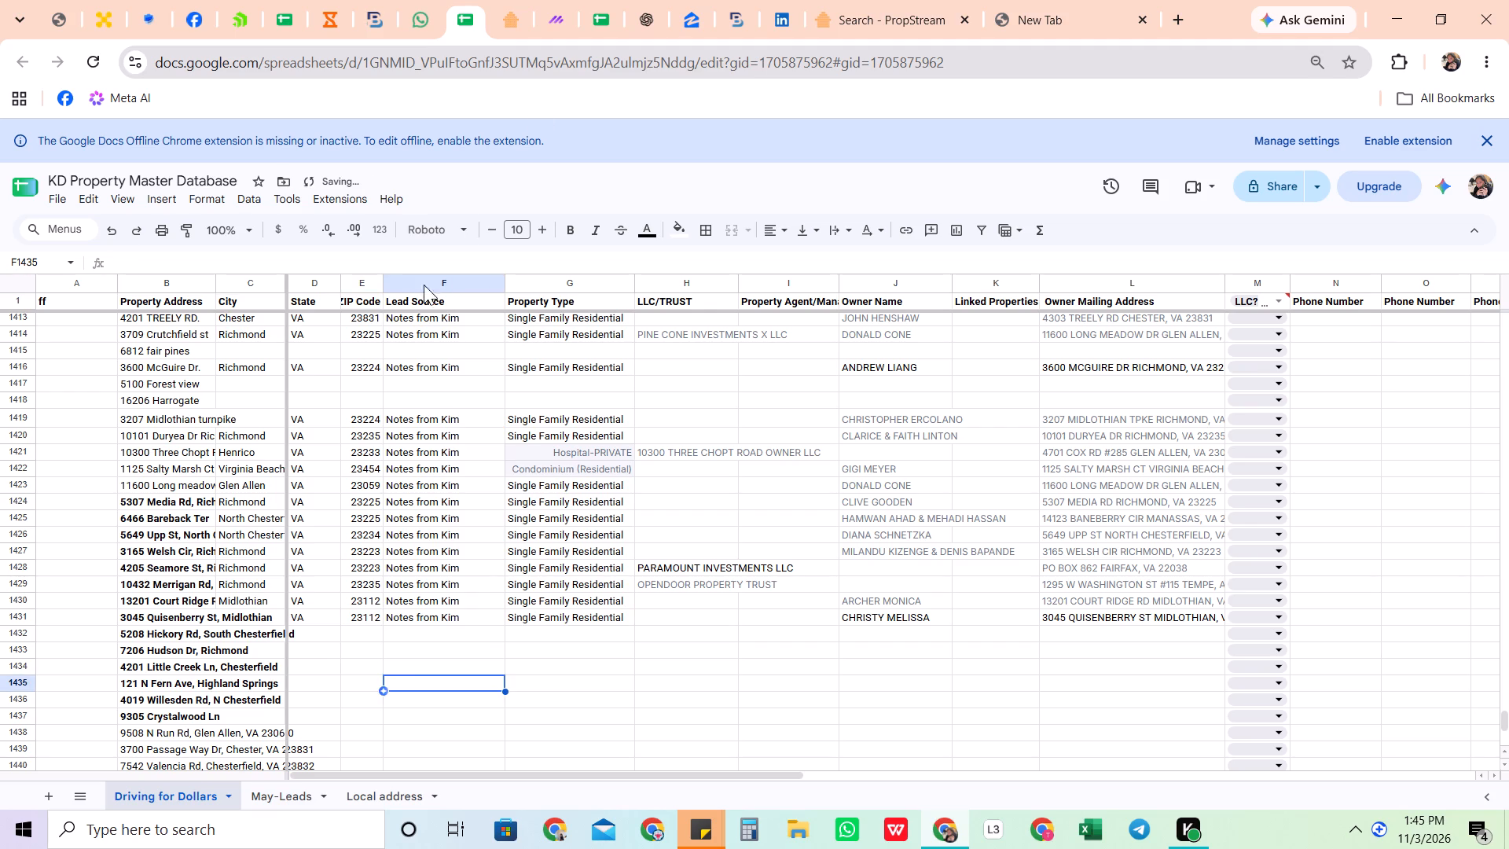
Copy the city name Midlothian, without the comma, from the PropStream record into row 1431's City cell as plain text.
left_click(513, 12)
left_click(299, 167)
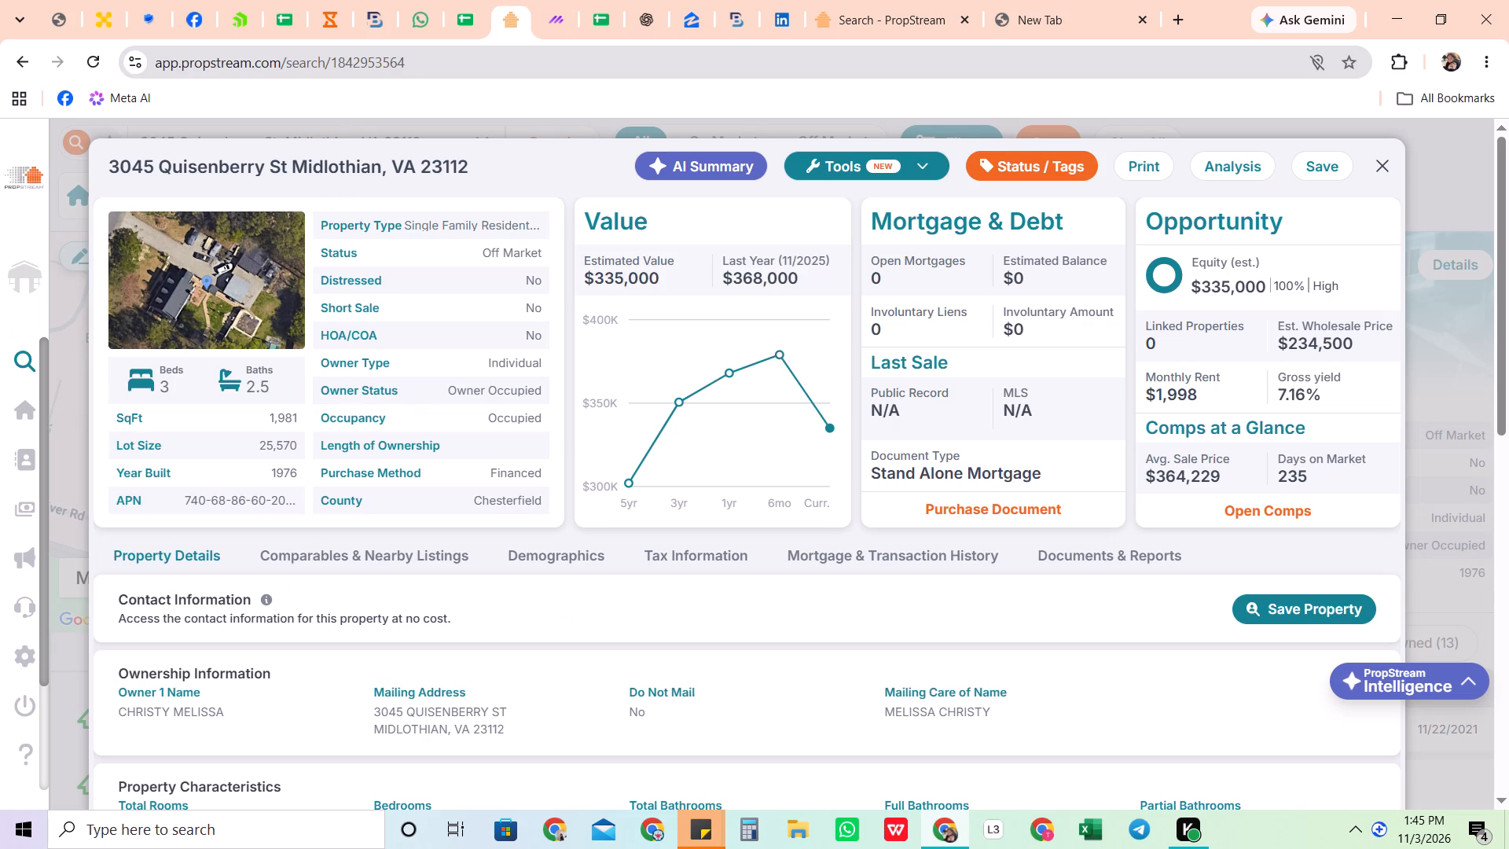
left_click_drag(292, 164, 385, 164)
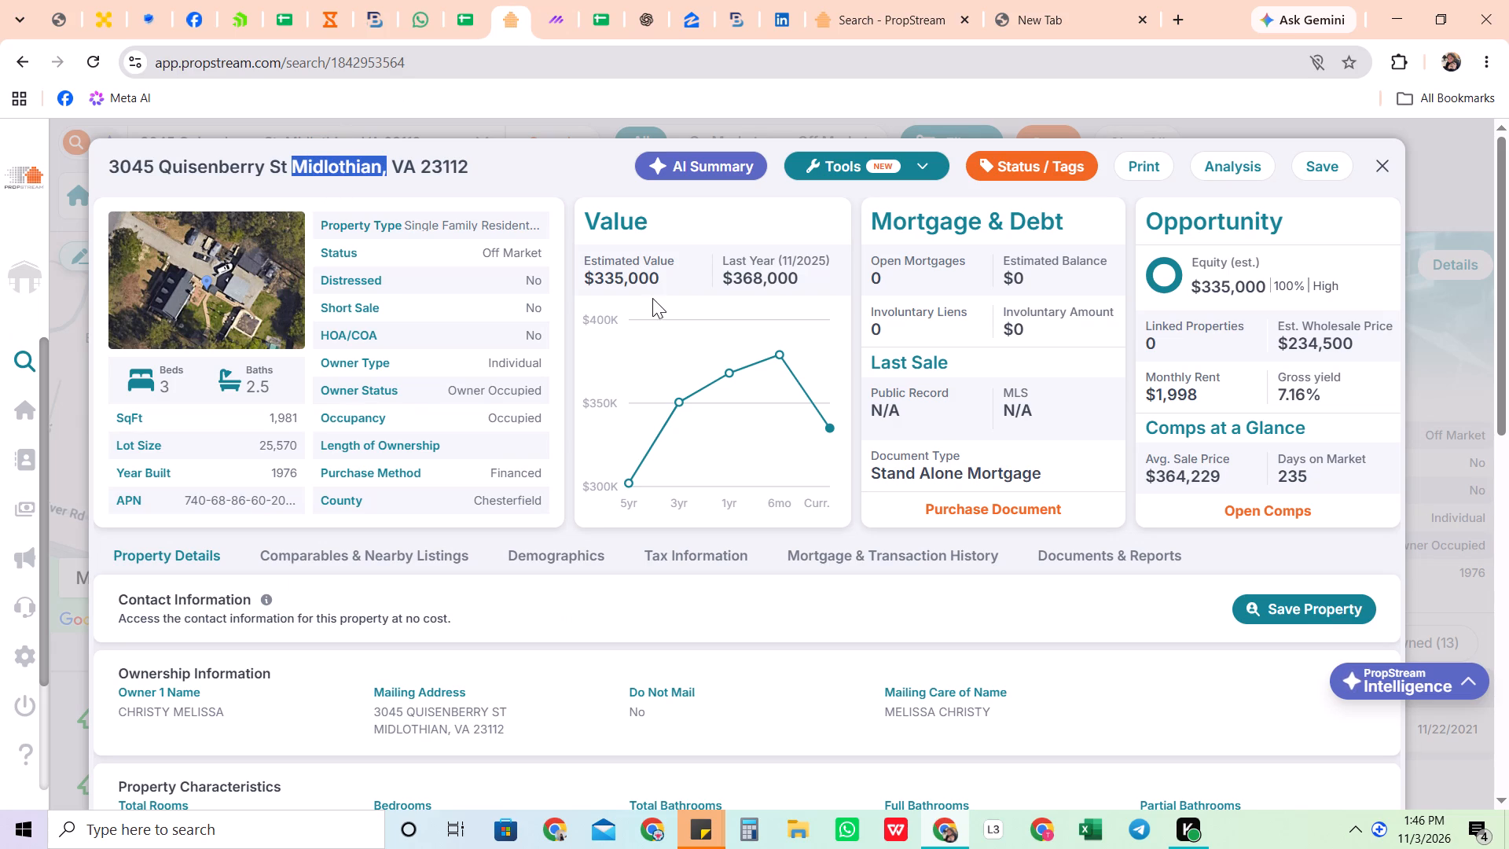
left_click(337, 176, "ctrl")
left_click_drag(296, 163, 381, 160)
key("ctrl+c")
left_click(464, 9)
left_click(263, 619)
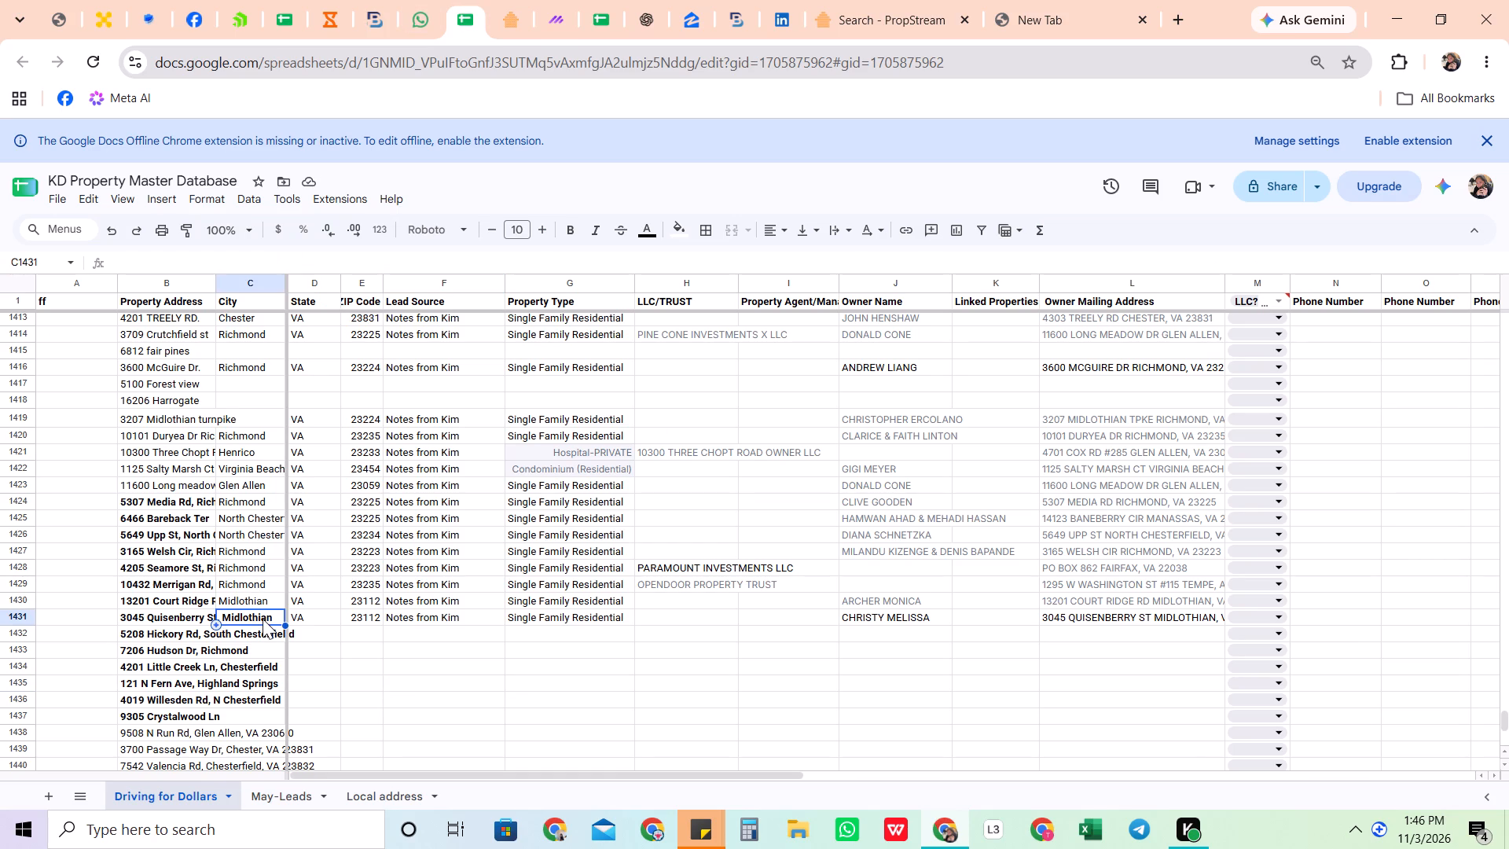
left_click(262, 619)
key("ctrl+v")
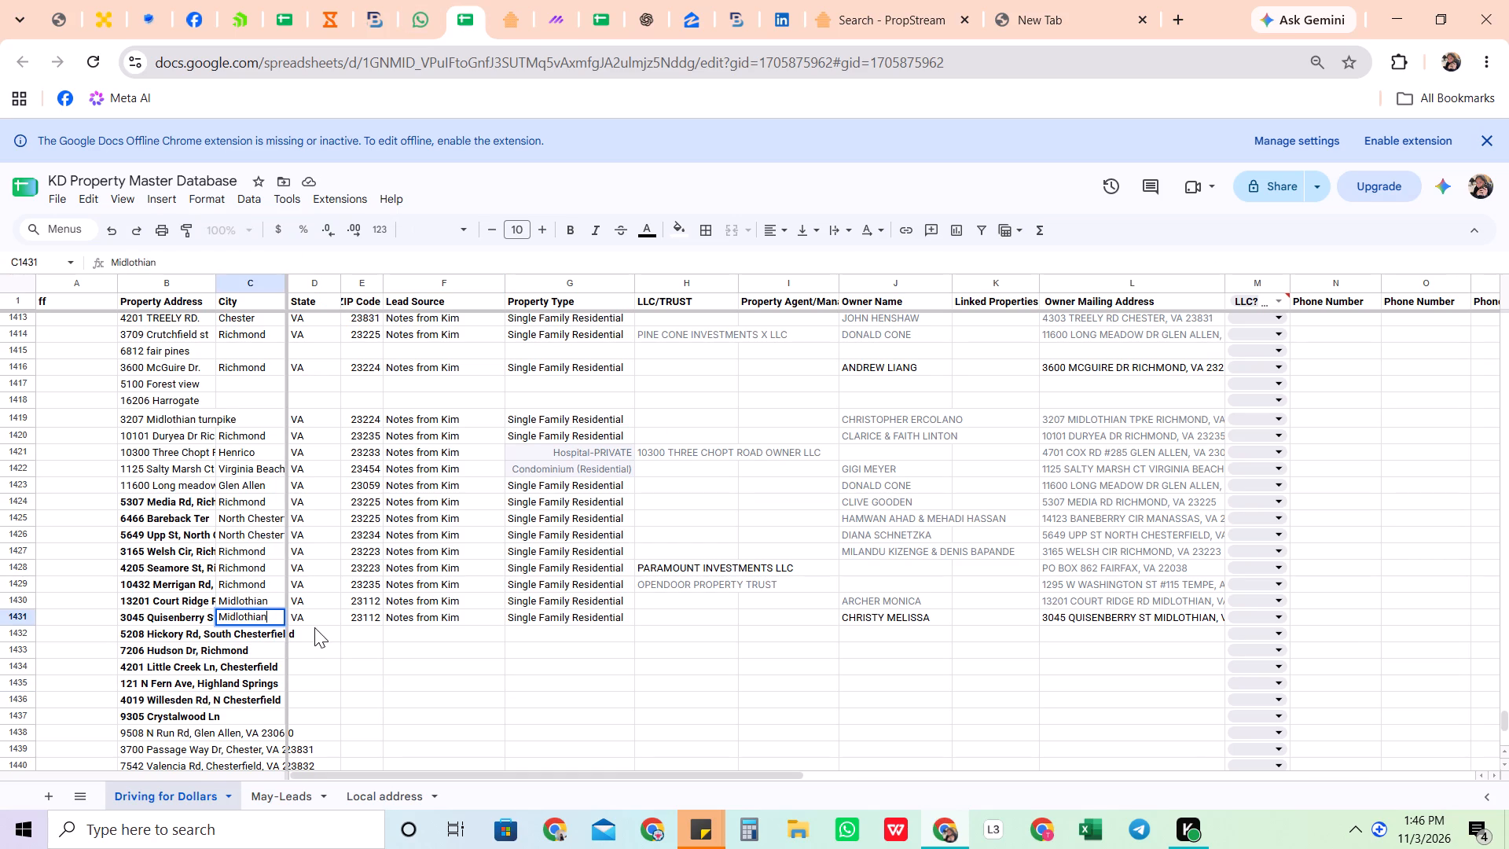
left_click(314, 626)
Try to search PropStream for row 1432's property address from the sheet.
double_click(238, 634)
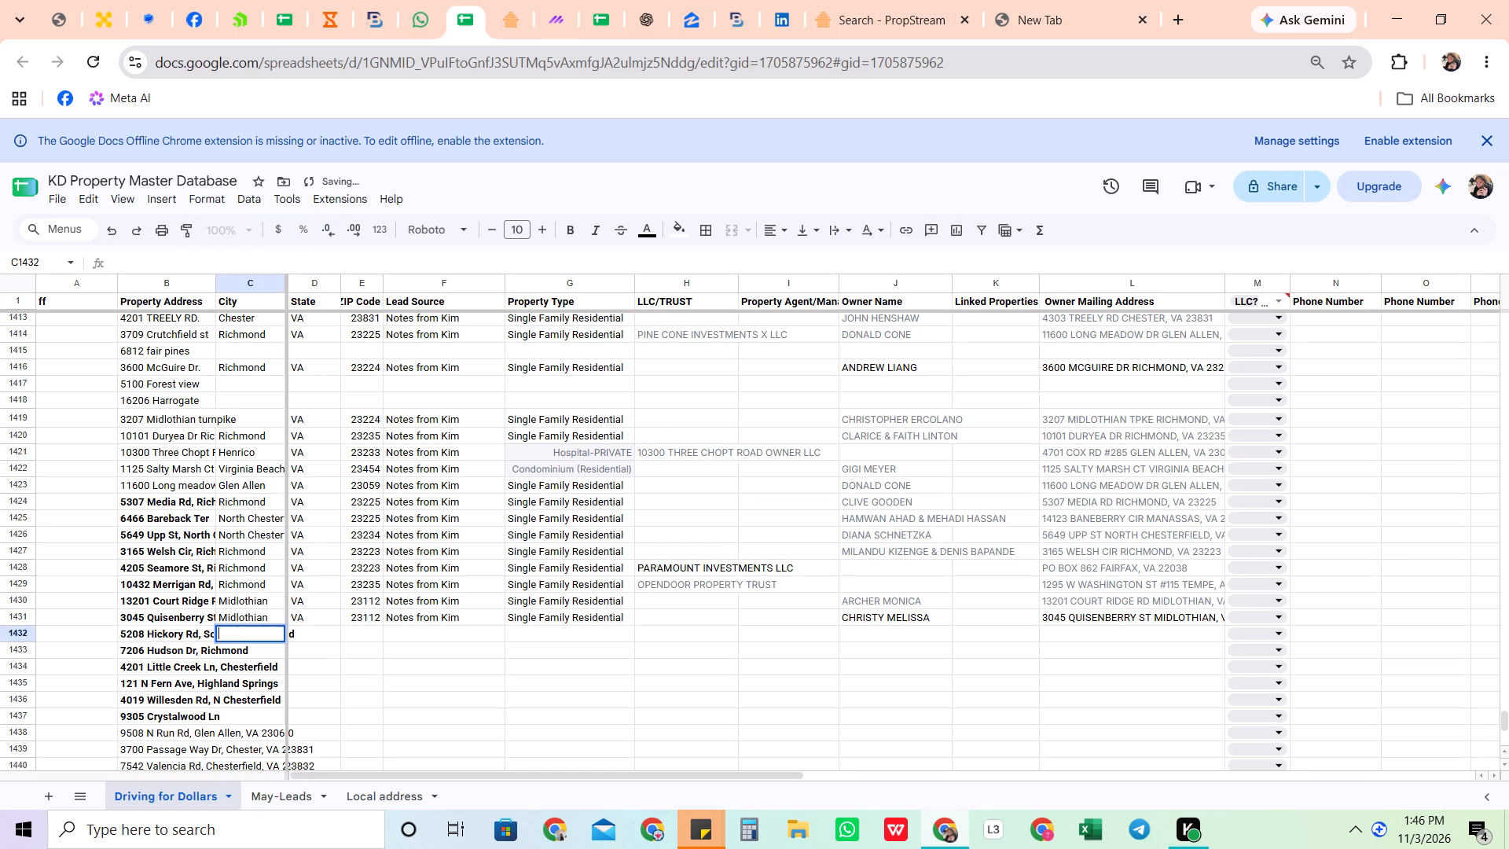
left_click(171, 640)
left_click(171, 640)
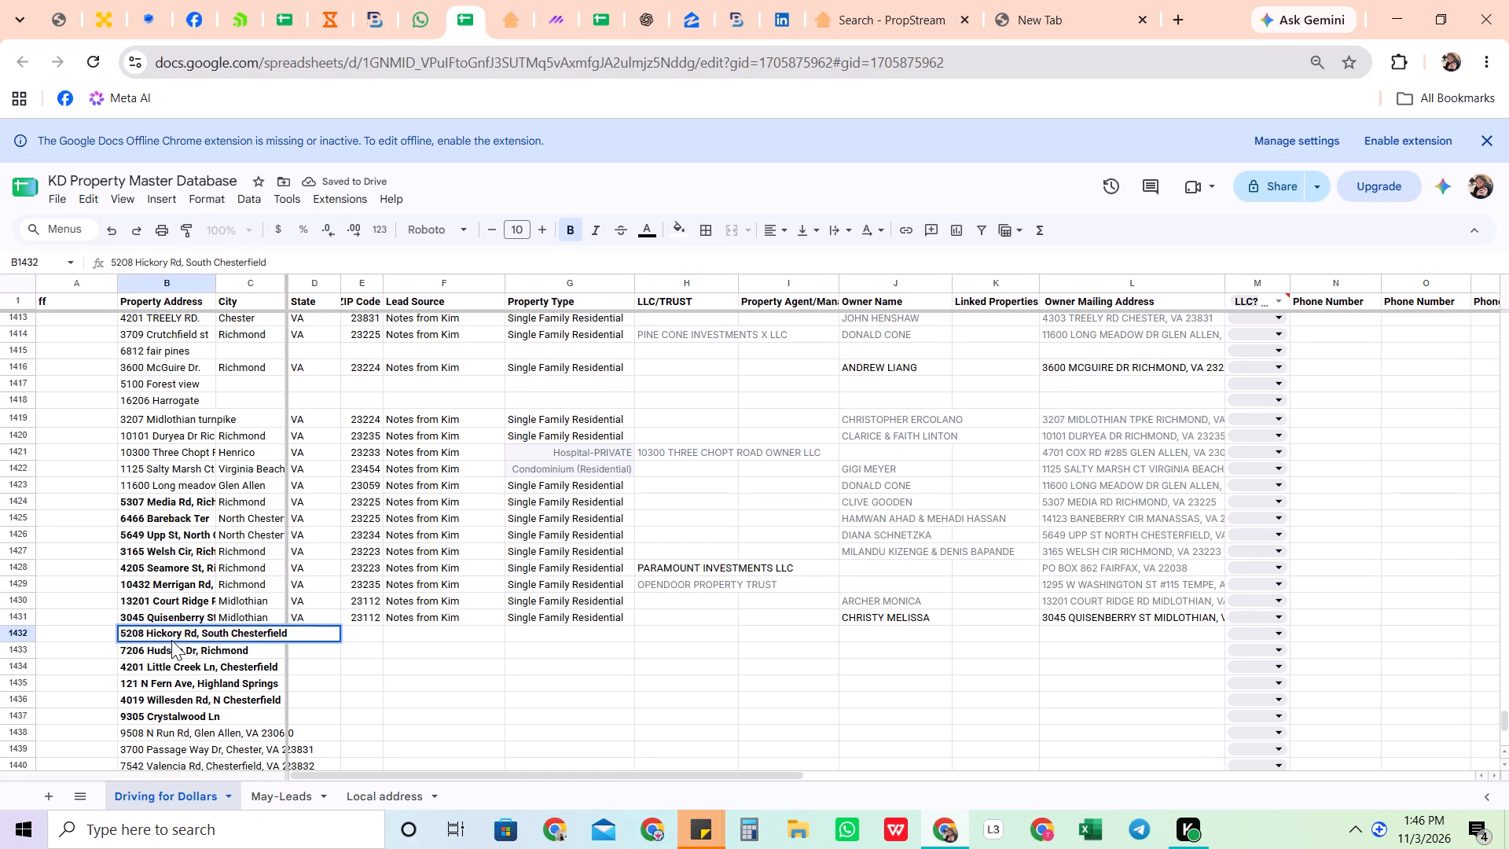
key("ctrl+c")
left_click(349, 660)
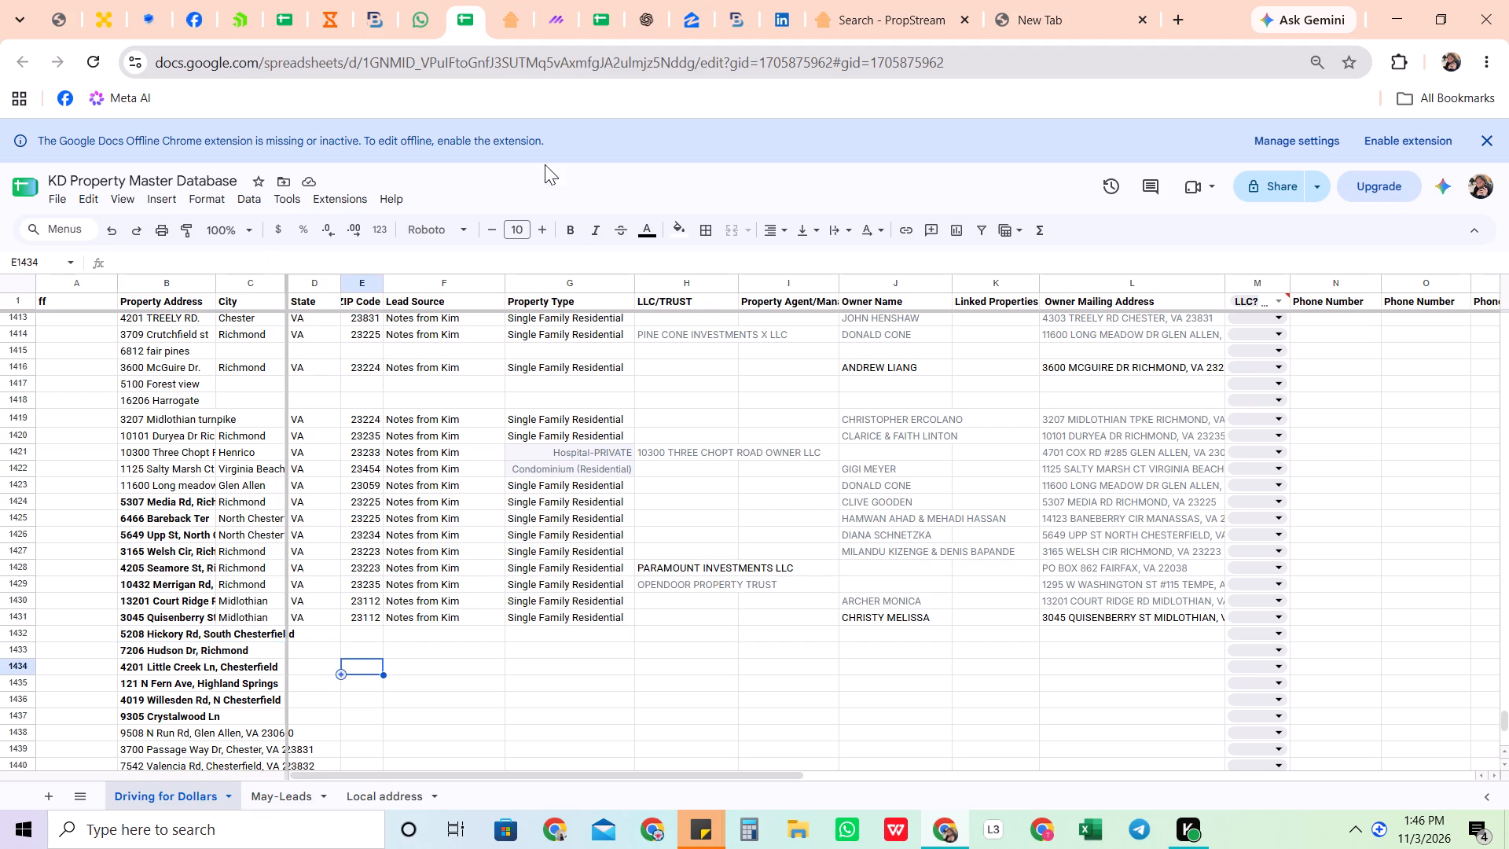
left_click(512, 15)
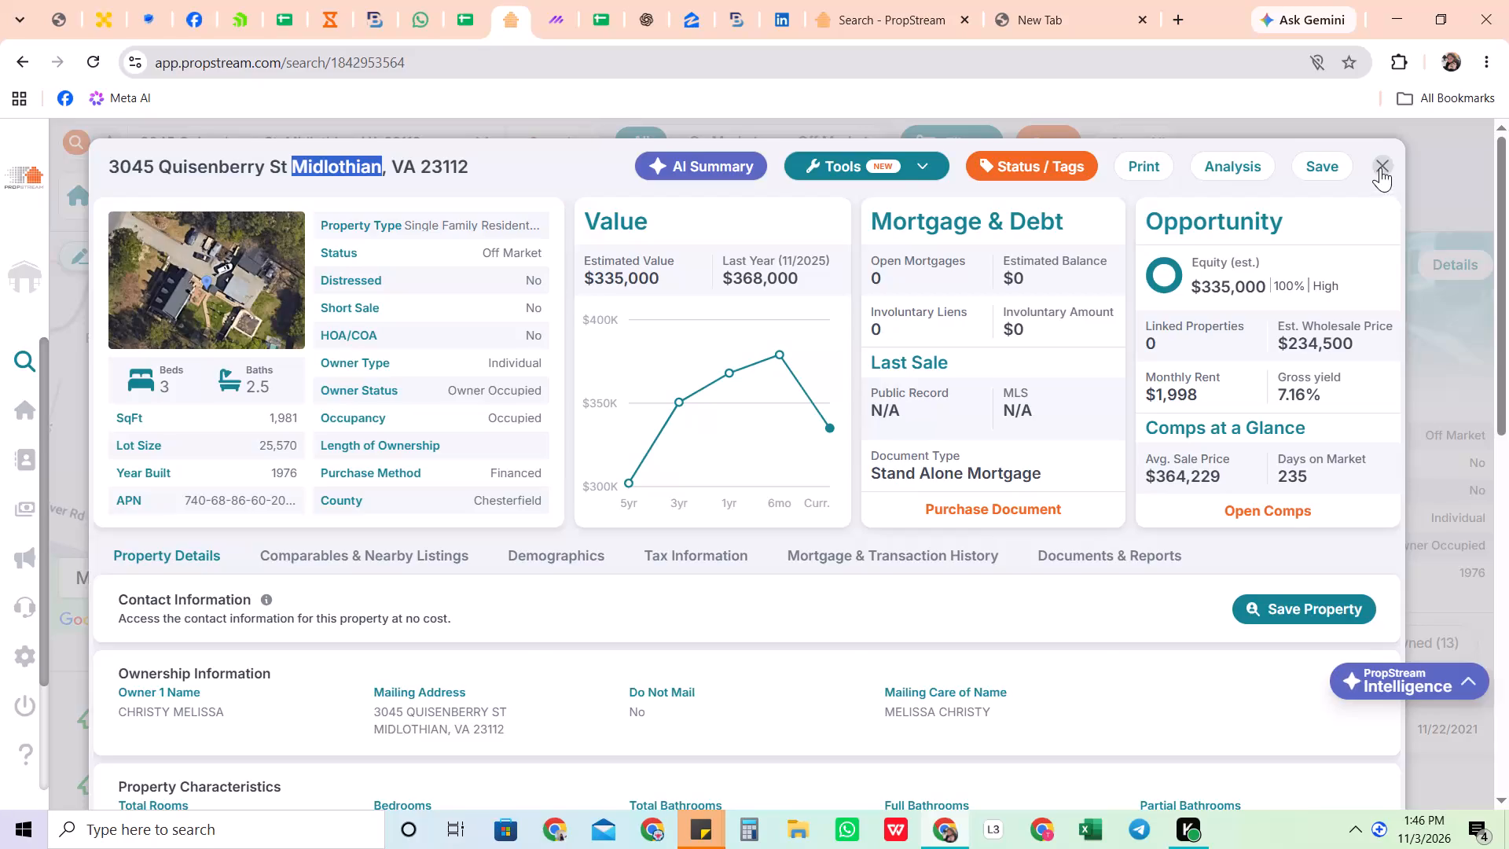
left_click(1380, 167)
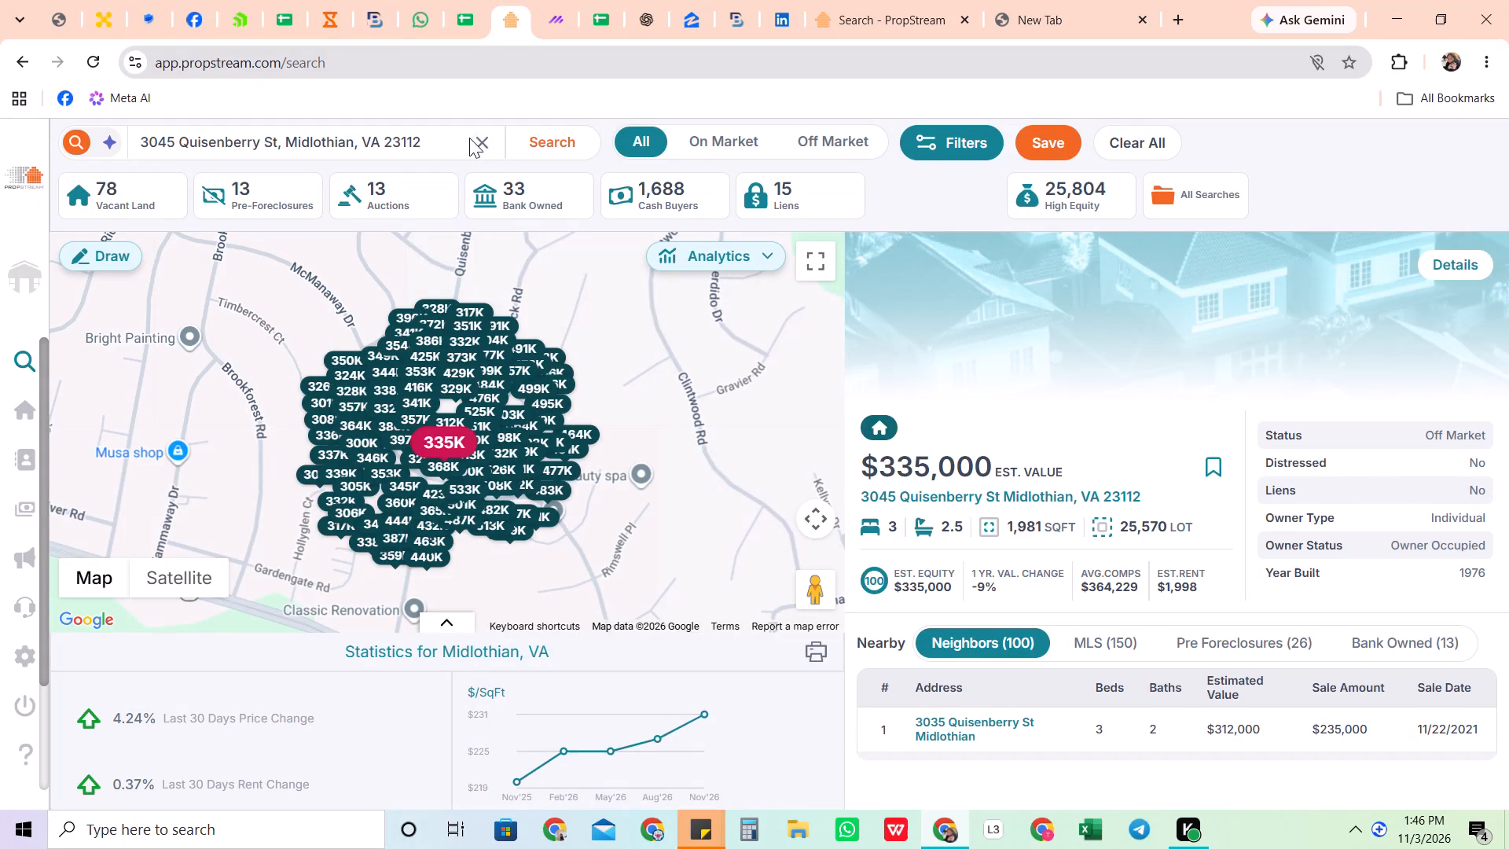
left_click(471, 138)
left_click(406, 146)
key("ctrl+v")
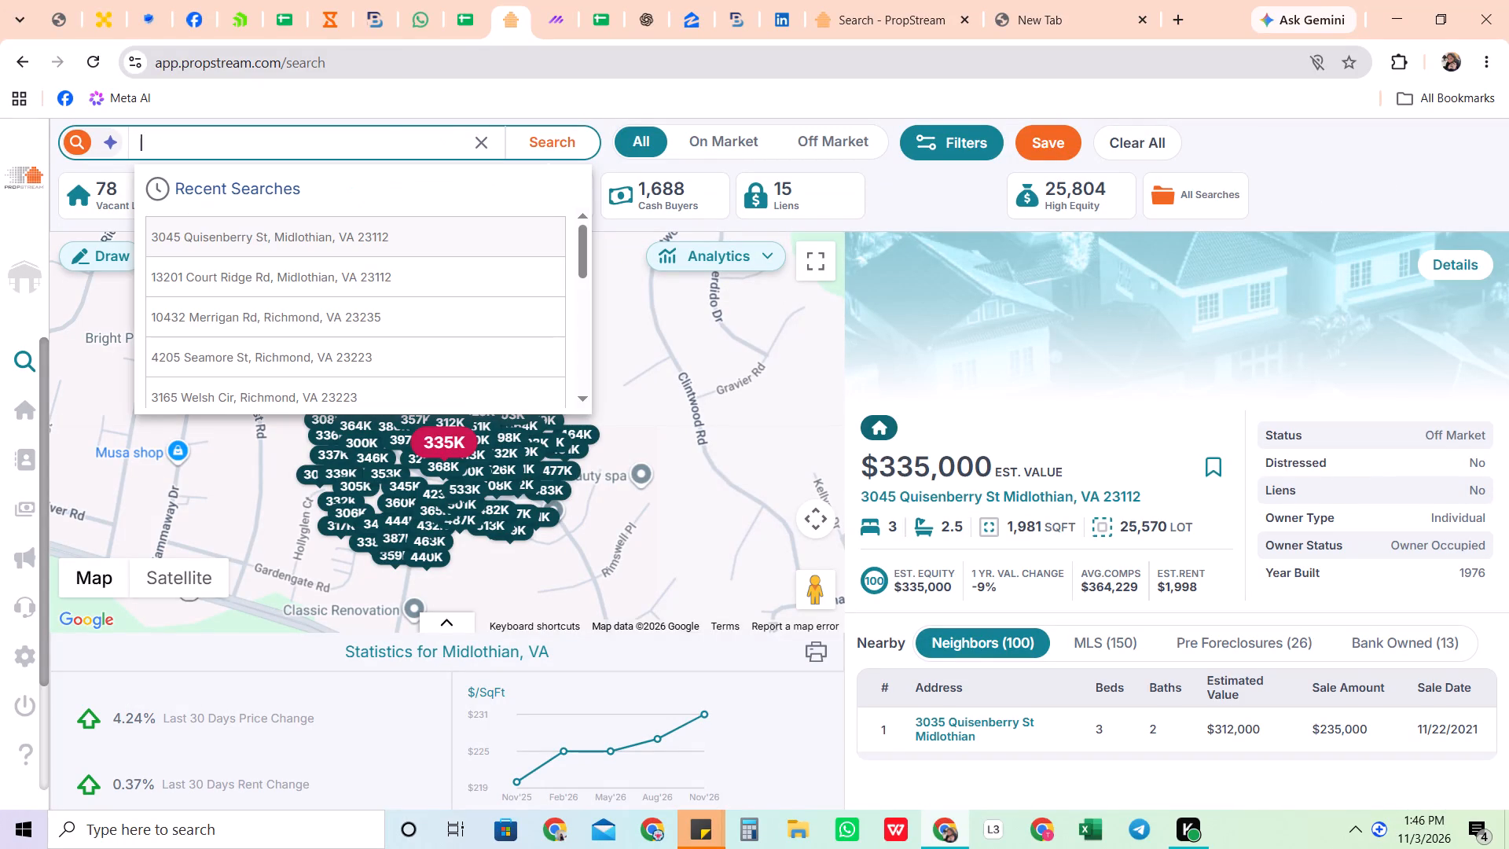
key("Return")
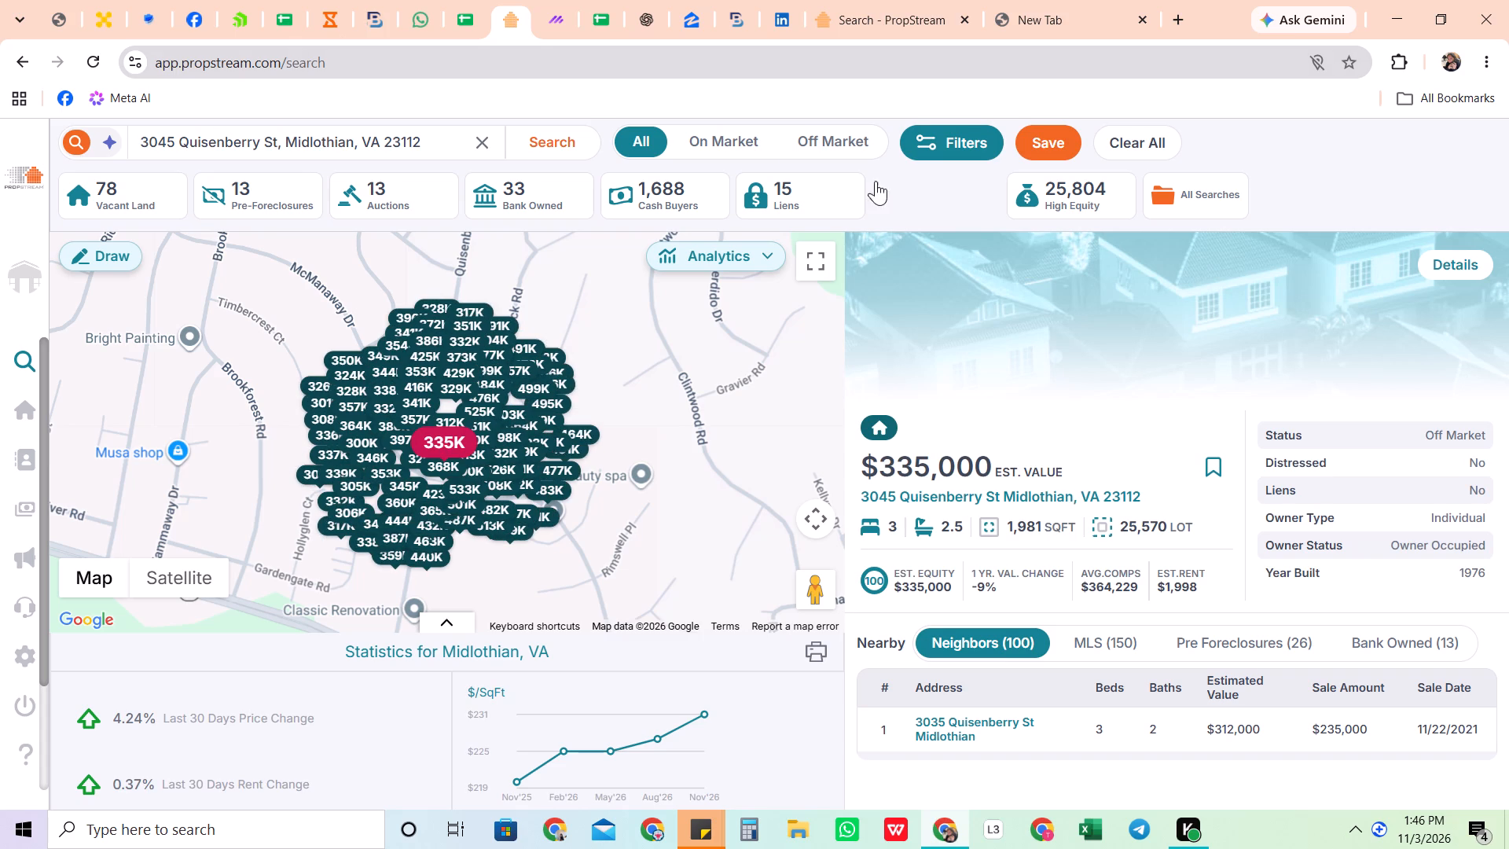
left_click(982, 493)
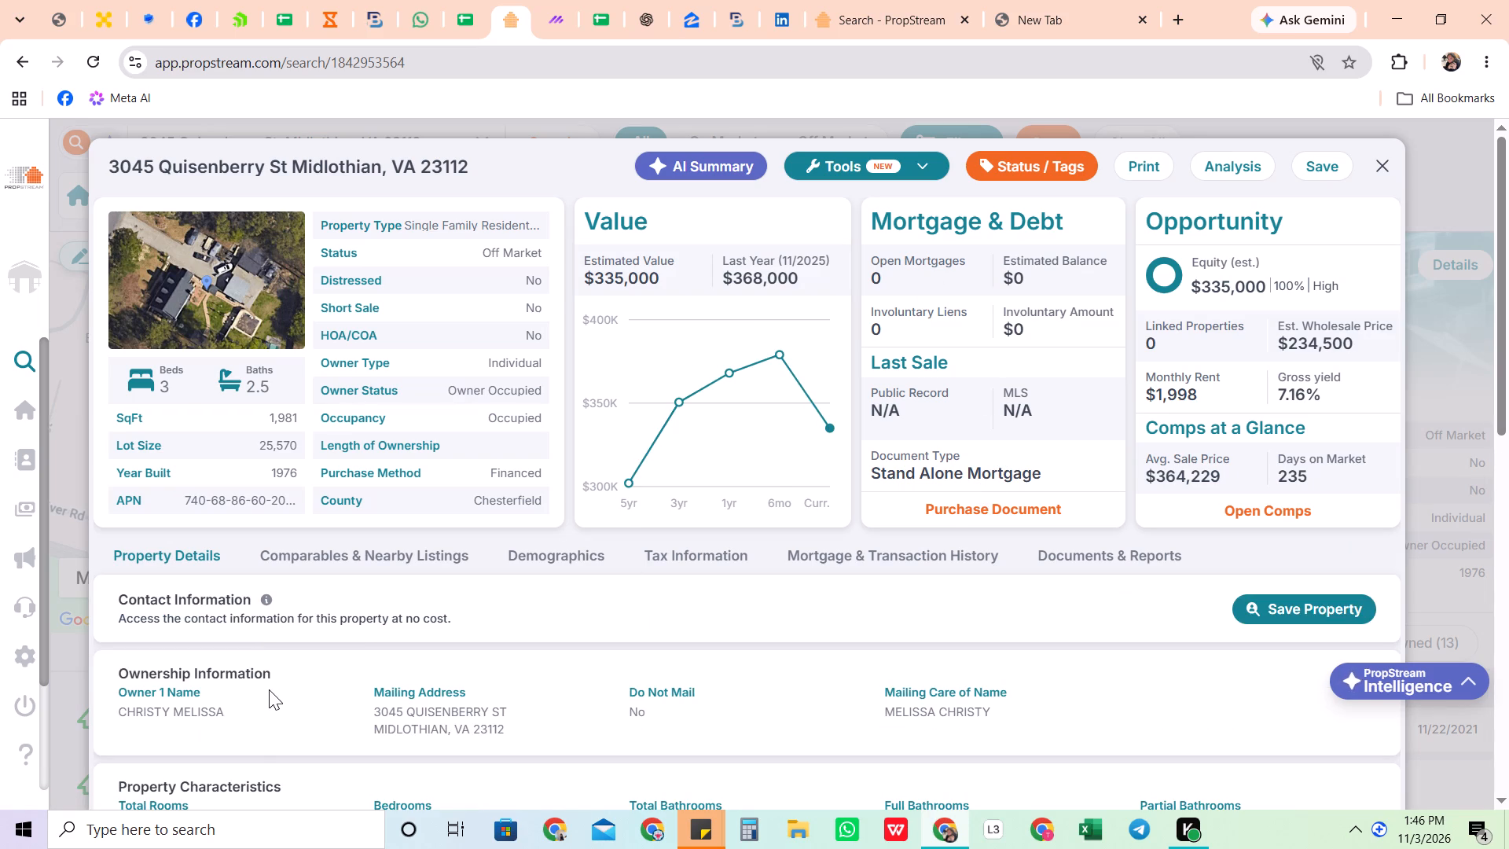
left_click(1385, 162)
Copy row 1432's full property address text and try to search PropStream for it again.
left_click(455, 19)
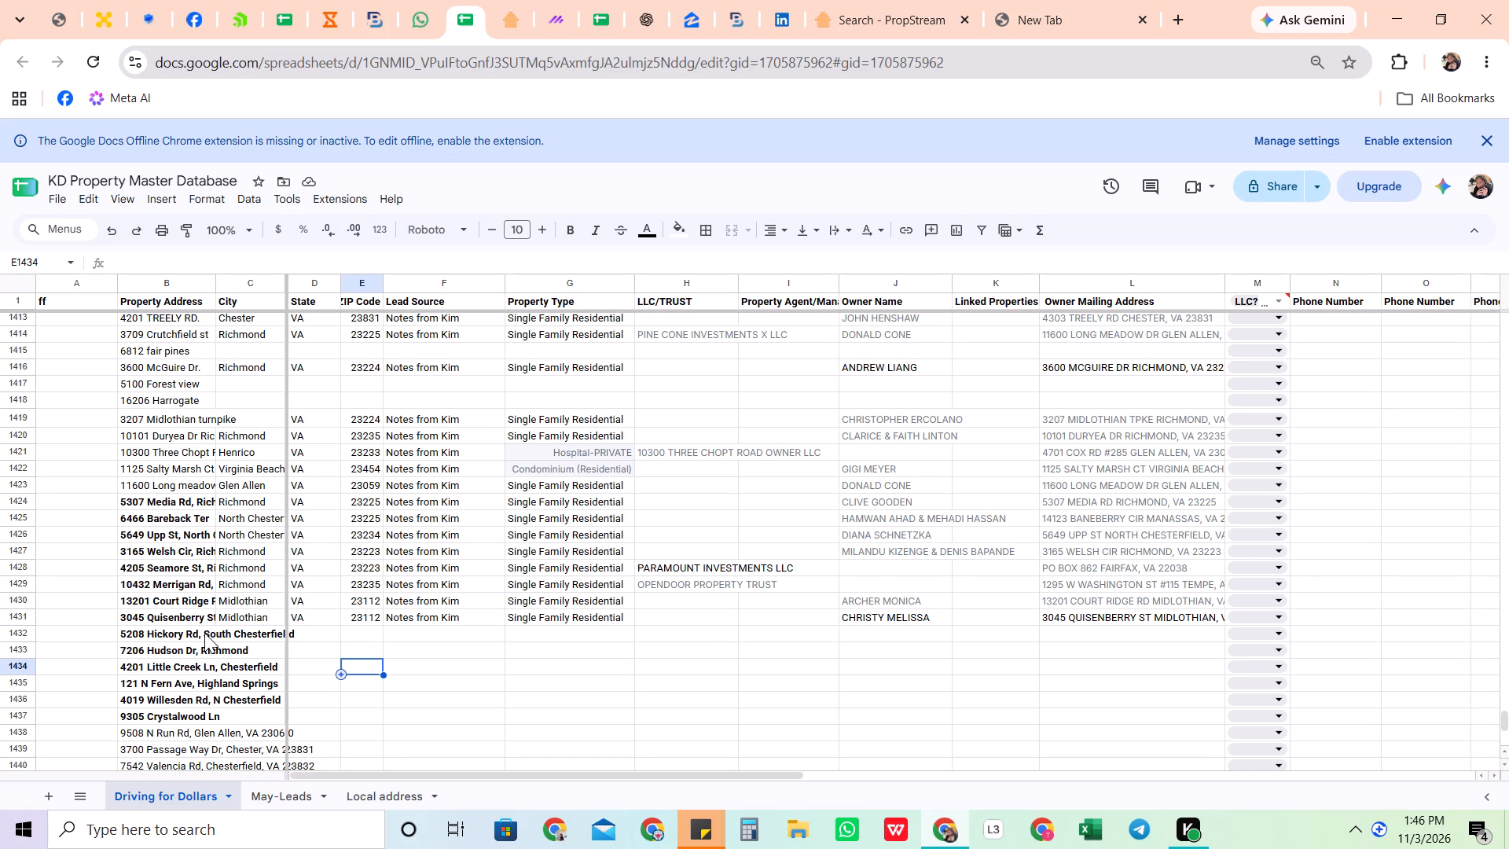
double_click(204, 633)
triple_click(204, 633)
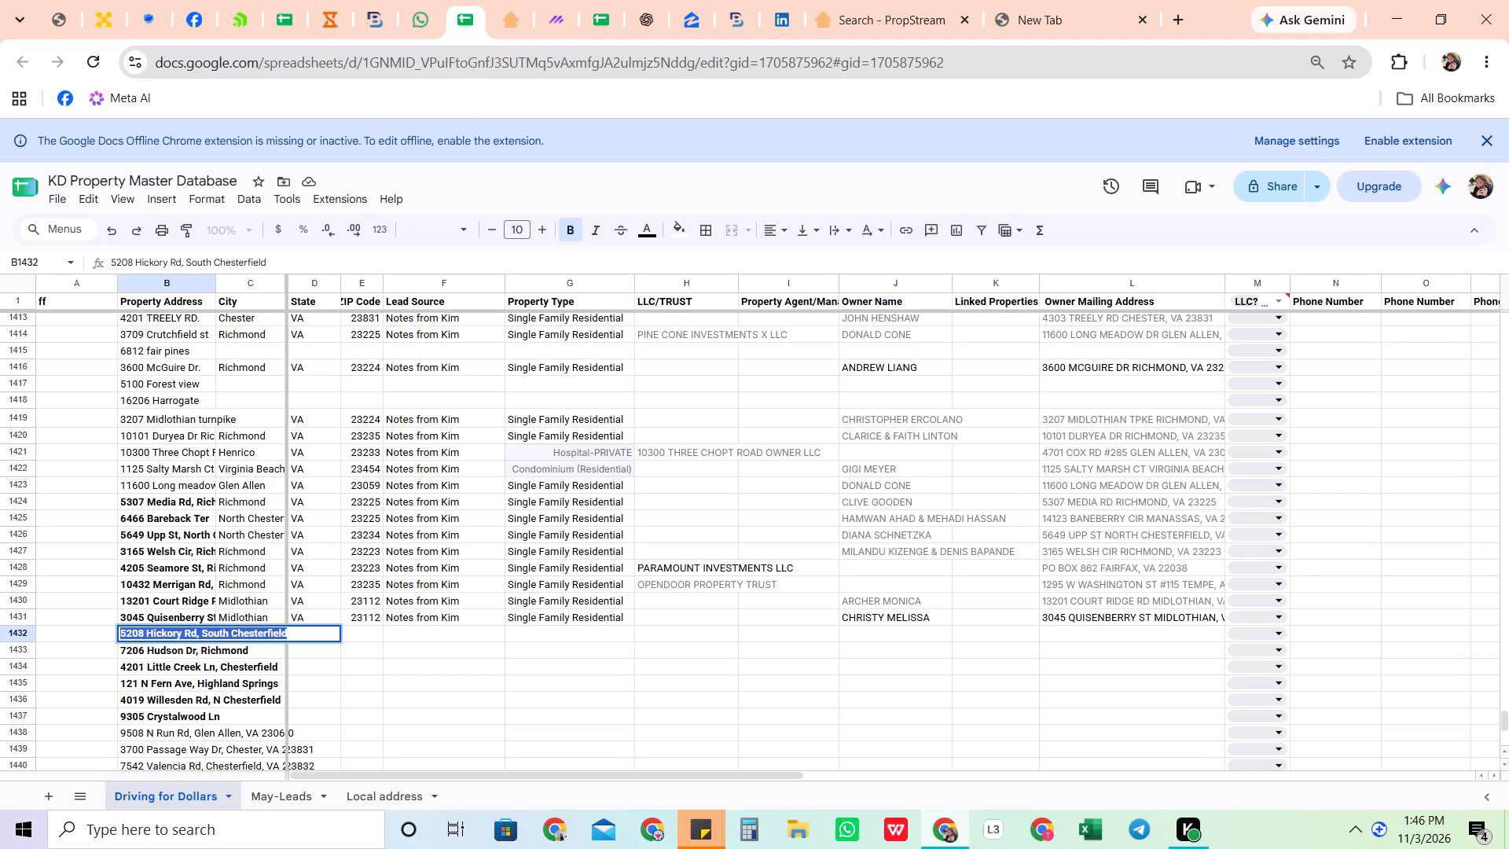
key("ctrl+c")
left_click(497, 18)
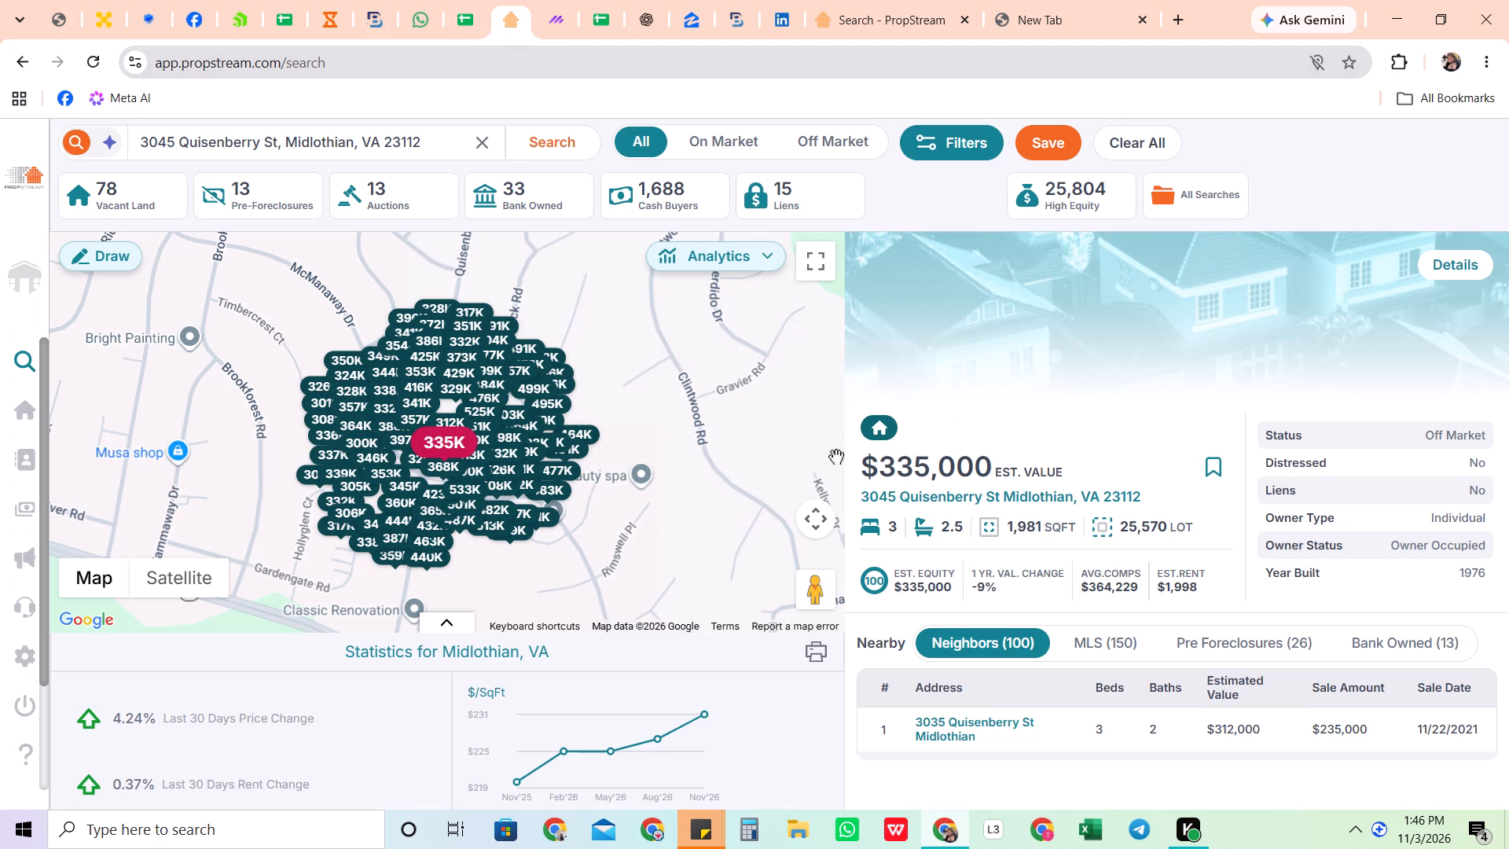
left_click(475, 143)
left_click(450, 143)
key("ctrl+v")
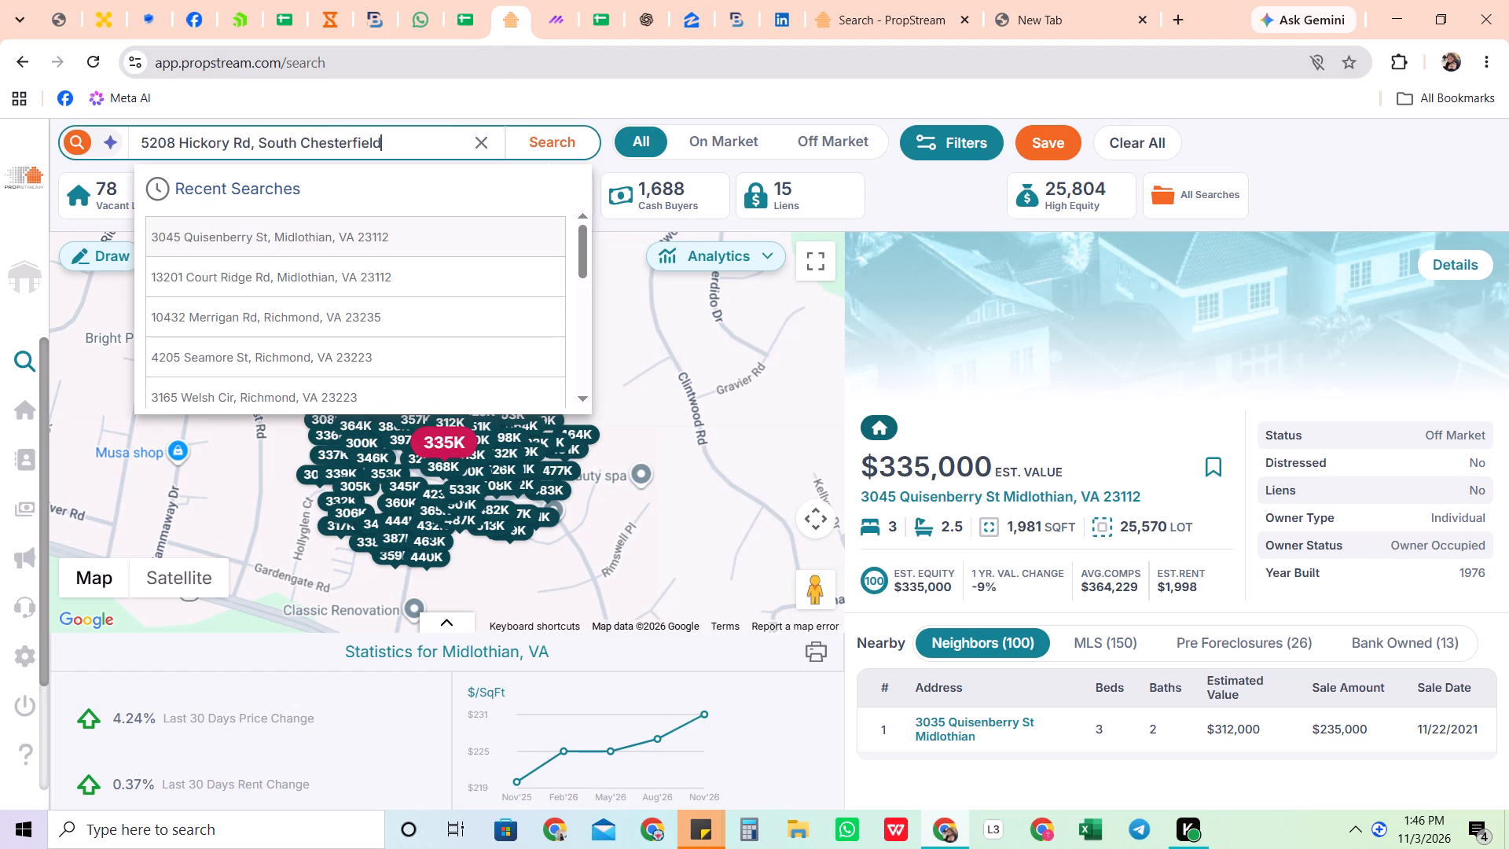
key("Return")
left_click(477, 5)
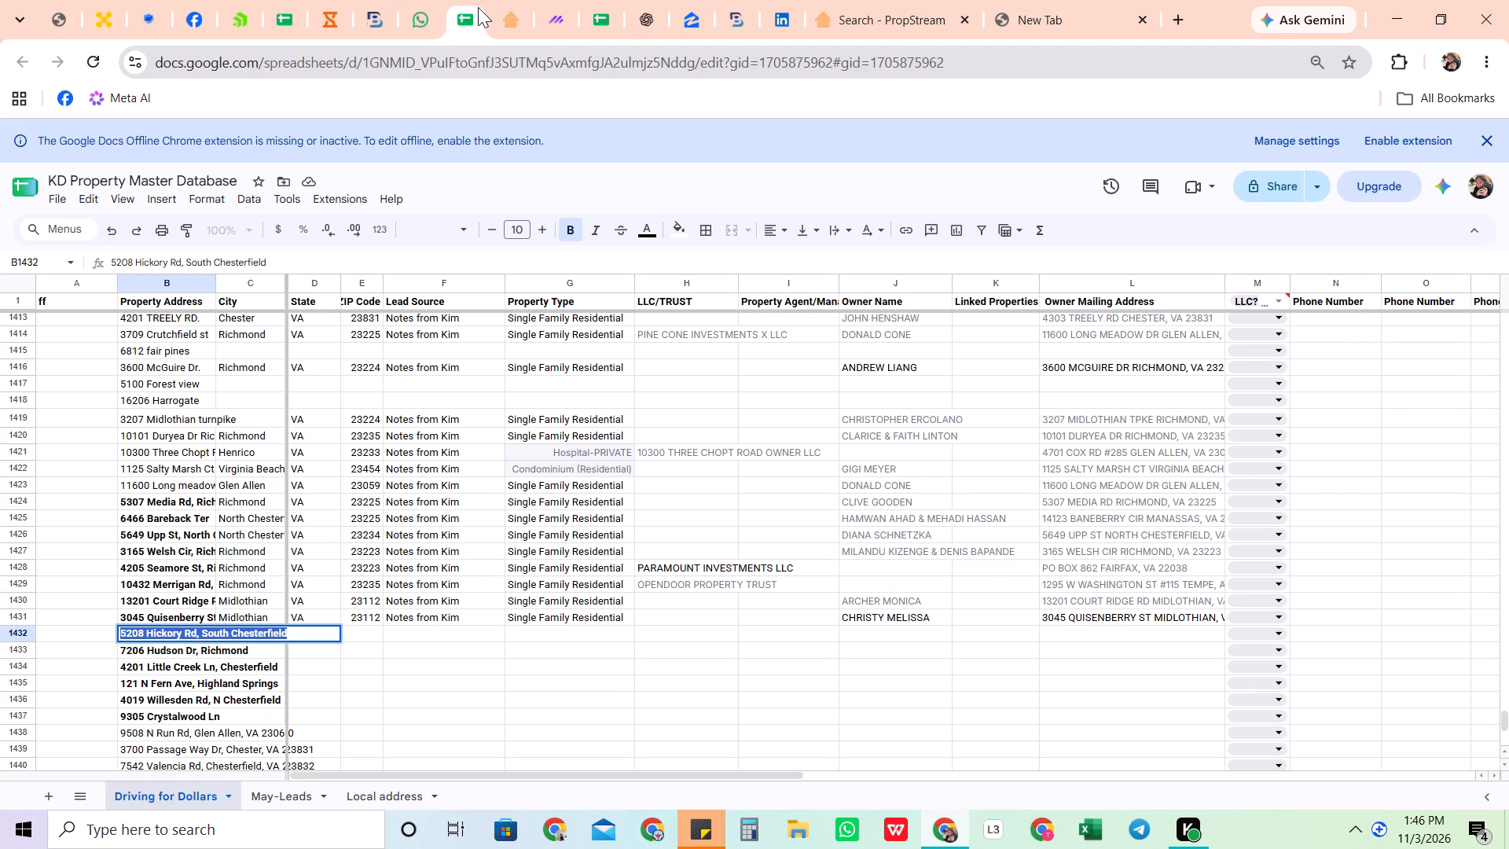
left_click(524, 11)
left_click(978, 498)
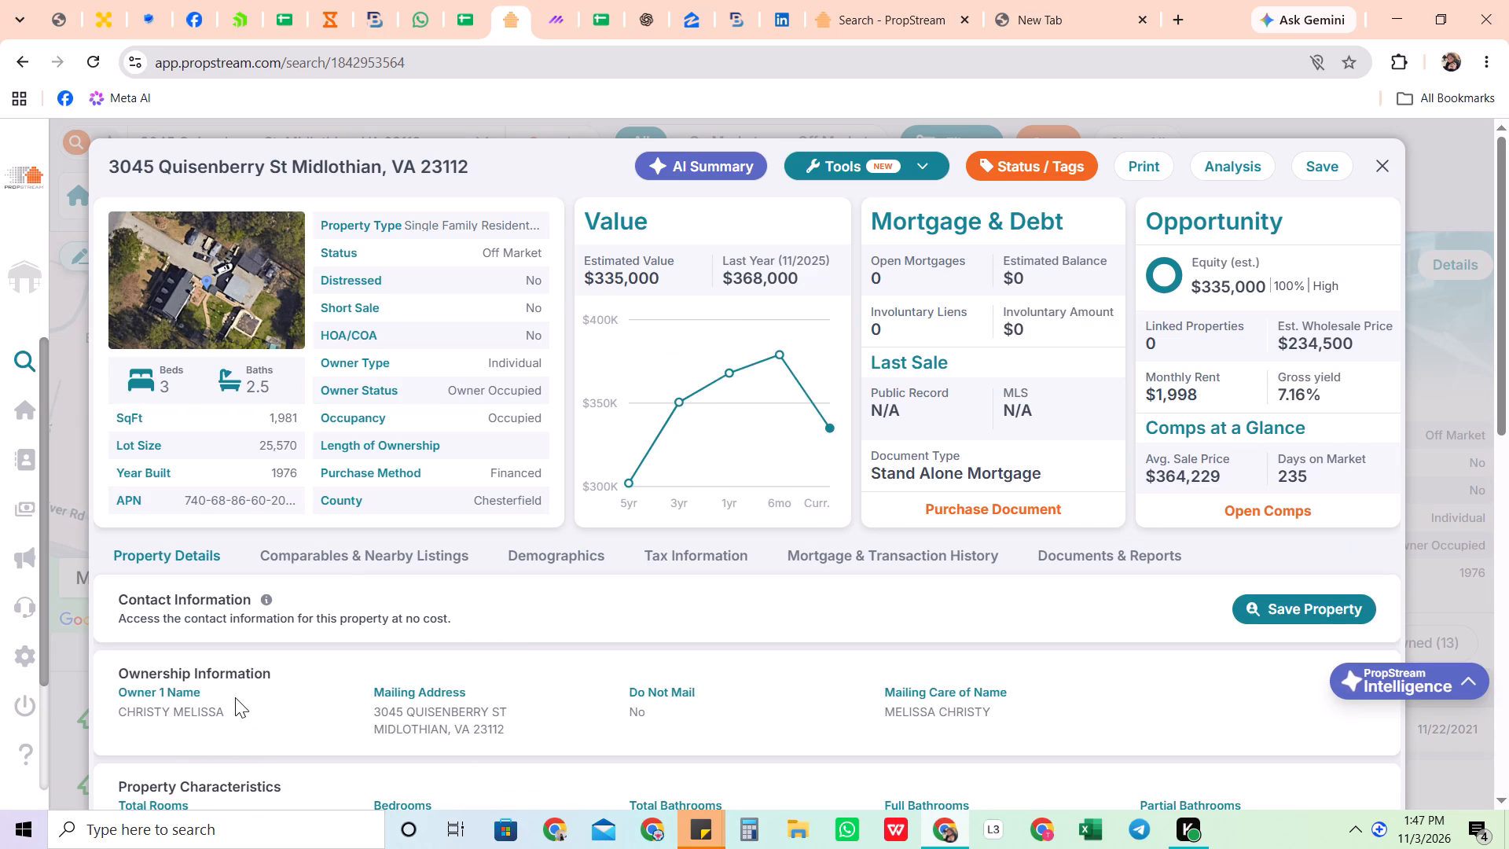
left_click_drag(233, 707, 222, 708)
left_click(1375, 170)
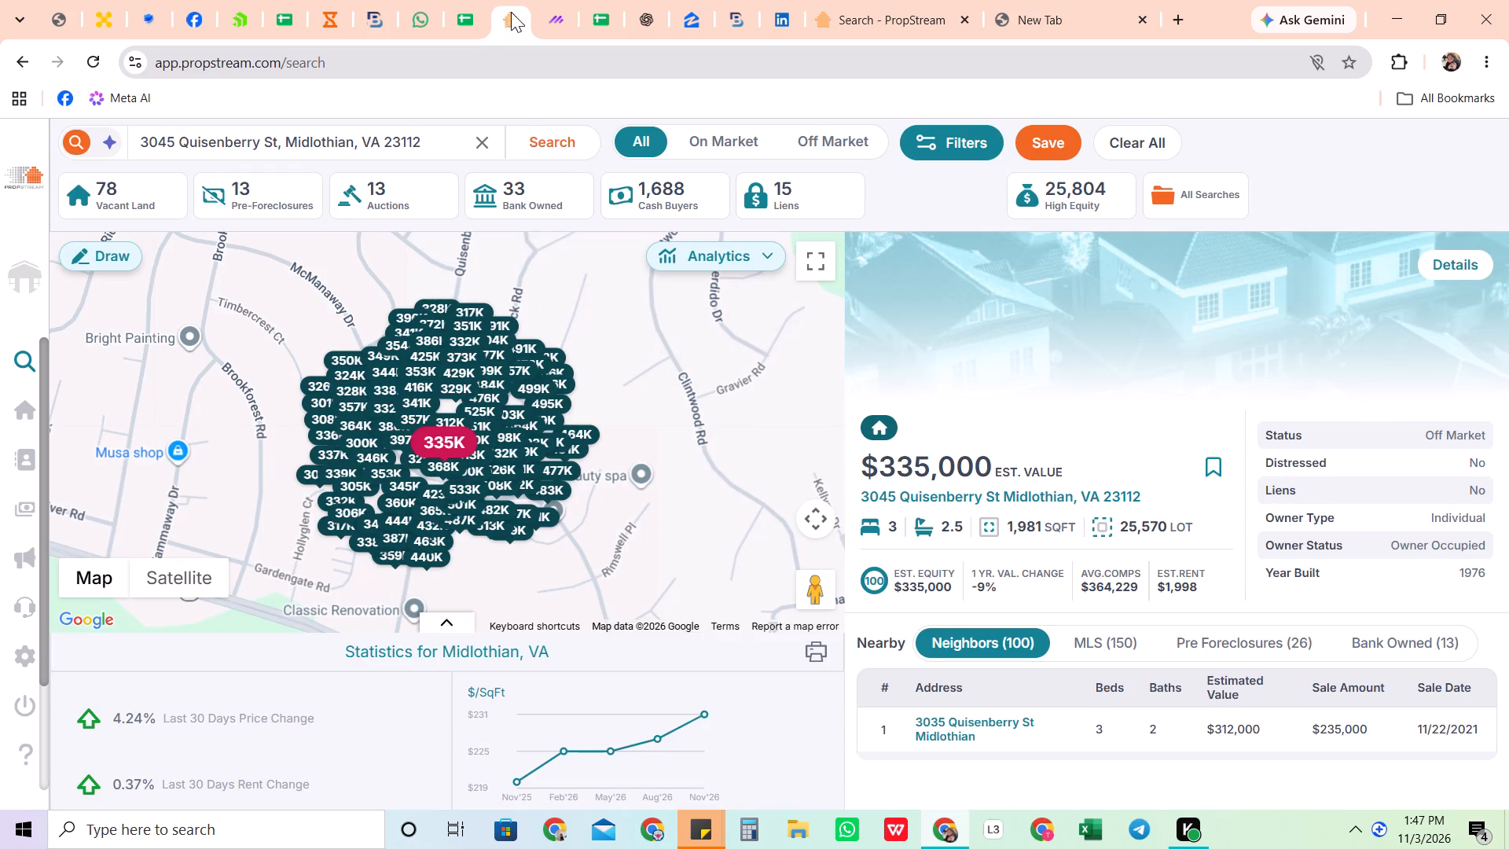
Search PropStream for row 1432's property address, choose the suggested match in South Chesterfield, VA 23803, and open its property record.
left_click(468, 13)
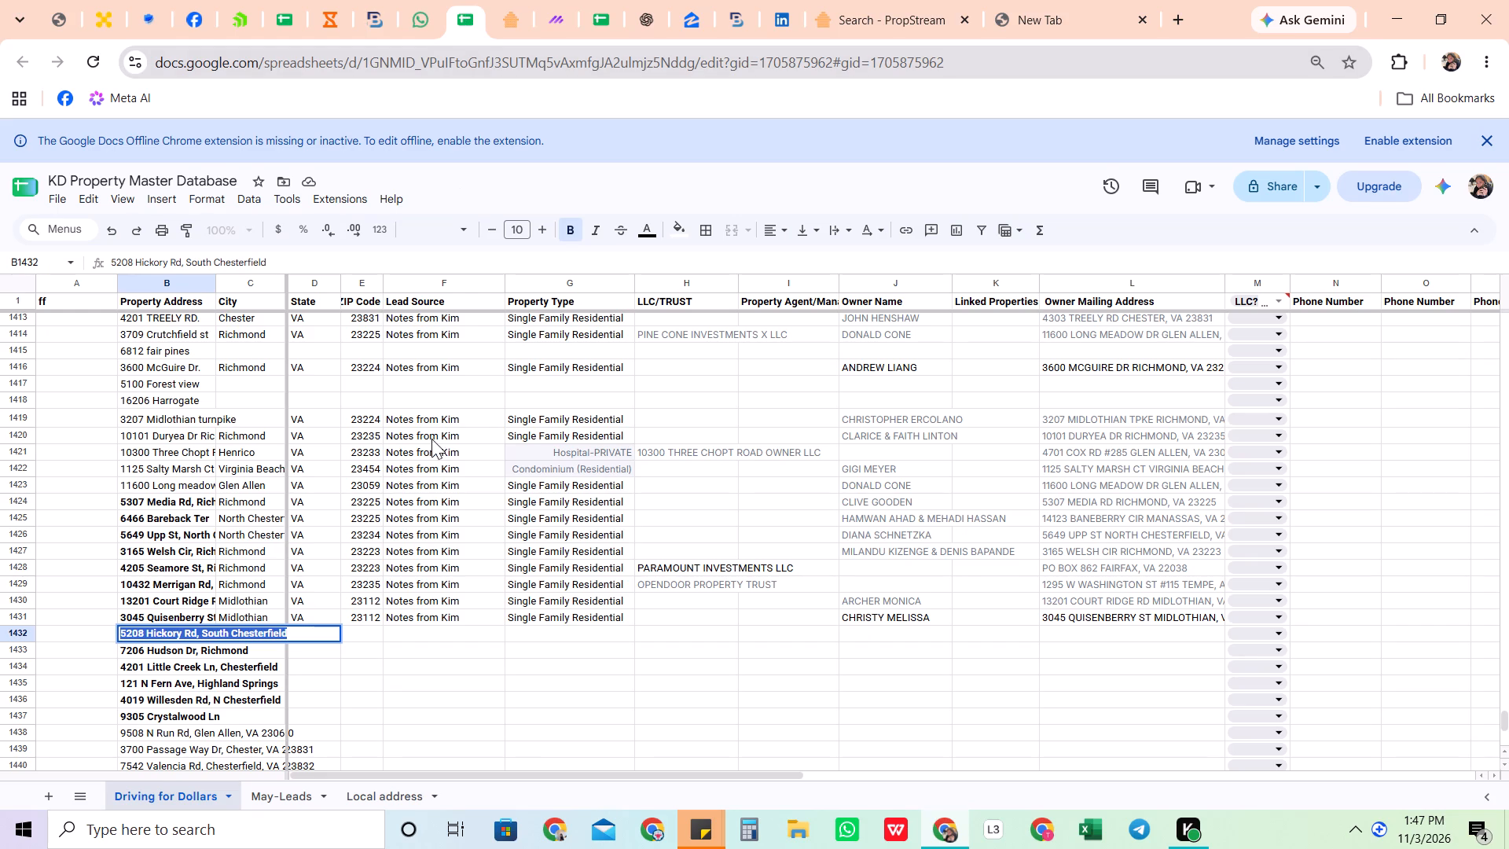
key("ctrl+c")
left_click(511, 13)
left_click(475, 140)
left_click(396, 146)
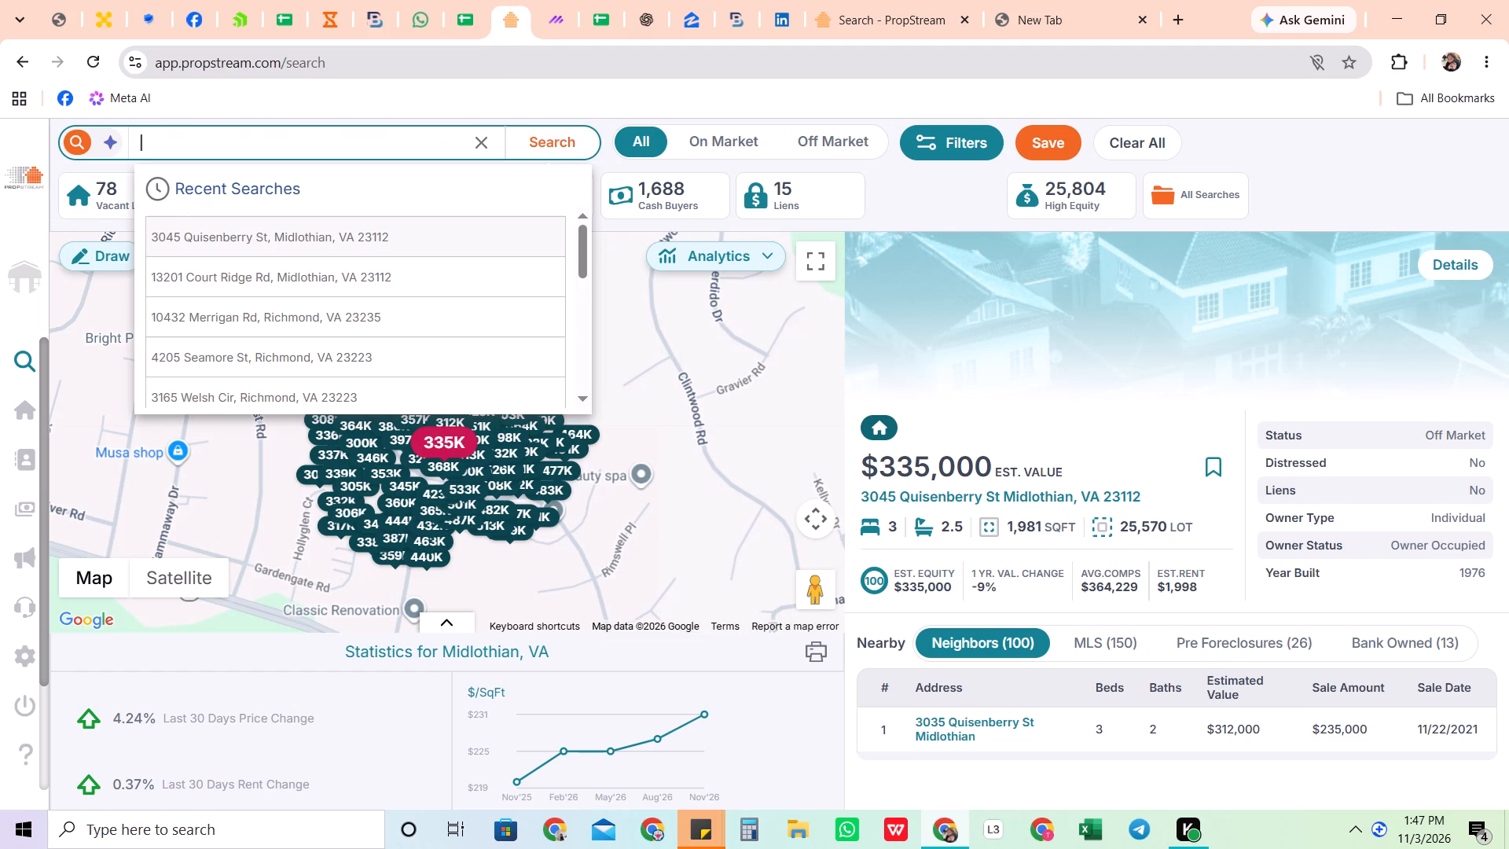
key("ctrl+v")
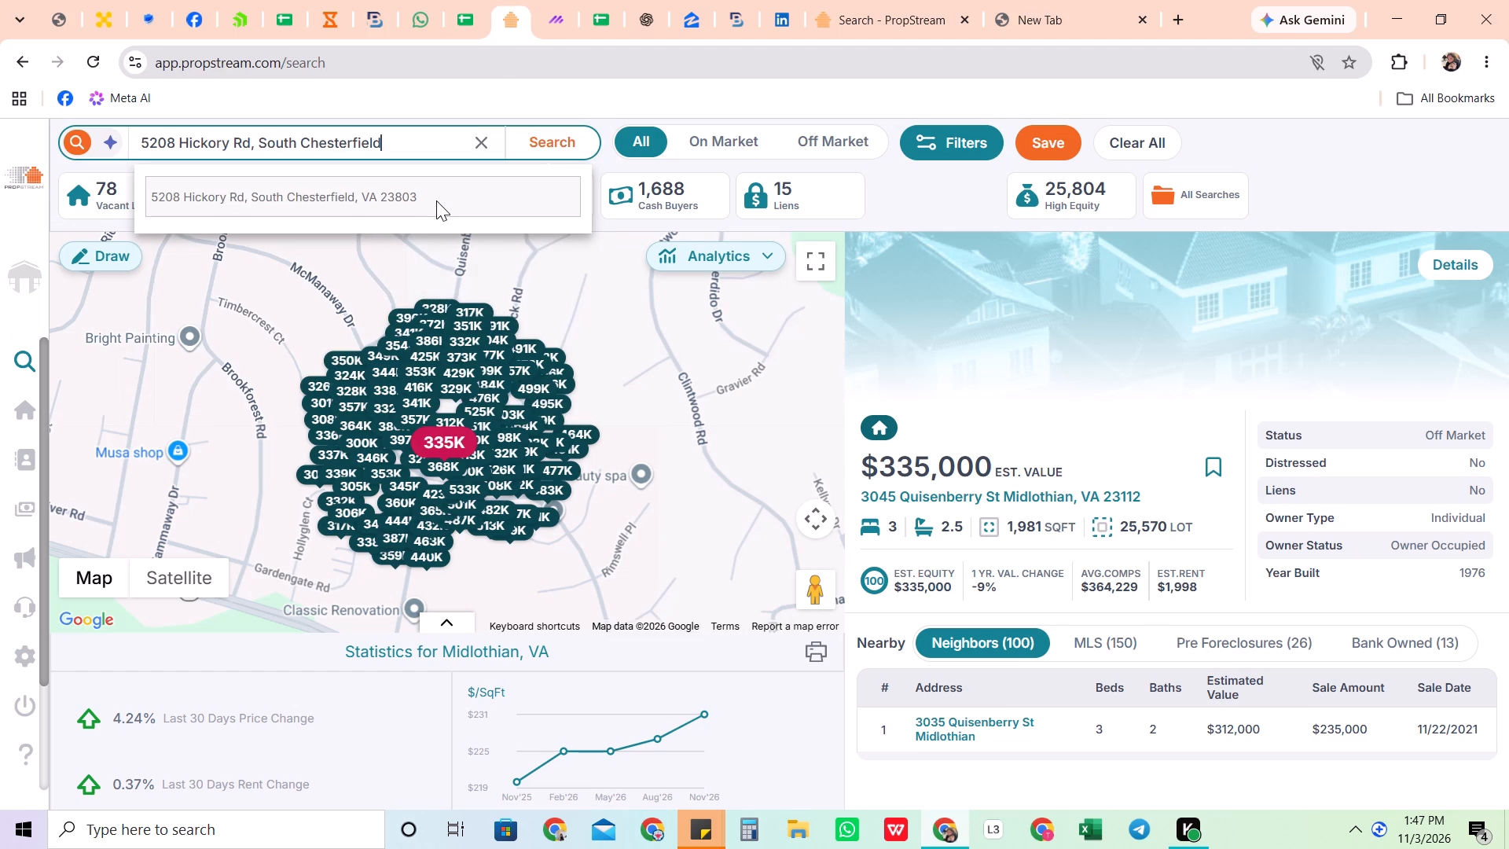
left_click(436, 200)
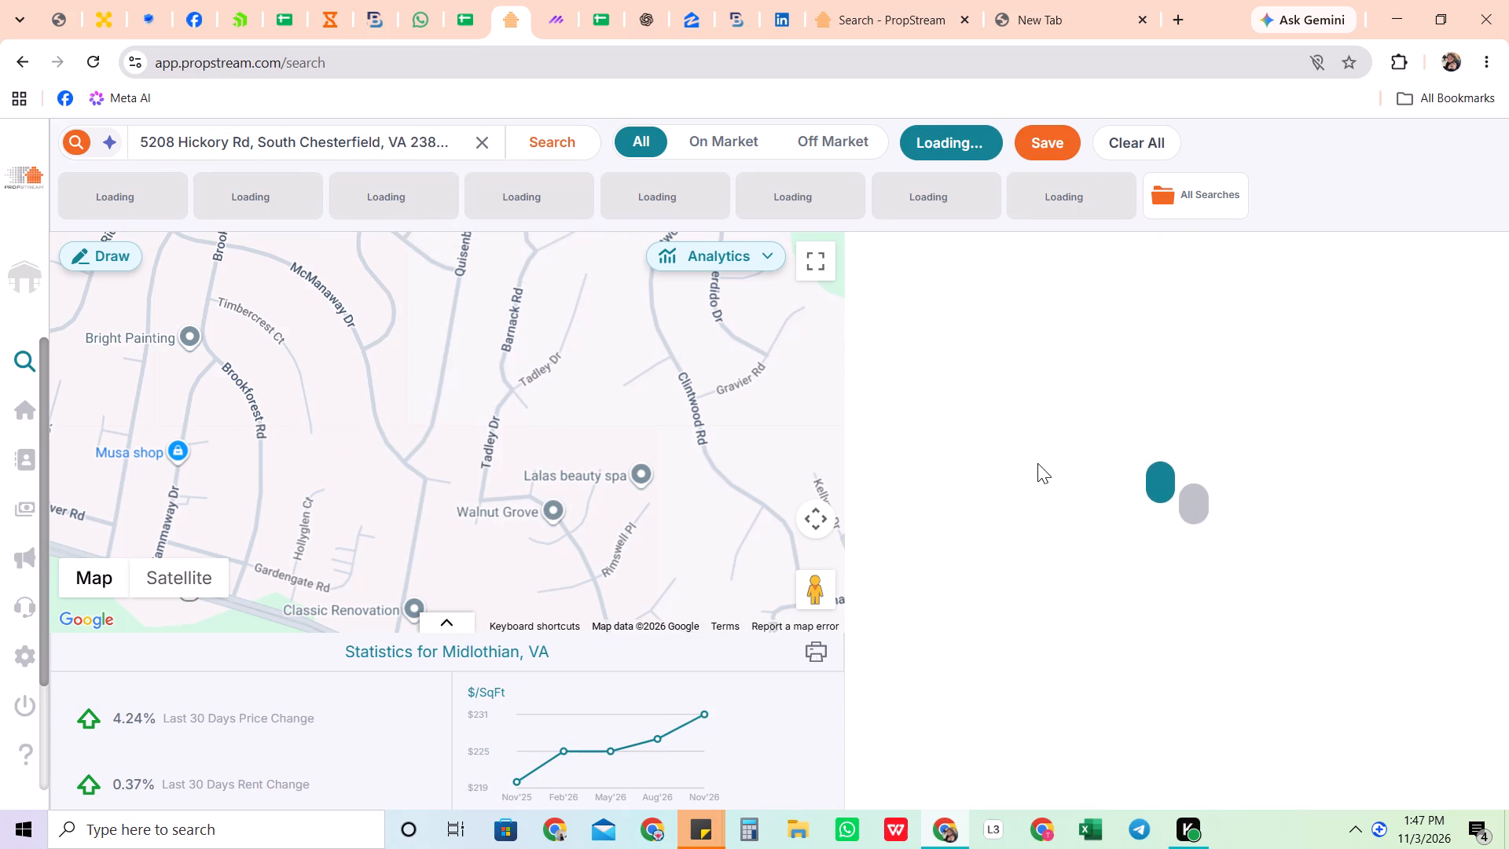
left_click(1034, 500)
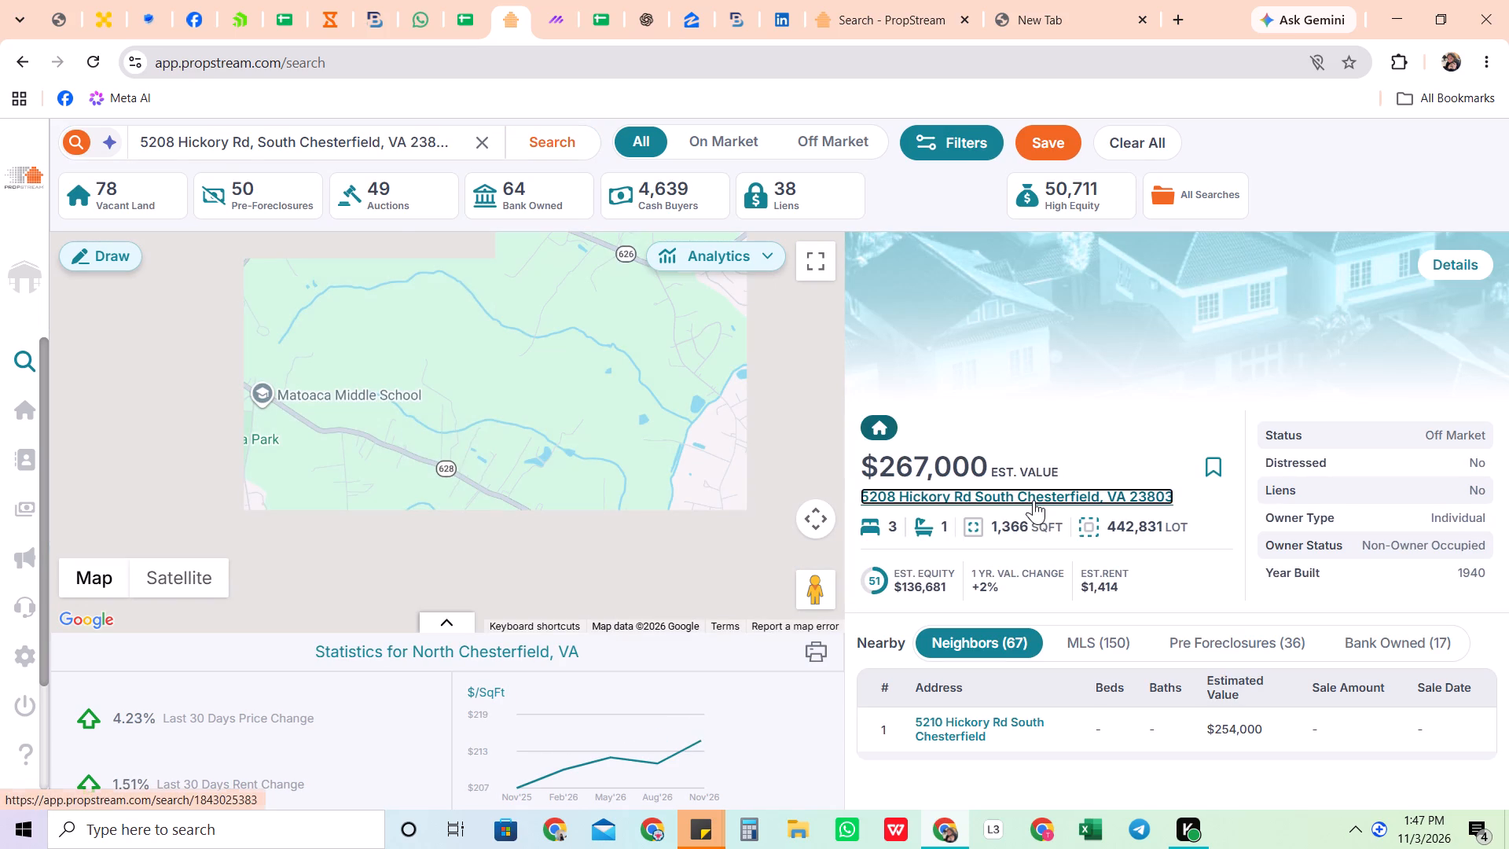
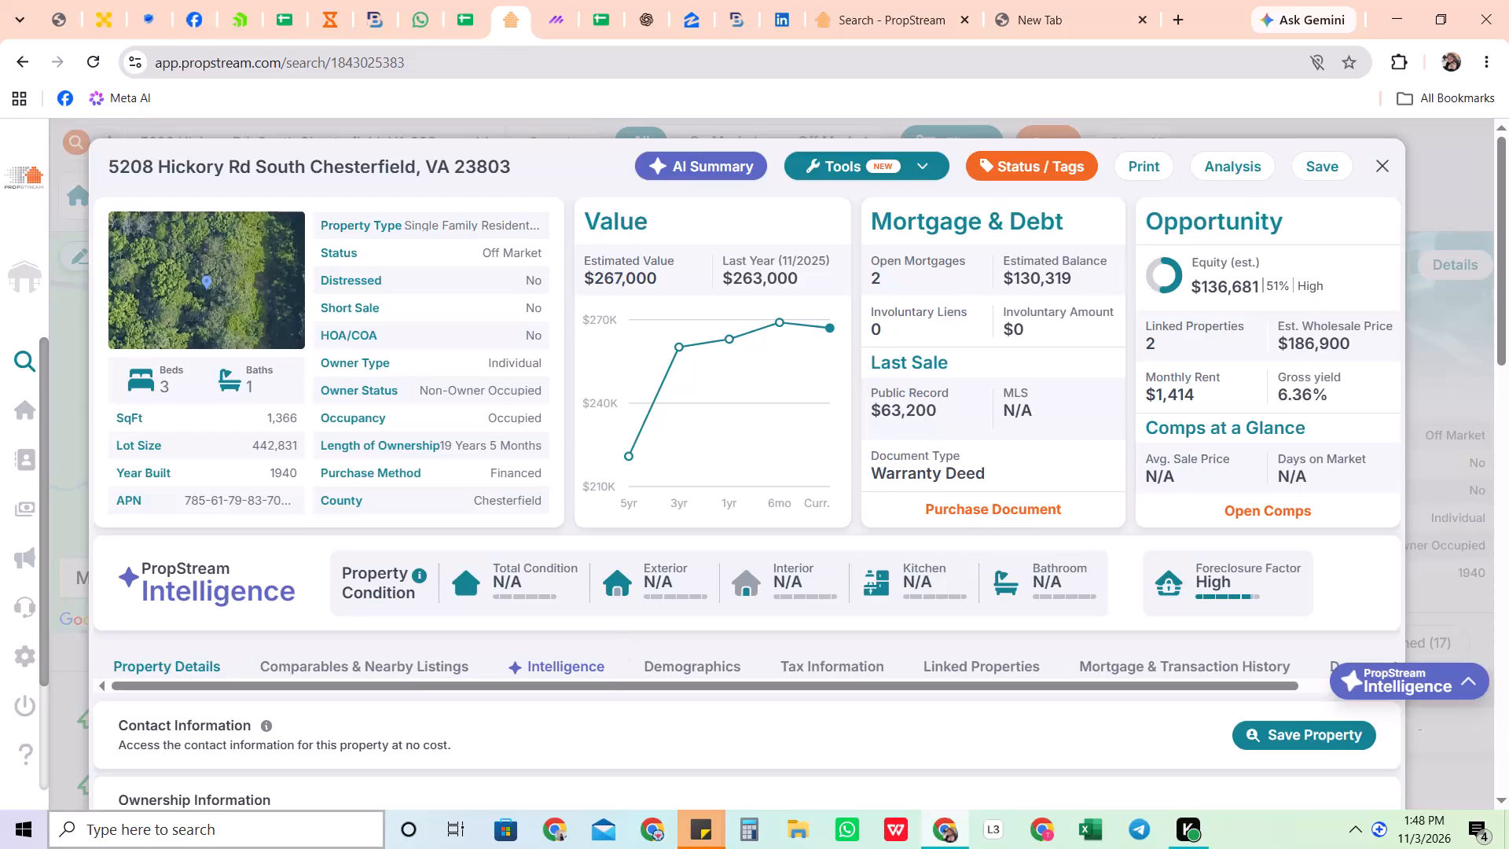
Copy the Owner 1 Name from the PropStream record's Ownership Information into row 1432's Owner Name cell in the sheet.
scroll(329, 608, "down", 2)
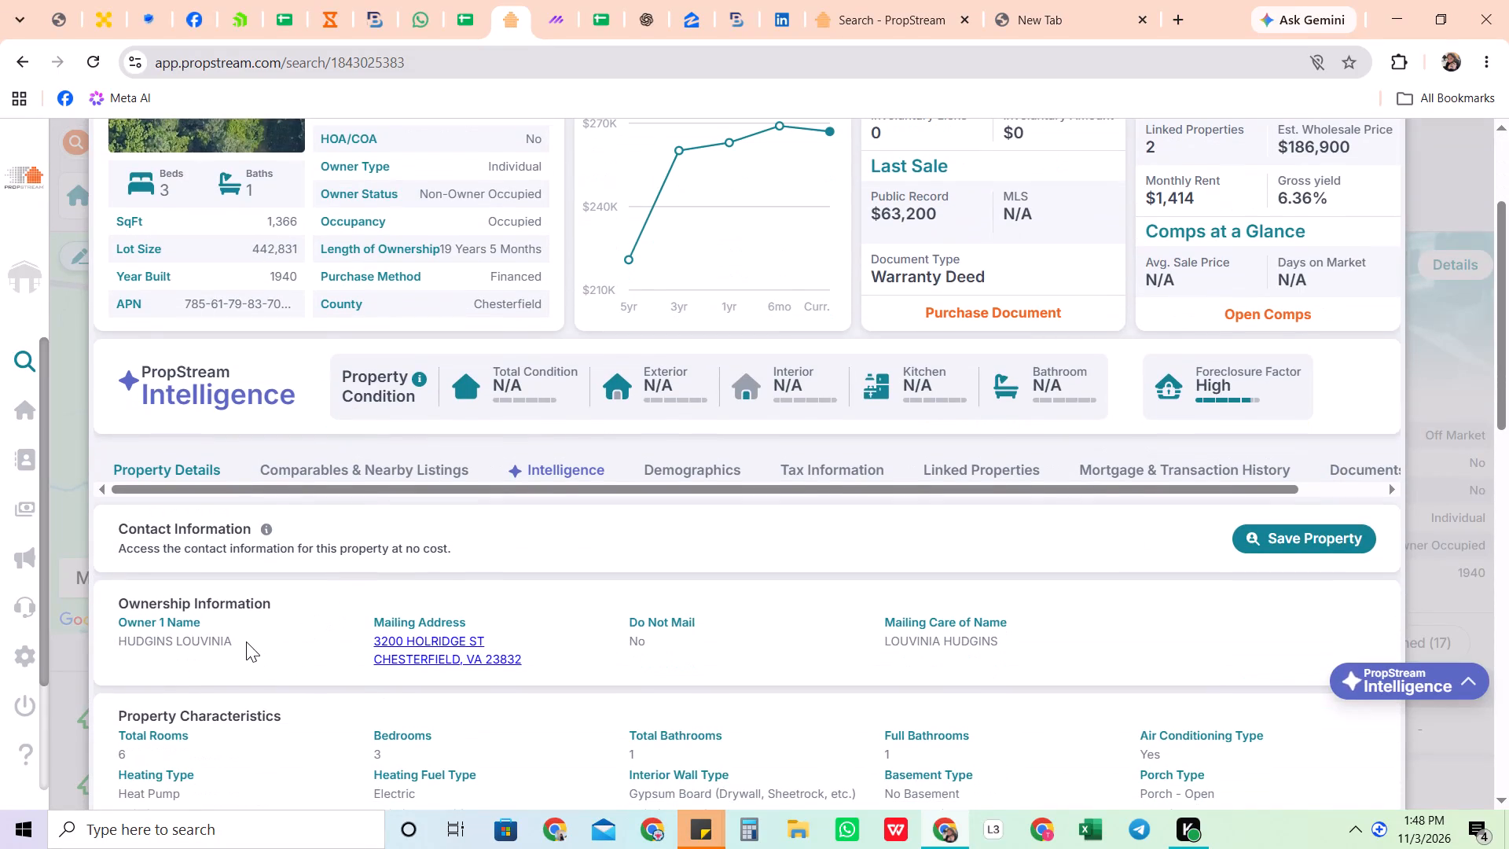
left_click(248, 642)
left_click_drag(235, 639, 112, 647)
key("ctrl+c")
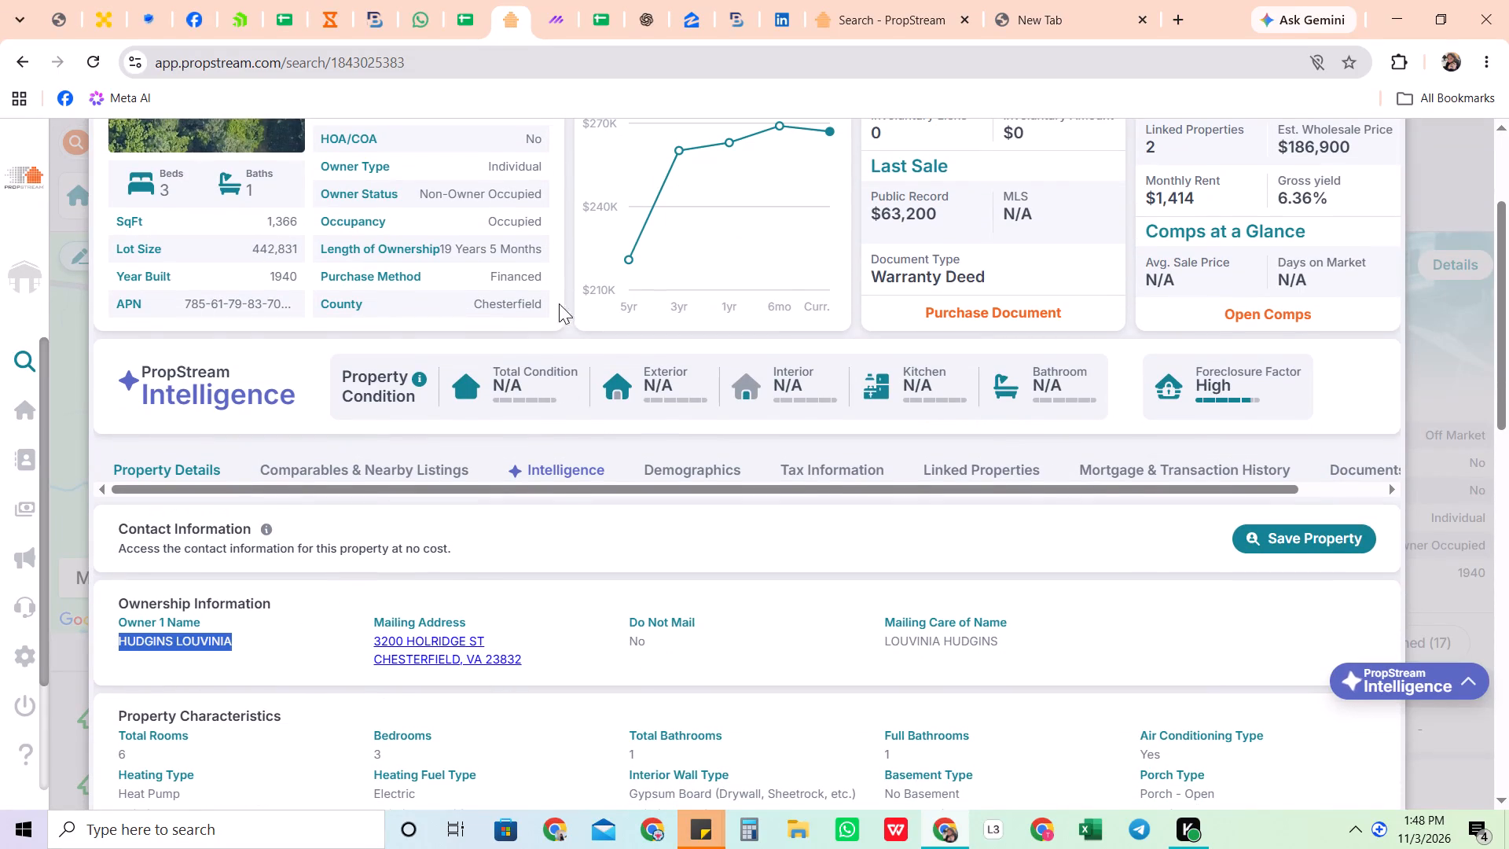
left_click(470, 1)
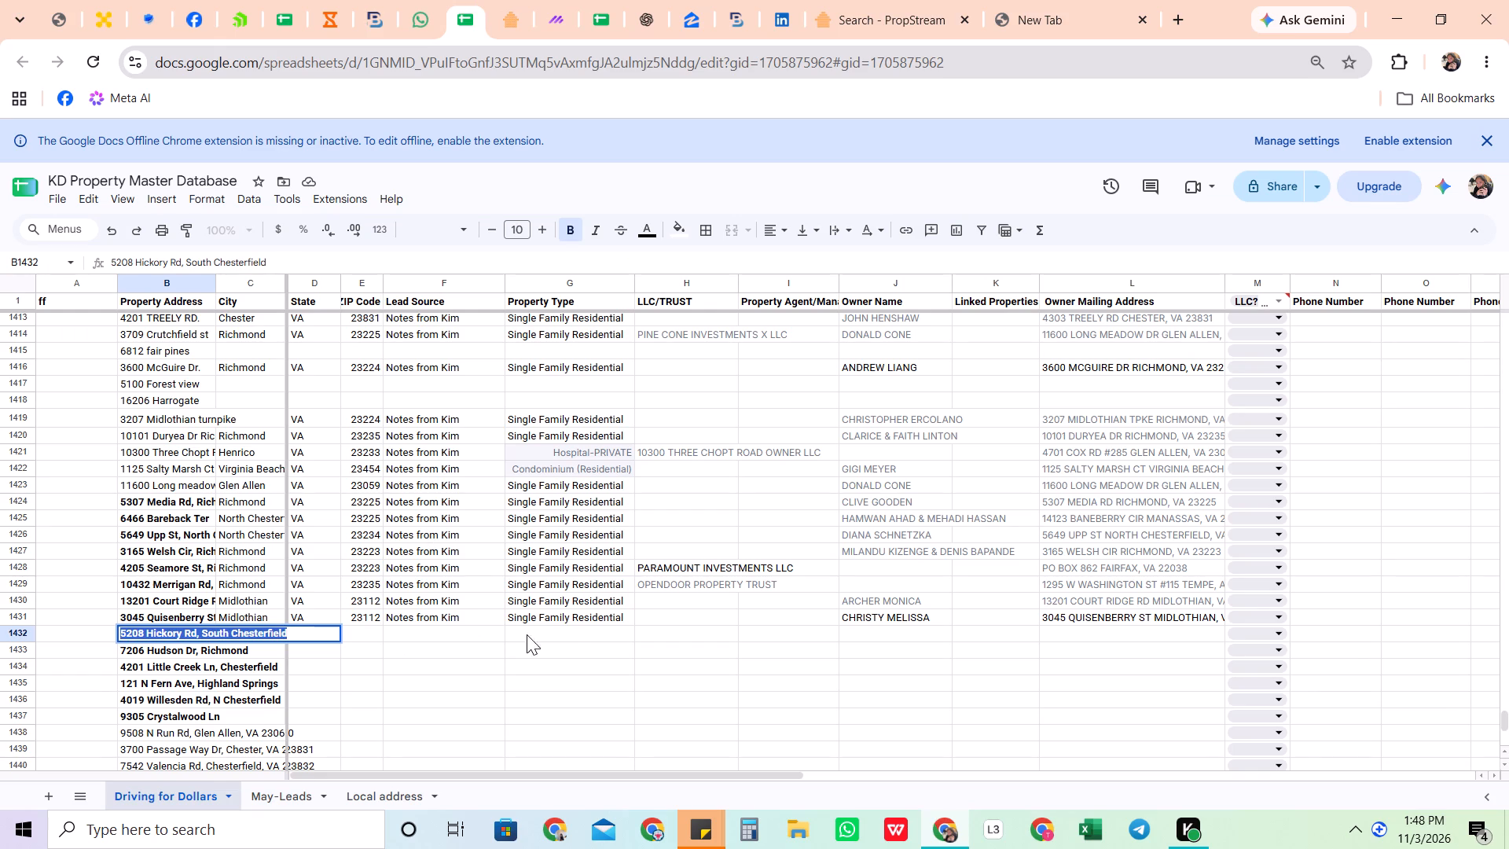
left_click(860, 627)
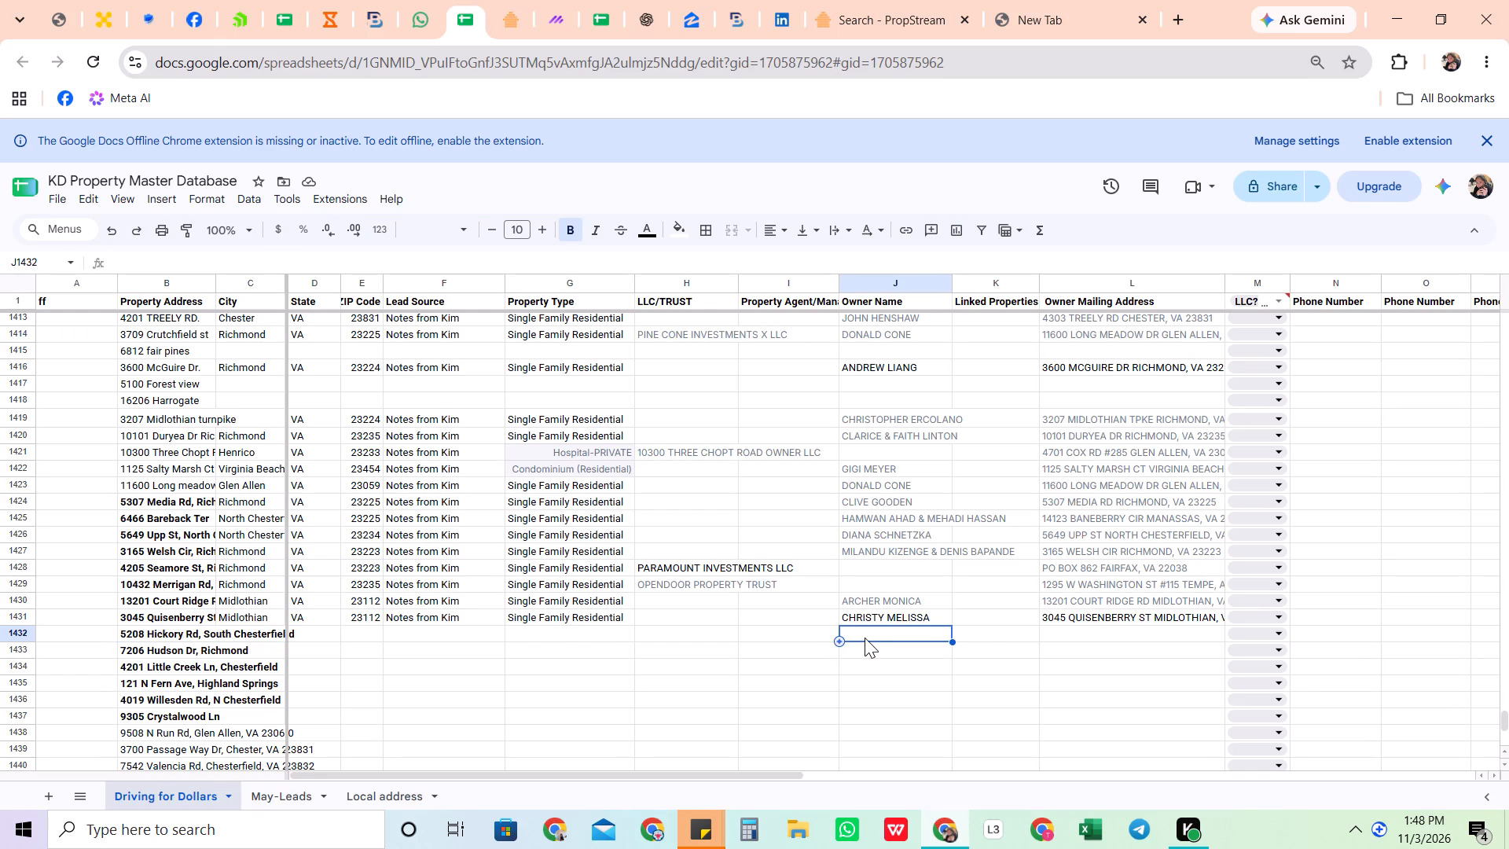
key("ctrl+v")
left_click_drag(829, 795, 826, 777)
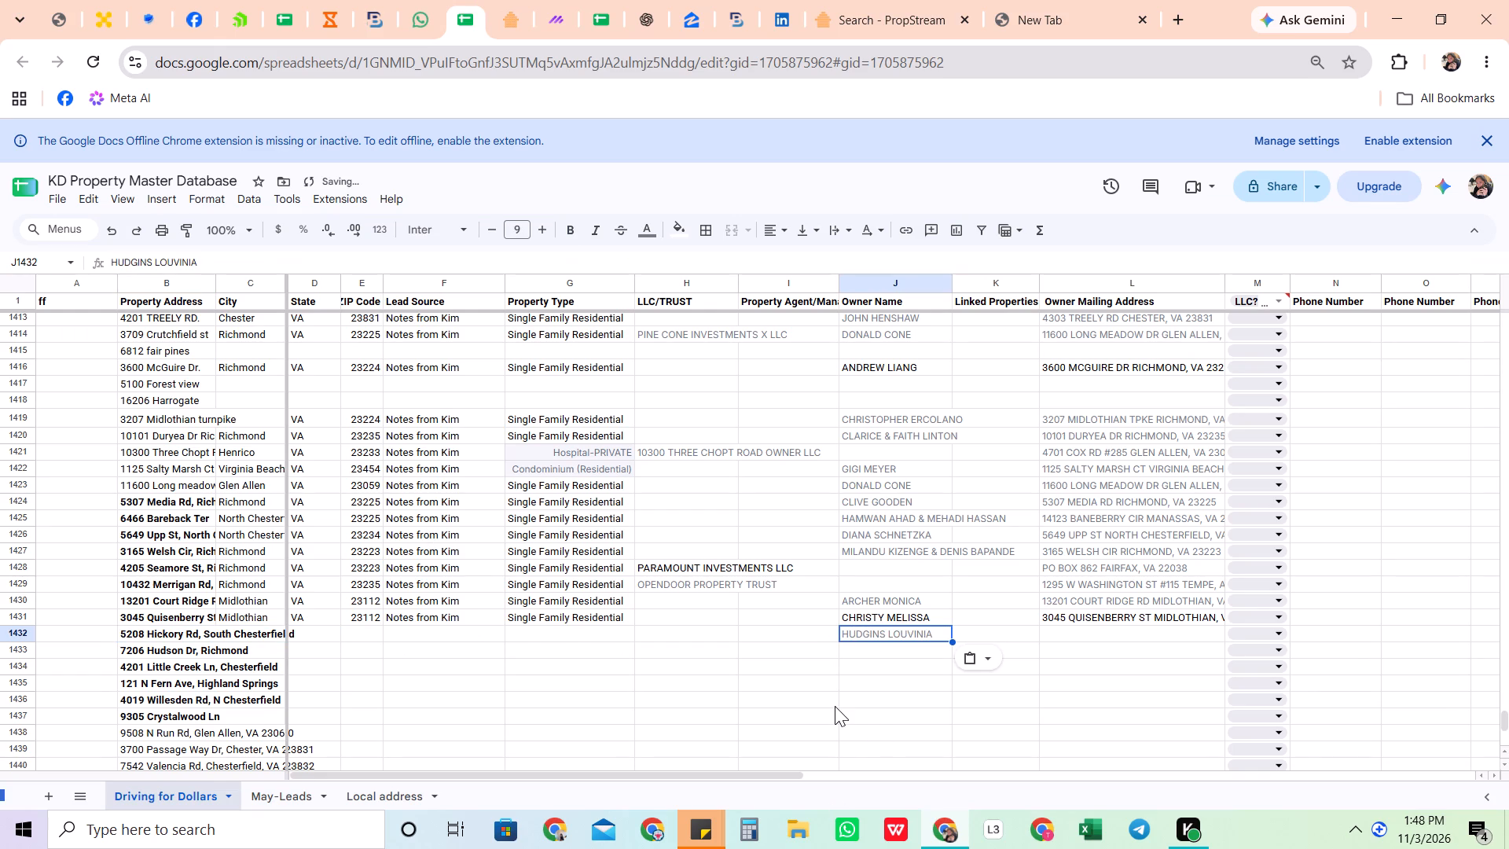
left_click(835, 706)
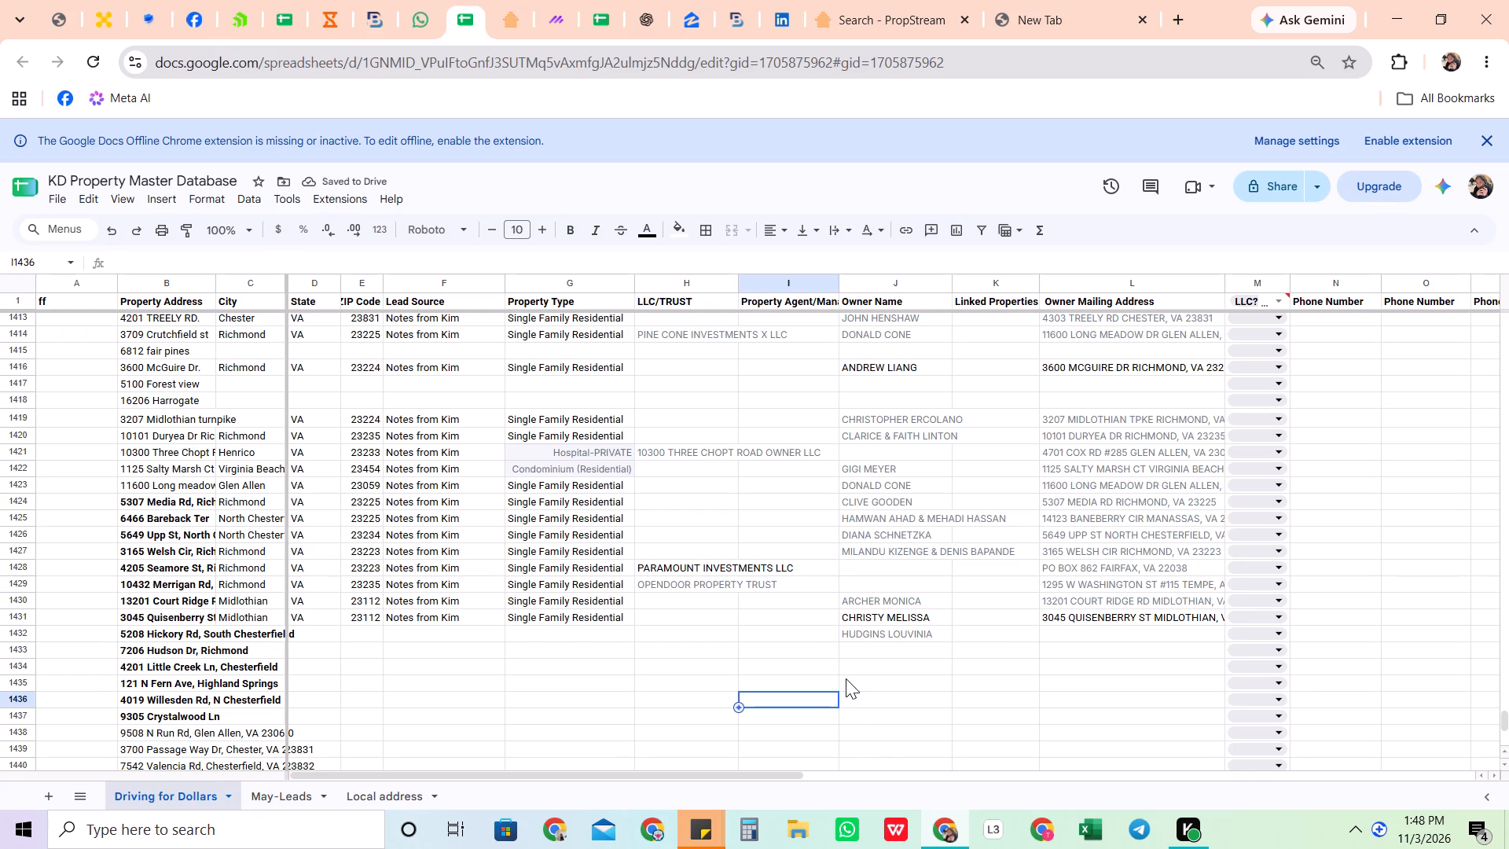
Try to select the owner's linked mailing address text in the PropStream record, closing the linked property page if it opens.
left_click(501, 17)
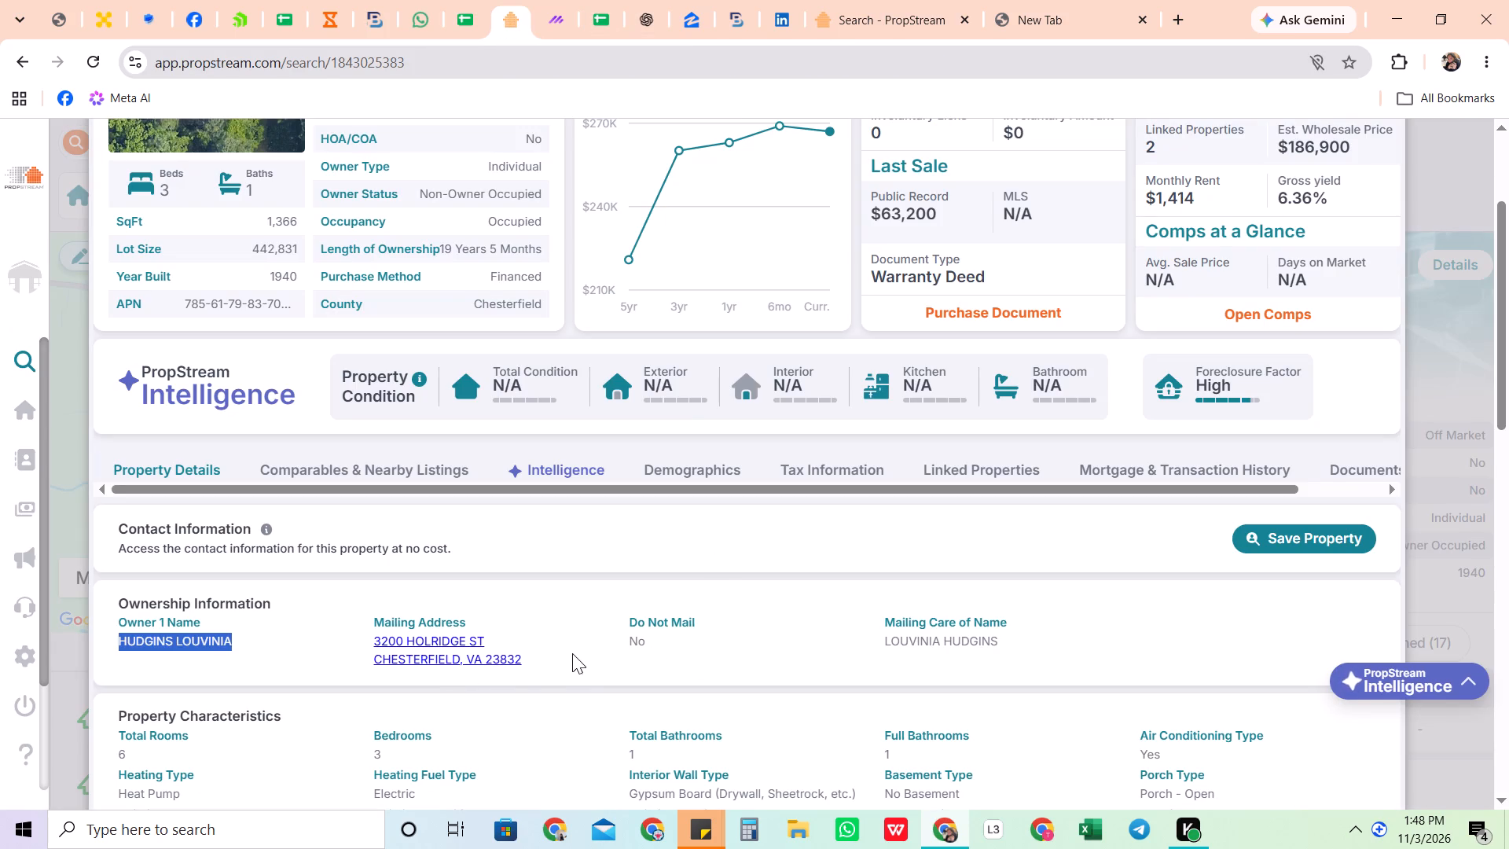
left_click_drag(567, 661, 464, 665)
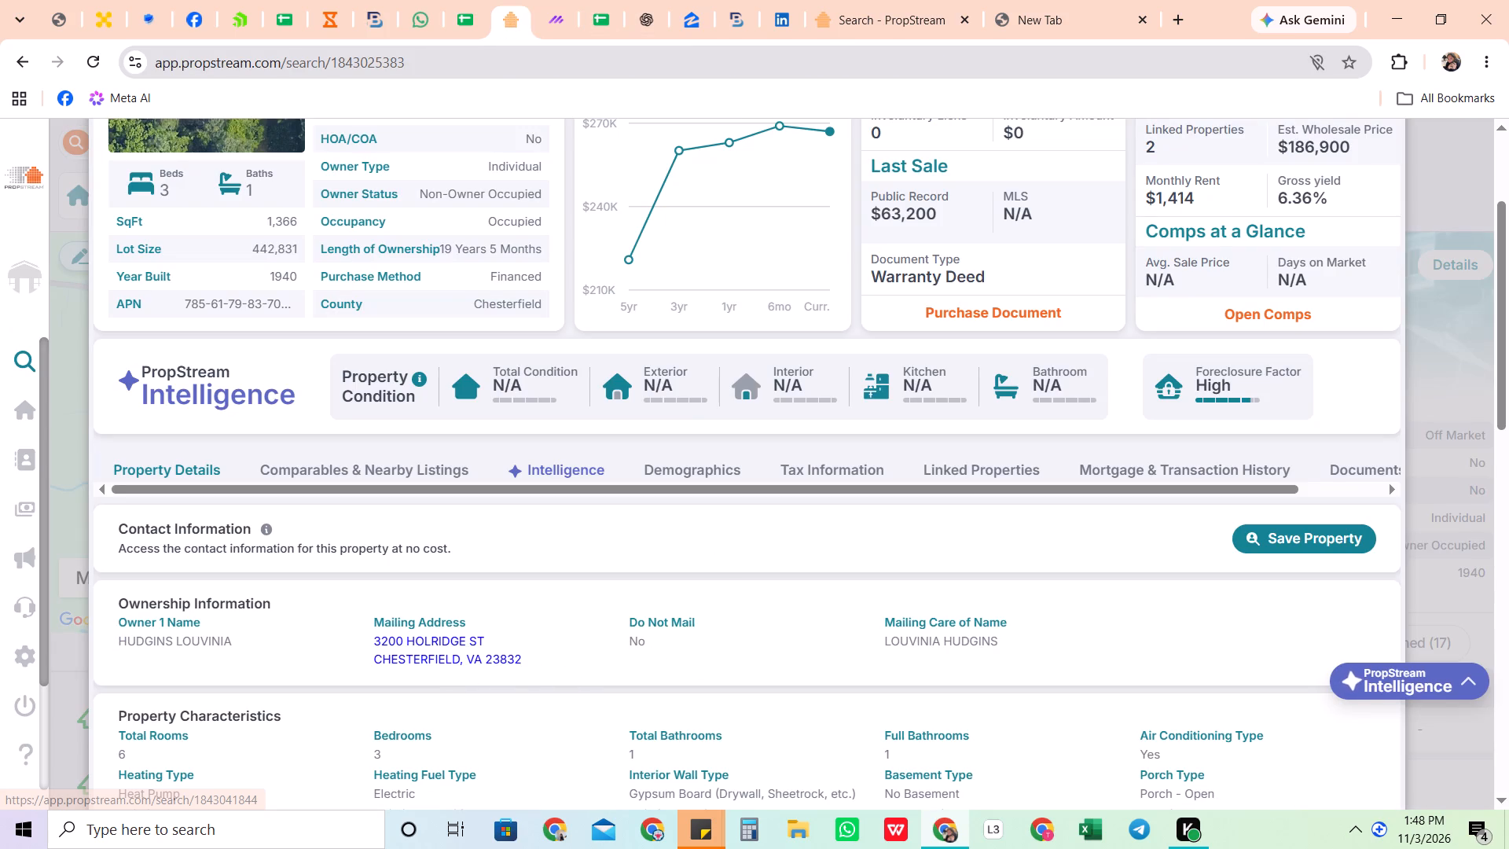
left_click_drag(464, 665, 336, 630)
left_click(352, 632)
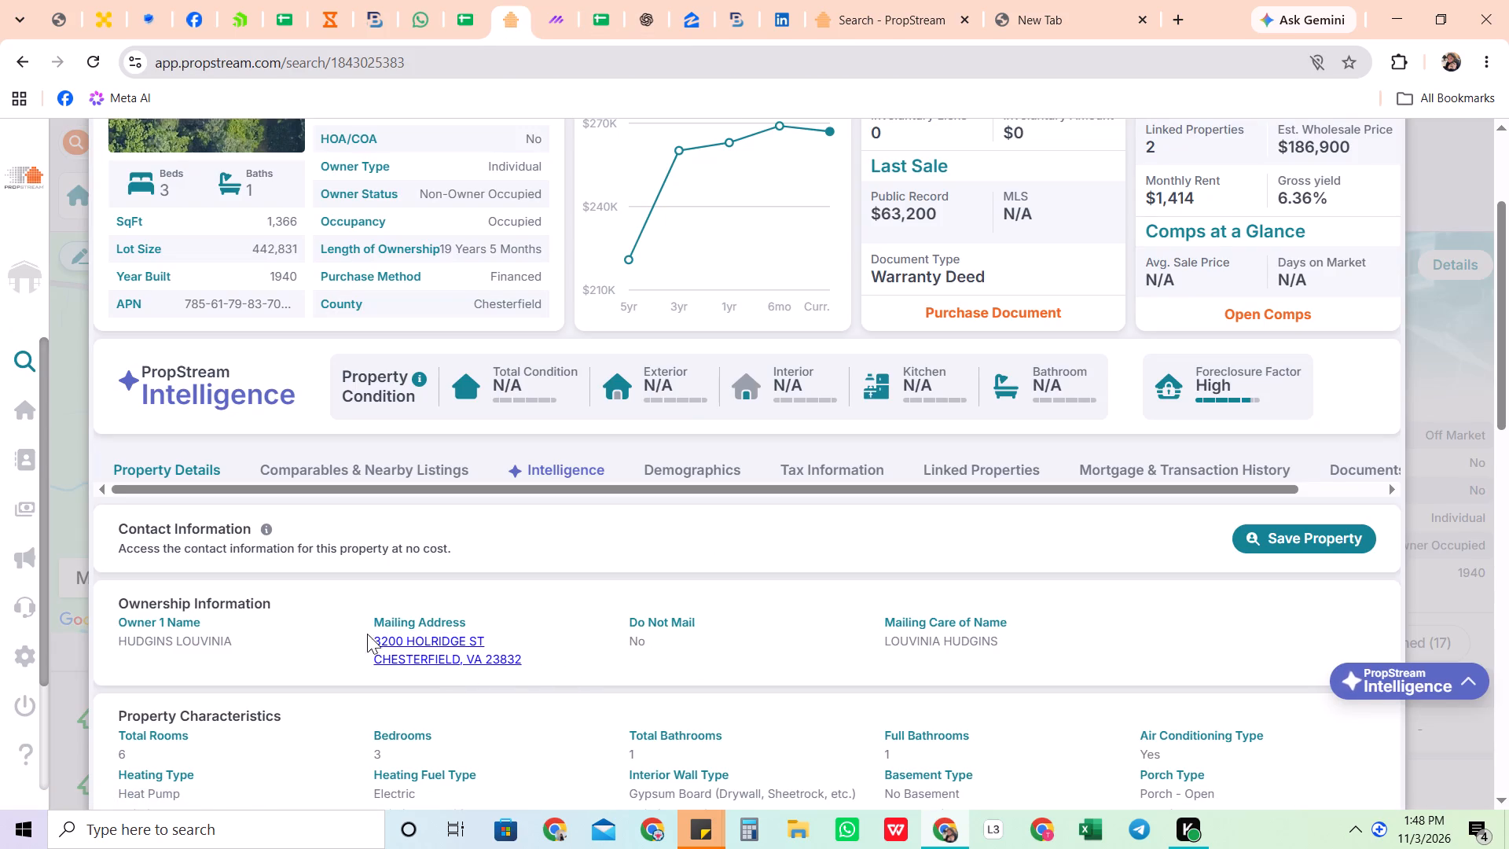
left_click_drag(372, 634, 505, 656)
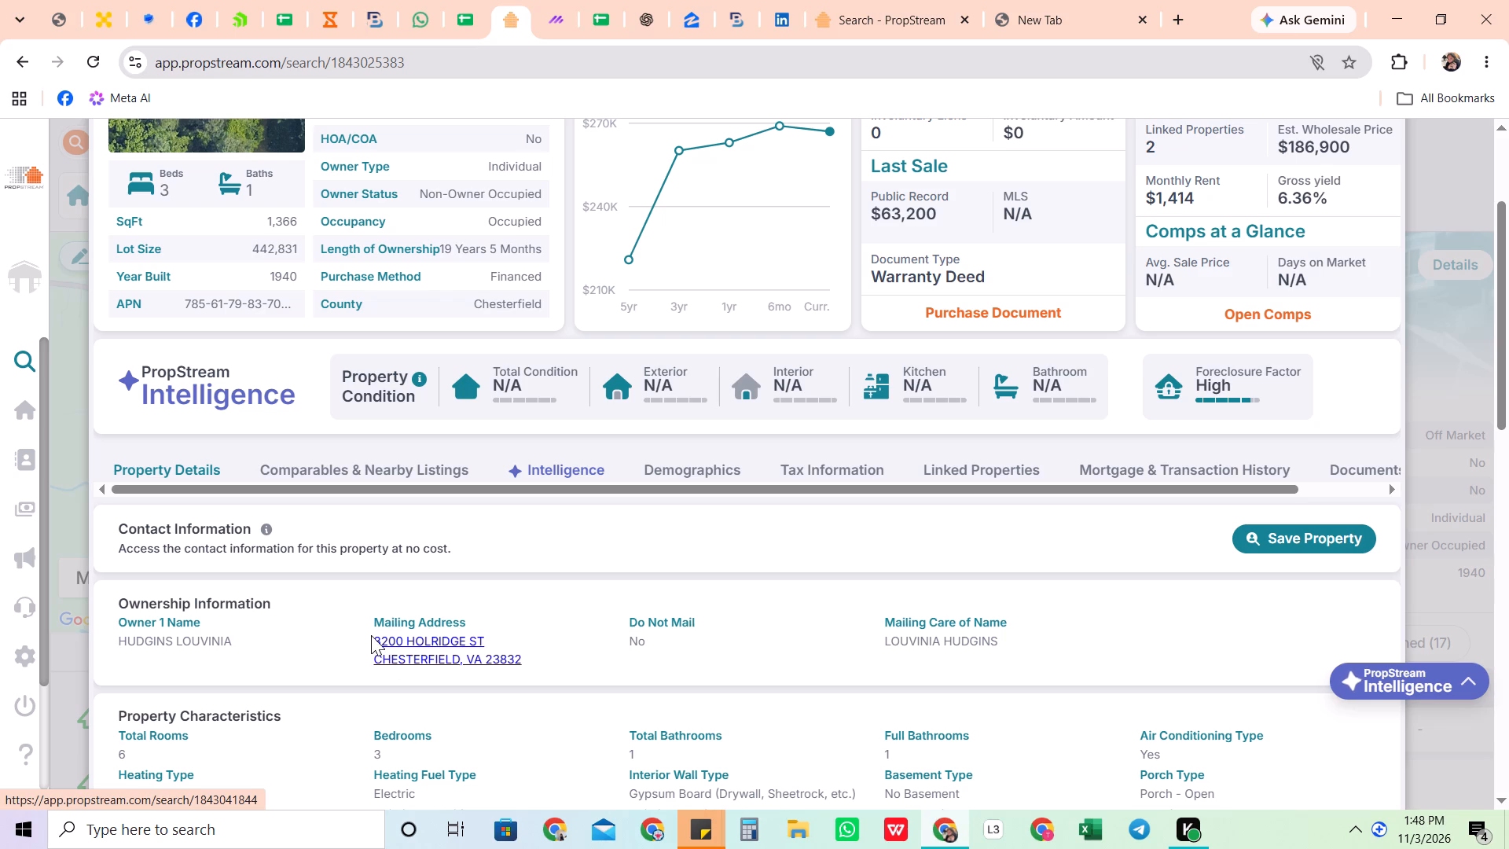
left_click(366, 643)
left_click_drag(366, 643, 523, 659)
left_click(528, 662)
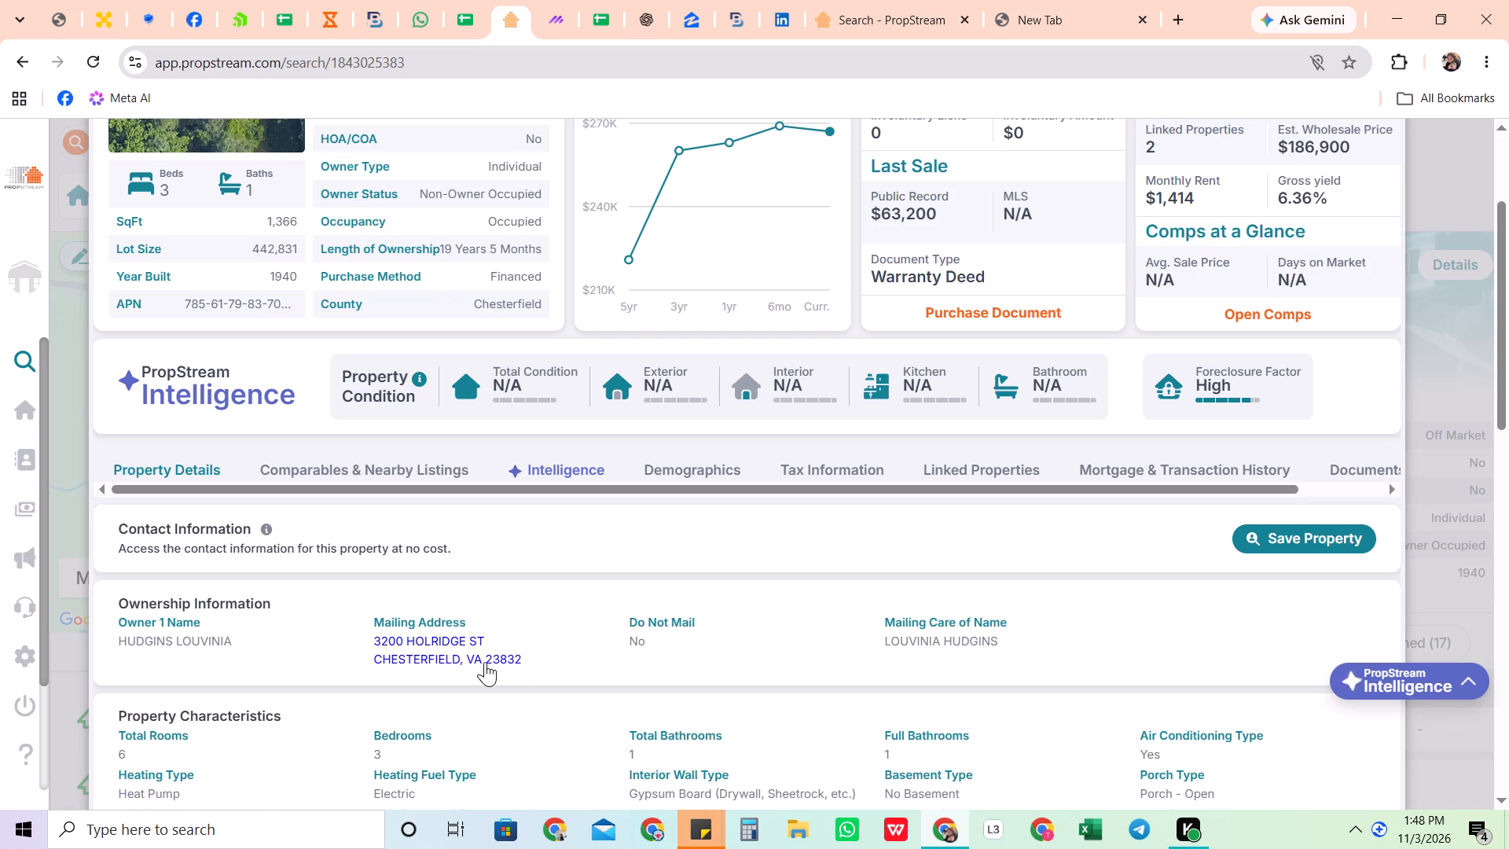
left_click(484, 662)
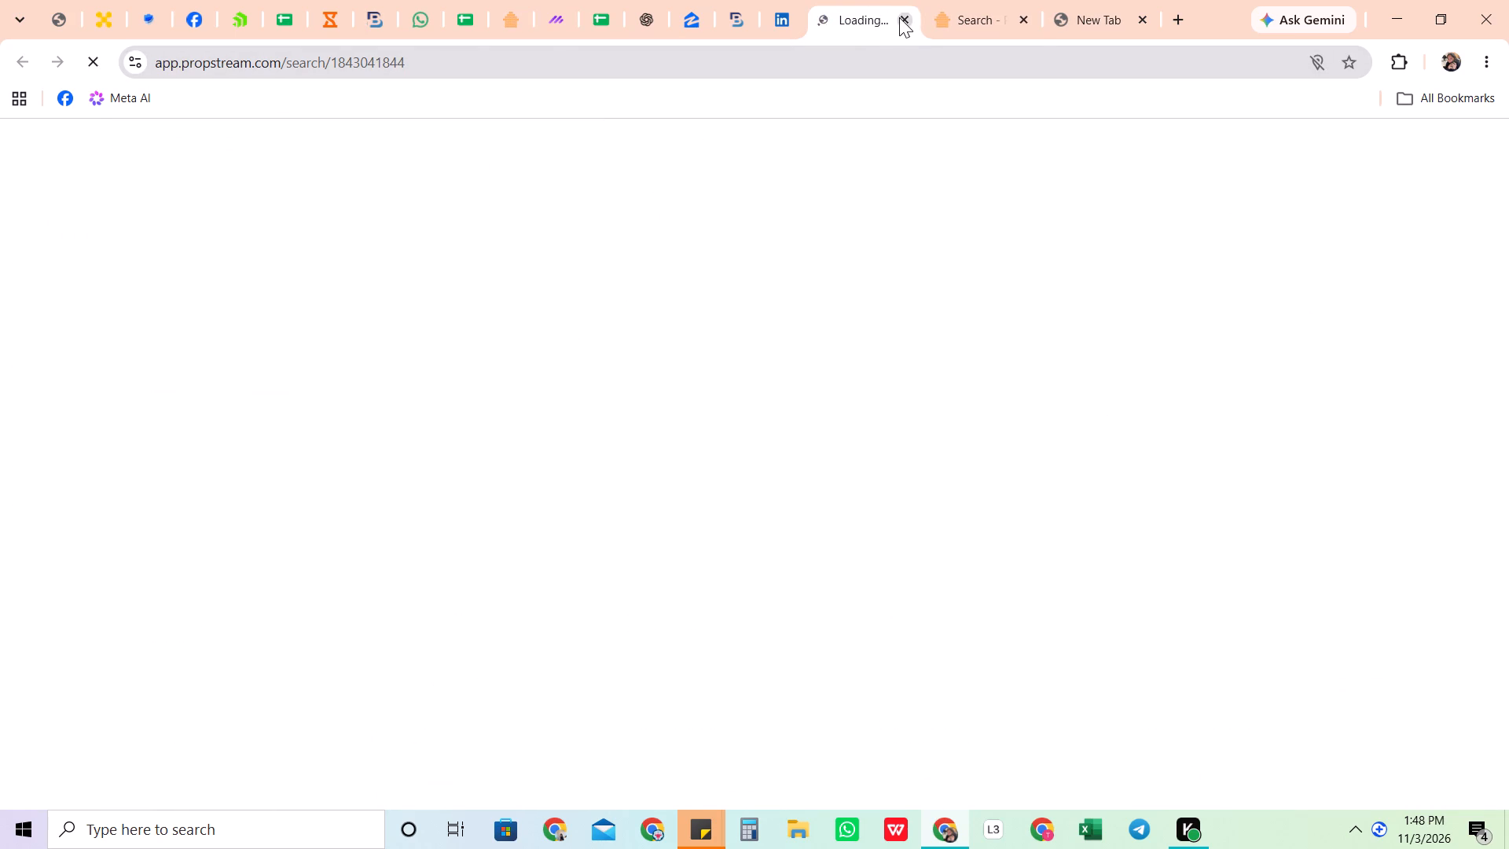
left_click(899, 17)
Select the owner's full two-line mailing address in the PropStream record for row 1432, without opening its link.
left_click(475, 17)
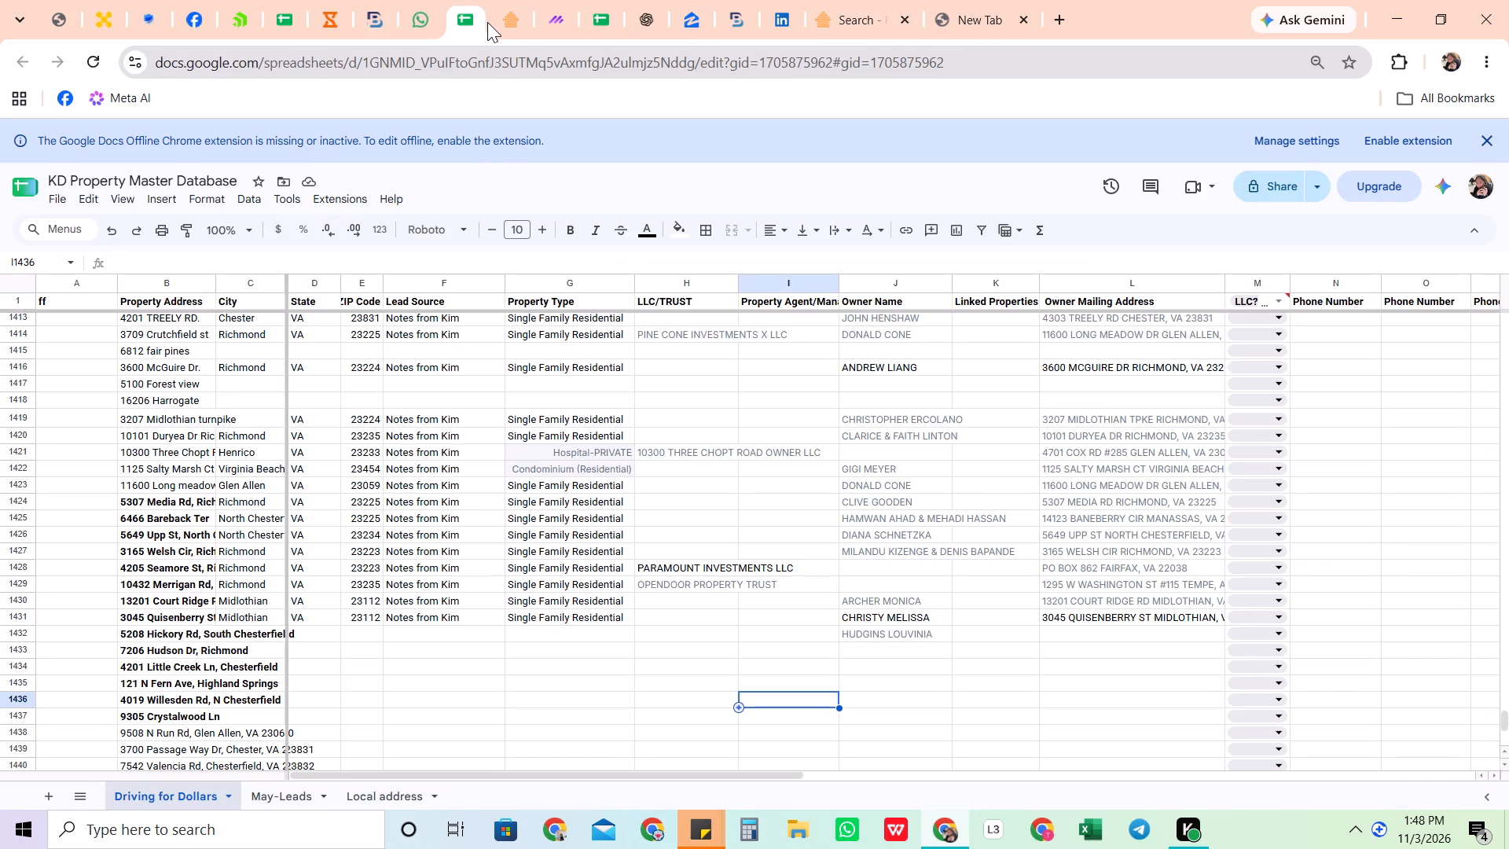
left_click(517, 24)
left_click(596, 605)
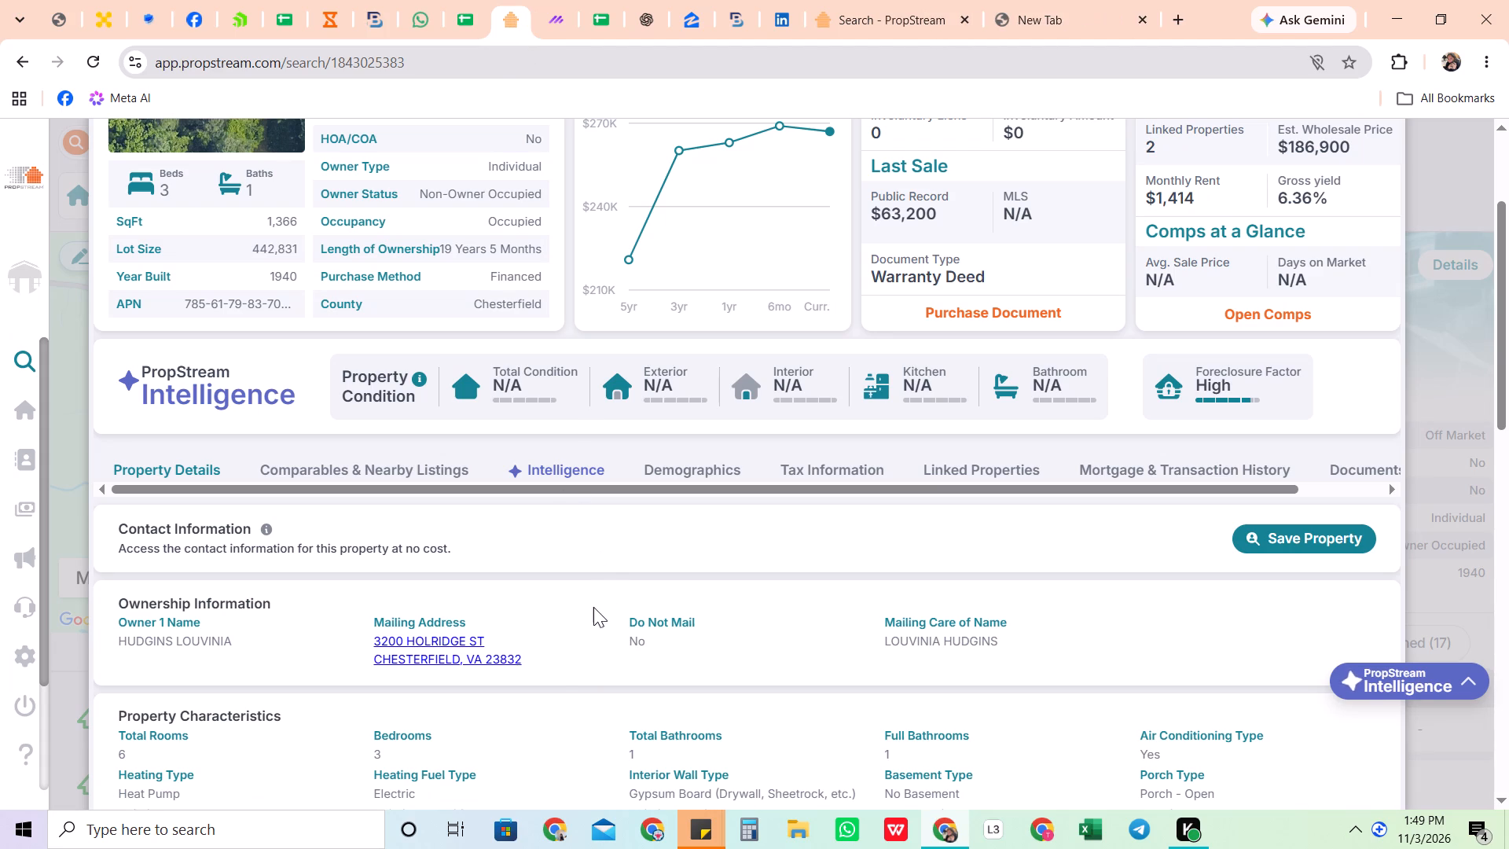
left_click_drag(554, 663, 358, 634)
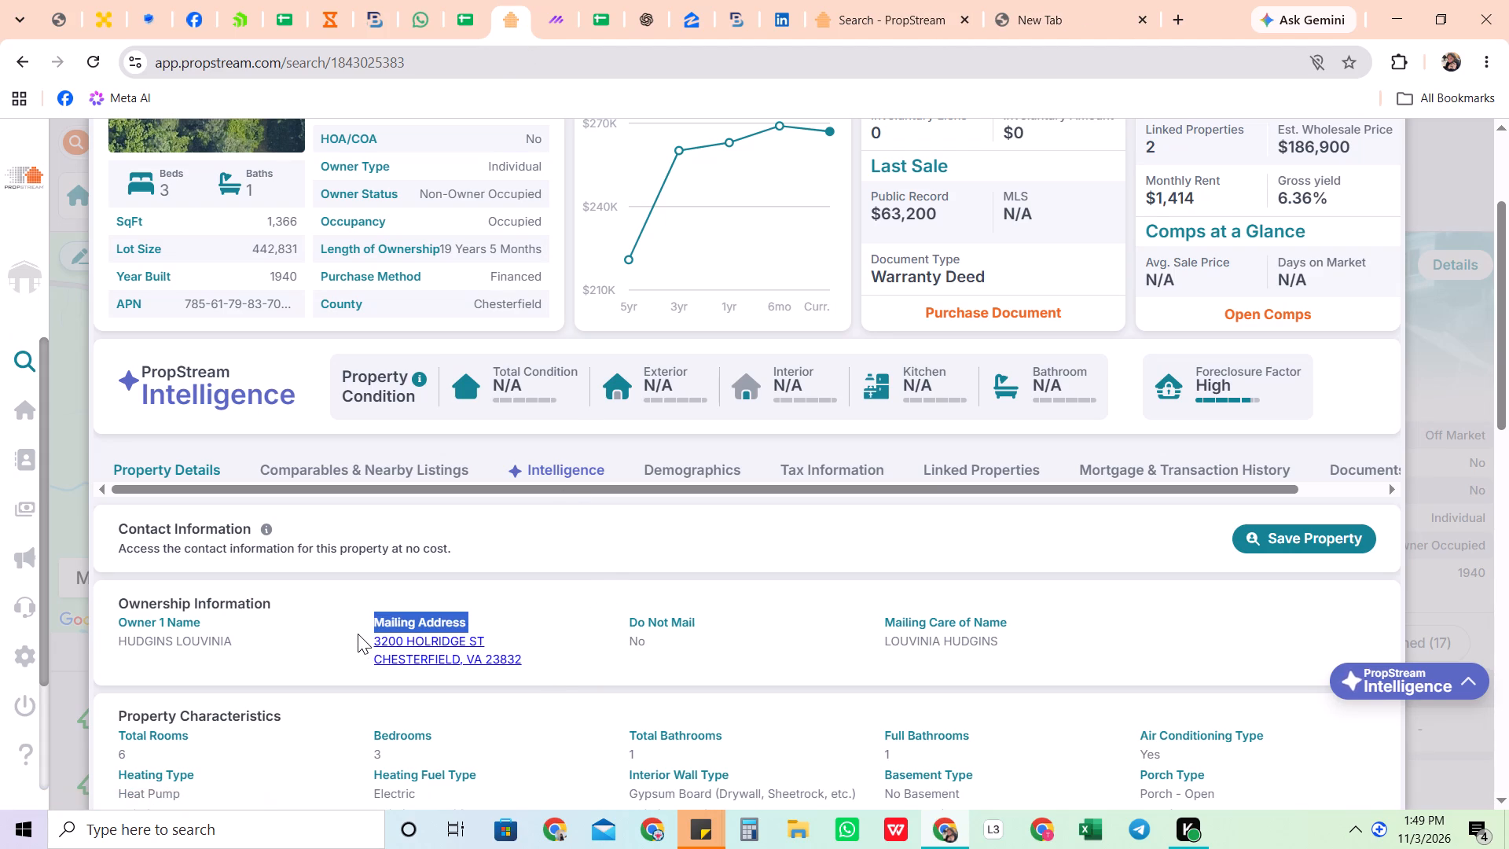
left_click(358, 631)
left_click_drag(364, 634, 541, 650)
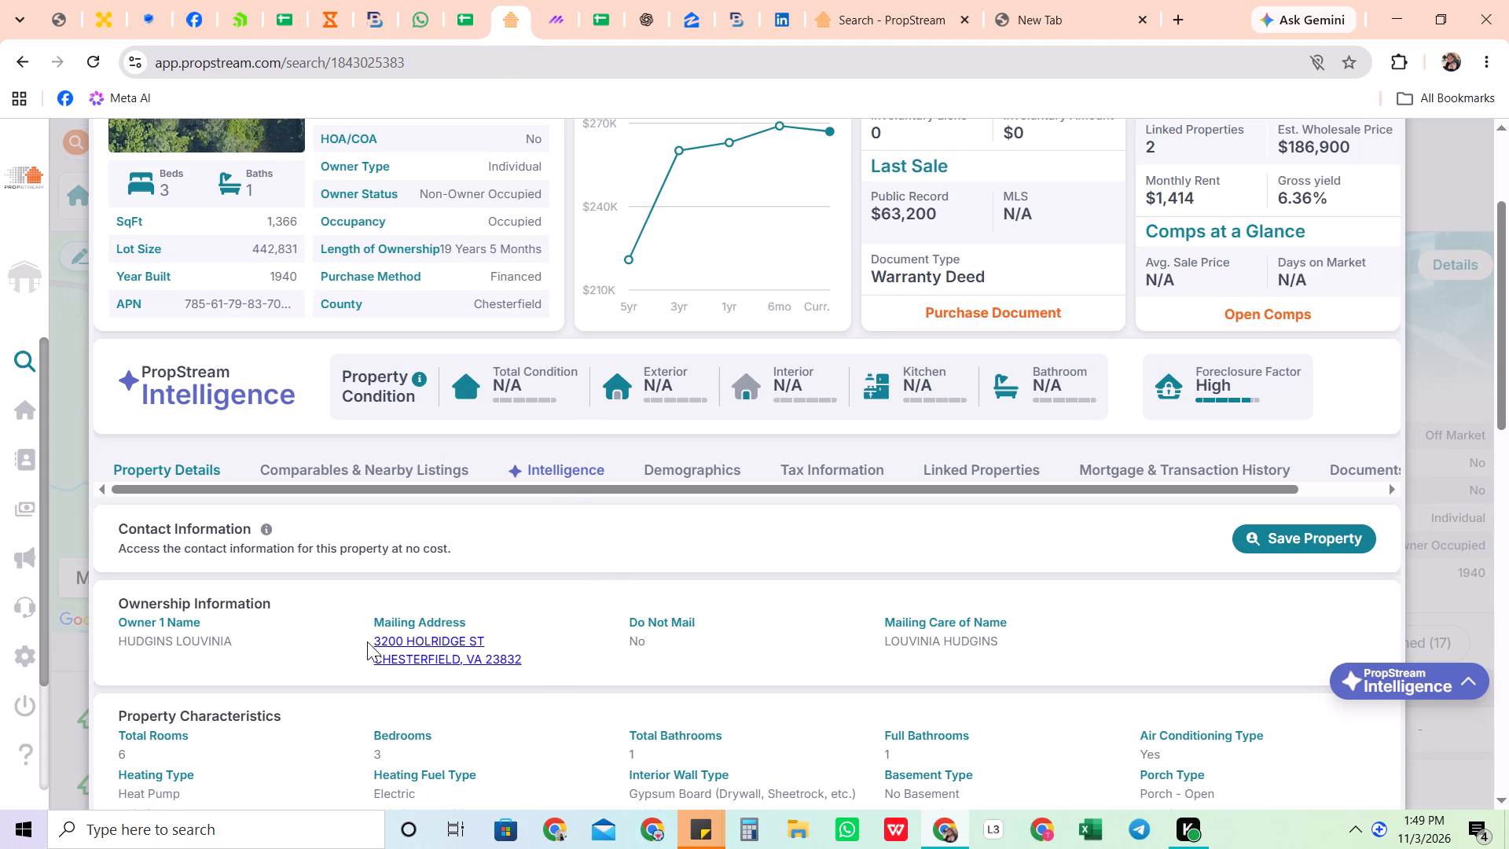
left_click(367, 648)
left_click_drag(367, 648, 531, 649)
left_click_drag(344, 638, 529, 645)
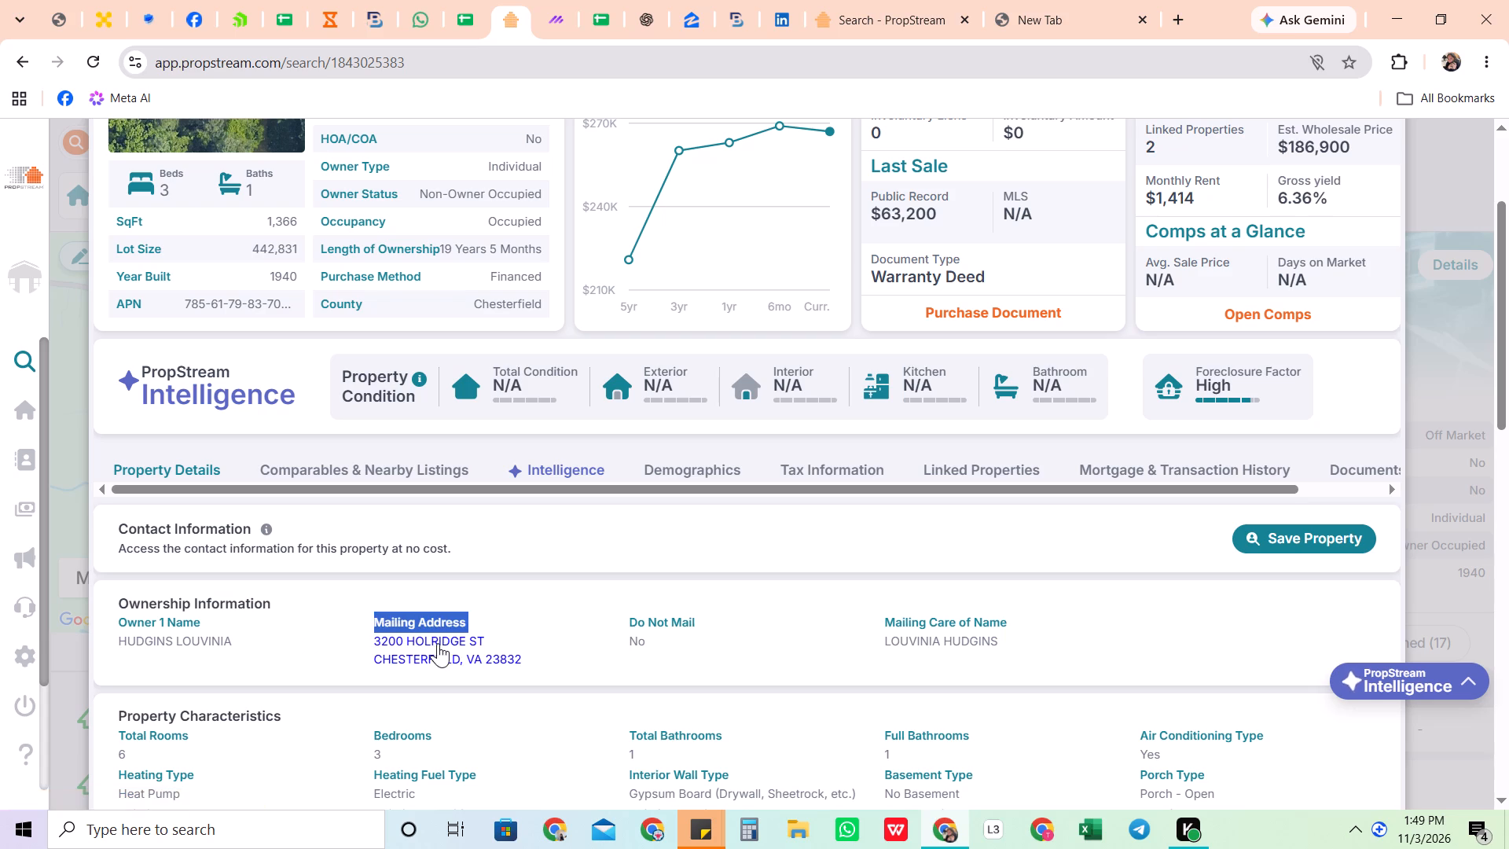
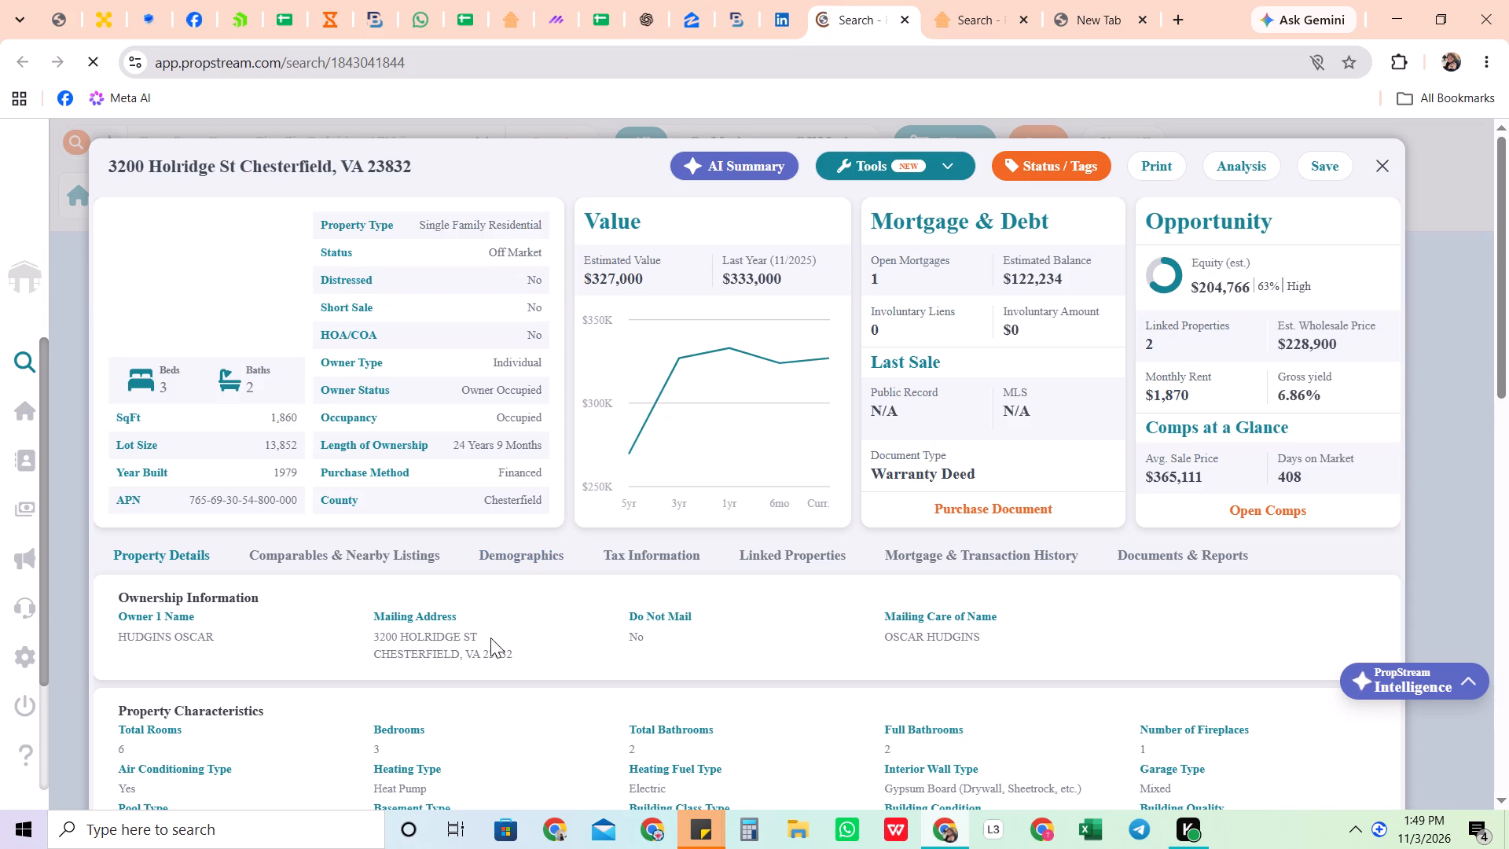
Copy the owner's full two-line mailing address from the linked property's PropStream record and return to the Driving for Dollars sheet.
left_click_drag(512, 664, 365, 655)
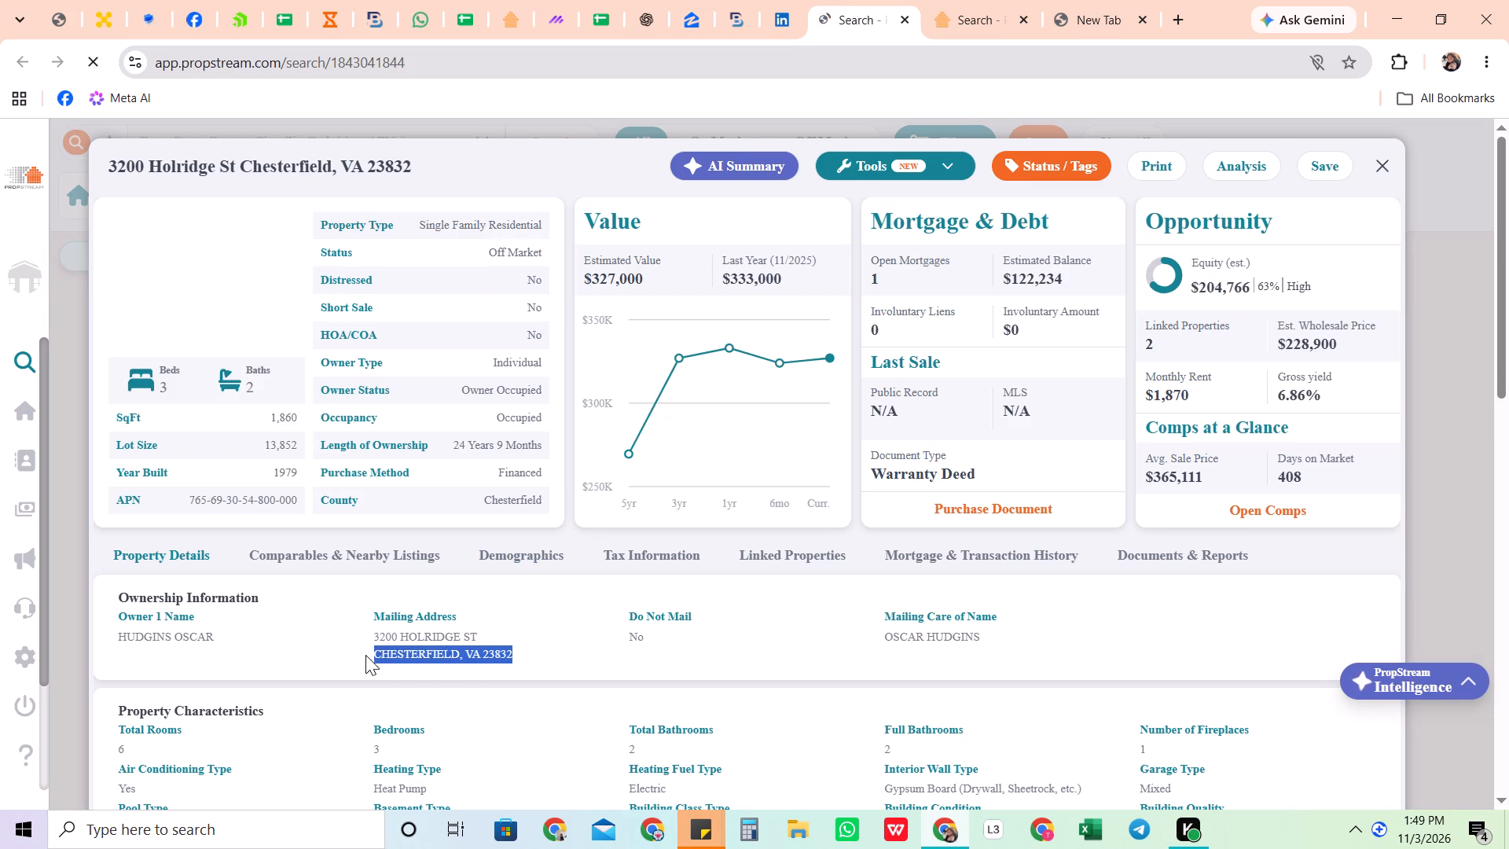
left_click_drag(365, 655, 374, 655)
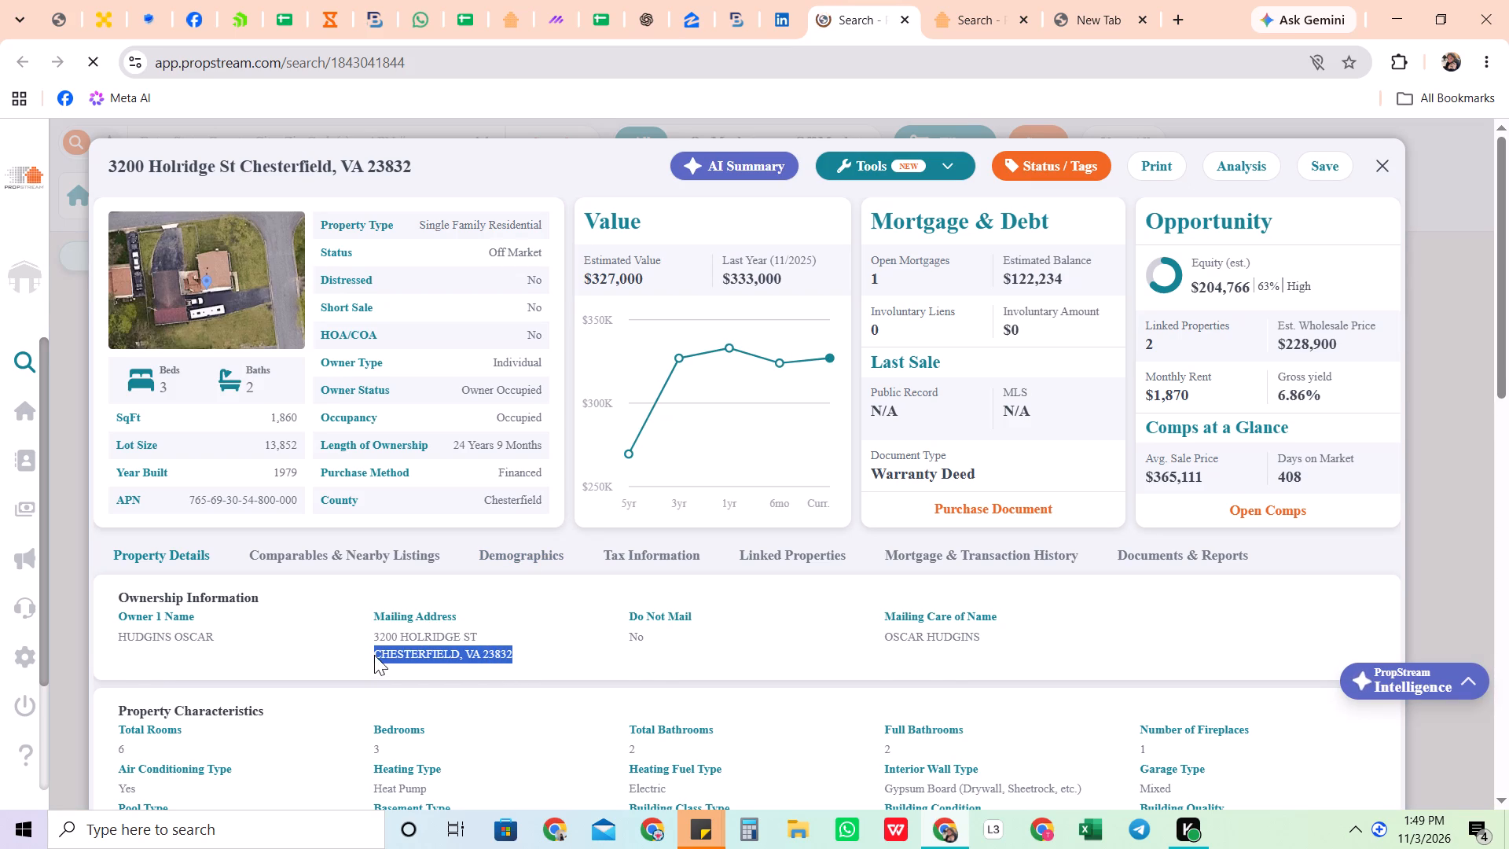
left_click_drag(374, 655, 376, 716)
key("ctrl+c")
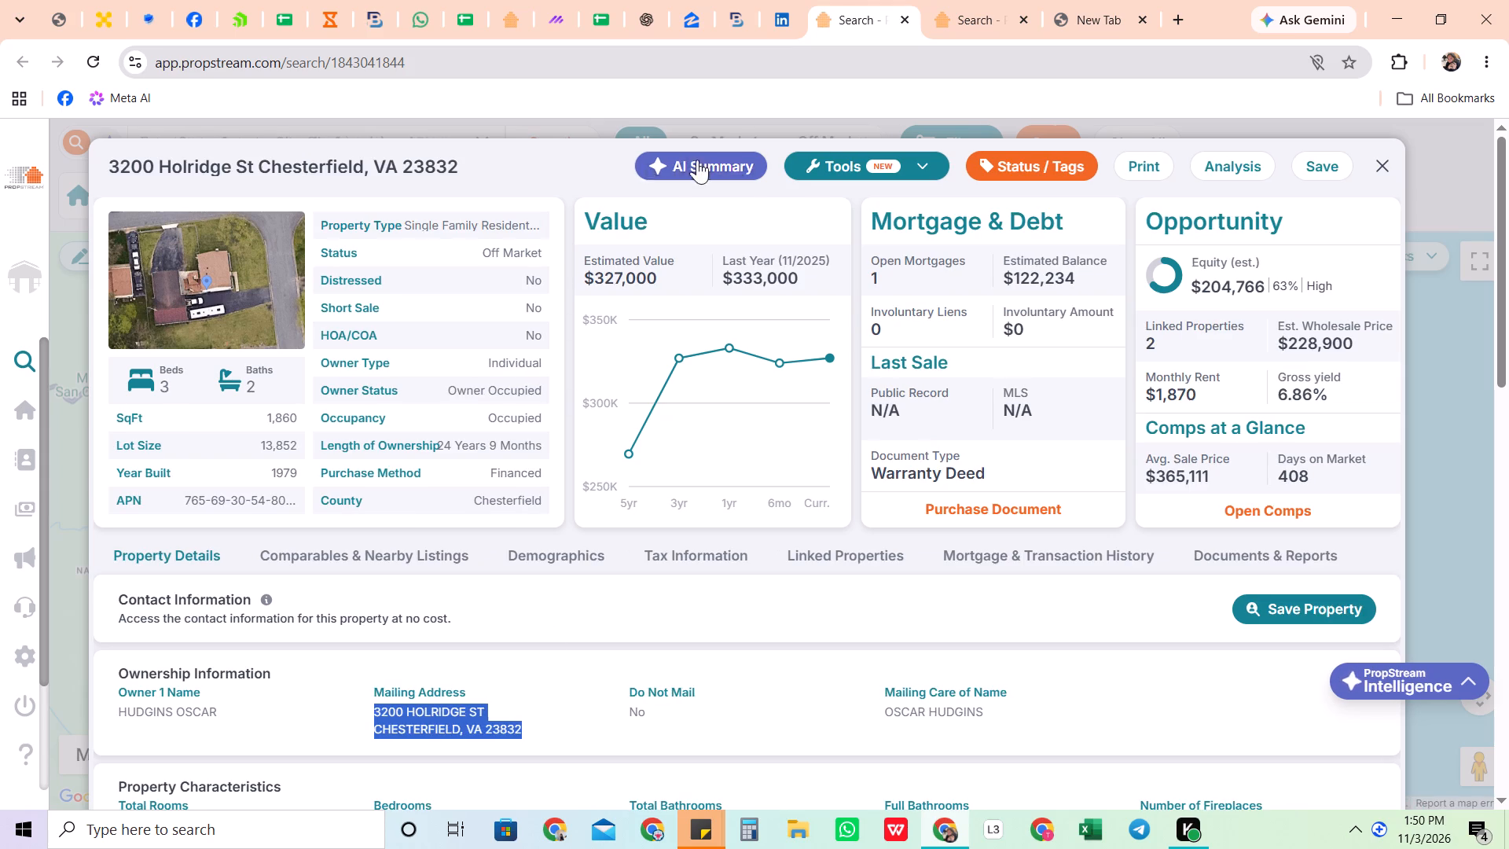
left_click(503, 13)
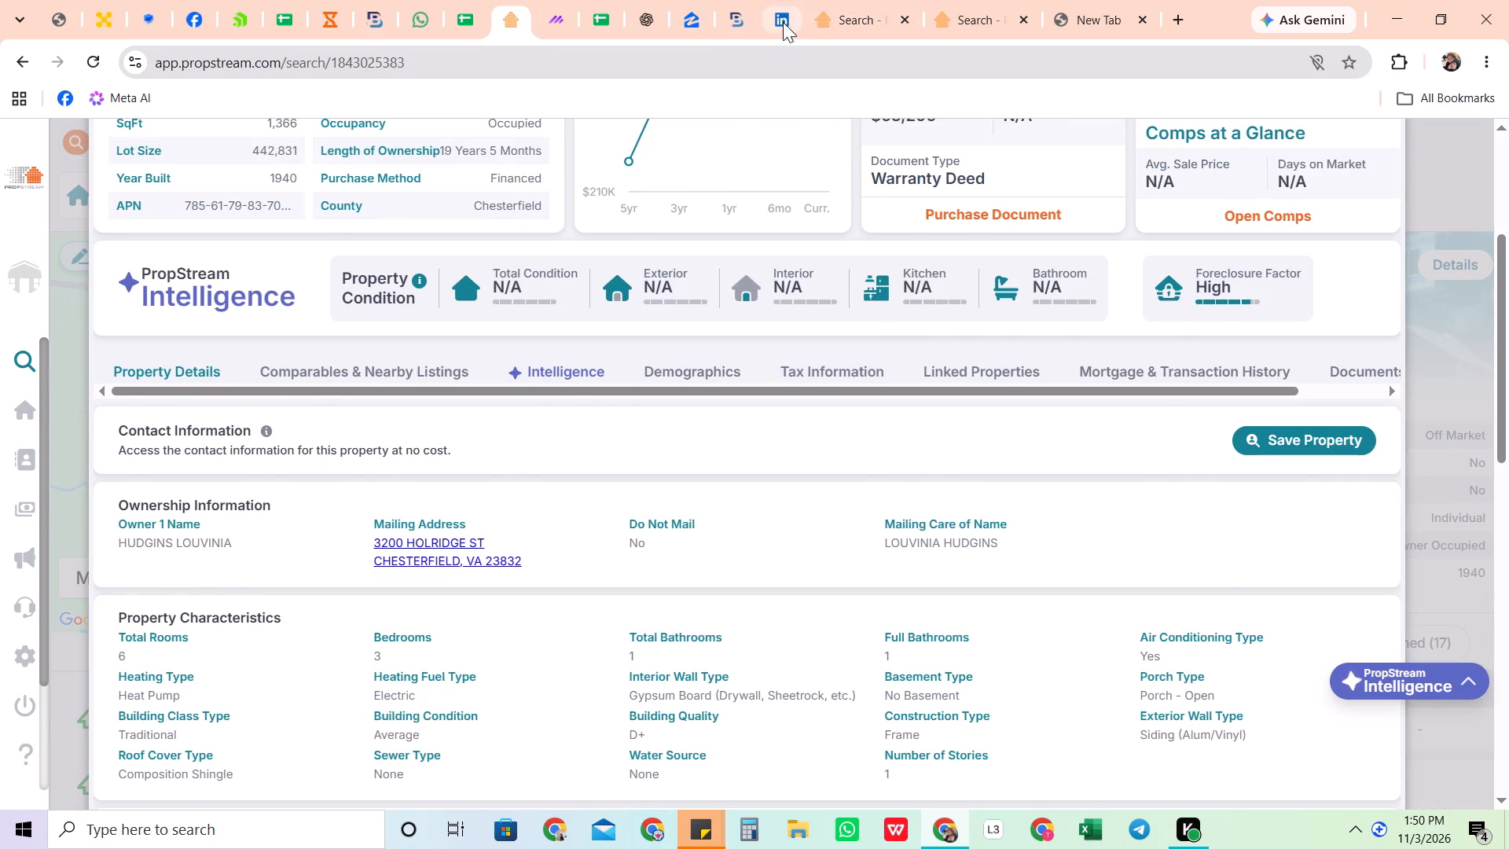
left_click(843, 14)
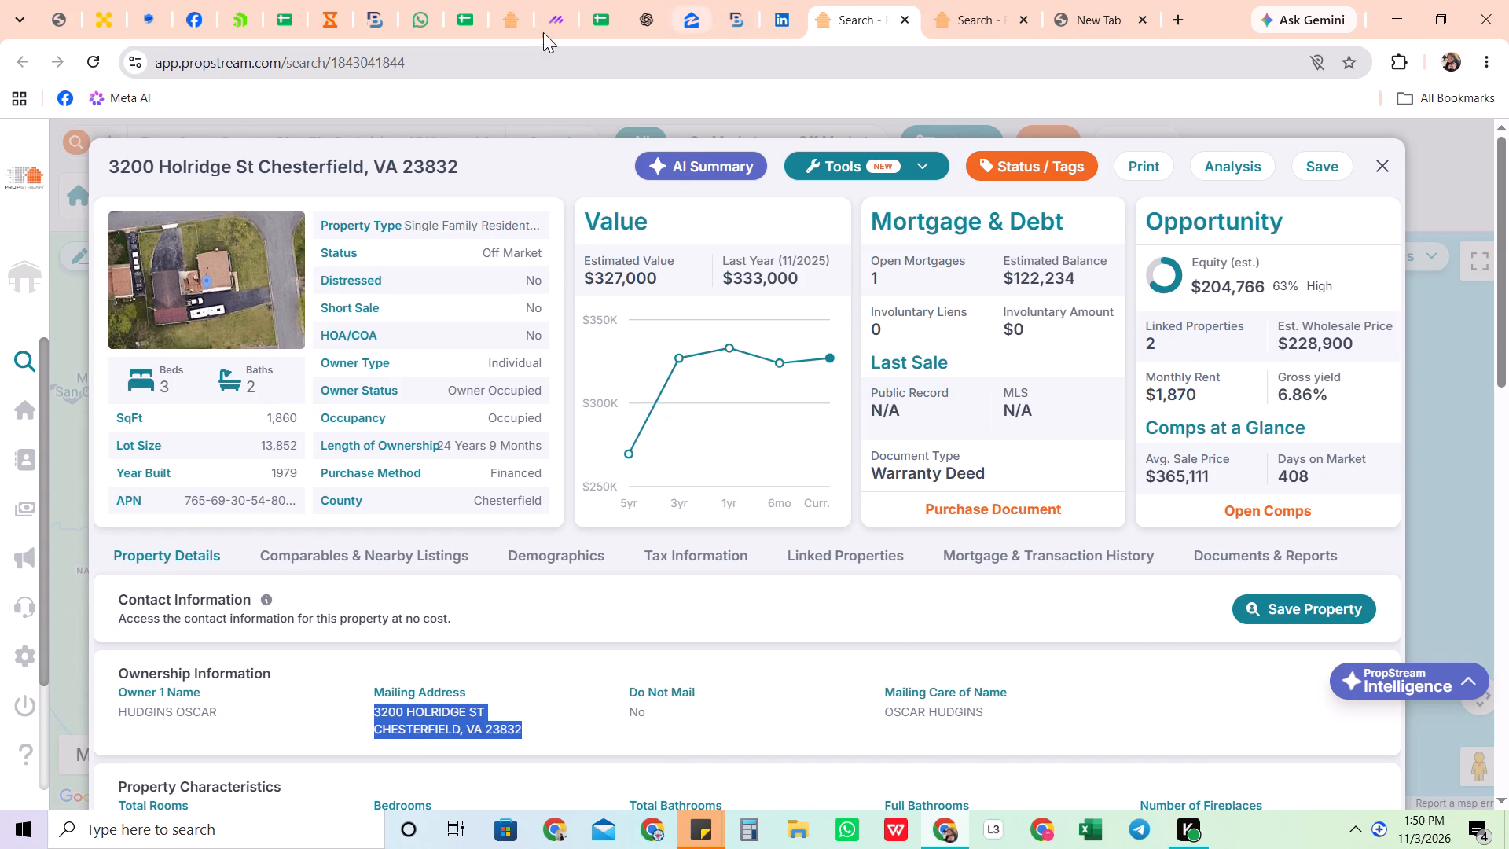
left_click(512, 26)
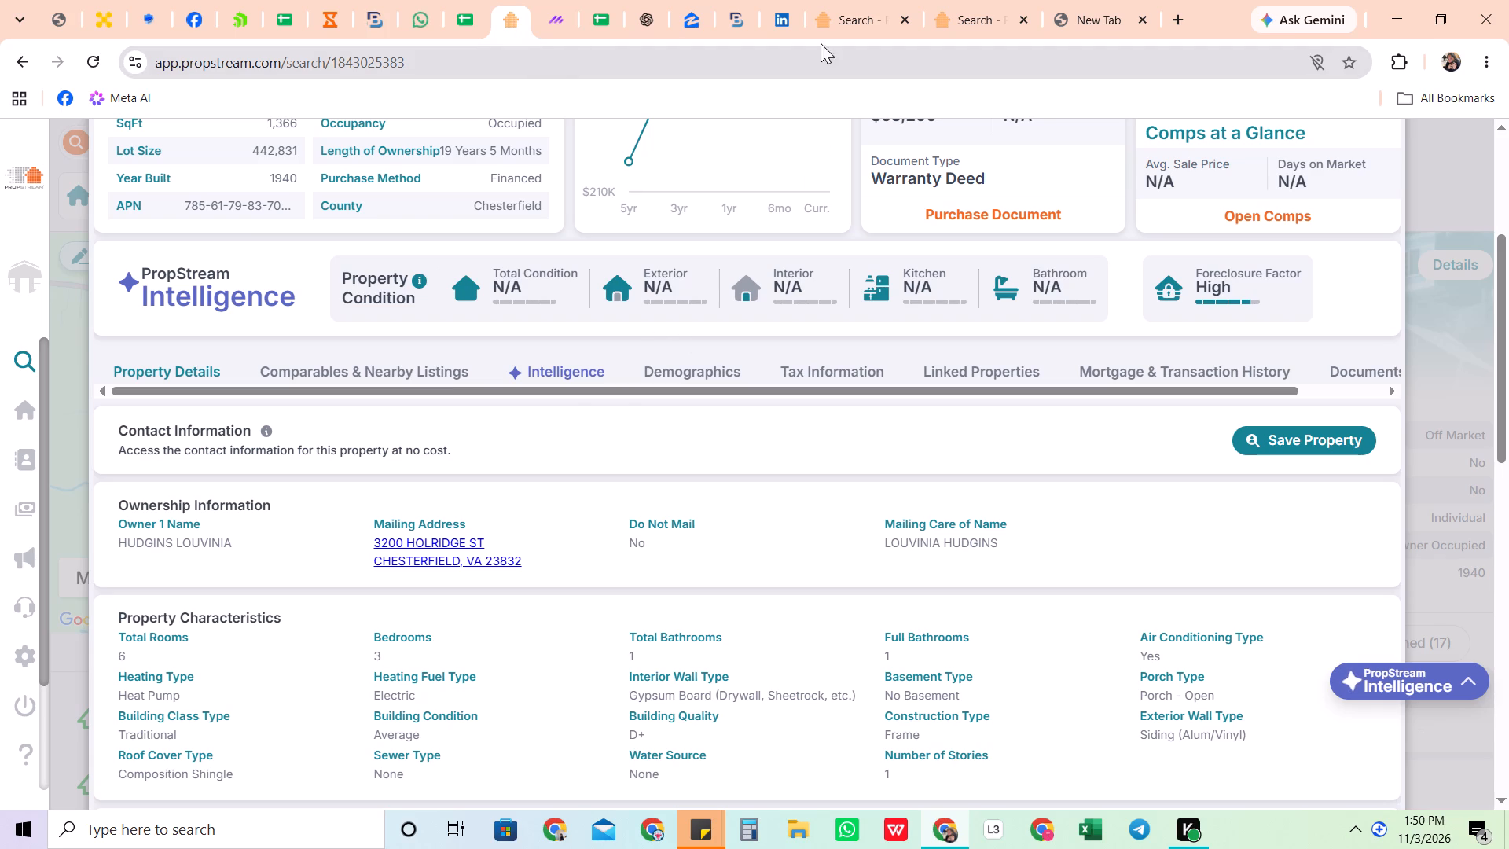
left_click(852, 5)
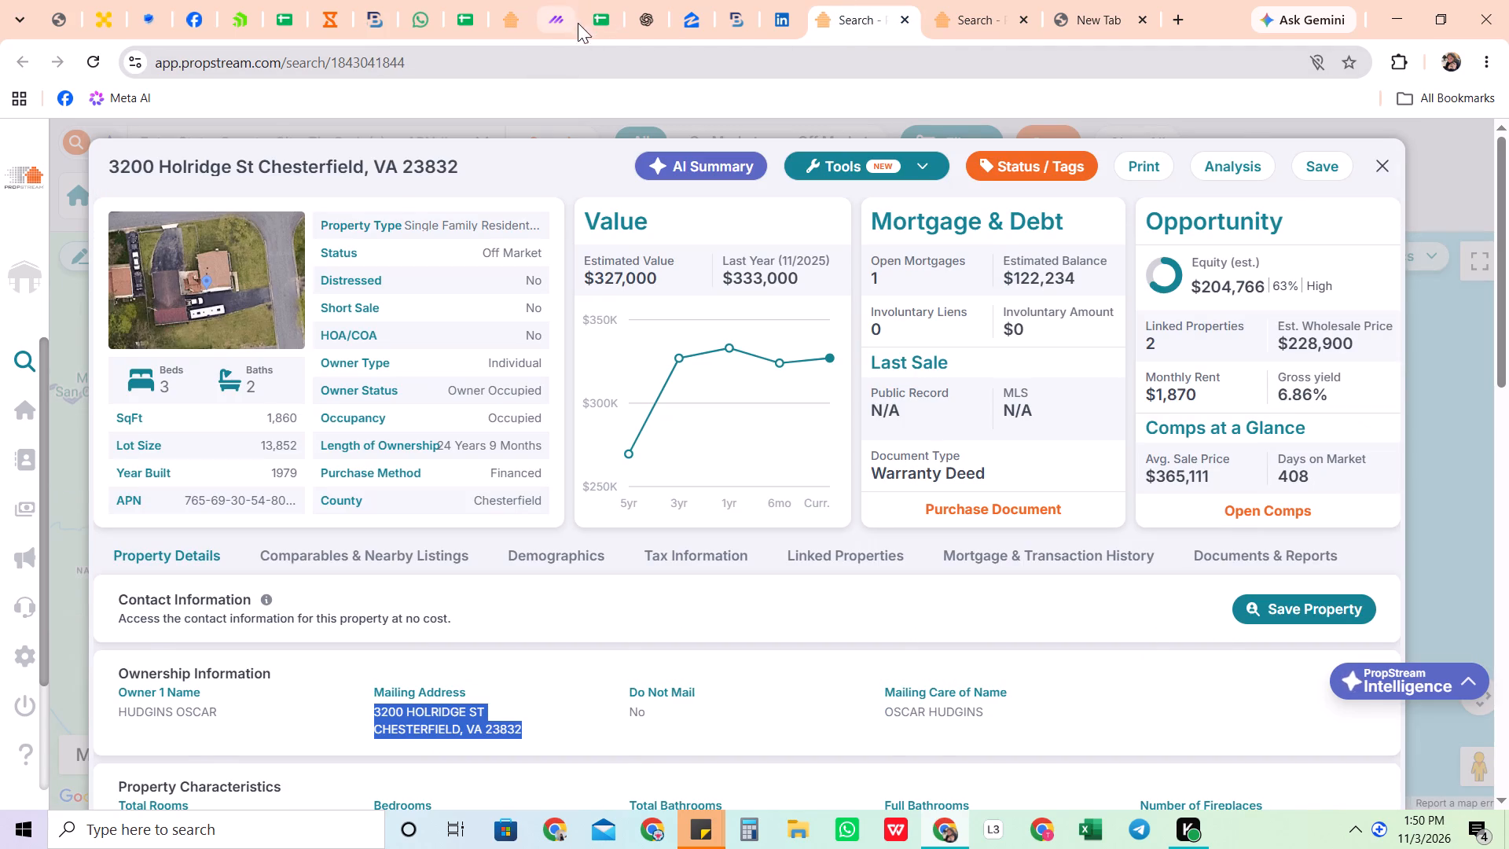
left_click(493, 22)
left_click(469, 31)
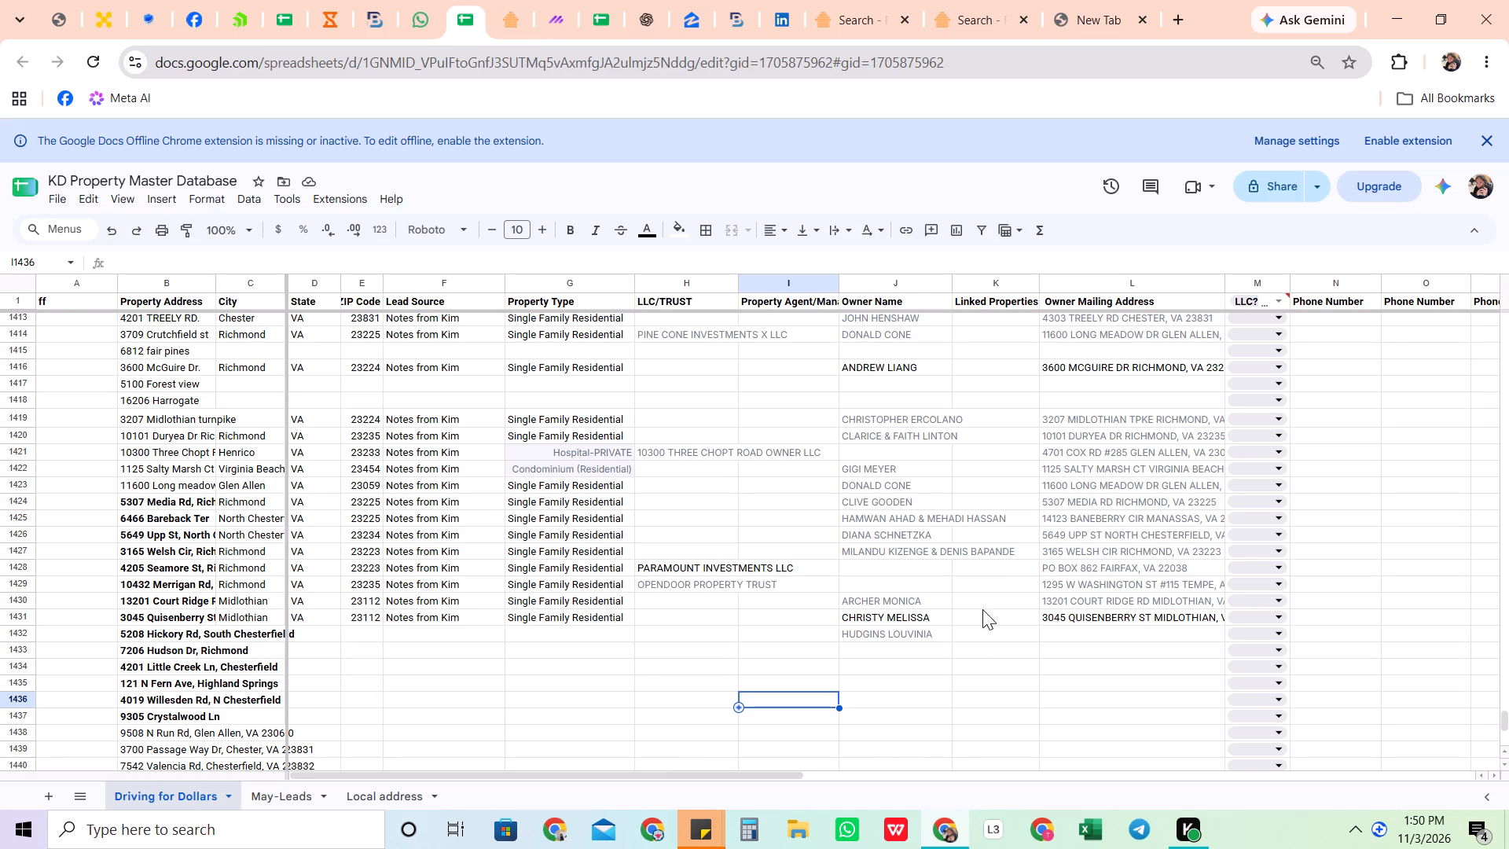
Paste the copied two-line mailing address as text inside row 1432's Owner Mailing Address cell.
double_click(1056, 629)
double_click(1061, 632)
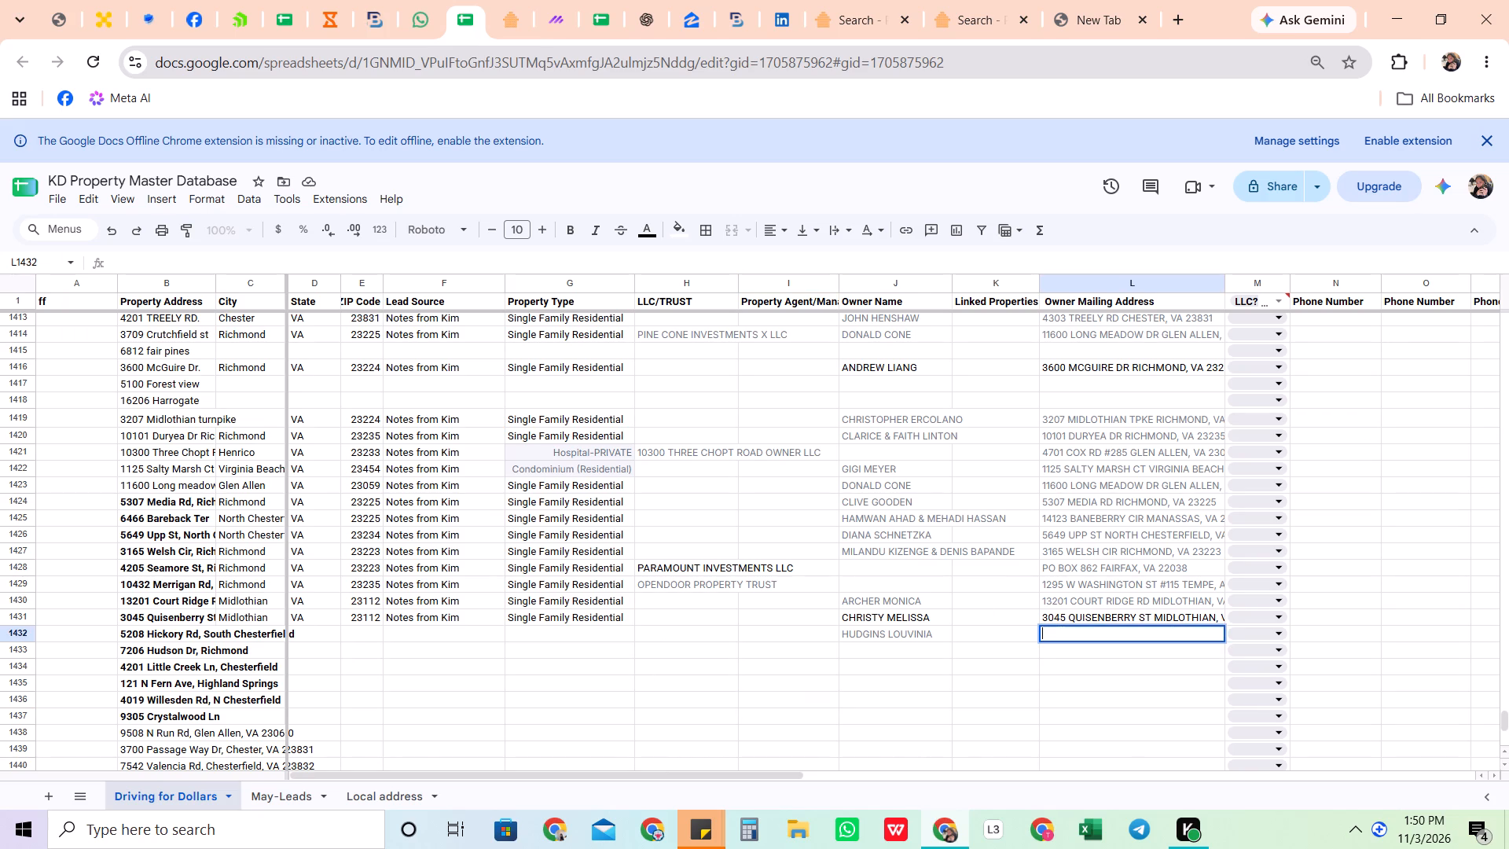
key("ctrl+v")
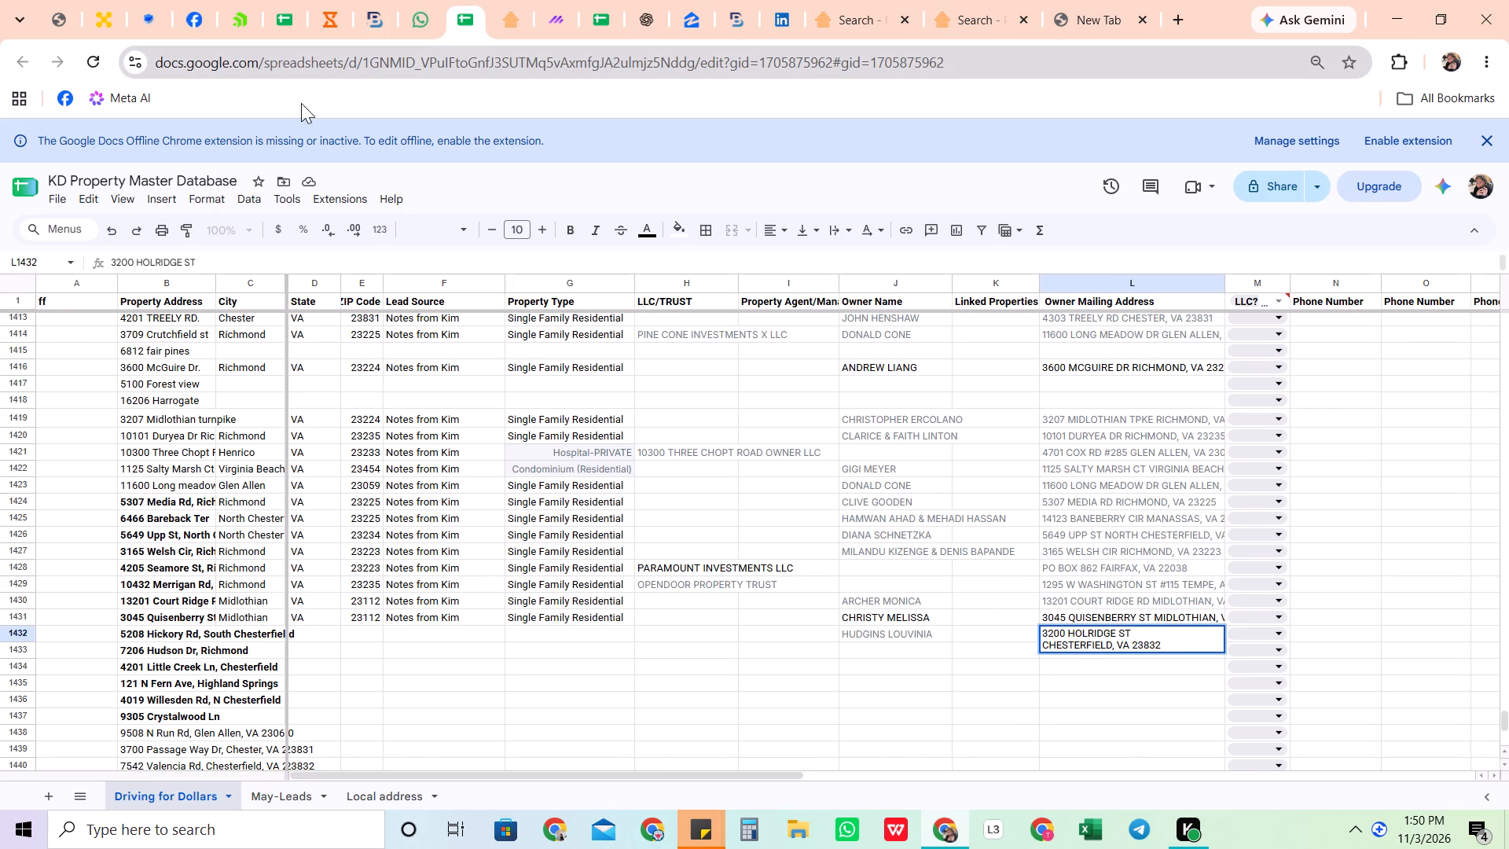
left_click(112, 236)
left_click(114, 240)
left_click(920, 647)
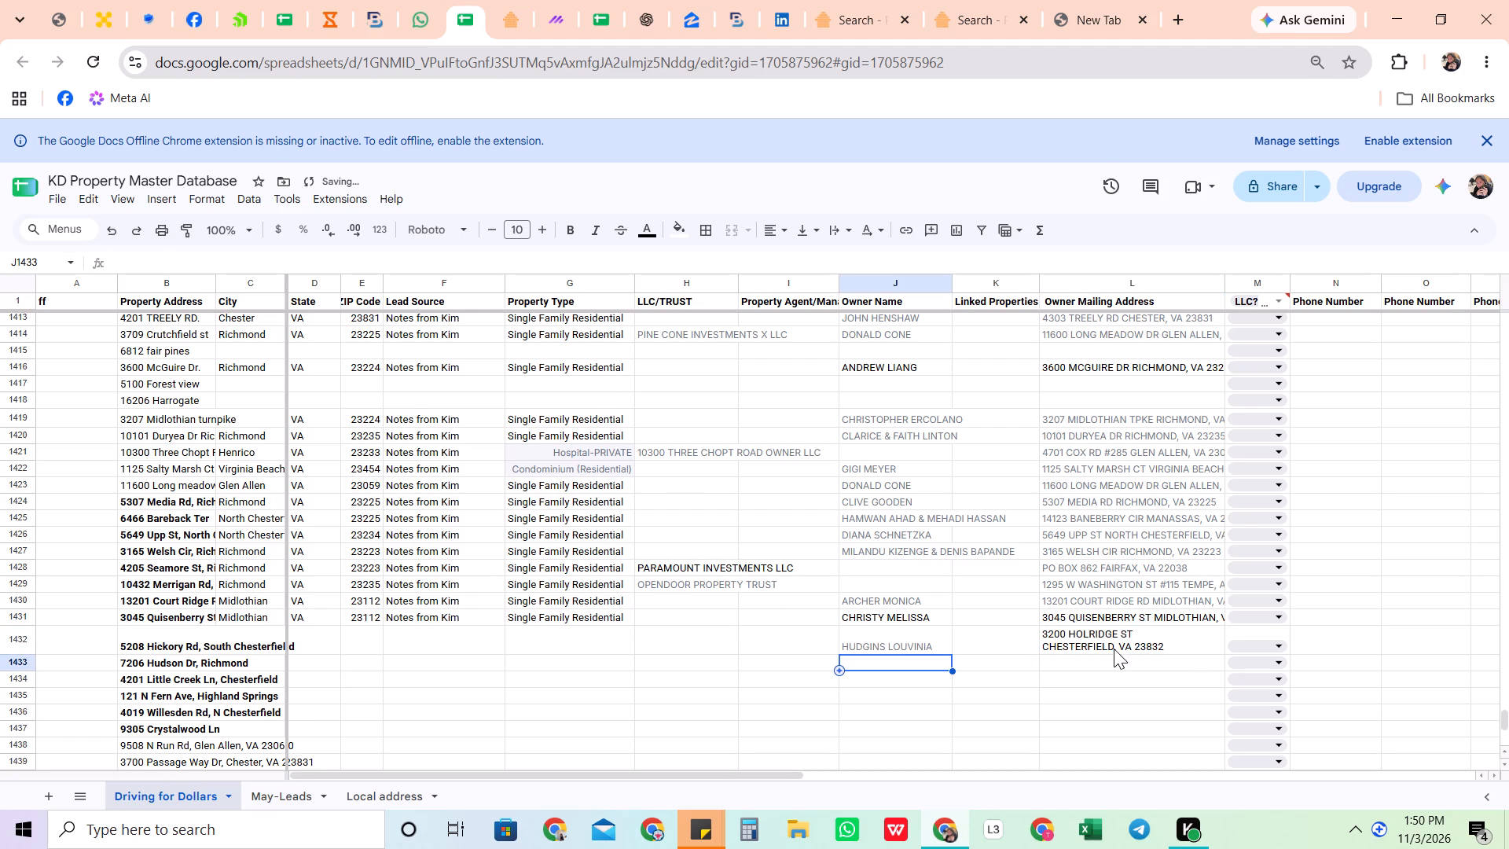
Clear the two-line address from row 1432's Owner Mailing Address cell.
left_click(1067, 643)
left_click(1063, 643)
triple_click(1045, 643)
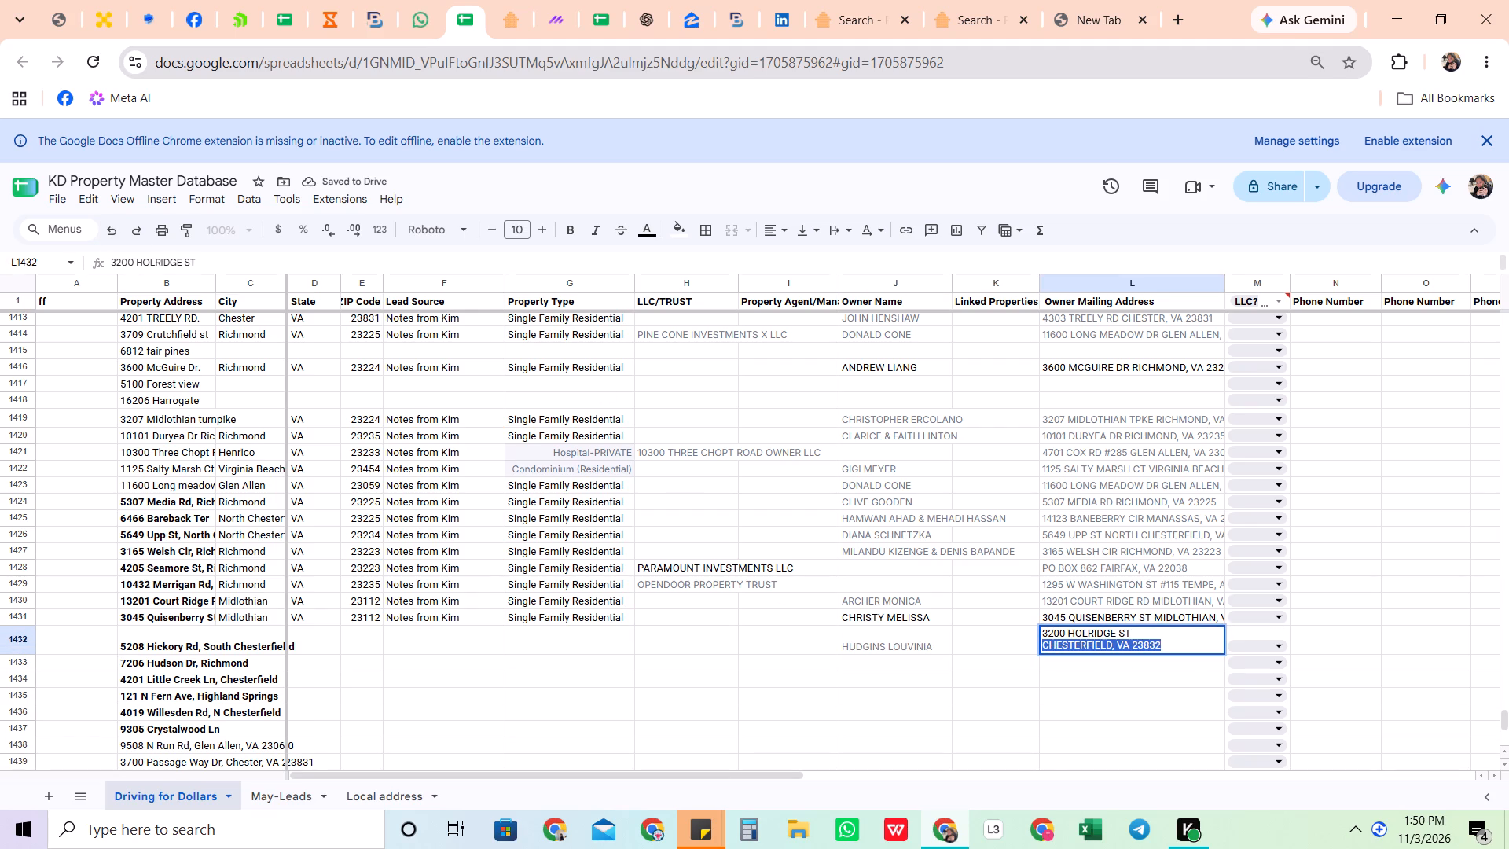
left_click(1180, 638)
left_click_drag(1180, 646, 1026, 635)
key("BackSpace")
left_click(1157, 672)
Paste the copied mailing address directly onto row 1432's Owner Mailing Address cell as a single line.
left_click(1132, 634)
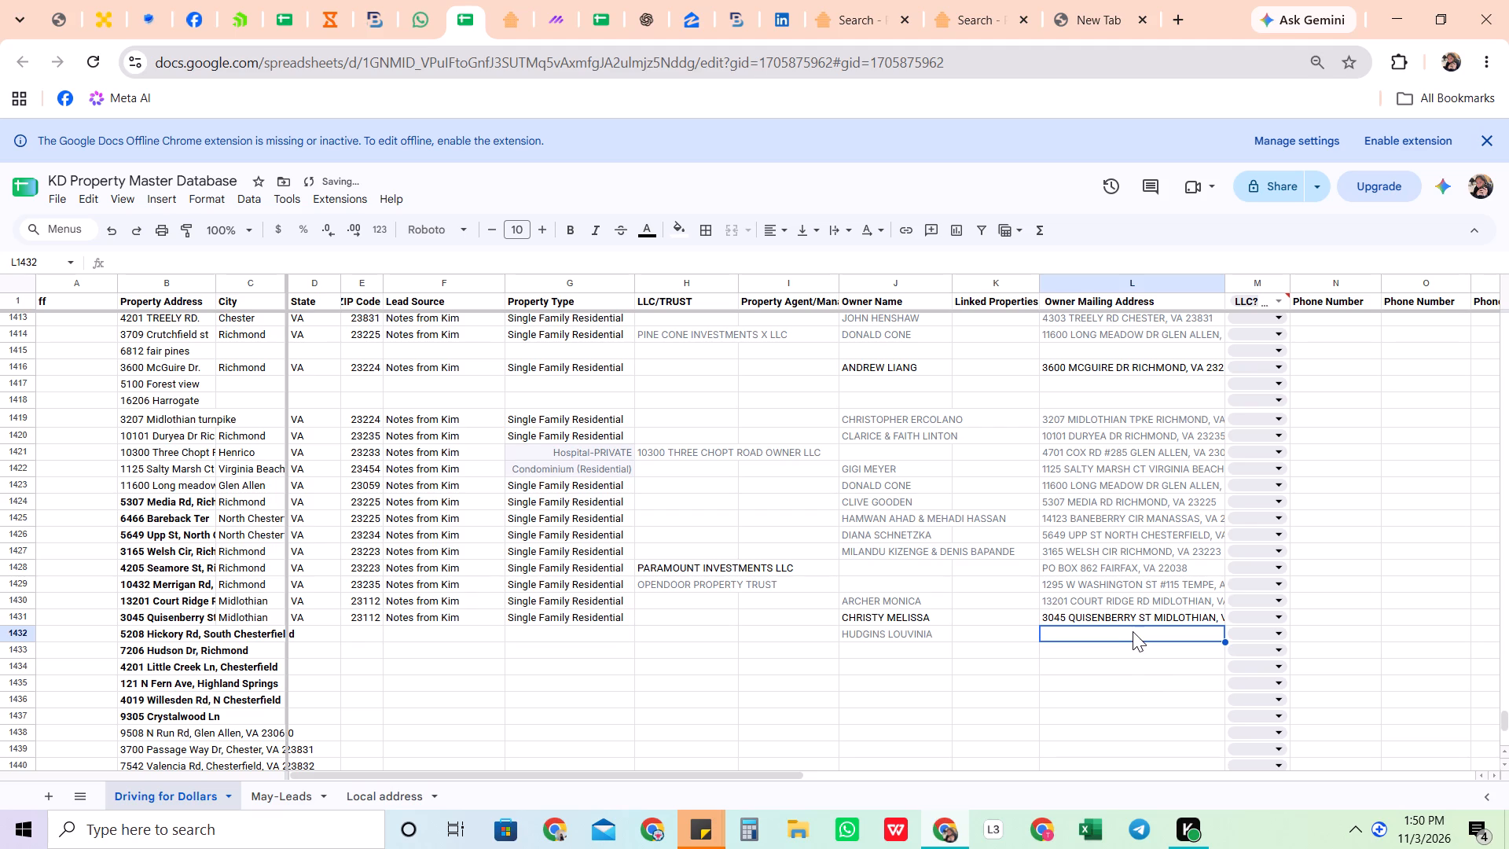
key("ctrl+v")
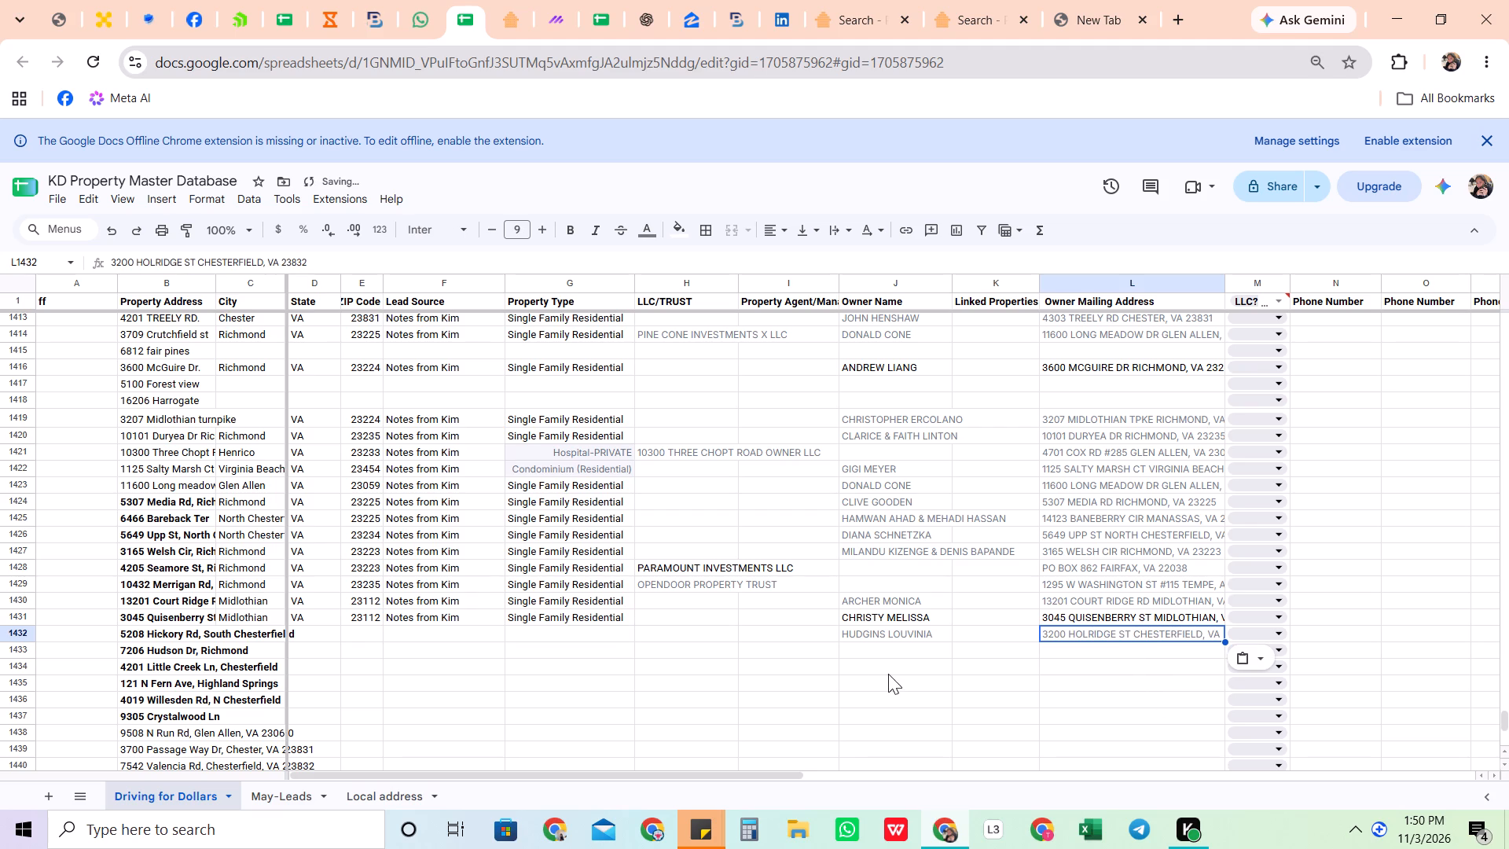
Copy the full Property Type value, Single Family Residential, from row 1432's PropStream record.
left_click(601, 631)
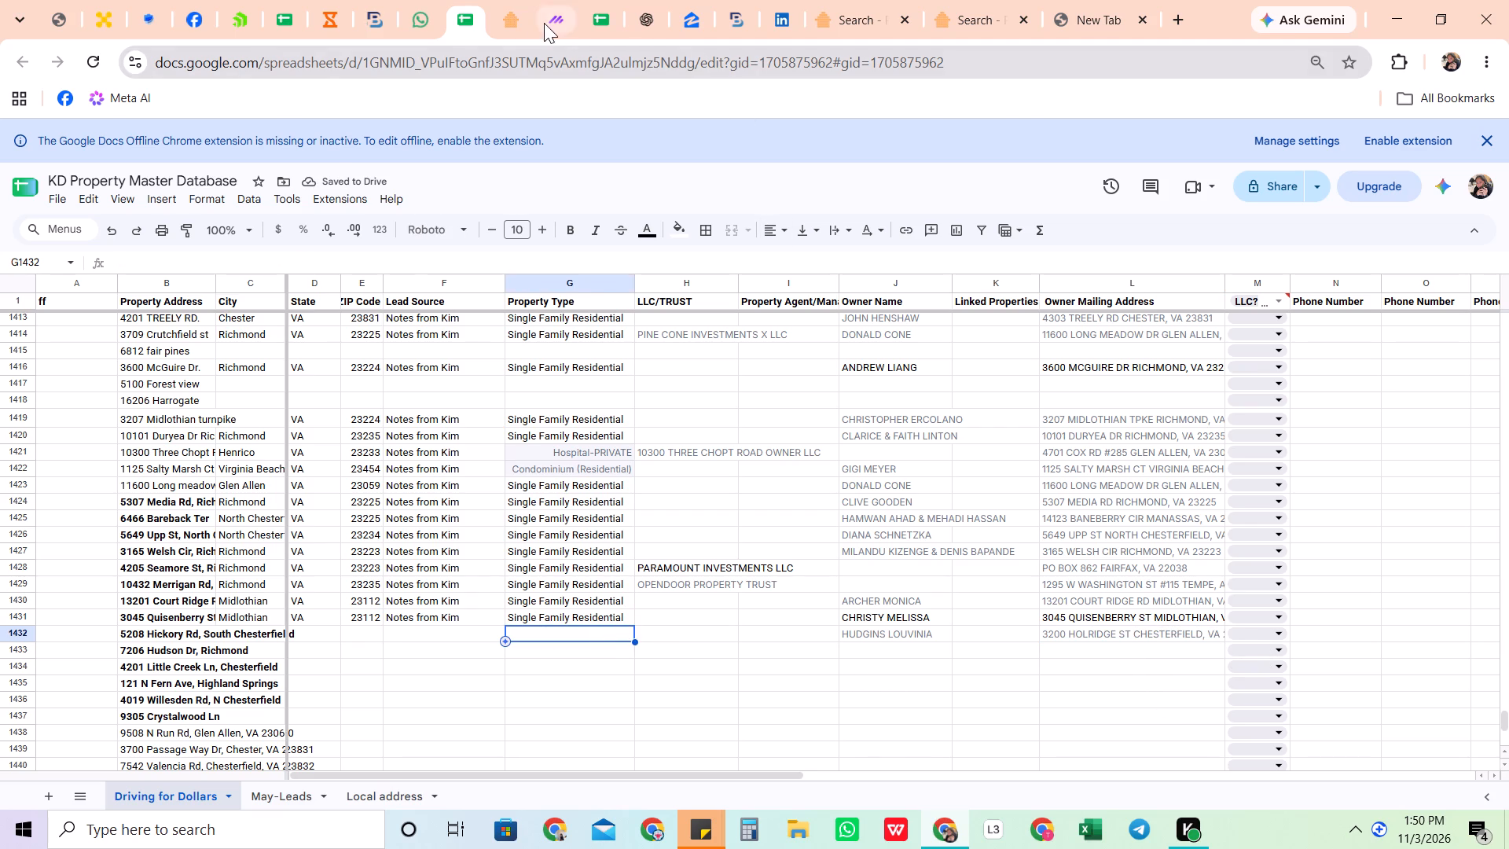
left_click(525, 19)
scroll(446, 182, "up", 6)
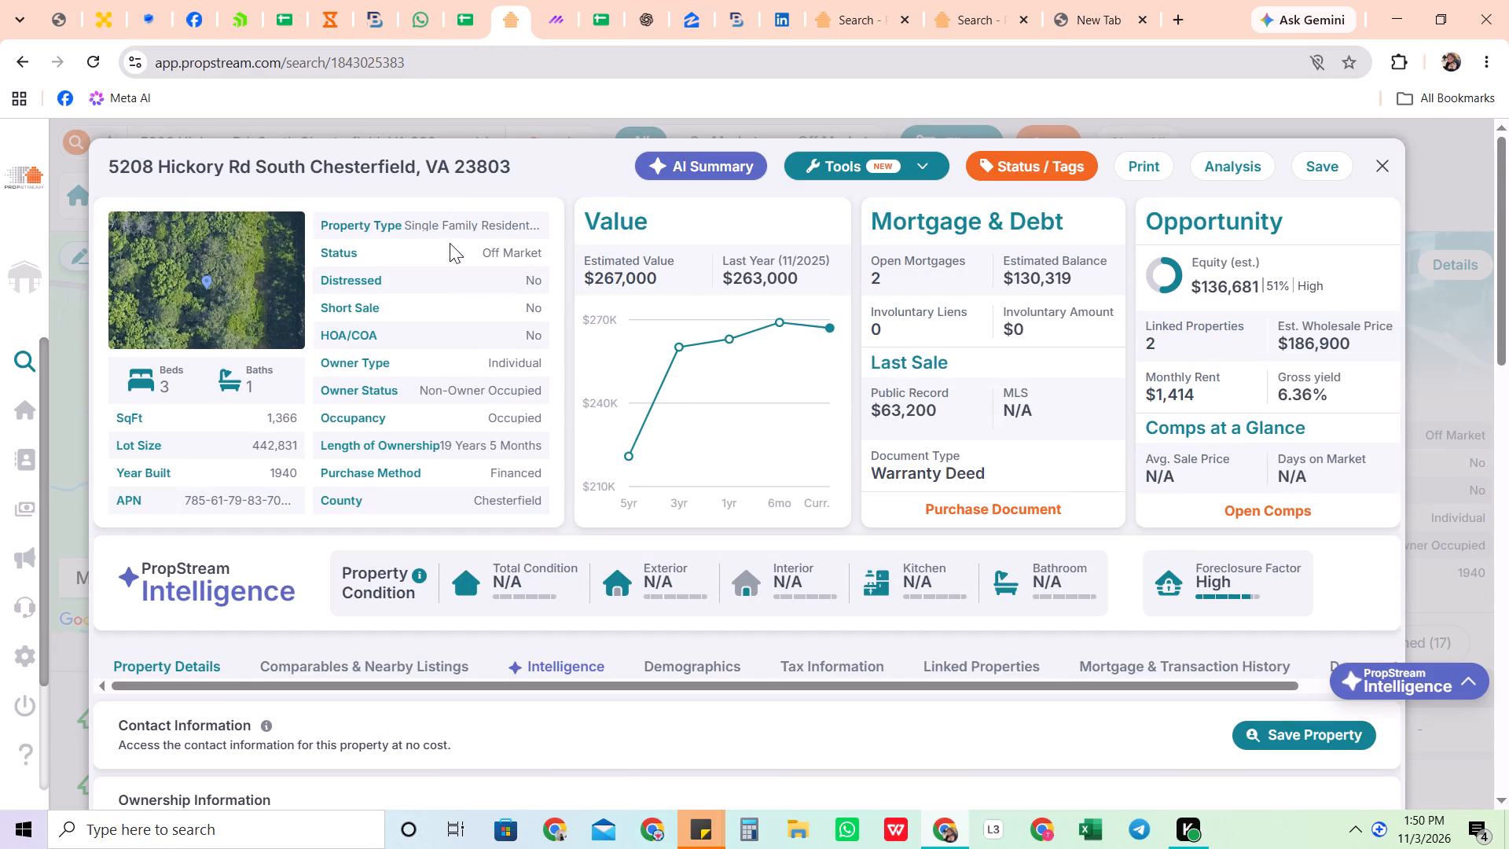
left_click(449, 229)
left_click_drag(407, 228, 515, 227)
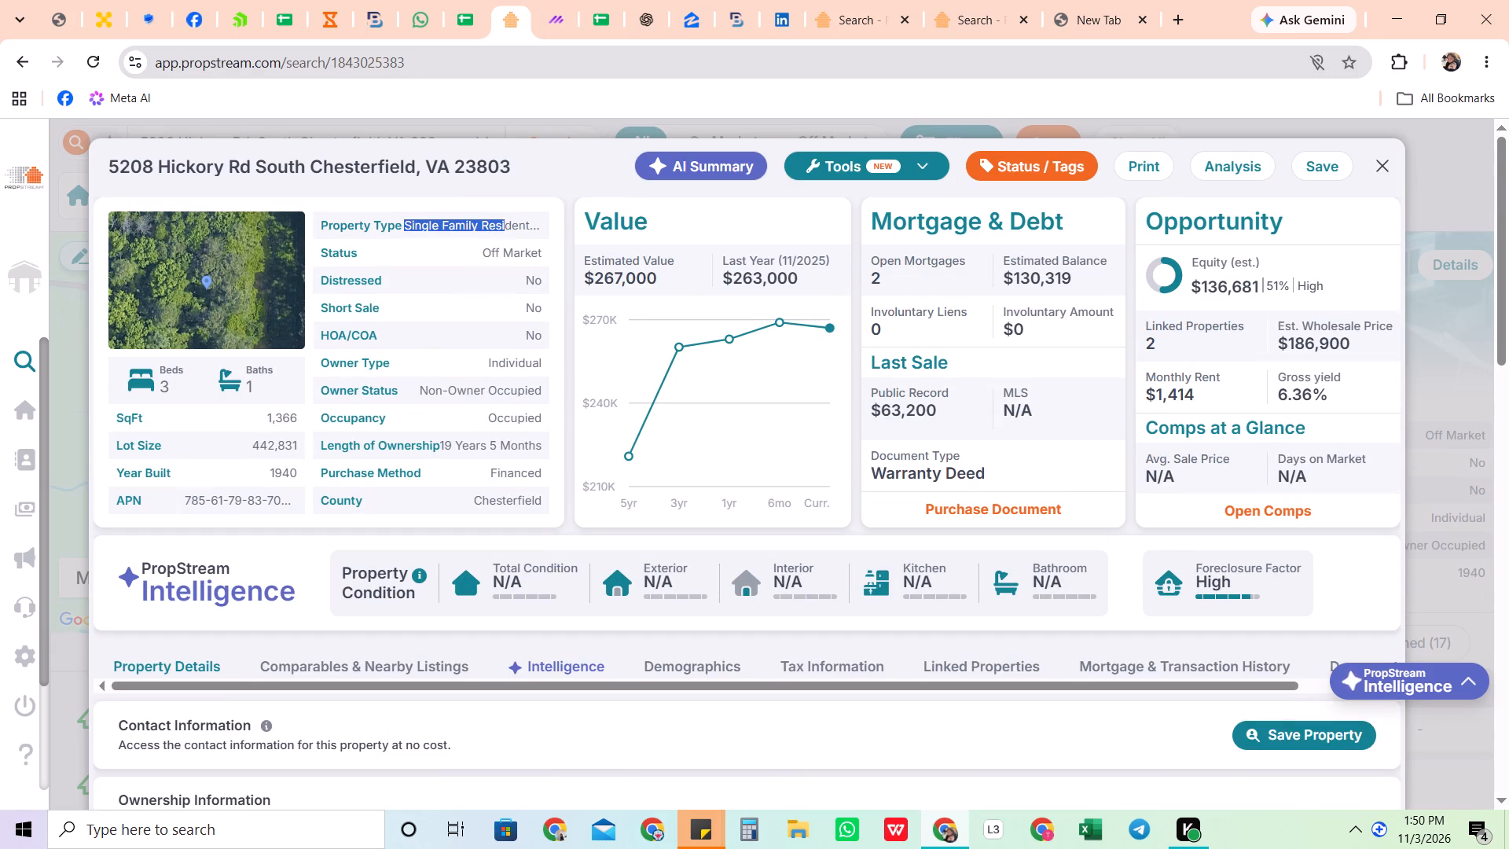
left_click_drag(515, 227, 542, 231)
key("ctrl+c")
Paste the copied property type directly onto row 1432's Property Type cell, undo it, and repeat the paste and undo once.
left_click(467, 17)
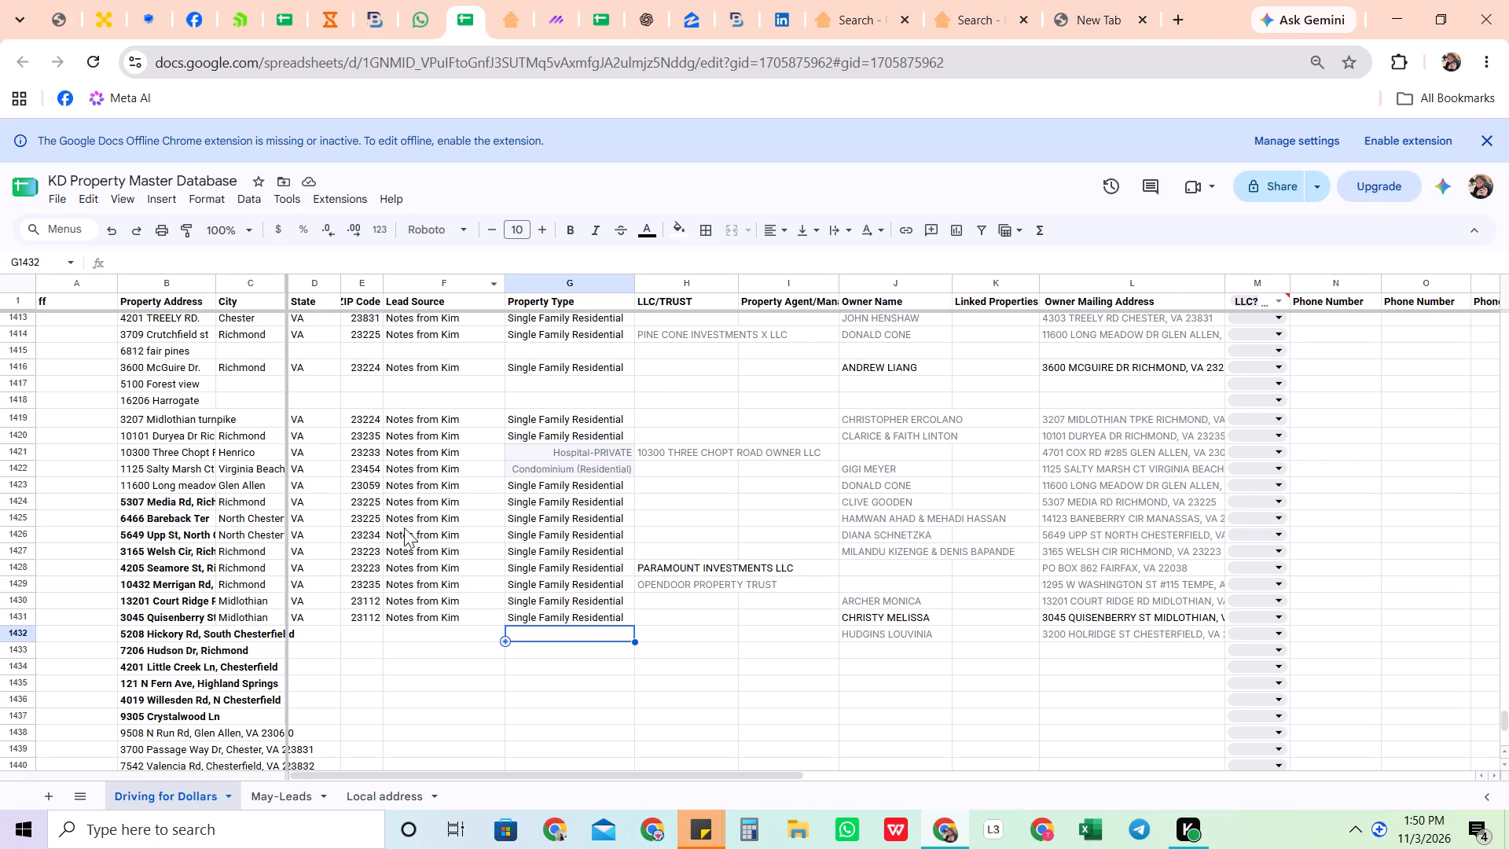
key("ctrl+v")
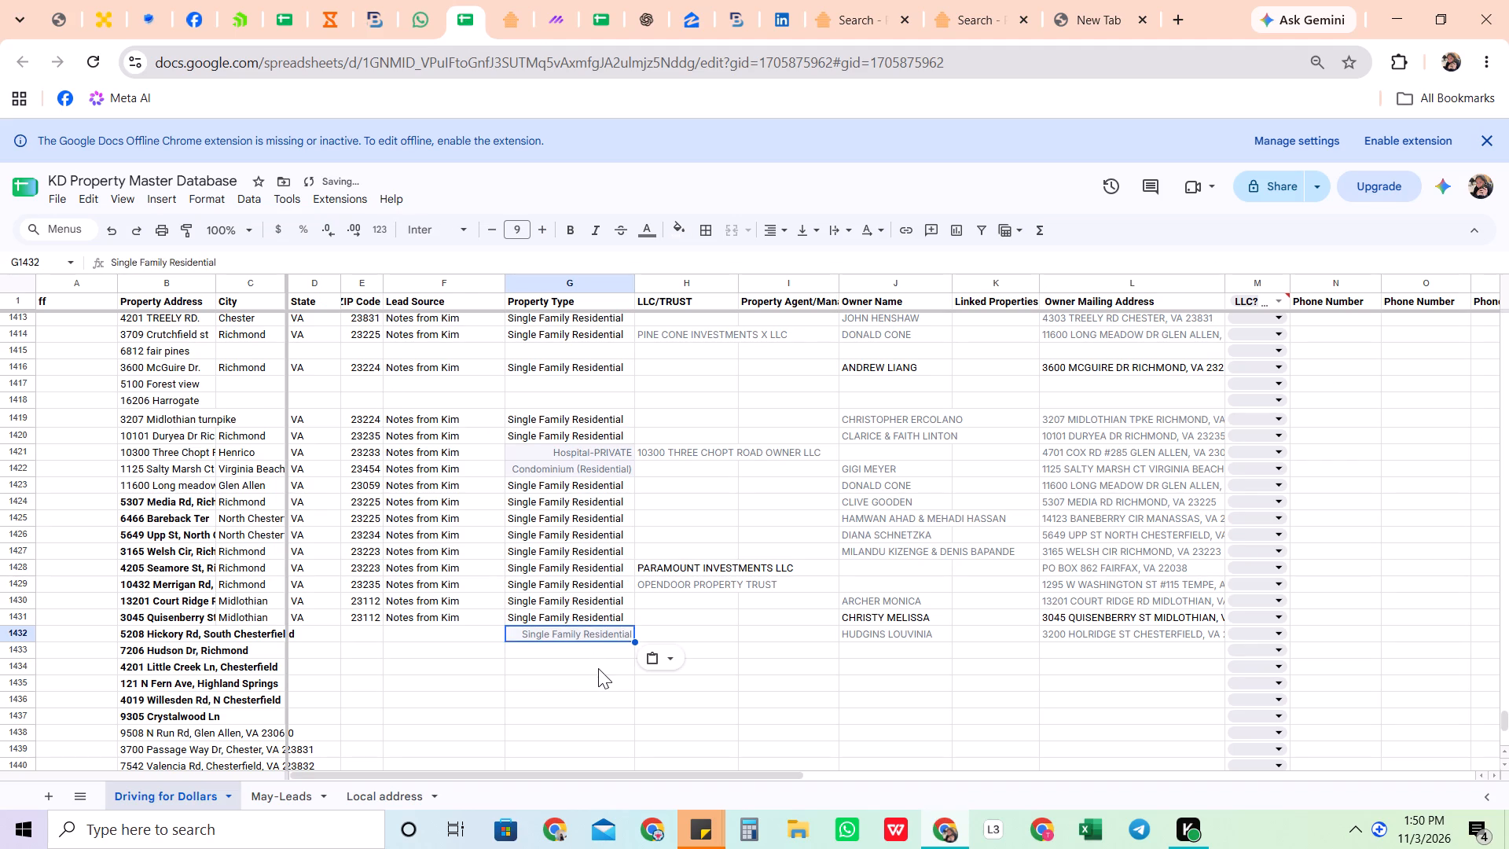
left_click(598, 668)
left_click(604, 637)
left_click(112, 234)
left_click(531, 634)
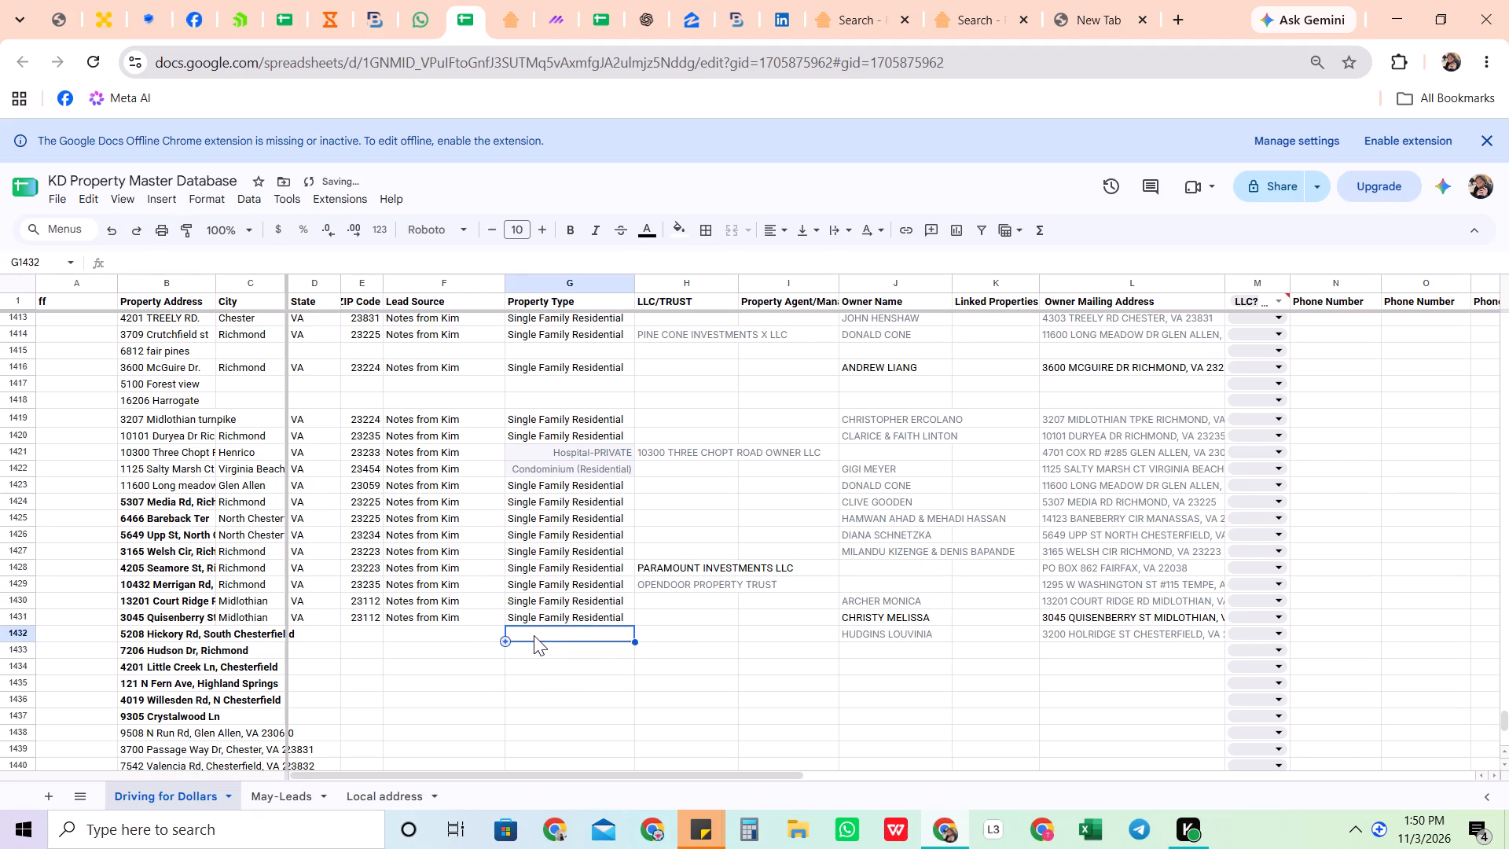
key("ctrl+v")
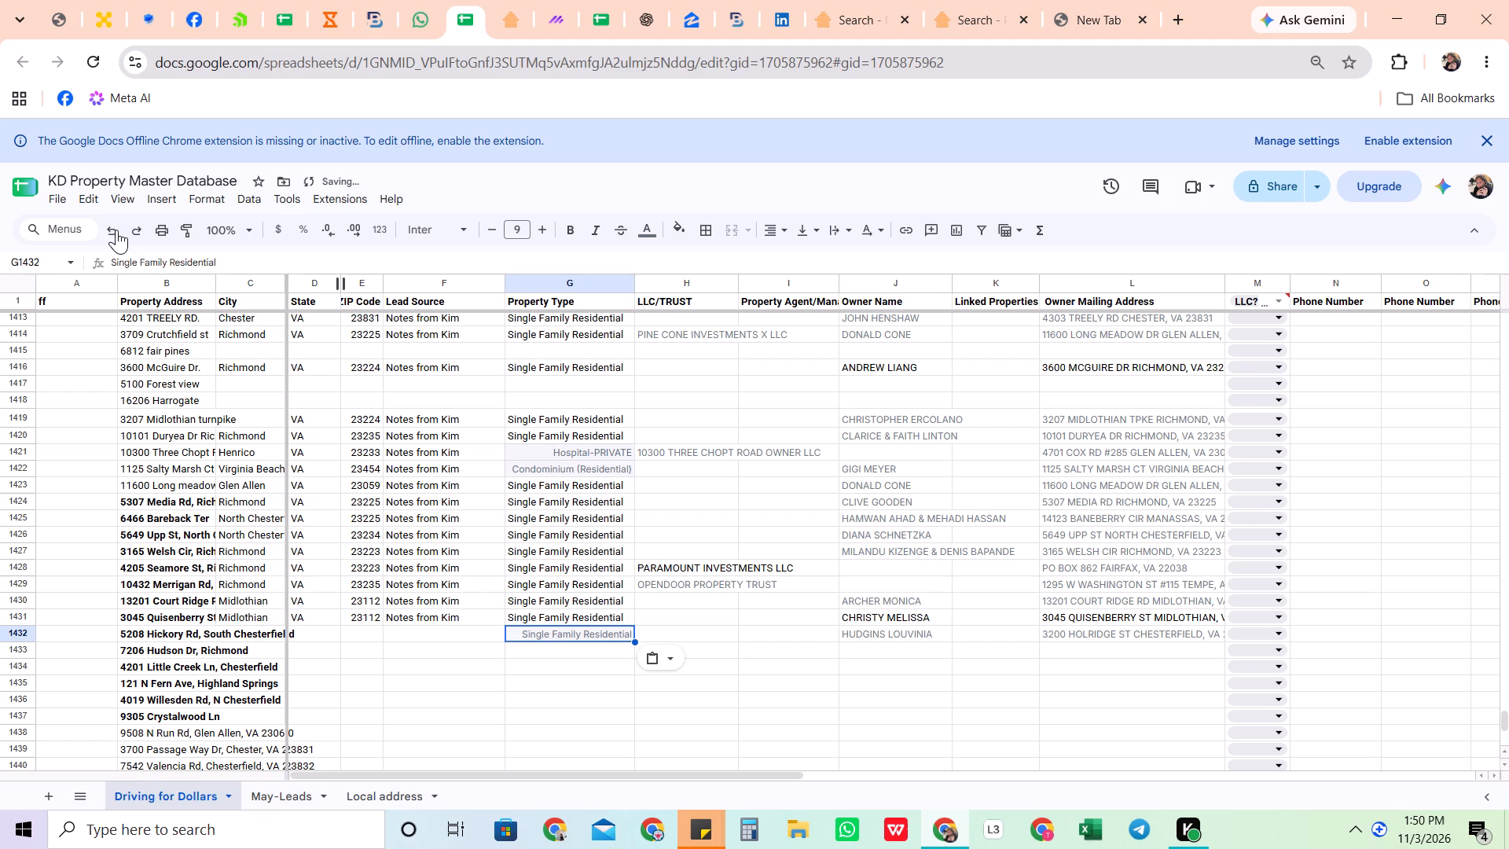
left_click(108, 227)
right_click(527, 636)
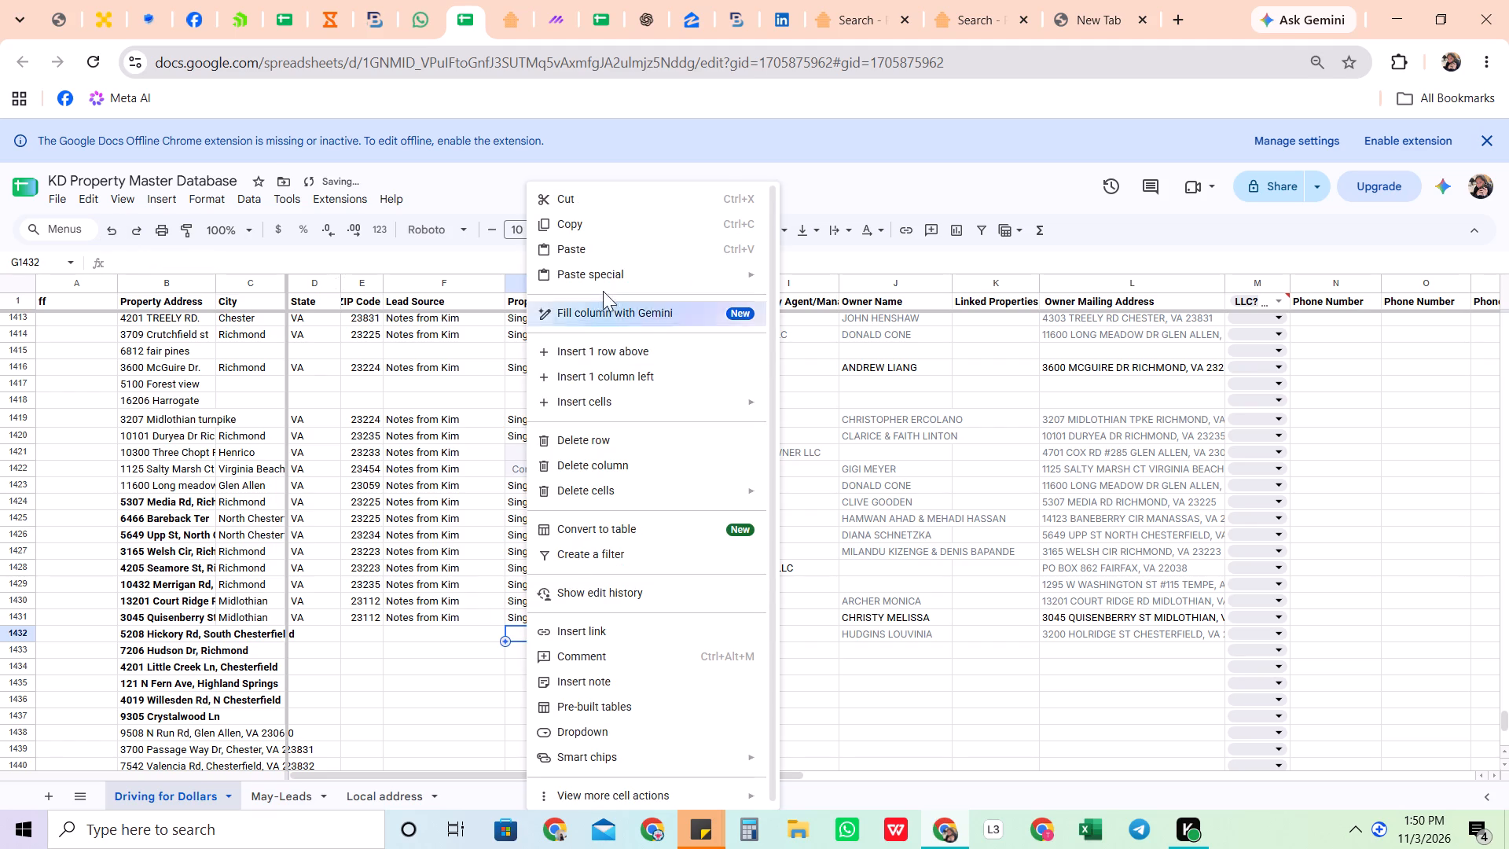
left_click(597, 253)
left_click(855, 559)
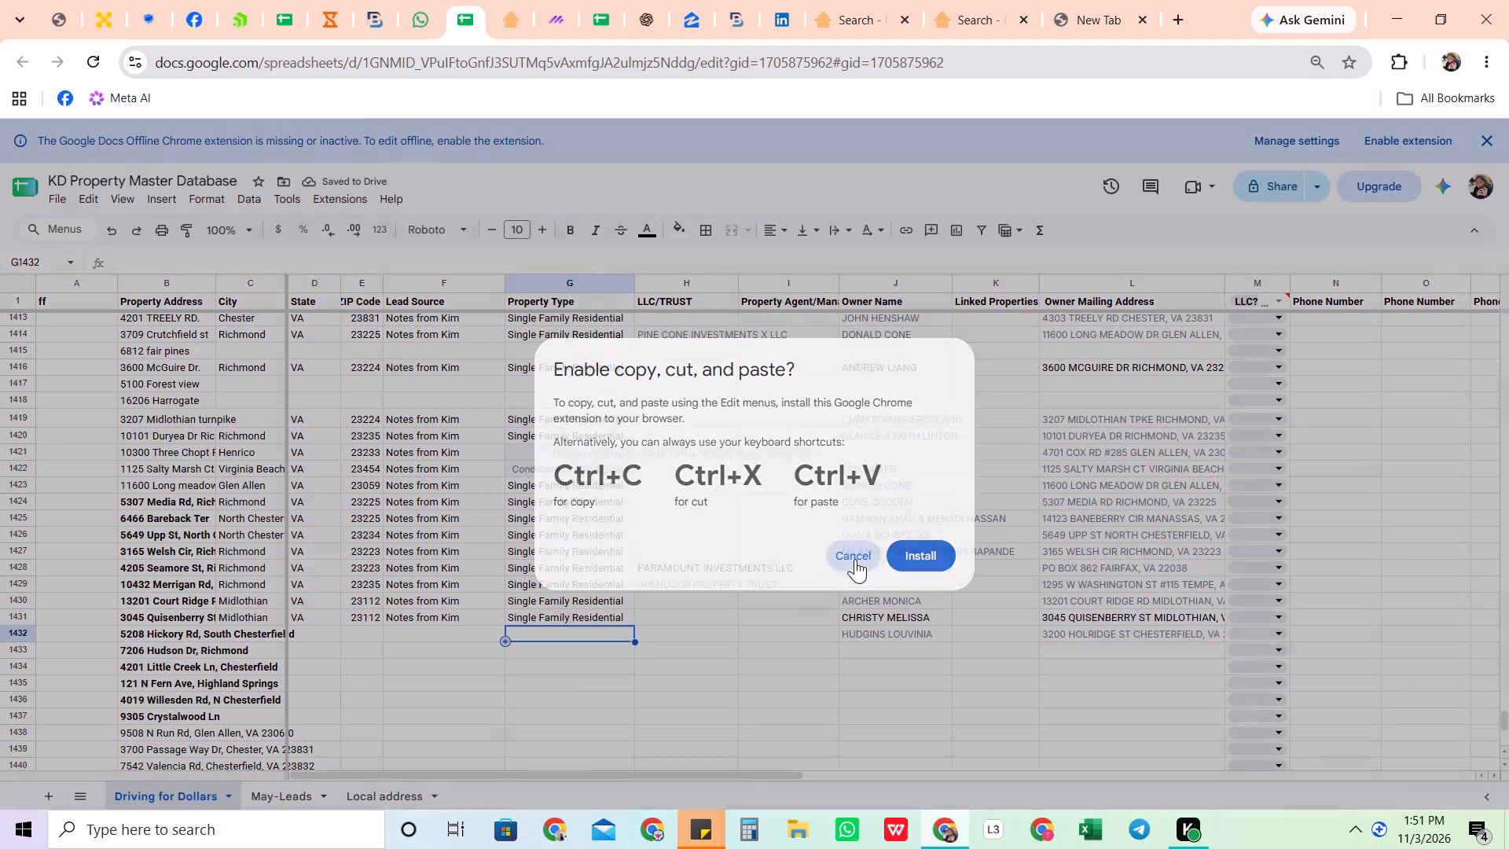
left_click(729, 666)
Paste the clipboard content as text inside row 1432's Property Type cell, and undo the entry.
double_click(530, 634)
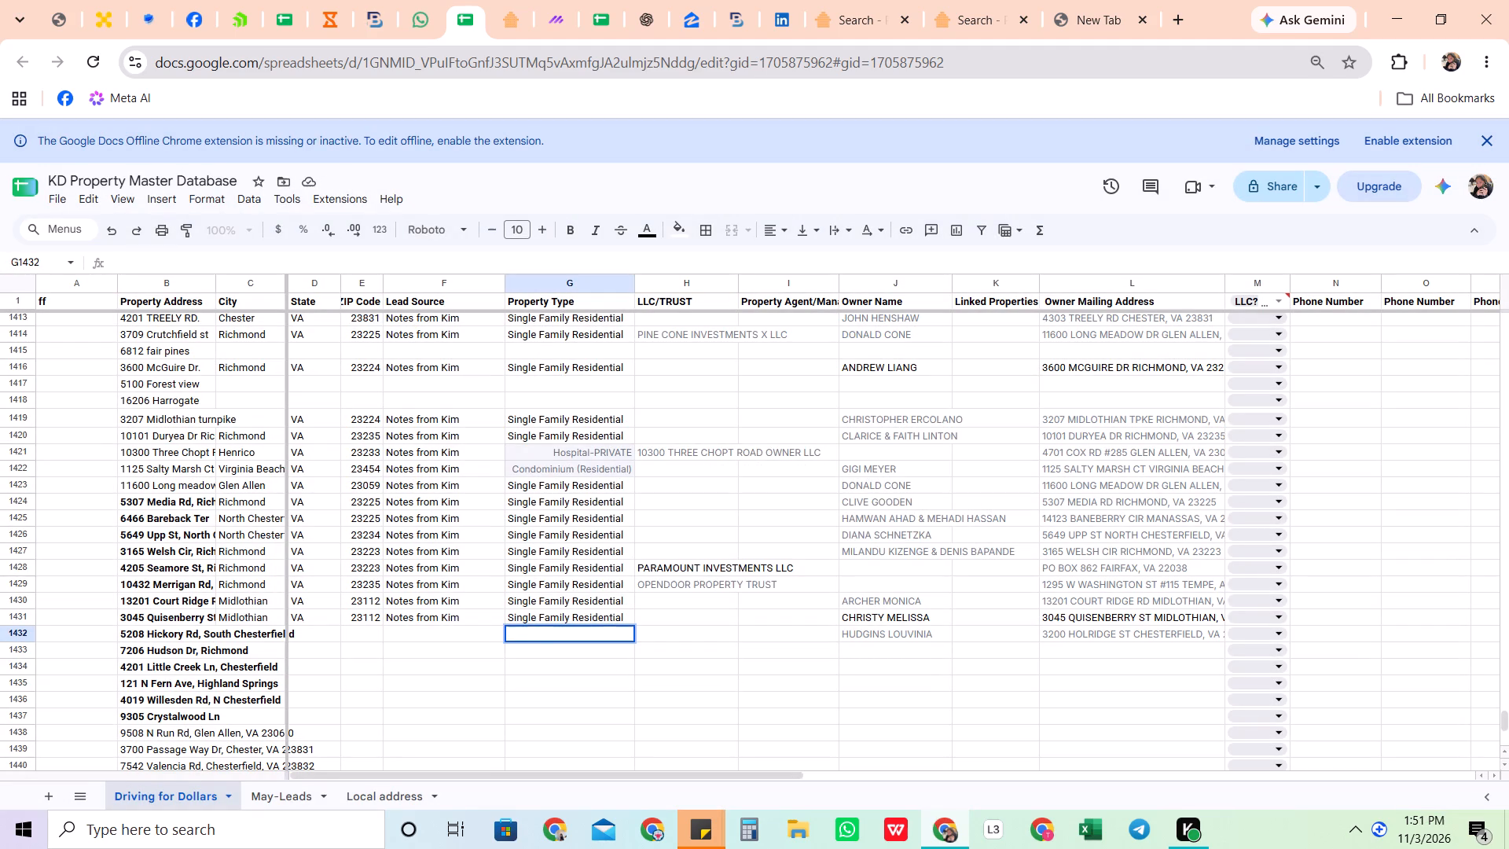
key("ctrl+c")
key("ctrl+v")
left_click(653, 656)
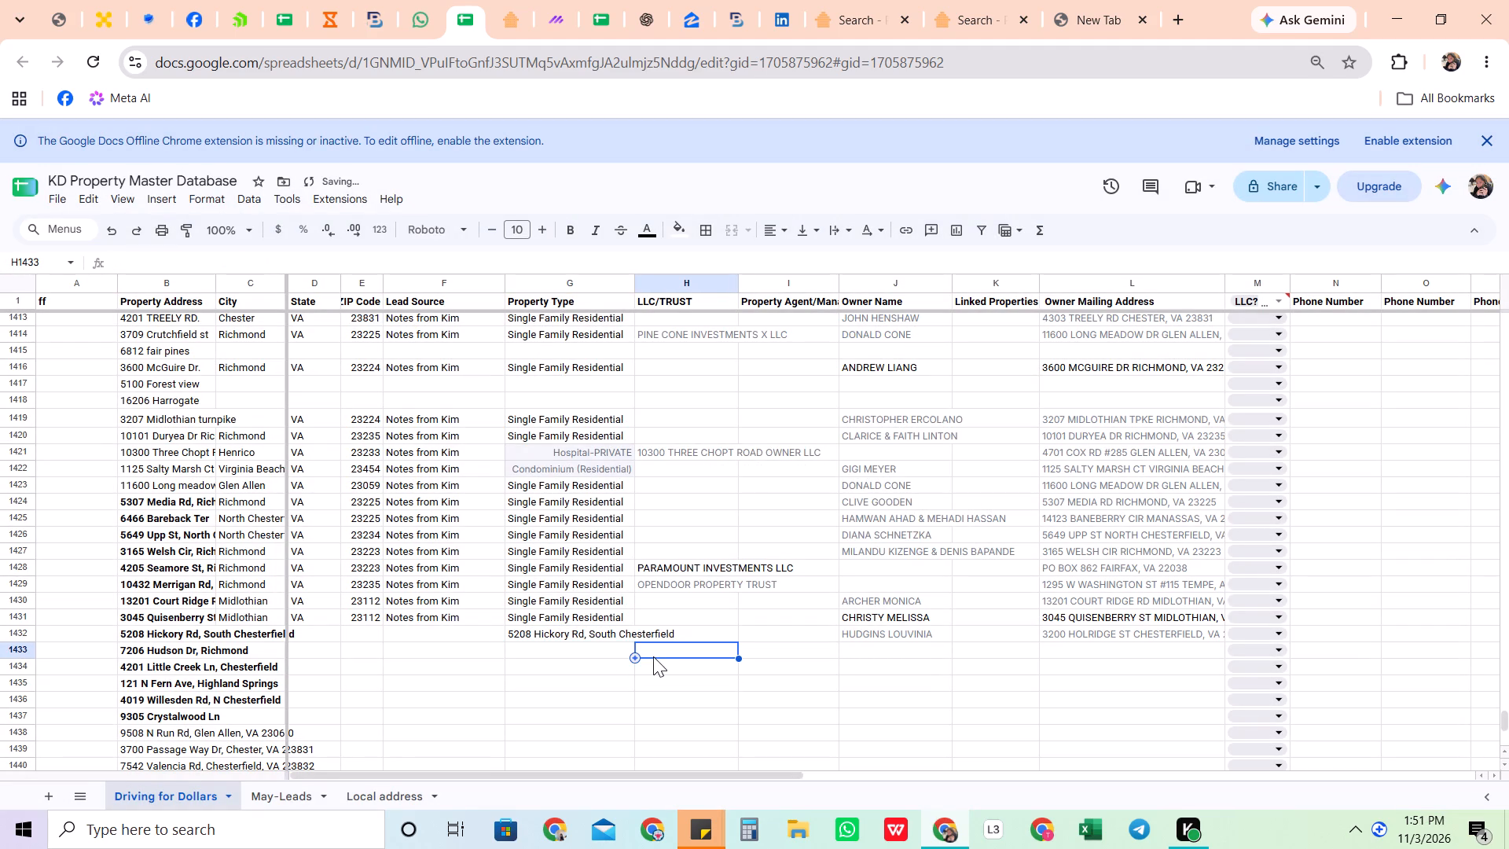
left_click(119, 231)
Recopy Single Family Residential from row 1432's PropStream record and paste it as text inside the row's Property Type cell.
left_click(518, 26)
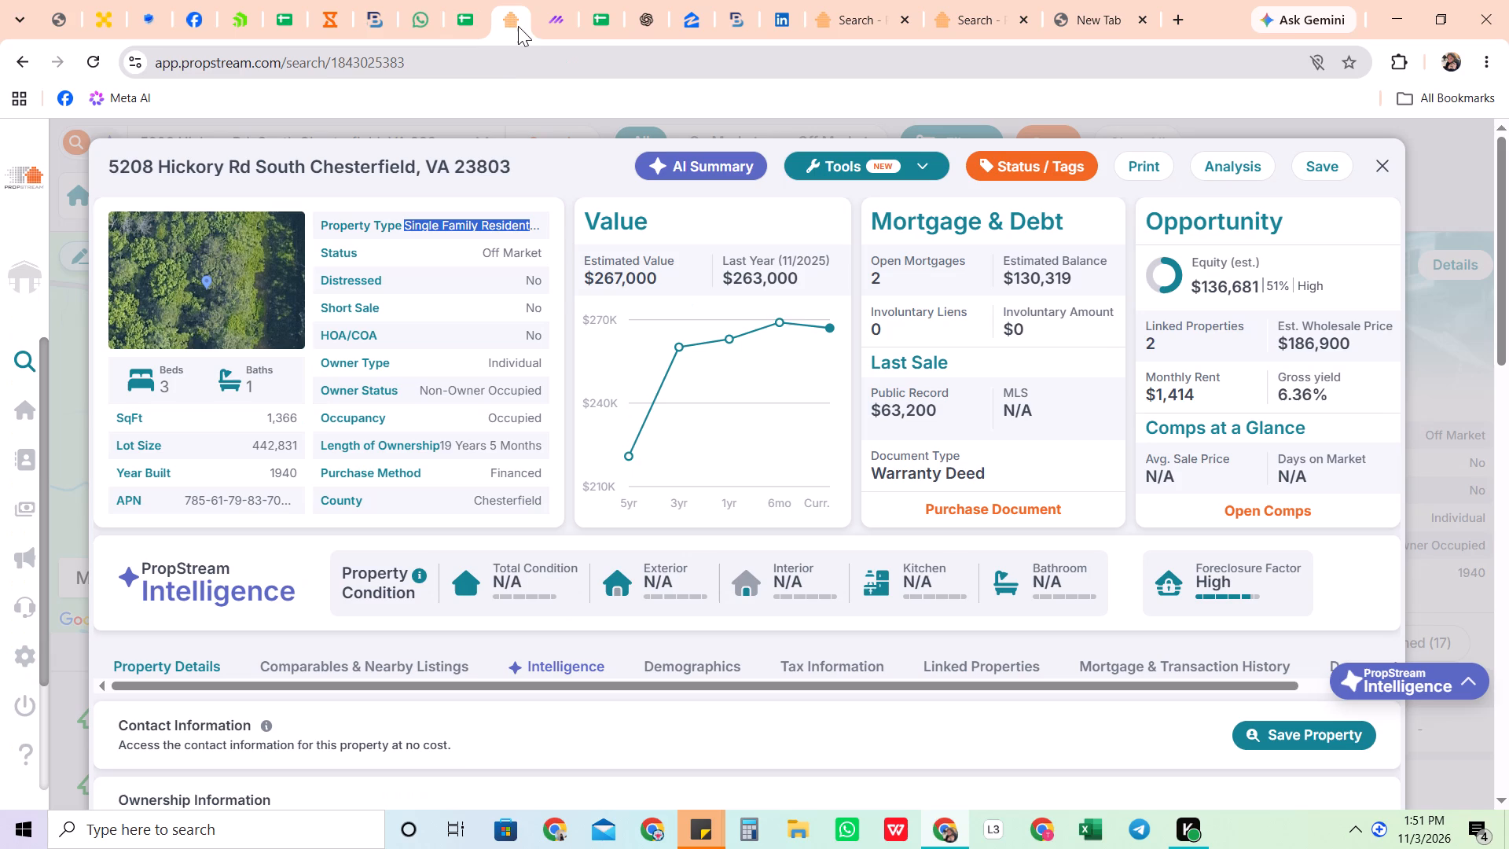
key("ctrl+c")
left_click(471, 16)
double_click(600, 637)
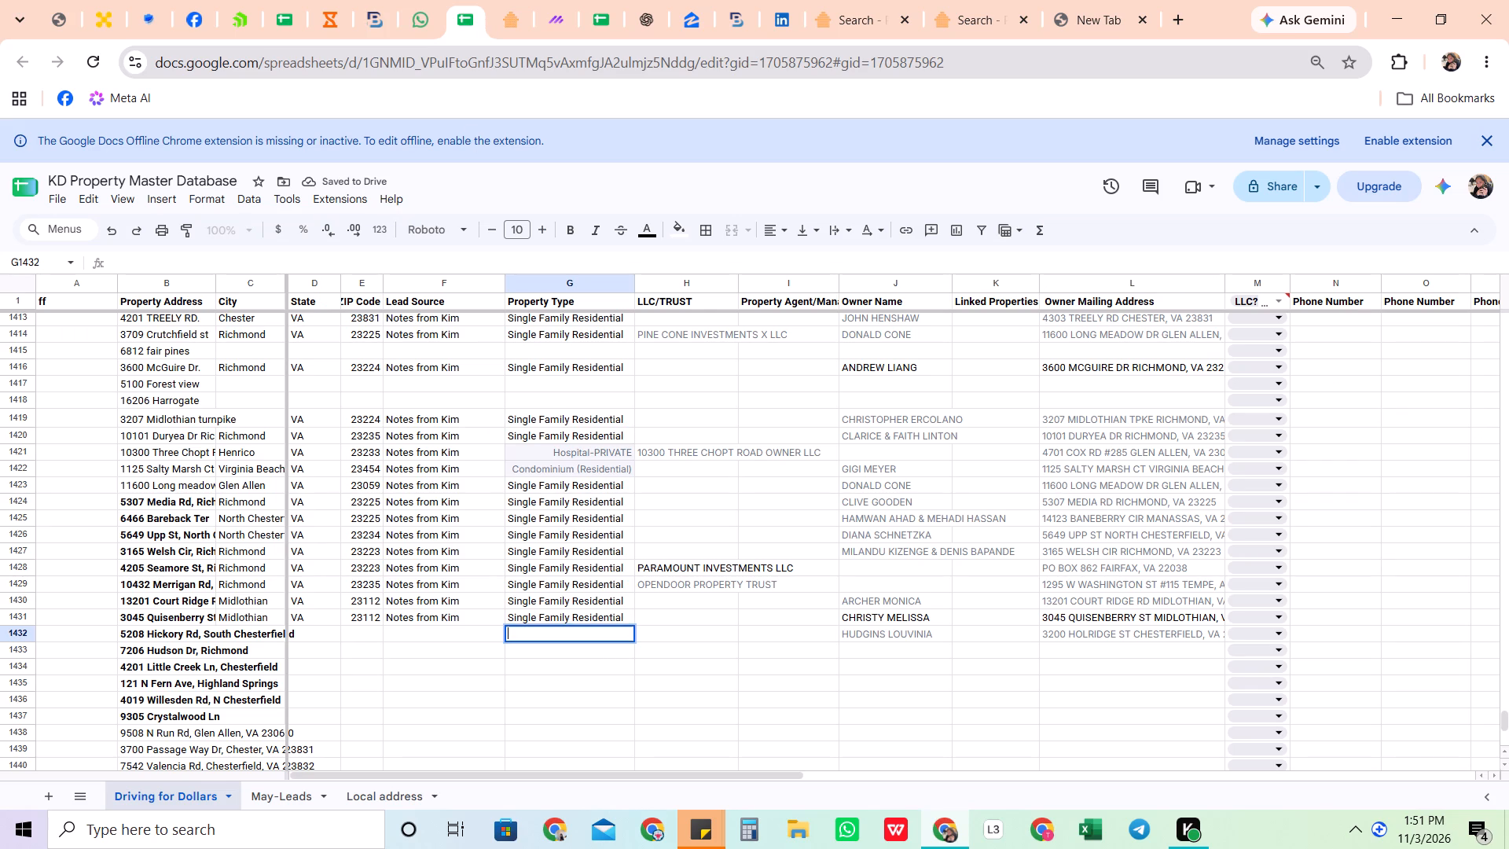
key("ctrl+v")
left_click(457, 630)
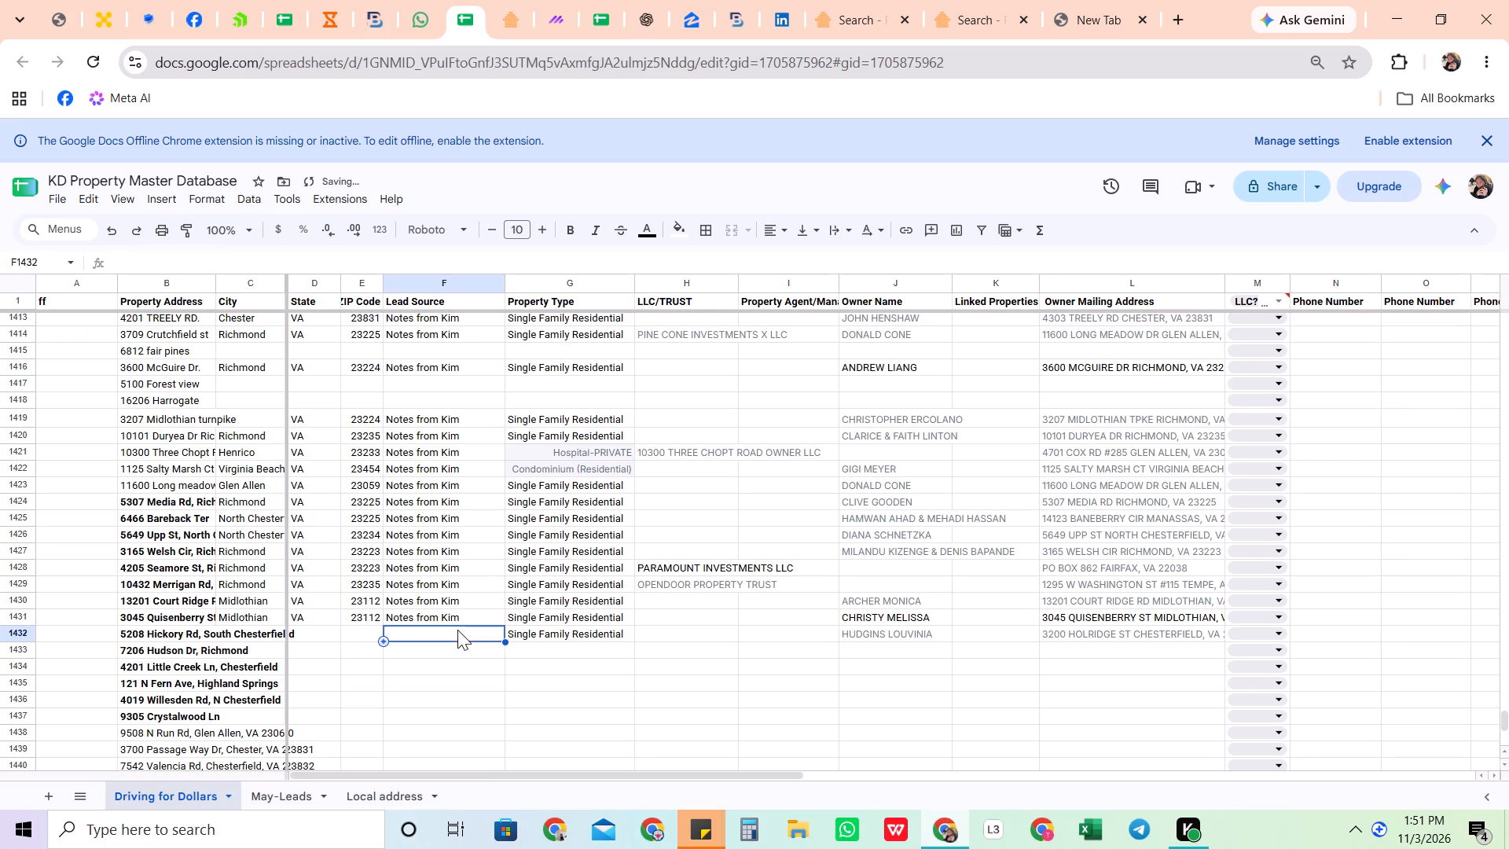
Copy the Lead Source value Notes from Kim from row 1431 into row 1432 of the Driving for Dollars sheet.
left_click(457, 630)
left_click(457, 619)
key("ctrl+c")
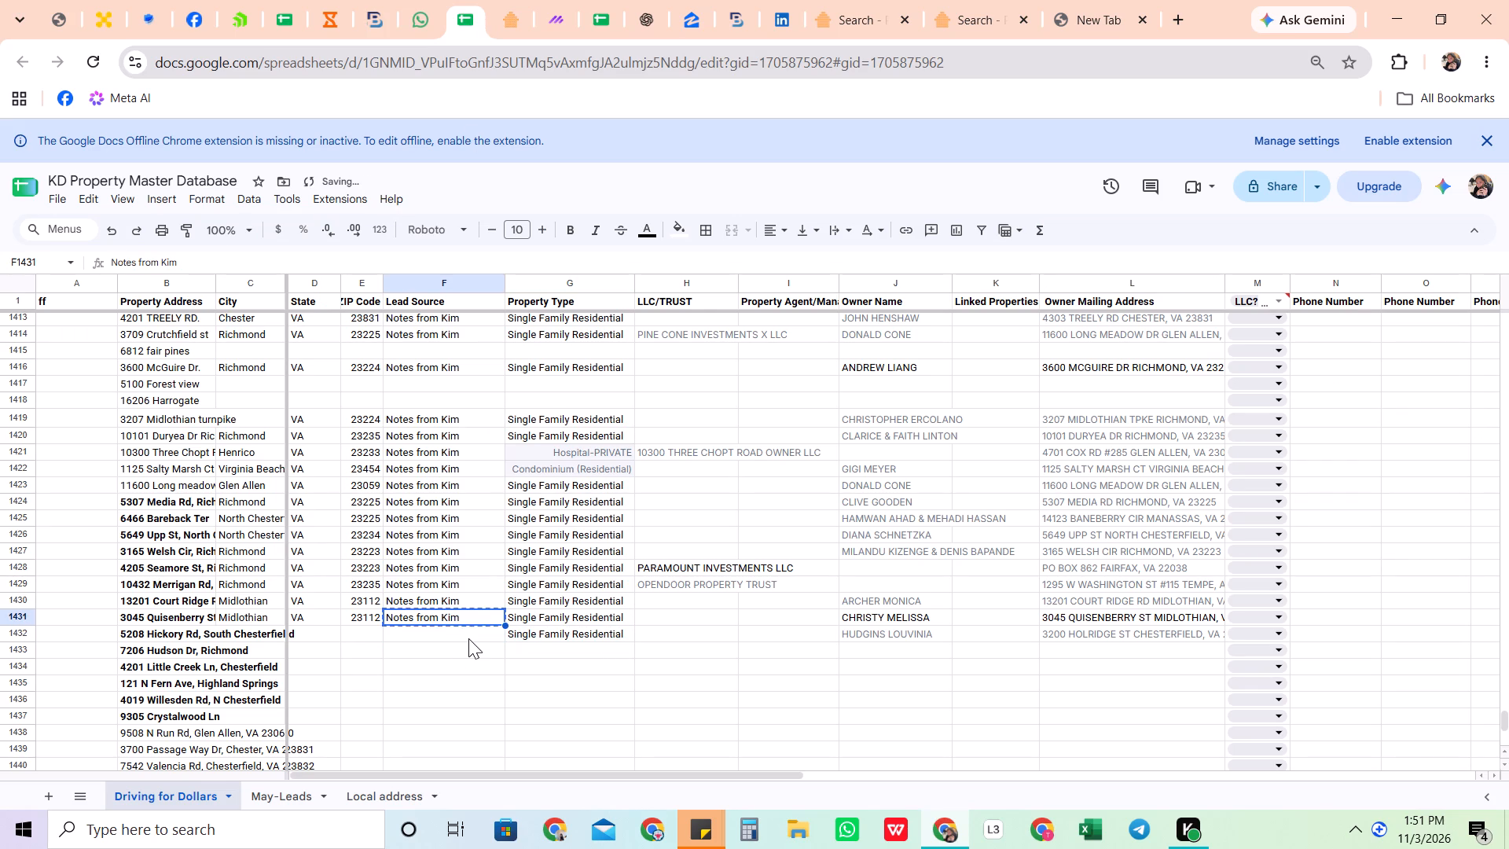
left_click(468, 634)
key("ctrl+v")
left_click(470, 653)
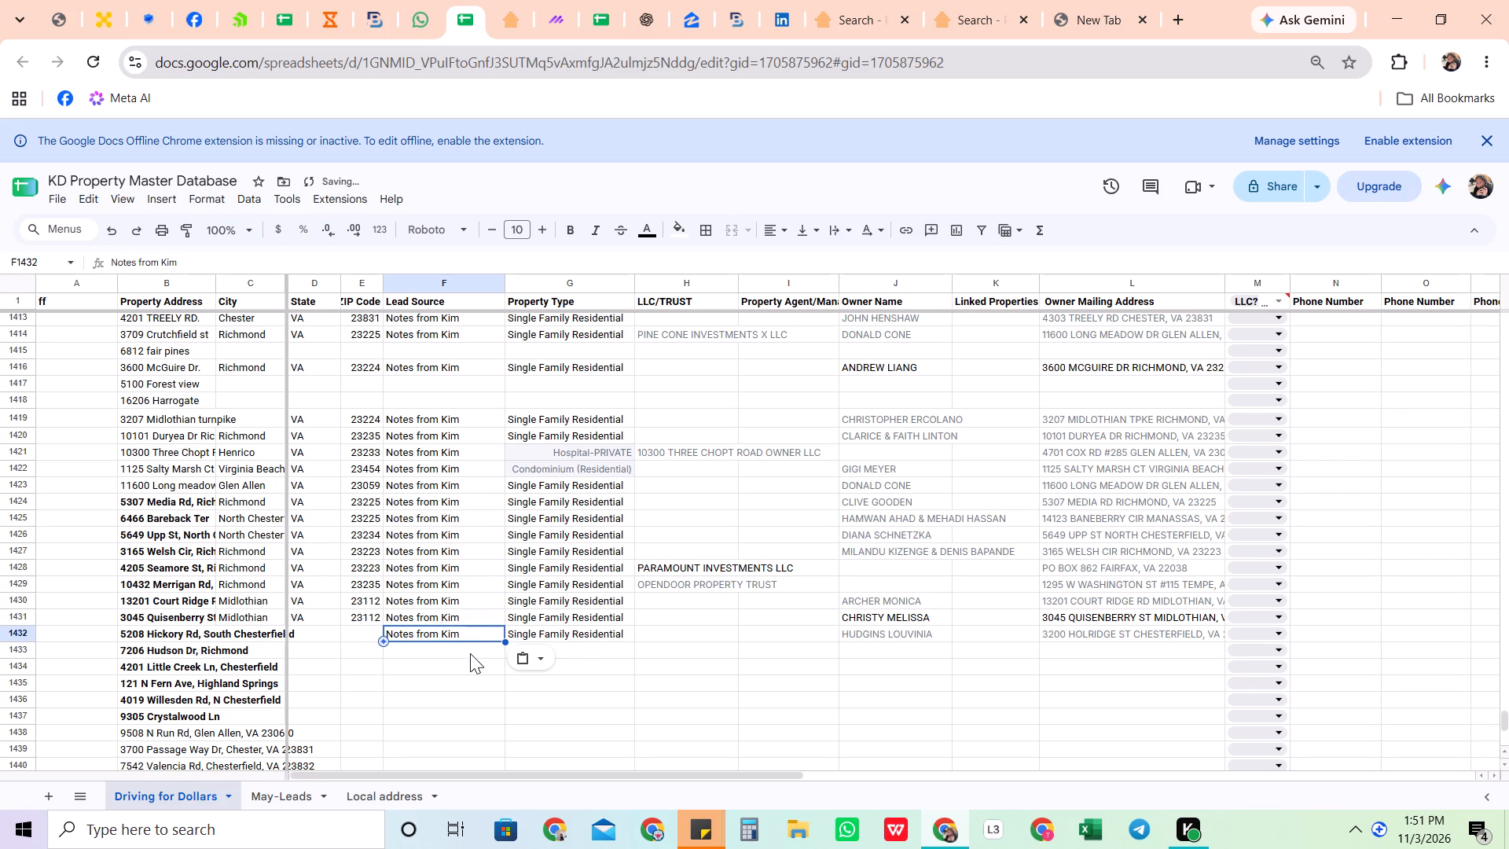
Fill the Lead Source value Notes from Kim down from row 1432 through row 1482, the last row with an address.
left_click(471, 639)
left_click_drag(505, 643, 498, 671)
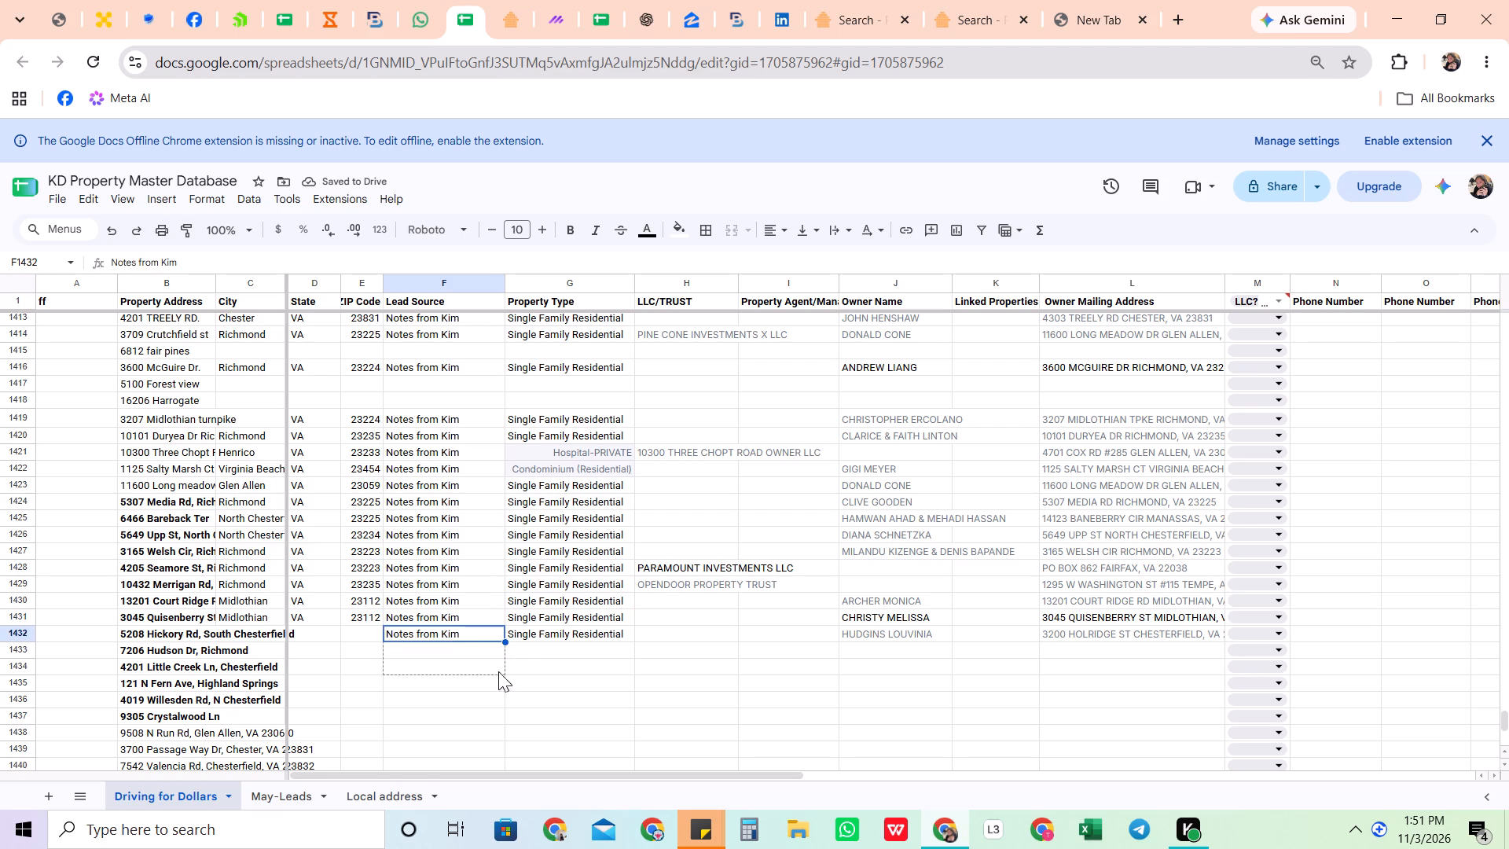
left_click_drag(498, 671, 491, 724)
scroll(560, 690, "down", 3)
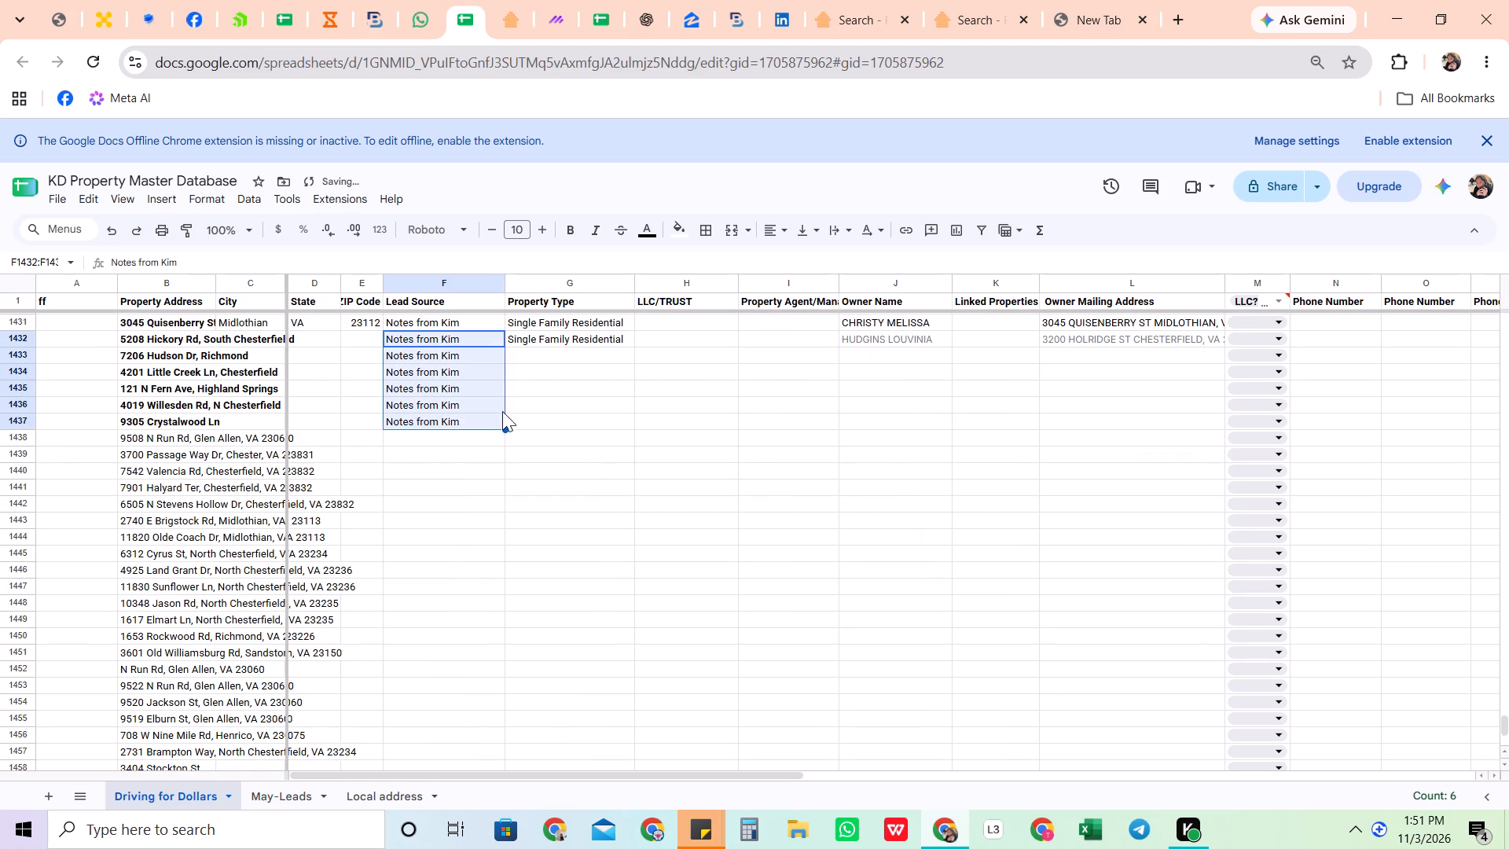
left_click_drag(504, 431, 479, 689)
left_click_drag(479, 689, 479, 722)
scroll(519, 660, "down", 6)
scroll(522, 652, "up", 1)
scroll(522, 652, "down", 3)
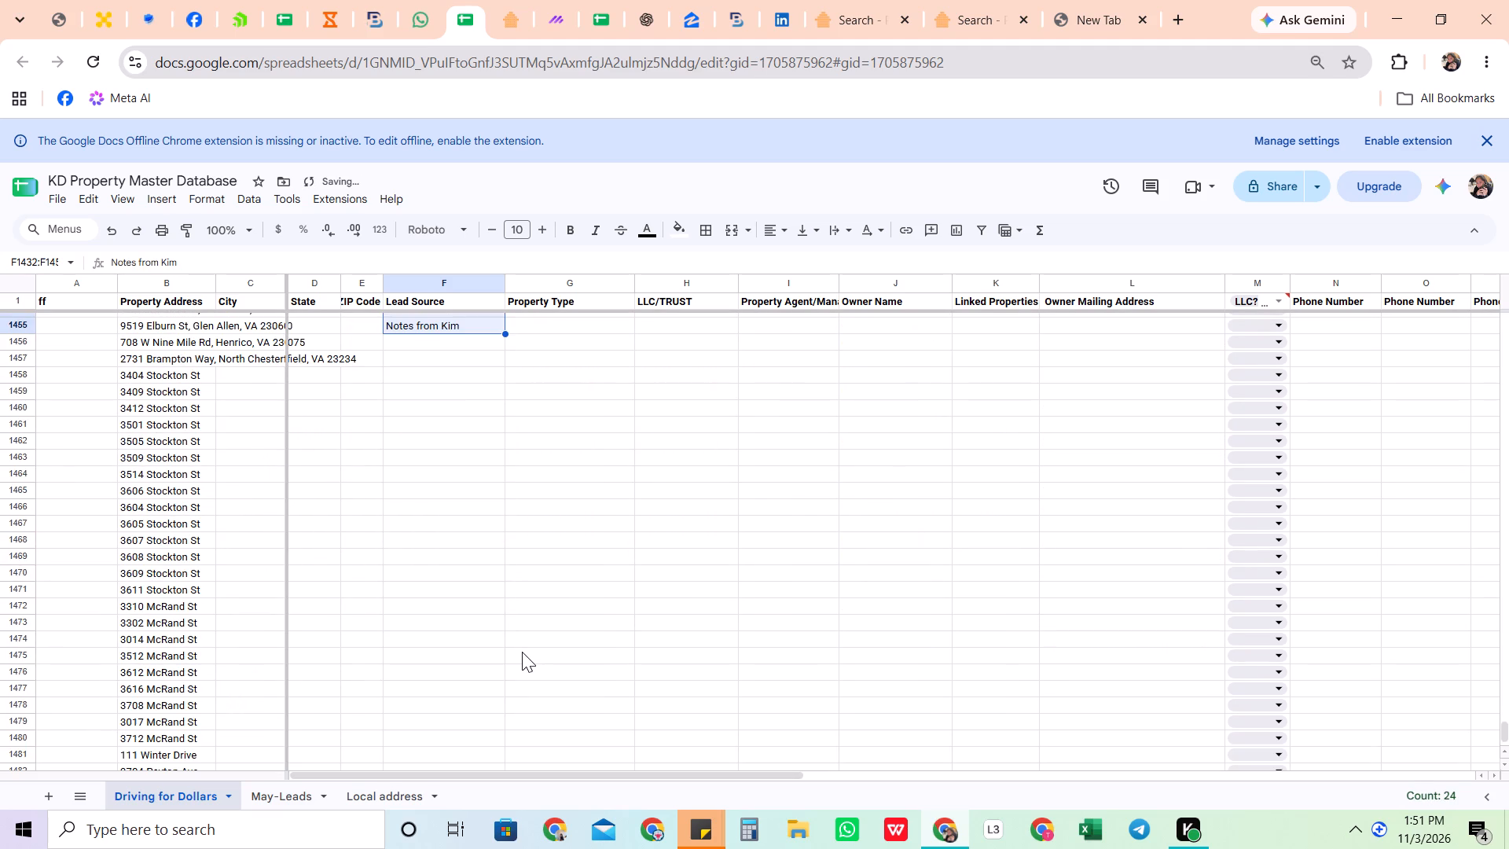
scroll(522, 652, "up", 3)
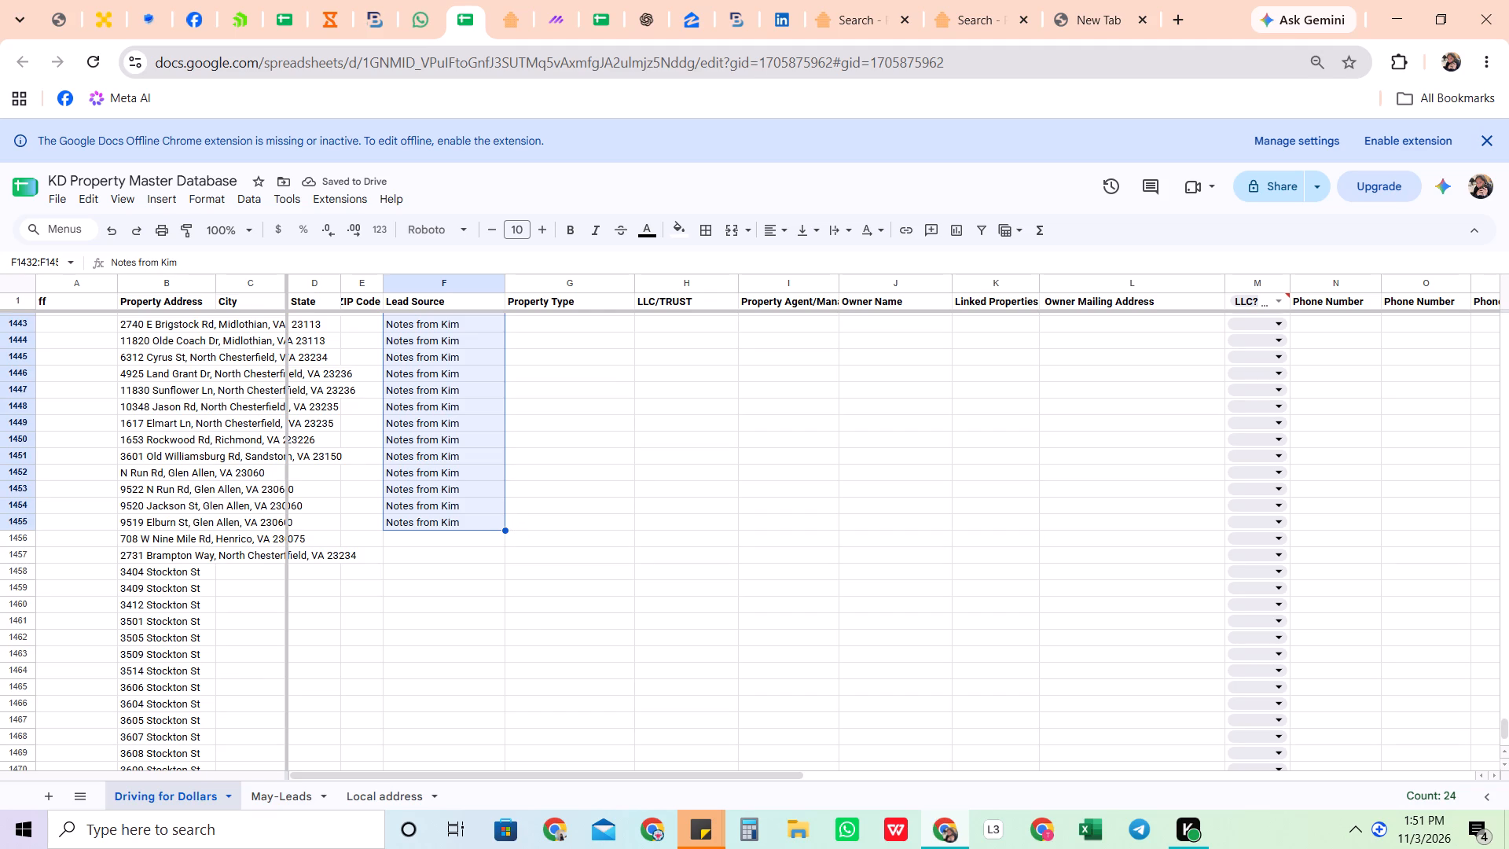
left_click_drag(504, 529, 463, 722)
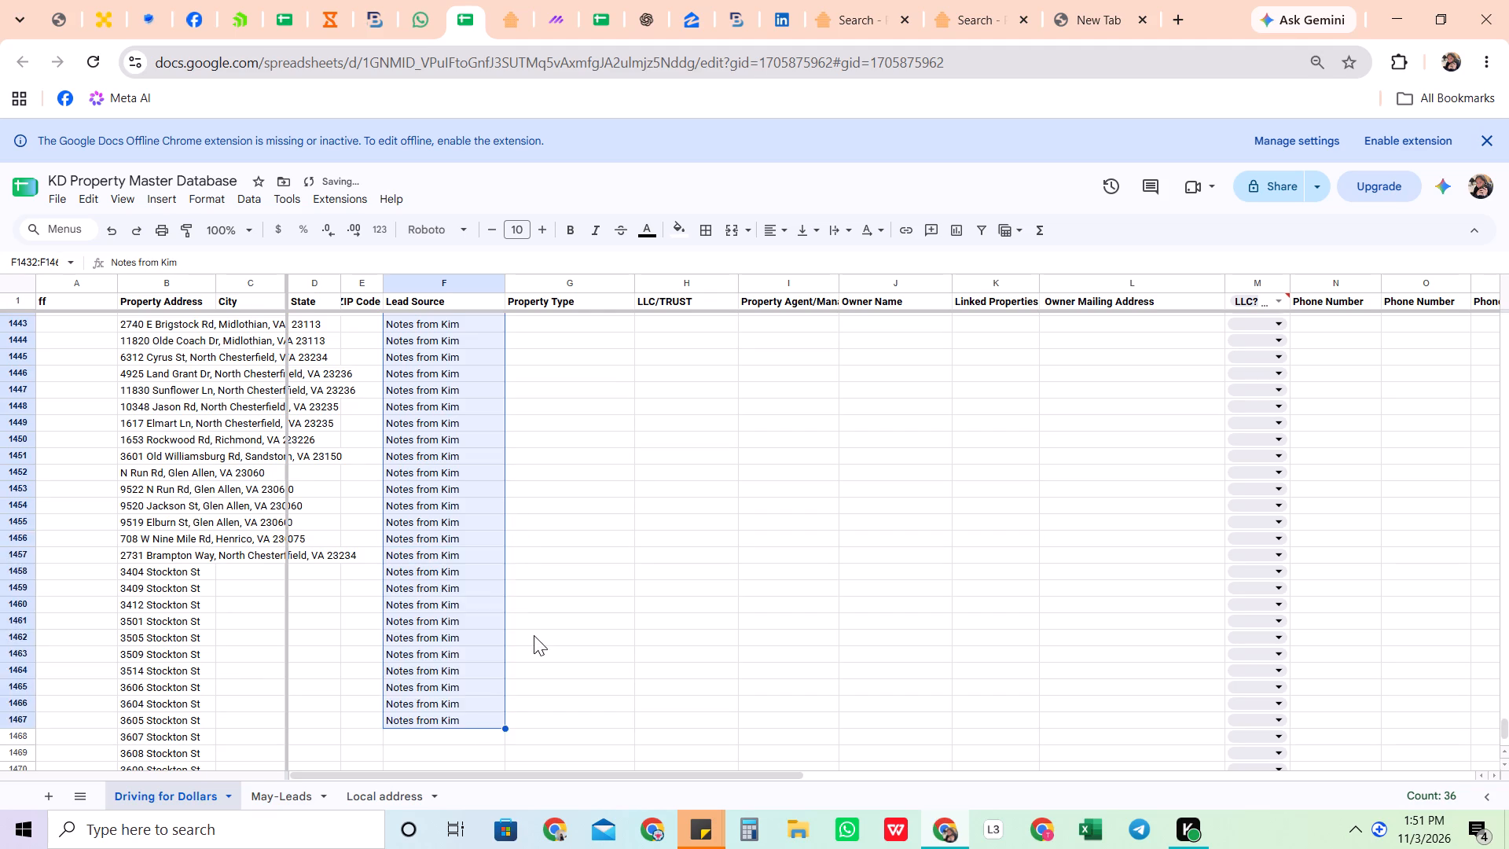
scroll(535, 632, "down", 4)
left_click_drag(504, 436, 499, 522)
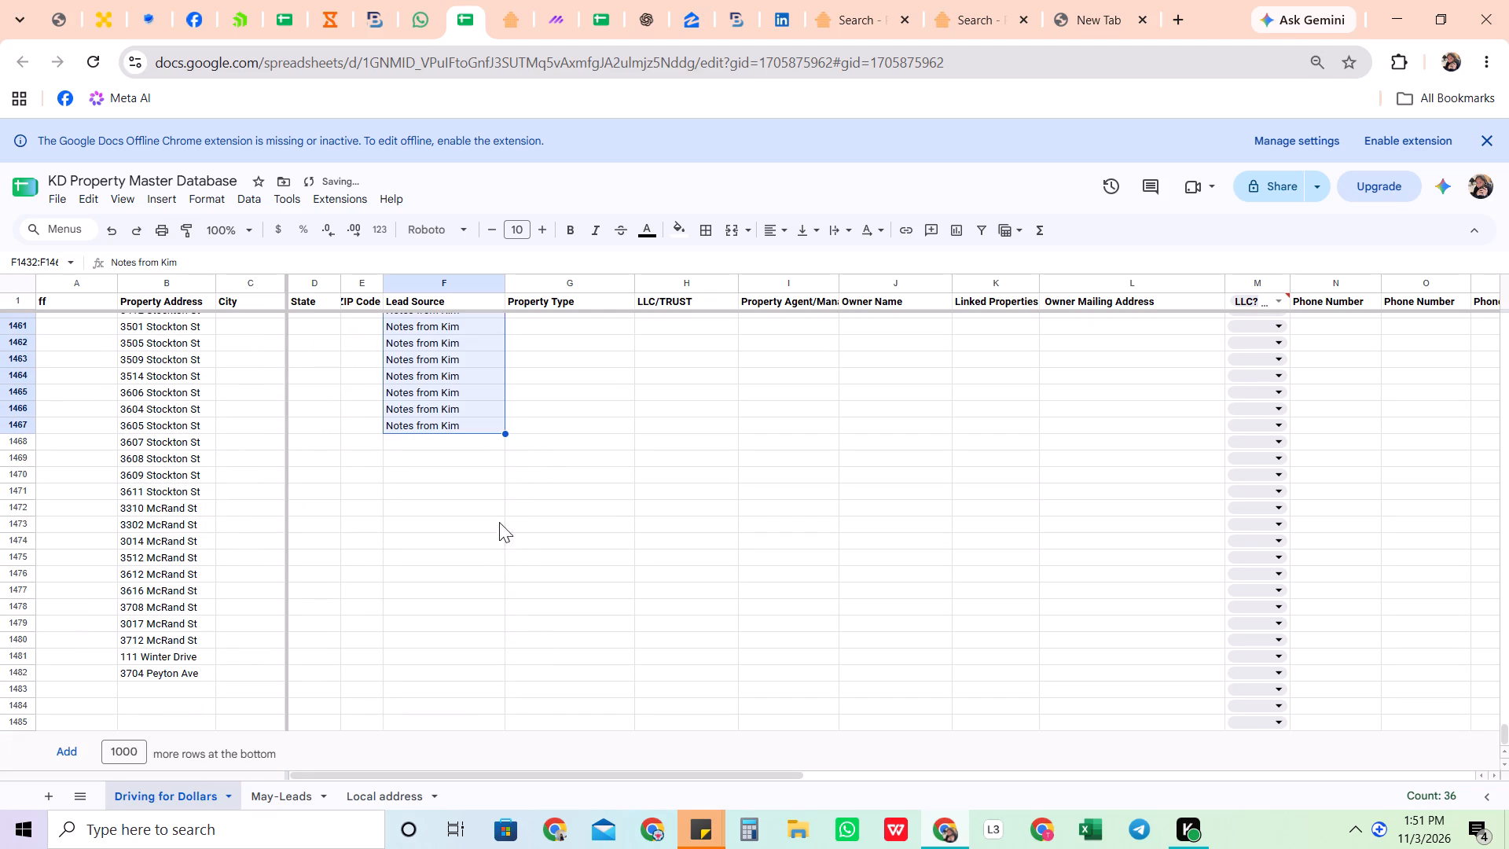
left_click_drag(499, 522, 474, 655)
left_click_drag(506, 434, 467, 660)
left_click_drag(467, 660, 480, 671)
left_click(586, 582)
Fill the State value VA down from row 1431 through row 1482, the last row with an address.
scroll(532, 619, "up", 5)
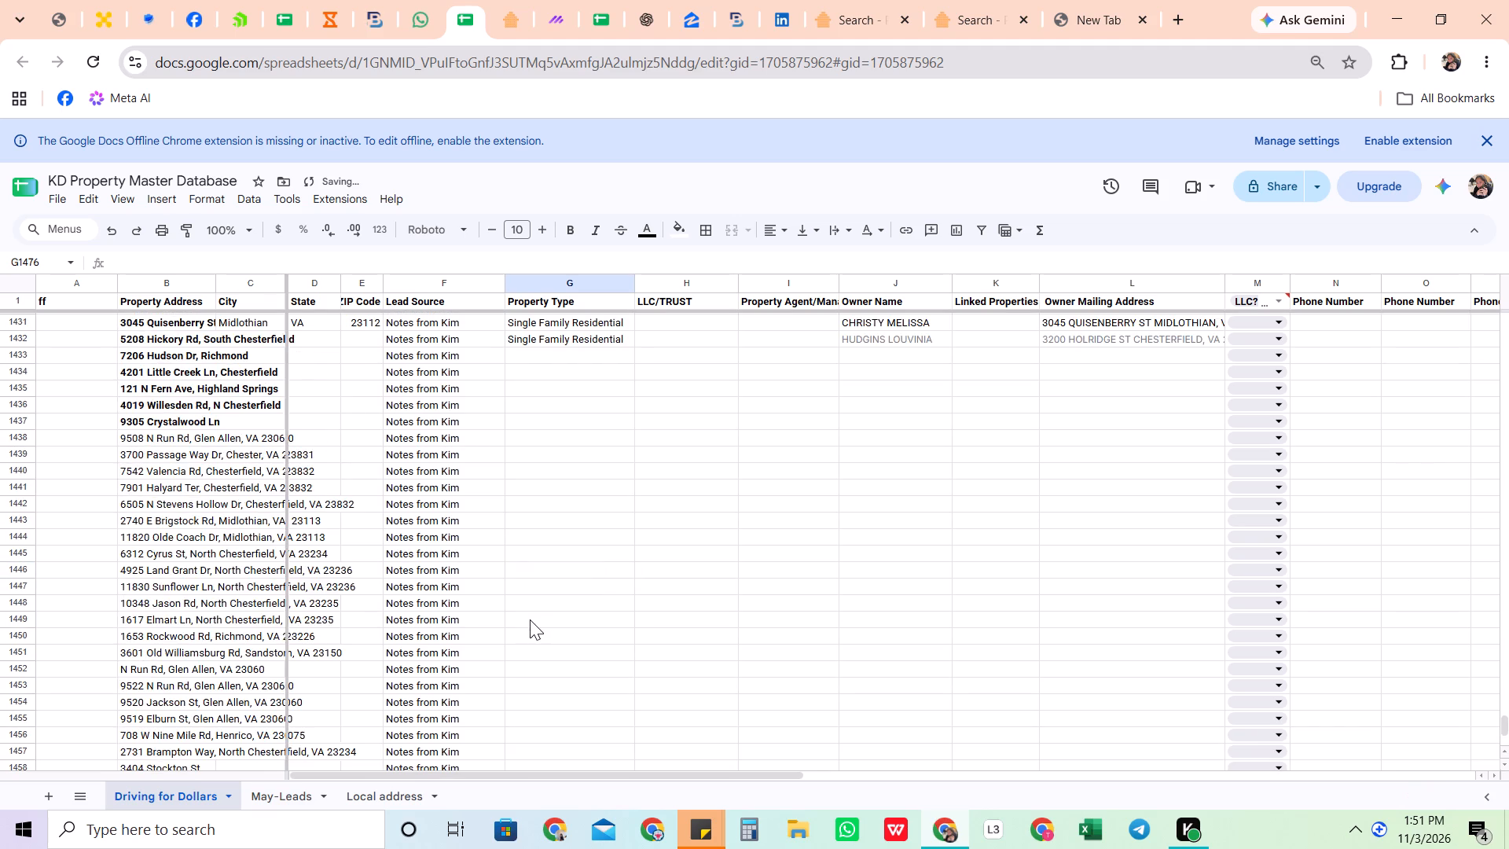
scroll(526, 618, "up", 1)
scroll(402, 448, "up", 2)
left_click(310, 610)
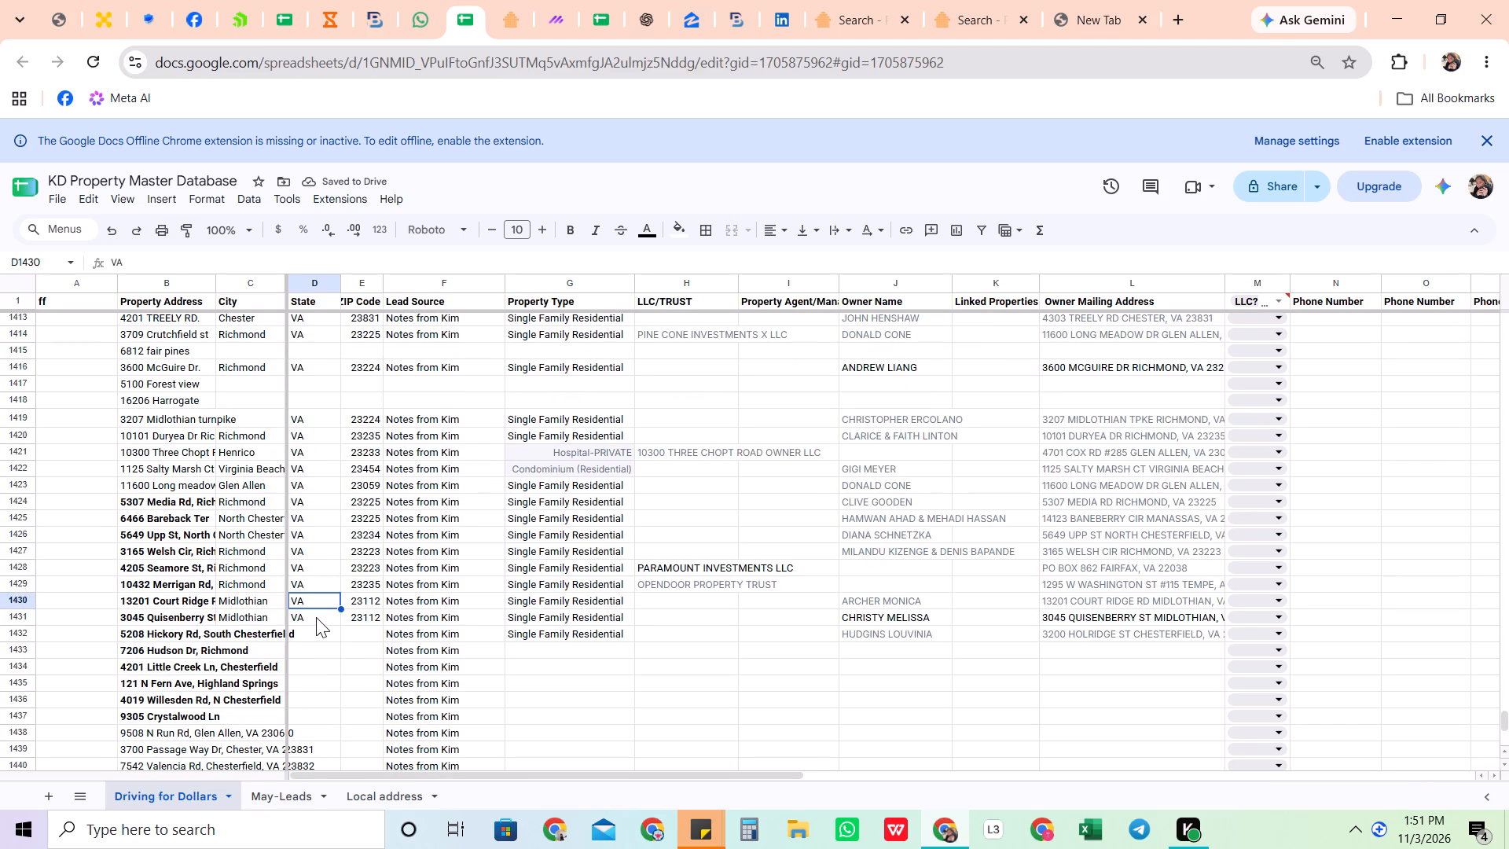
left_click(316, 617)
scroll(310, 608, "down", 2)
left_click_drag(340, 428, 345, 515)
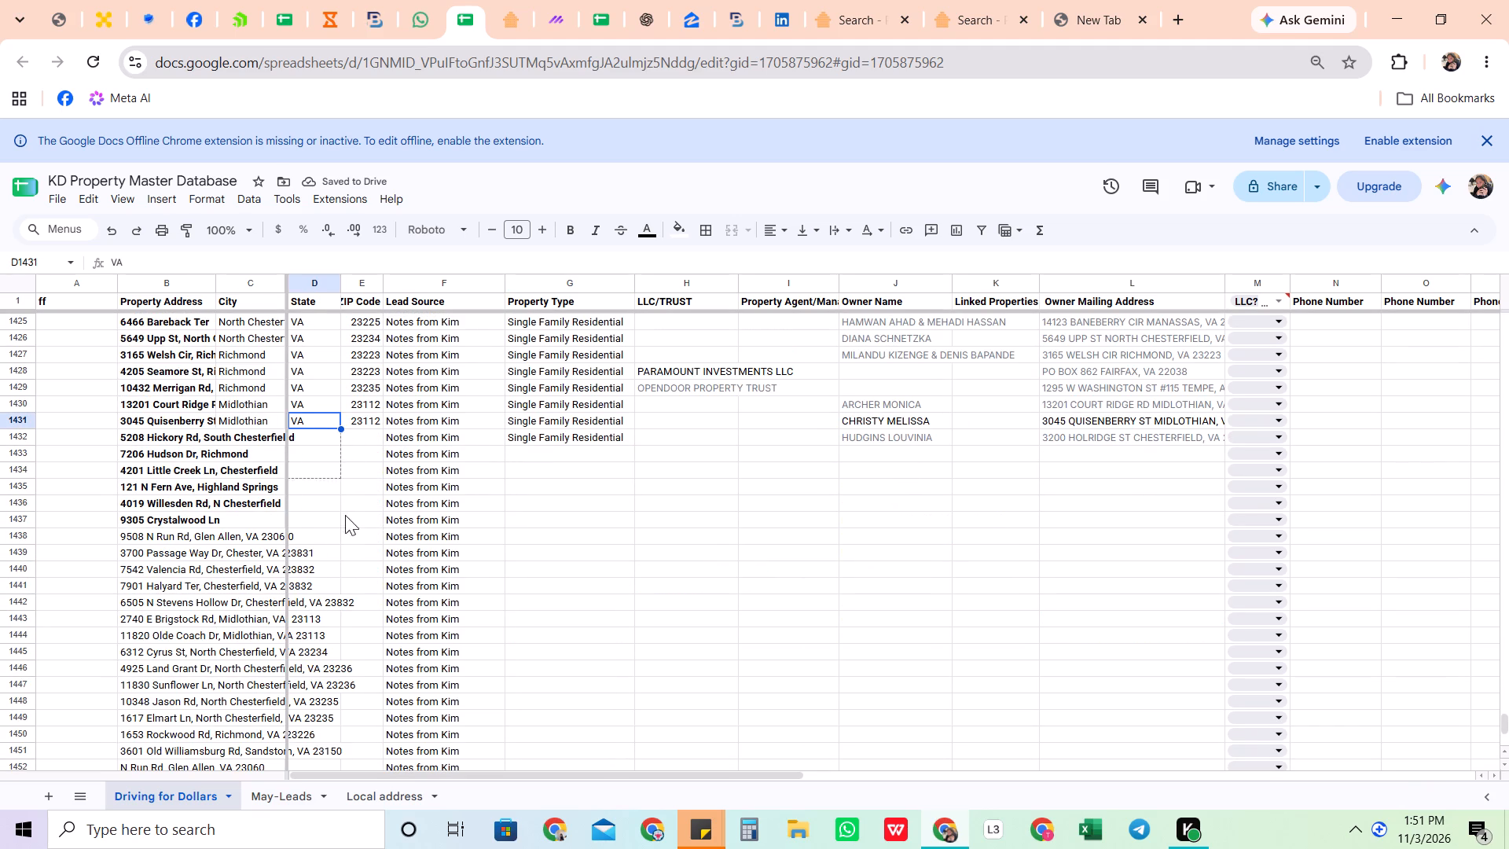
left_click_drag(345, 515, 326, 686)
scroll(368, 659, "down", 3)
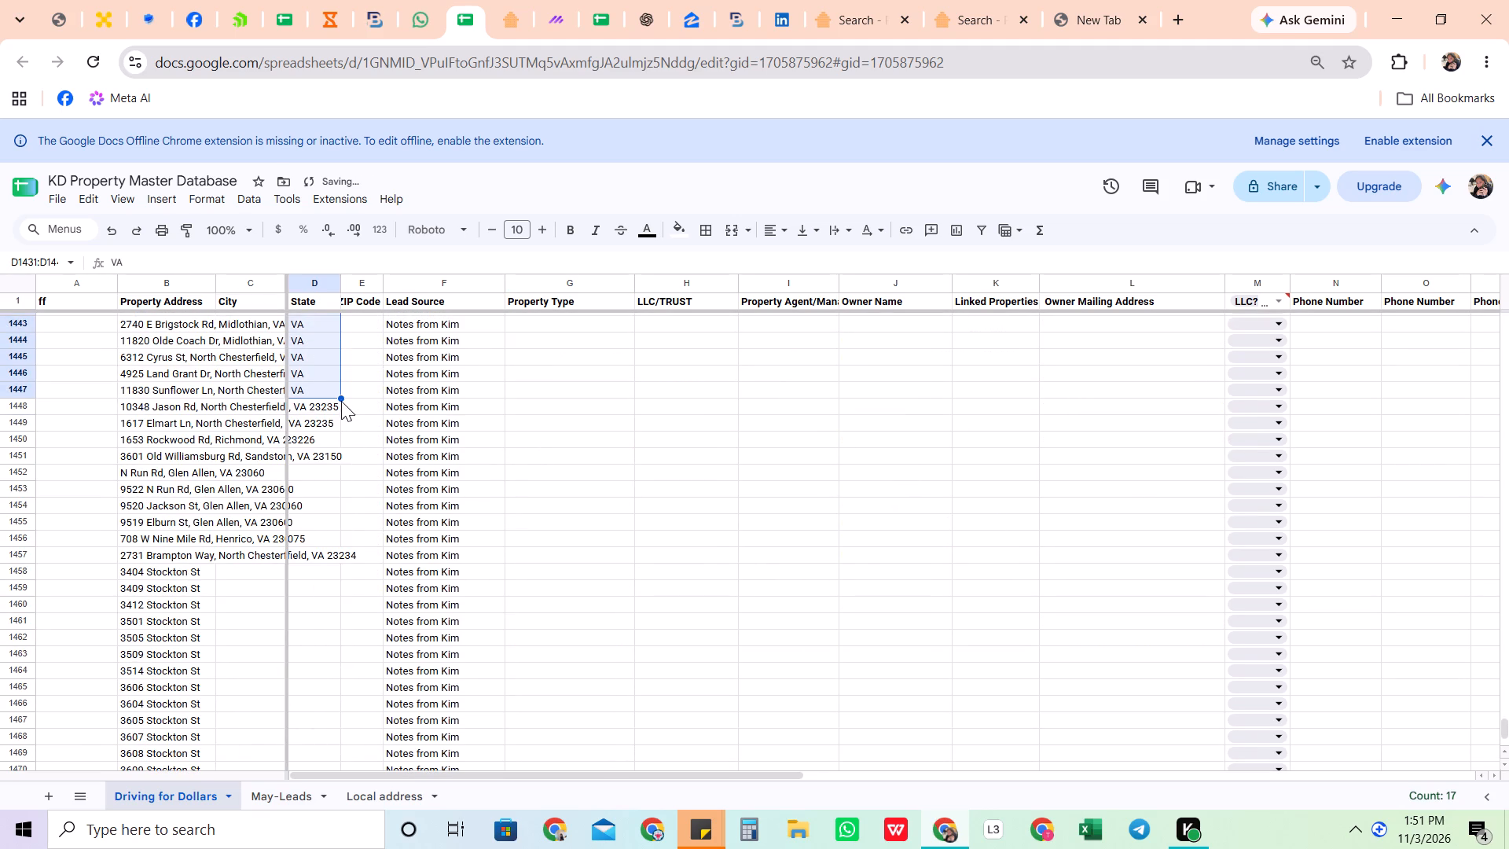
left_click_drag(341, 400, 321, 661)
scroll(321, 655, "down", 2)
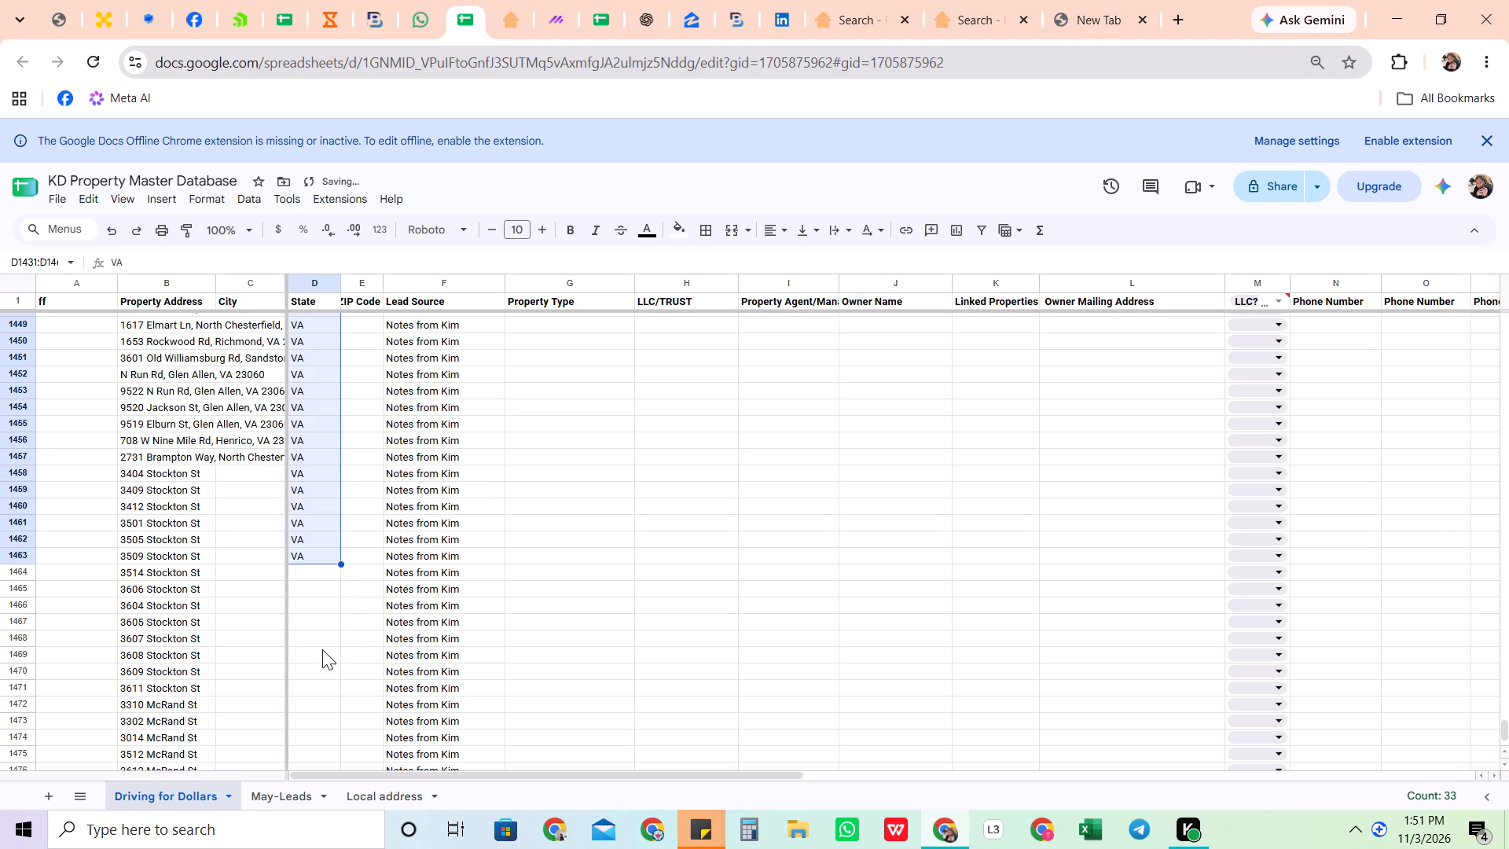
left_click_drag(342, 466, 343, 651)
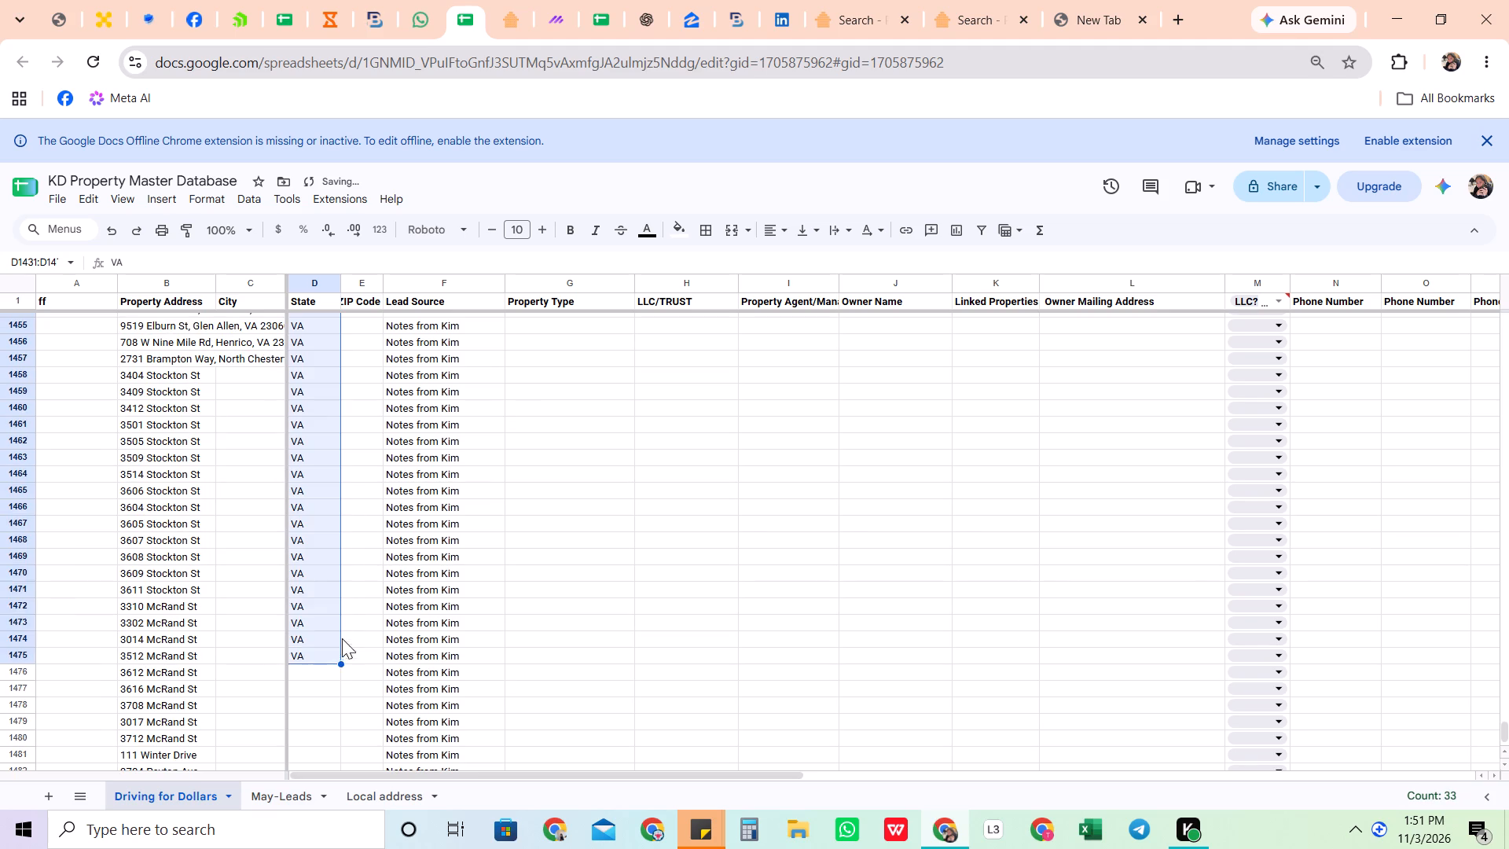
scroll(375, 589, "down", 2)
left_click_drag(338, 568, 338, 654)
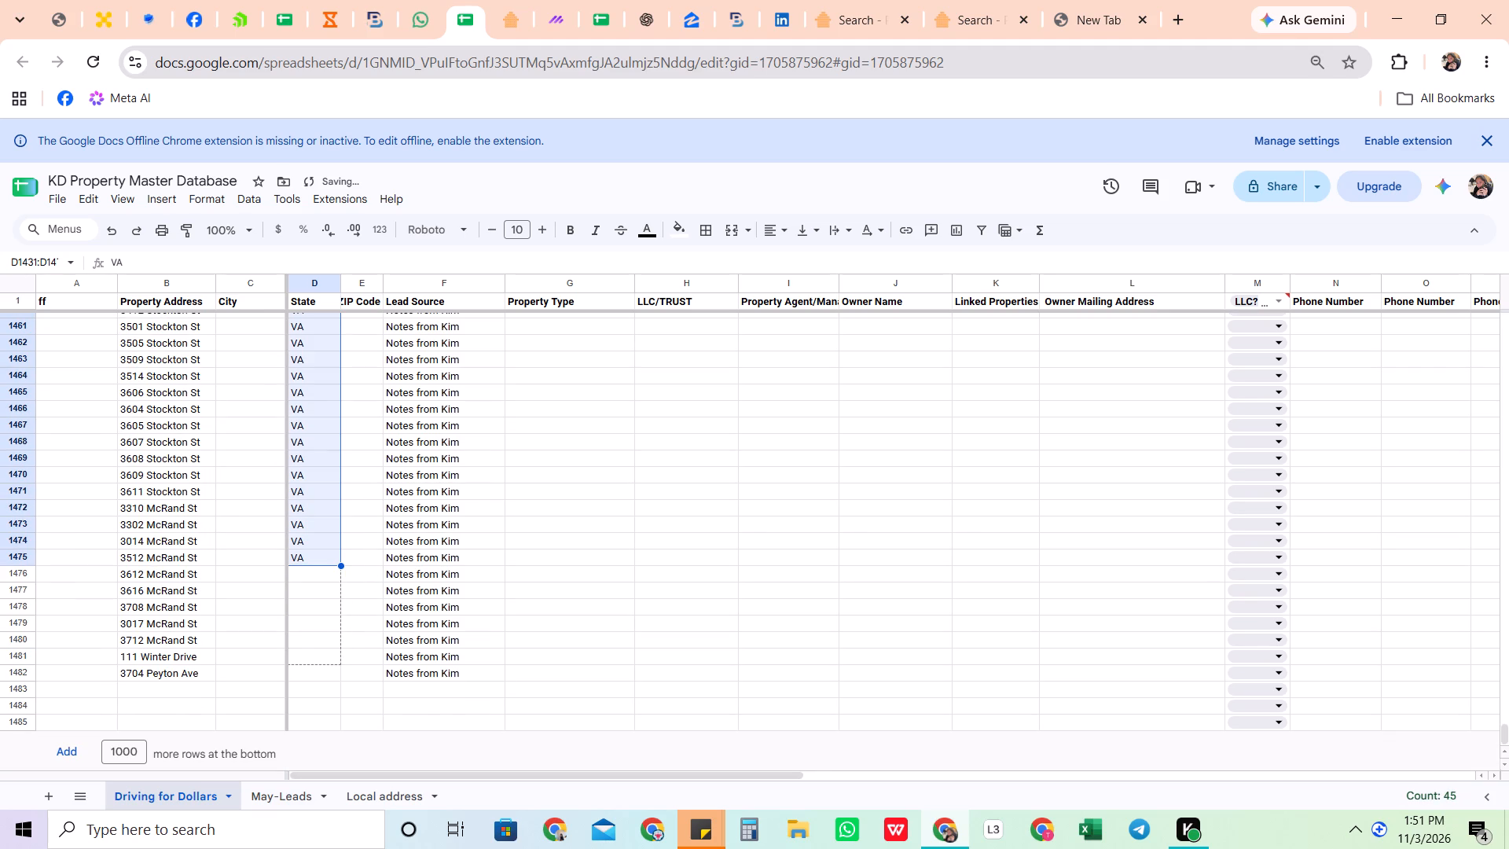
left_click_drag(338, 654, 341, 668)
left_click_drag(341, 668, 340, 671)
left_click(564, 610)
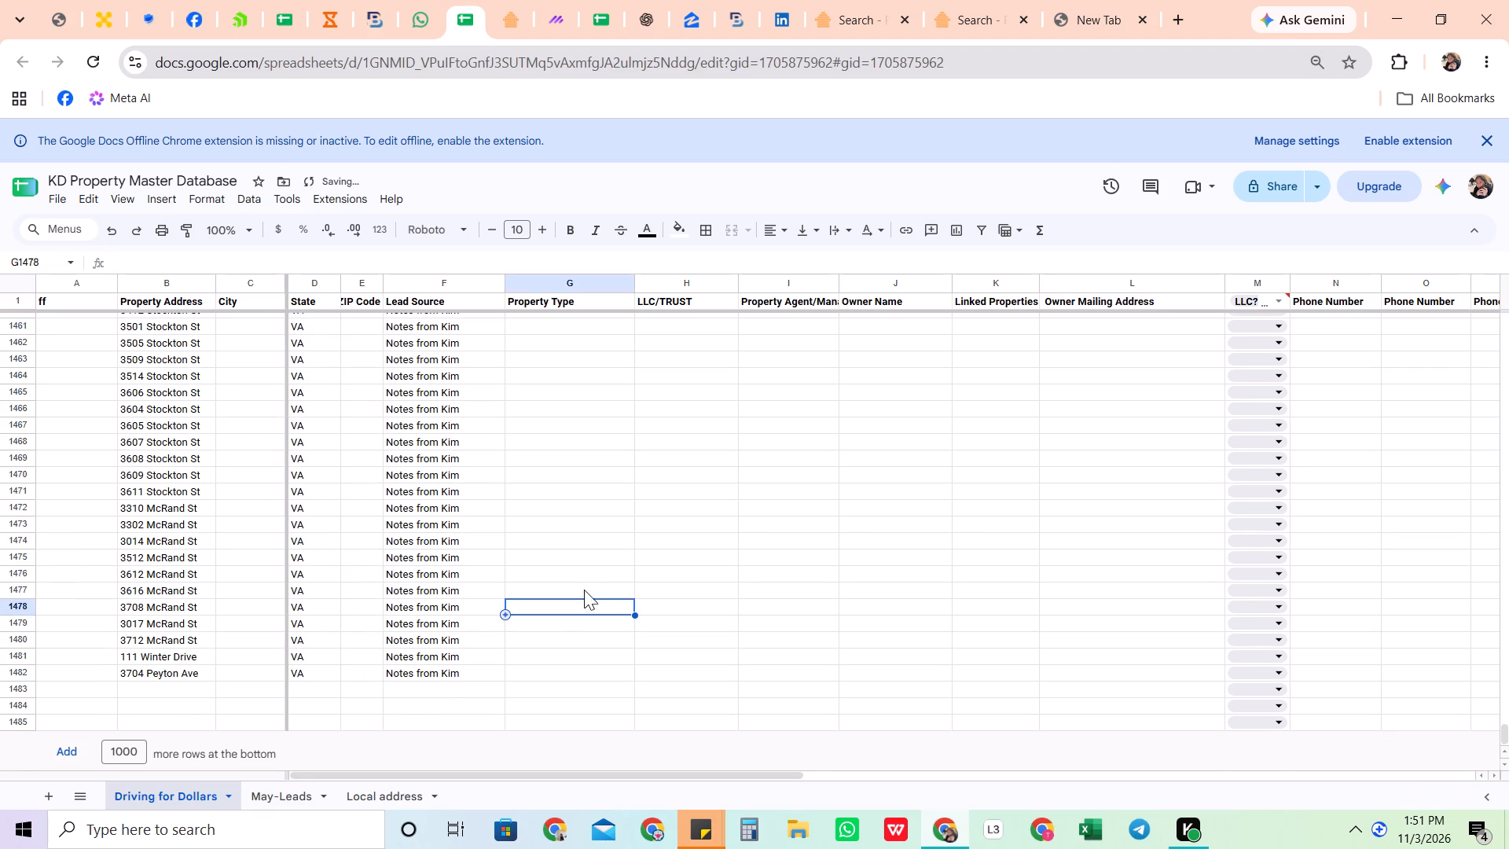
Copy the ZIP code 23803 from row 1432's PropStream record and paste it as text inside the row's ZIP Code cell.
scroll(595, 583, "up", 8)
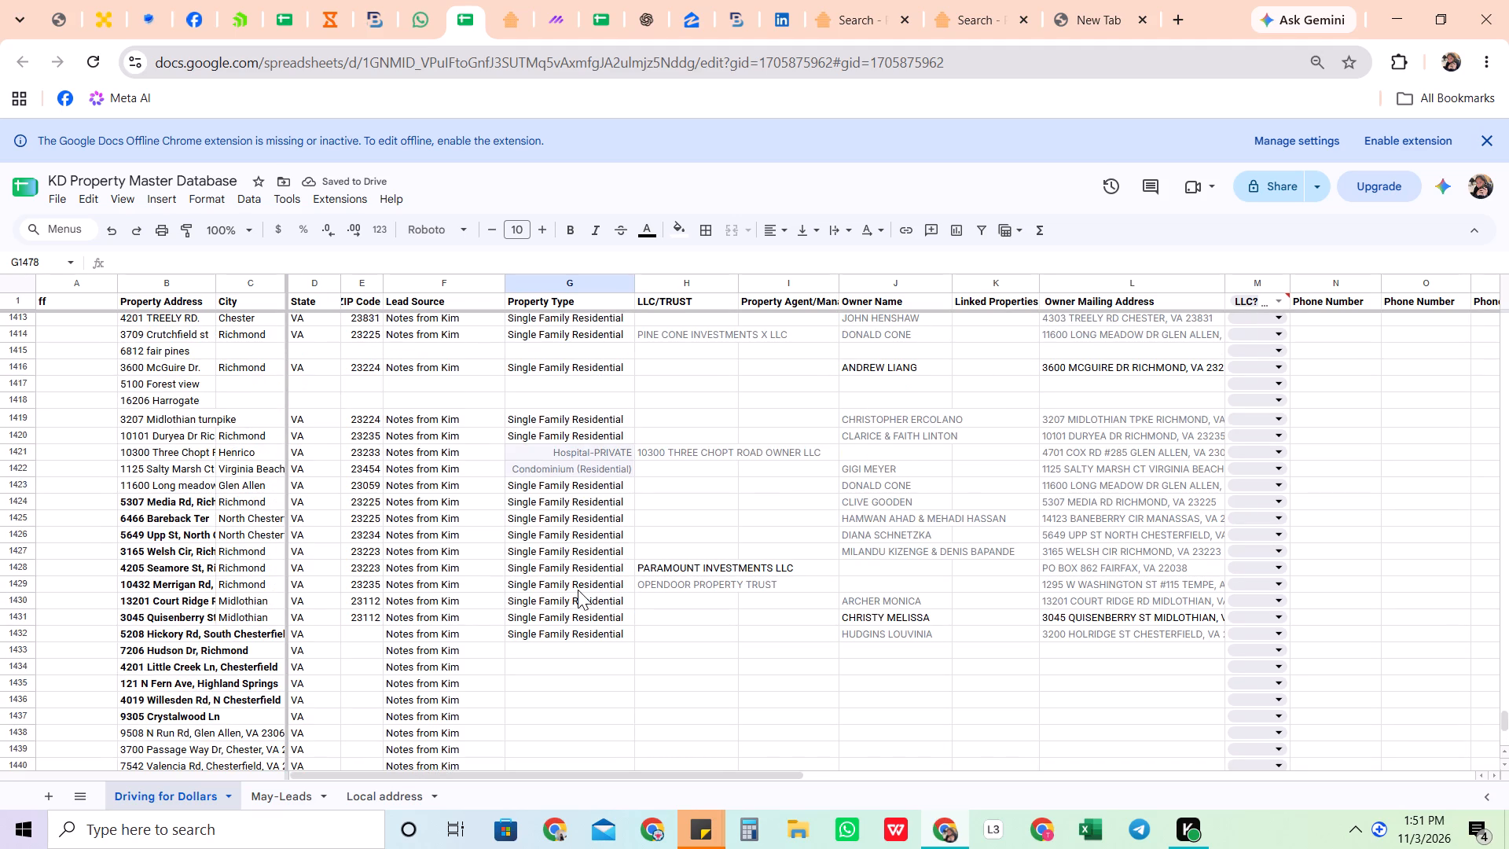
left_click(514, 17)
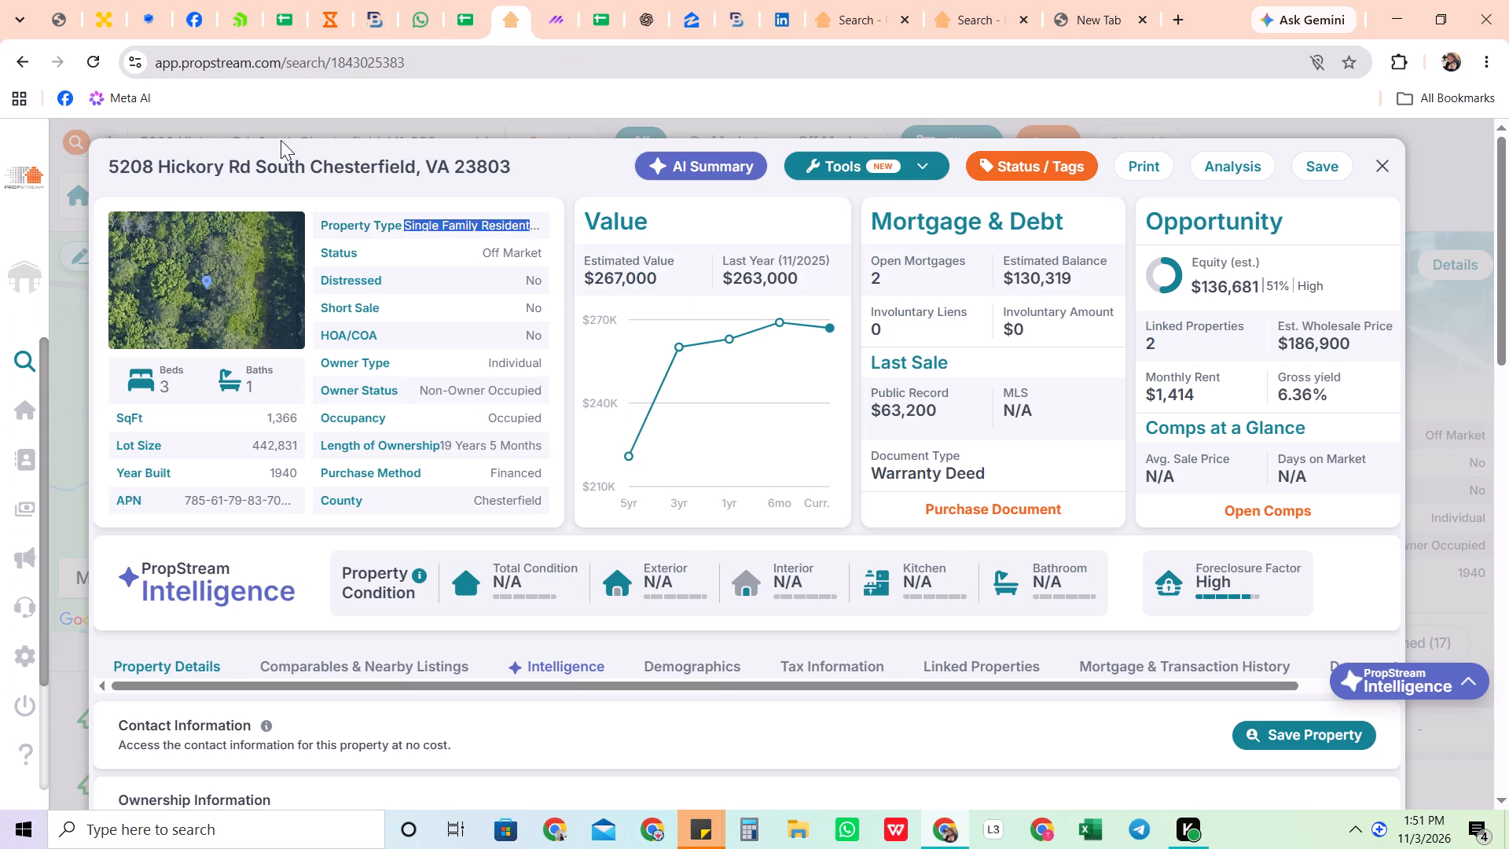
left_click(424, 156)
left_click_drag(455, 169, 514, 168)
key("ctrl+c")
right_click(509, 168, "ctrl")
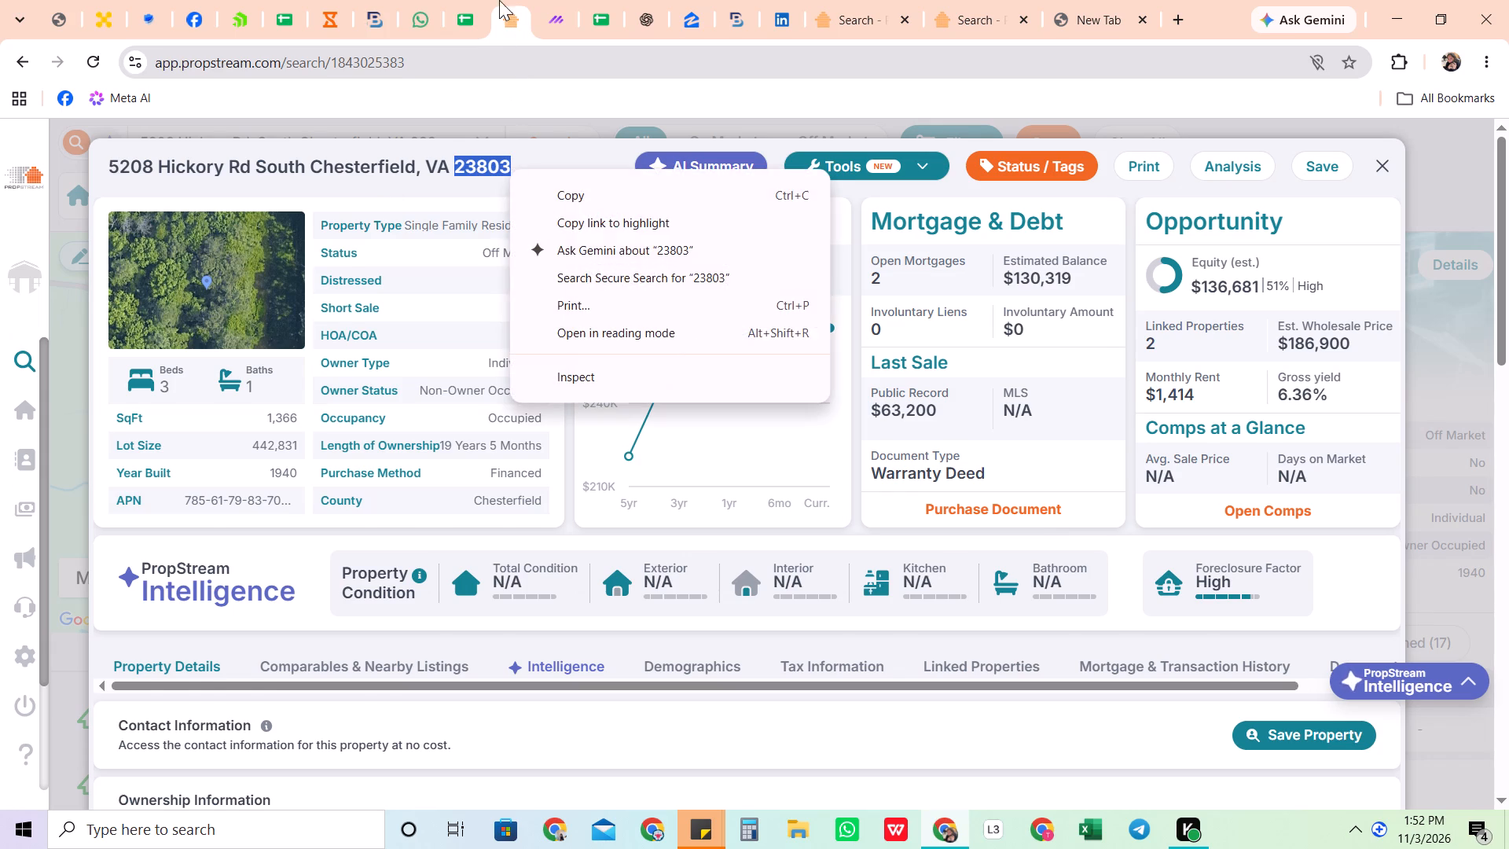
left_click(479, 18)
double_click(380, 631)
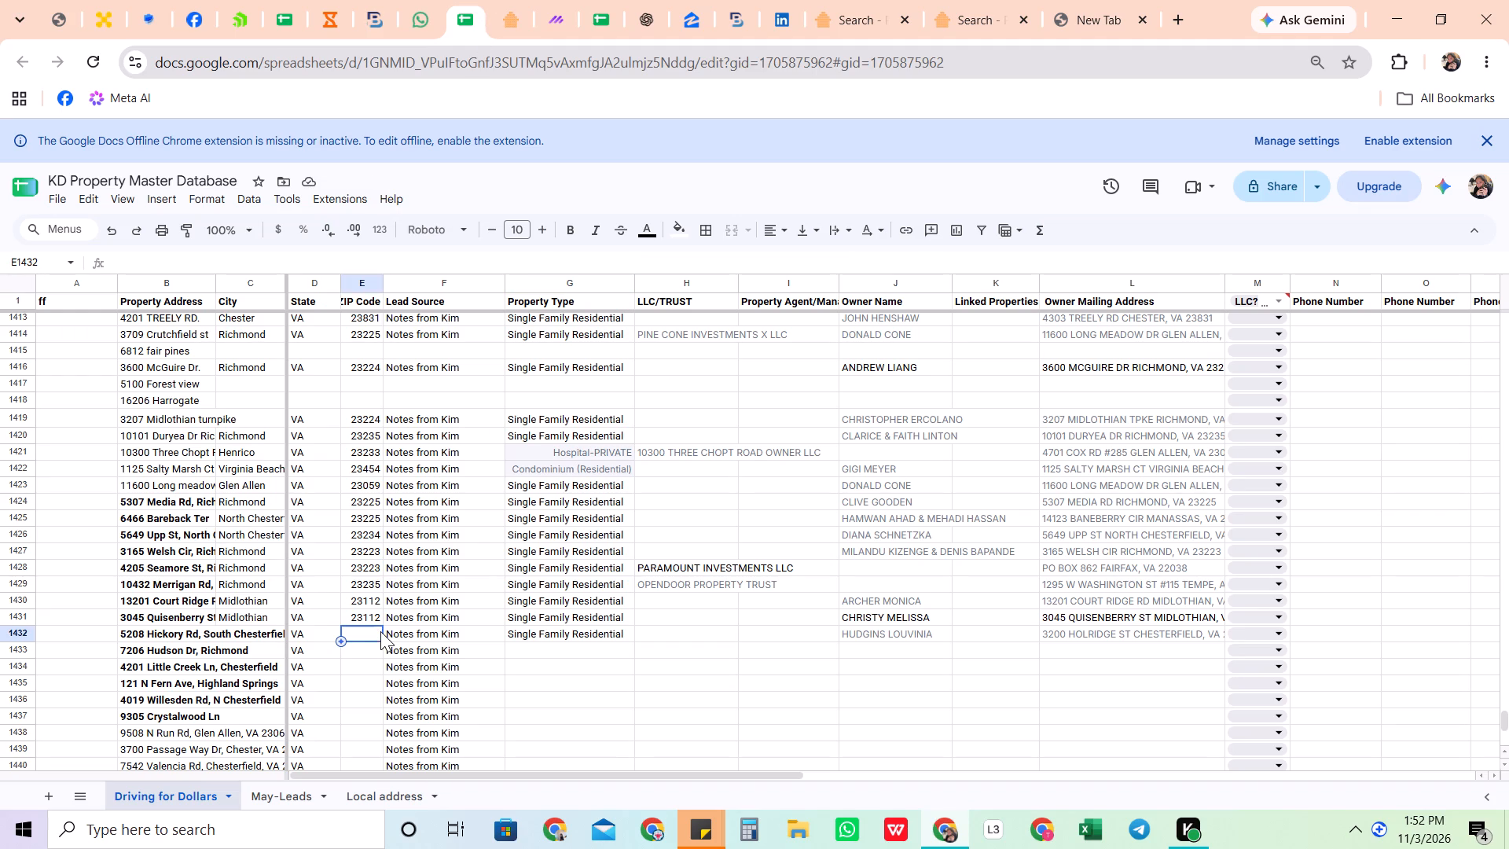
double_click(362, 636)
key("ctrl+v")
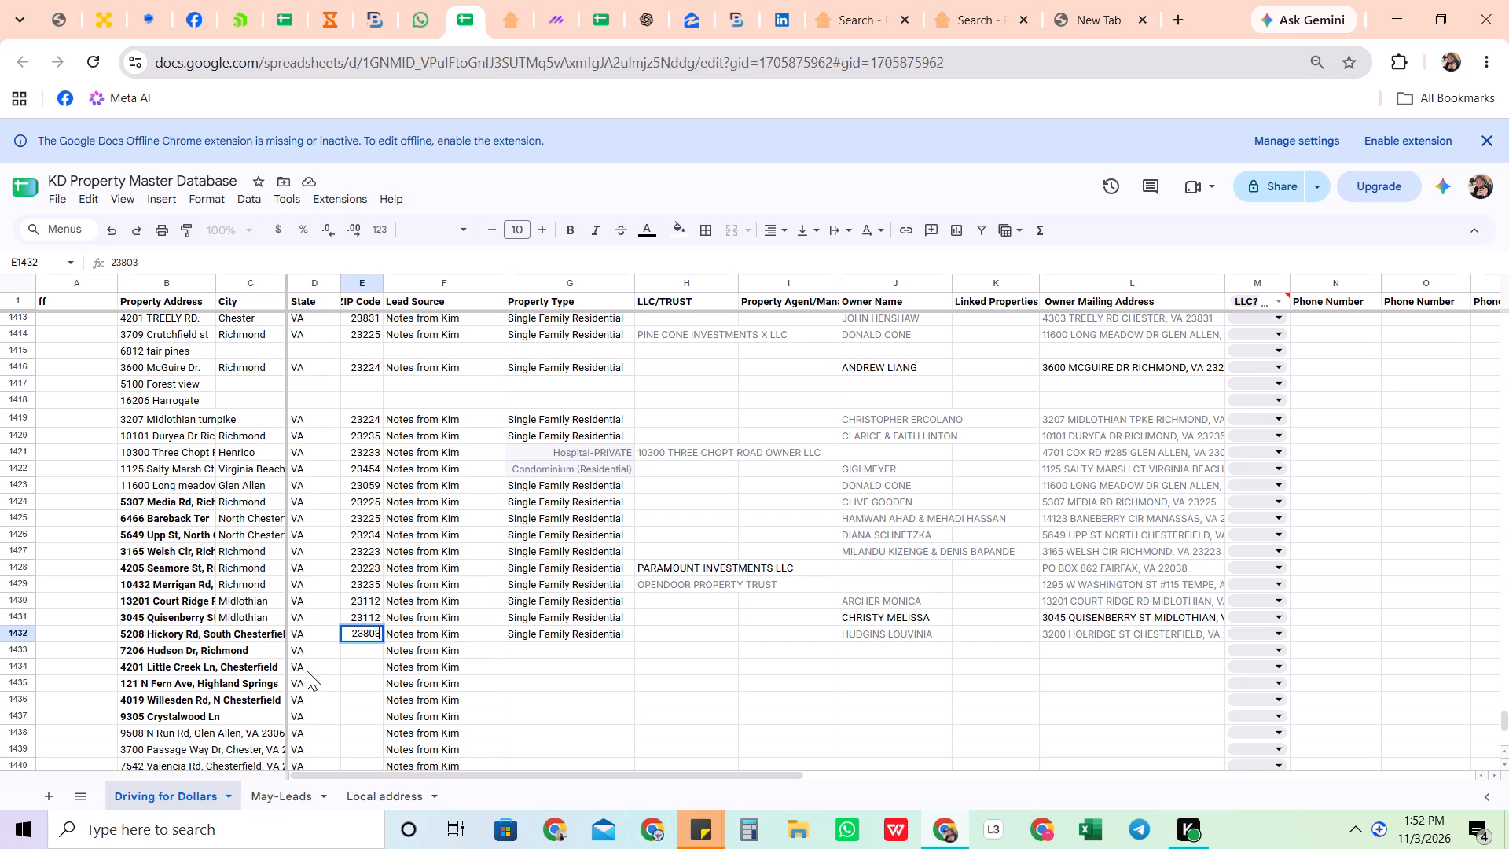
left_click(202, 652)
double_click(185, 653)
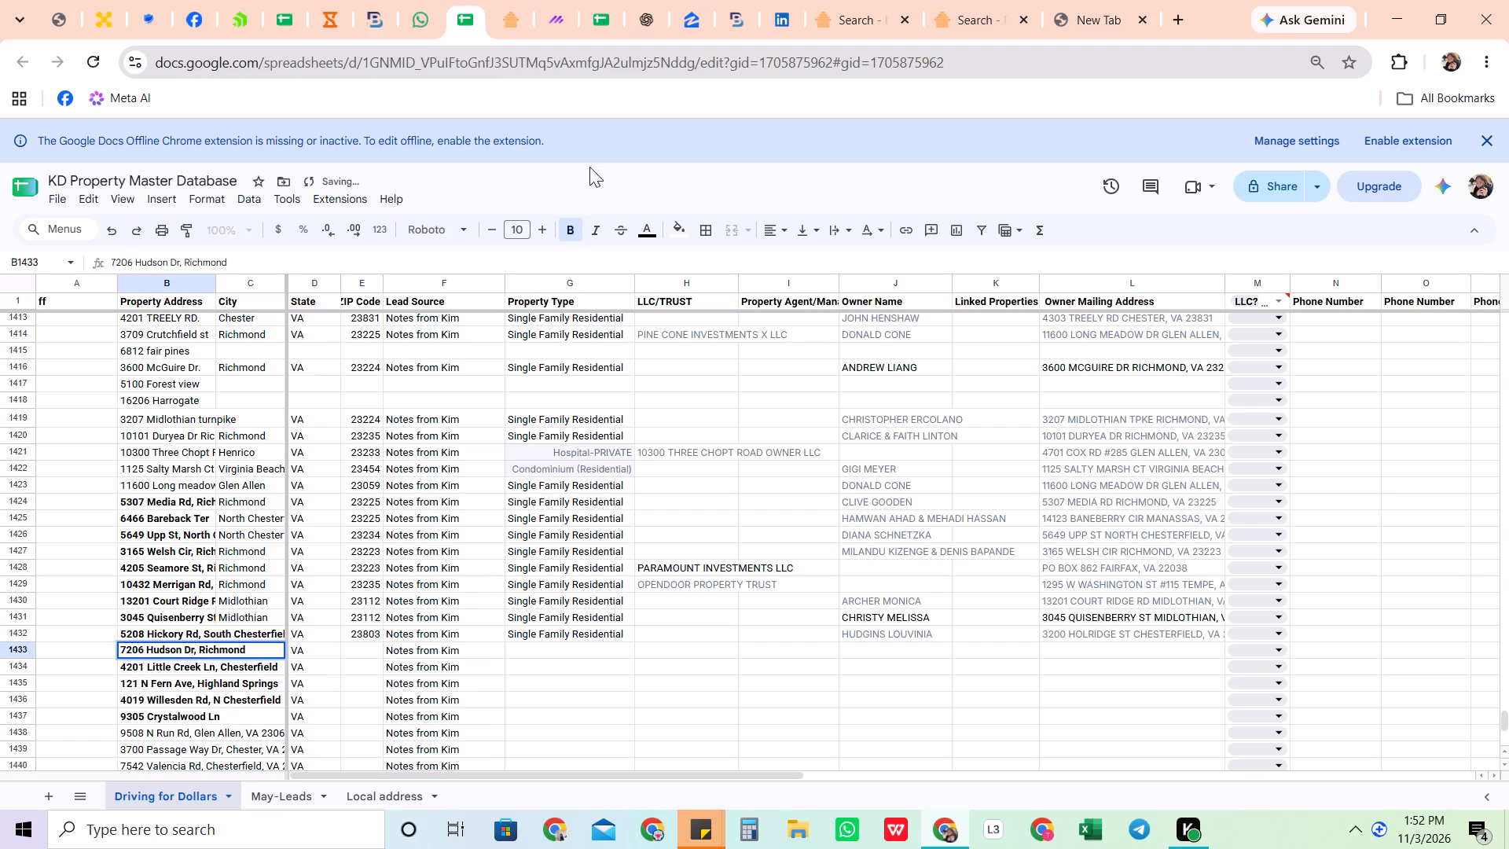
Copy Chesterfield from the address heading of row 1432's PropStream record and paste it as text inside the row's City cell.
left_click(505, 12)
left_click_drag(311, 169, 417, 181)
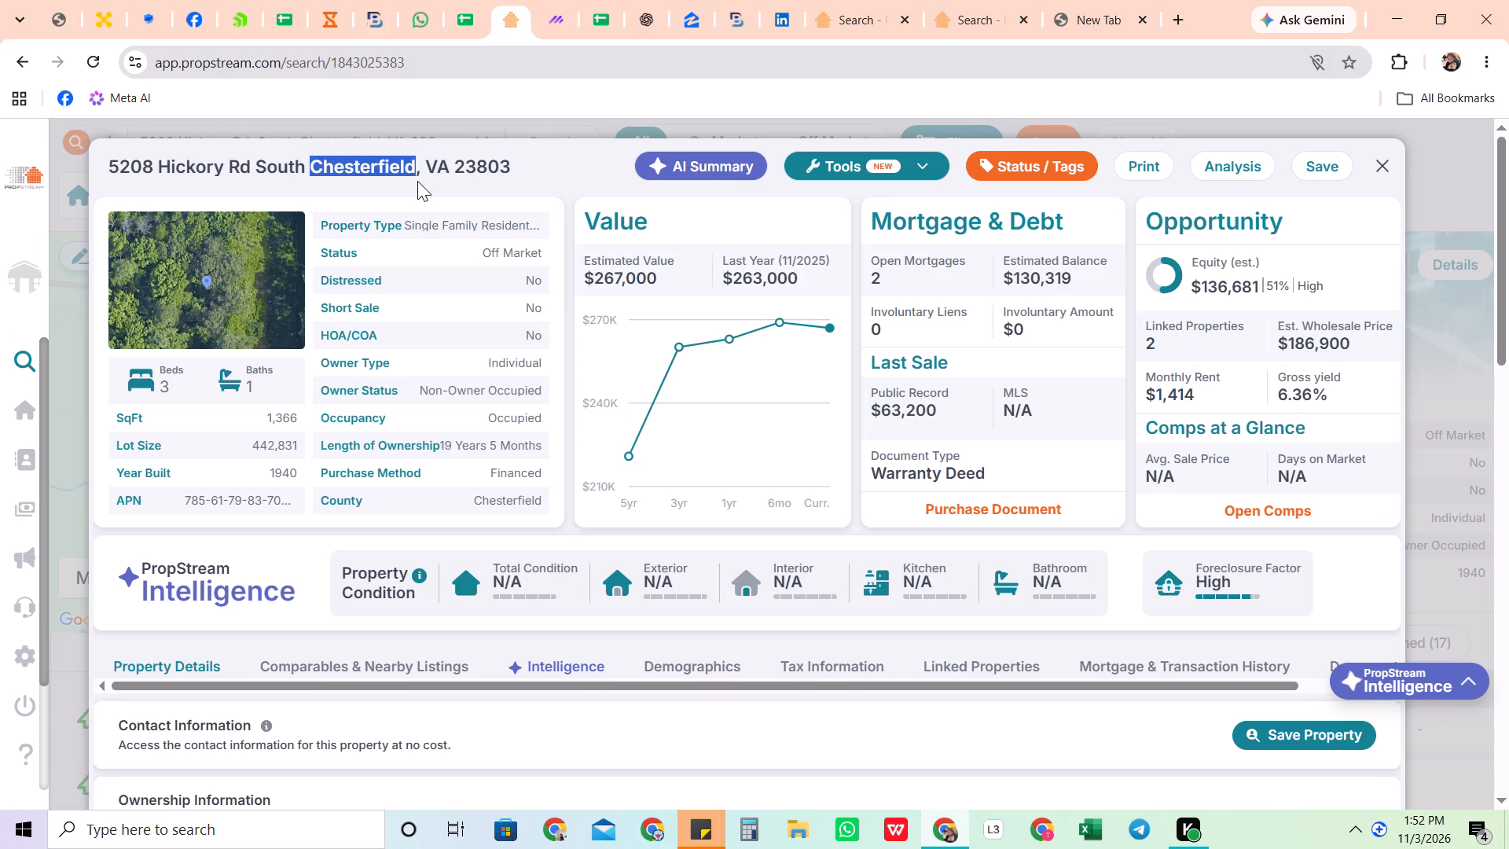
key("ctrl+c")
left_click(461, 4)
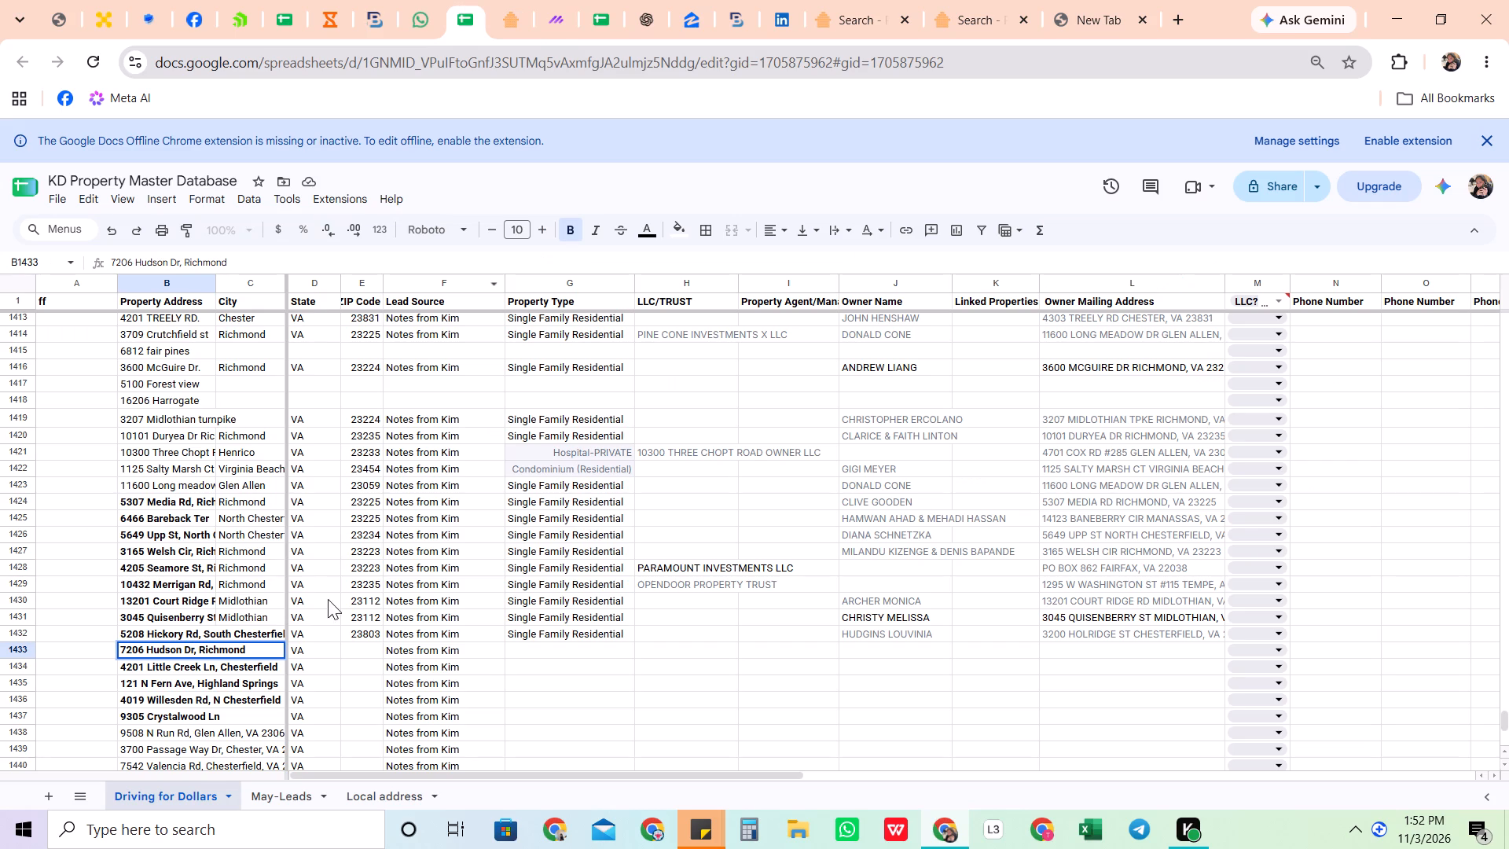
double_click(261, 633)
key("ctrl+v")
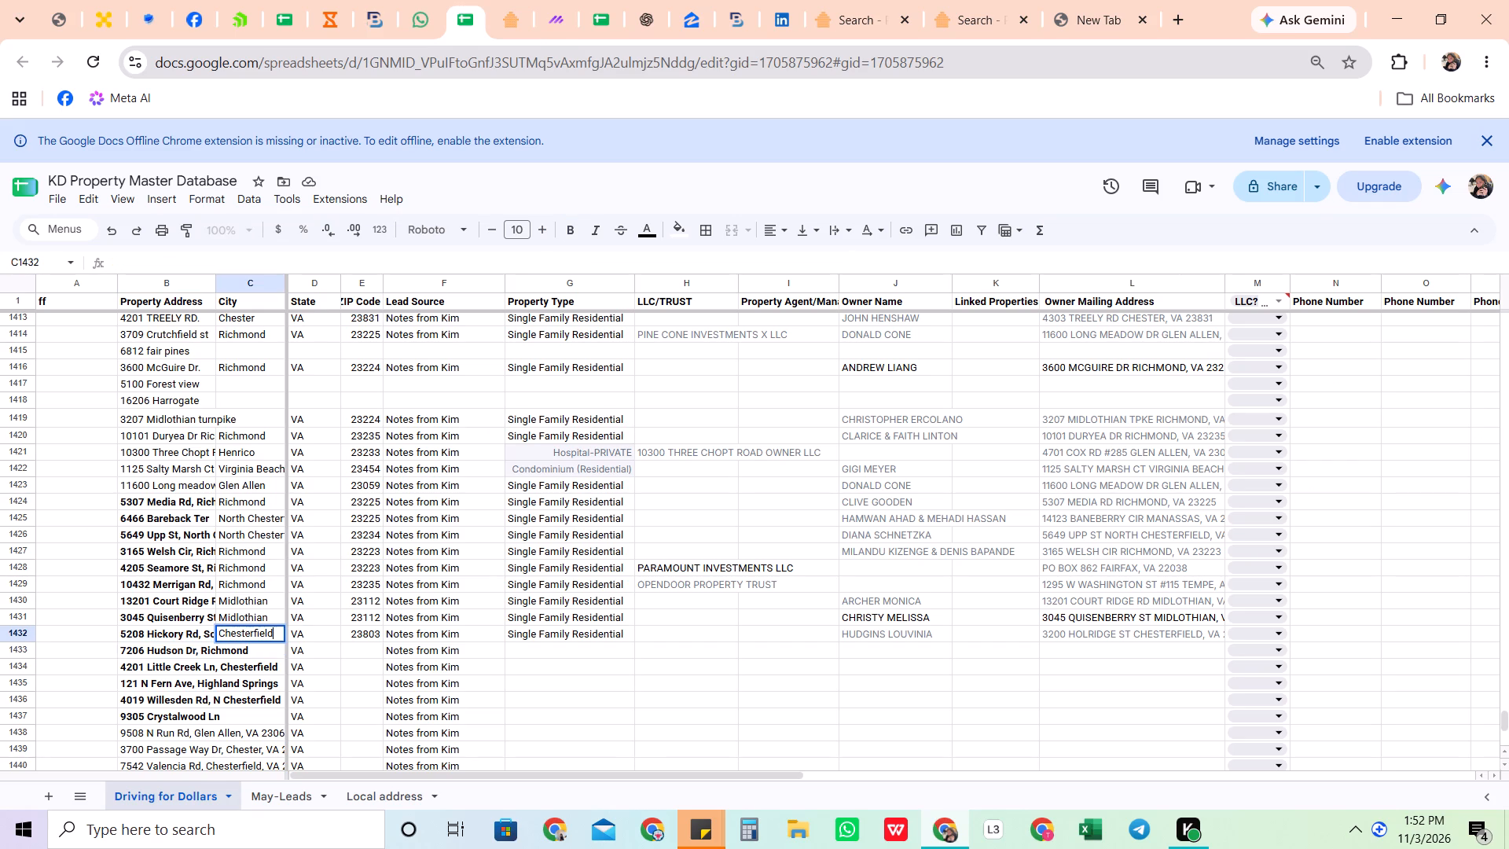
double_click(152, 652)
triple_click(151, 654)
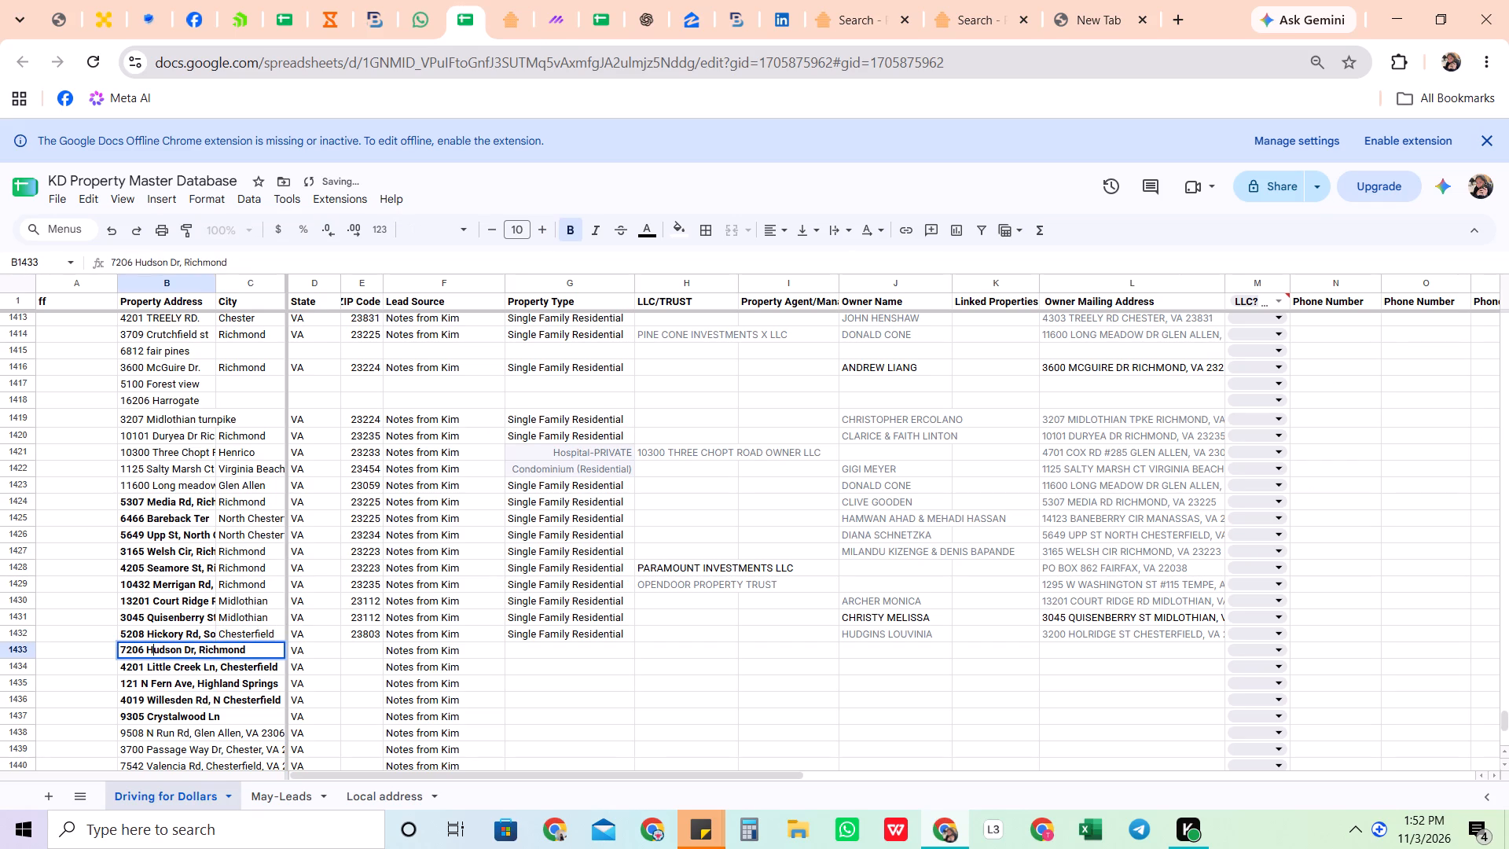
key("ctrl+c")
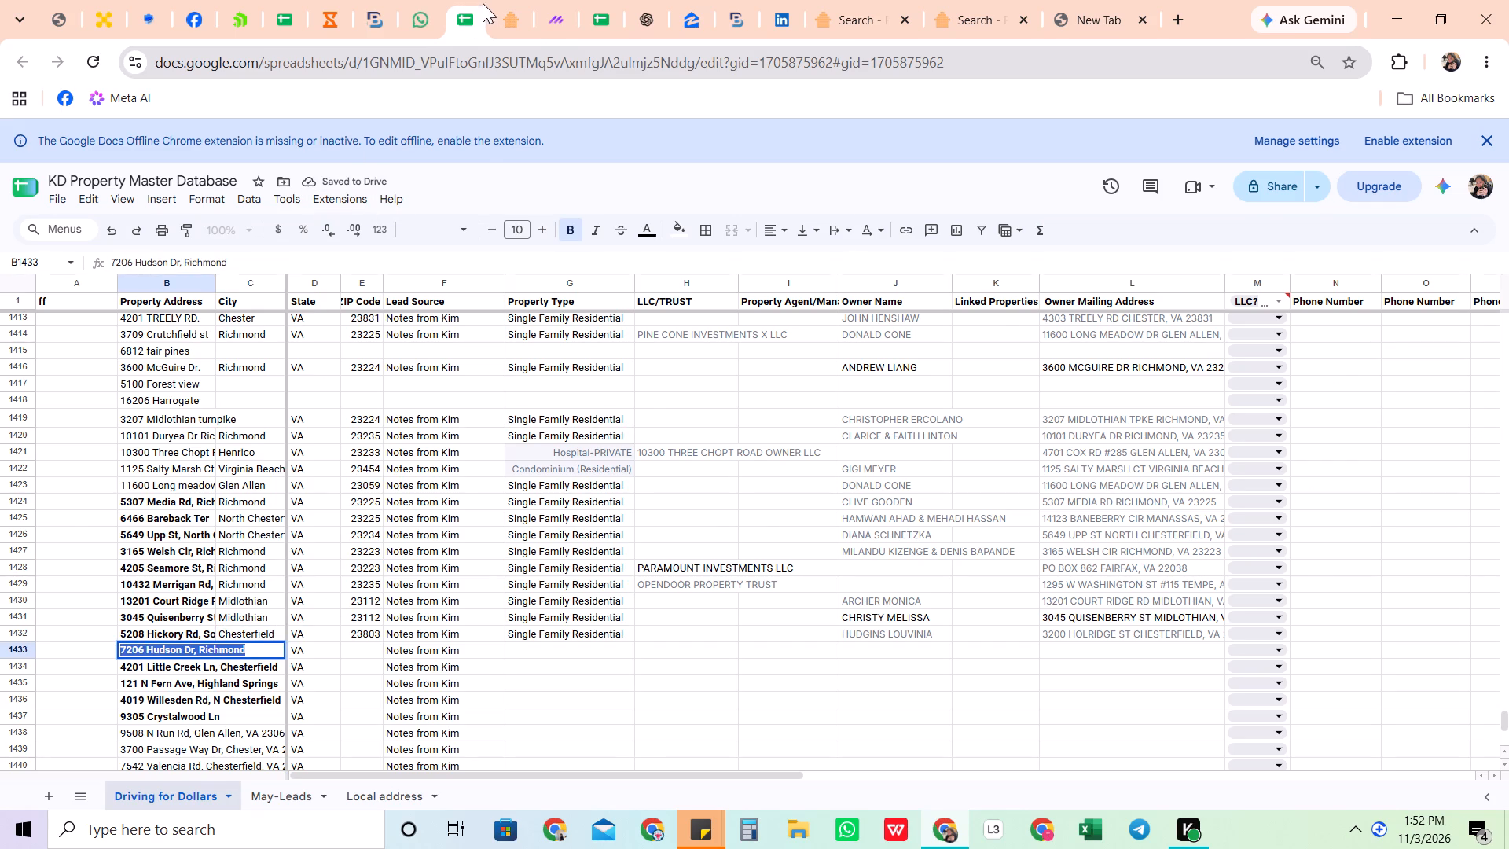
left_click(497, 8)
left_click(1390, 163)
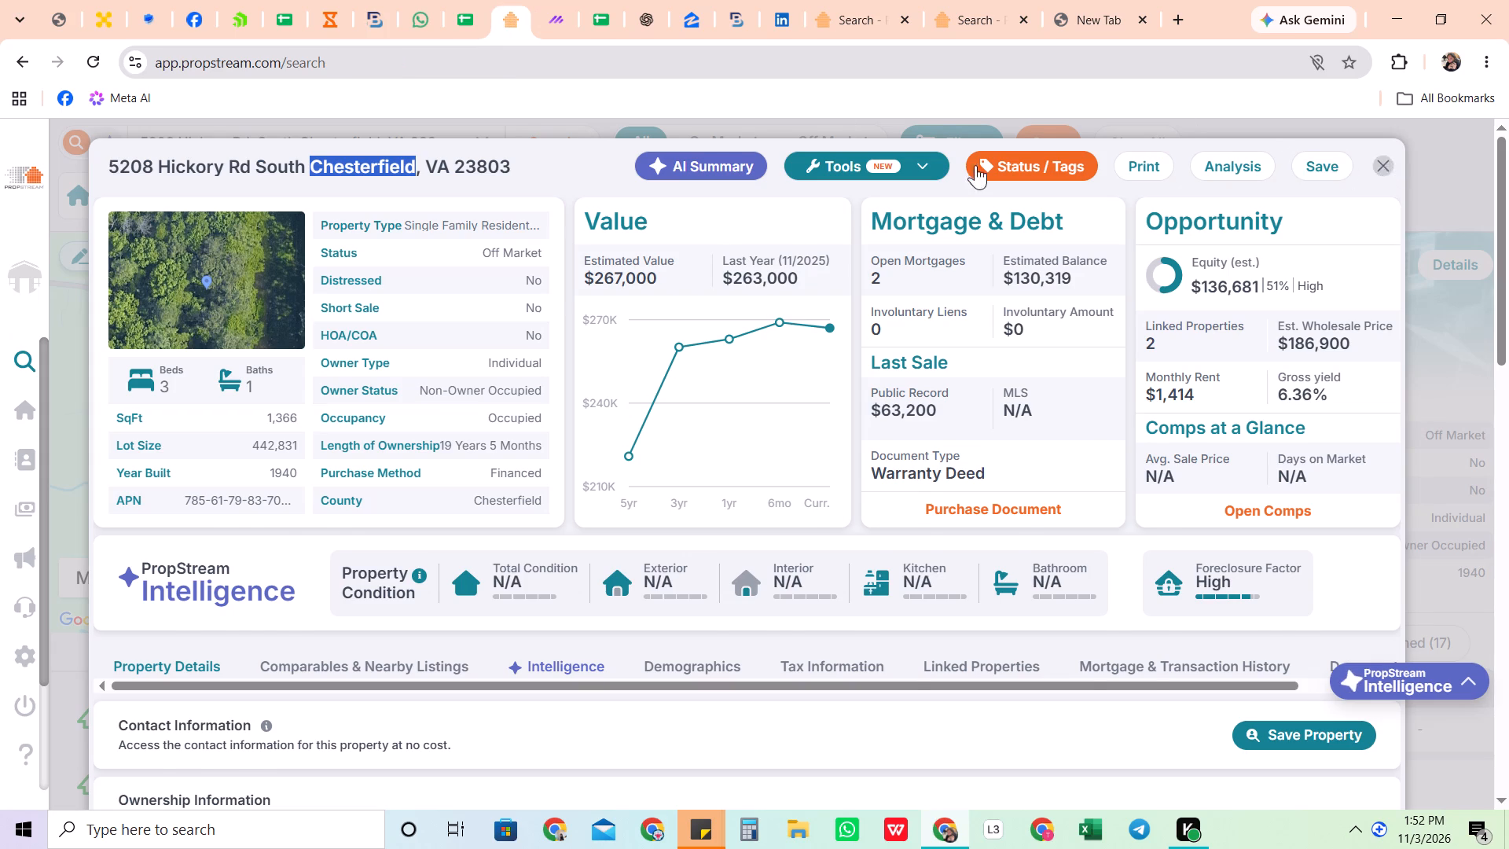
left_click(480, 145)
left_click(439, 144)
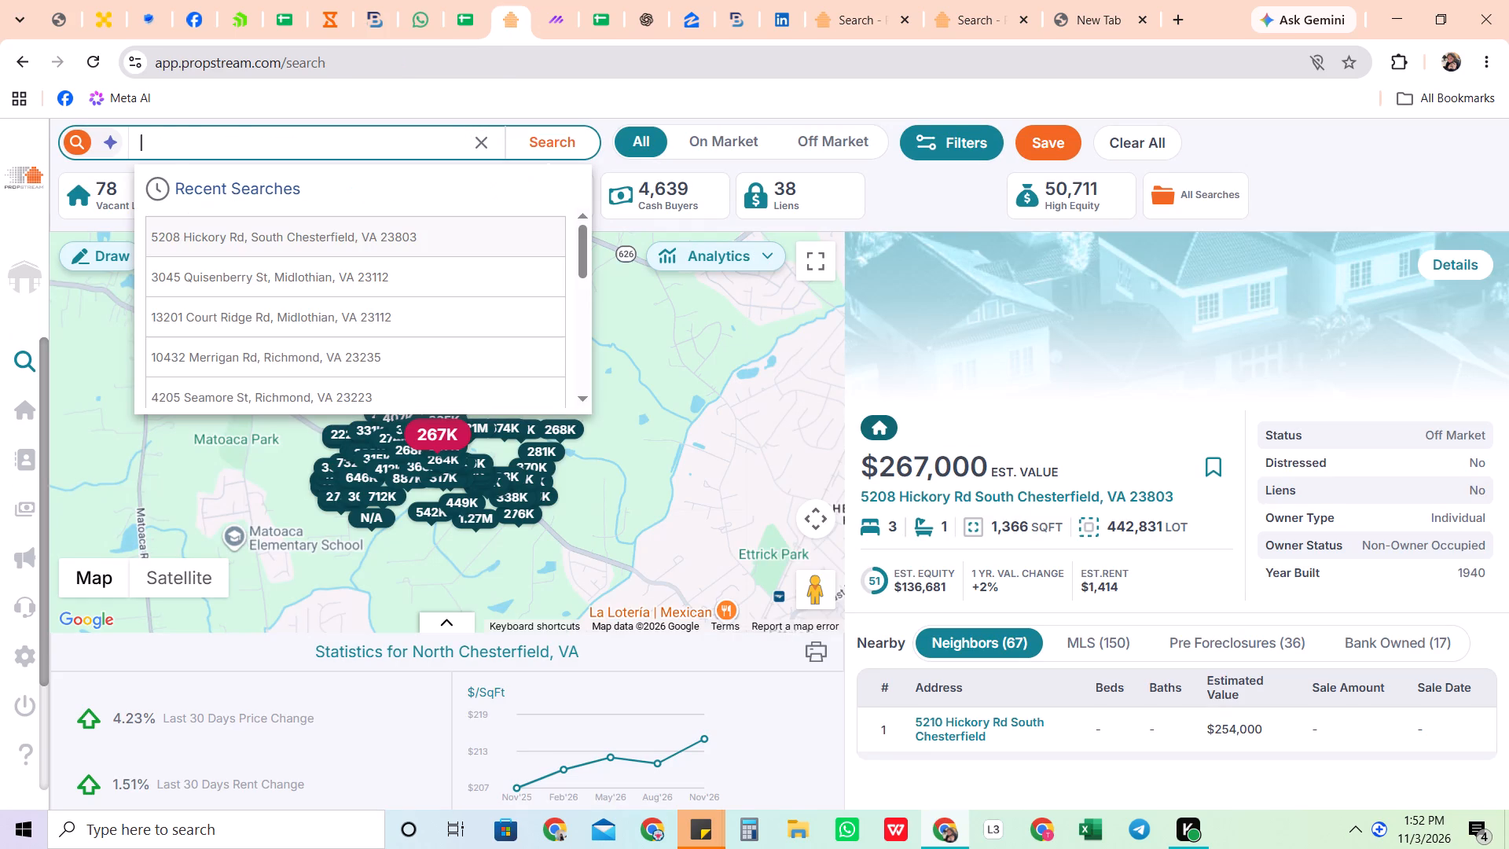
key("ctrl+v")
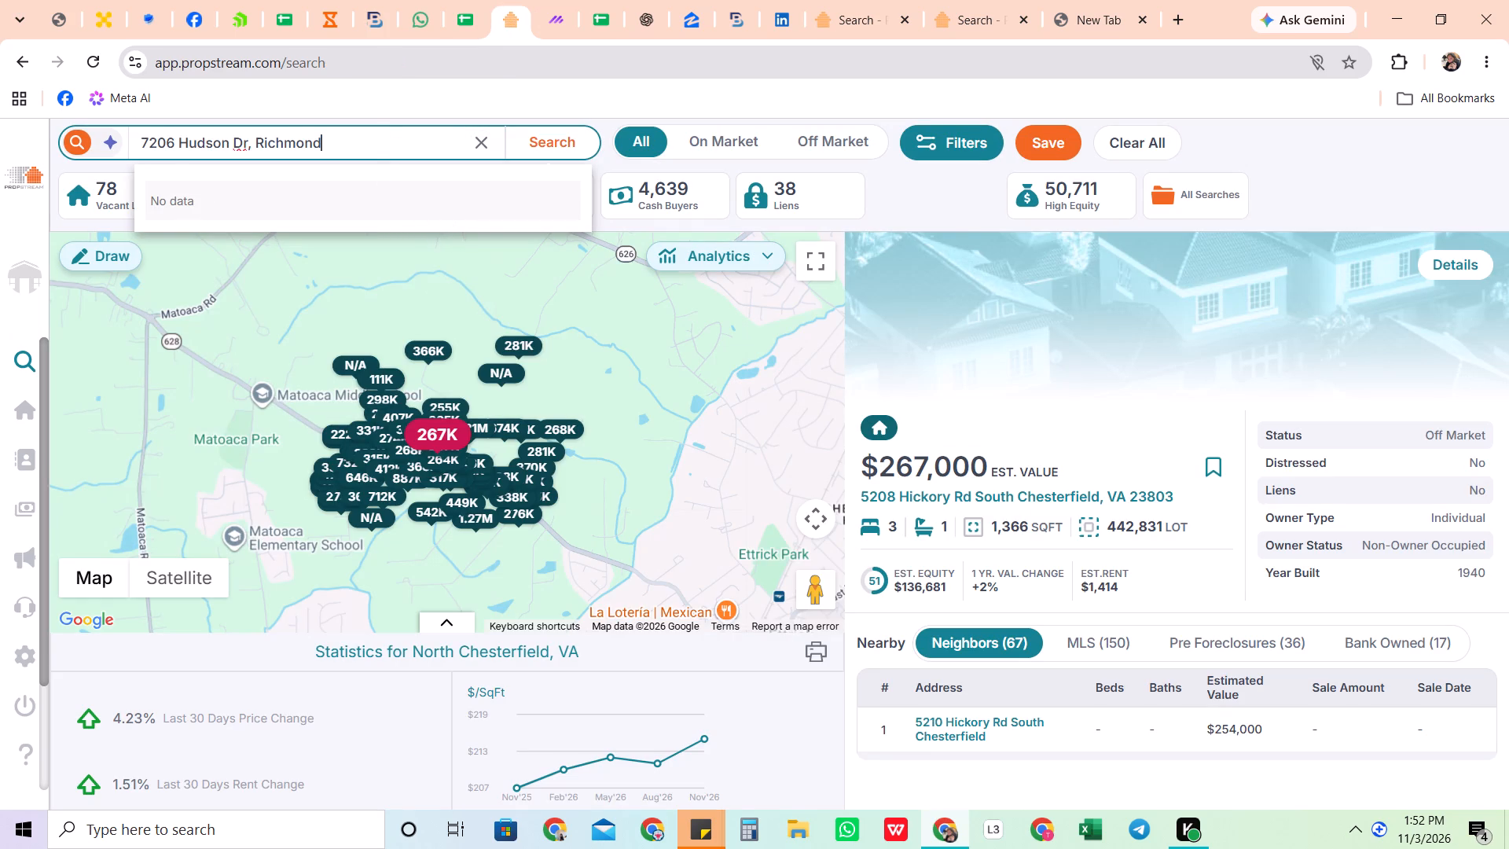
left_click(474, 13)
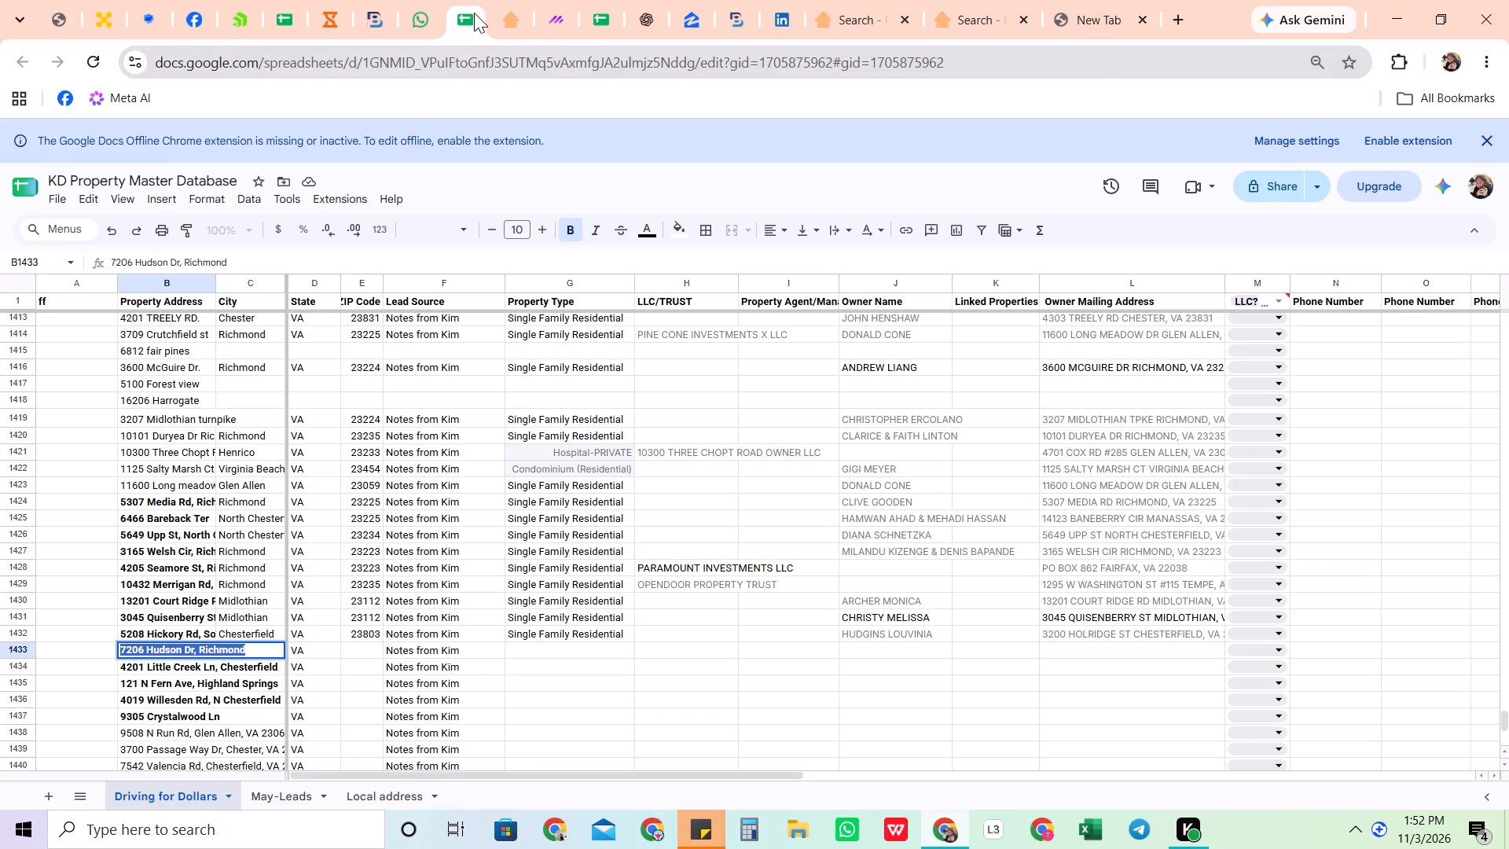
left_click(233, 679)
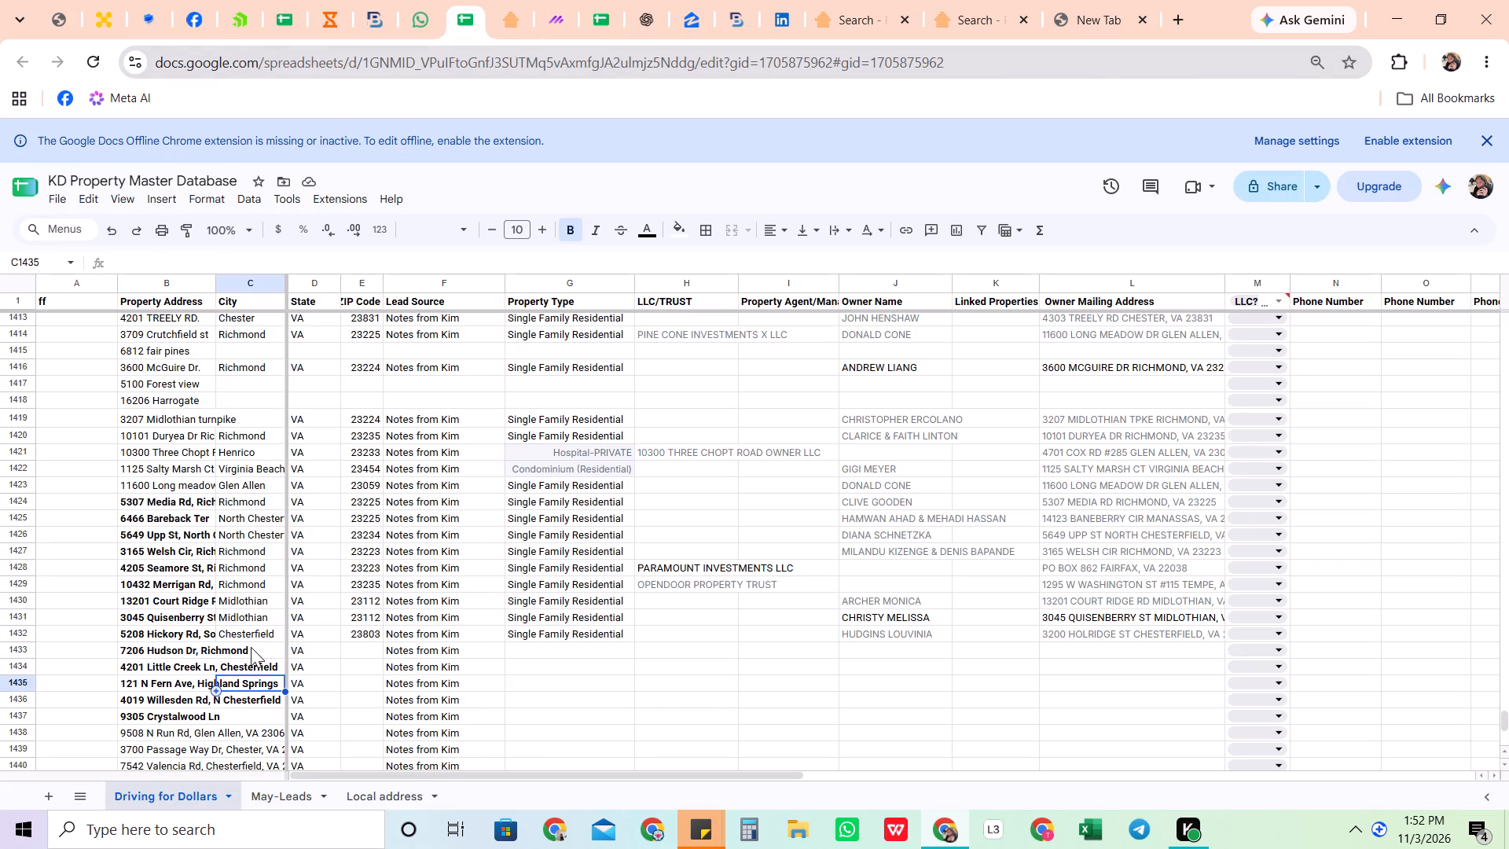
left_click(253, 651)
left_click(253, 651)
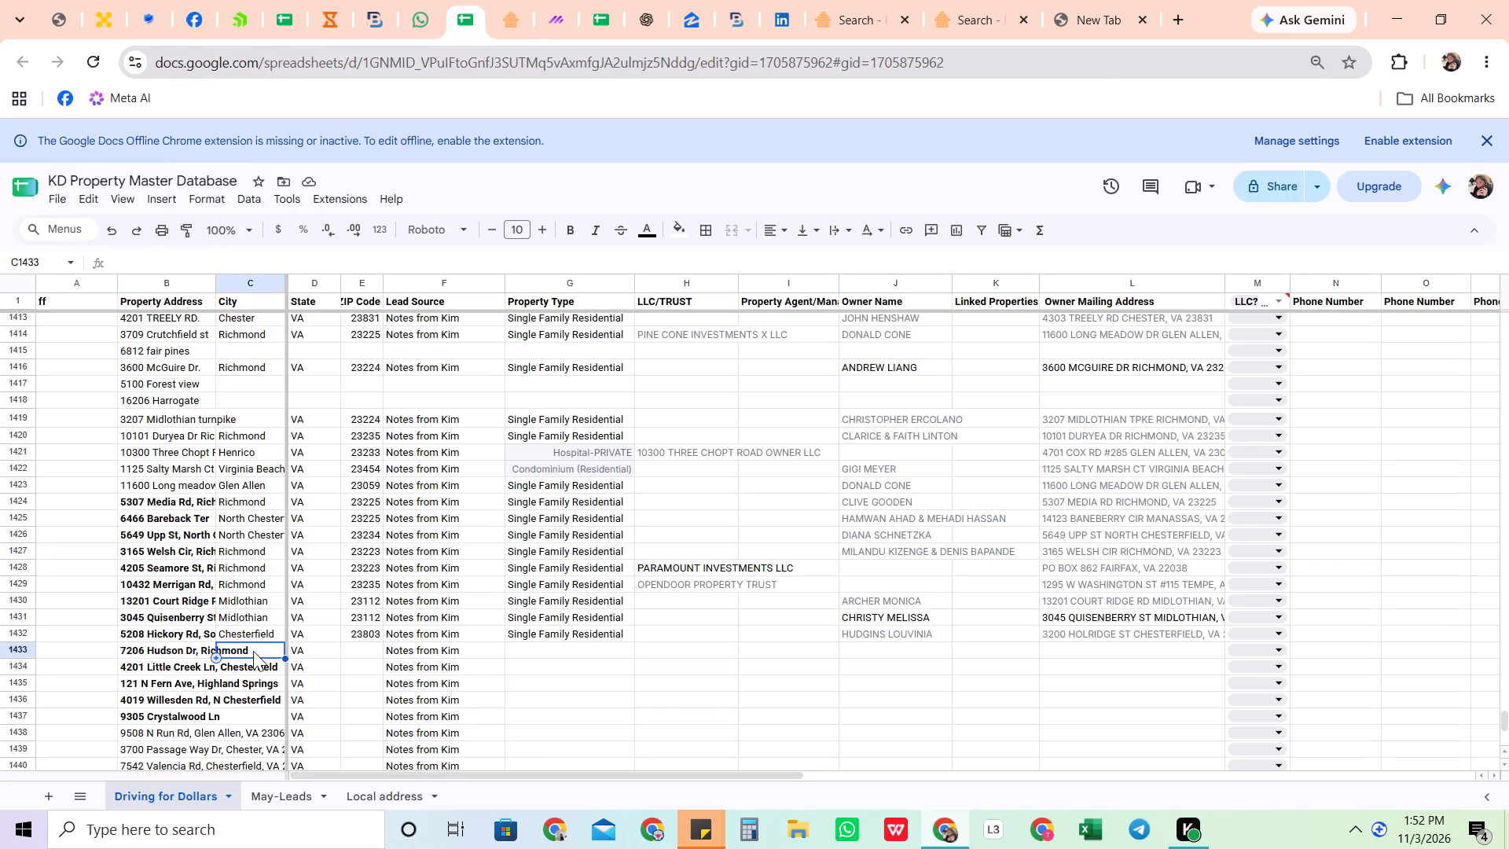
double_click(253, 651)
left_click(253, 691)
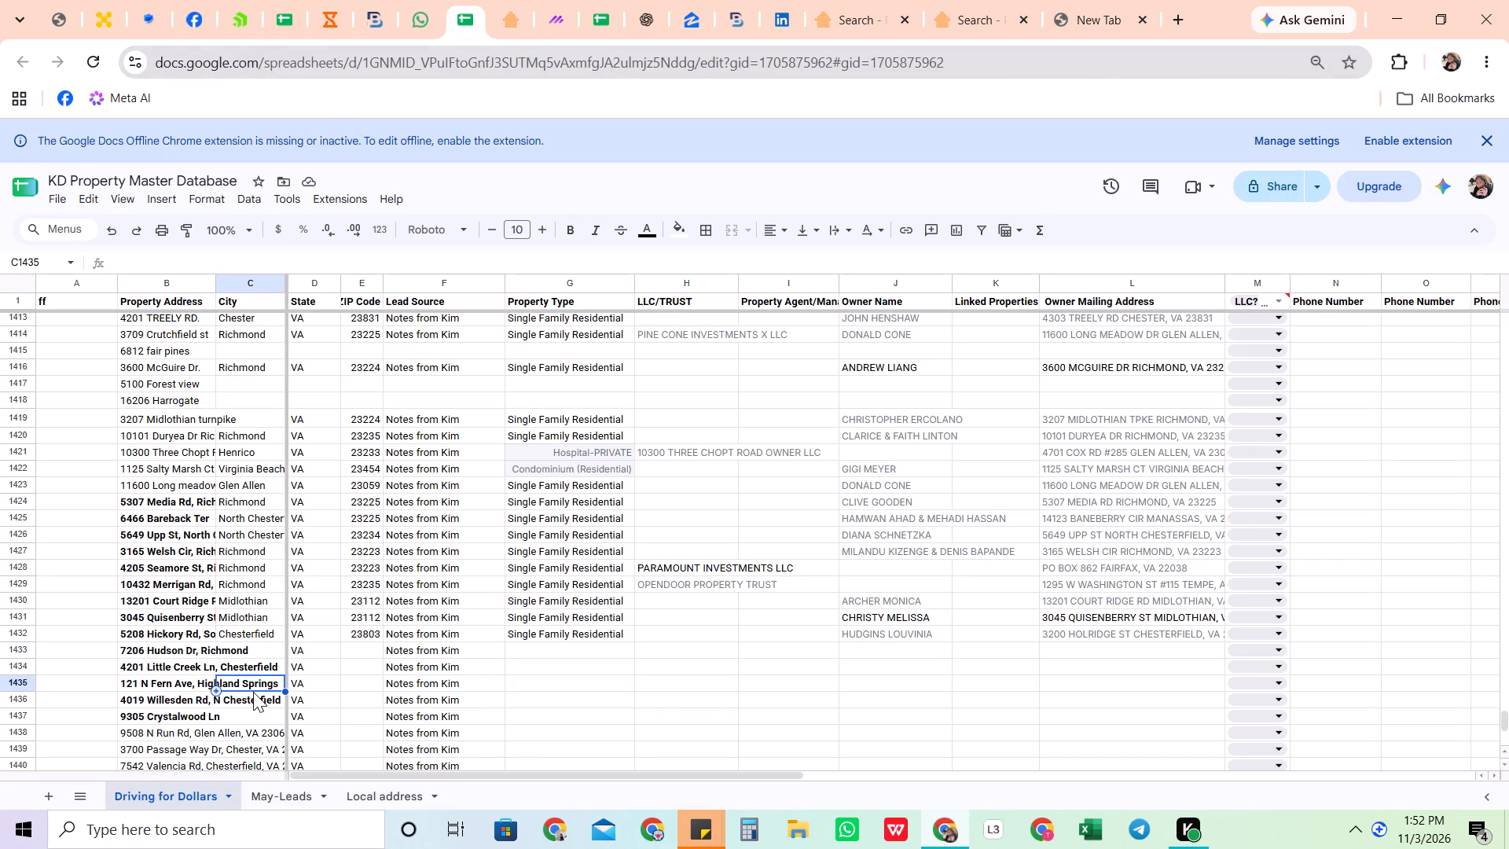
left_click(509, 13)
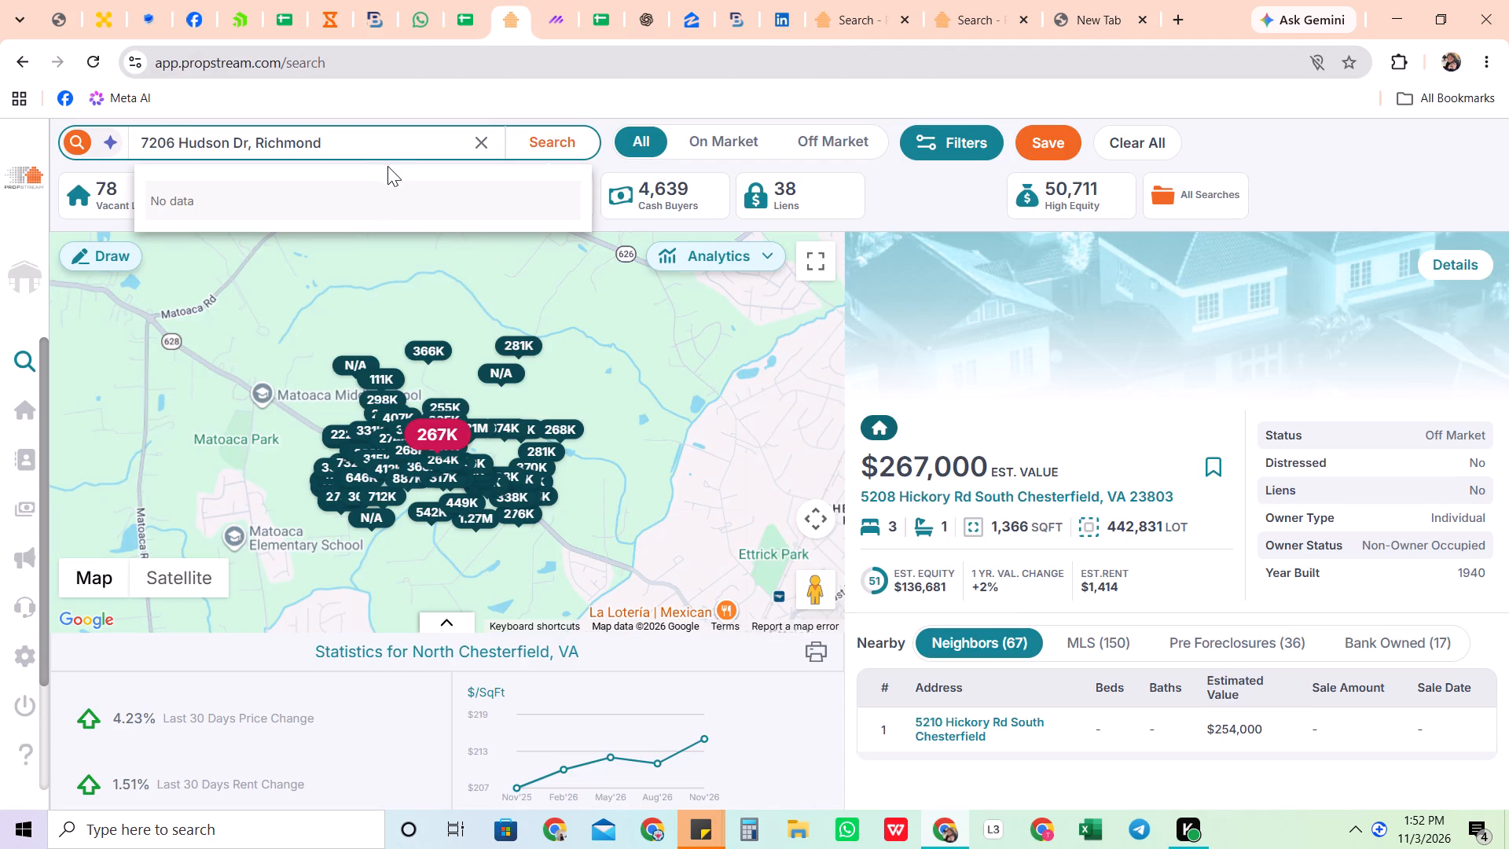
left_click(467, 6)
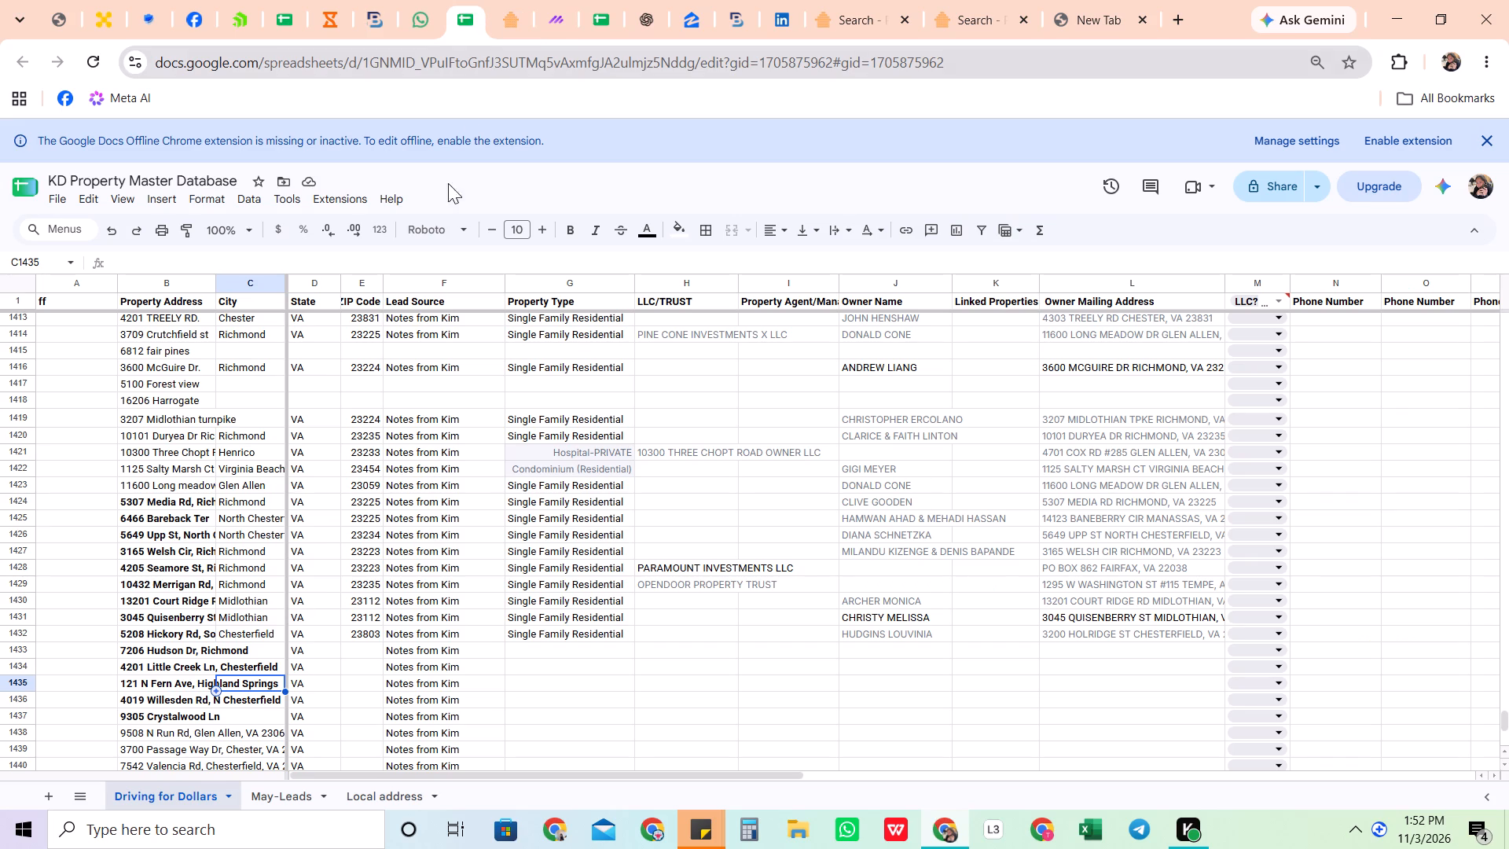
scroll(218, 560, "down", 2)
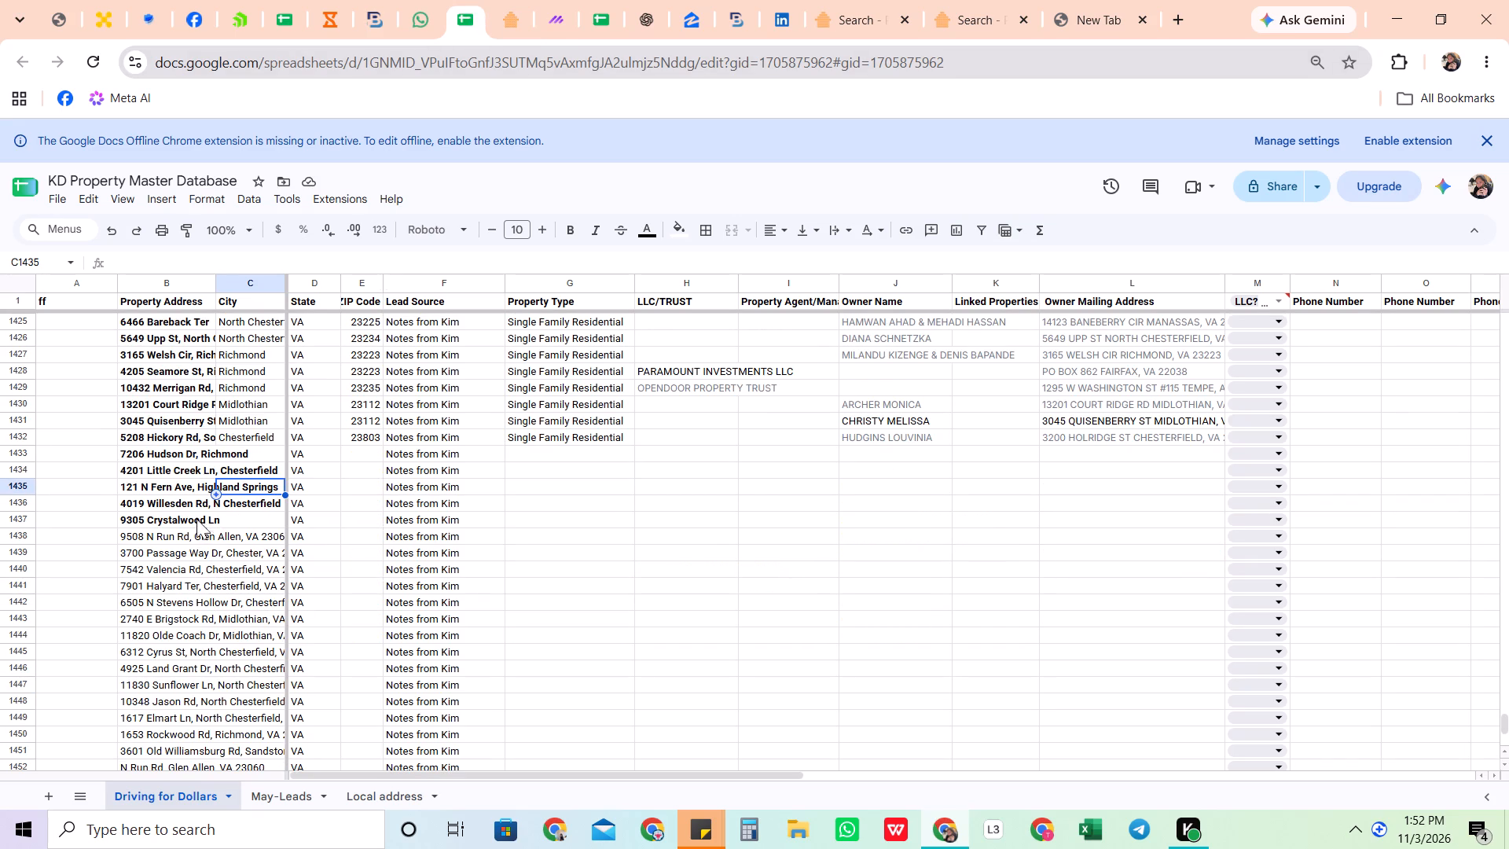
double_click(196, 517)
triple_click(196, 517)
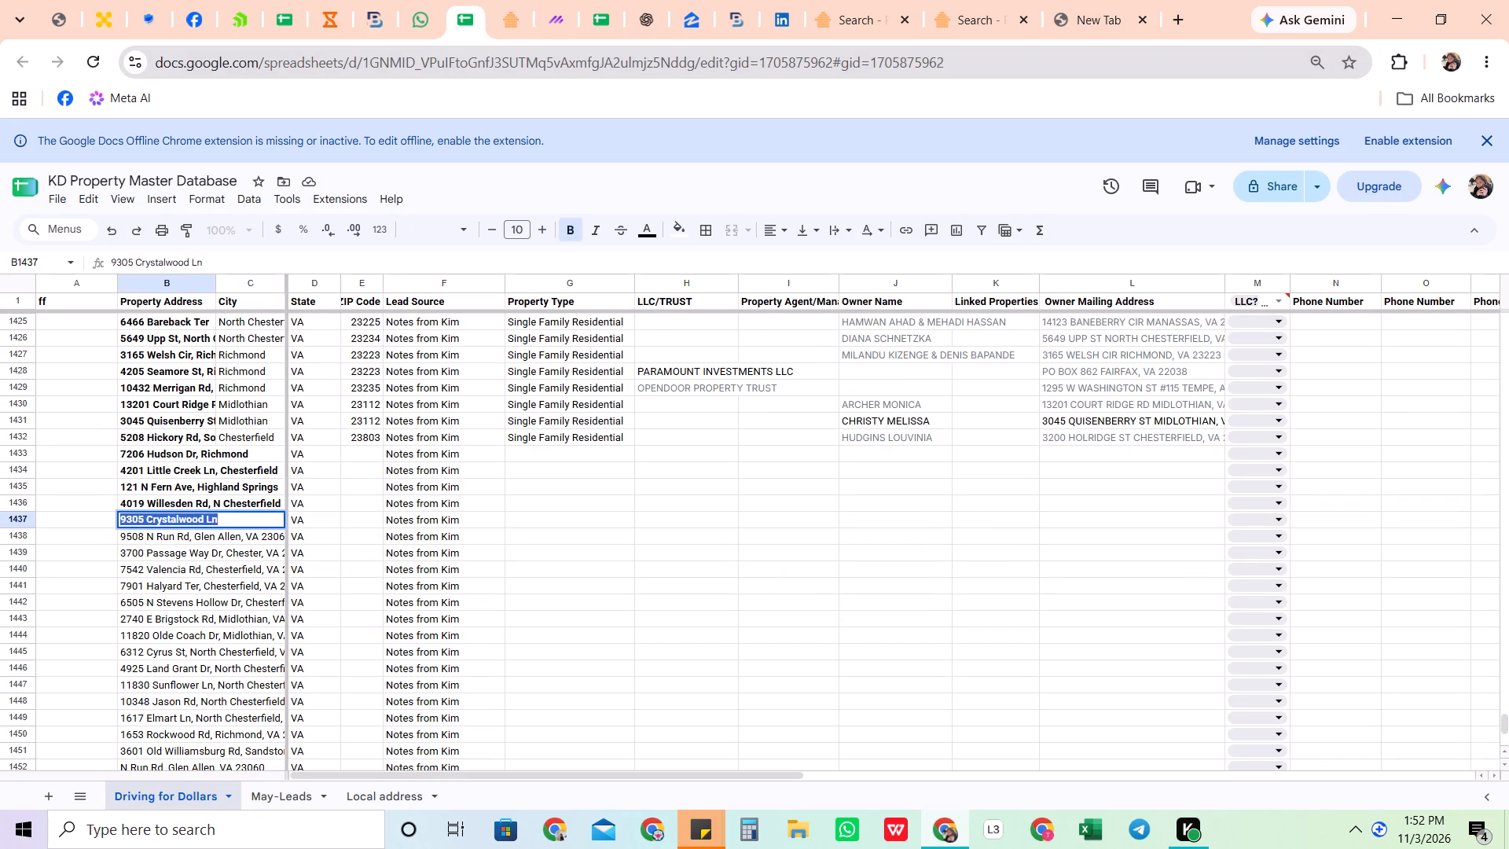
key("ctrl+c")
left_click(519, 4)
left_click(475, 139)
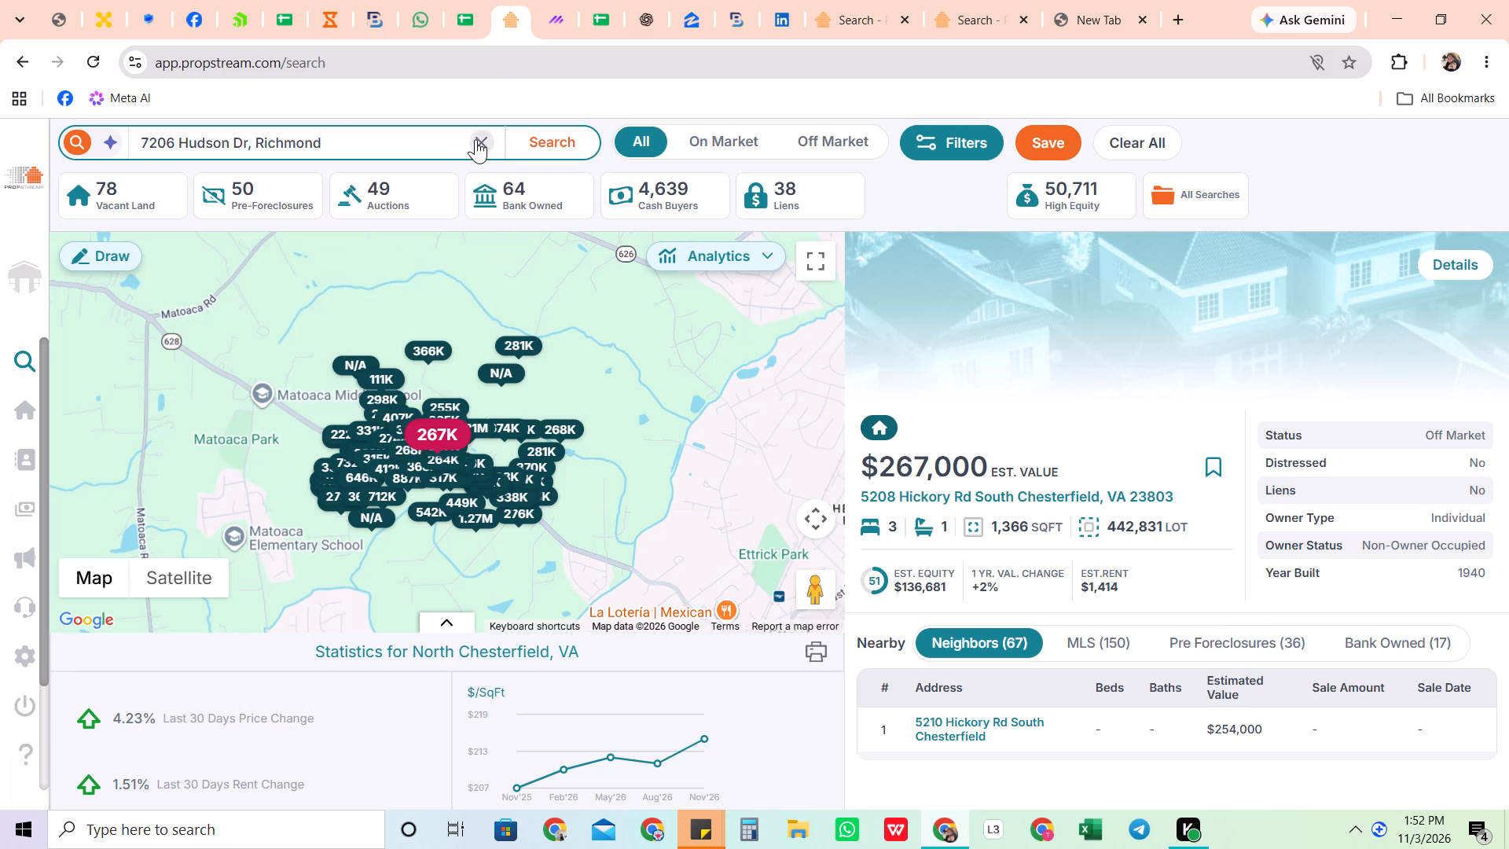
key("ctrl+v")
left_click(436, 141)
key("ctrl+v")
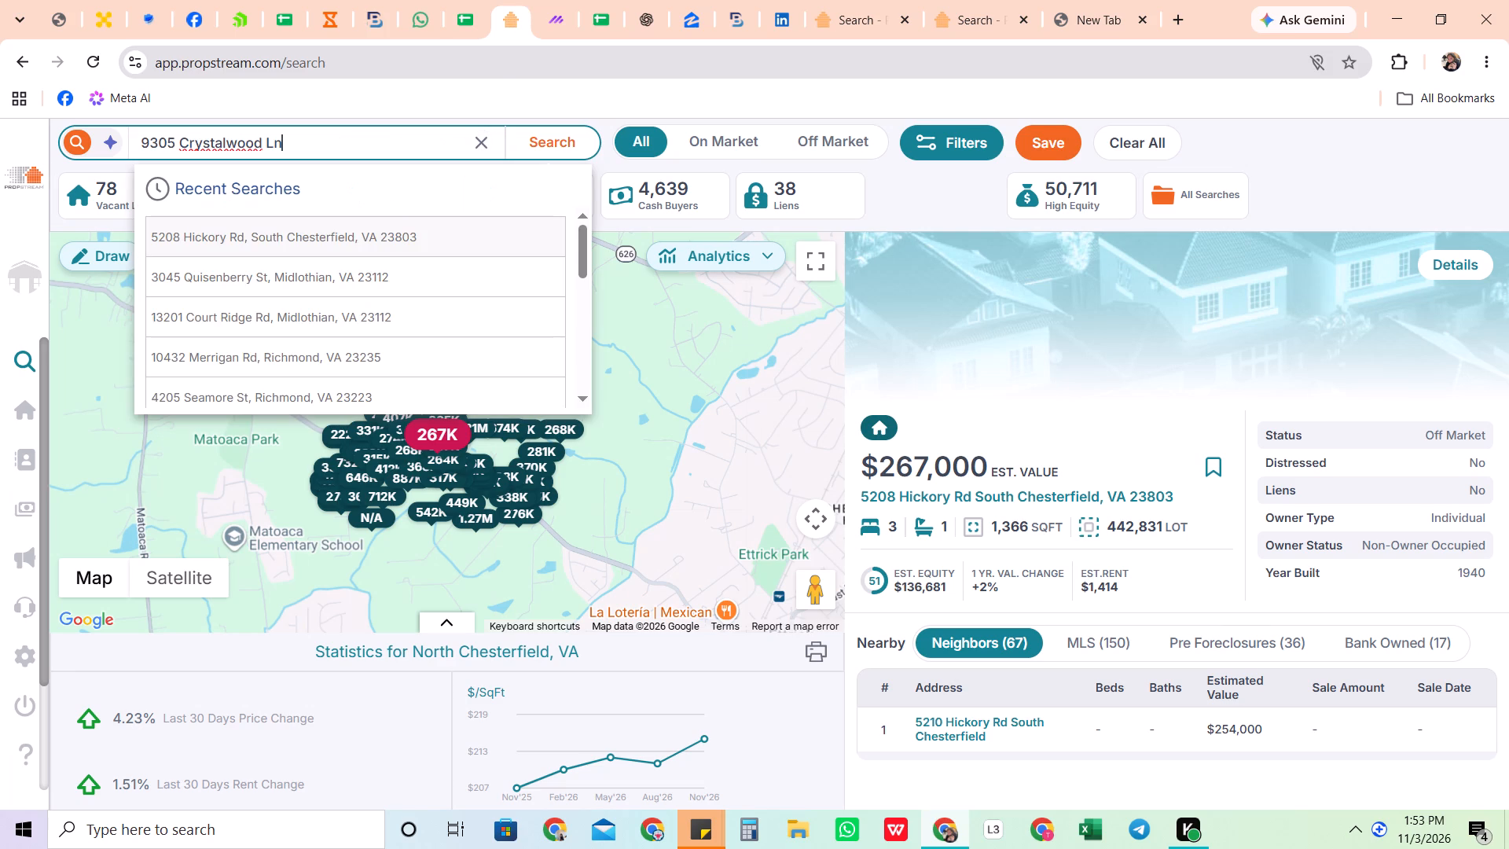
key("Return")
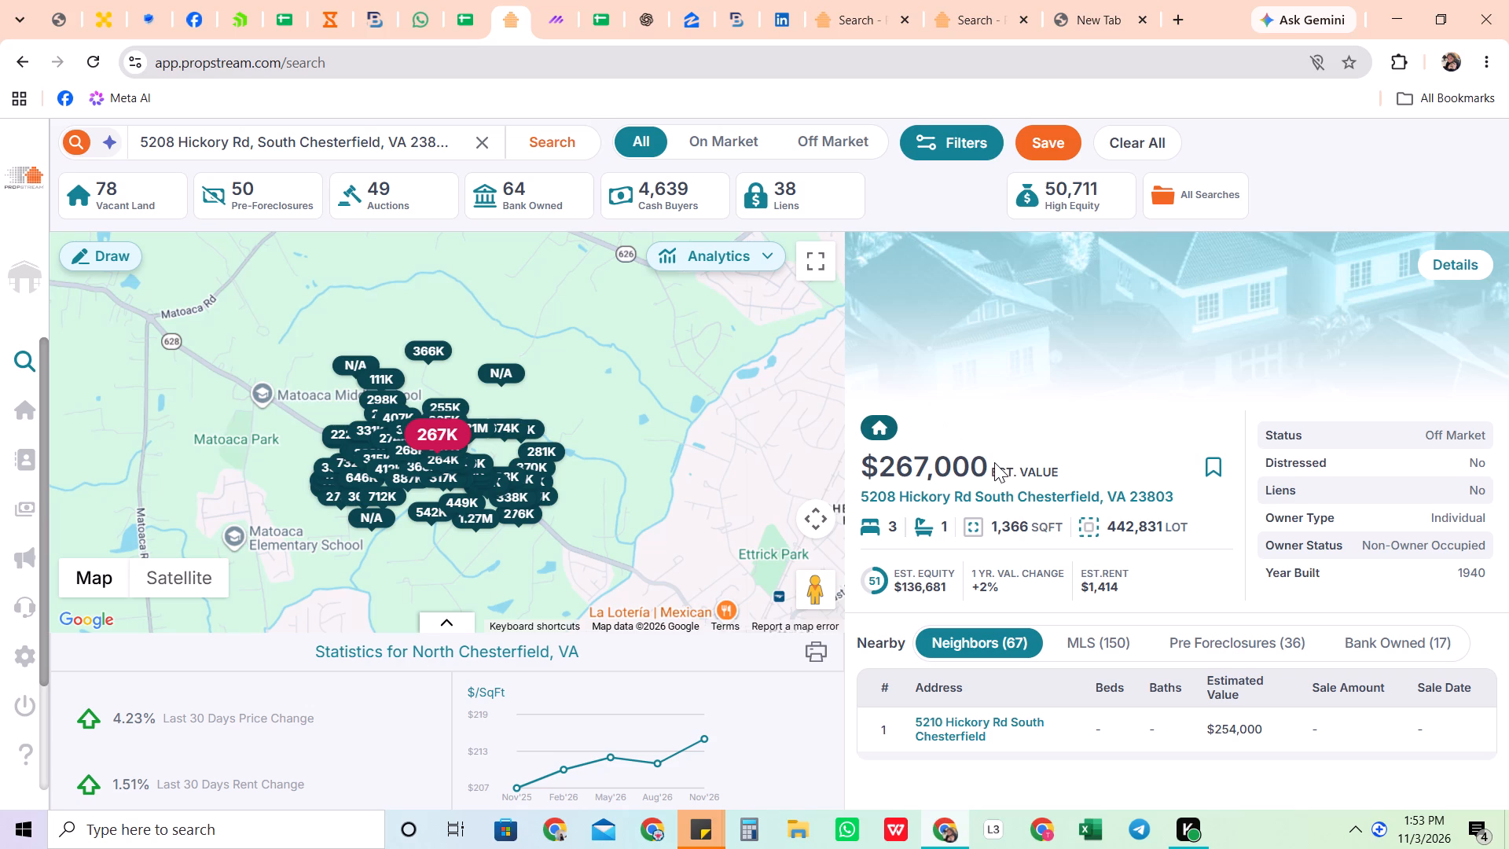
left_click(458, 9)
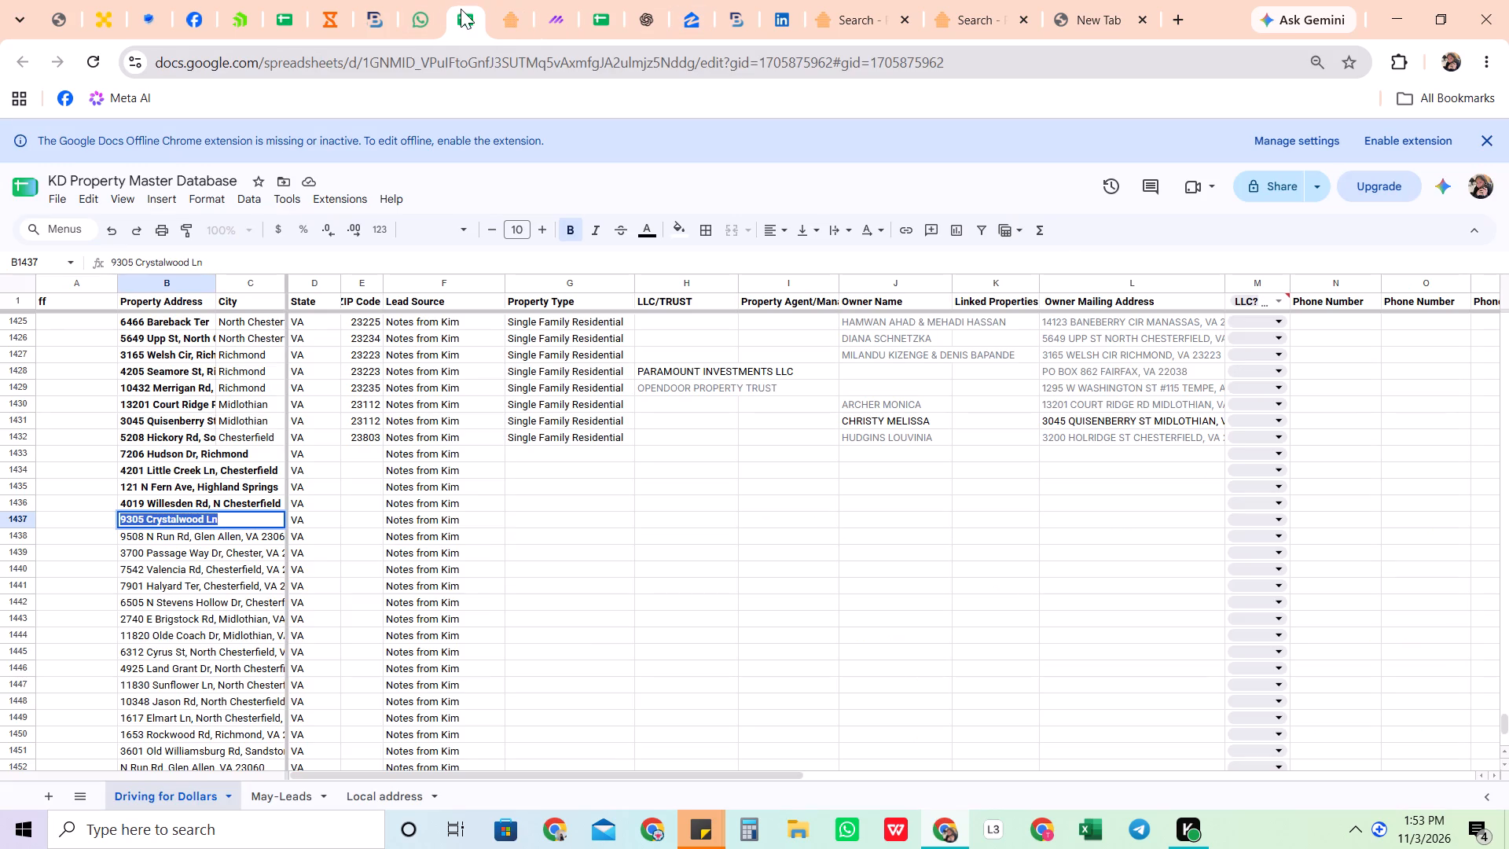
left_click(497, 9)
left_click(479, 140)
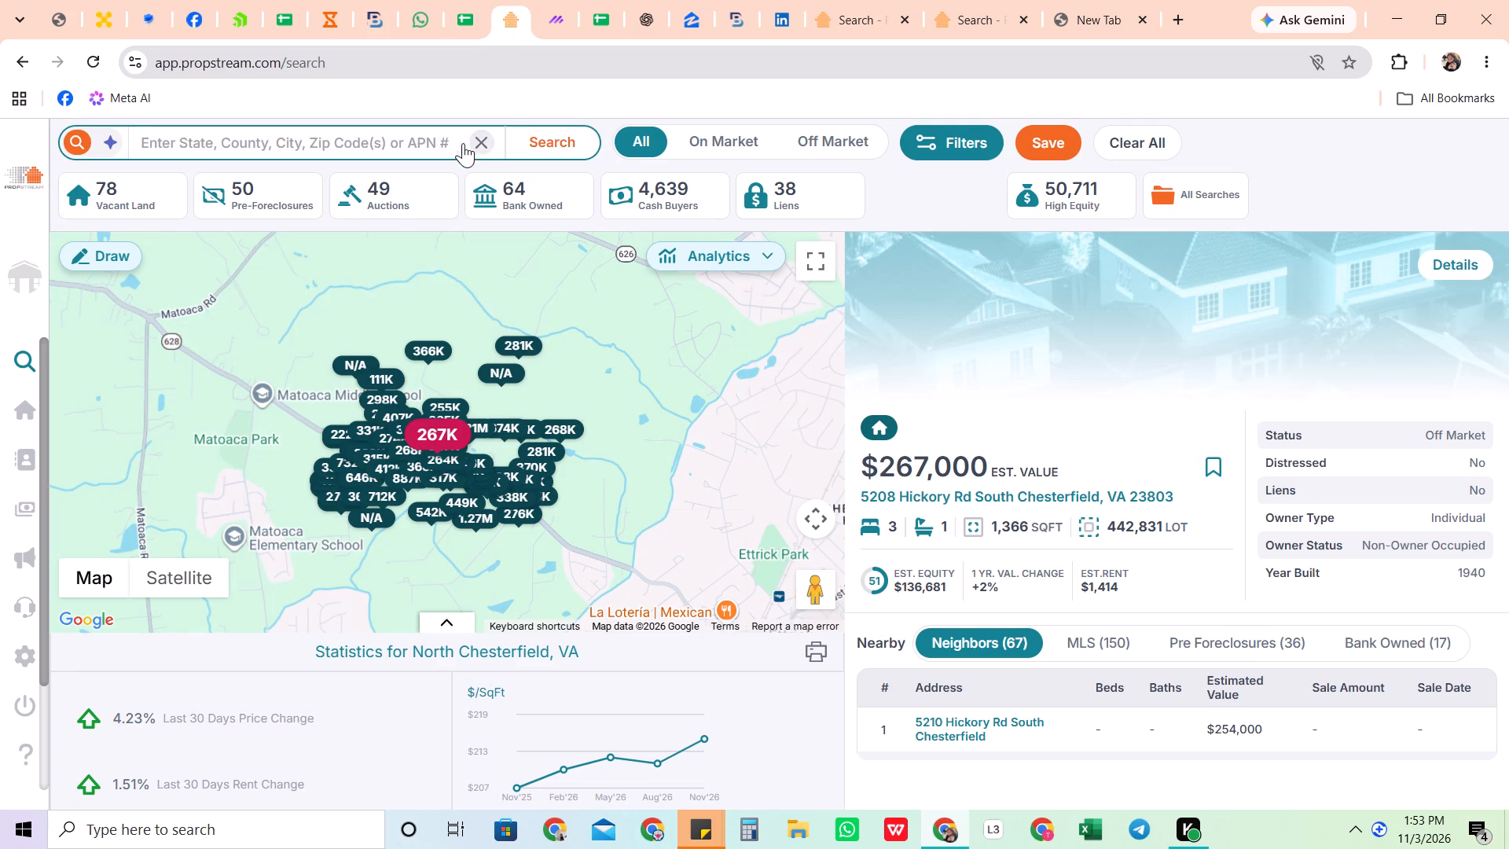
left_click(430, 145)
key("ctrl+v")
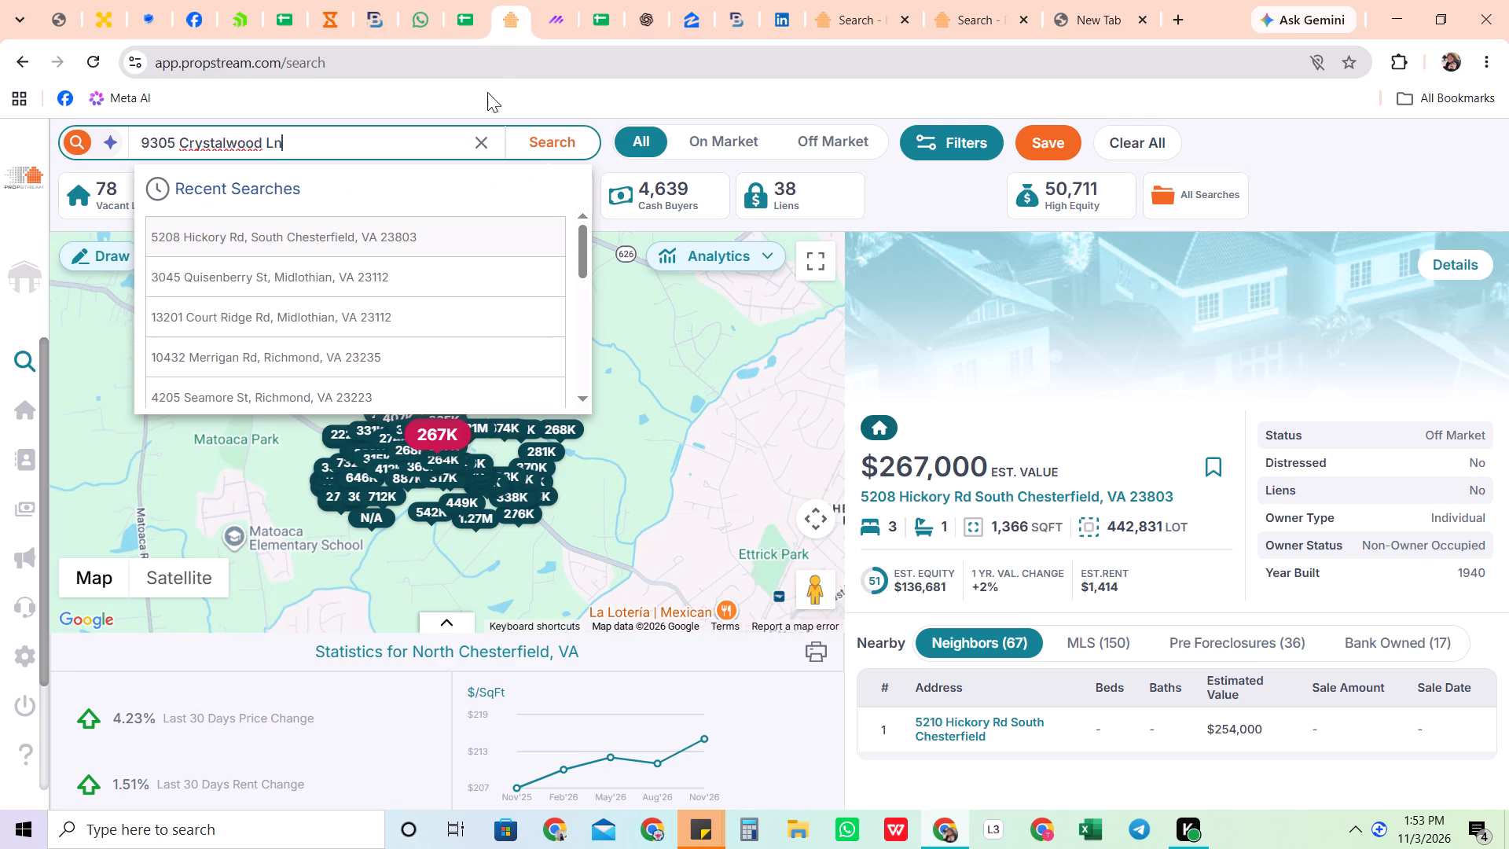
key("Return")
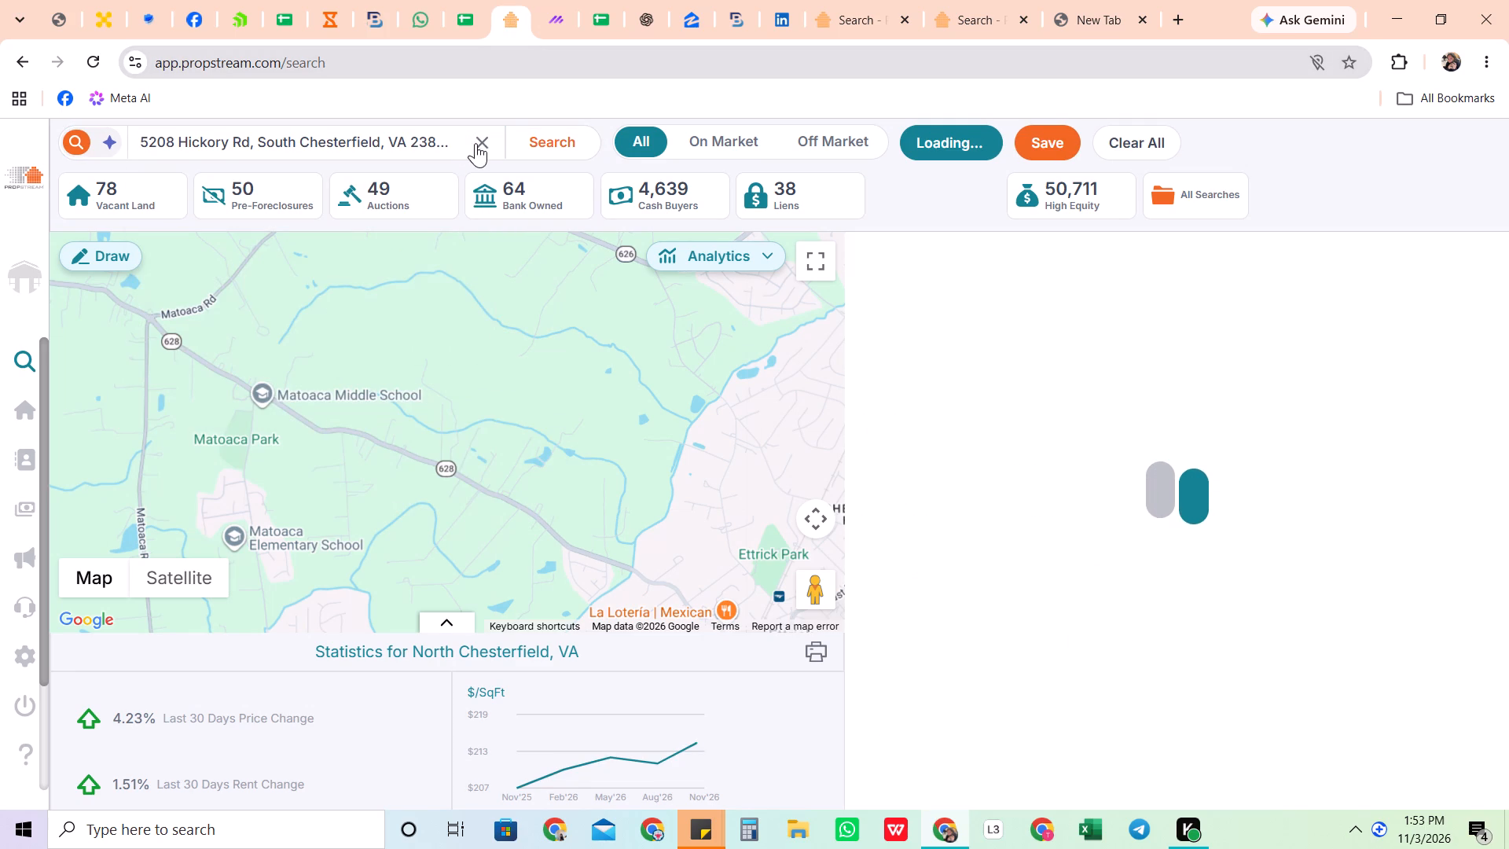
left_click(475, 143)
key("ctrl+v")
left_click(430, 141)
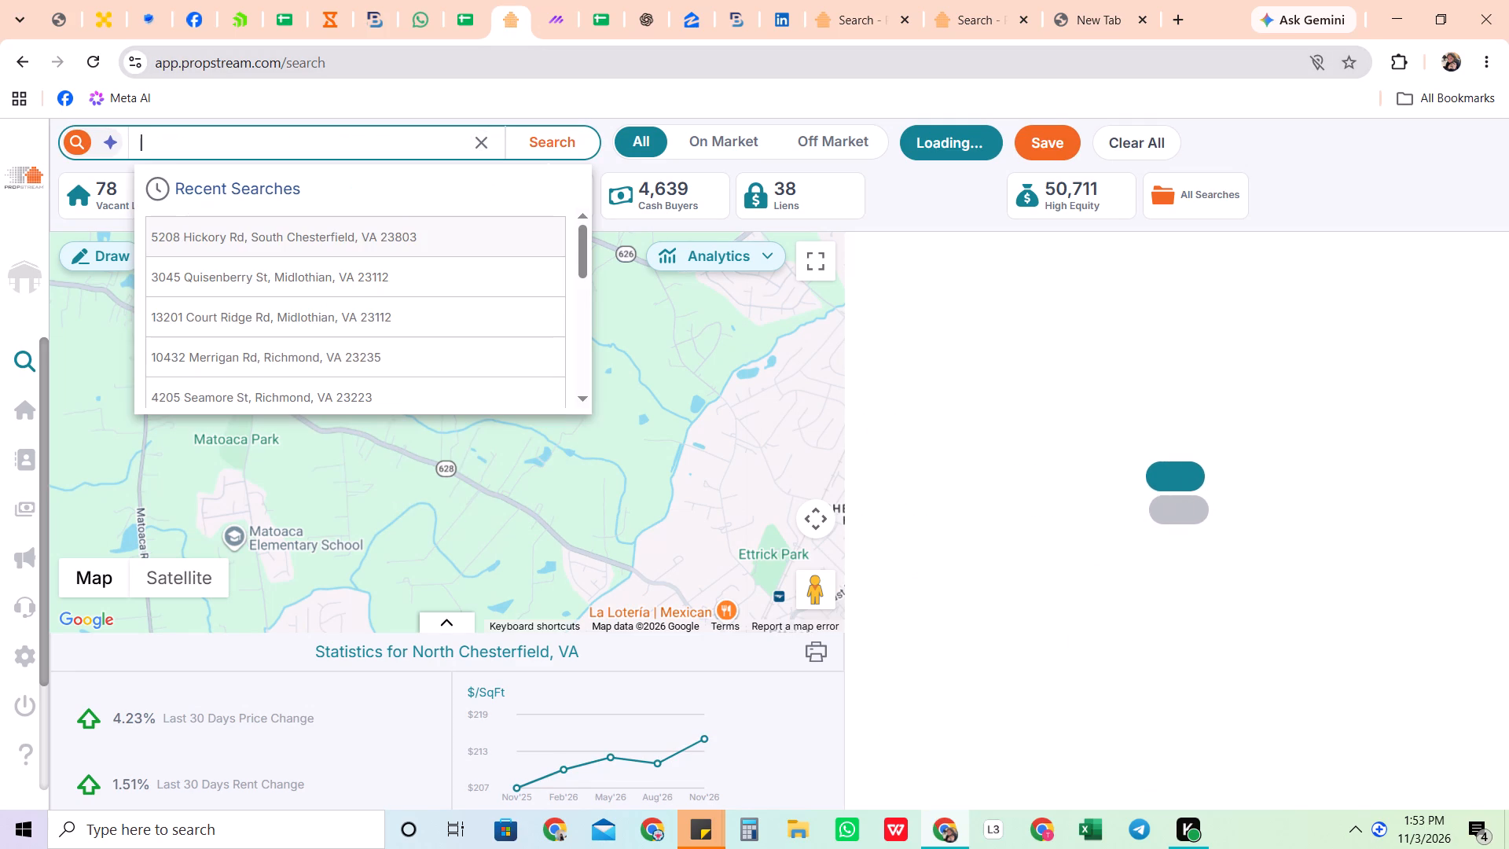
key("ctrl+v")
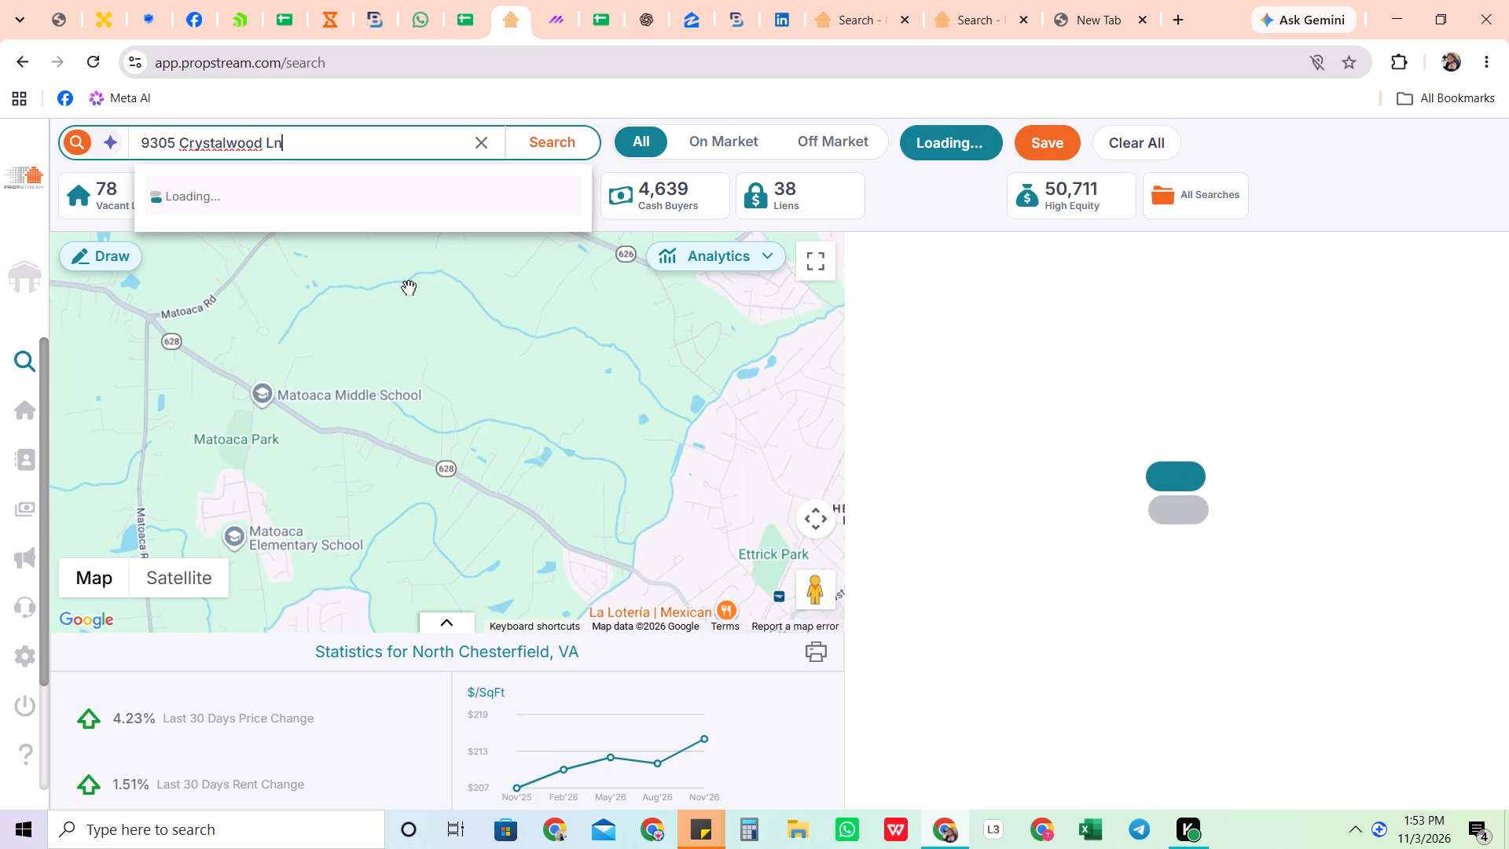
left_click(470, 136)
left_click(582, 337)
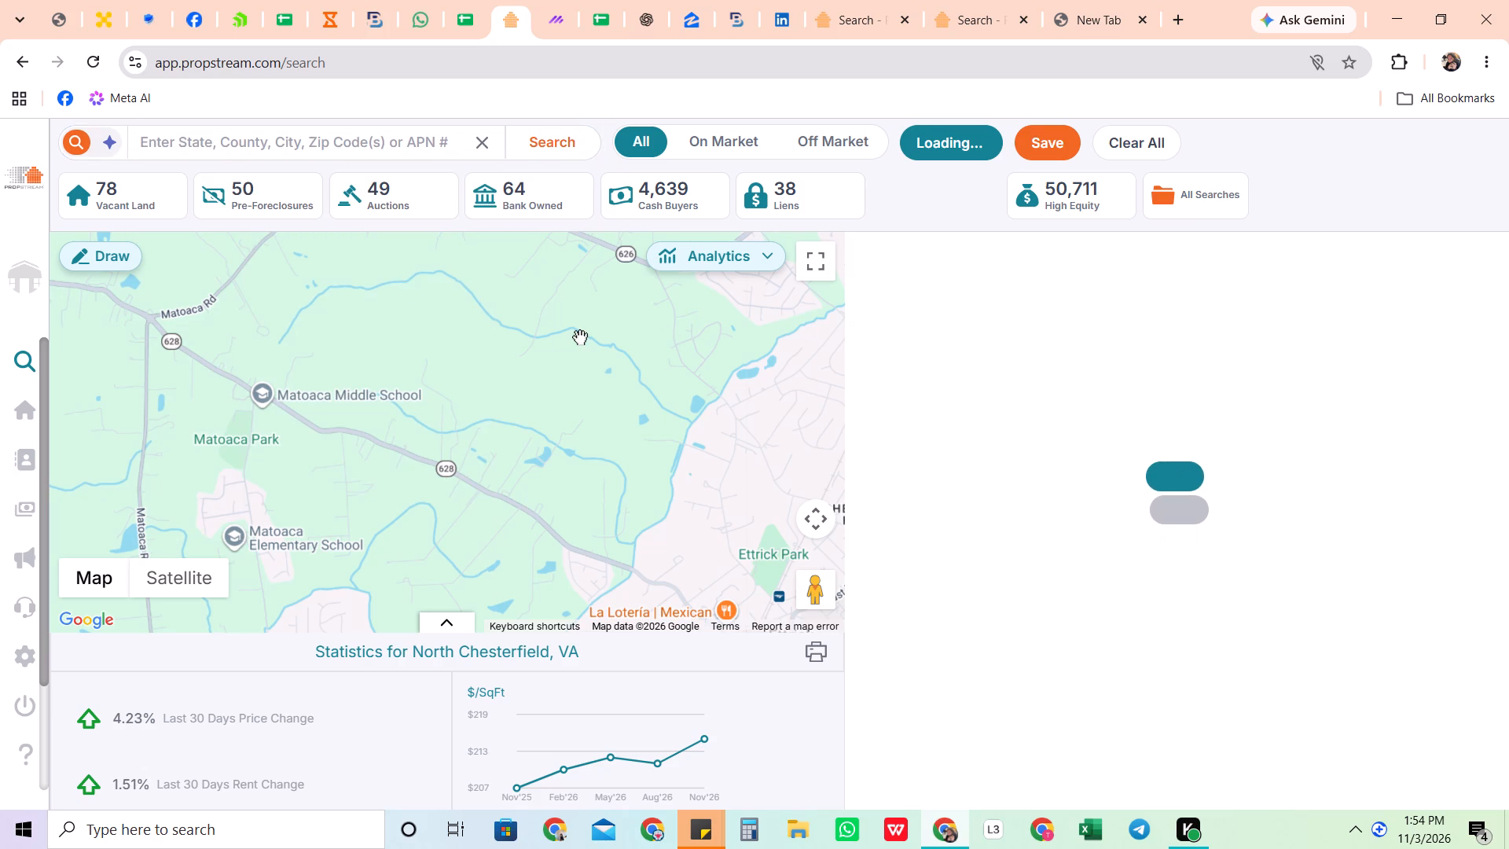
left_click_drag(547, 358, 655, 422)
left_click(351, 148)
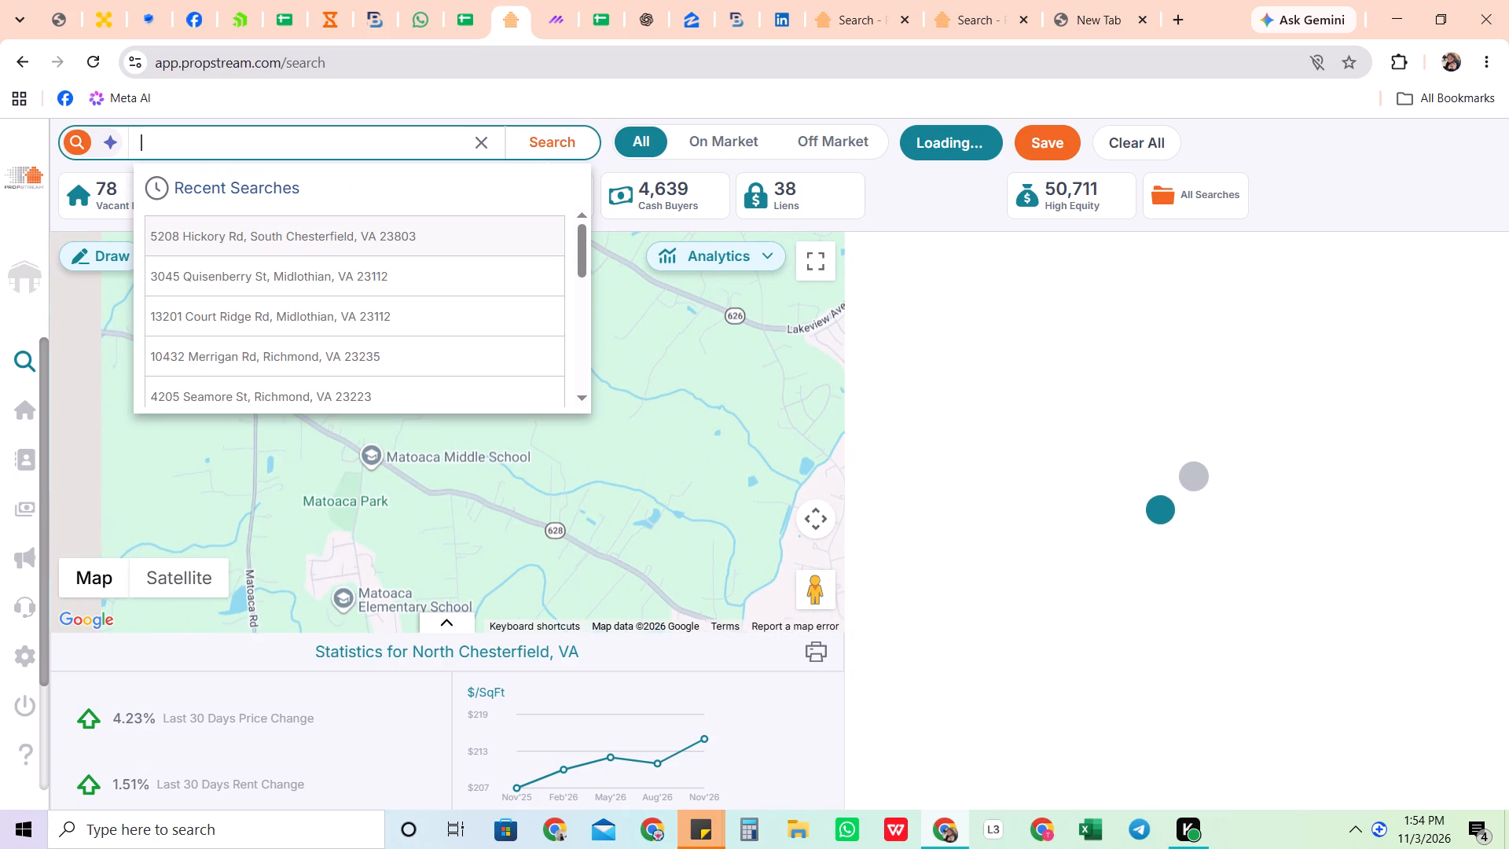
key("ctrl+v")
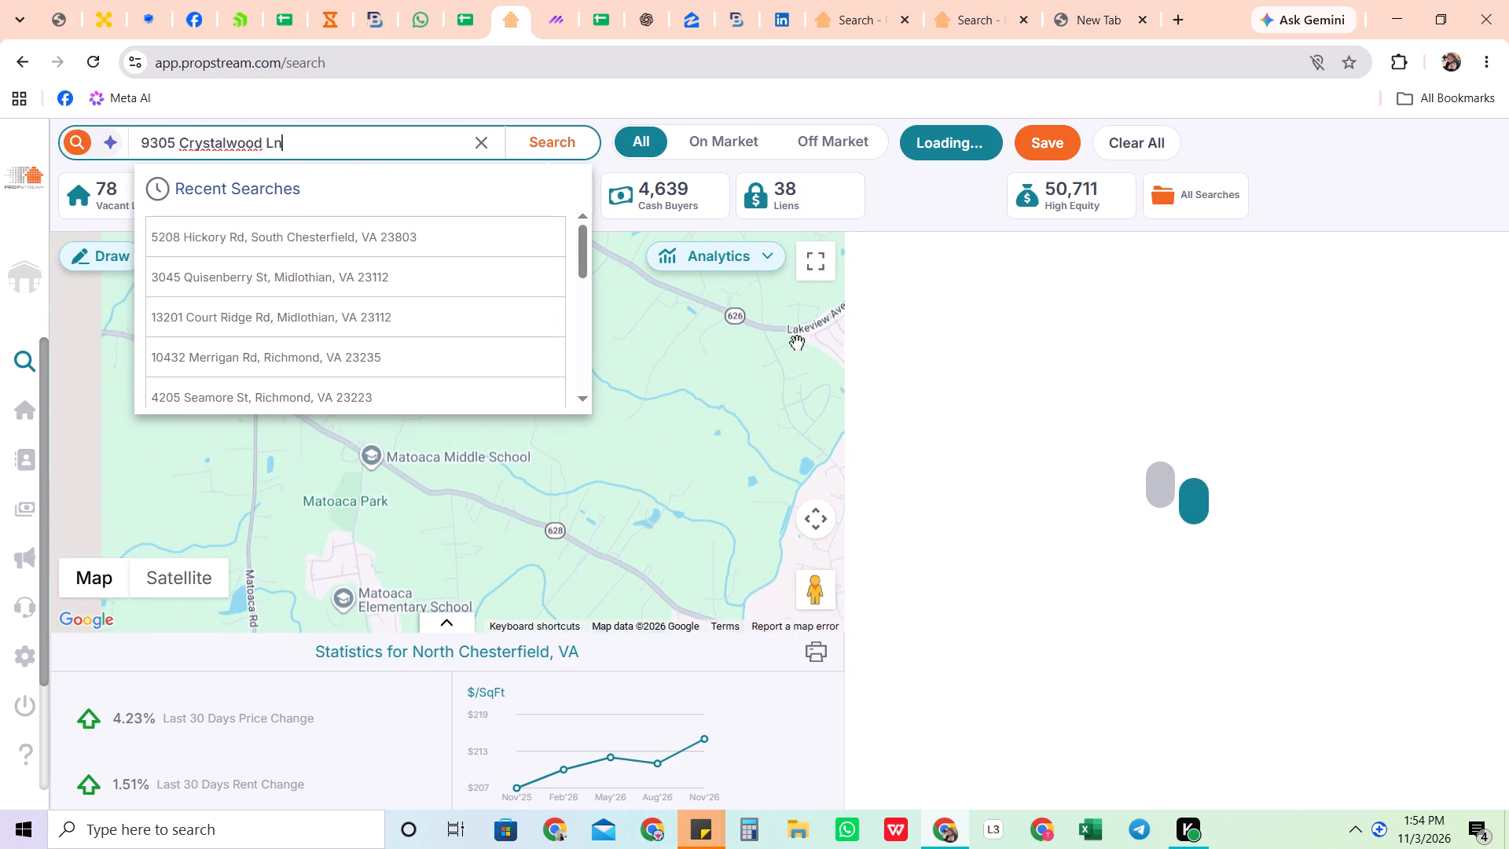
left_click(398, 141)
left_click(539, 139)
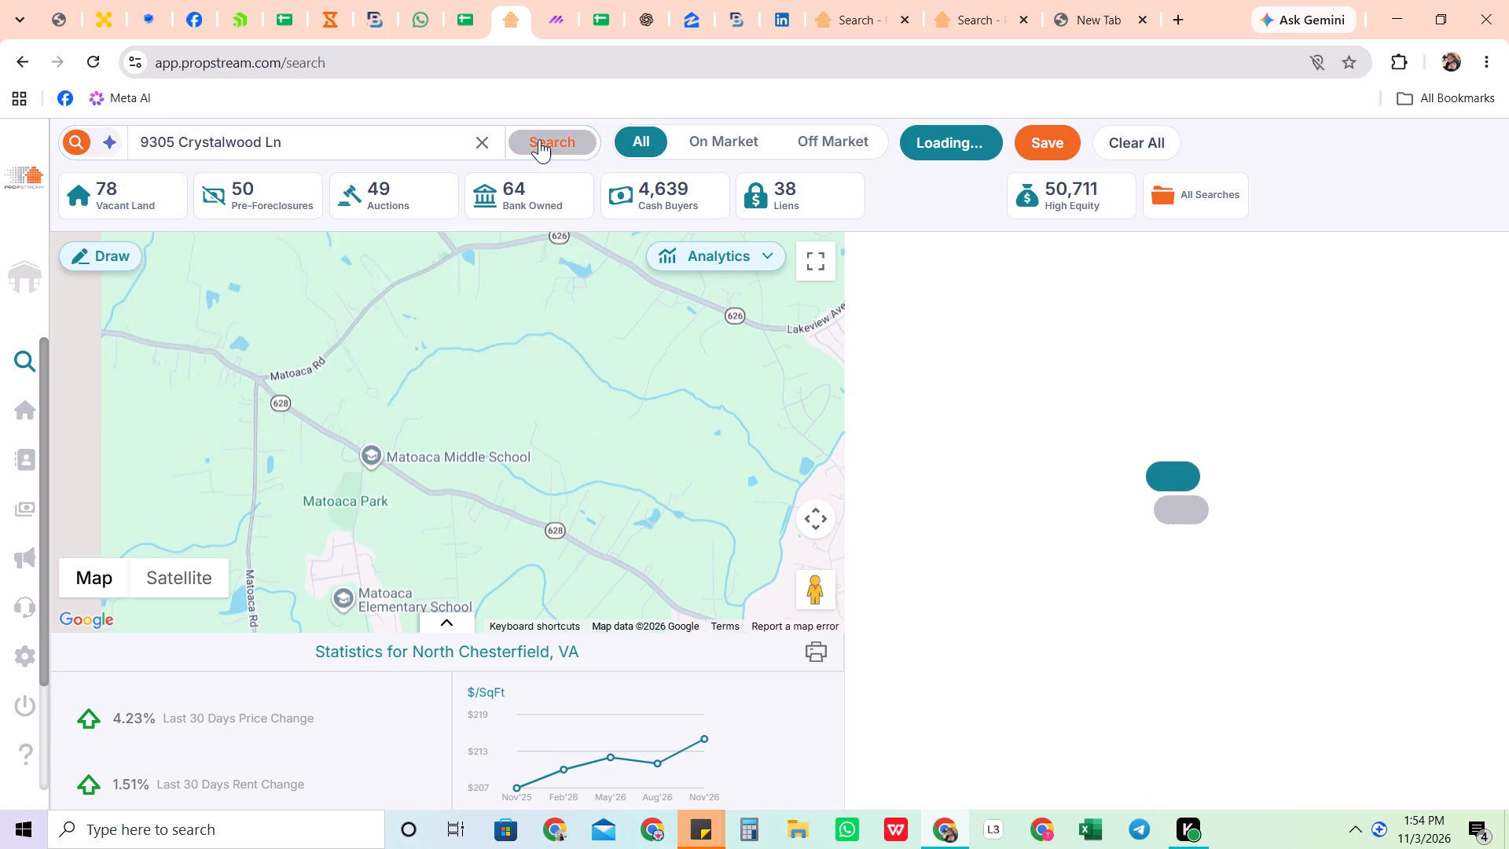
left_click(490, 142)
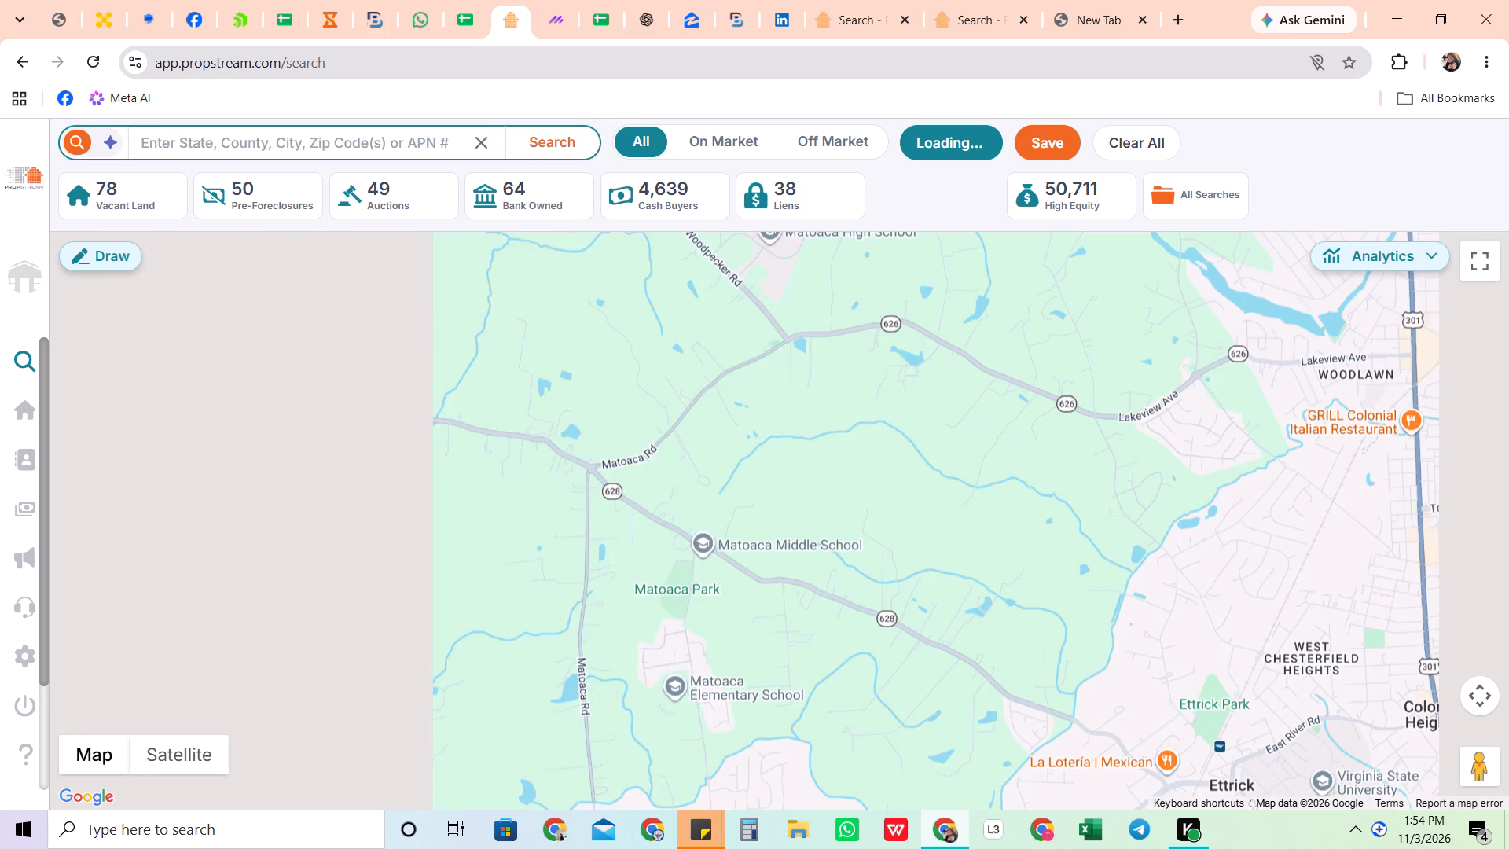
left_click(436, 142)
key("ctrl+v")
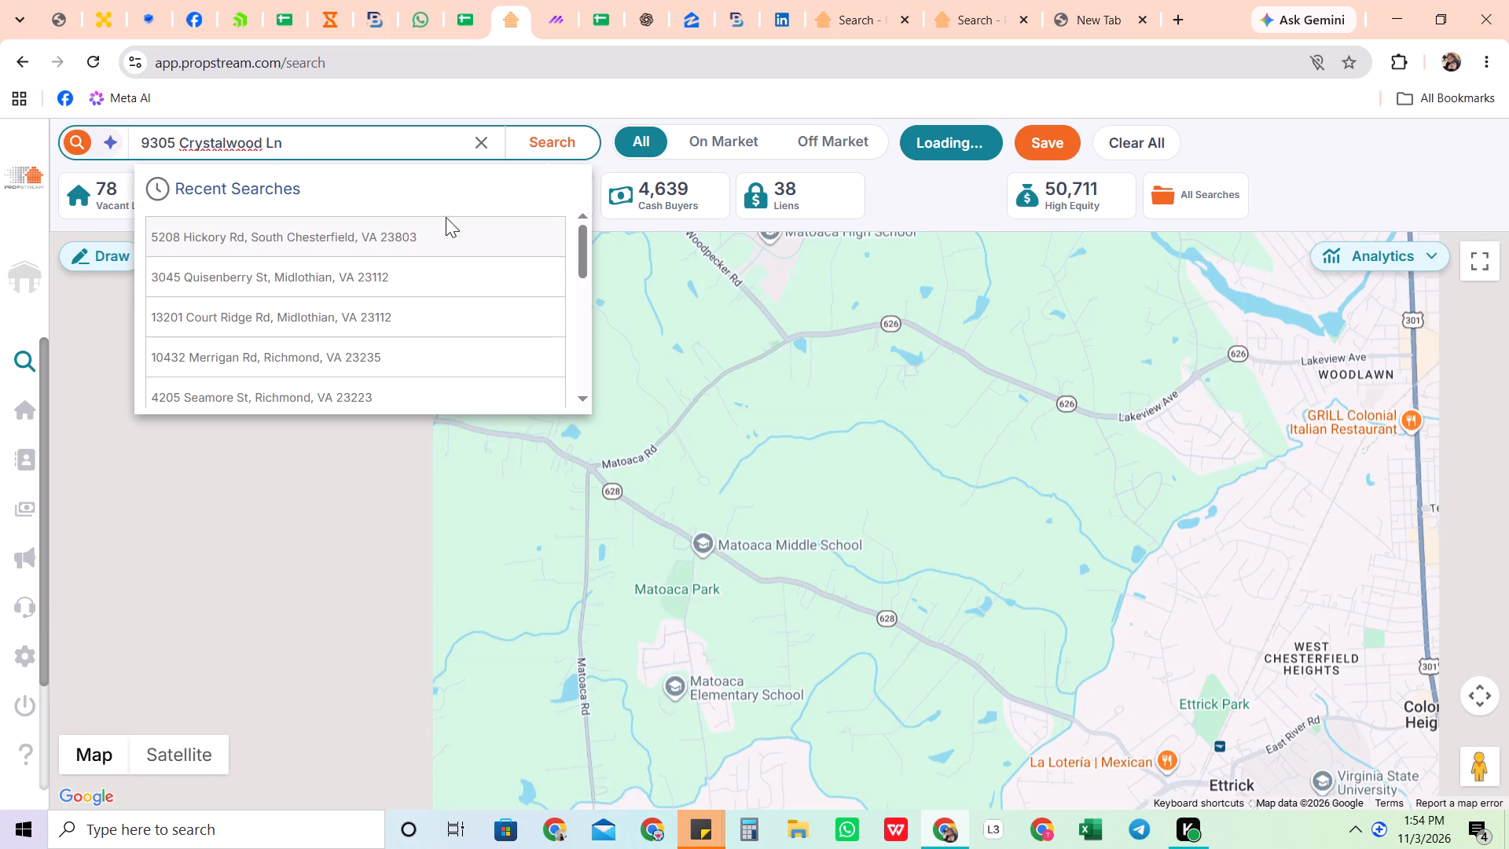
scroll(428, 320, "down", 3)
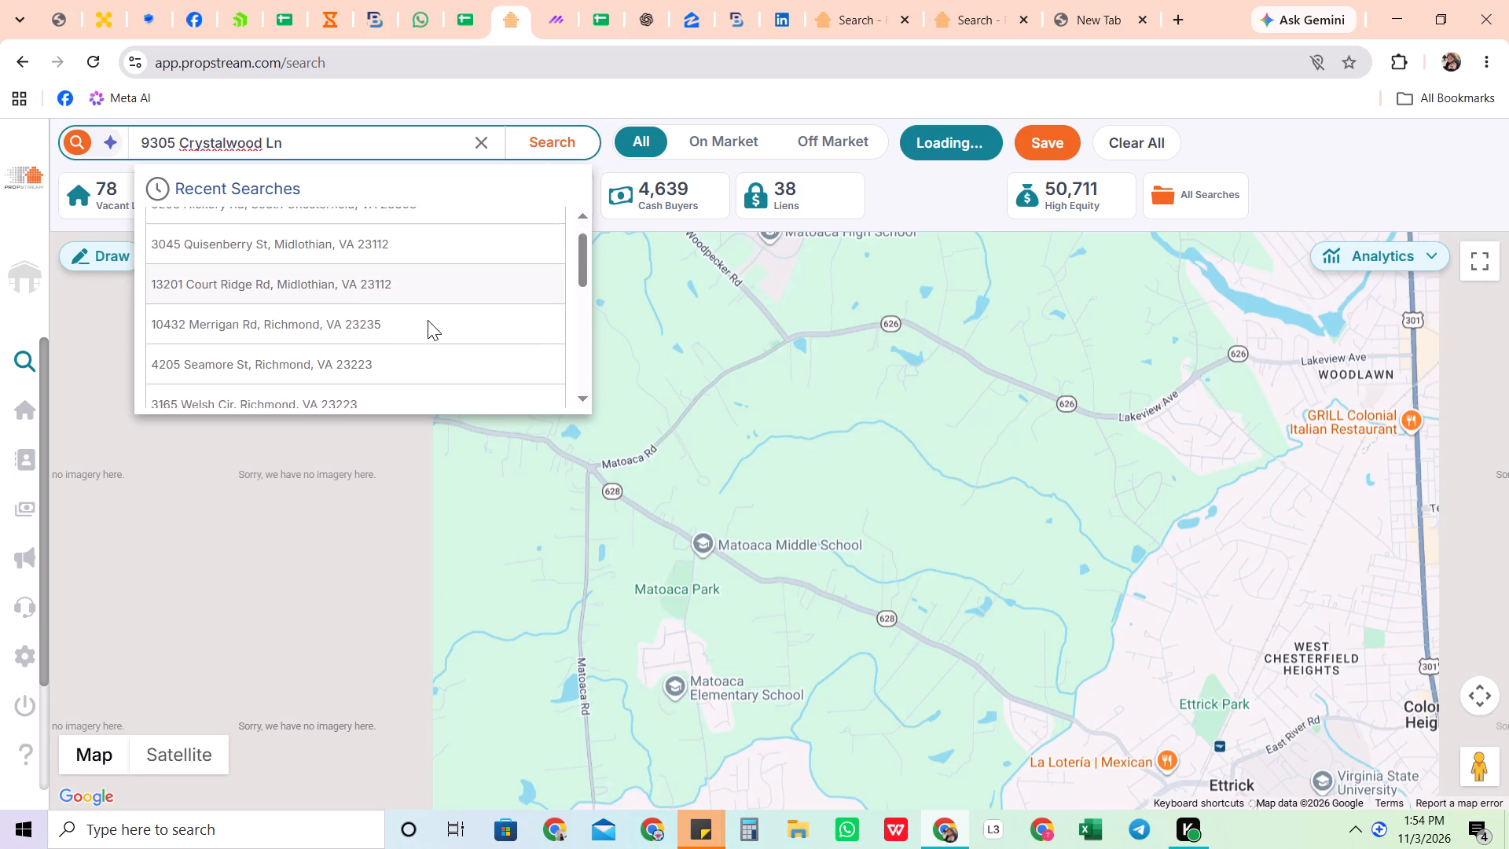
scroll(428, 320, "down", 1)
scroll(428, 320, "up", 6)
scroll(424, 314, "down", 1)
scroll(424, 314, "up", 3)
left_click_drag(872, 439, 649, 413)
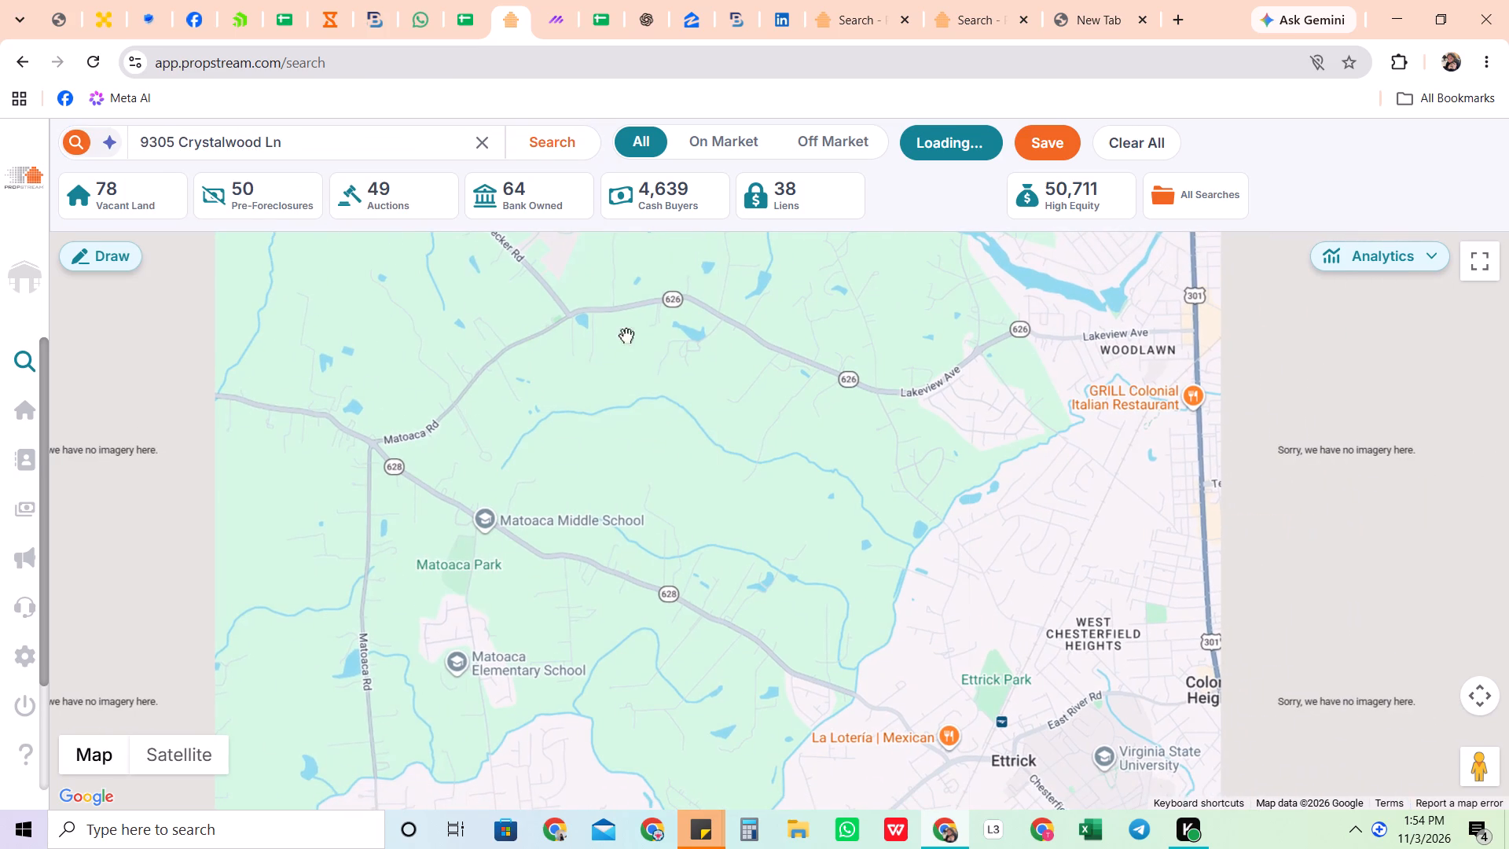
left_click(378, 125)
left_click(389, 143)
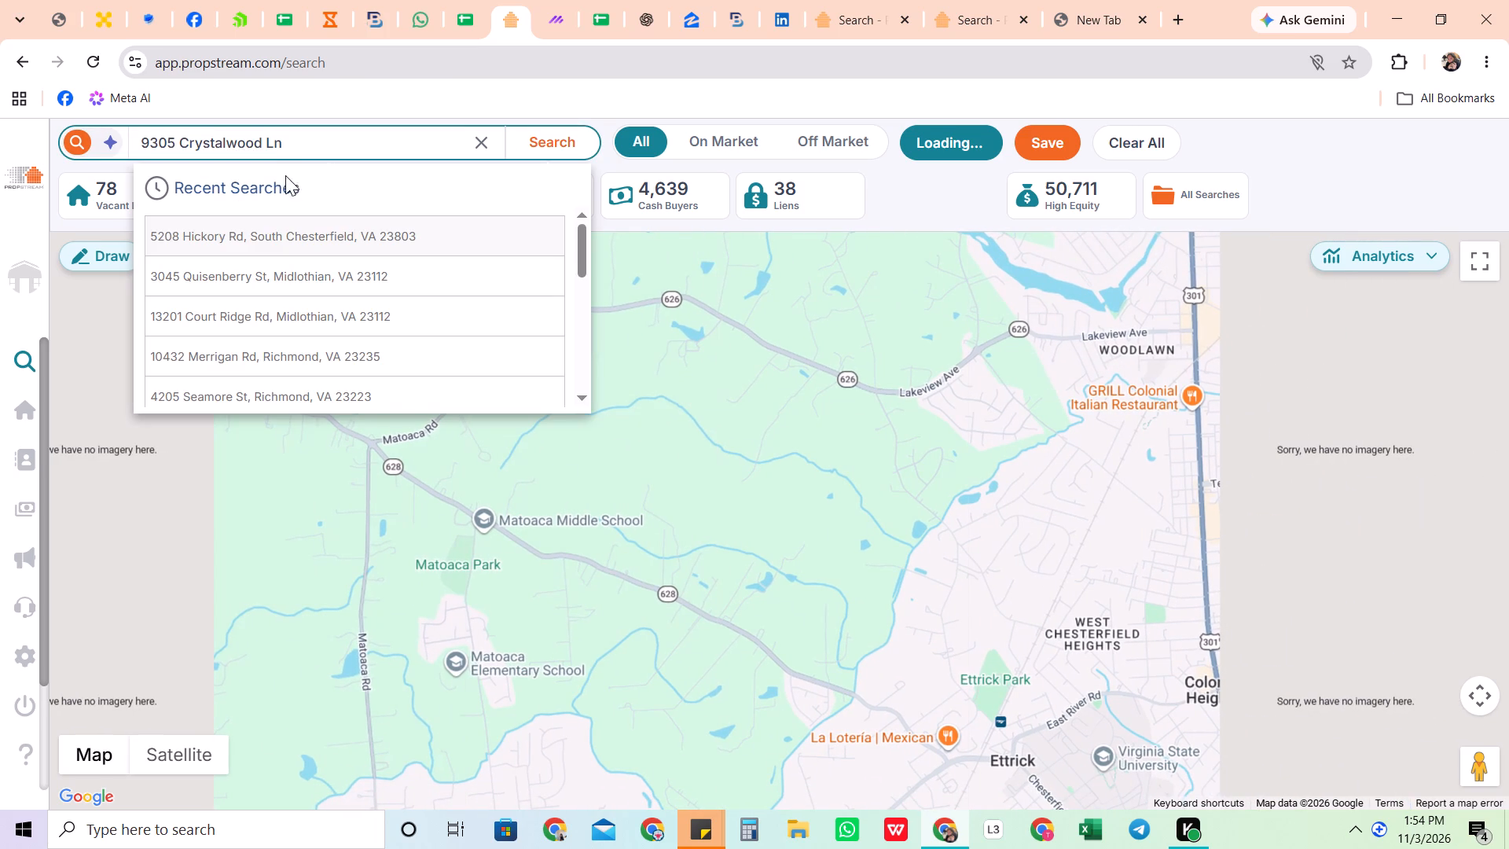
left_click(278, 193)
left_click(303, 145)
left_click(542, 140)
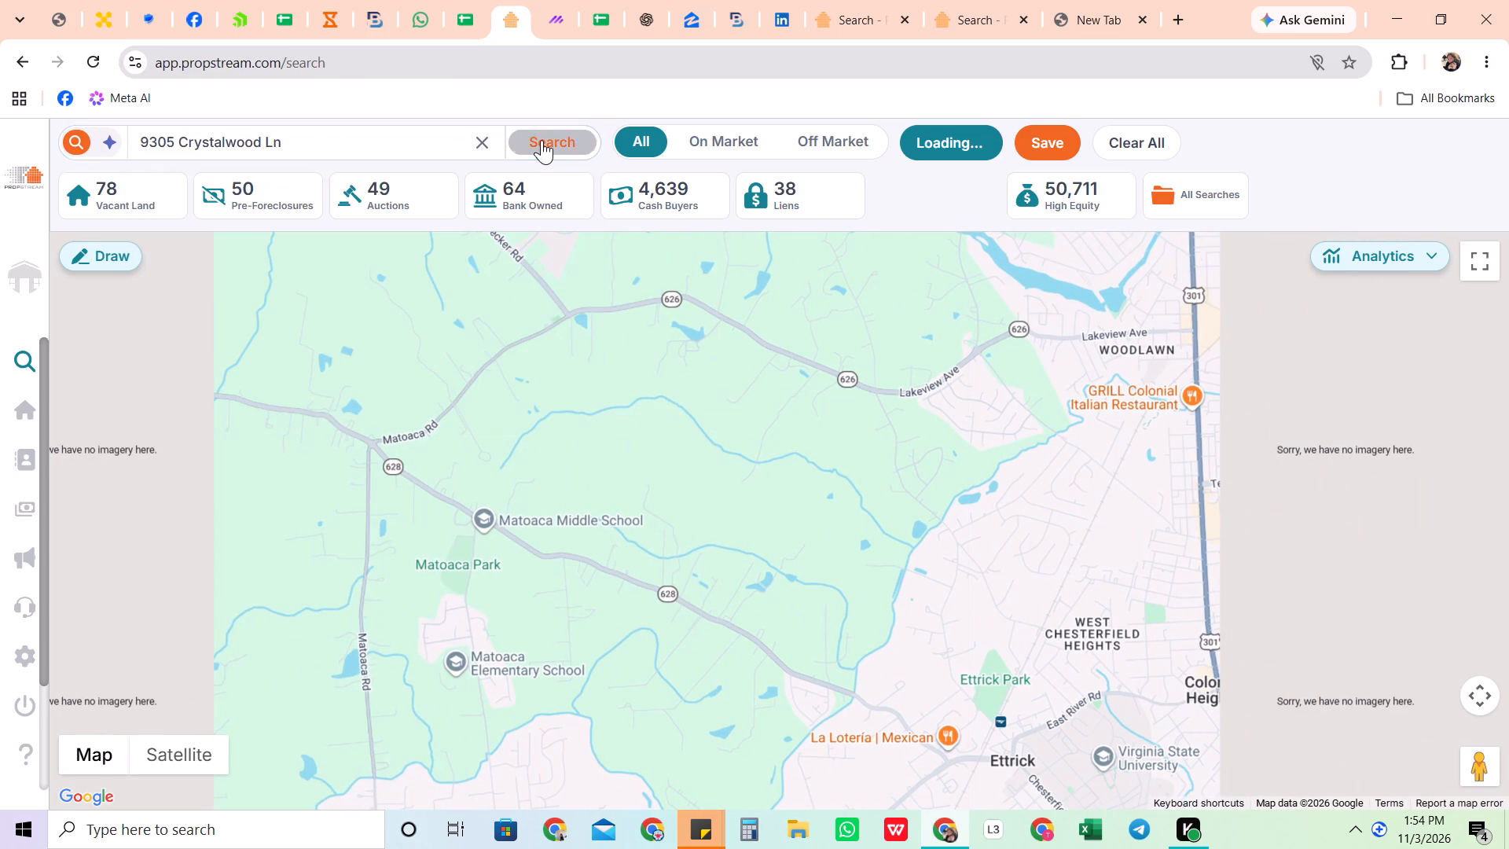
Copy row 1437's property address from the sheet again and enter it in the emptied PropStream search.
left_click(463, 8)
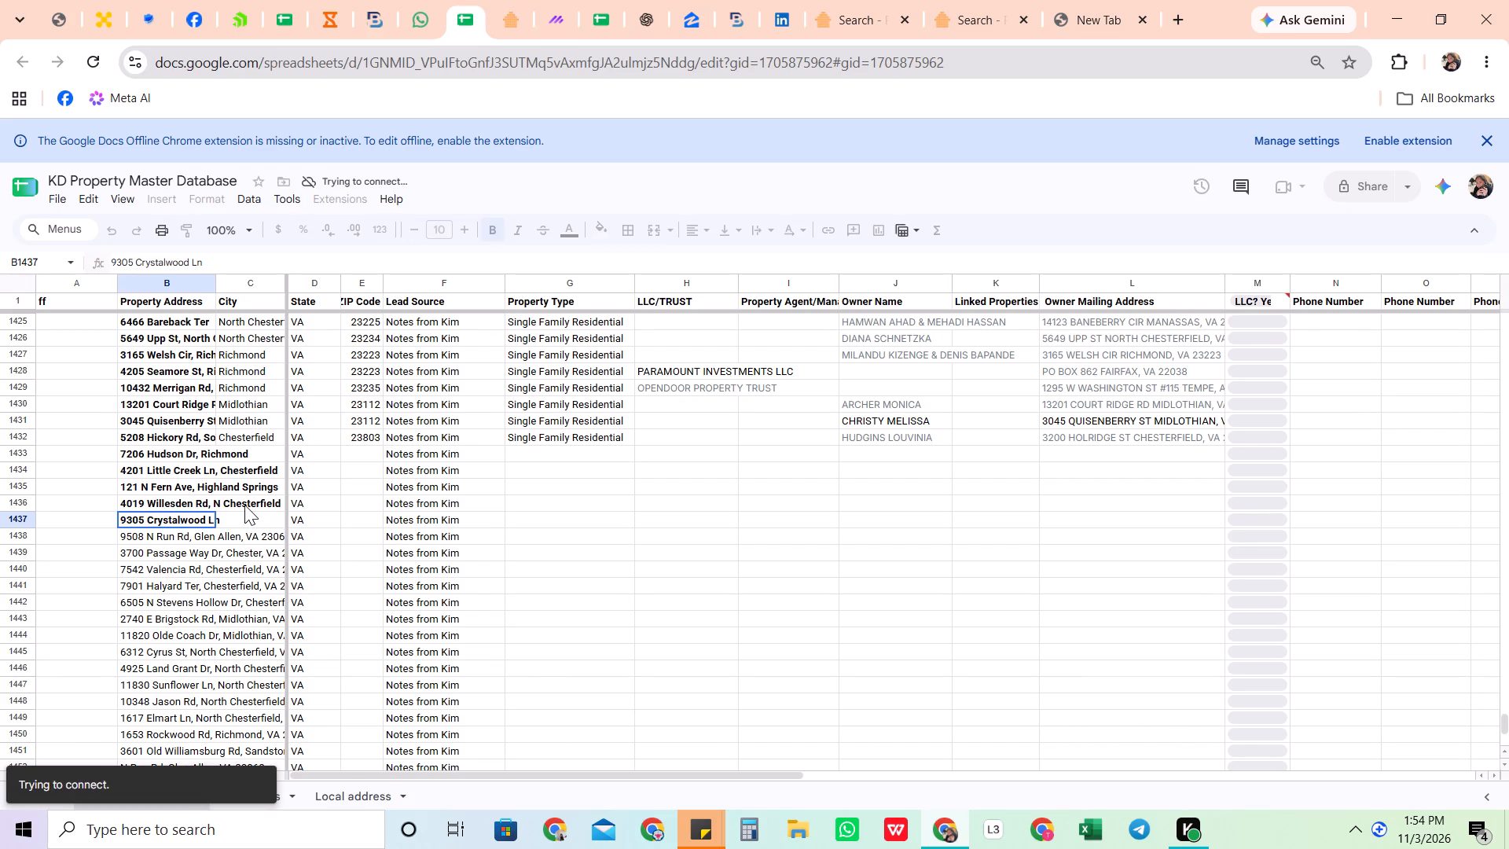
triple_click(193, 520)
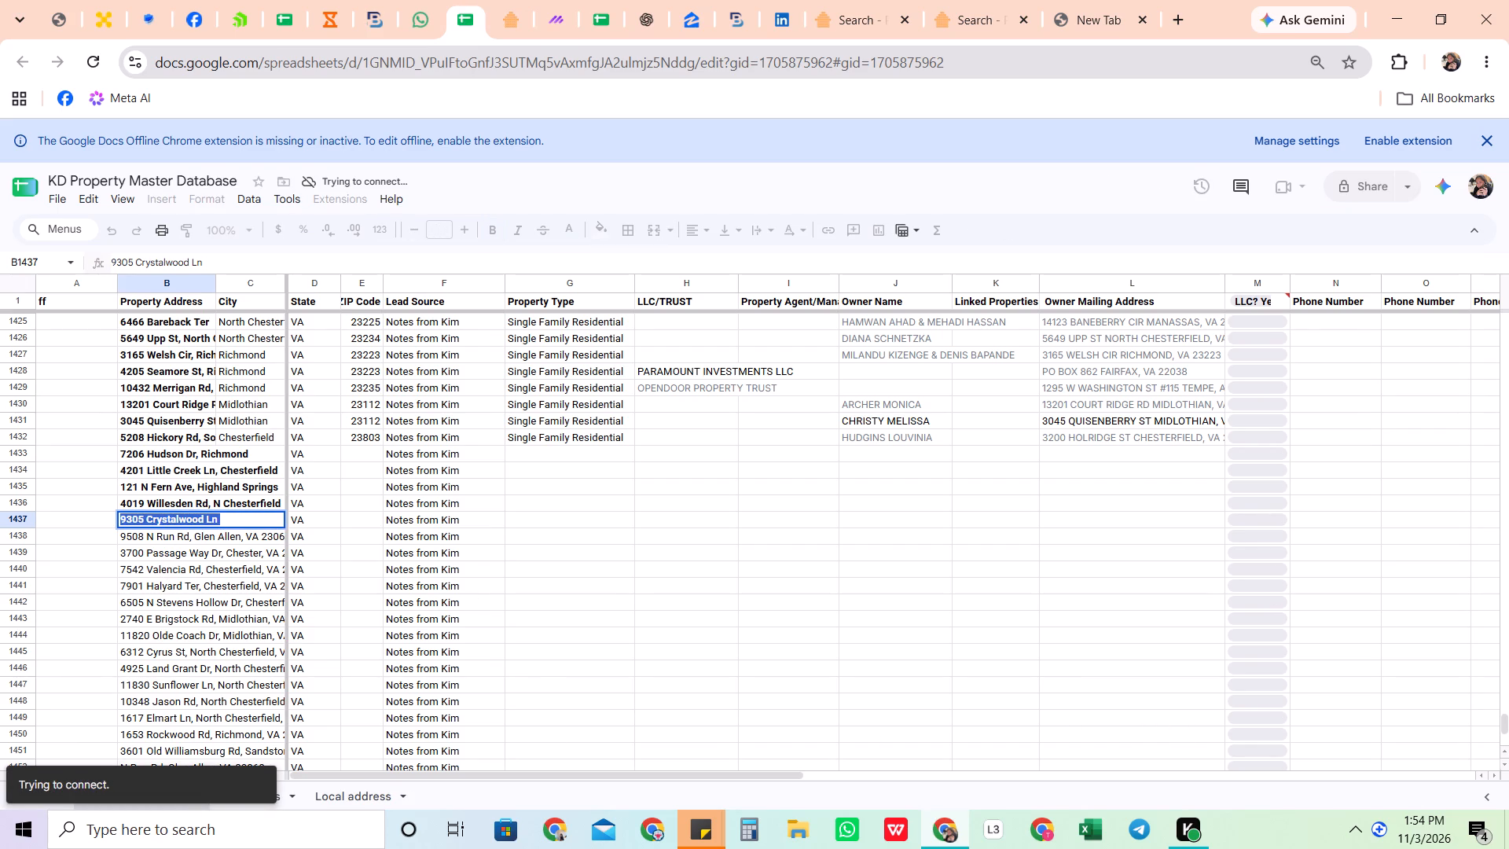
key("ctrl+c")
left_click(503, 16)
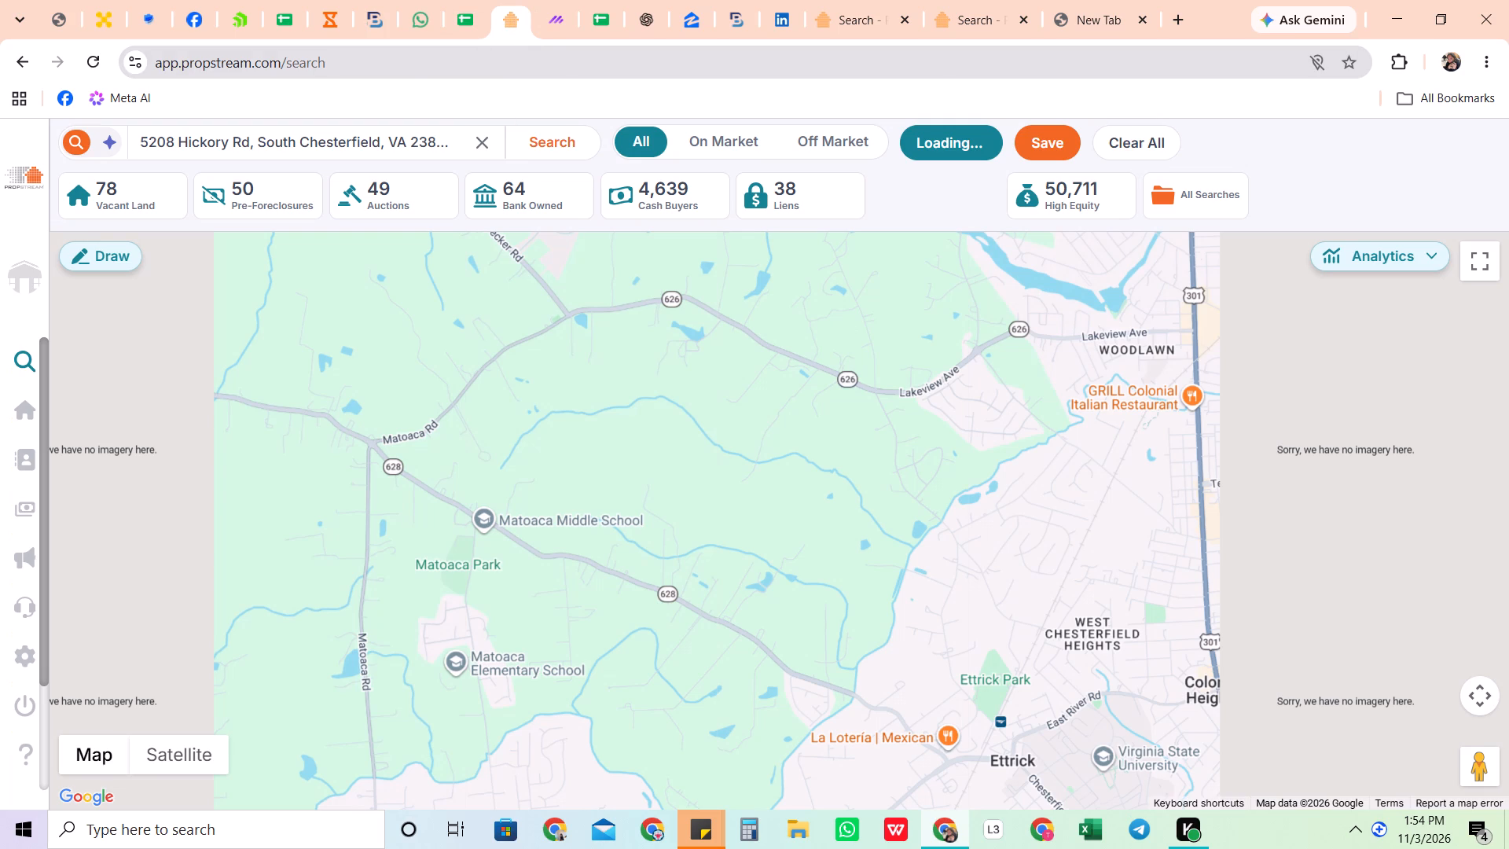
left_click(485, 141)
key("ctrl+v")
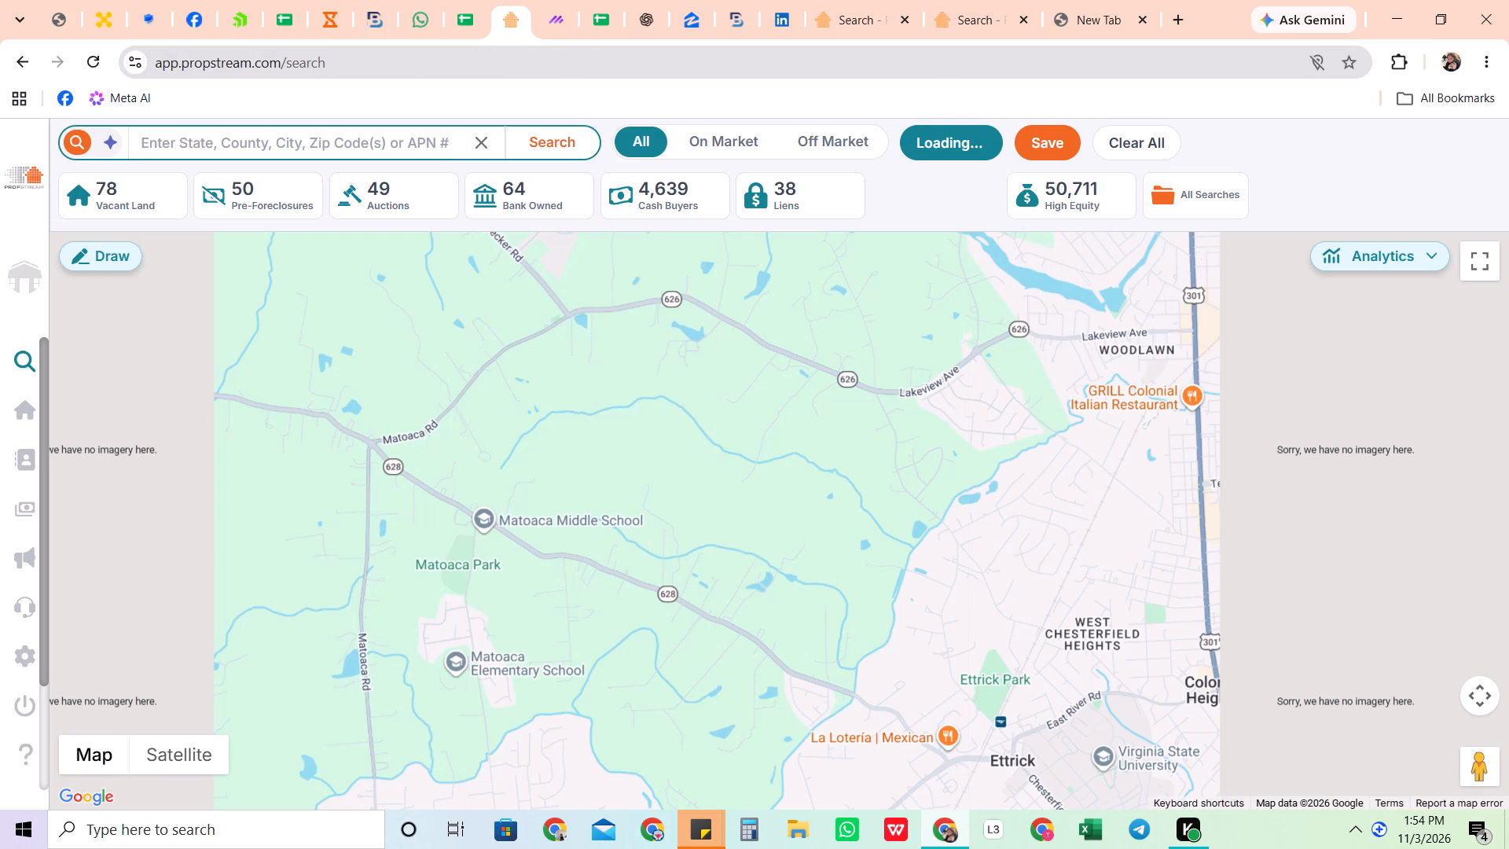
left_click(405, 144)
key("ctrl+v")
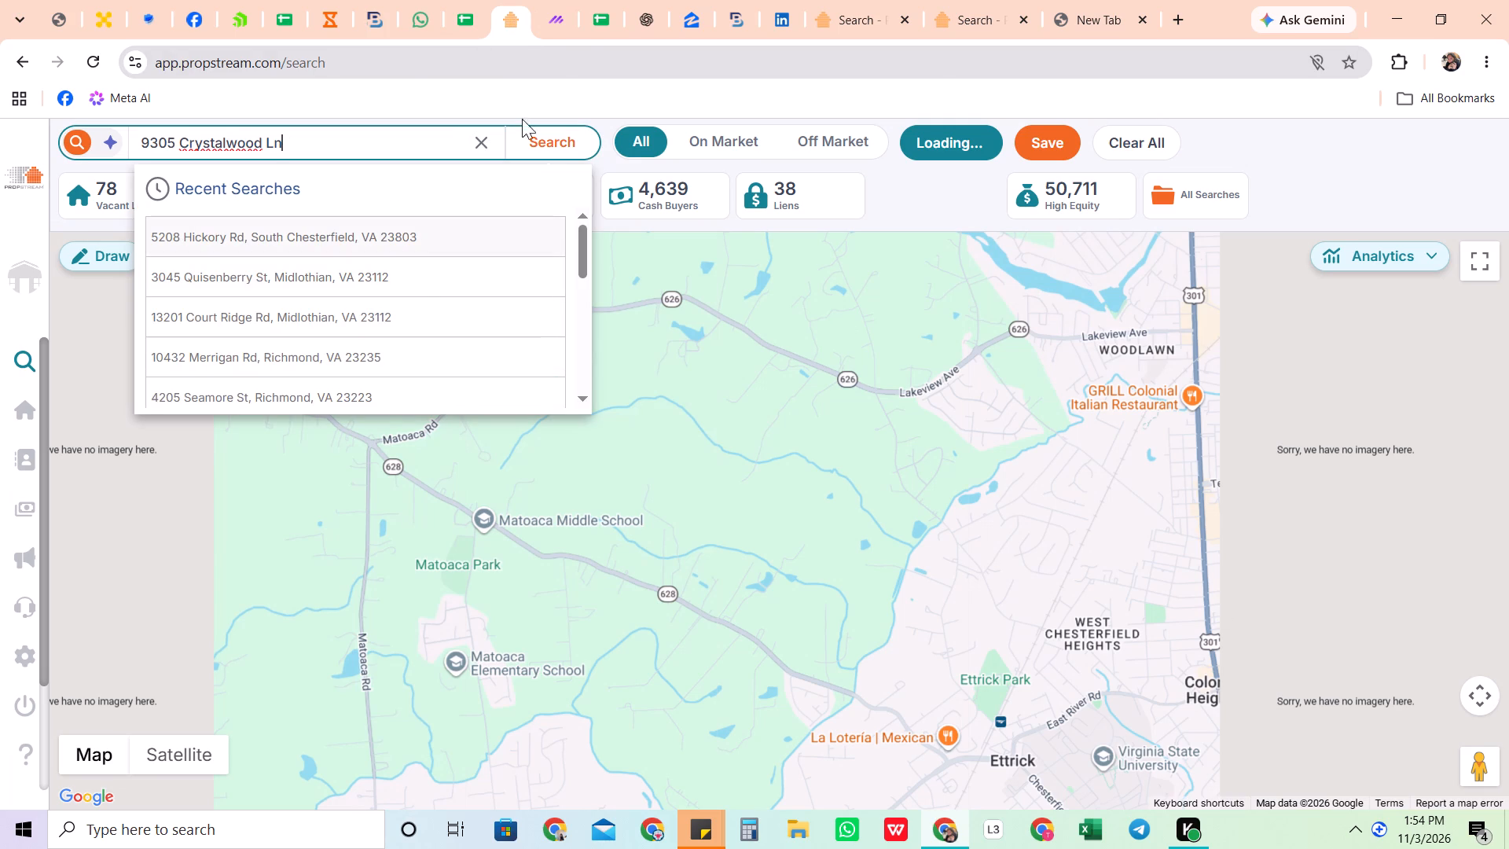
Look through PropStream's recent searches for row 1437's address.
scroll(439, 366, "down", 3)
scroll(439, 358, "up", 2)
scroll(439, 355, "down", 1)
scroll(439, 355, "up", 1)
scroll(439, 355, "down", 2)
scroll(439, 355, "up", 3)
scroll(439, 355, "down", 1)
scroll(439, 354, "up", 2)
scroll(439, 354, "down", 1)
scroll(439, 354, "up", 2)
scroll(439, 354, "down", 2)
scroll(442, 354, "up", 3)
scroll(442, 354, "down", 4)
scroll(446, 355, "up", 3)
scroll(446, 355, "down", 1)
scroll(446, 355, "up", 2)
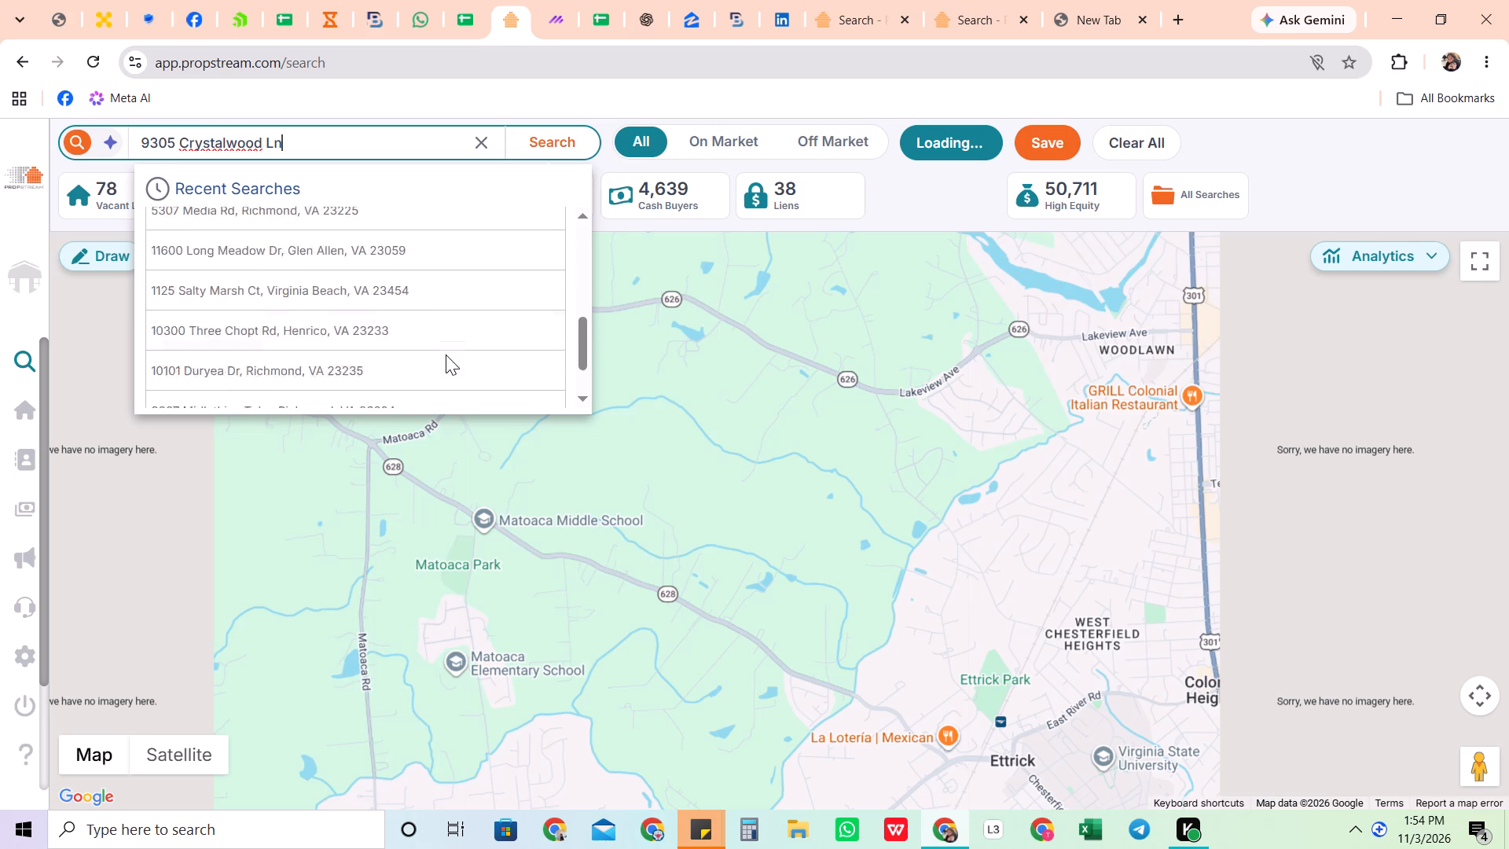
scroll(446, 355, "down", 4)
scroll(446, 355, "up", 3)
scroll(446, 355, "down", 1)
scroll(446, 355, "up", 2)
scroll(446, 355, "down", 3)
scroll(446, 355, "up", 5)
scroll(446, 355, "down", 4)
scroll(446, 355, "up", 3)
scroll(446, 355, "down", 1)
scroll(446, 355, "up", 1)
scroll(446, 355, "down", 2)
scroll(446, 355, "up", 2)
scroll(446, 355, "down", 1)
scroll(446, 355, "up", 1)
scroll(446, 355, "down", 2)
scroll(446, 355, "up", 1)
scroll(446, 355, "down", 1)
scroll(446, 355, "up", 7)
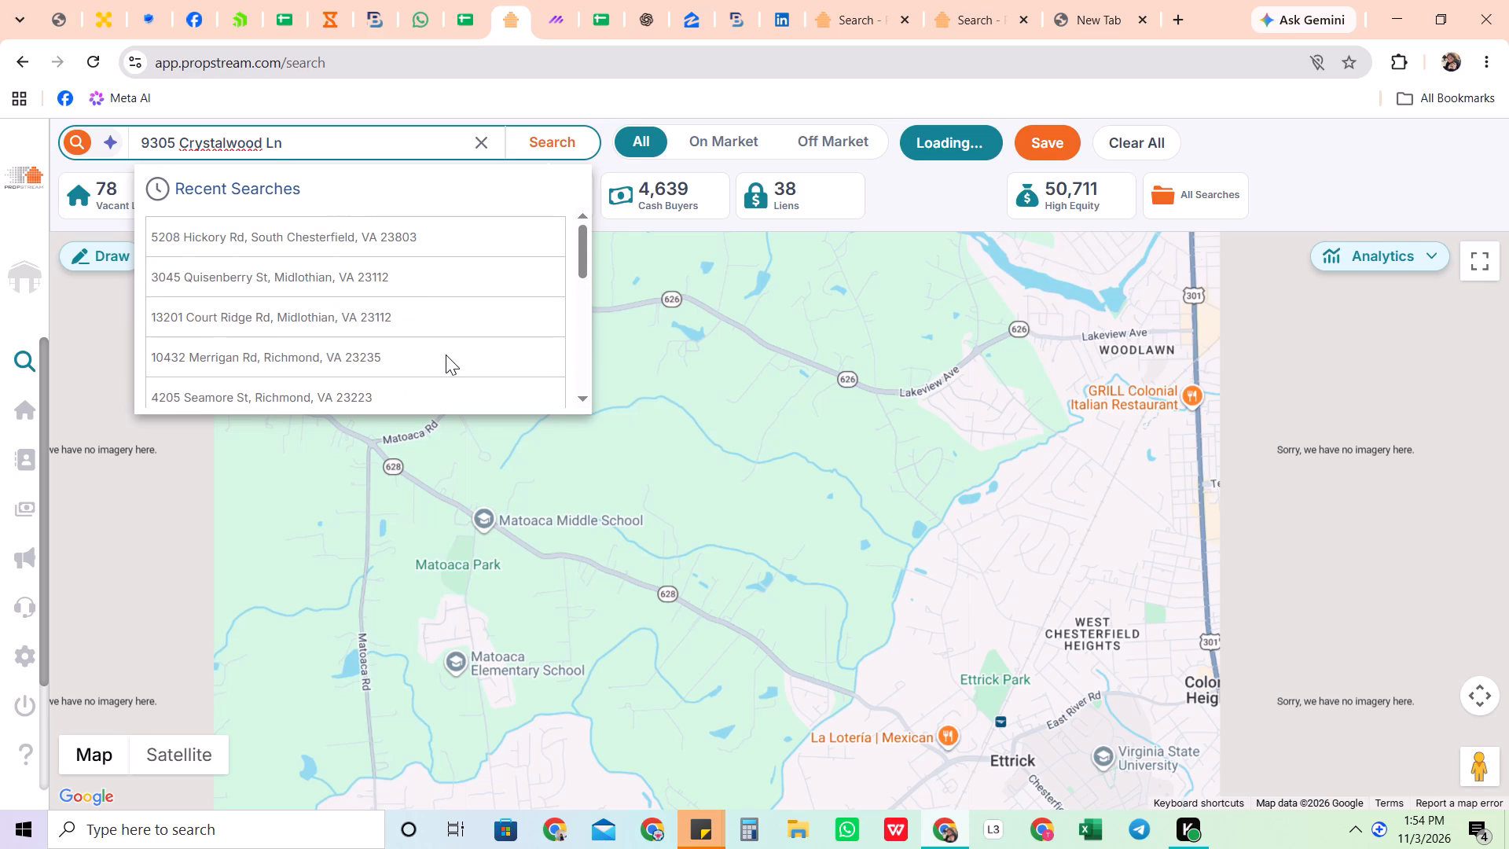
scroll(445, 371, "up", 7)
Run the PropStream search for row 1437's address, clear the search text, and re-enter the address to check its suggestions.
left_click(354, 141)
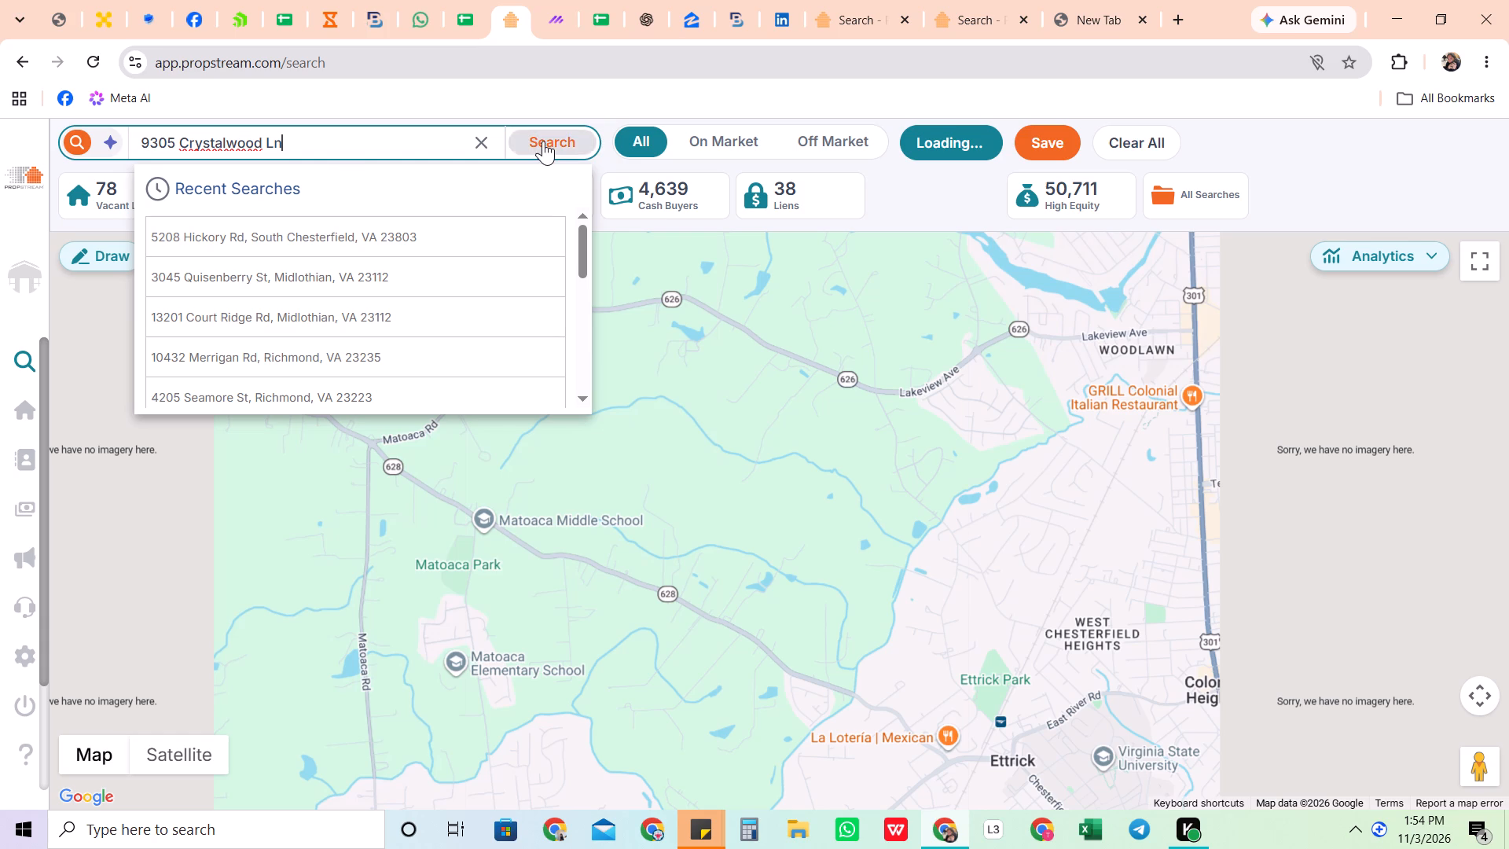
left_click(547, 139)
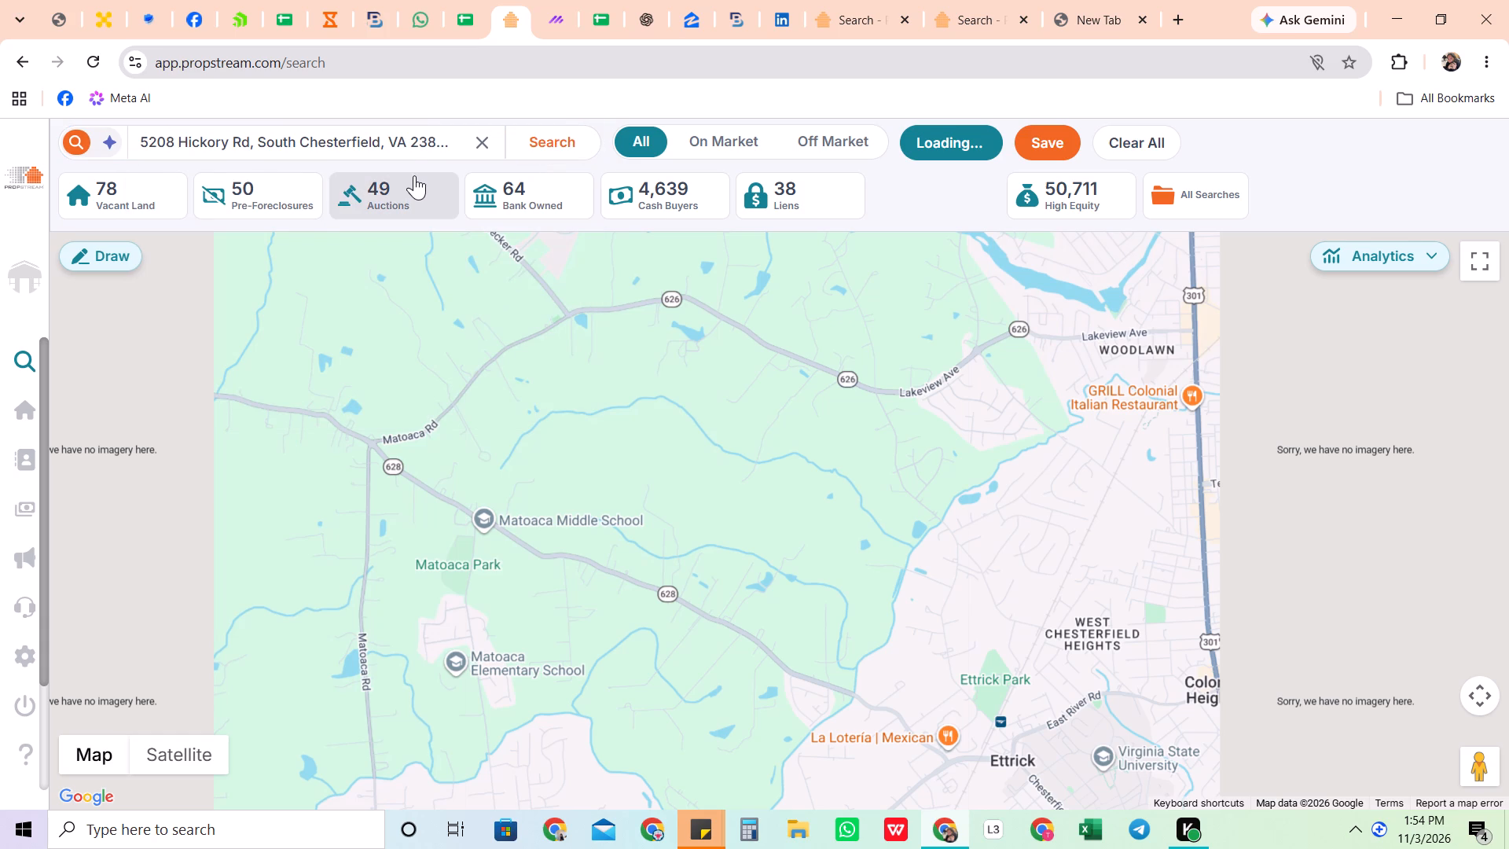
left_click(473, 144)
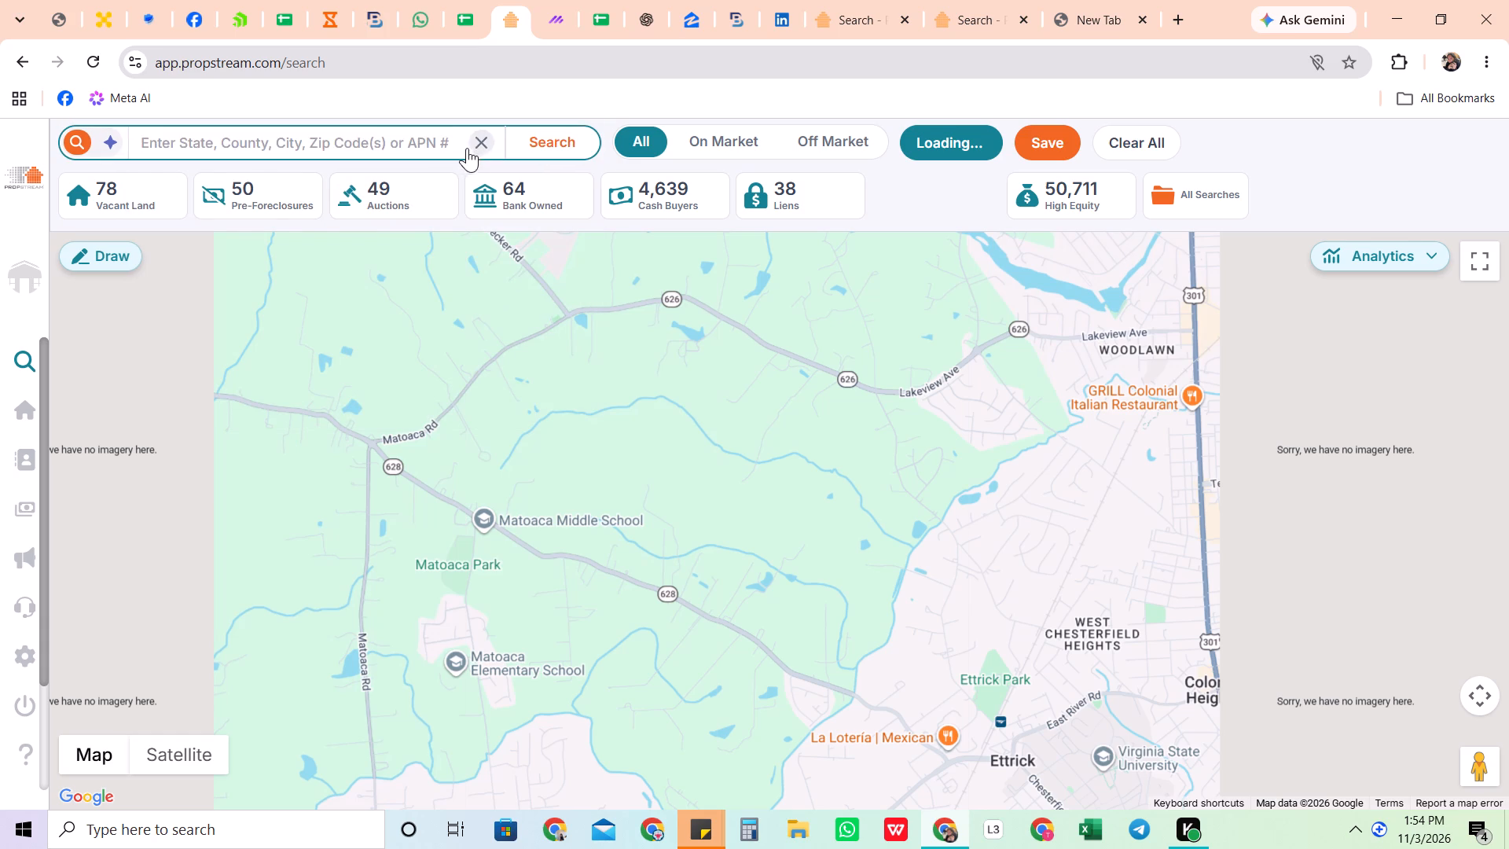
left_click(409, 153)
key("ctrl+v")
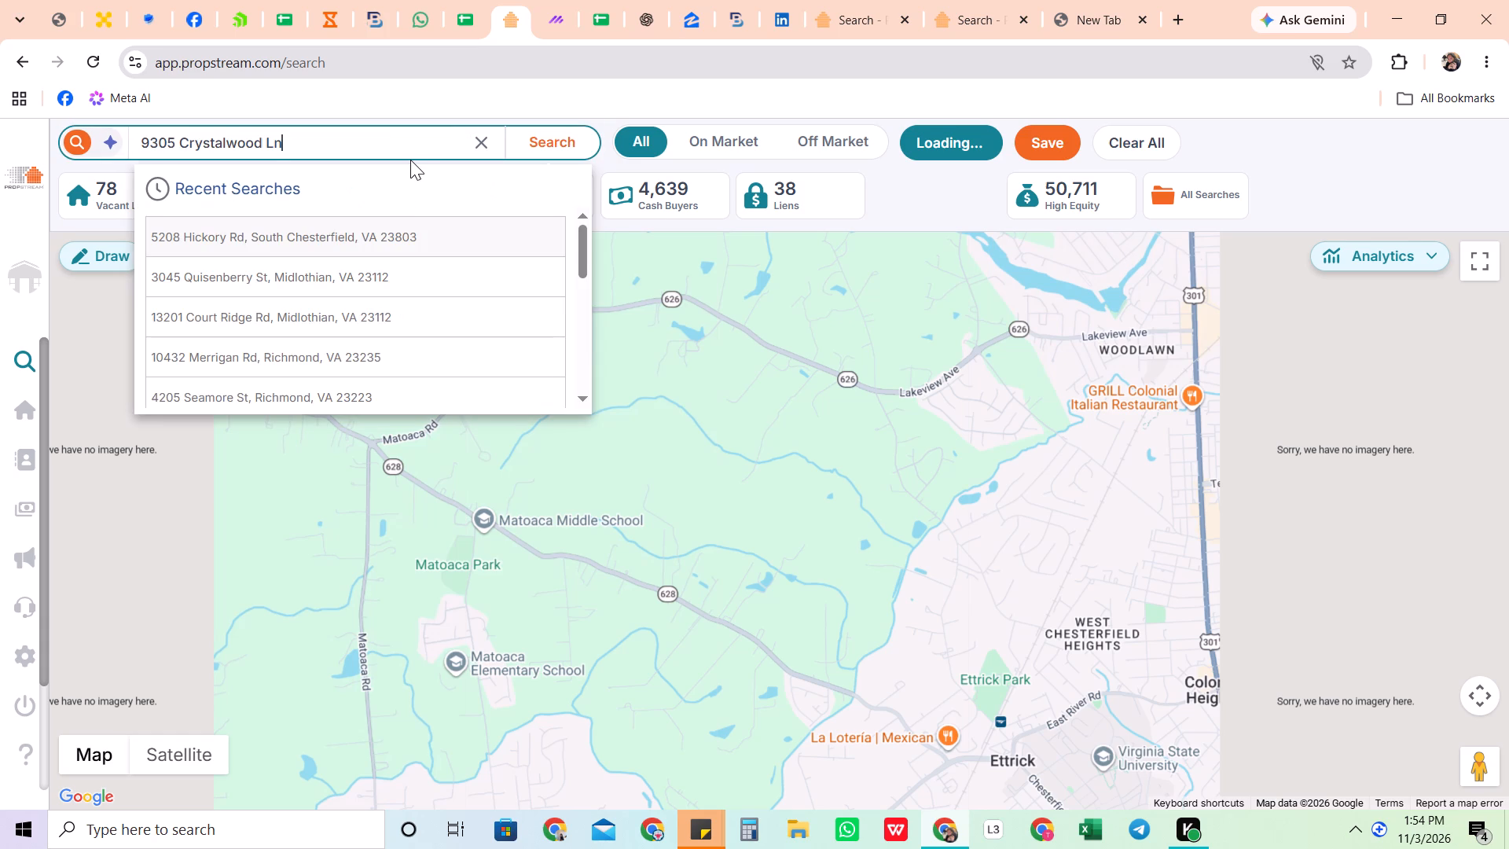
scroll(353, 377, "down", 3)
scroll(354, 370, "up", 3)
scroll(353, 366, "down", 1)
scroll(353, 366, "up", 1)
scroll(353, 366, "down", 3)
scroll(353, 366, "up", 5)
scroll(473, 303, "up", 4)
Copy the property address from row 1438 of the sheet and enter it in the PropStream search in place of row 1437's.
left_click(459, 18)
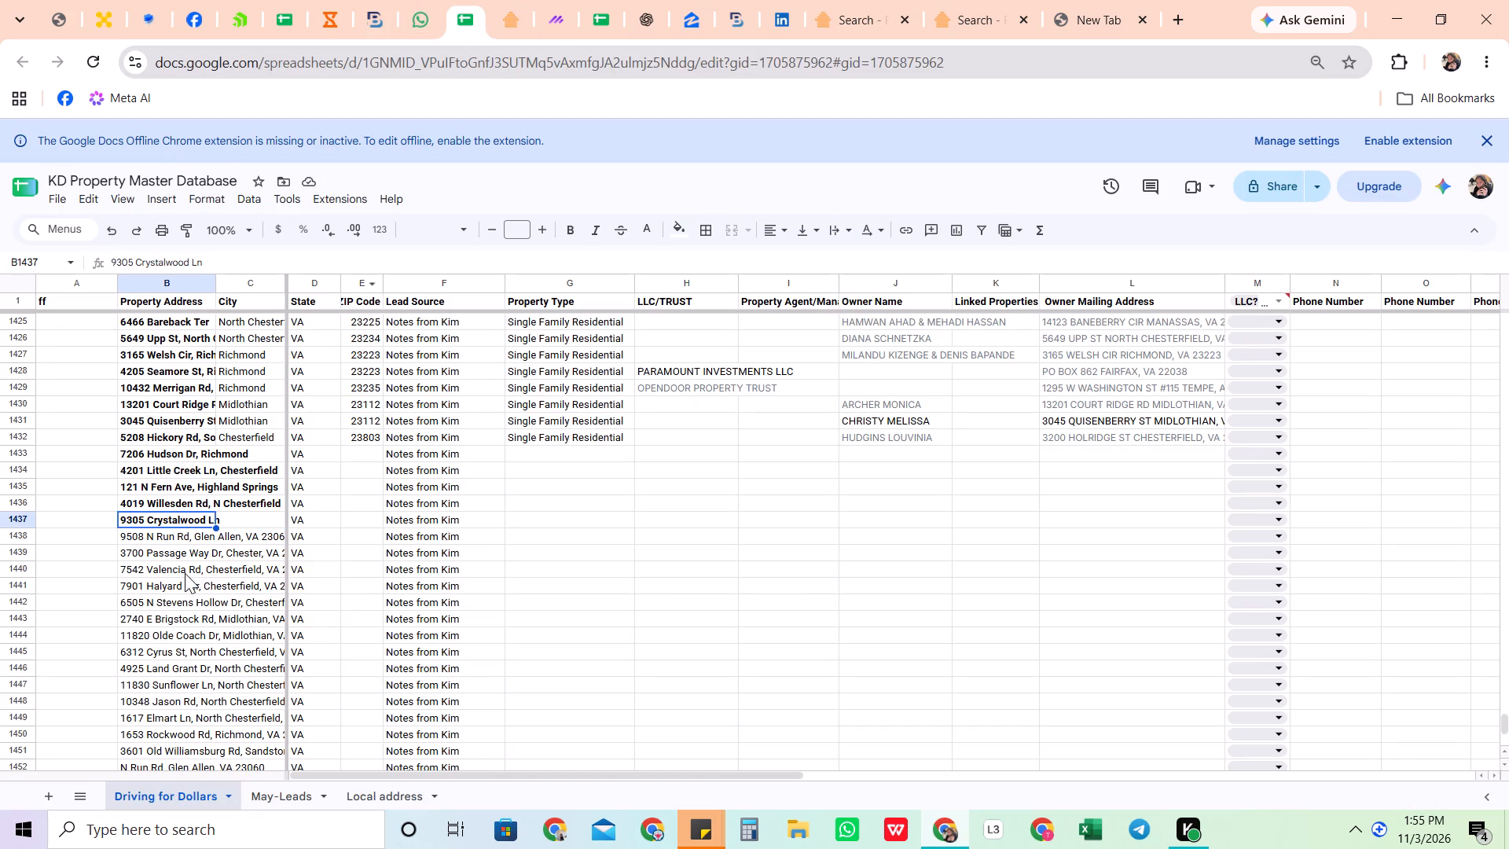
double_click(183, 536)
double_click(183, 536)
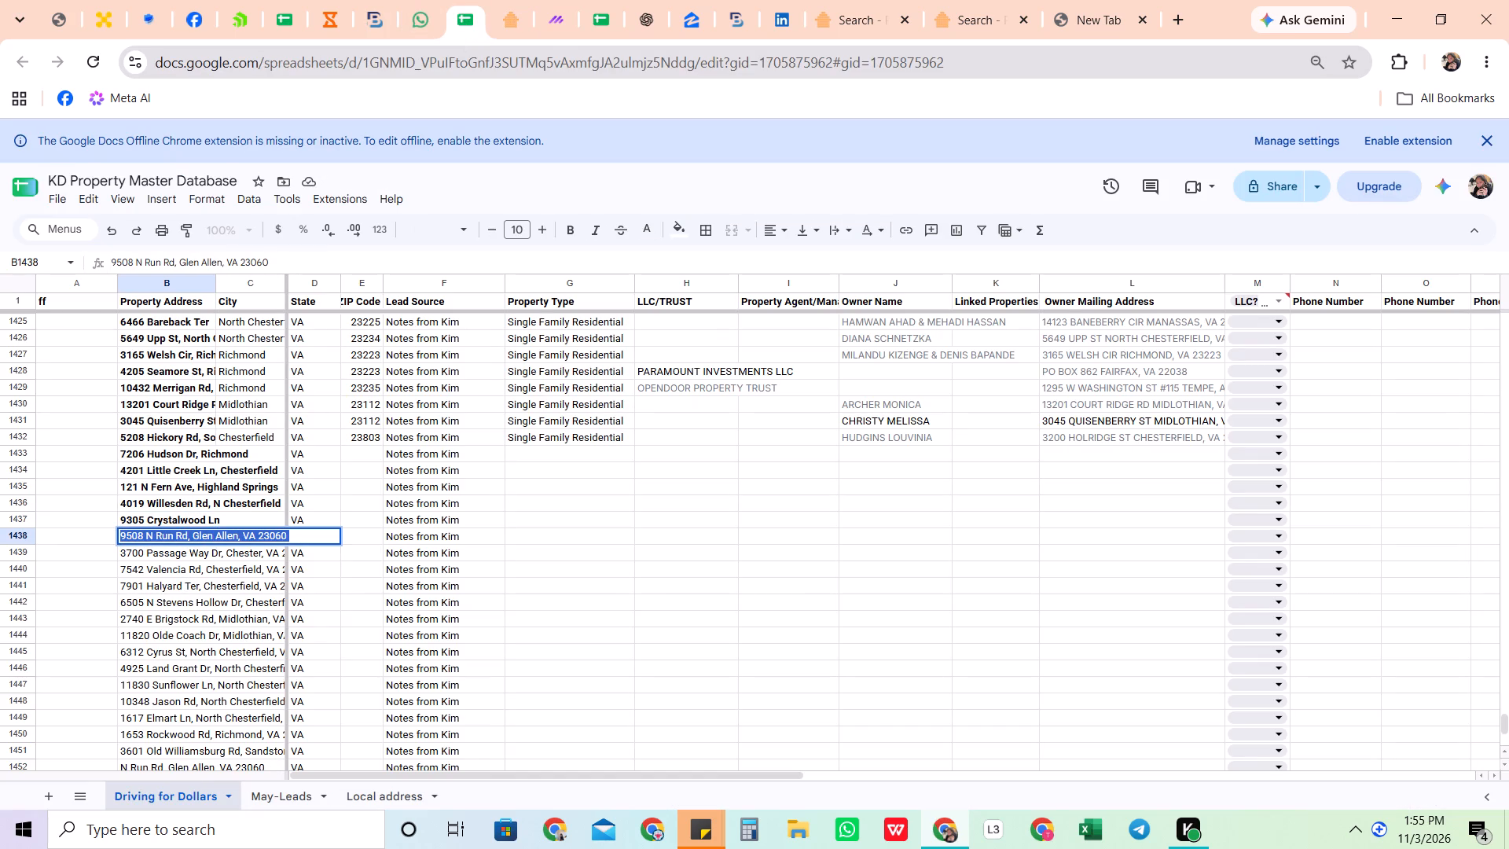
key("ctrl+c")
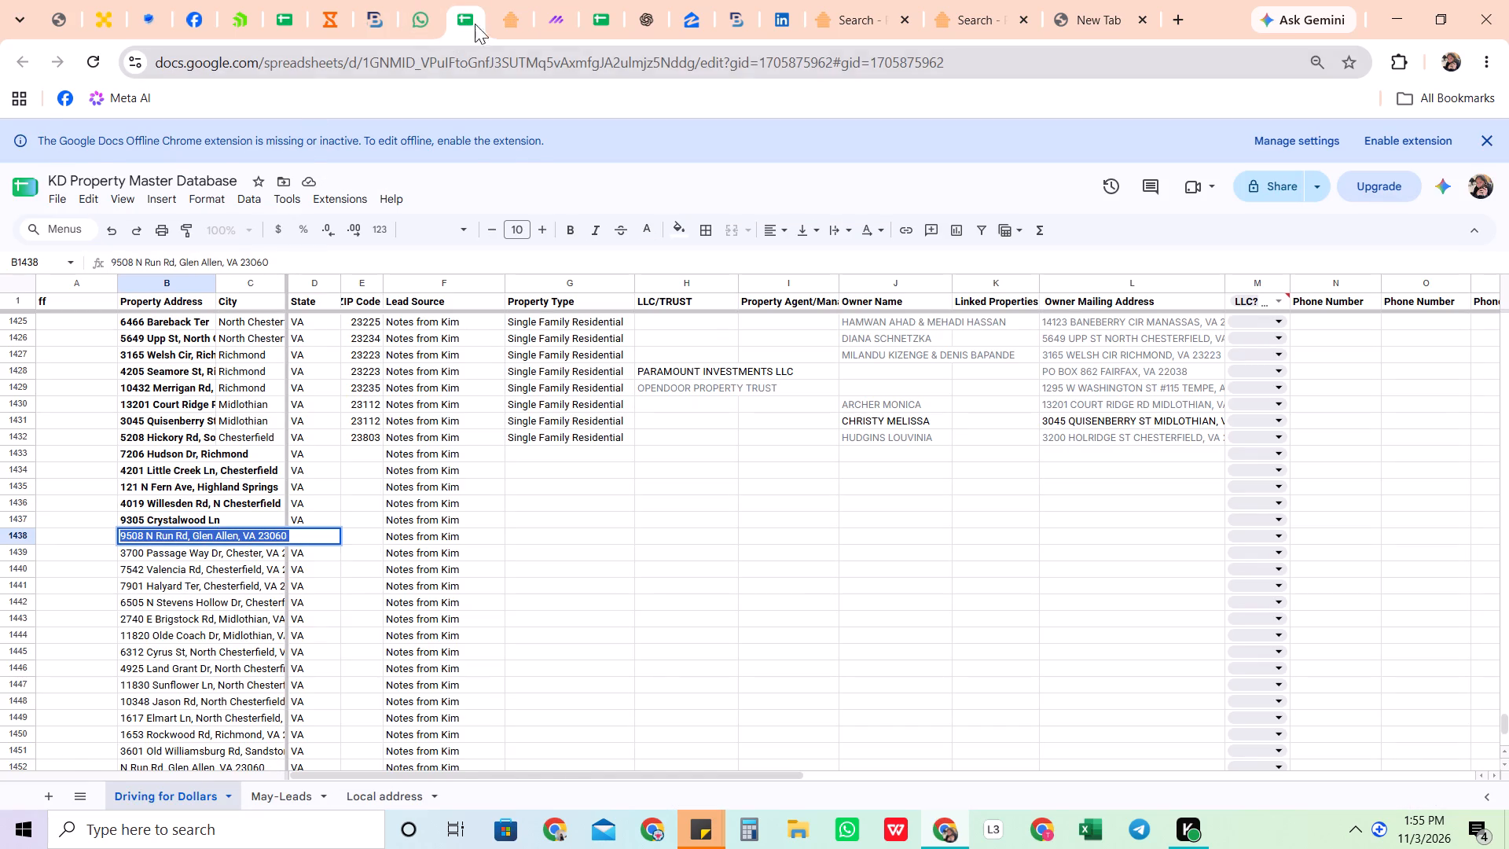
left_click(492, 17)
left_click(483, 135)
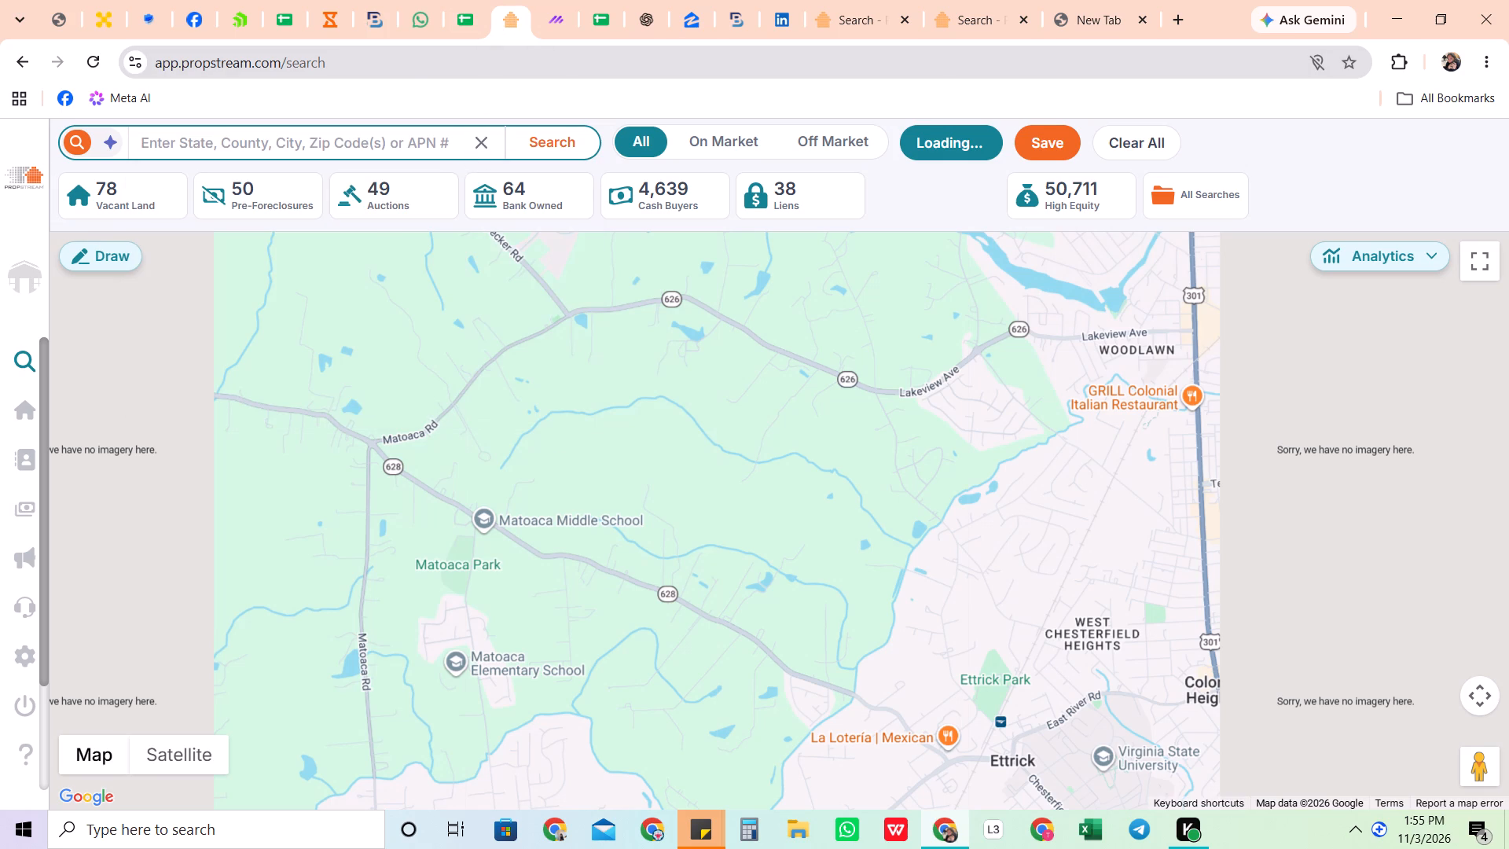
left_click(420, 135, "ctrl")
key("ctrl+v")
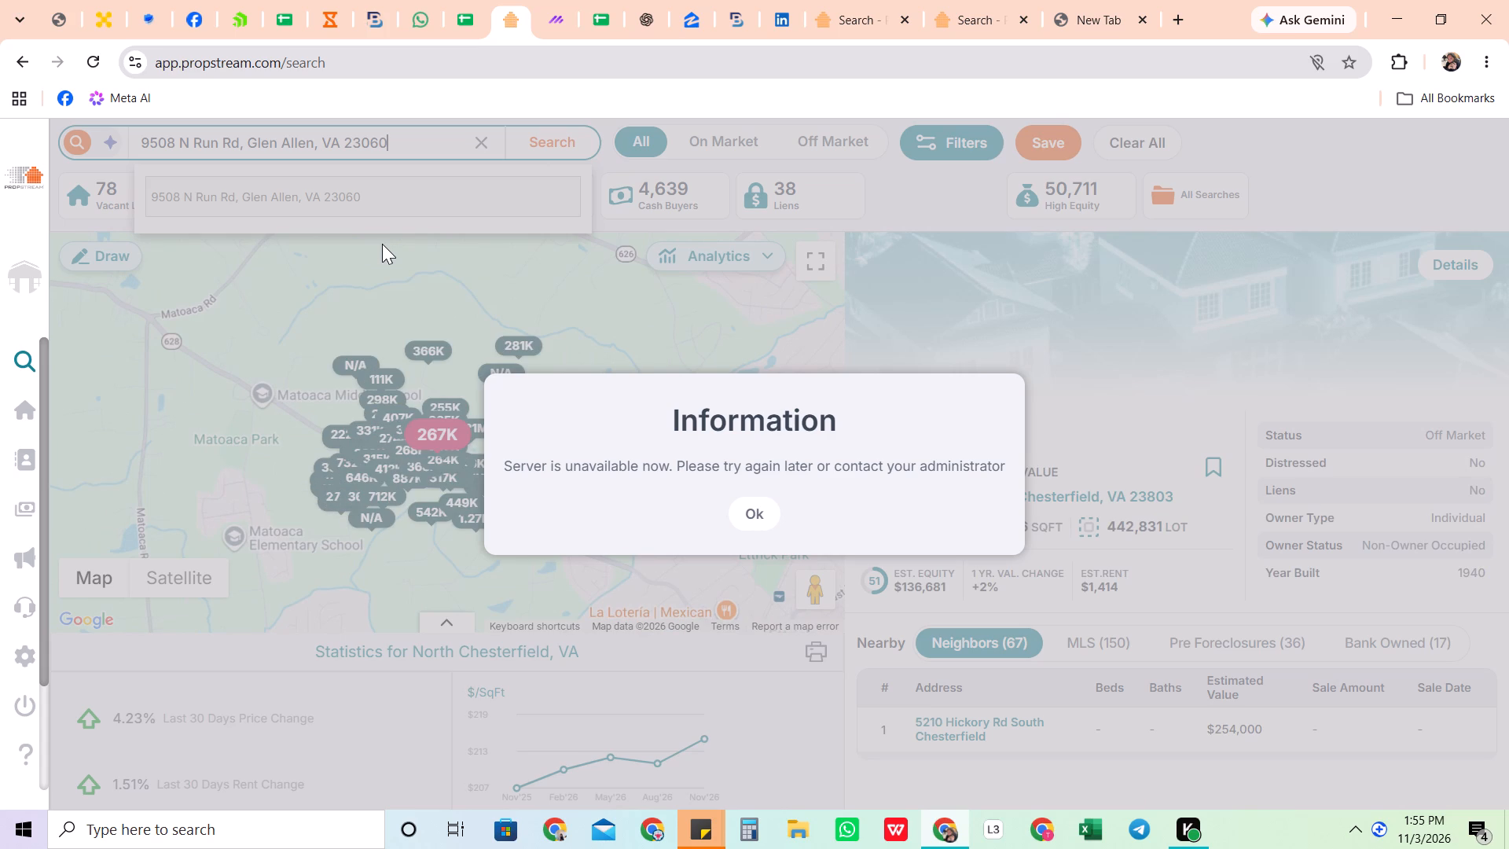
left_click(756, 511)
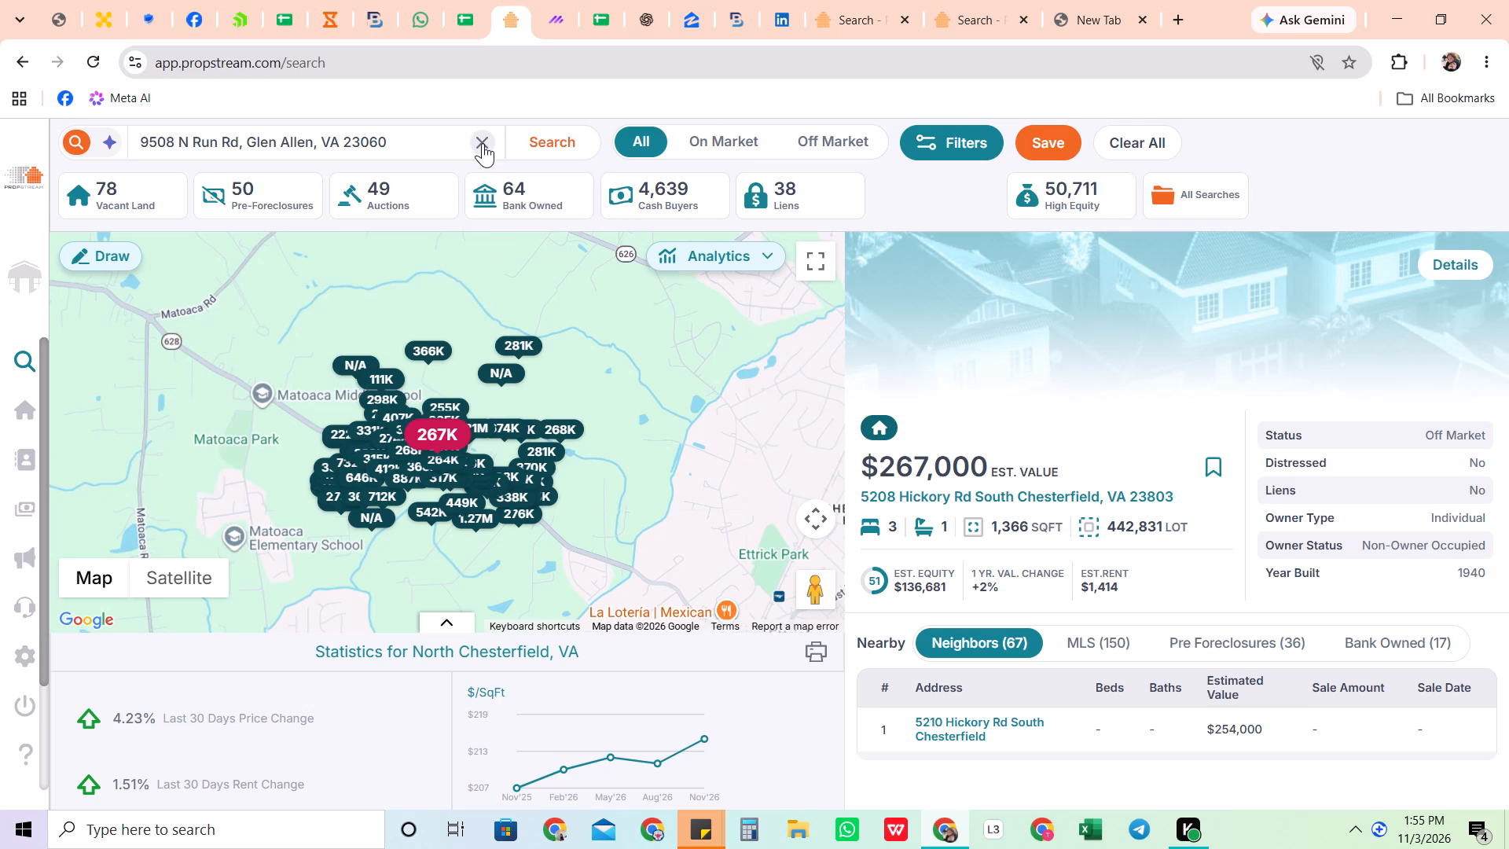
Clear the PropStream search, re-enter row 1438's address and choose the matching address suggestion.
left_click(470, 4)
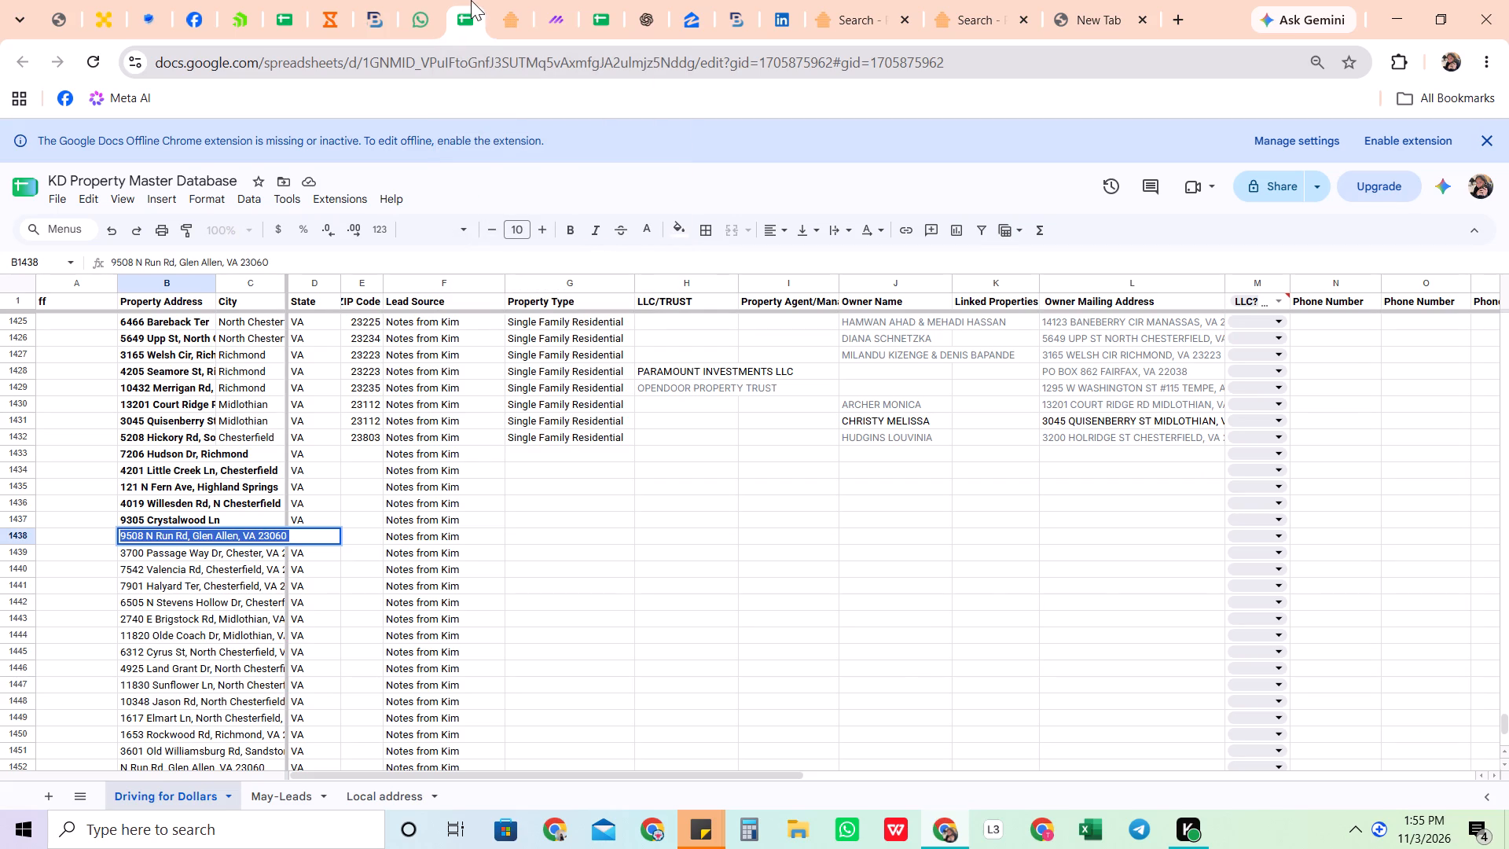
left_click(514, 24)
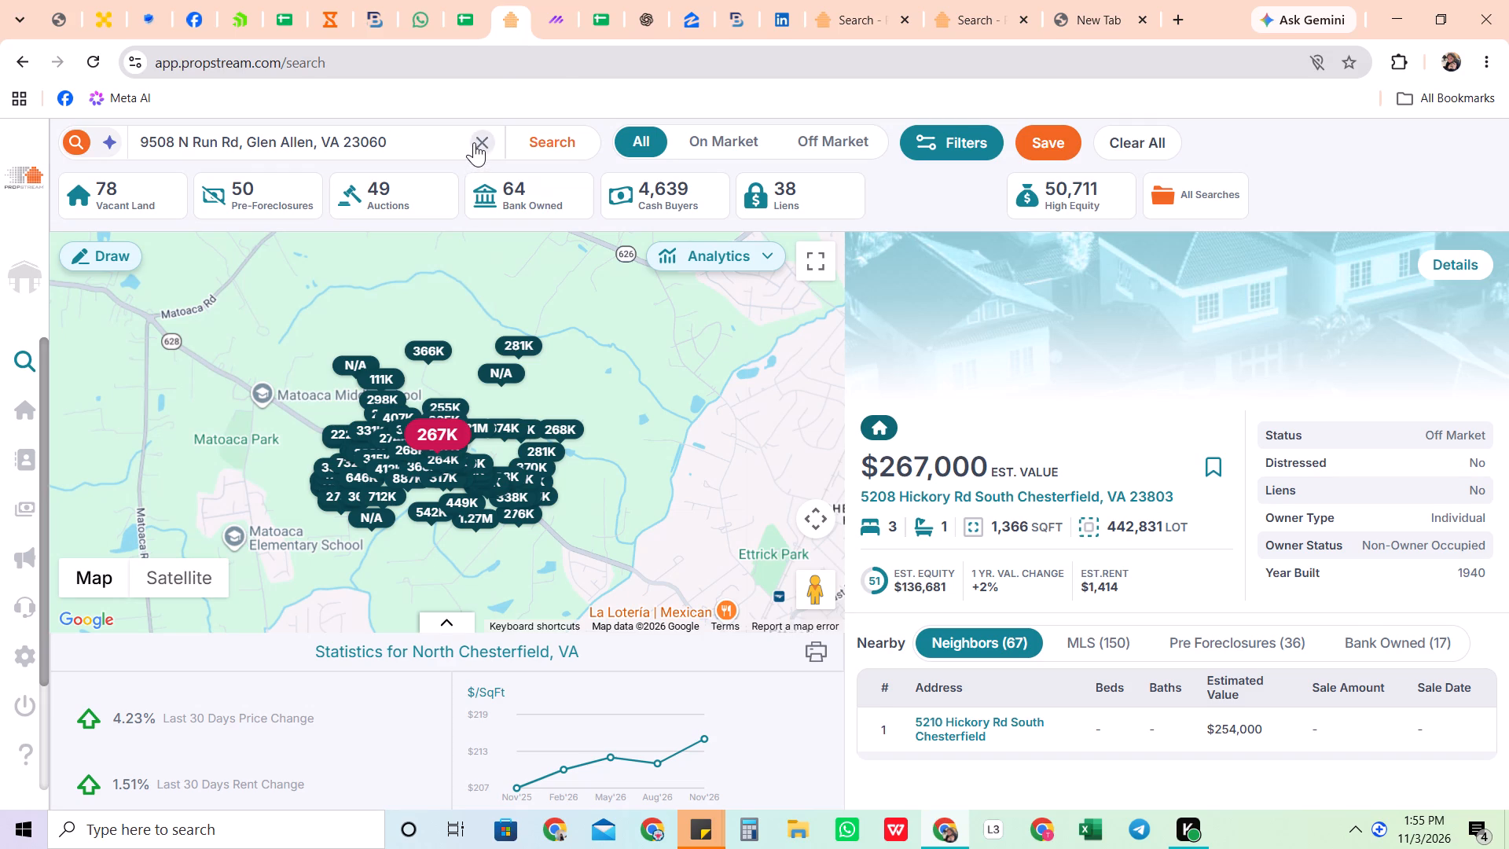
left_click(474, 142)
left_click(435, 141)
key("ctrl+v")
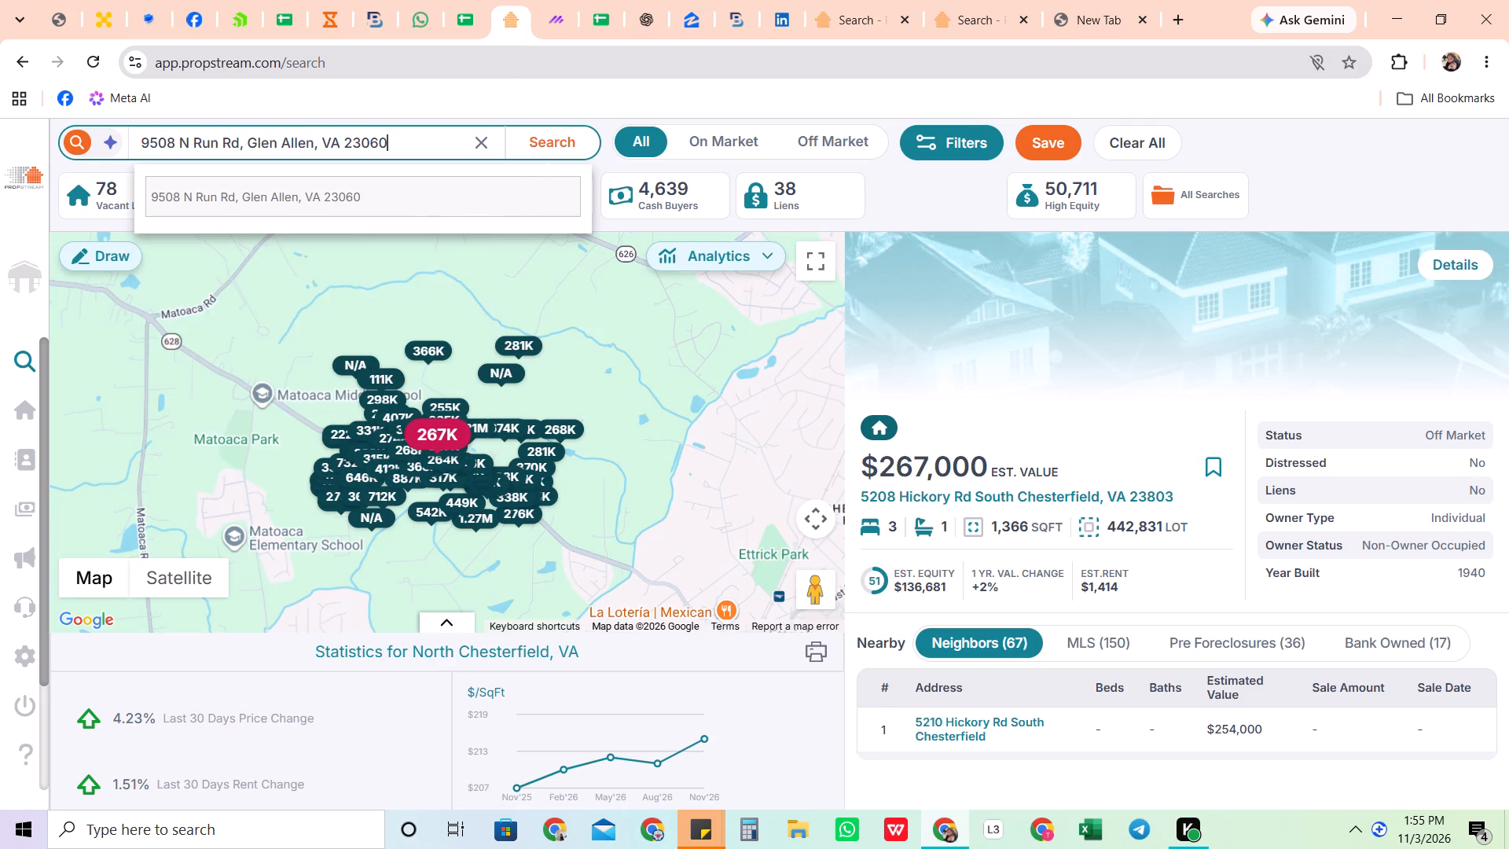
left_click(322, 194)
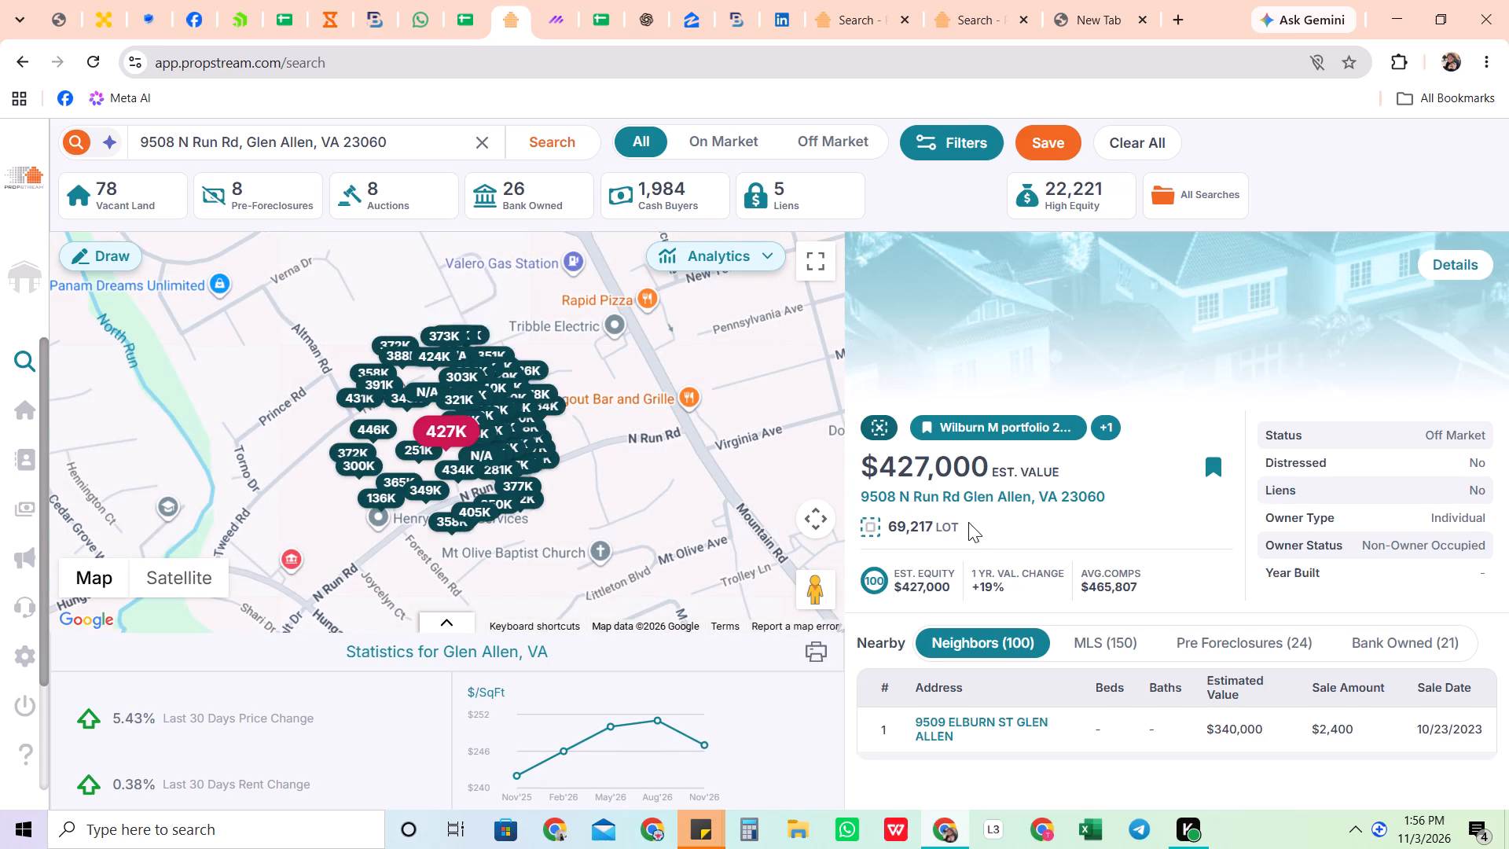
Open the found property's full details and copy the Owner 1 name into the Owner Name cell of row 1433.
left_click(972, 500)
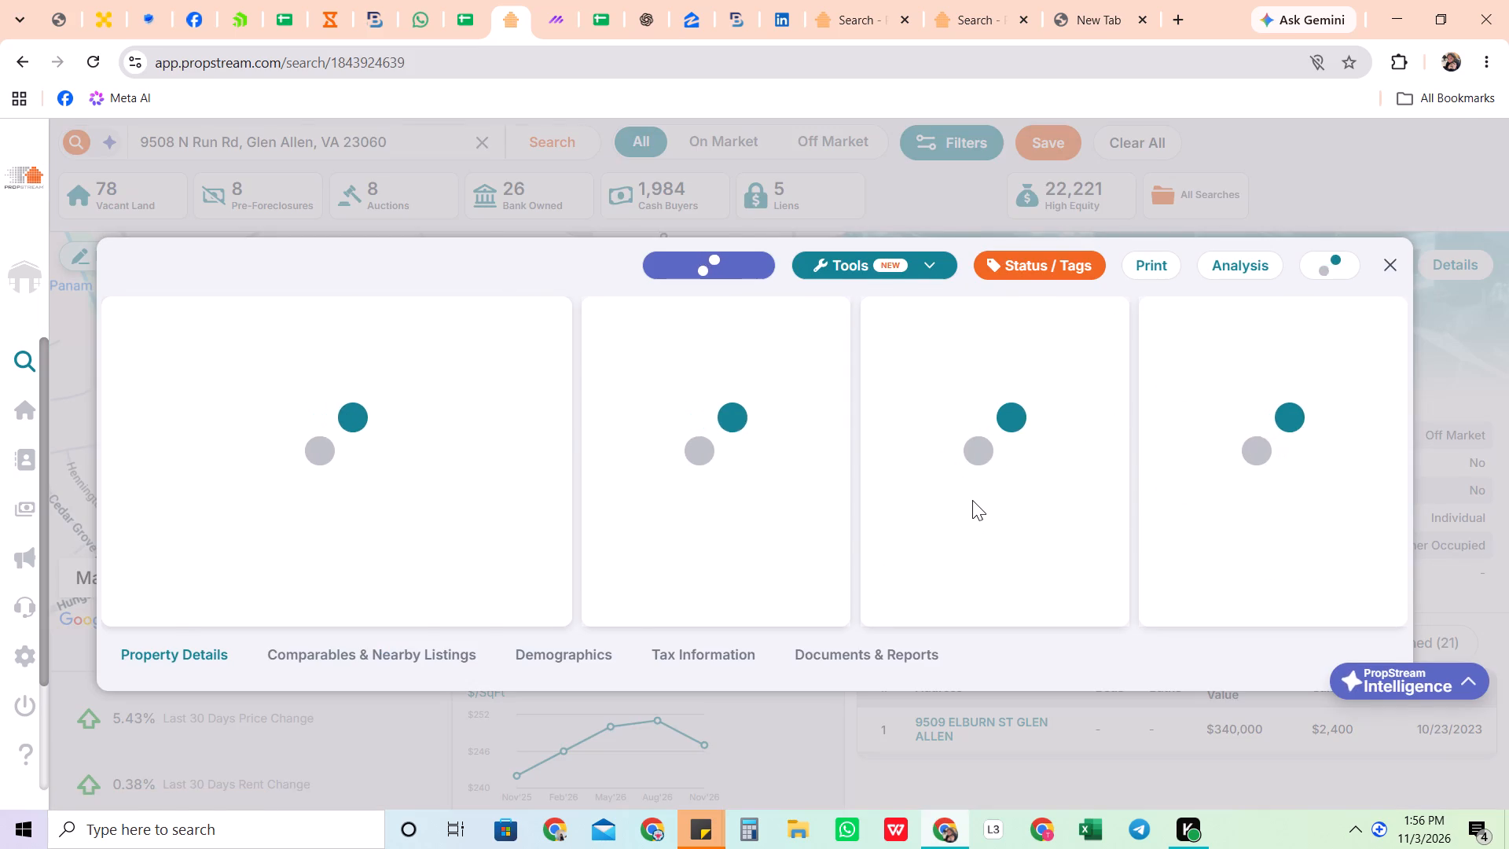
scroll(284, 541, "down", 2)
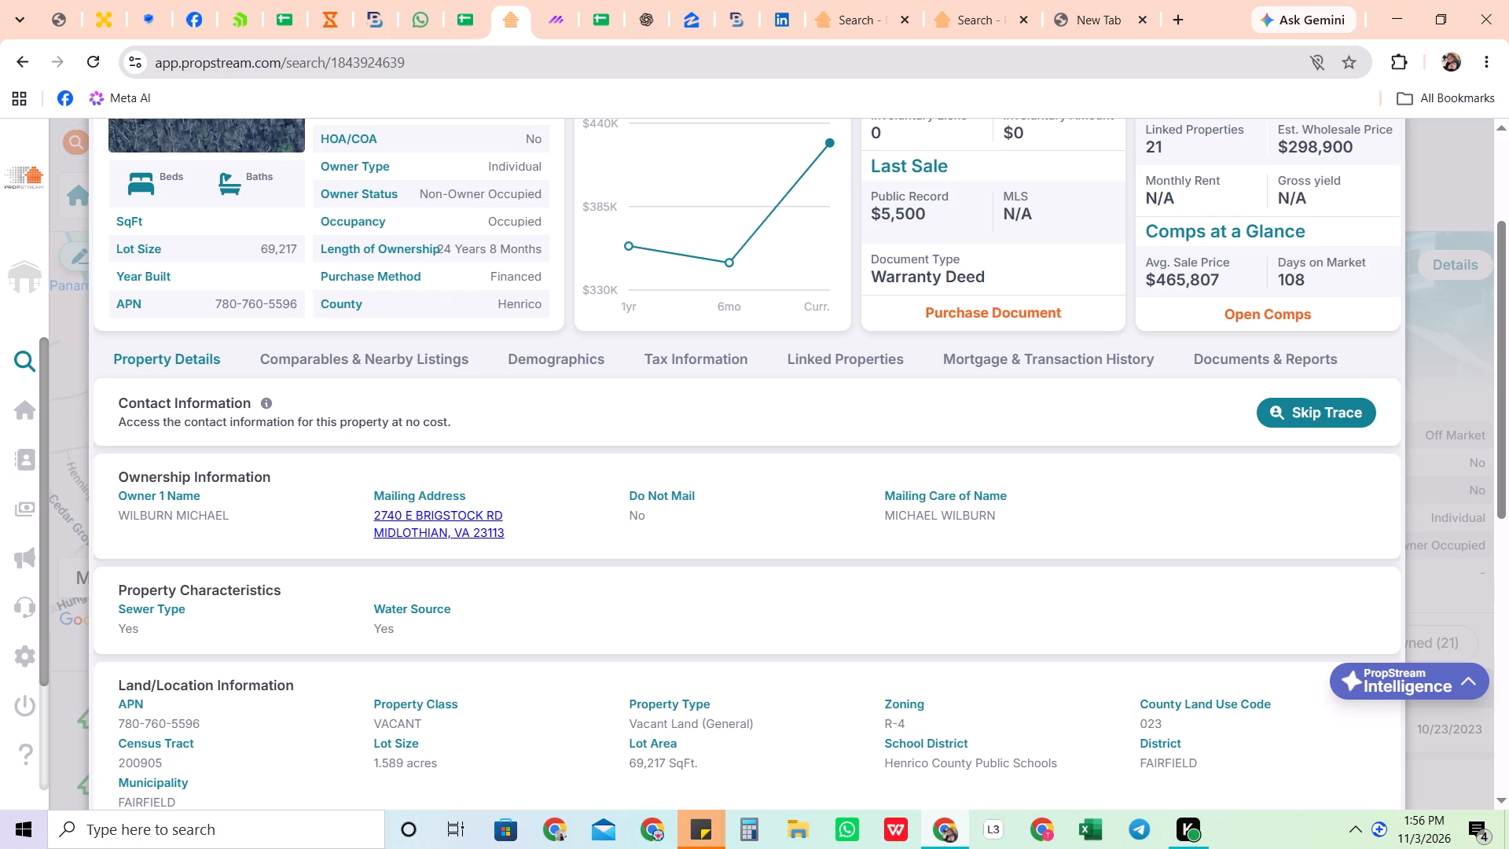
left_click_drag(235, 516, 119, 531)
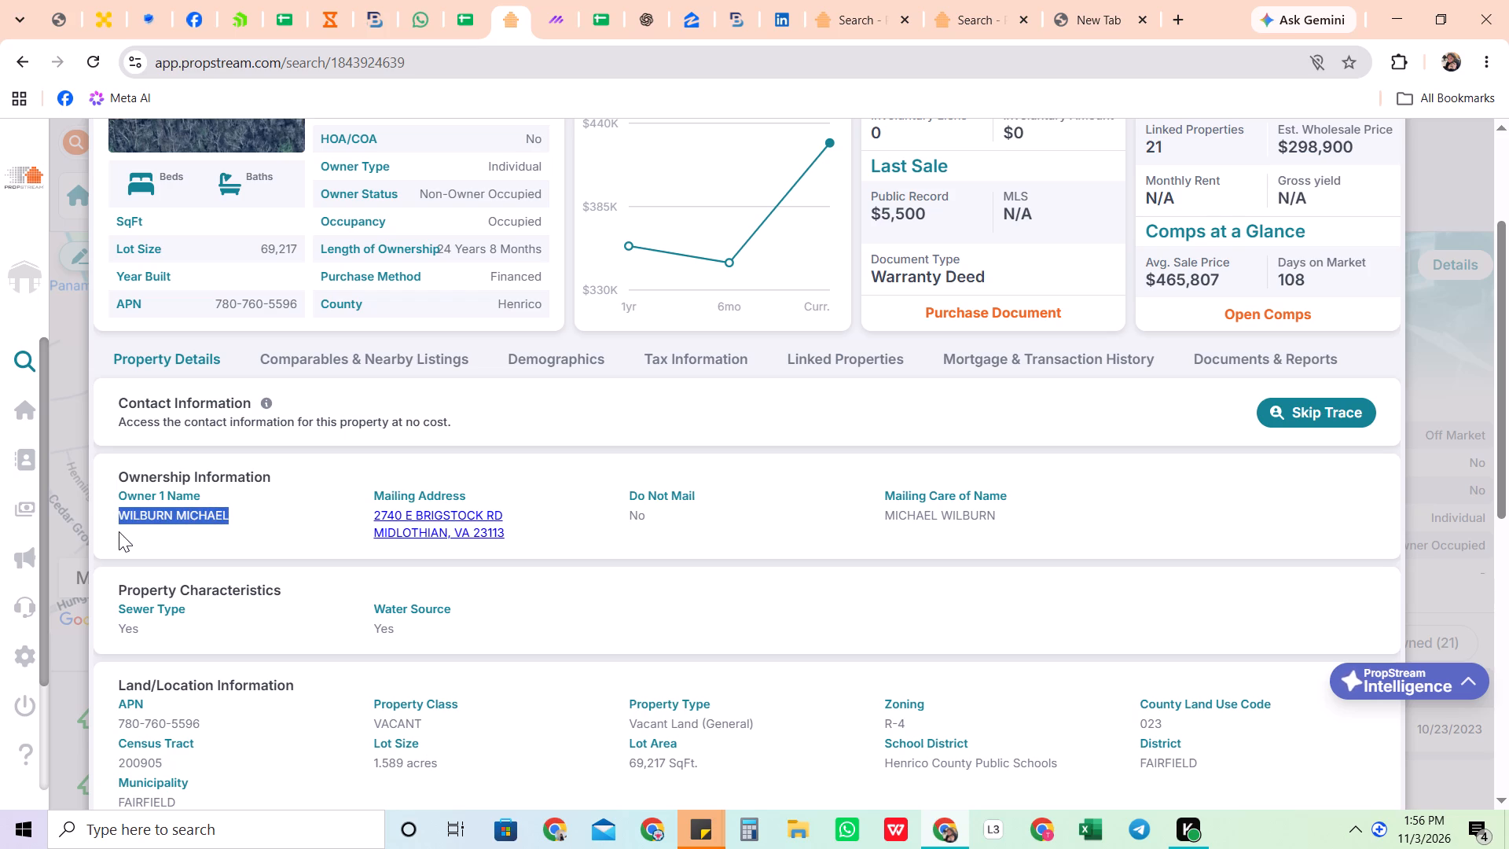
left_click_drag(119, 531, 111, 532)
key("ctrl+c")
left_click(470, 18)
left_click(885, 451)
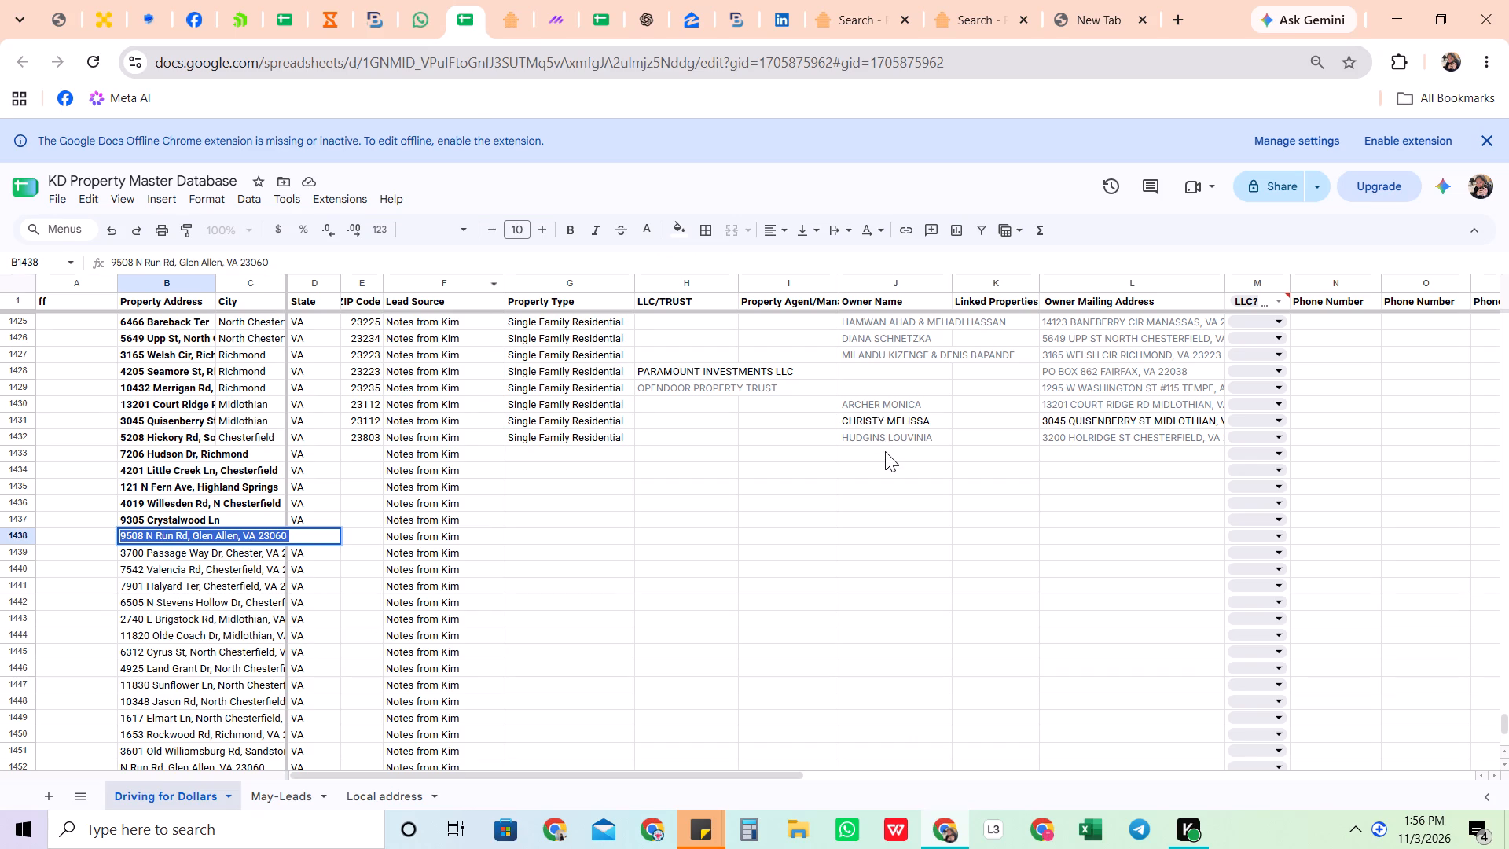
left_click(885, 451)
key("ctrl+v")
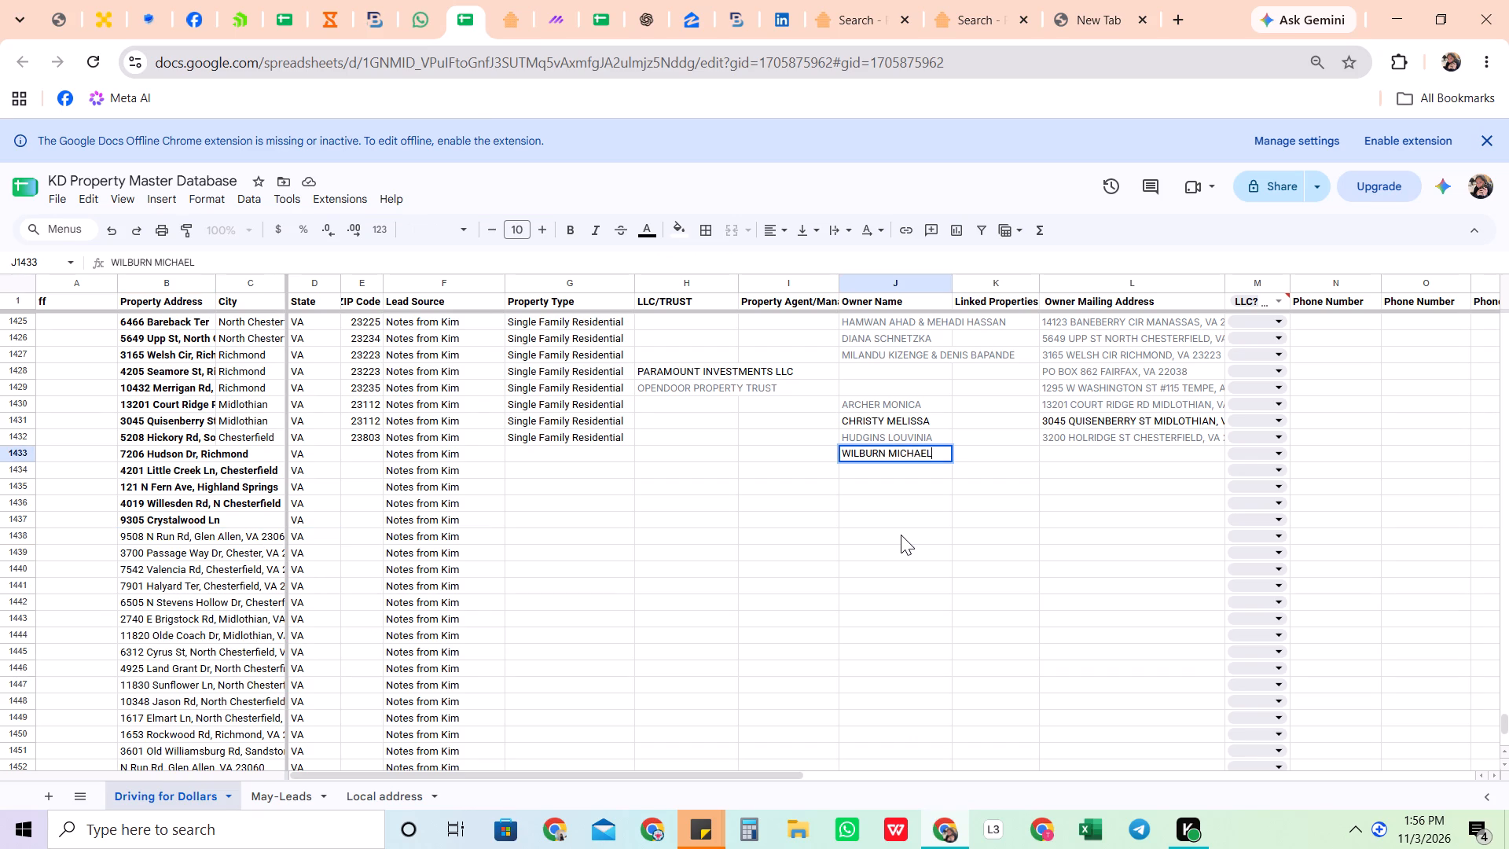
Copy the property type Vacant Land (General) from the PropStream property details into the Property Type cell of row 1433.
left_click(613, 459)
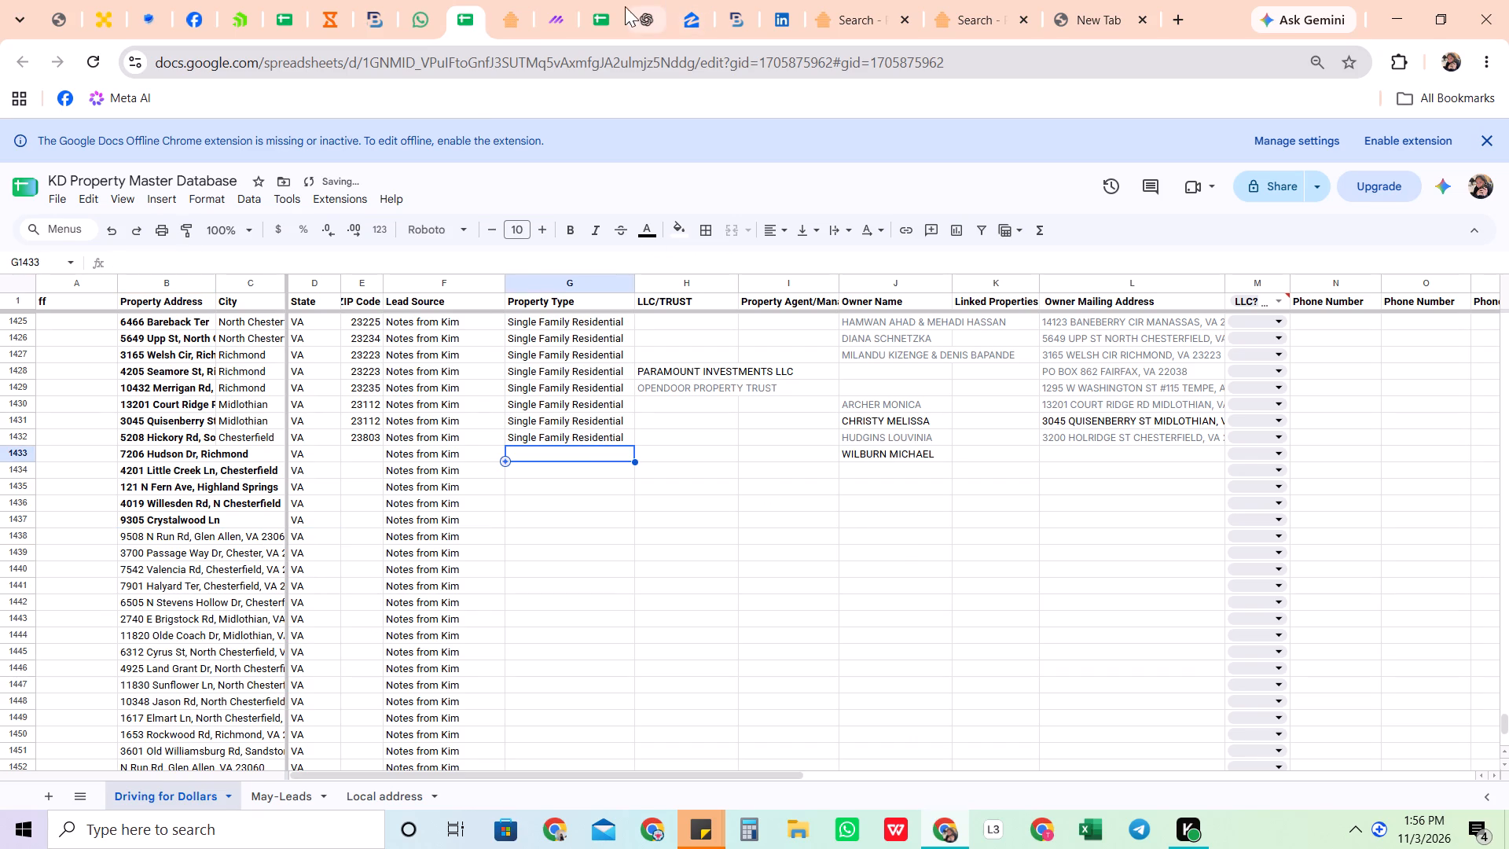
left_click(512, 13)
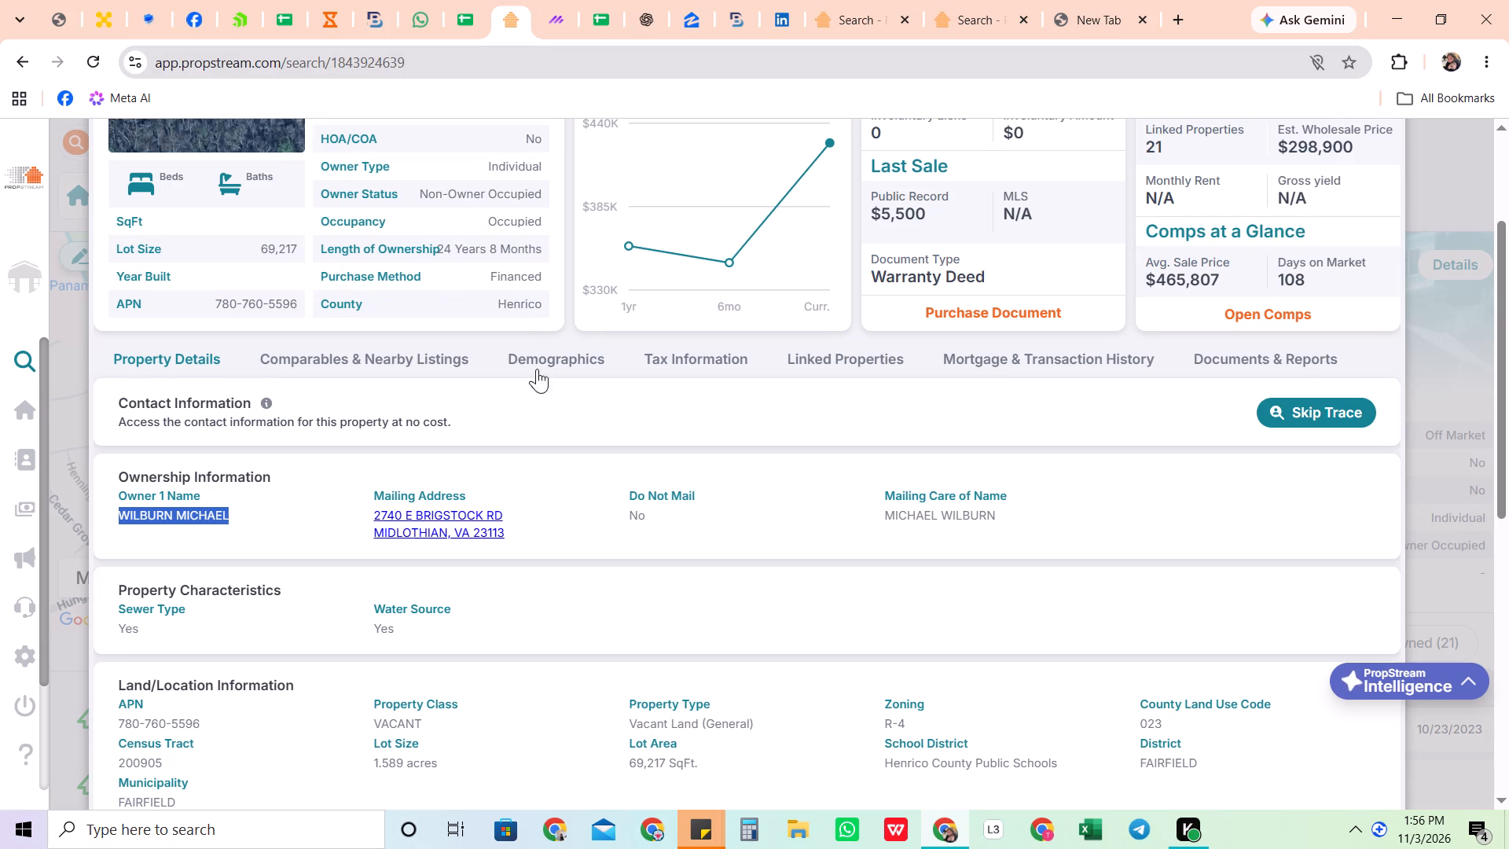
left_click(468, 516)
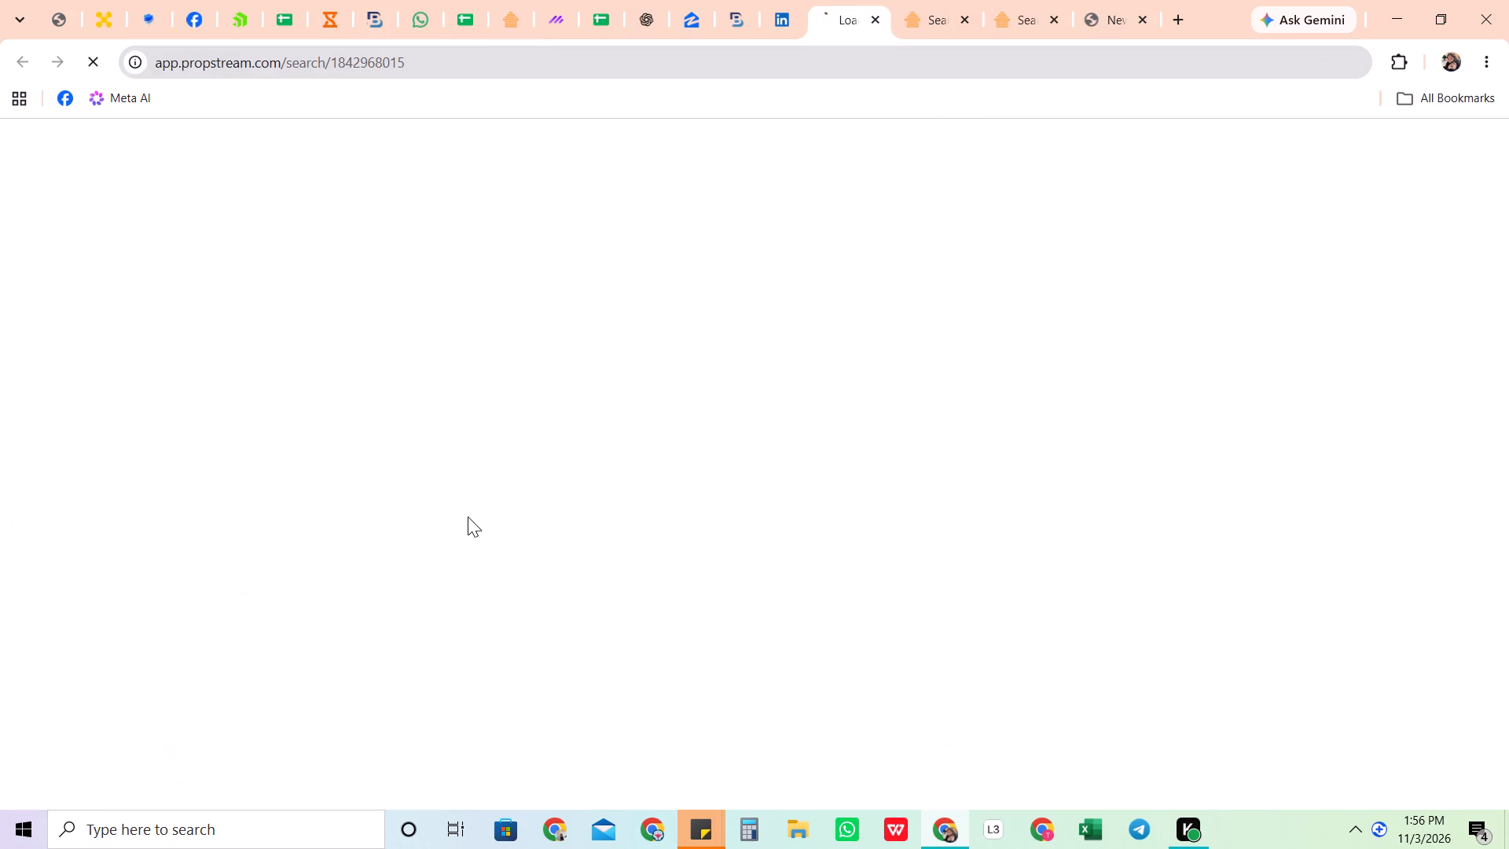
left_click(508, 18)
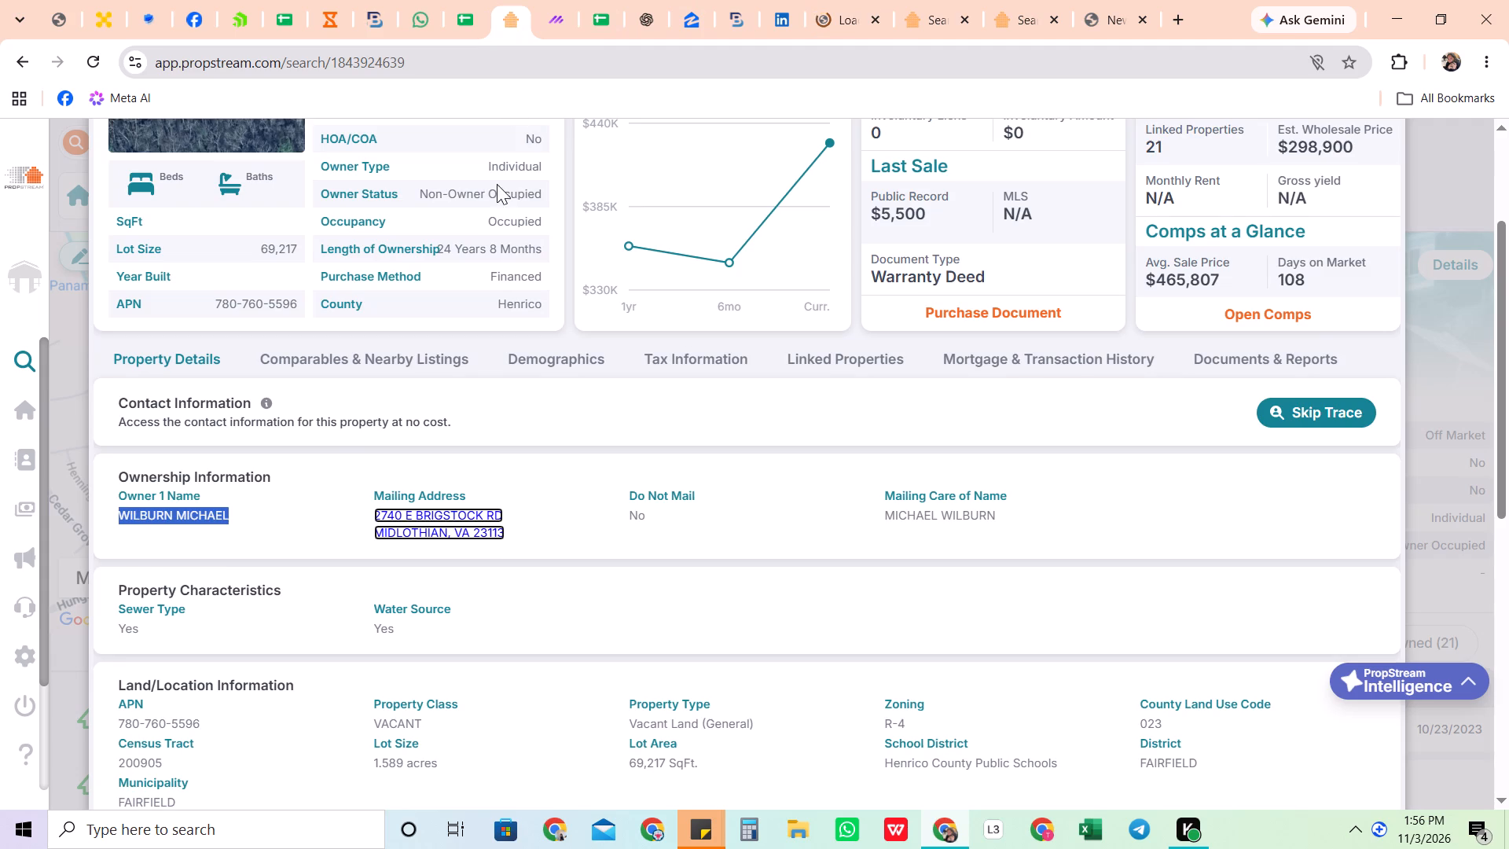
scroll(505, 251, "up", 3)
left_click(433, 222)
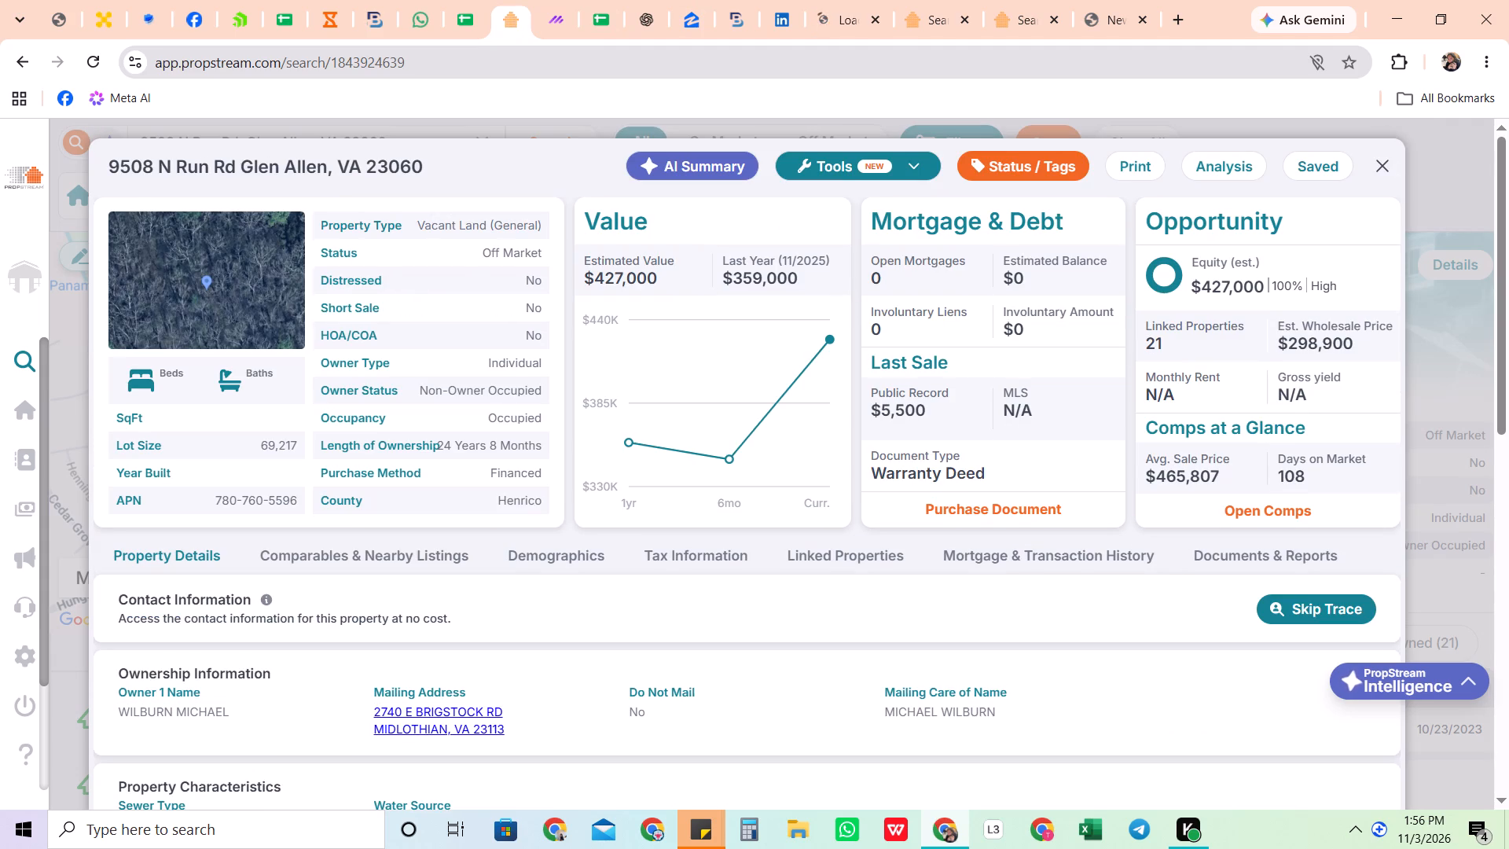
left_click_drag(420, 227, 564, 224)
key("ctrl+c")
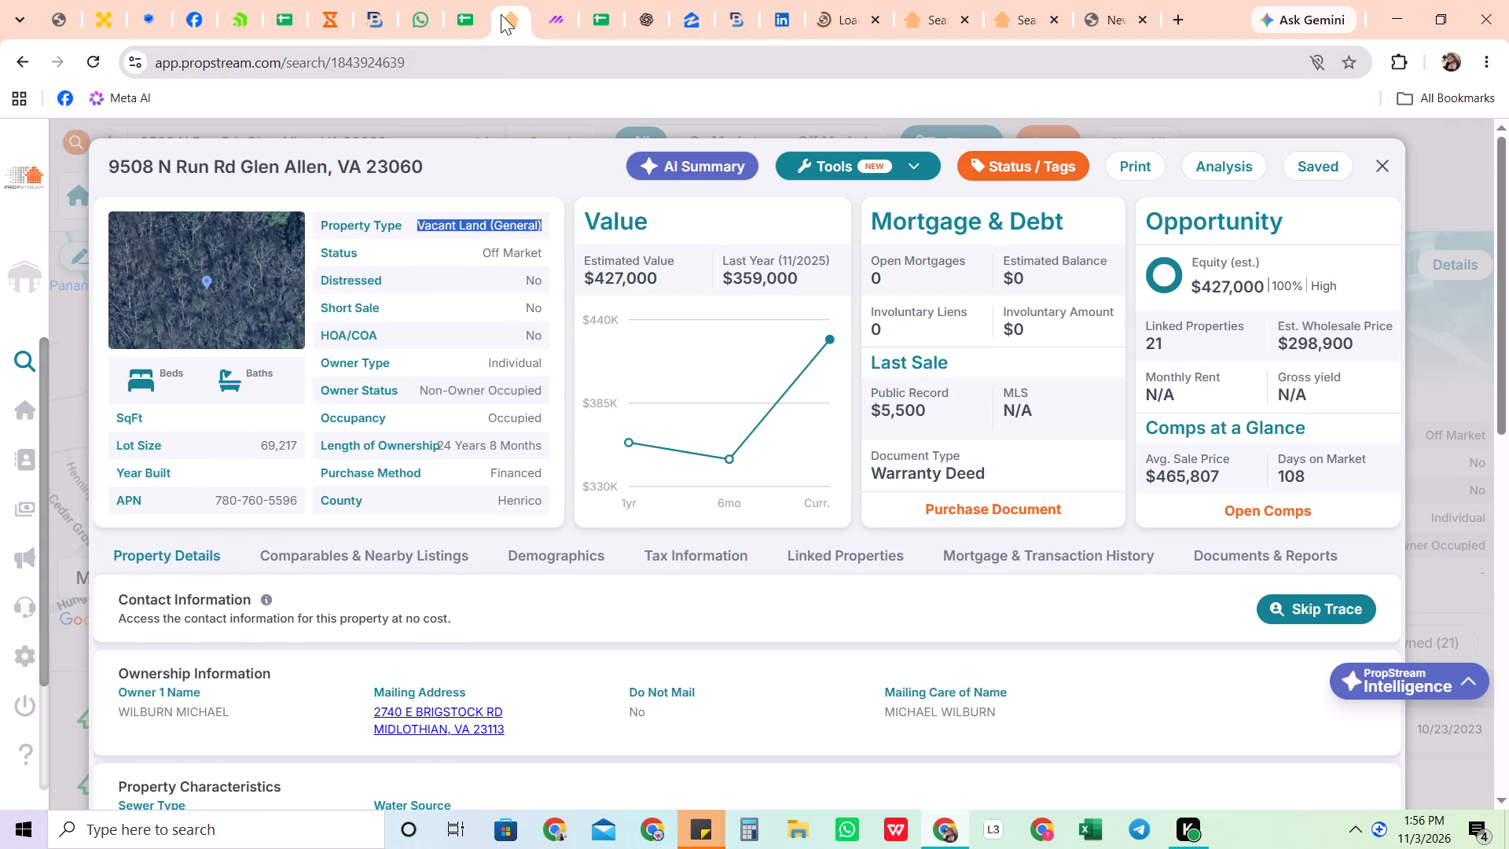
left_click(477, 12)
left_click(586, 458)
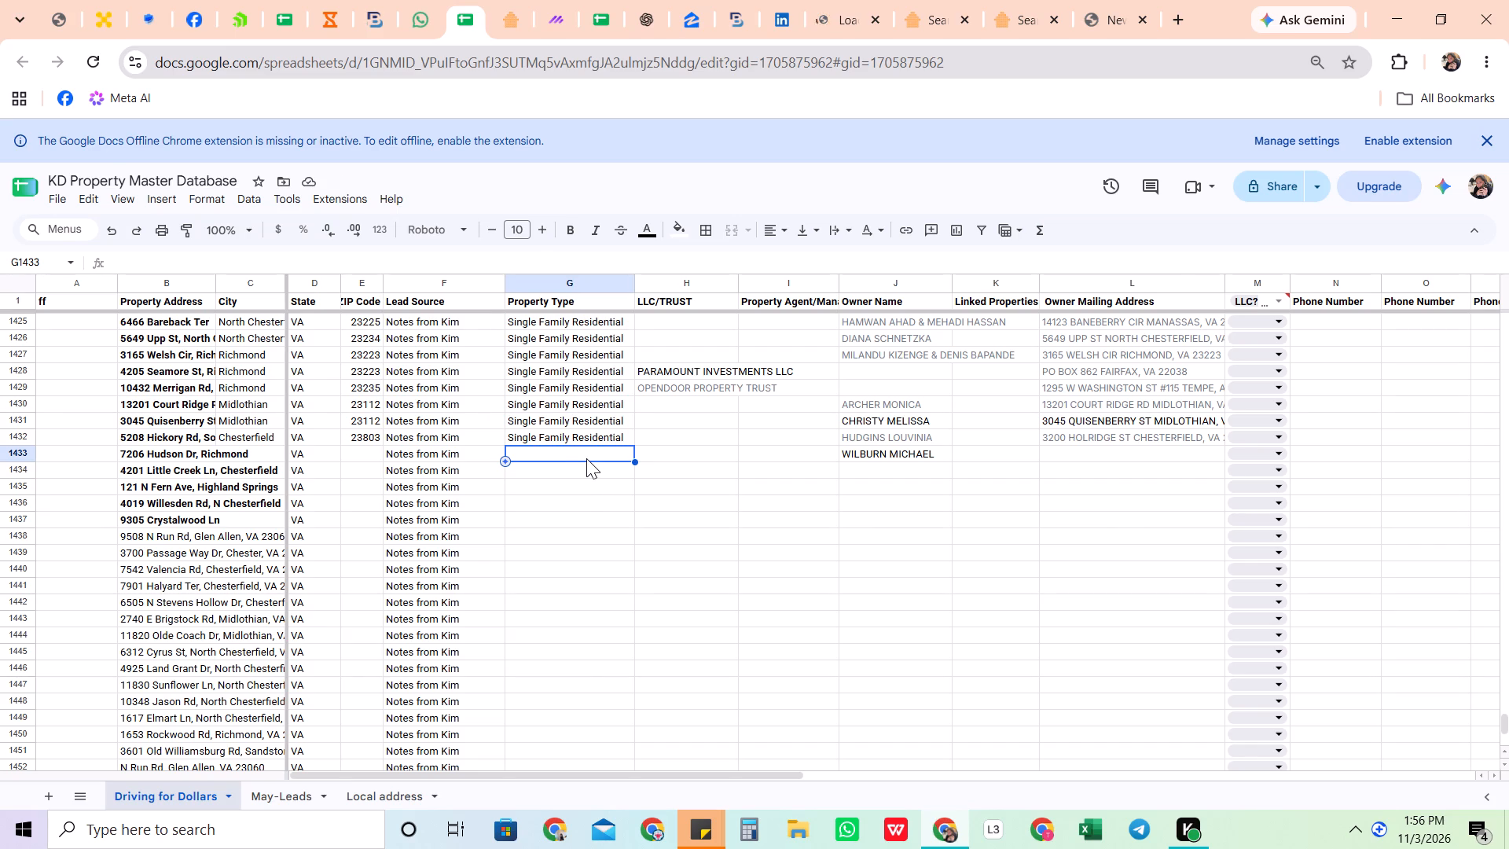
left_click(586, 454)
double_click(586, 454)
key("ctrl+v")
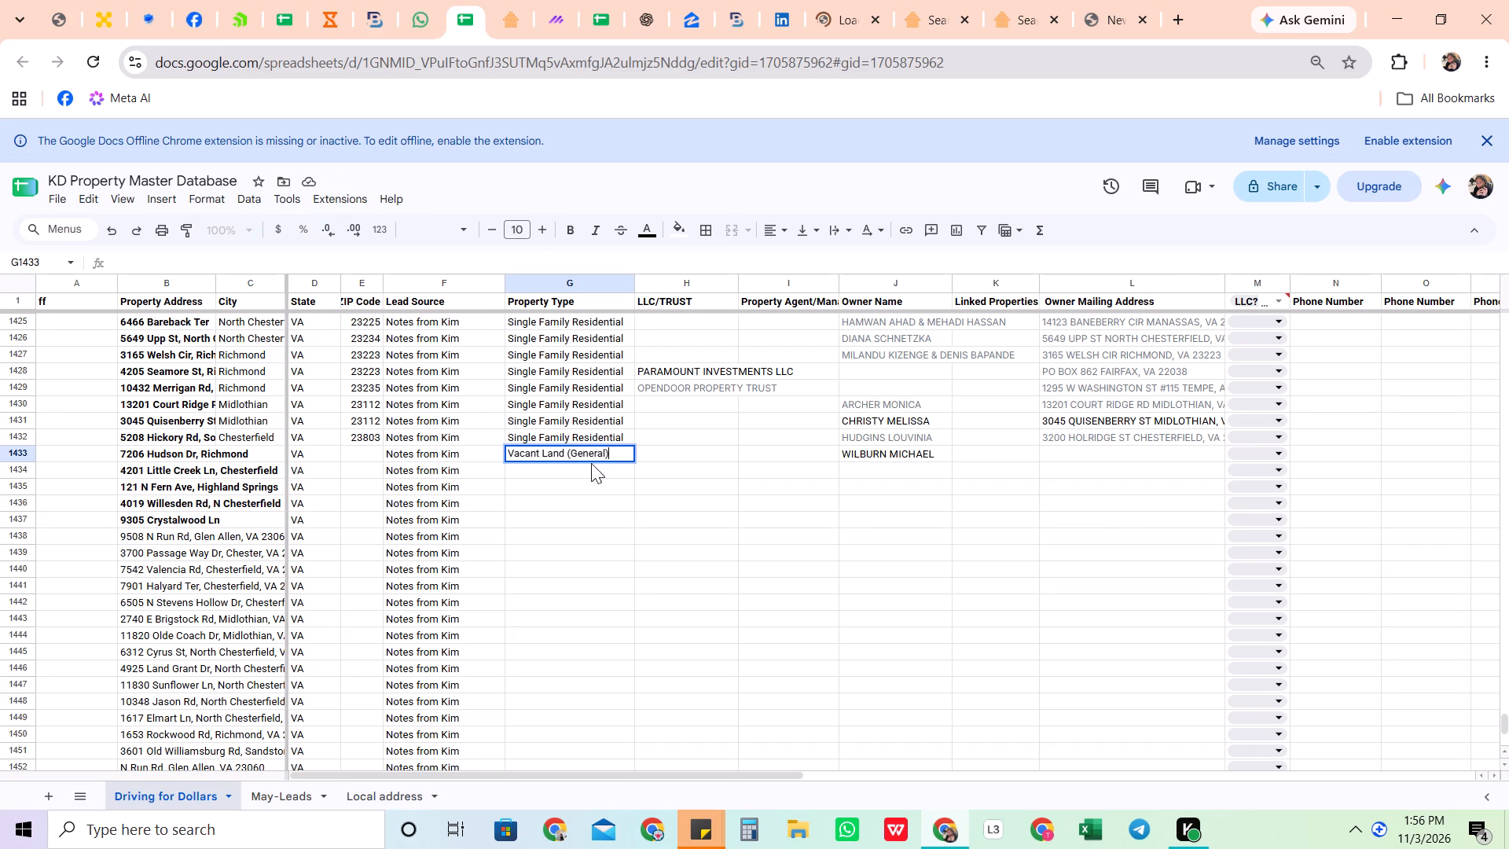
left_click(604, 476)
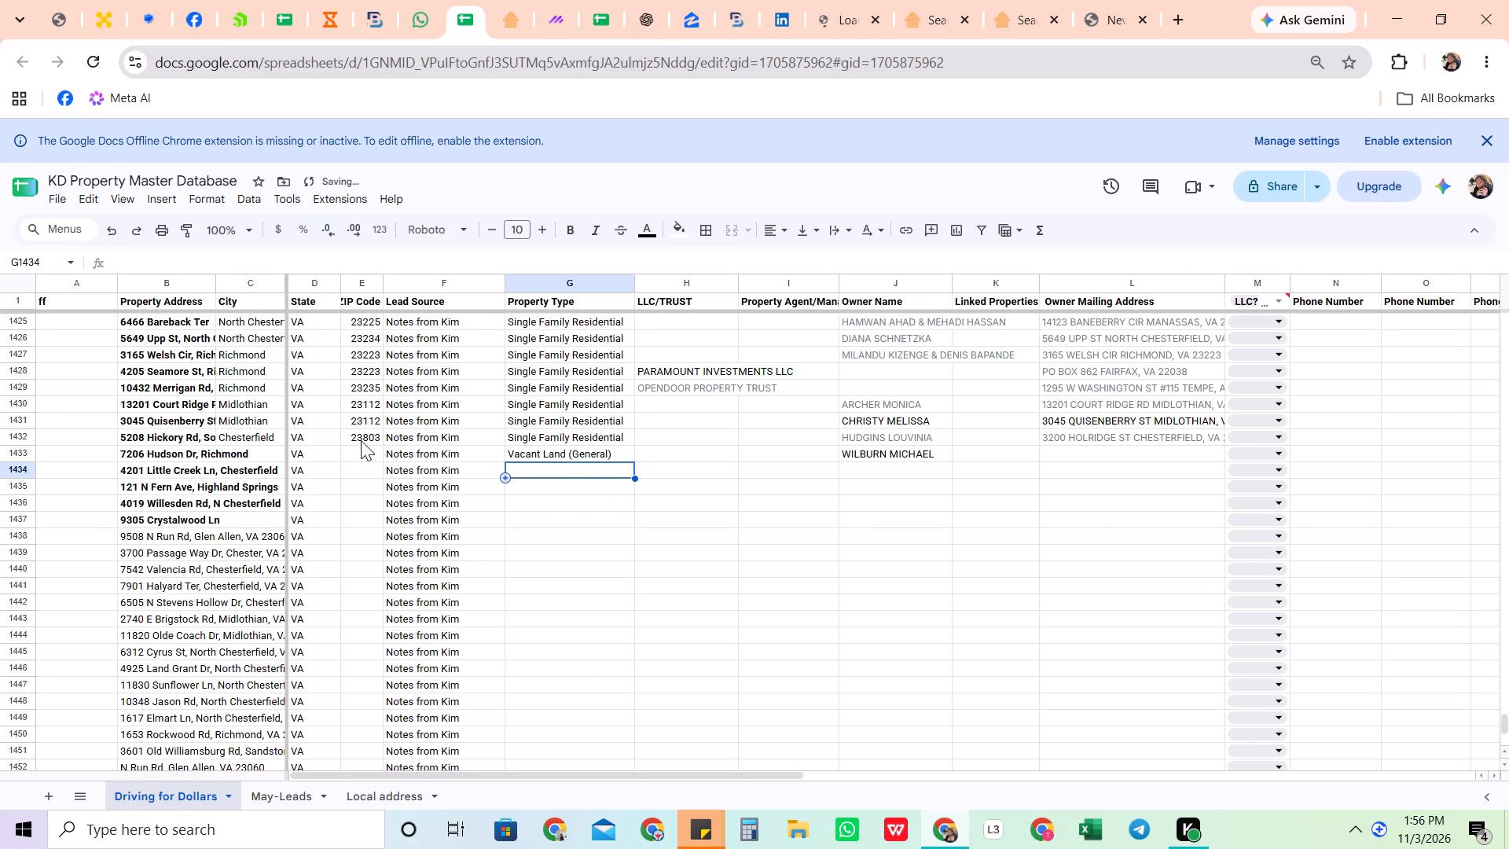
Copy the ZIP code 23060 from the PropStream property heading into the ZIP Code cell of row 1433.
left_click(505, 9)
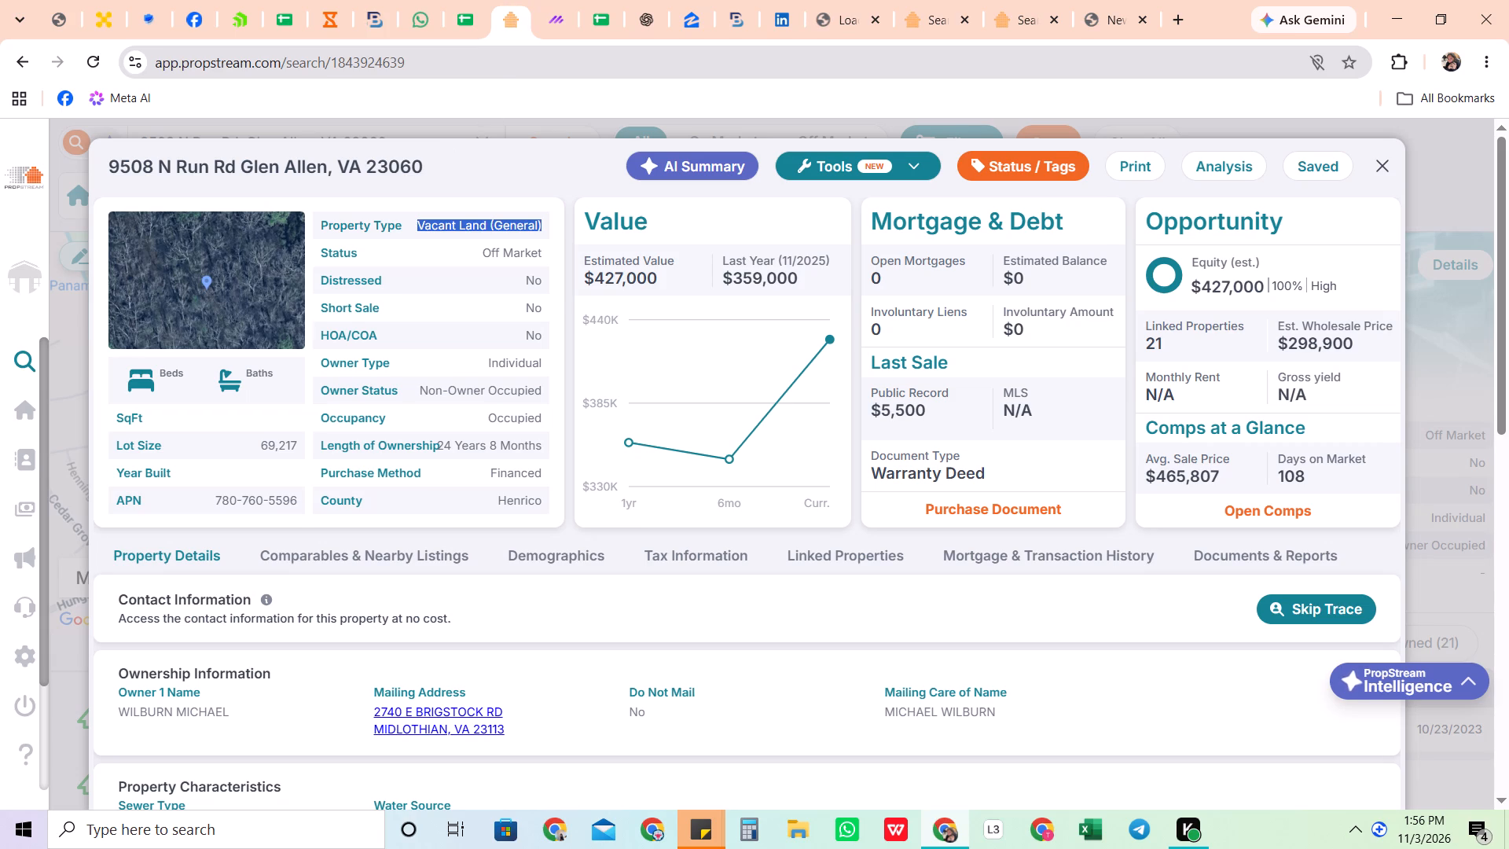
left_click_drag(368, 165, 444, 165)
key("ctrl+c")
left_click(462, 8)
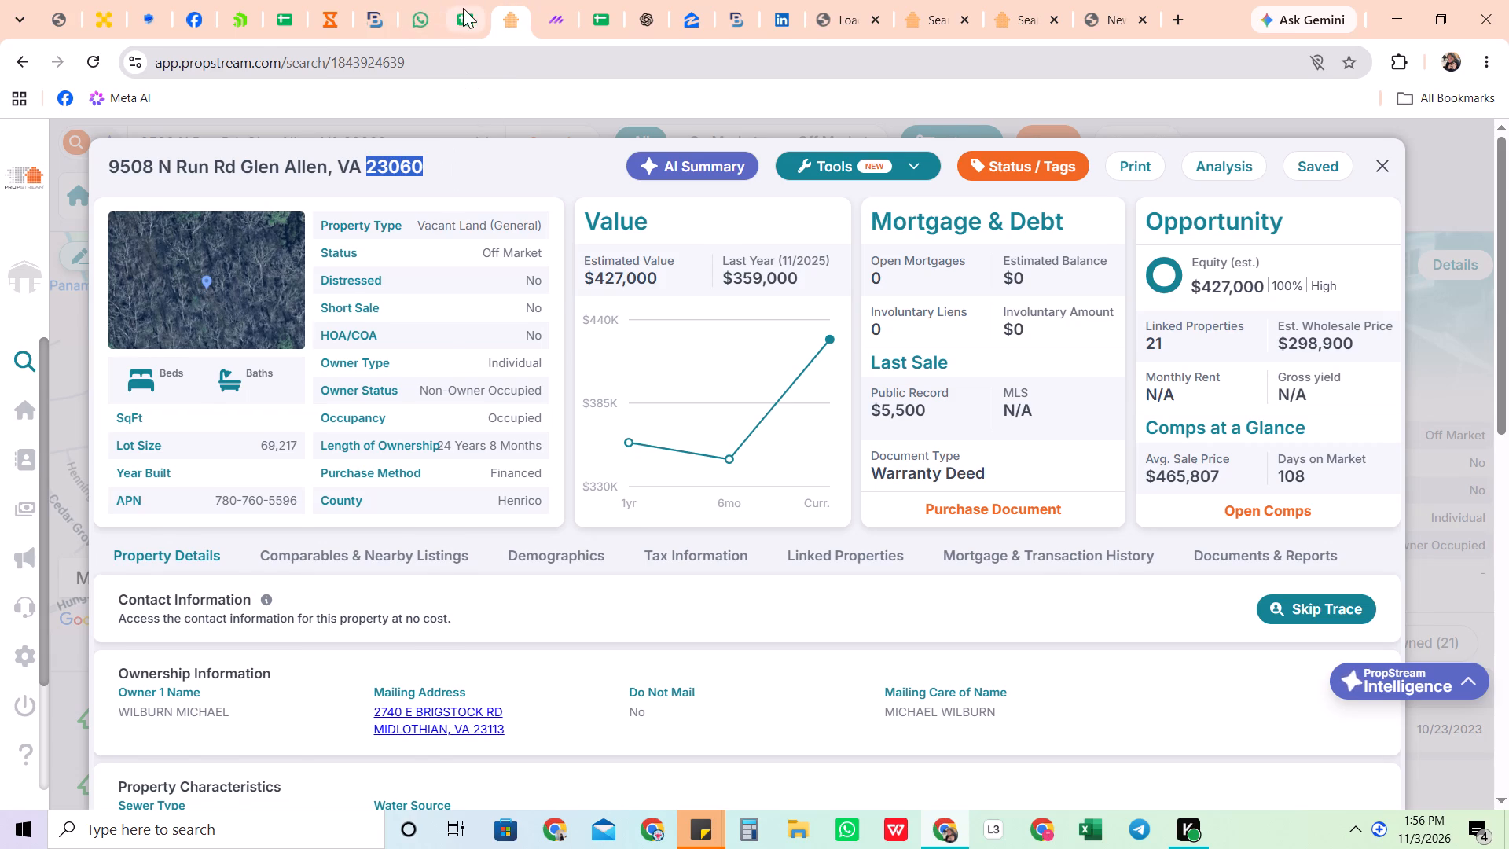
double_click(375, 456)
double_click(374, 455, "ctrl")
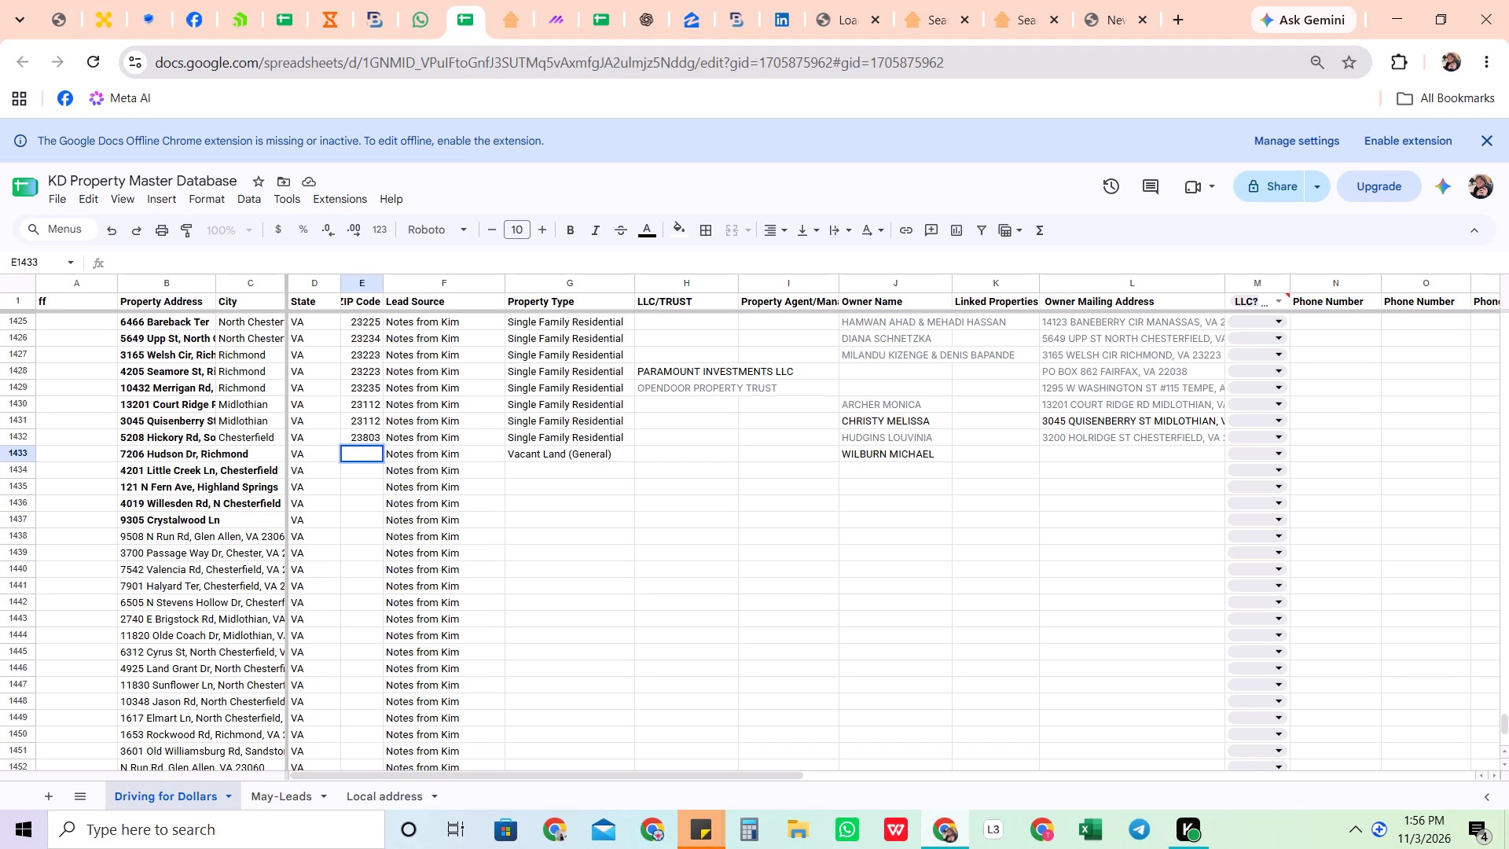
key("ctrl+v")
Compare the addresses in rows 1433 and 1434 of the sheet with the property open in PropStream.
left_click(505, 24)
left_click(475, 21)
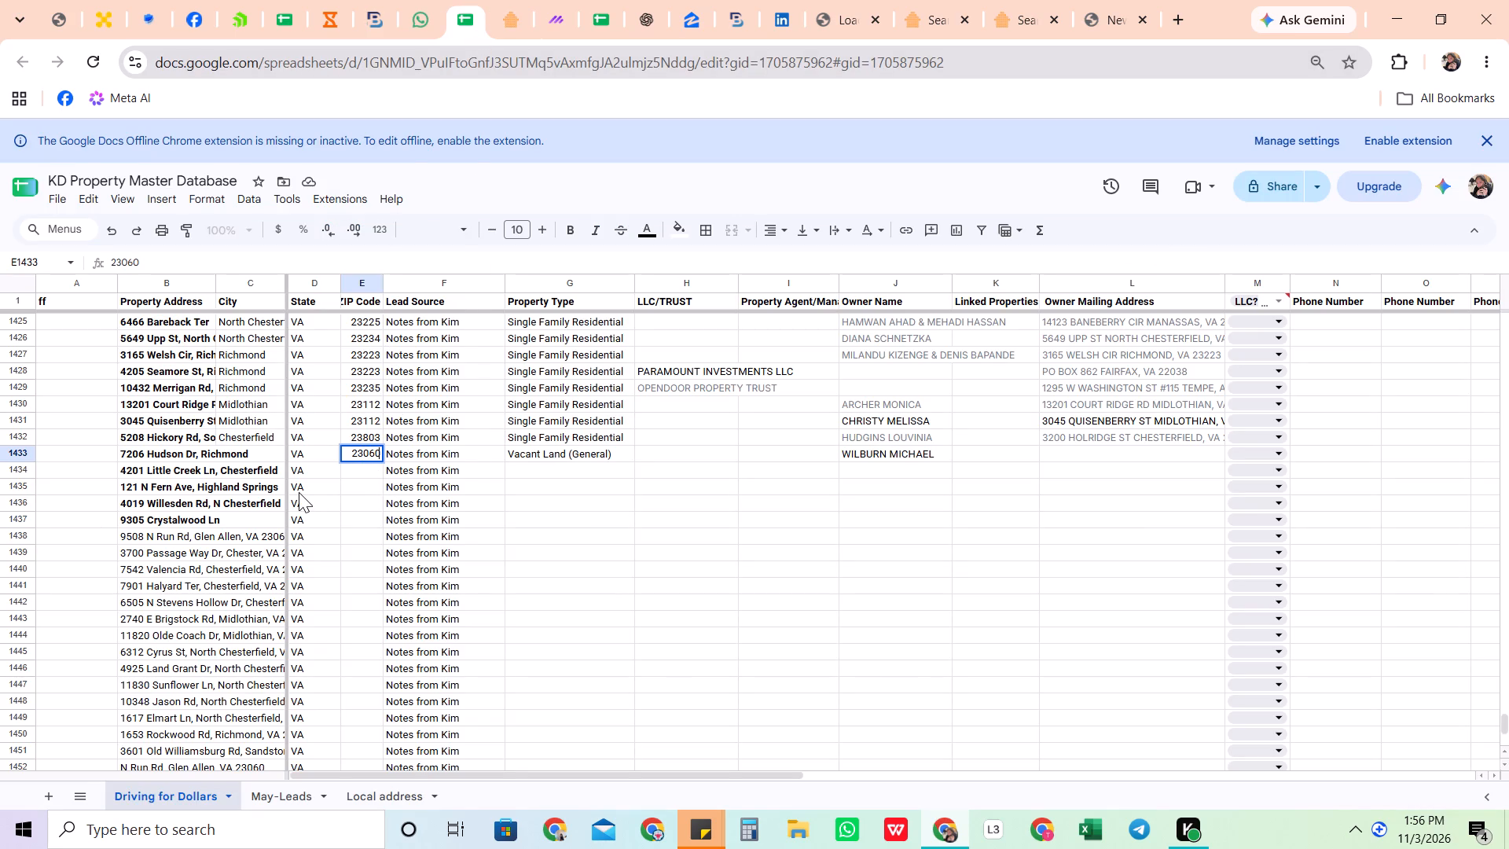
scroll(249, 511, "up", 2)
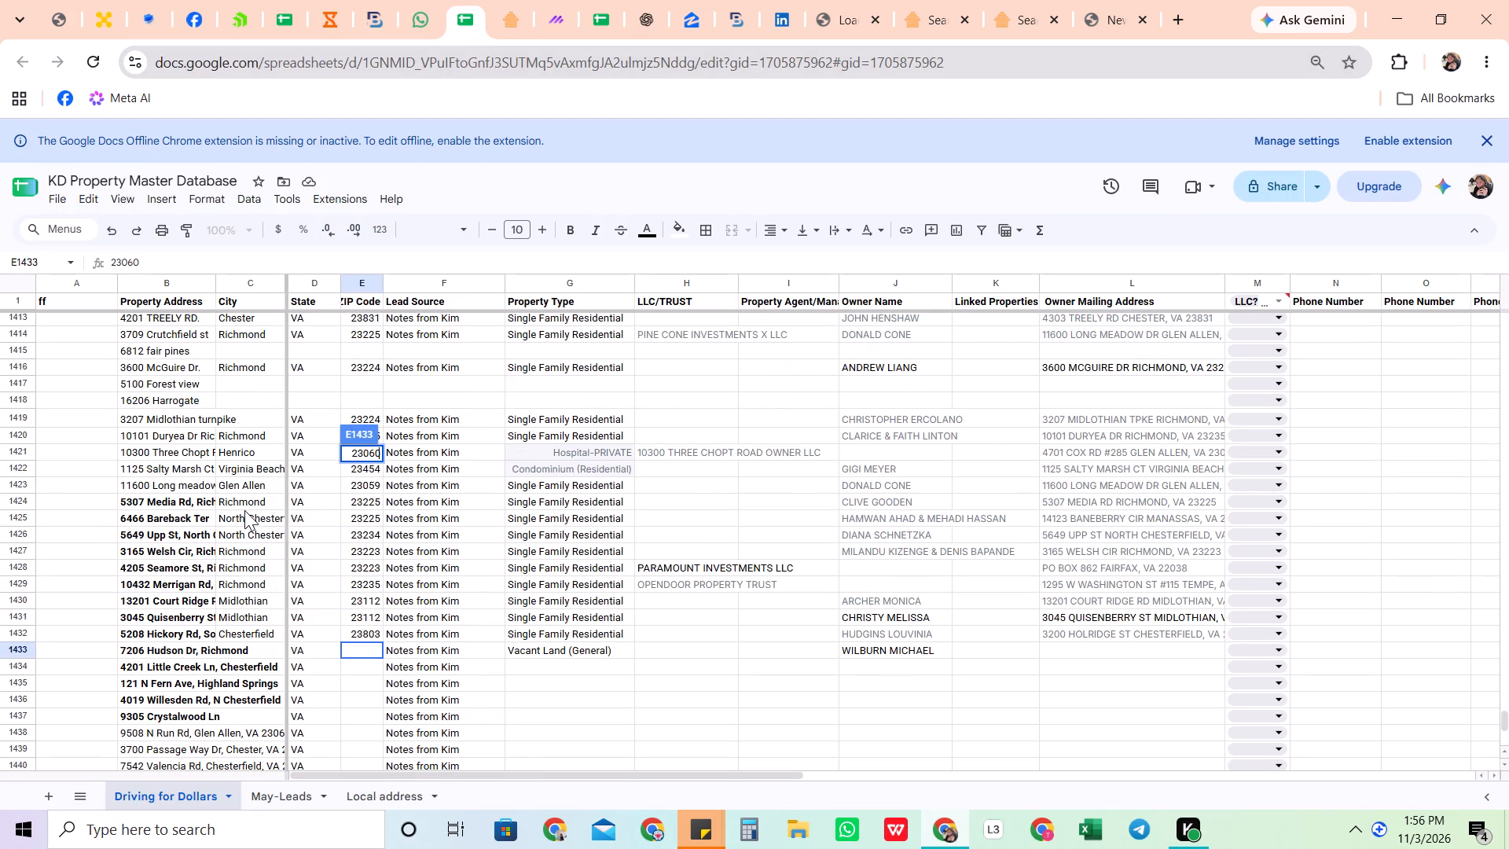
scroll(244, 508, "down", 1)
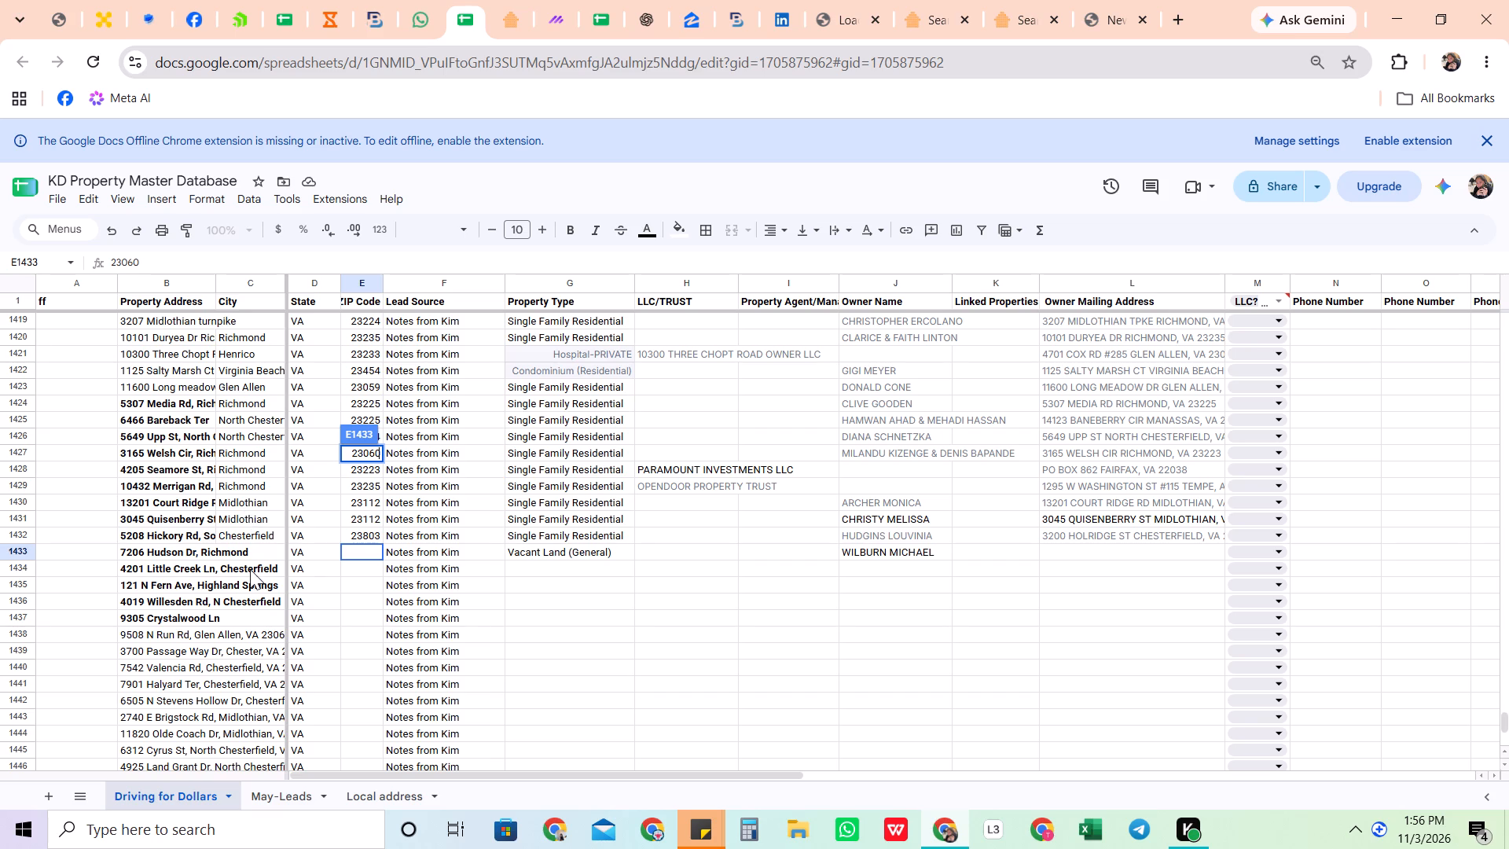
left_click(257, 567)
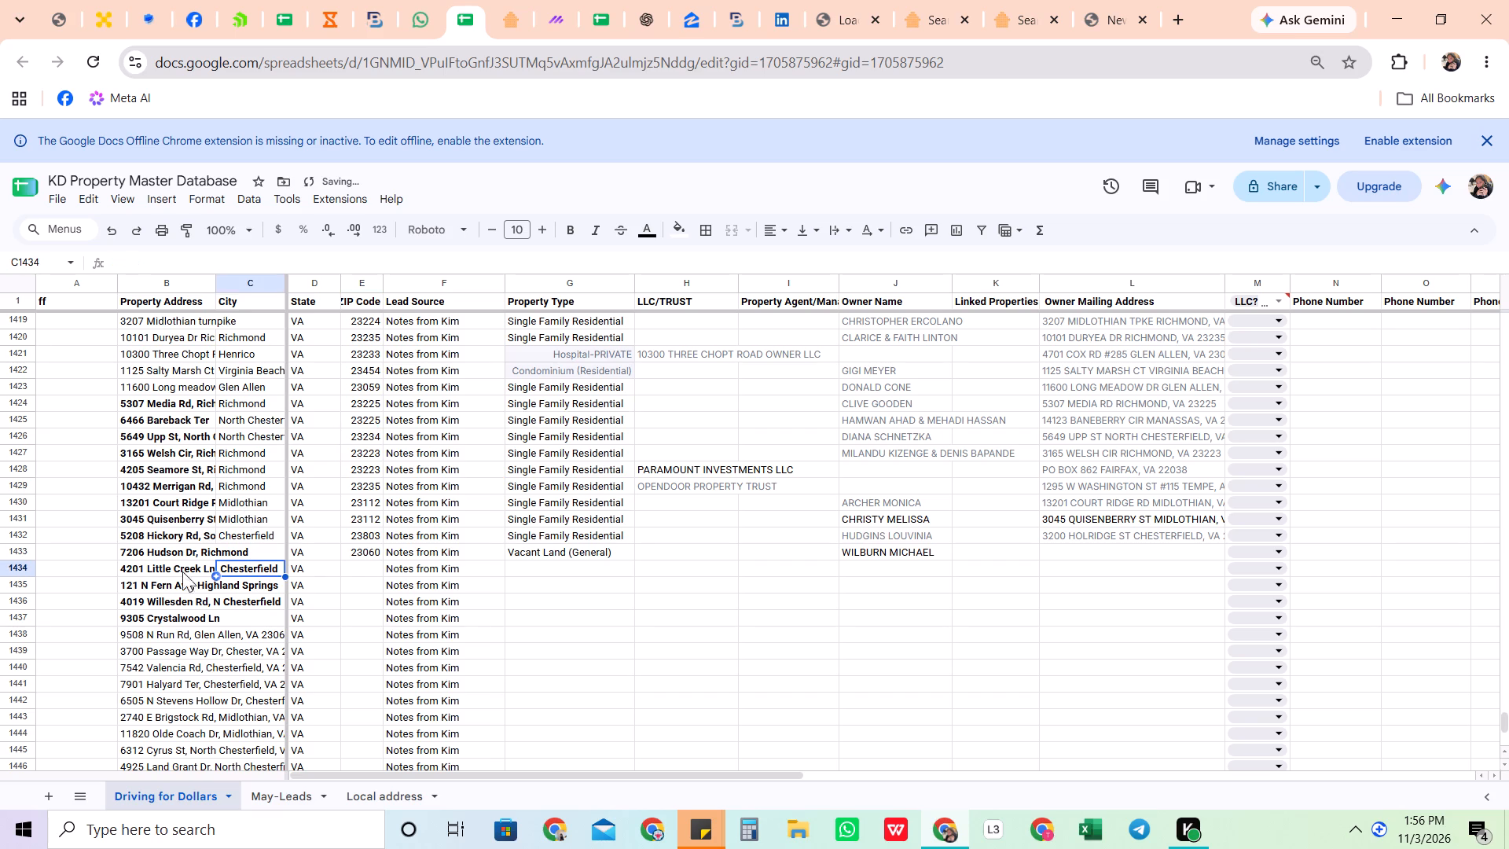
double_click(162, 572)
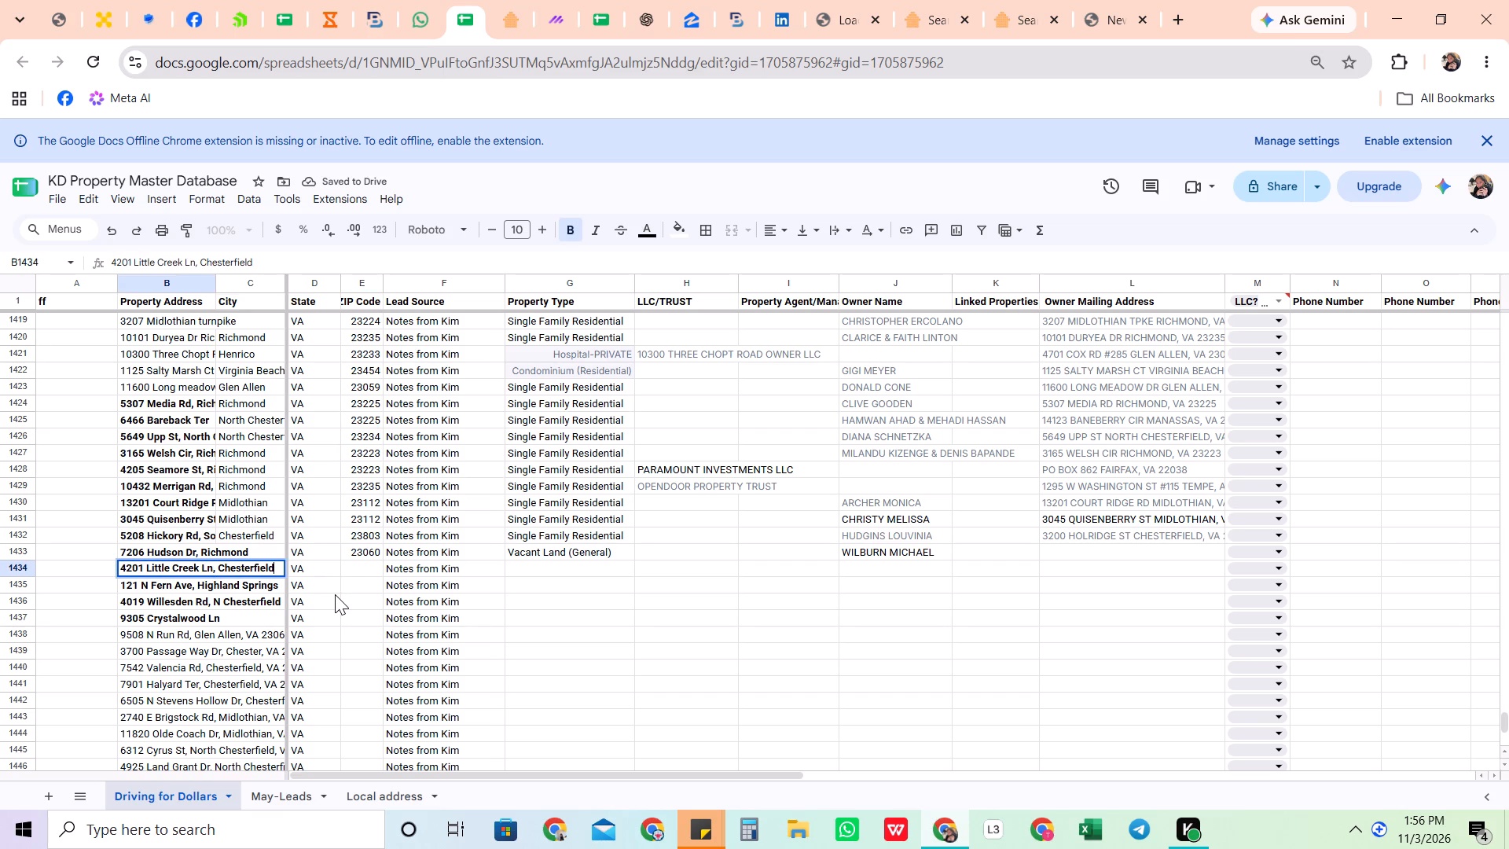
left_click(335, 594)
left_click(378, 553)
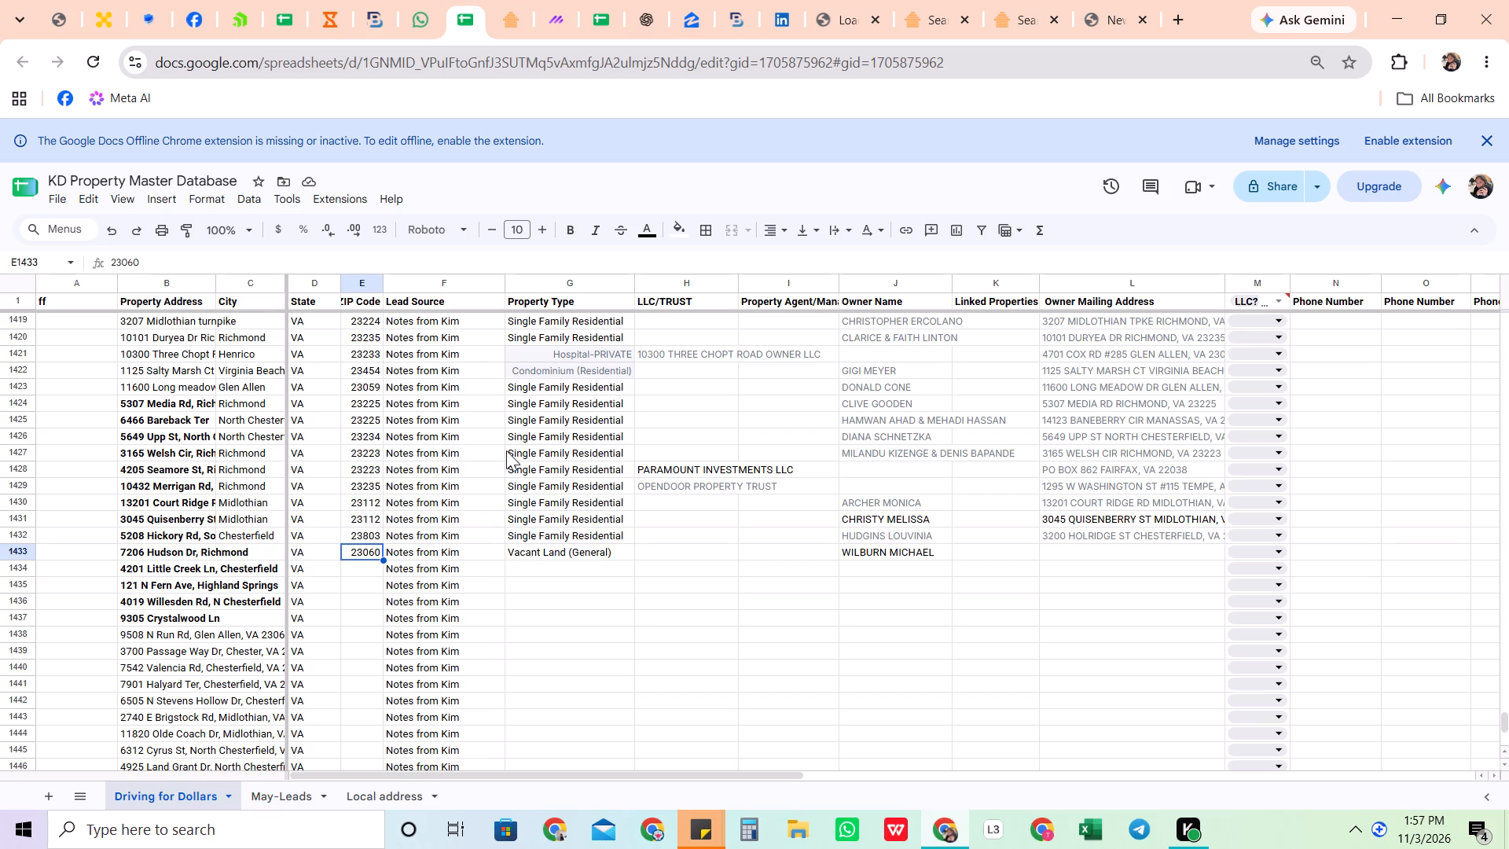
left_click(517, 11)
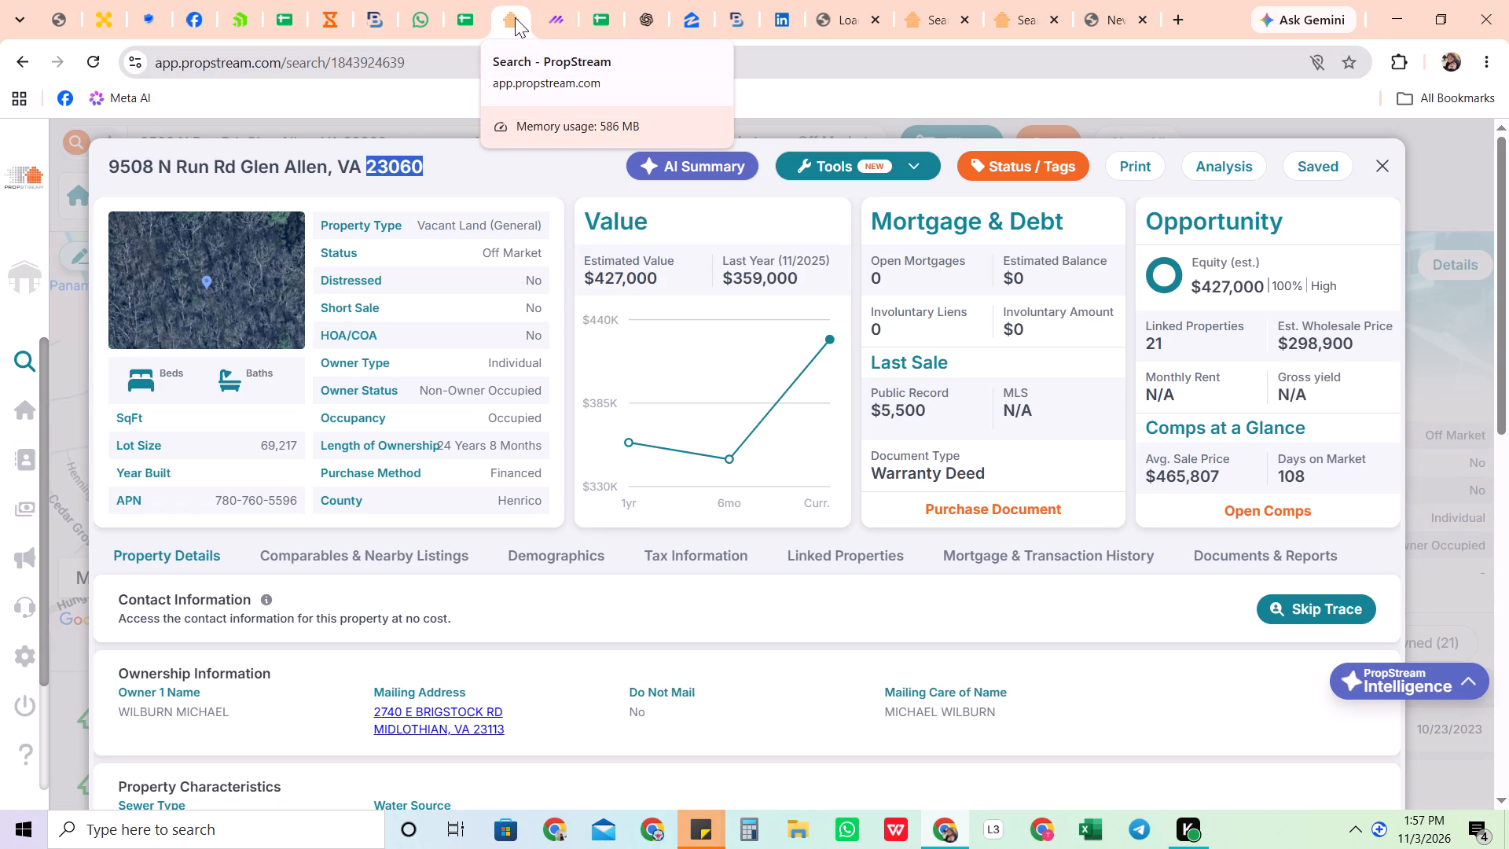
left_click(476, 23)
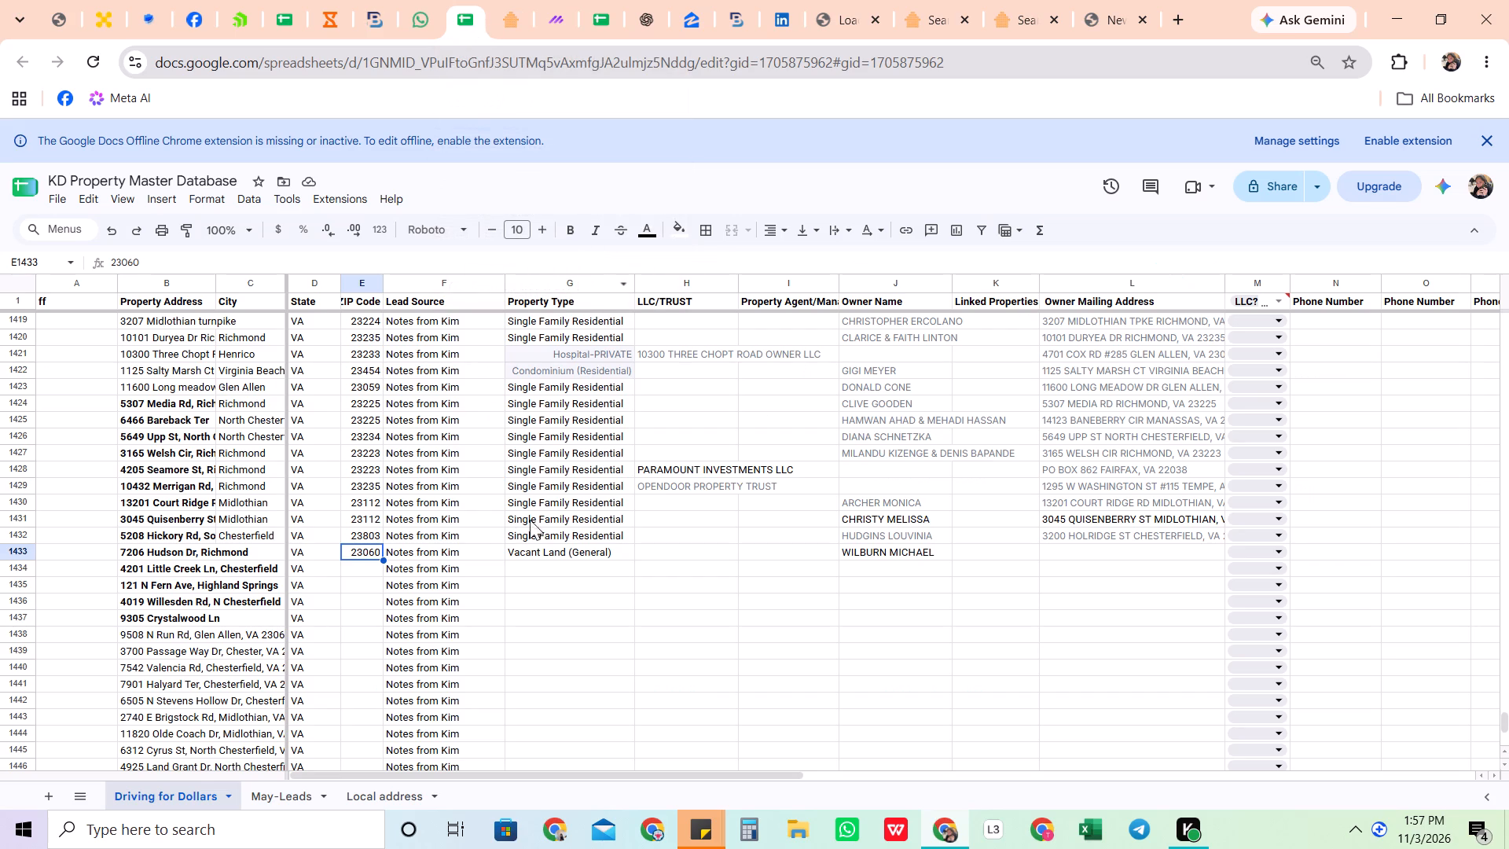
Clear the ZIP Code, Property Type and Owner Name cells of row 1433.
double_click(366, 553)
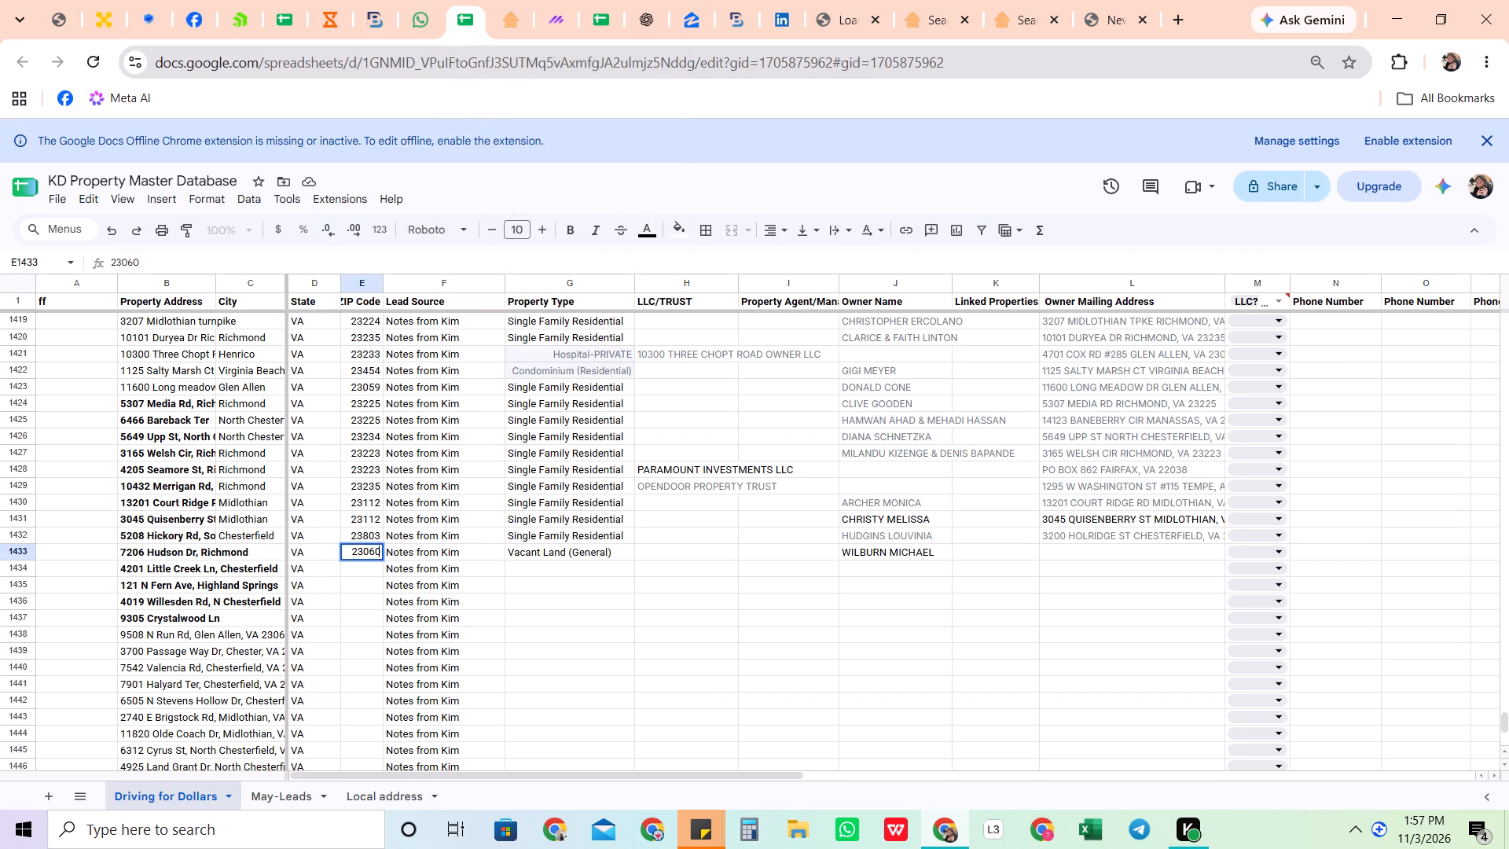
double_click(366, 553)
key("BackSpace")
triple_click(570, 553)
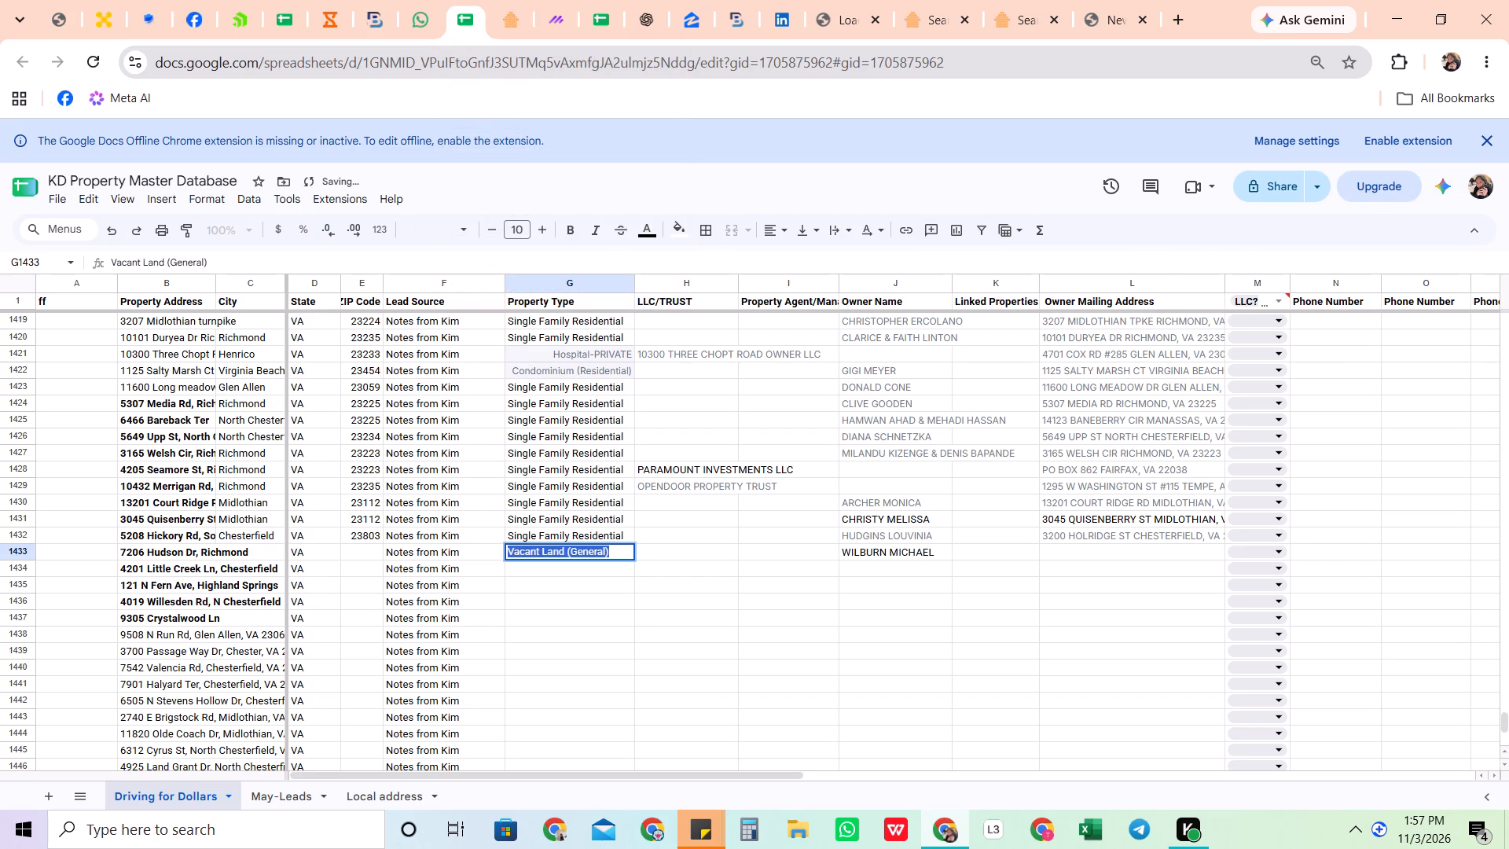
key("BackSpace")
double_click(870, 552)
left_click(870, 552)
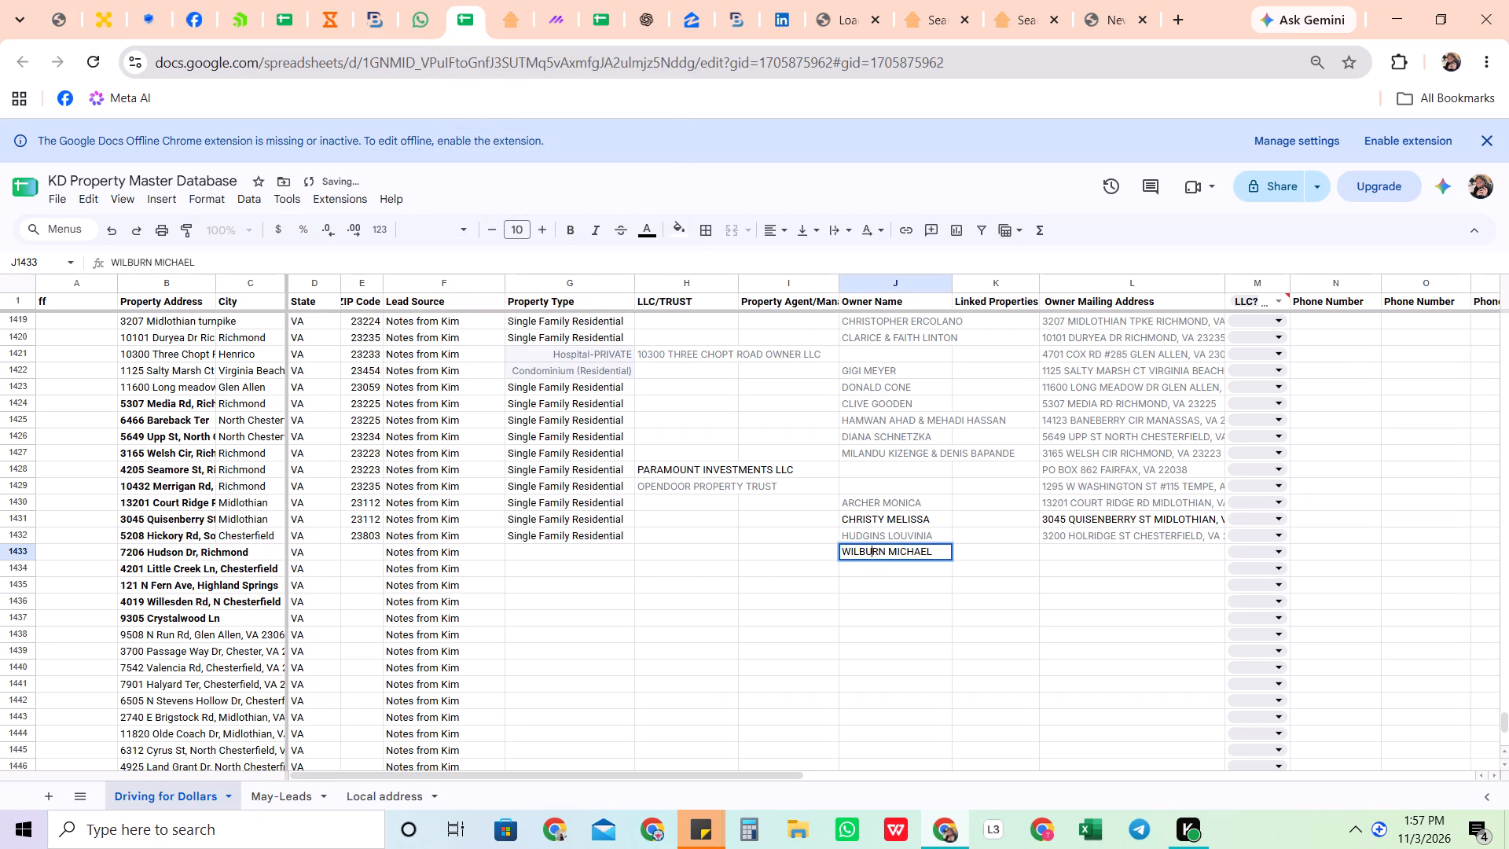
double_click(870, 552)
key("BackSpace")
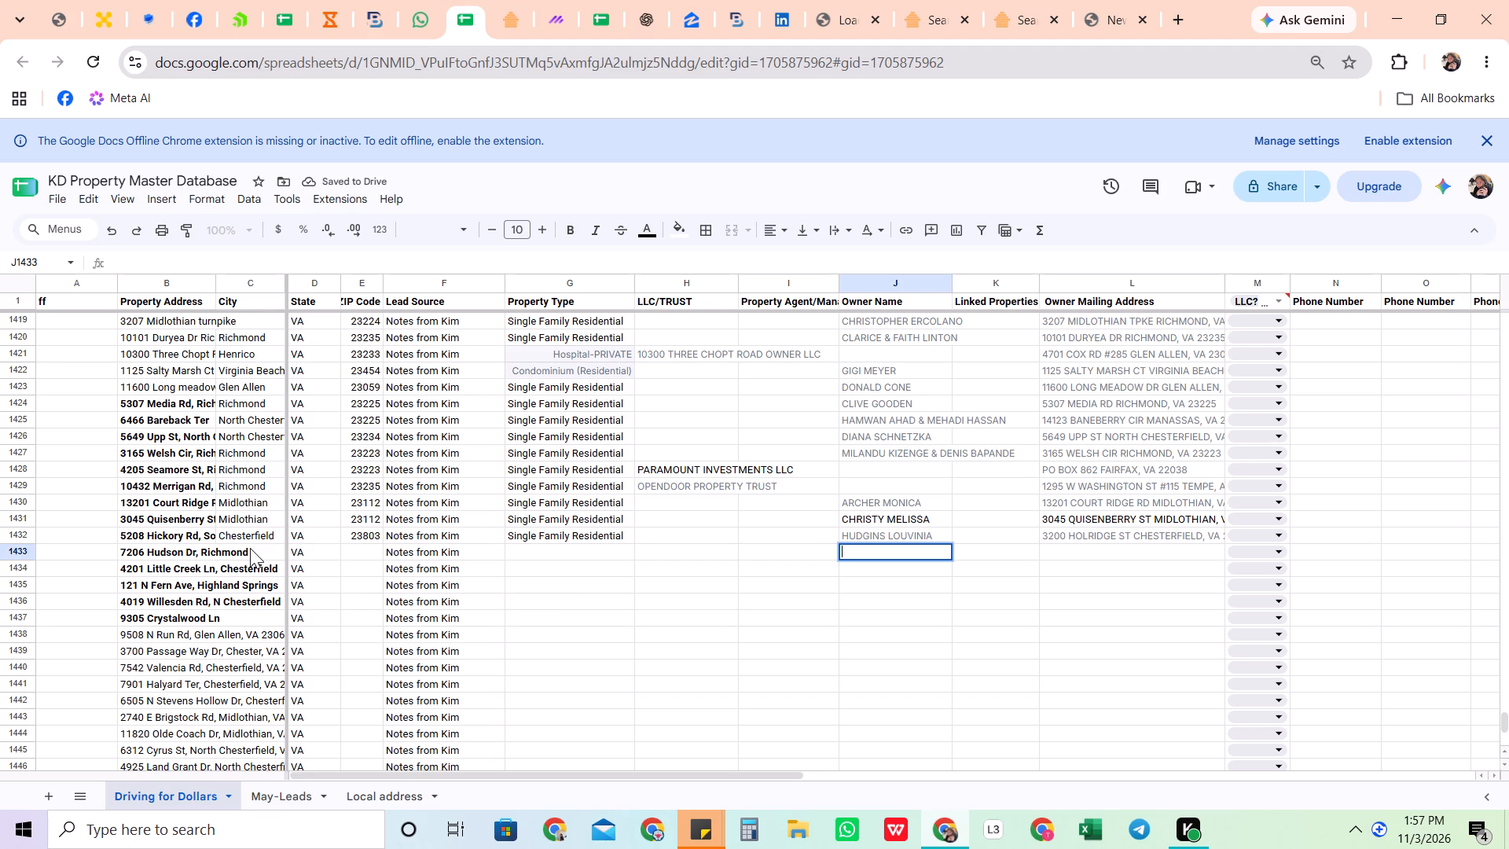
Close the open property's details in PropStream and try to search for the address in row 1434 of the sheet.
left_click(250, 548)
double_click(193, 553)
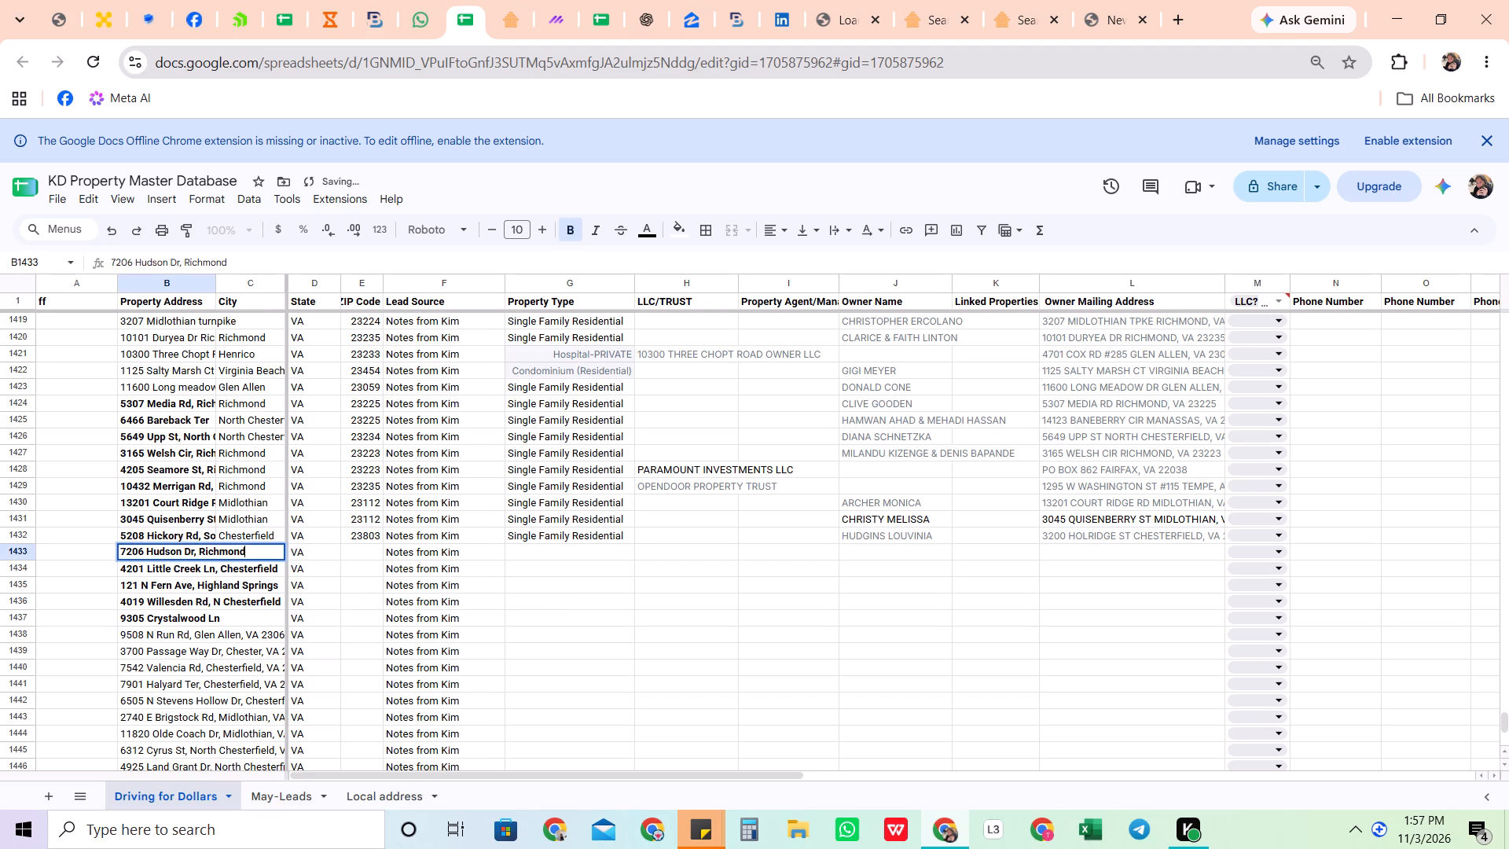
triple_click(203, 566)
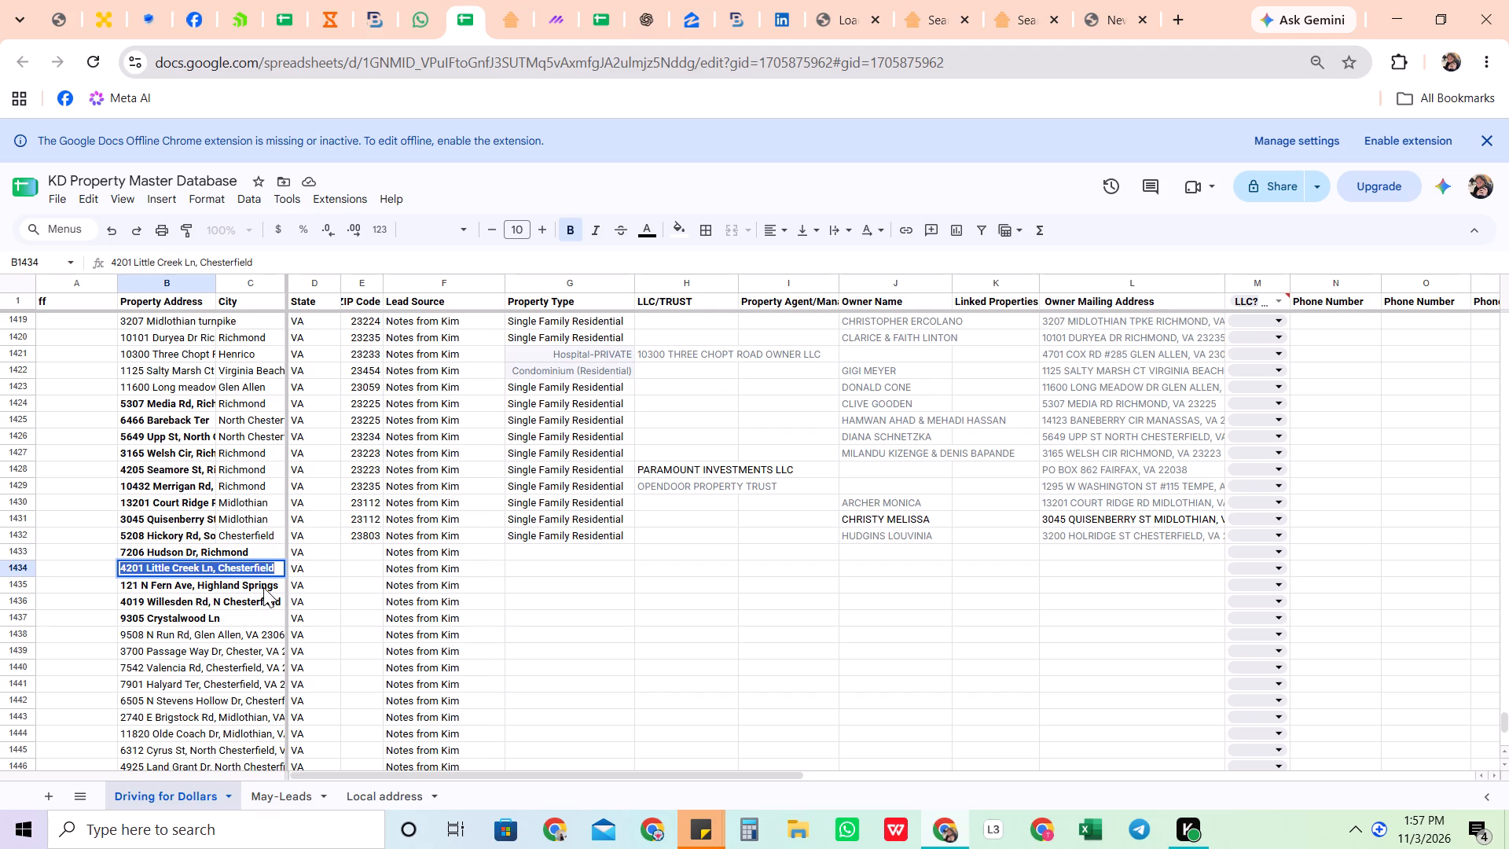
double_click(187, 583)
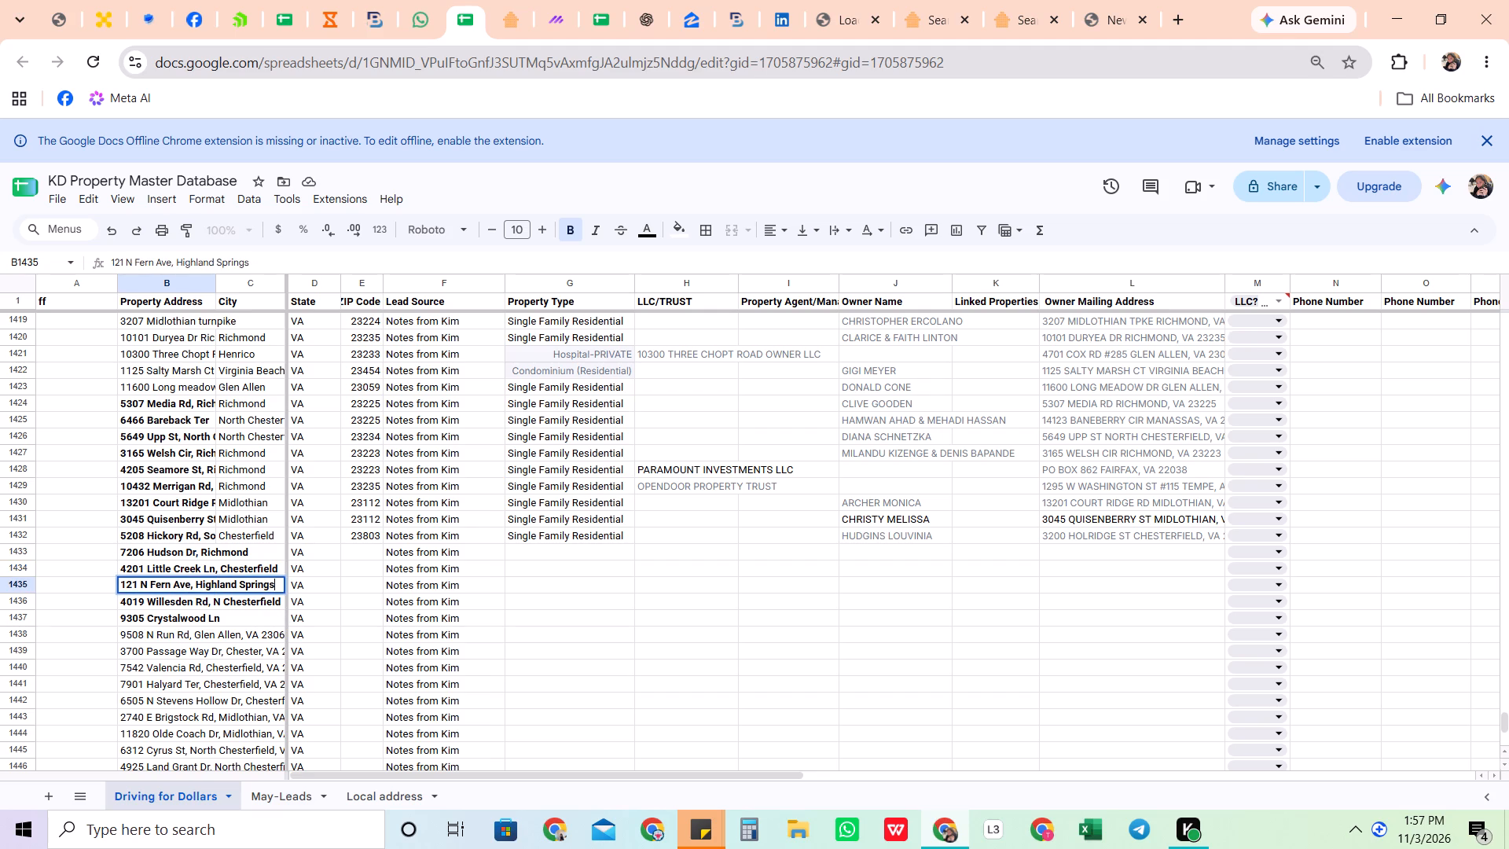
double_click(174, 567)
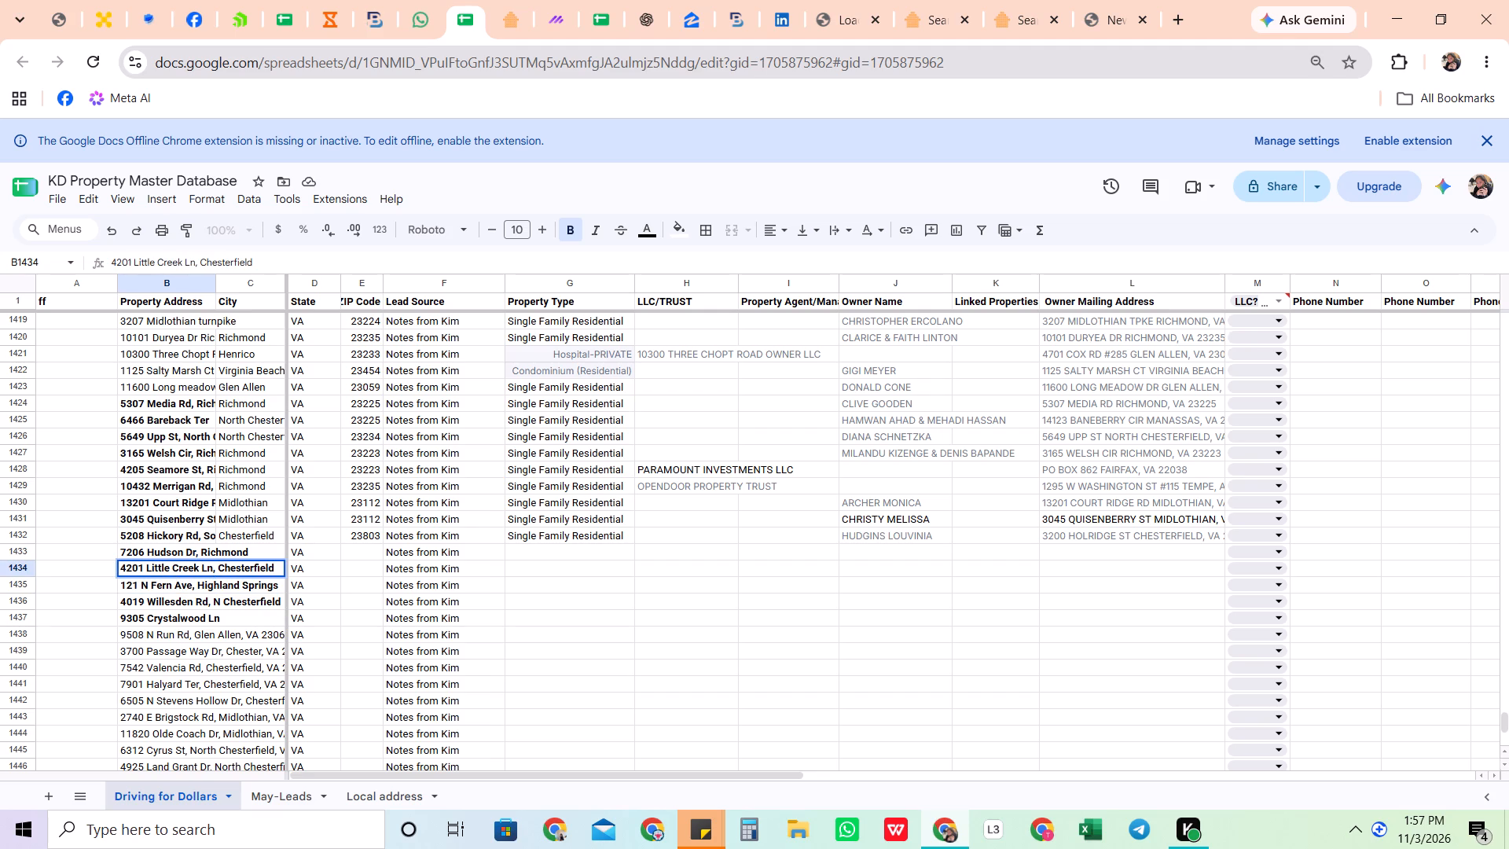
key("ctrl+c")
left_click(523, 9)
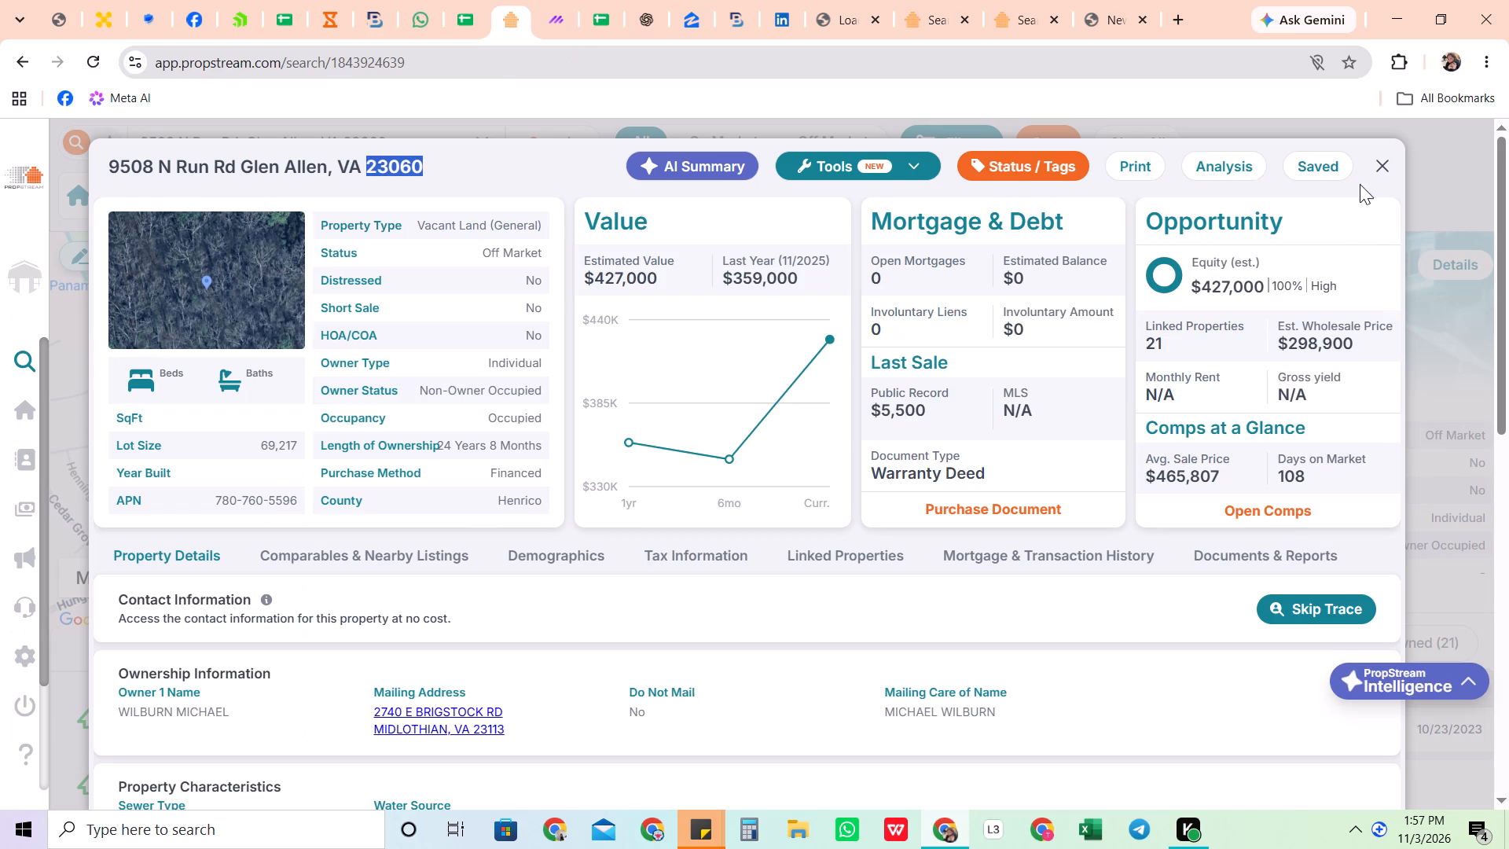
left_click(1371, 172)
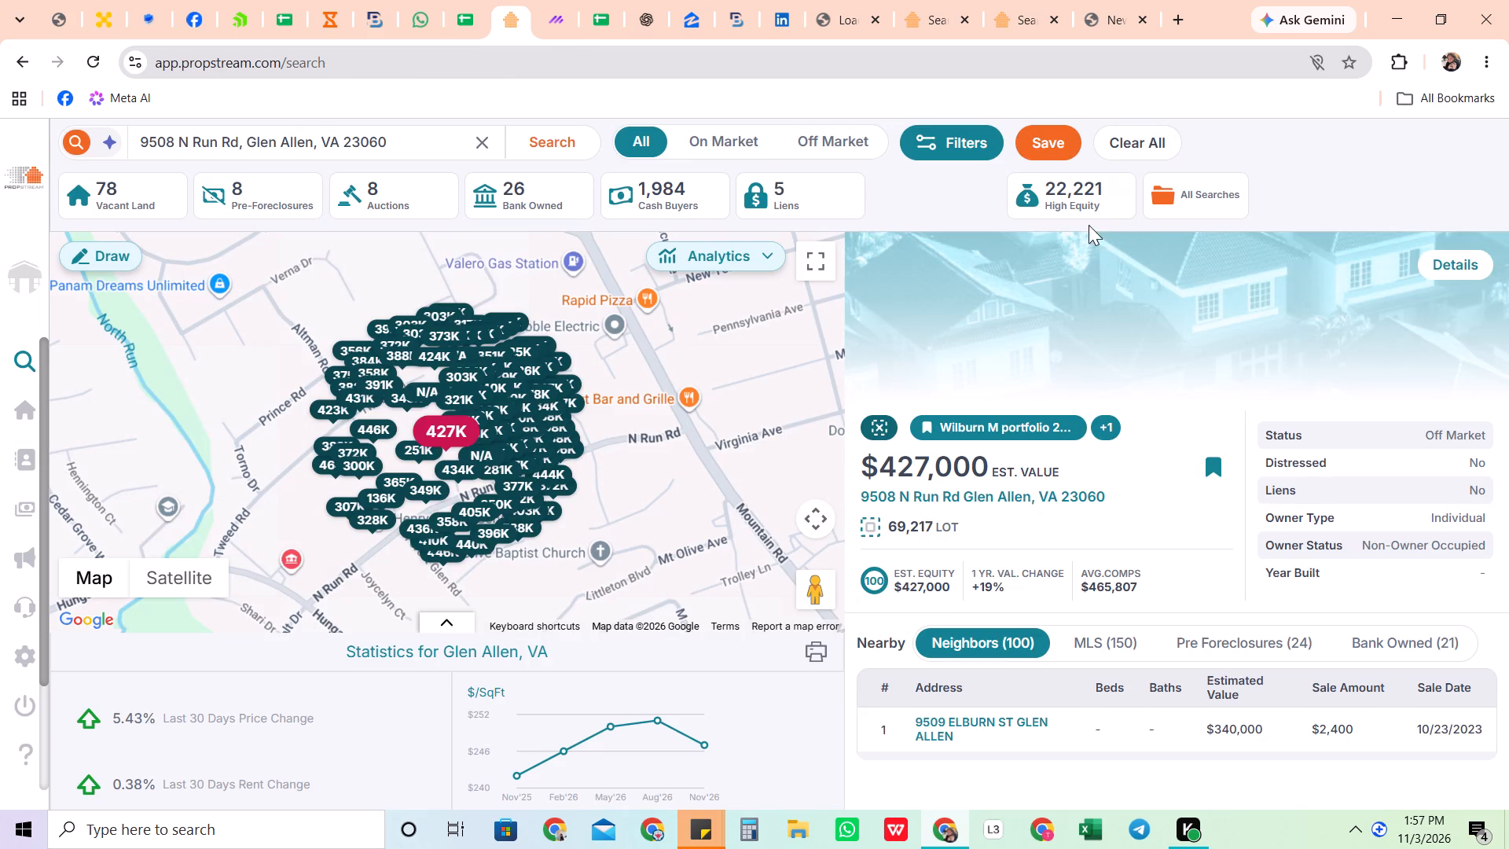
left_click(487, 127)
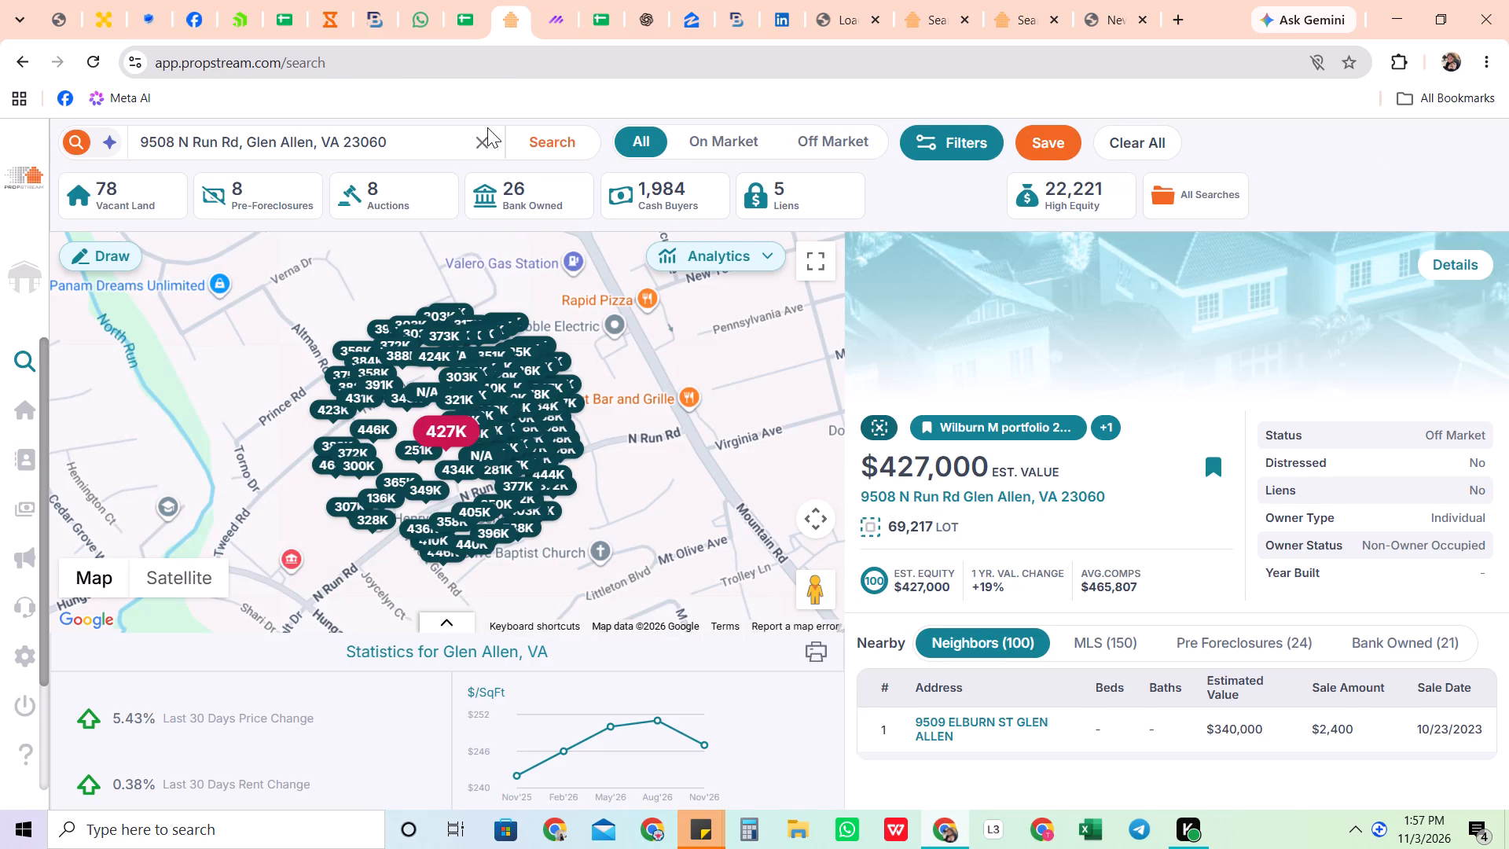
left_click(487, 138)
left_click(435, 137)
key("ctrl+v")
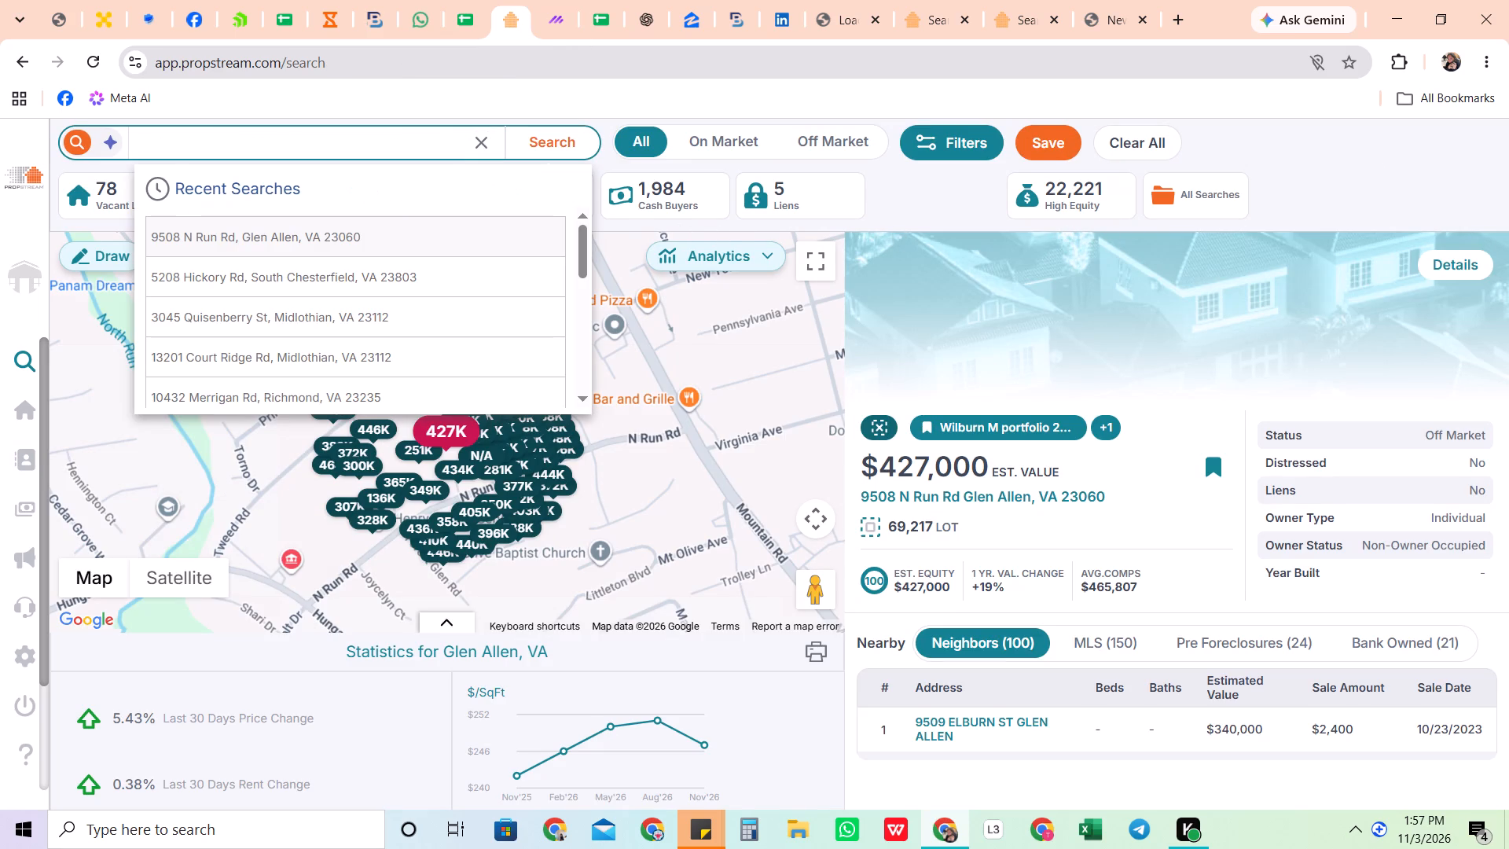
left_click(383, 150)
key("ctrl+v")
Copy the full address from row 1434 of the sheet again and search PropStream for it.
left_click(464, 16)
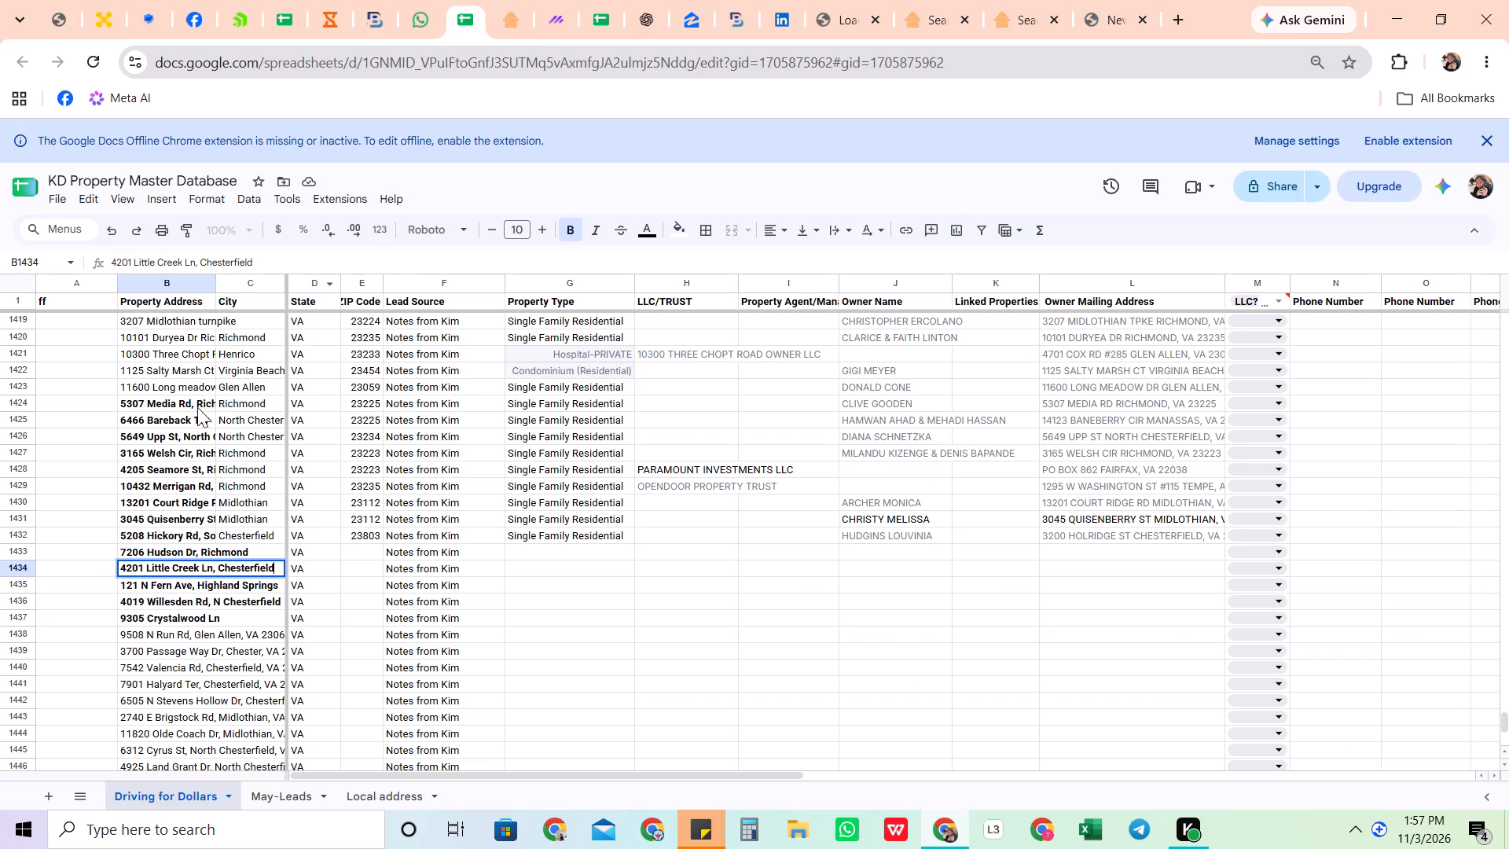
double_click(185, 568)
triple_click(166, 568)
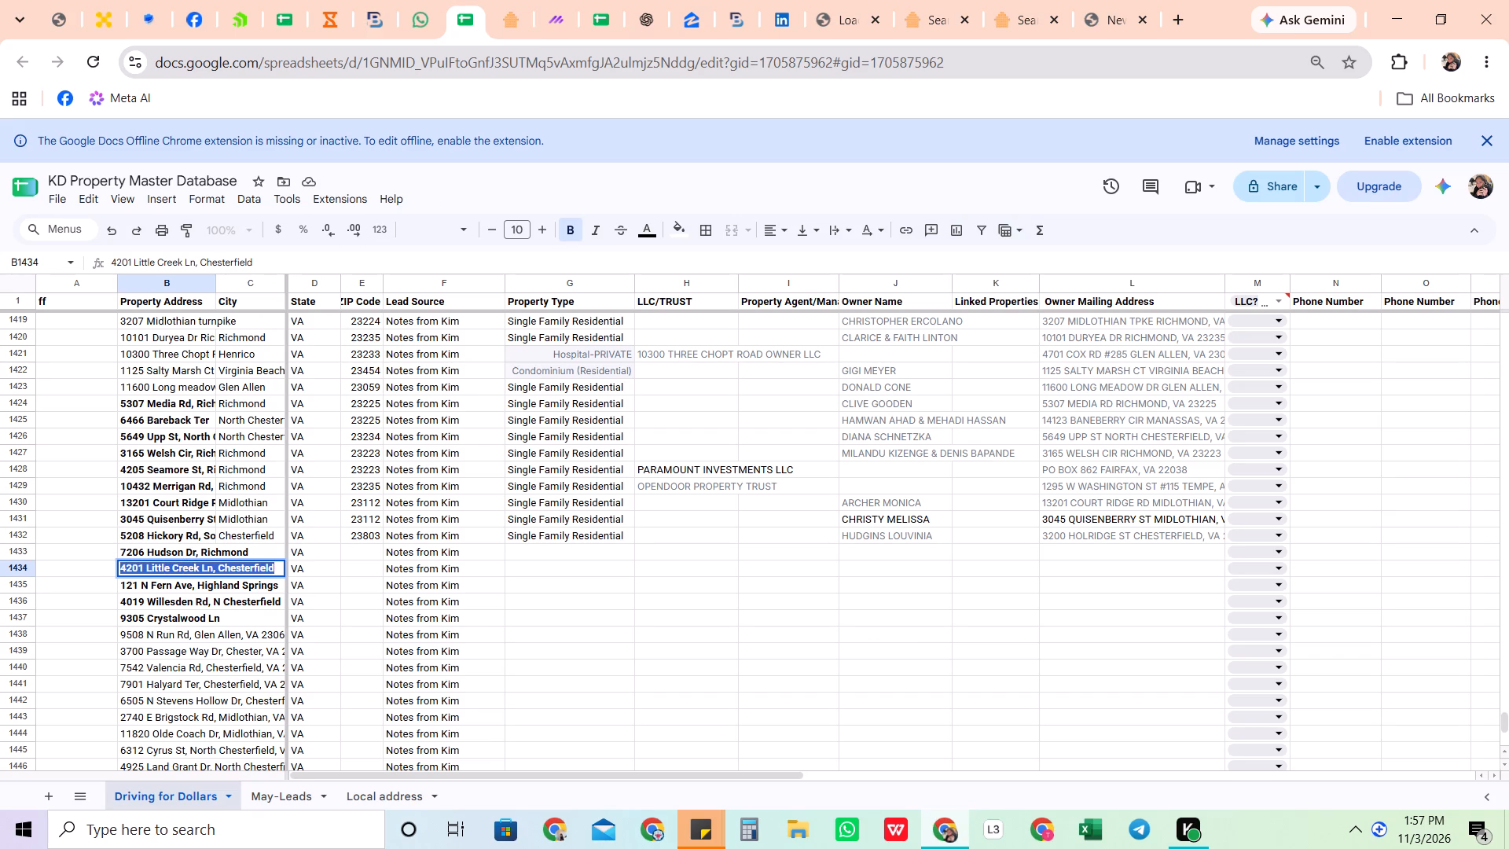
key("ctrl+c")
left_click(508, 13)
left_click(318, 143)
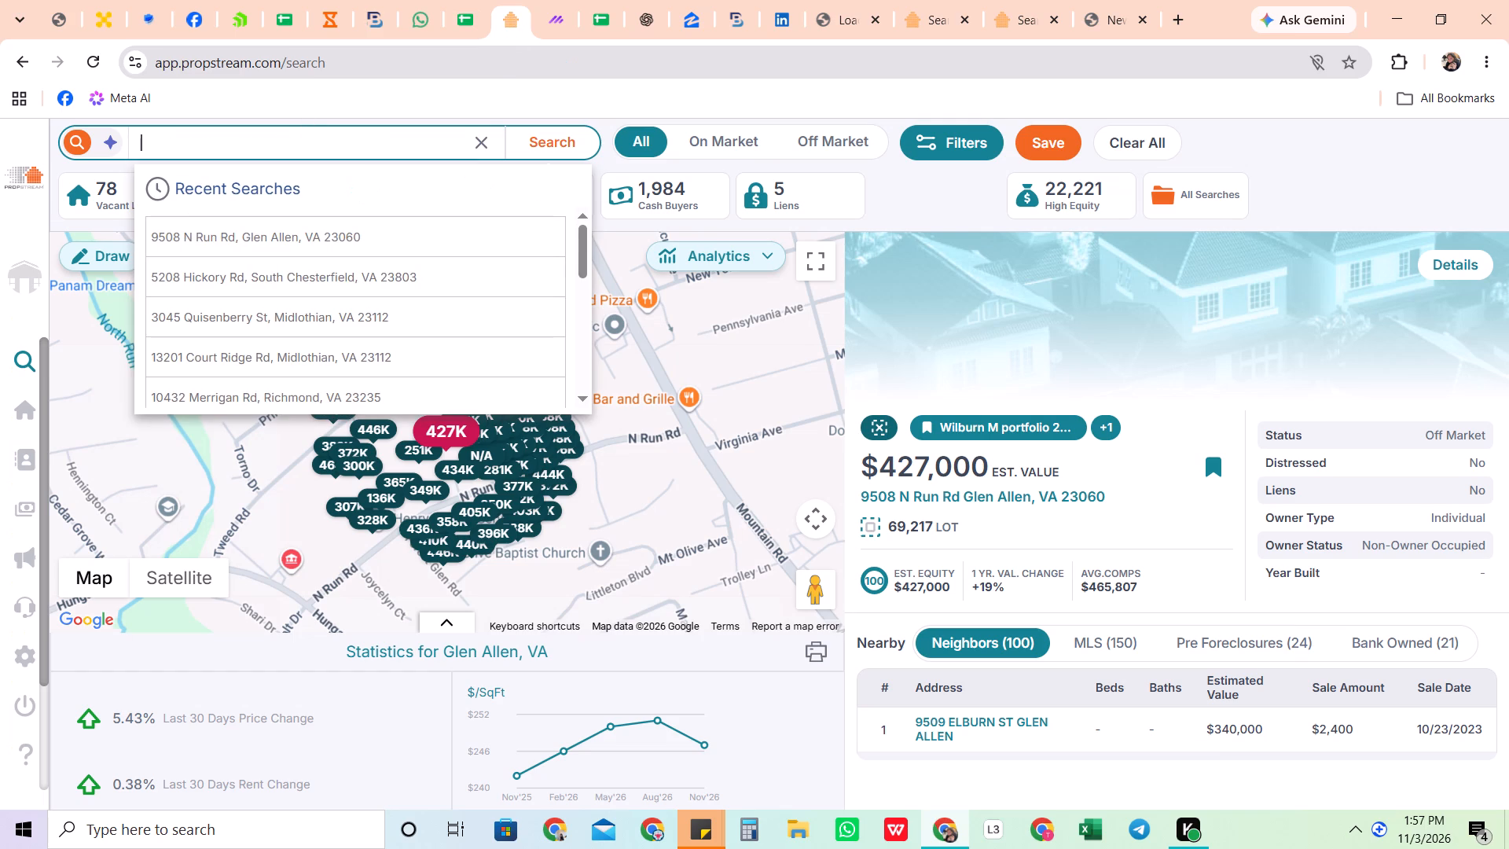
key("ctrl+v")
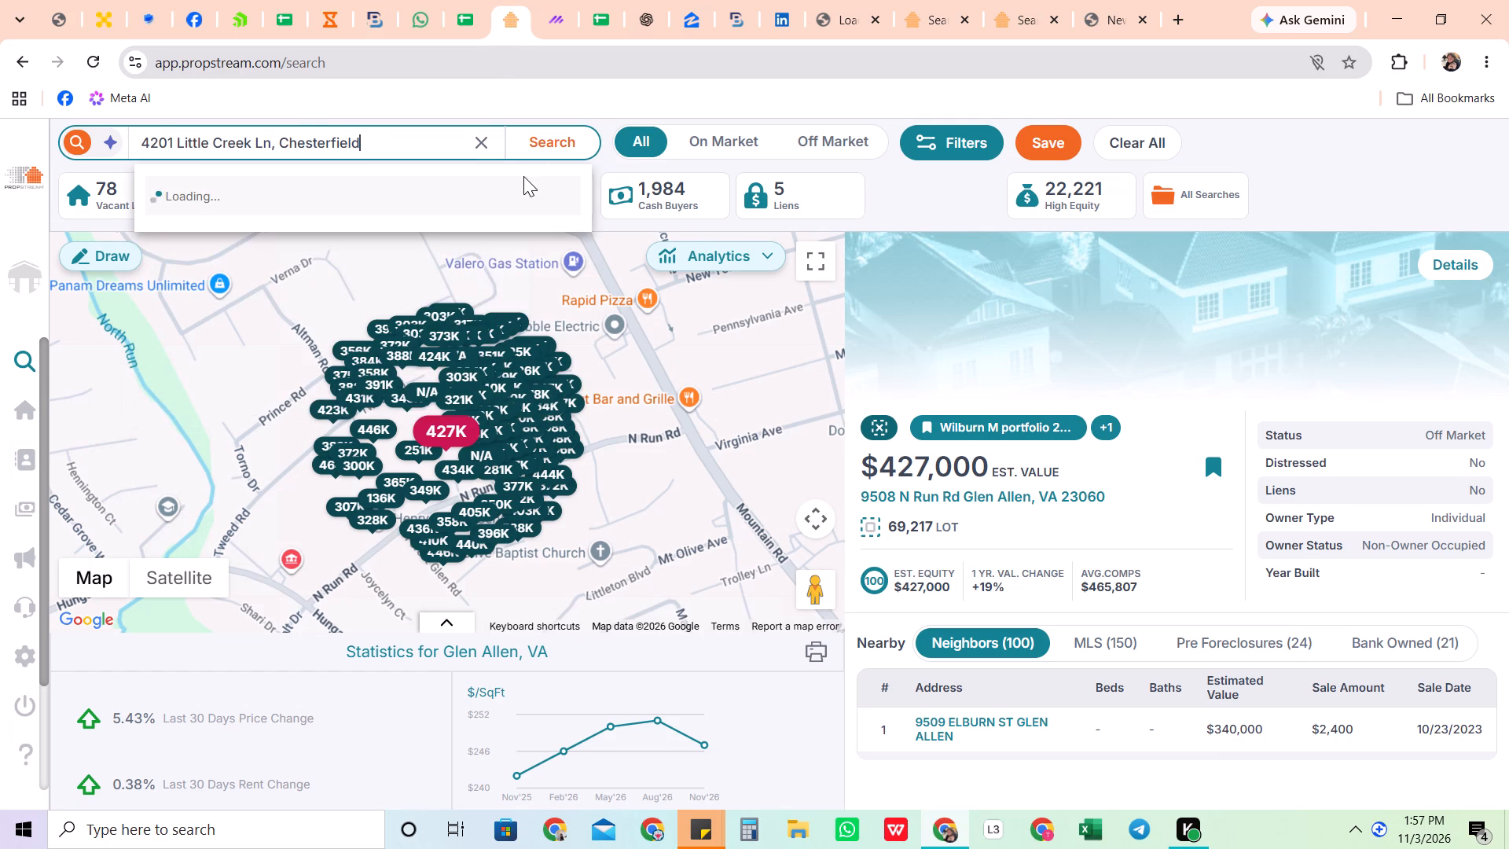
Search PropStream for the Glen Allen address in row 1438 of the sheet and open the matching property's details.
left_click(451, 17)
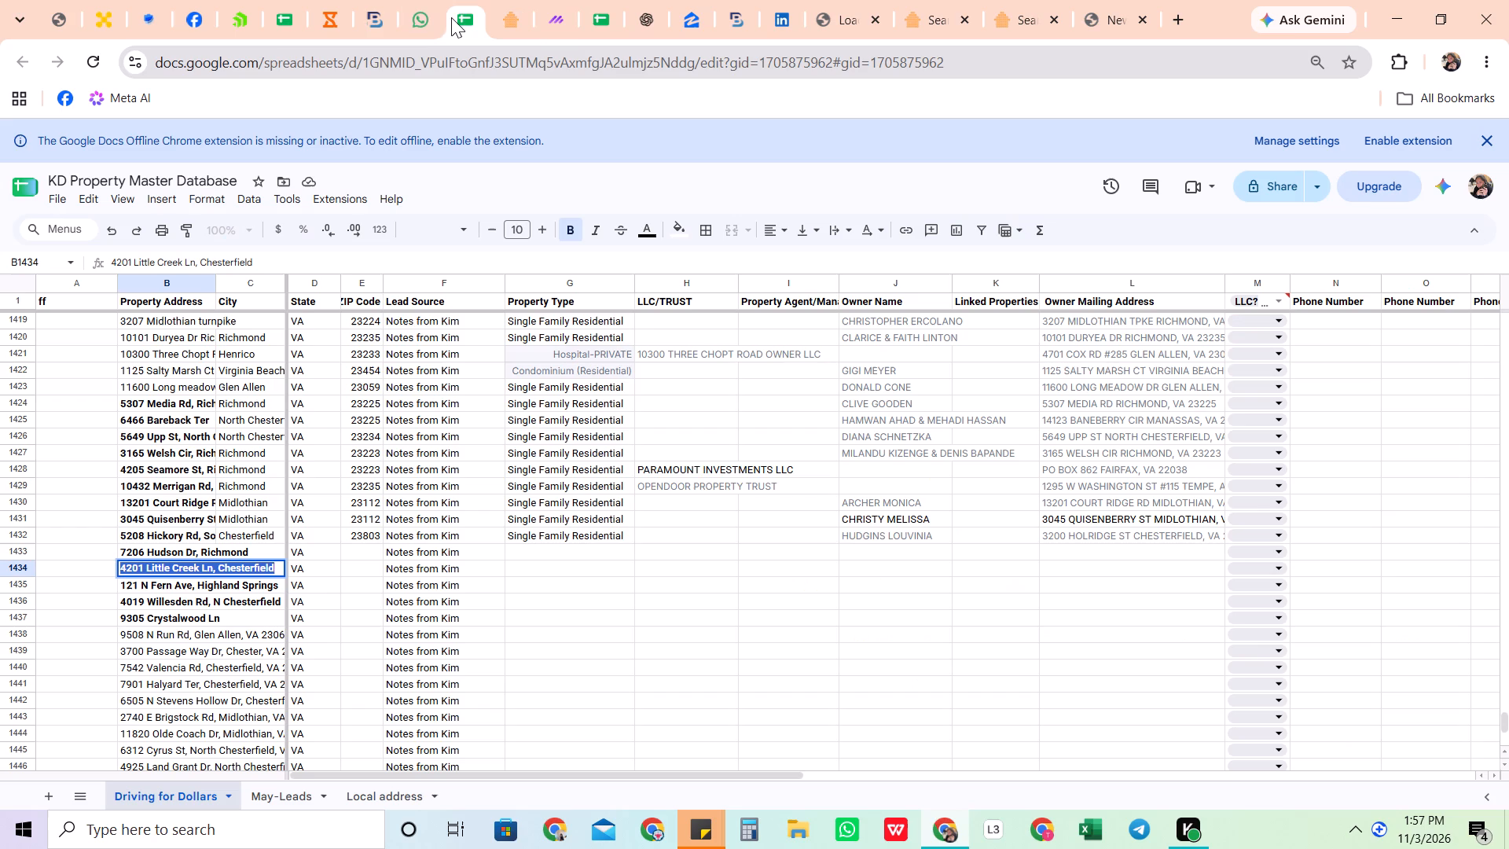
triple_click(162, 584)
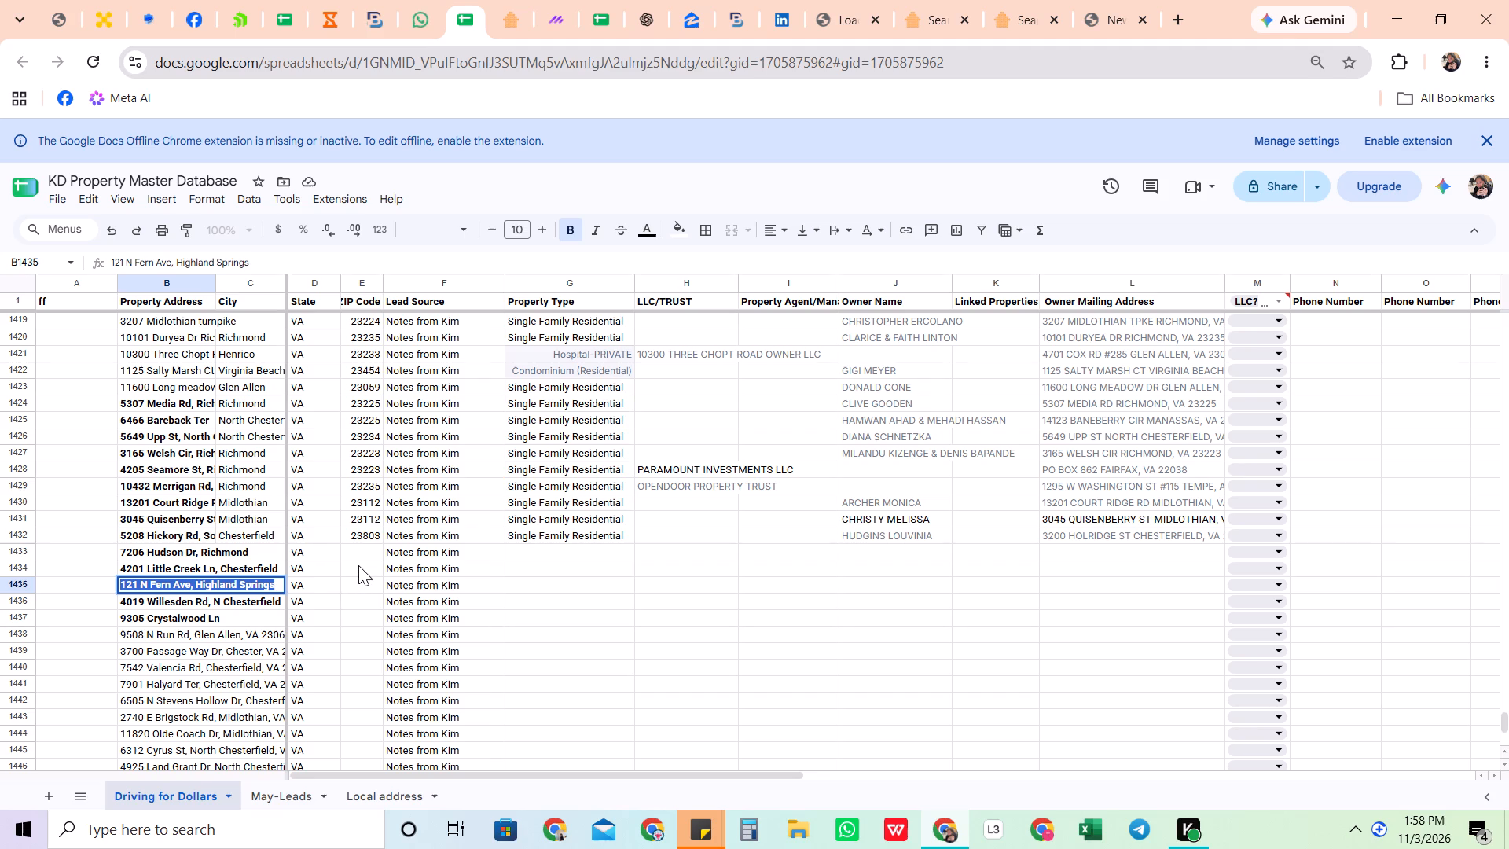
triple_click(199, 634)
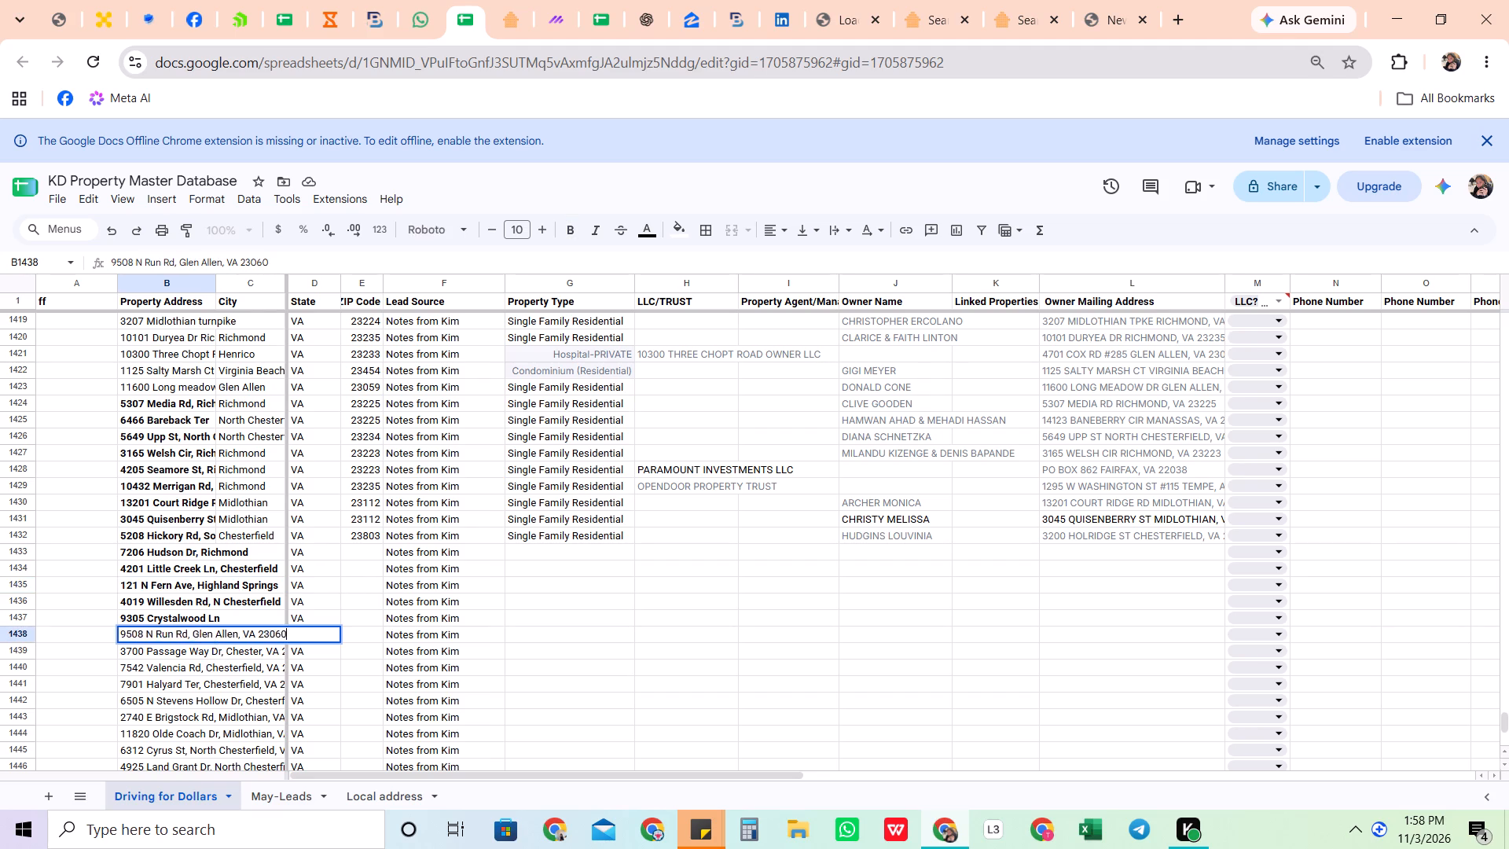
key("ctrl+c")
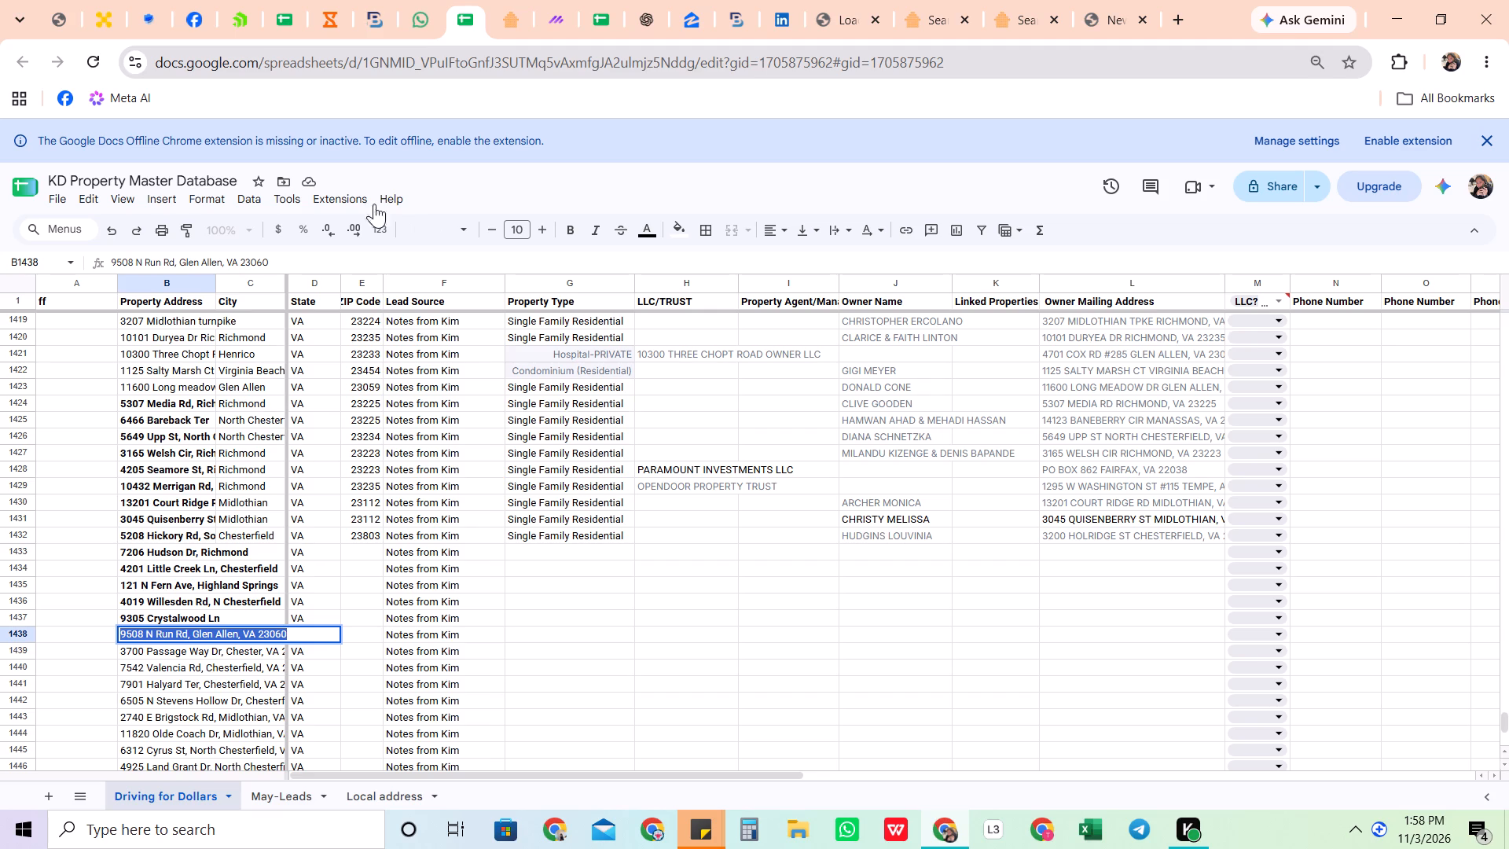
left_click(509, 13)
left_click(486, 142)
left_click(419, 139)
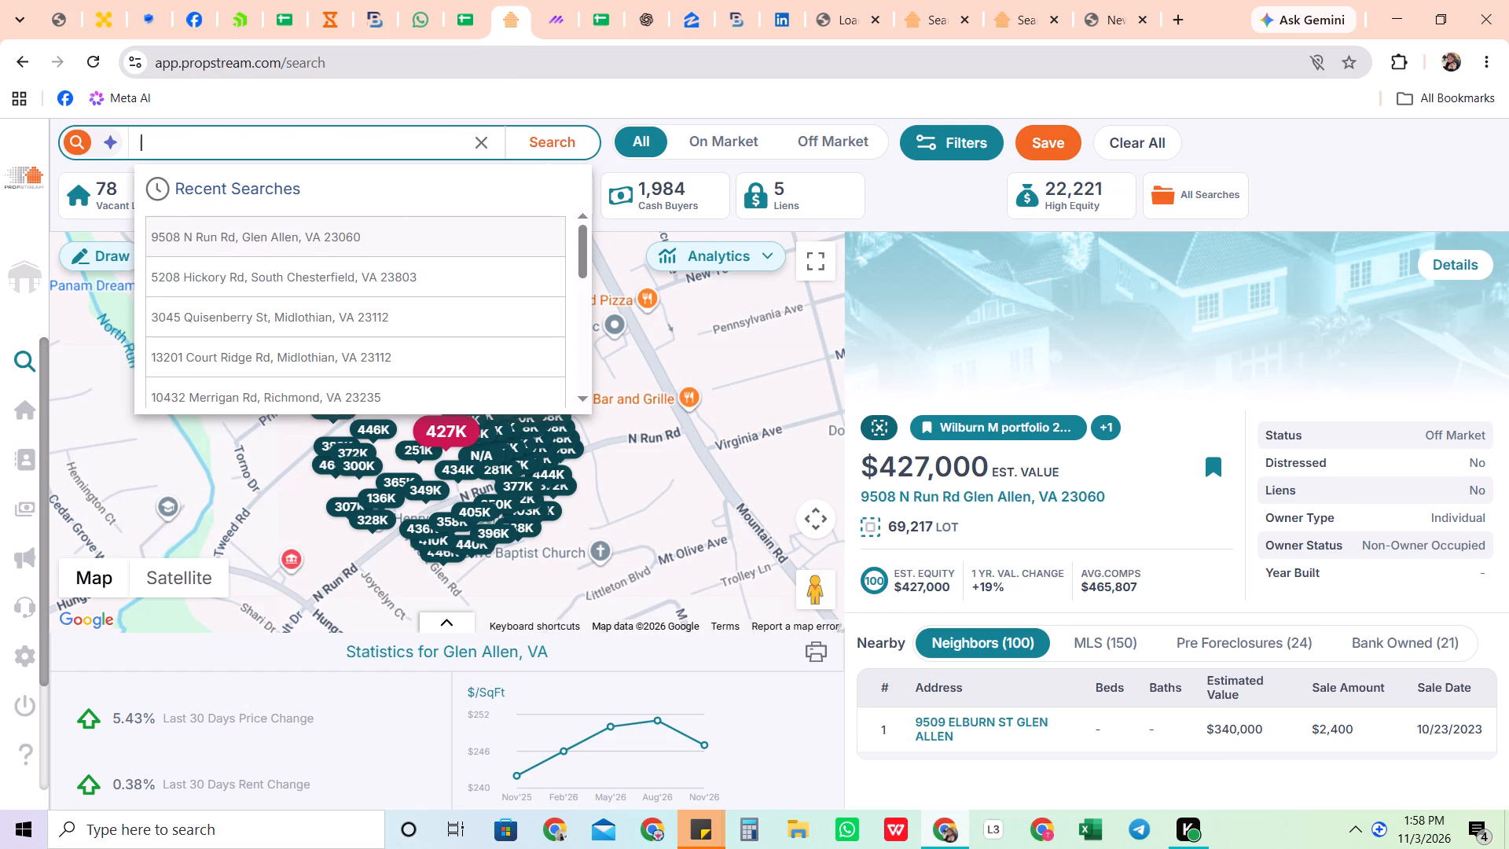
key("ctrl+v")
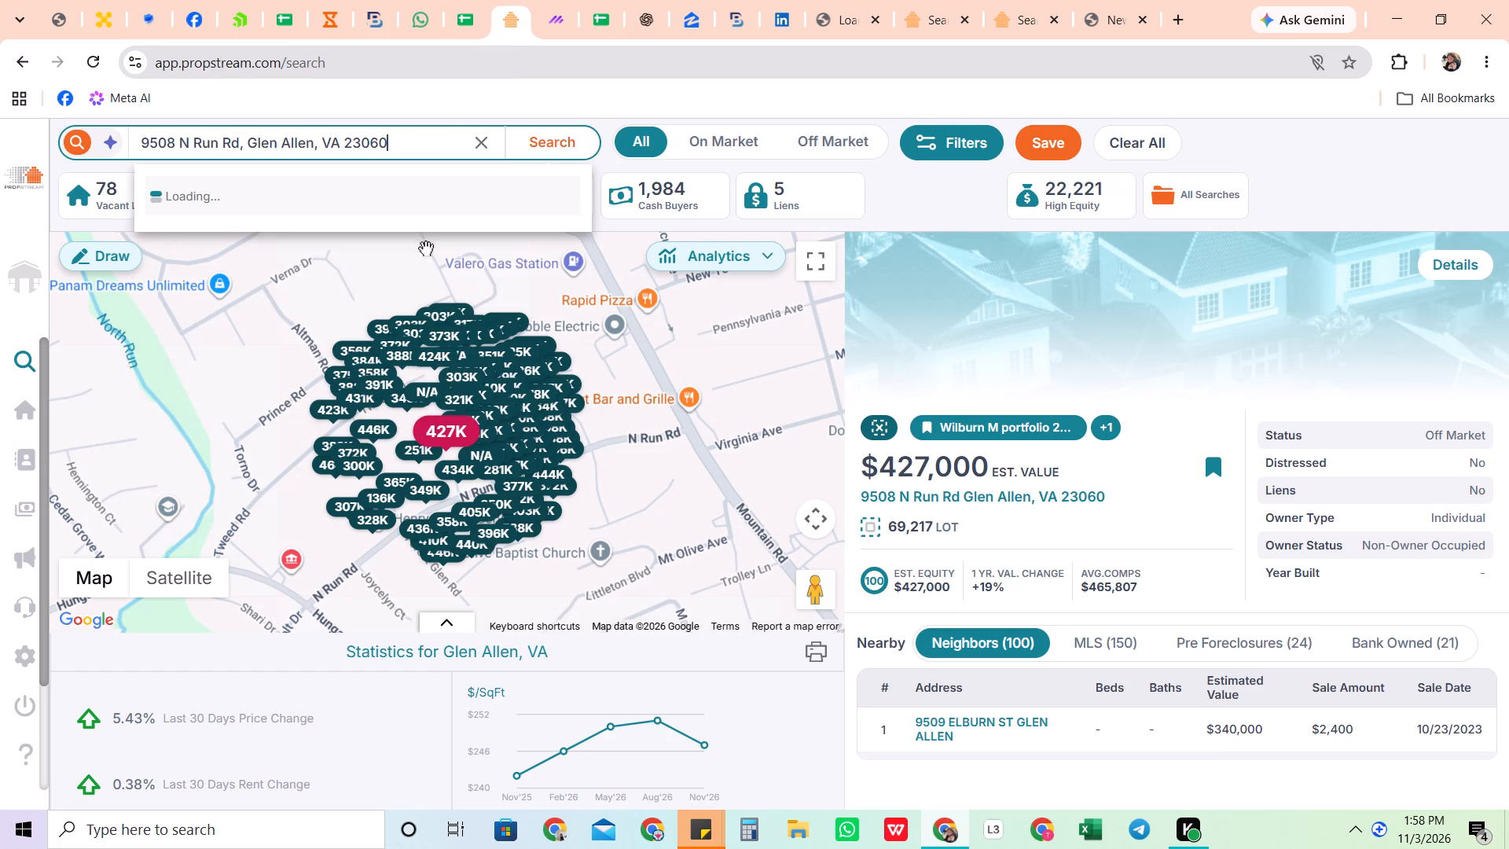
left_click(340, 193)
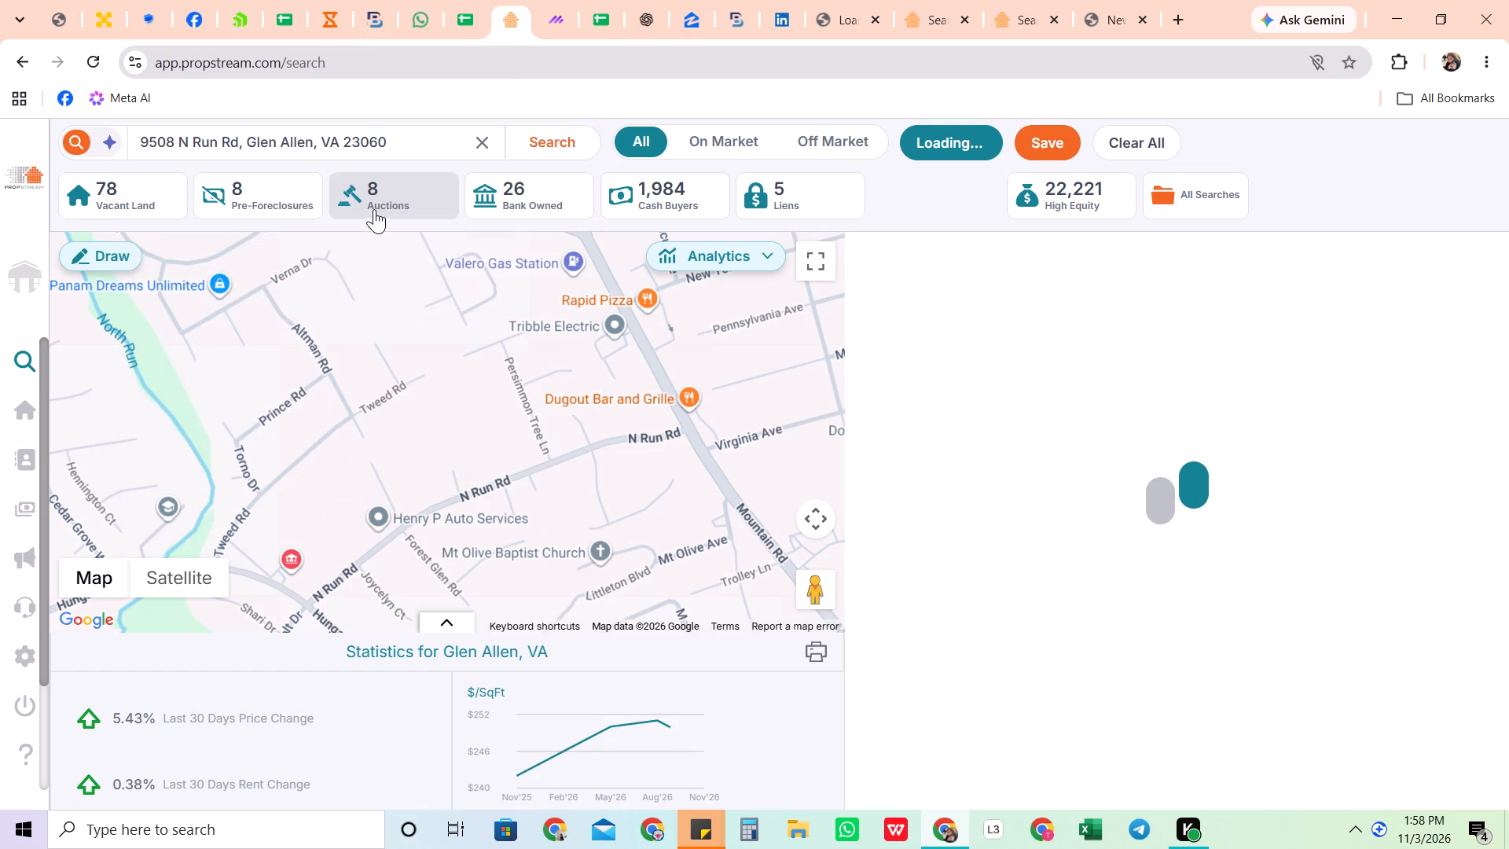
left_click(969, 502)
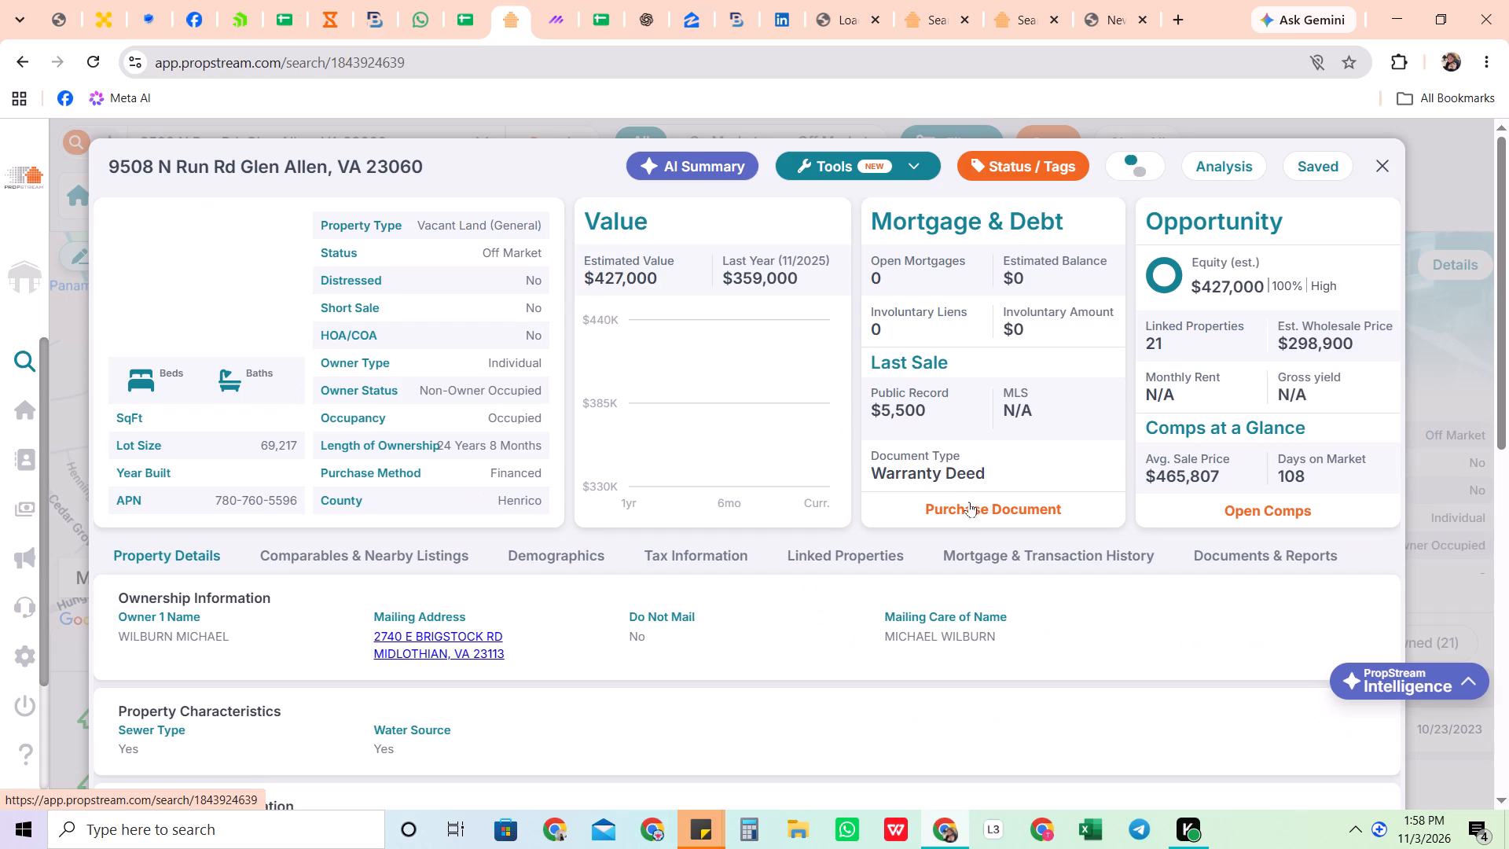
Copy the Owner 1 Name from the PropStream ownership information into the Owner Name cell of row 1438.
scroll(701, 531, "down", 2)
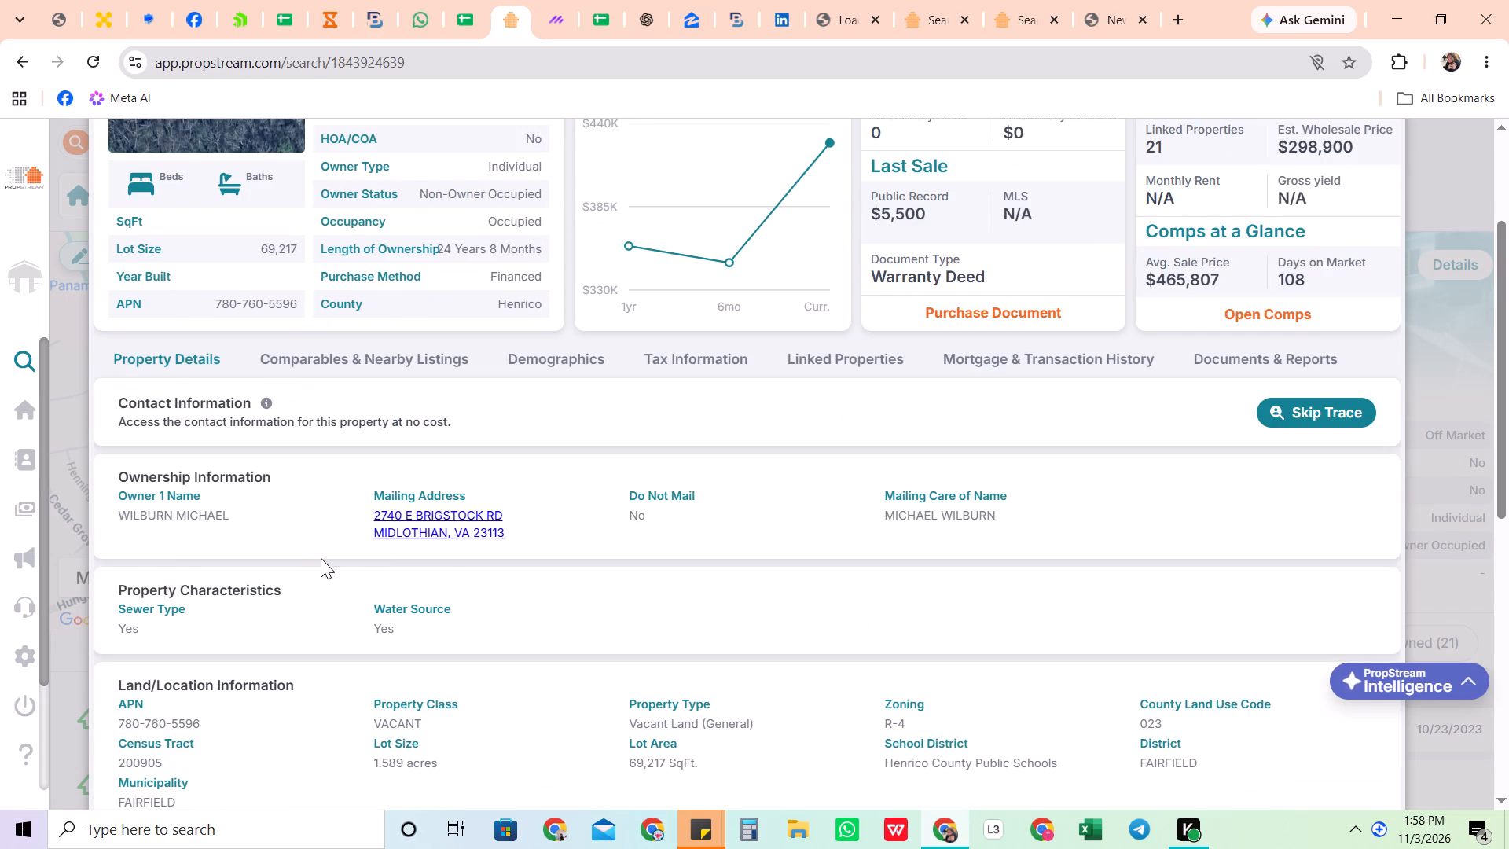
left_click_drag(244, 524, 115, 522)
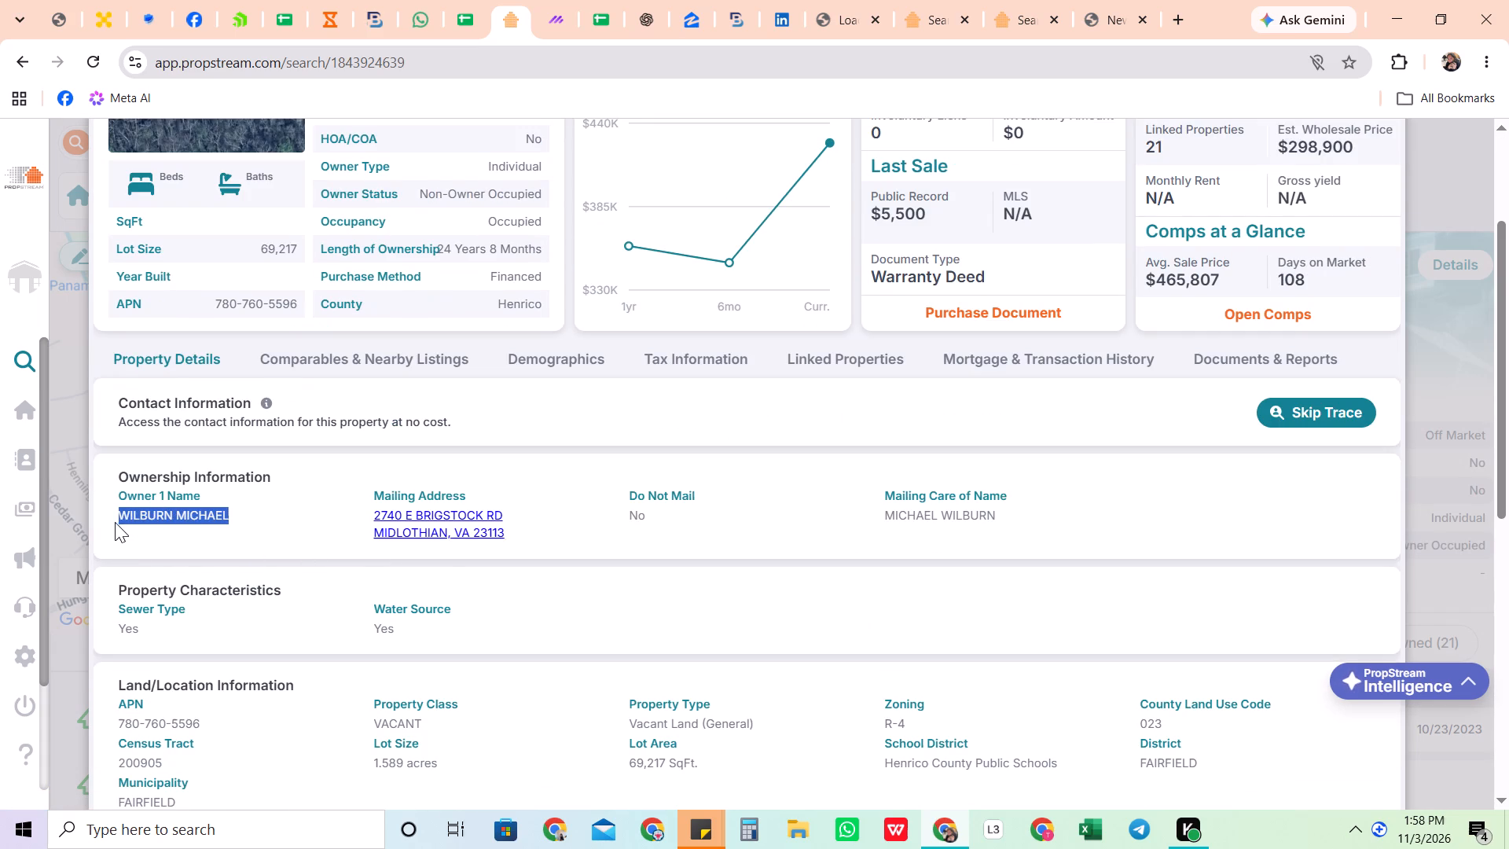
left_click_drag(115, 522, 112, 522)
key("ctrl+c")
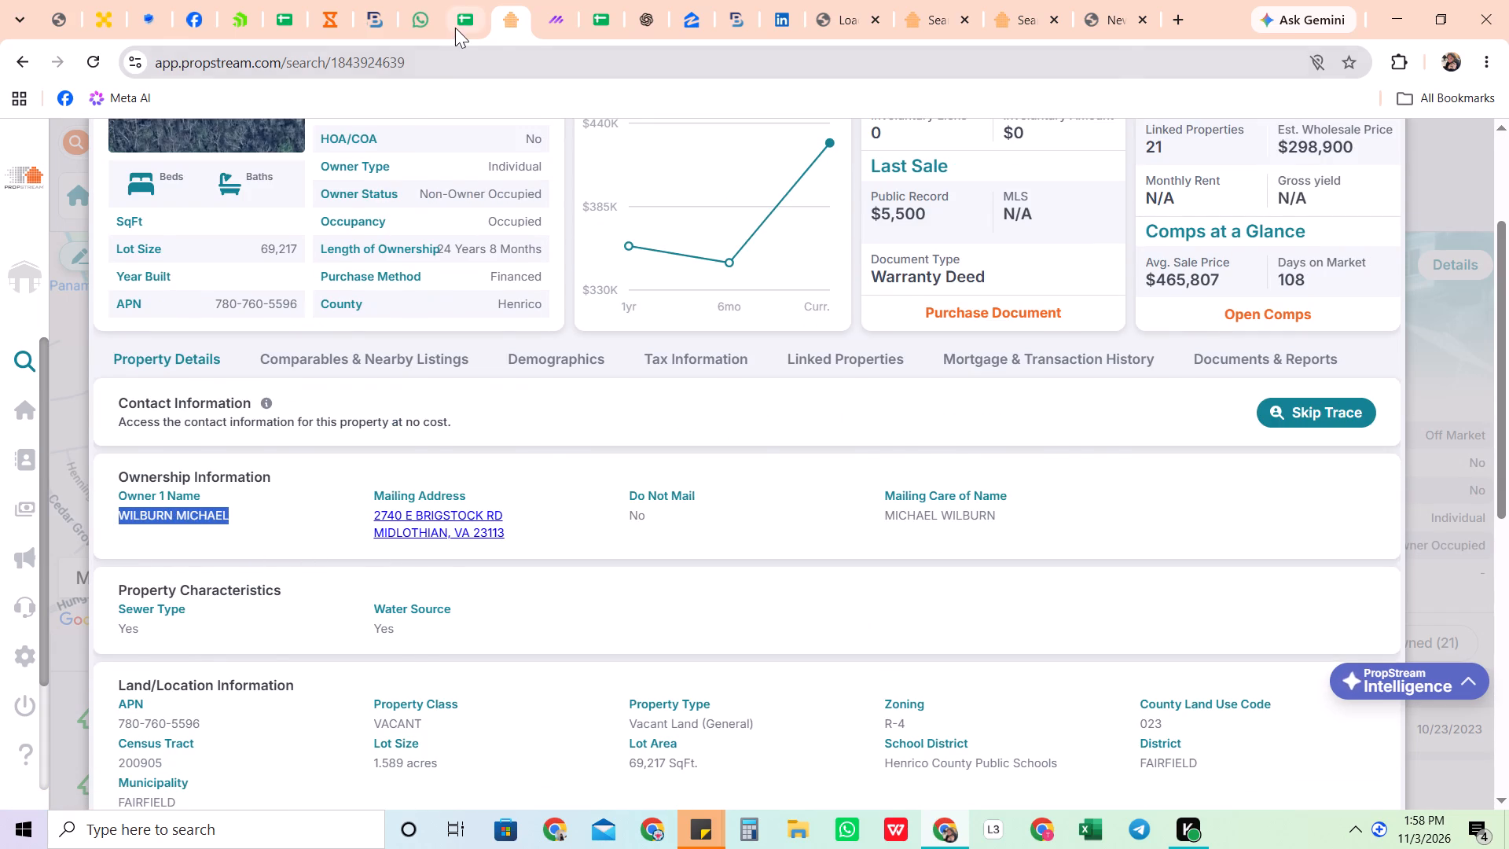
left_click(455, 28)
left_click(516, 631)
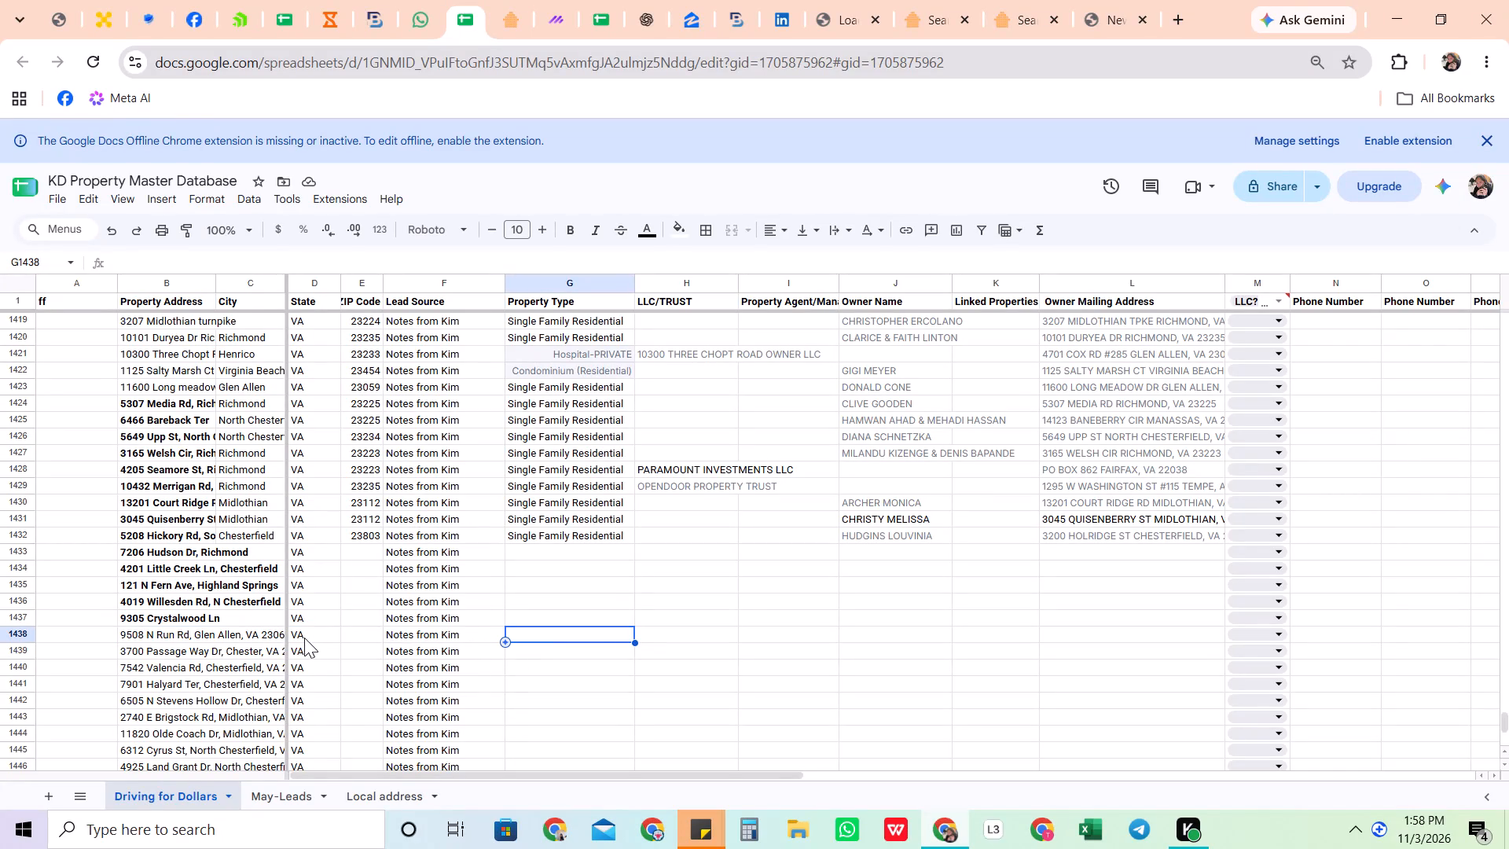
left_click(884, 631)
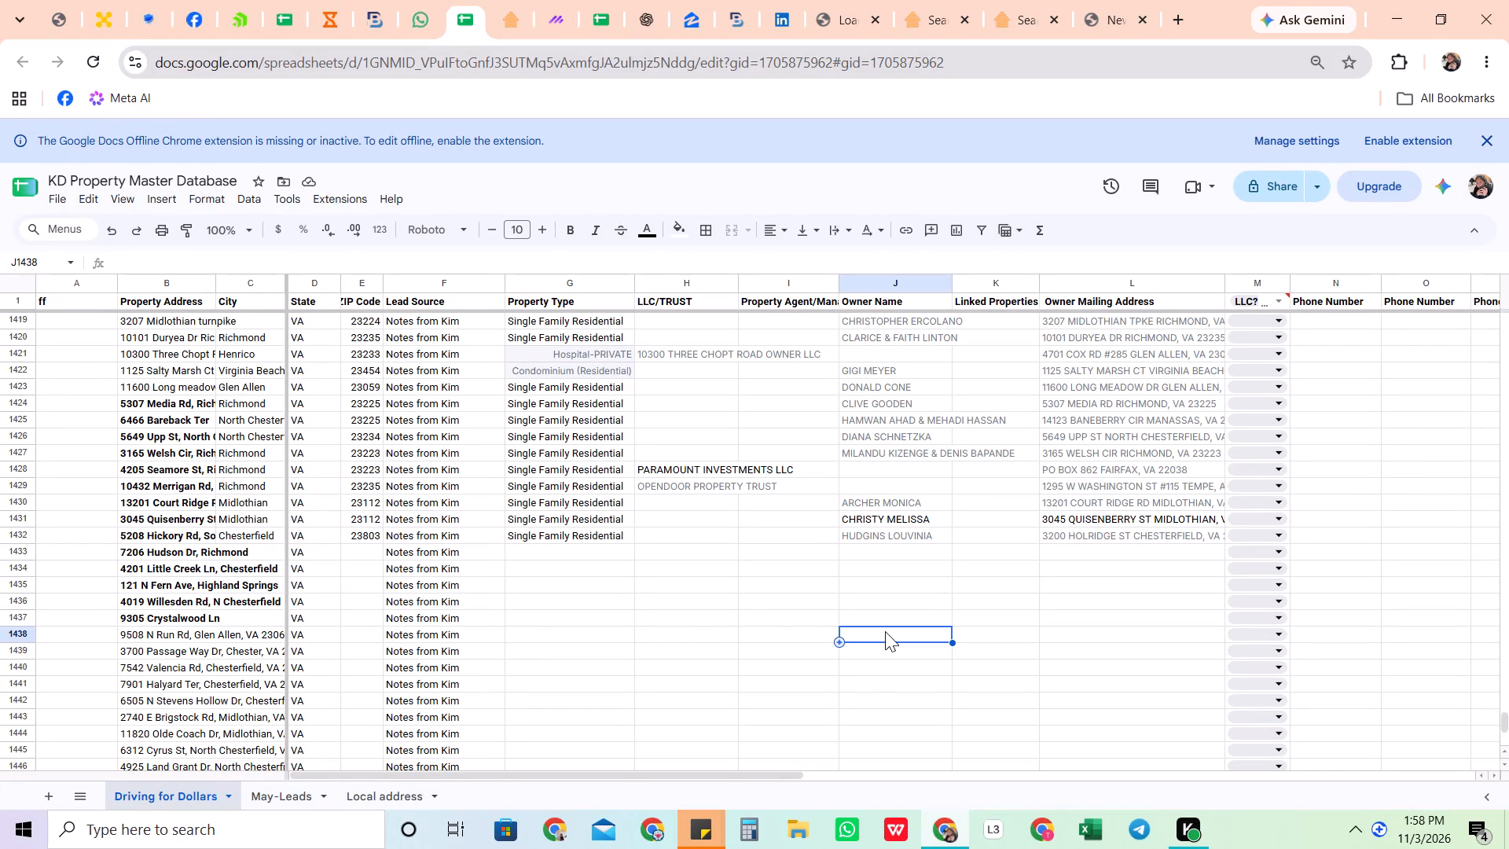
left_click(885, 631, "ctrl")
double_click(886, 633)
key("ctrl+v")
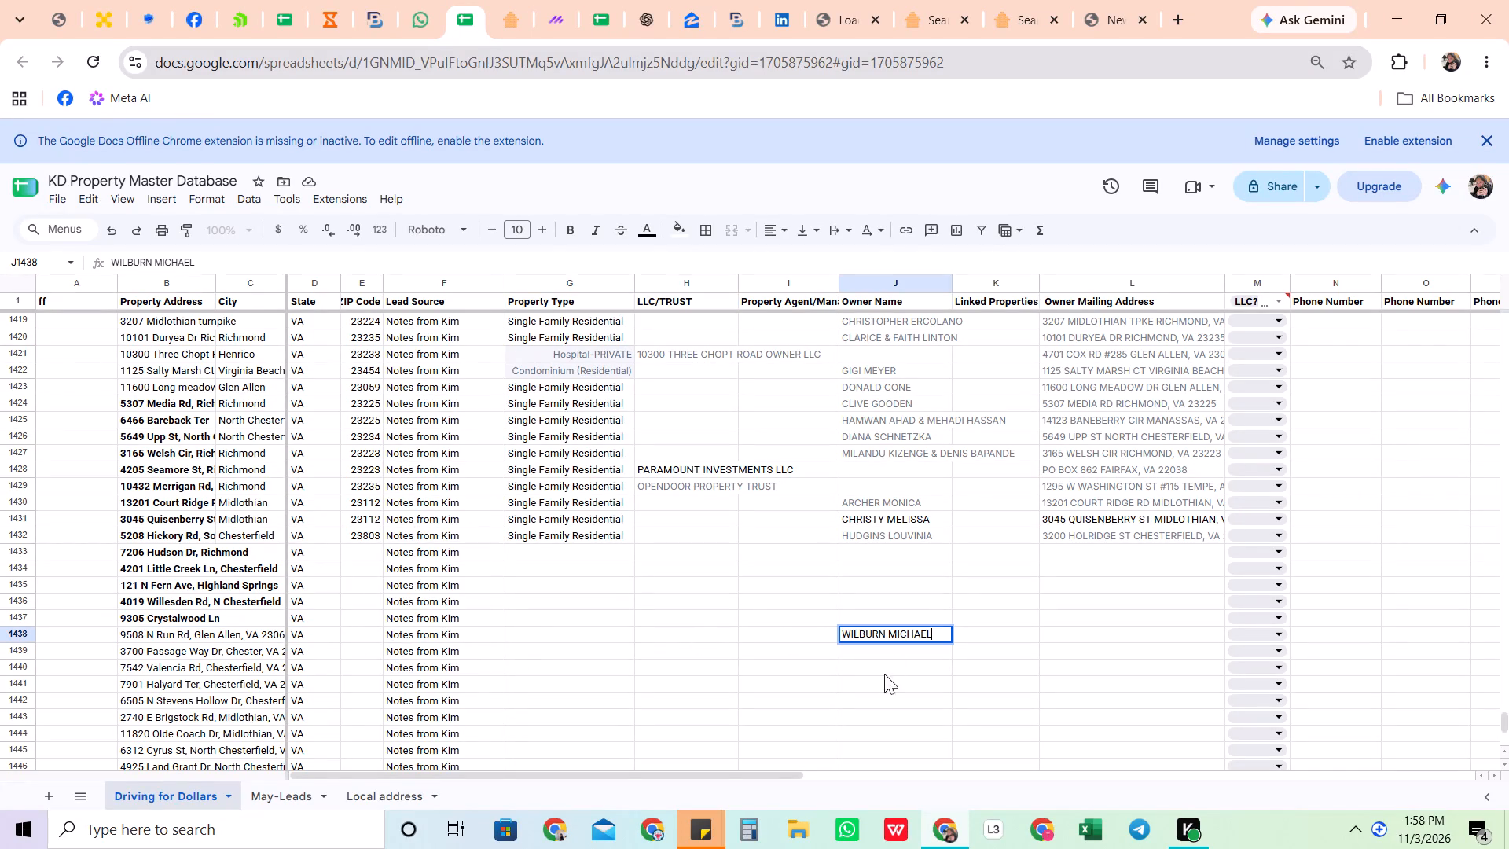
Copy the owner's mailing address from the already open Midlothian property's details in PropStream into the Owner Mailing Address cell of row 1438.
left_click(507, 24)
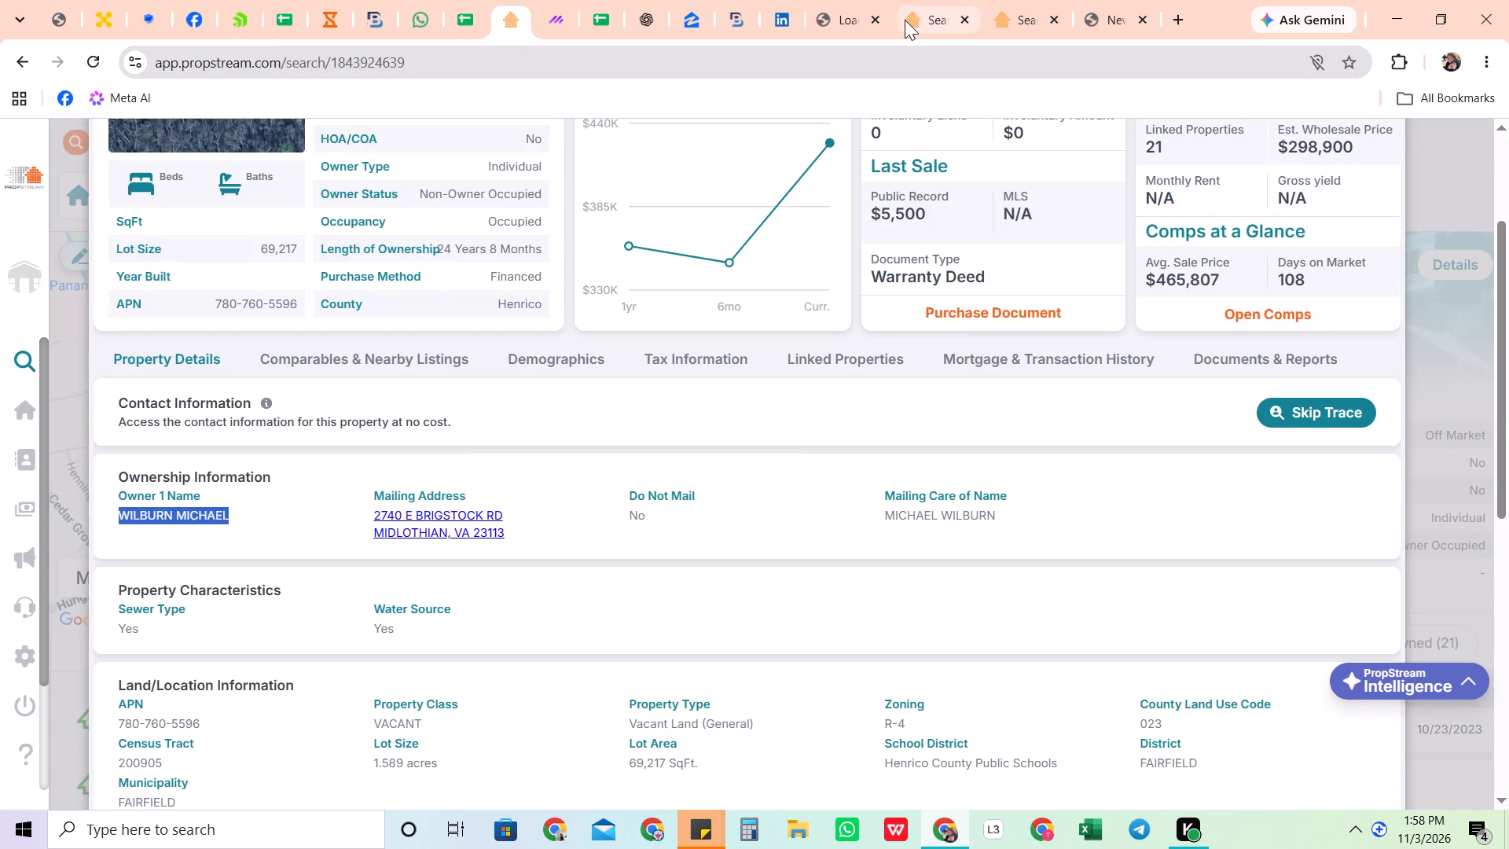
left_click(905, 28)
left_click(520, 670)
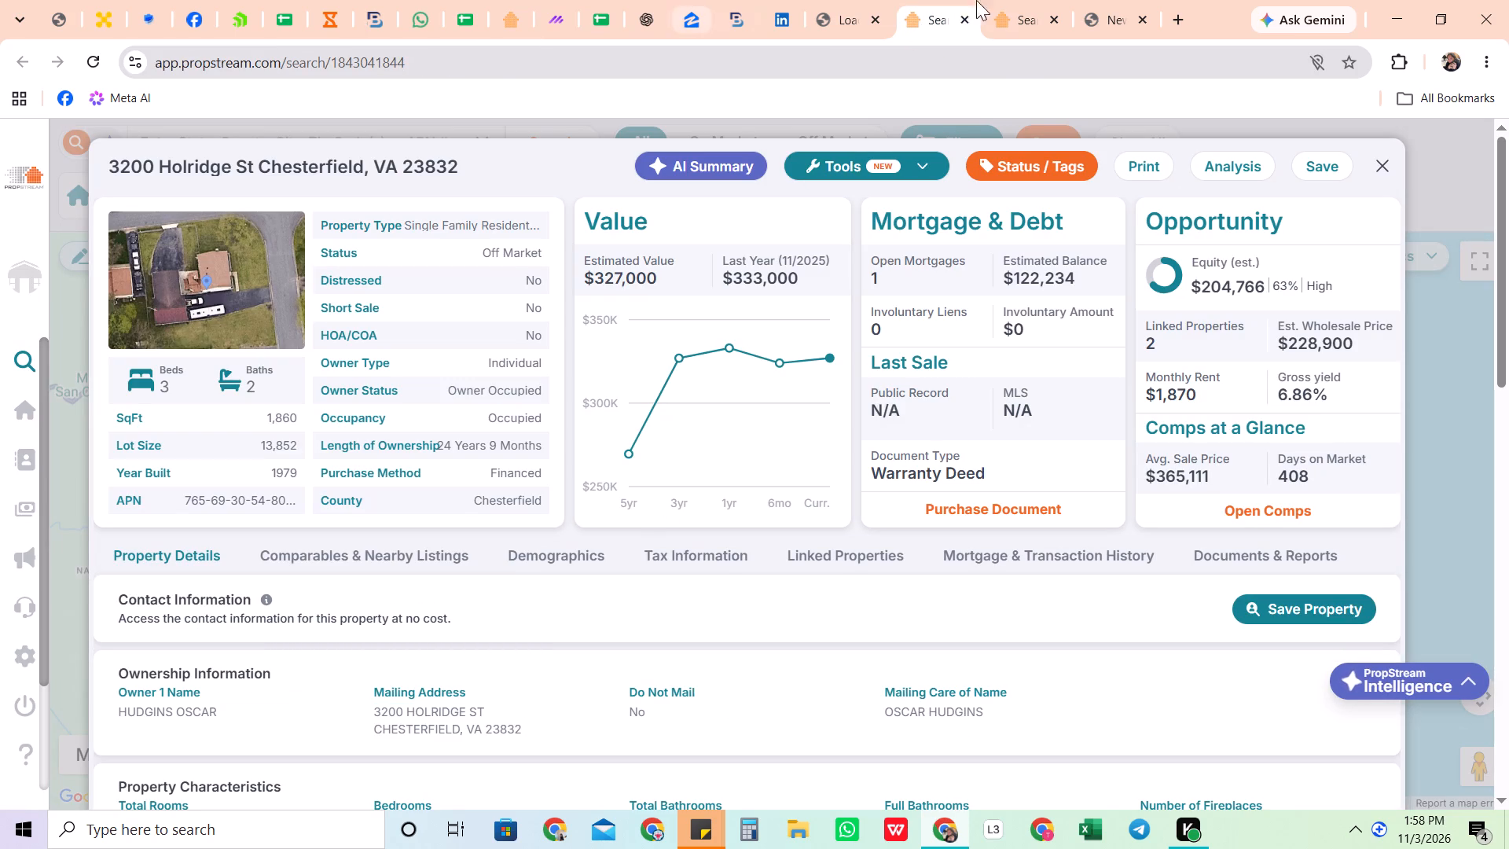
left_click(838, 4)
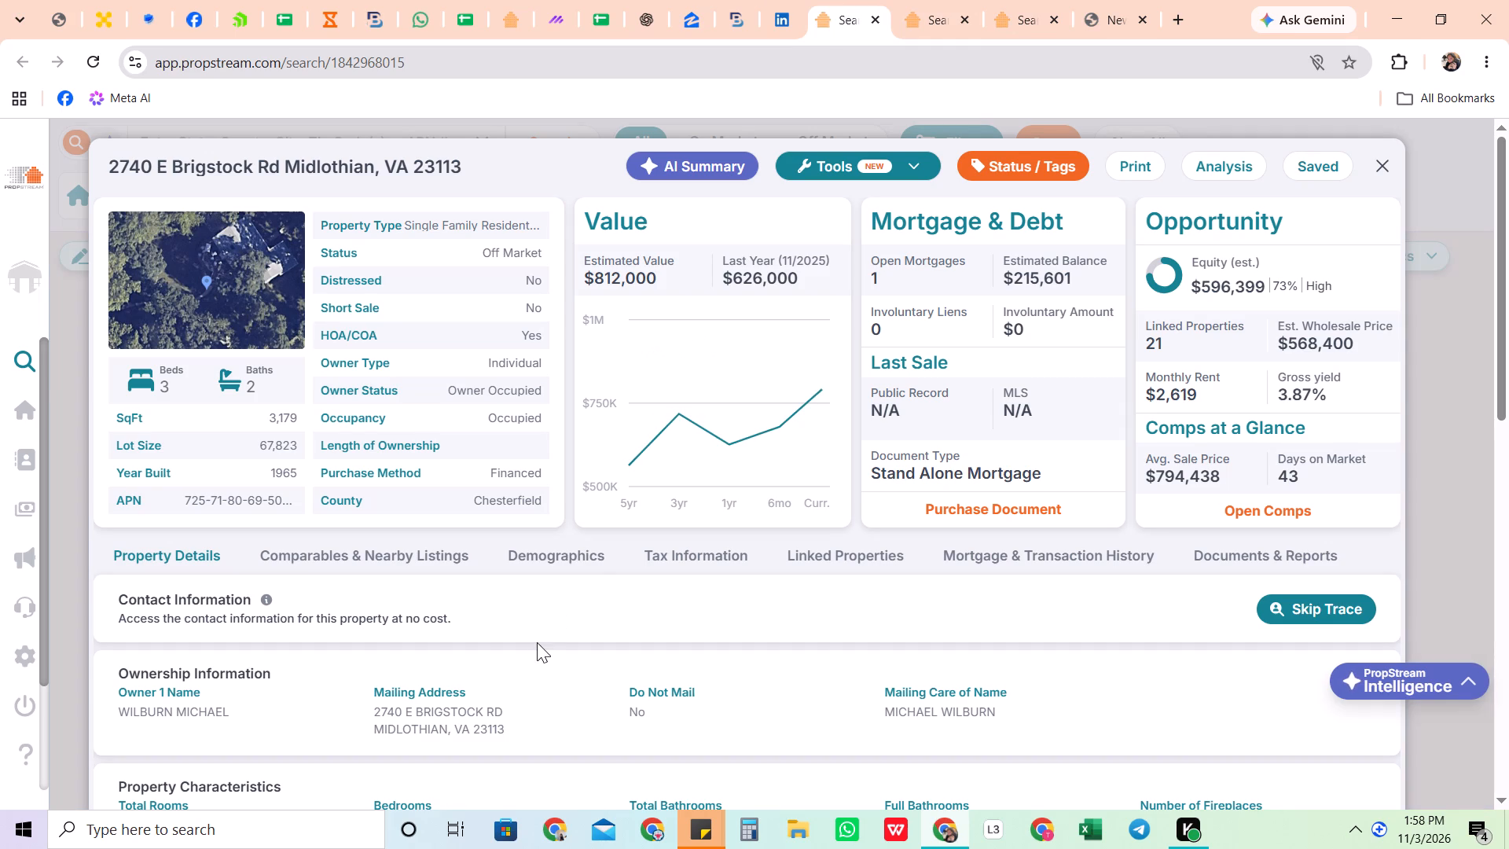
left_click_drag(520, 742, 360, 718)
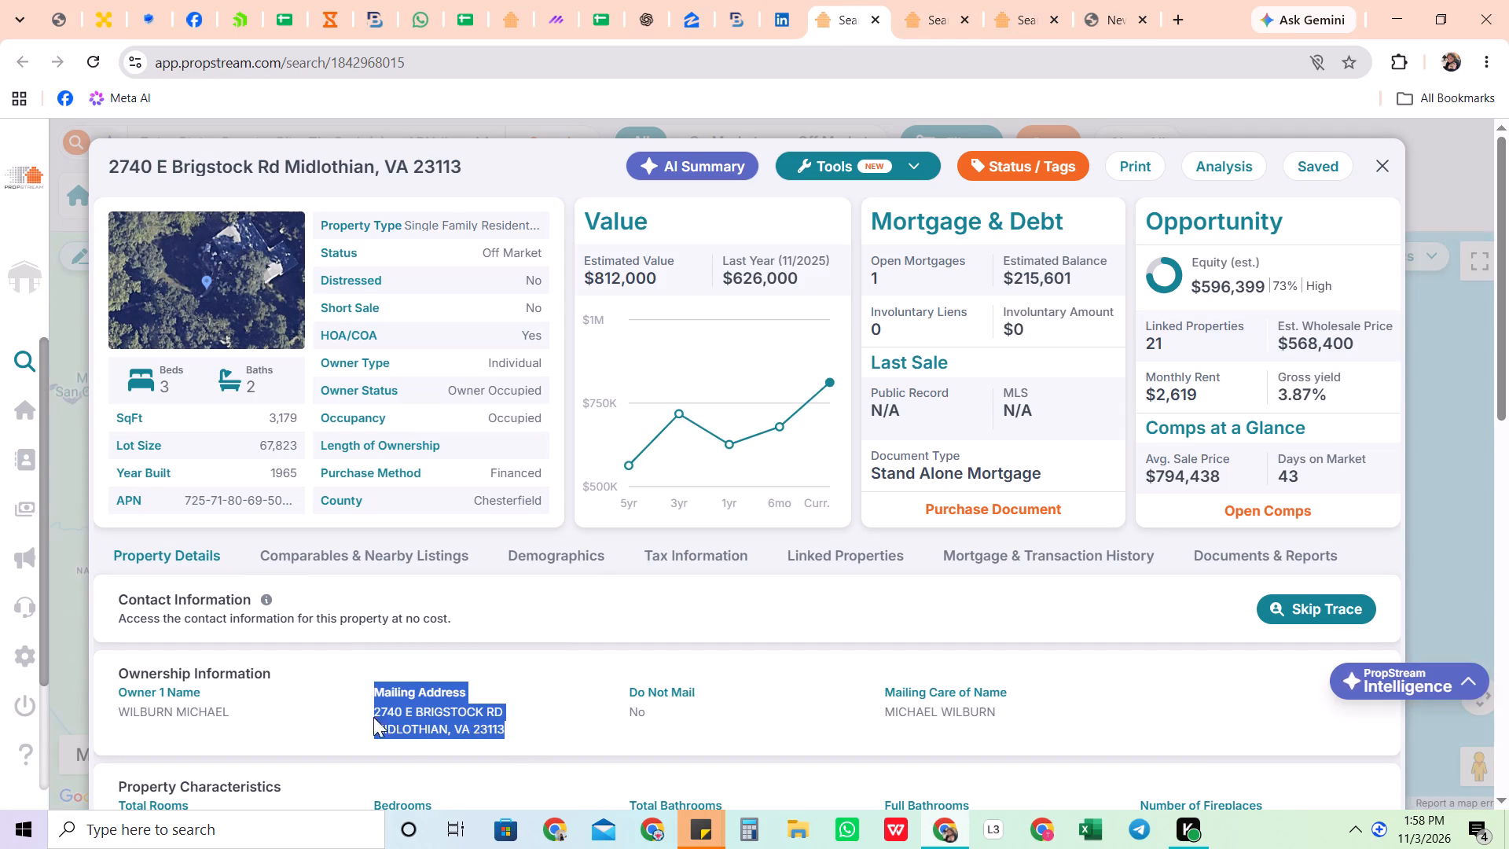
left_click(375, 717)
left_click_drag(374, 714, 518, 726)
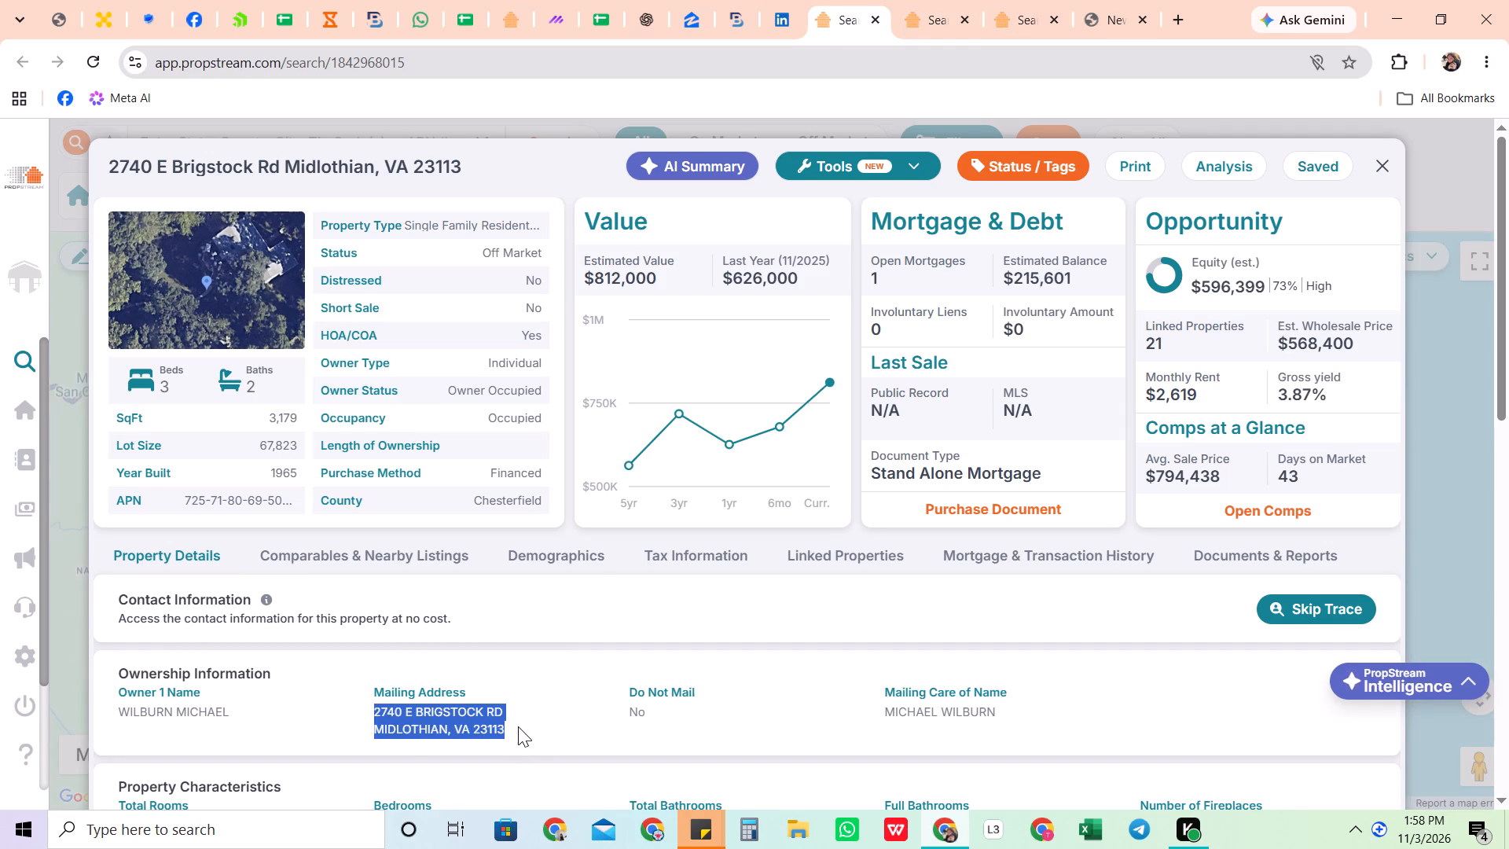
key("ctrl+c")
left_click(511, 10)
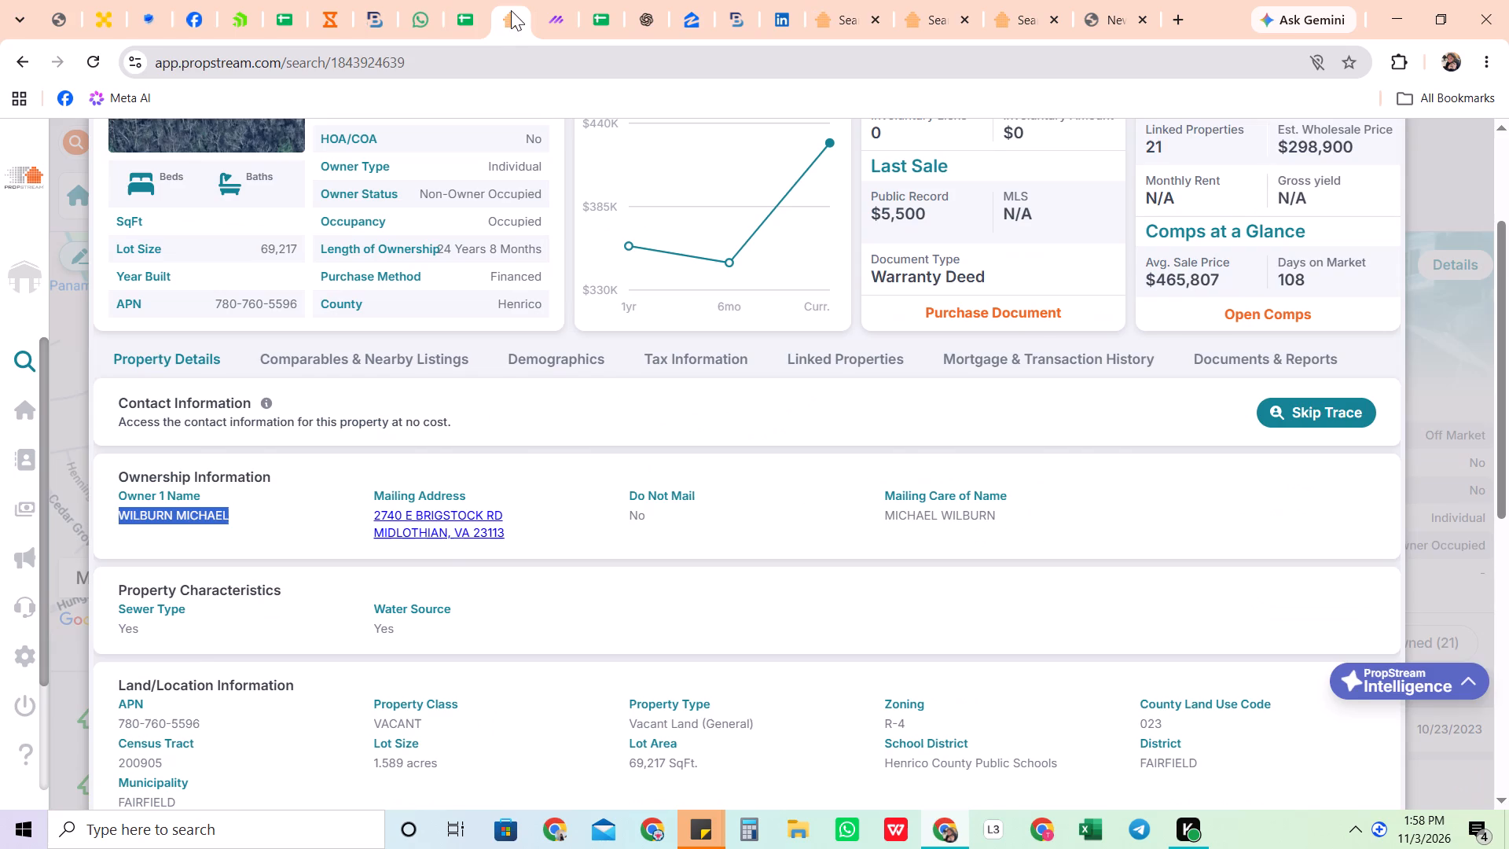
left_click(479, 21)
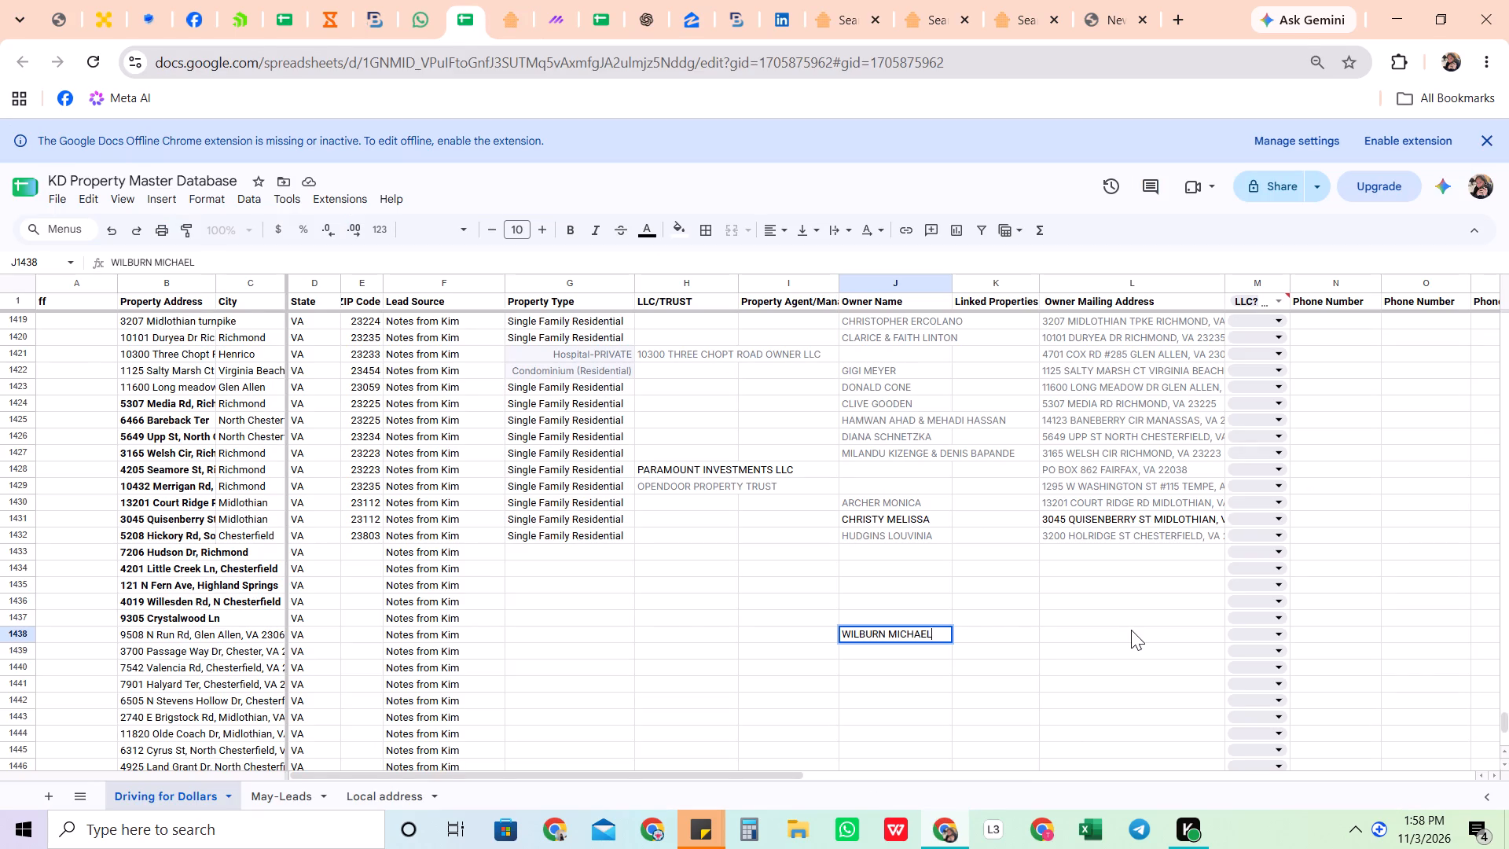
left_click(1108, 633)
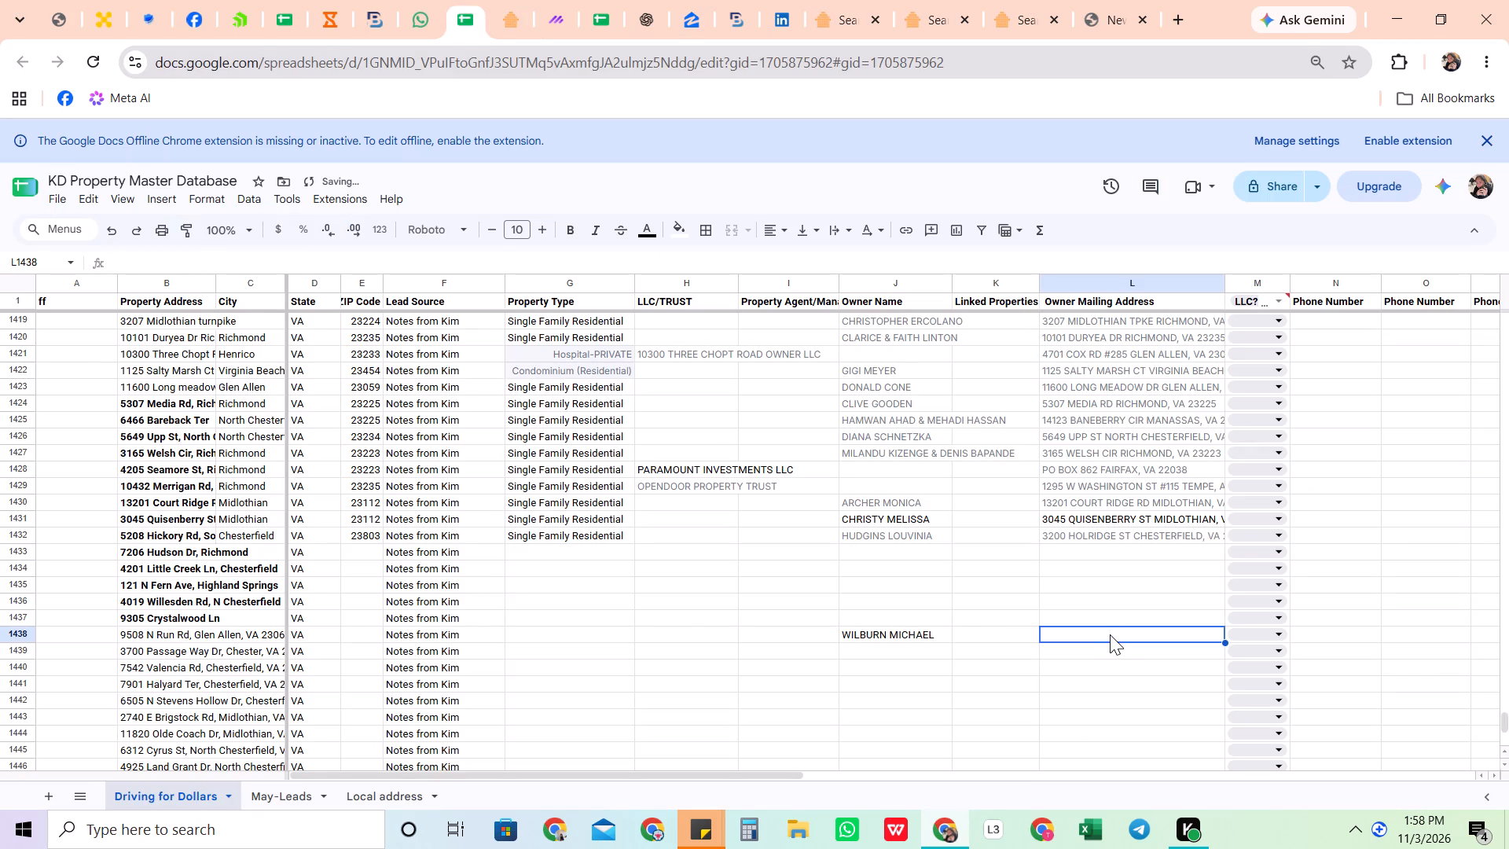
key("ctrl+v")
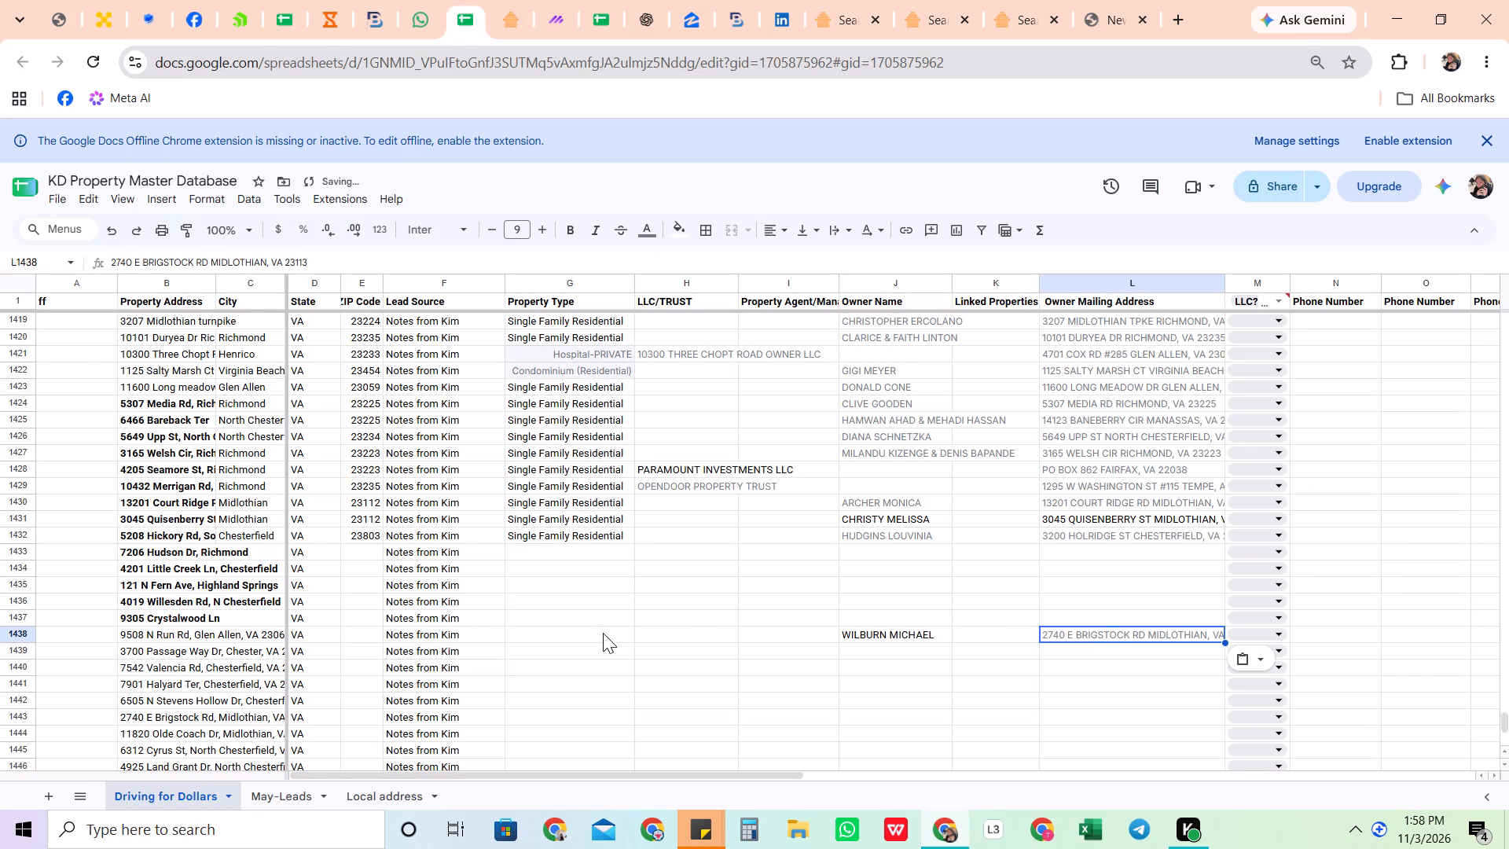
Copy the property type Vacant Land (General) from the Glen Allen property's details into row 1438, keeping the sheet's own text formatting.
left_click(609, 634)
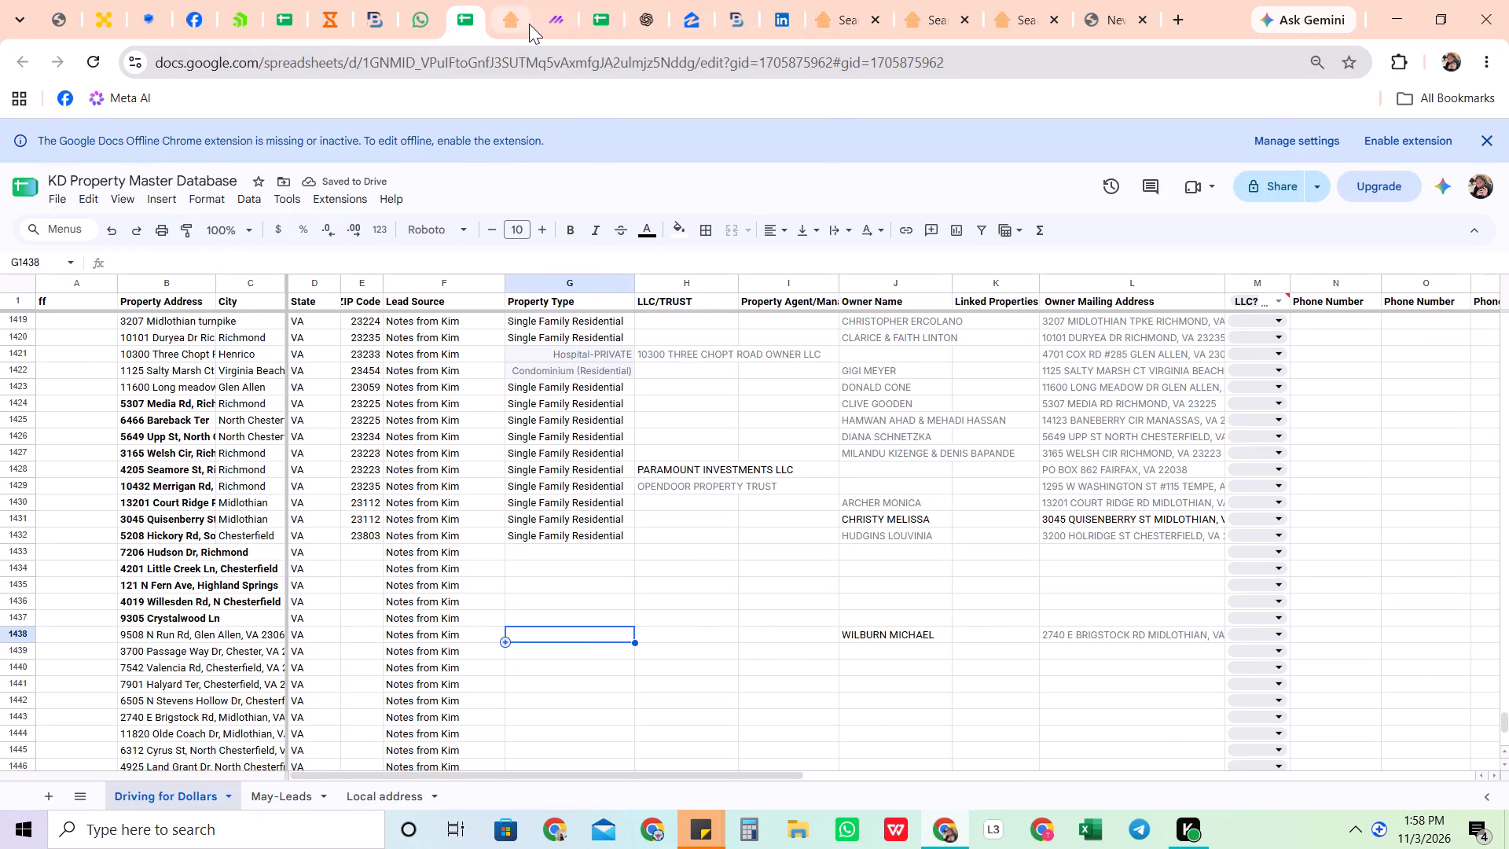
left_click(529, 24)
scroll(607, 302, "up", 3)
scroll(616, 296, "down", 1)
scroll(620, 289, "up", 1)
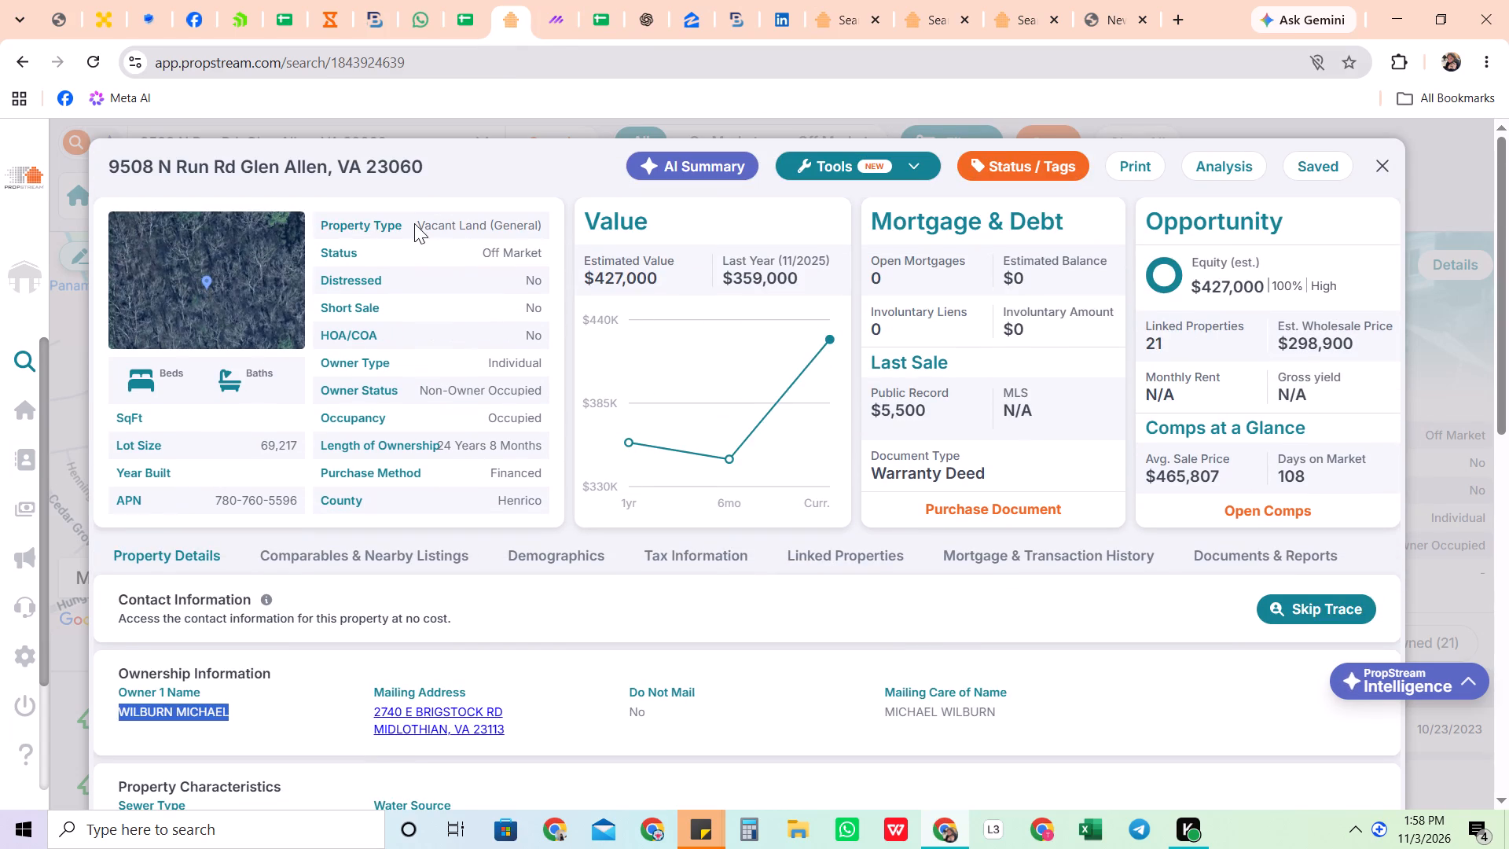
left_click_drag(413, 221, 546, 222)
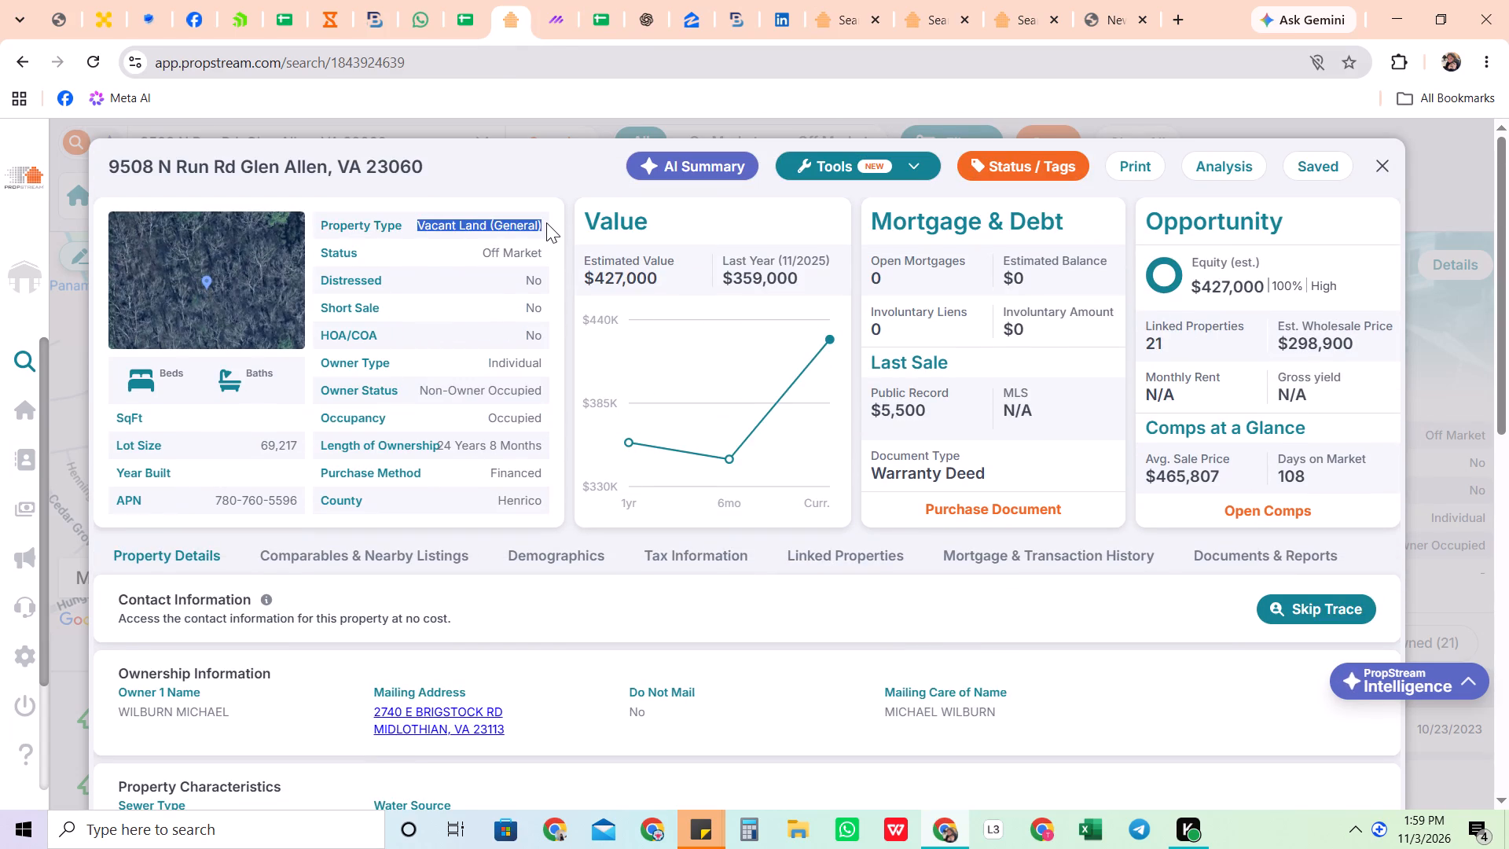
key("ctrl+c")
left_click(458, 9)
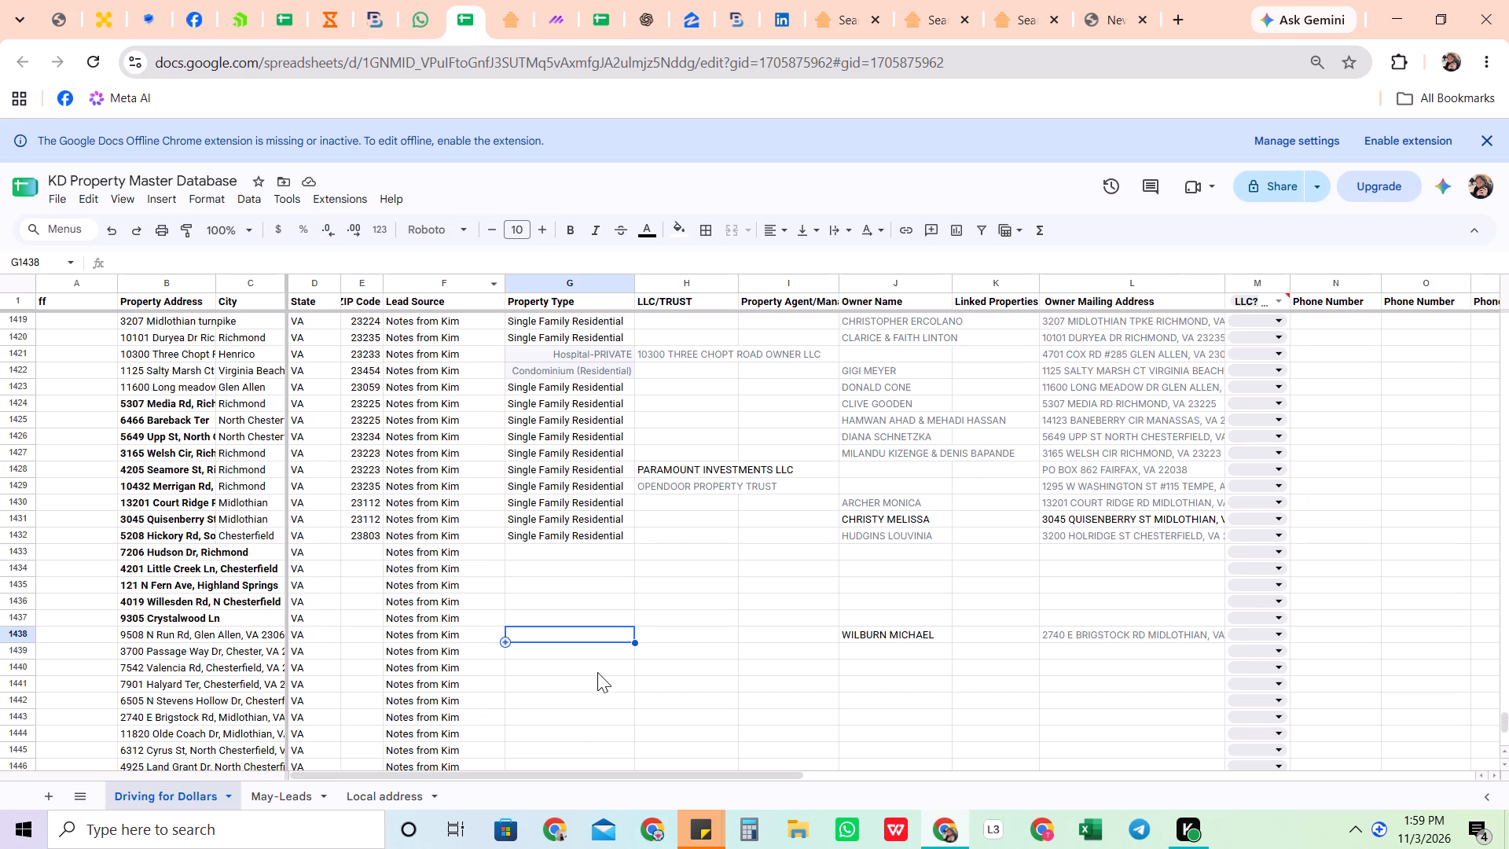
key("ctrl+v")
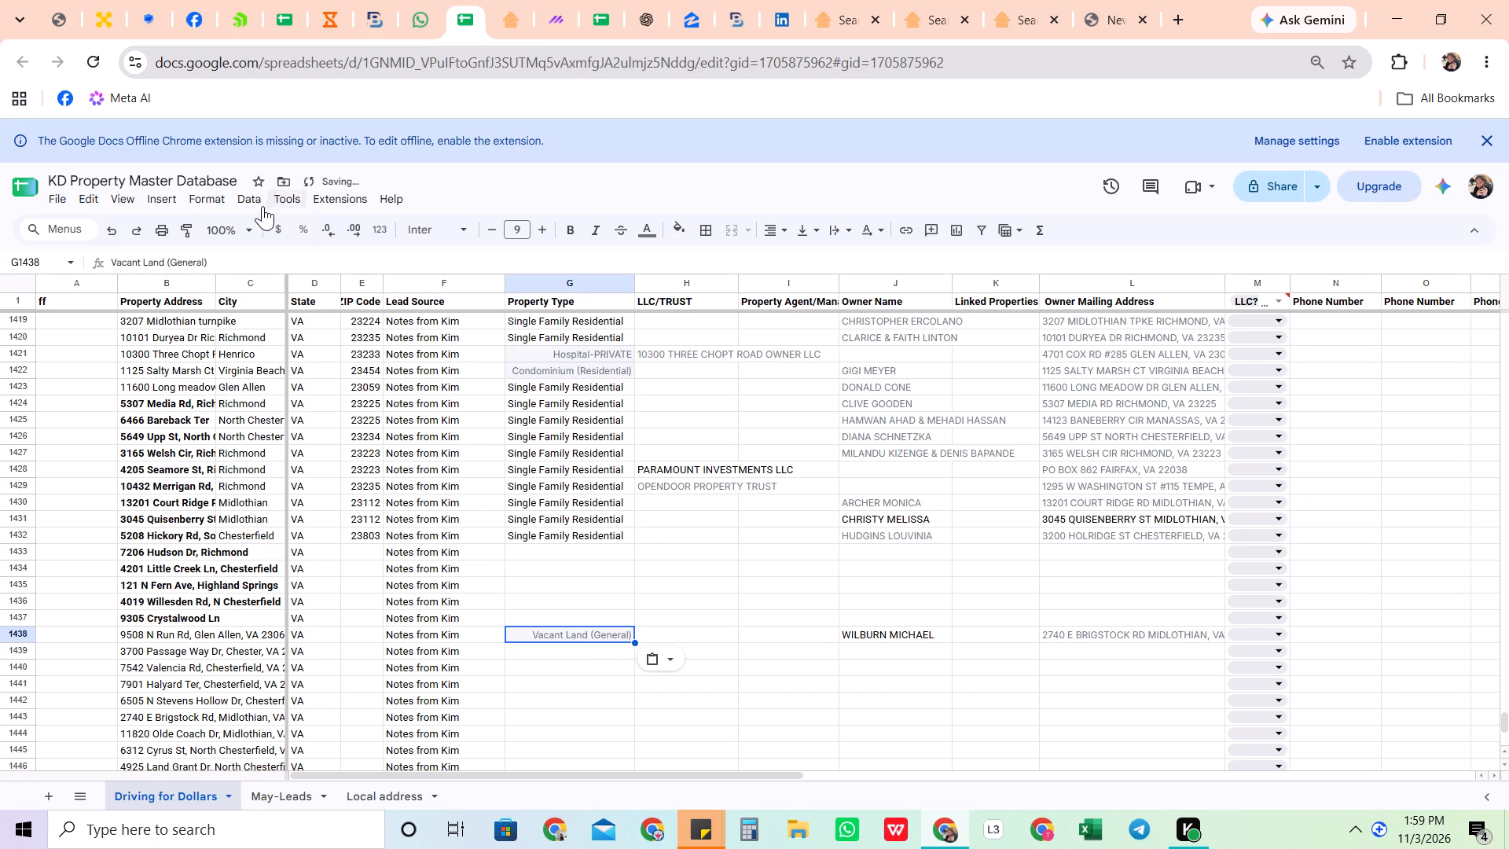
left_click(108, 225)
double_click(567, 631)
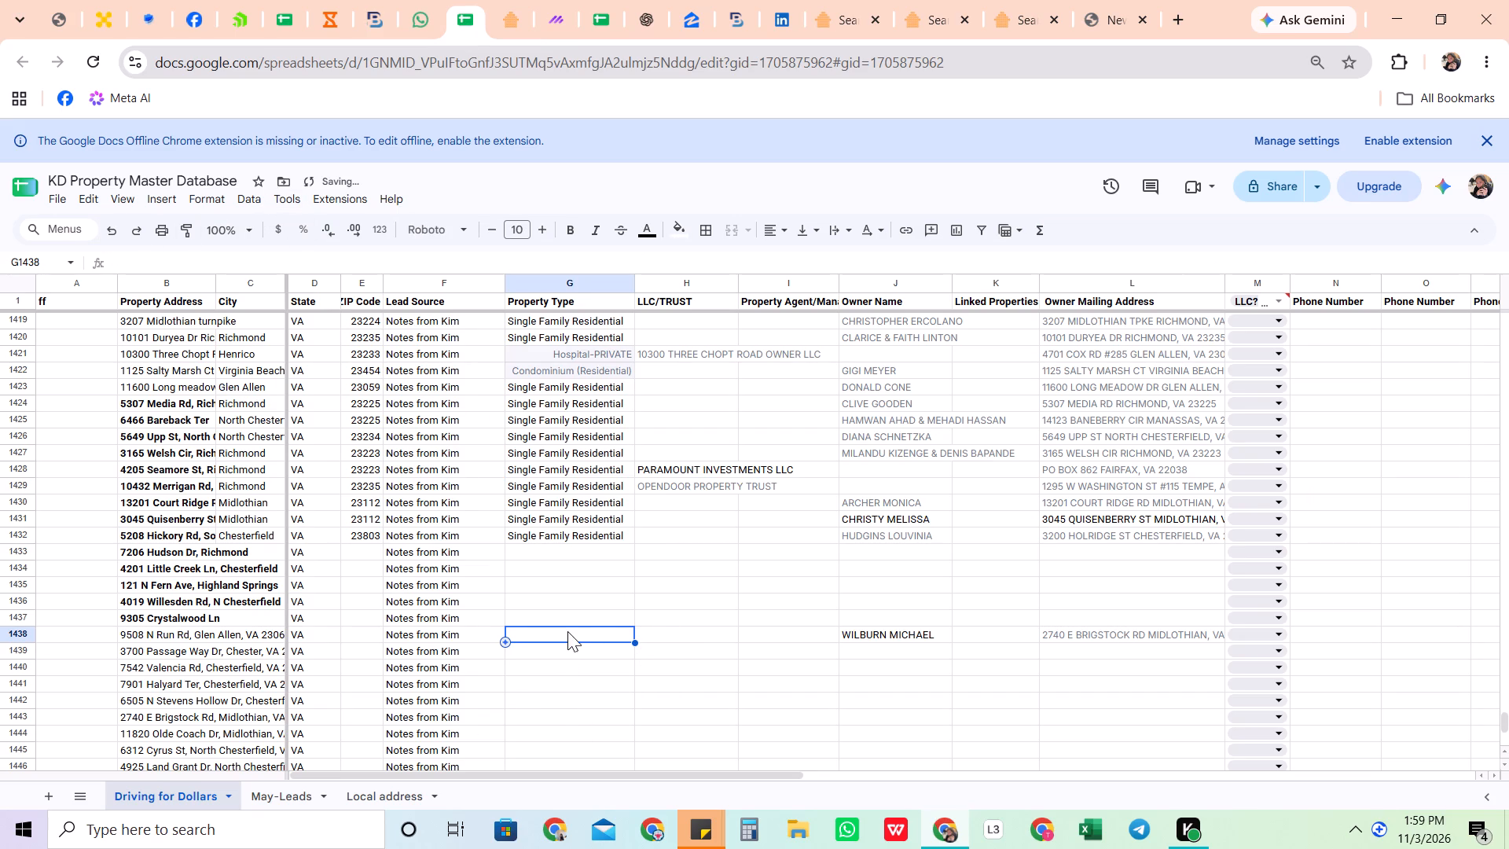
key("ctrl+v")
Copy the ZIP code 23060 from the Glen Allen property's heading into the ZIP Code cell of row 1438, keeping the cell's formatting.
left_click(365, 630)
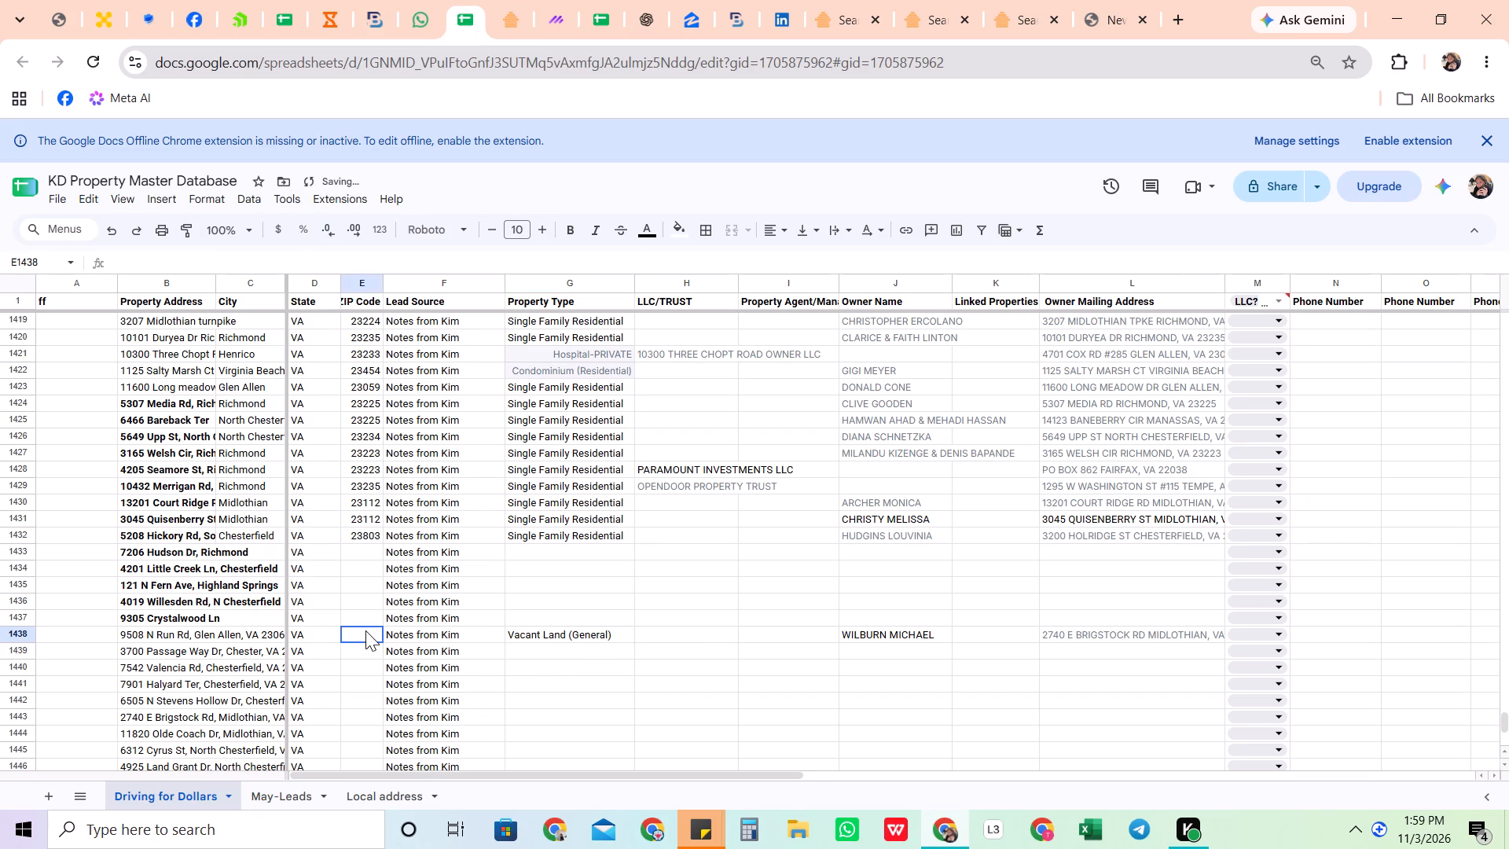
left_click(506, 10)
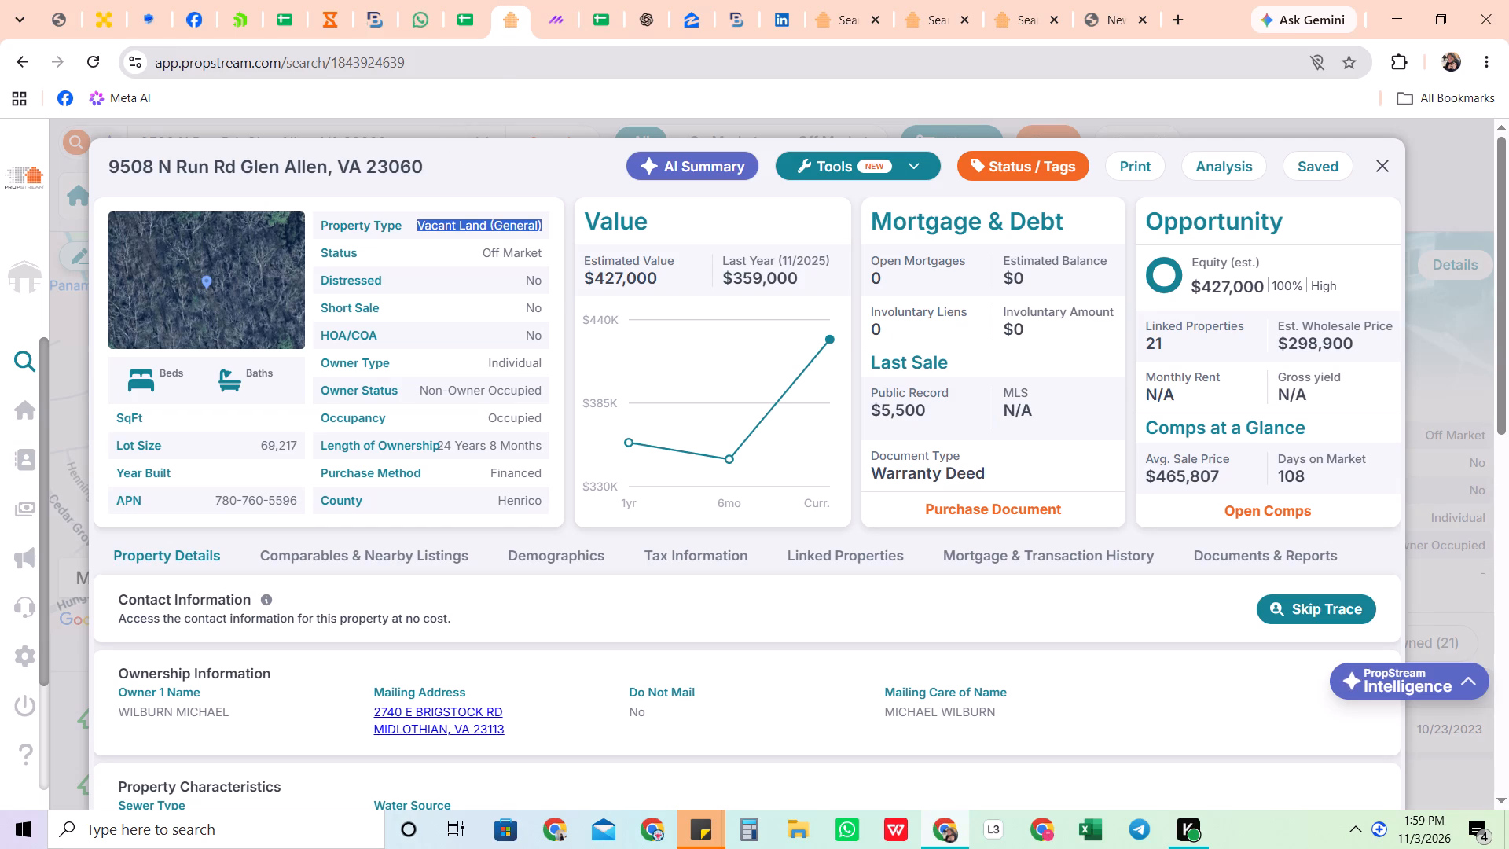
left_click_drag(368, 169, 458, 170)
key("ctrl+c")
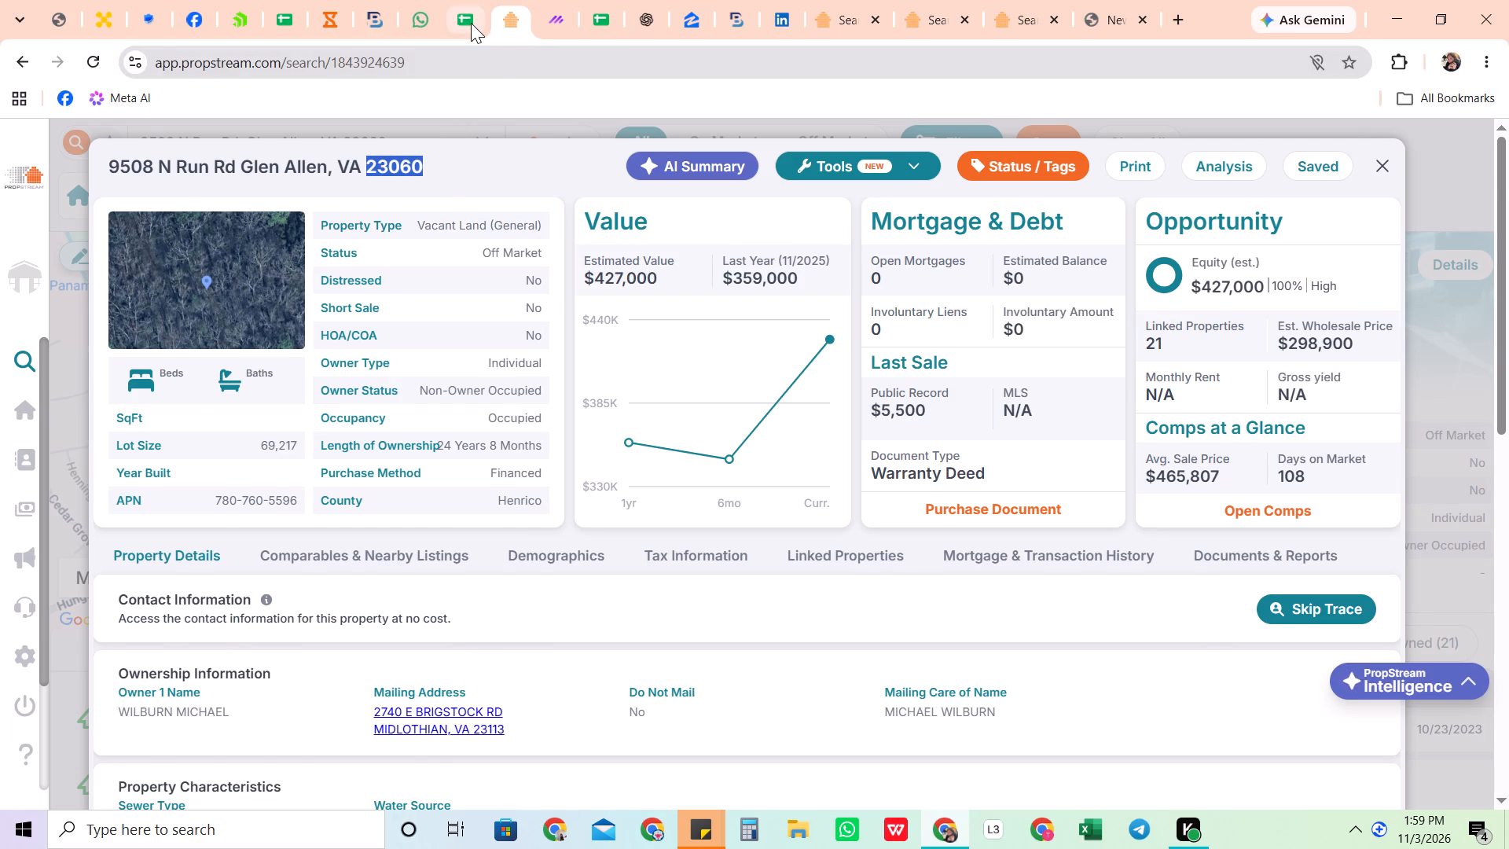
left_click(471, 23)
key("ctrl+v")
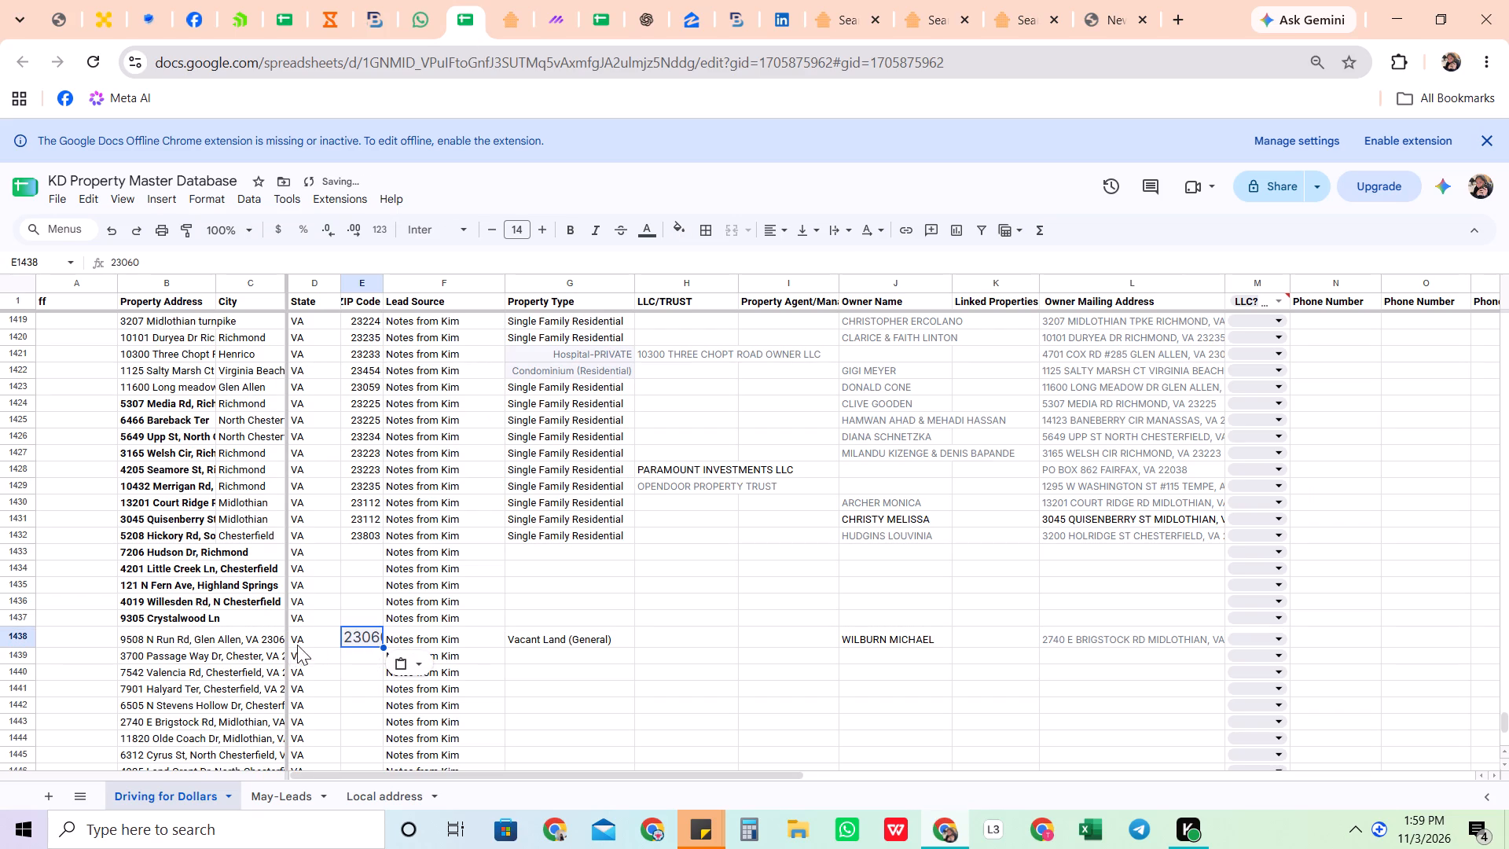
left_click(116, 237)
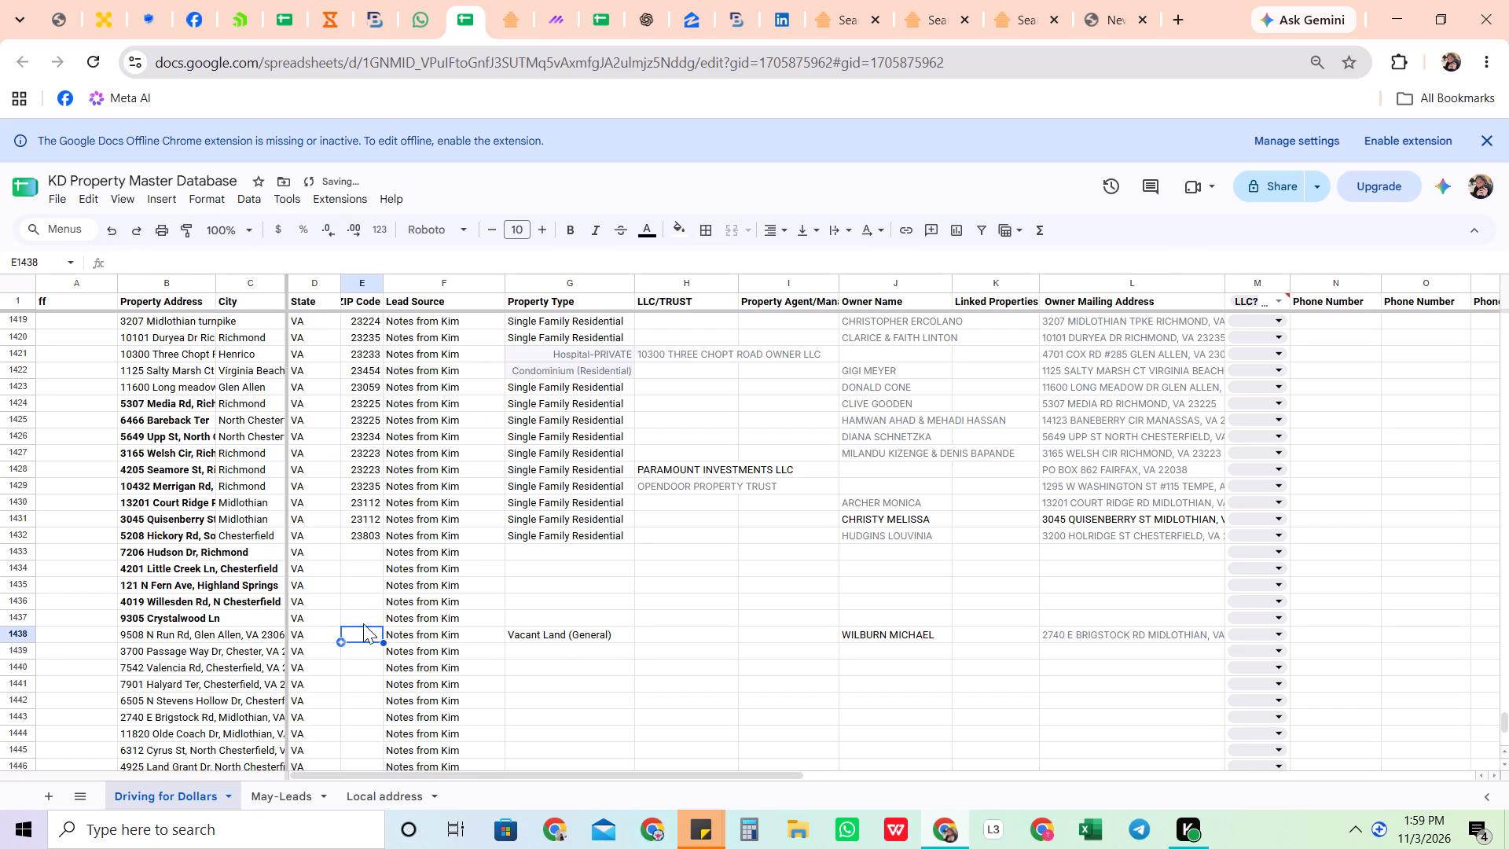
double_click(367, 630)
left_click(373, 634)
key("ctrl+v")
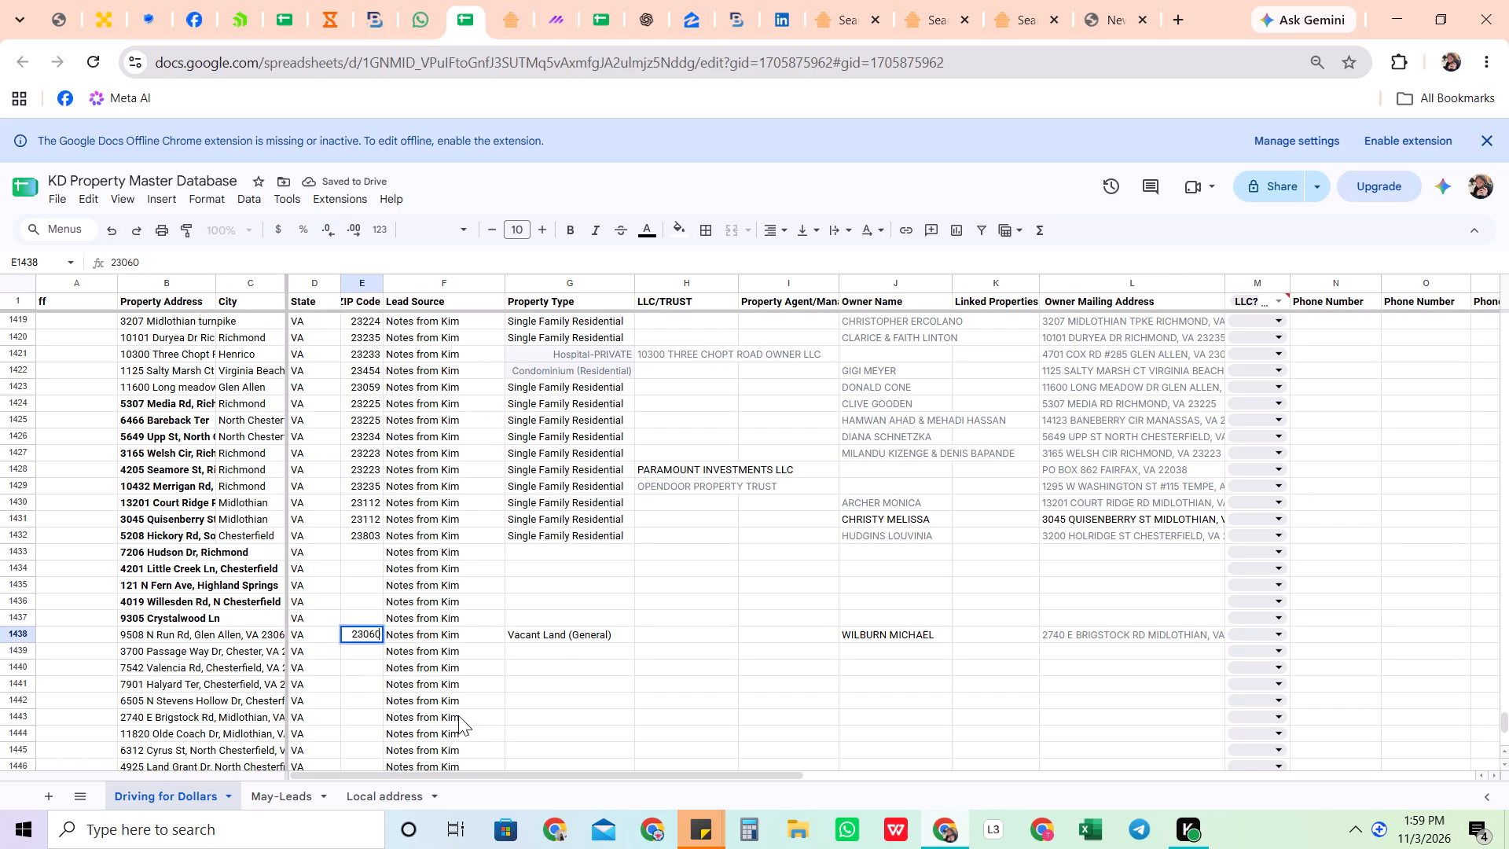
Copy "Allen" from the Glen Allen property's heading into the City cell of row 1438.
left_click(508, 29)
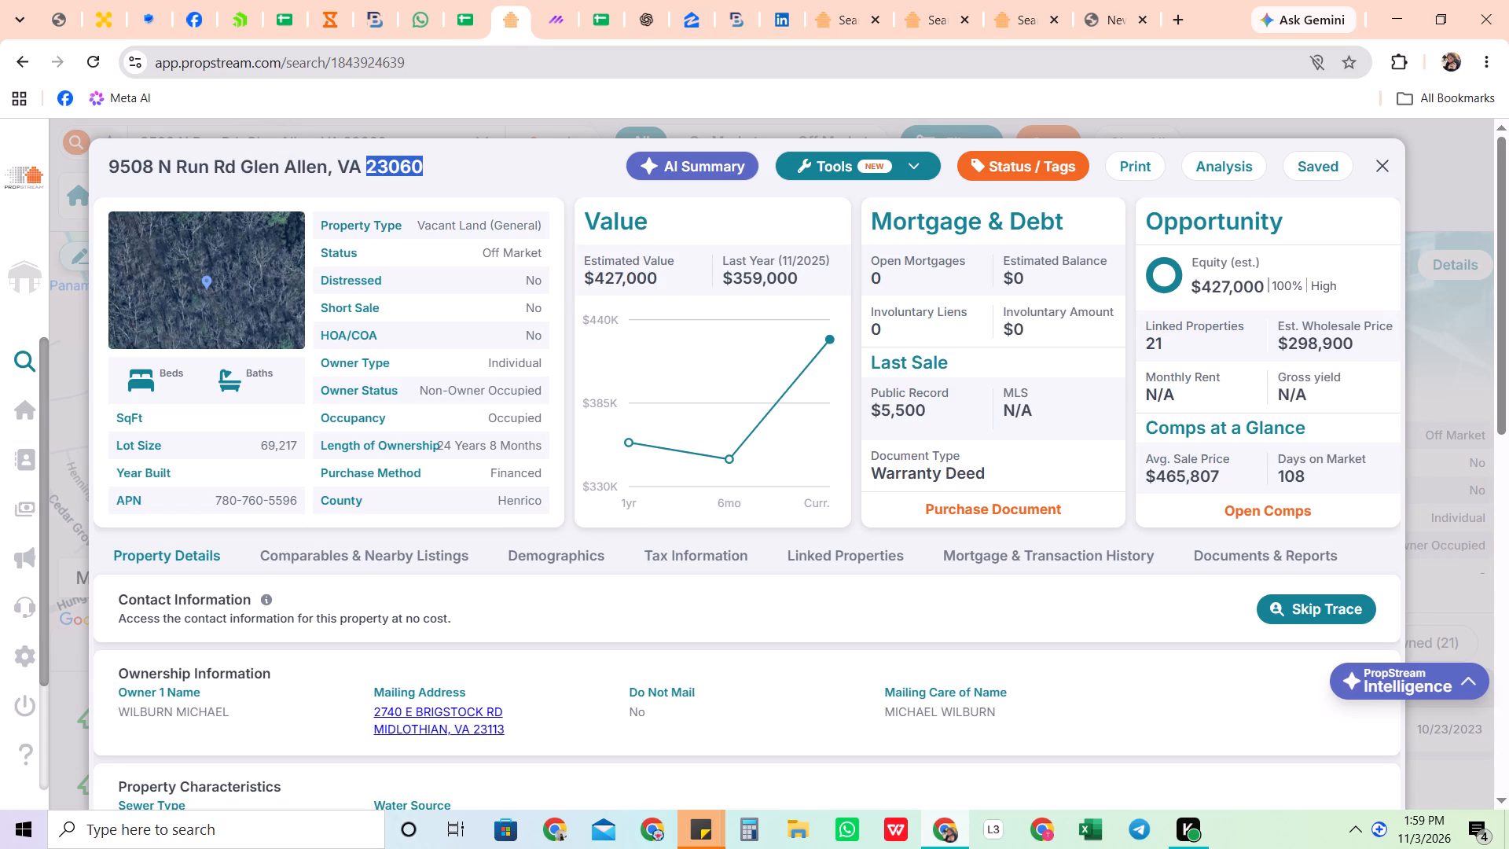
left_click(314, 166)
left_click_drag(285, 170, 331, 172)
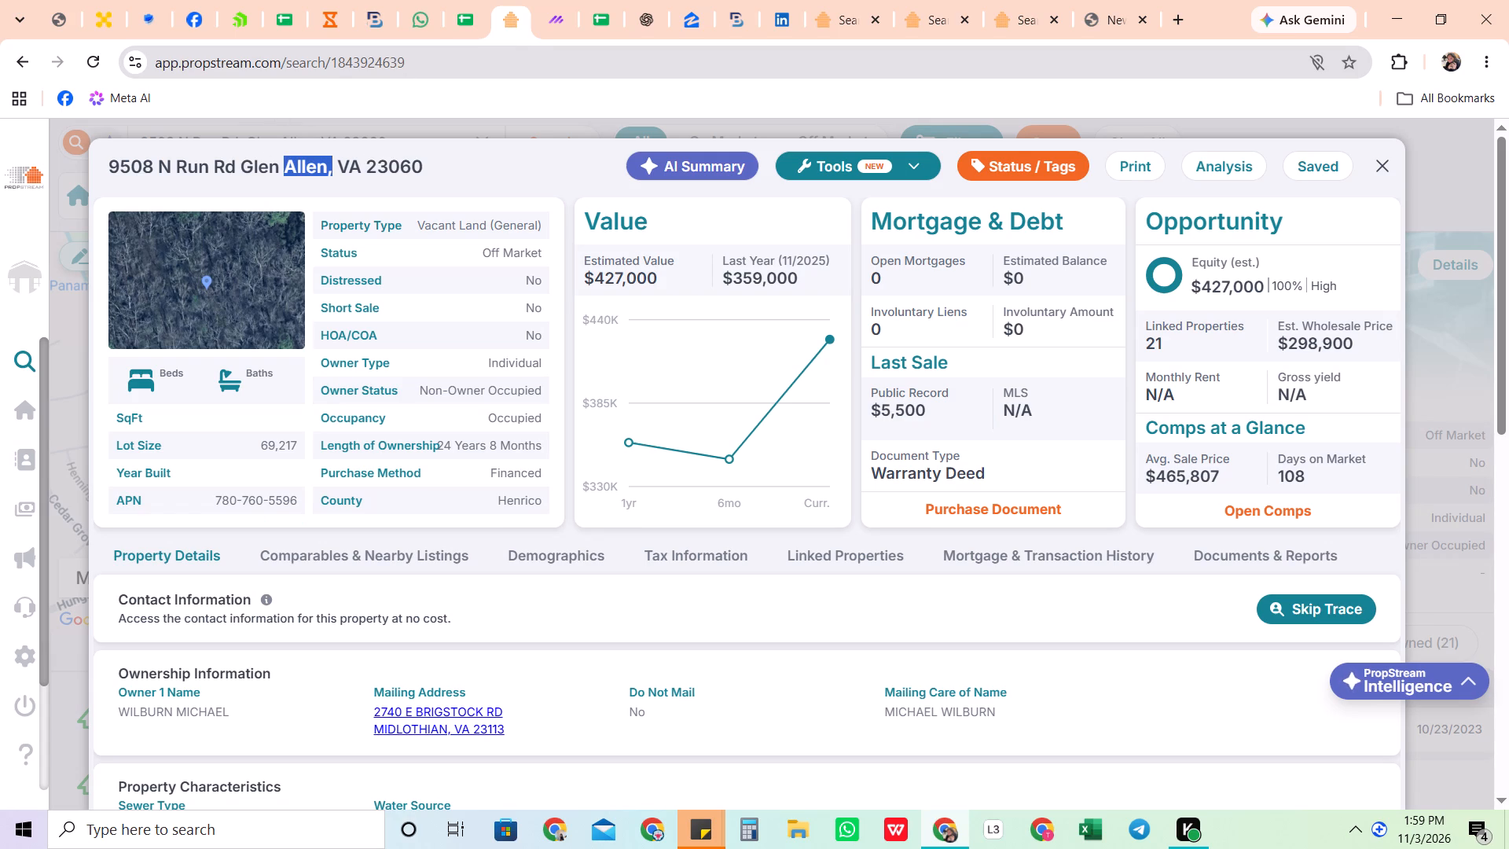
left_click_drag(331, 172, 329, 172)
key("ctrl+c")
left_click(474, 8)
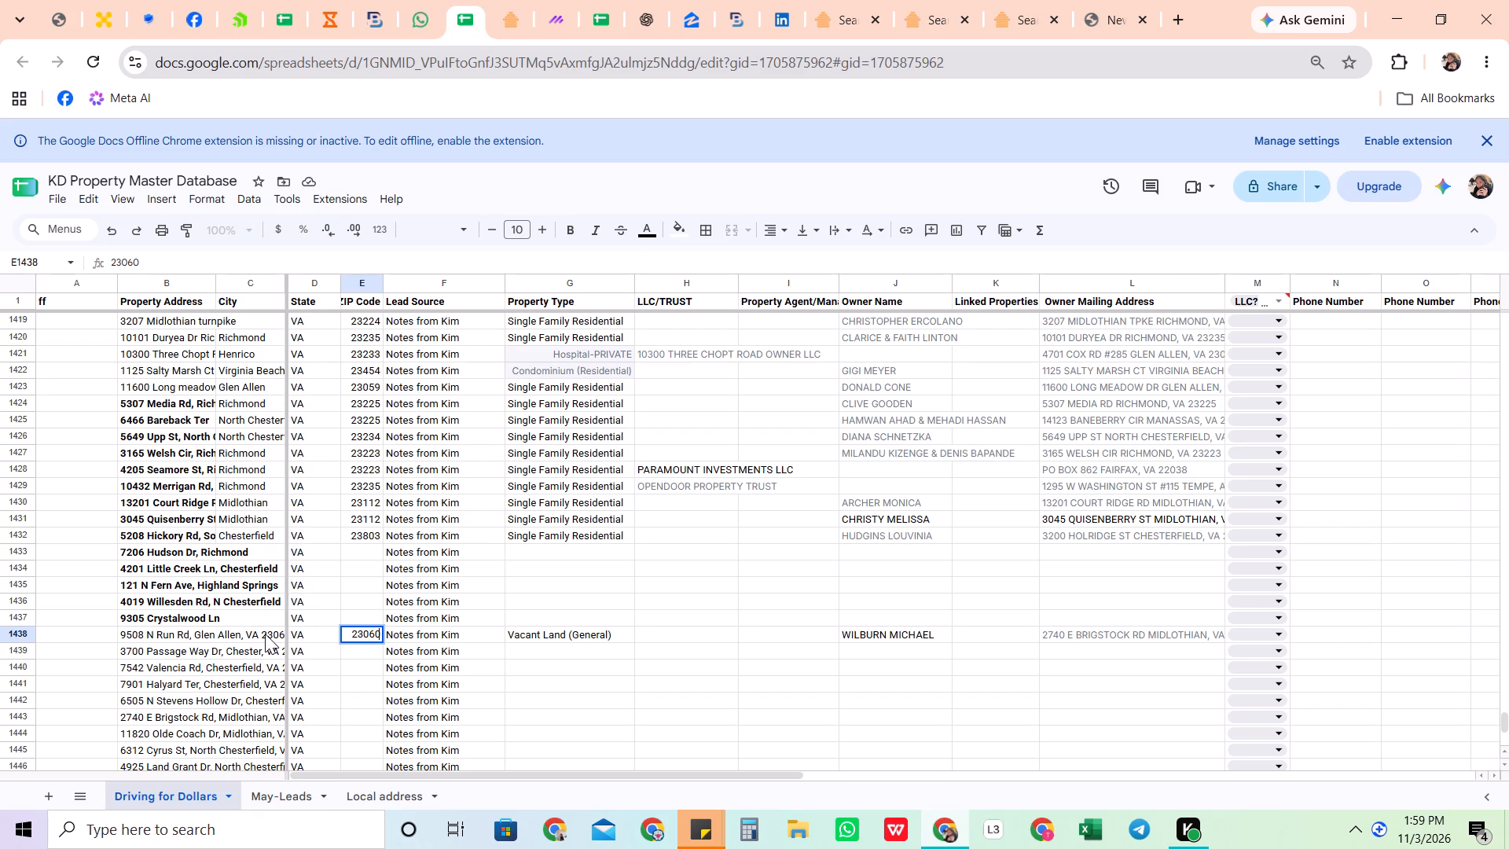
left_click(265, 634)
double_click(270, 630)
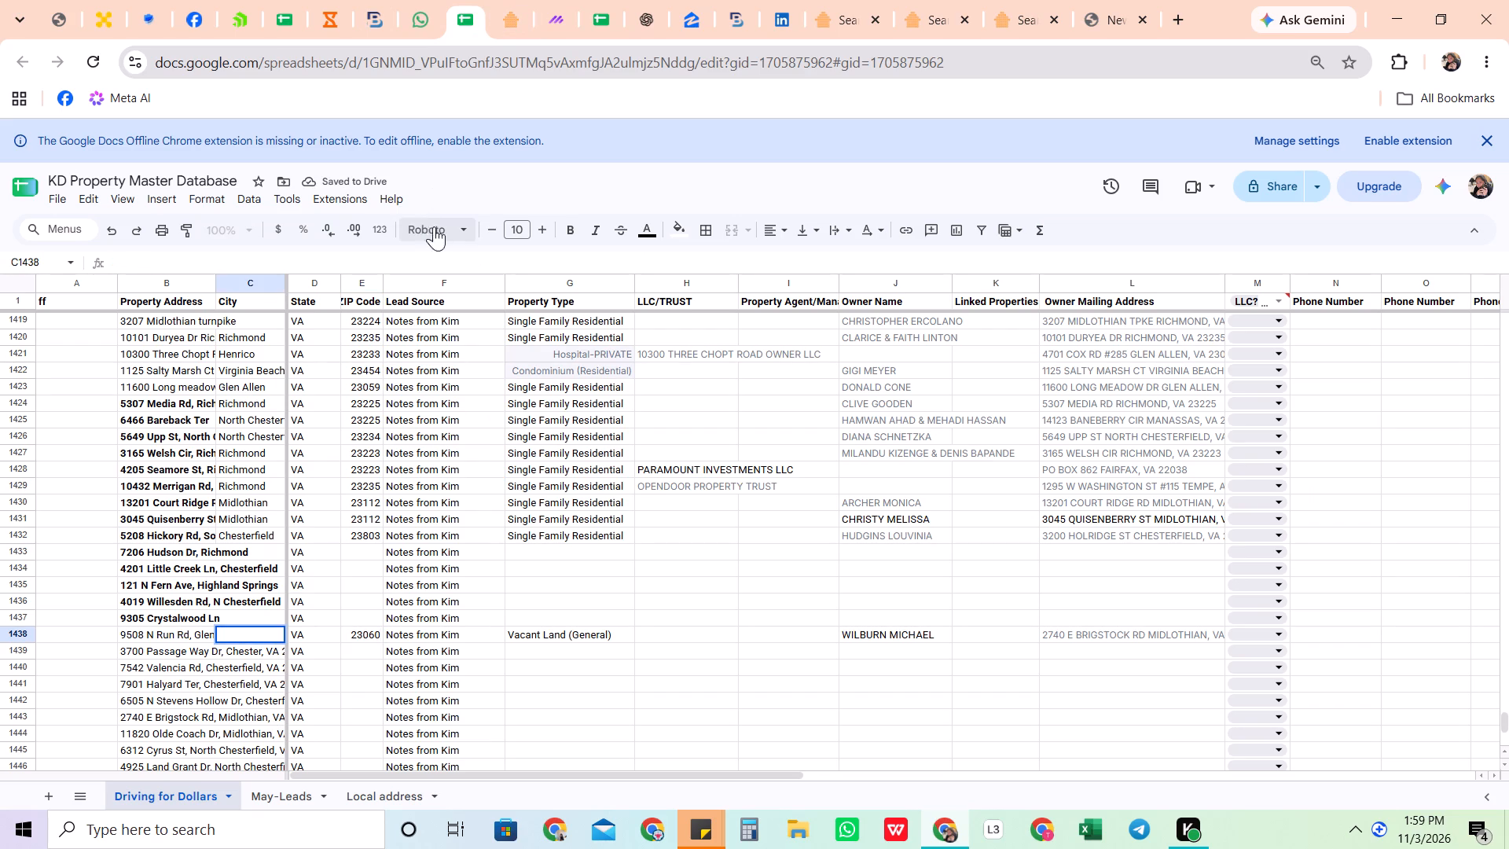
key("ctrl+v")
left_click(255, 680)
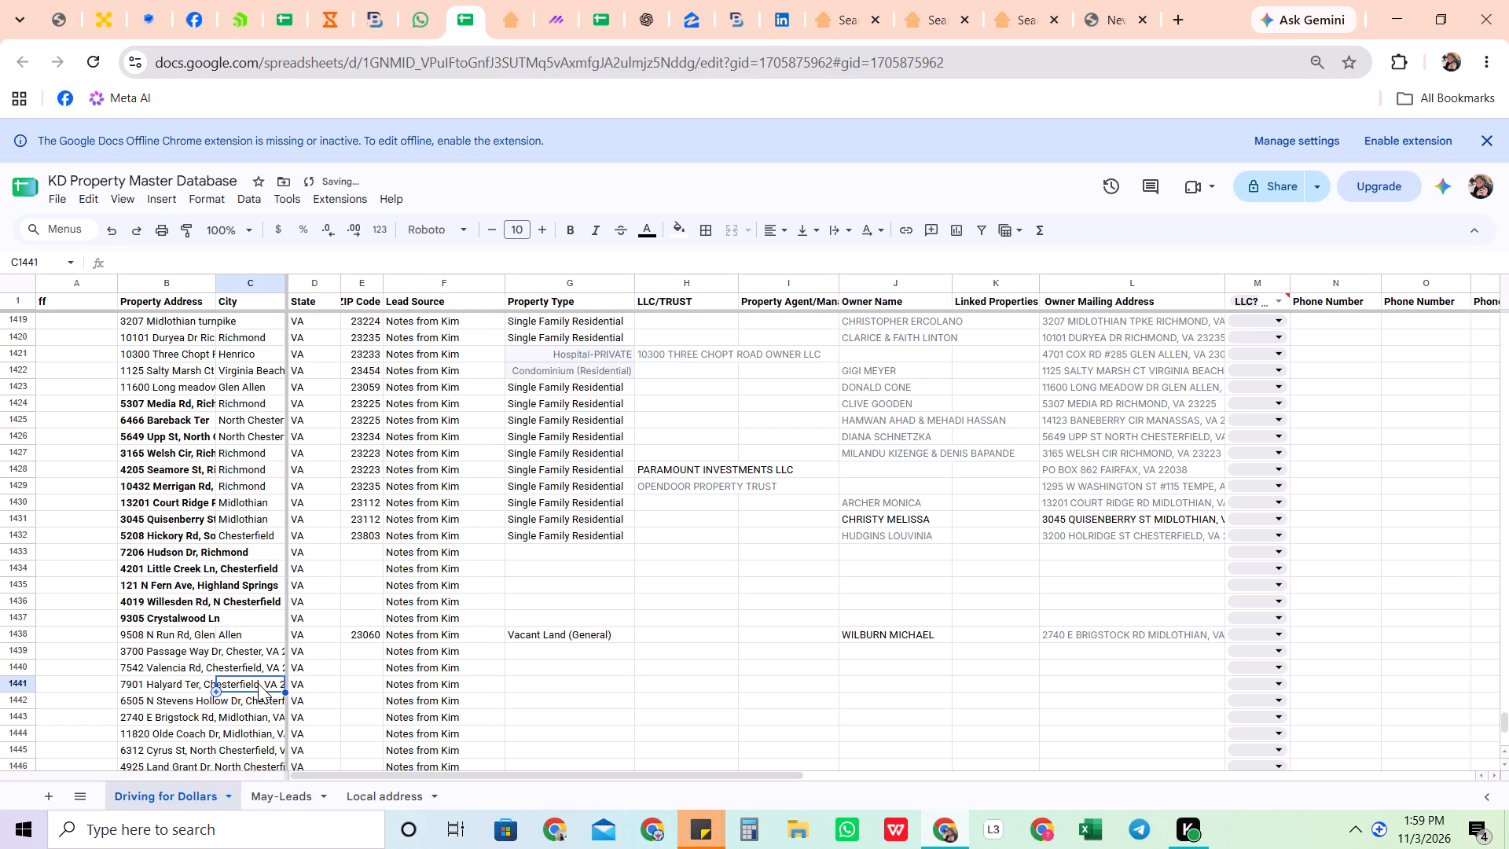
double_click(203, 635)
left_click(247, 671)
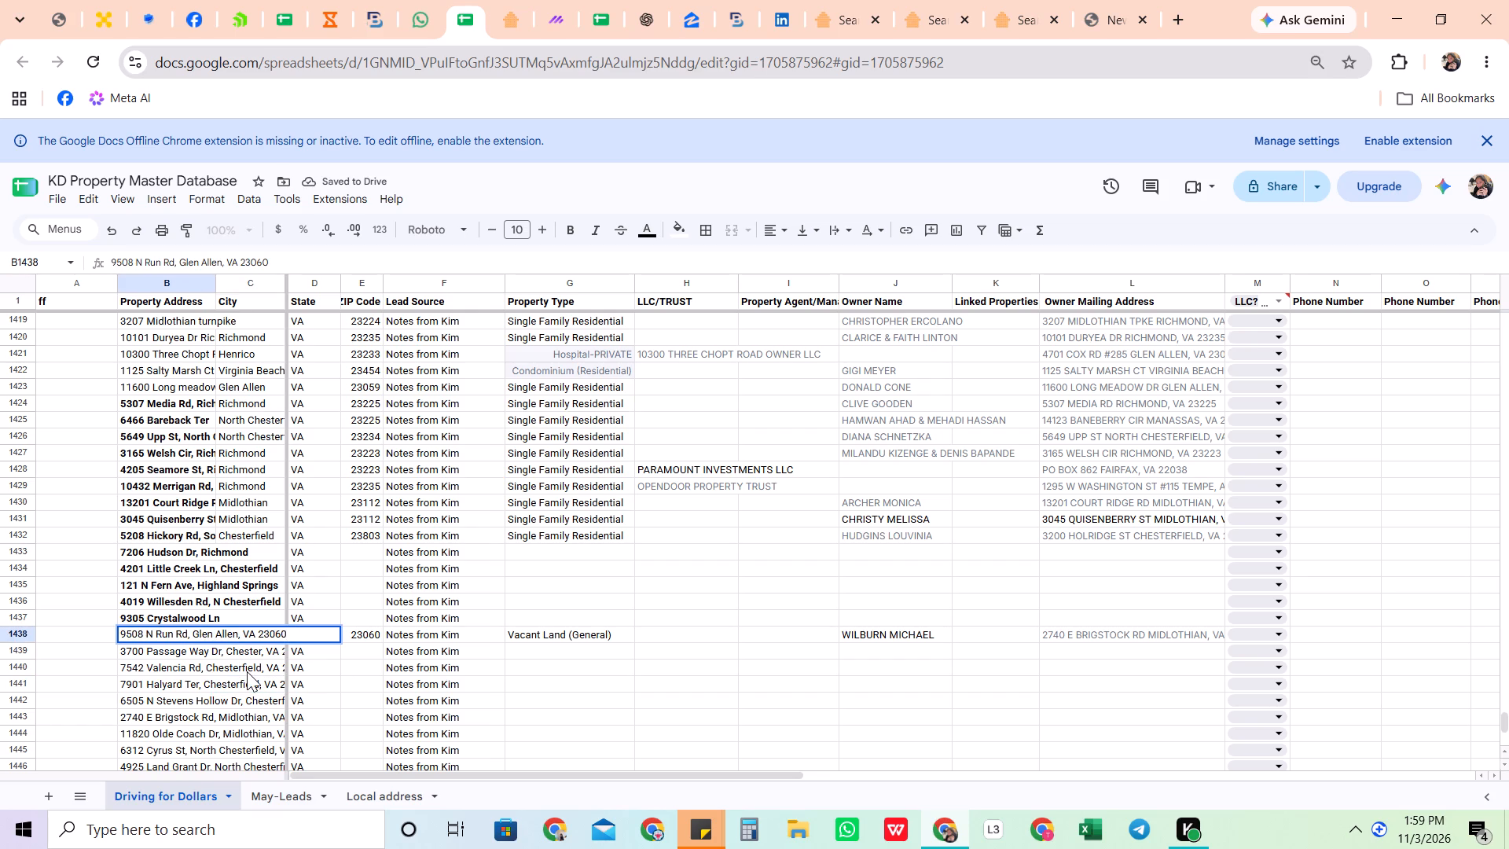
Copy the full Chester address from row 1439 of the sheet and search PropStream for it in place of the Glen Allen property.
triple_click(183, 657)
triple_click(183, 655)
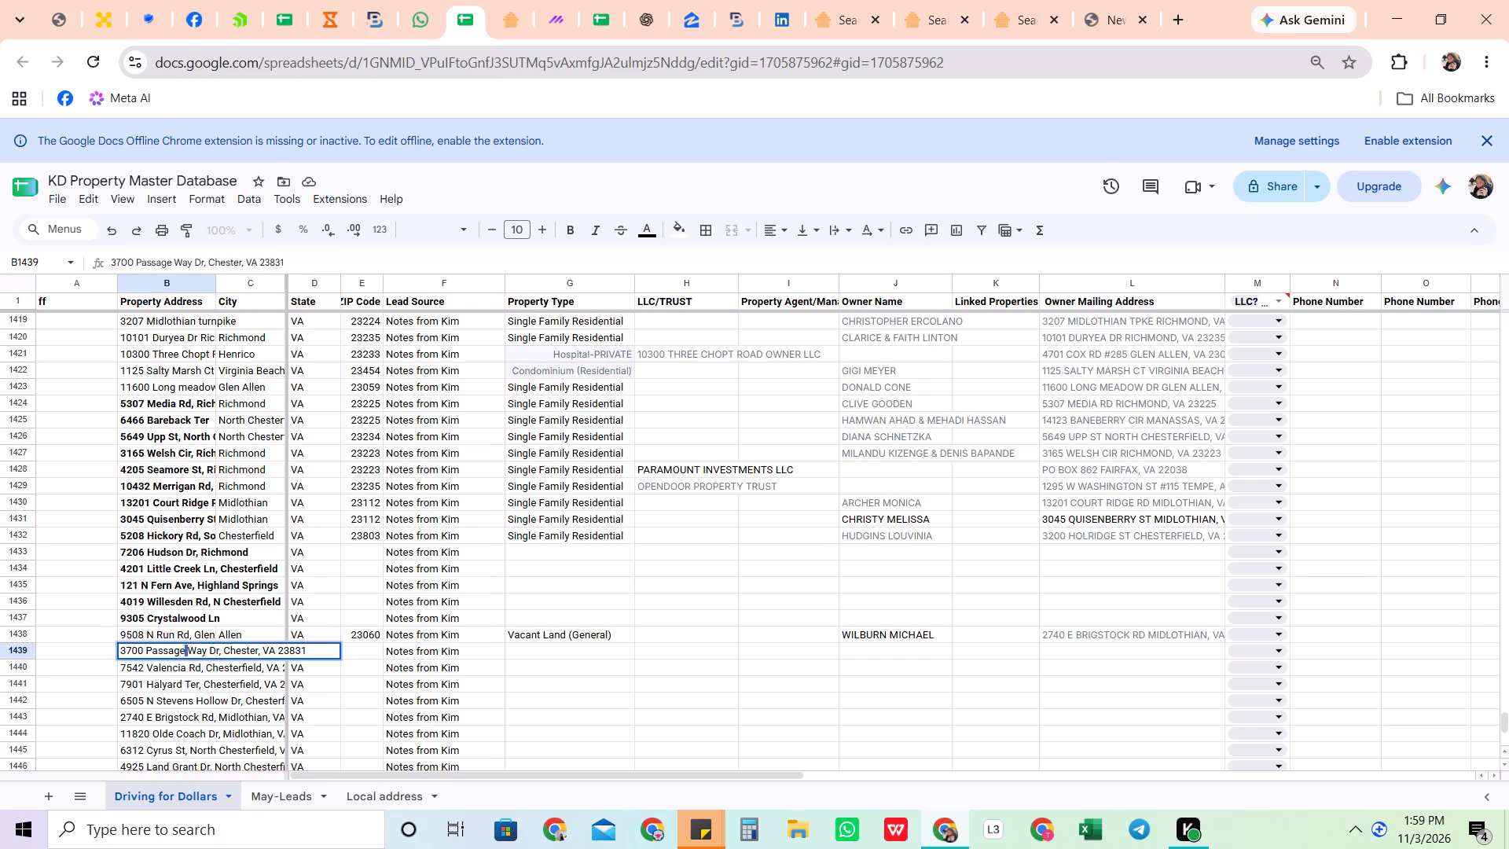
key("ctrl+c")
left_click(512, 0)
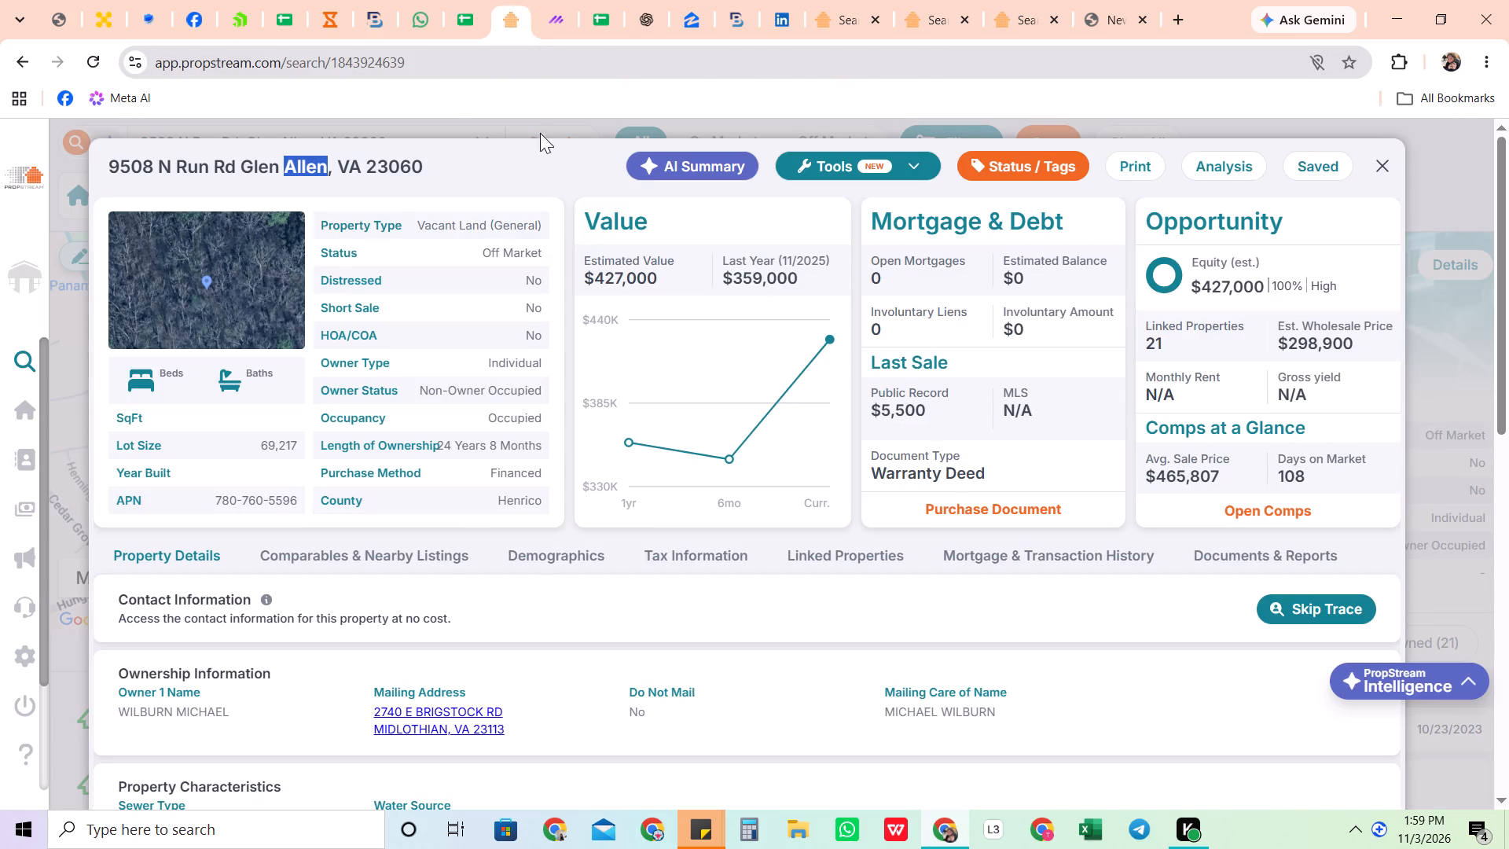
left_click(1369, 167)
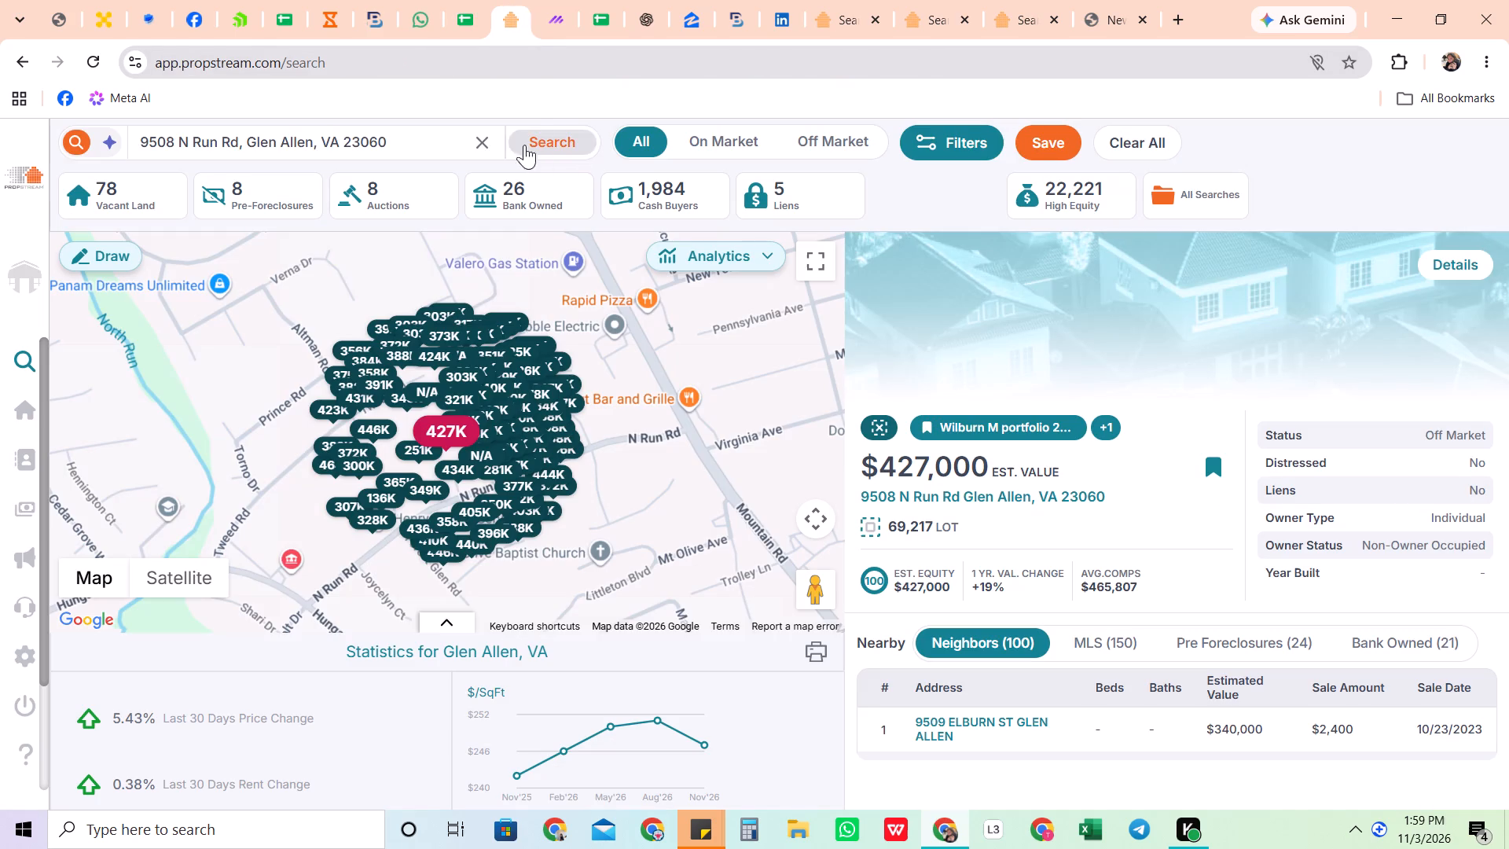
left_click(483, 142)
left_click(430, 148)
key("ctrl+v")
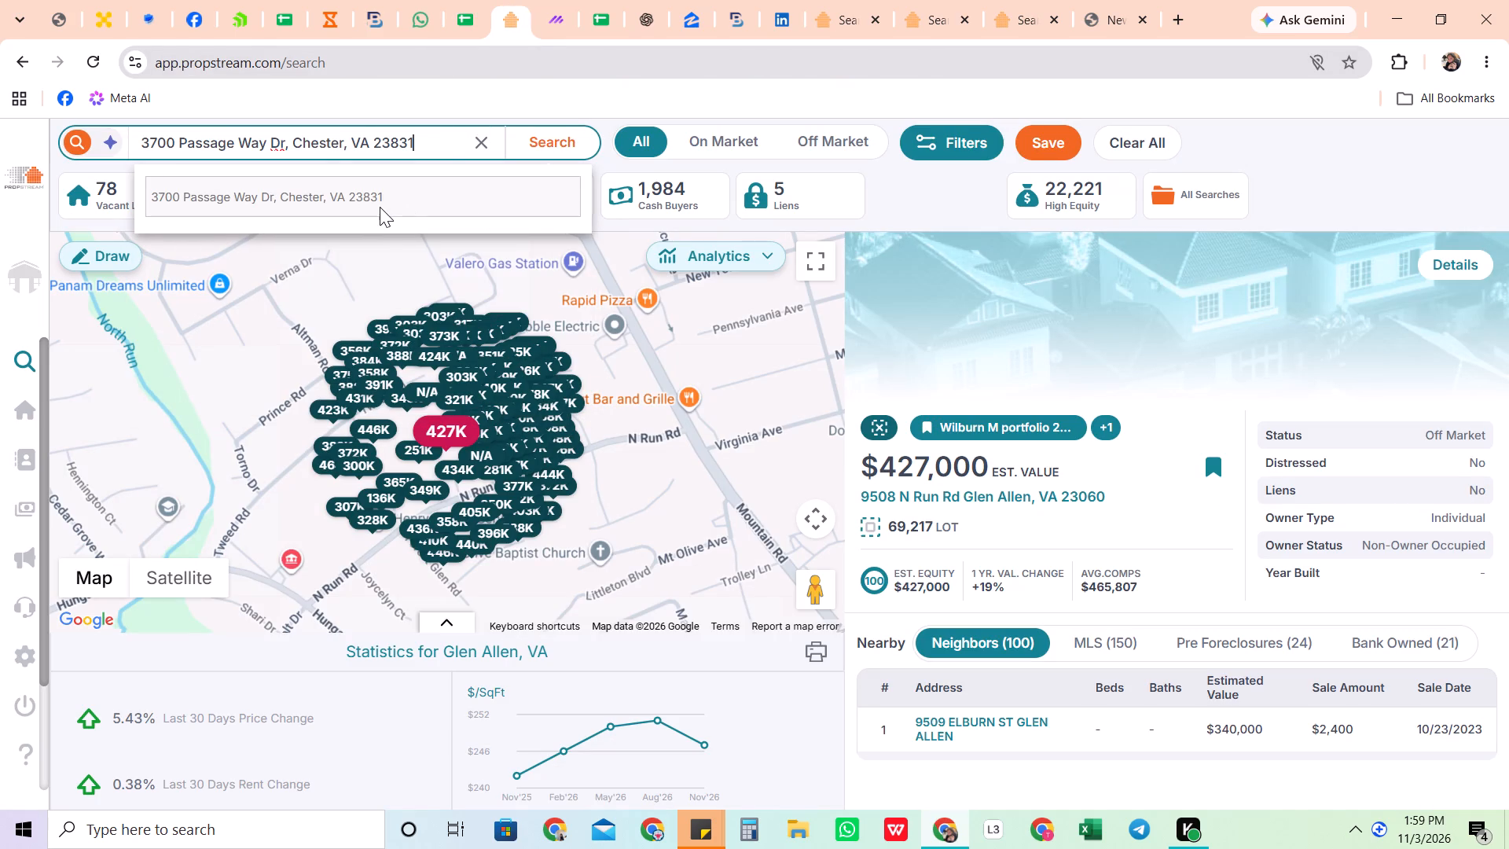
left_click(350, 194)
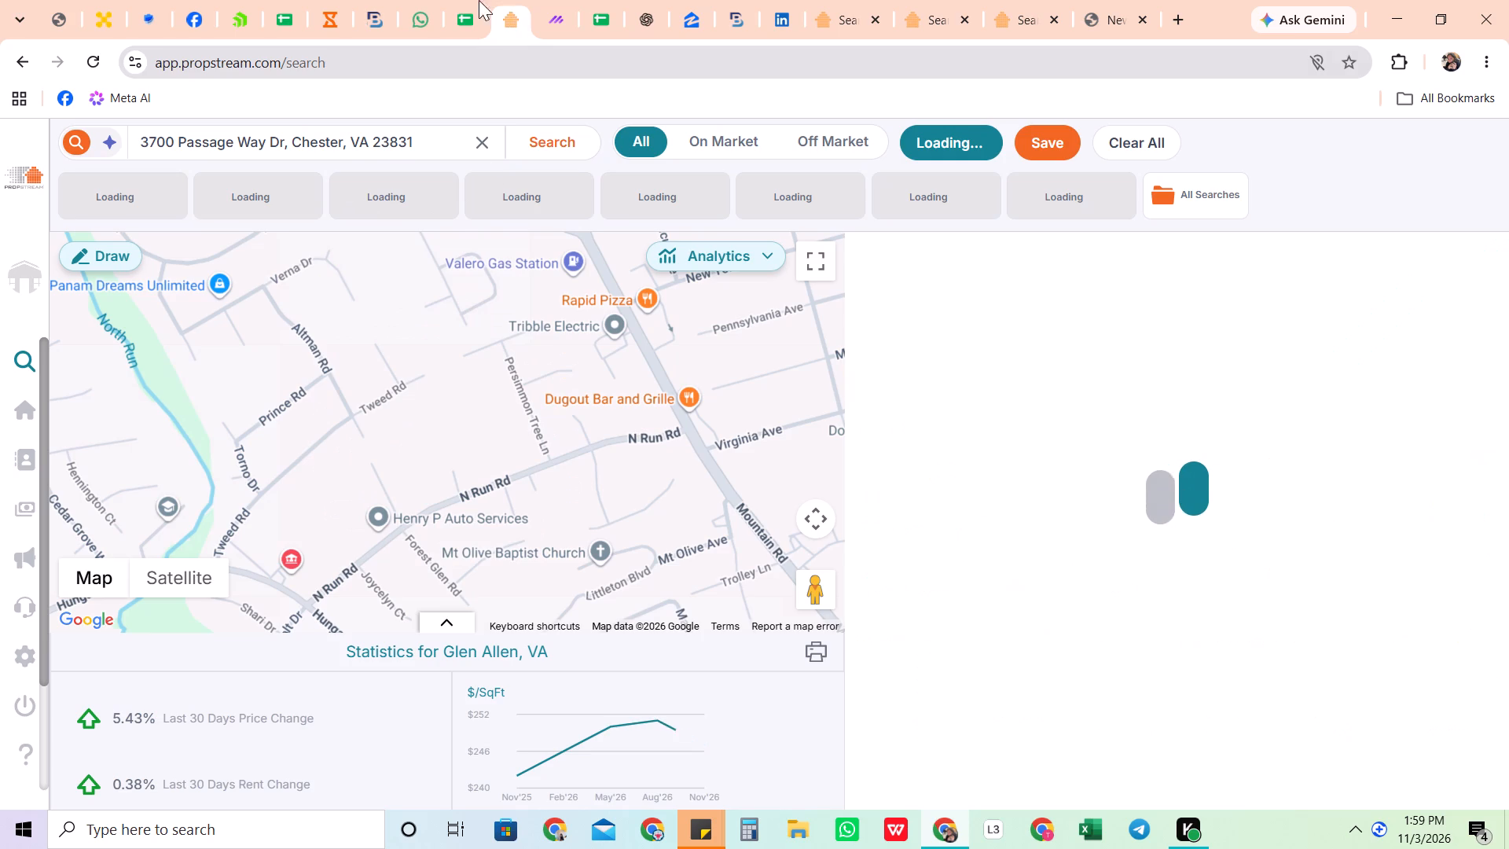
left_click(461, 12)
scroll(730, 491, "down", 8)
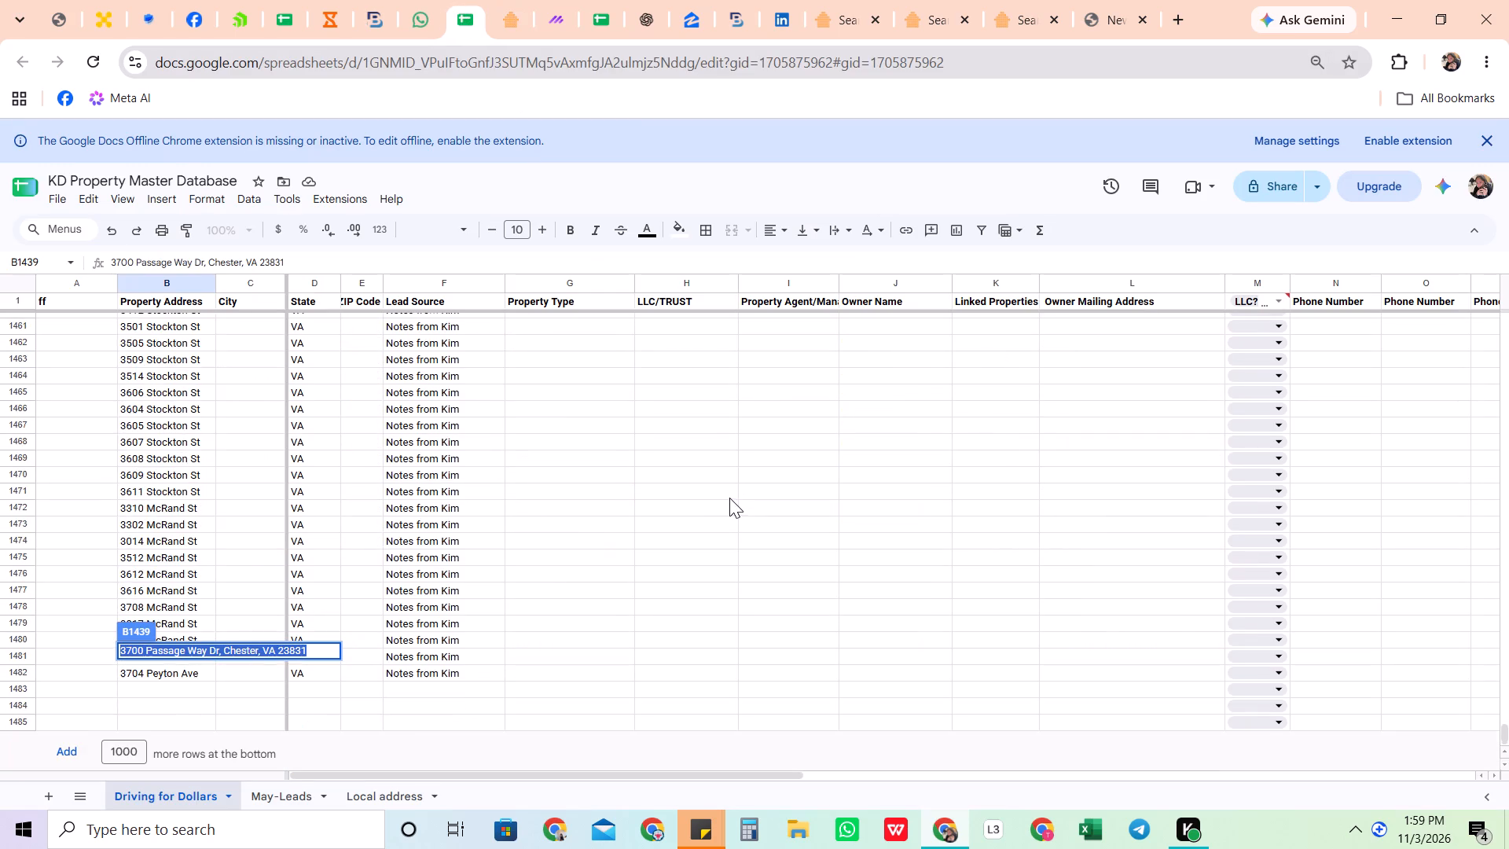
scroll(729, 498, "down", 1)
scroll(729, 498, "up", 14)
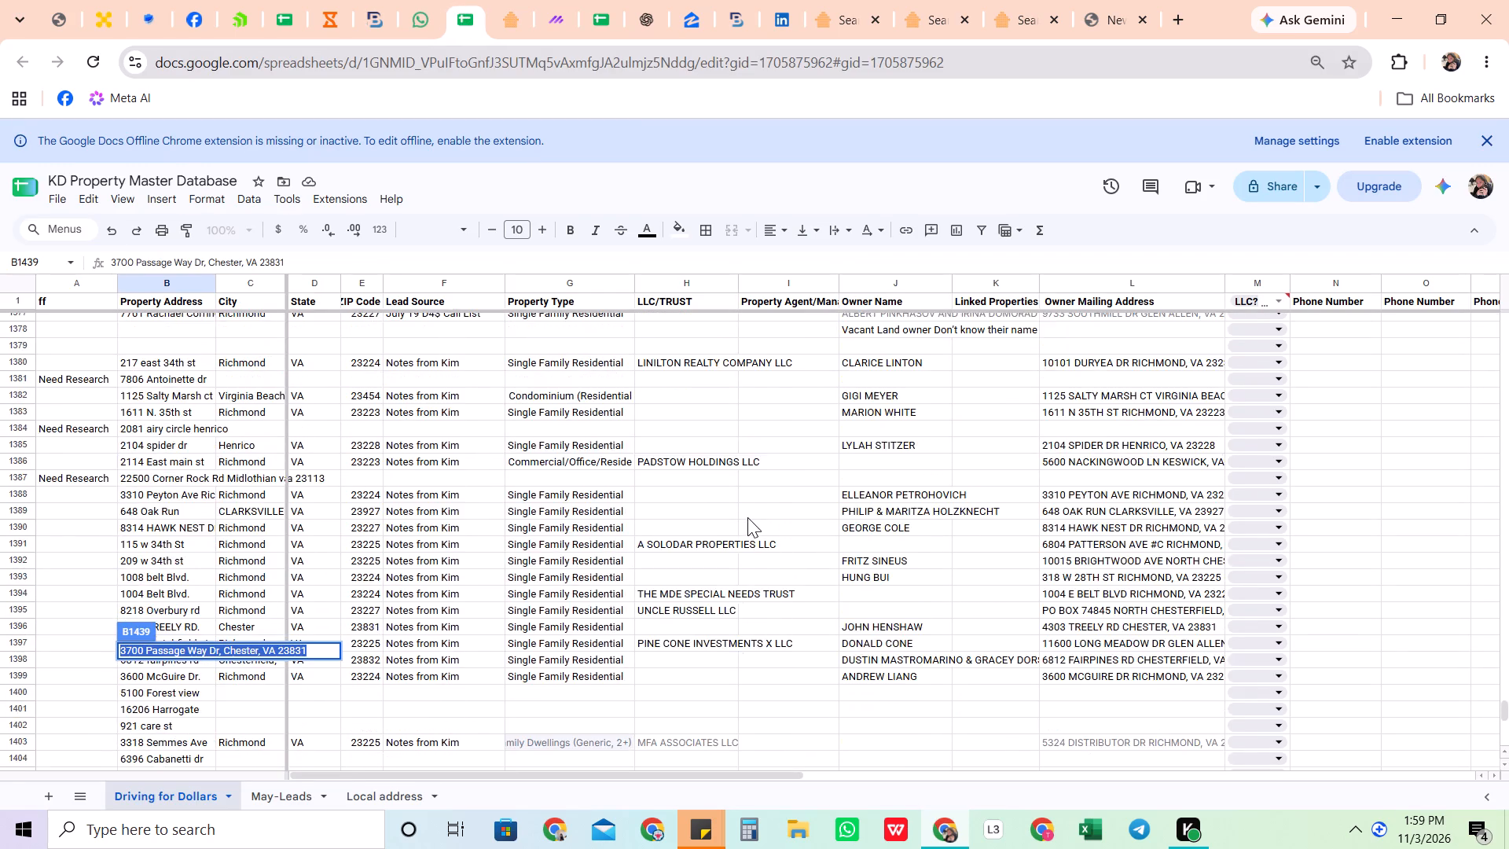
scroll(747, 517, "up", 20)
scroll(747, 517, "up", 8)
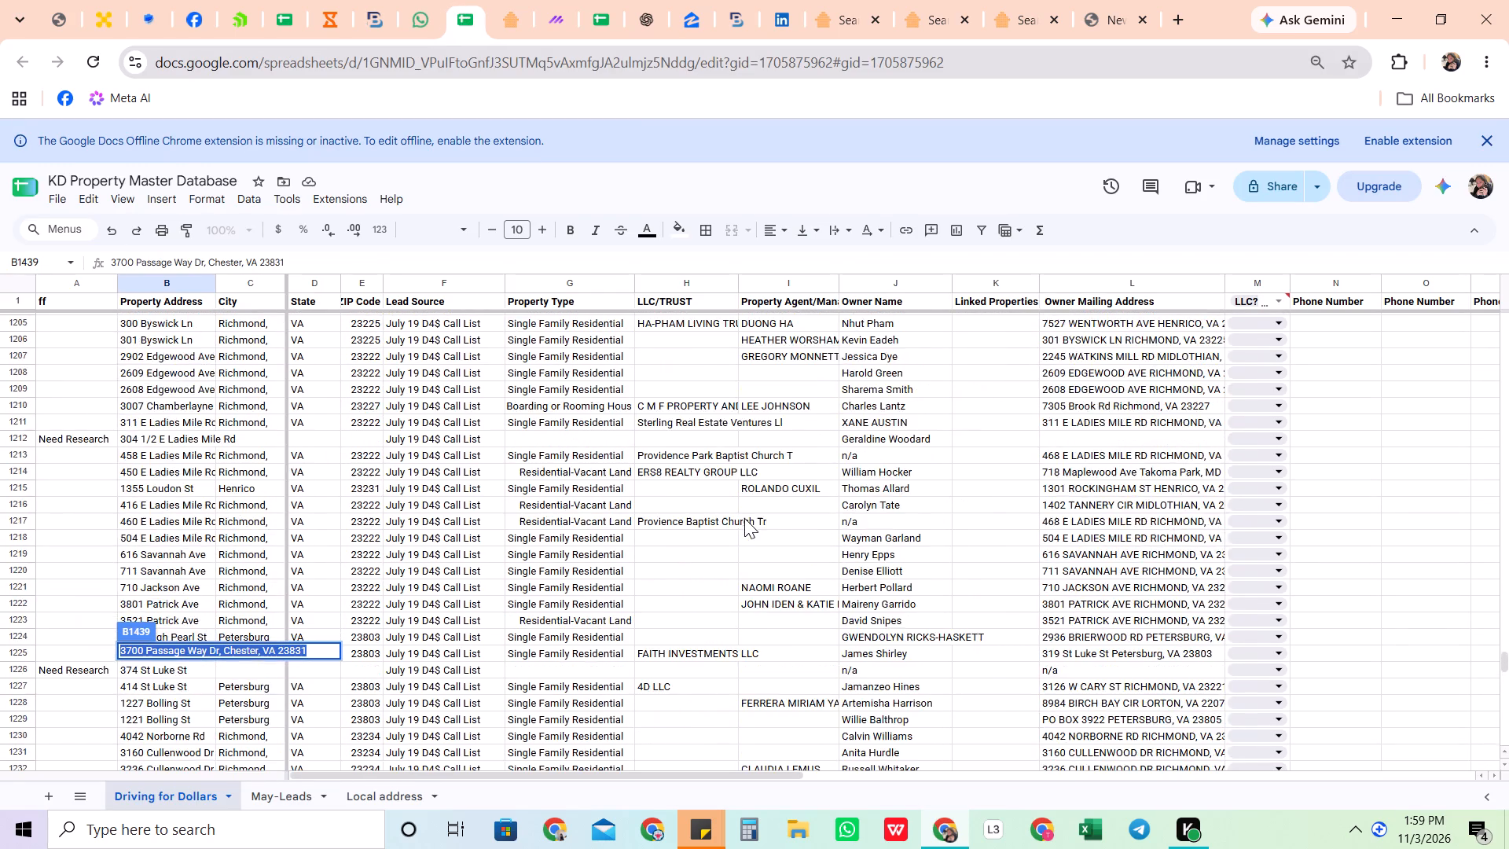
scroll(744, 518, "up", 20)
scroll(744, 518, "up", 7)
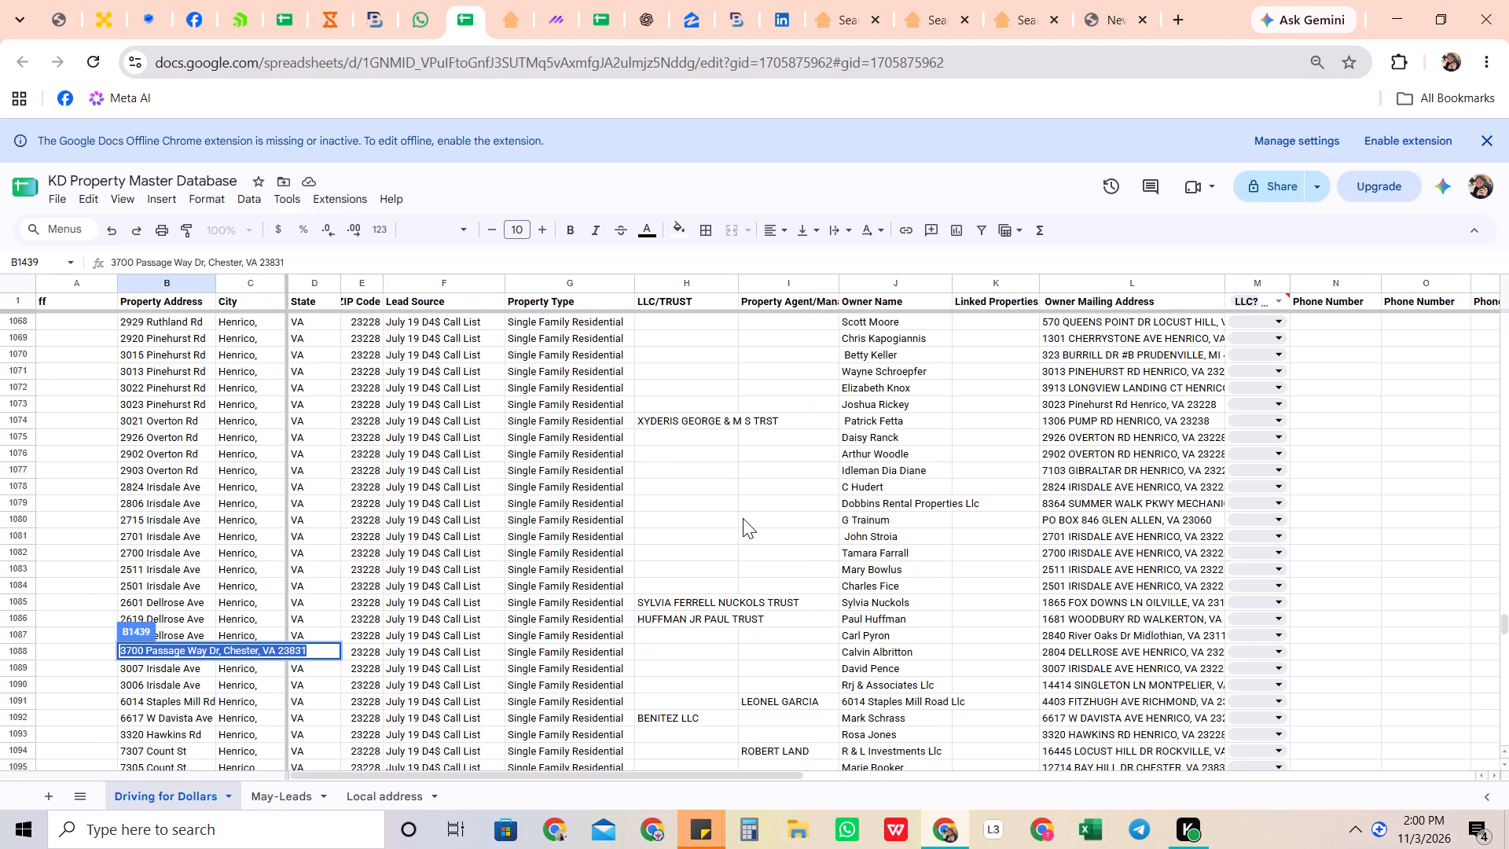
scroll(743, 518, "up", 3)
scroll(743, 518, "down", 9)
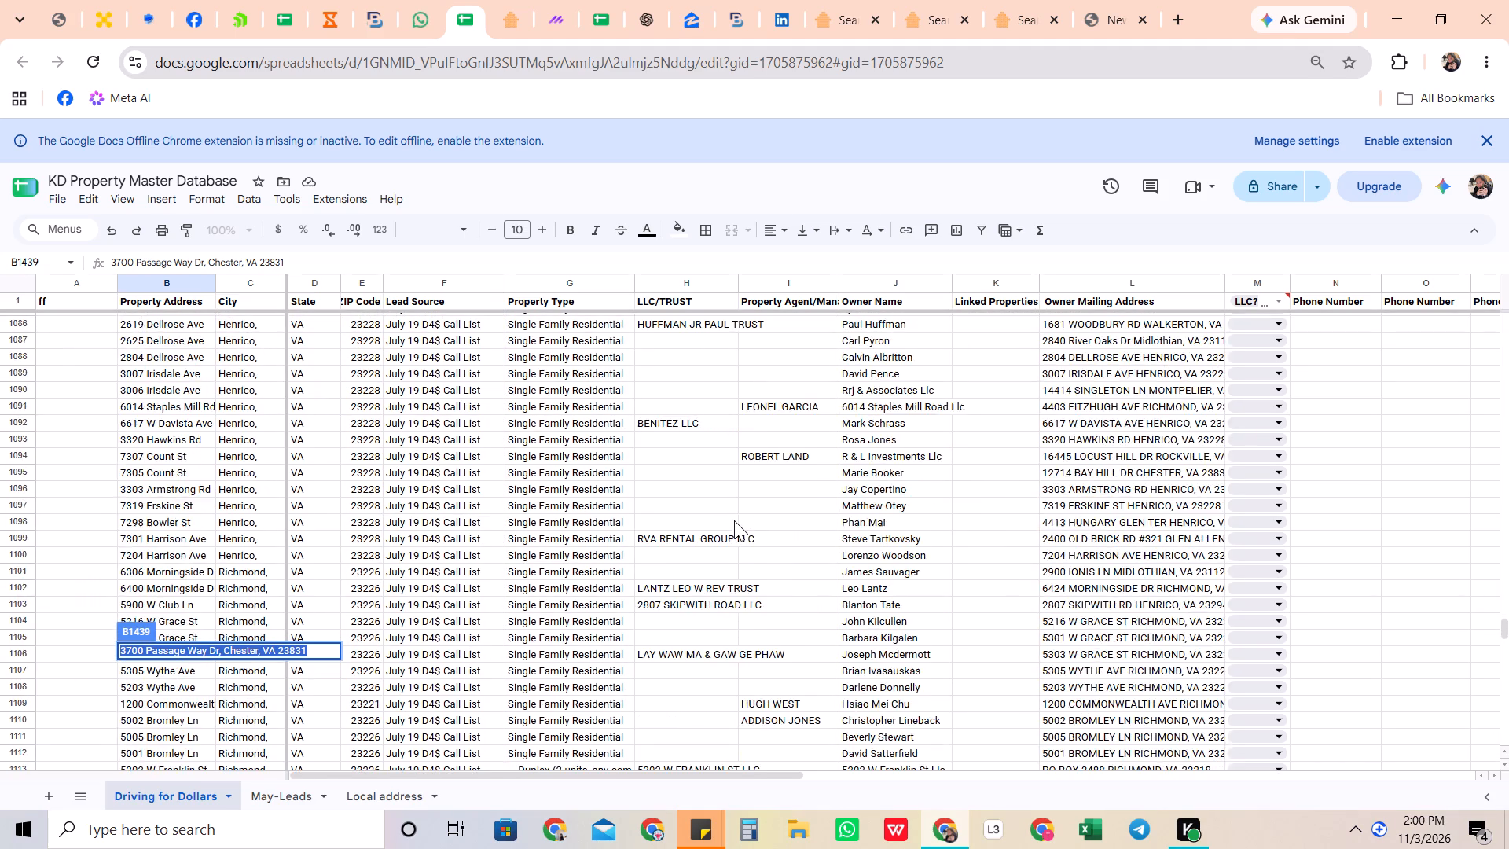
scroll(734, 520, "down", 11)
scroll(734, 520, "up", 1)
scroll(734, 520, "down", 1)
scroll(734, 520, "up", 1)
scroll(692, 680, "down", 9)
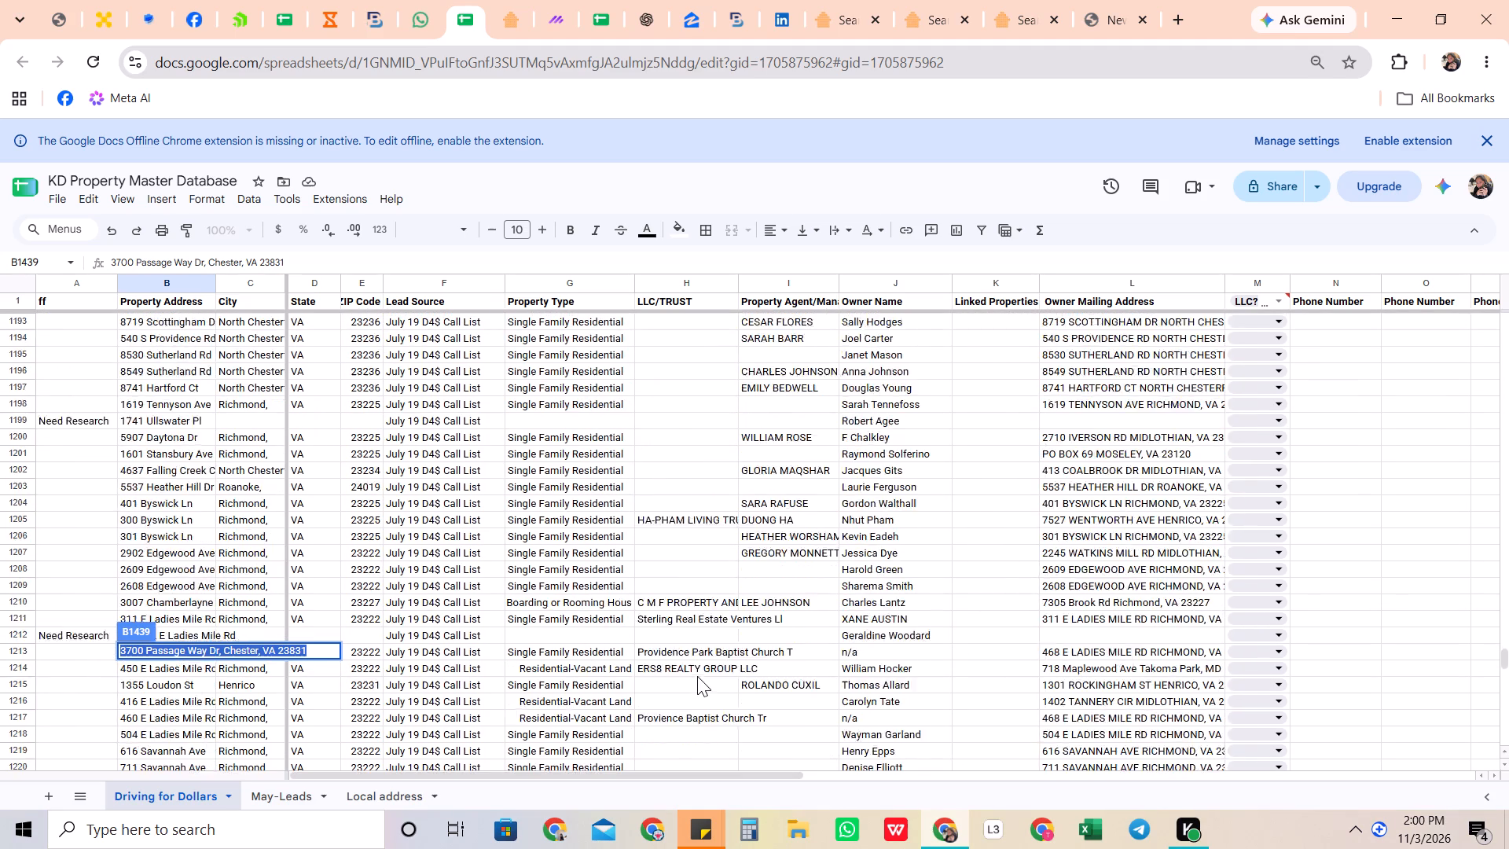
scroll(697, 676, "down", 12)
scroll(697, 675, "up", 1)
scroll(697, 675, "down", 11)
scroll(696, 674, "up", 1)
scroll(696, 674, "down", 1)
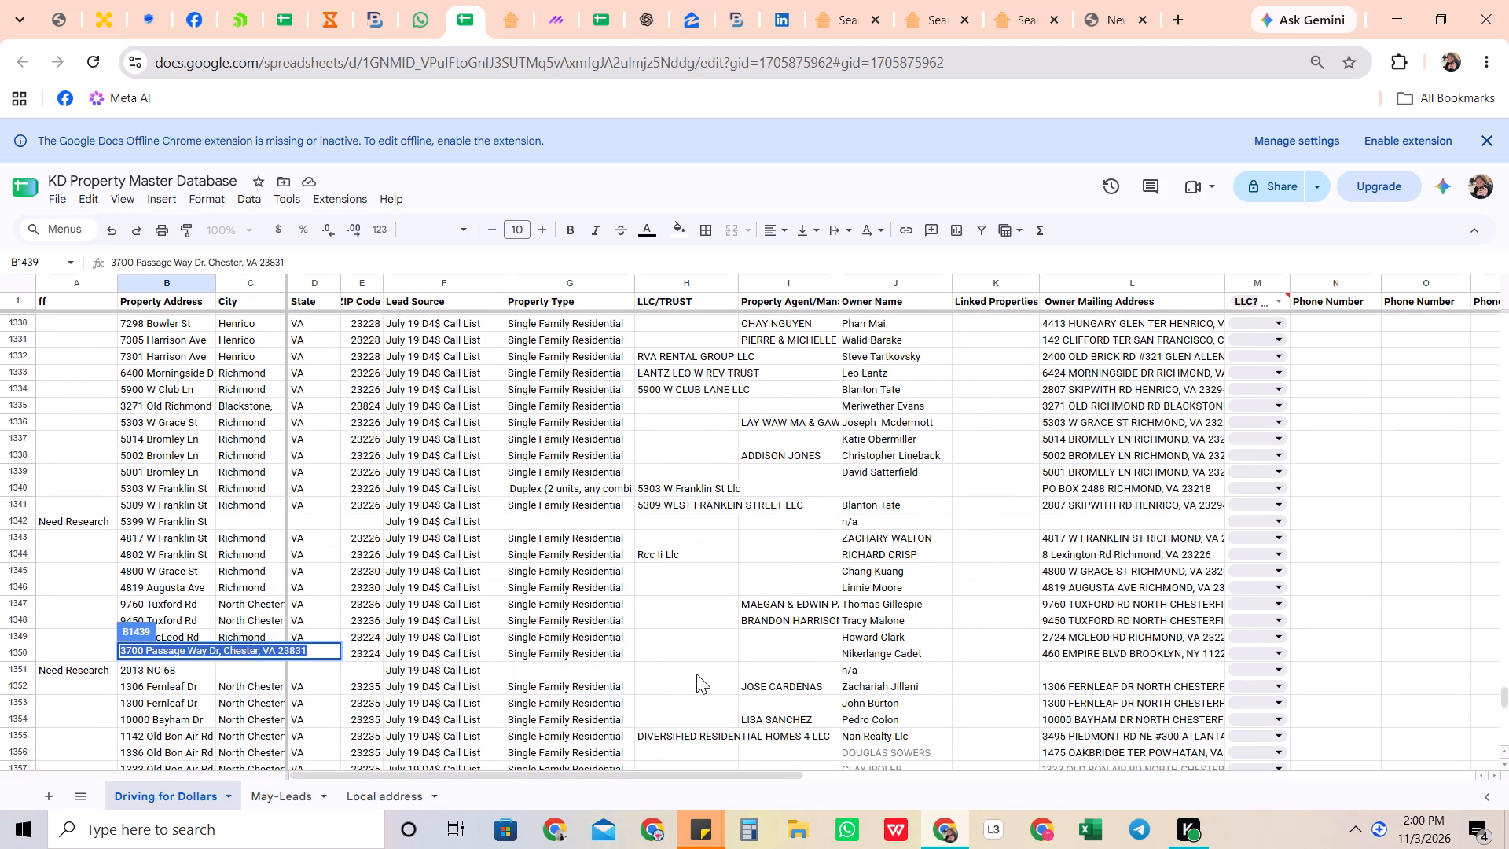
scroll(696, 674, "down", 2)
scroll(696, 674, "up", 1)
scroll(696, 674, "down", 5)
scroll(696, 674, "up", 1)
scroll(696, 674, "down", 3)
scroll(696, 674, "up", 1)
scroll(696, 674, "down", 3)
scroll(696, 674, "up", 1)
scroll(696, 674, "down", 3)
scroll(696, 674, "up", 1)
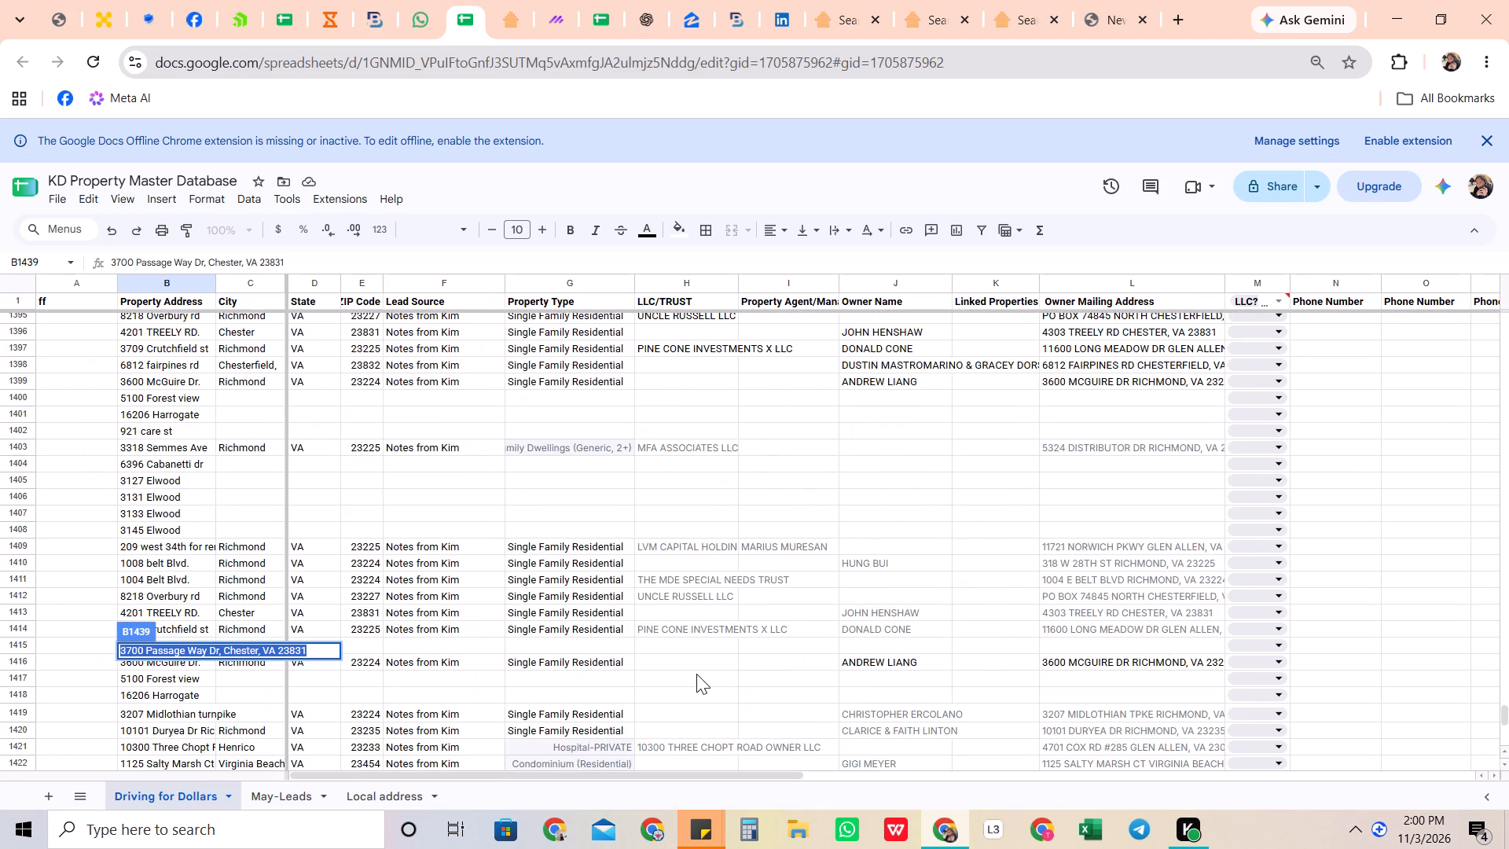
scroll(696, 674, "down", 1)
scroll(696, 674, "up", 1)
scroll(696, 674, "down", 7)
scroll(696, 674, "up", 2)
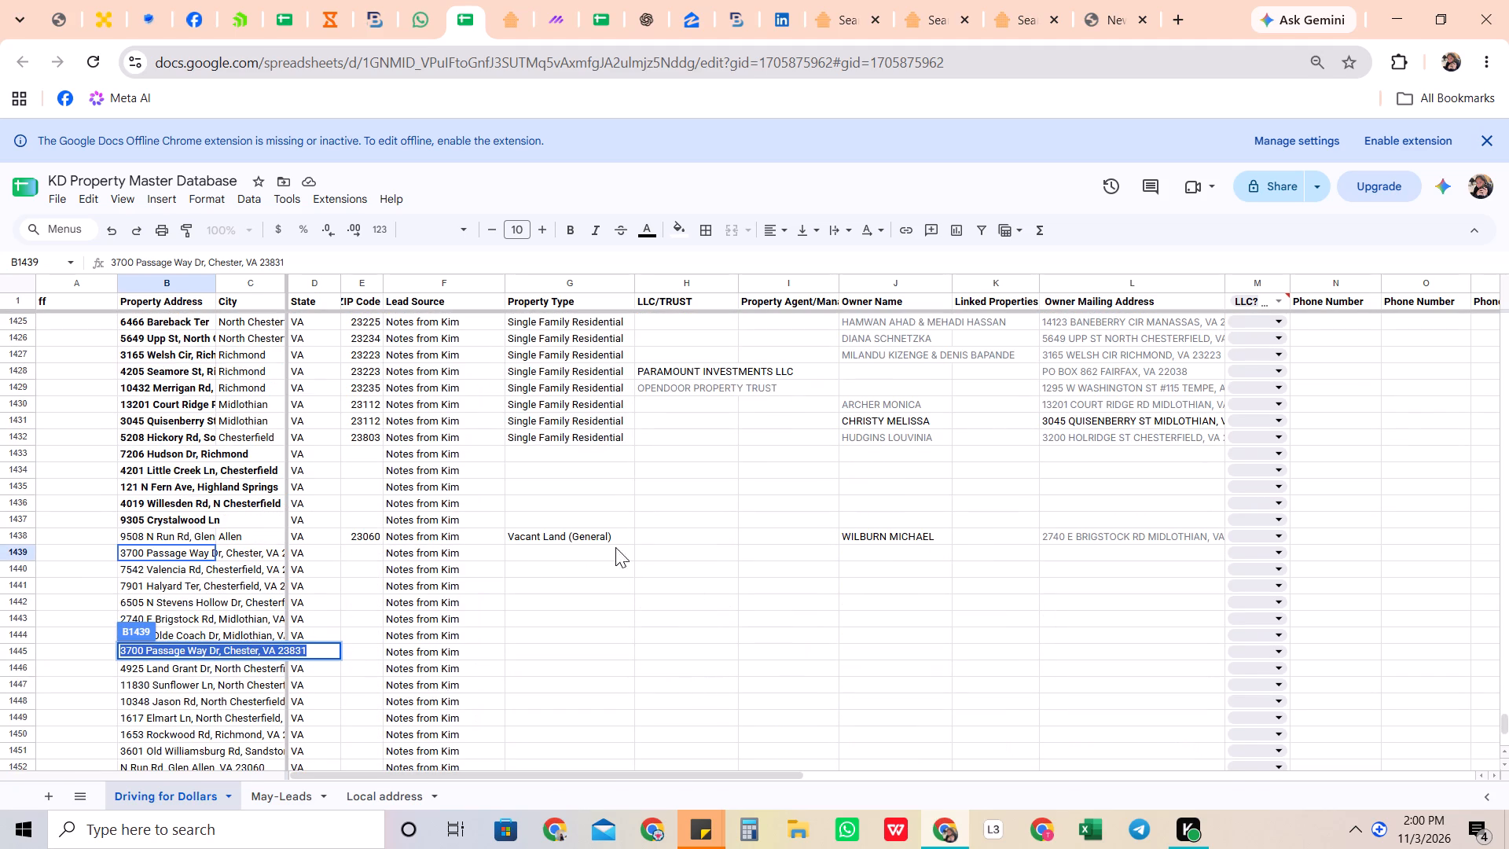
Open the Chester property's details in PropStream and examine its property summary and ownership information.
left_click(505, 22)
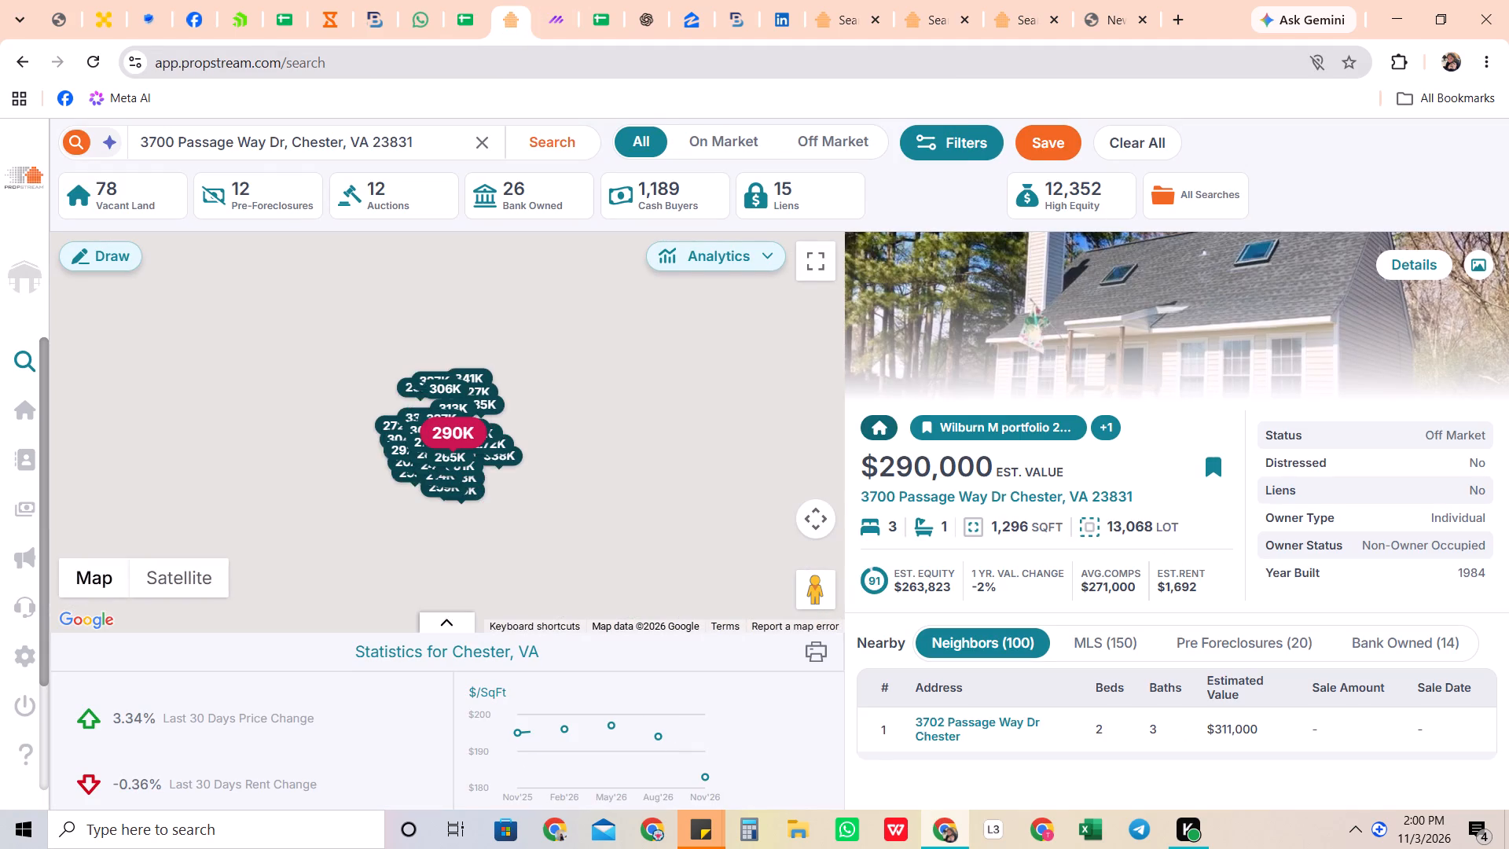
left_click(1010, 497)
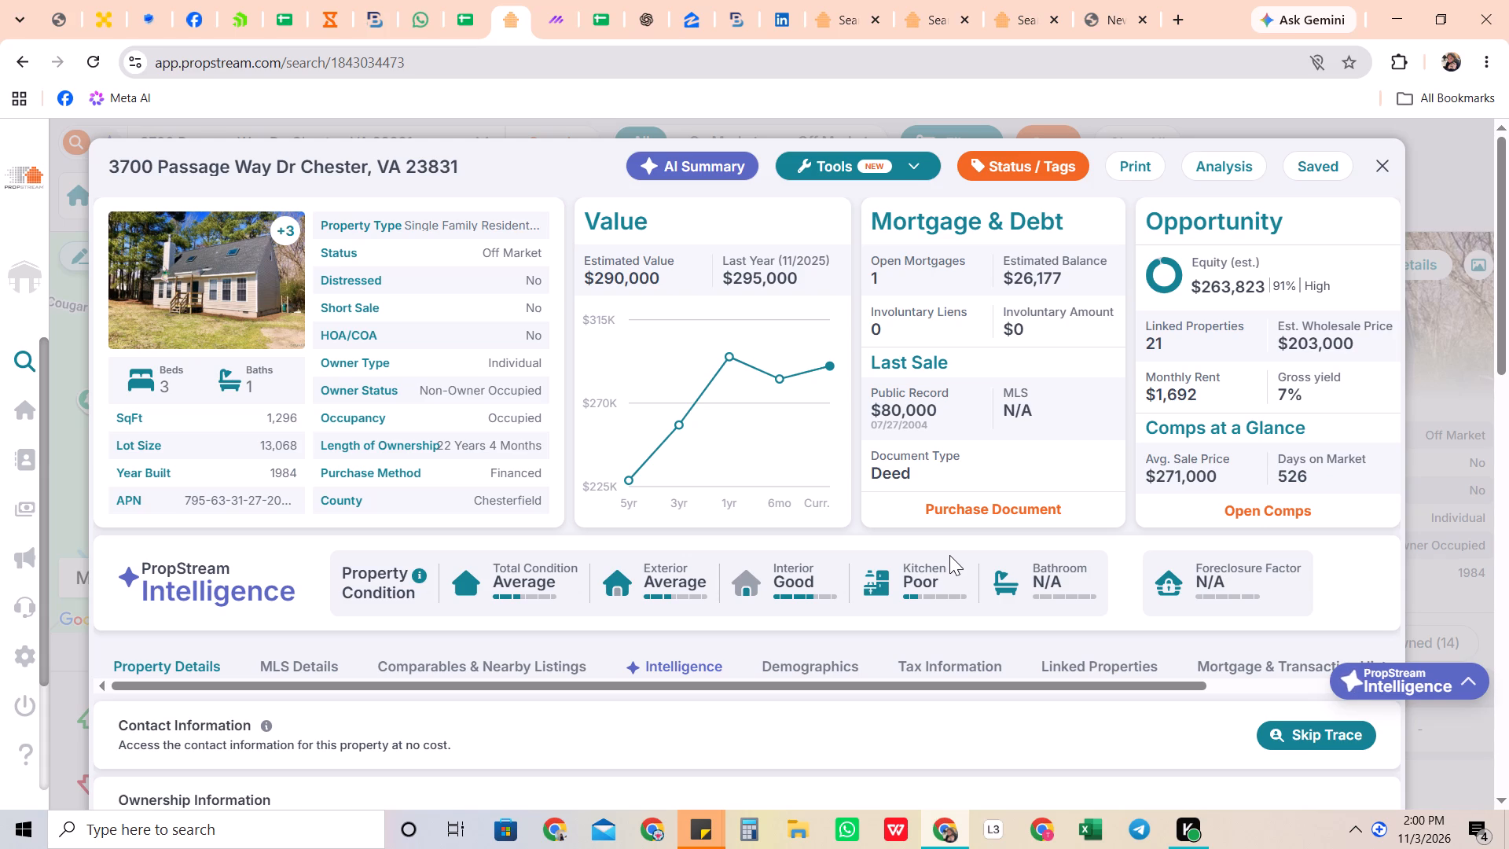
scroll(705, 740, "down", 4)
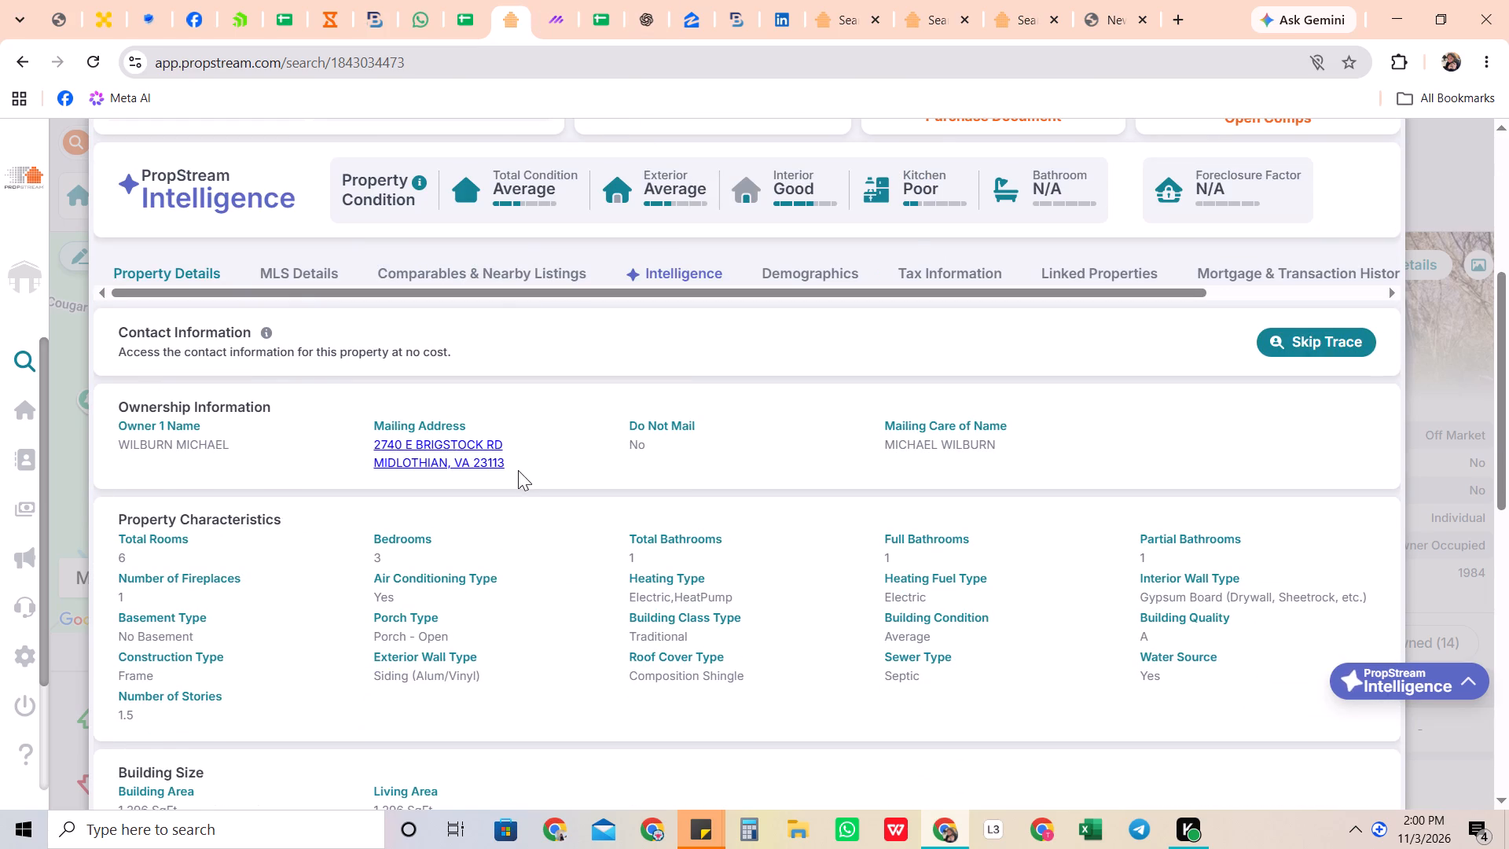
scroll(519, 470, "up", 5)
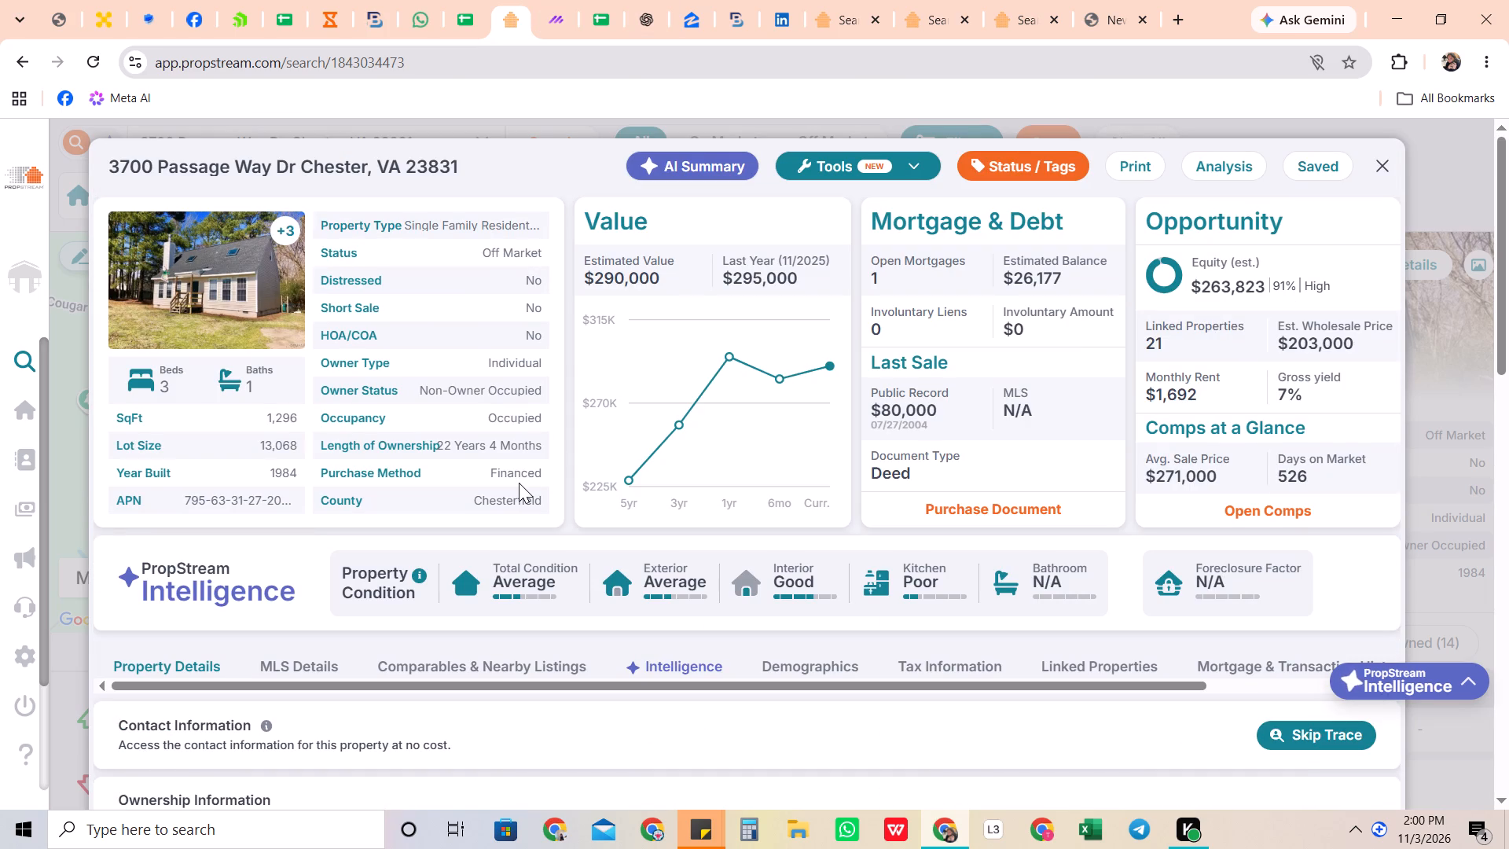
scroll(516, 491, "down", 3)
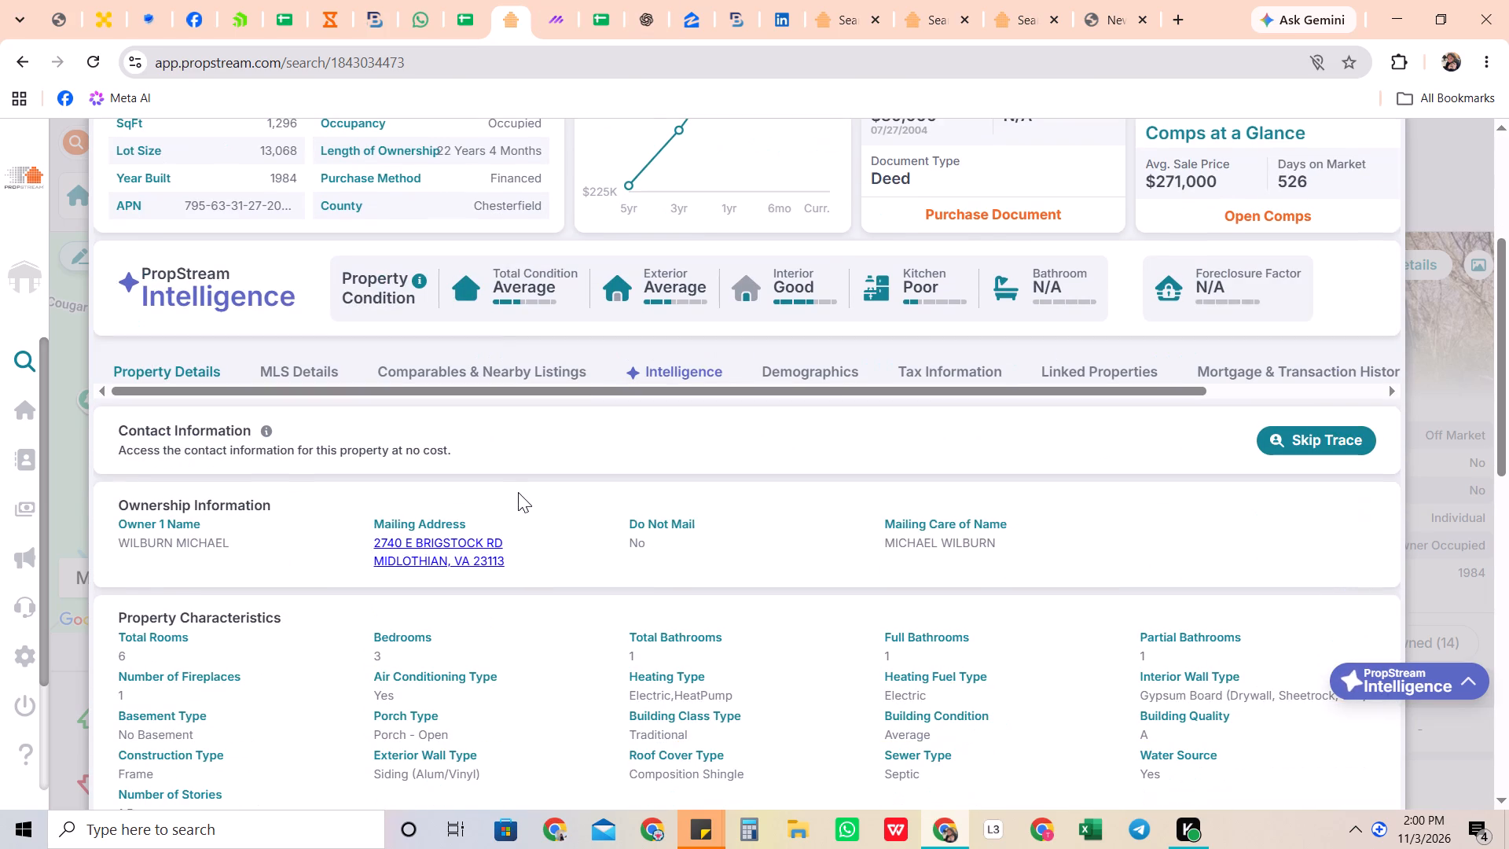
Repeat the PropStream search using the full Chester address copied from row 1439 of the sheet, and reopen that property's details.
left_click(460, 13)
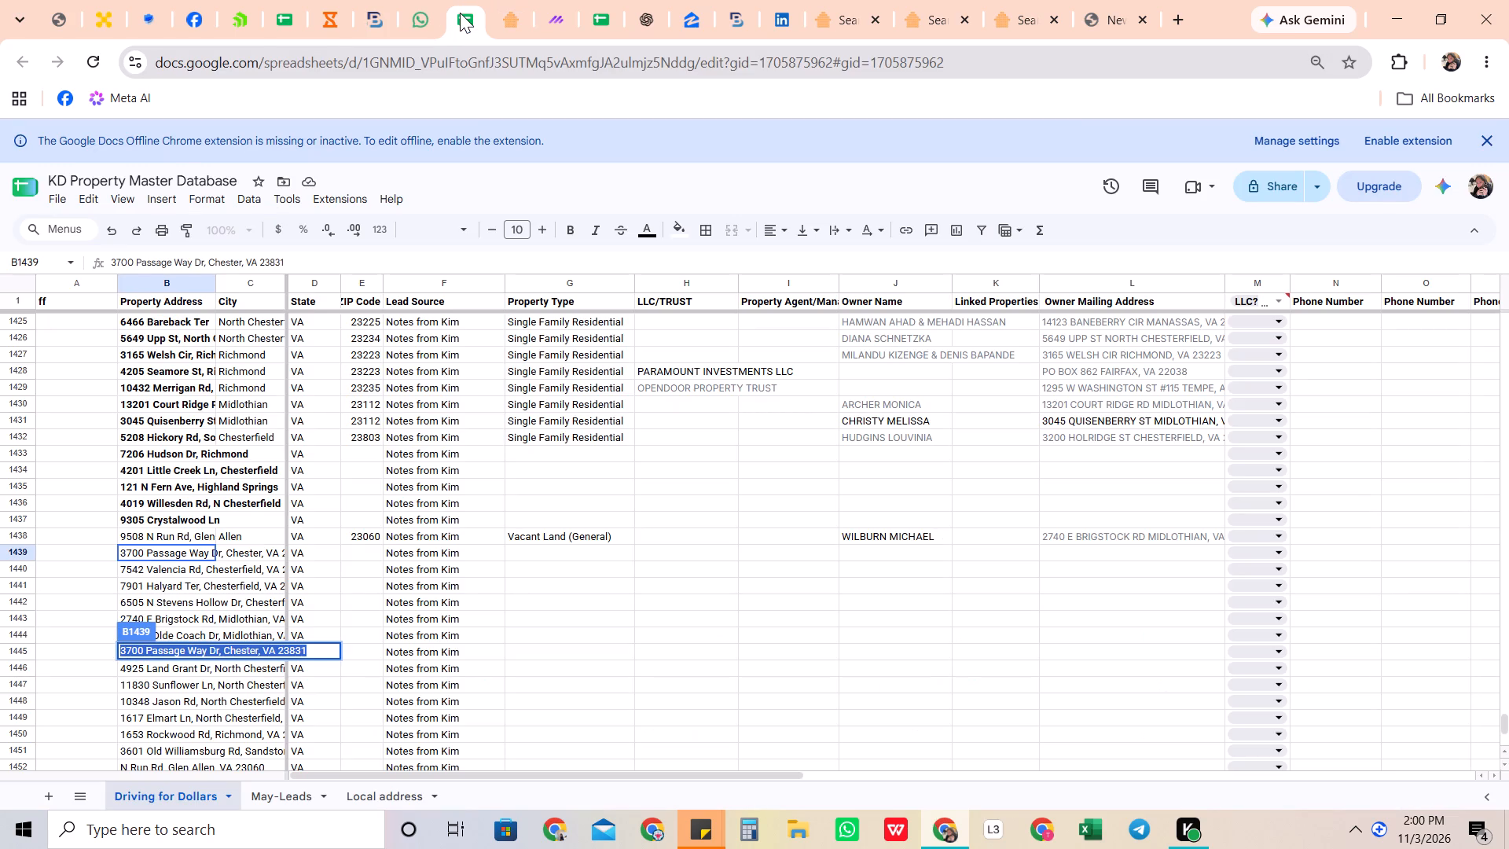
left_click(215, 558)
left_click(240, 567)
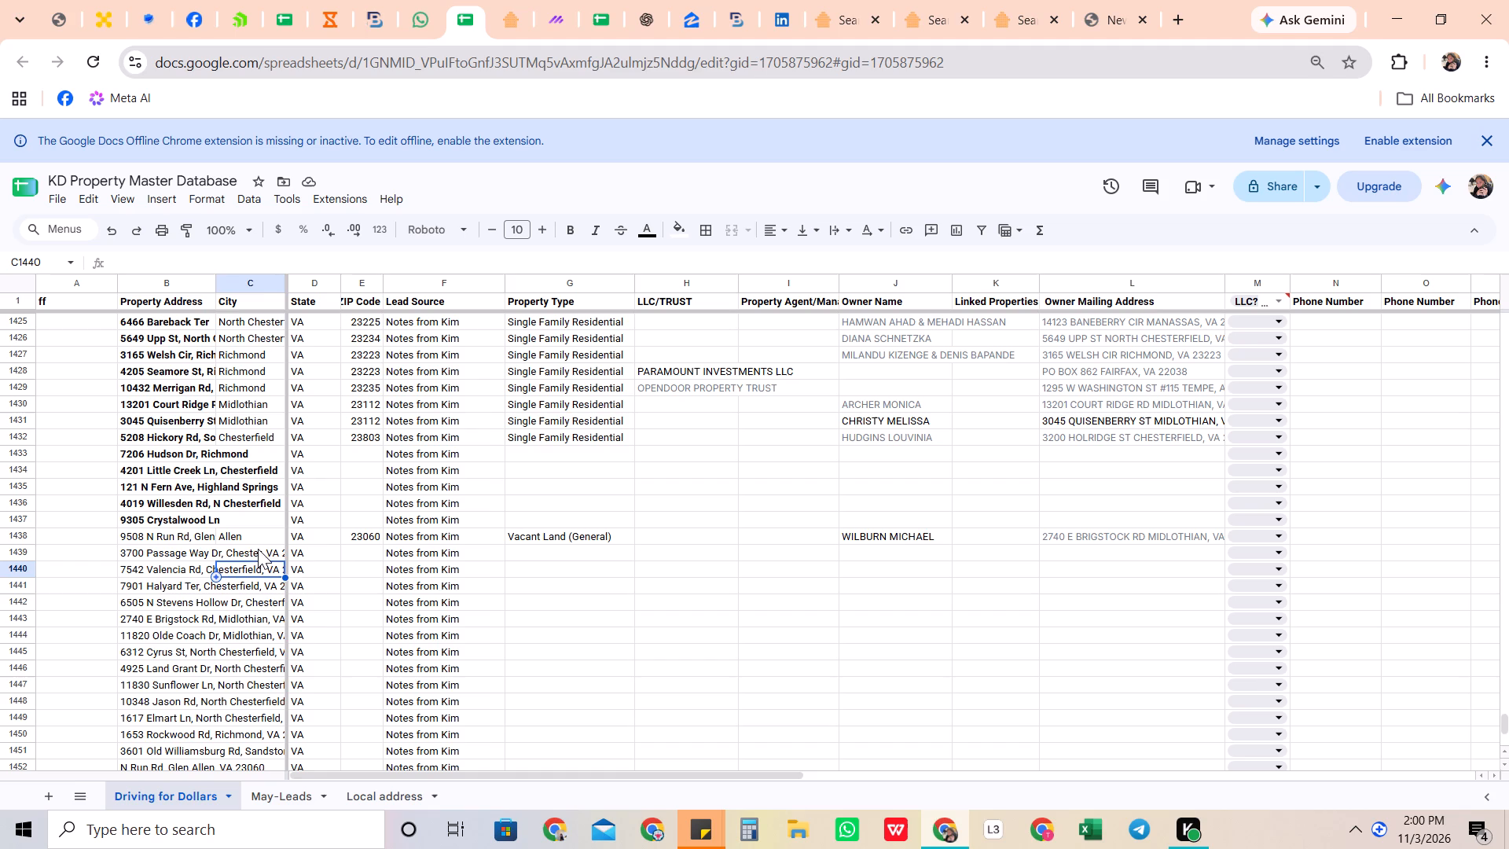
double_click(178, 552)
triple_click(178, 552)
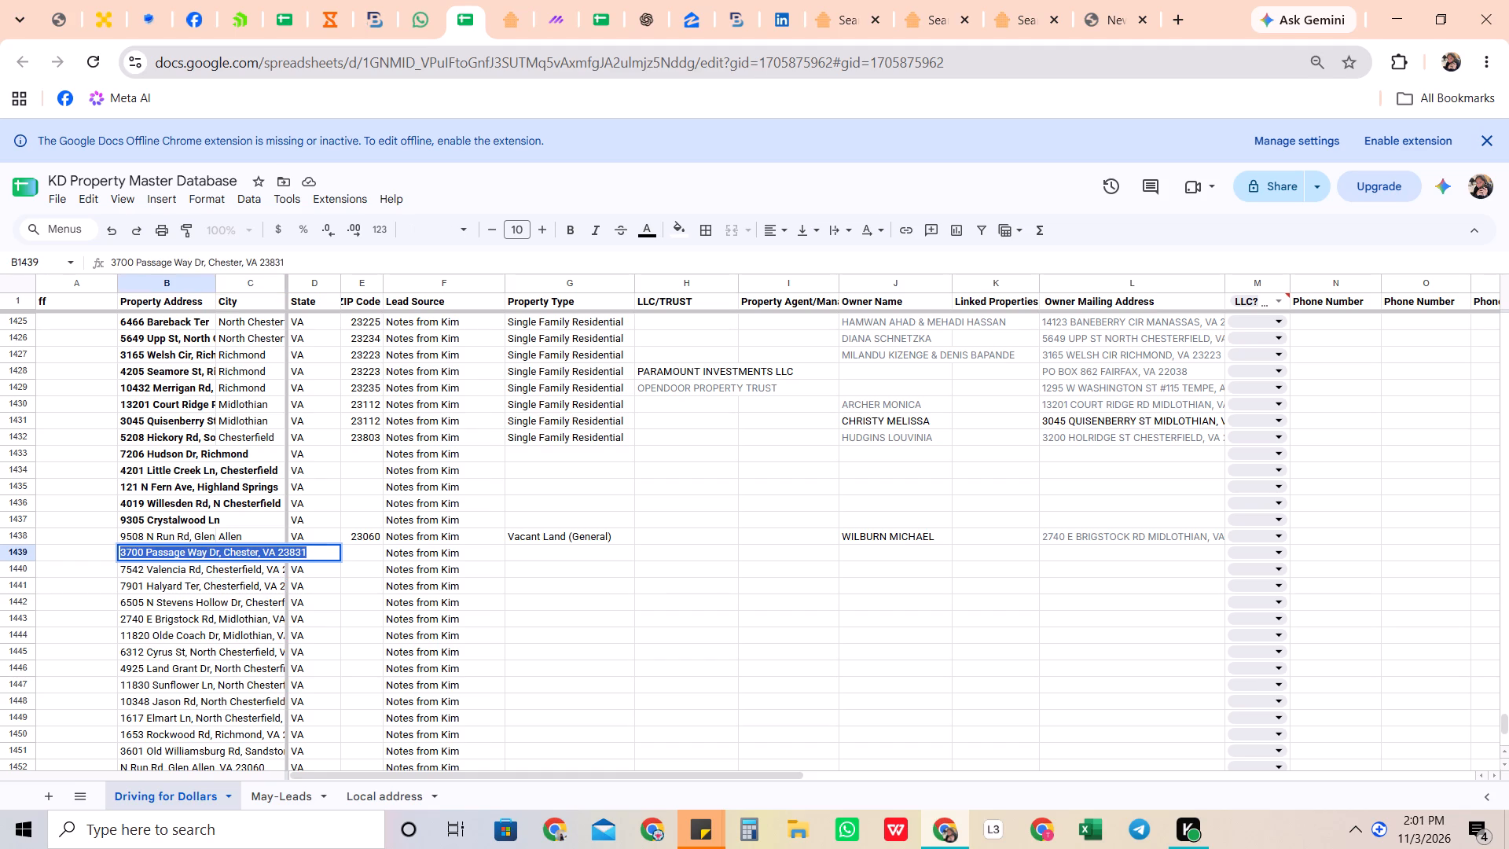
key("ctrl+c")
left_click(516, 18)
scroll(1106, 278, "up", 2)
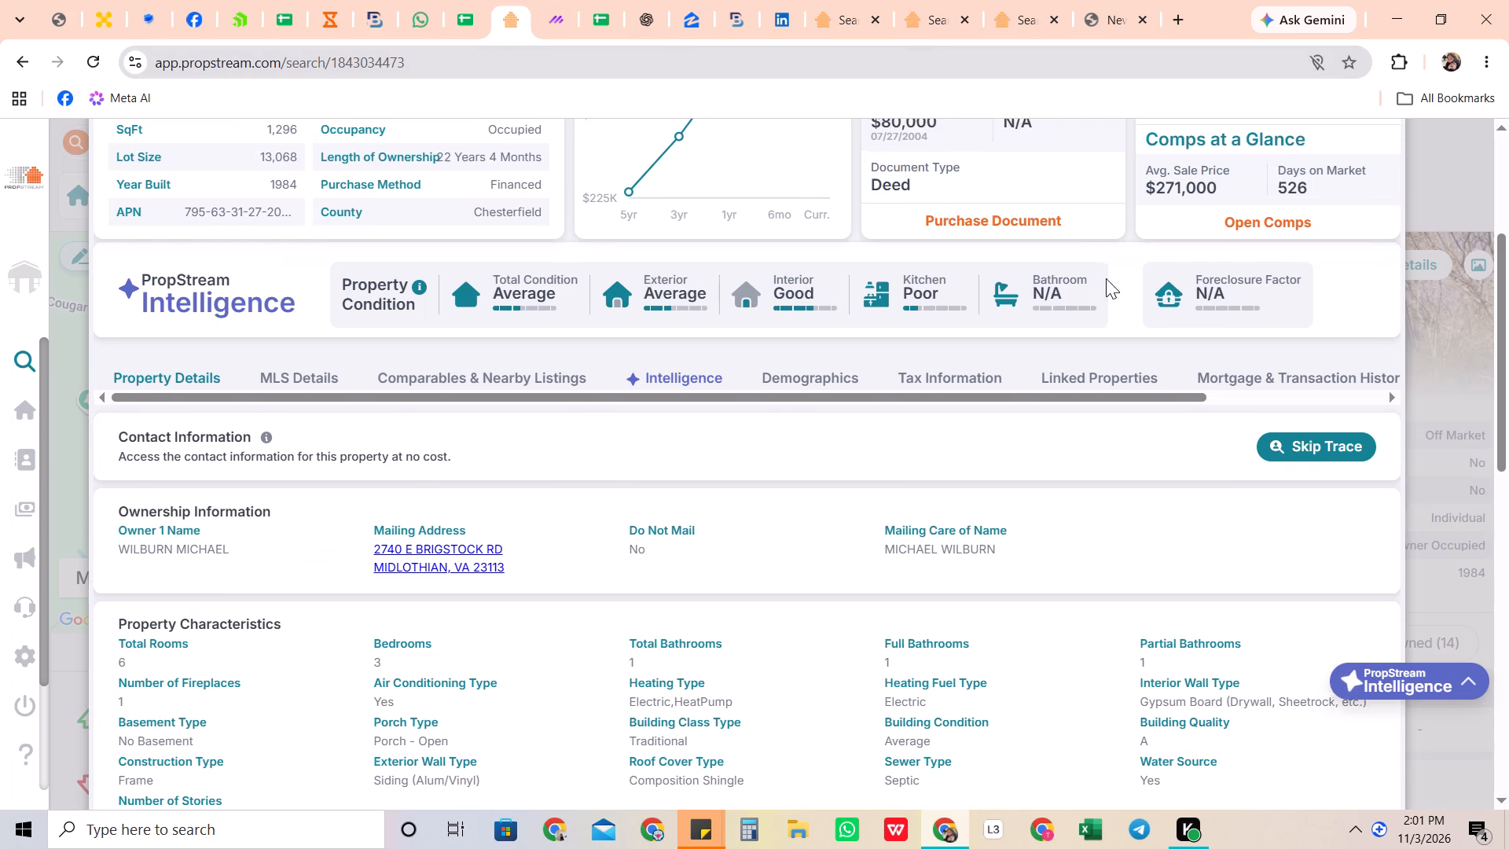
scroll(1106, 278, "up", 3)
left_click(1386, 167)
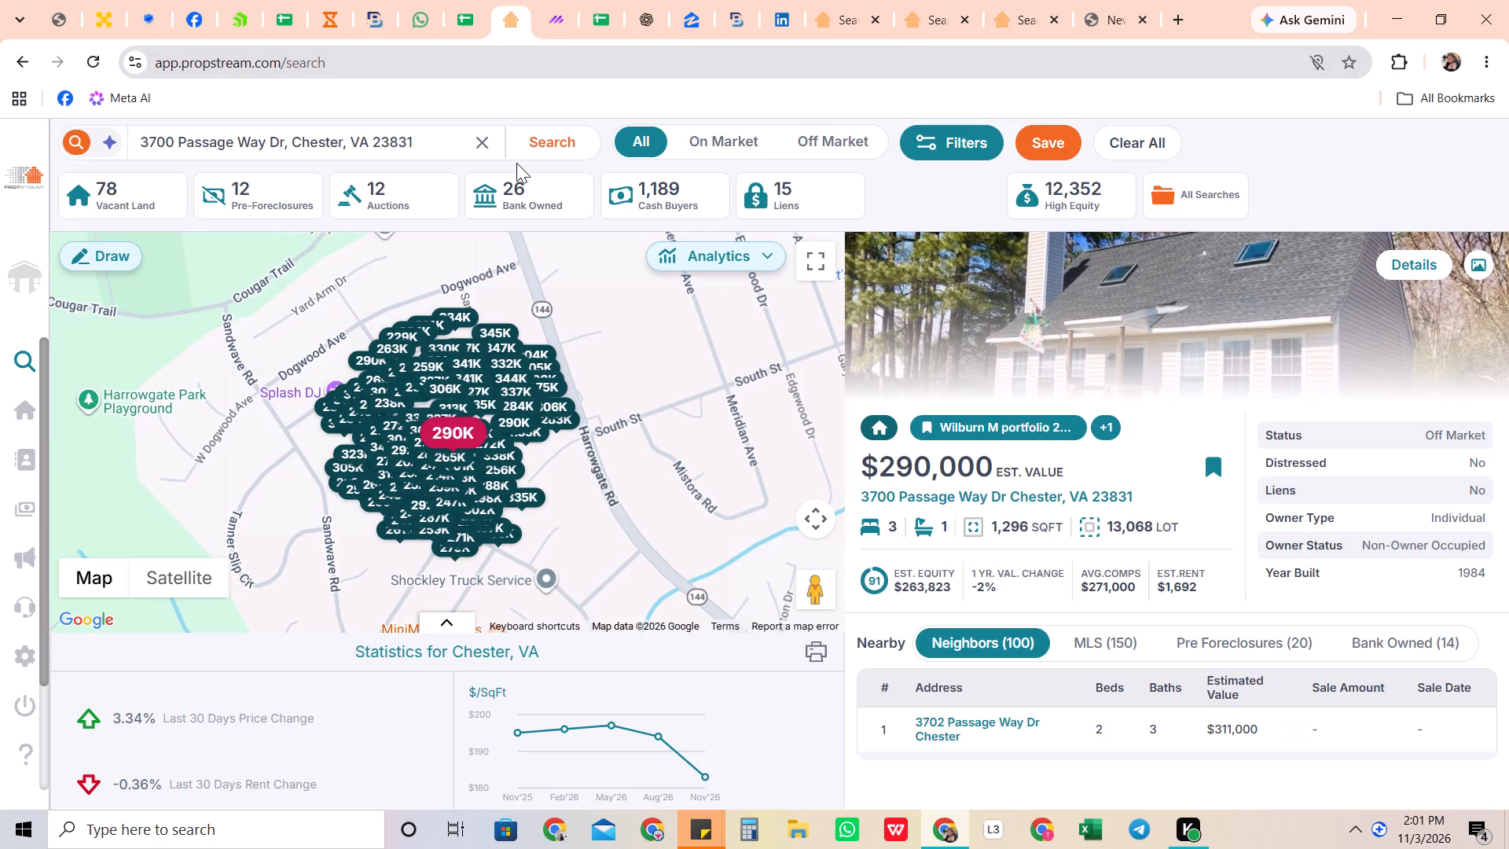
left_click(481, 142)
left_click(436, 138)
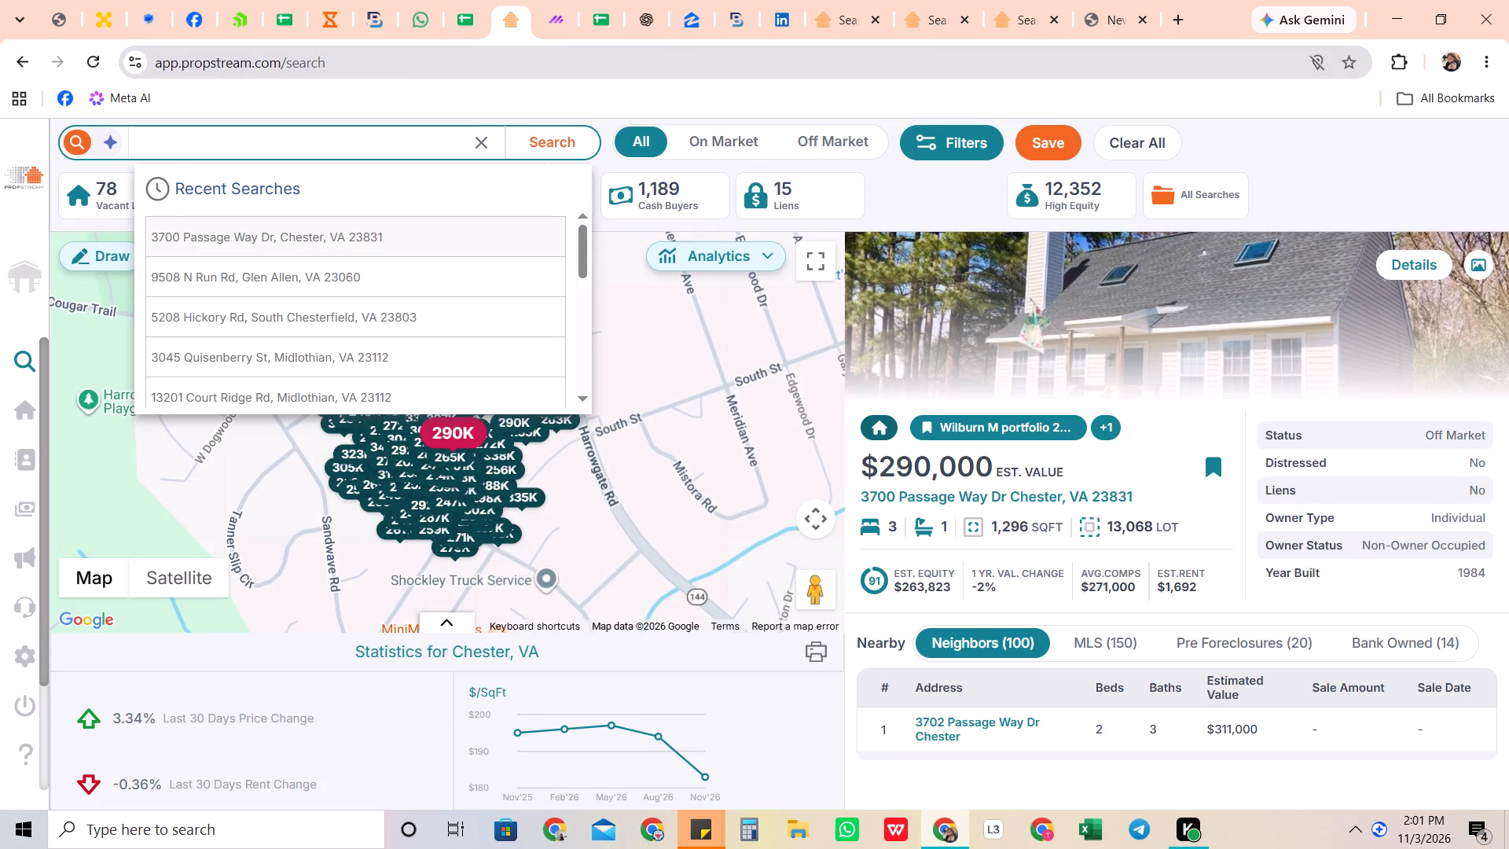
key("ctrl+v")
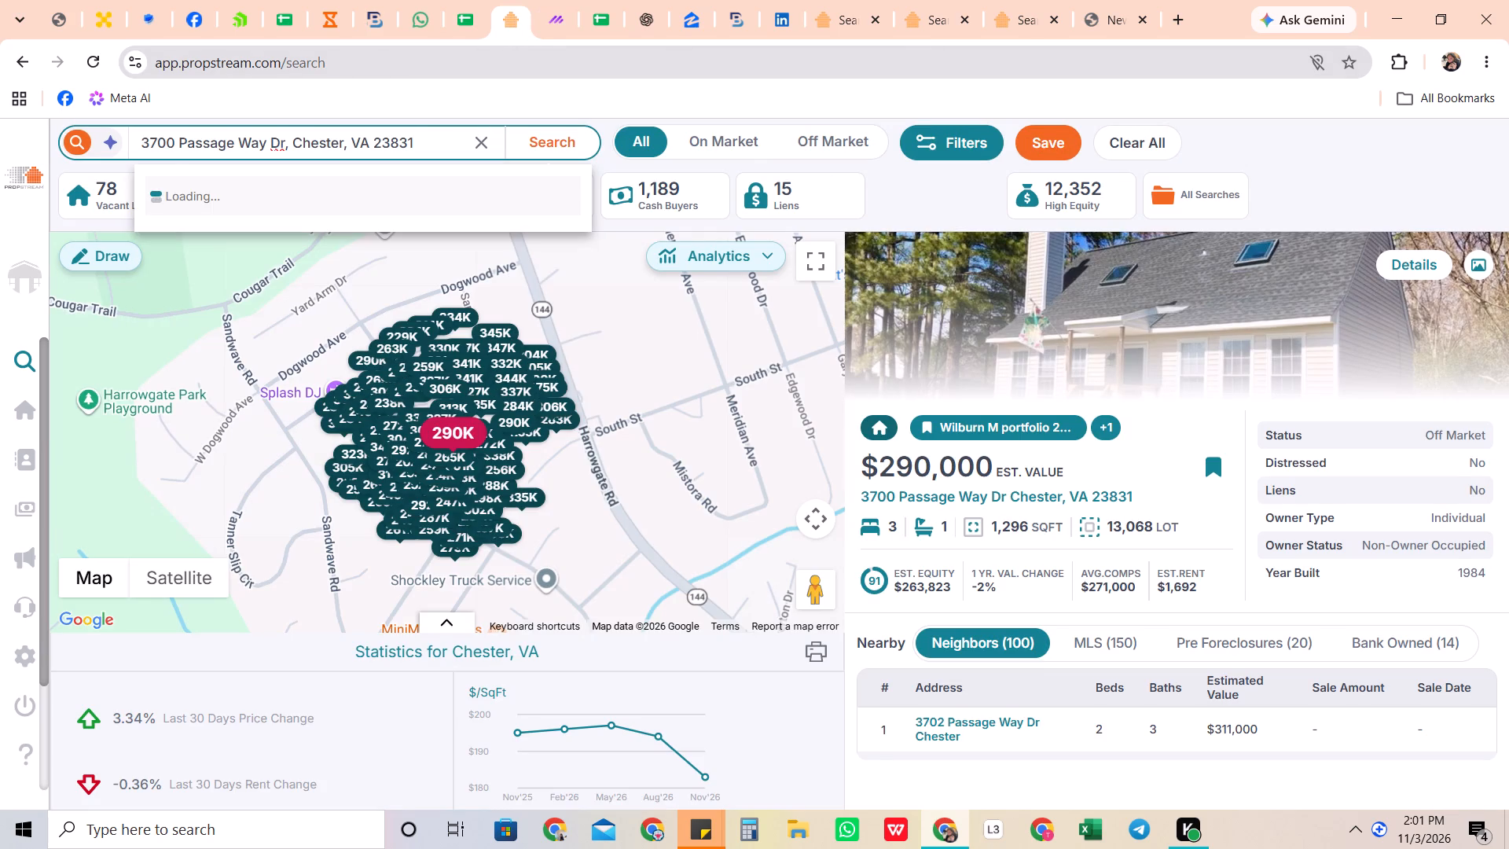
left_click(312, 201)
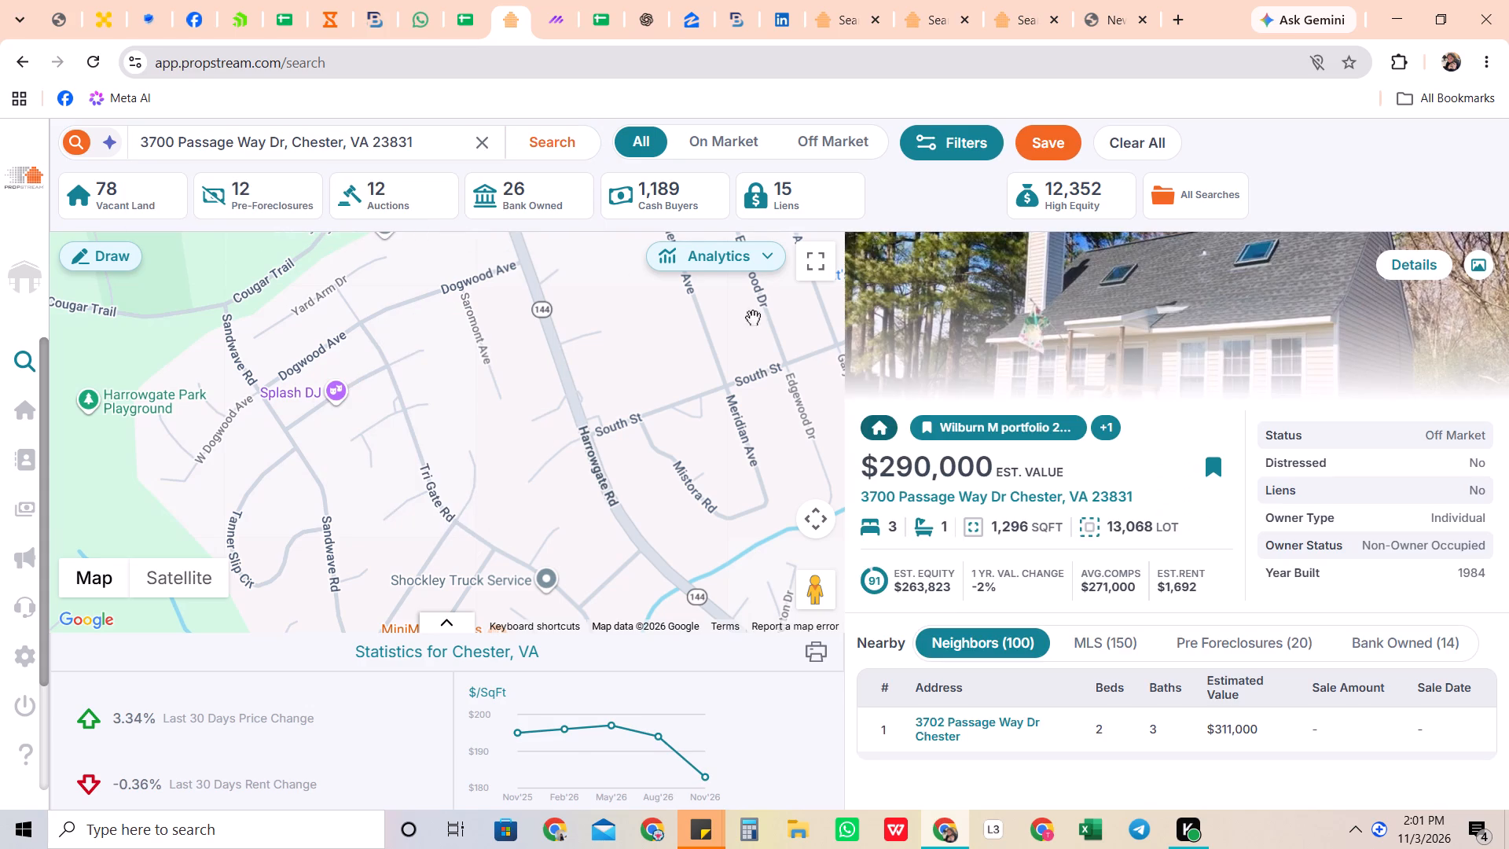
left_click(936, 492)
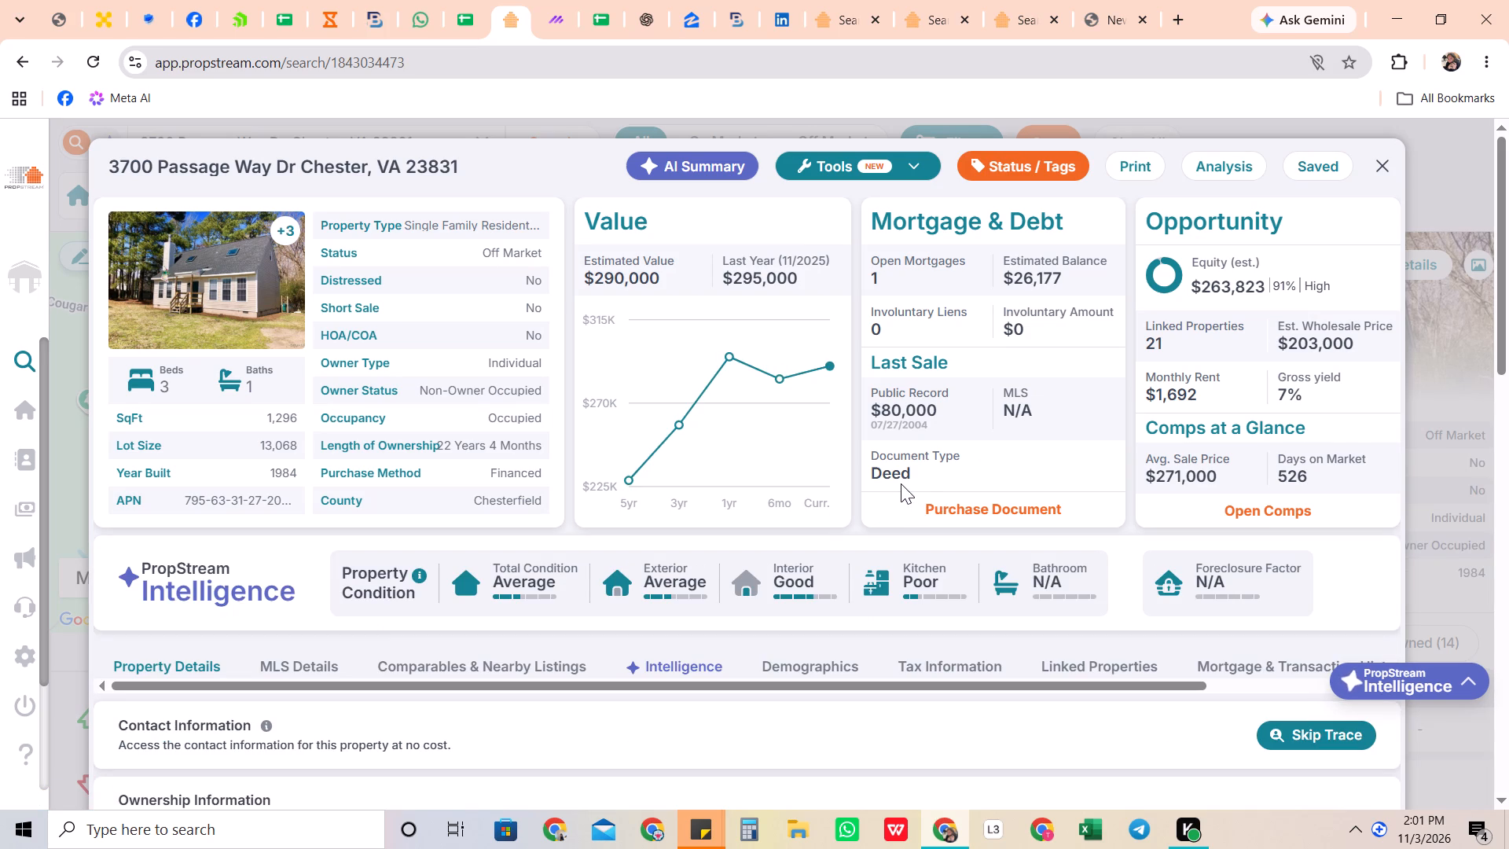
Copy the owner's name from the Chester property's ownership information into the Owner Name cell of row 1439, keeping the cell's formatting.
scroll(881, 481, "down", 3)
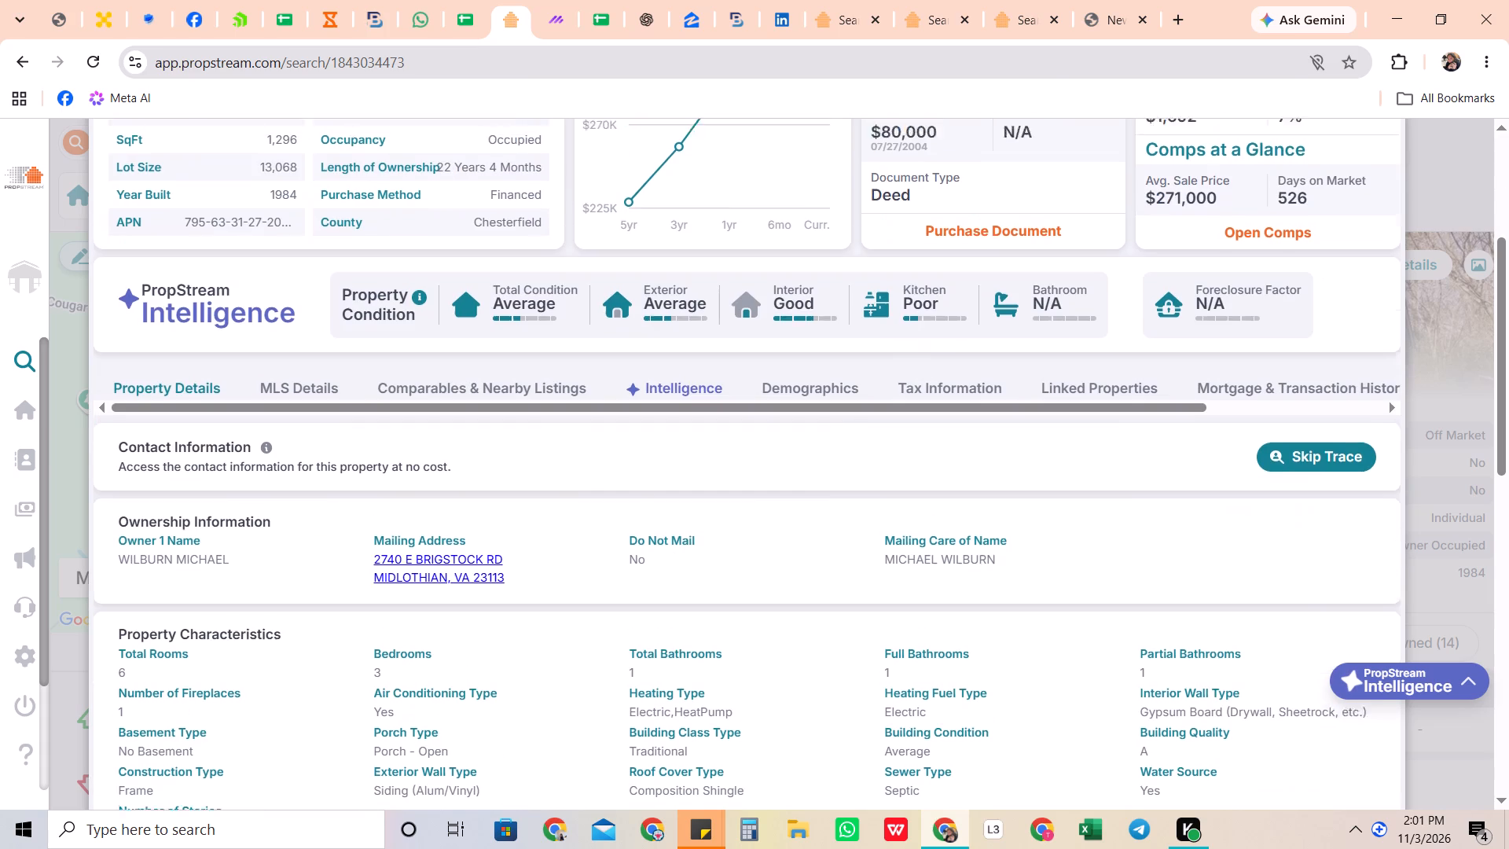
left_click_drag(240, 552, 116, 549)
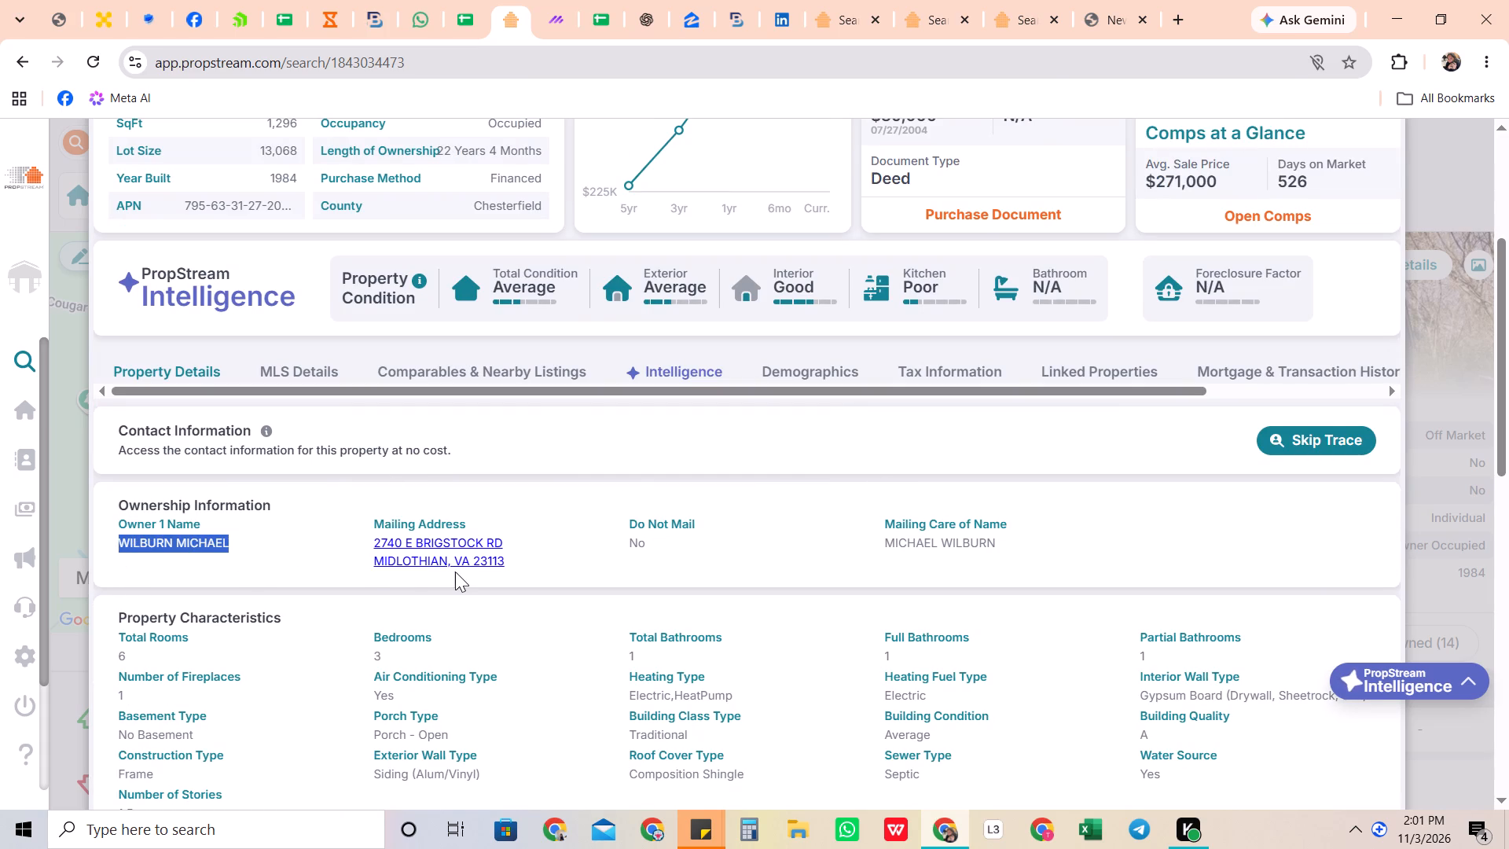
key("ctrl+c")
left_click(462, 13)
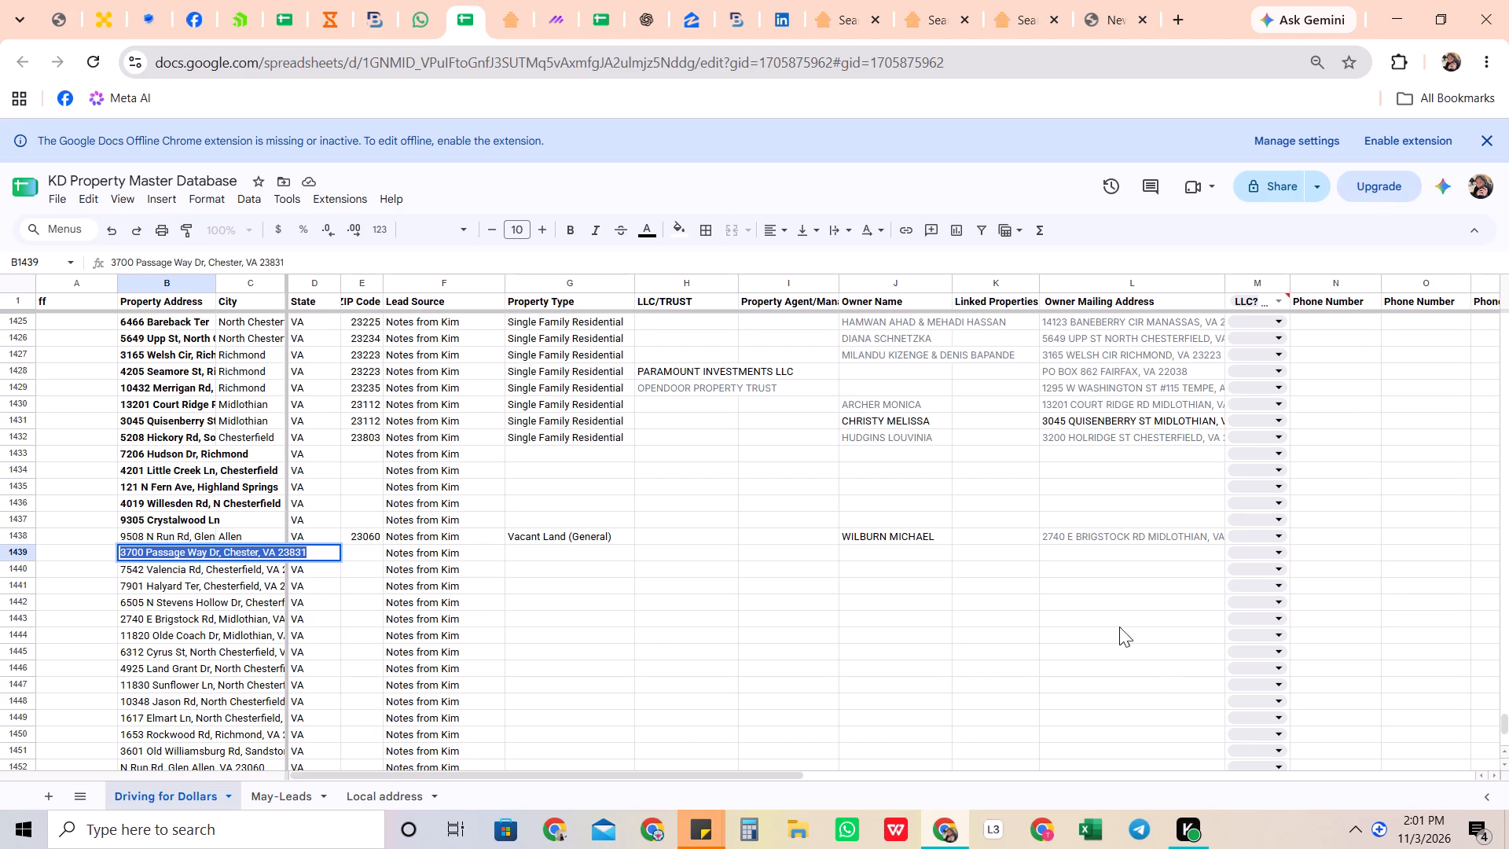
left_click(880, 554)
left_click(880, 554)
double_click(880, 554)
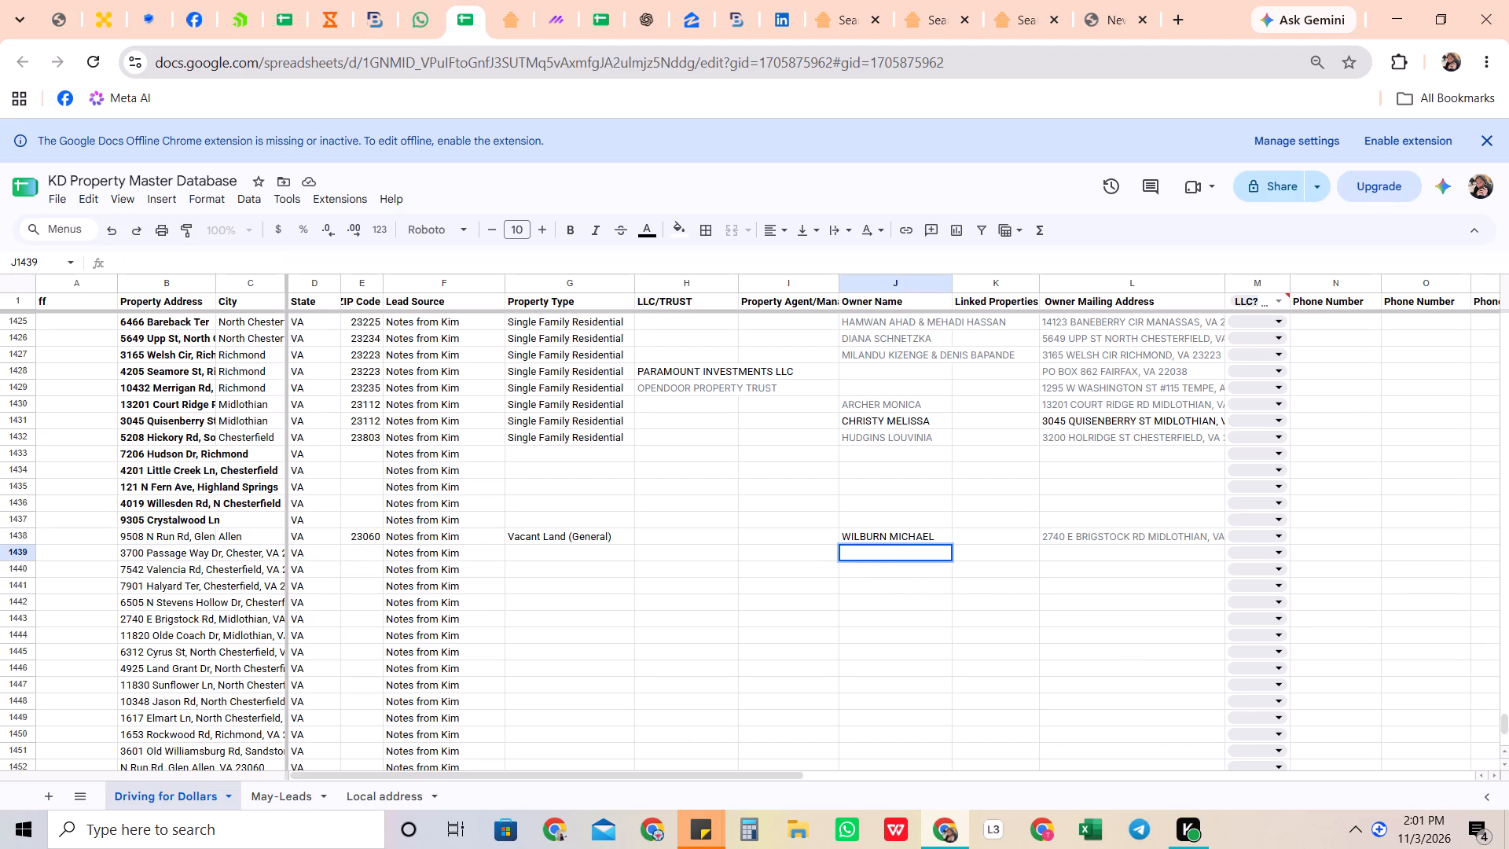
key("ctrl+v")
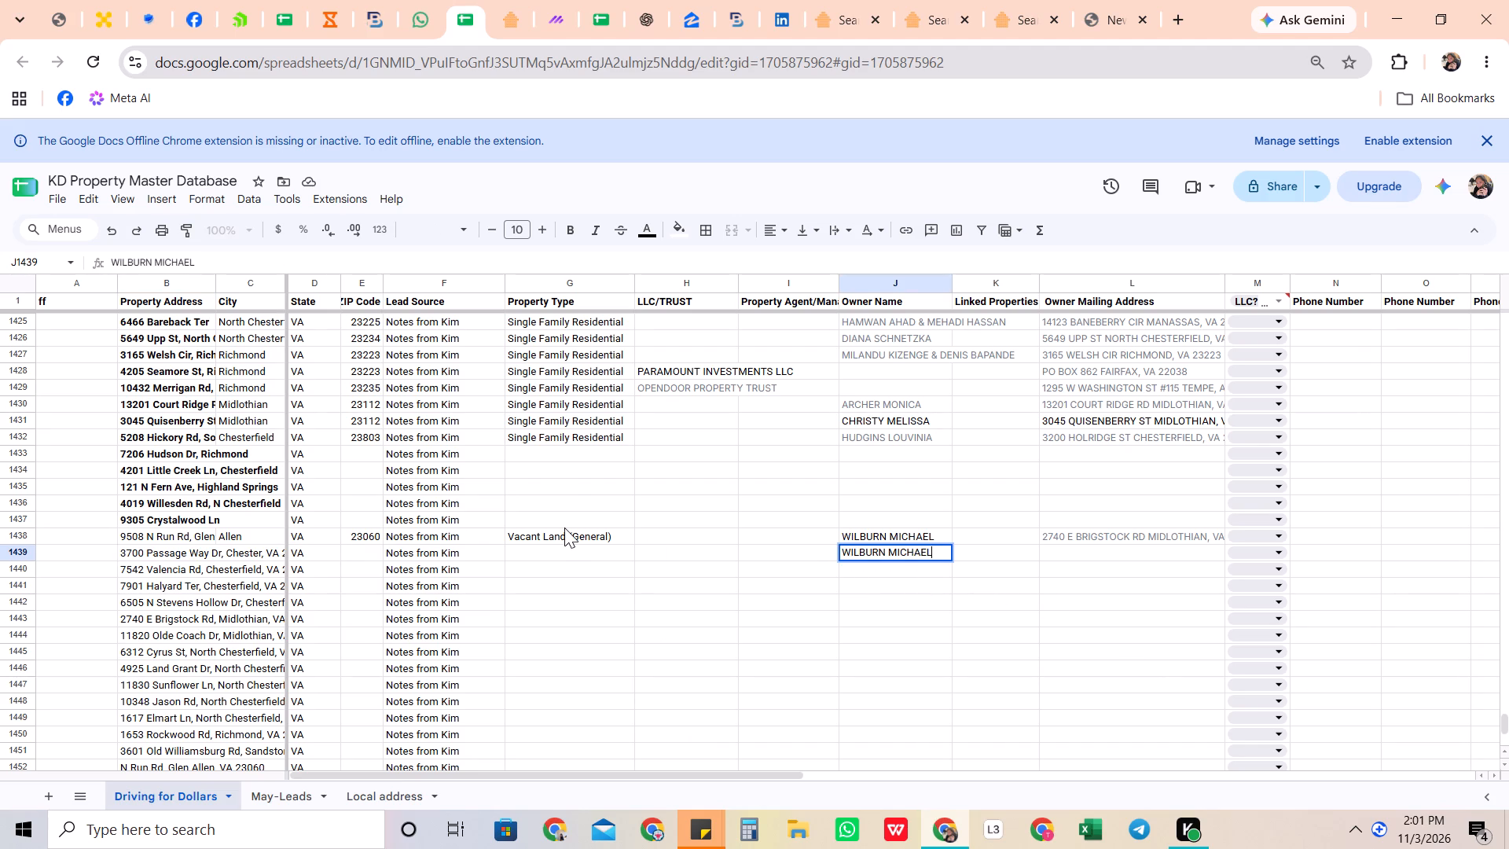
Copy the property type Single Family Residential from the Chester property's details into the Property Type cell of row 1439, keeping the cell's formatting.
left_click(523, 26)
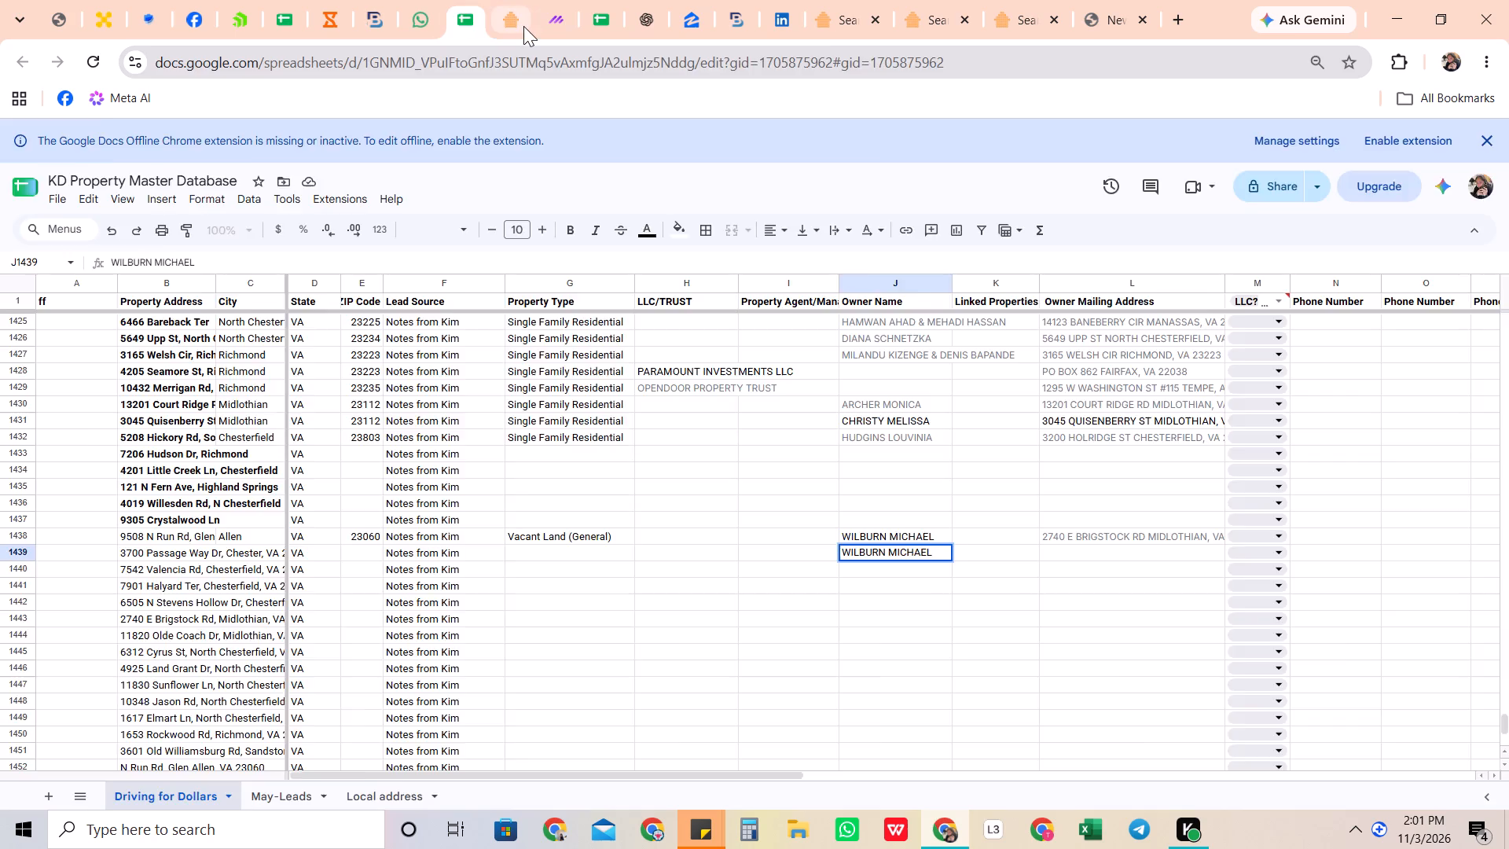
scroll(655, 322, "up", 4)
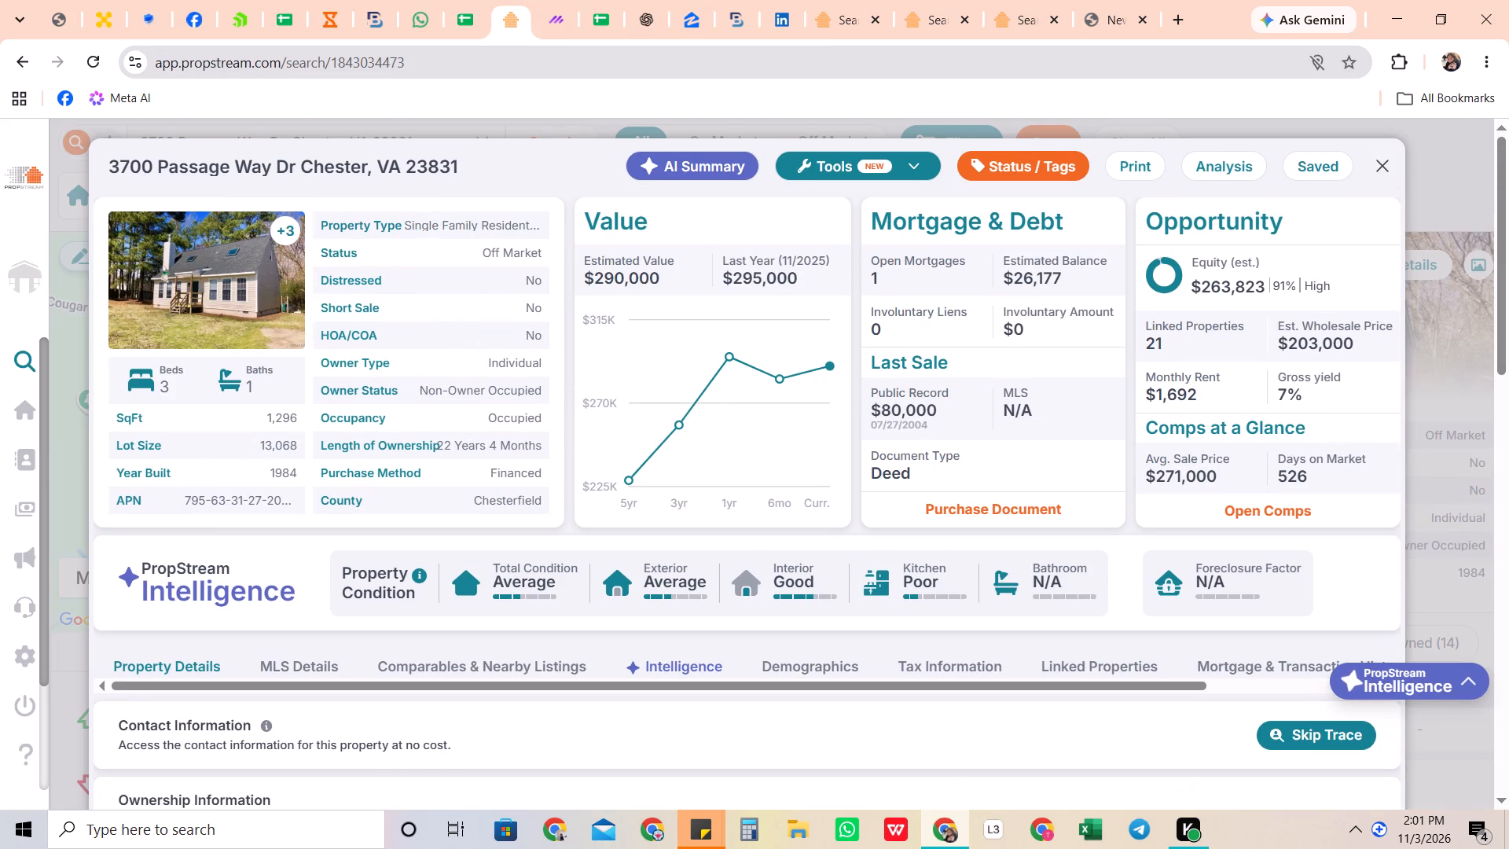
left_click_drag(405, 228, 540, 222)
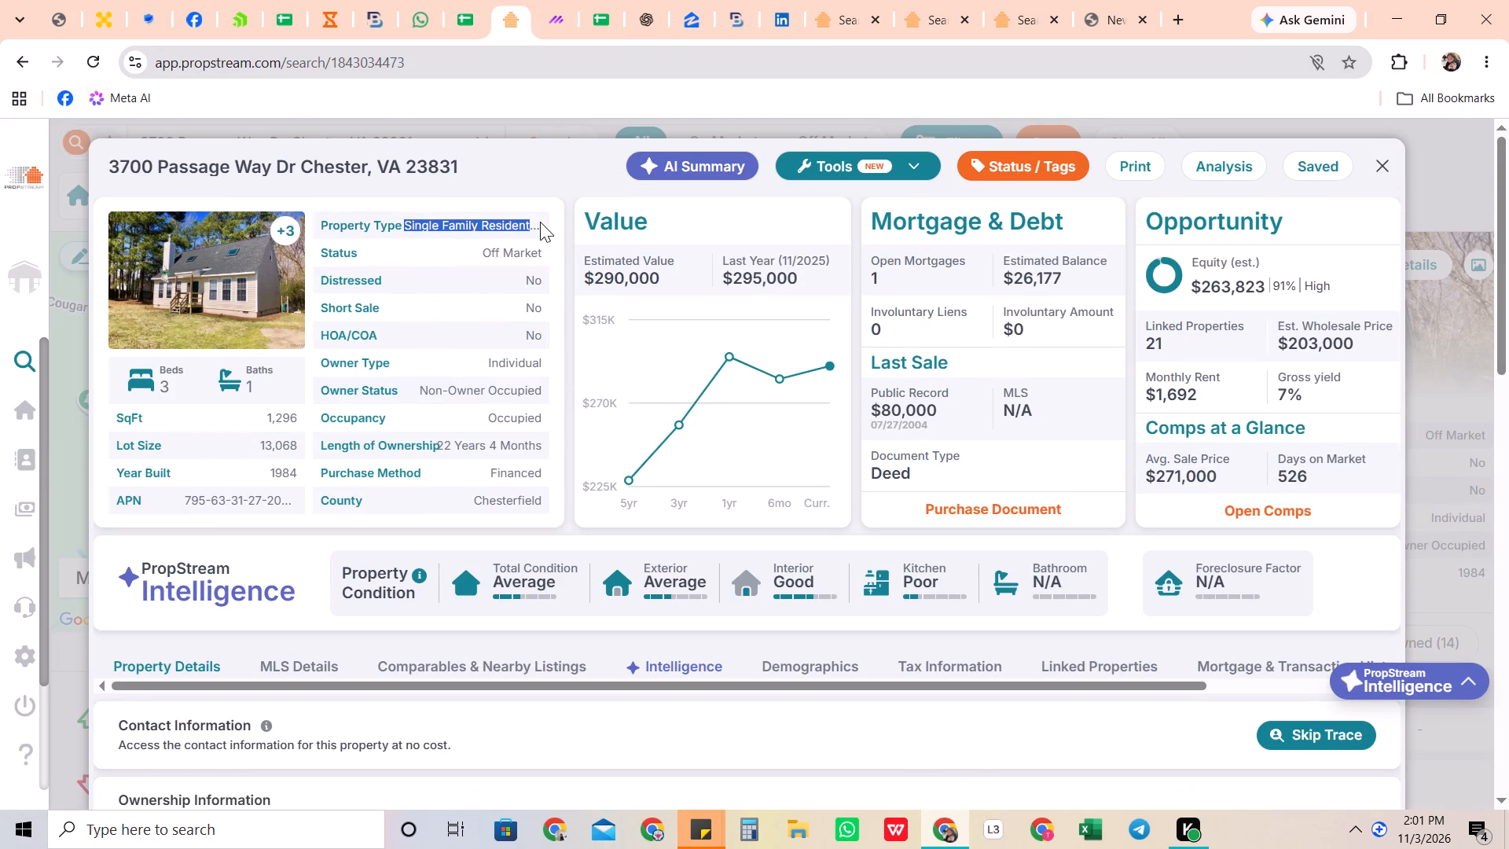
key("ctrl+c")
left_click(460, 16)
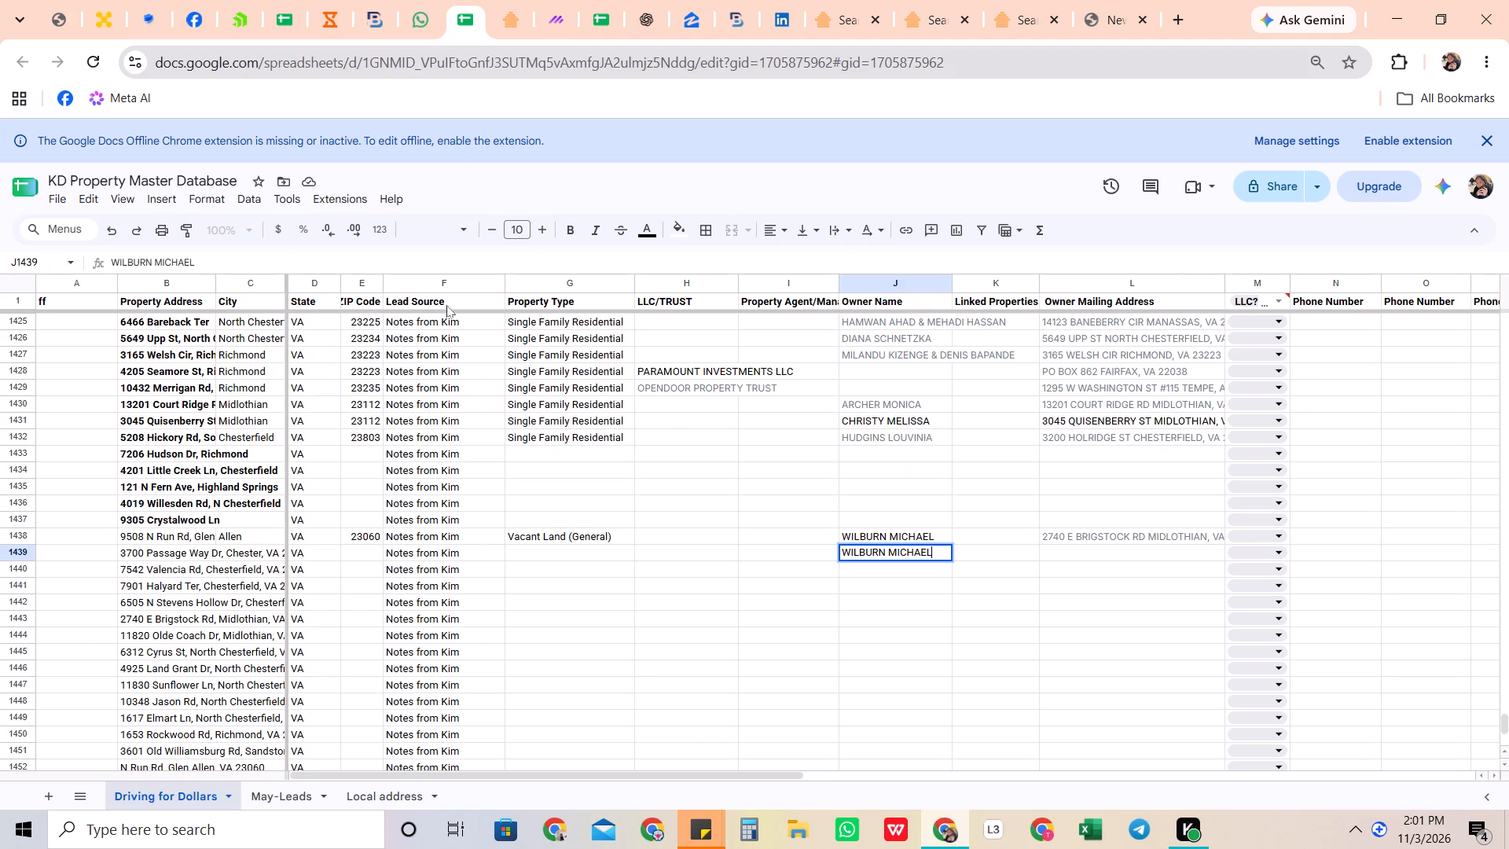
double_click(529, 559)
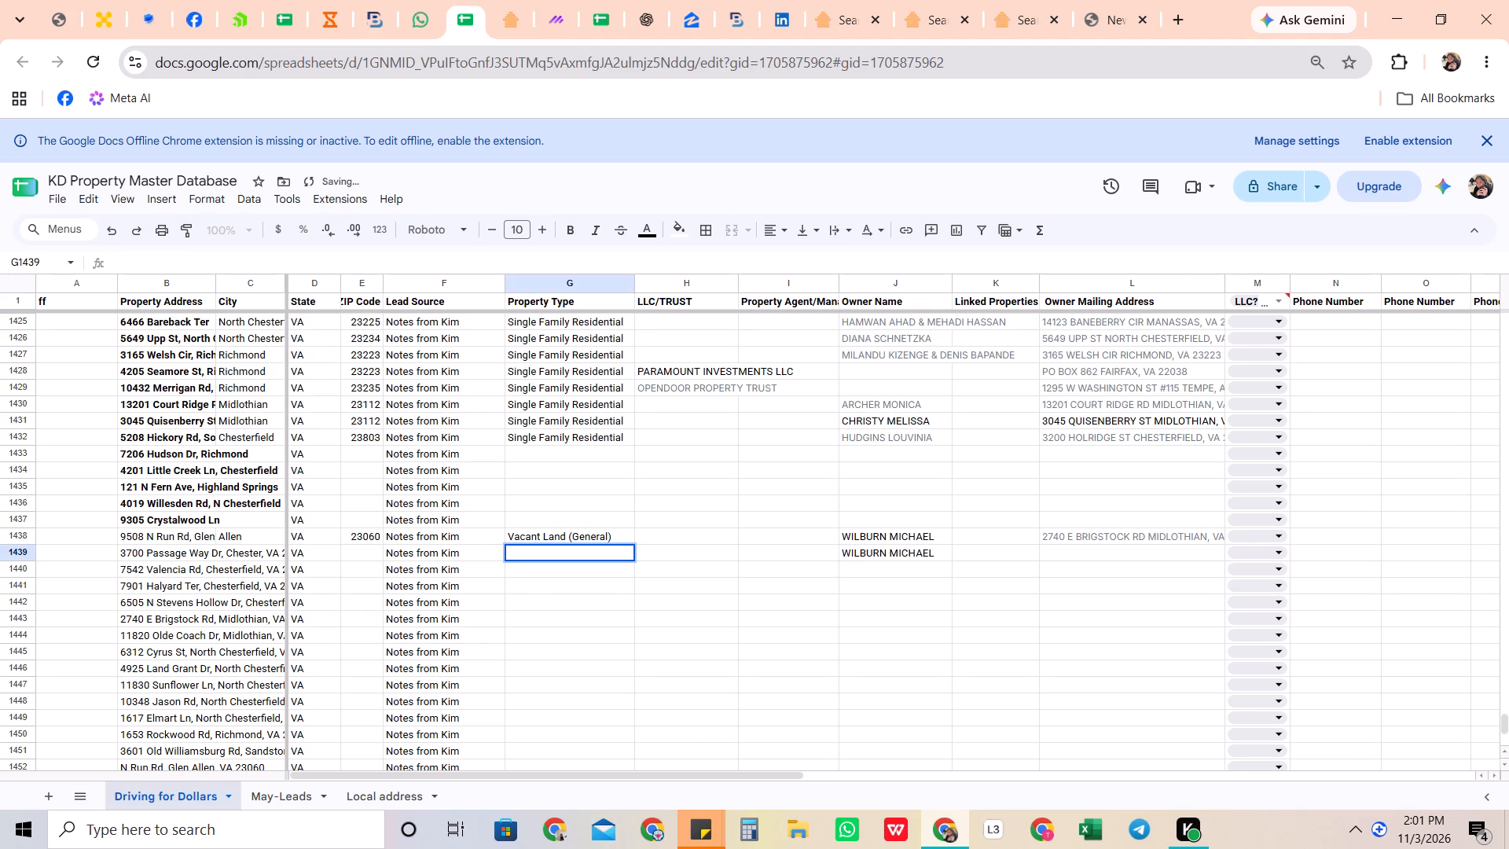
key("ctrl+v")
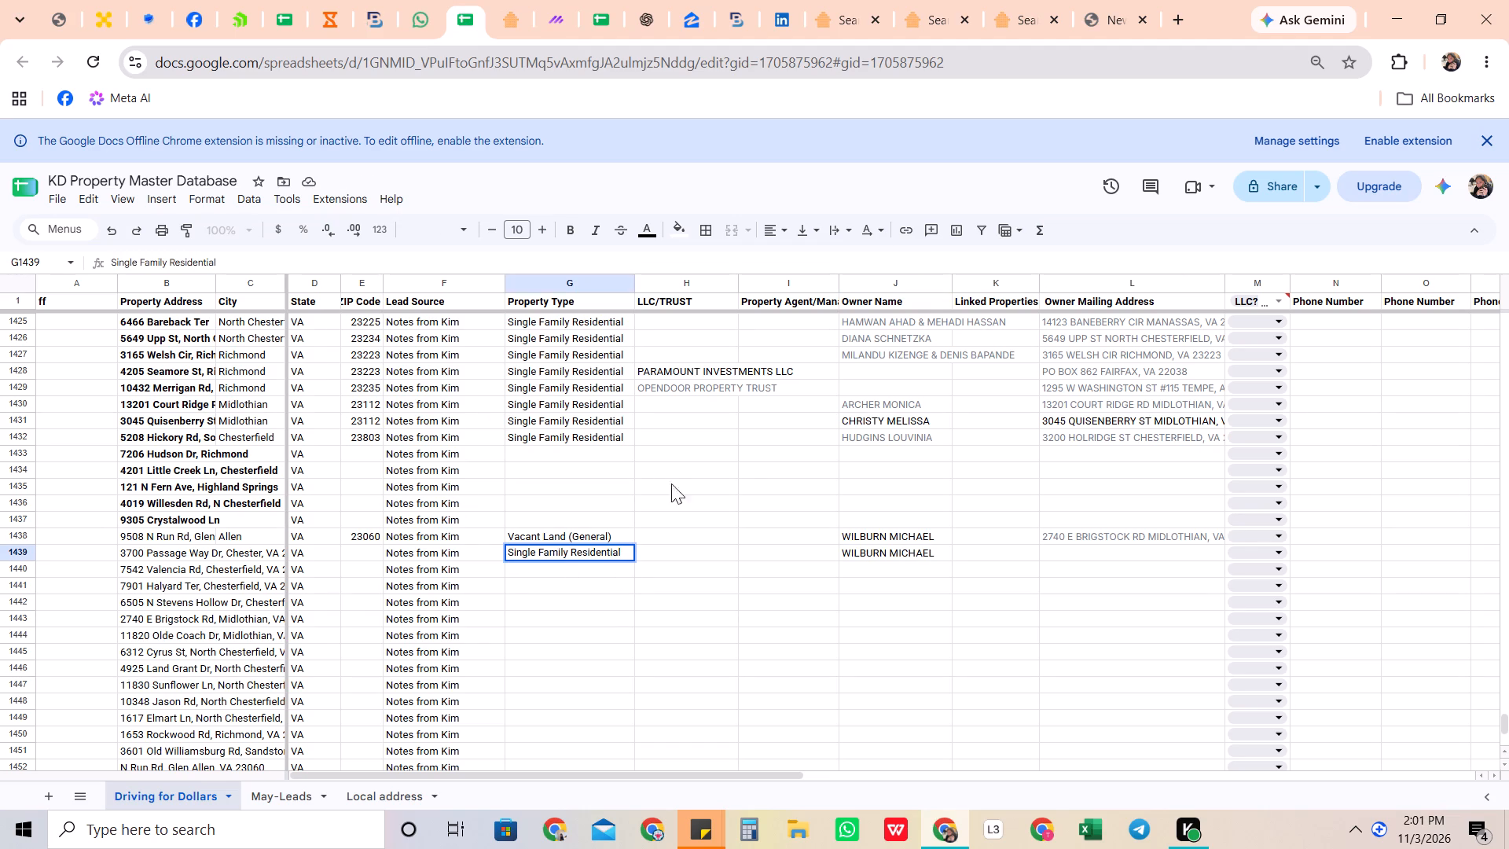
Open the property at the owner's mailing address from the Chester property's ownership information in PropStream.
left_click(504, 6)
scroll(516, 548, "down", 2)
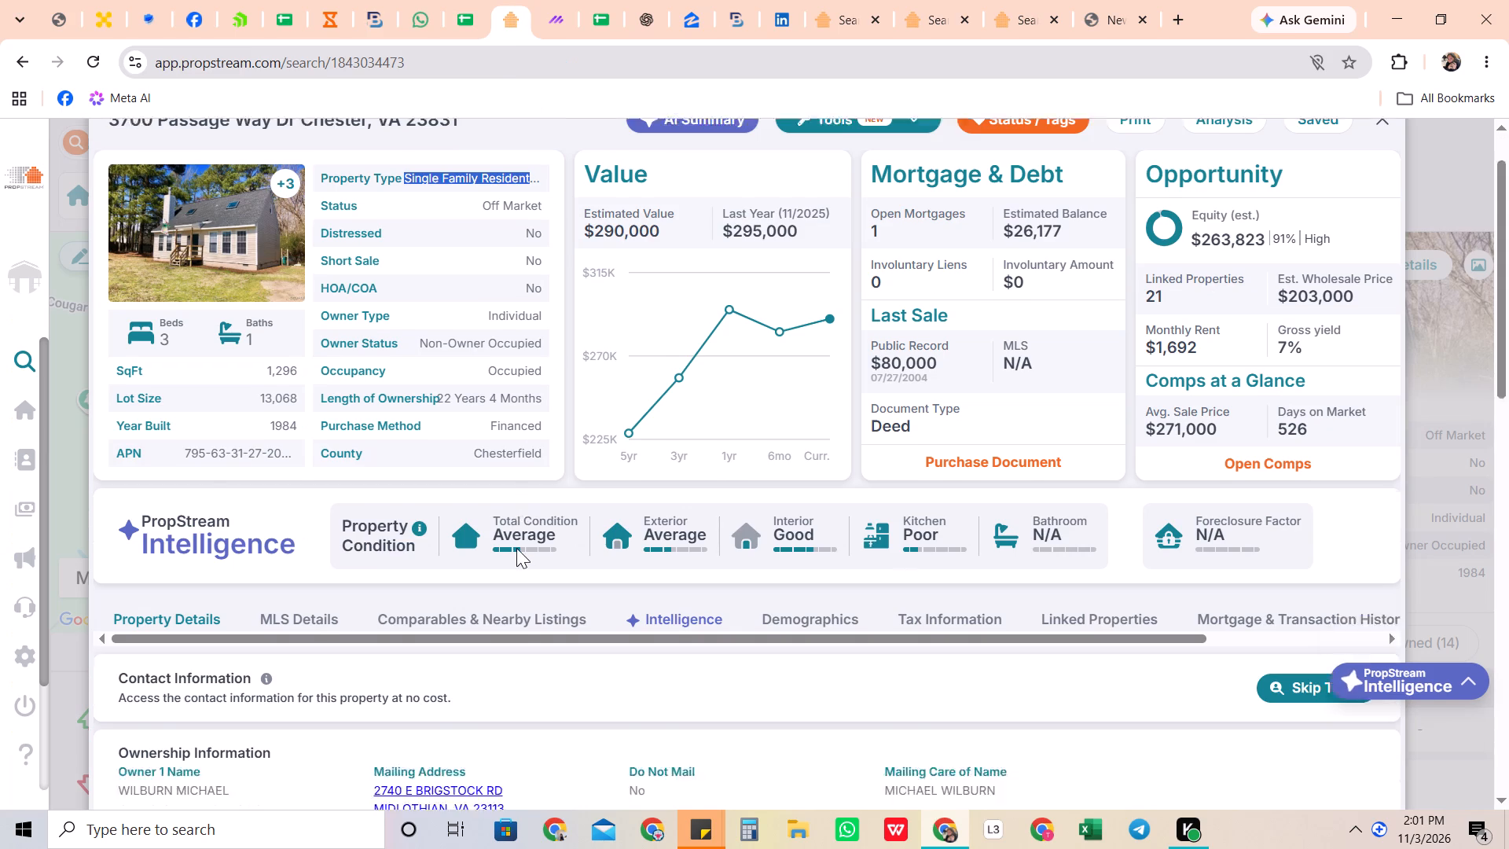
scroll(516, 549, "down", 2)
left_click(428, 455)
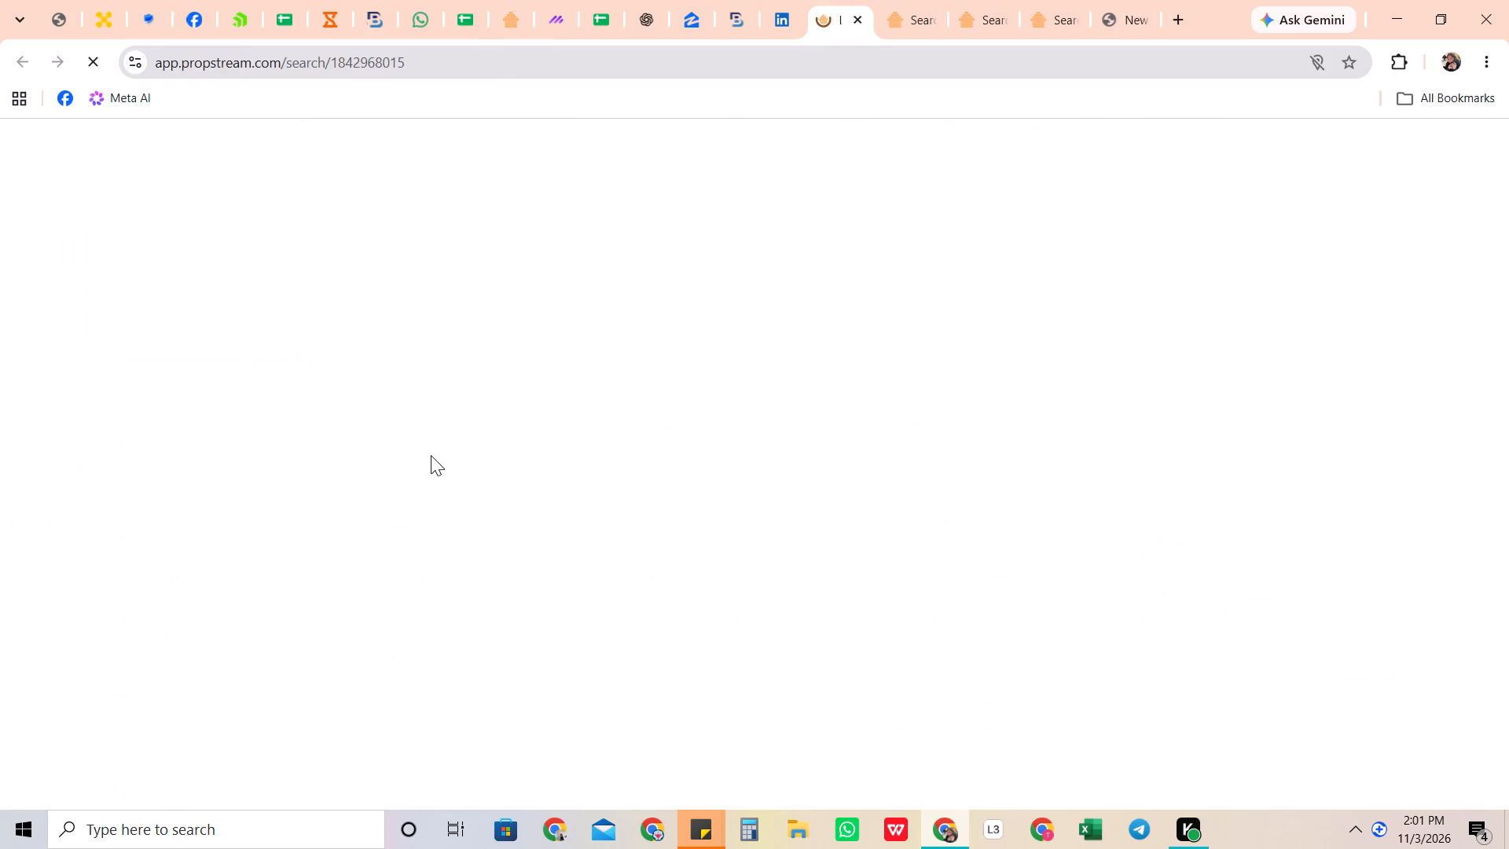
Copy the ZIP code 23831 from the Chester property's PropStream details into the ZIP Code cell of row 1439.
left_click(605, 0)
left_click(512, 13)
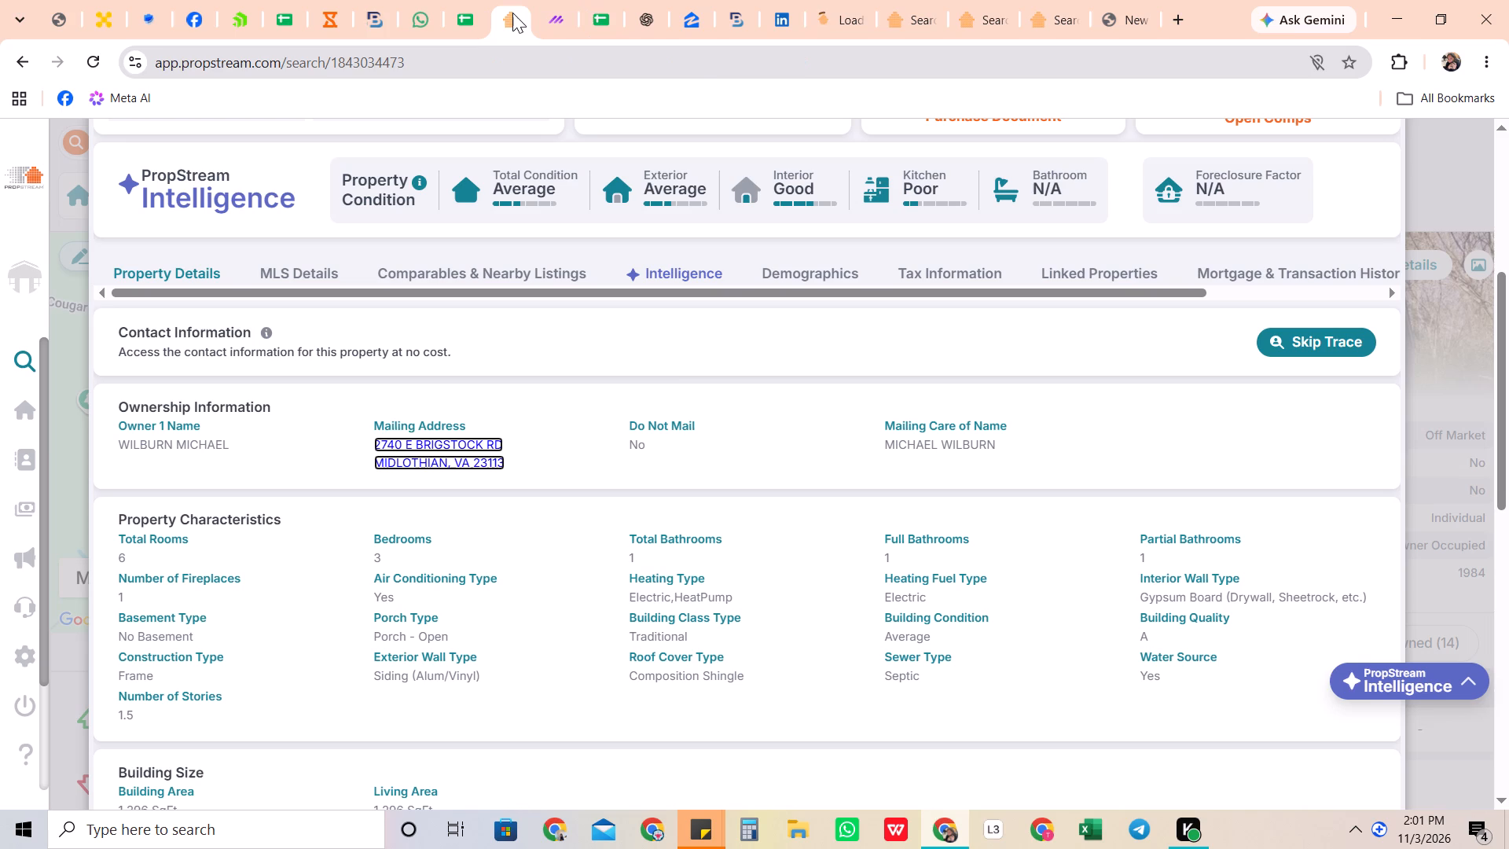
scroll(672, 377, "up", 8)
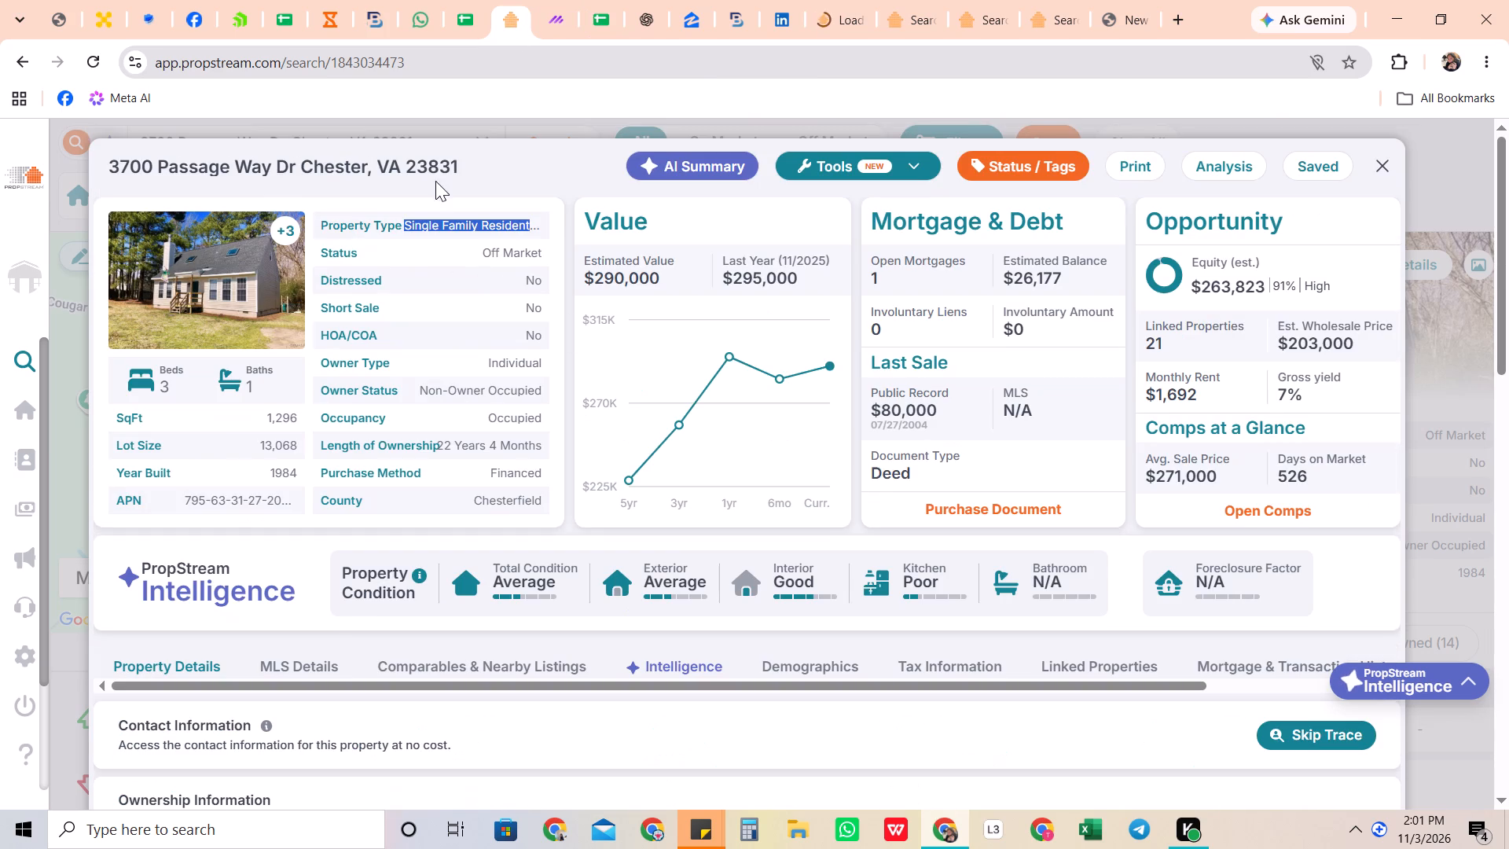
scroll(497, 289, "down", 2)
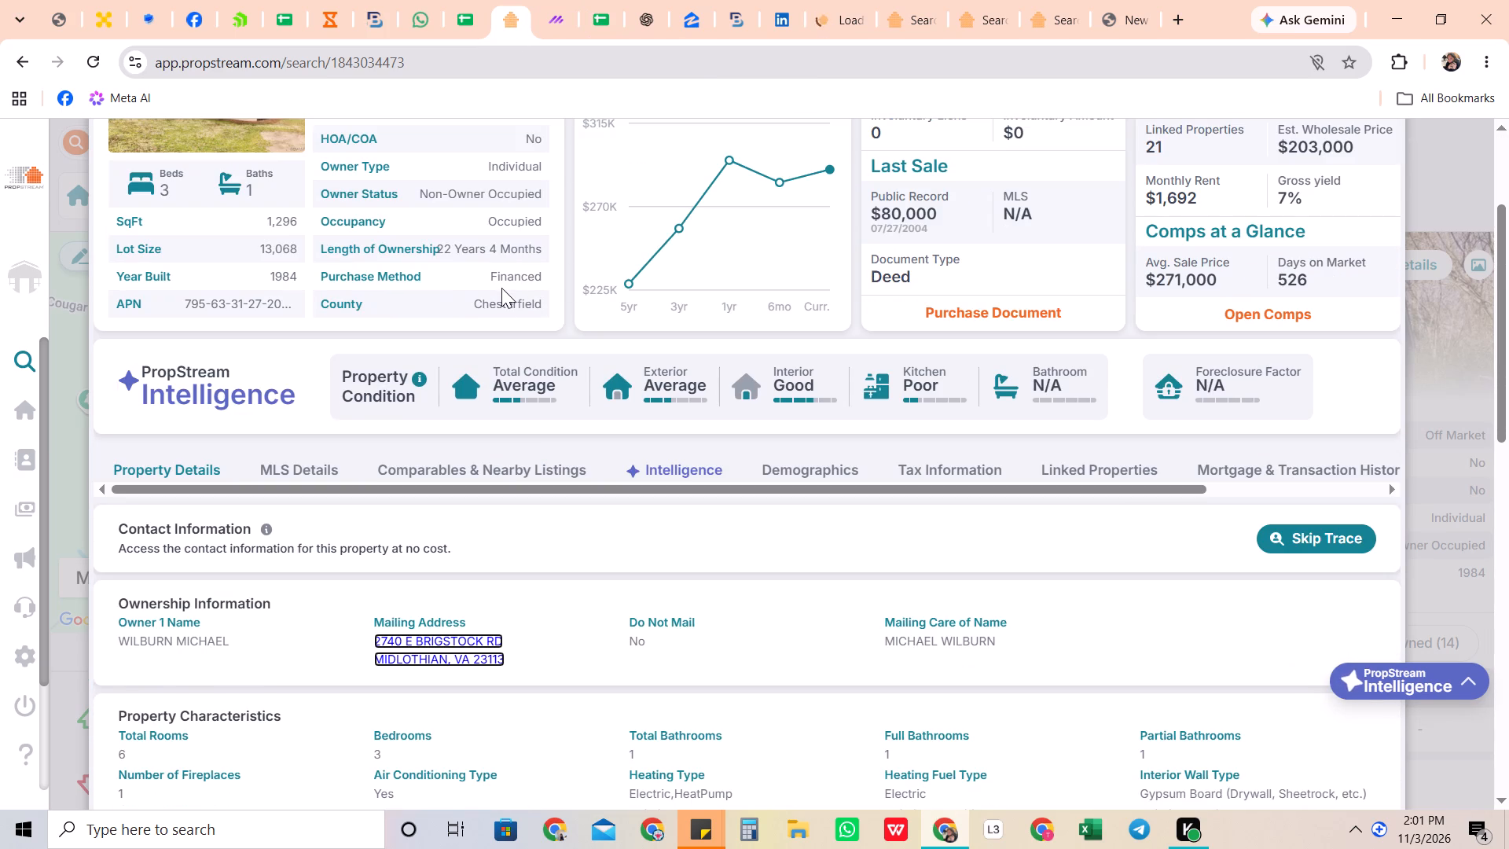
scroll(505, 287, "up", 3)
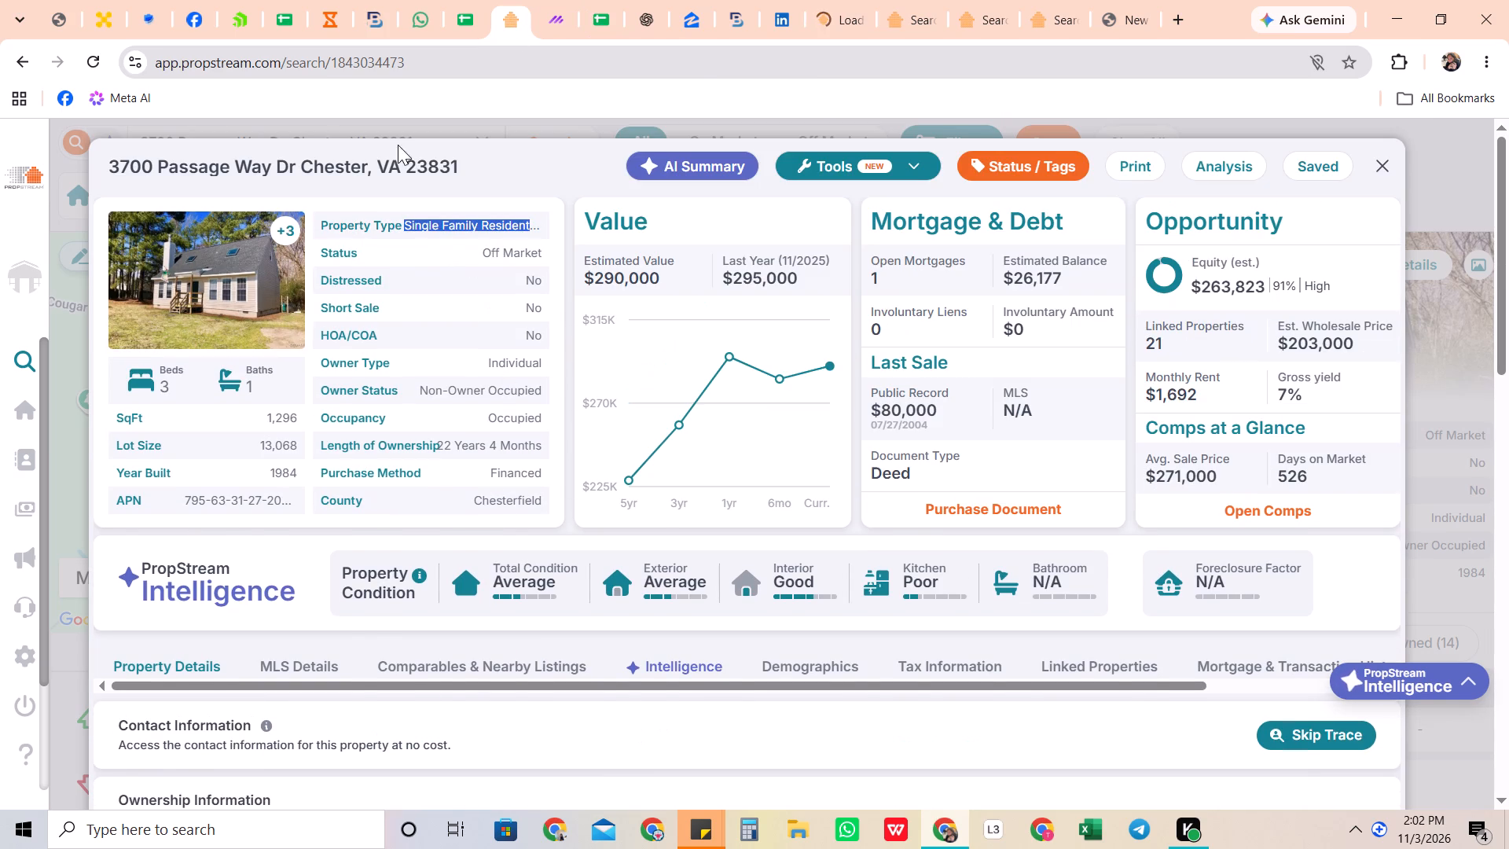
left_click_drag(408, 167, 464, 171)
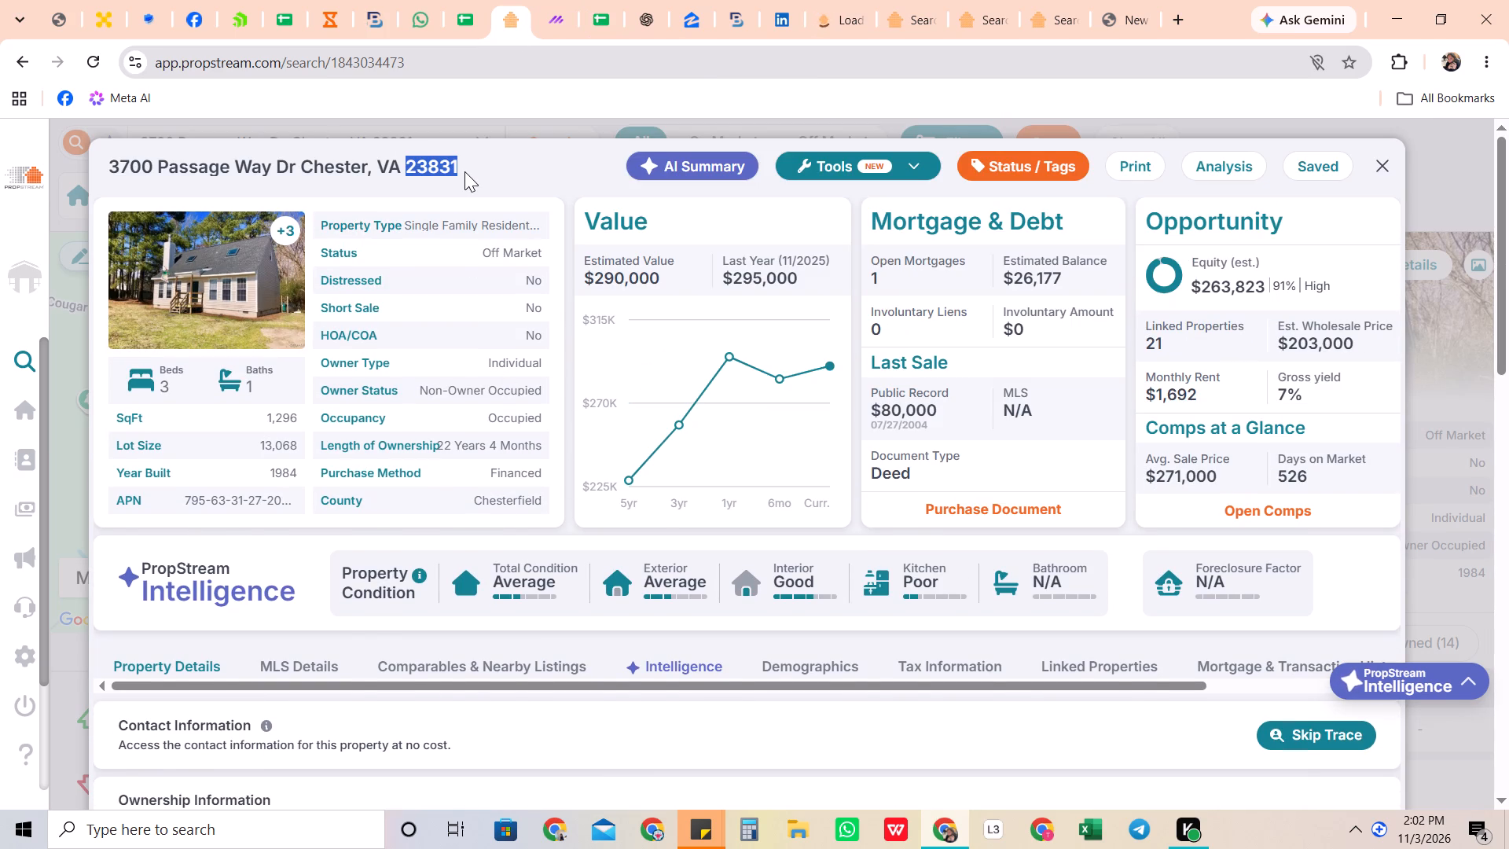
key("ctrl+c")
left_click(468, 13)
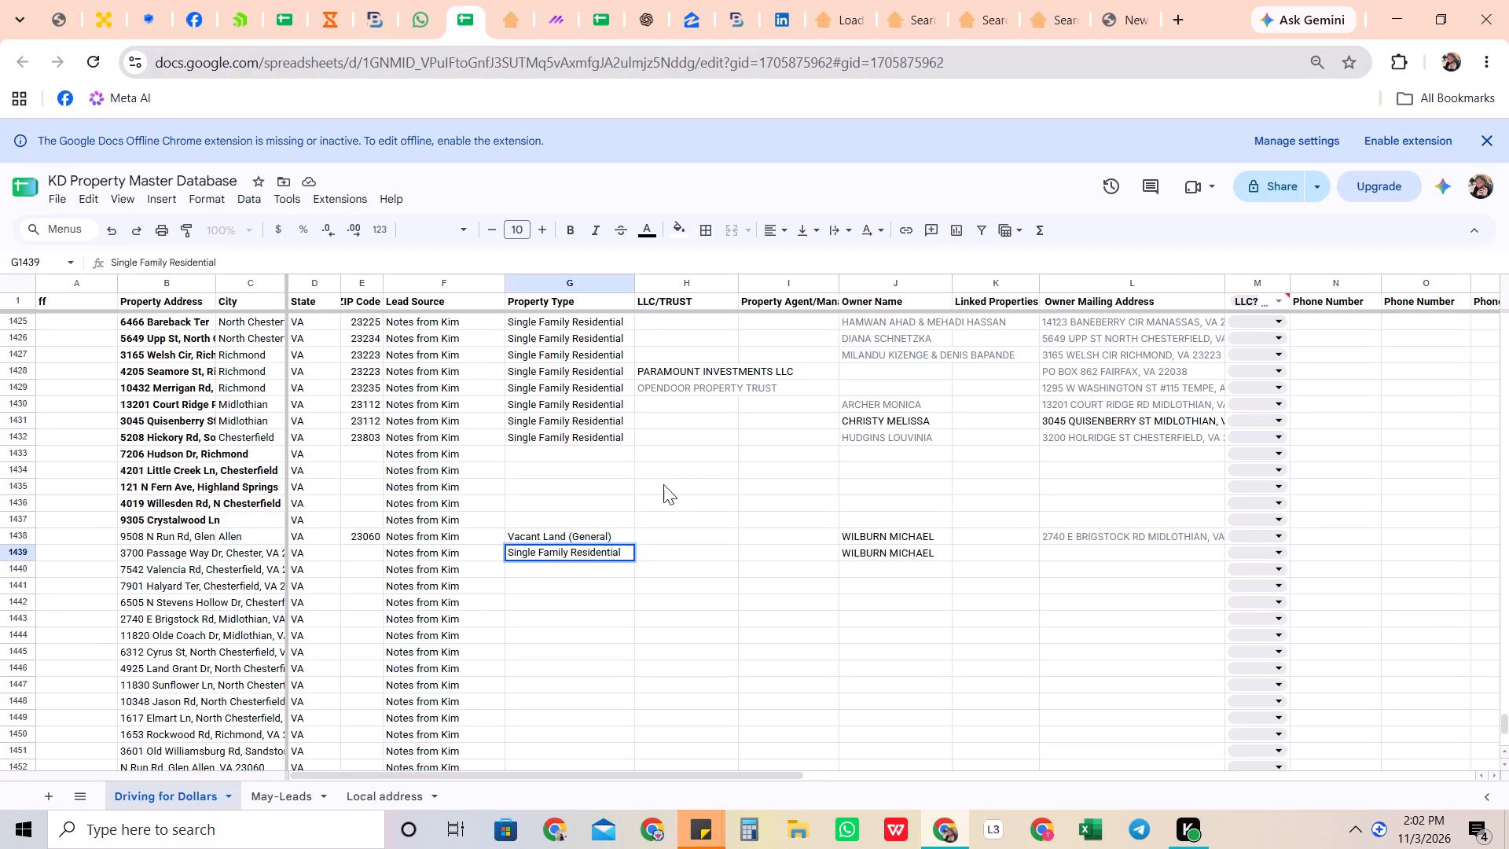
double_click(380, 557)
double_click(366, 553)
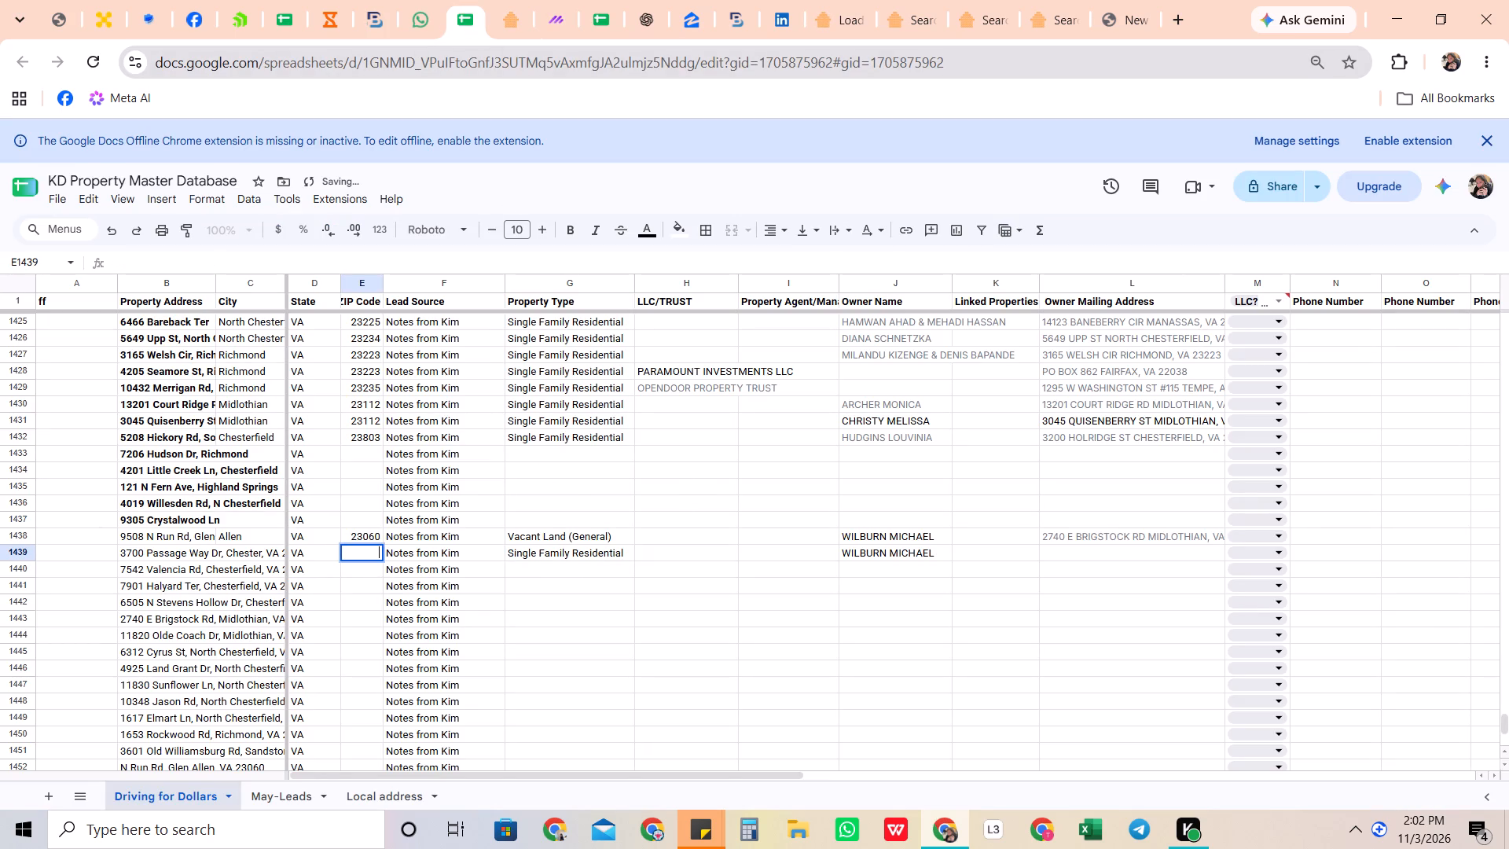
key("ctrl+v")
Copy the city name Chester from the property's PropStream heading into the City cell of row 1439.
left_click(516, 25)
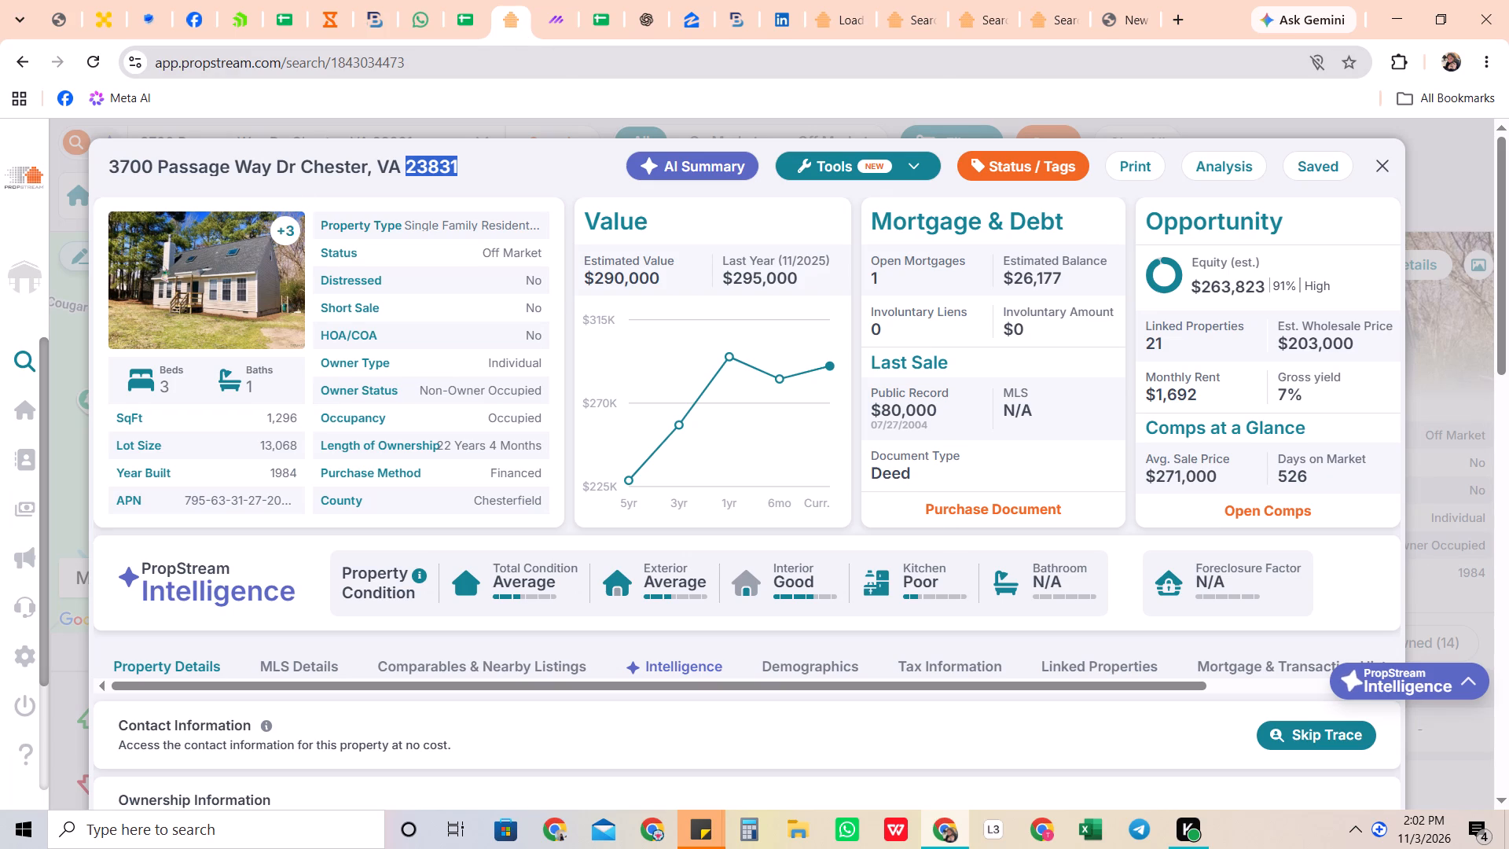
left_click_drag(303, 168, 367, 168)
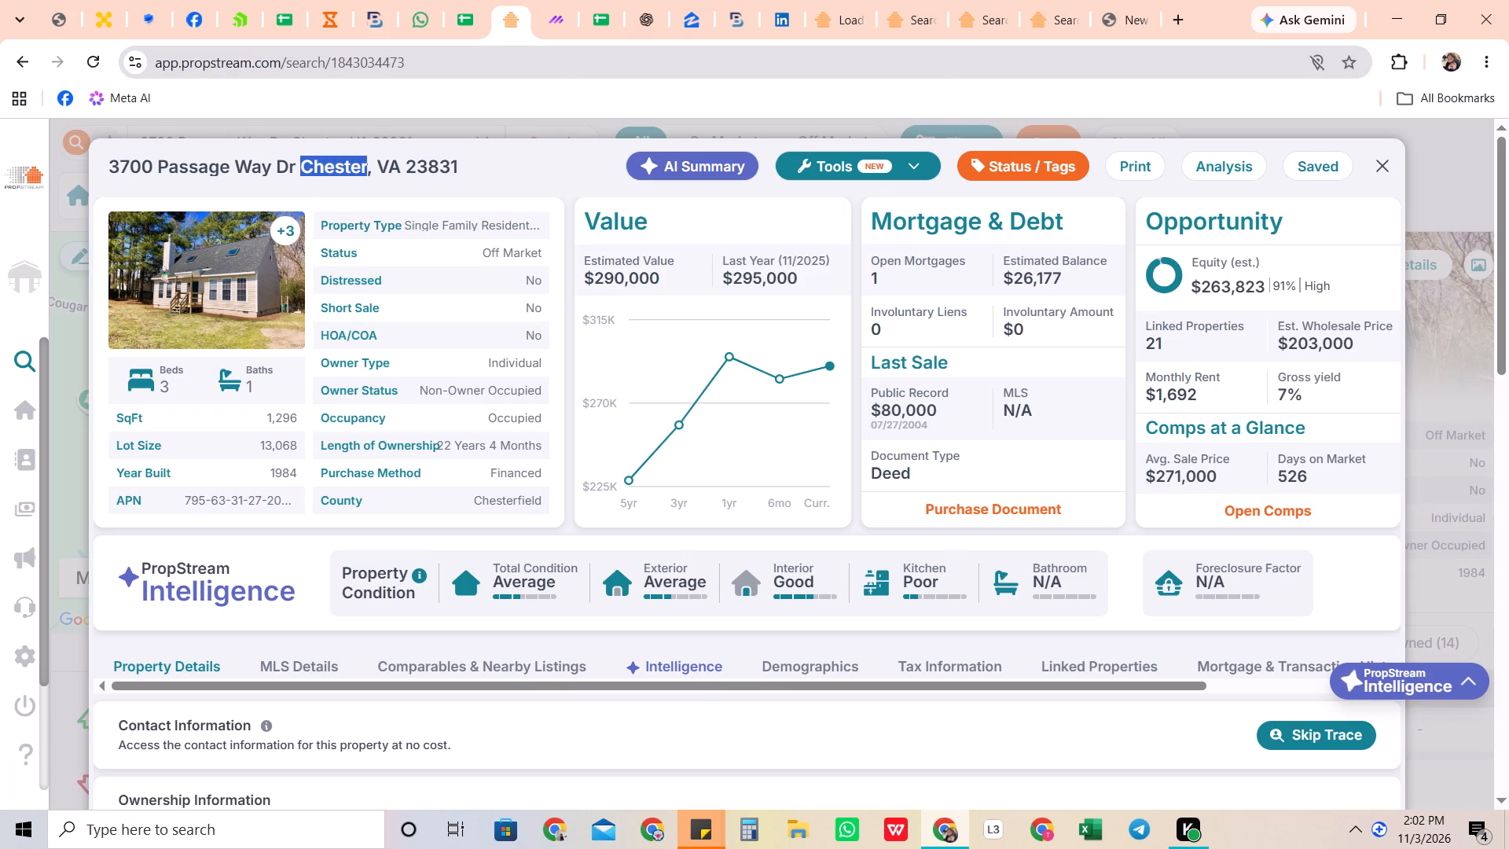
key("ctrl+c")
left_click(469, 5)
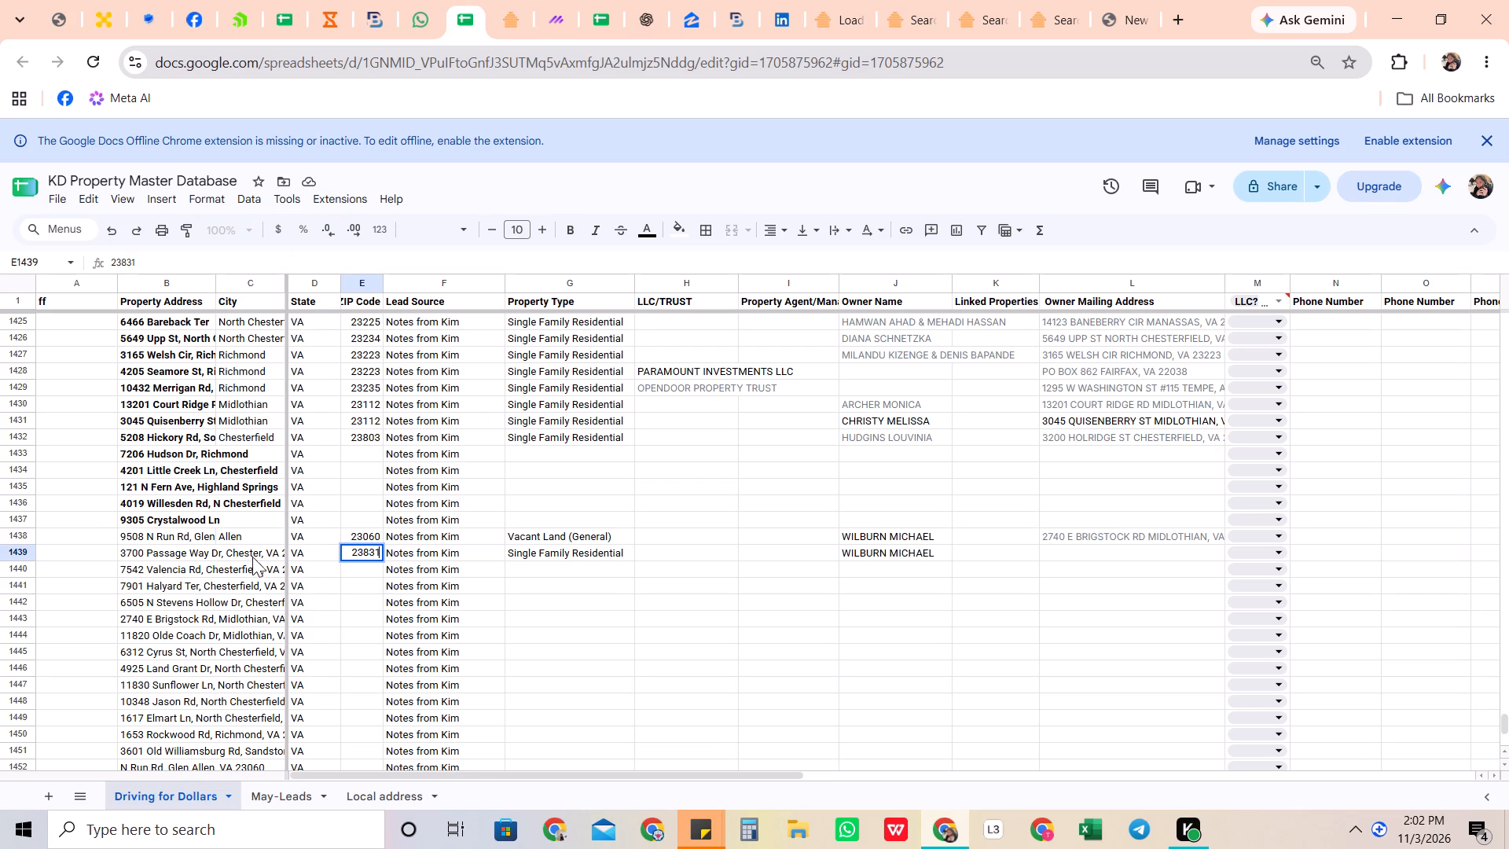
double_click(267, 550)
key("ctrl+v")
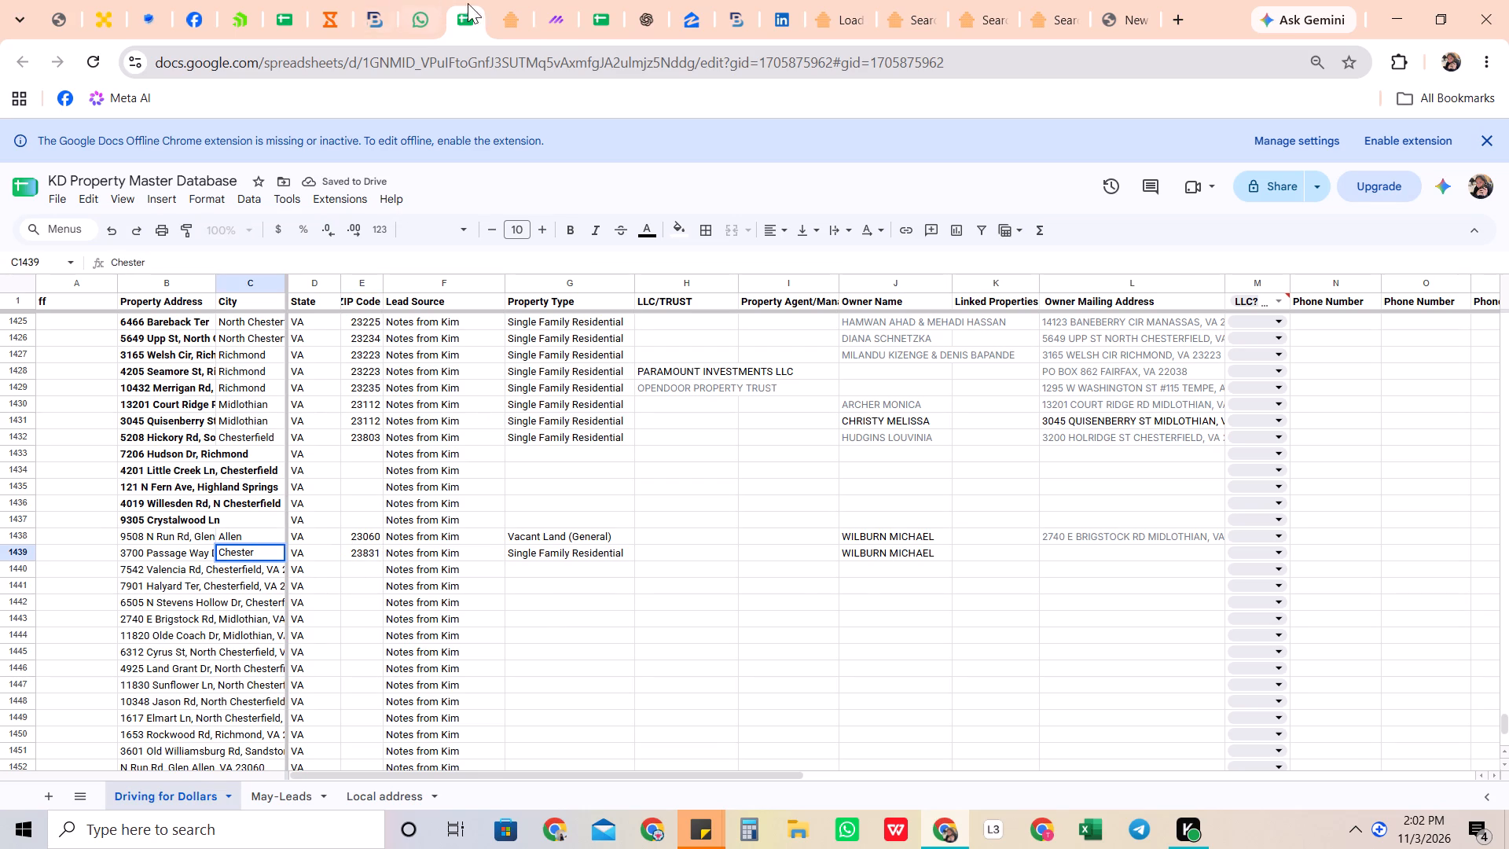
Copy the owner's mailing address from the linked Midlothian property's ownership information into the Owner Mailing Address cell of row 1439.
left_click(846, 18)
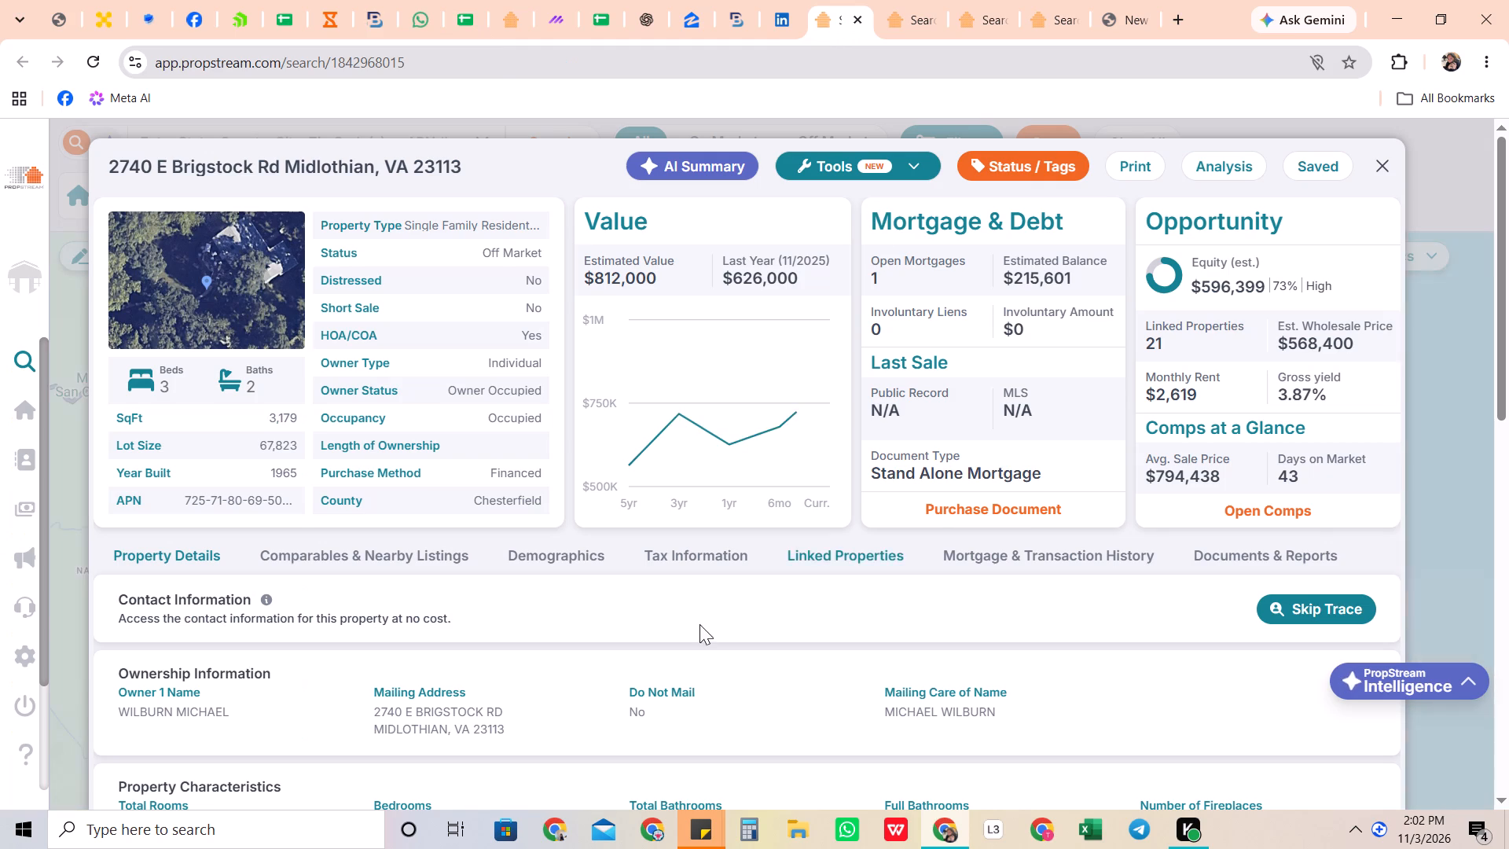
scroll(578, 624, "down", 1)
left_click_drag(371, 619, 527, 627)
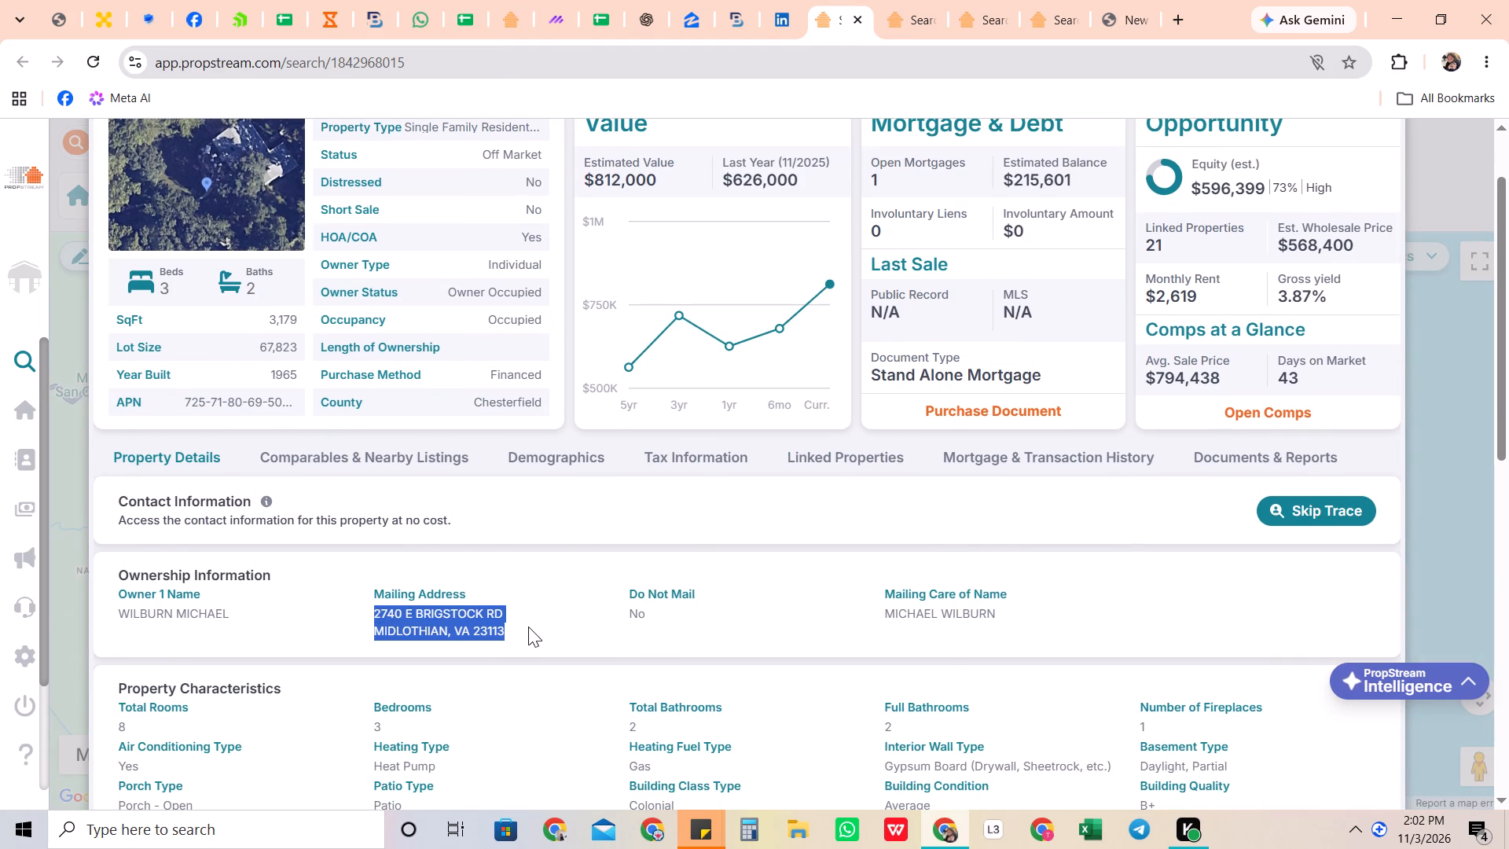
key("ctrl+c")
left_click(466, 6)
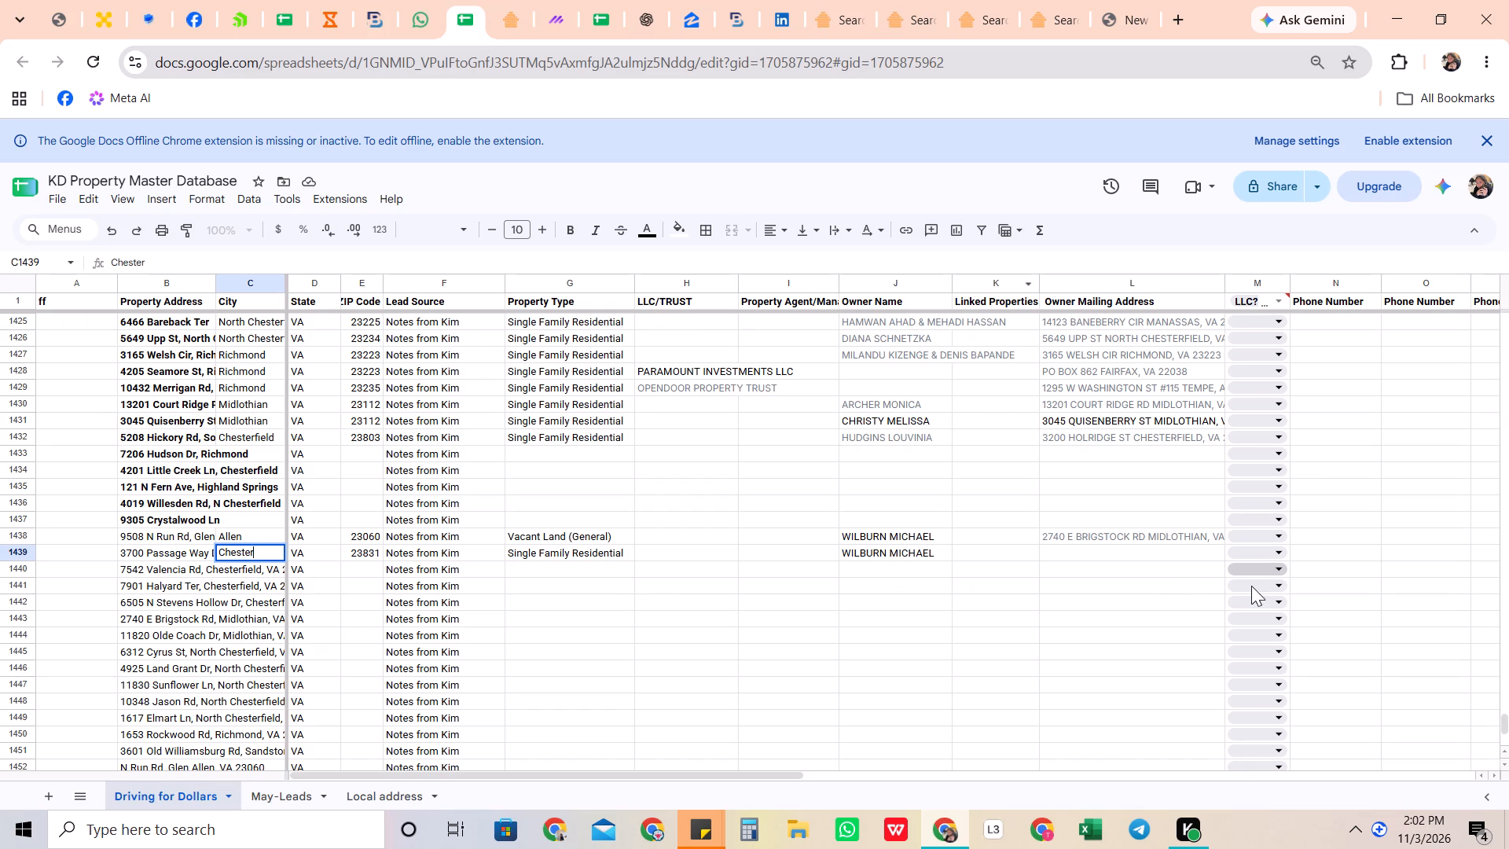
left_click(1155, 553)
key("ctrl+v")
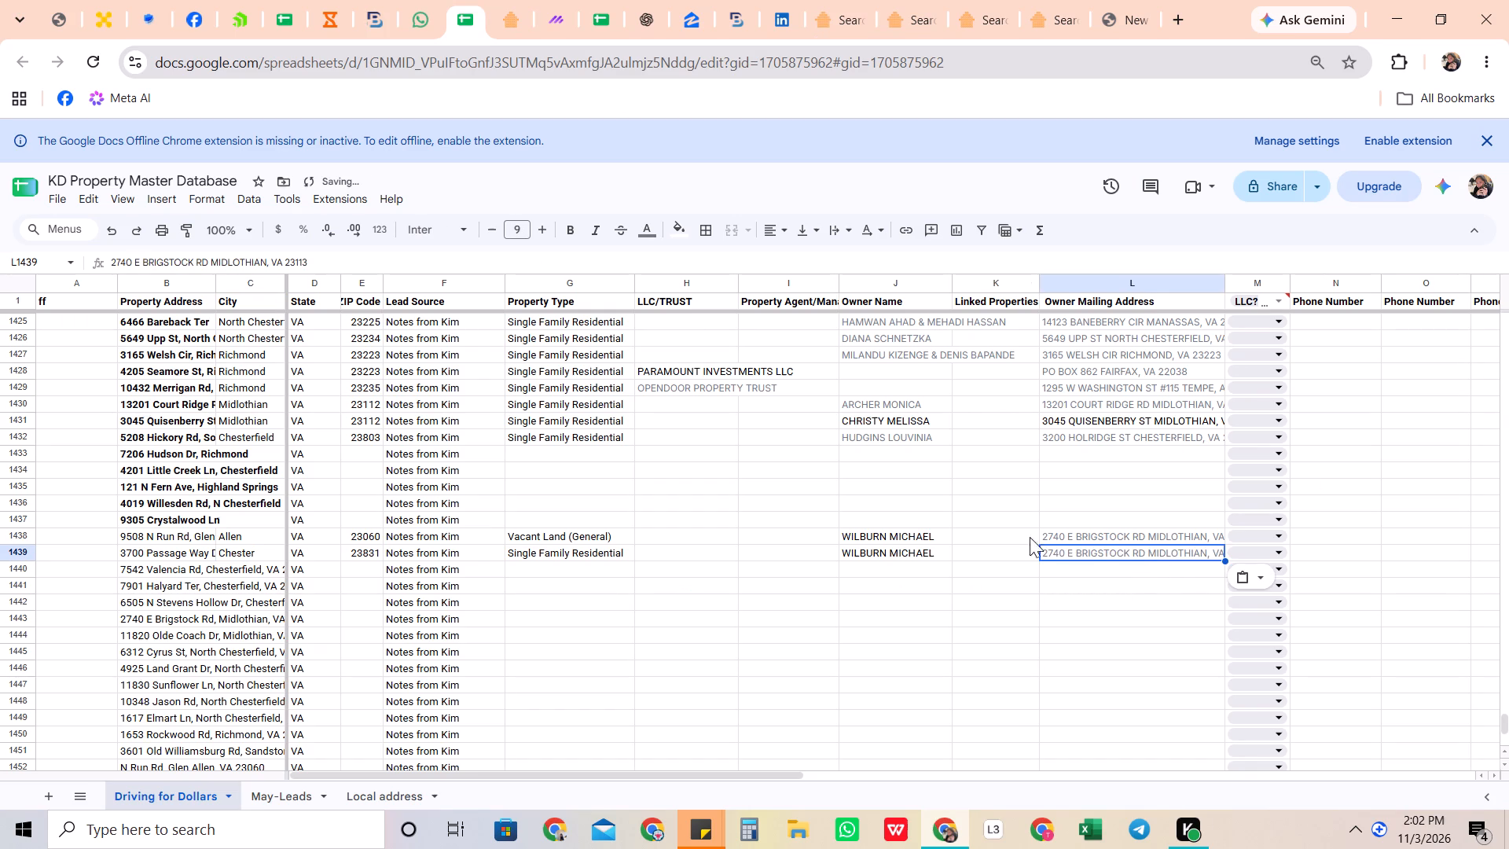
Search PropStream for the full Chesterfield address copied from row 1440 of the sheet, and open that property's details.
left_click(233, 568)
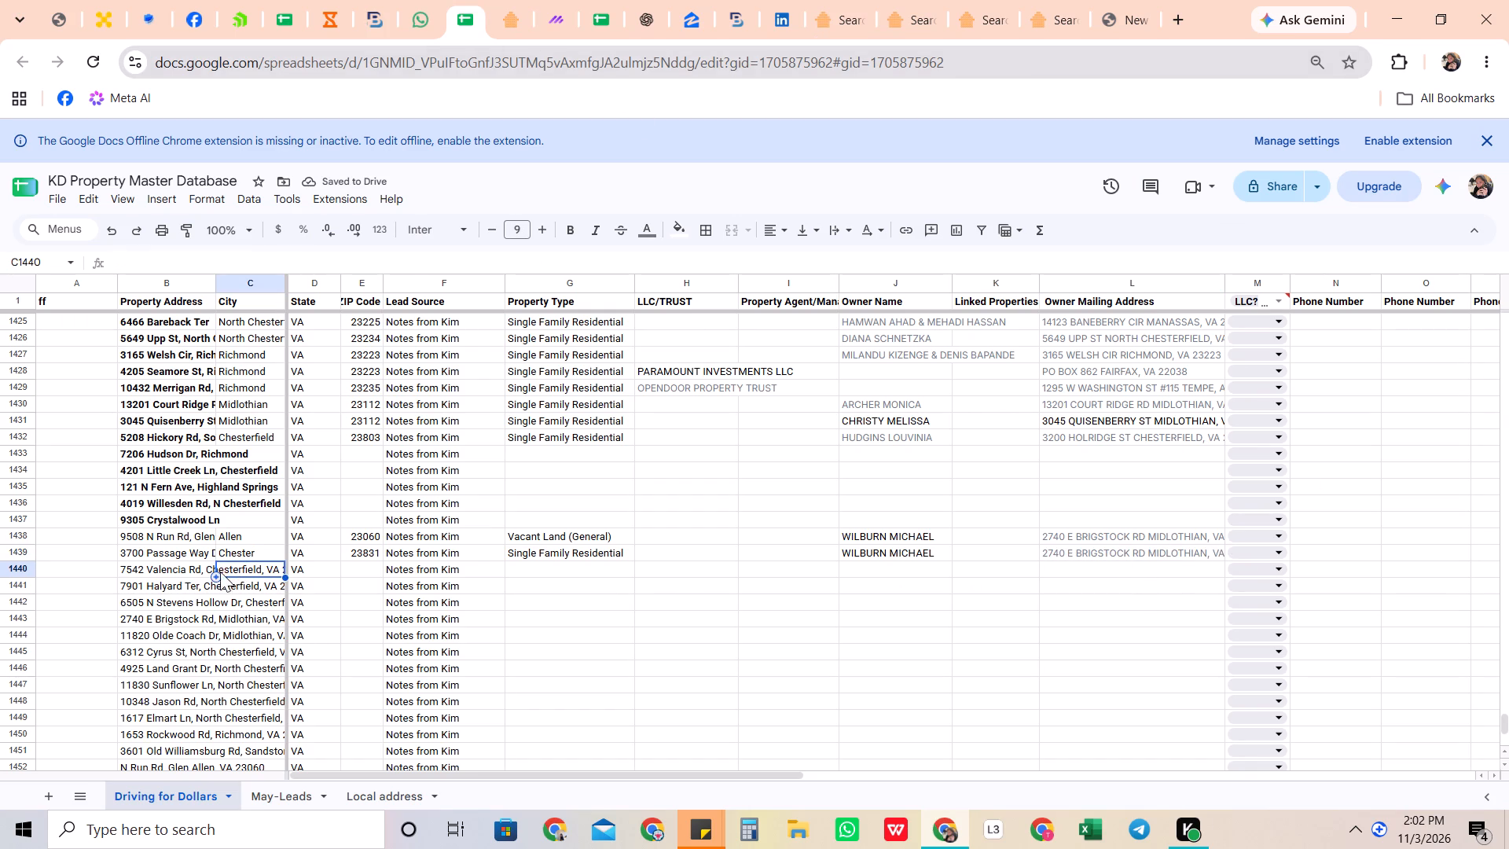
triple_click(158, 572)
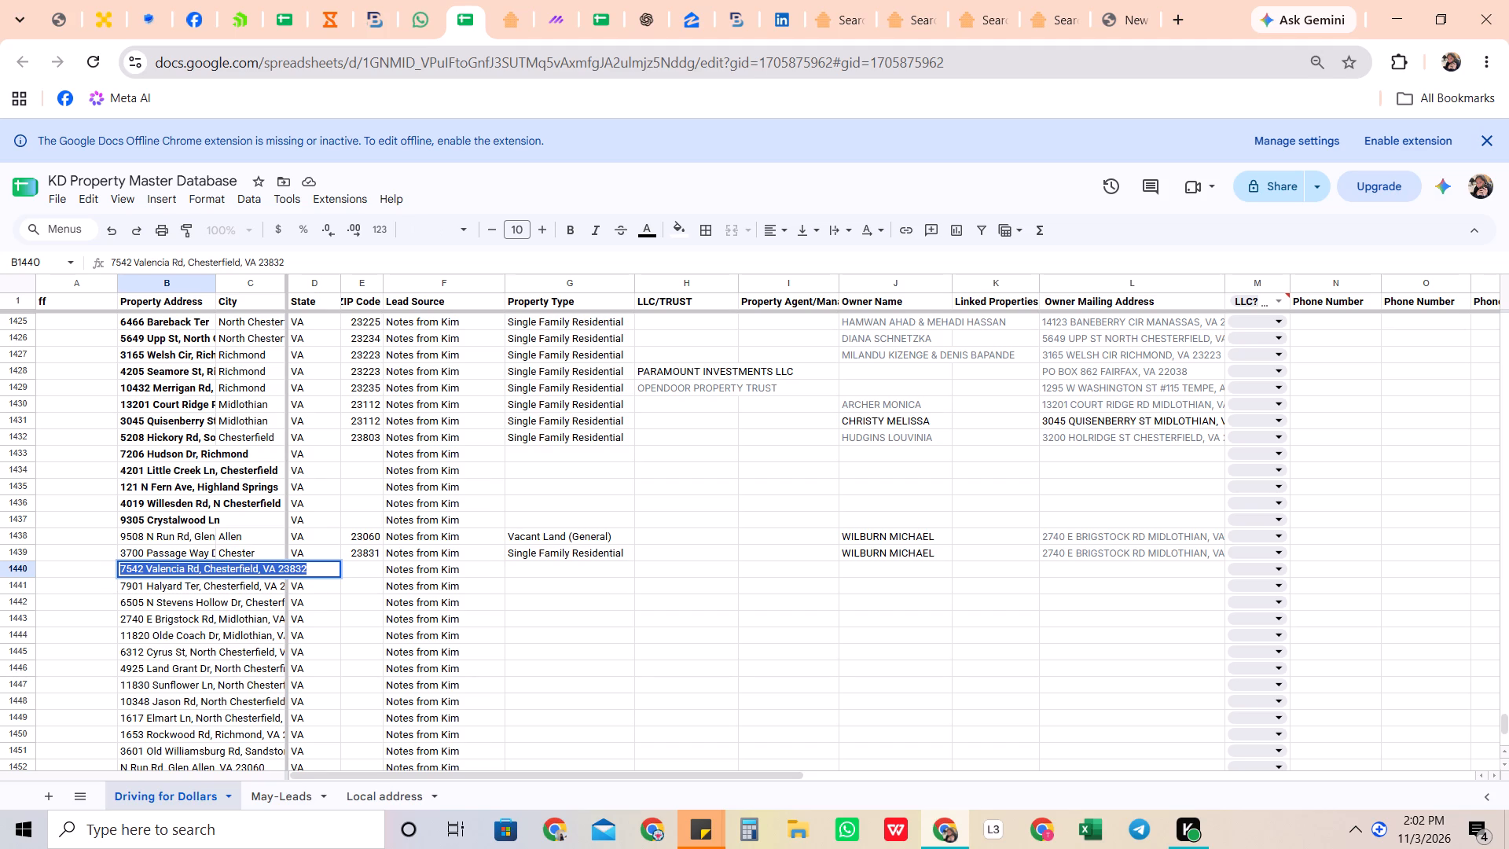
key("ctrl+c")
left_click(509, 15)
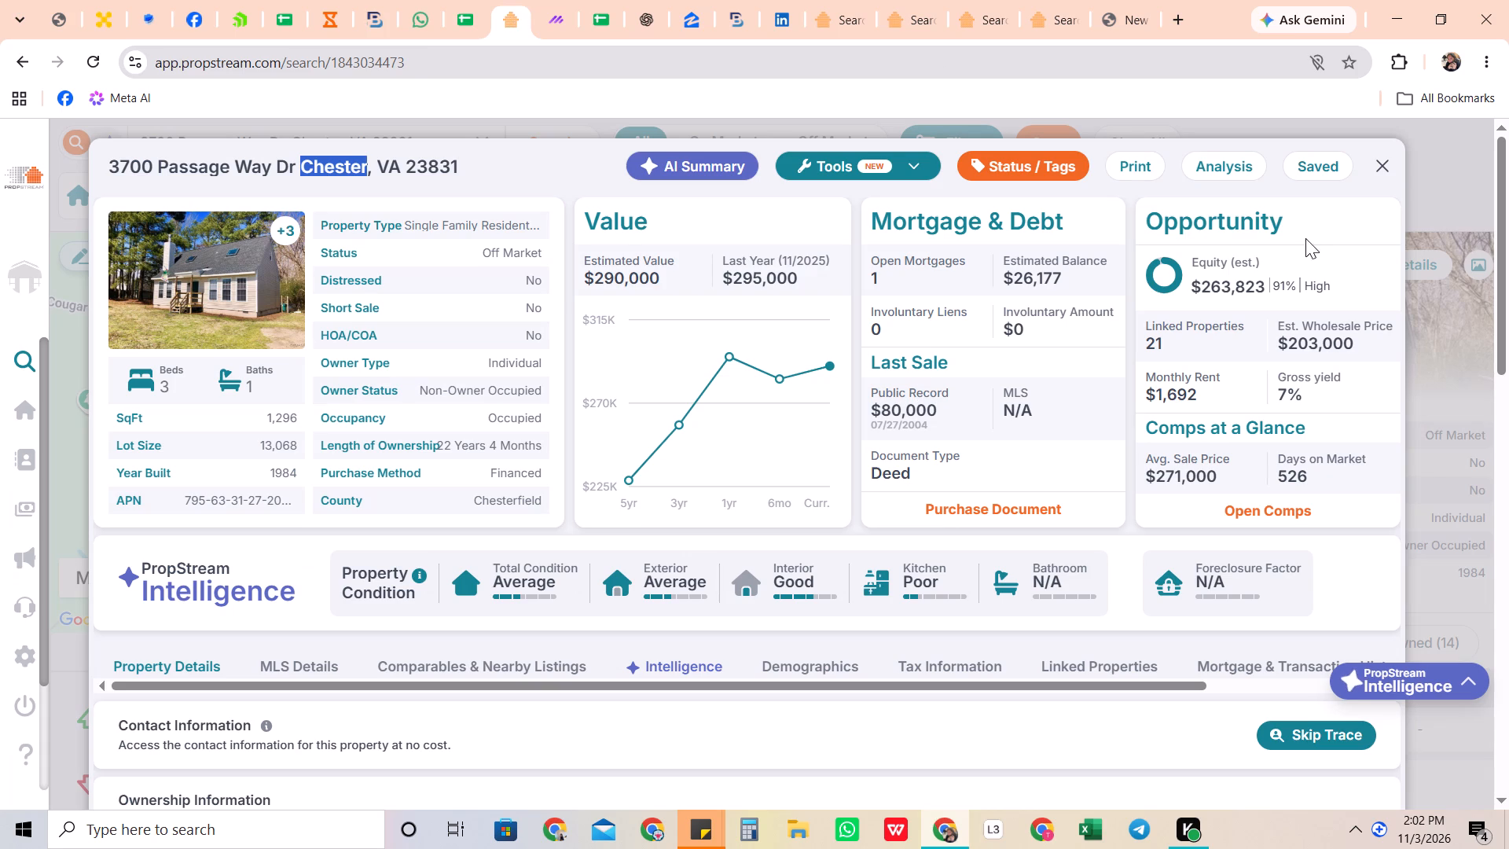
left_click(1390, 172)
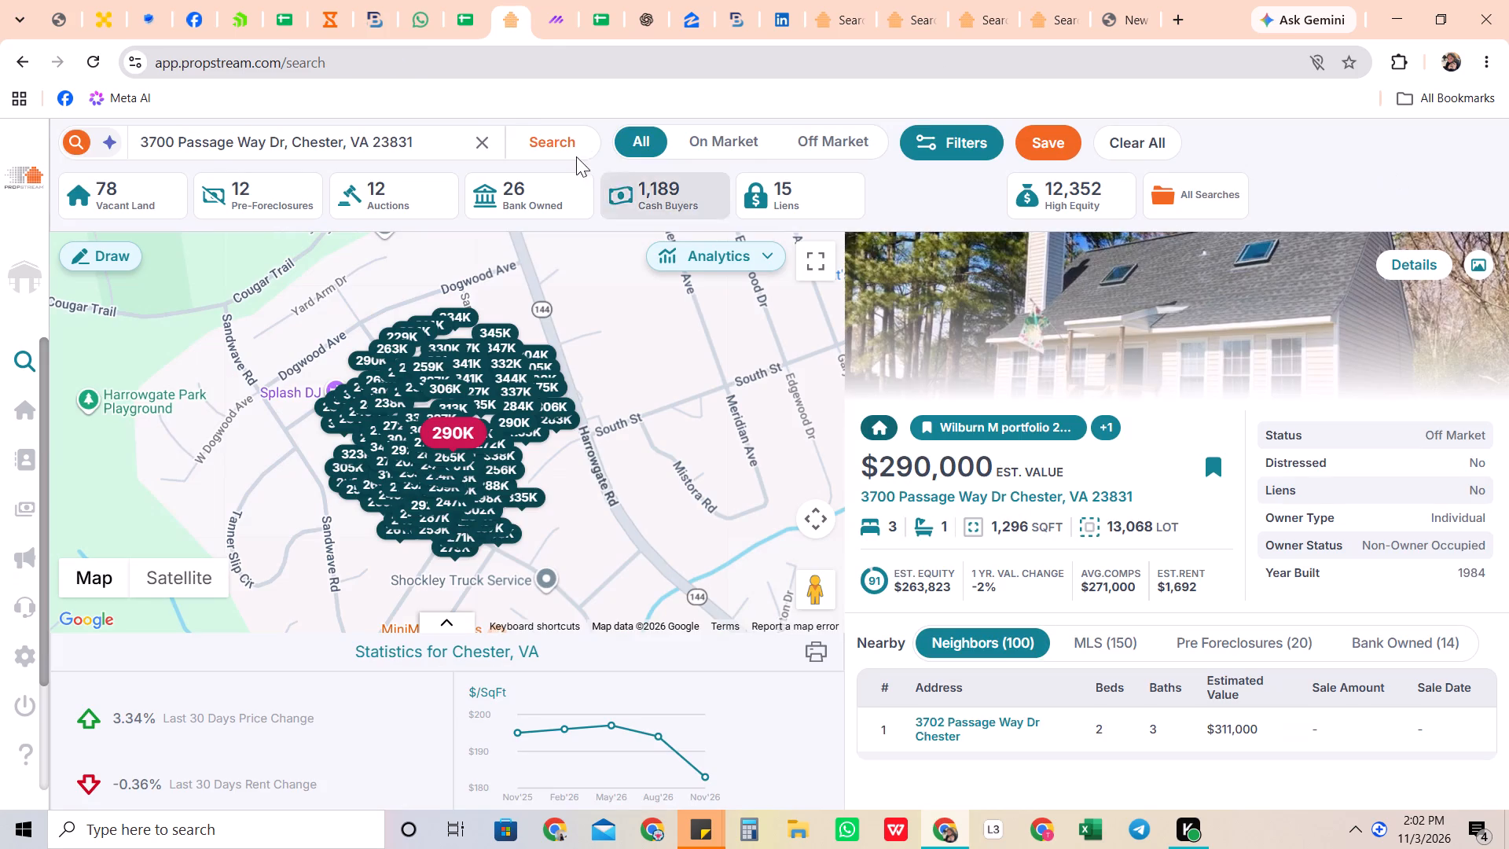
left_click(484, 145)
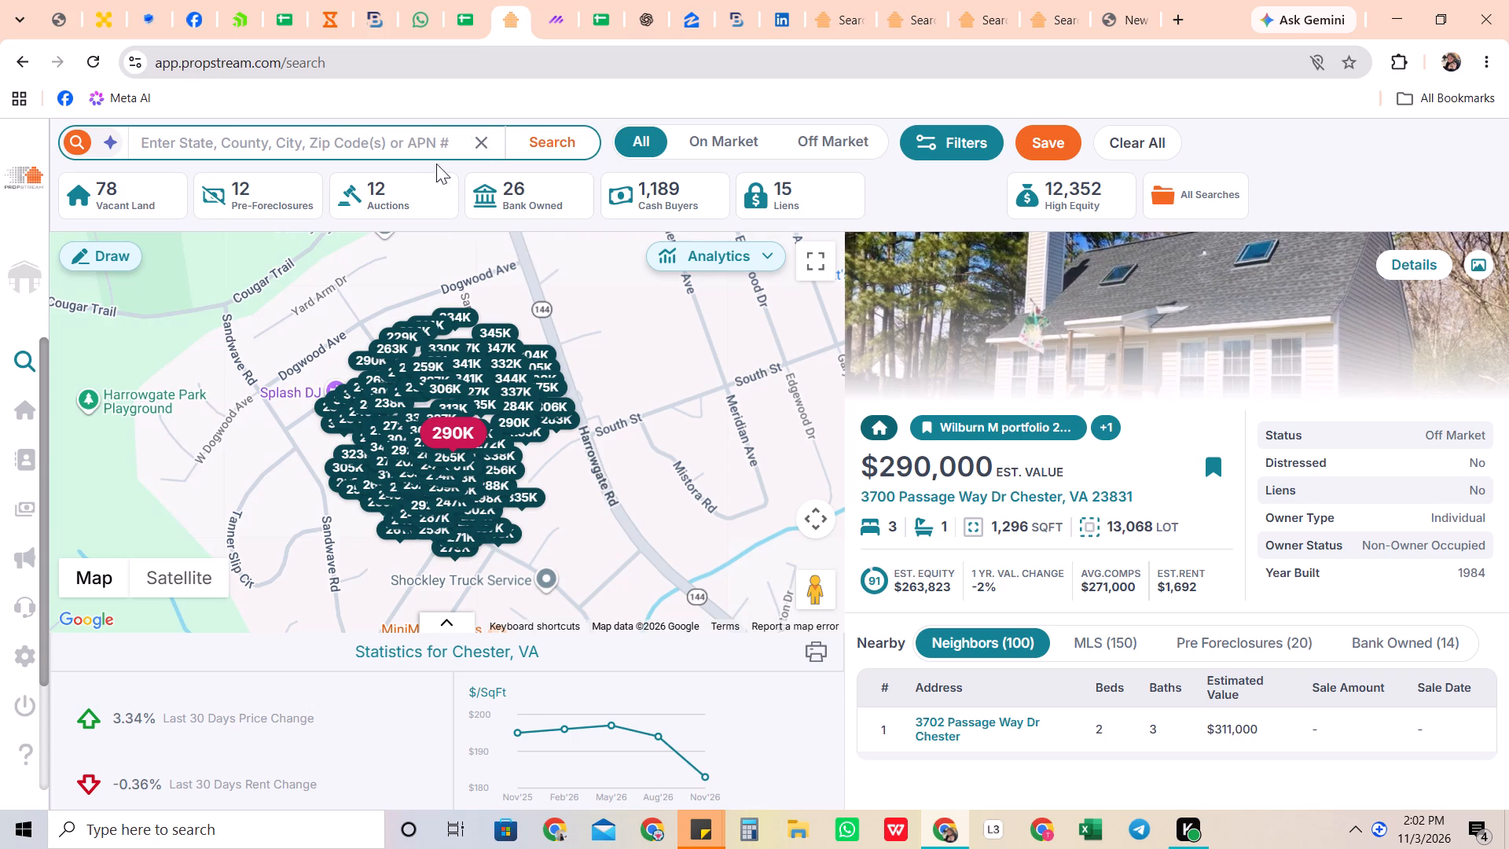
left_click(416, 134)
key("ctrl+v")
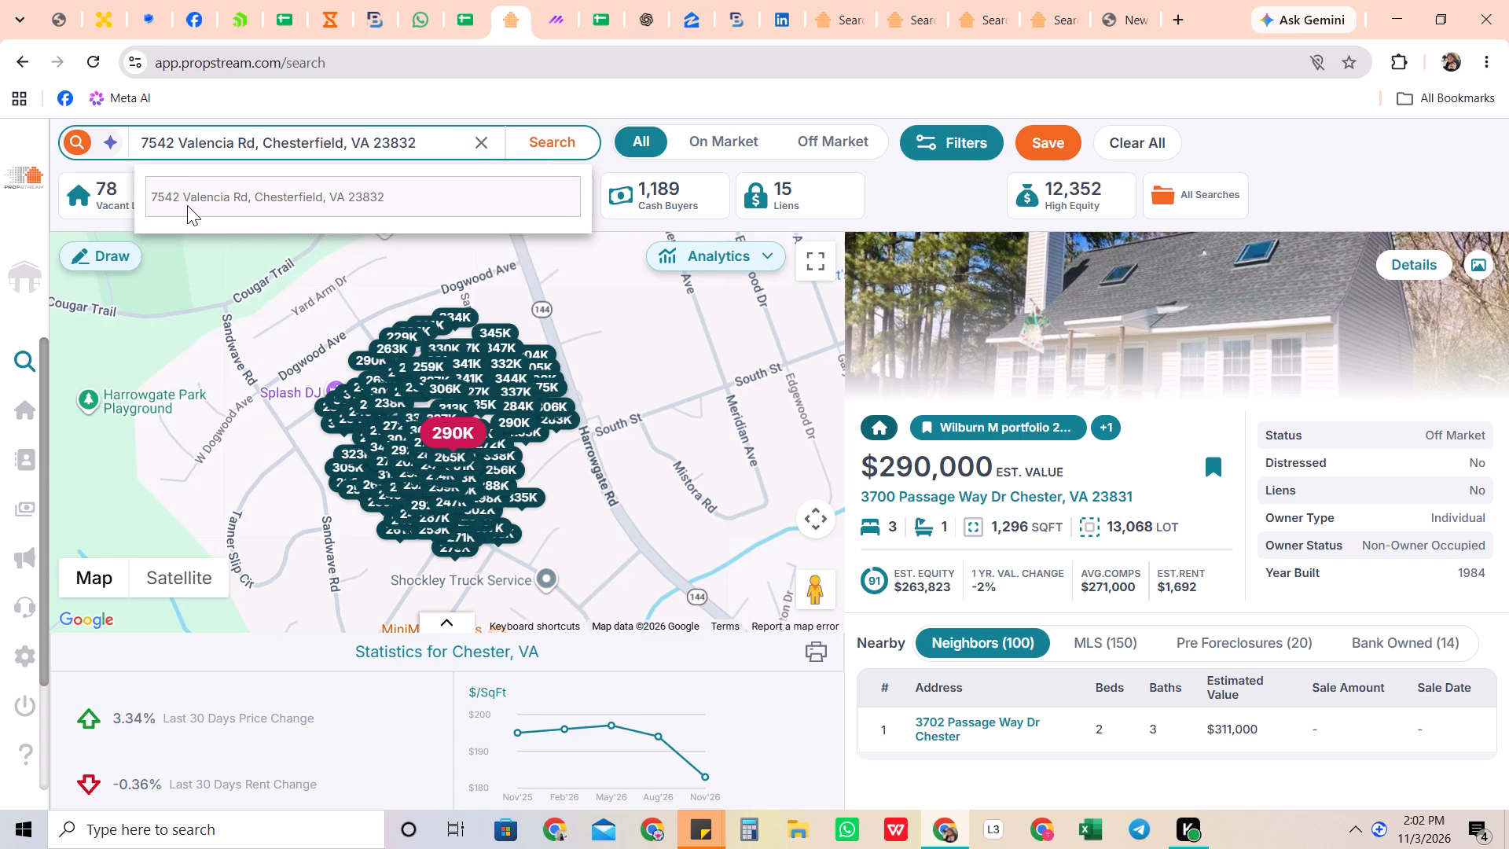
left_click(215, 194)
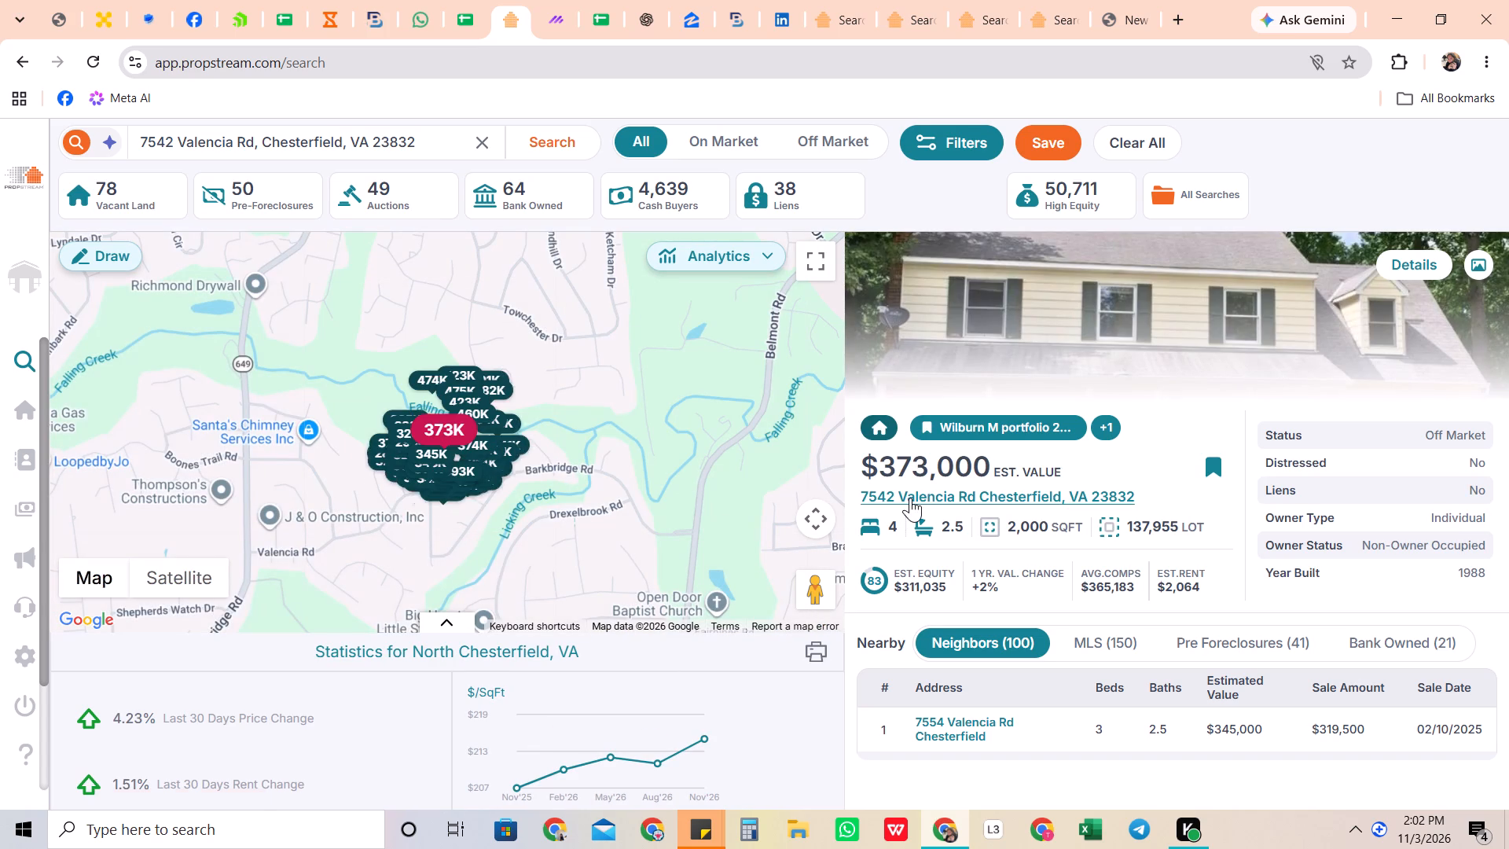
left_click(910, 498)
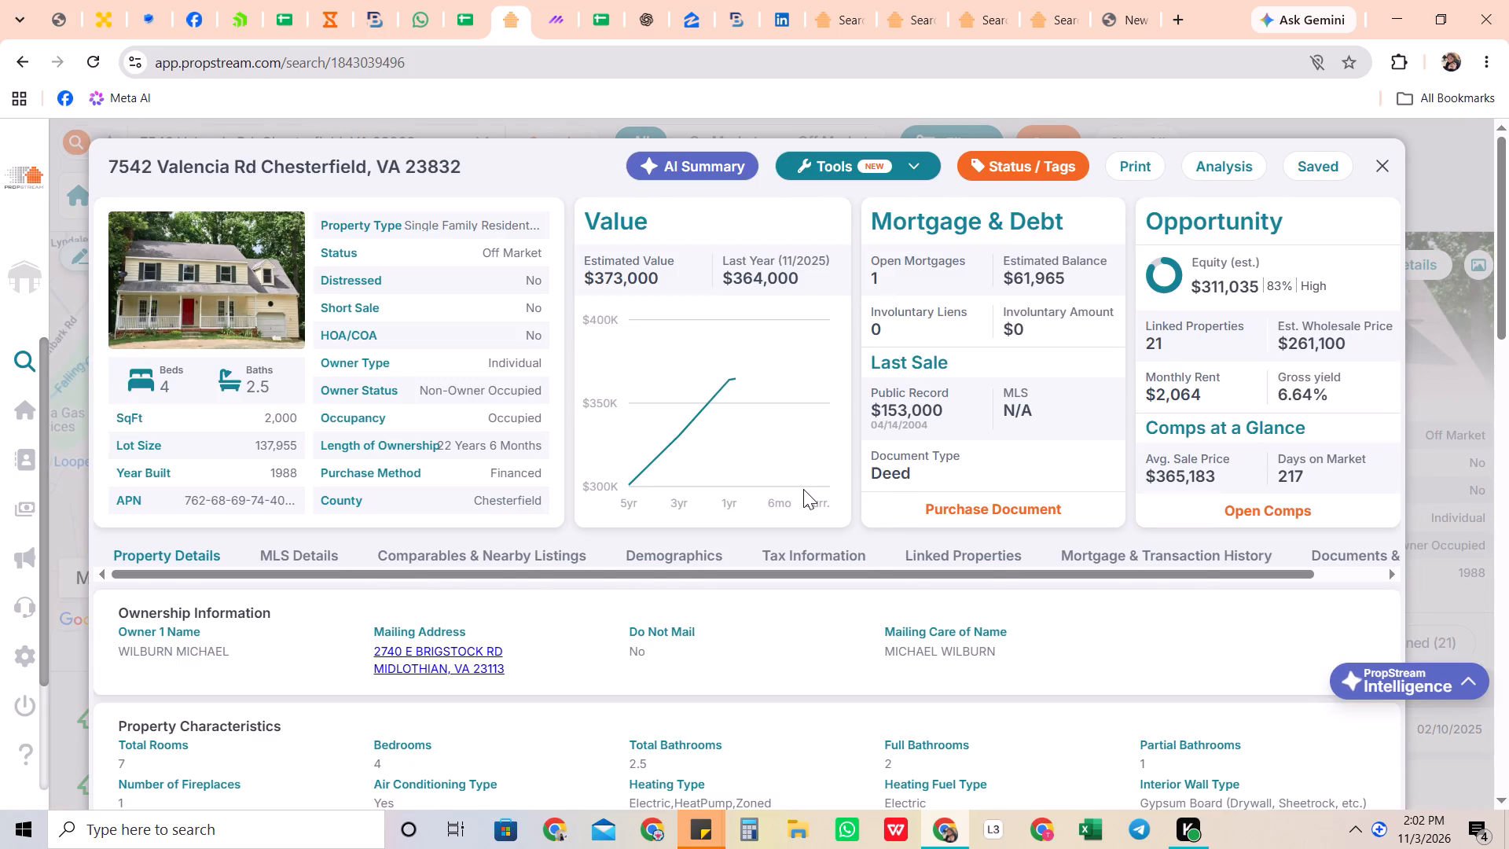
scroll(552, 487, "down", 2)
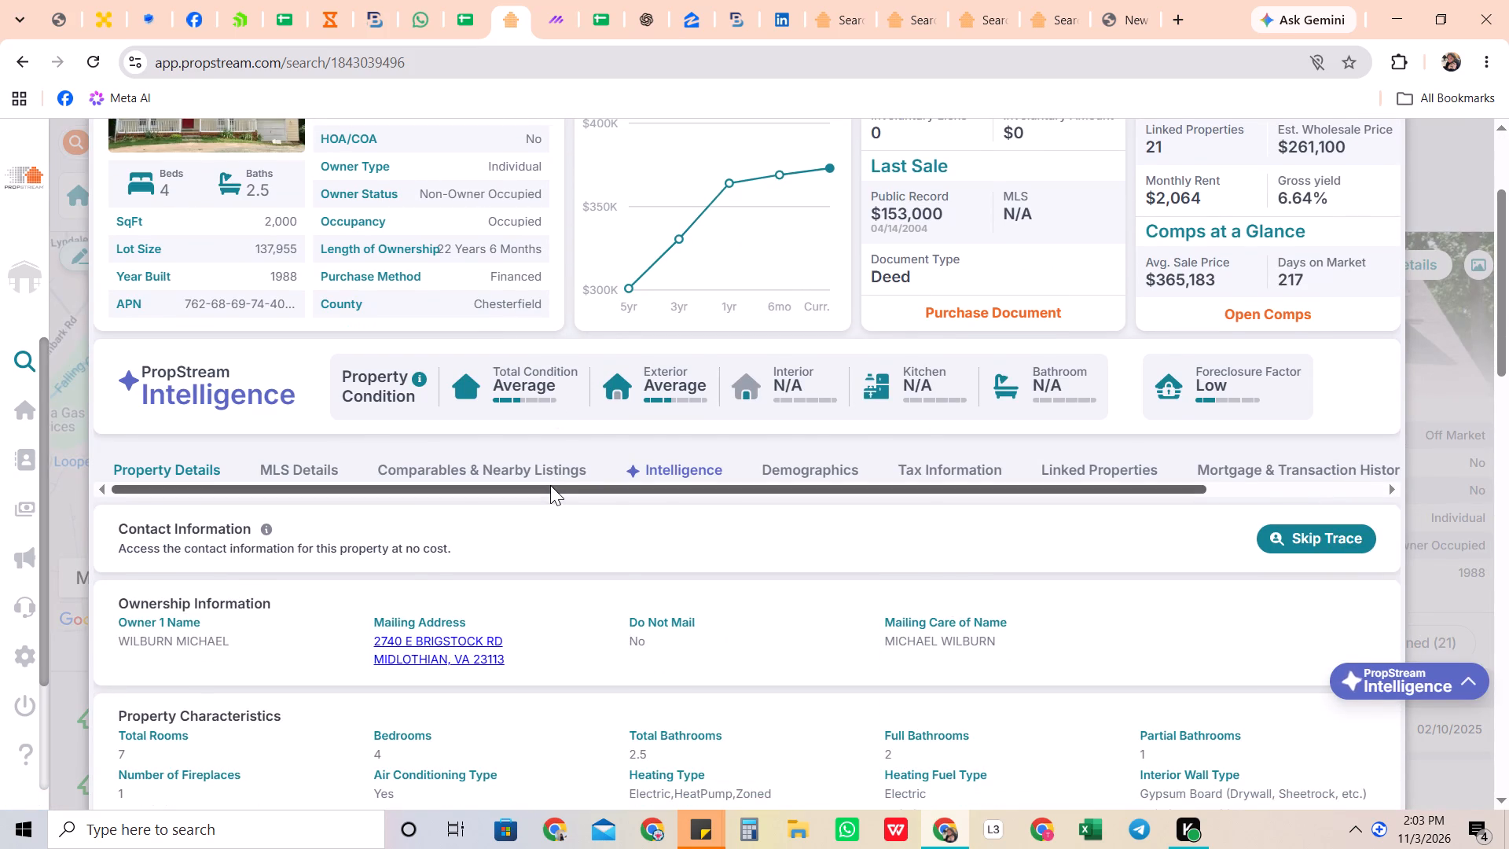
scroll(550, 485, "up", 3)
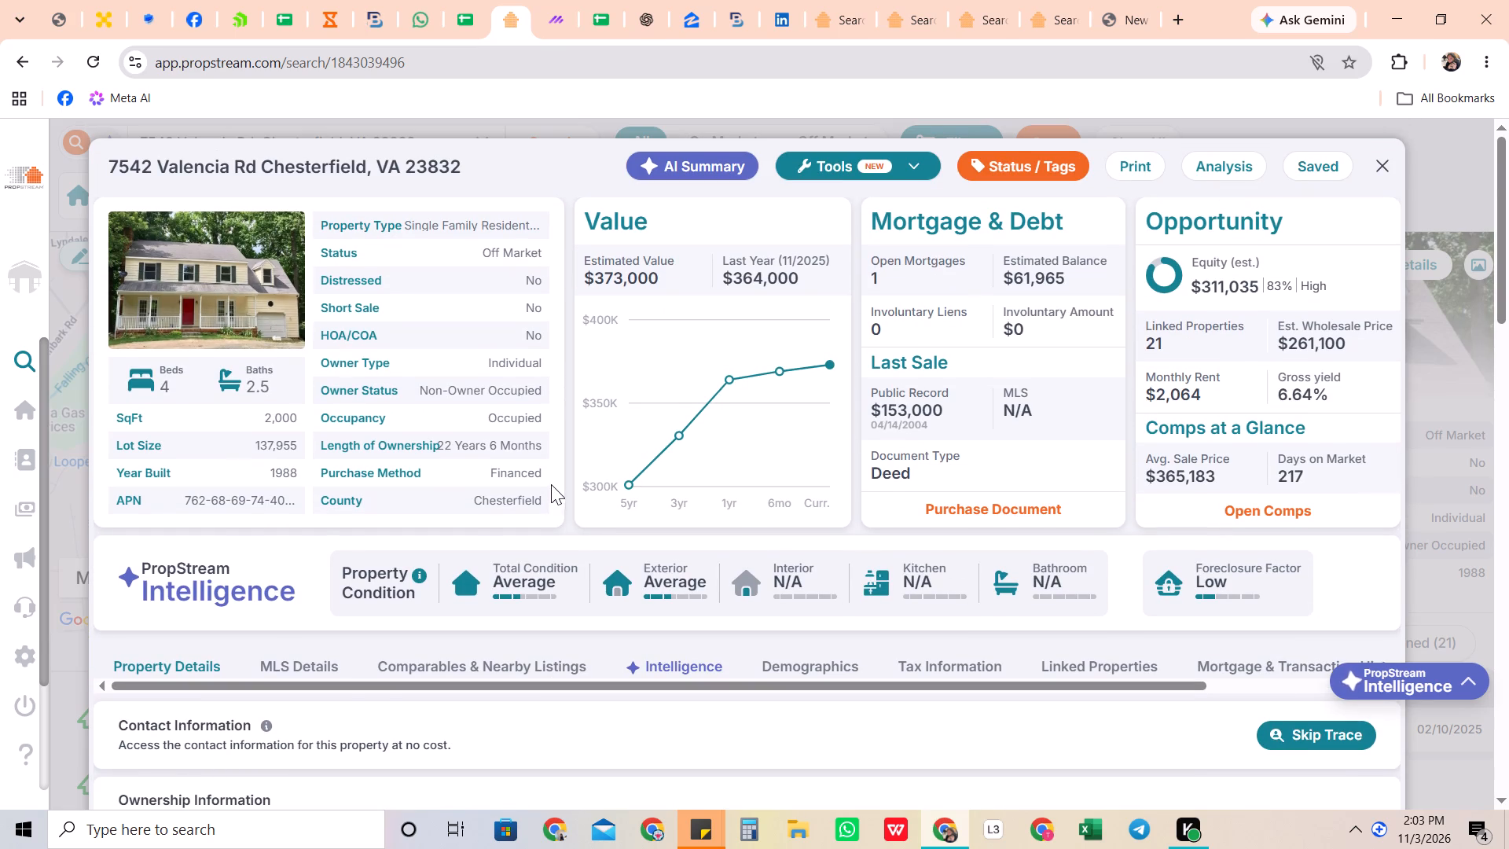
Copy the owner's name from the Chesterfield property's ownership information in PropStream into the Owner Name cell of row 1440.
left_click(463, 4)
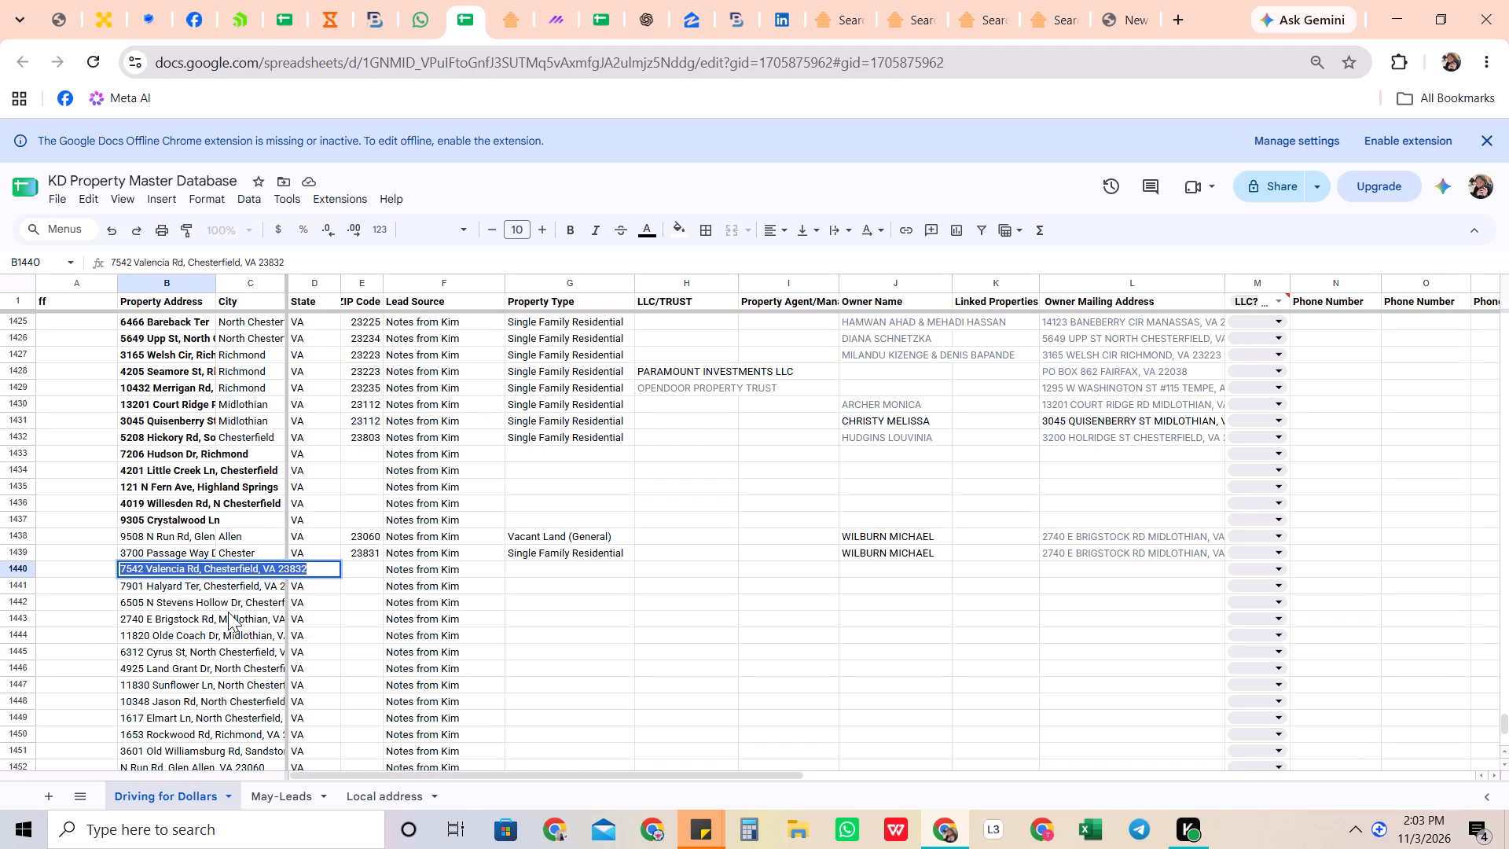
left_click(522, 13)
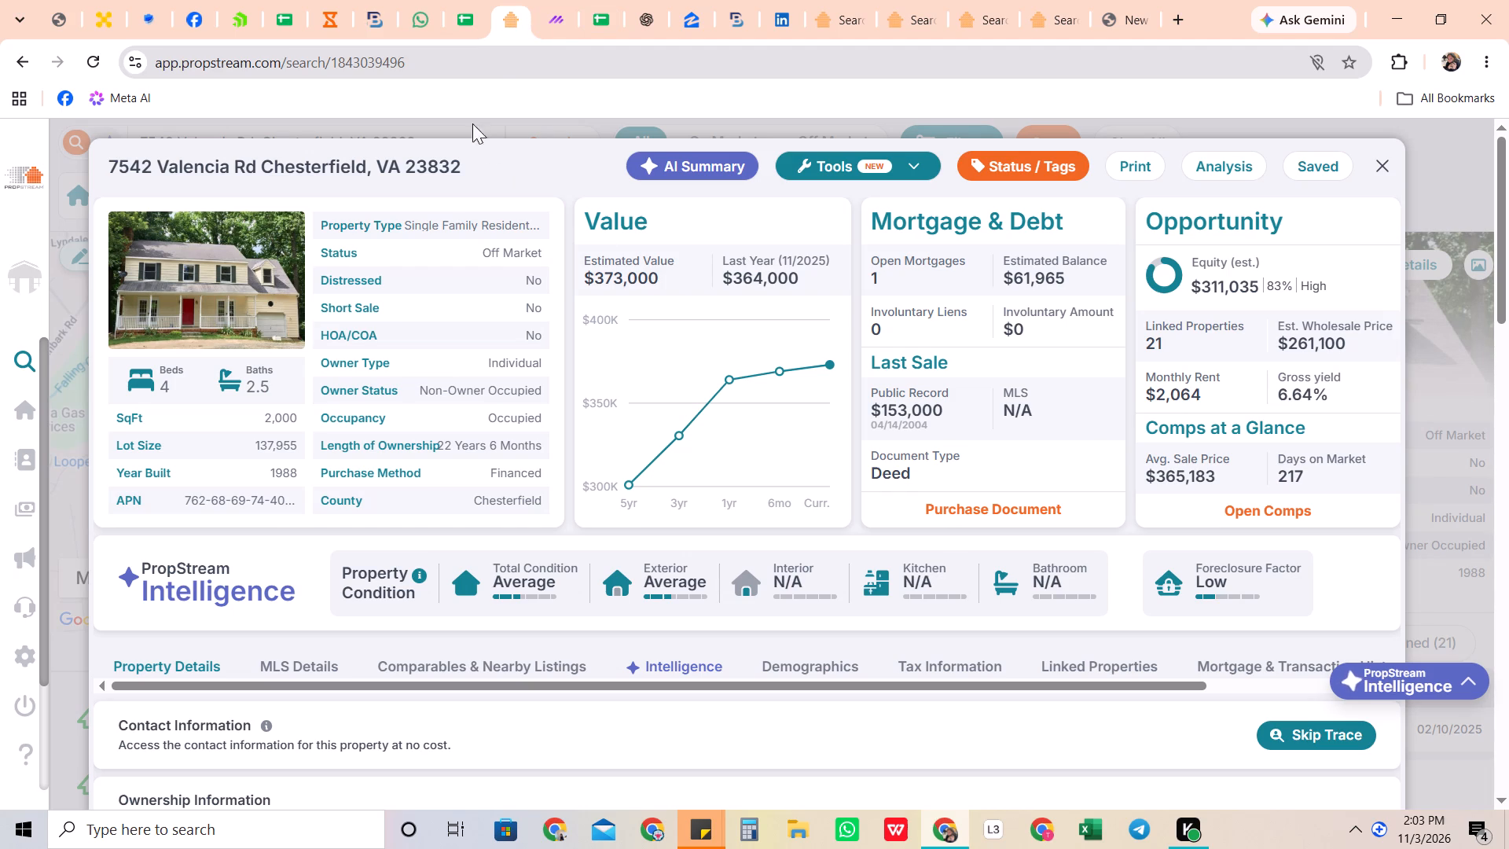
left_click(463, 25)
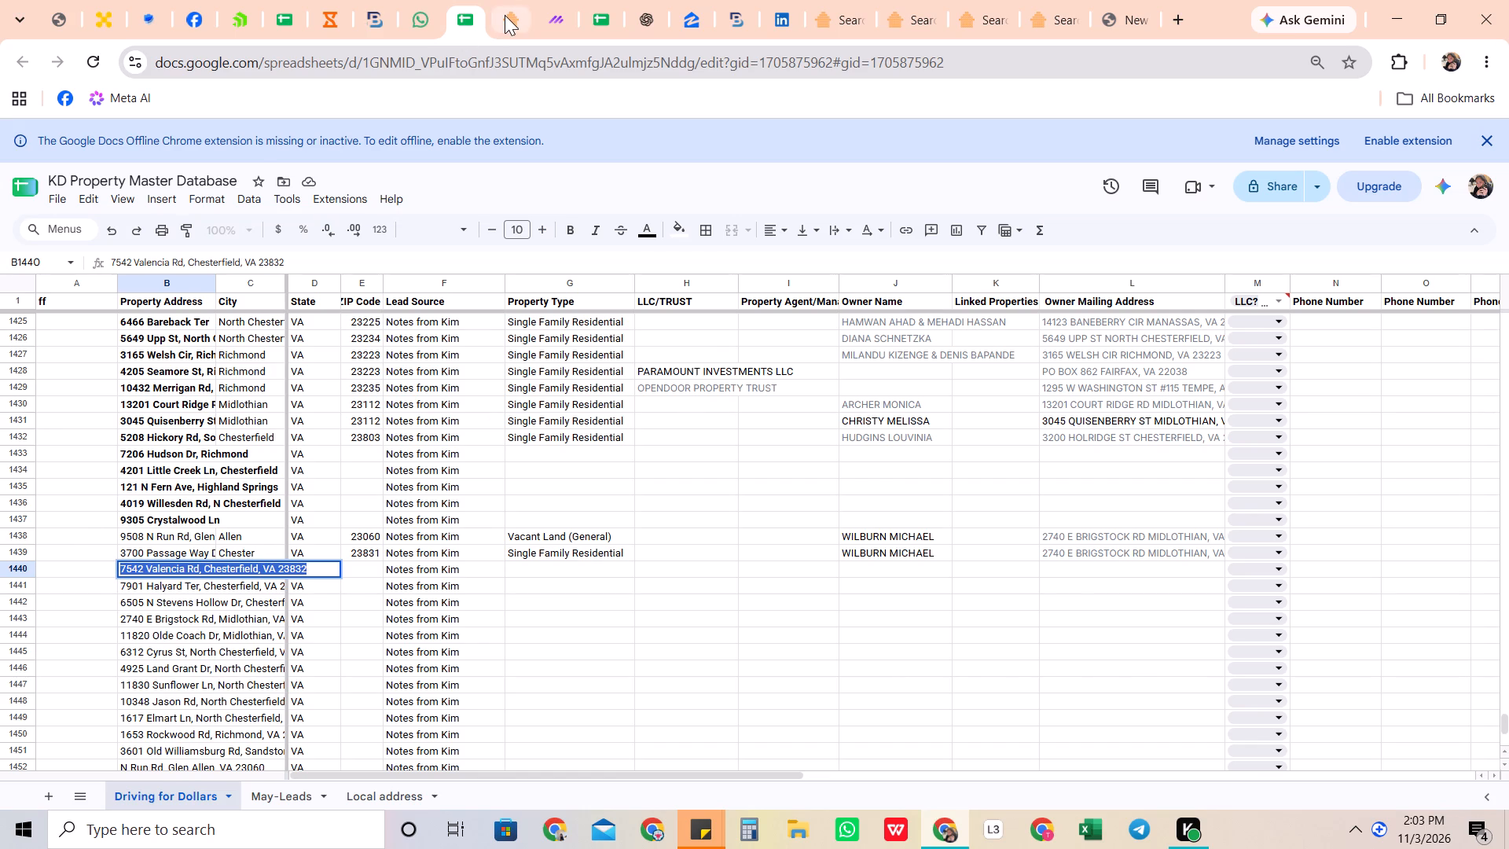
left_click(505, 15)
scroll(696, 616, "down", 3)
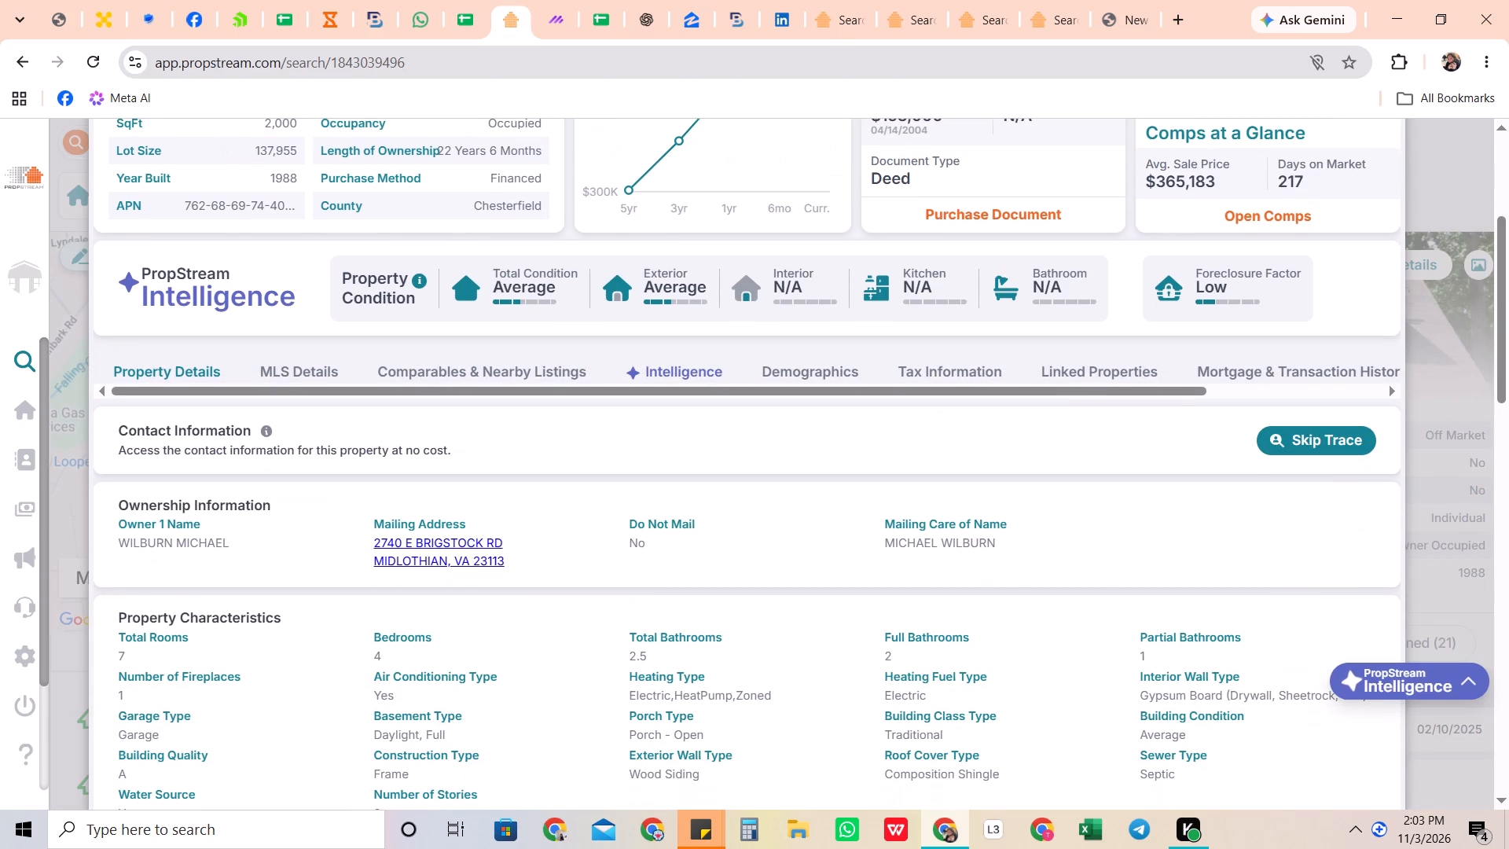
left_click_drag(230, 546, 119, 560)
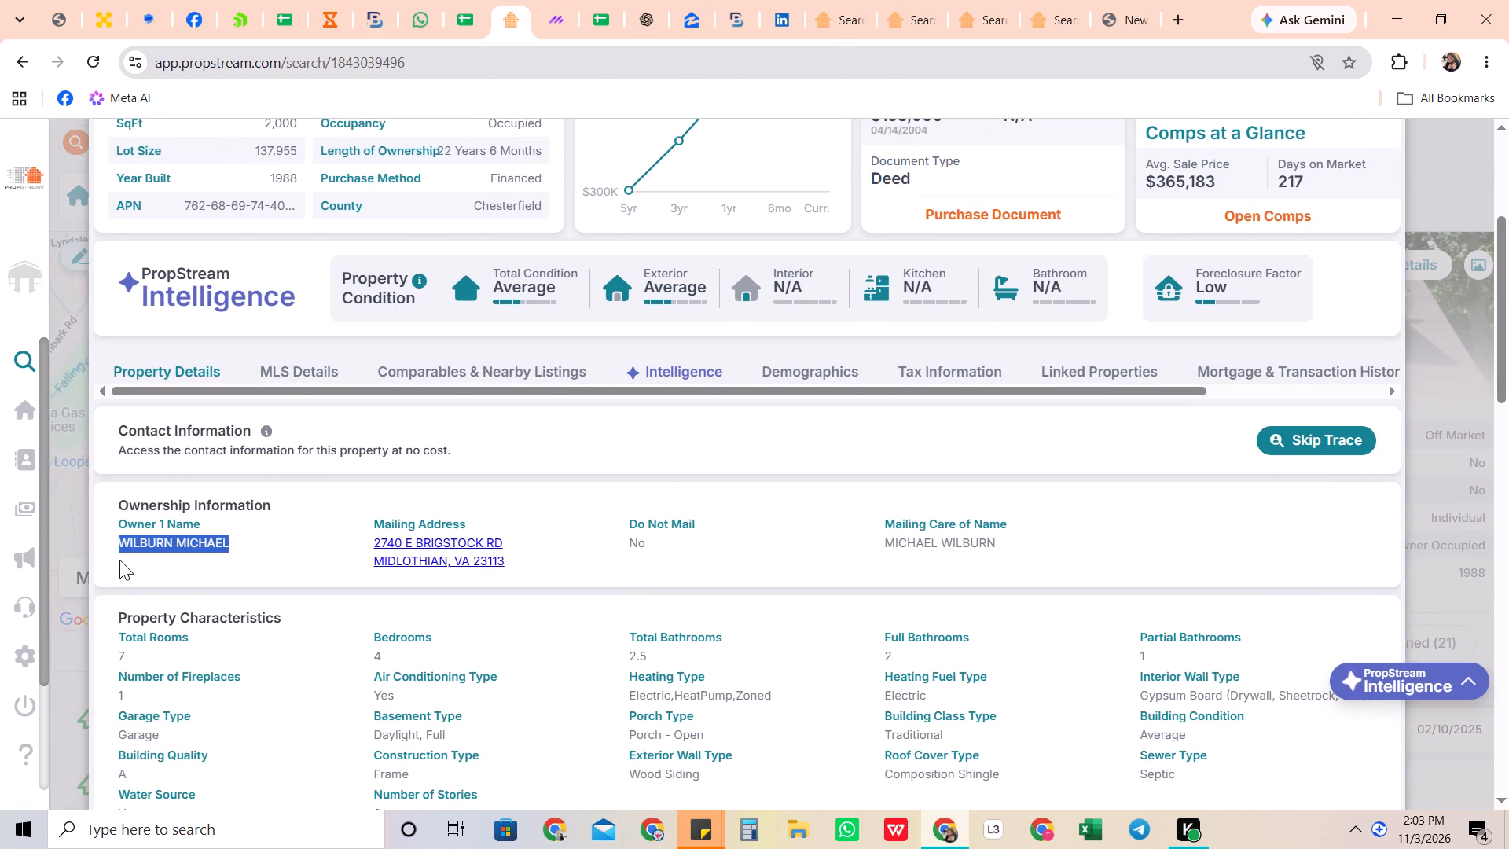
key("ctrl+c")
left_click(445, 15)
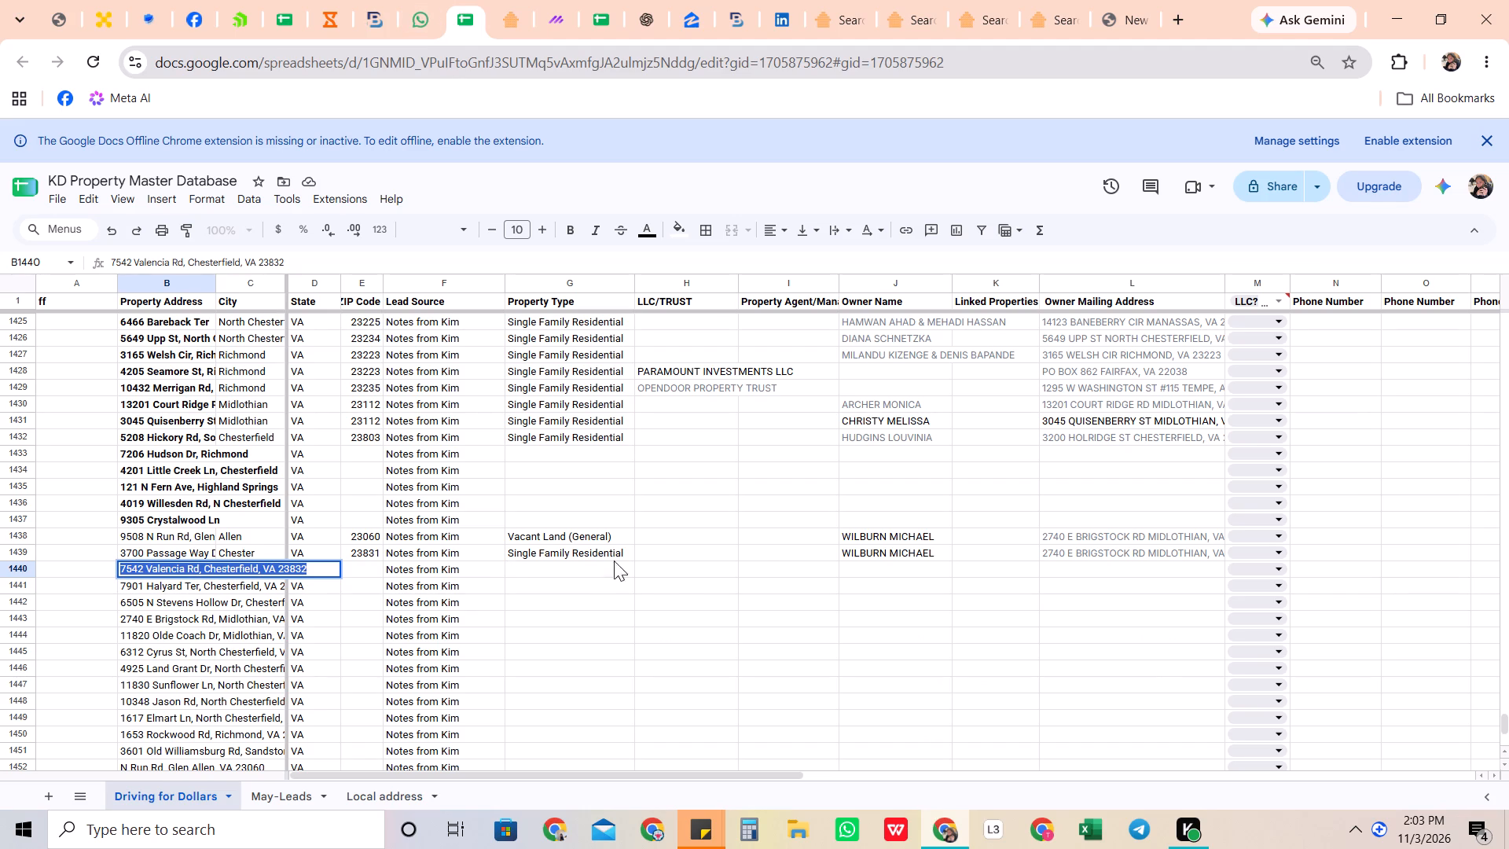
double_click(862, 560)
double_click(866, 565)
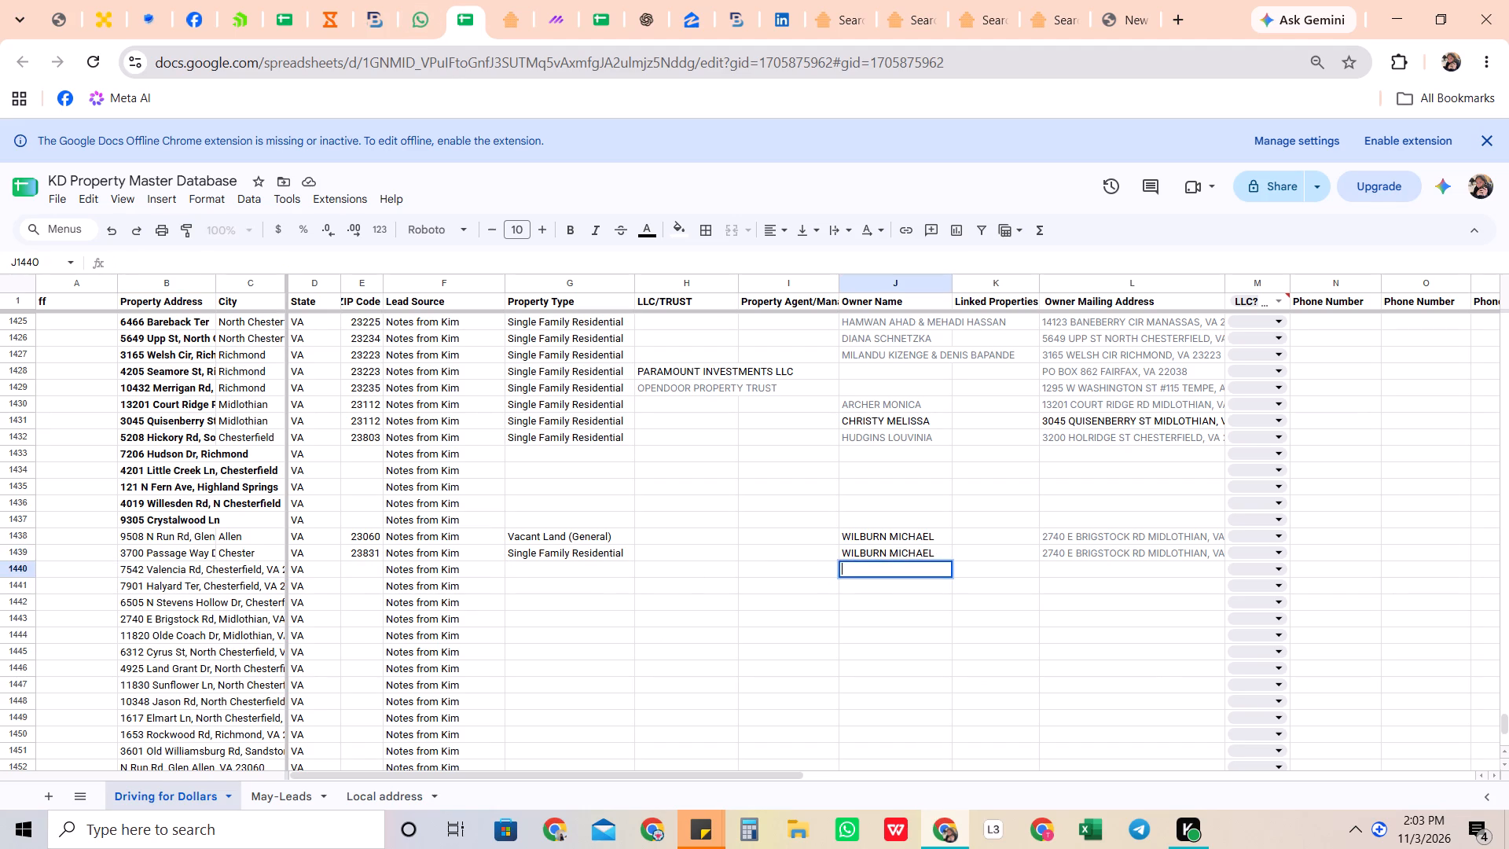
key("ctrl+v")
Copy the ZIP code 23832 from the Chesterfield property's PropStream heading into the ZIP Code cell of row 1440.
left_click(525, 14)
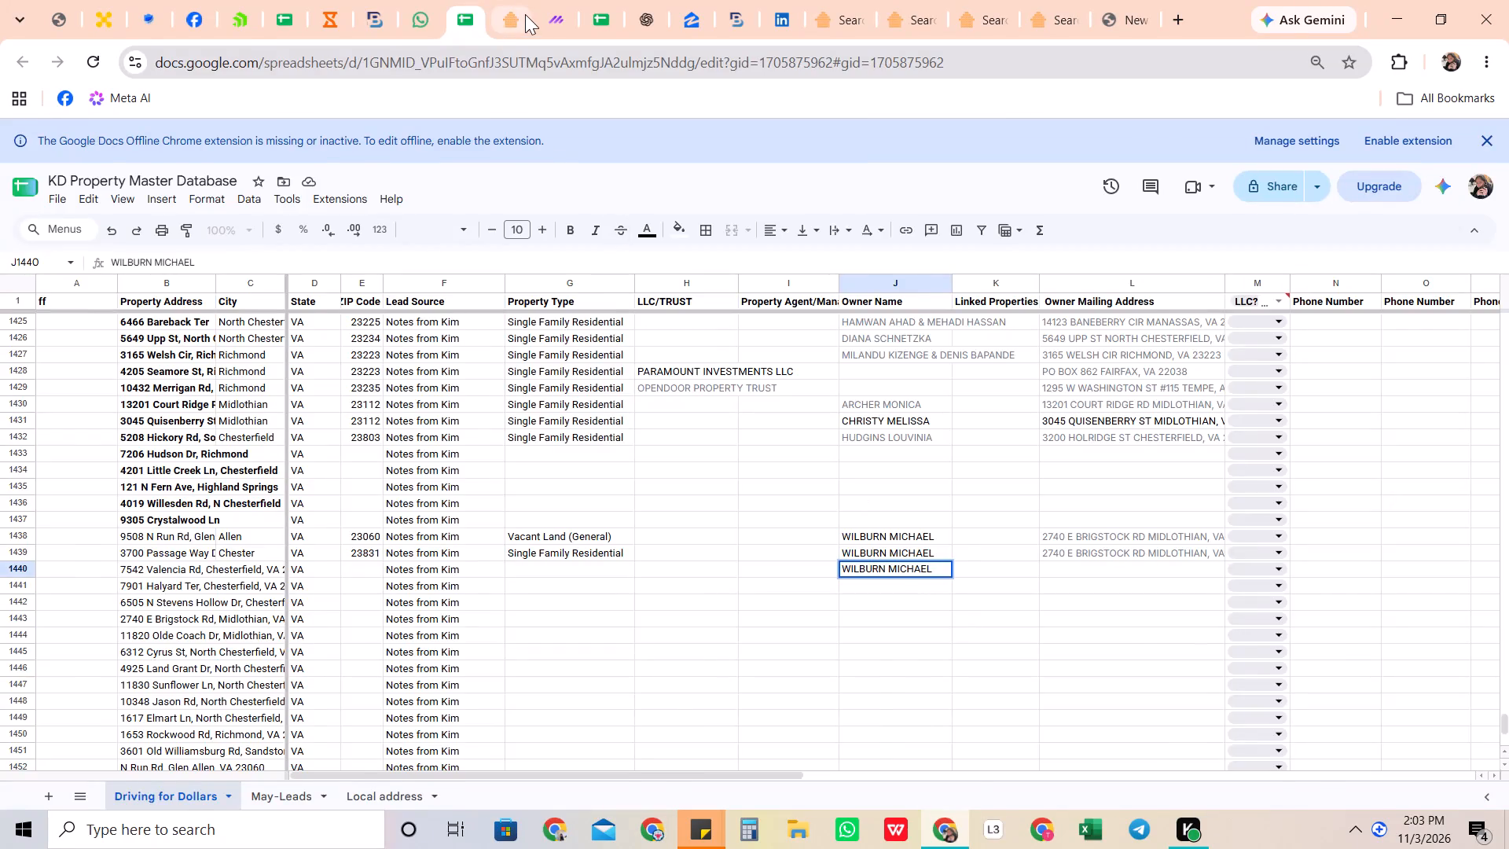
scroll(472, 229, "up", 4)
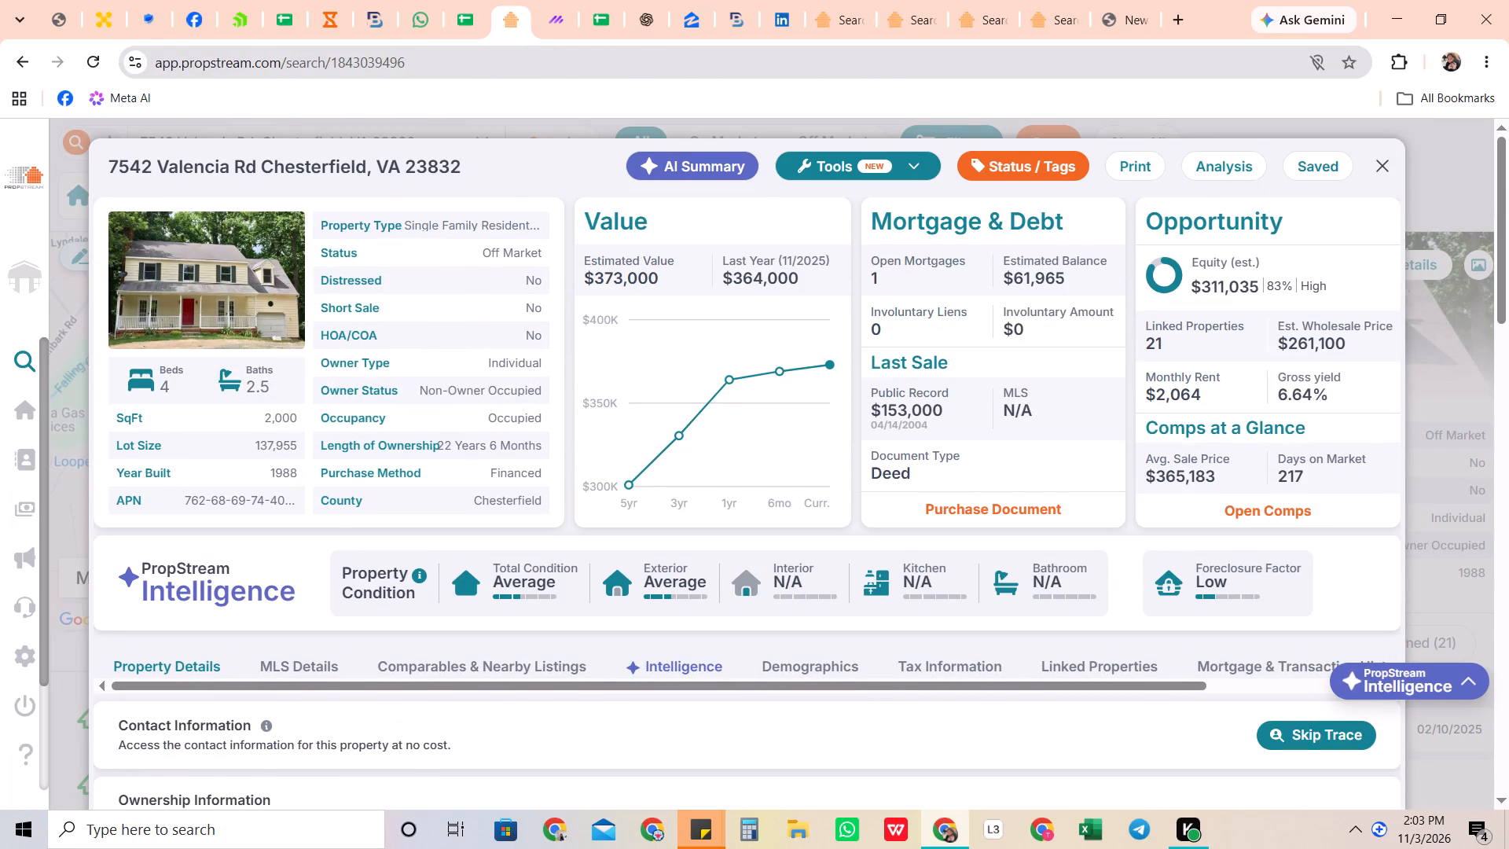
left_click_drag(412, 171, 505, 169)
left_click_drag(408, 165, 466, 168)
key("ctrl+c")
left_click(467, 3)
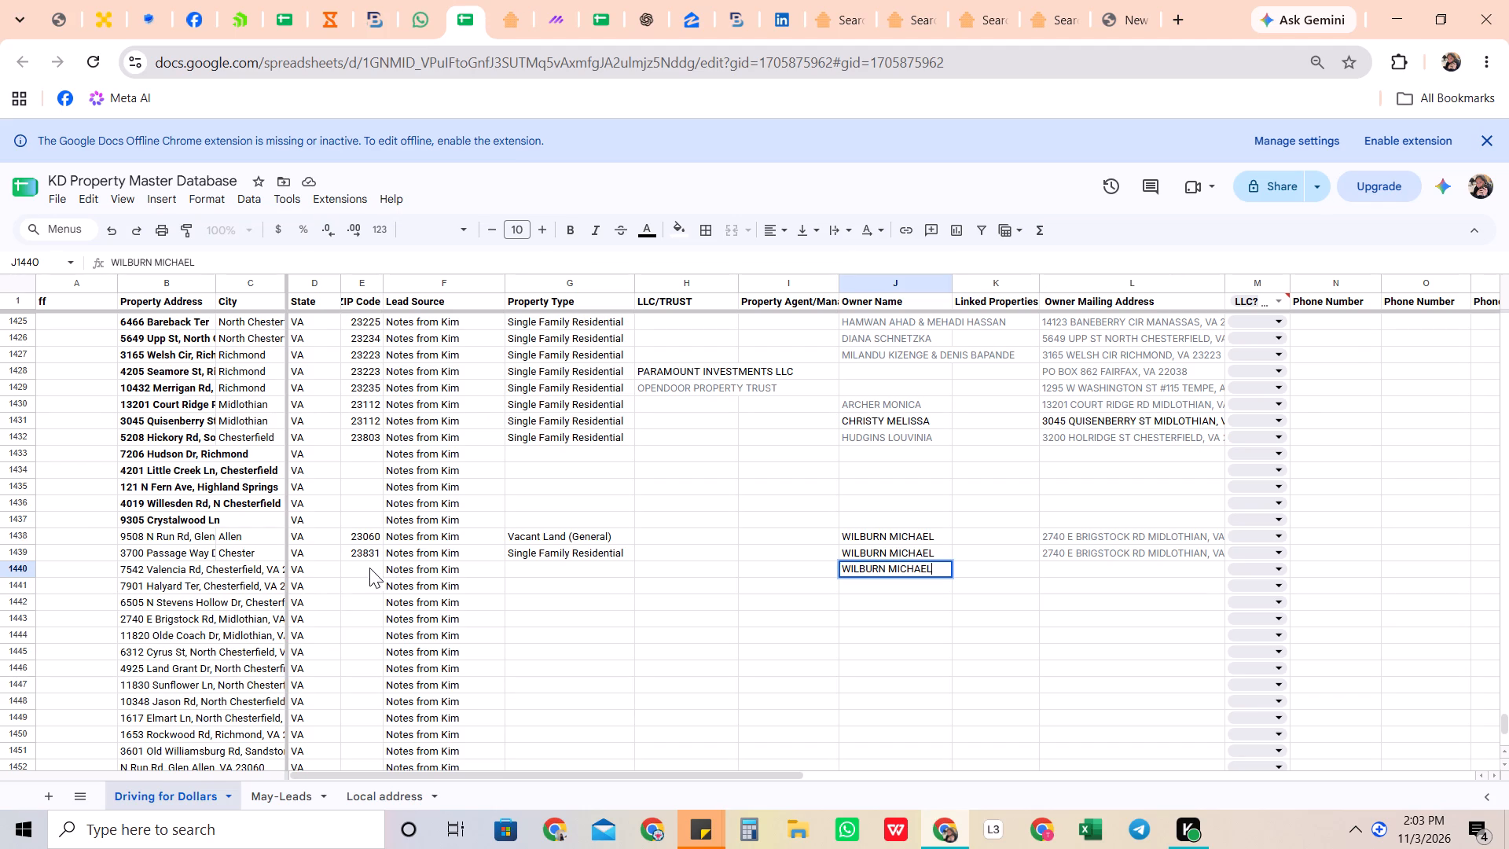
double_click(369, 568)
key("ctrl+v")
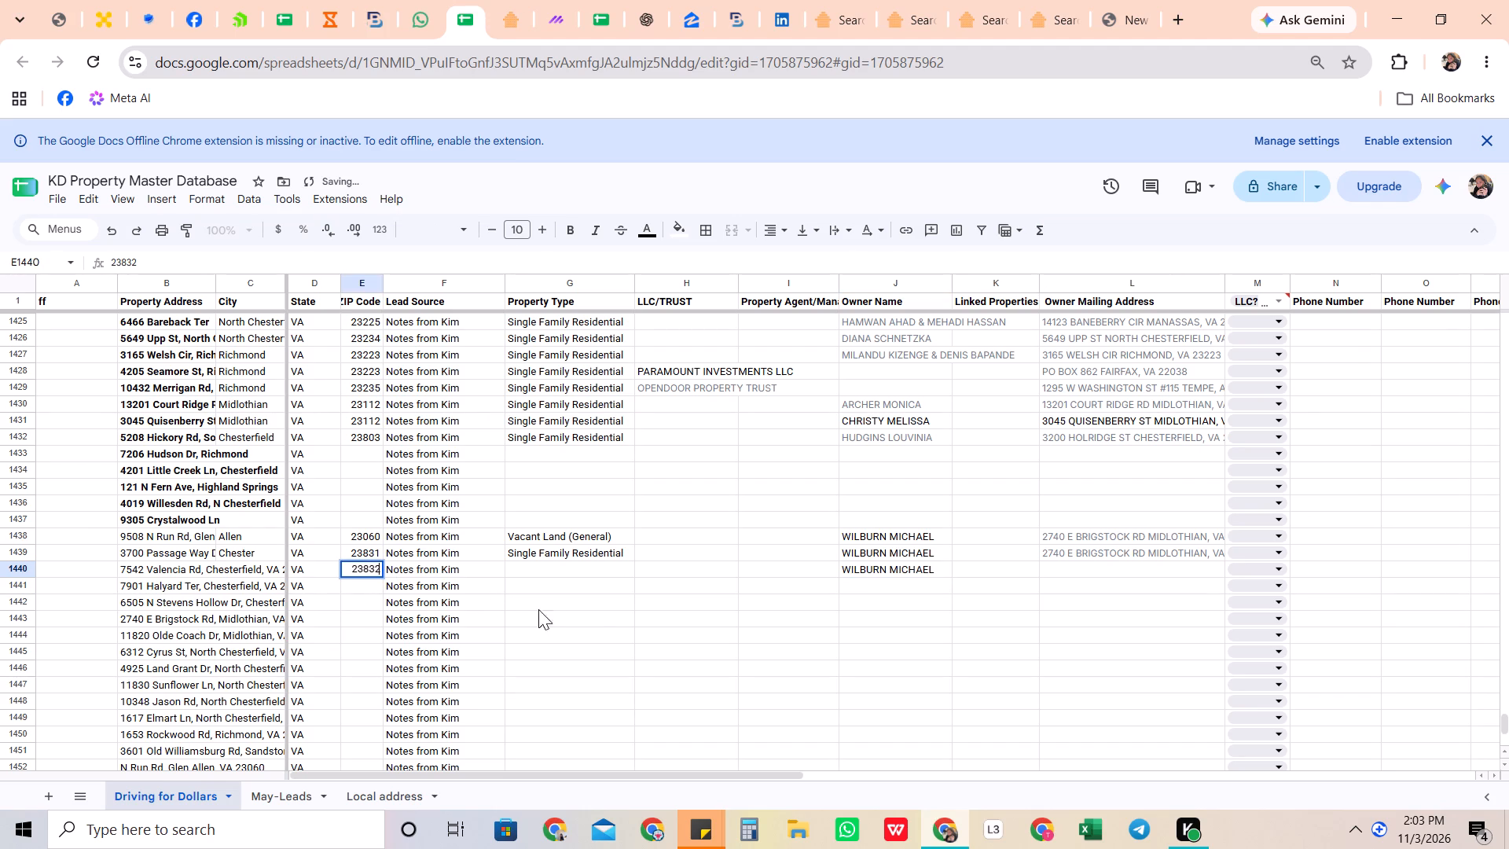
Check the property type in PropStream and fill Single Family Residential down from row 1439 into the Property Type cell of row 1440.
left_click(509, 17)
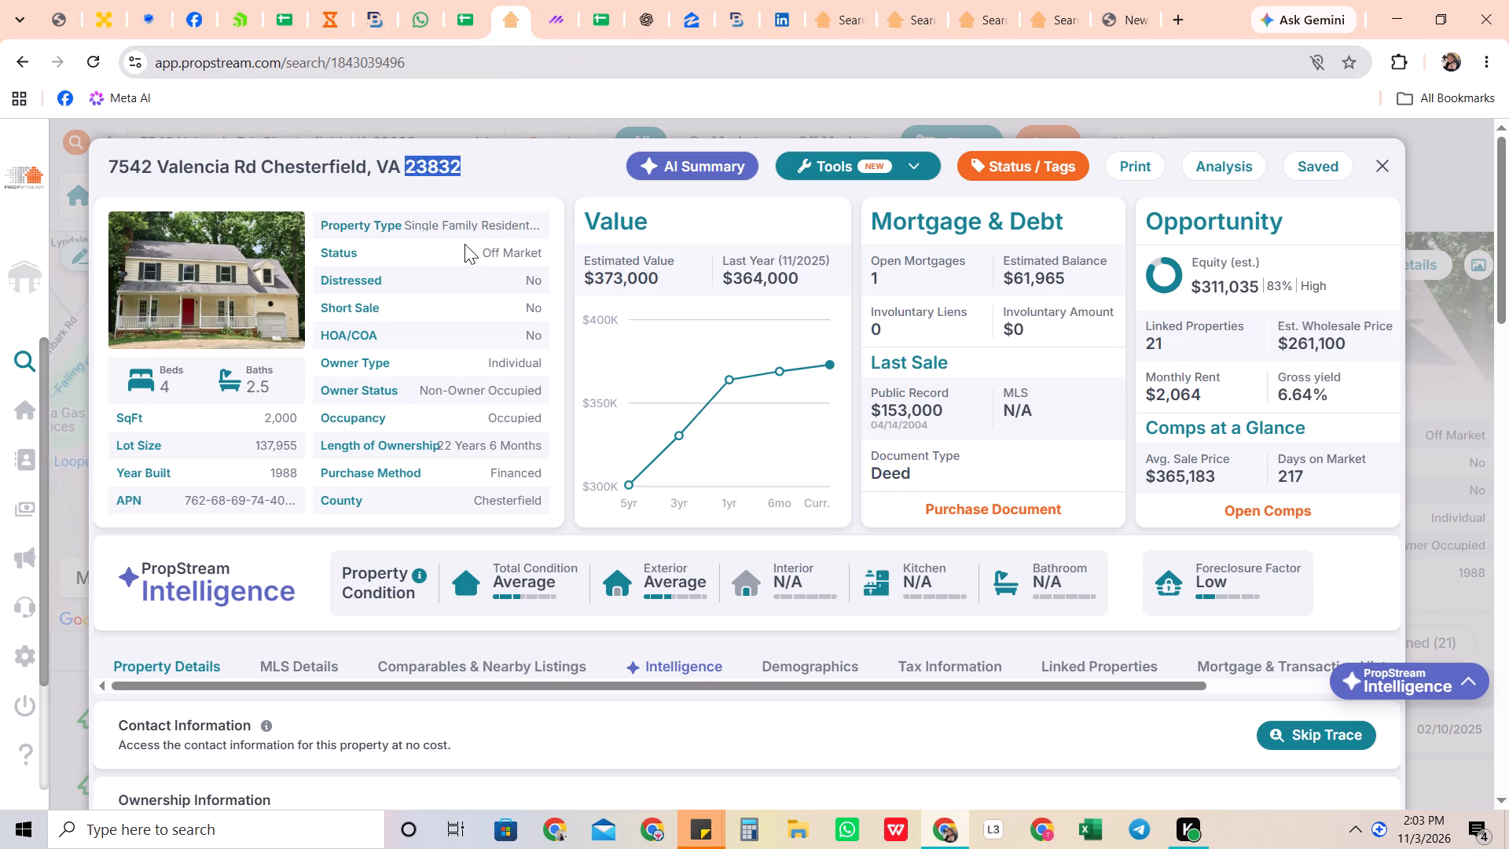
left_click(463, 16)
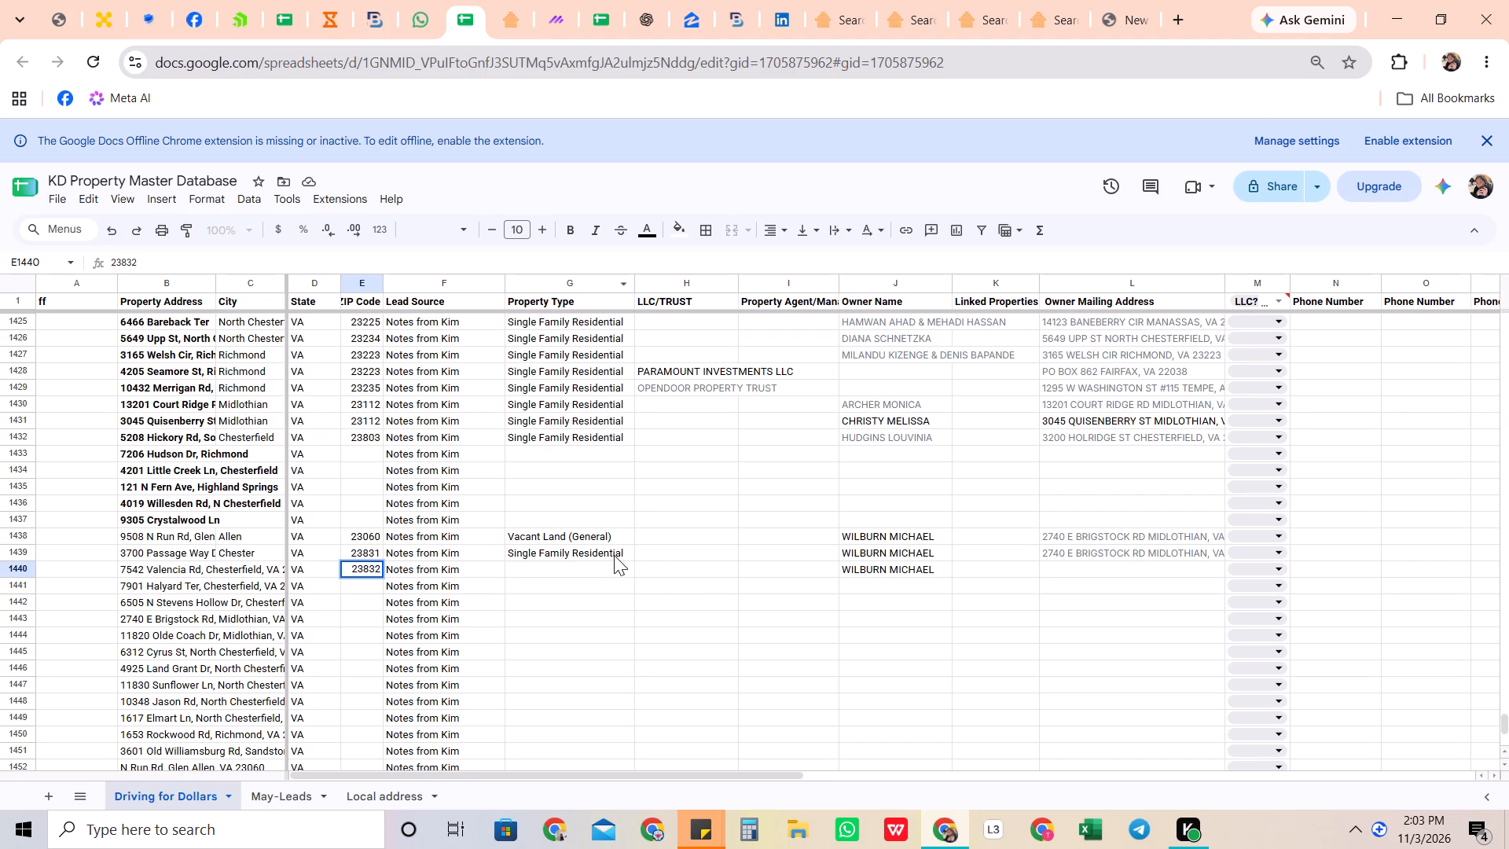
left_click(614, 555)
left_click_drag(632, 560, 634, 571)
left_click(641, 601)
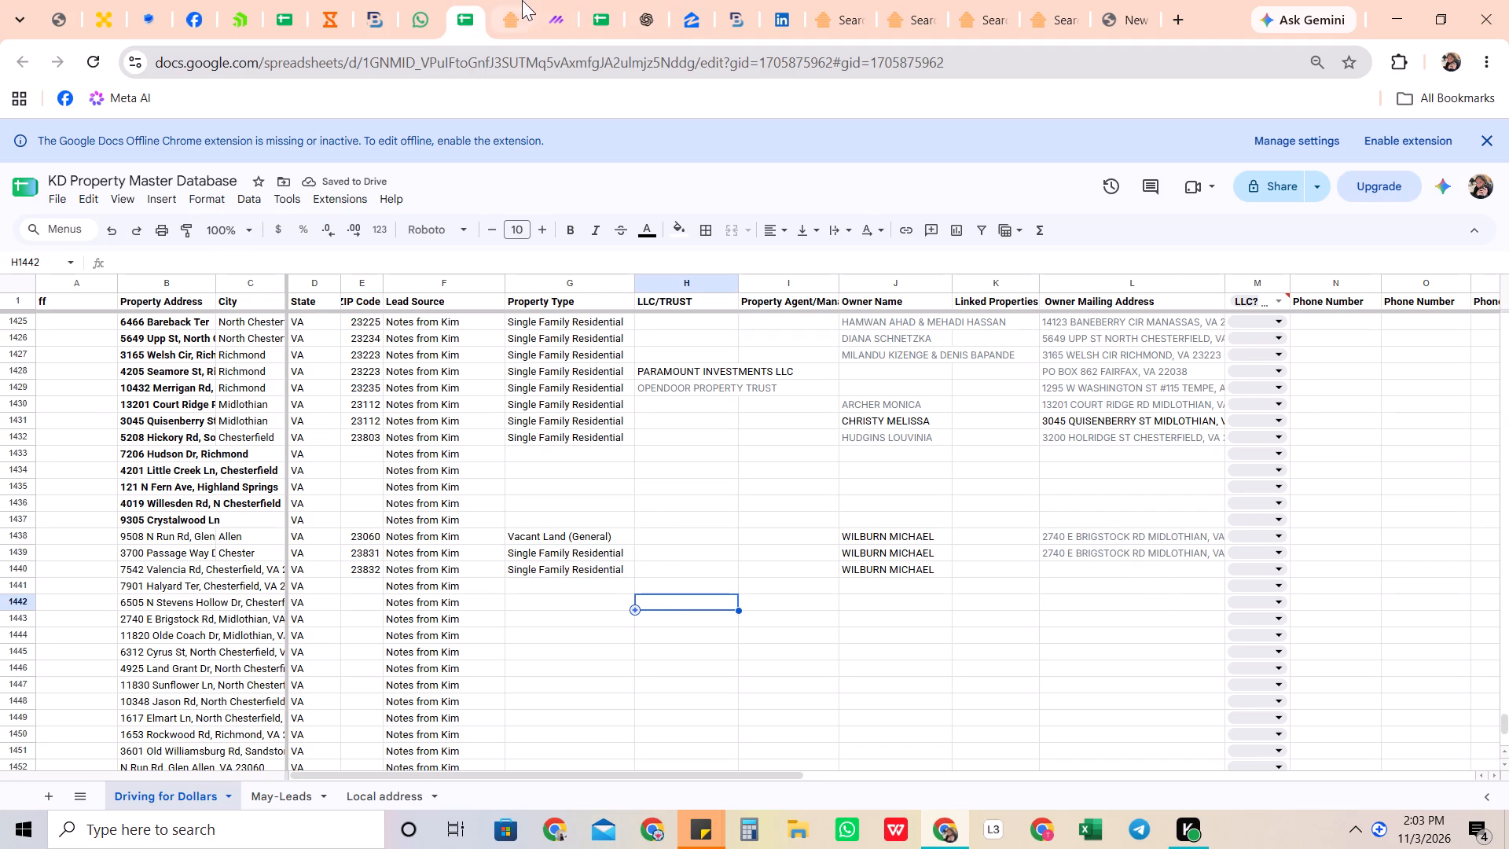
Copy the owner's mailing address from the already open linked Midlothian property's ownership information into the Owner Mailing Address cell of row 1440.
double_click(1157, 552)
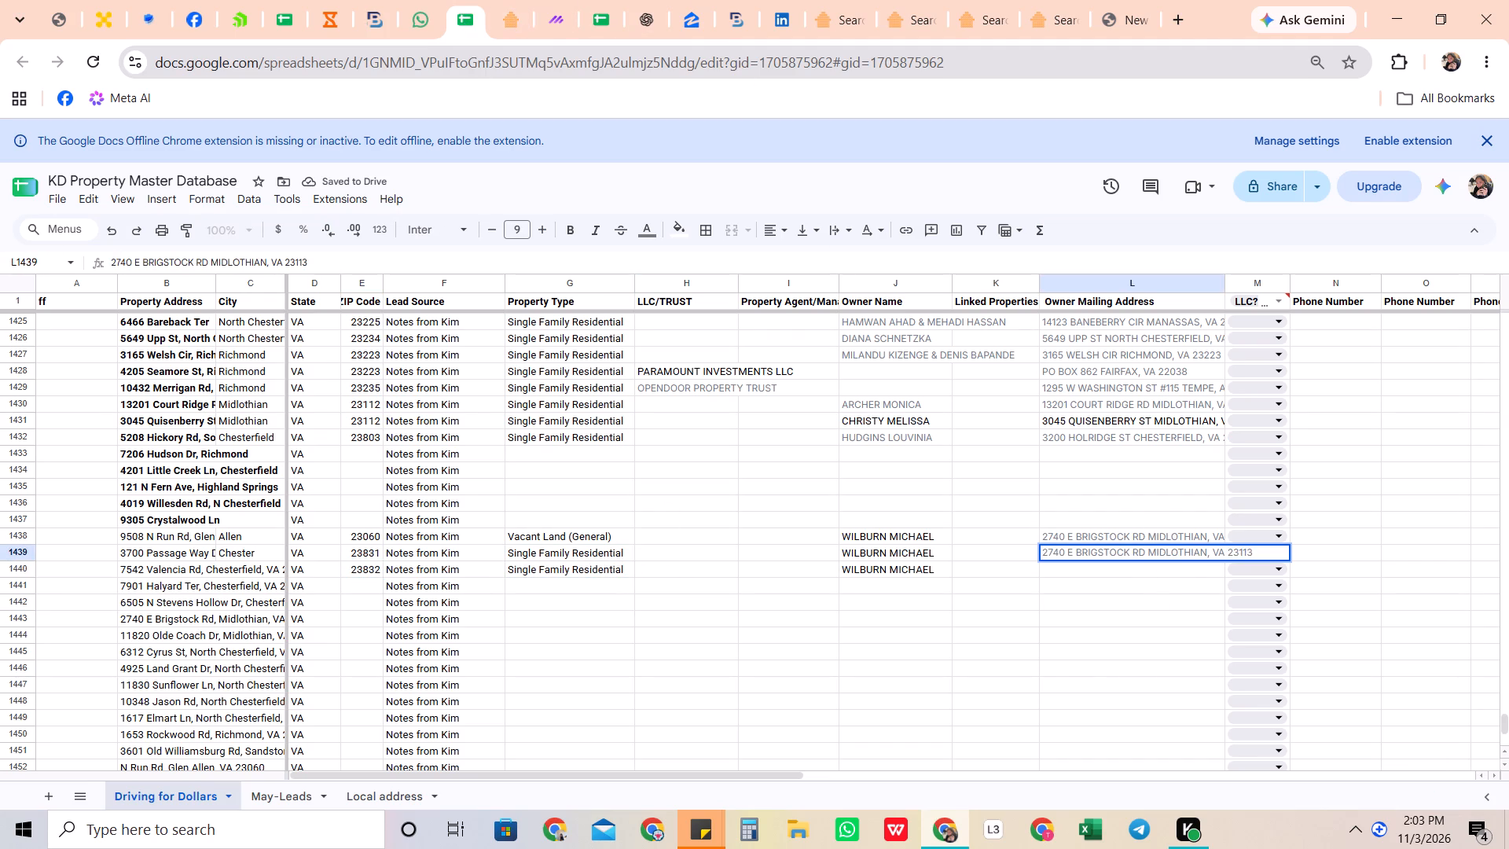
left_click(504, 11)
scroll(809, 605, "down", 2)
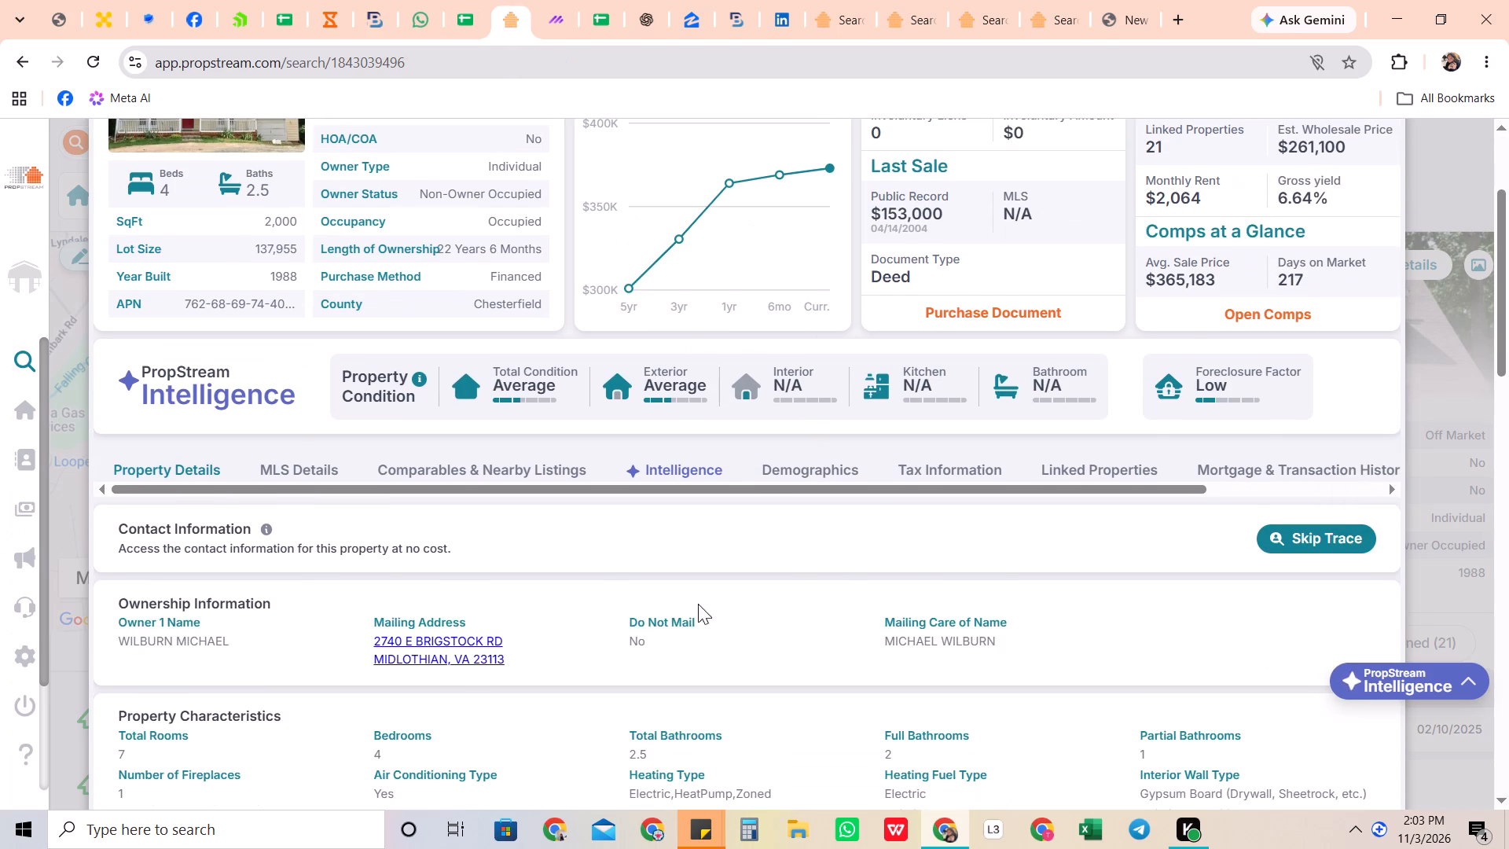
left_click_drag(526, 660, 369, 647)
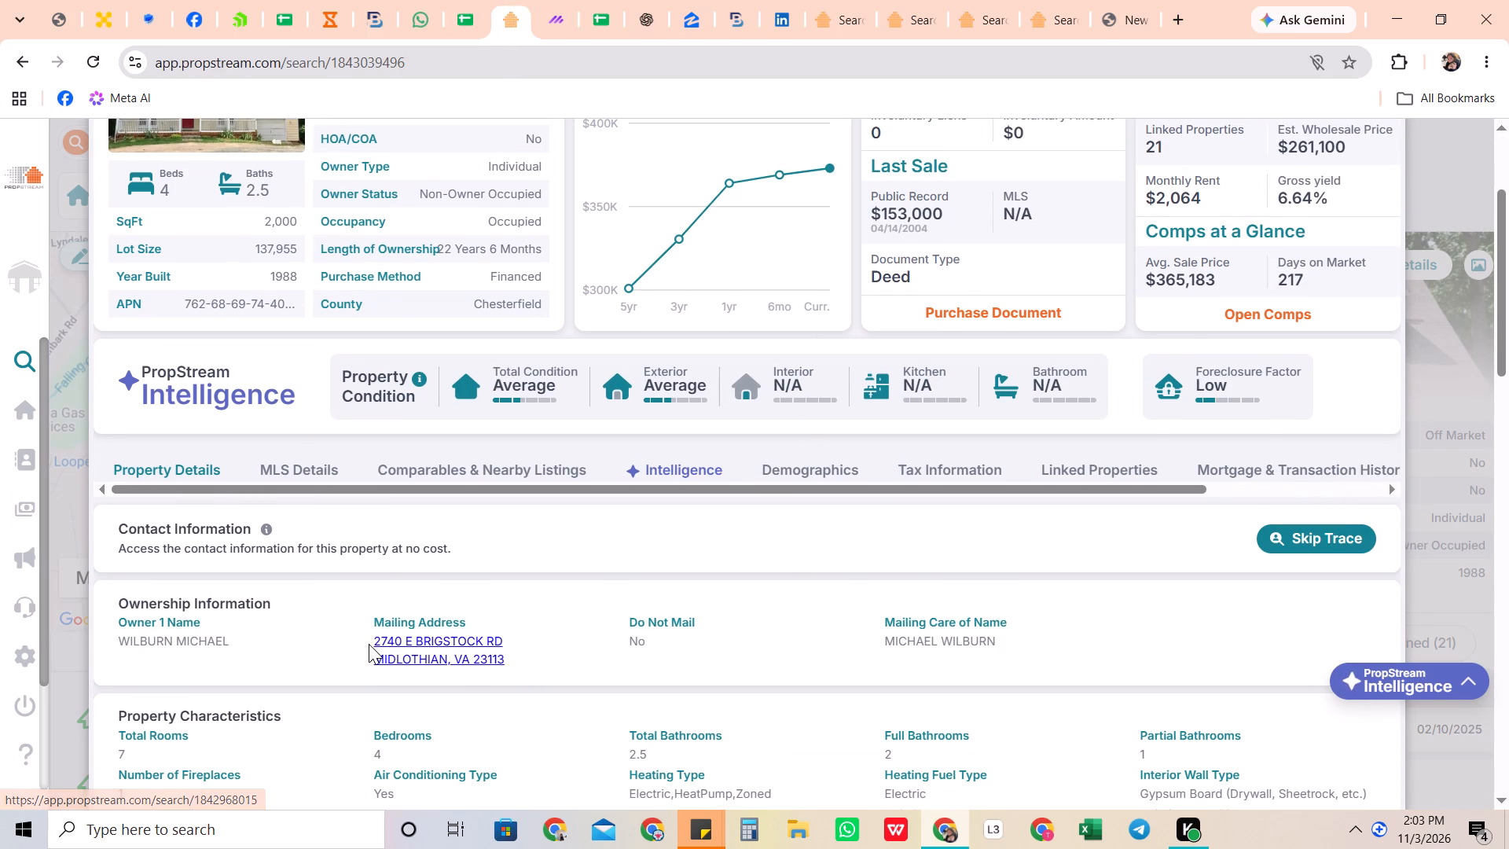
left_click_drag(369, 641, 475, 652)
left_click_drag(358, 636, 422, 648)
left_click(846, 18)
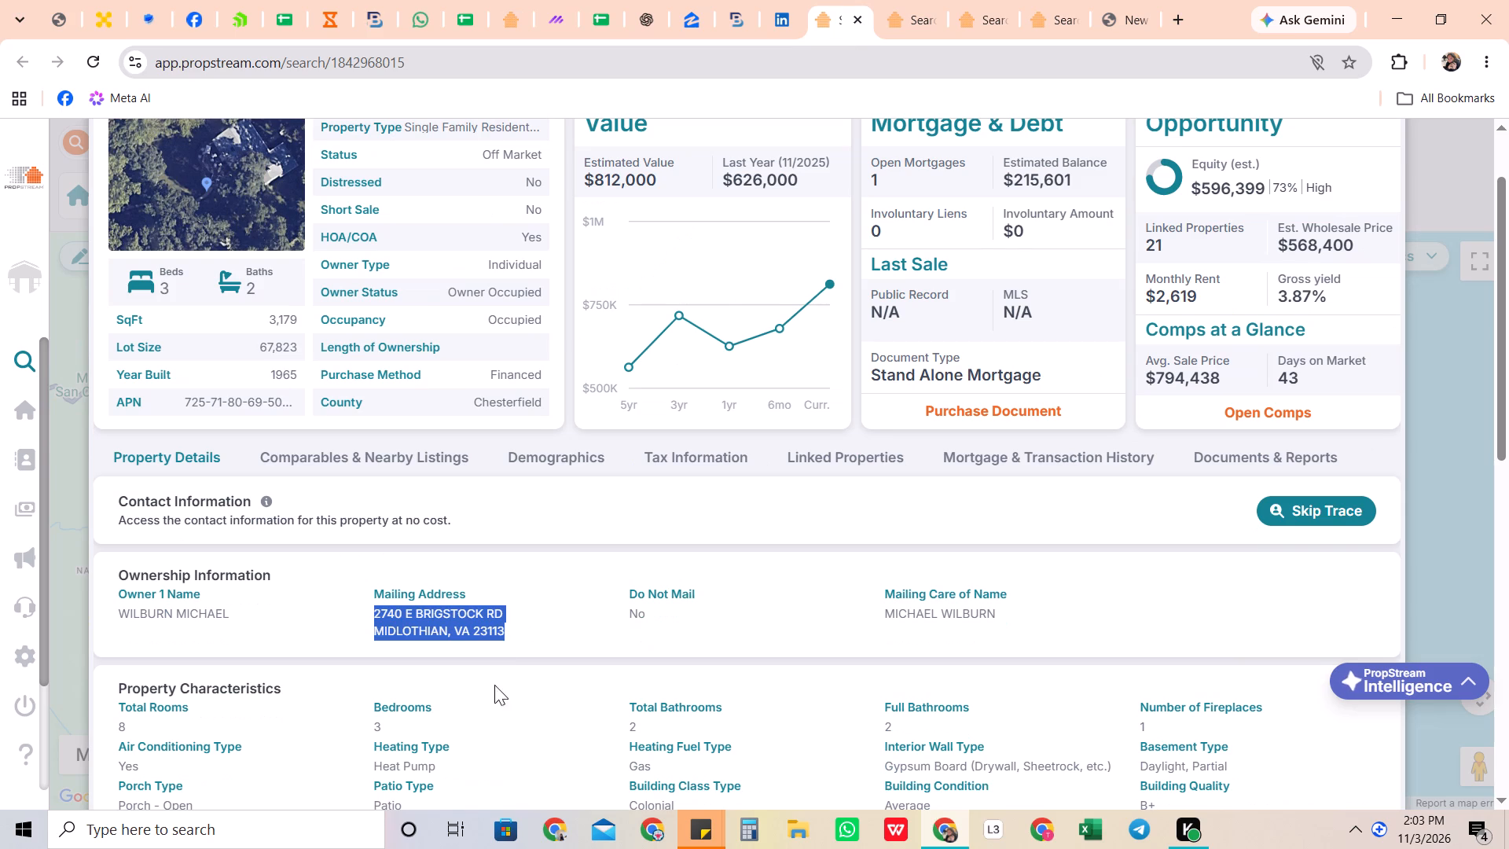
key("ctrl+c")
left_click(477, 21)
left_click(1134, 572)
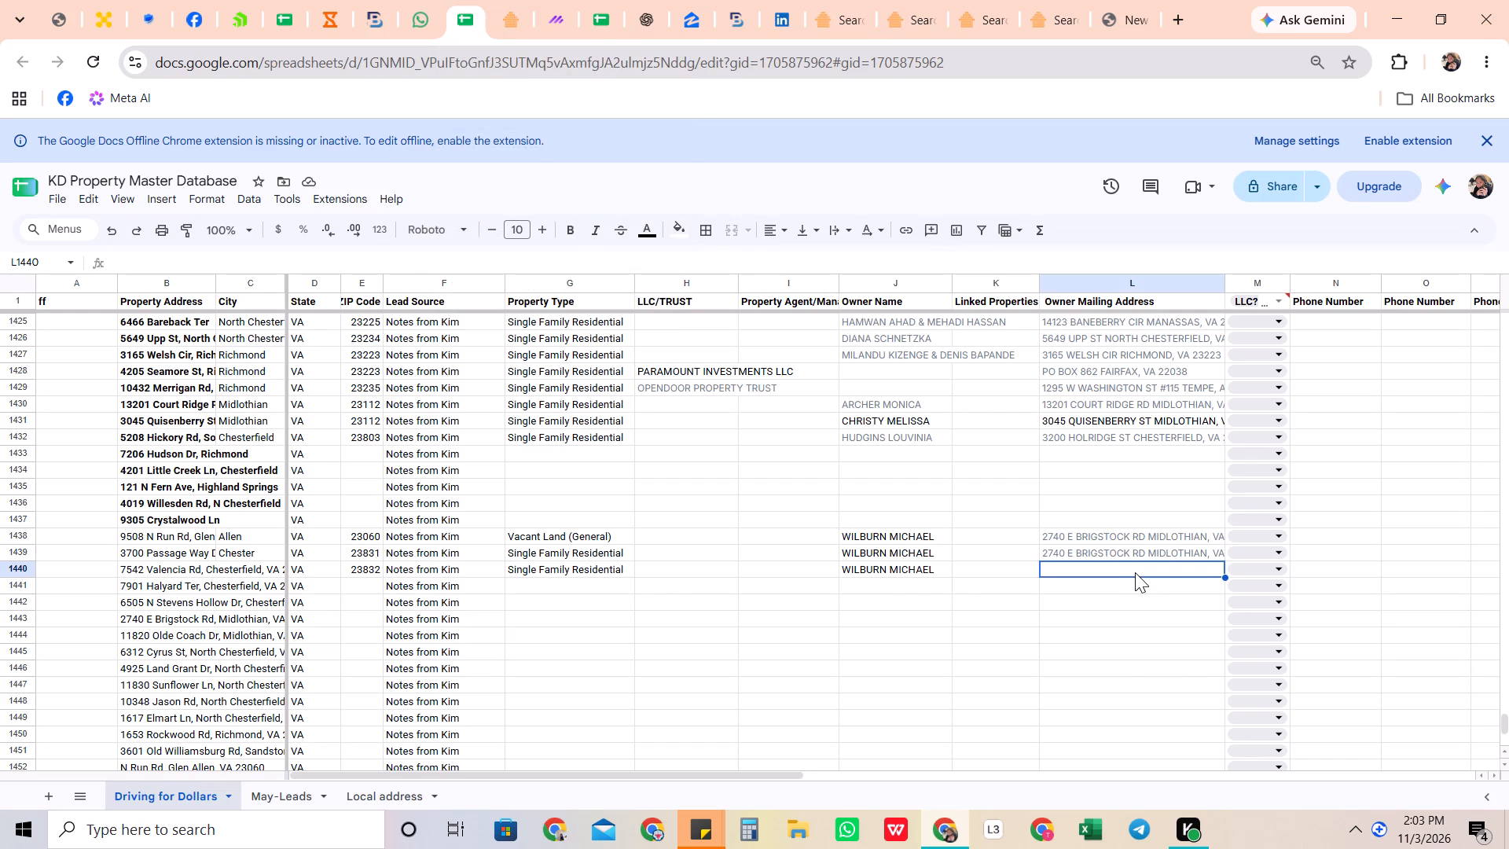
key("ctrl+v")
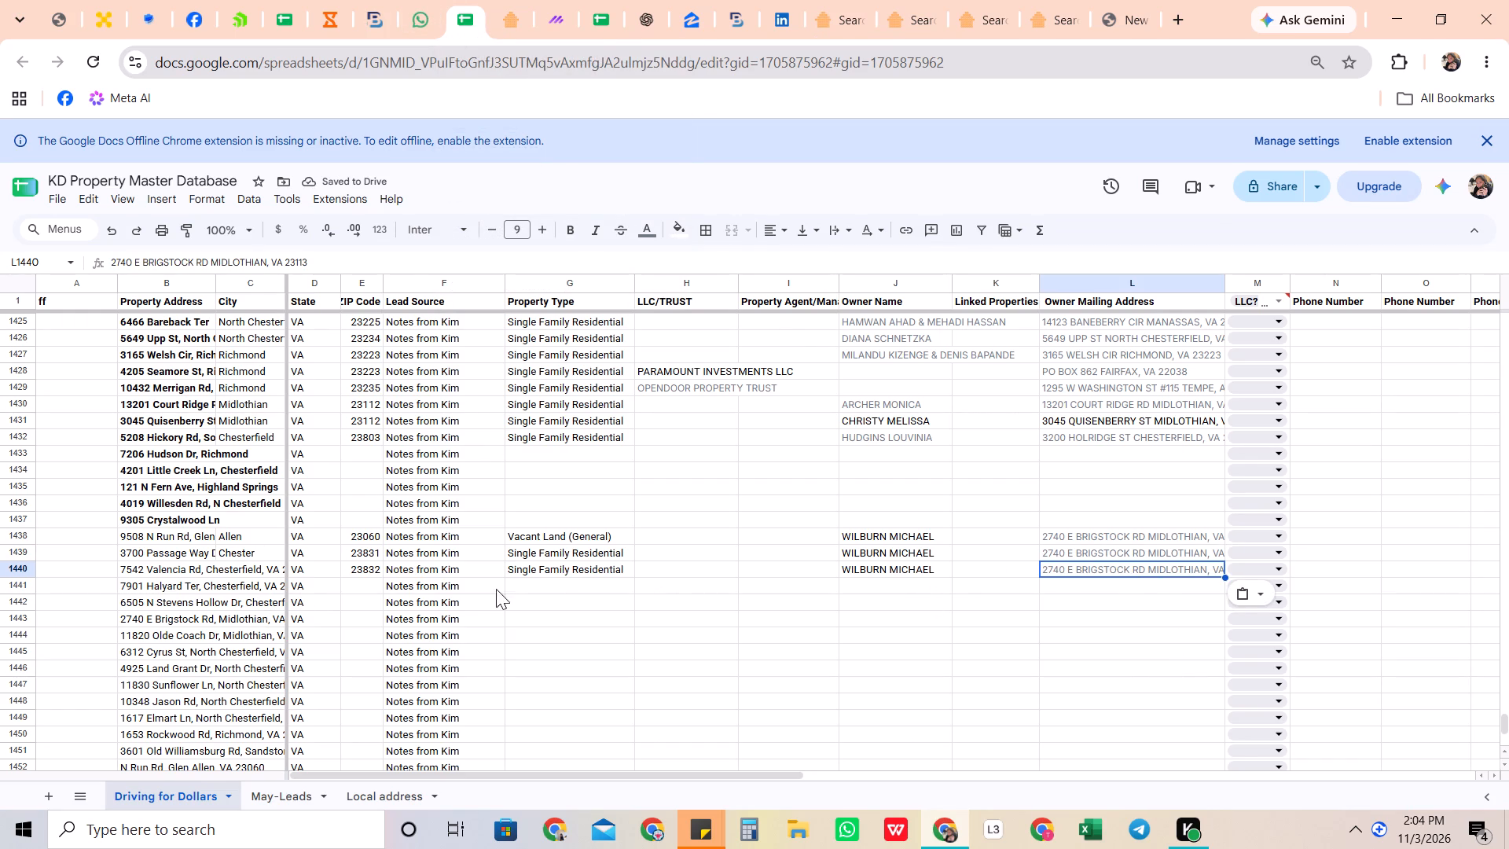
Search PropStream for the full Chesterfield address copied from row 1441 of the sheet, and open that property's details.
left_click(550, 589)
triple_click(177, 584)
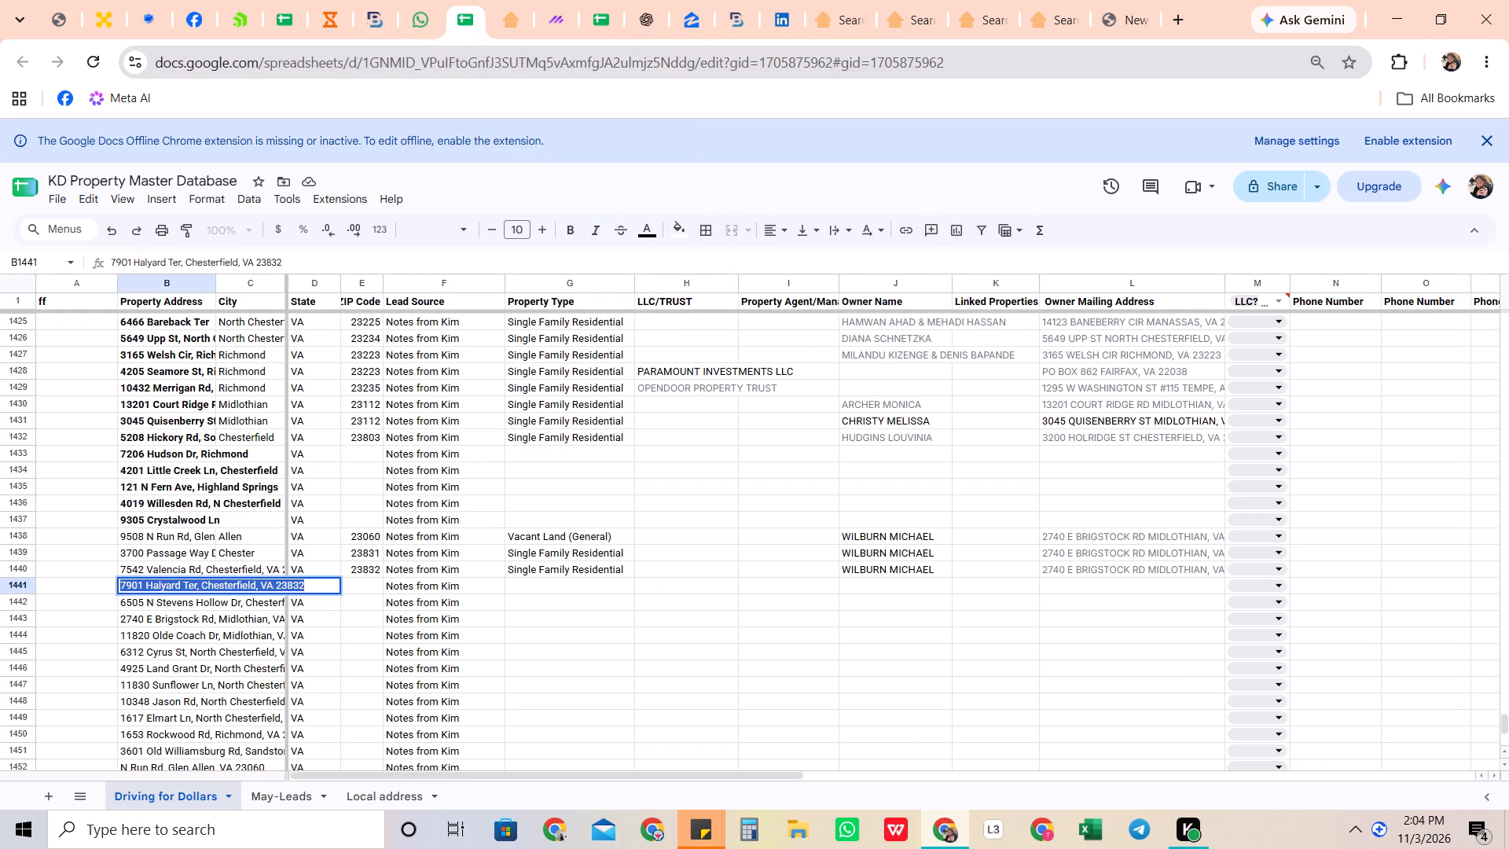
key("ctrl+c")
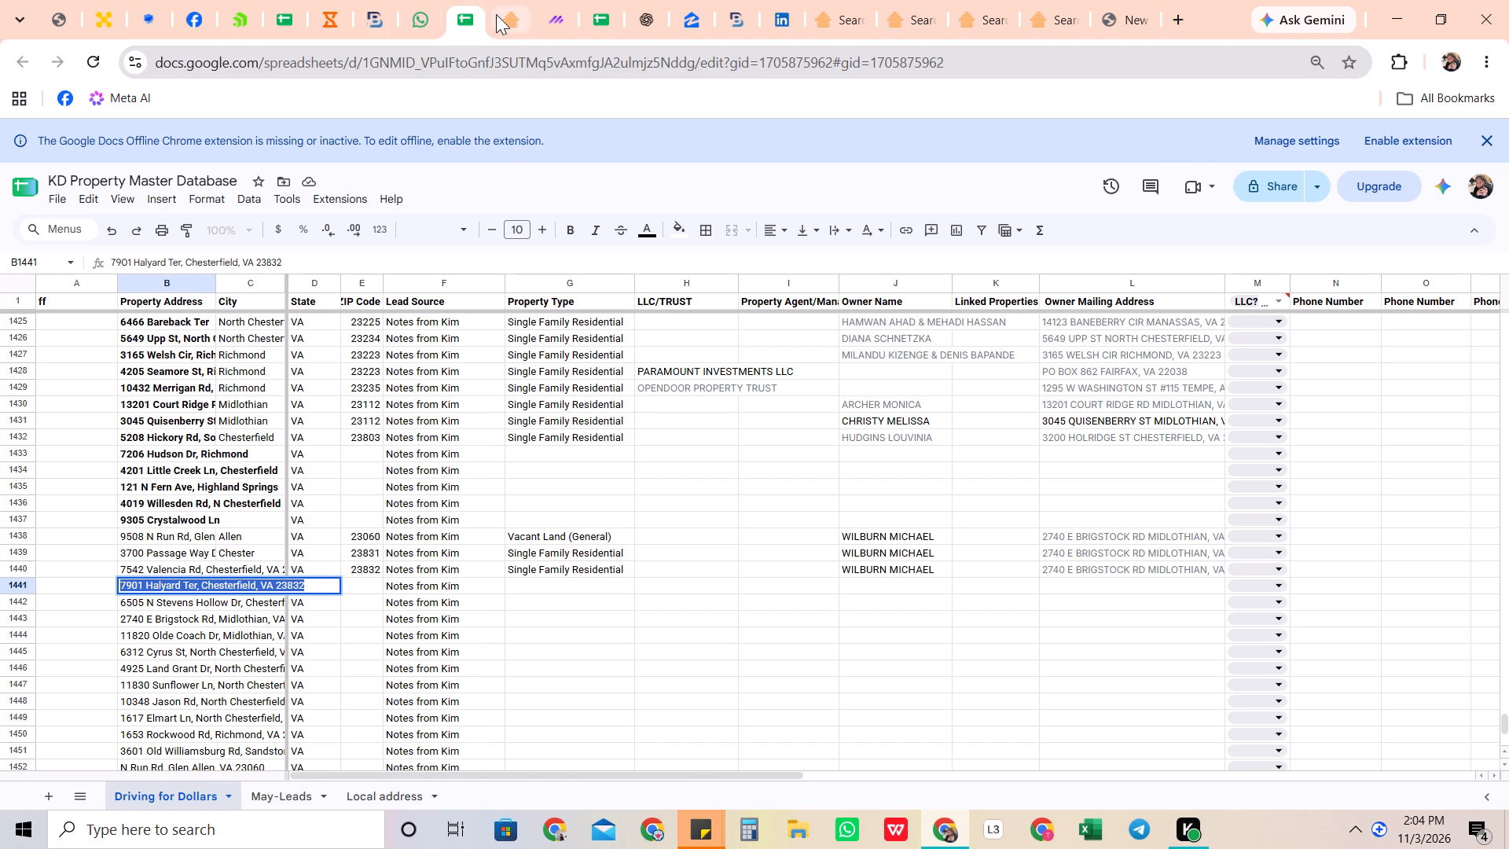
left_click(496, 14)
scroll(645, 377, "up", 5)
left_click(1387, 163)
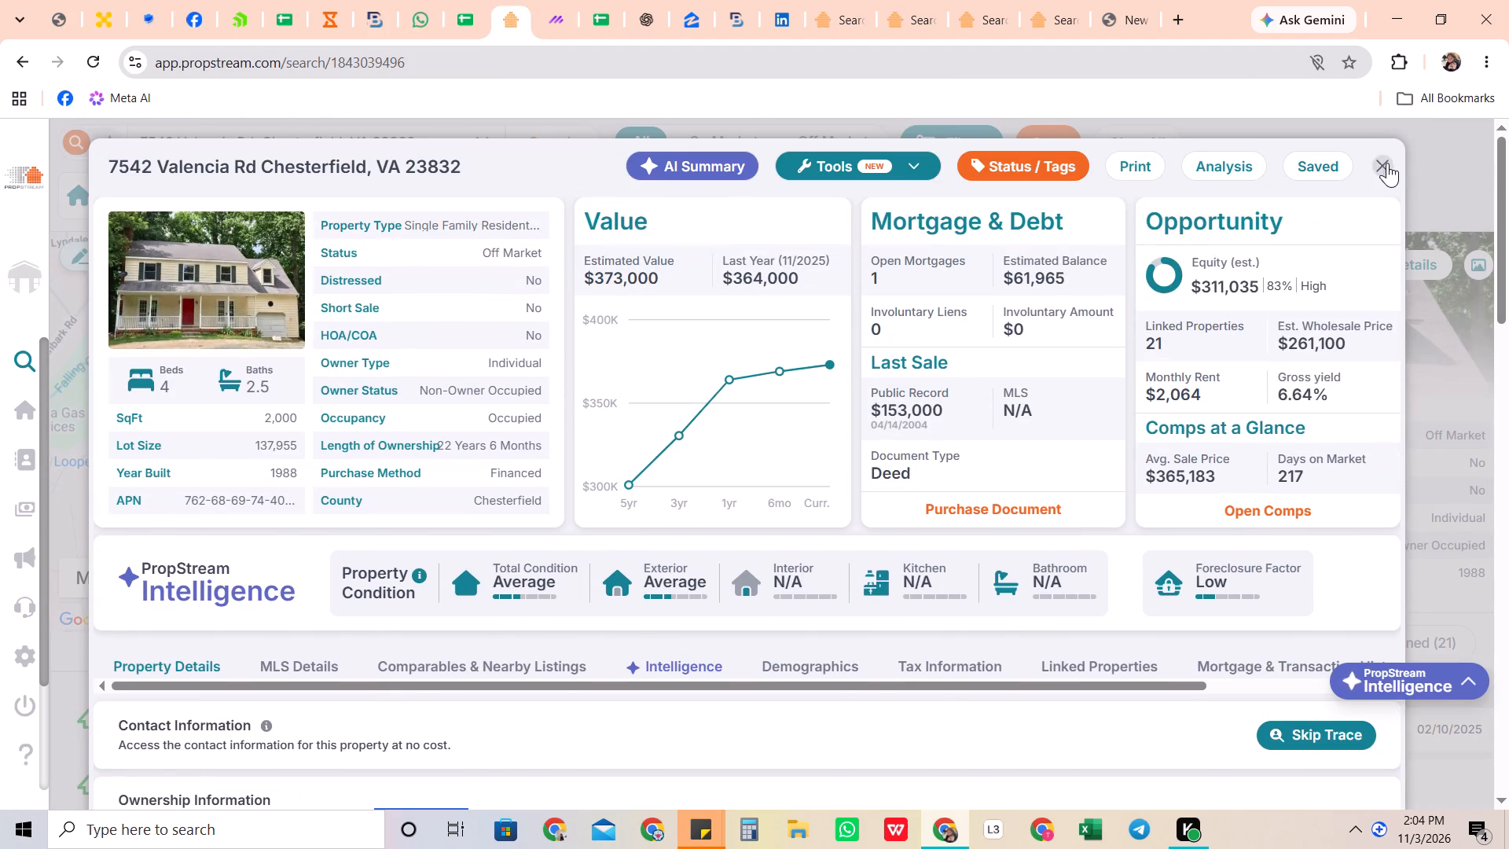
left_click(485, 141)
left_click(355, 149)
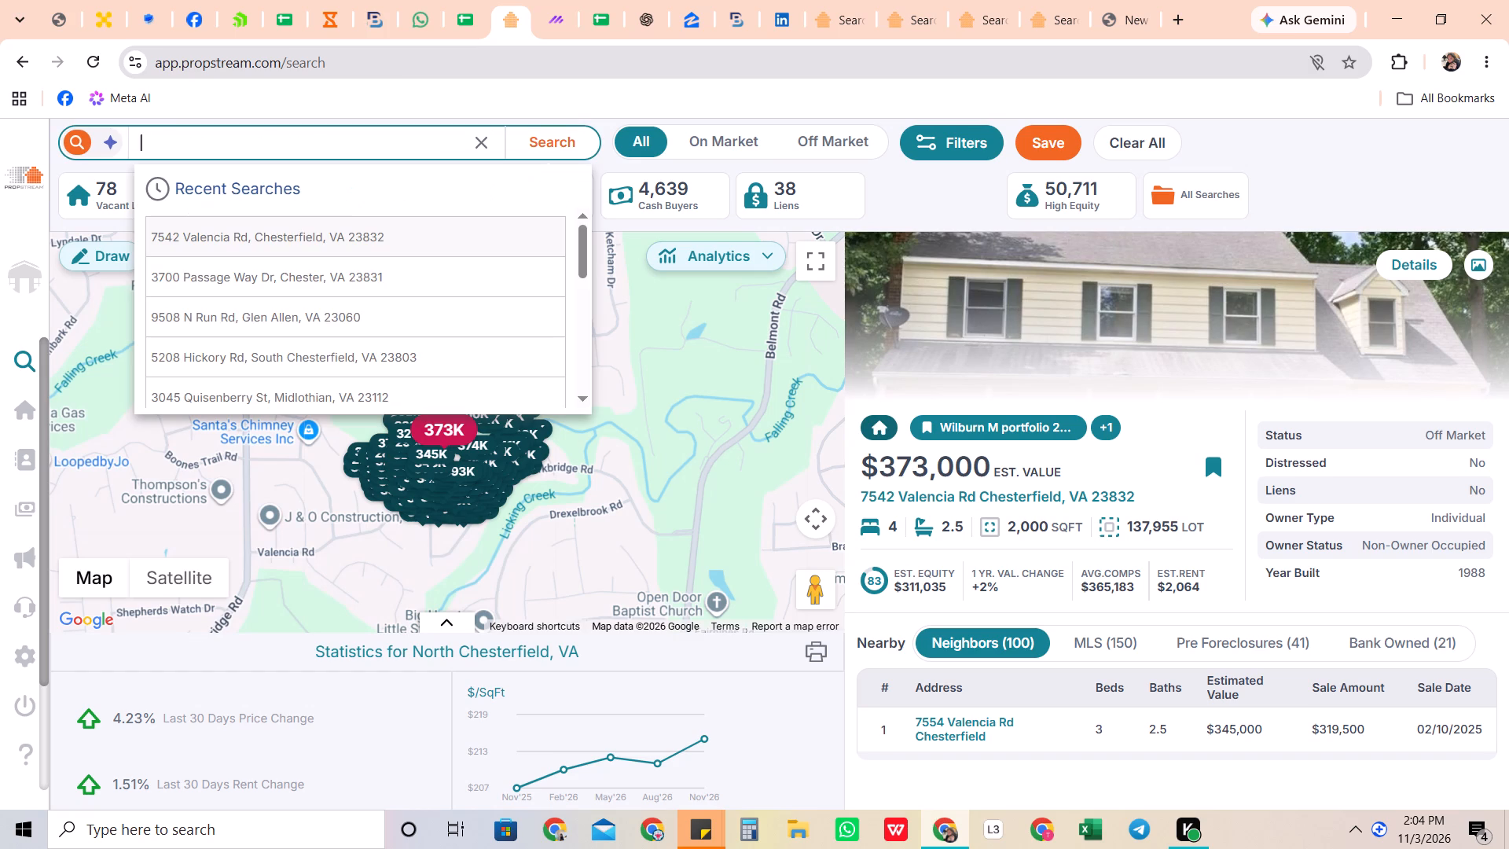
key("ctrl+v")
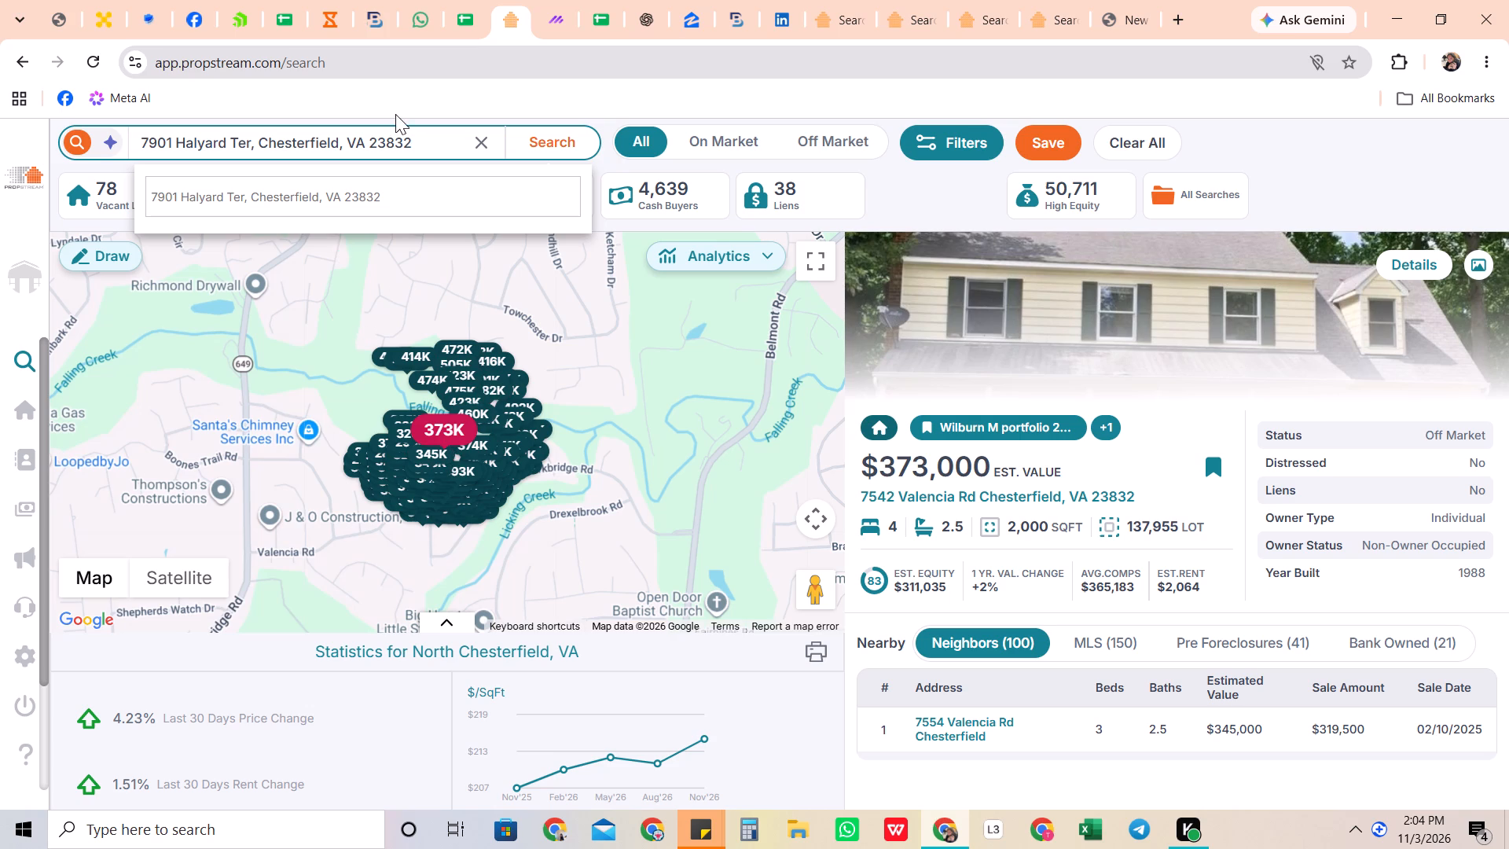
left_click(339, 193)
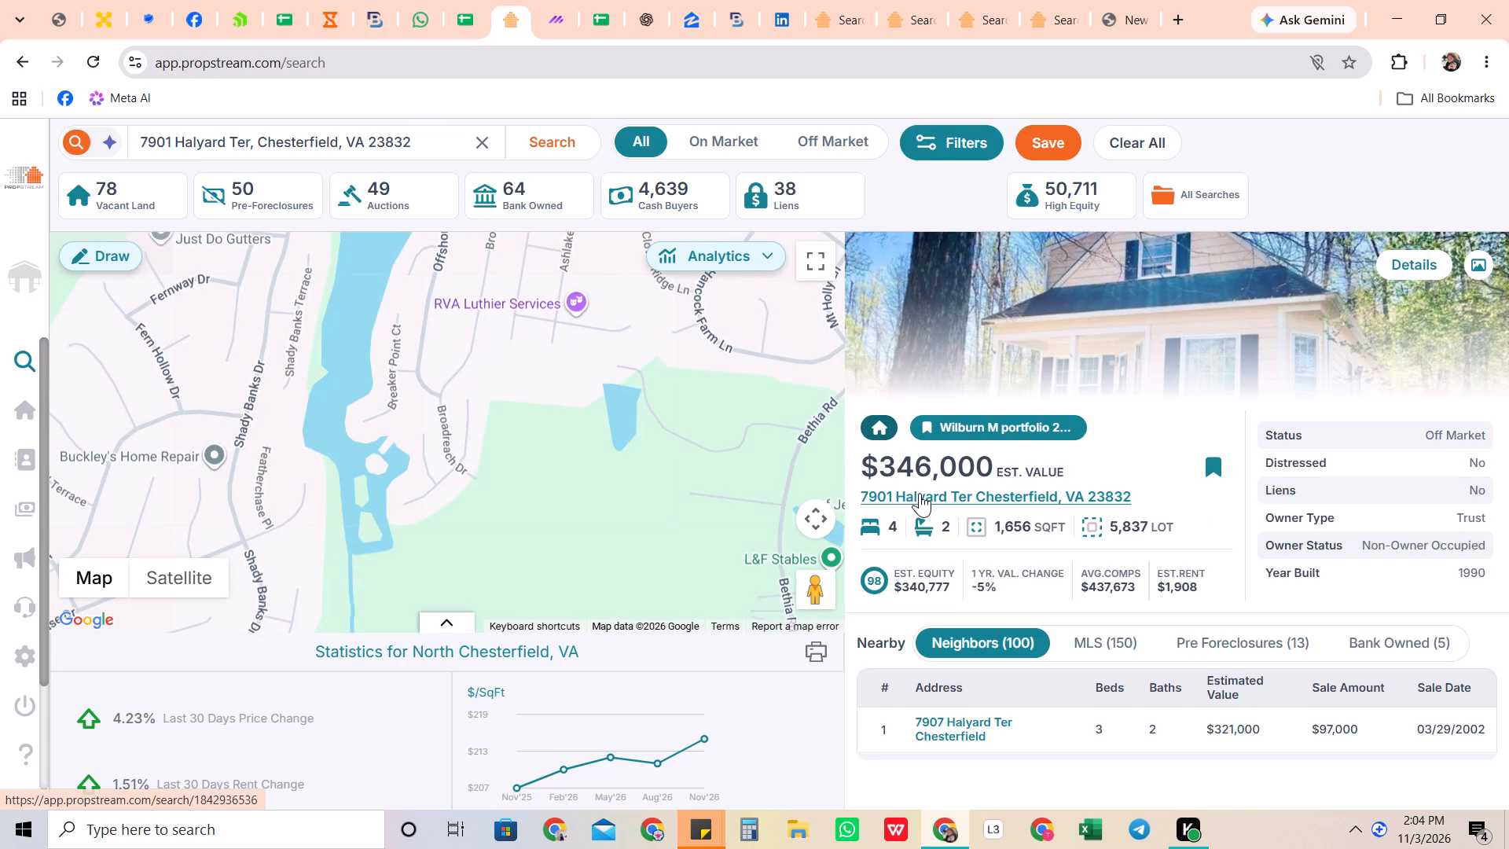
left_click(920, 495)
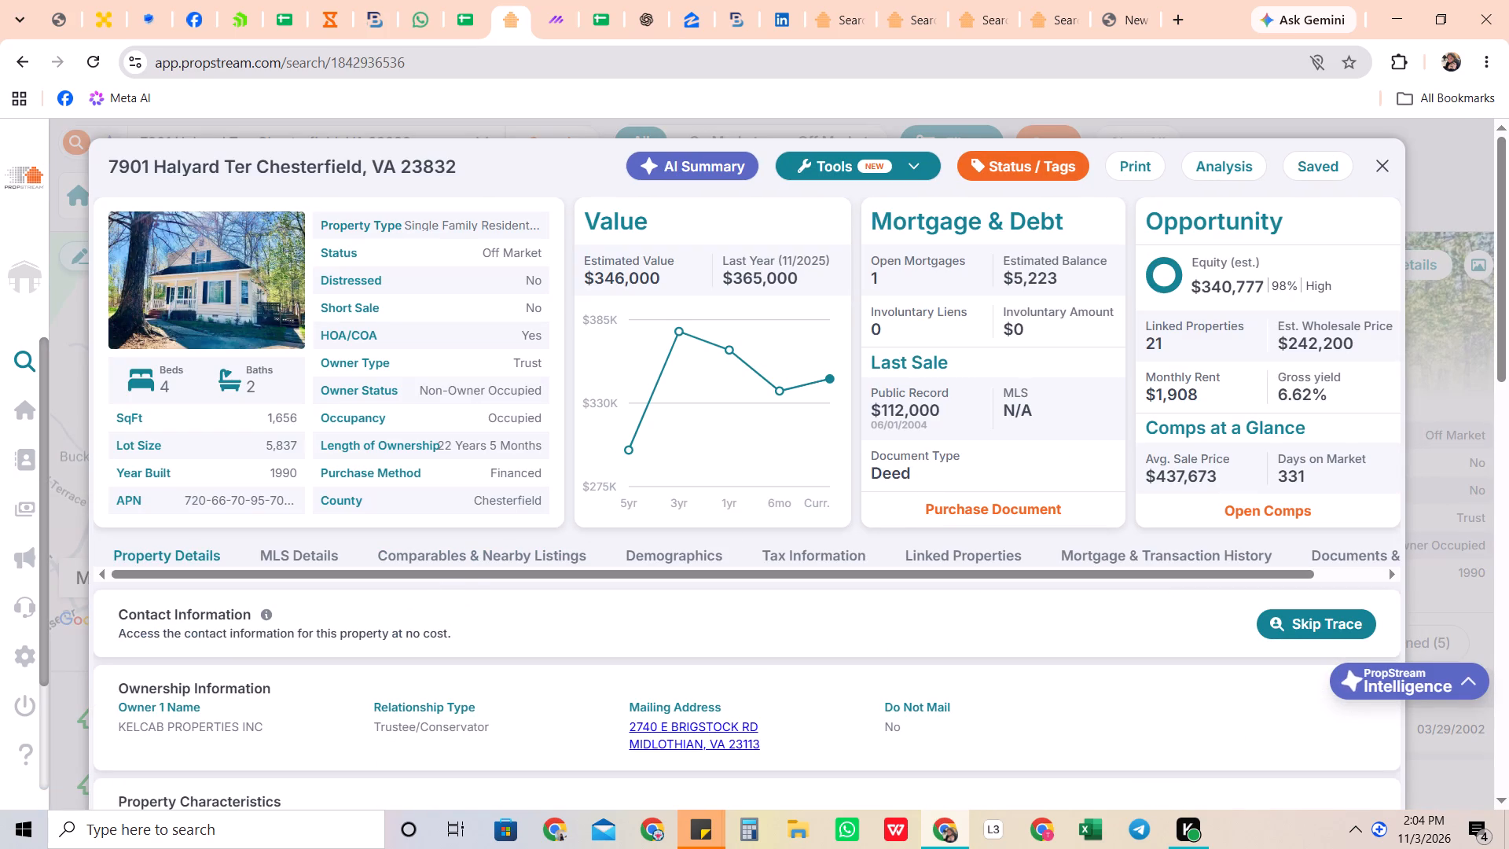
Copy the owner name KELCAB PROPERTIES INC from the Chesterfield property's ownership information into the Owner Name cell of row 1441.
left_click_drag(270, 724, 106, 746)
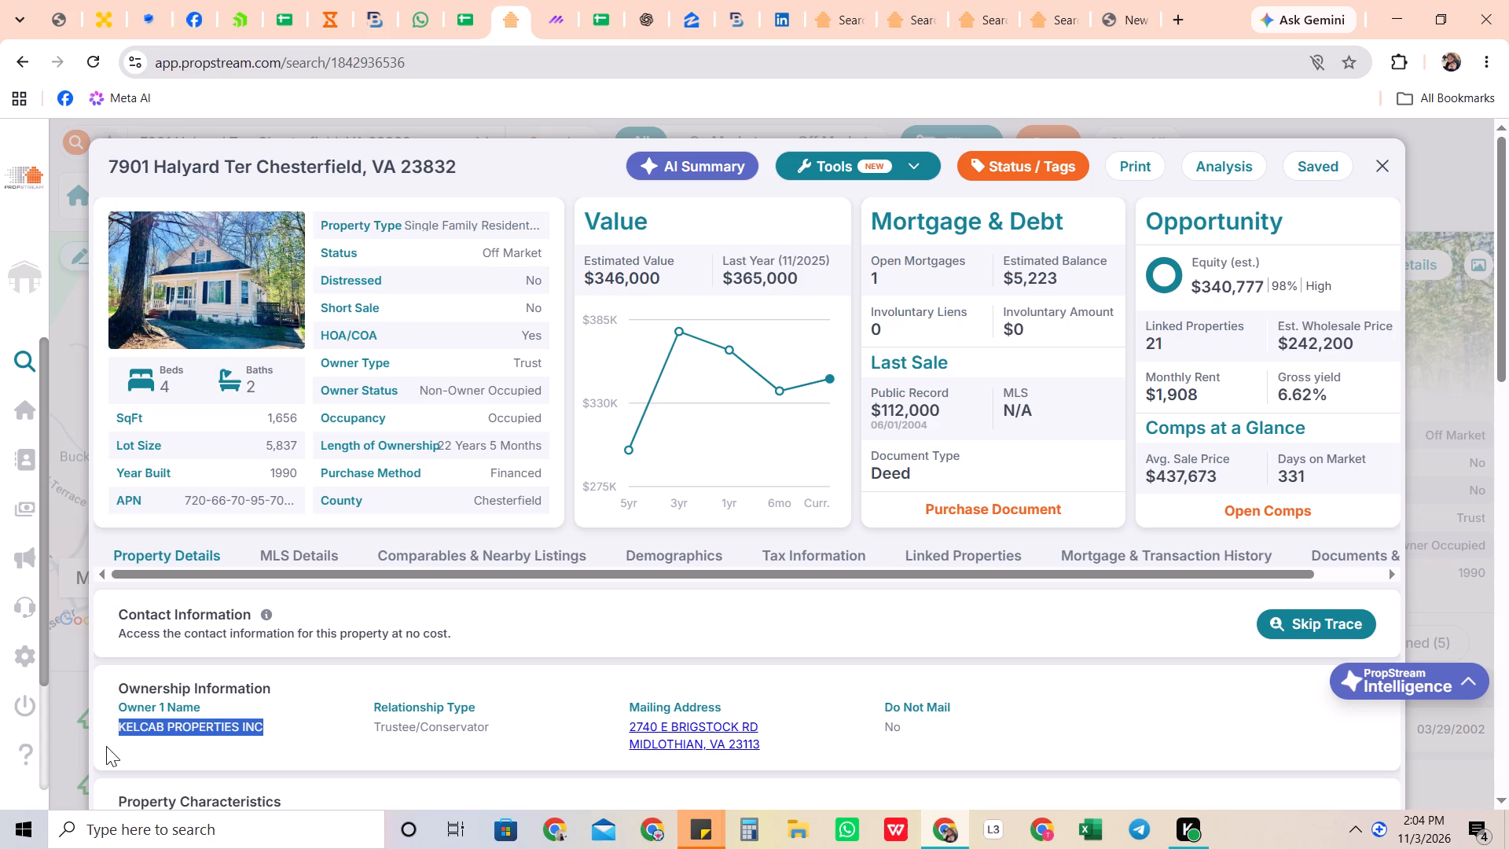
left_click_drag(106, 746, 105, 746)
key("ctrl+c")
left_click(703, 730)
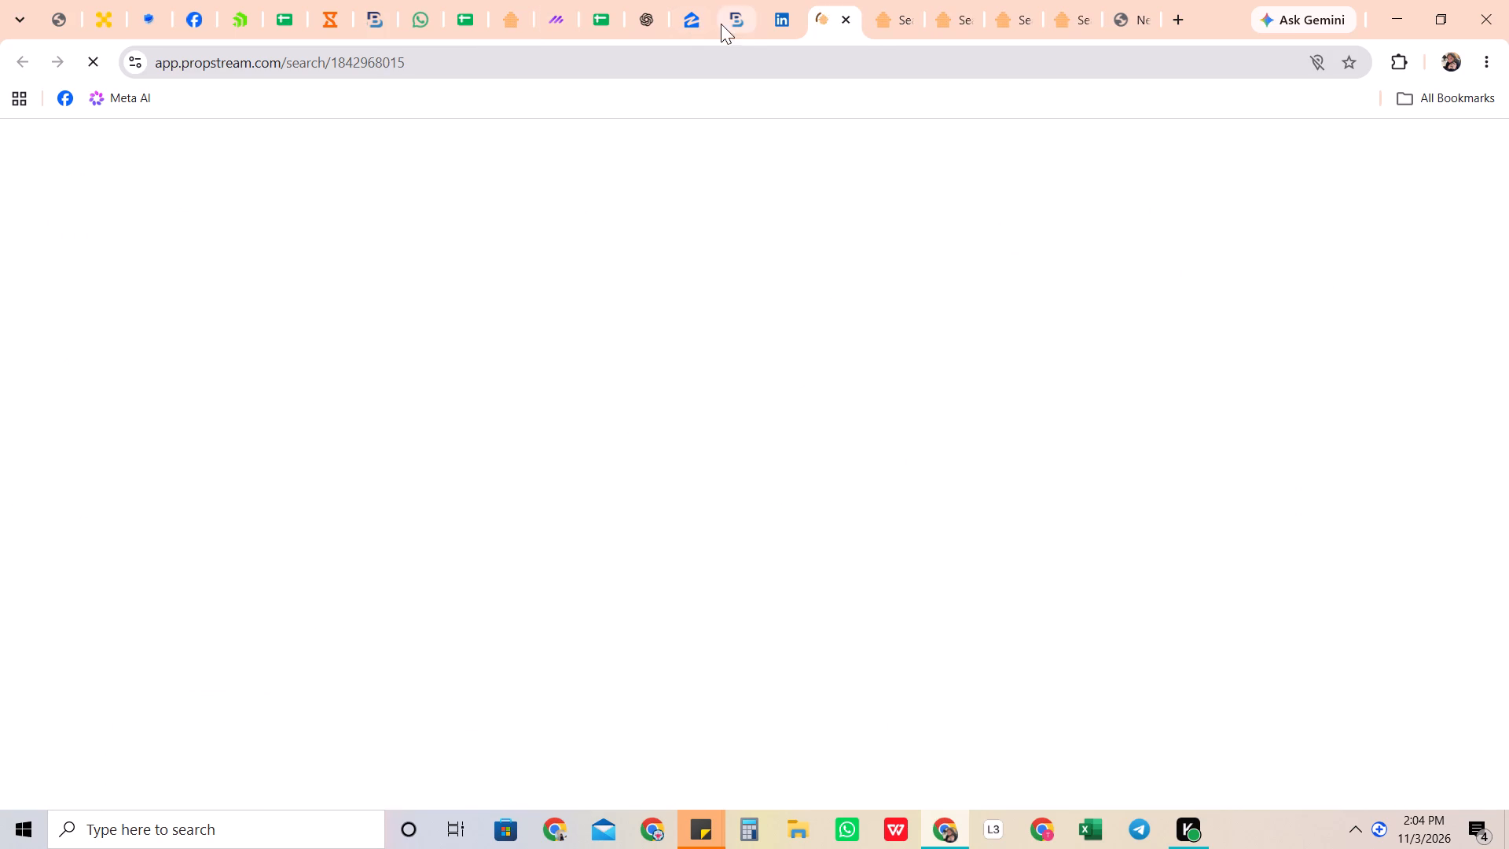
left_click(478, 17)
left_click(846, 584)
left_click(848, 584)
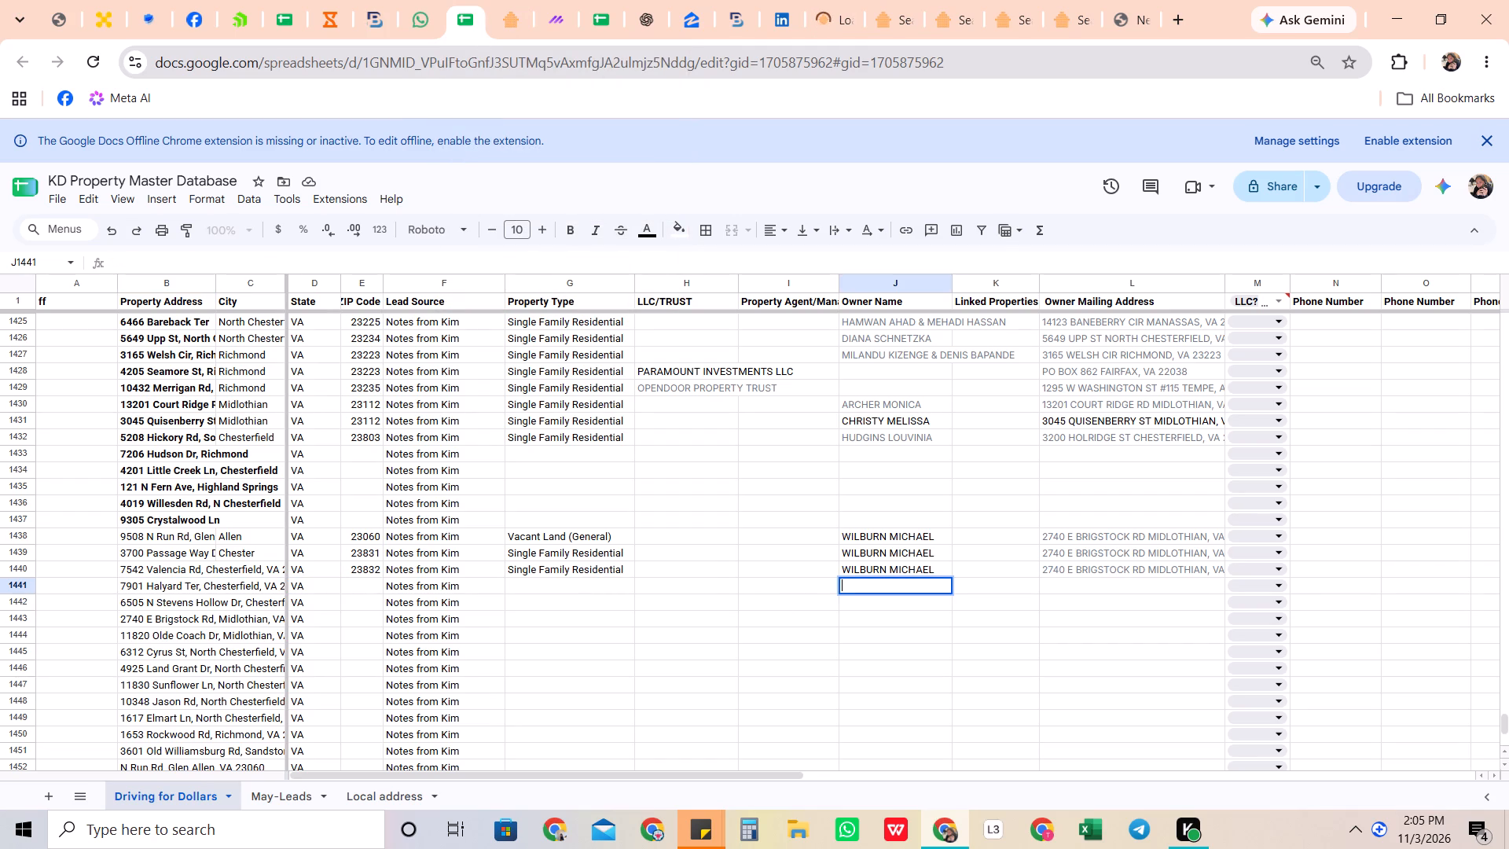
key("ctrl+v")
left_click(914, 616)
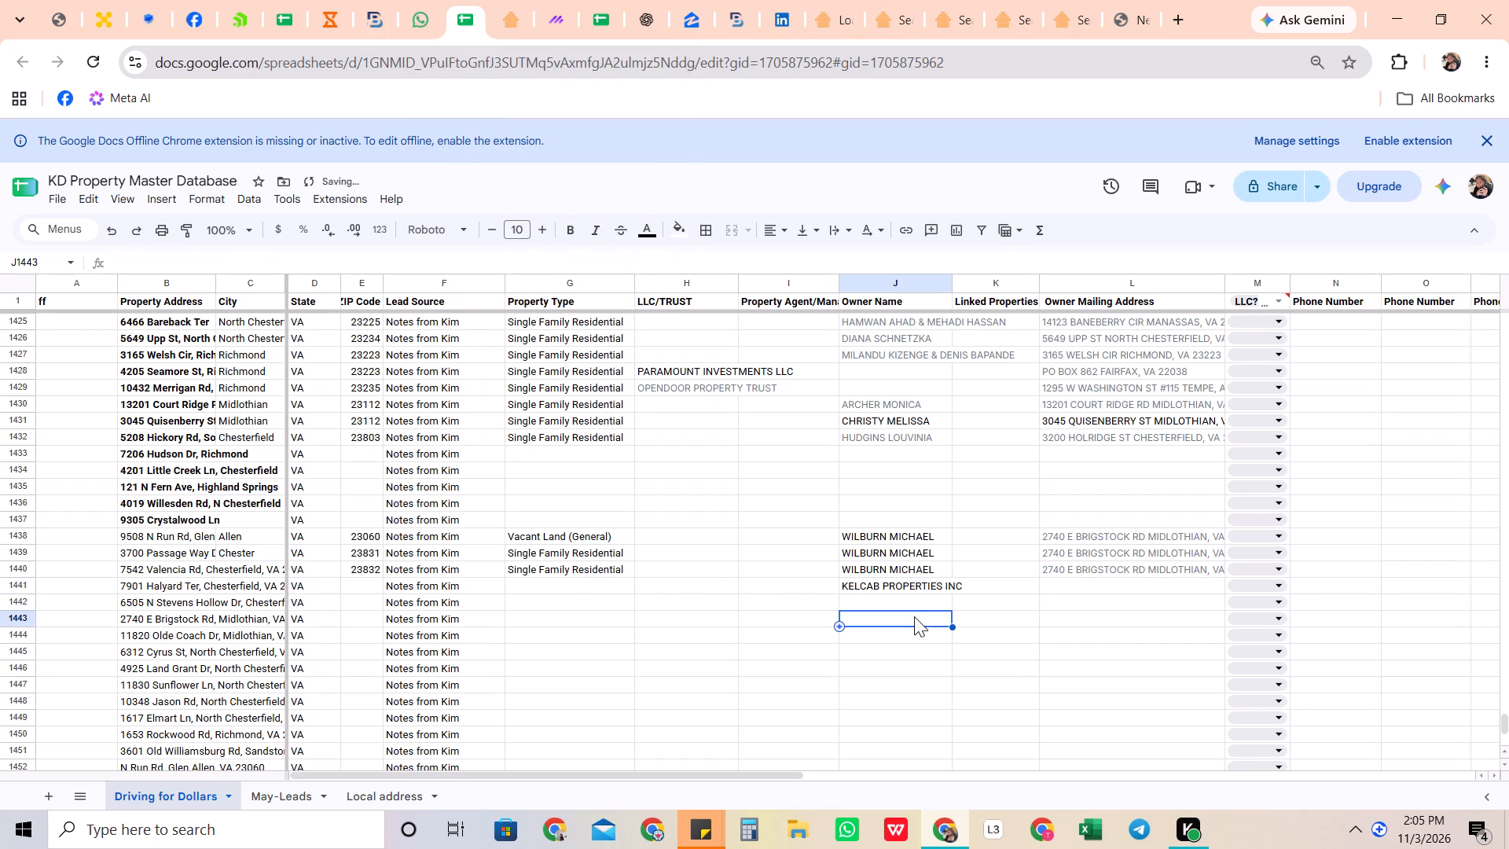
Open the Midlothian property linked from the owner's mailing address in the Chesterfield property's ownership information.
left_click(511, 9)
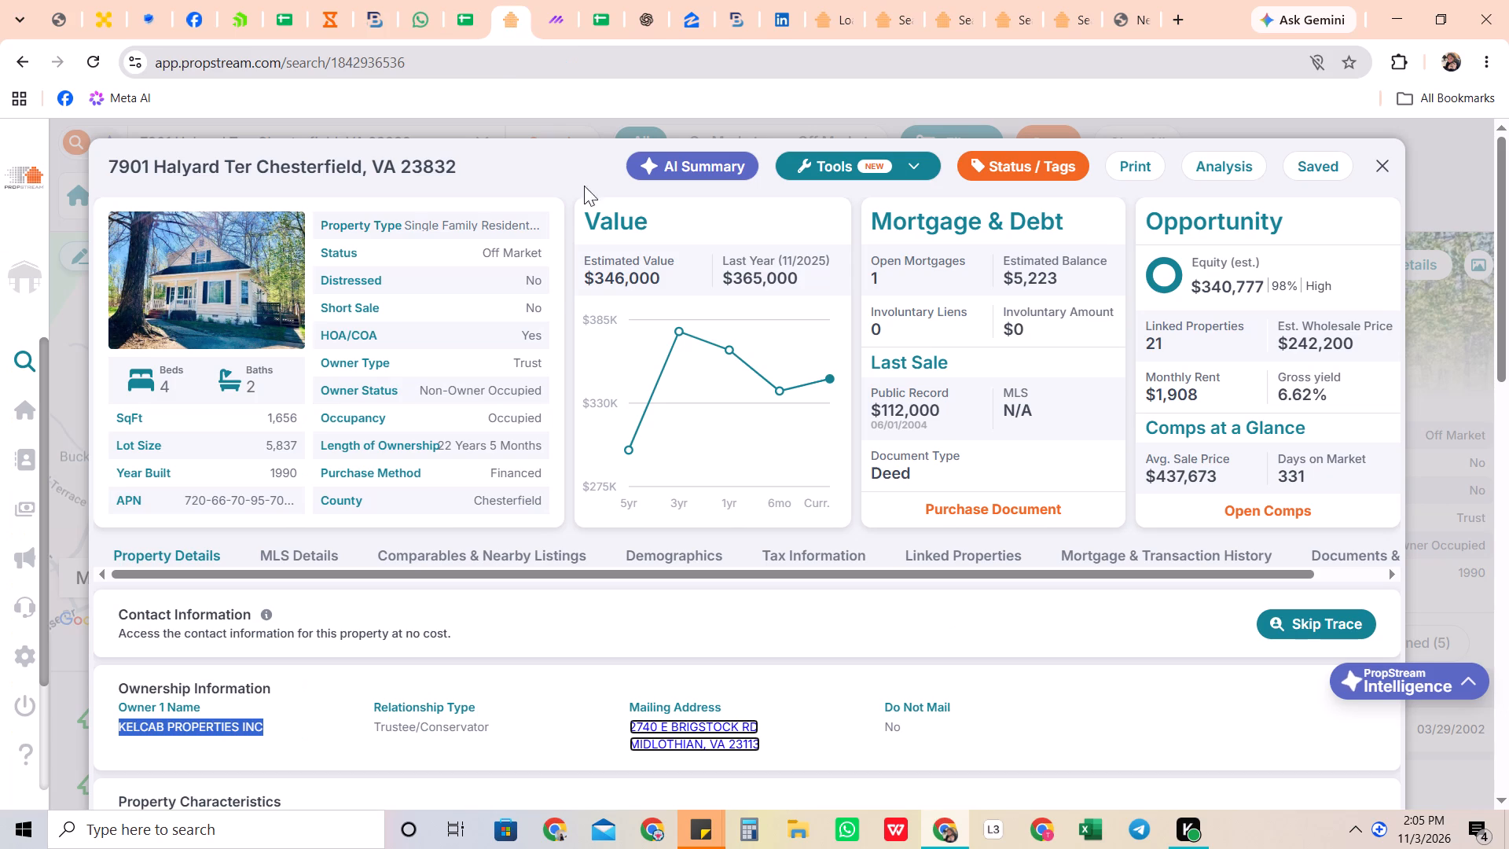
left_click(838, 0)
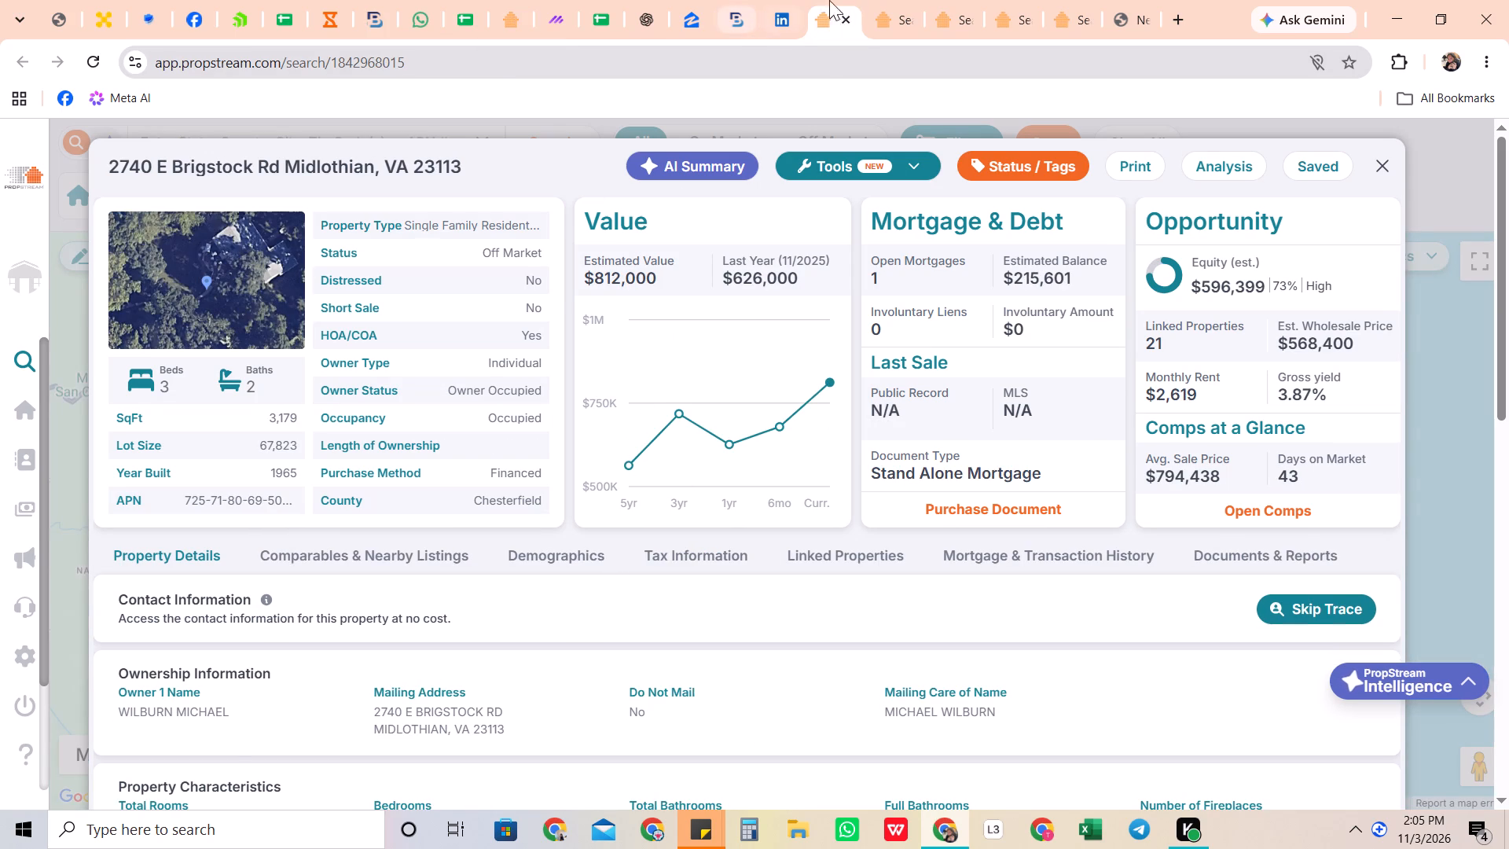
left_click(497, 21)
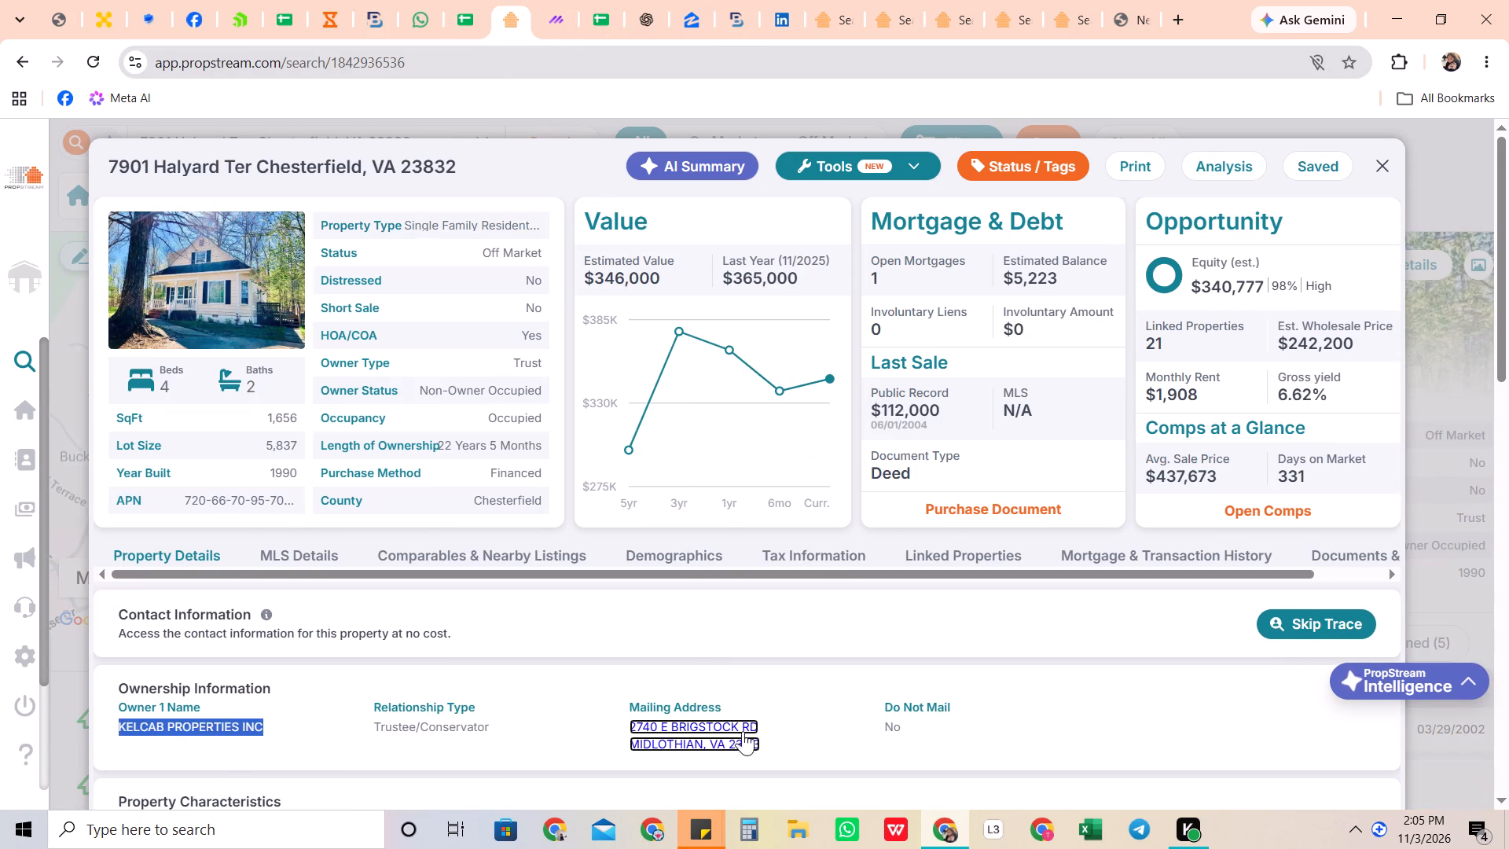
left_click(733, 726)
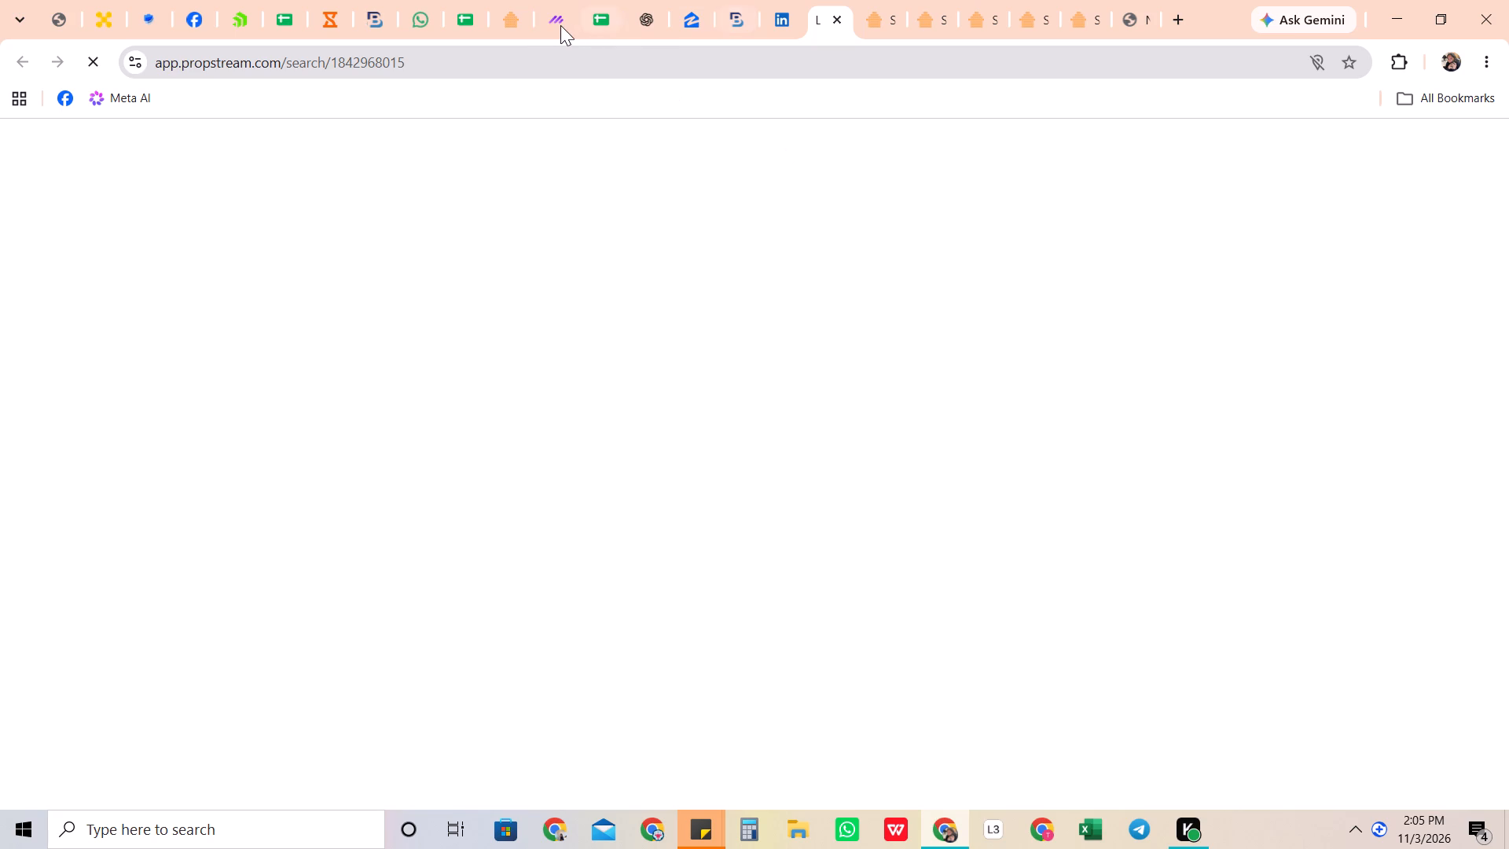
Copy the ZIP code 23832 from the Chesterfield property's PropStream heading into the ZIP Code cell of row 1441.
left_click(517, 23)
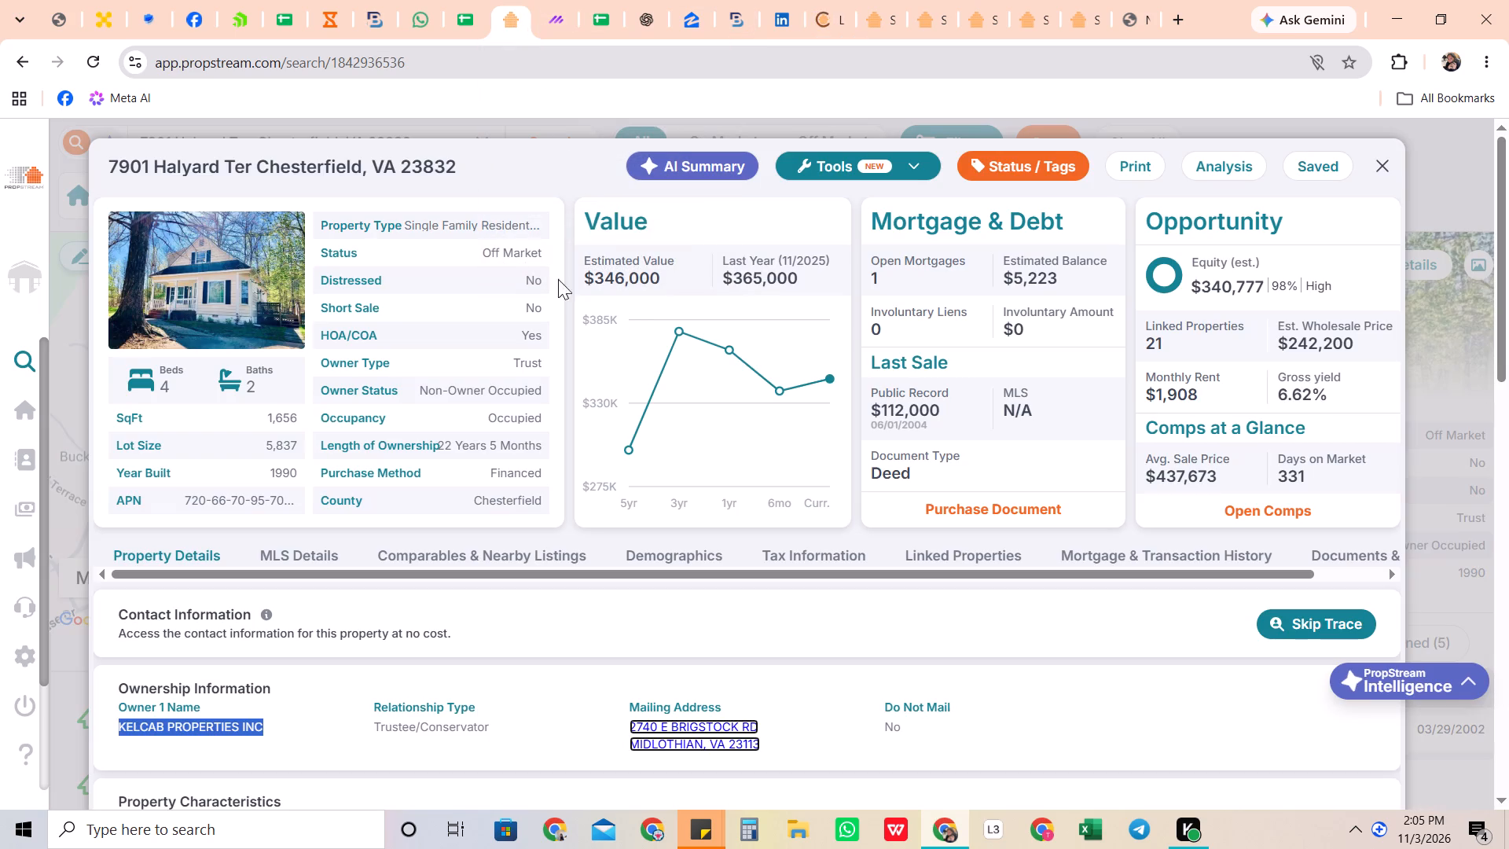
left_click(420, 225)
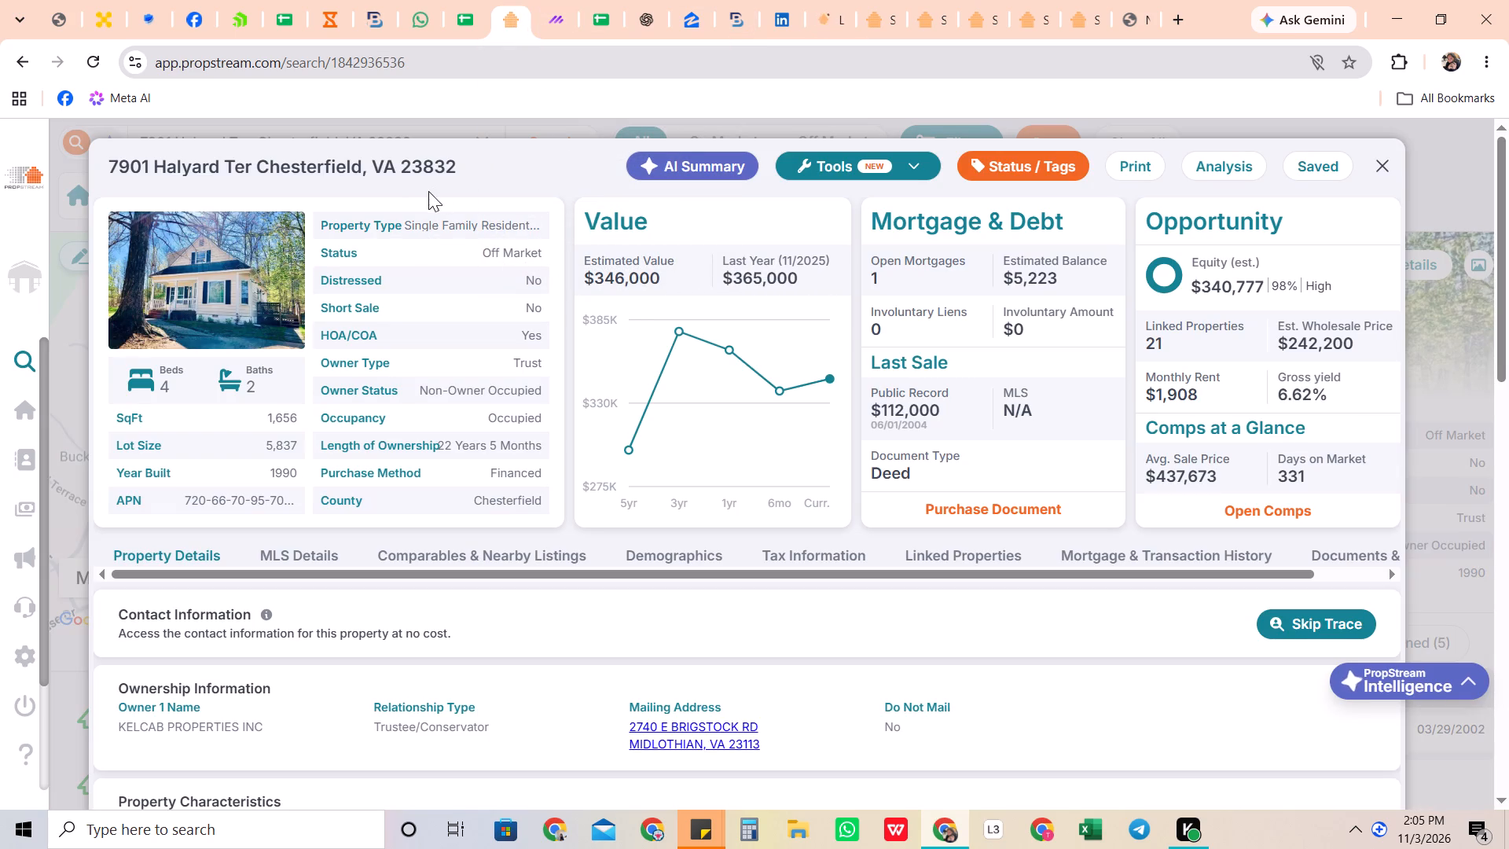
left_click(410, 171)
left_click_drag(406, 167, 464, 168)
key("ctrl+c")
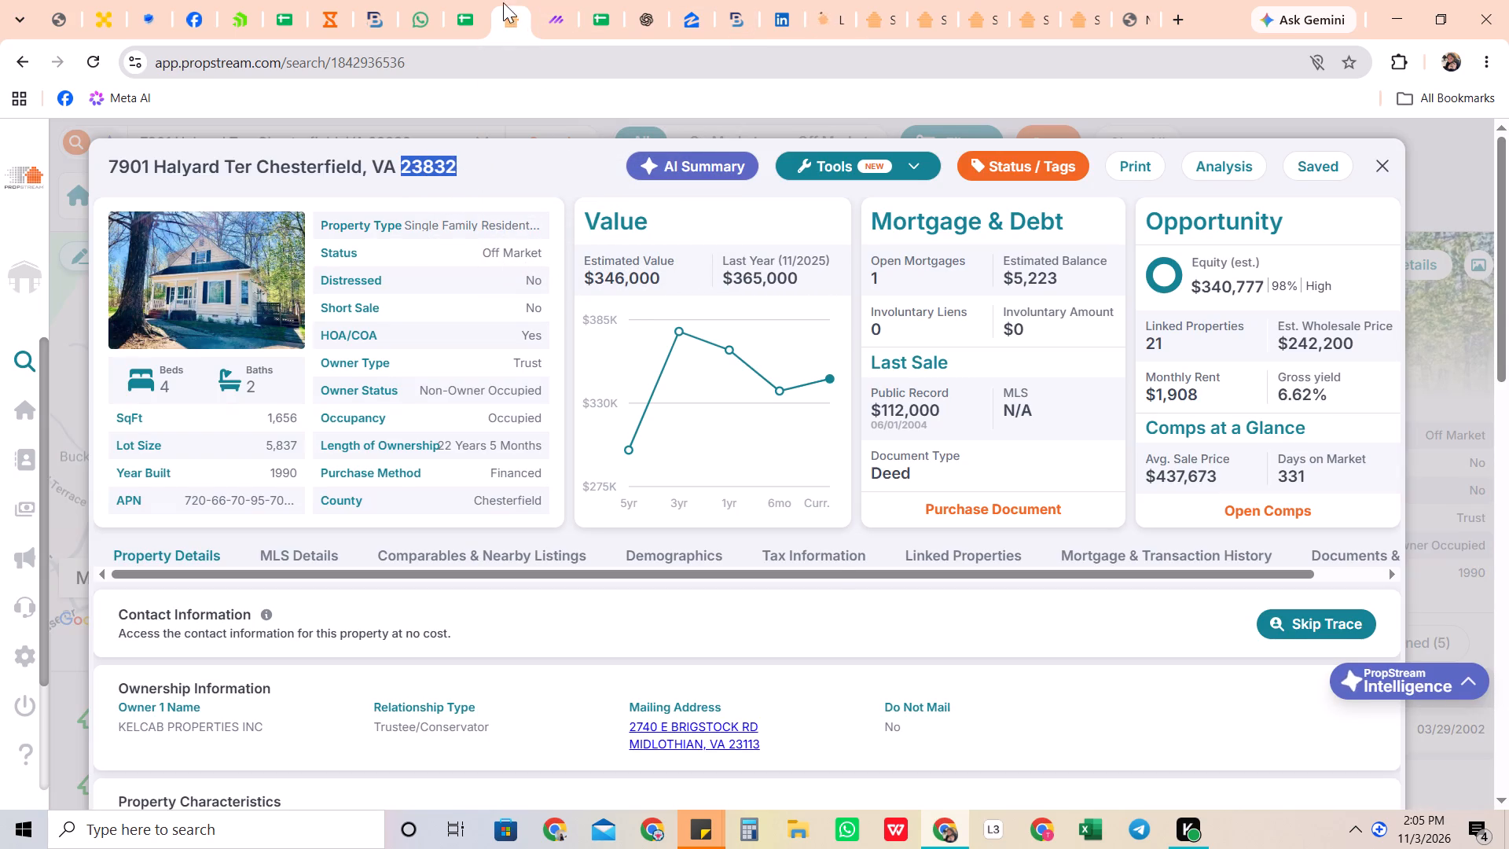
left_click(466, 4)
double_click(374, 584)
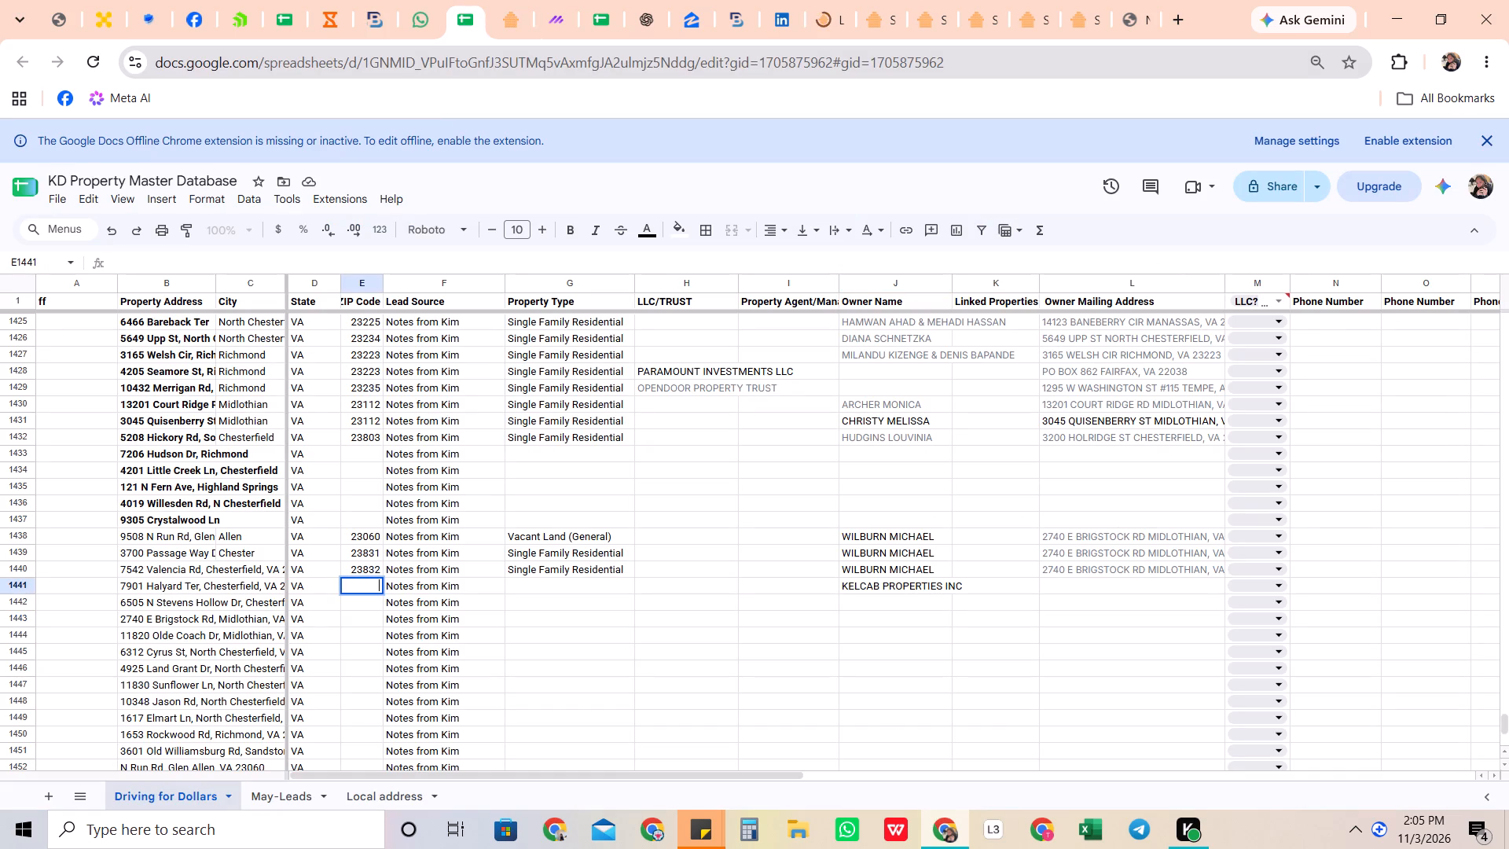
key("ctrl+v")
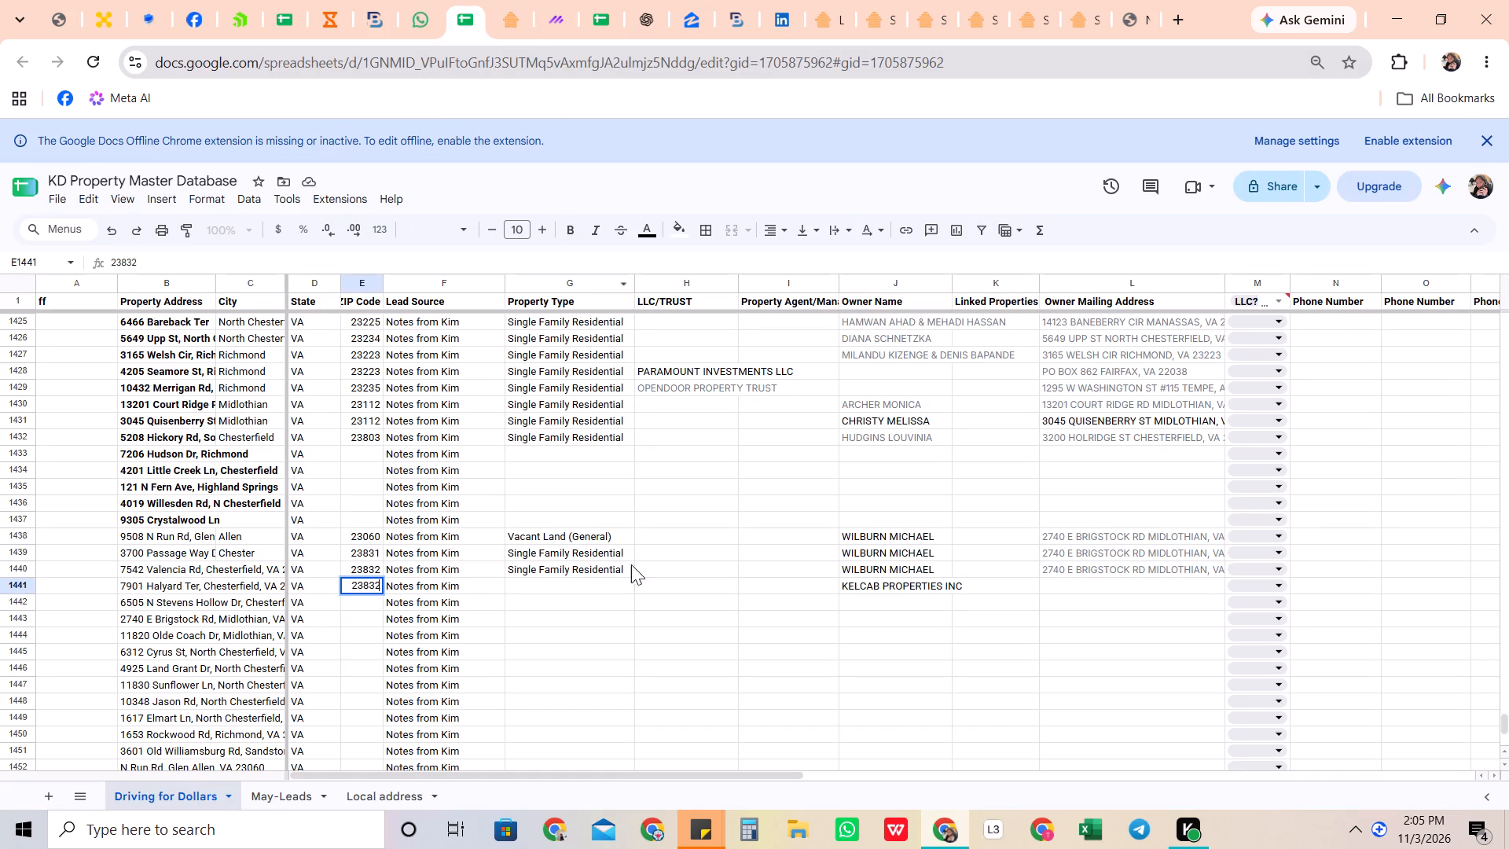
Fill Single Family Residential down from row 1440 into the Property Type cell of row 1441.
left_click(618, 567)
left_click_drag(635, 579, 637, 591)
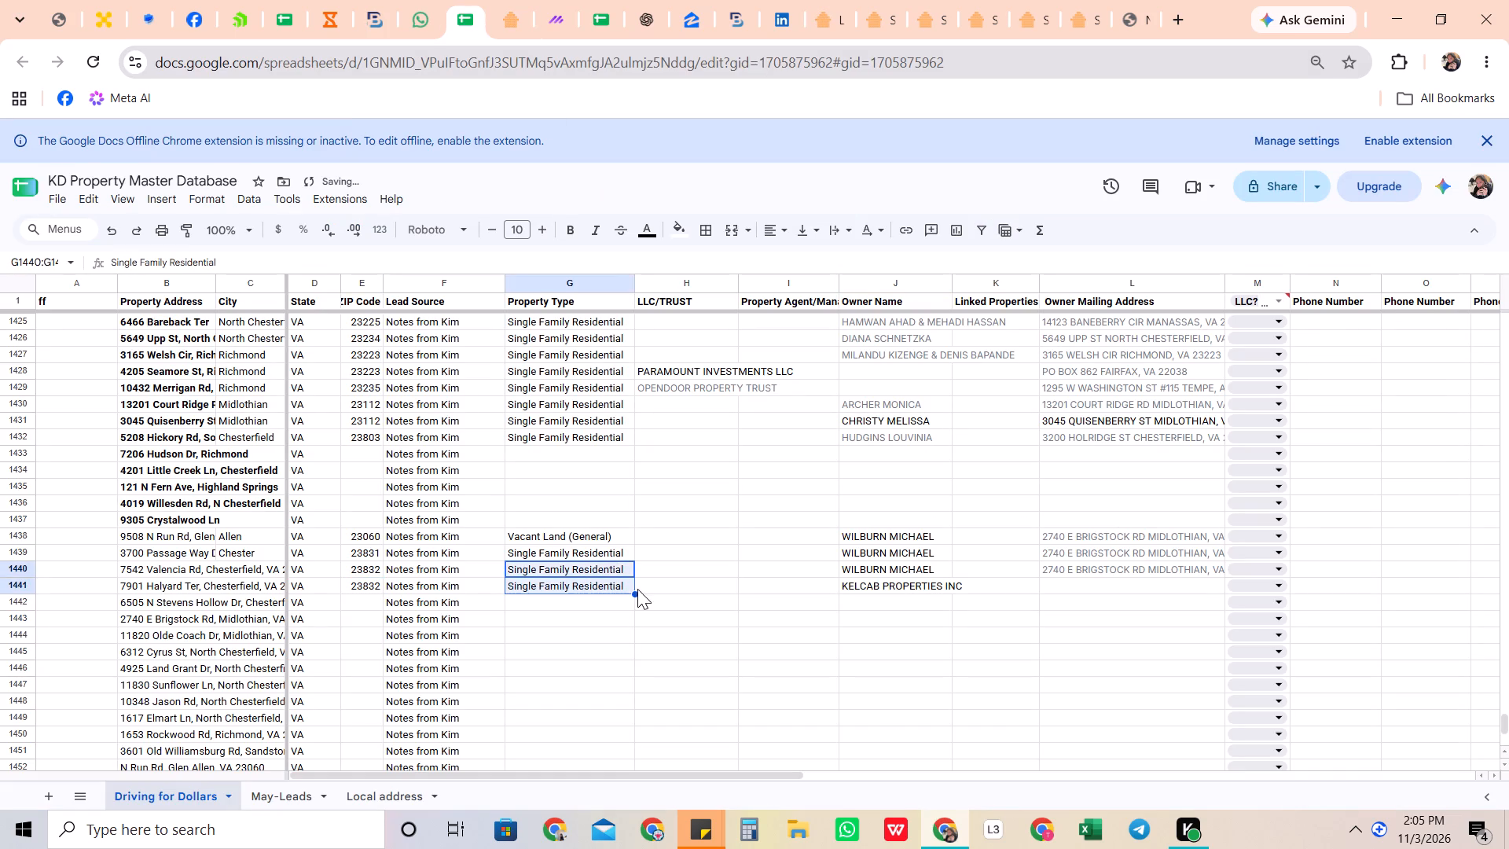
left_click(646, 602)
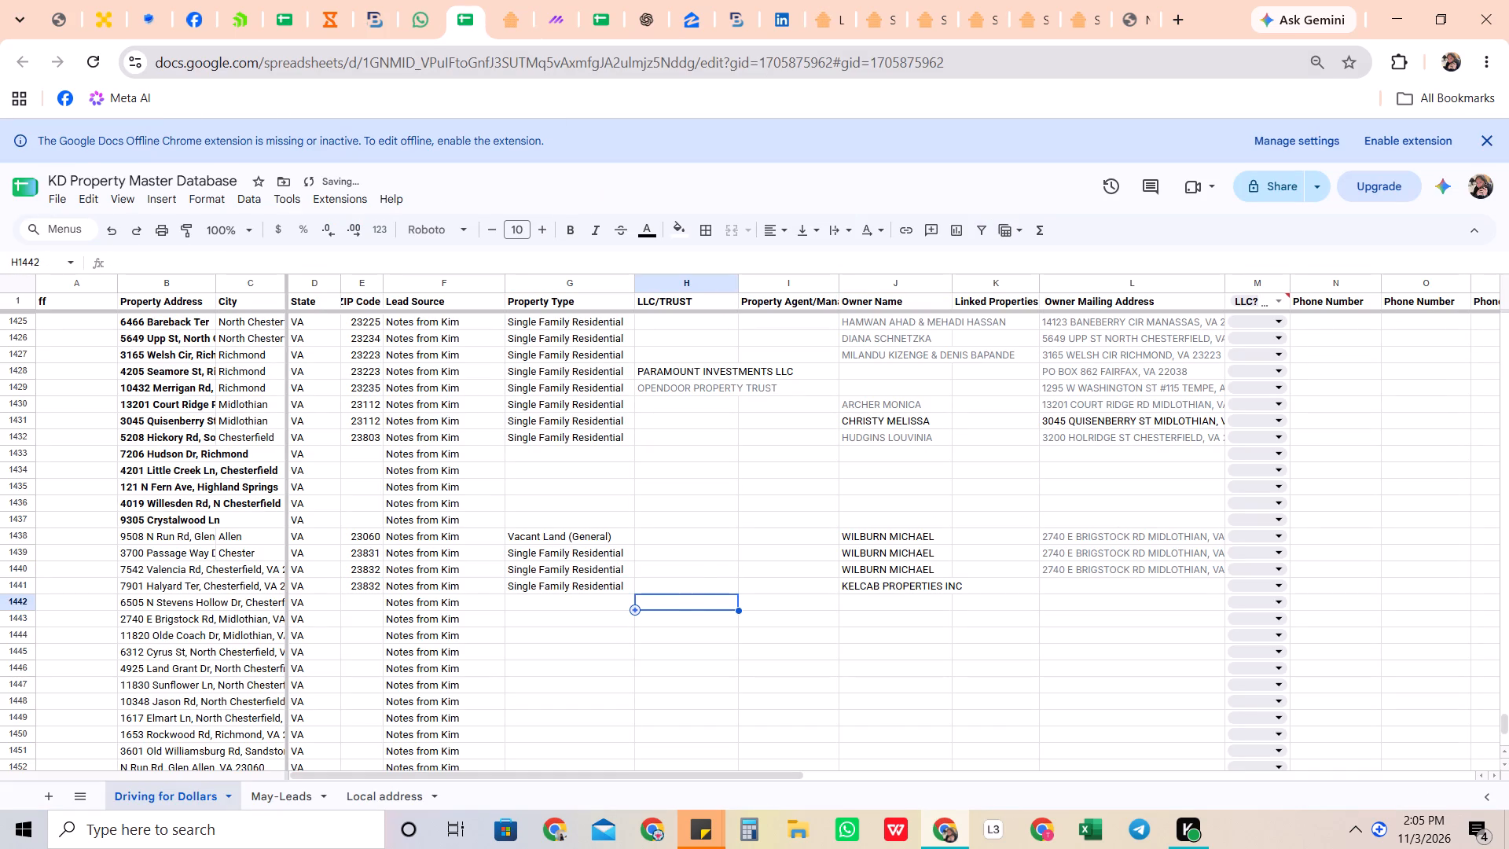
Copy the owner's mailing address from the linked Midlothian property's ownership information into the Owner Mailing Address cell of row 1441.
left_click(817, 14)
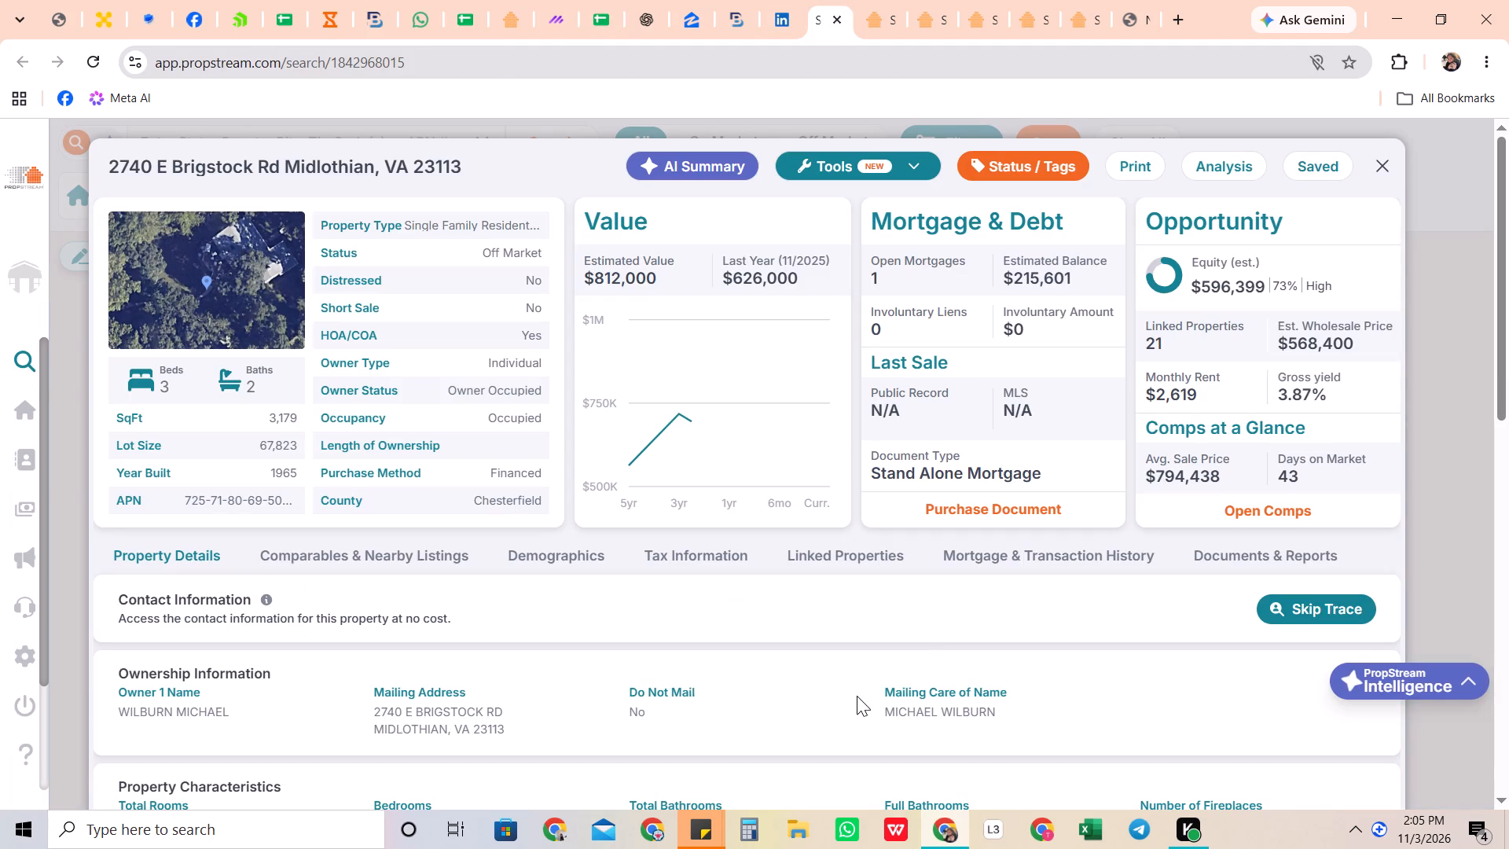
left_click_drag(543, 733, 366, 726)
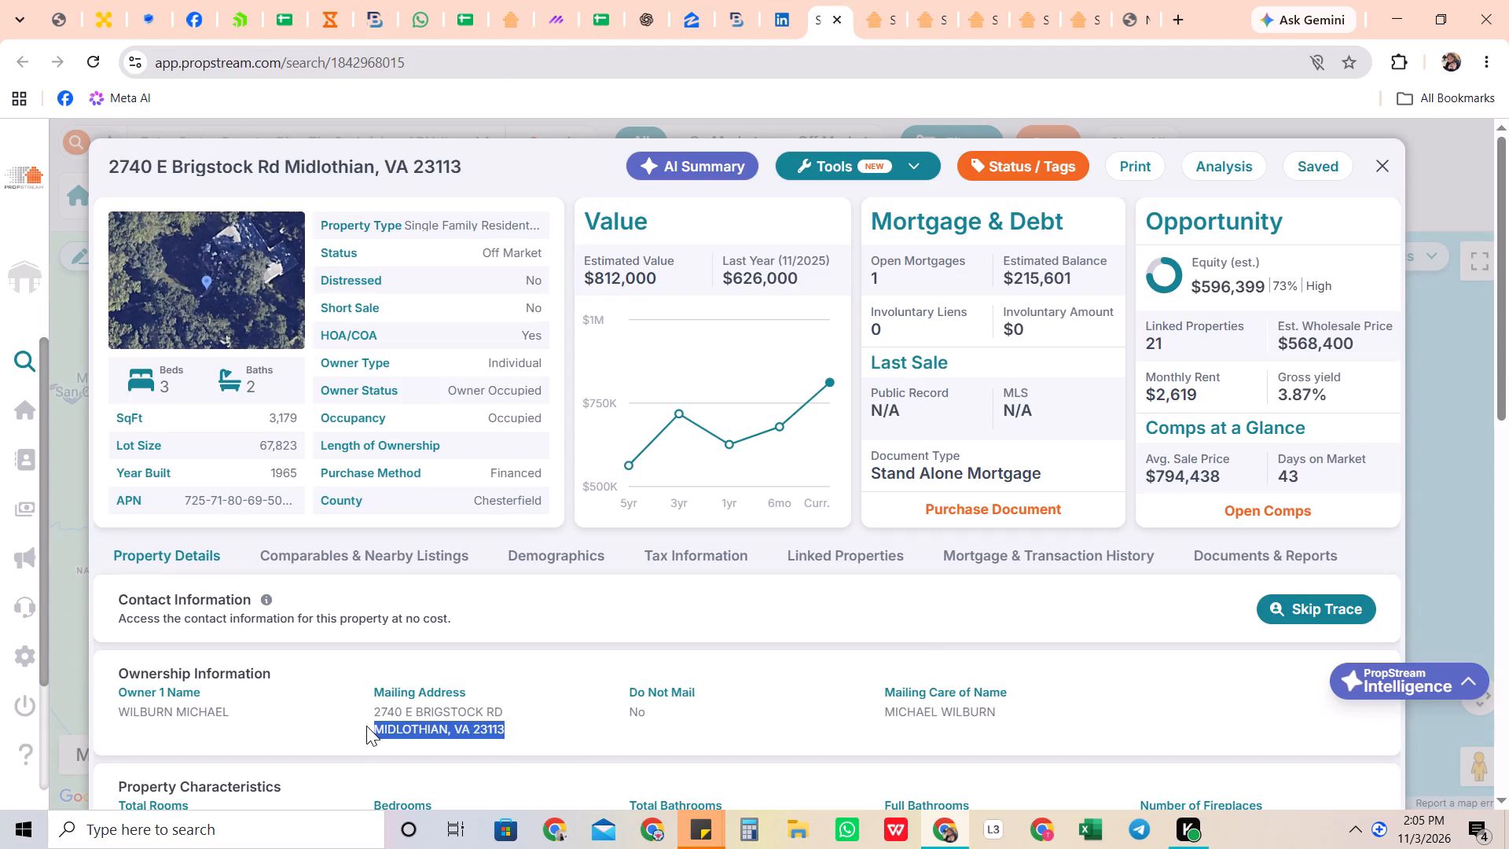
left_click_drag(366, 726, 365, 720)
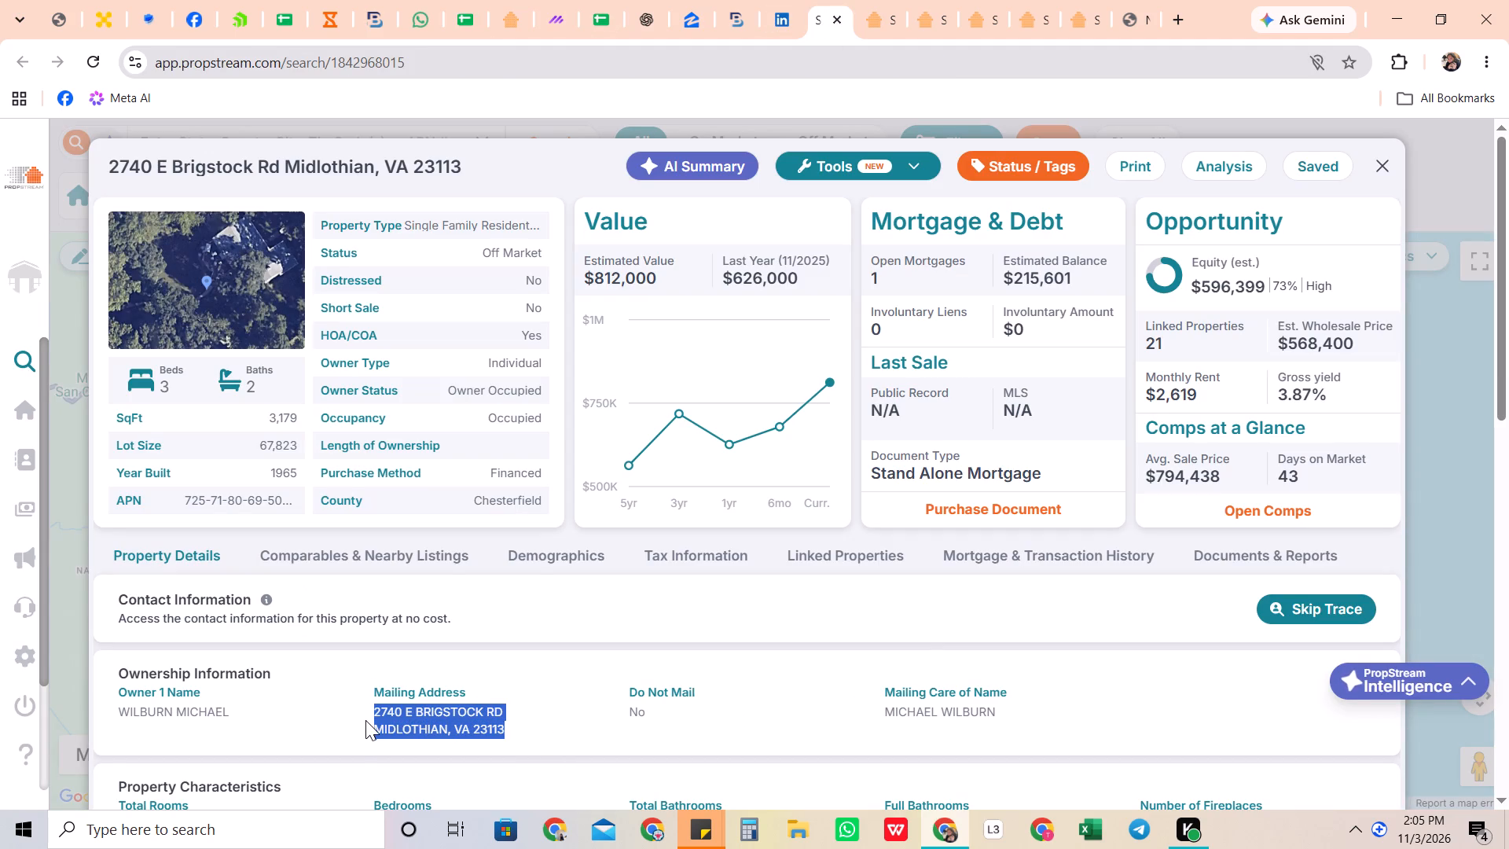
key("ctrl+c")
left_click(467, 21)
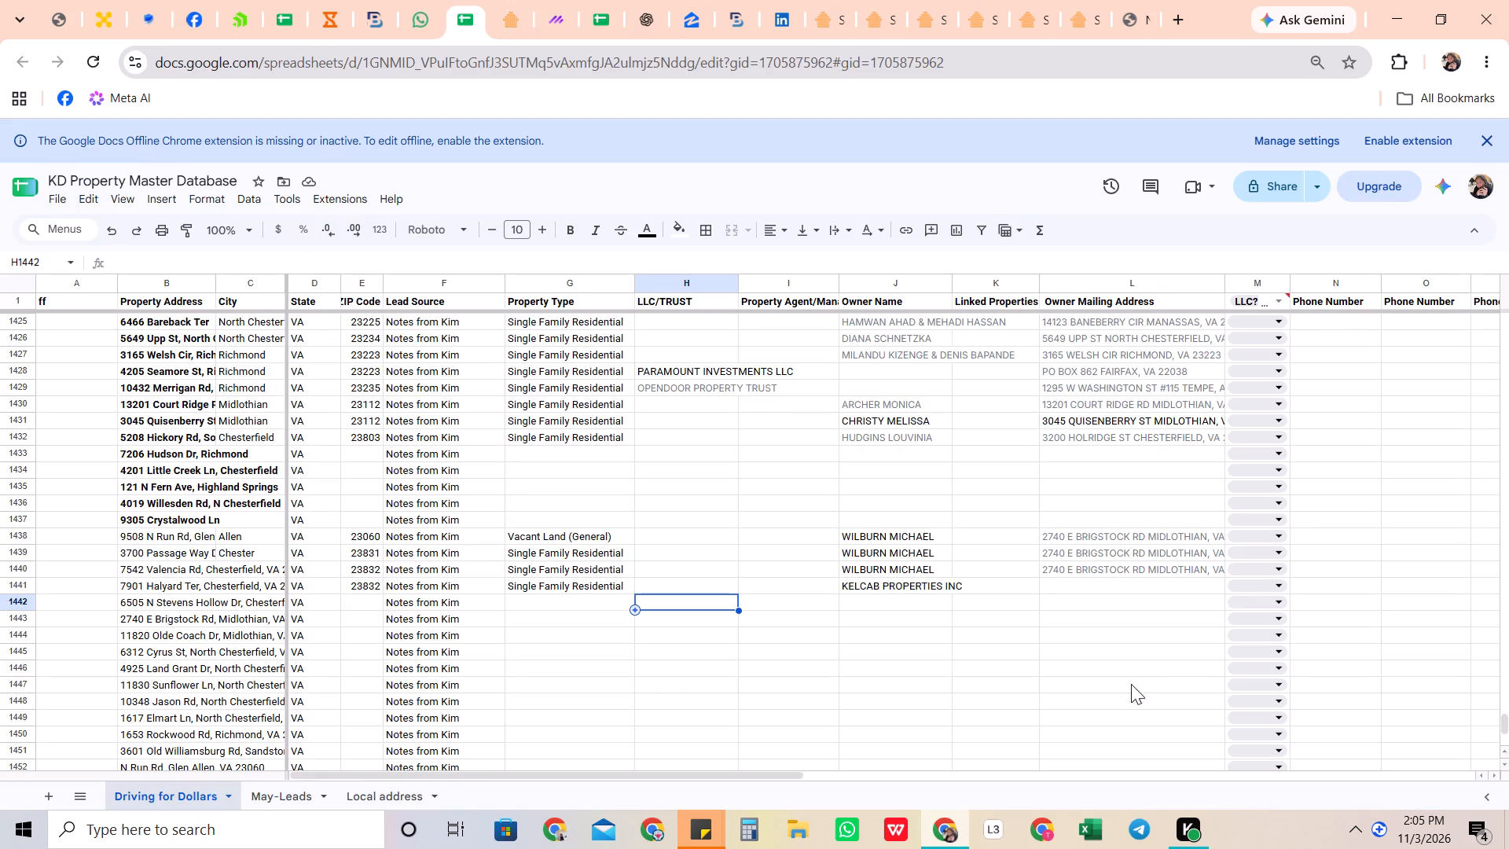
double_click(1072, 584)
key("ctrl+v")
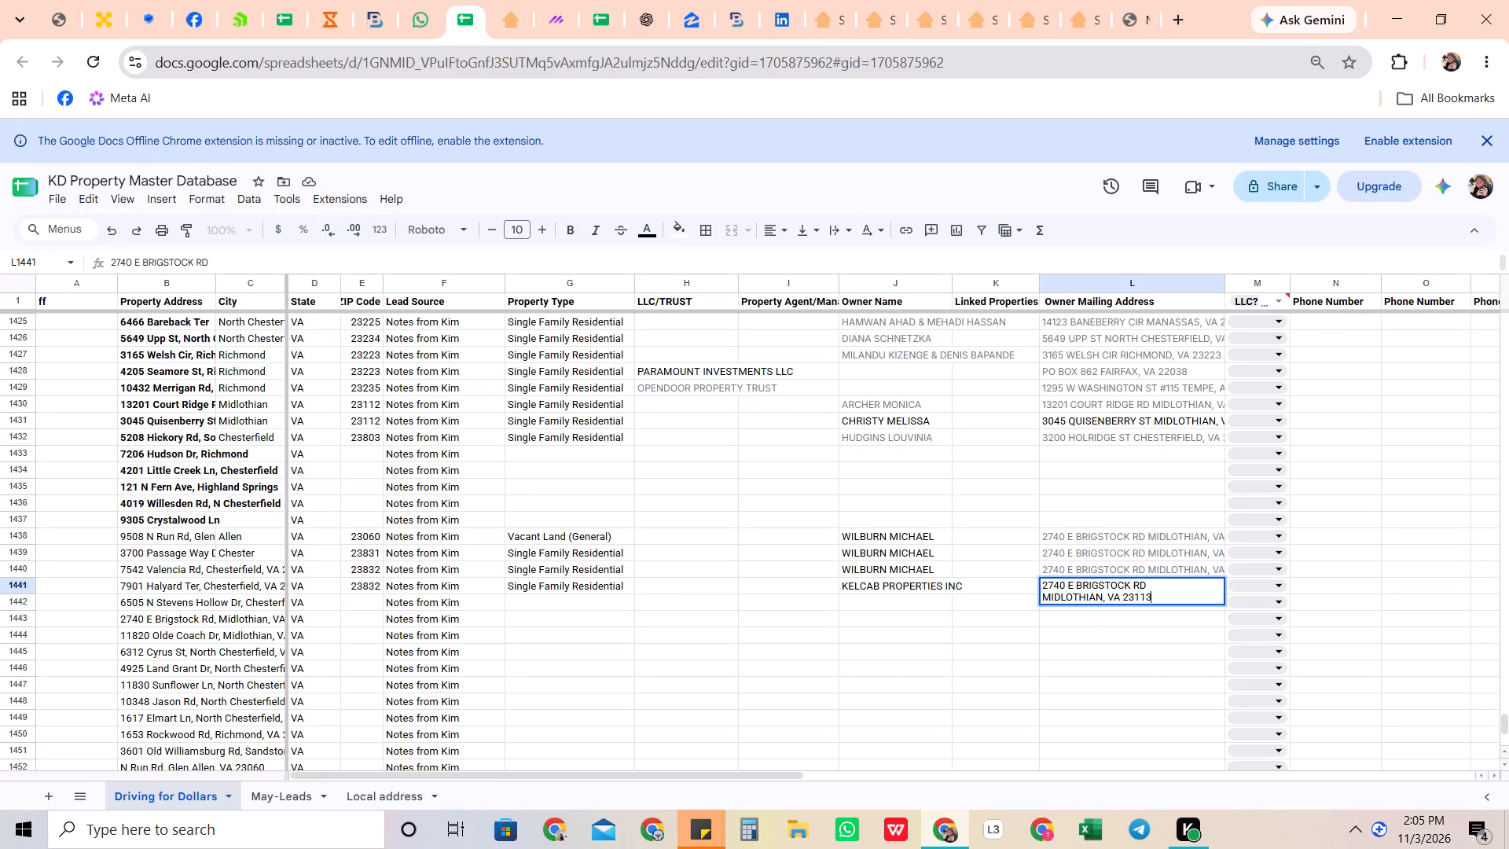
left_click(113, 241)
left_click(1155, 607)
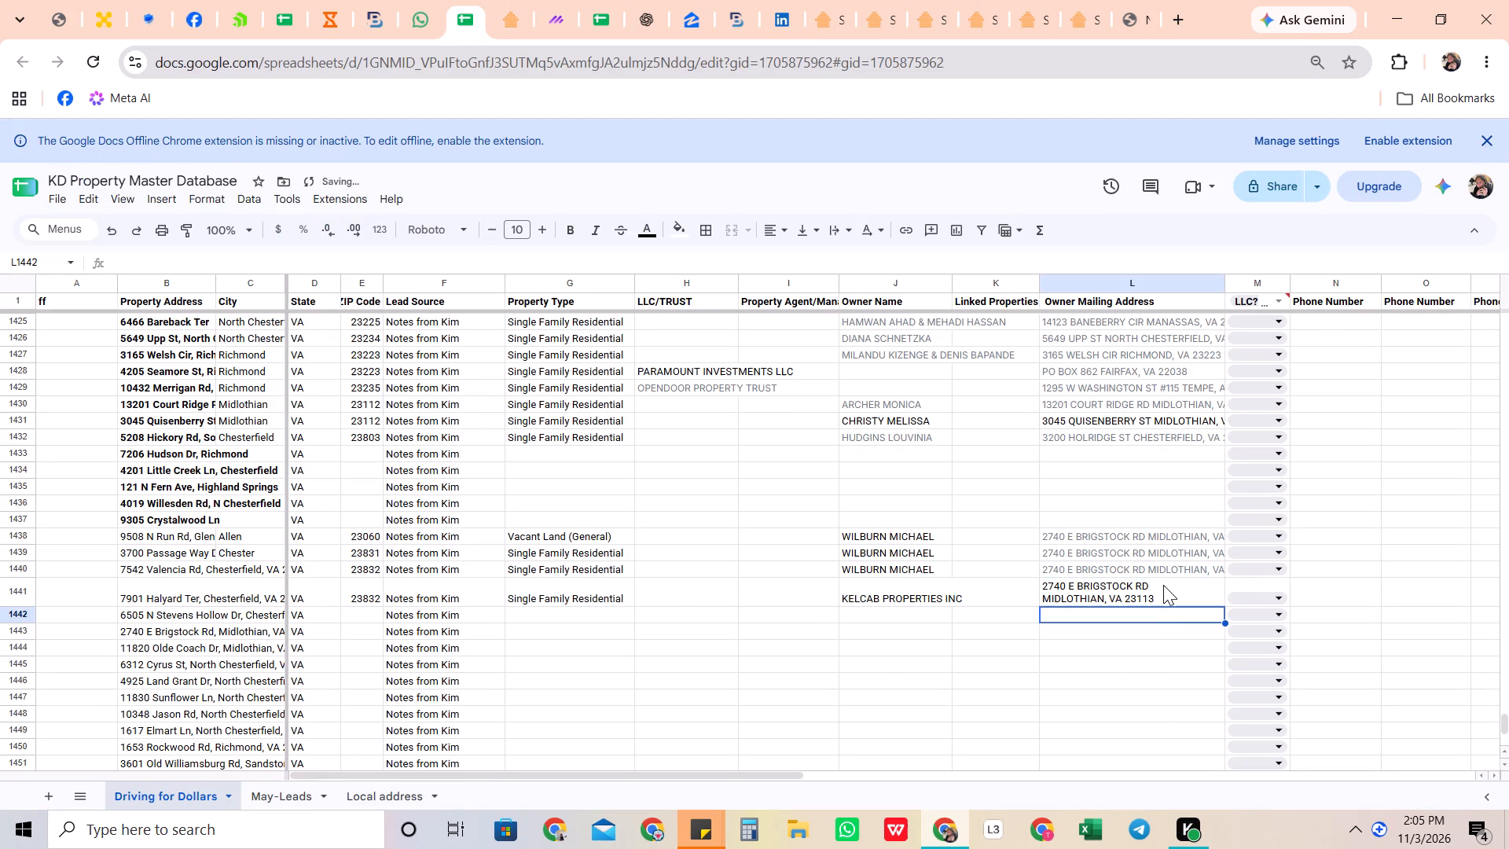
Clear the two-line mailing address from row 1441 and paste the copied address back into the cell as a single line.
double_click(1163, 585)
left_click_drag(1162, 601, 1018, 581)
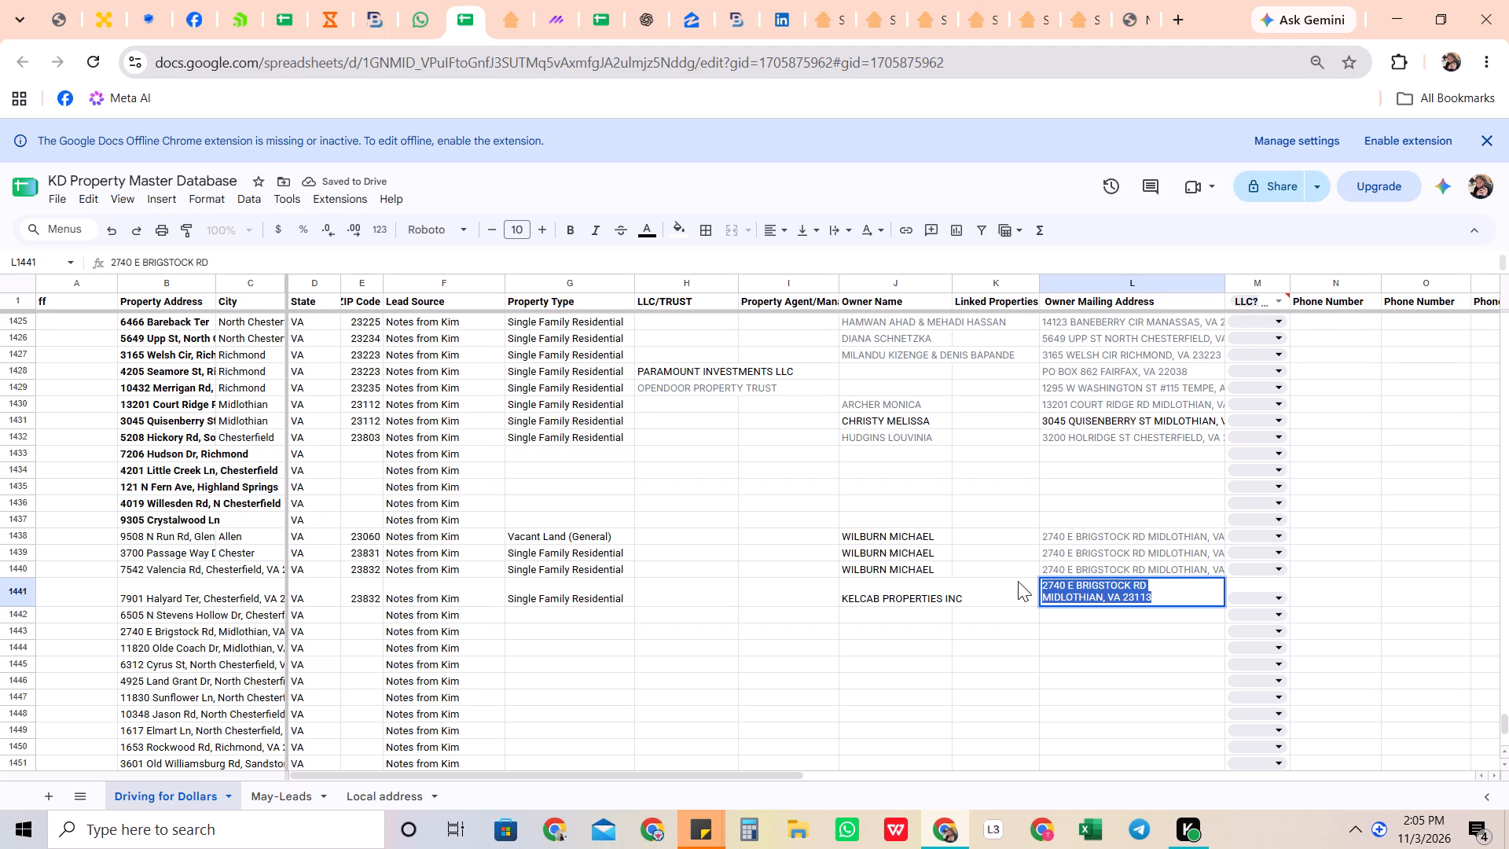
left_click_drag(1018, 581, 1020, 579)
key("BackSpace")
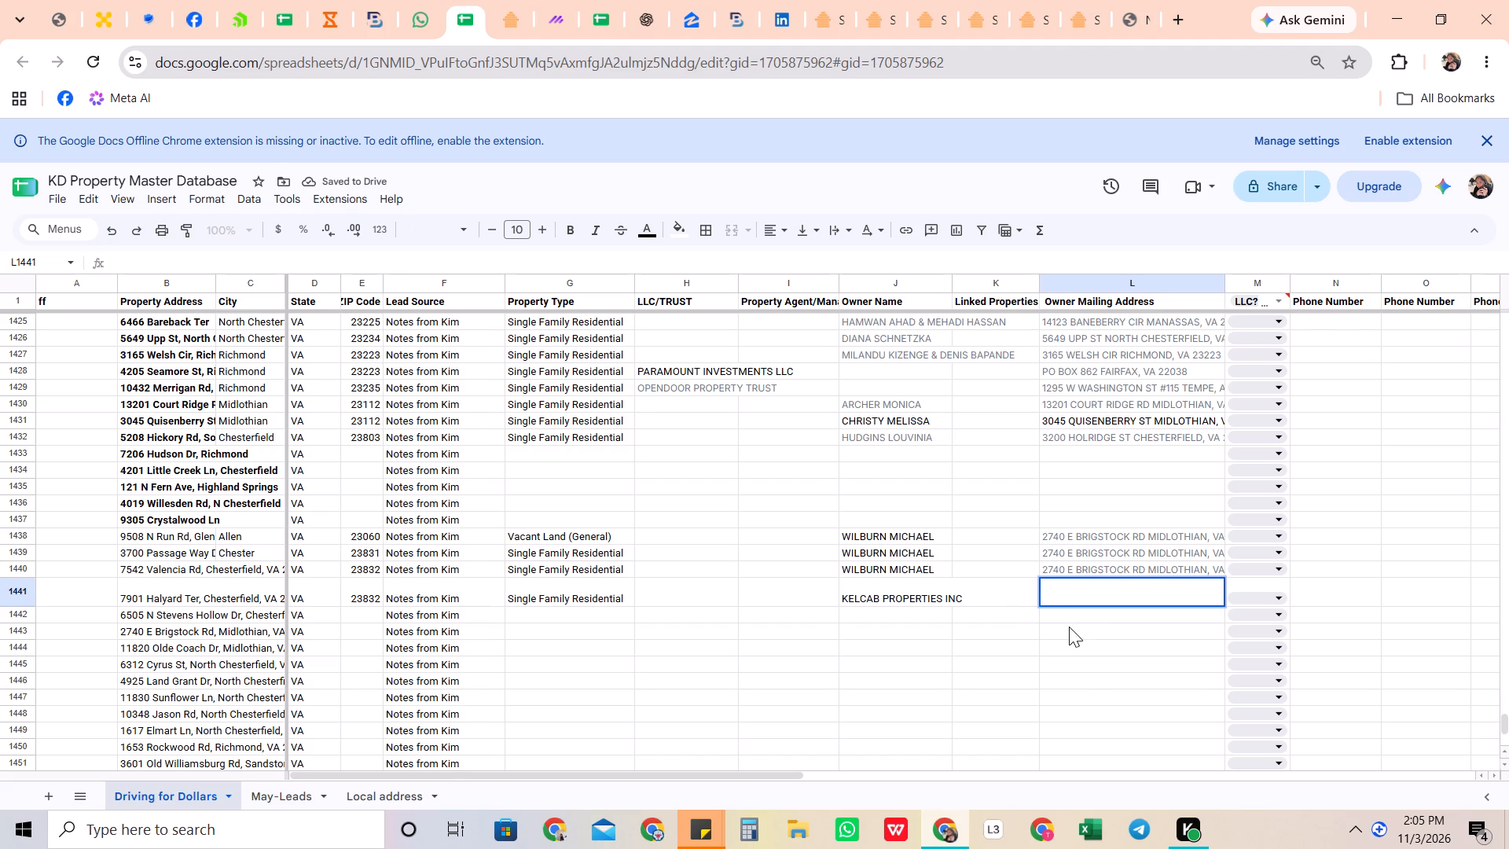
left_click(1069, 627)
left_click(1067, 587)
key("ctrl+v")
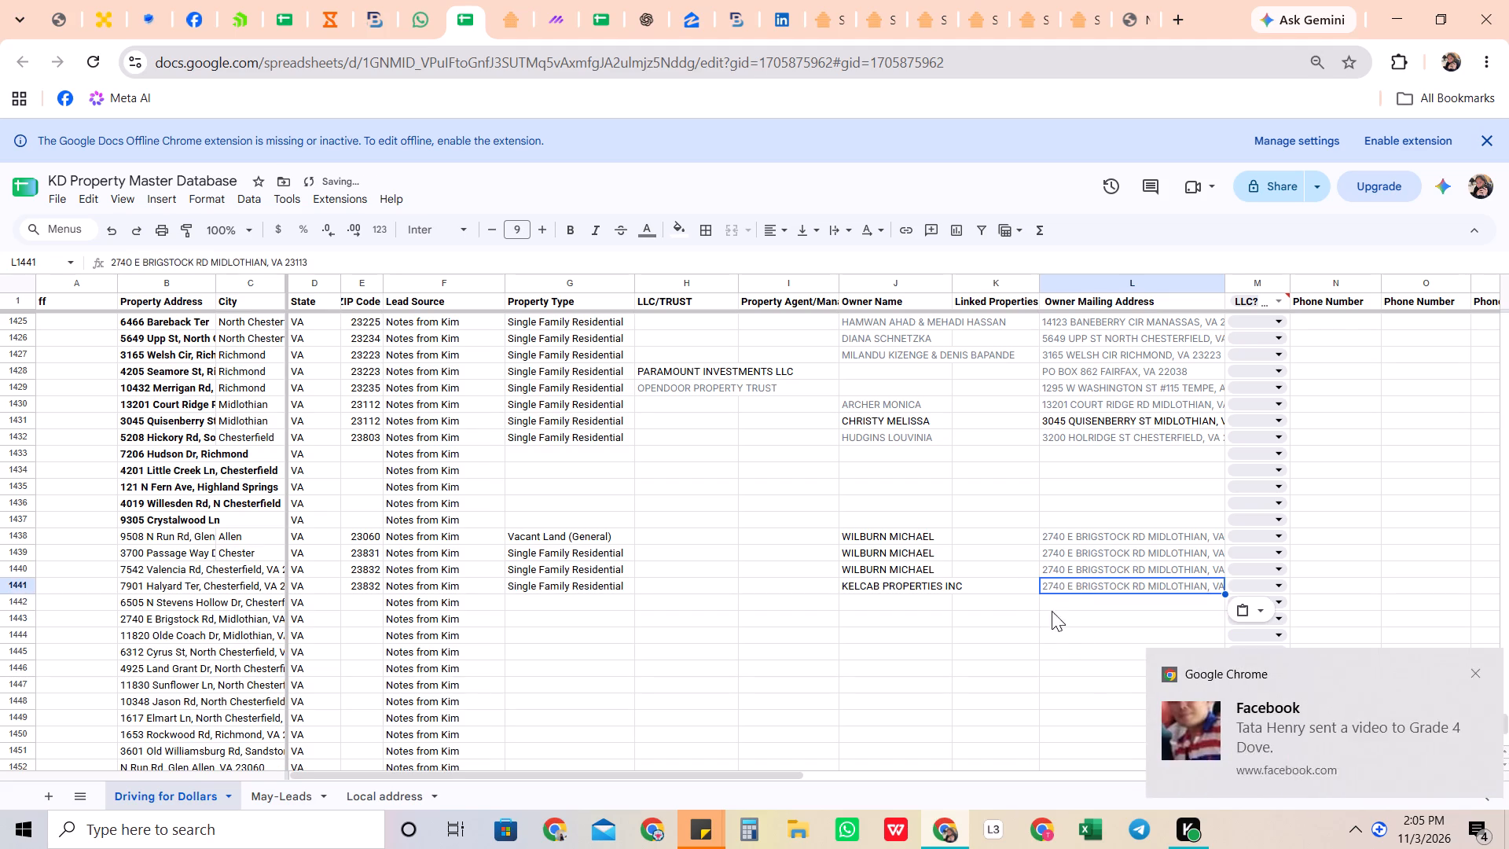
left_click(1059, 634)
Take the full Chesterfield address from the Property Address cell of row 1442 and switch to PropStream to look it up.
double_click(270, 603)
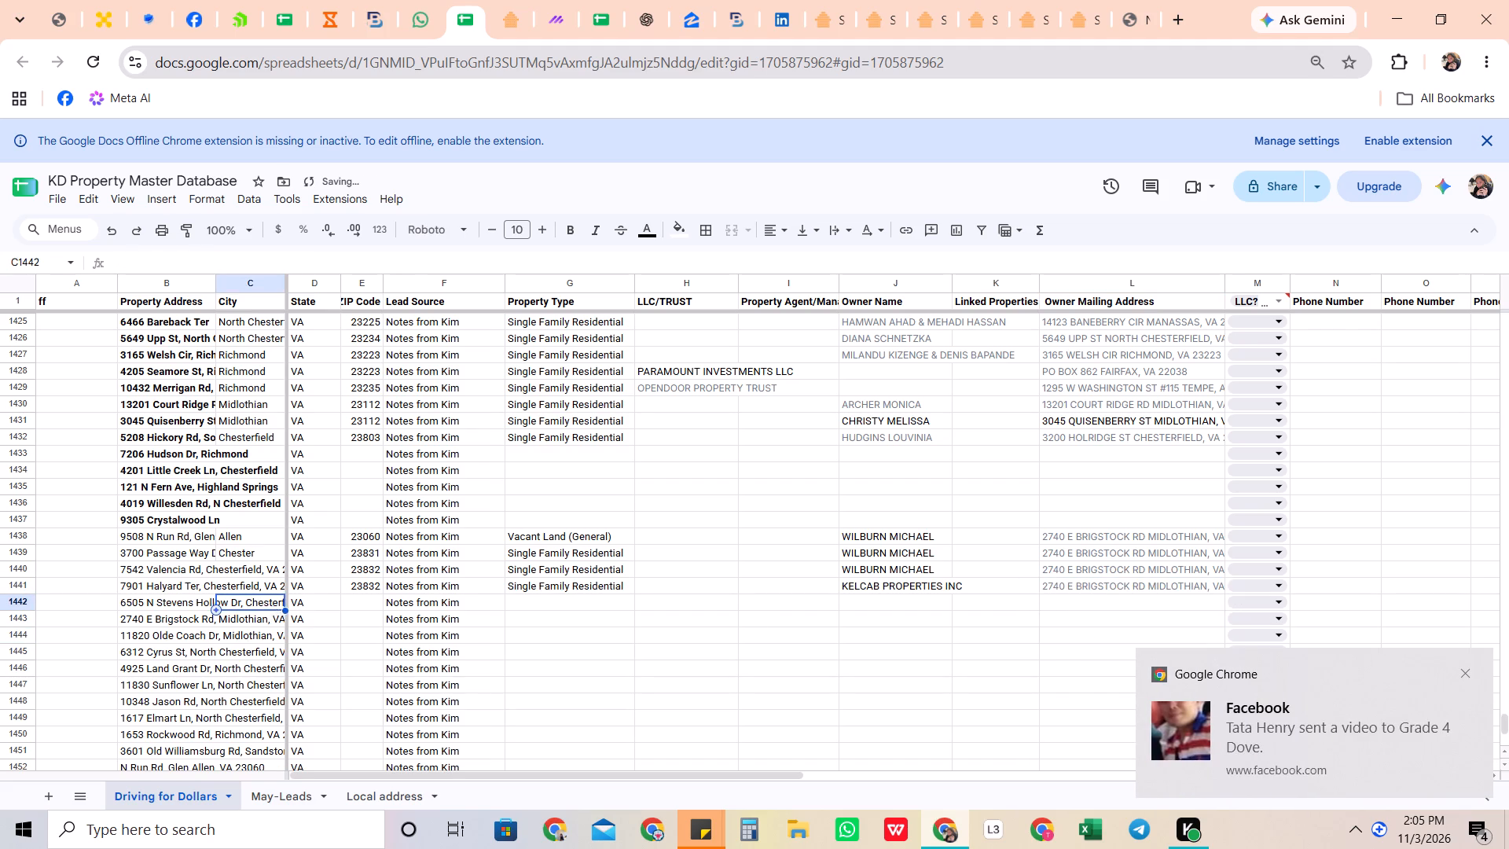
left_click(189, 602)
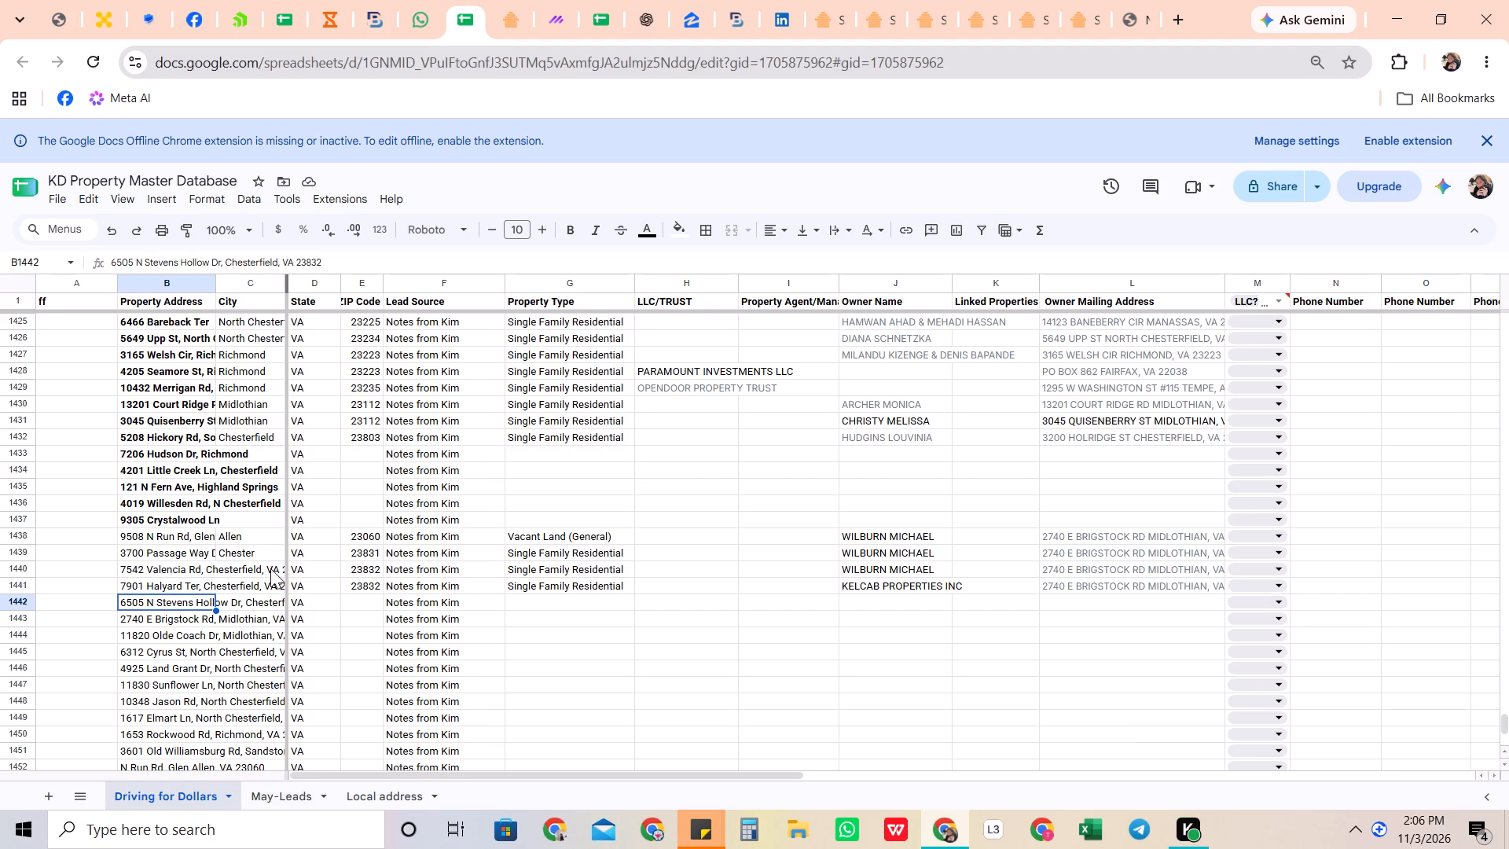
left_click(512, 10)
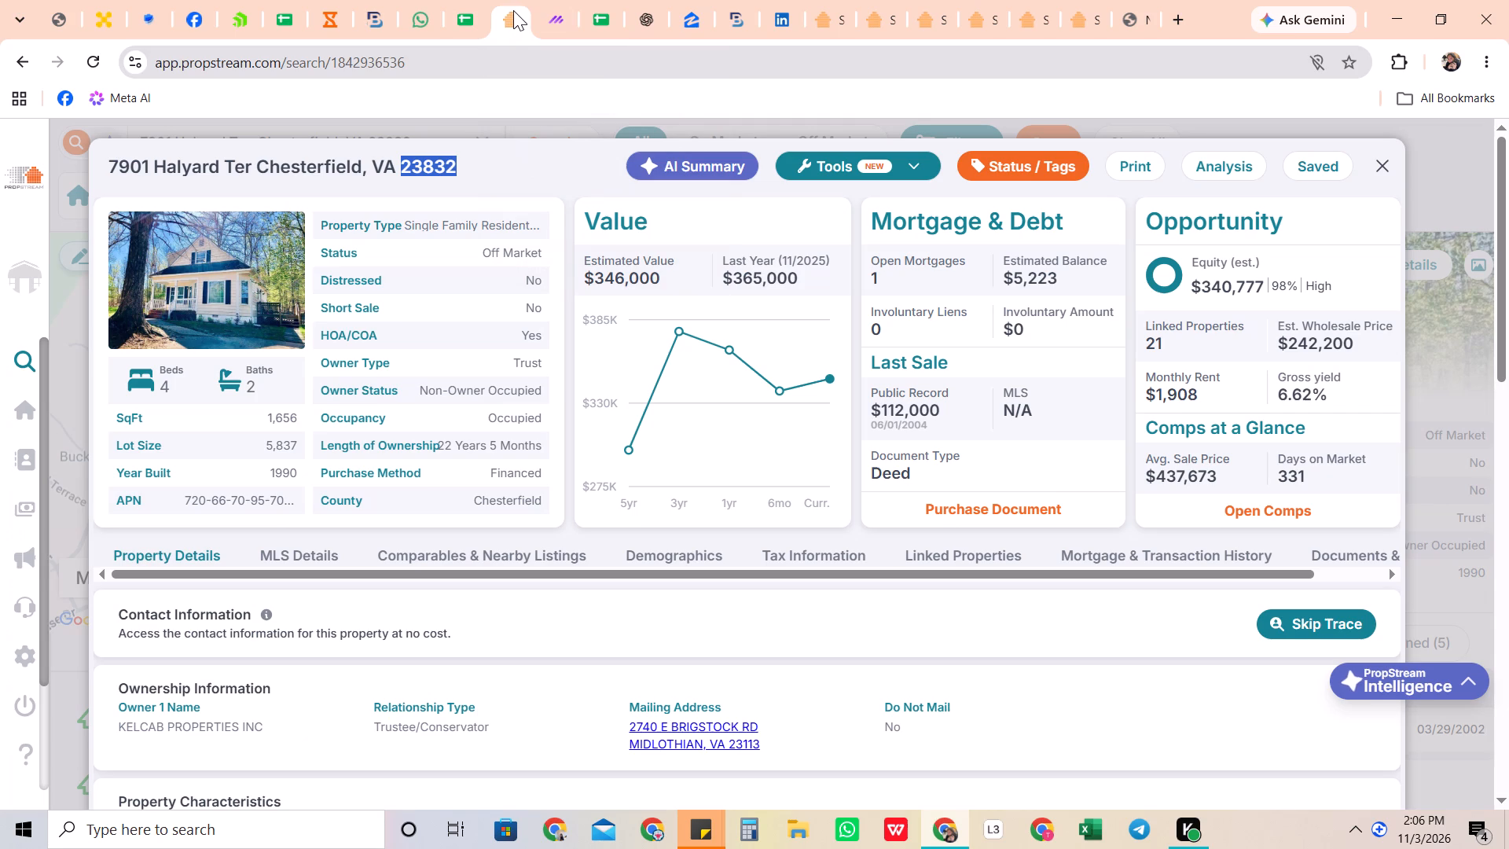